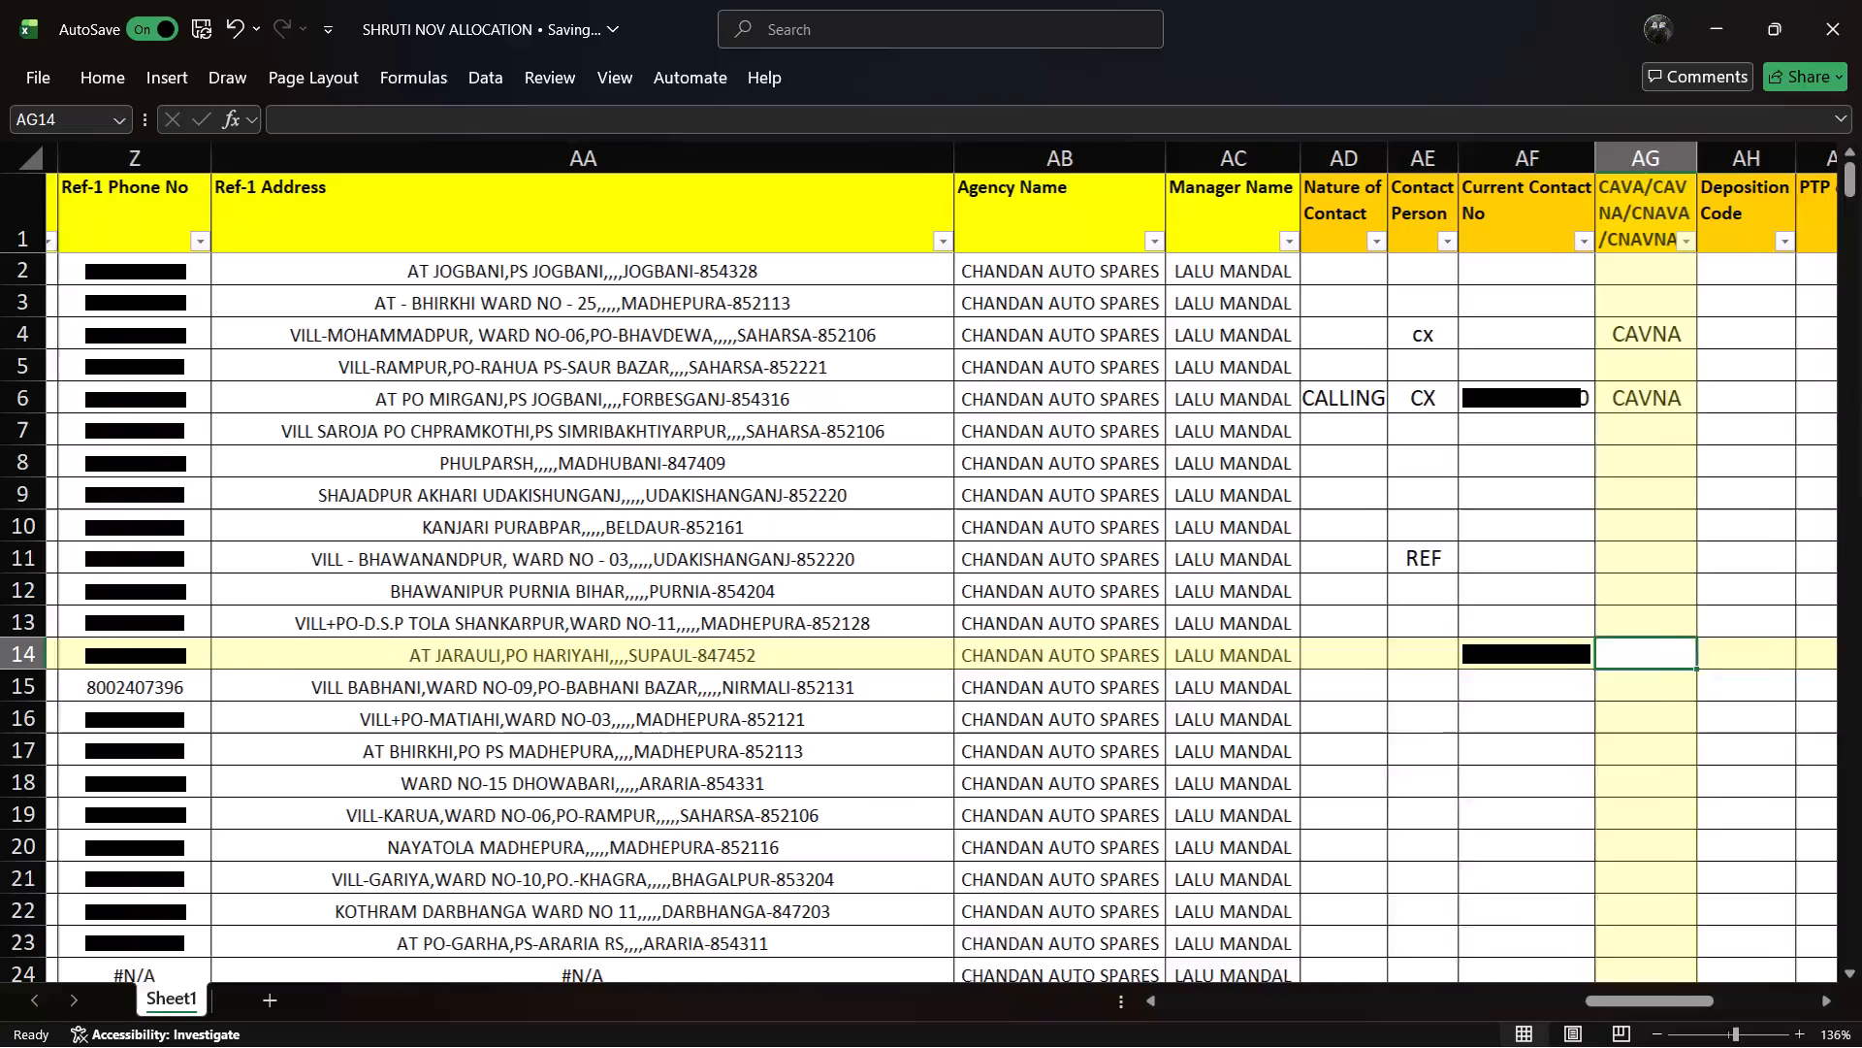
Go to the FEED BACK cell of row 14.
key(Right)
key(Right)
key(Right)
key(Right)
key(Right)
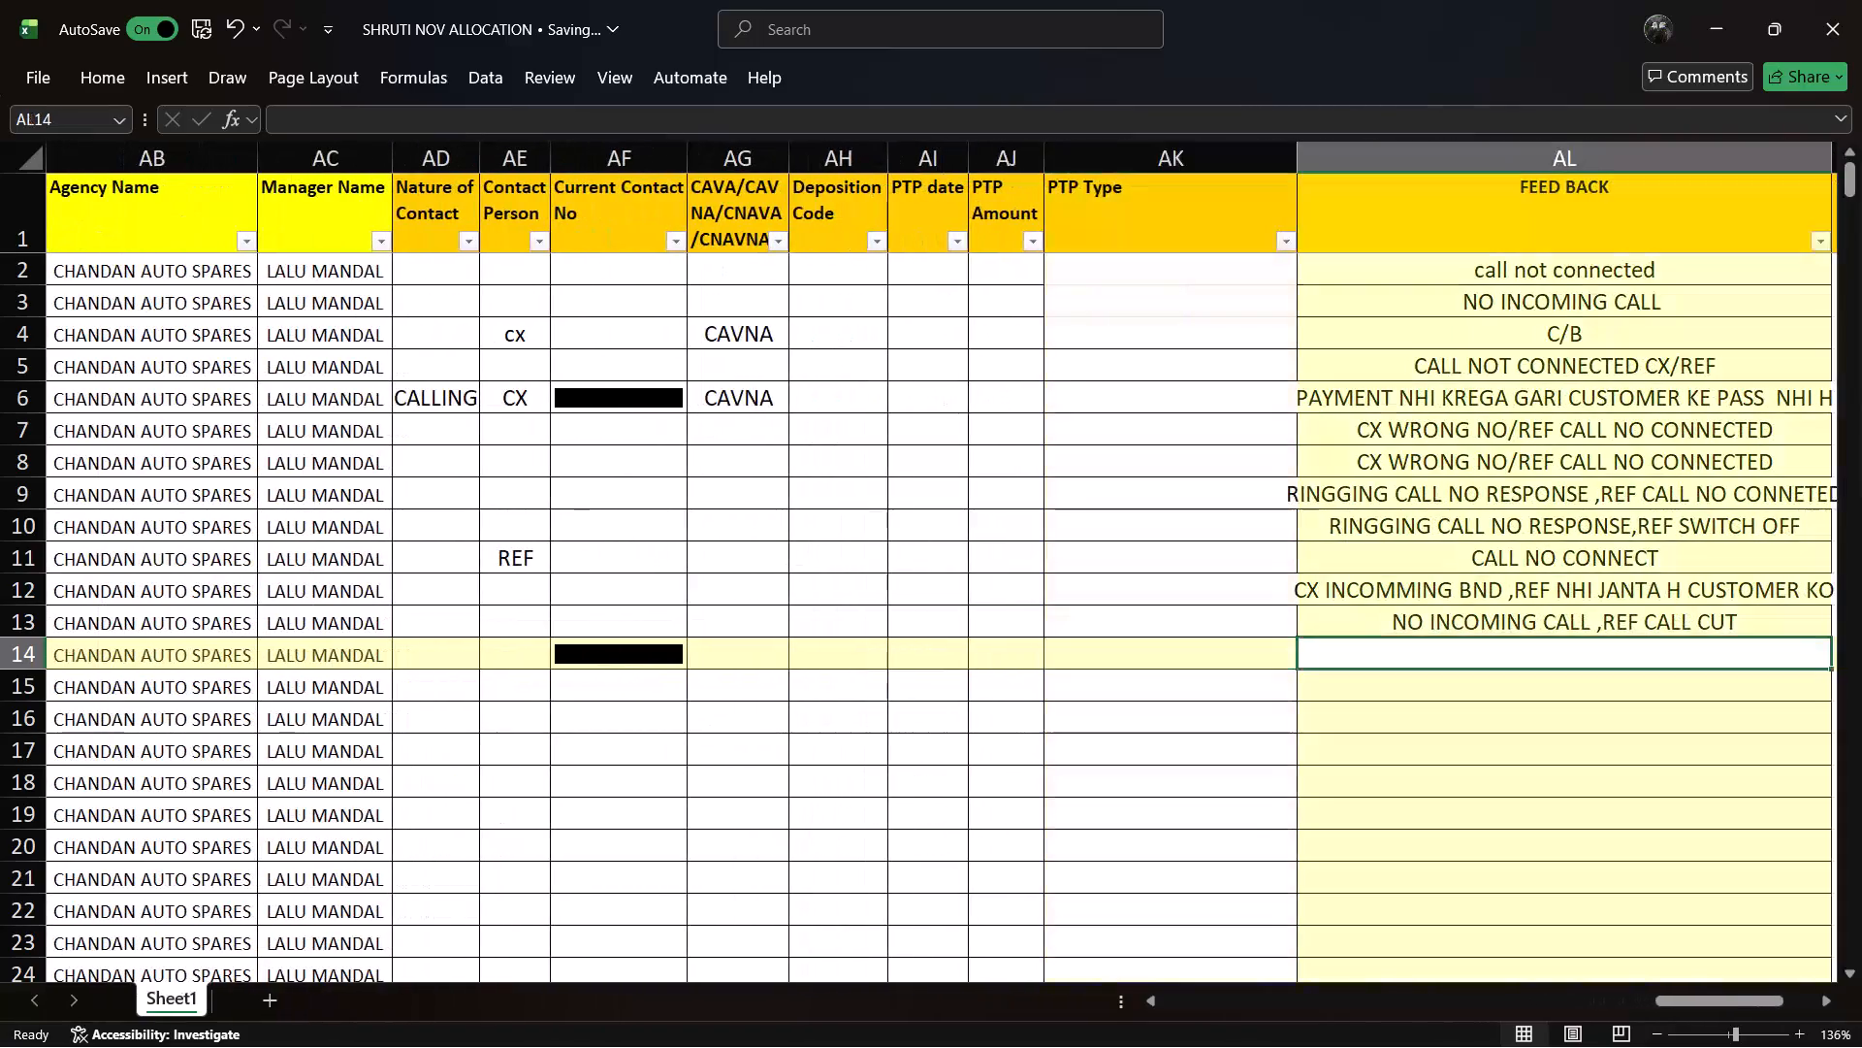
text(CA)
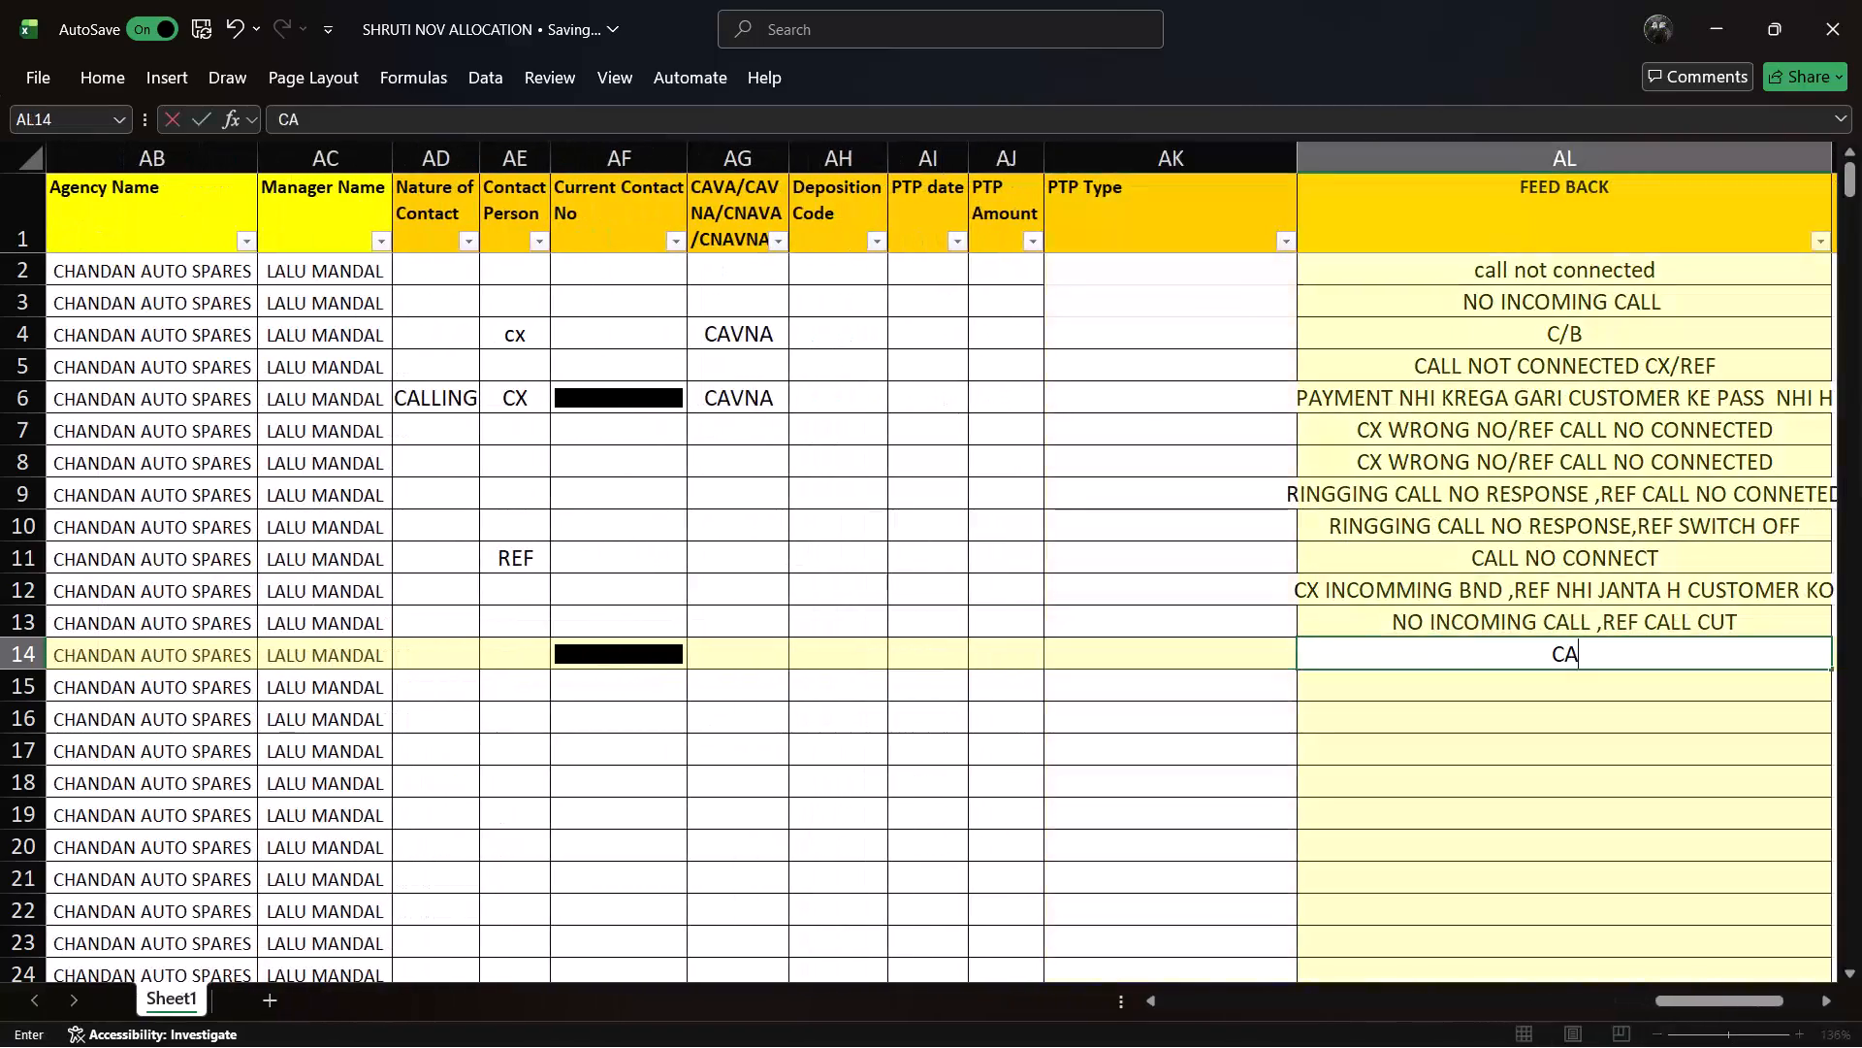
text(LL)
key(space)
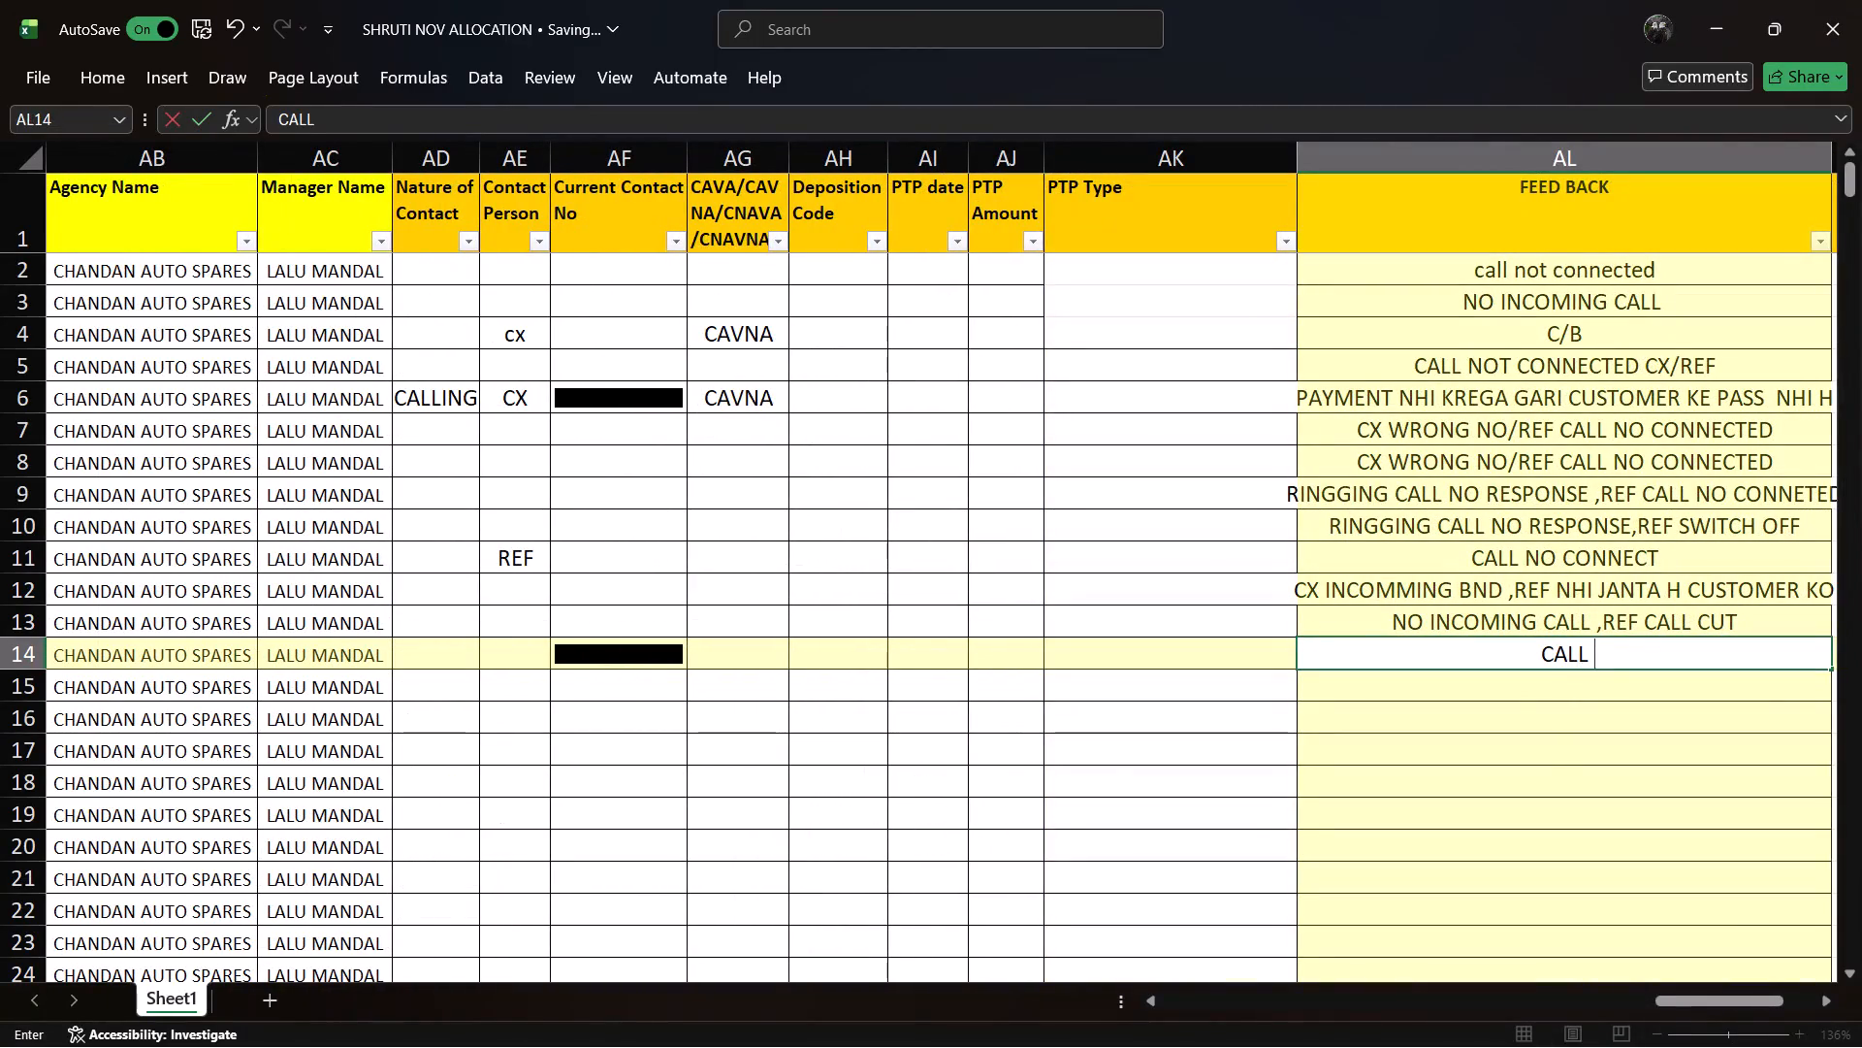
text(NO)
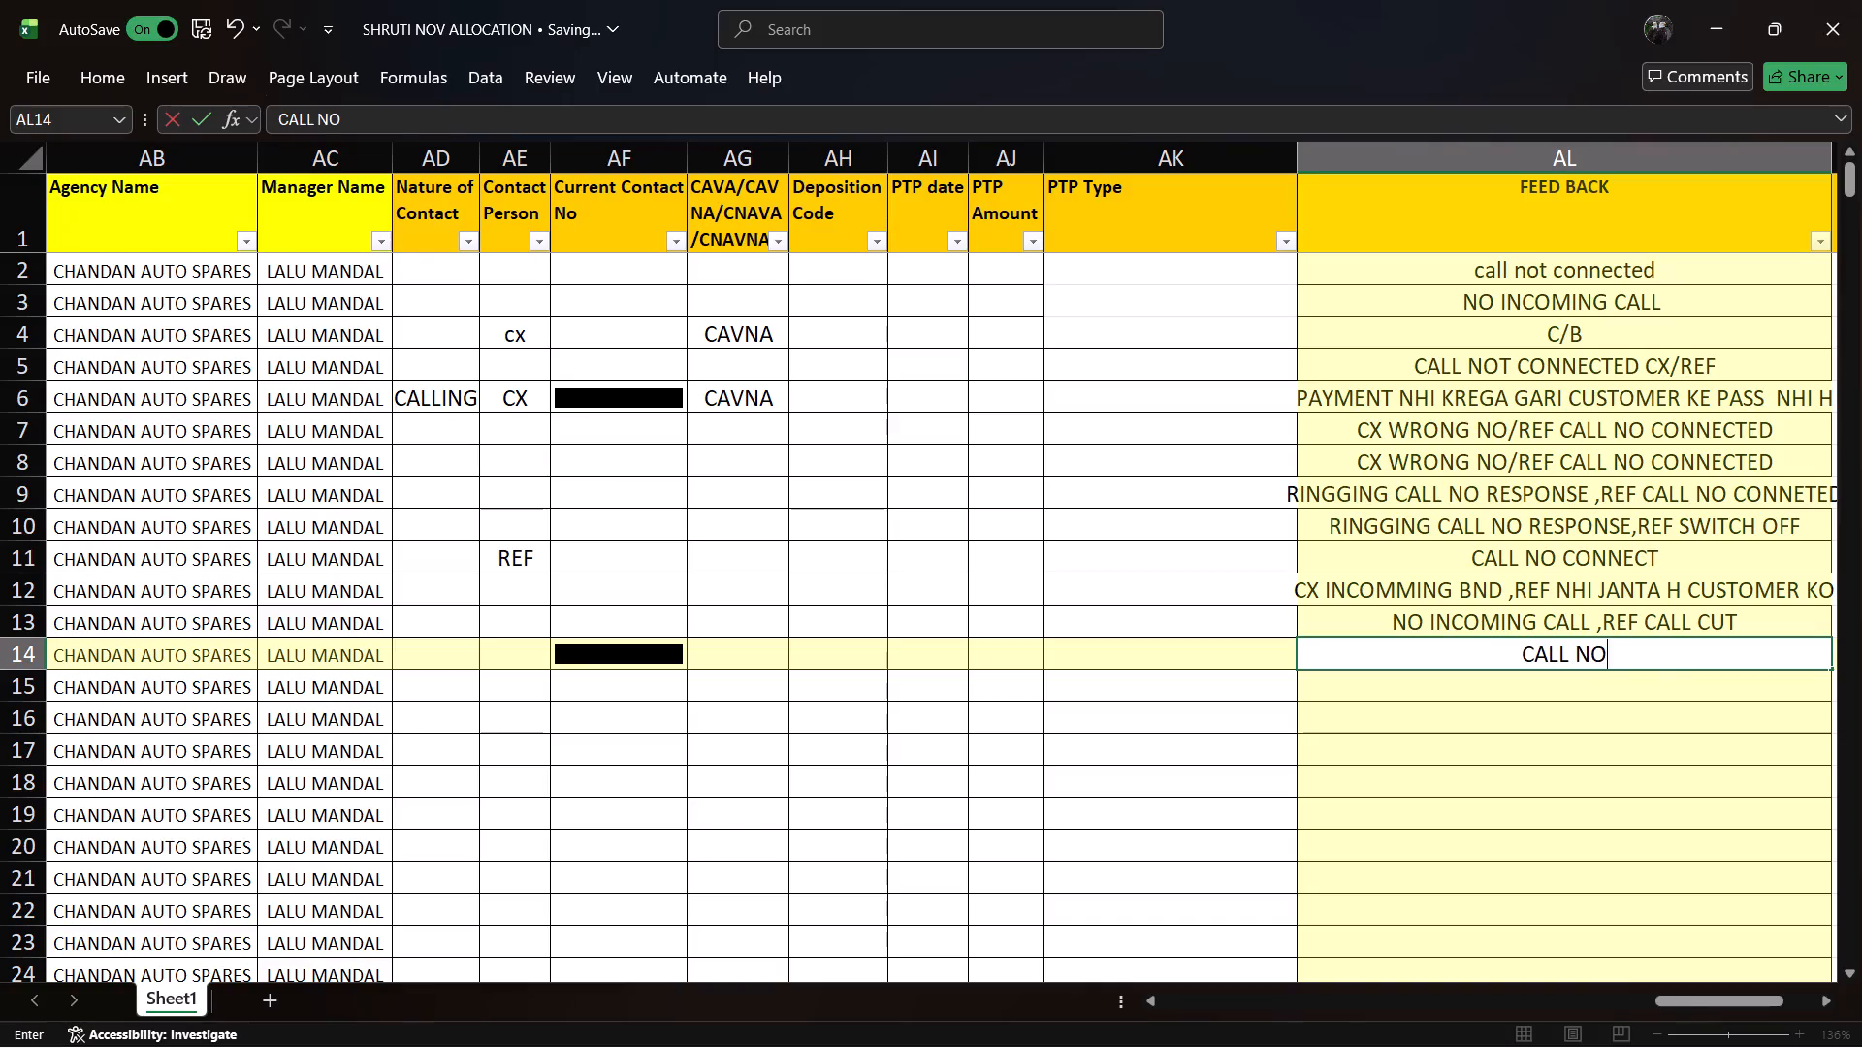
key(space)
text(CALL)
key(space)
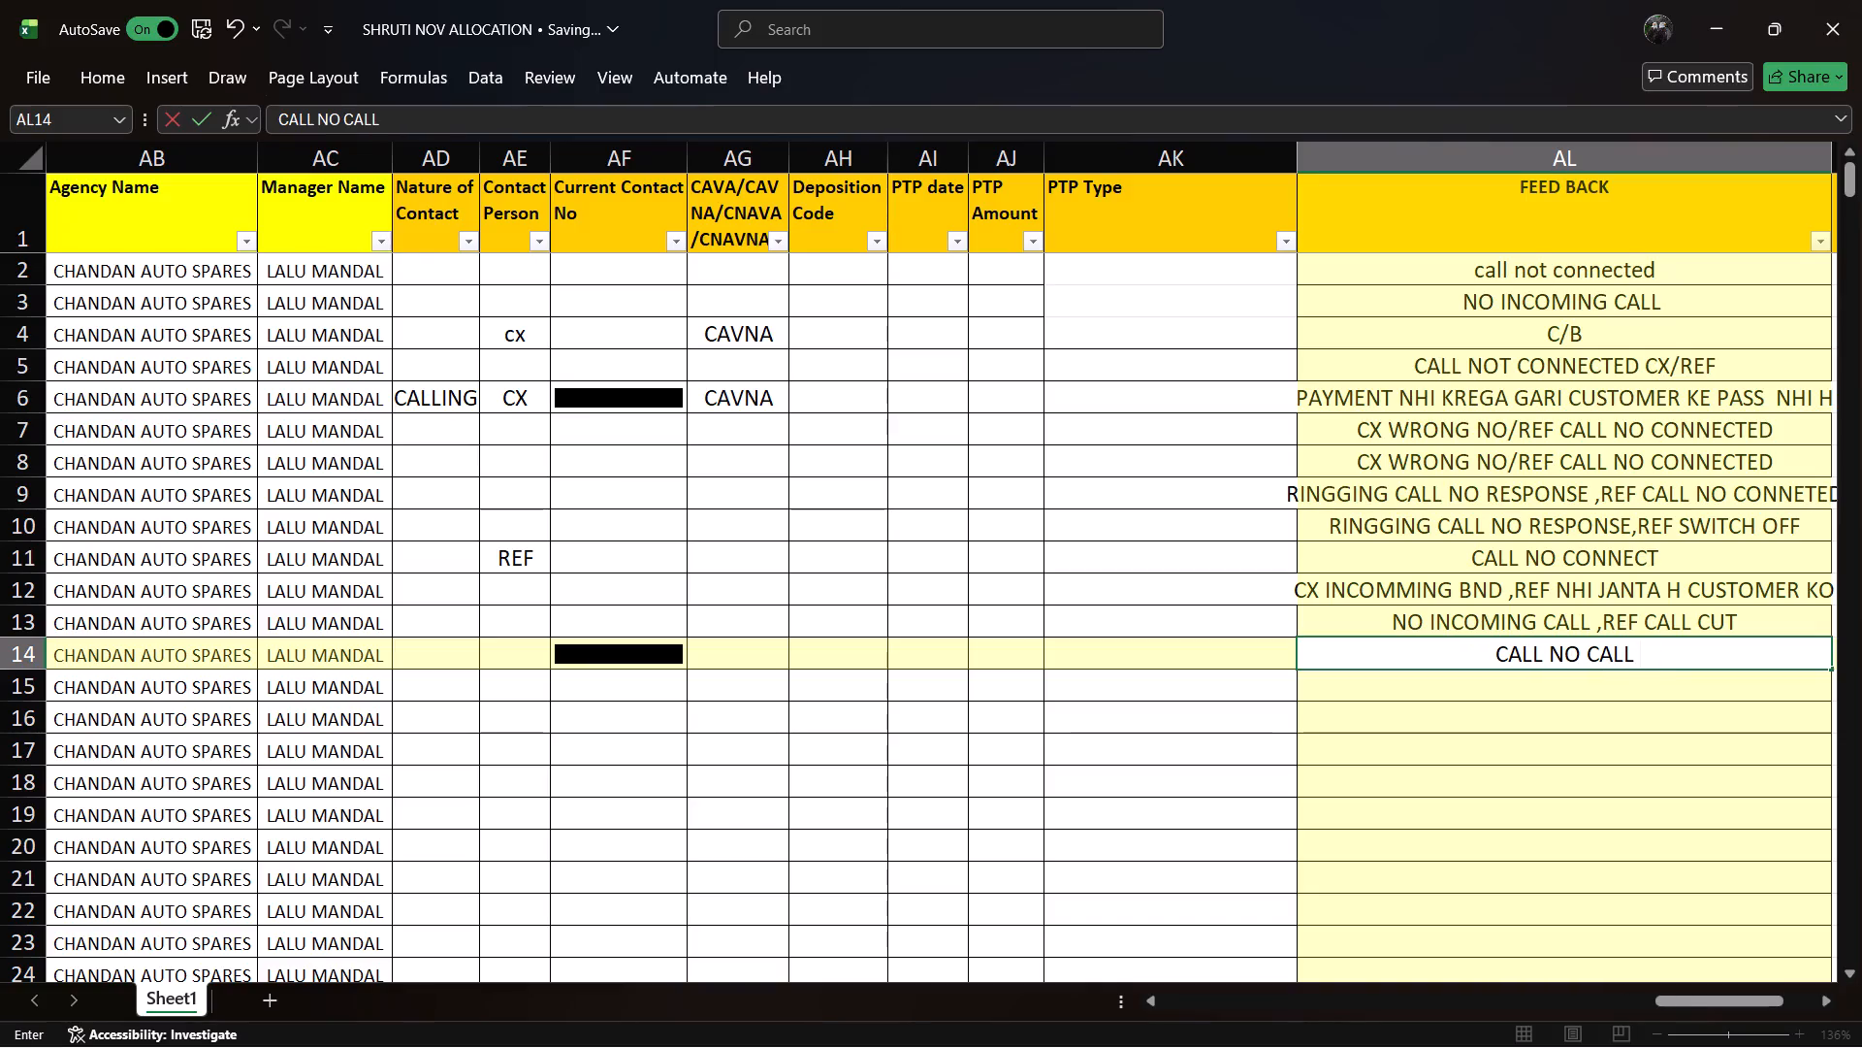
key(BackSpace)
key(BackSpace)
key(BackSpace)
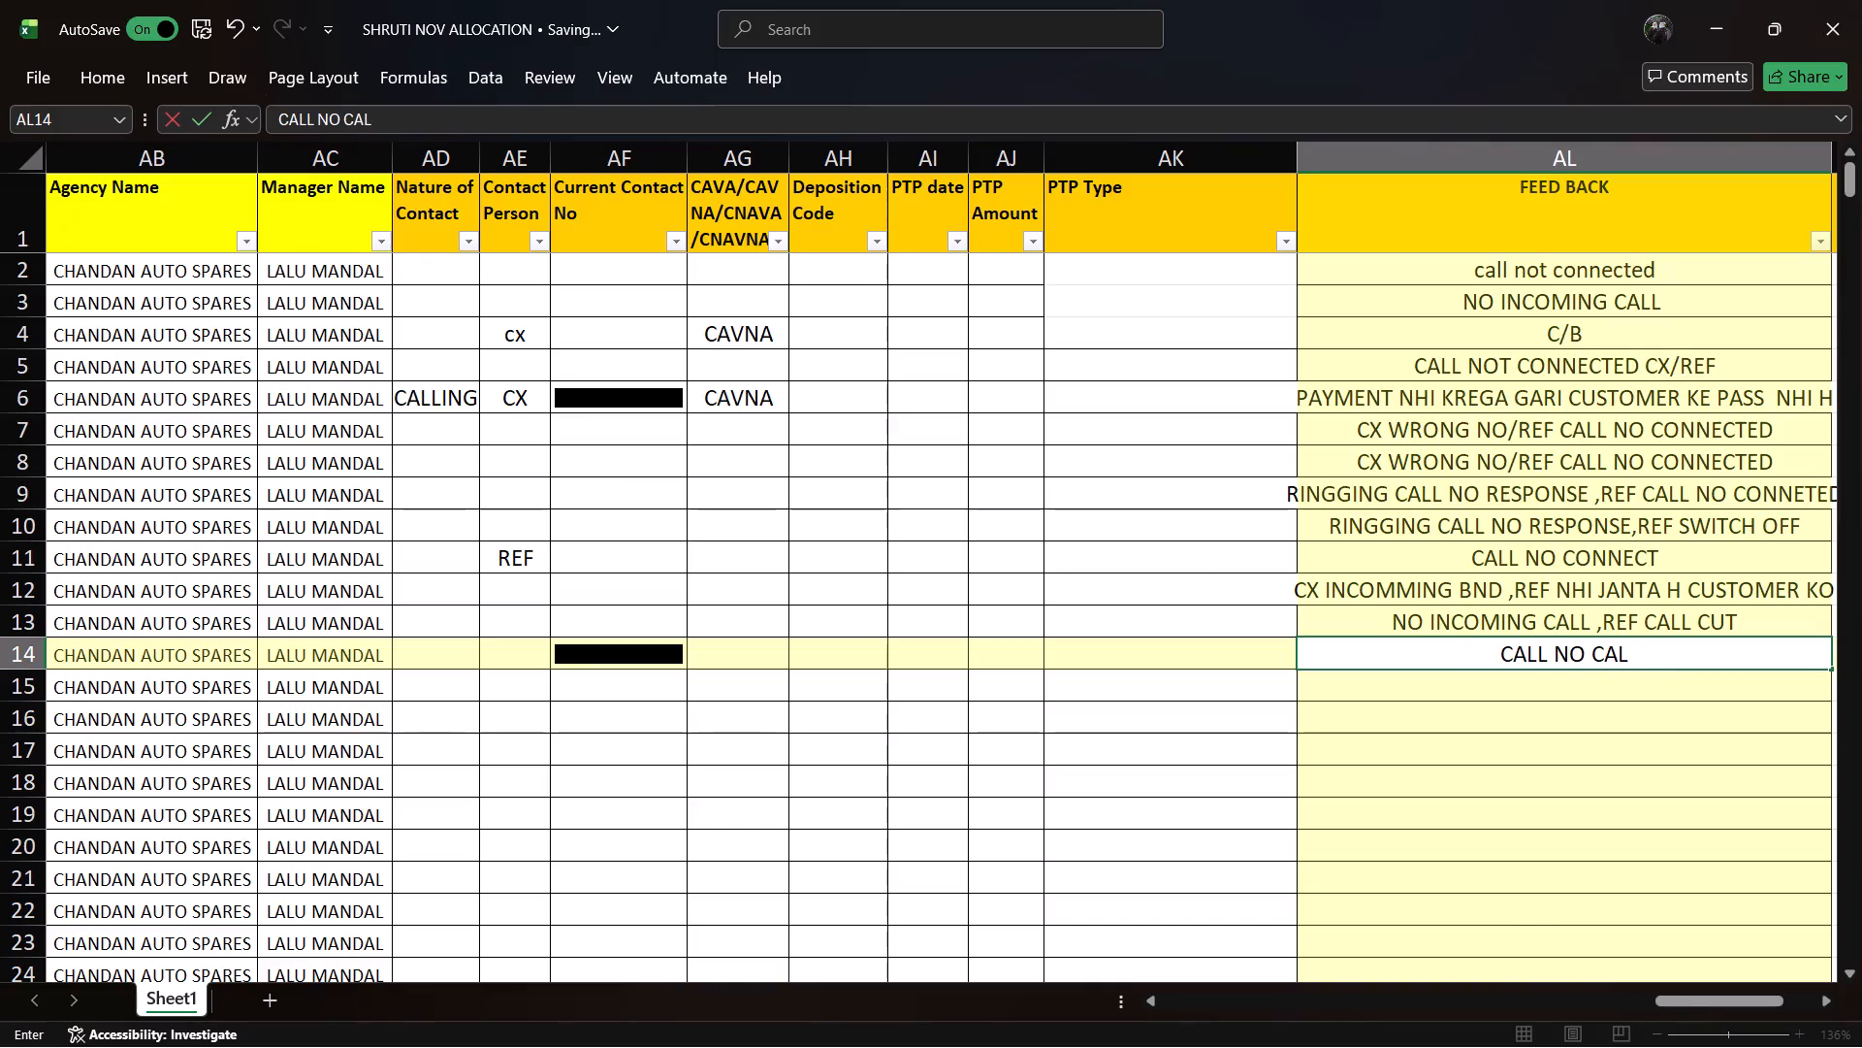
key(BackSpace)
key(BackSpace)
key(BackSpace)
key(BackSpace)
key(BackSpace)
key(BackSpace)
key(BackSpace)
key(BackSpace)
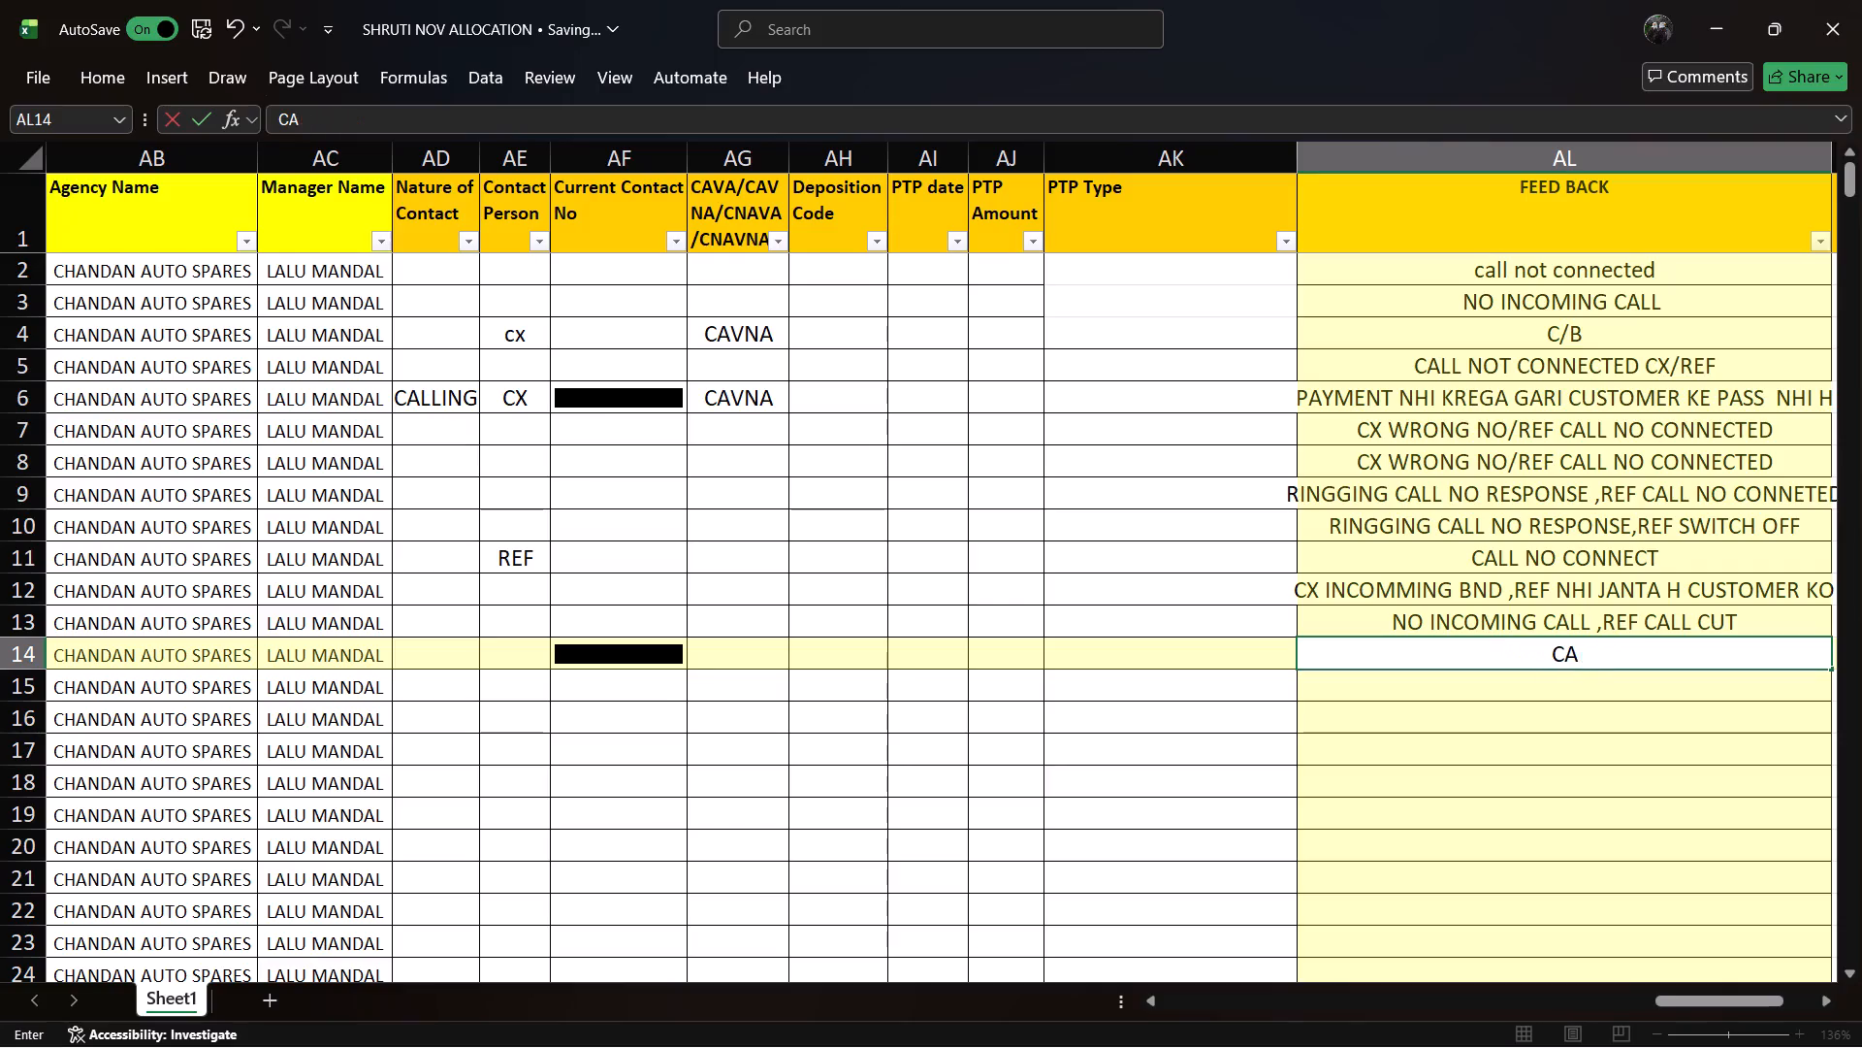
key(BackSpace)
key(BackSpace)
Enter NO CALL RESPONSE as the FEED BACK for row 14 and save the workbook.
text(NO)
key(space)
text(CALL)
key(space)
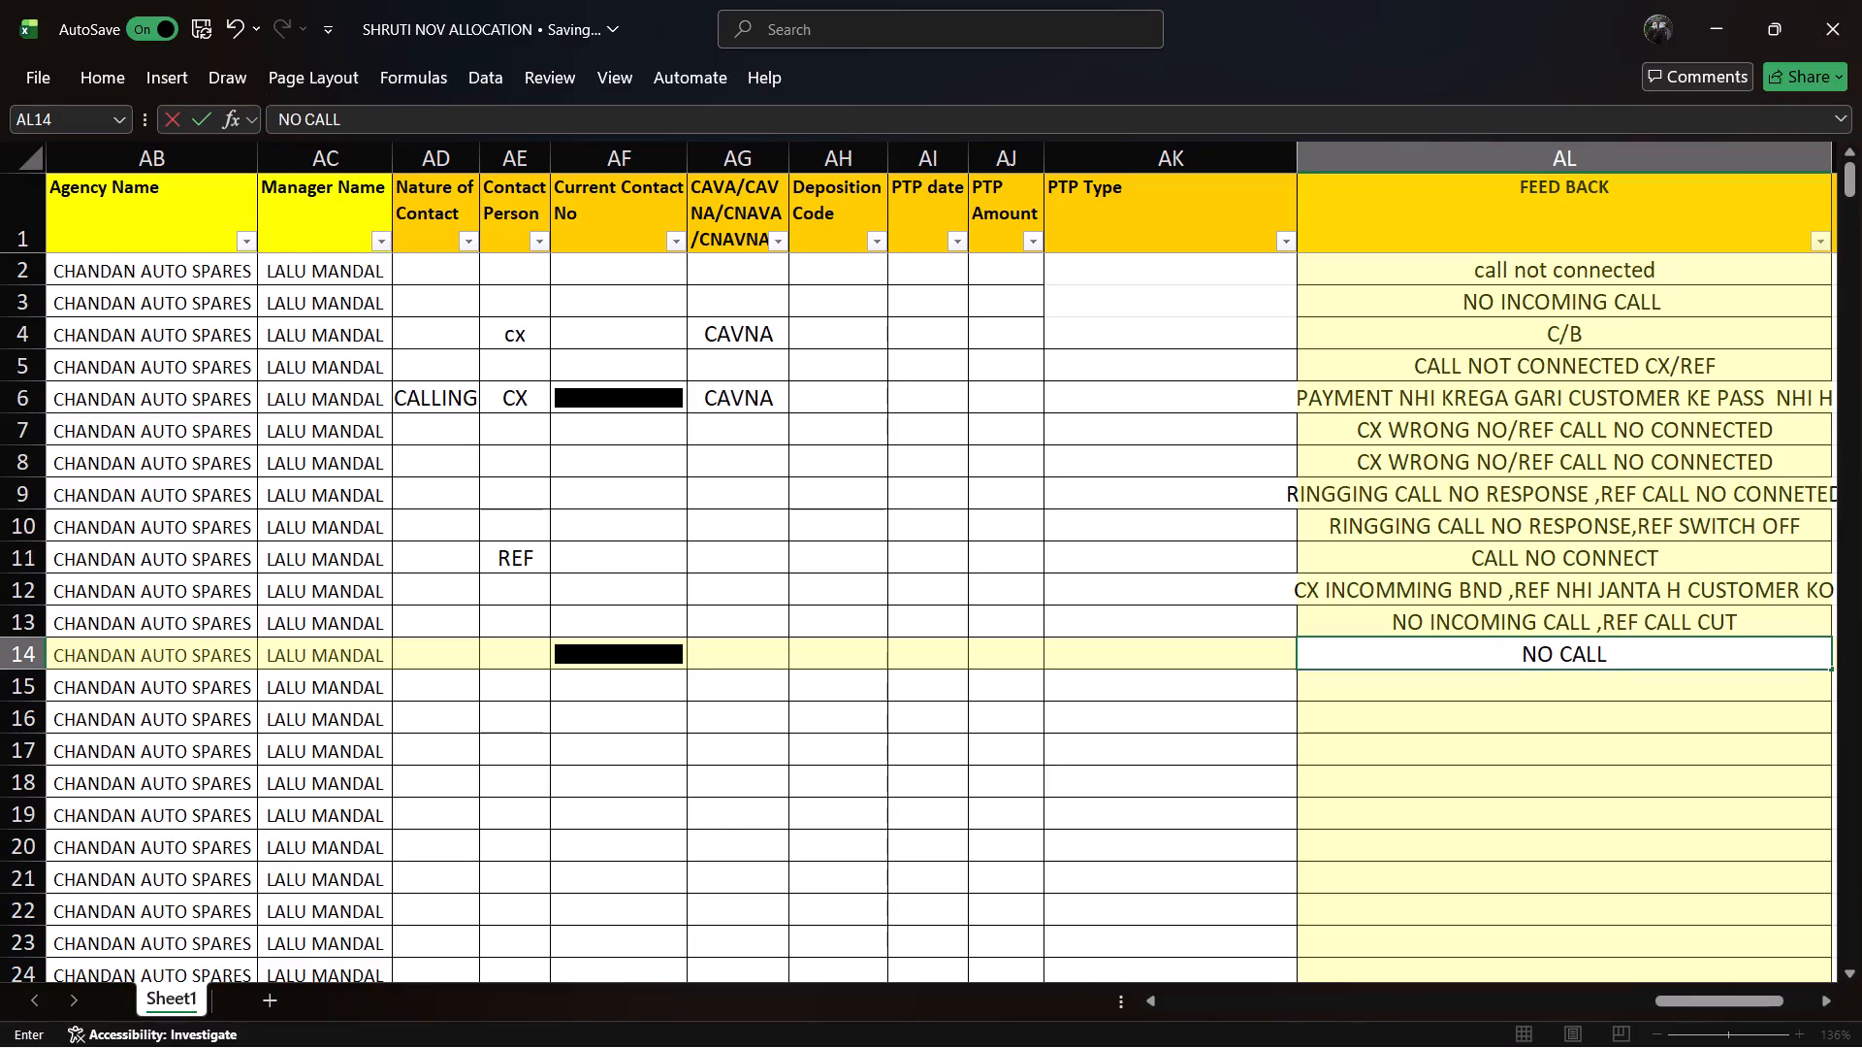
text(RES)
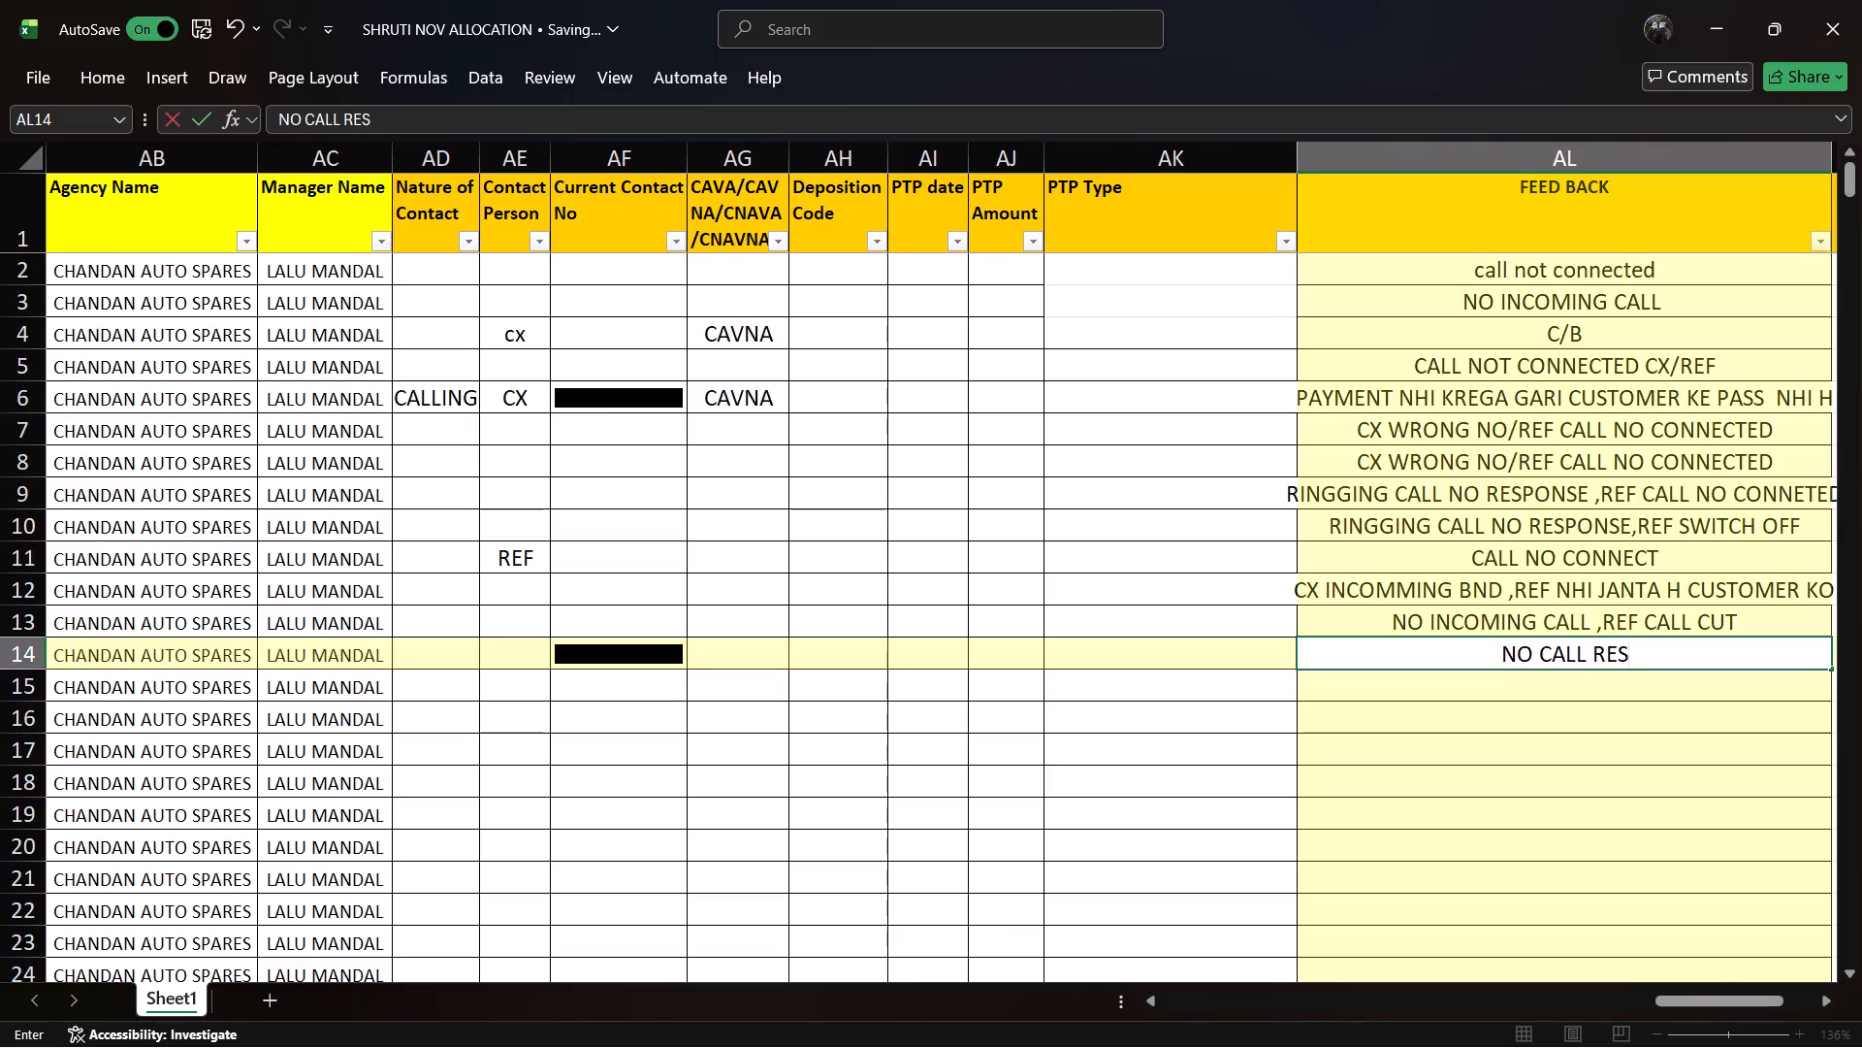
text(PO)
key(n)
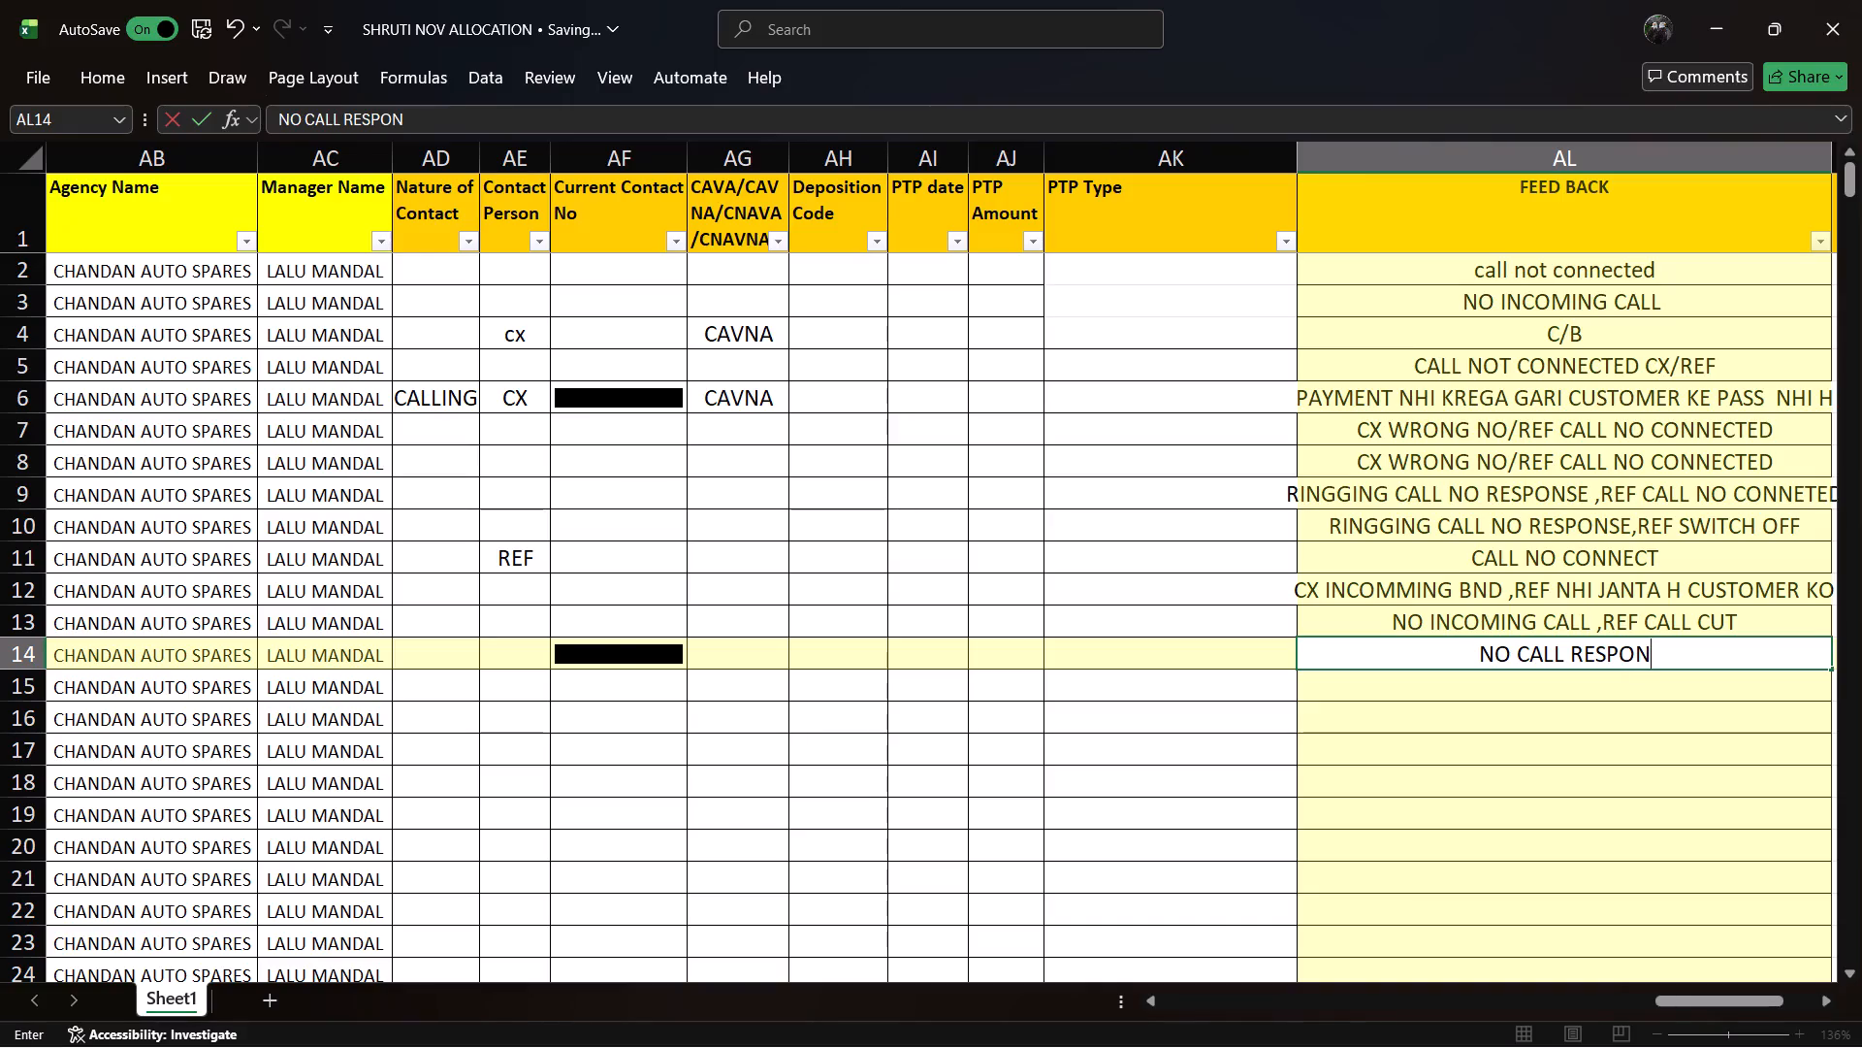
text(CE)
key(Down)
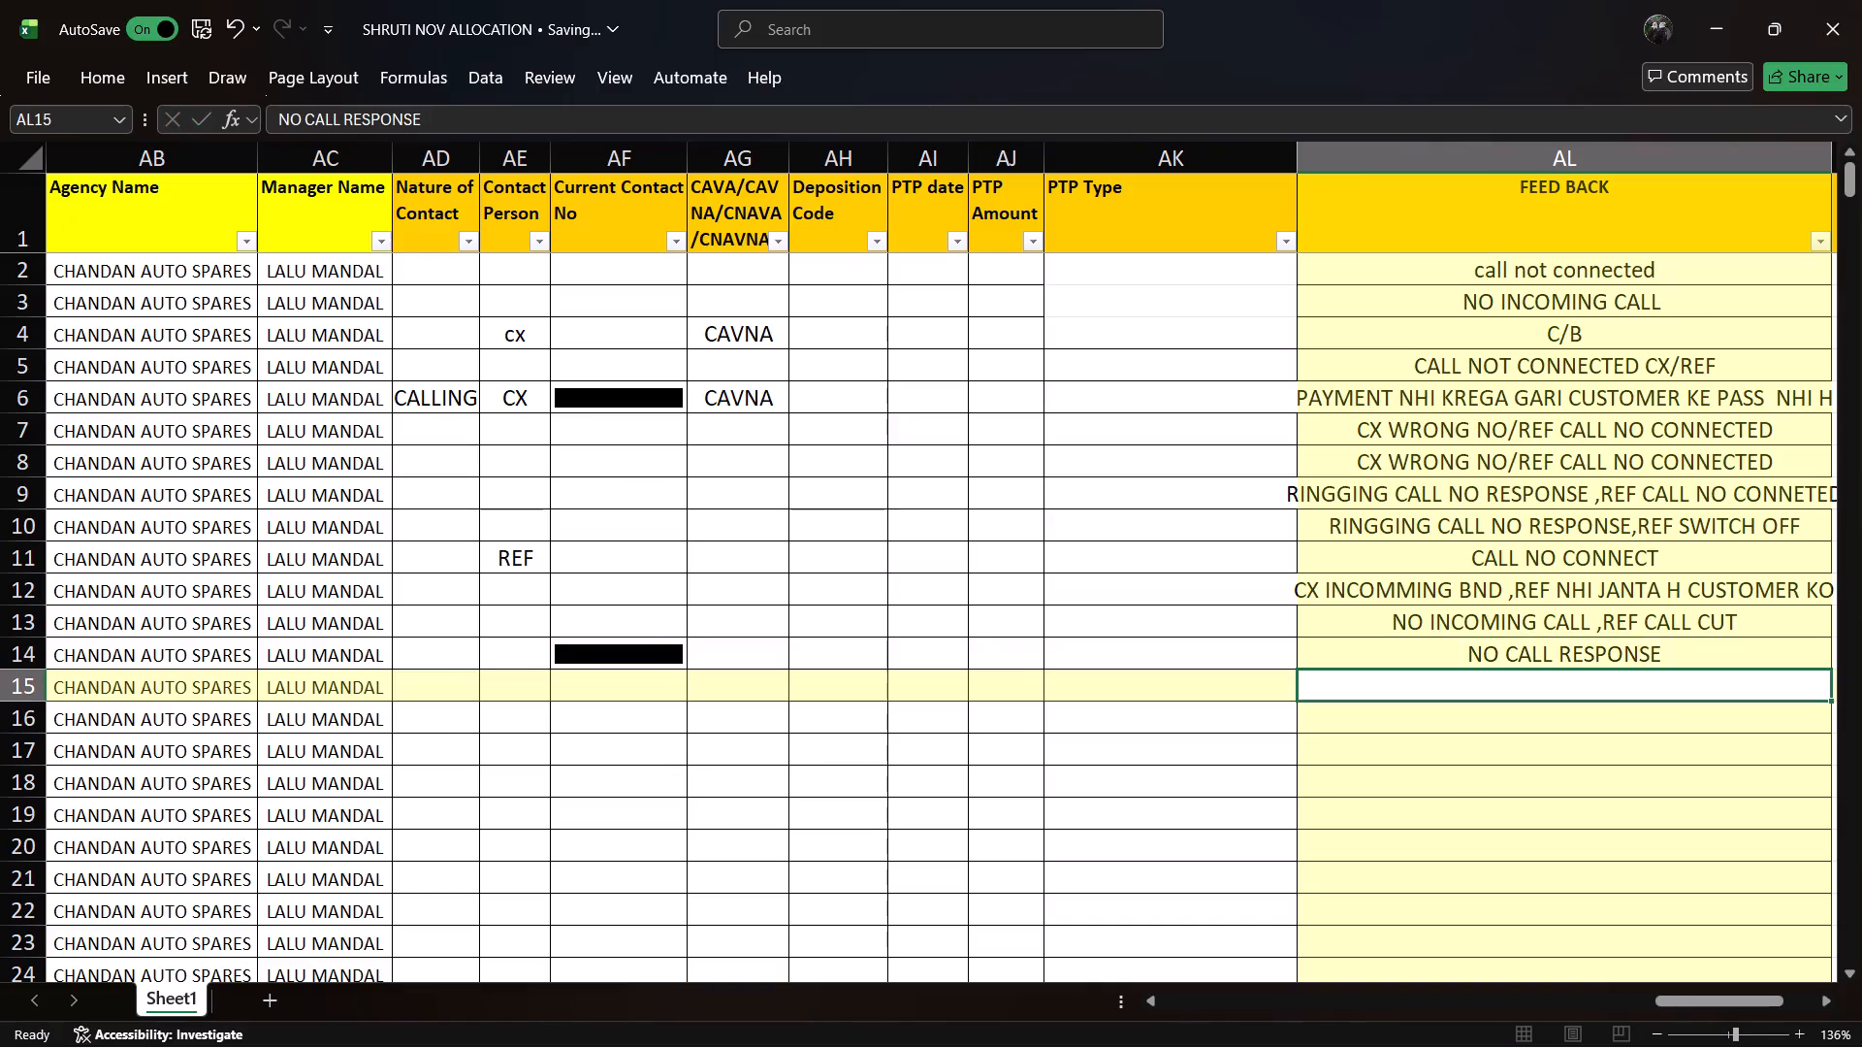
key(Up)
key(ctrl+s)
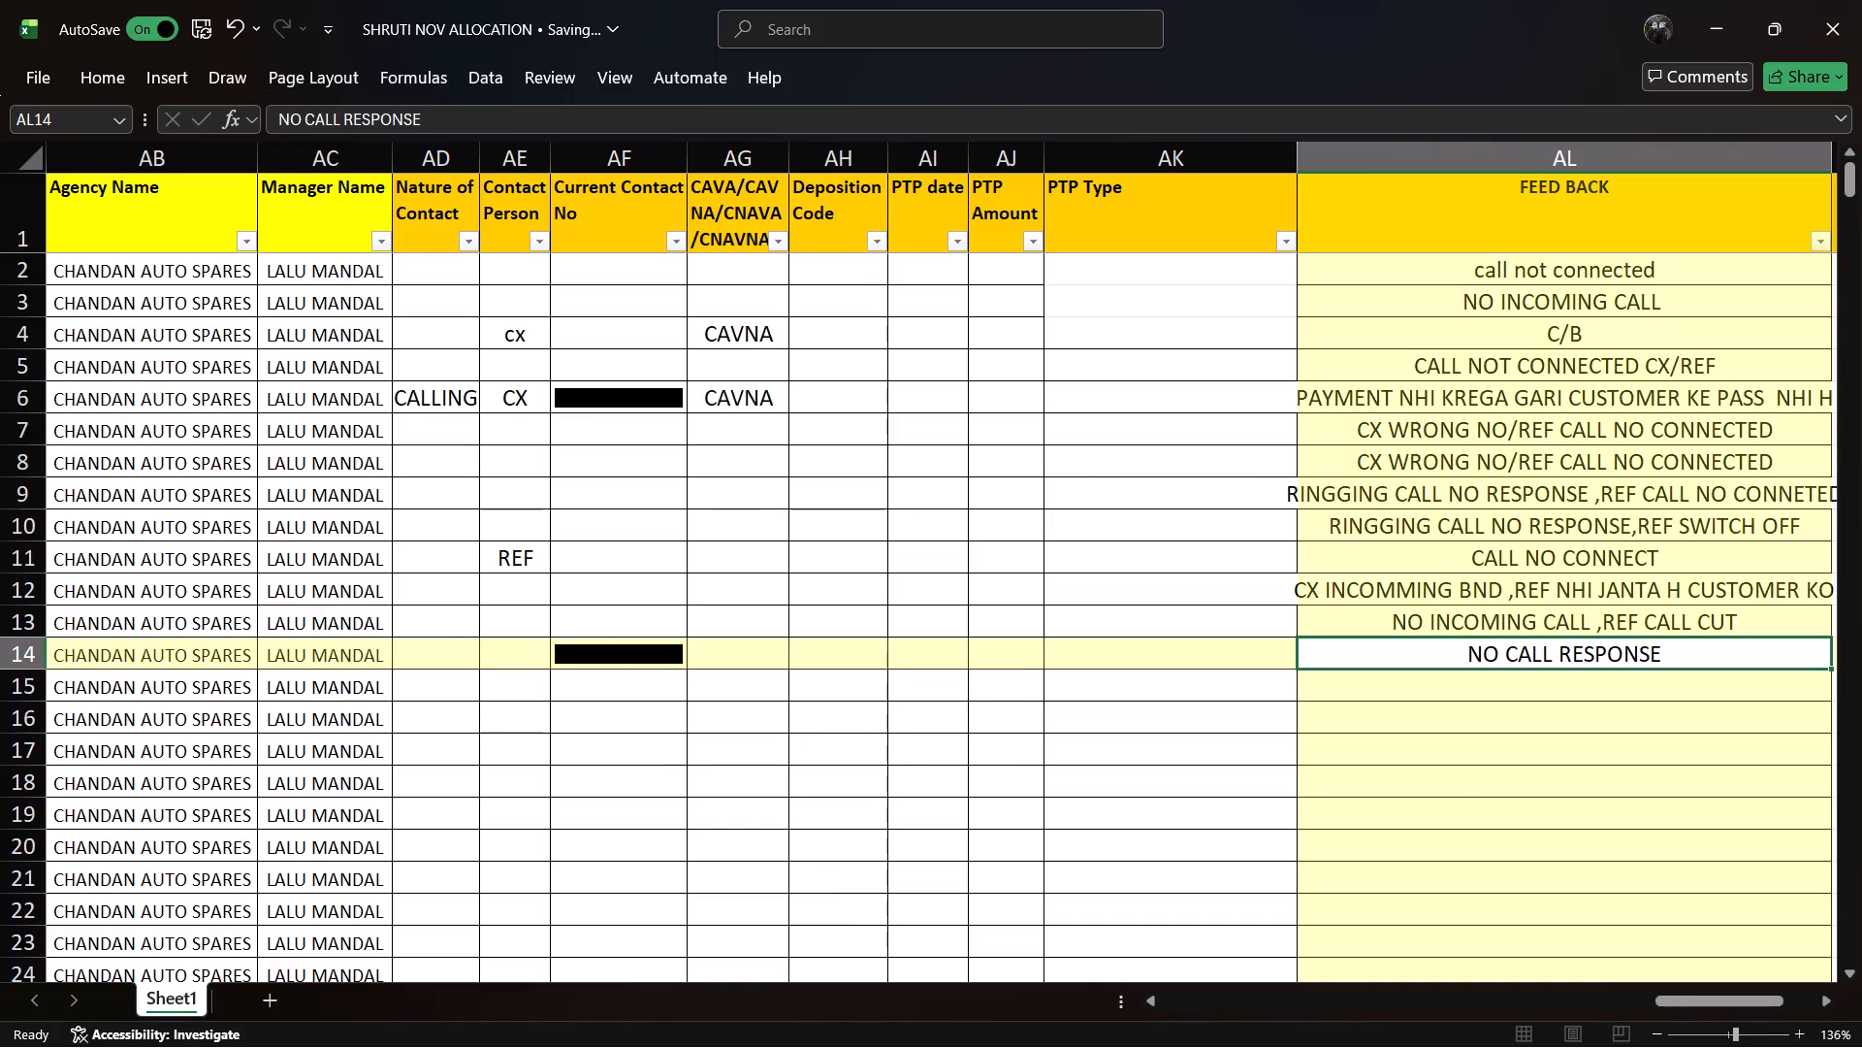
Review row 14's contact, reference and dealer details back to the Chasis Number column, return to the CAVA/CAVNA column, and save the workbook.
key(Right)
key(Right)
key(Left)
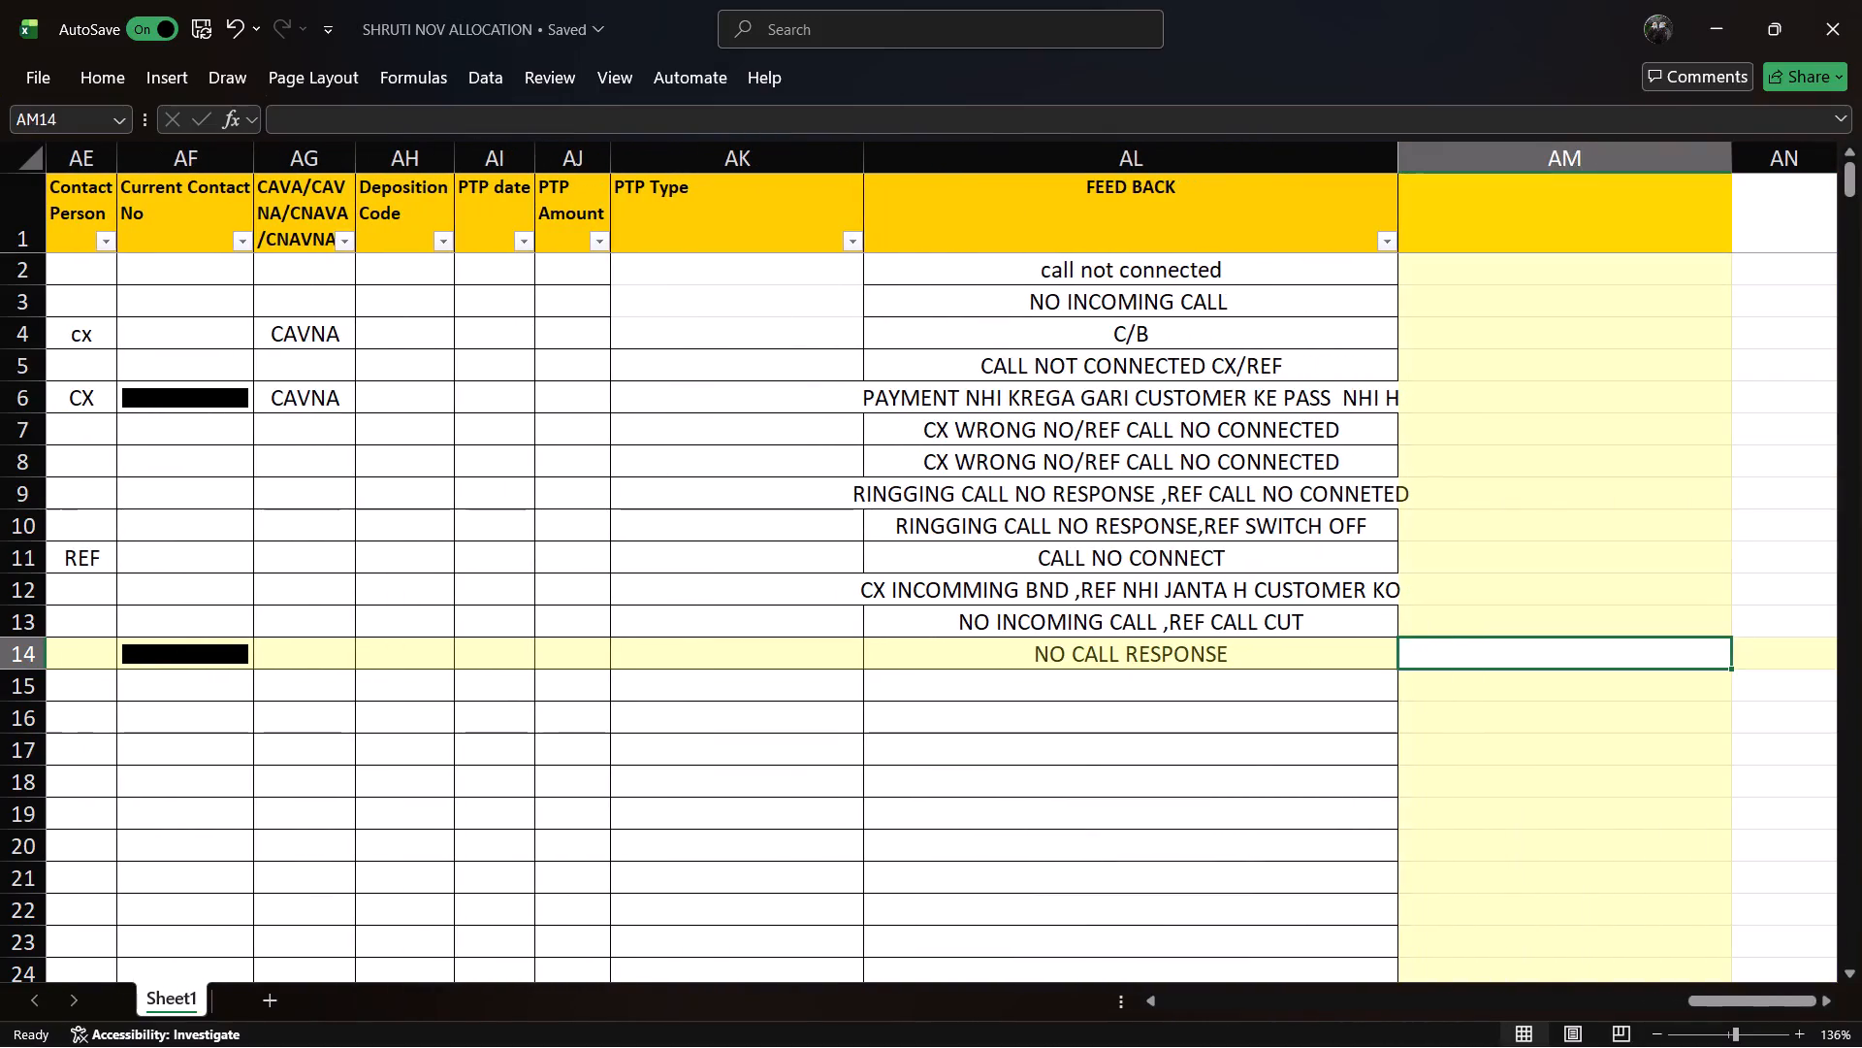
key(Left)
key(Left)
key(Left)
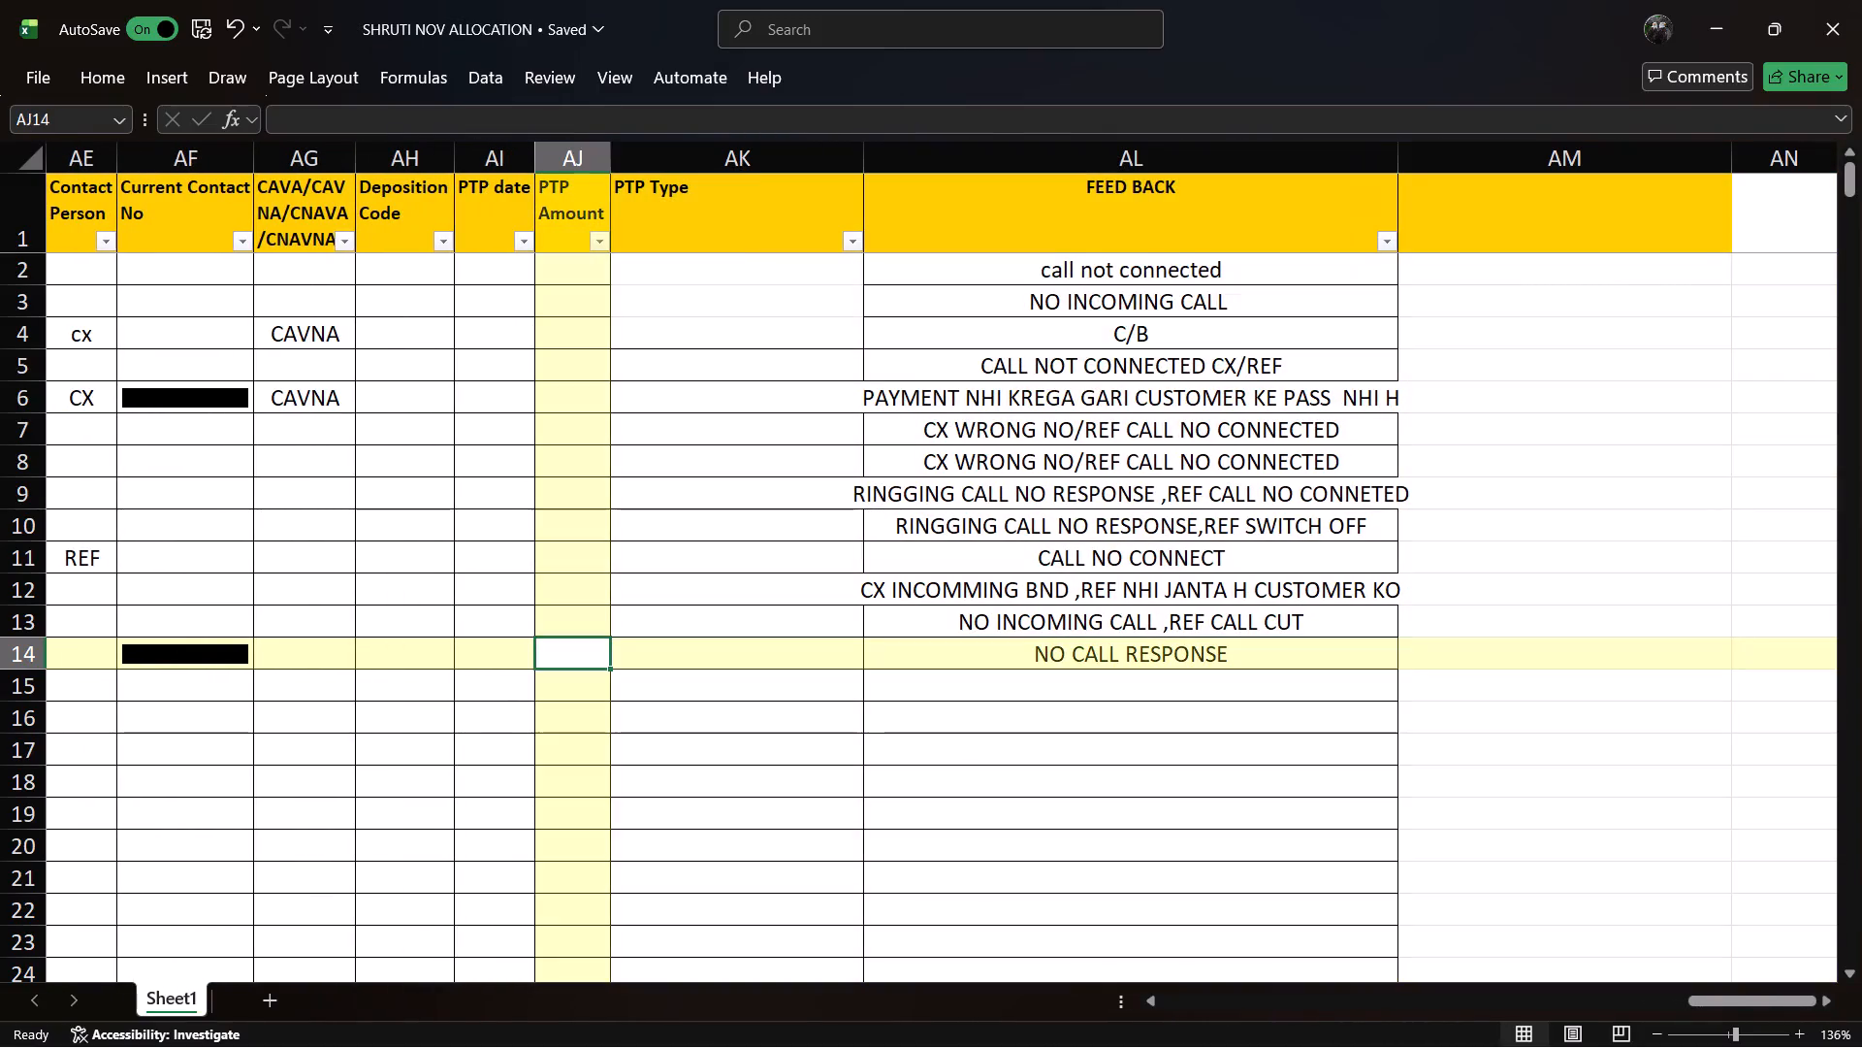
key(Left)
key(Left)
key(Left)
key(Left)
key(Left)
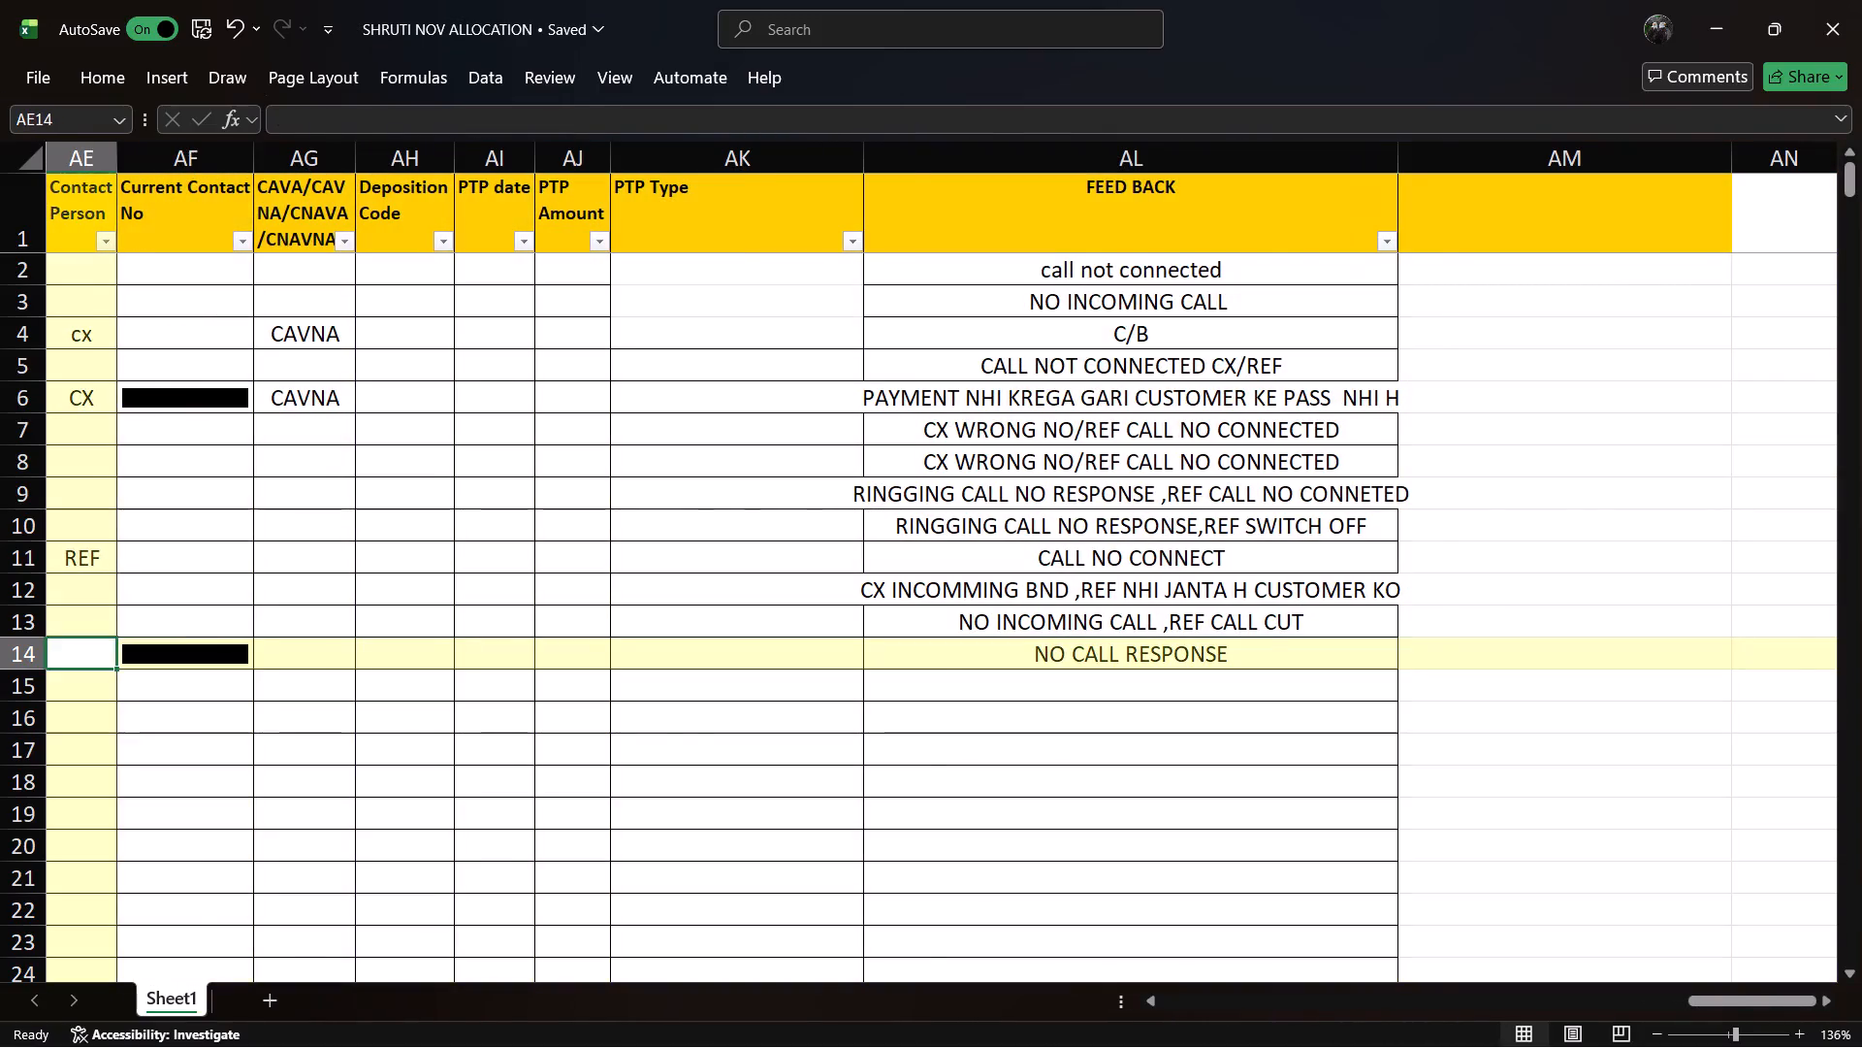
key(Left)
key(Left)
key(Left)
key(Left)
key(Left)
key(Left)
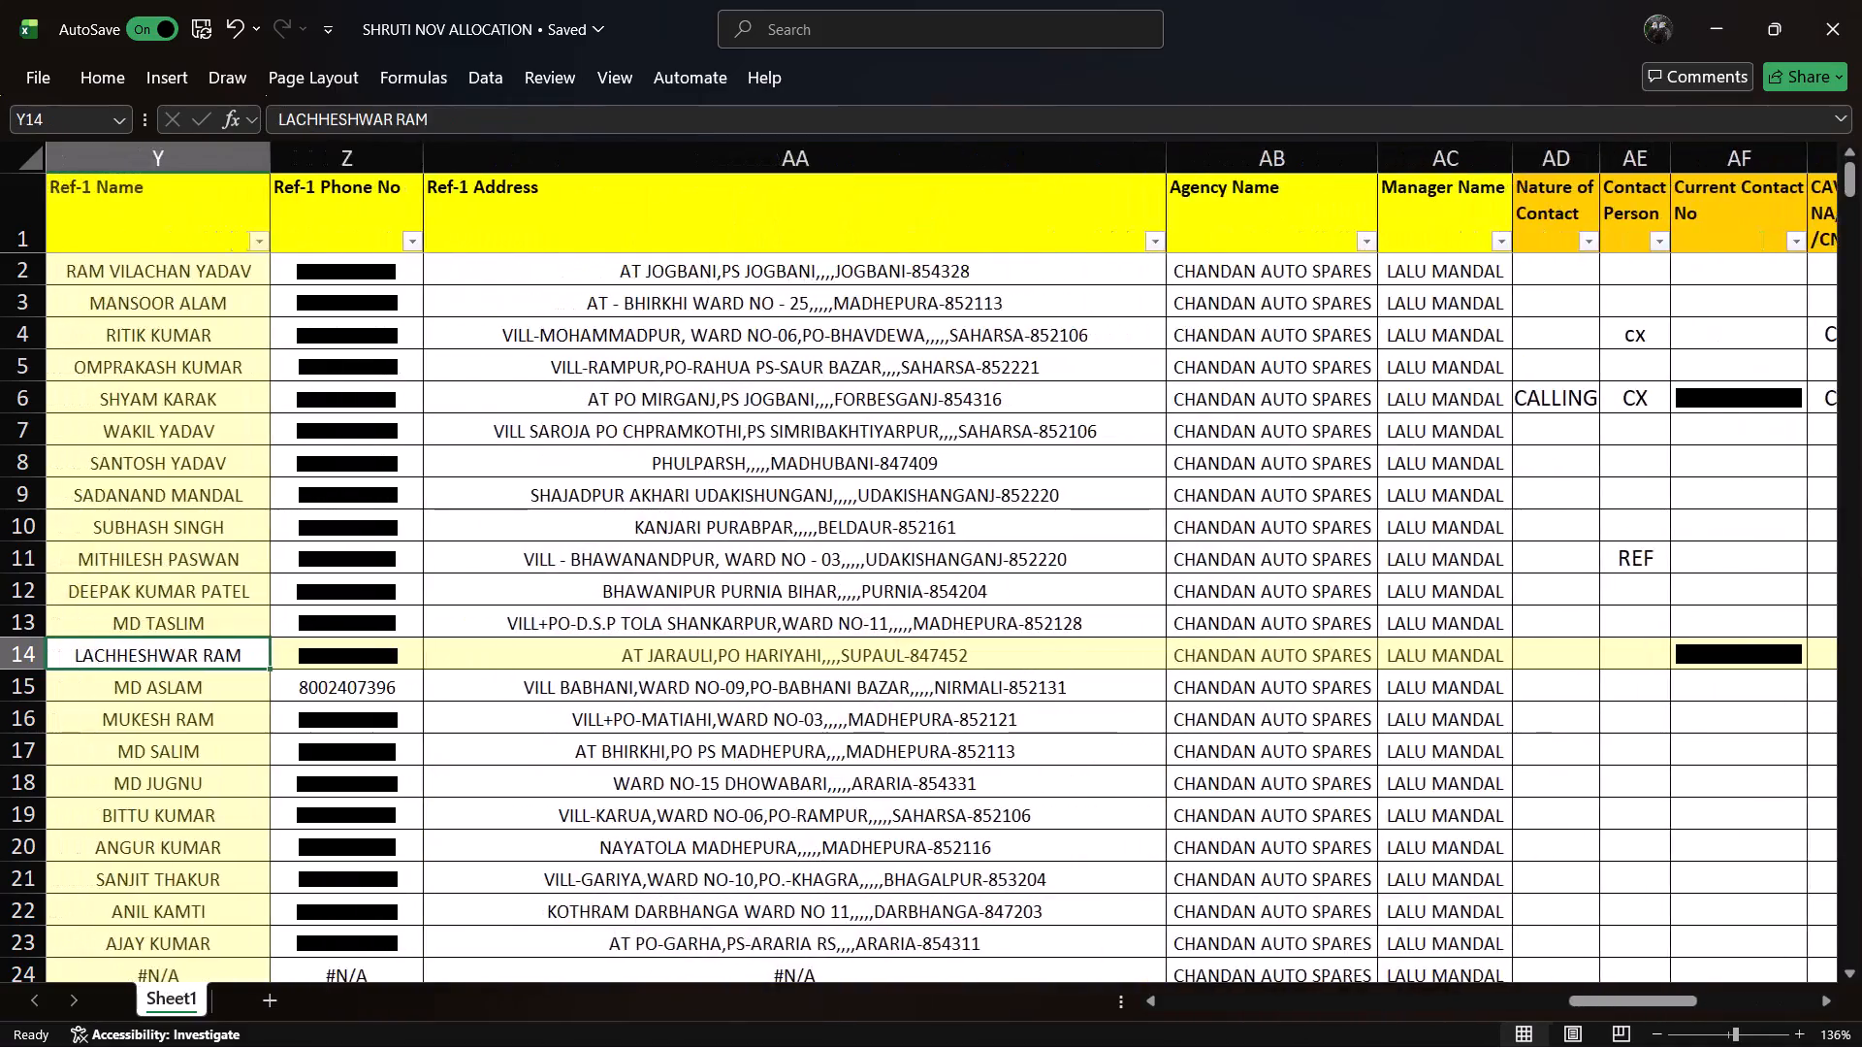
key(Left)
key(Left)
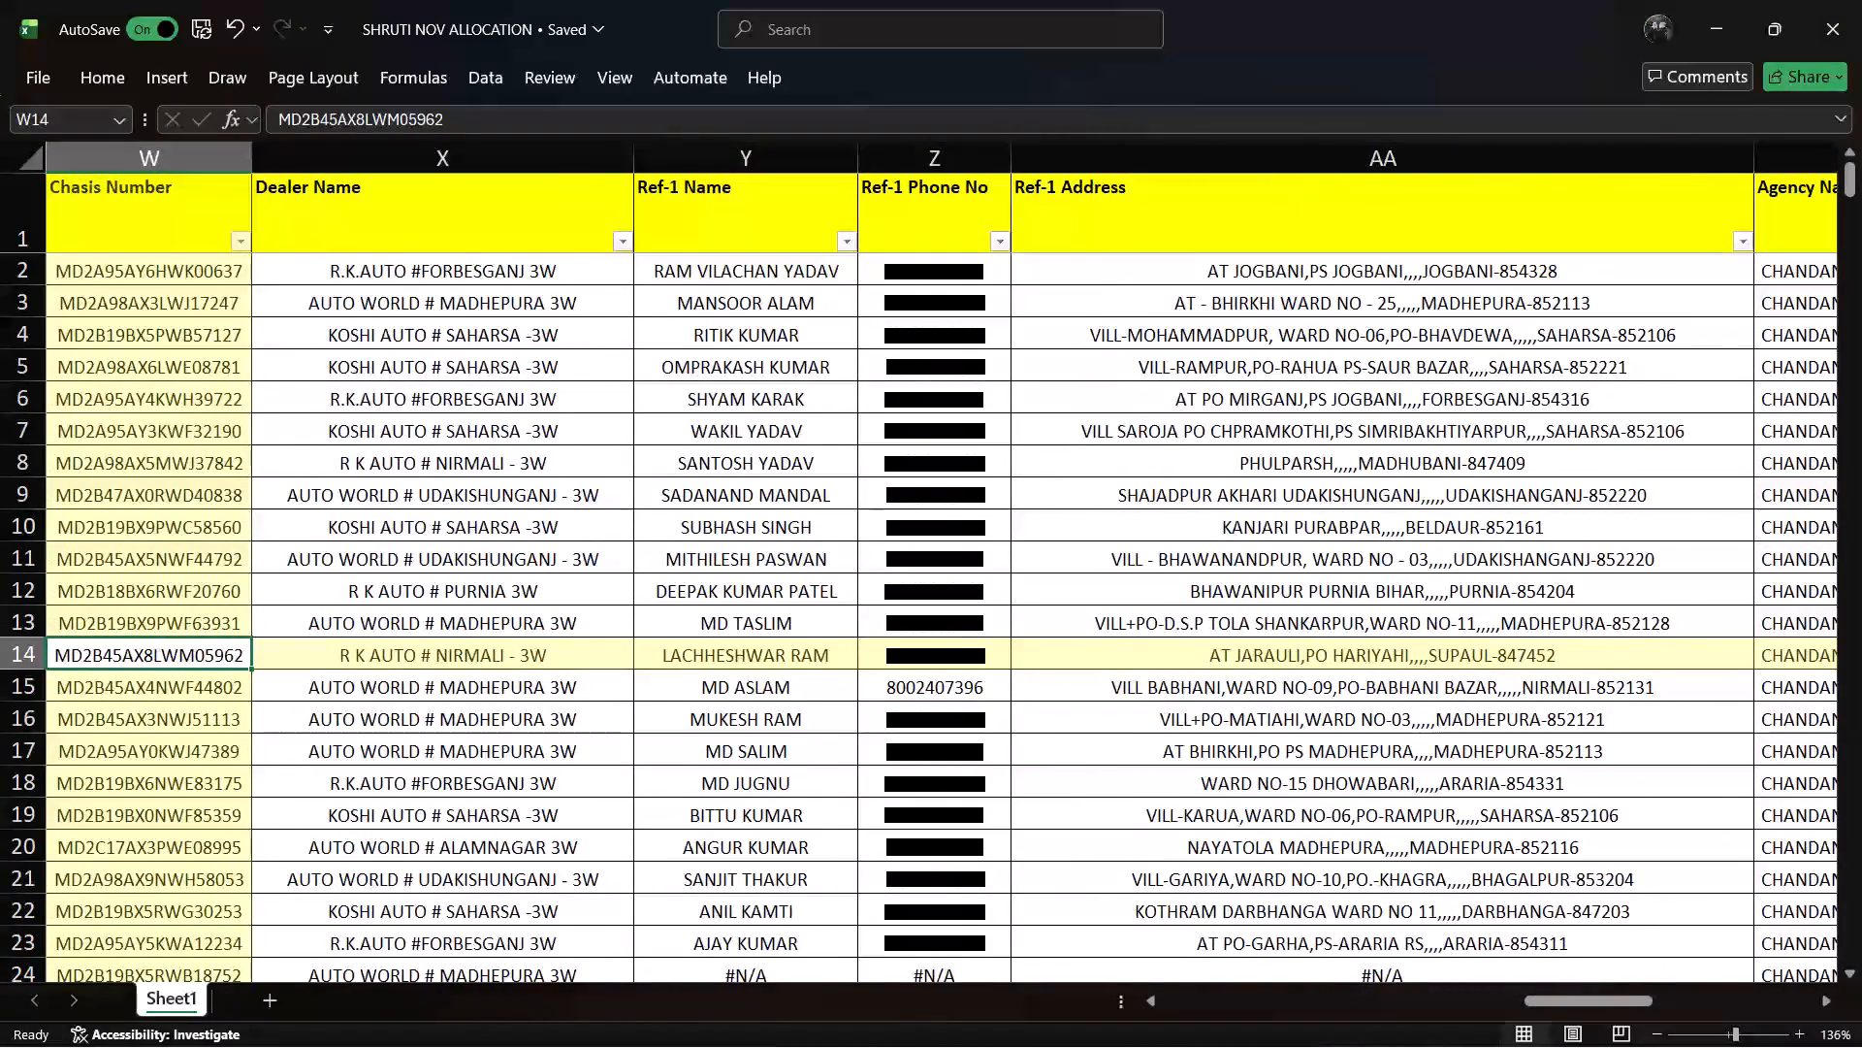
key(Right)
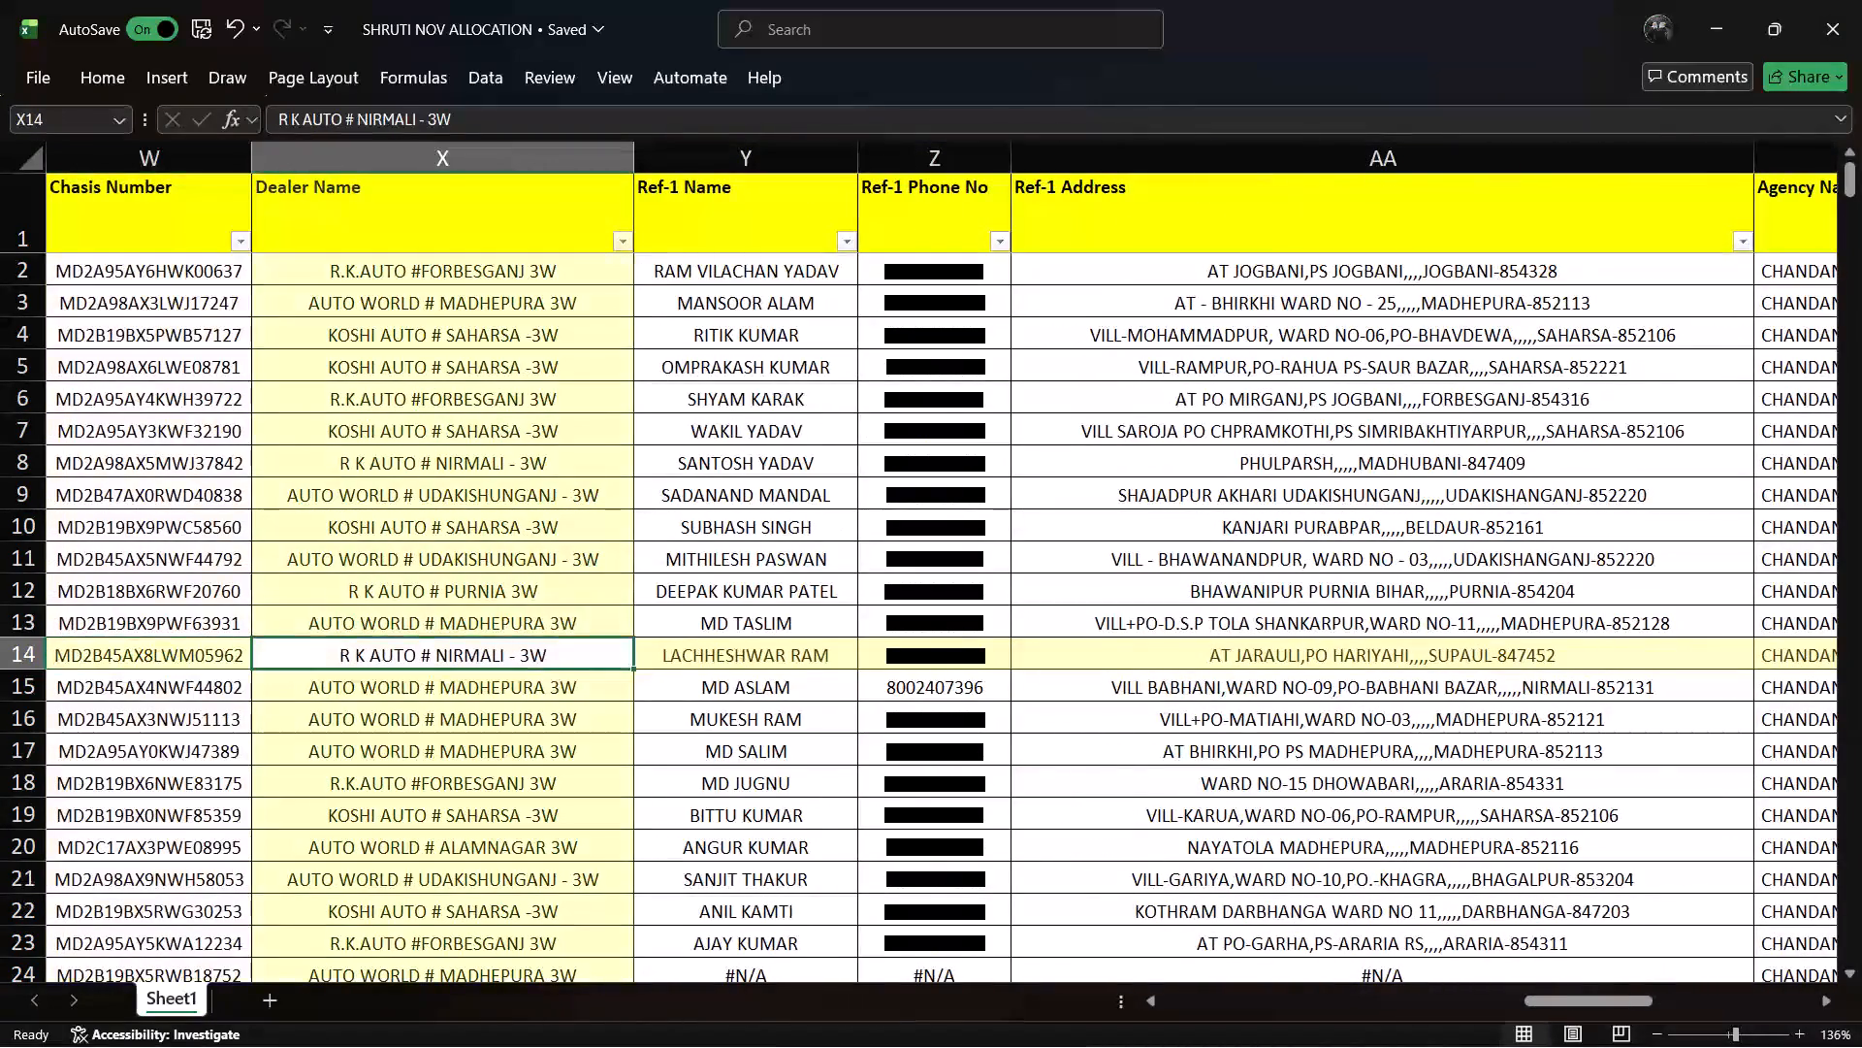
key(Right)
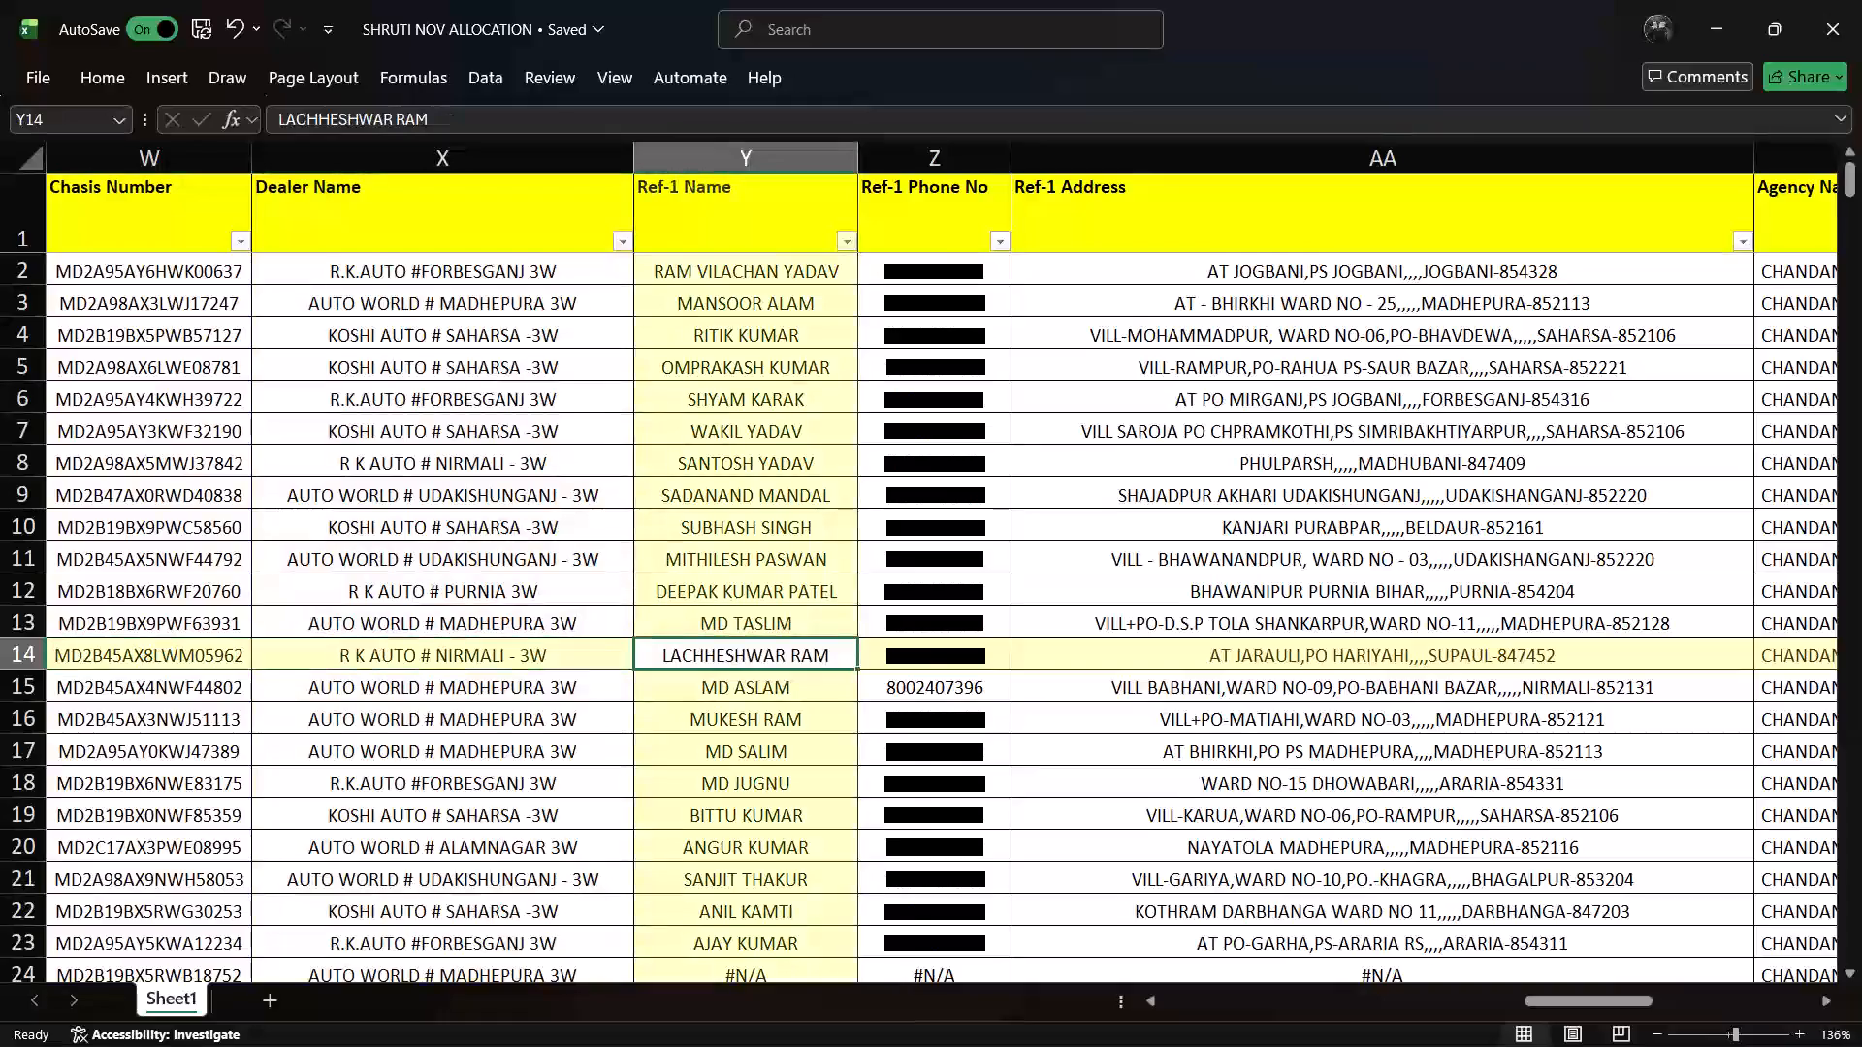
key(Right)
key(Right)
key(Right)
key(Right)
key(Right)
key(Right)
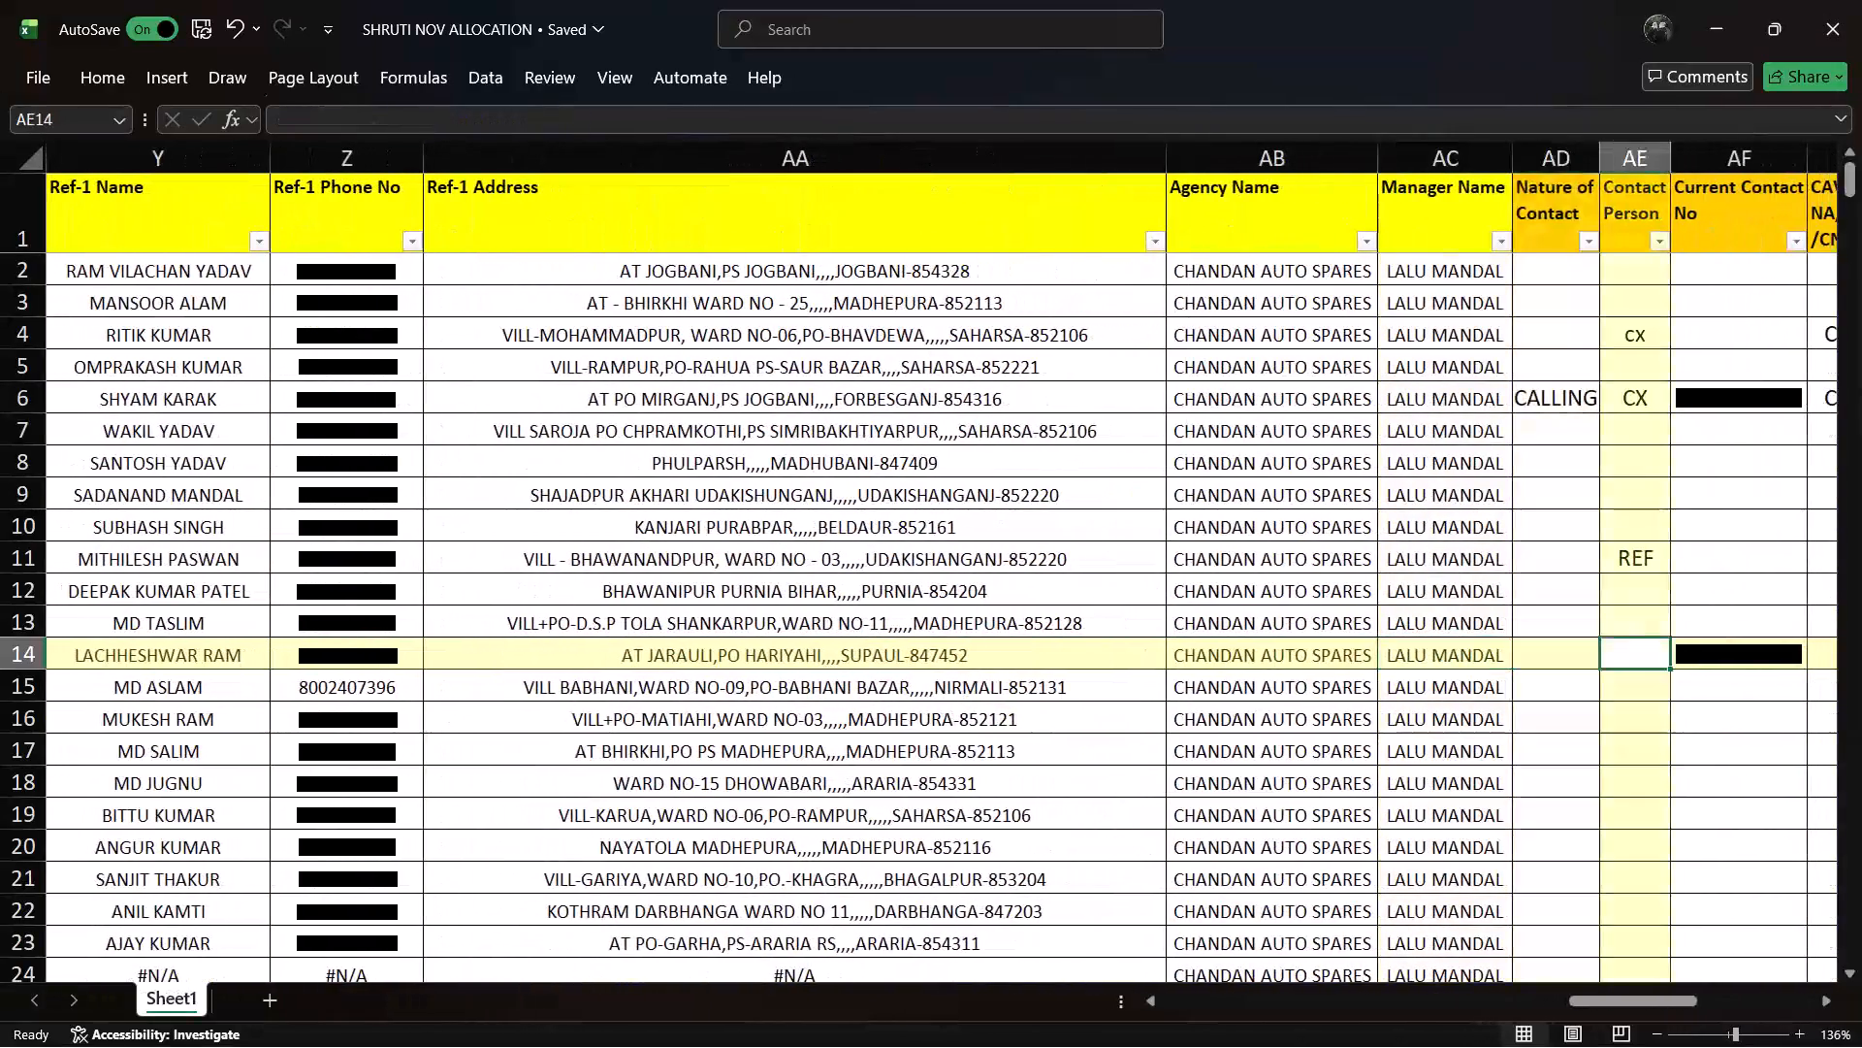
key(Right)
key(Right)
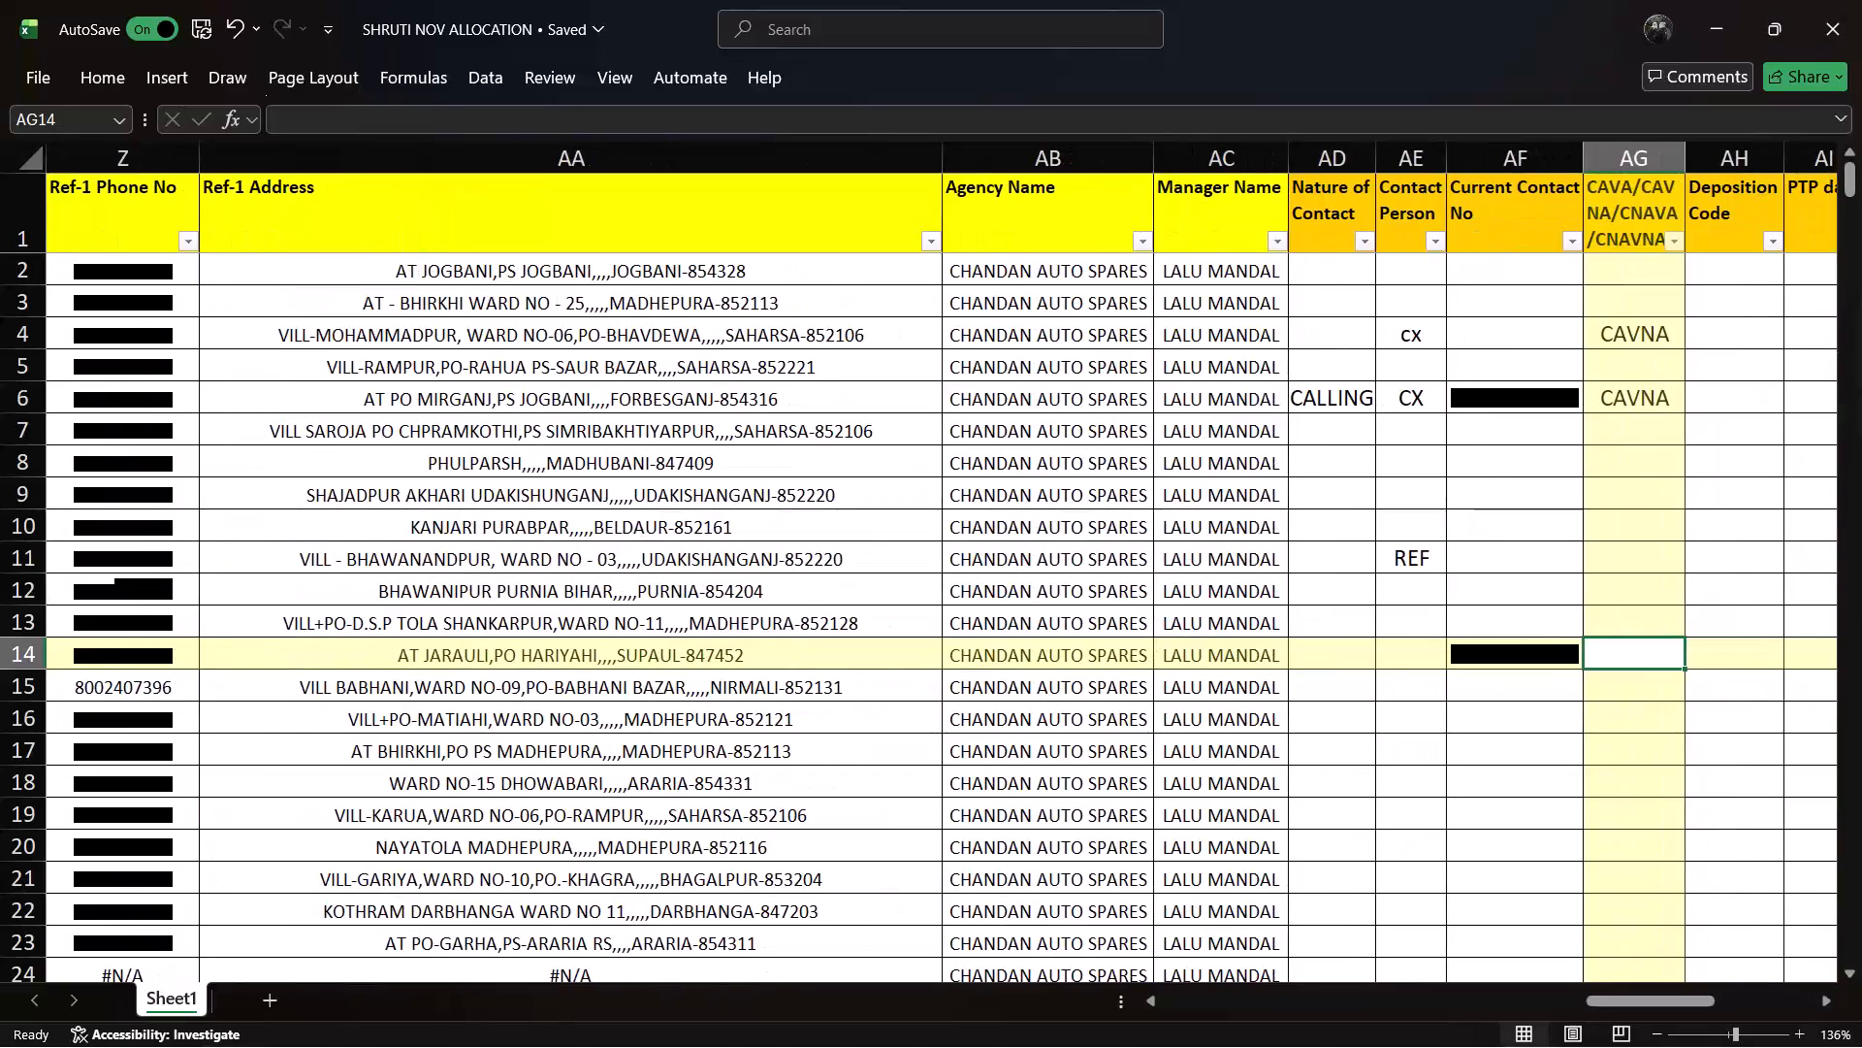
key(ctrl+s)
Return to the start of row 14 and check the Mobile Number of the next customer in row 15.
key(Left)
key(Left)
key(Left)
key(Left)
key(Left)
key(Left)
key(Left)
key(Left)
key(Left)
key(Left)
key(Left)
key(Left)
key(Left)
key(Left)
key(Left)
key(Left)
key(Left)
key(Left)
key(Left)
key(Left)
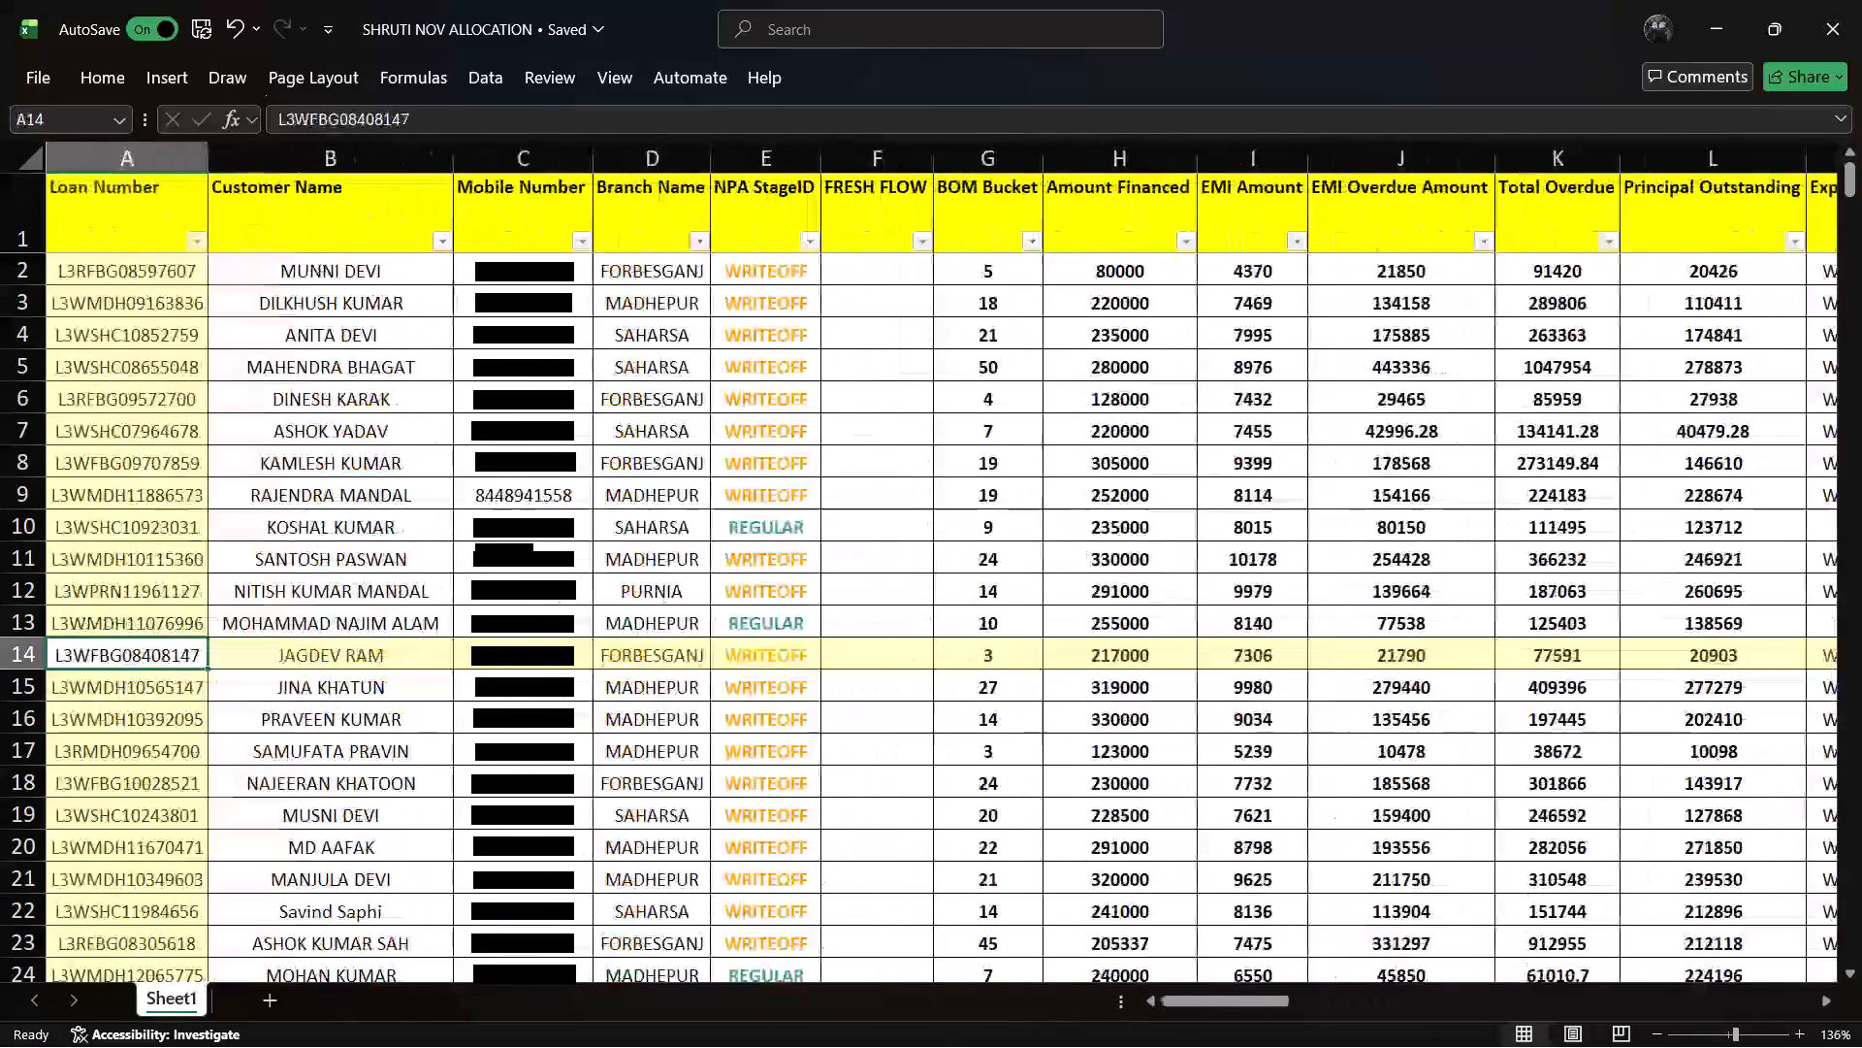
key(Down)
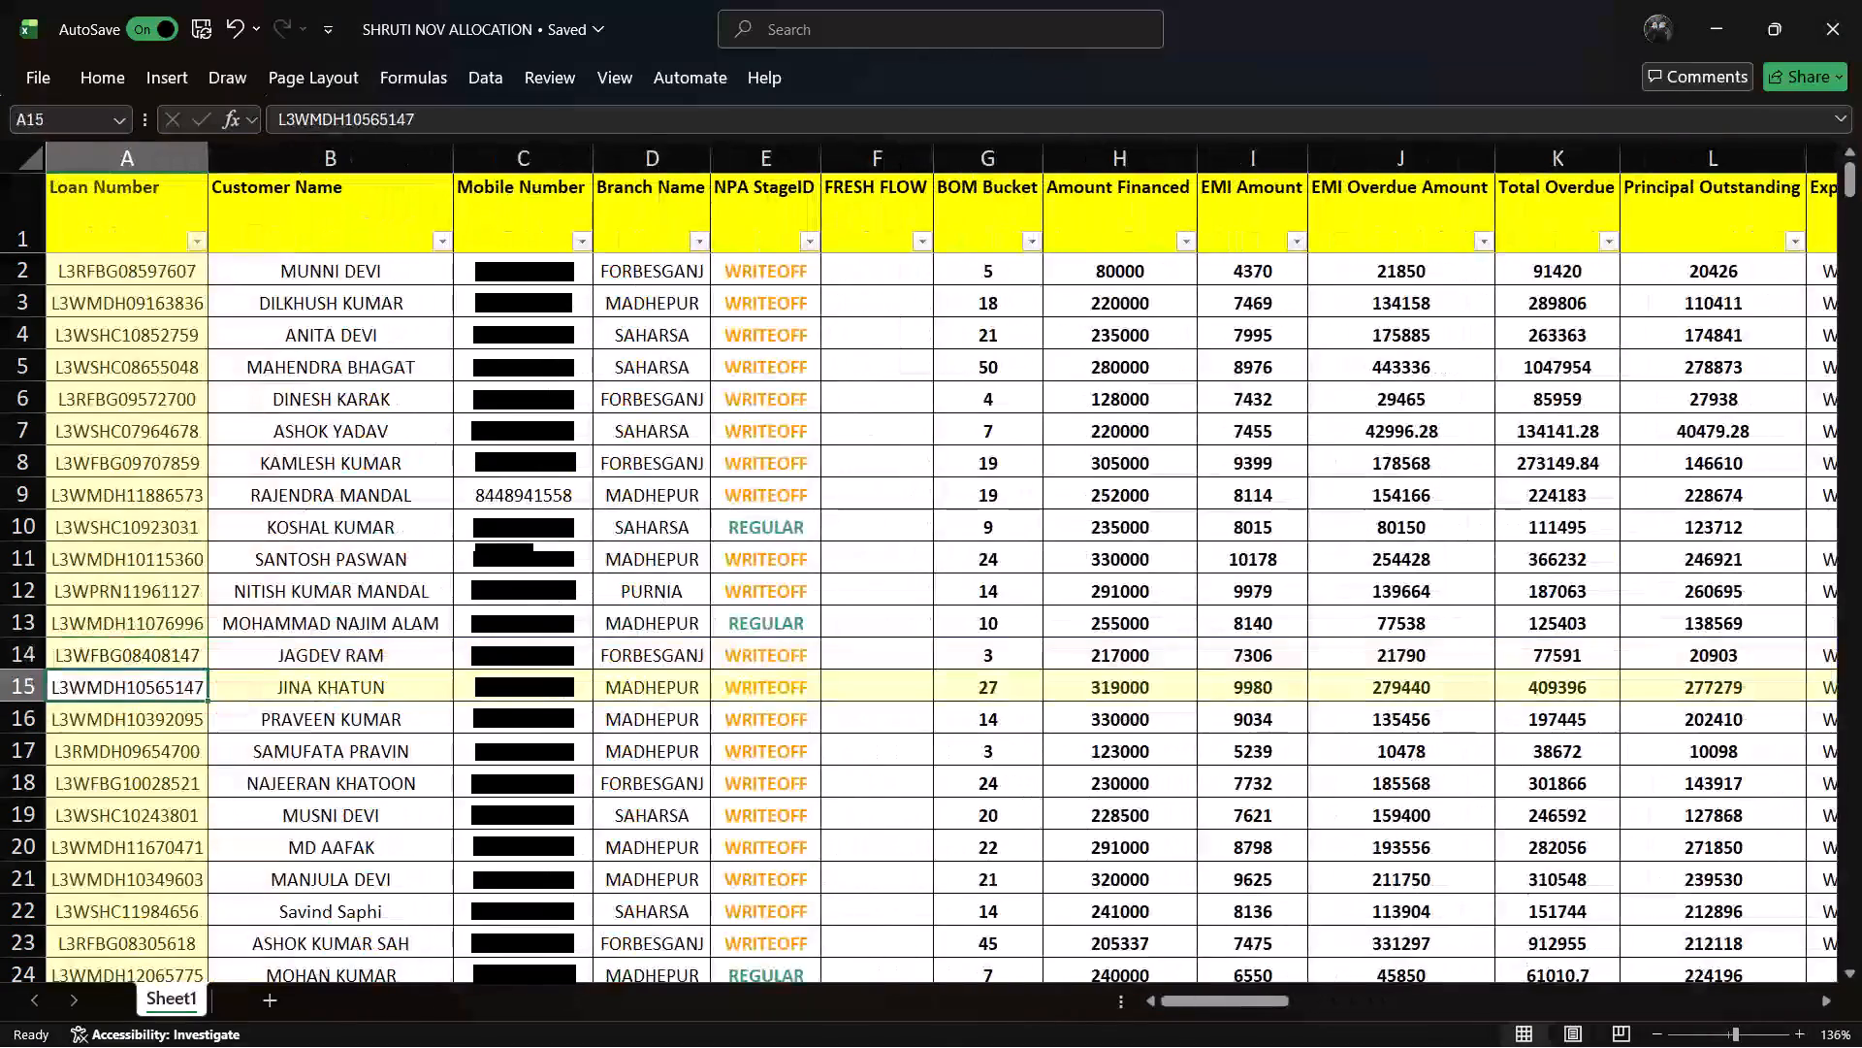
key(Right)
key(Right)
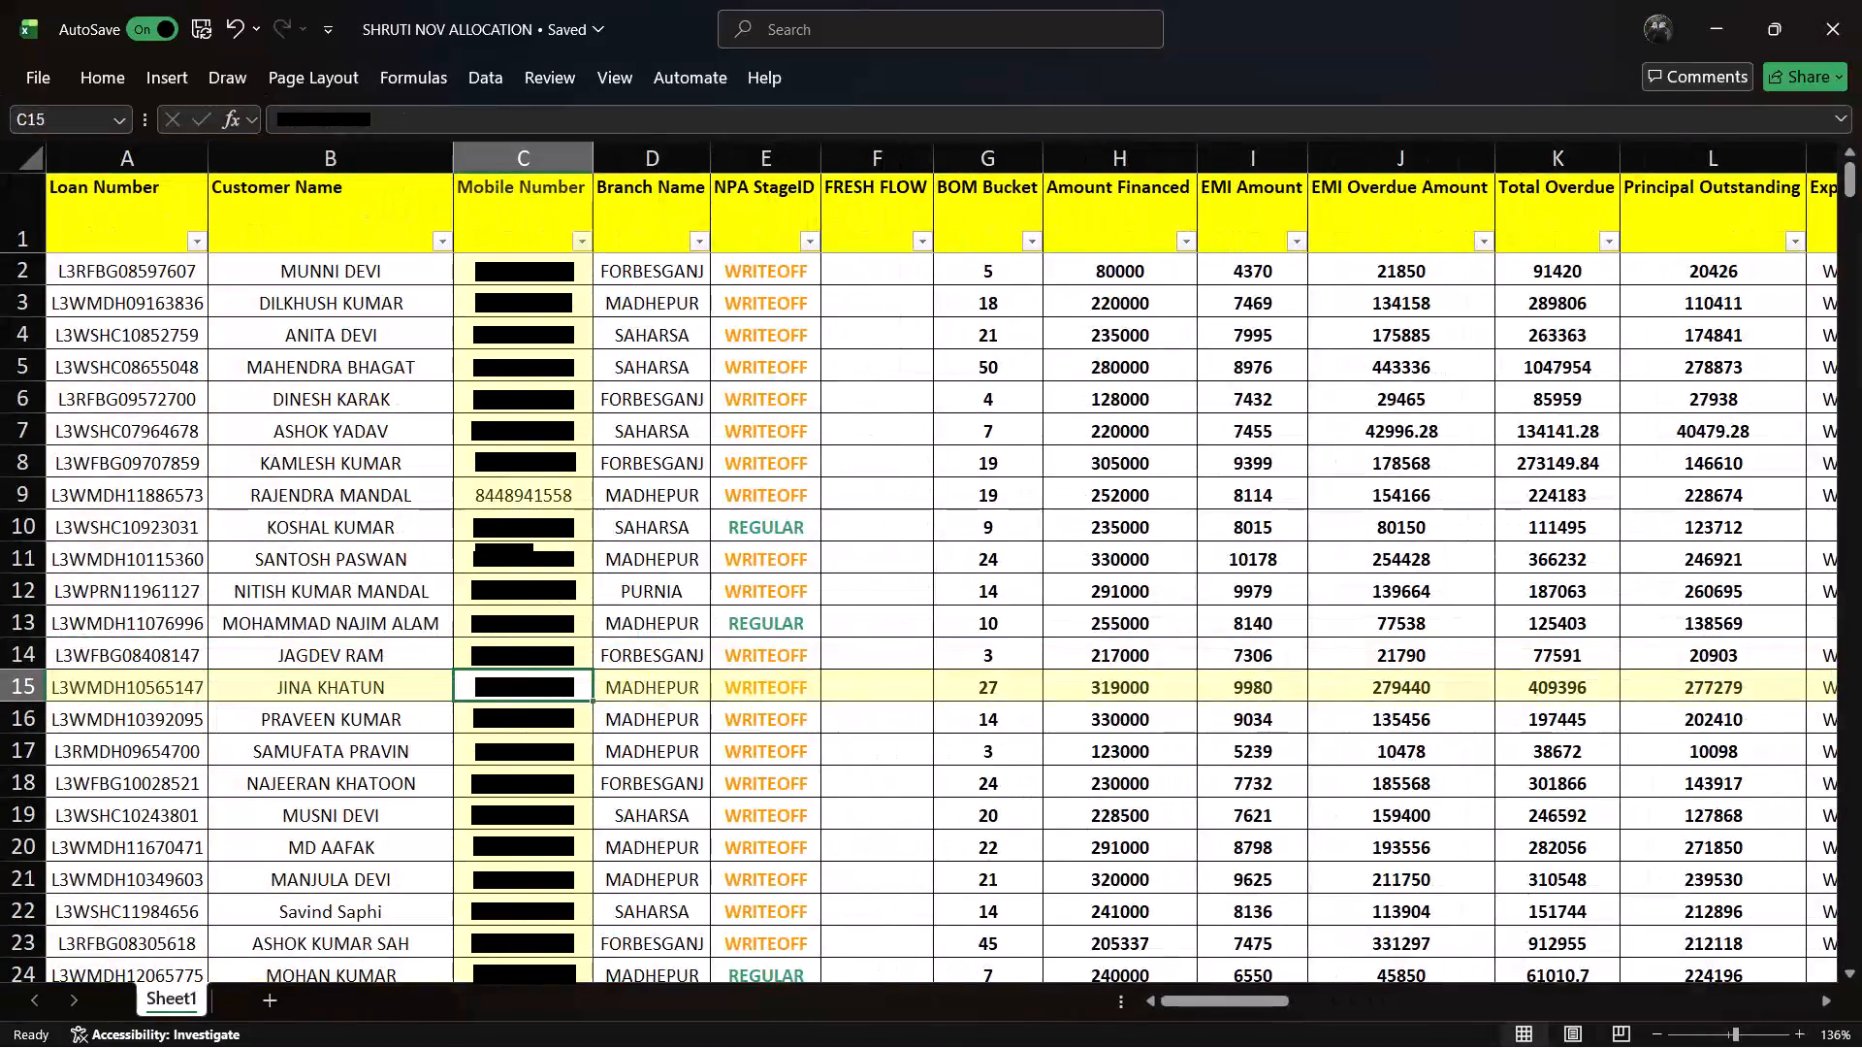
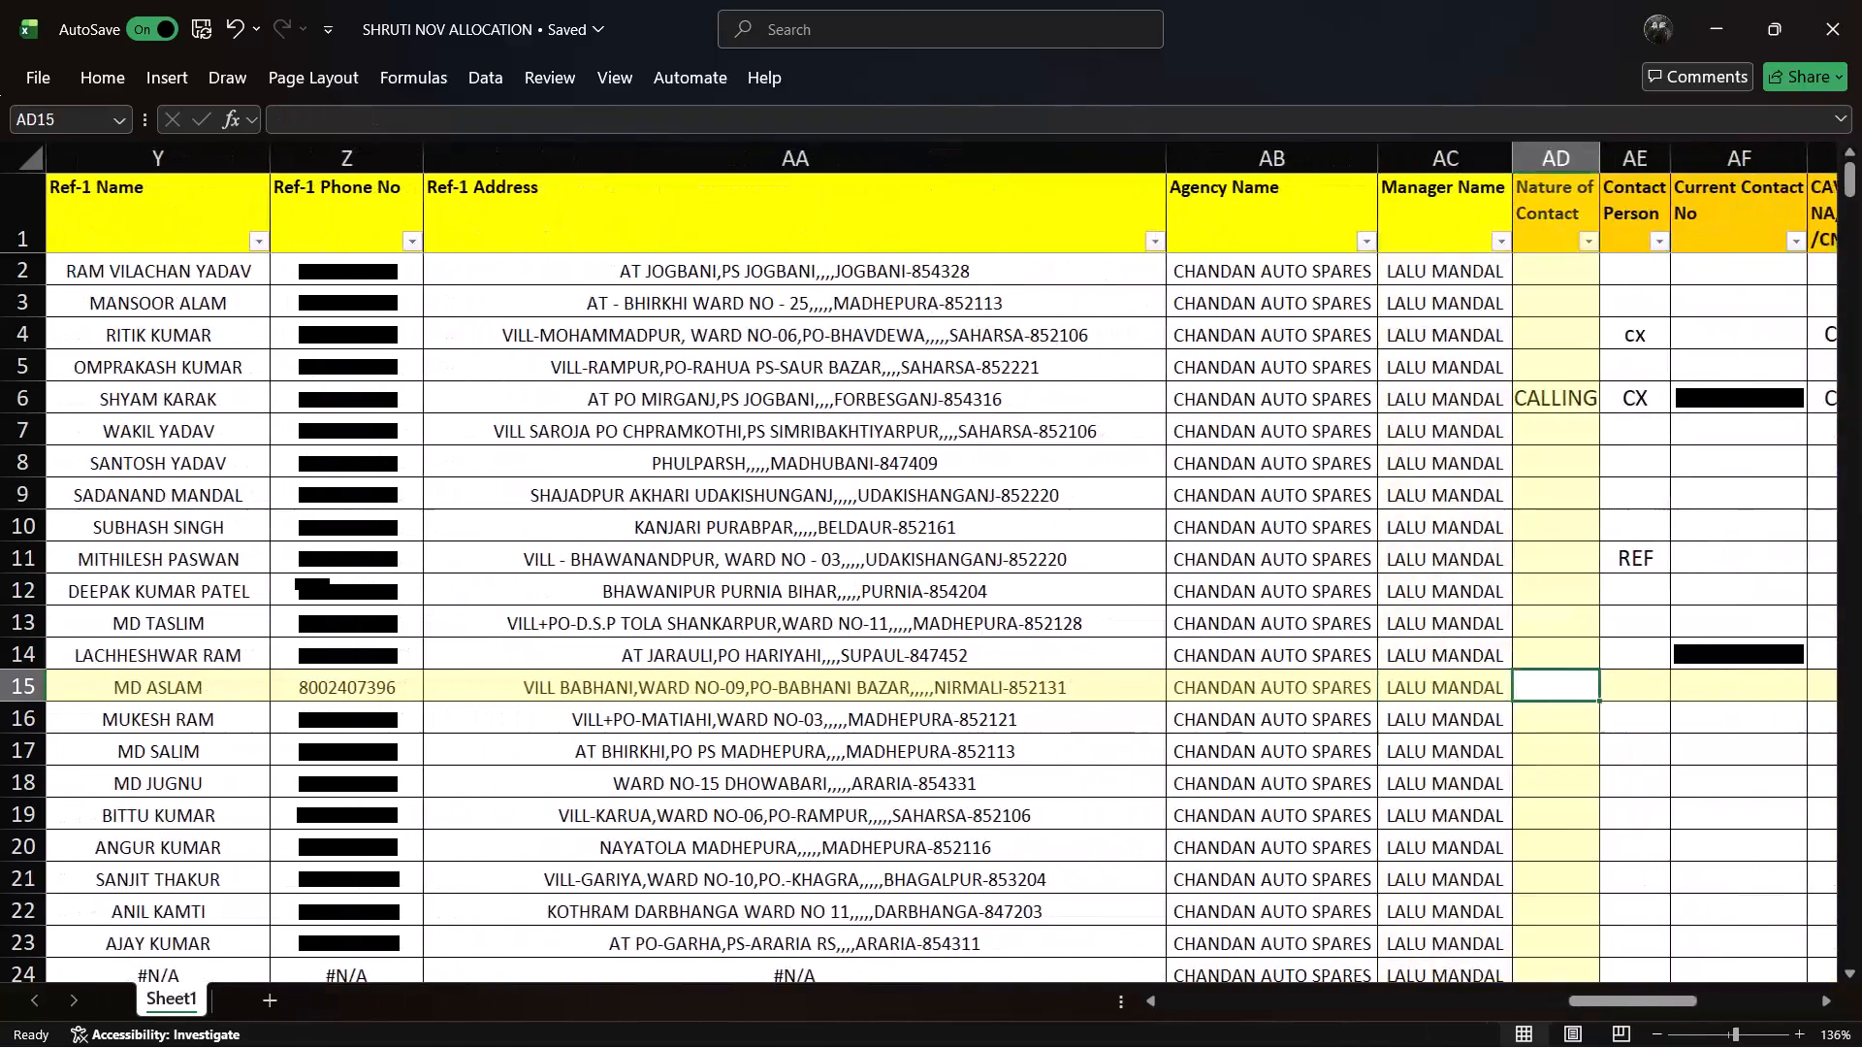
Enter CX WRONG NO/REF CALL NO CONNECTED as the FEED BACK for row 15.
key(Right)
key(Right)
key(Right)
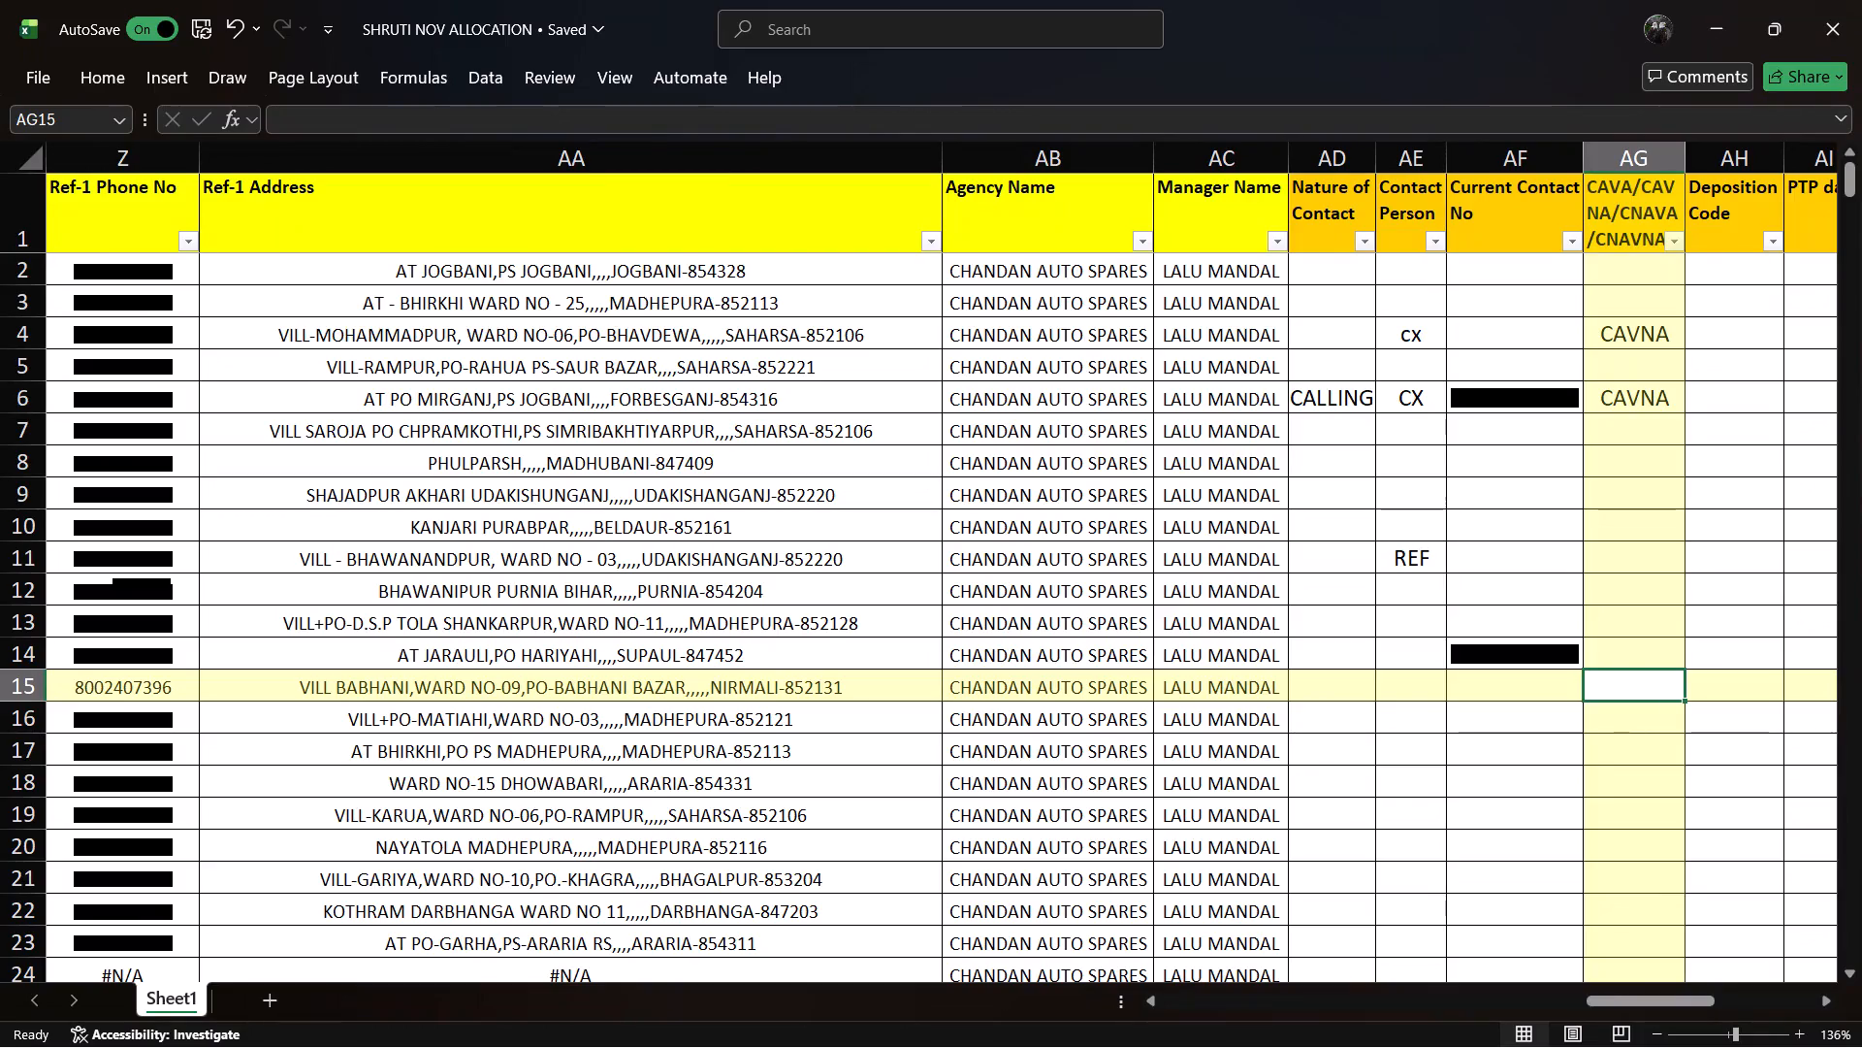
click(1508, 689)
key(Right)
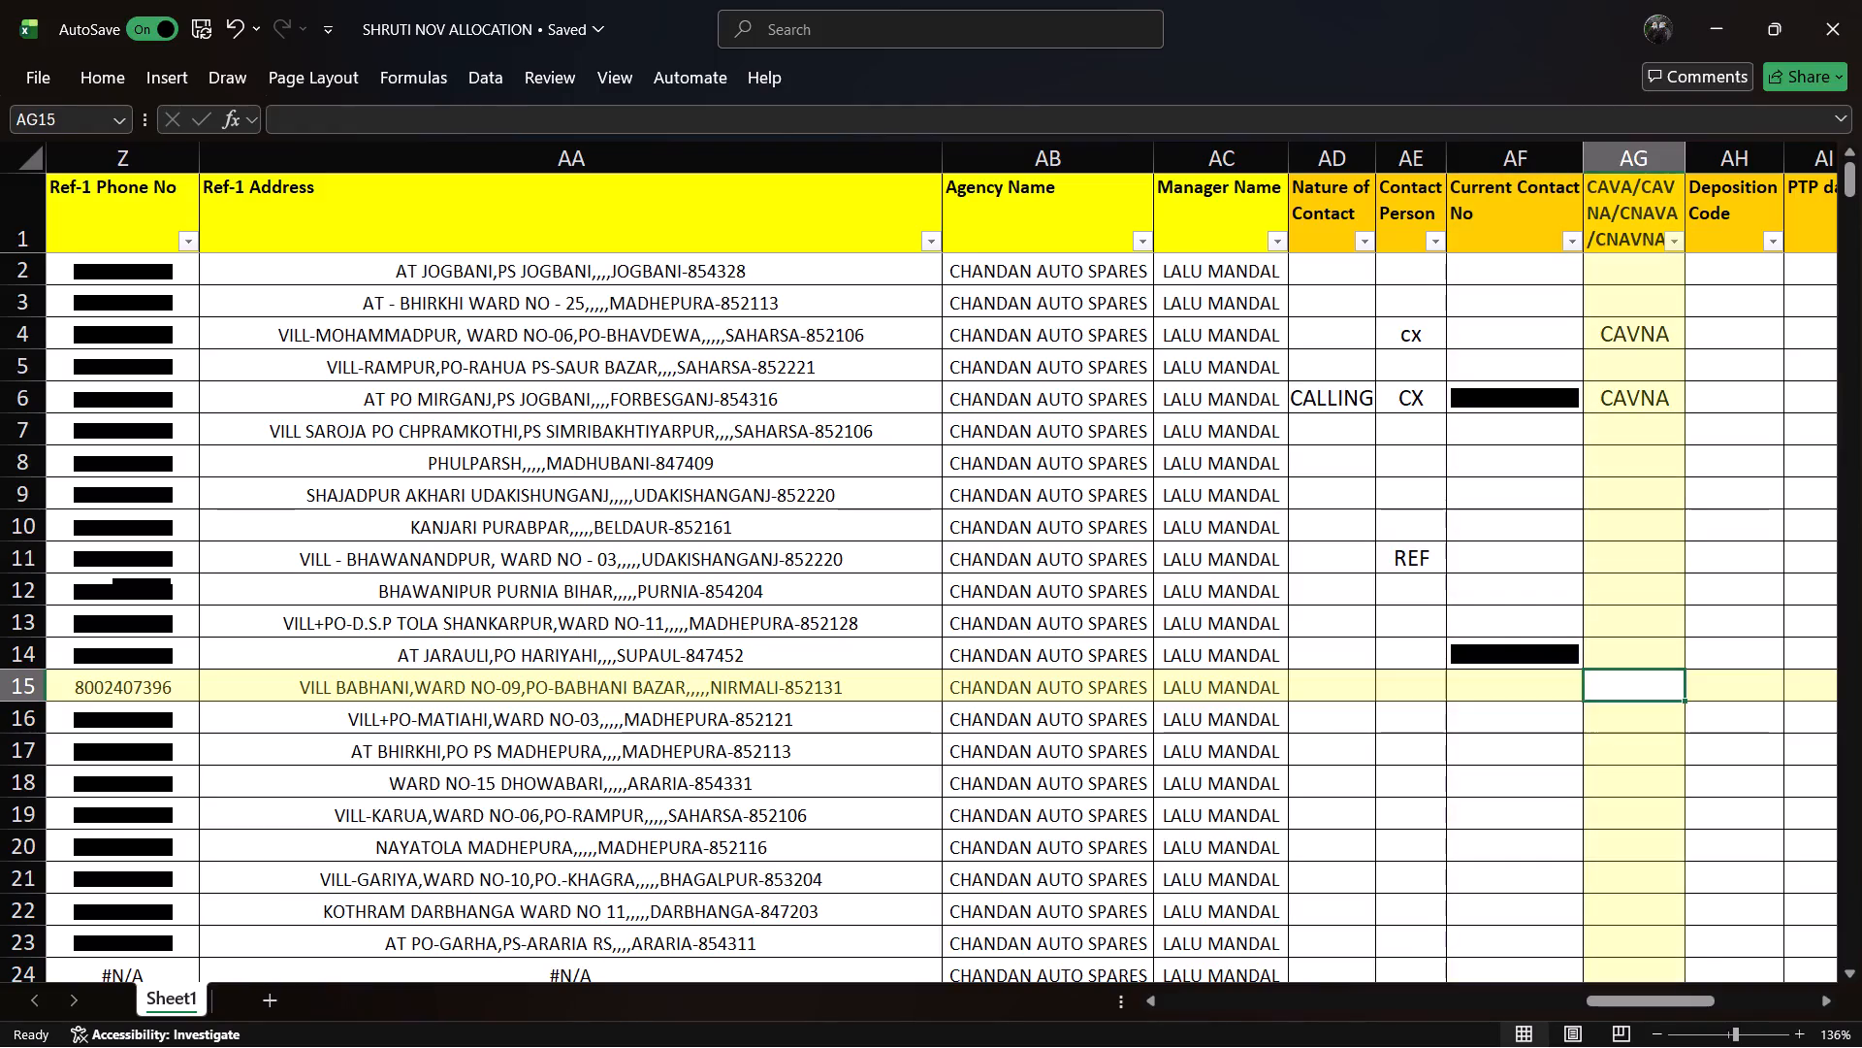
key(Right)
key(Right)
key(Right)
key(Right)
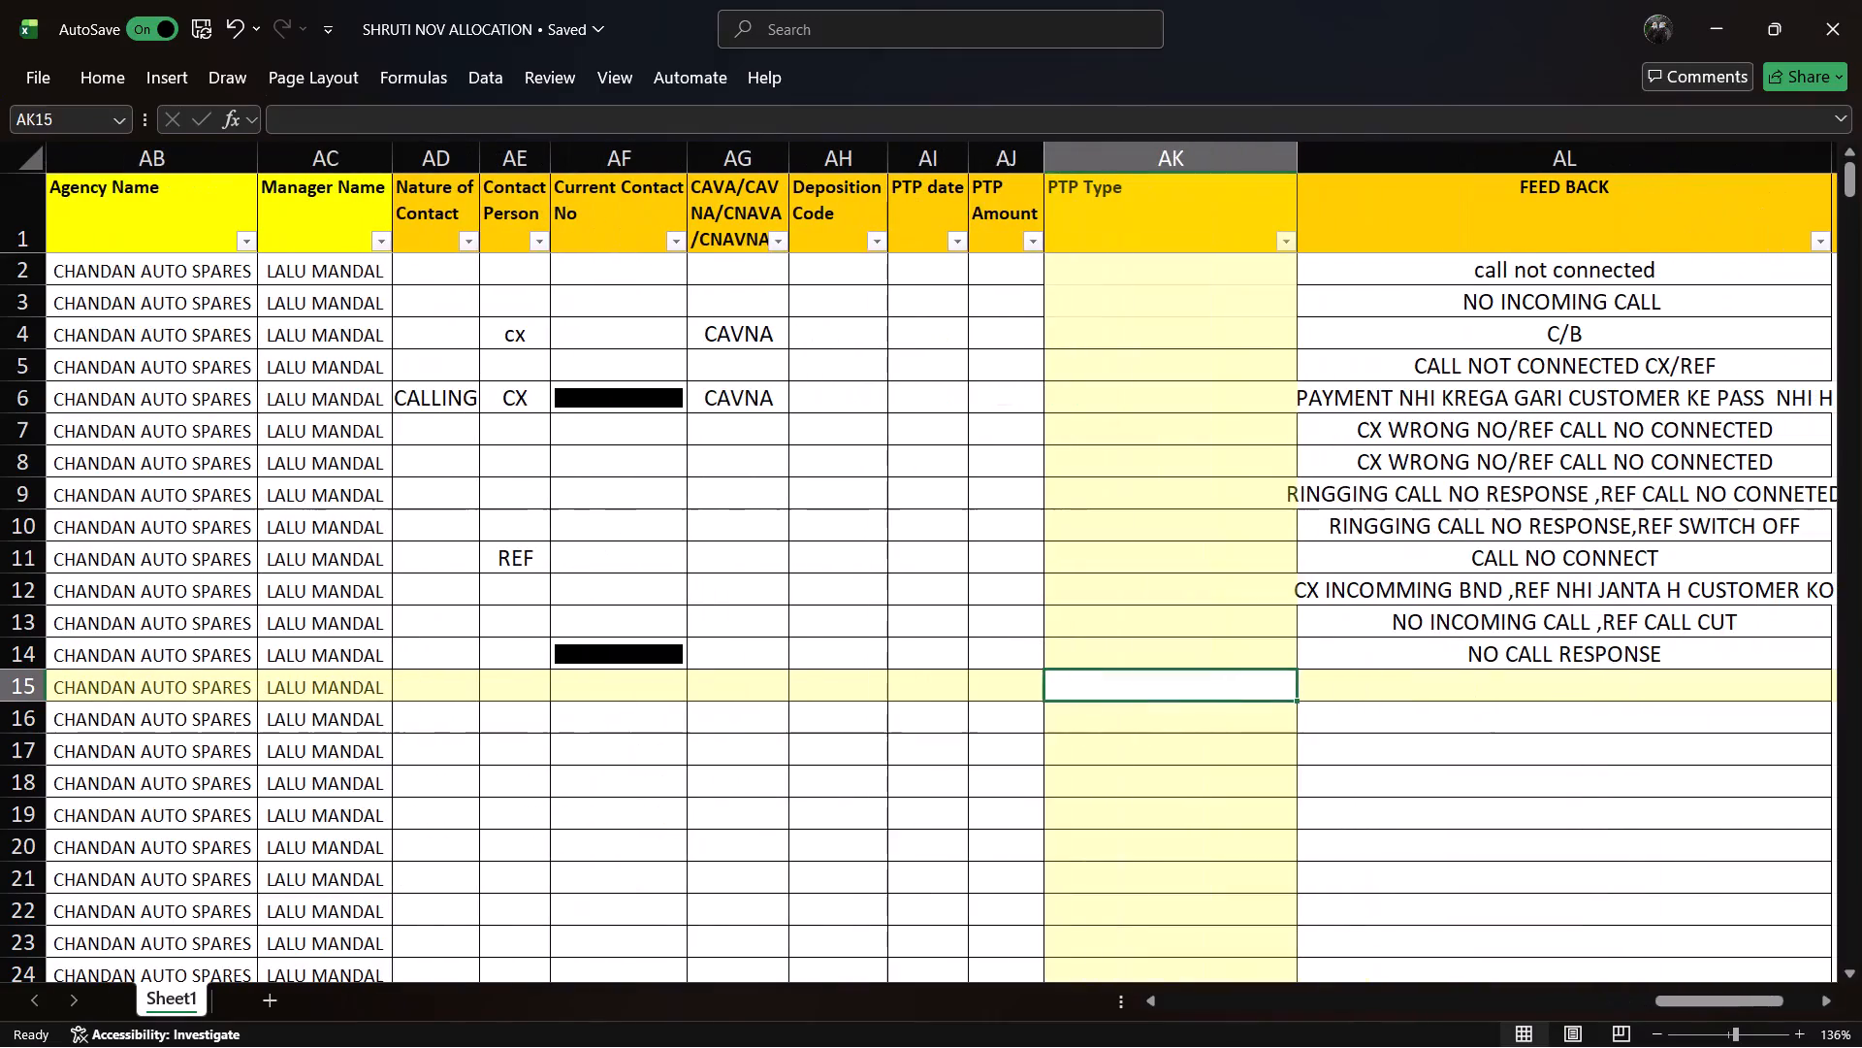
key(Right)
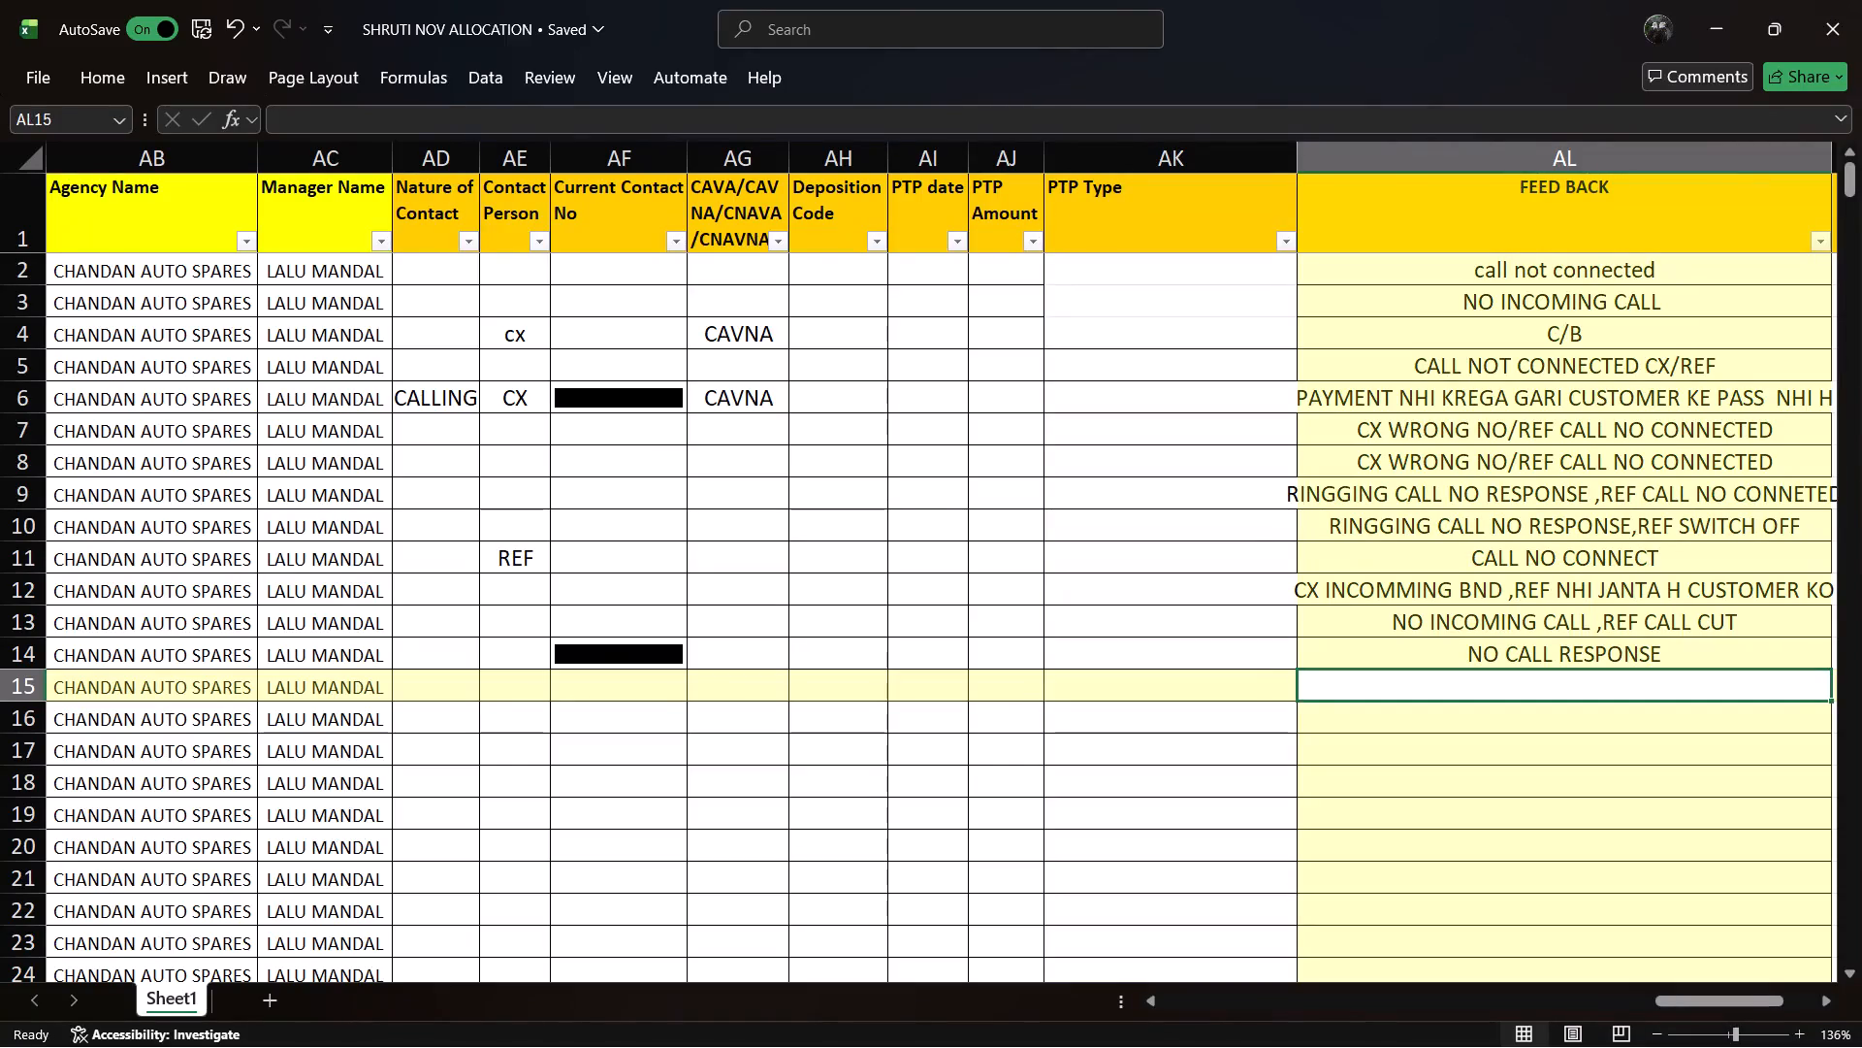
click(1183, 690)
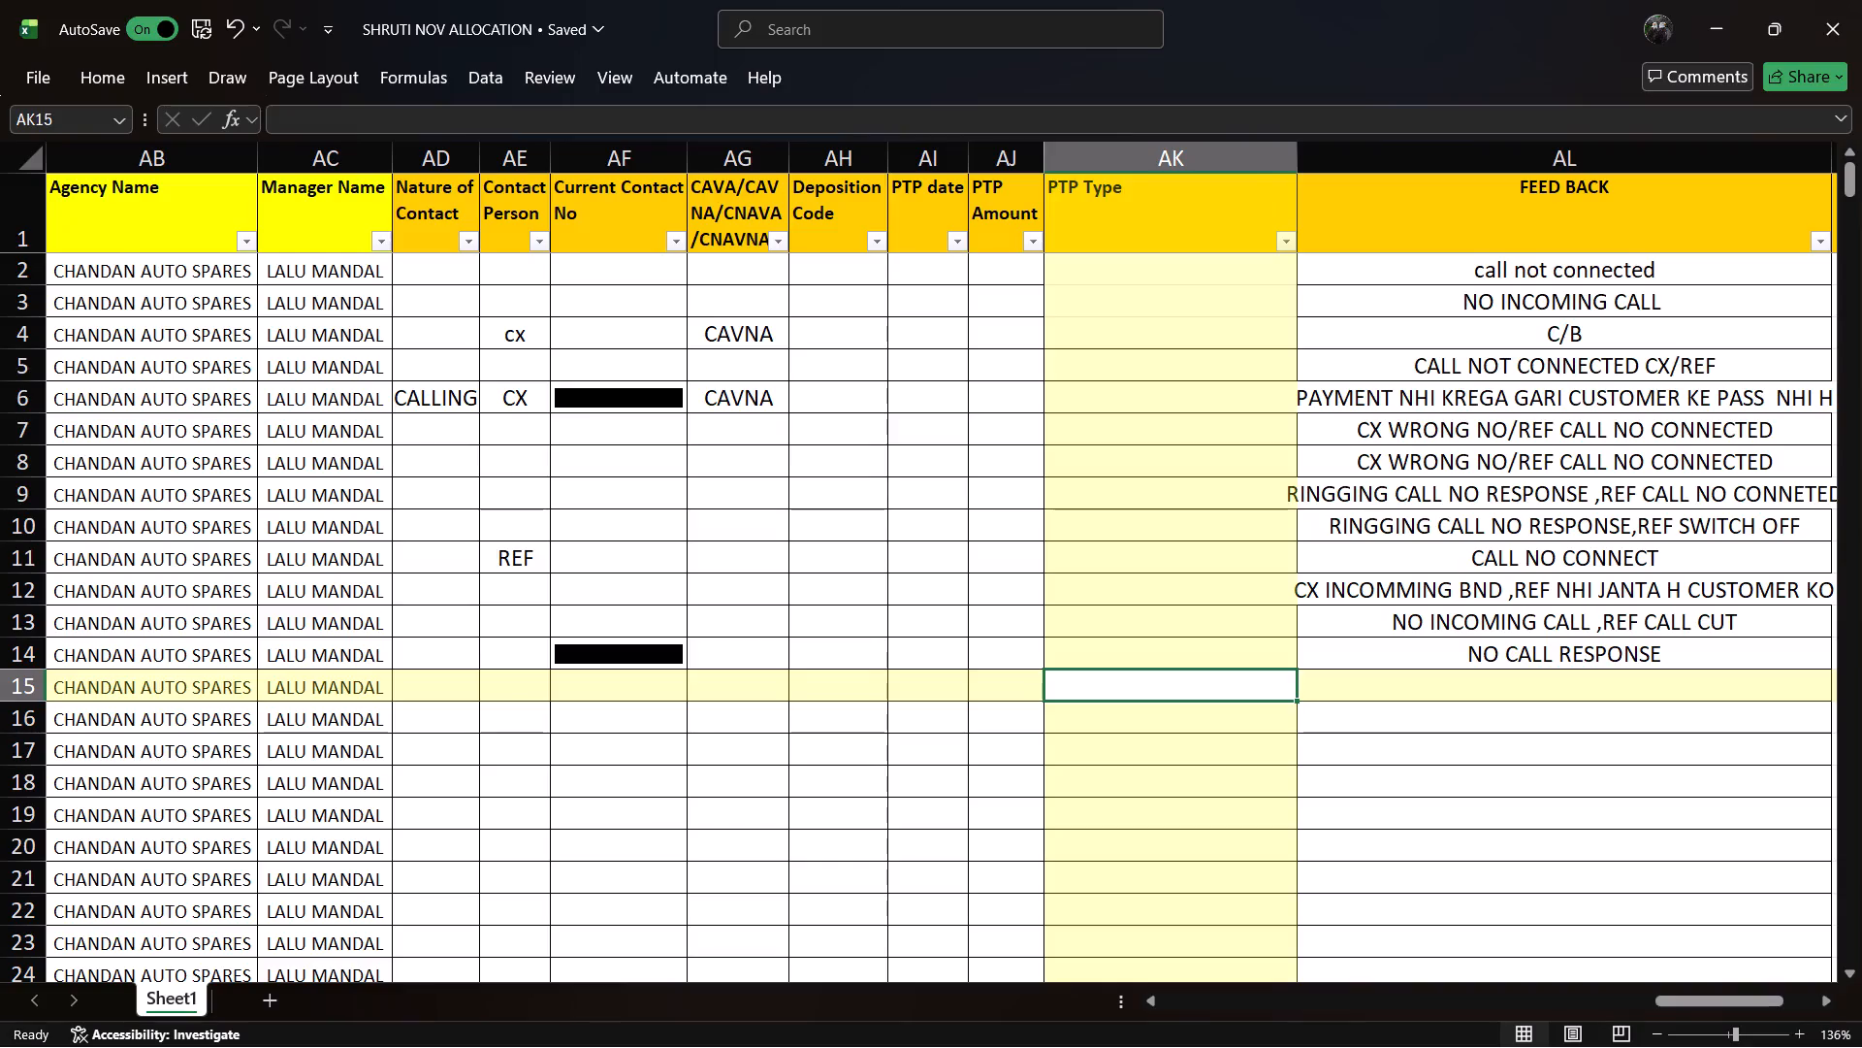
key(Right)
key(Right)
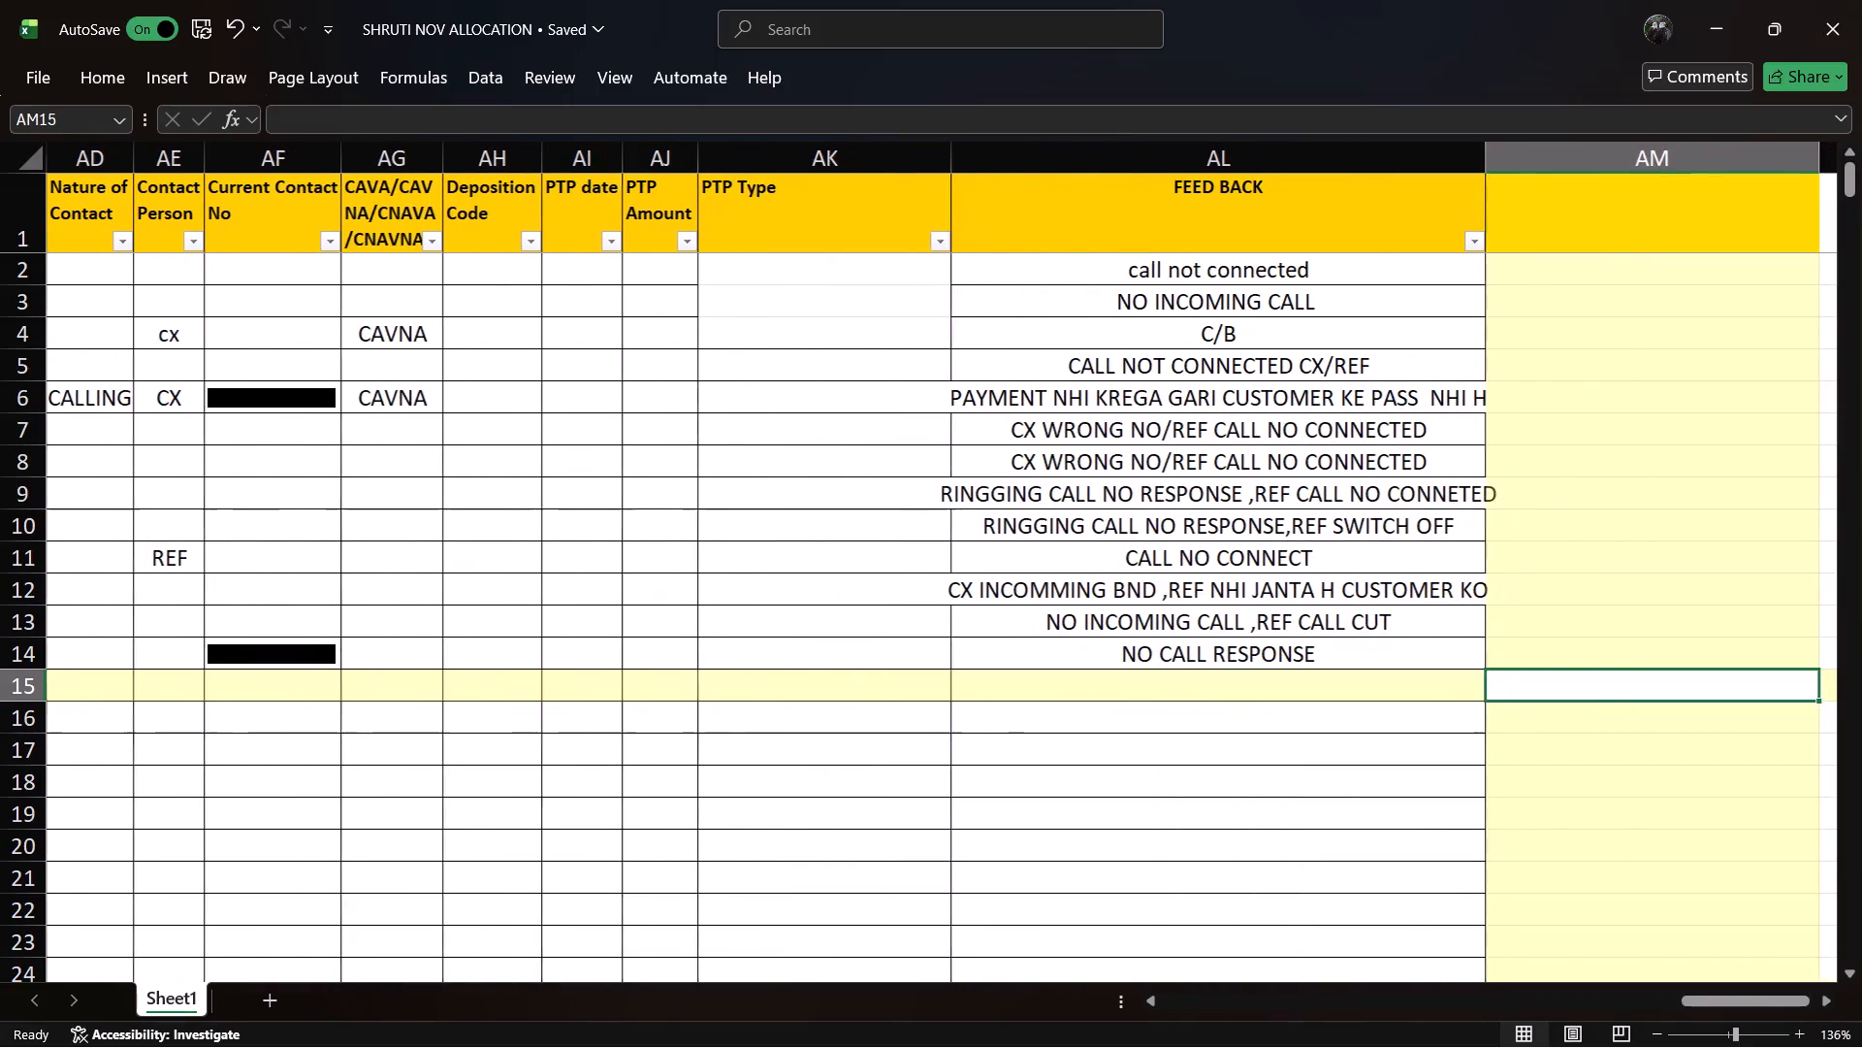
key(Left)
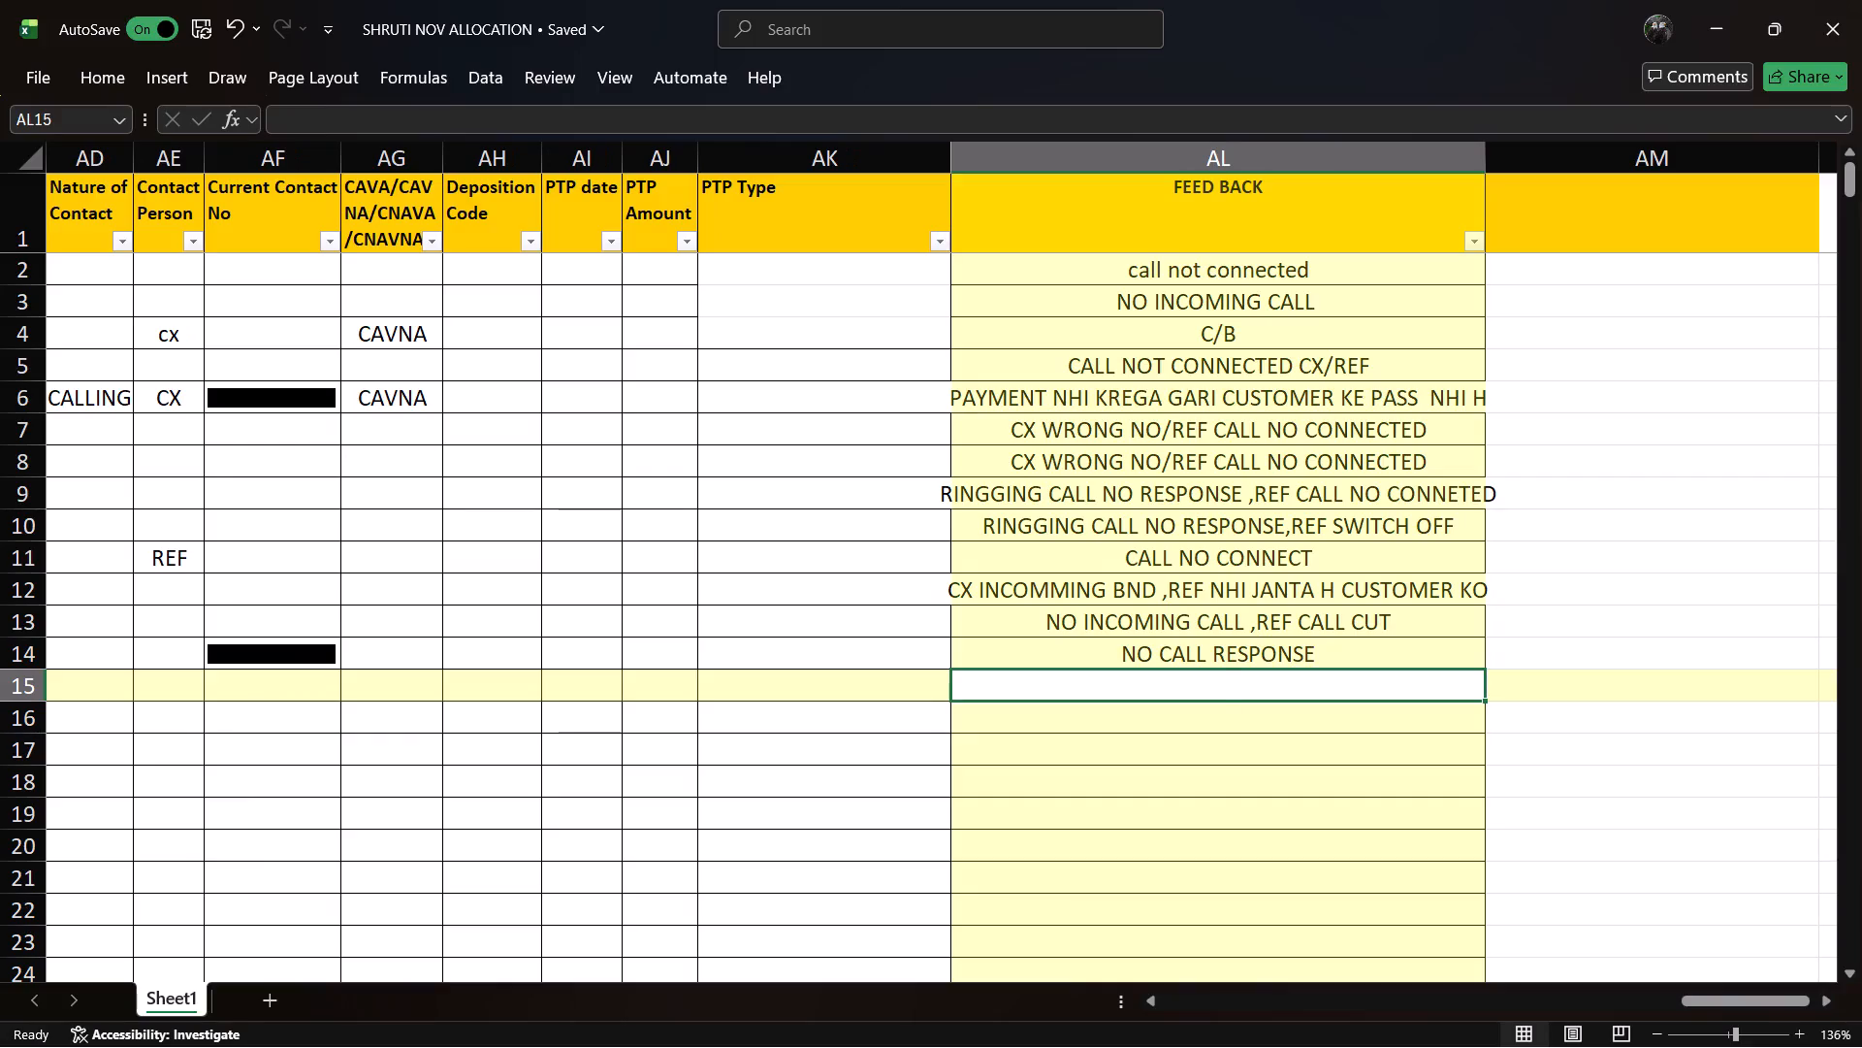
text(CX)
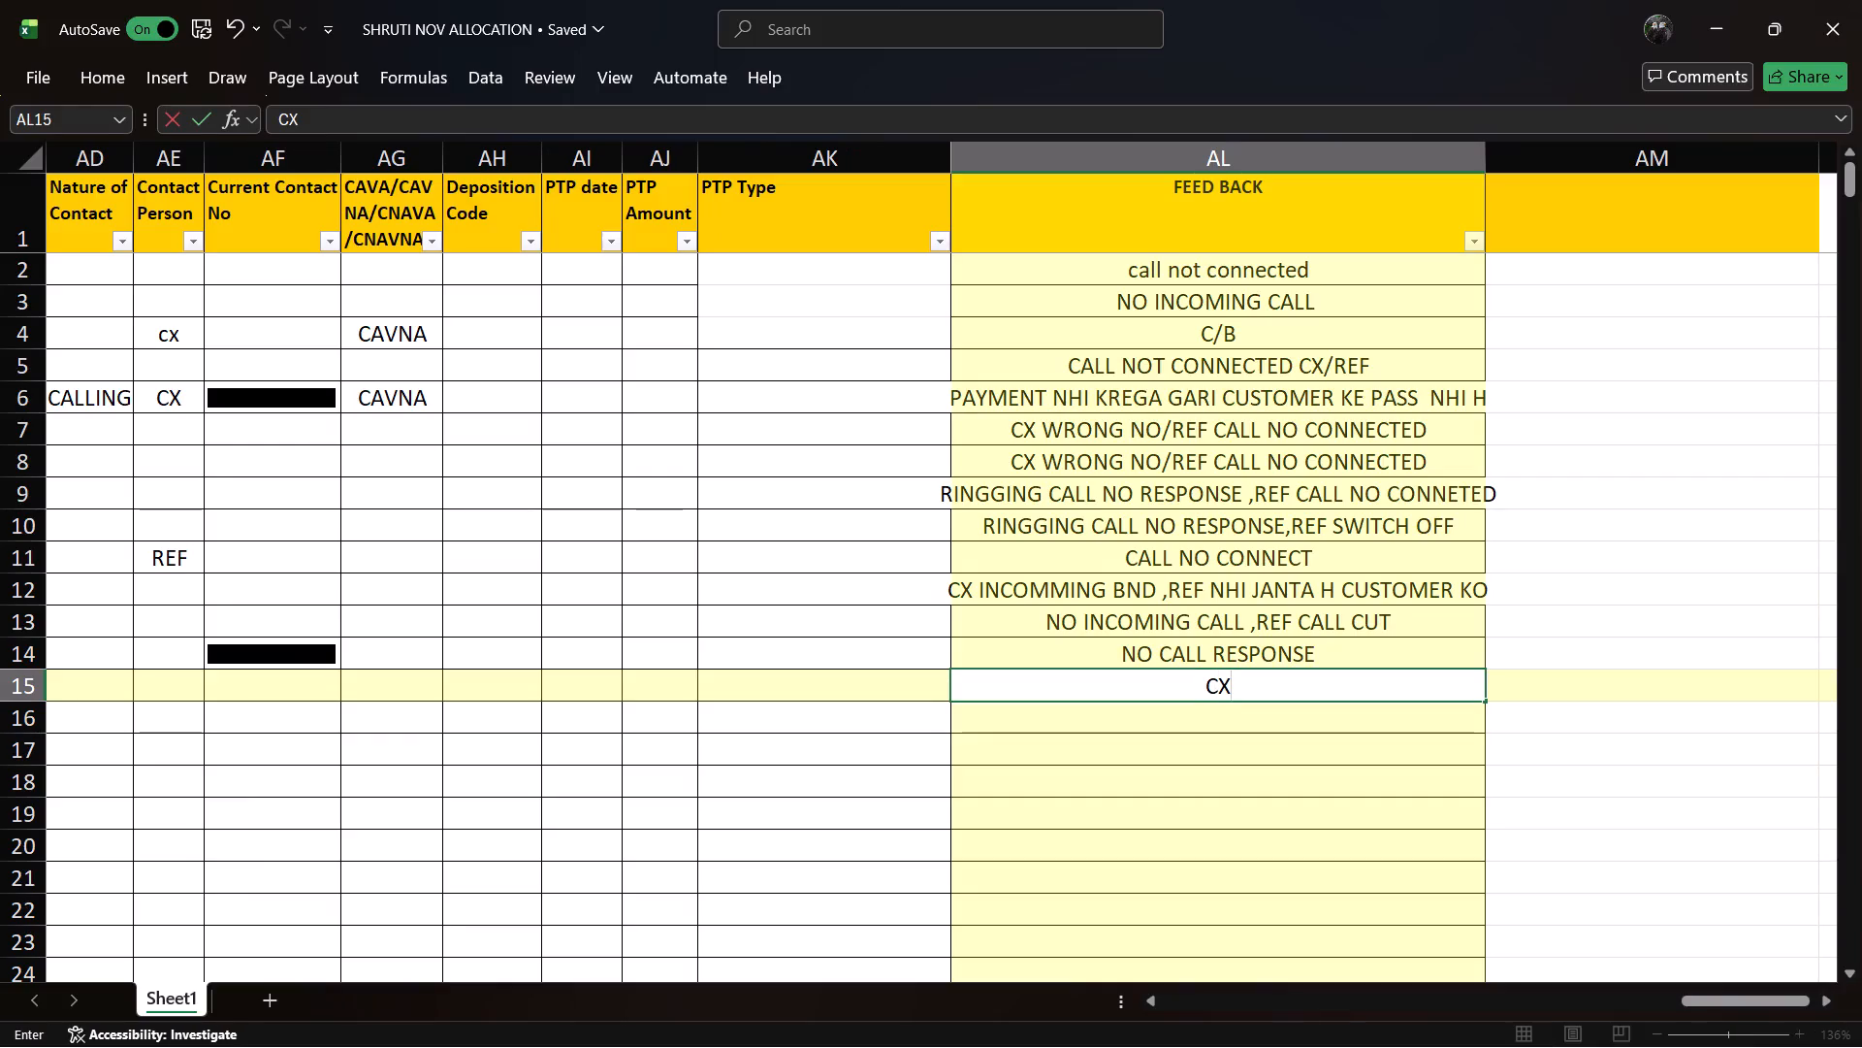
key(space)
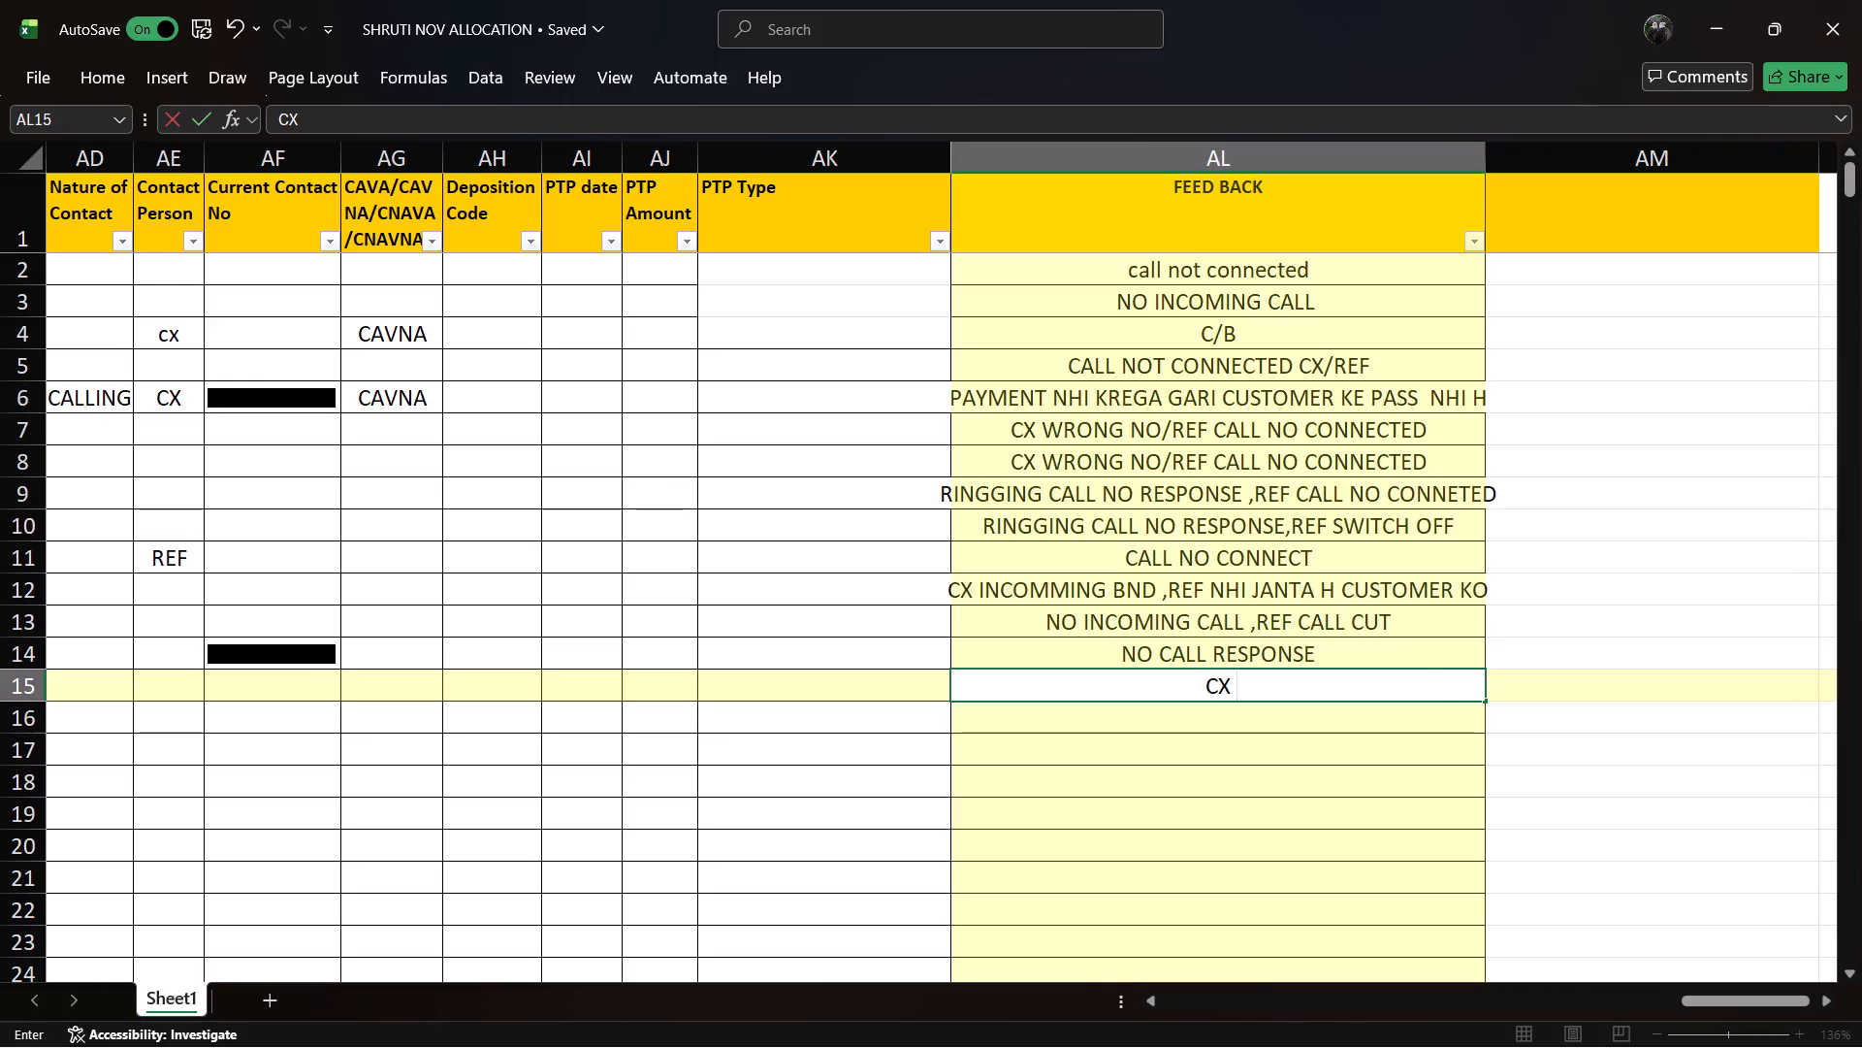
text(WR)
text(ONG)
key(space)
key(n)
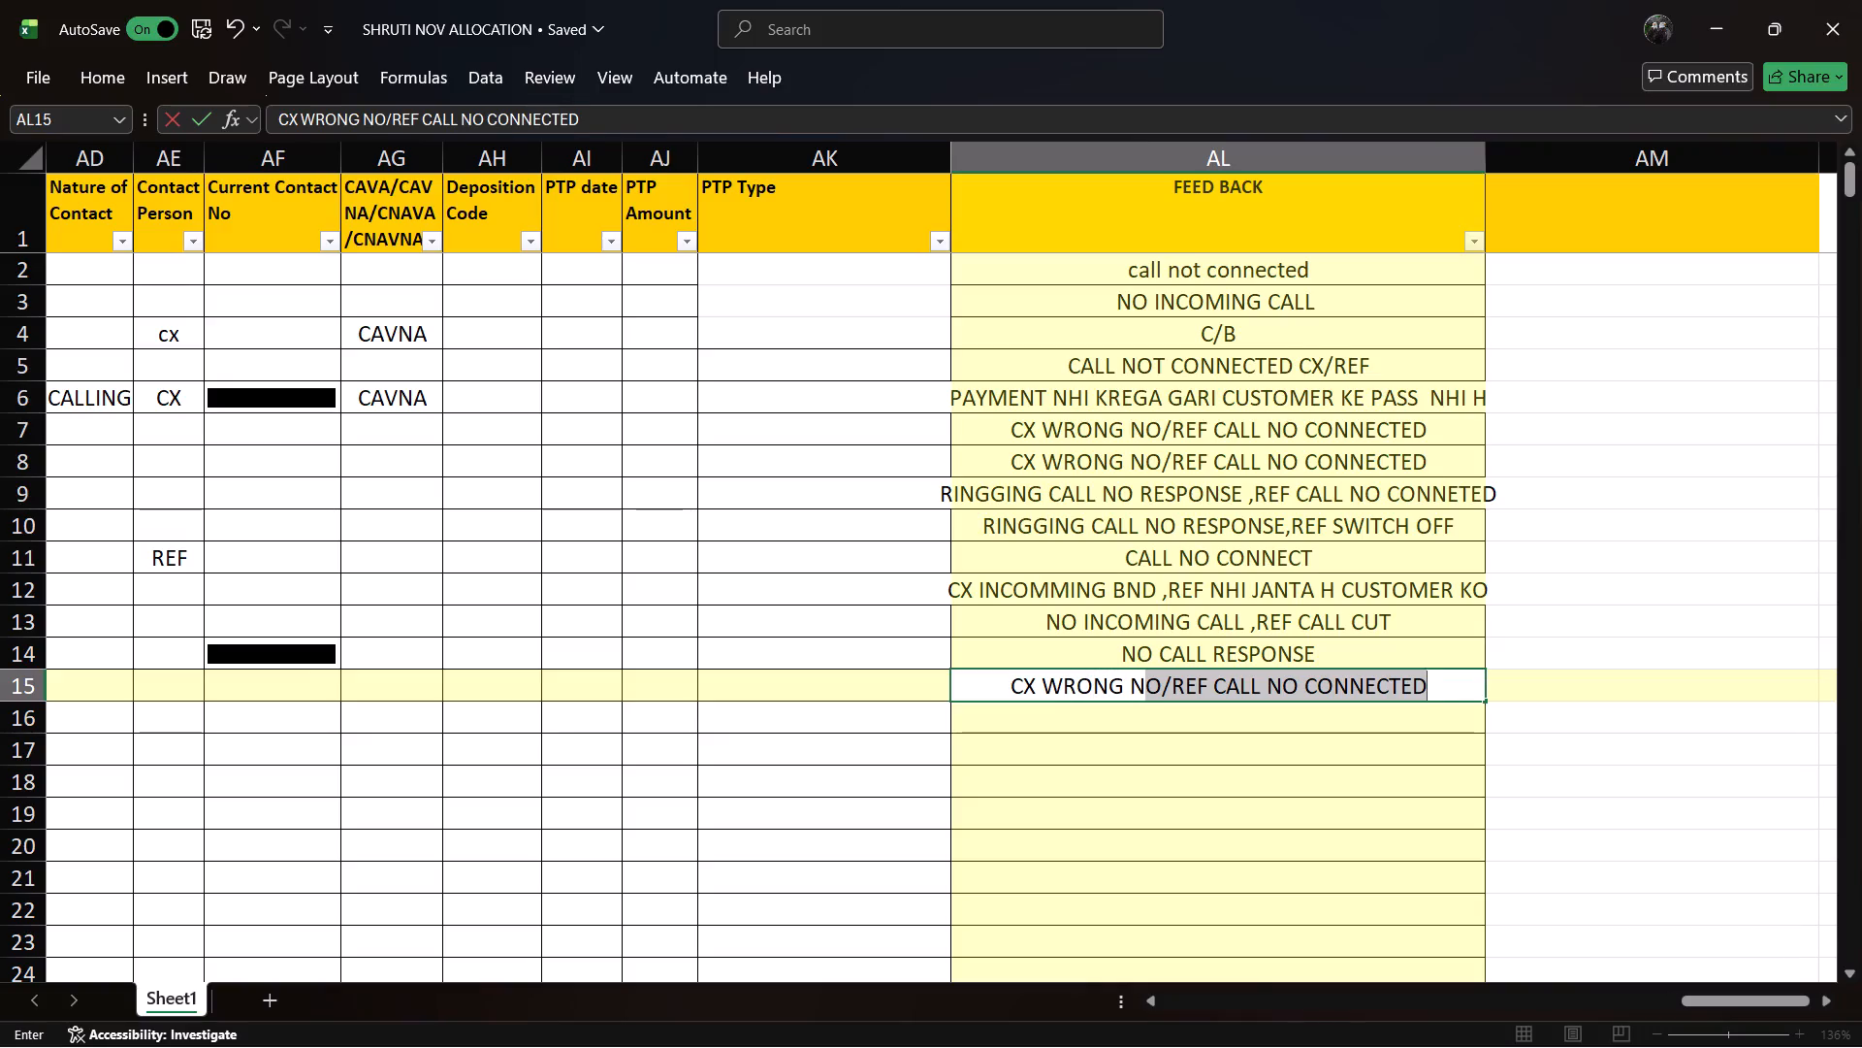
key(o)
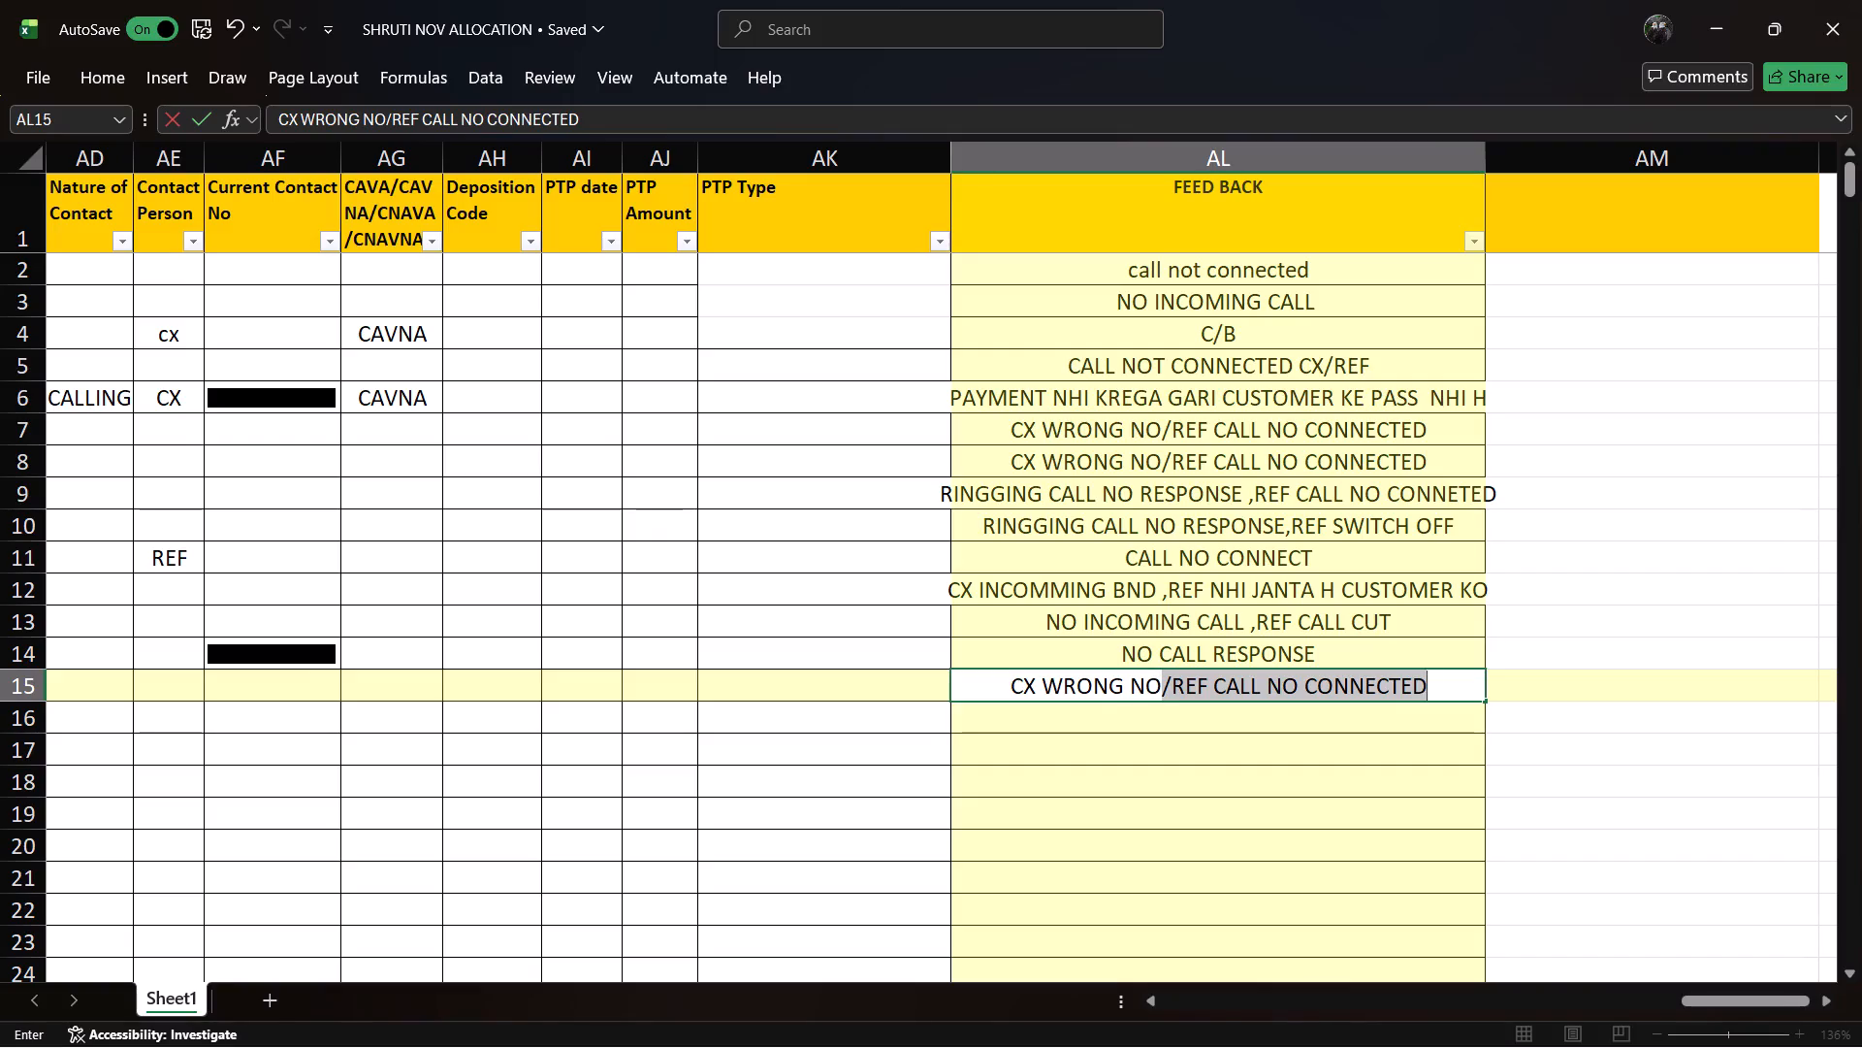
key(Down)
key(Up)
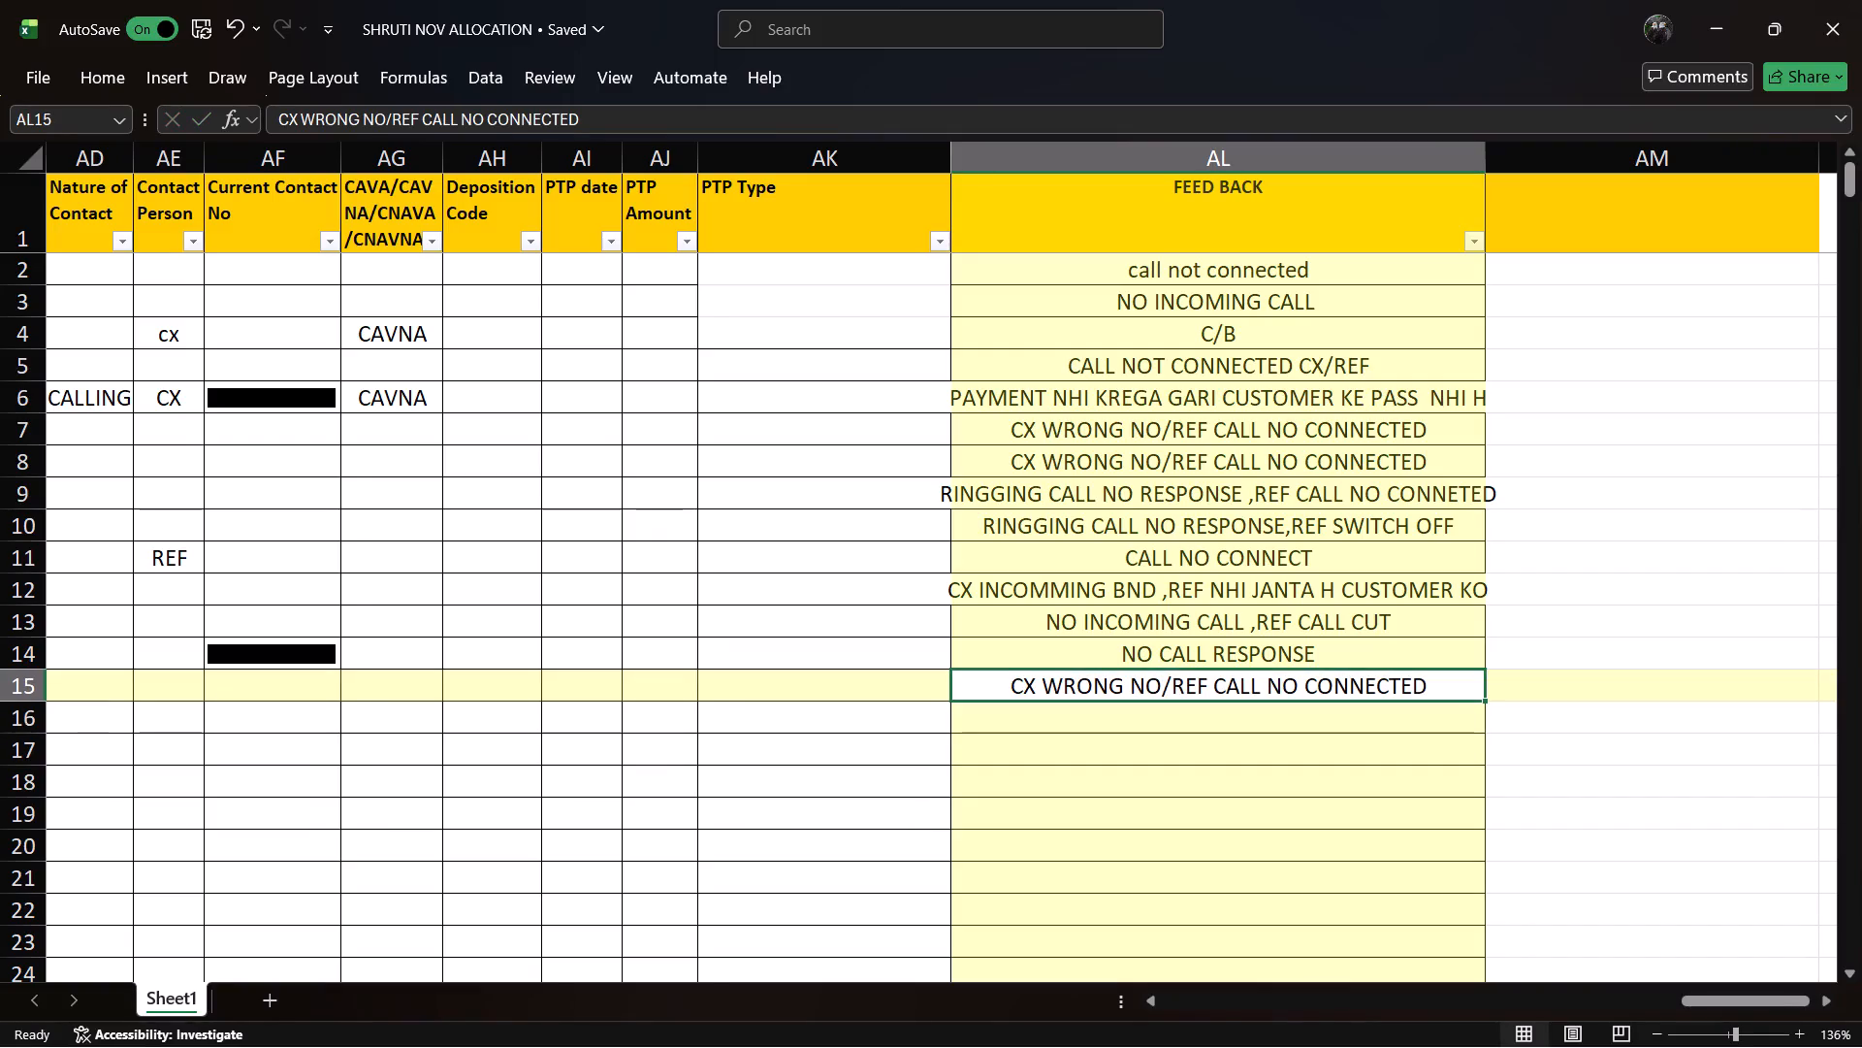
Change row 15's FEED BACK to CX WRONG NO/REF CALL NO RESPONSE and save the workbook.
double_click(1429, 686)
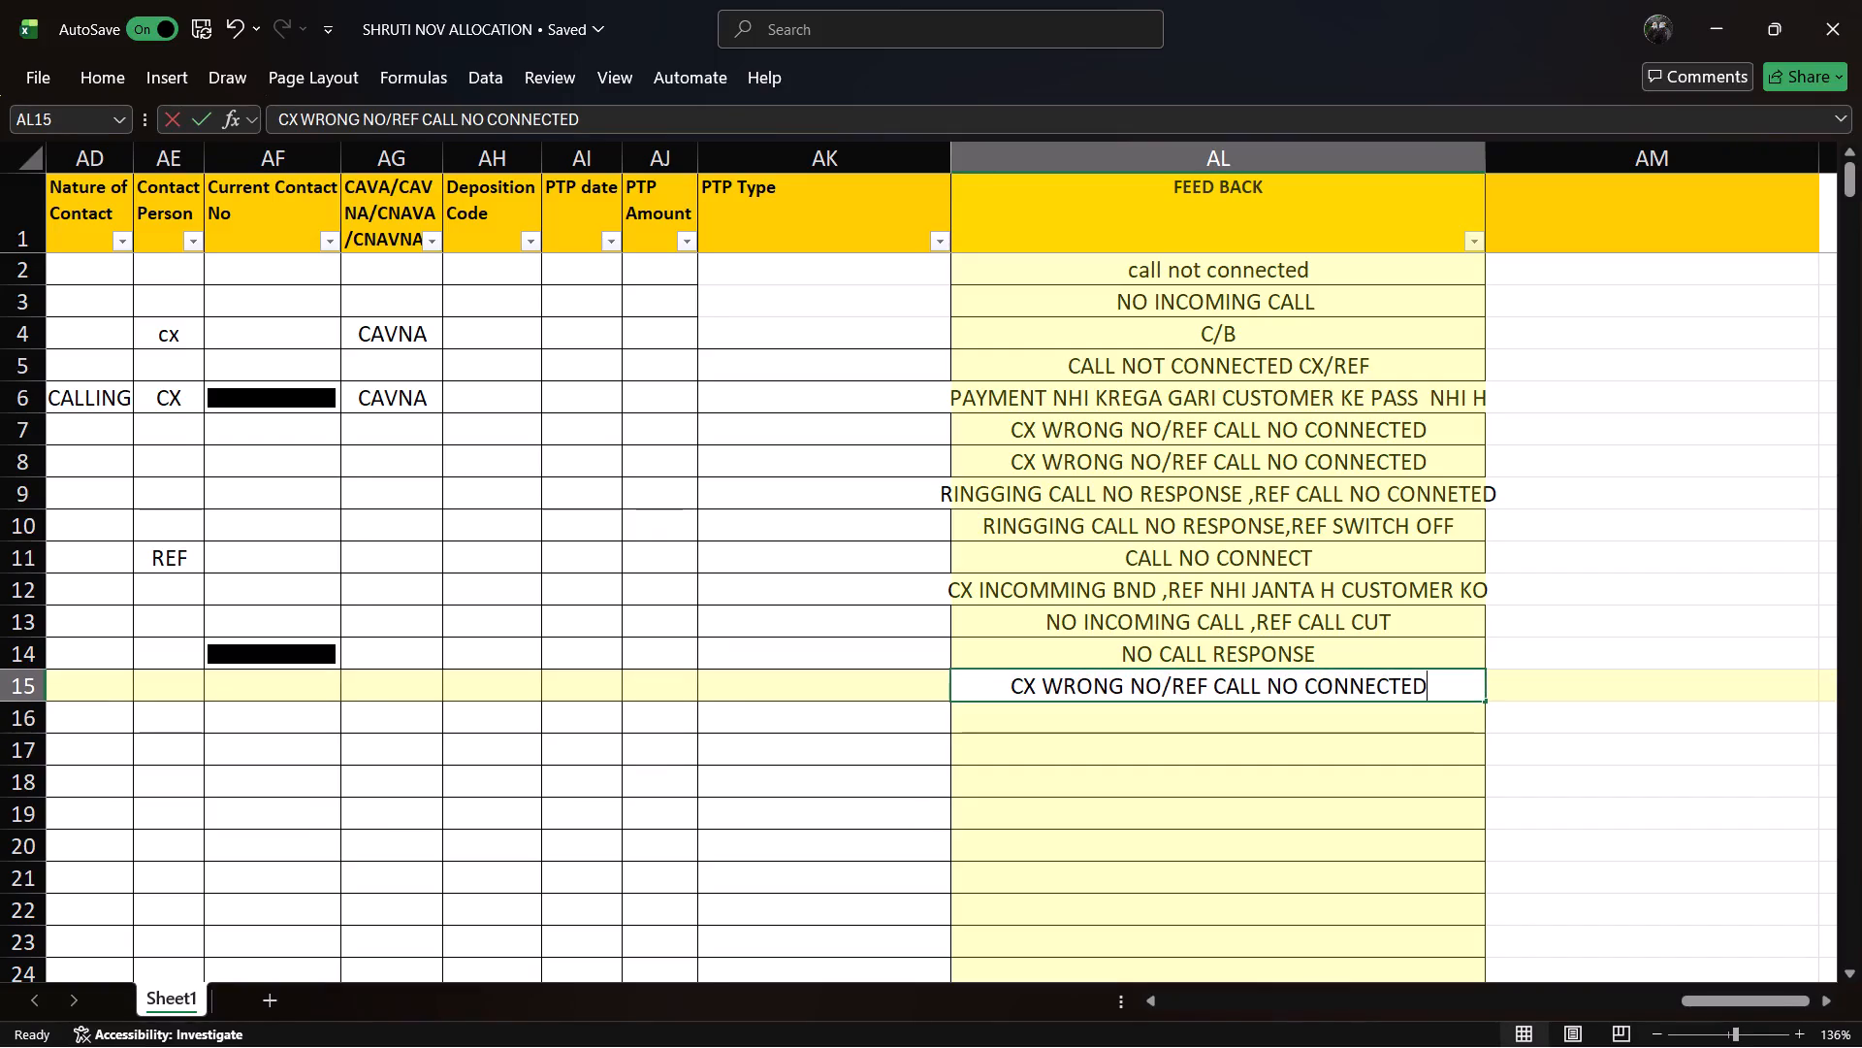
key(BackSpace)
key(BackSpace)
key(BackSpace)
key(BackSpace)
key(BackSpace)
key(BackSpace)
key(BackSpace)
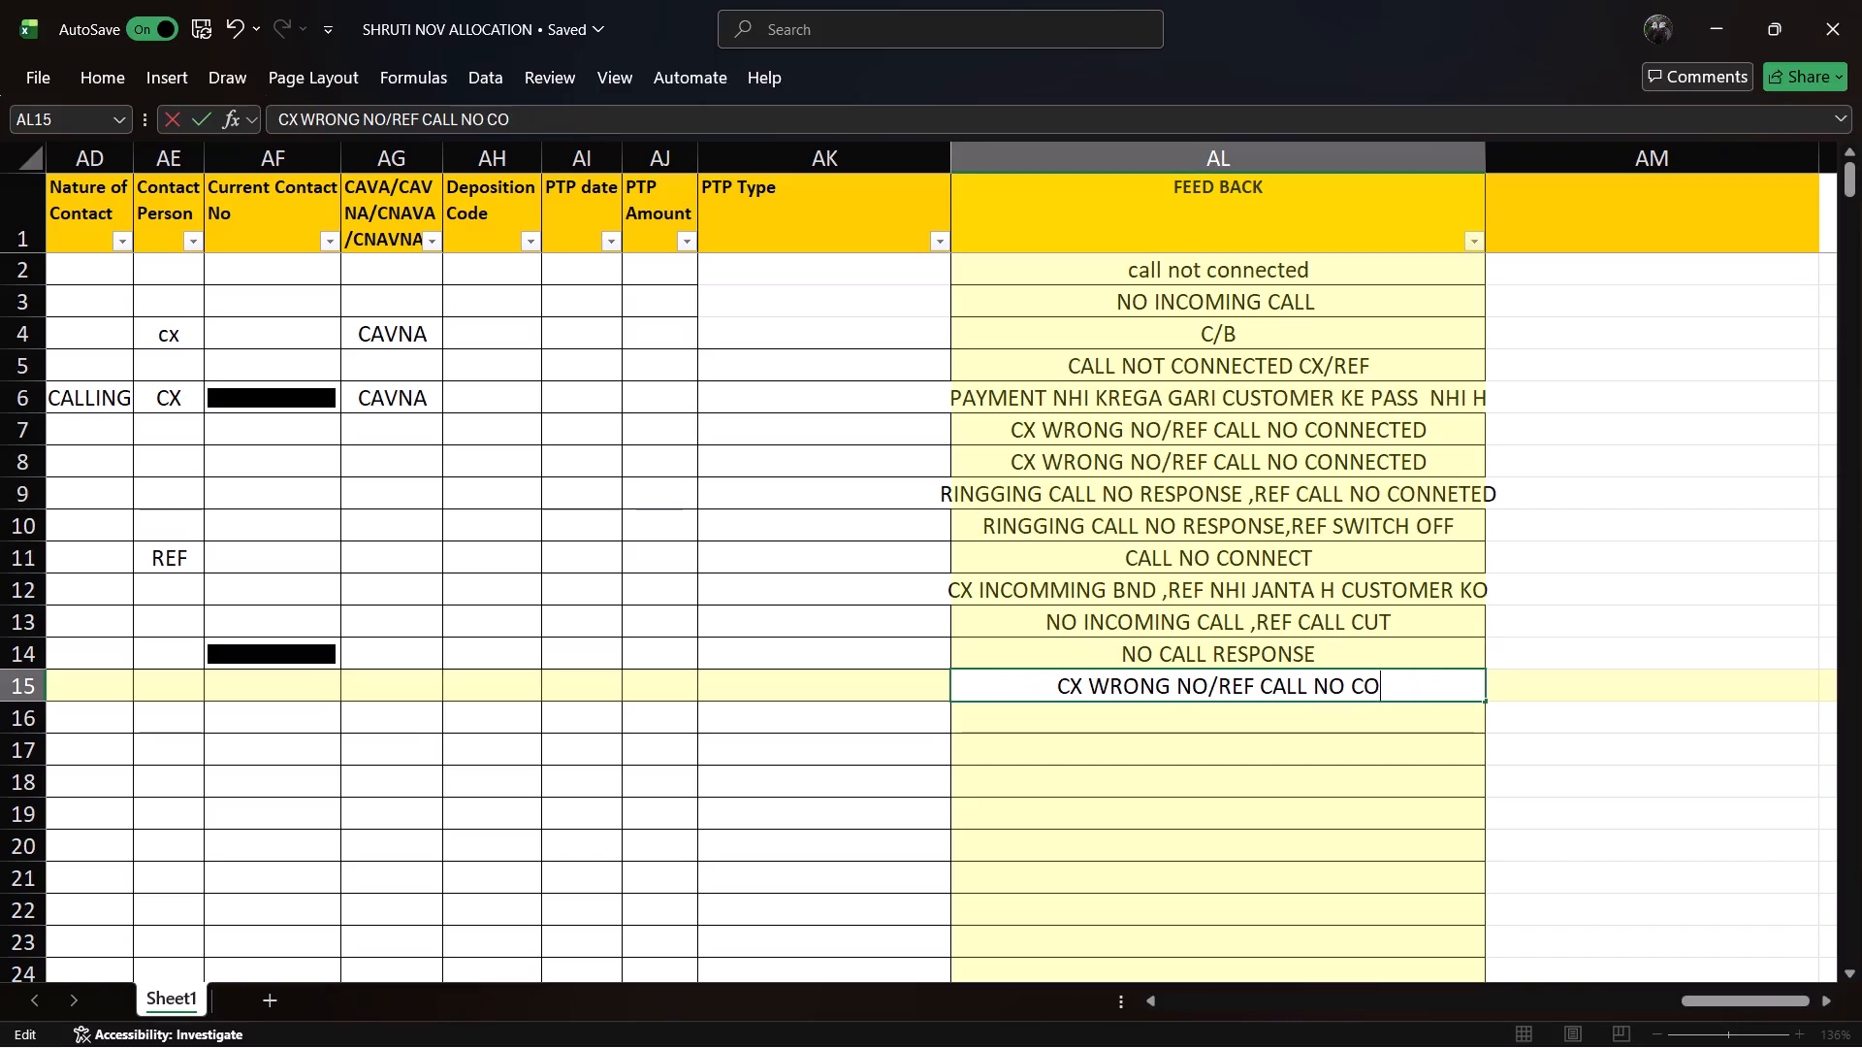
key(BackSpace)
key(BackSpace)
text(RES)
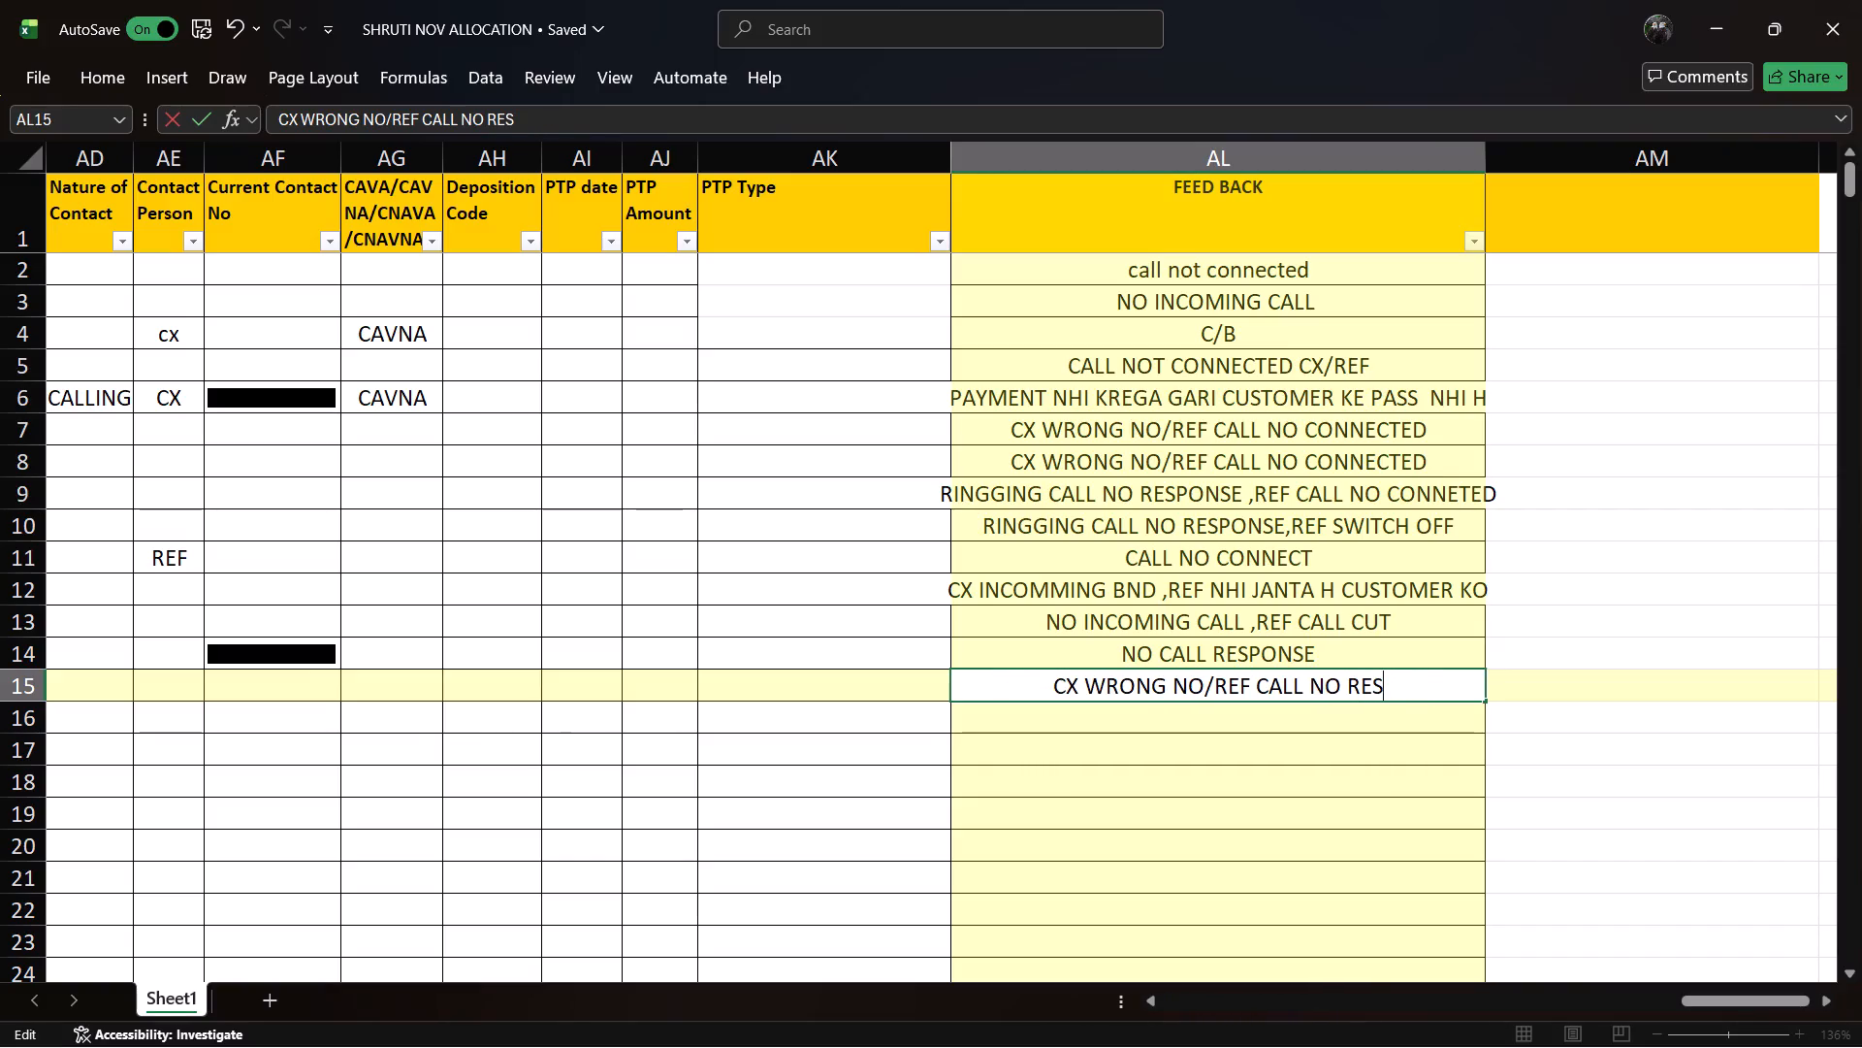
text(PONCE)
key(Down)
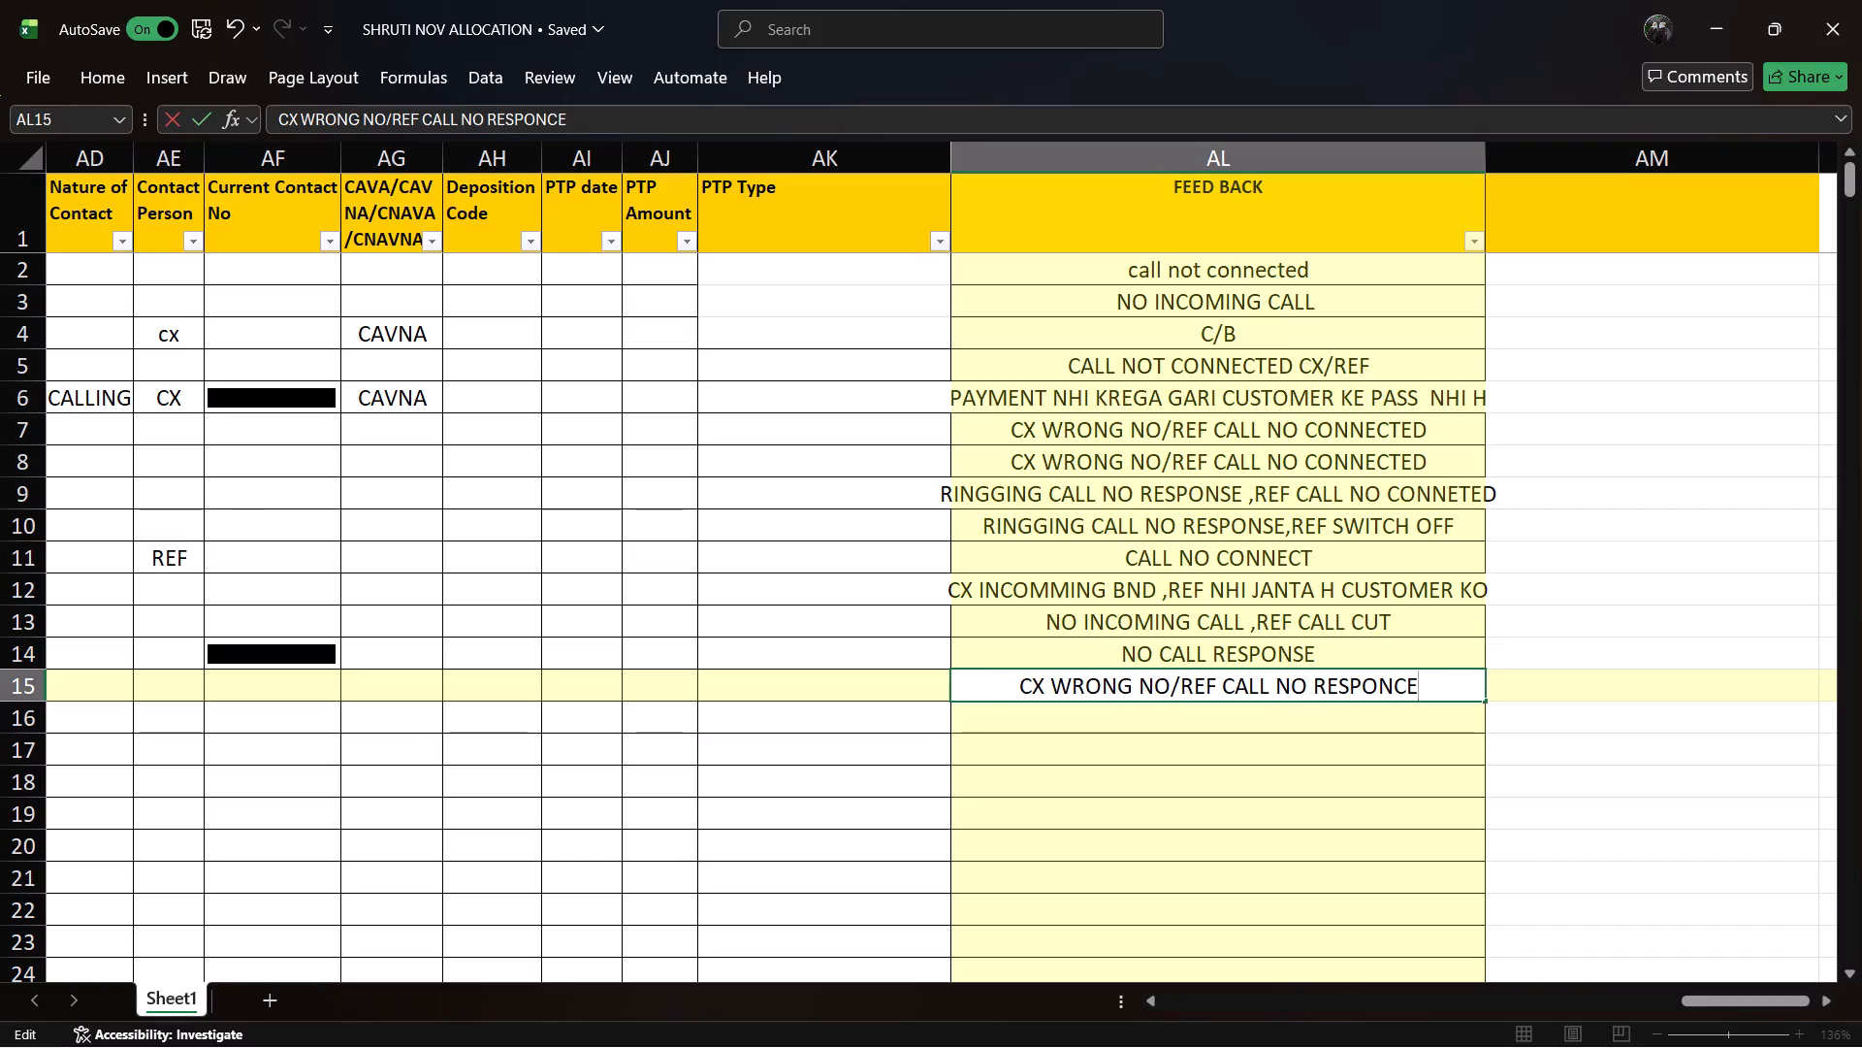
key(Down)
key(Down)
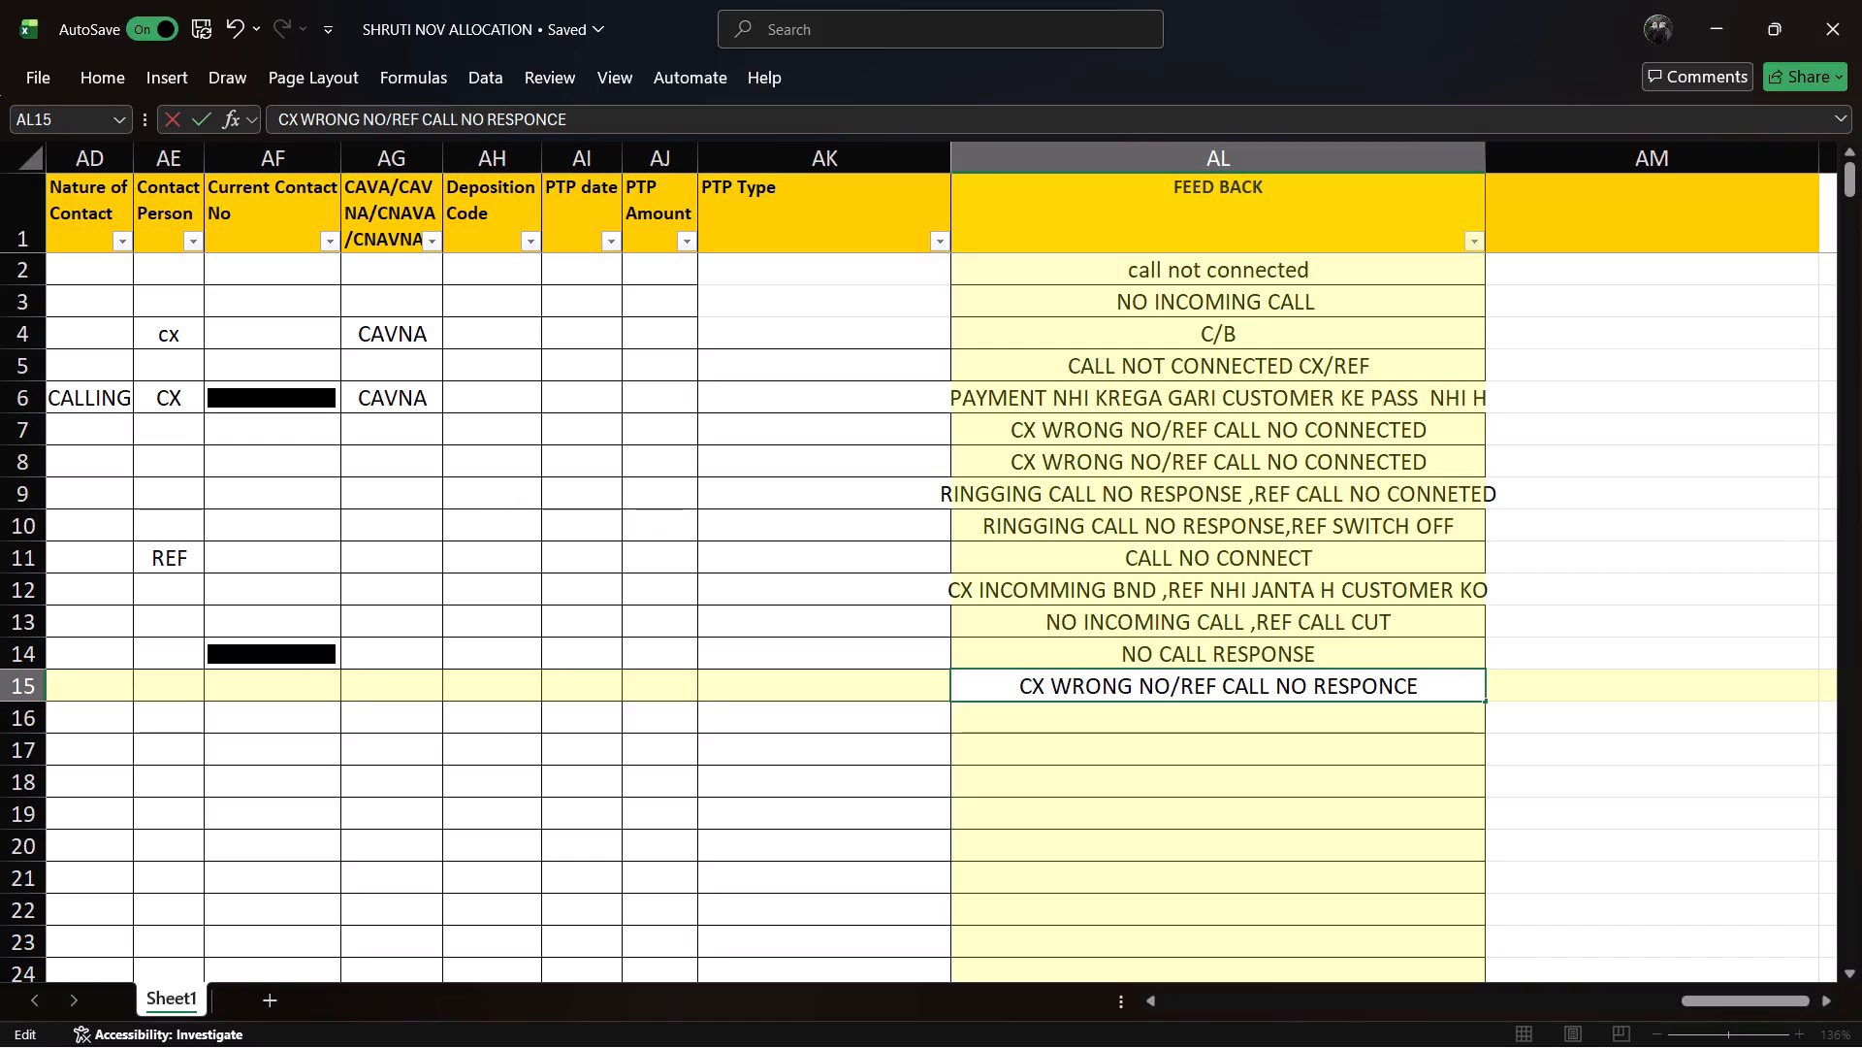
click(1318, 718)
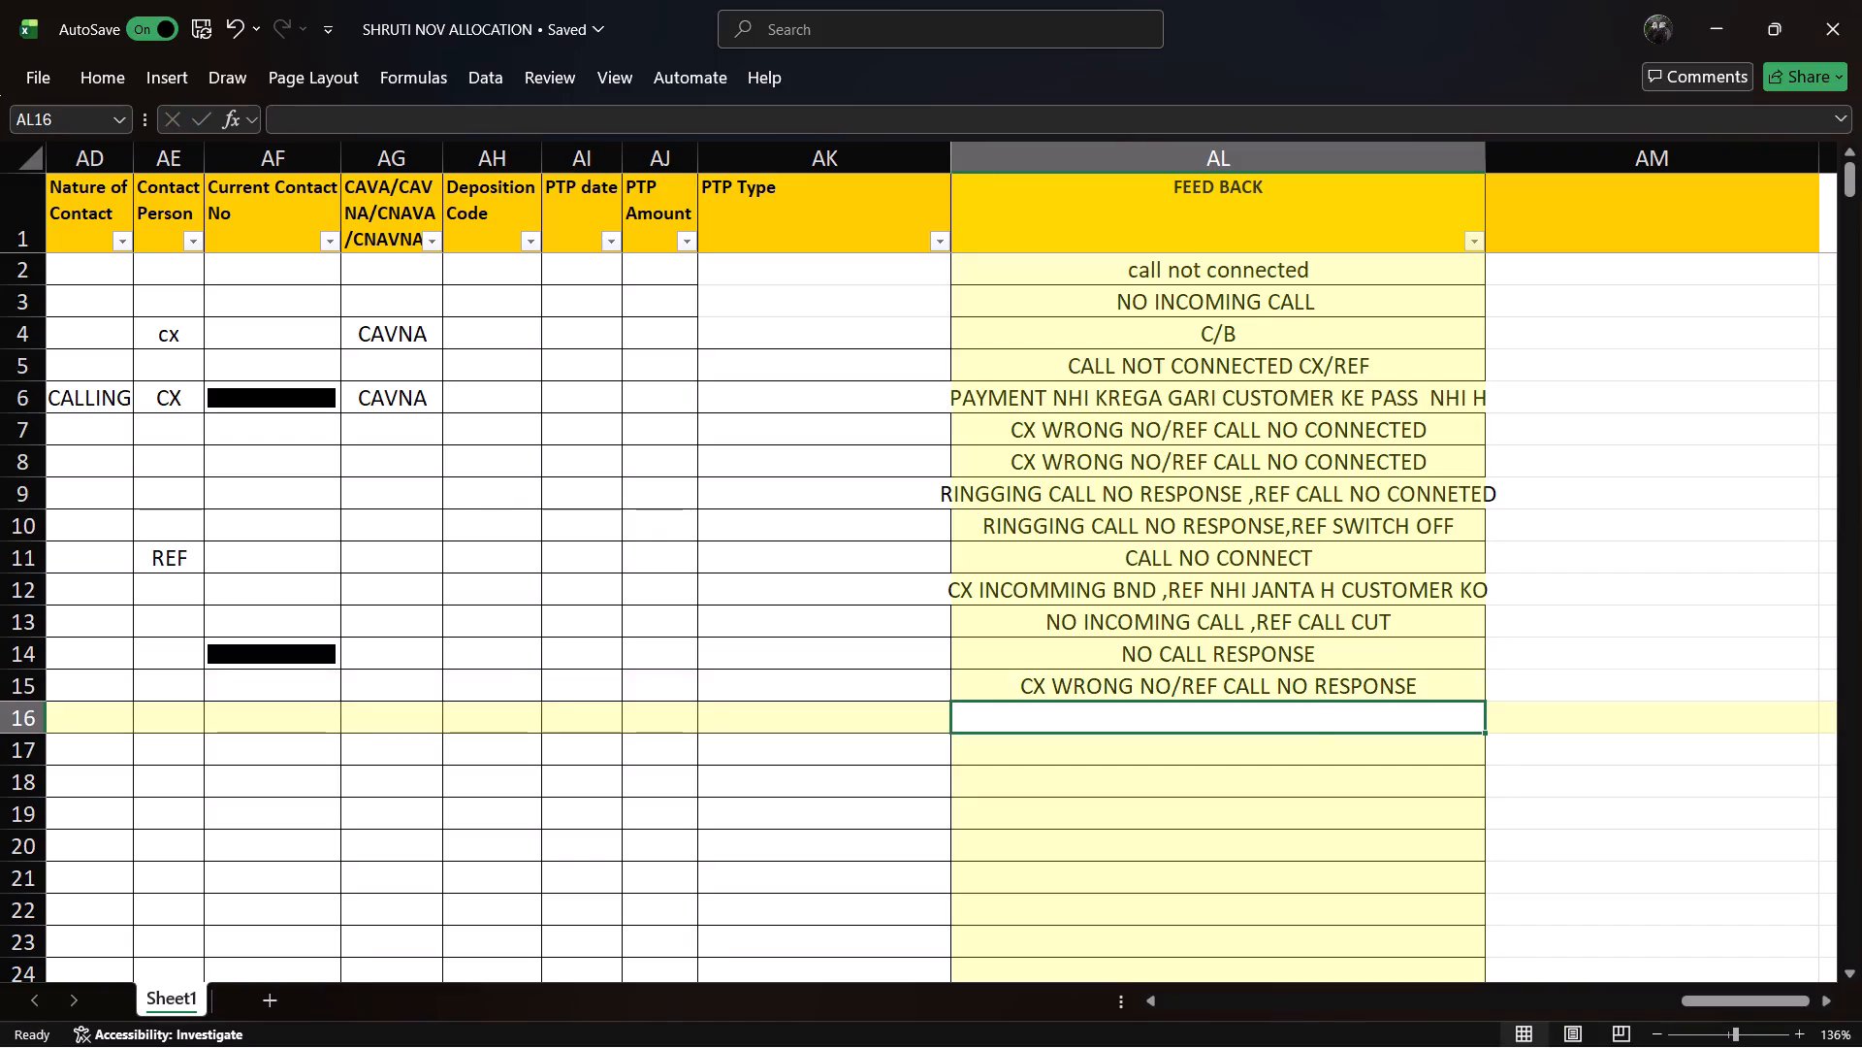
key(ctrl+s)
Return to the start of row 16 and check the Mobile Number of its customer.
key(Left)
key(Left)
key(Left)
key(Left)
key(Left)
key(Left)
key(Left)
key(Left)
key(Left)
key(Left)
key(Left)
key(Left)
key(Left)
key(Left)
key(Left)
key(Left)
key(Left)
key(Left)
key(Left)
key(Left)
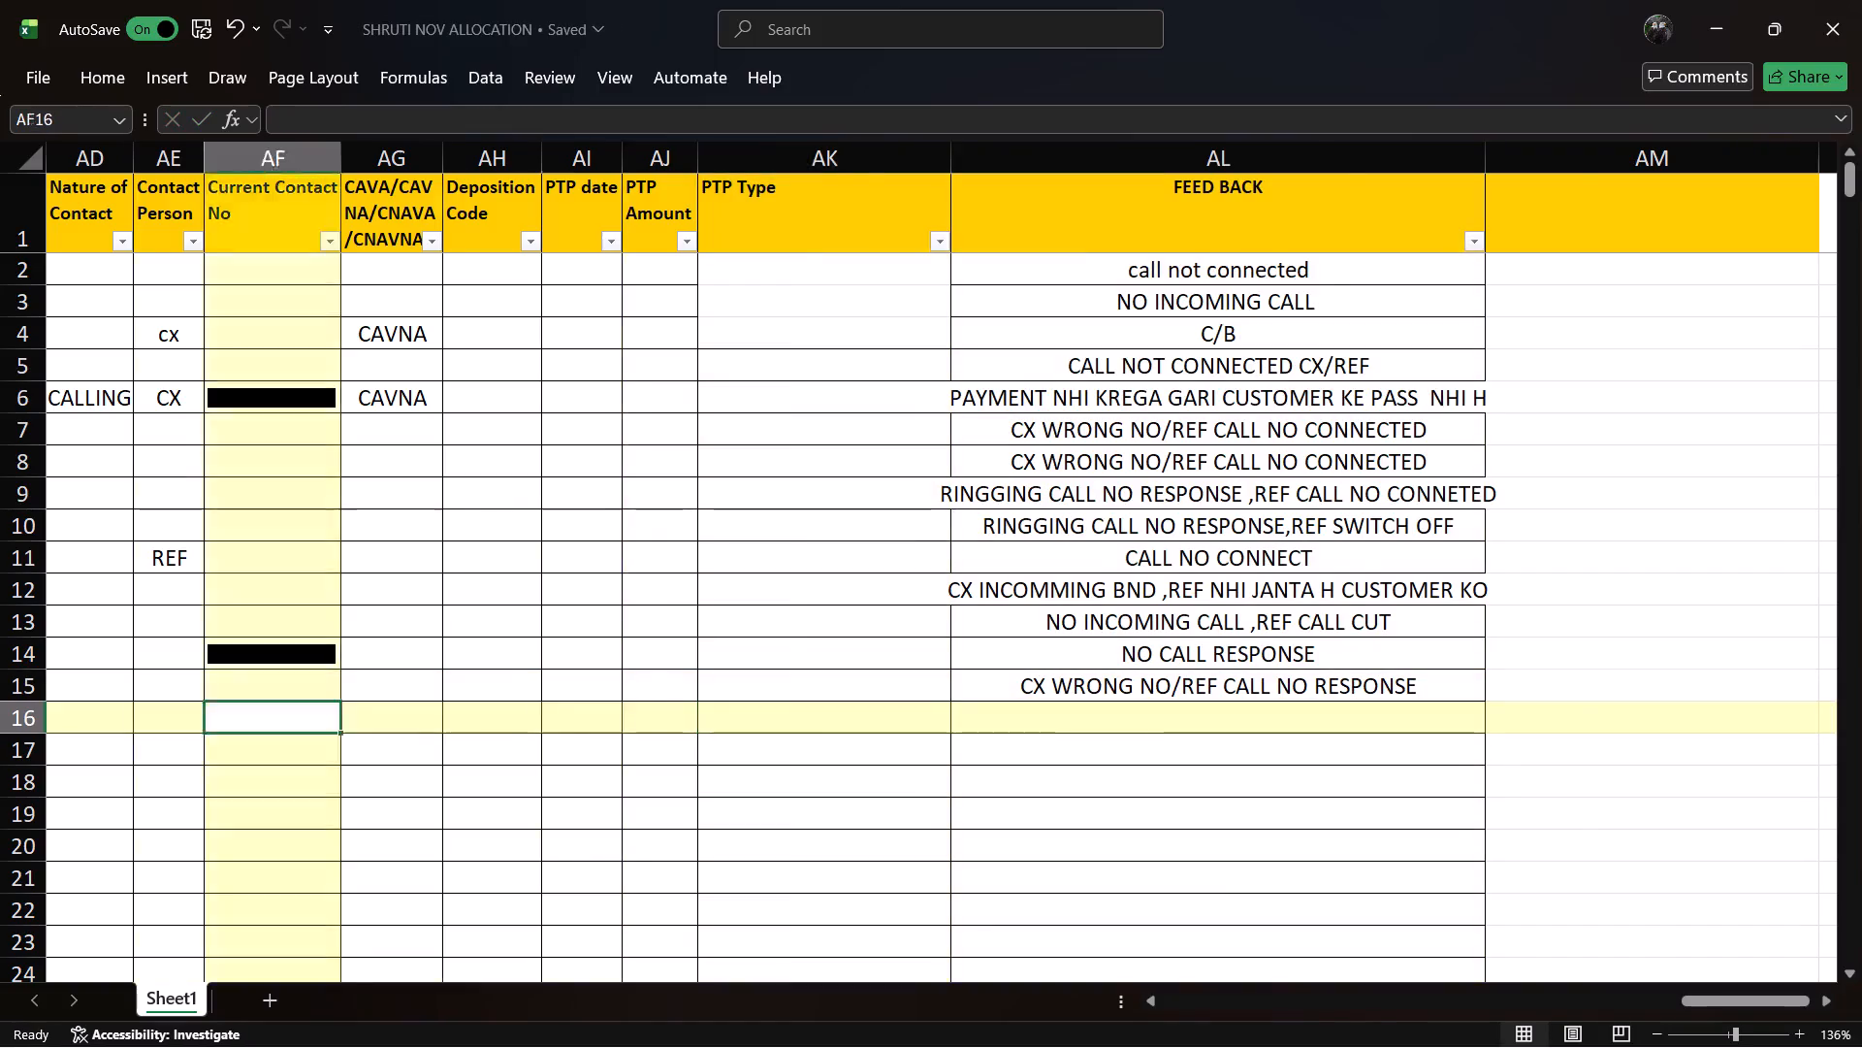
key(Right)
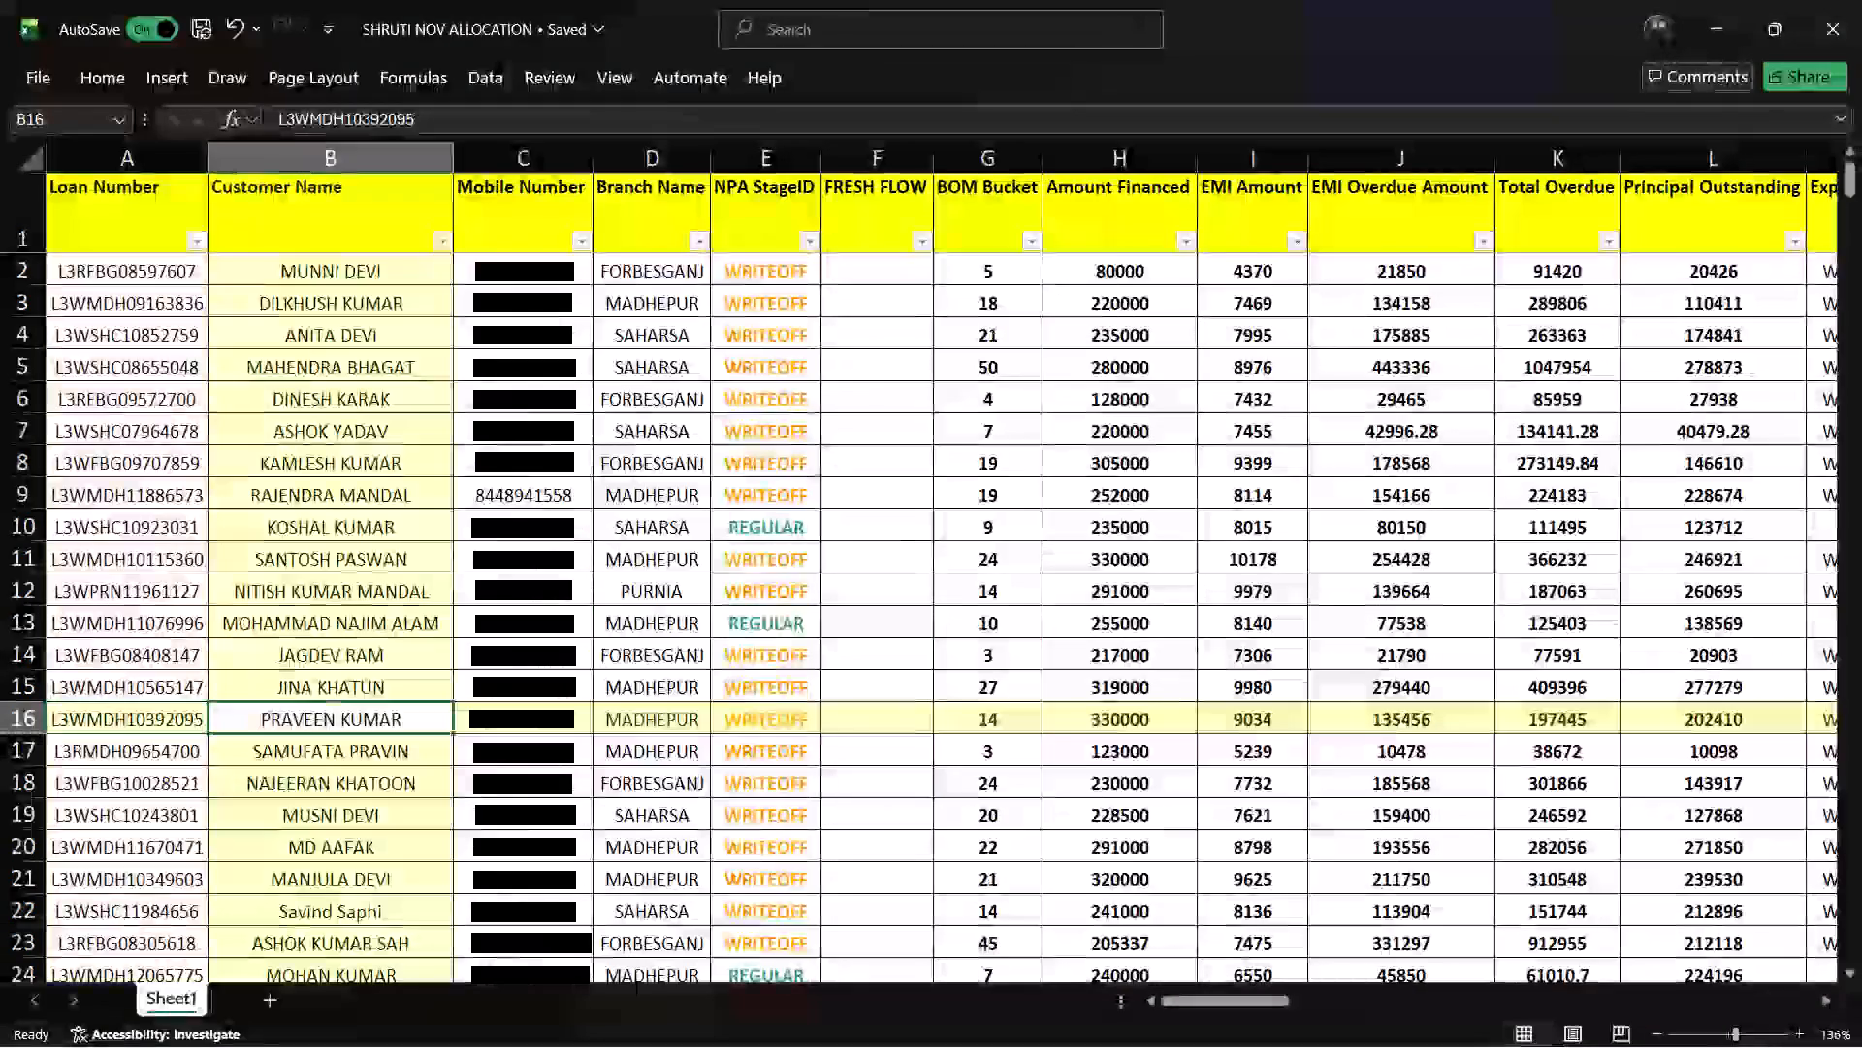
key(Right)
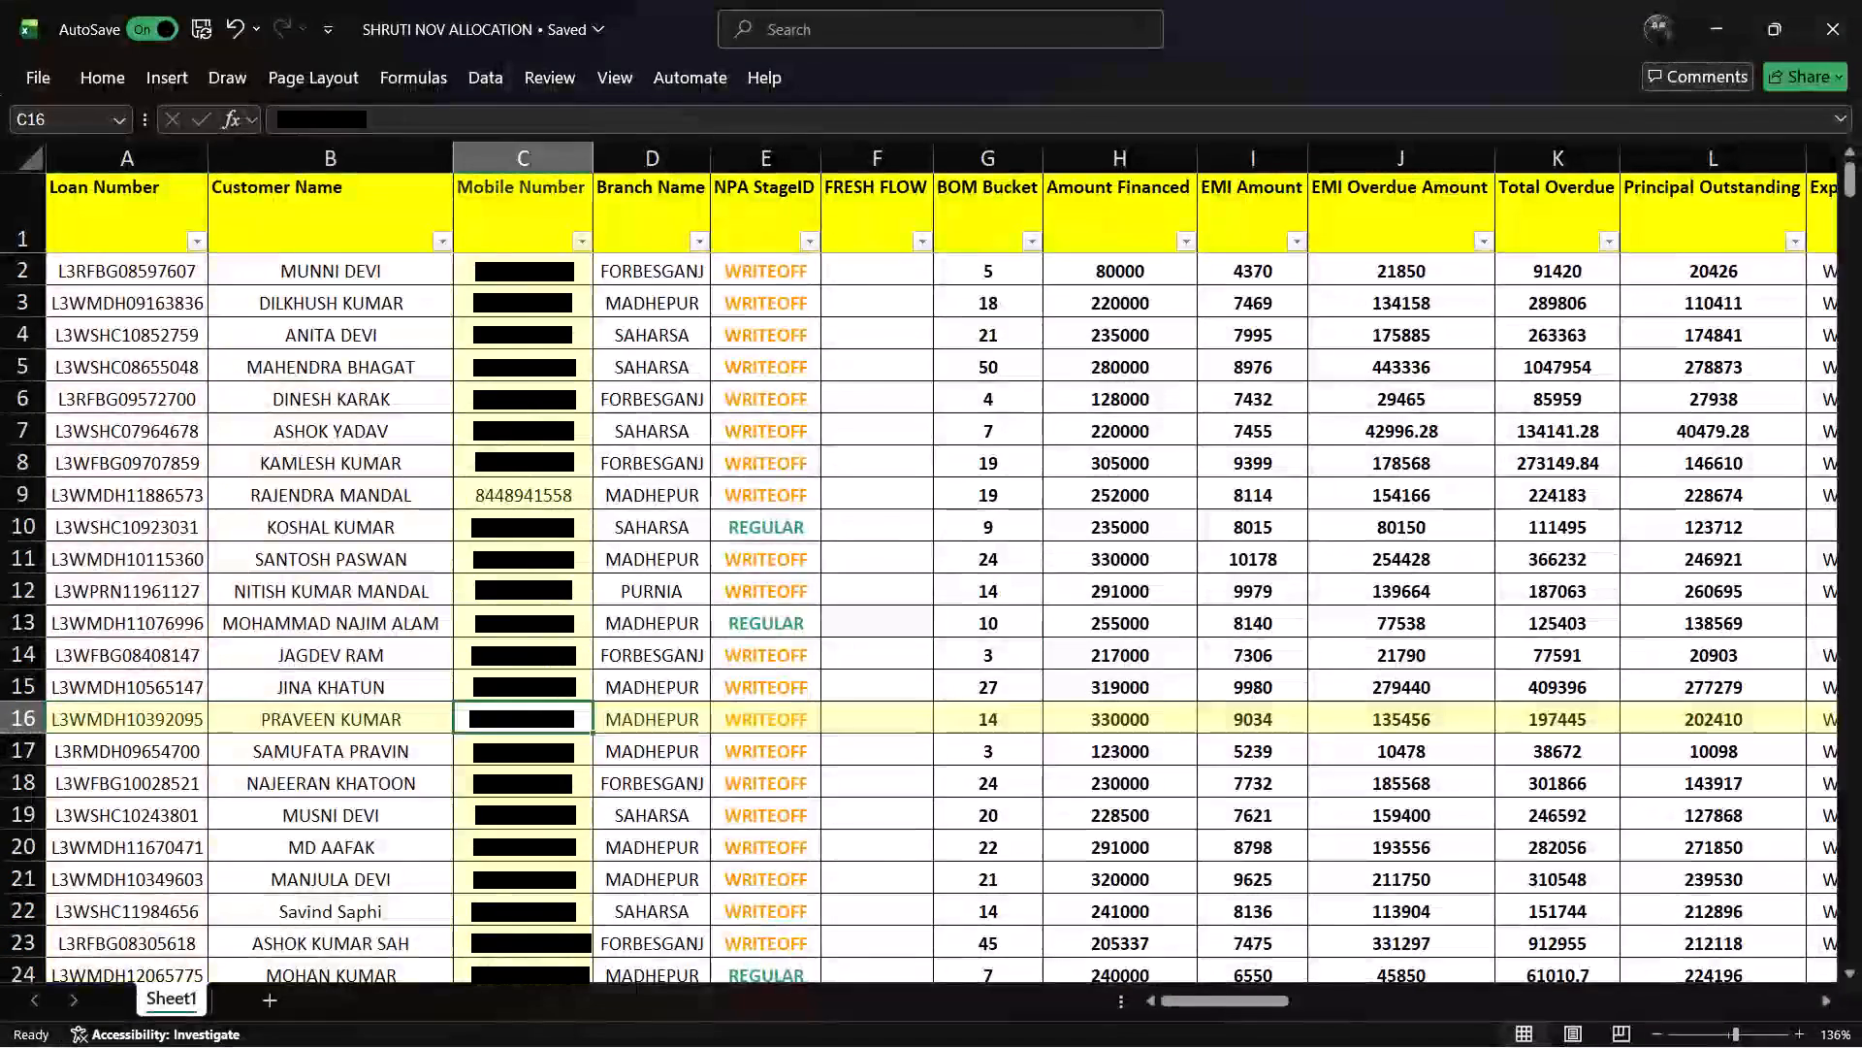
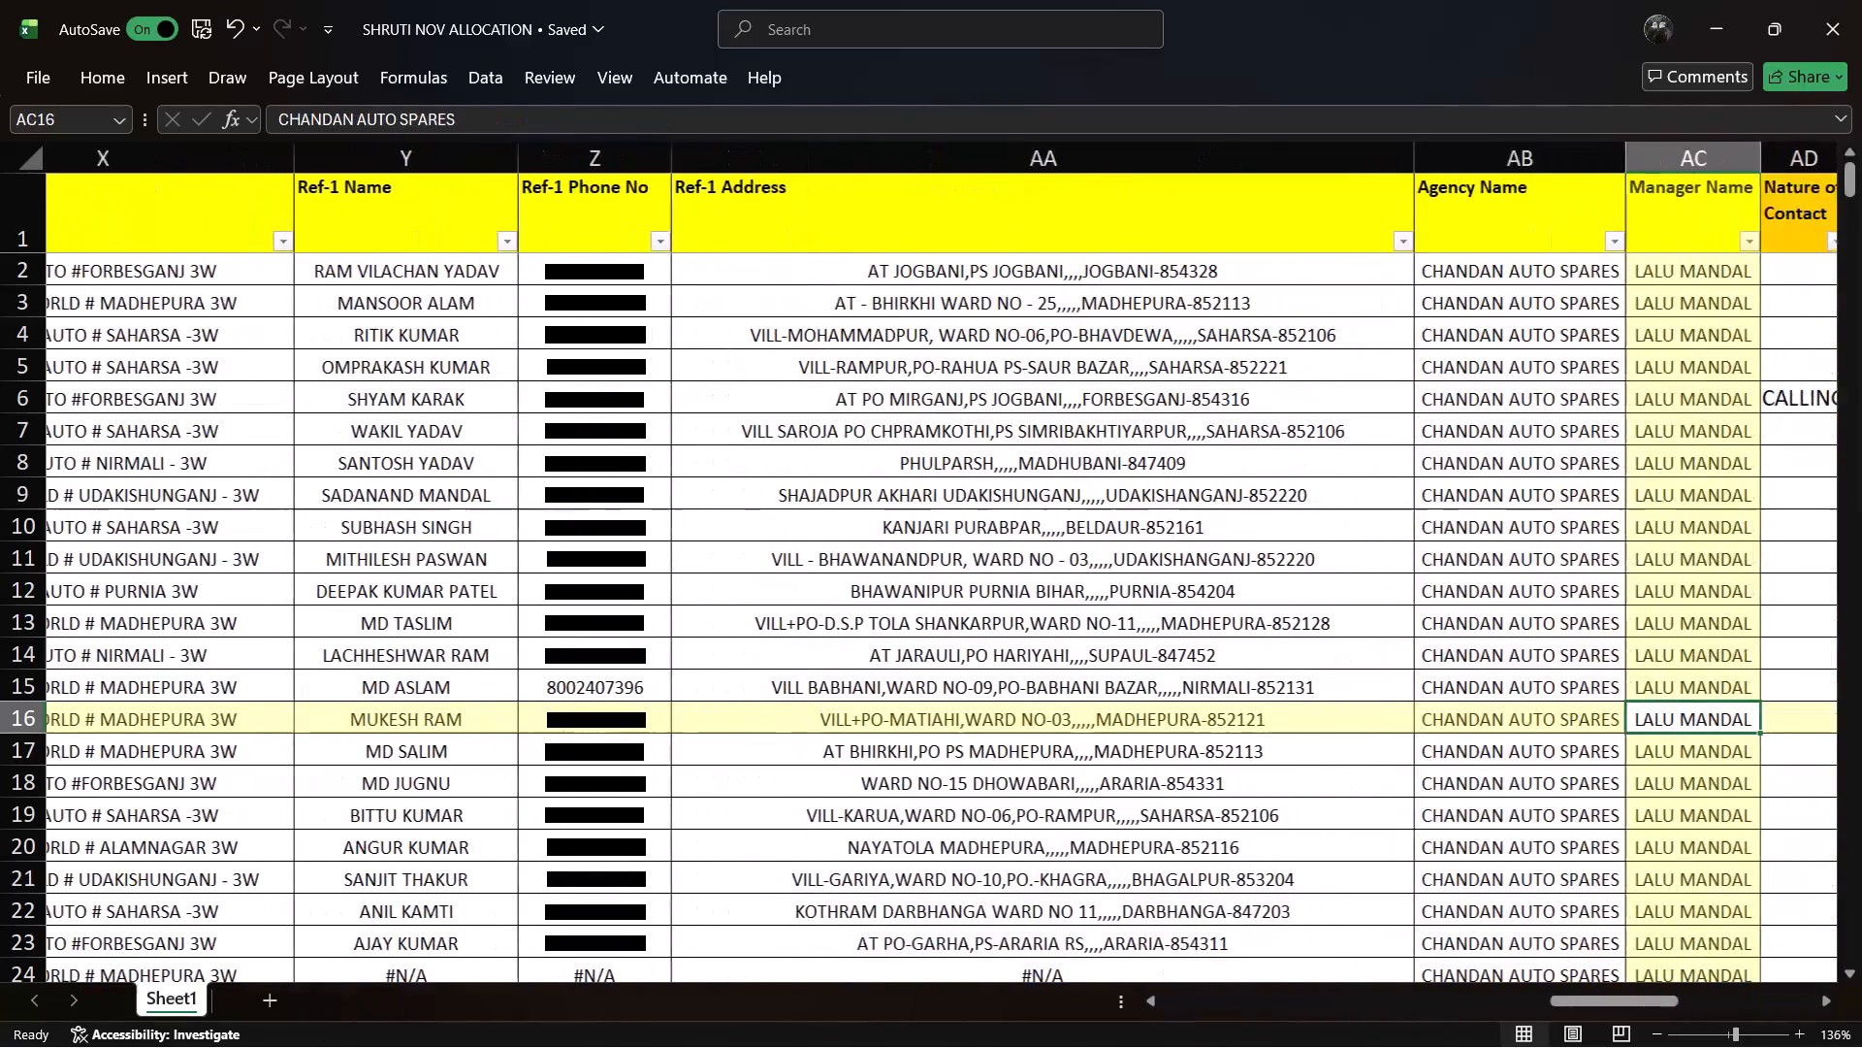
Enter CX INCOMING BND,REF UNVILD NO as the FEED BACK for row 16 and save the workbook.
key(Right)
key(Right)
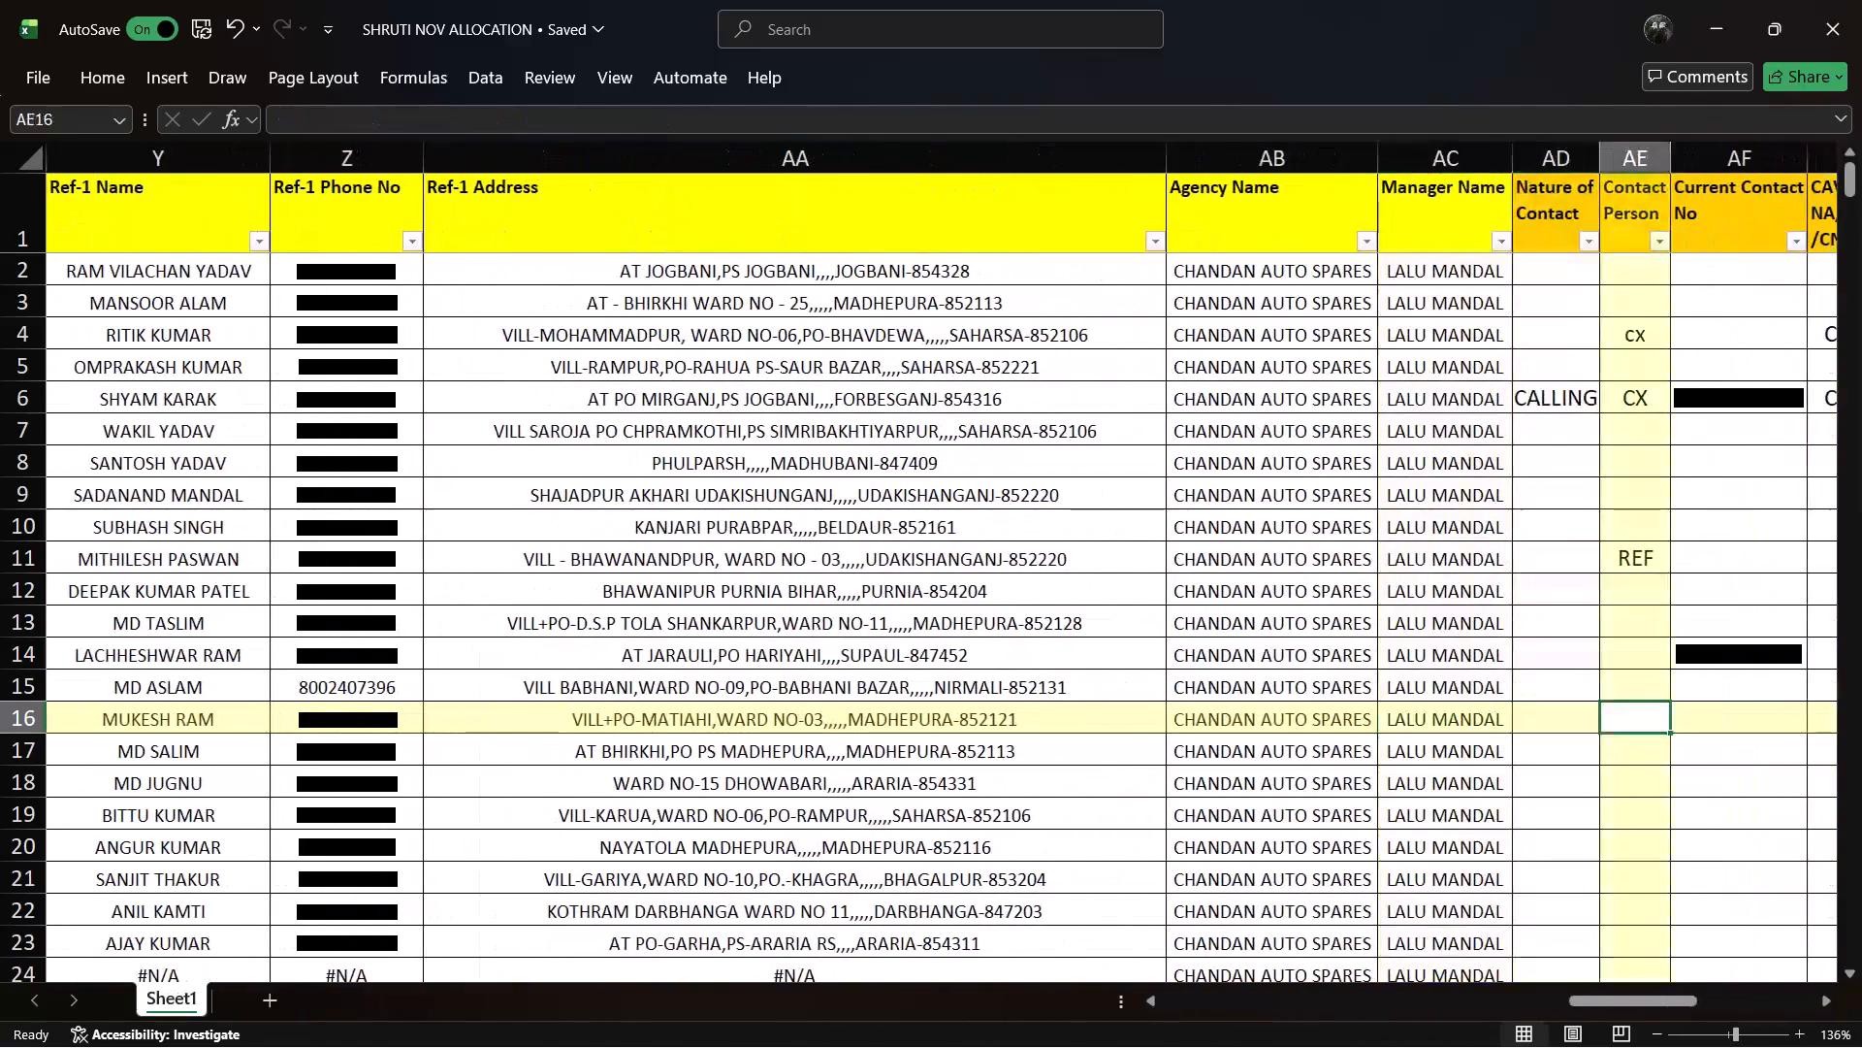
key(Right)
key(Right)
key(Right)
key(Right)
key(Right)
key(Right)
key(Right)
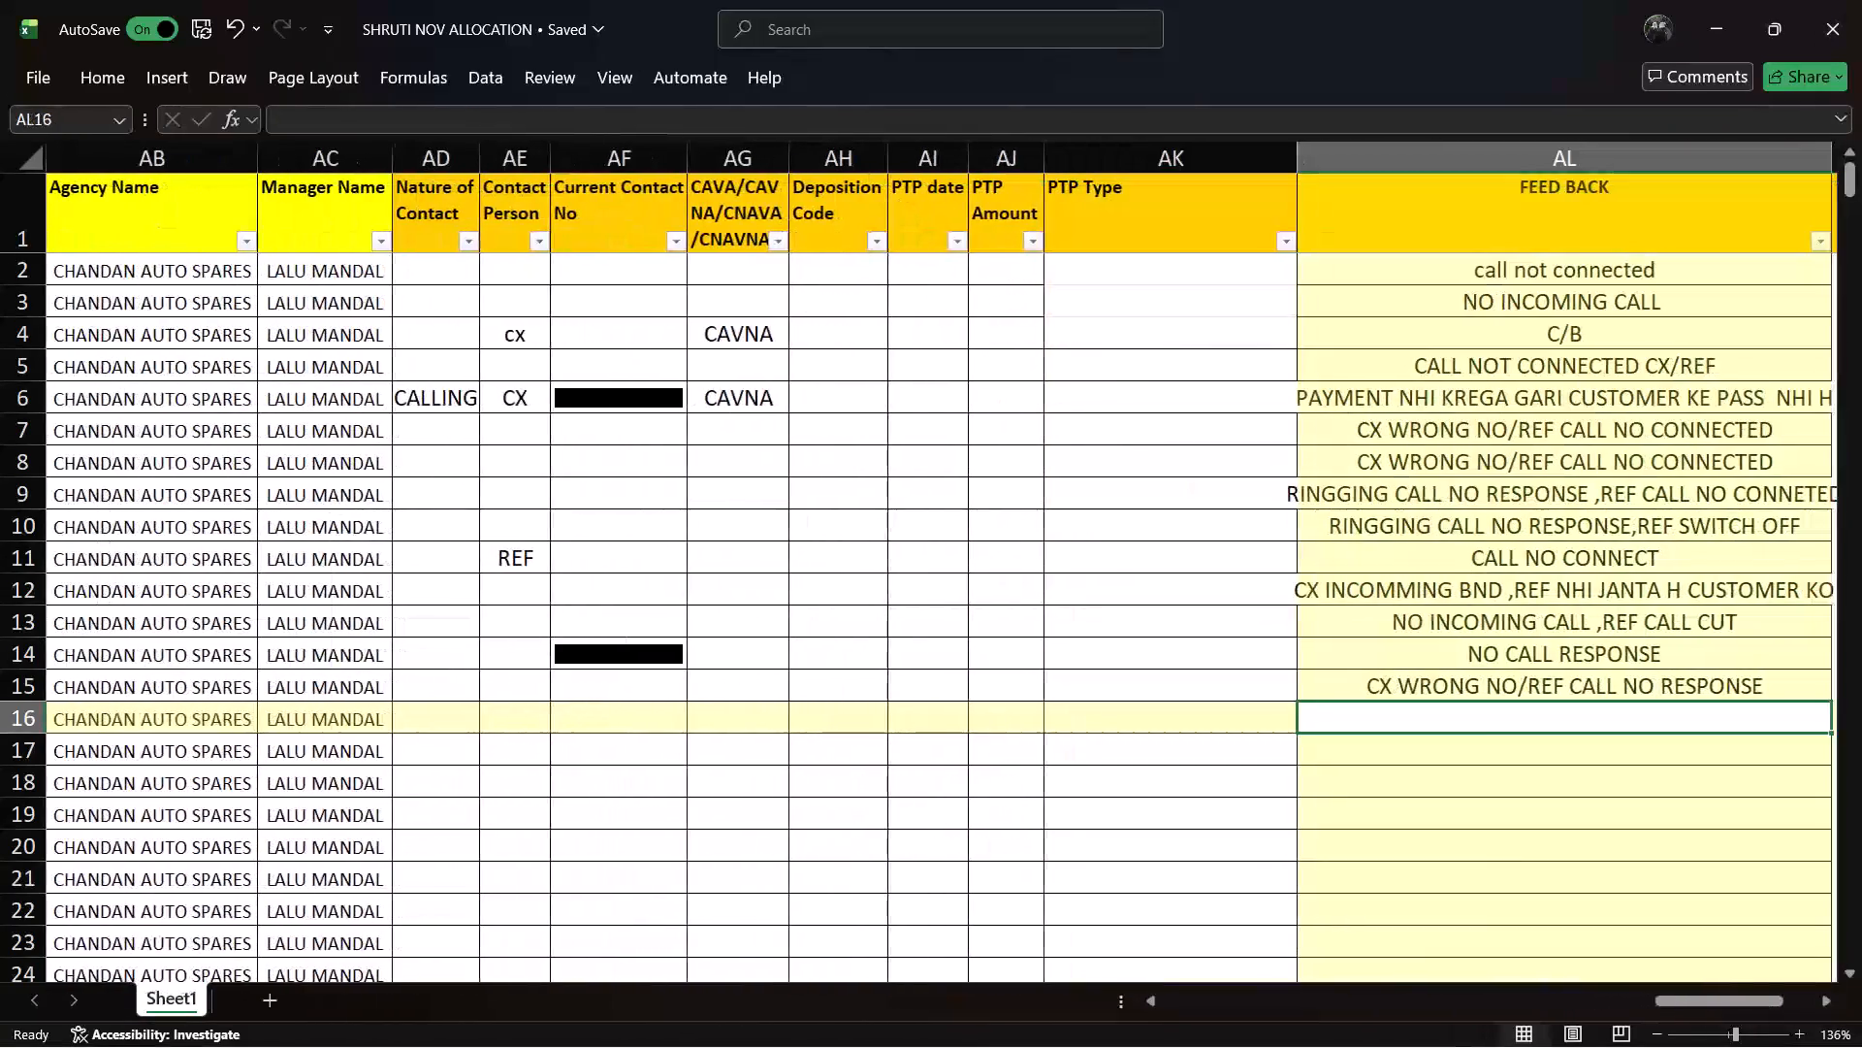
double_click(1331, 721)
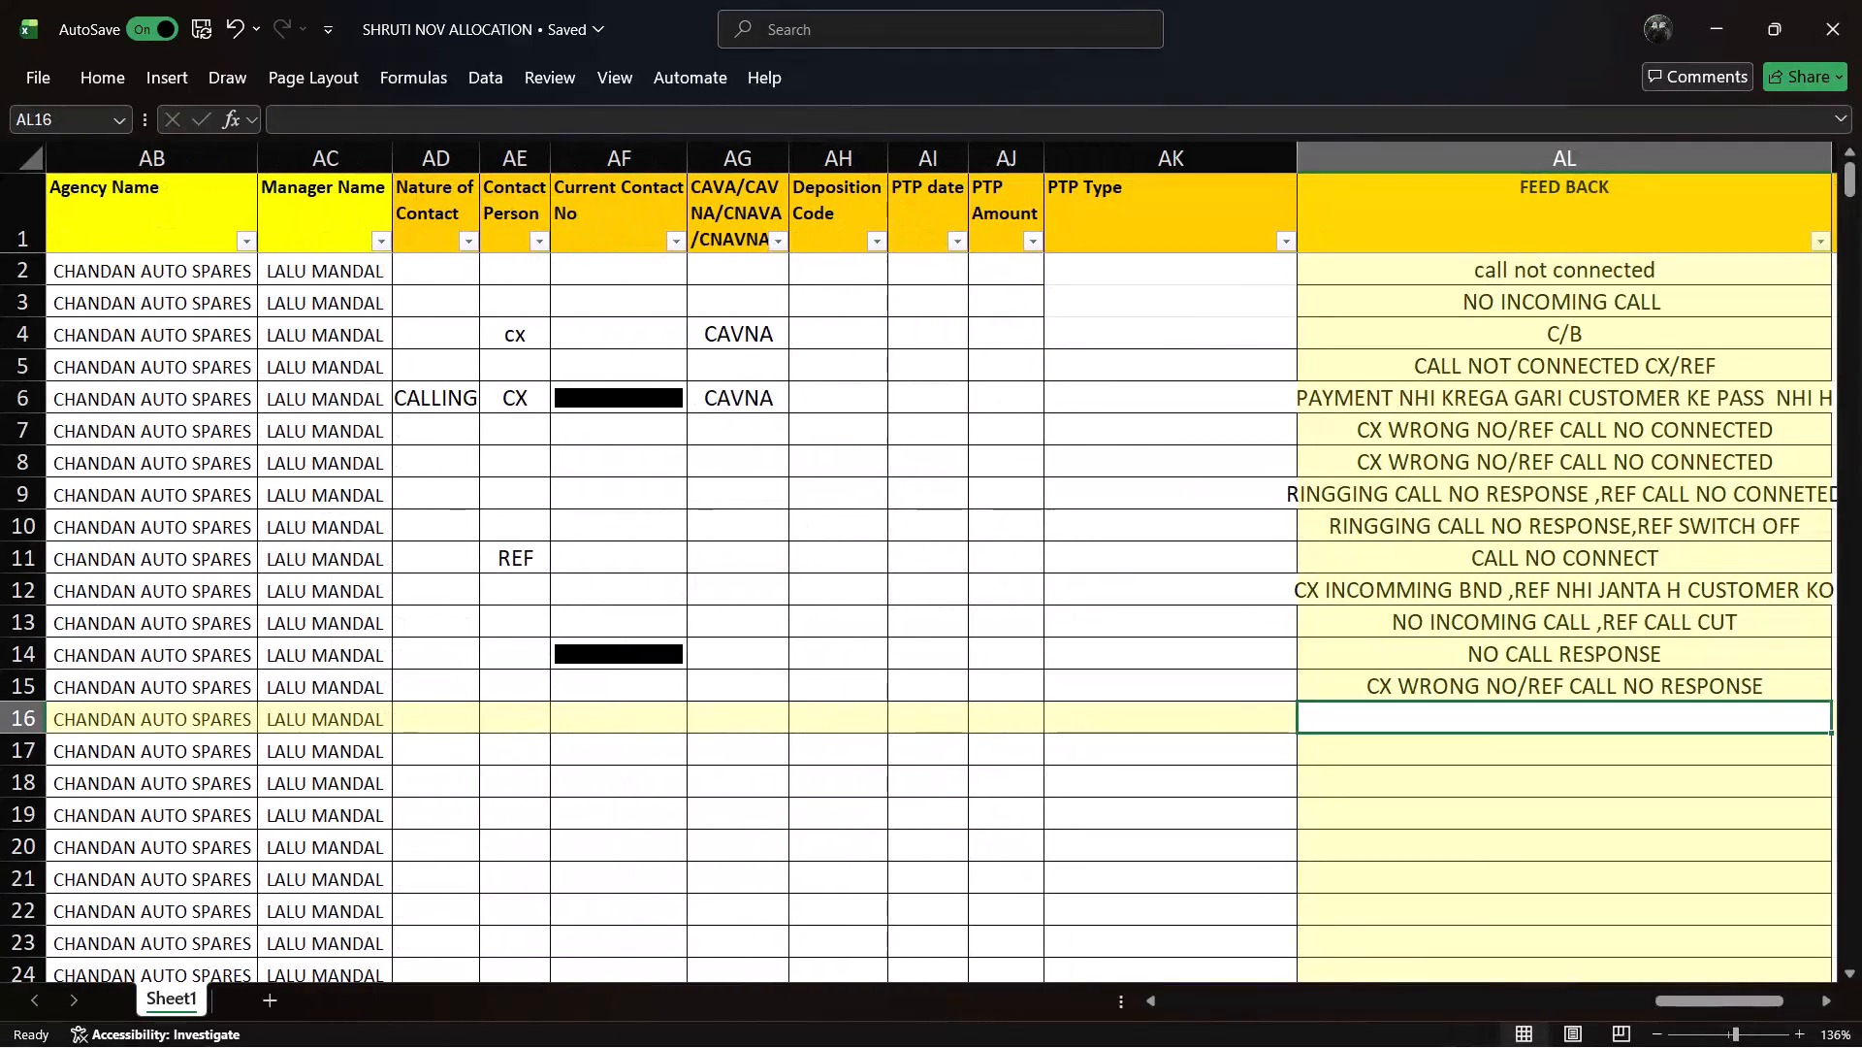
text(CX)
key(space)
key(space)
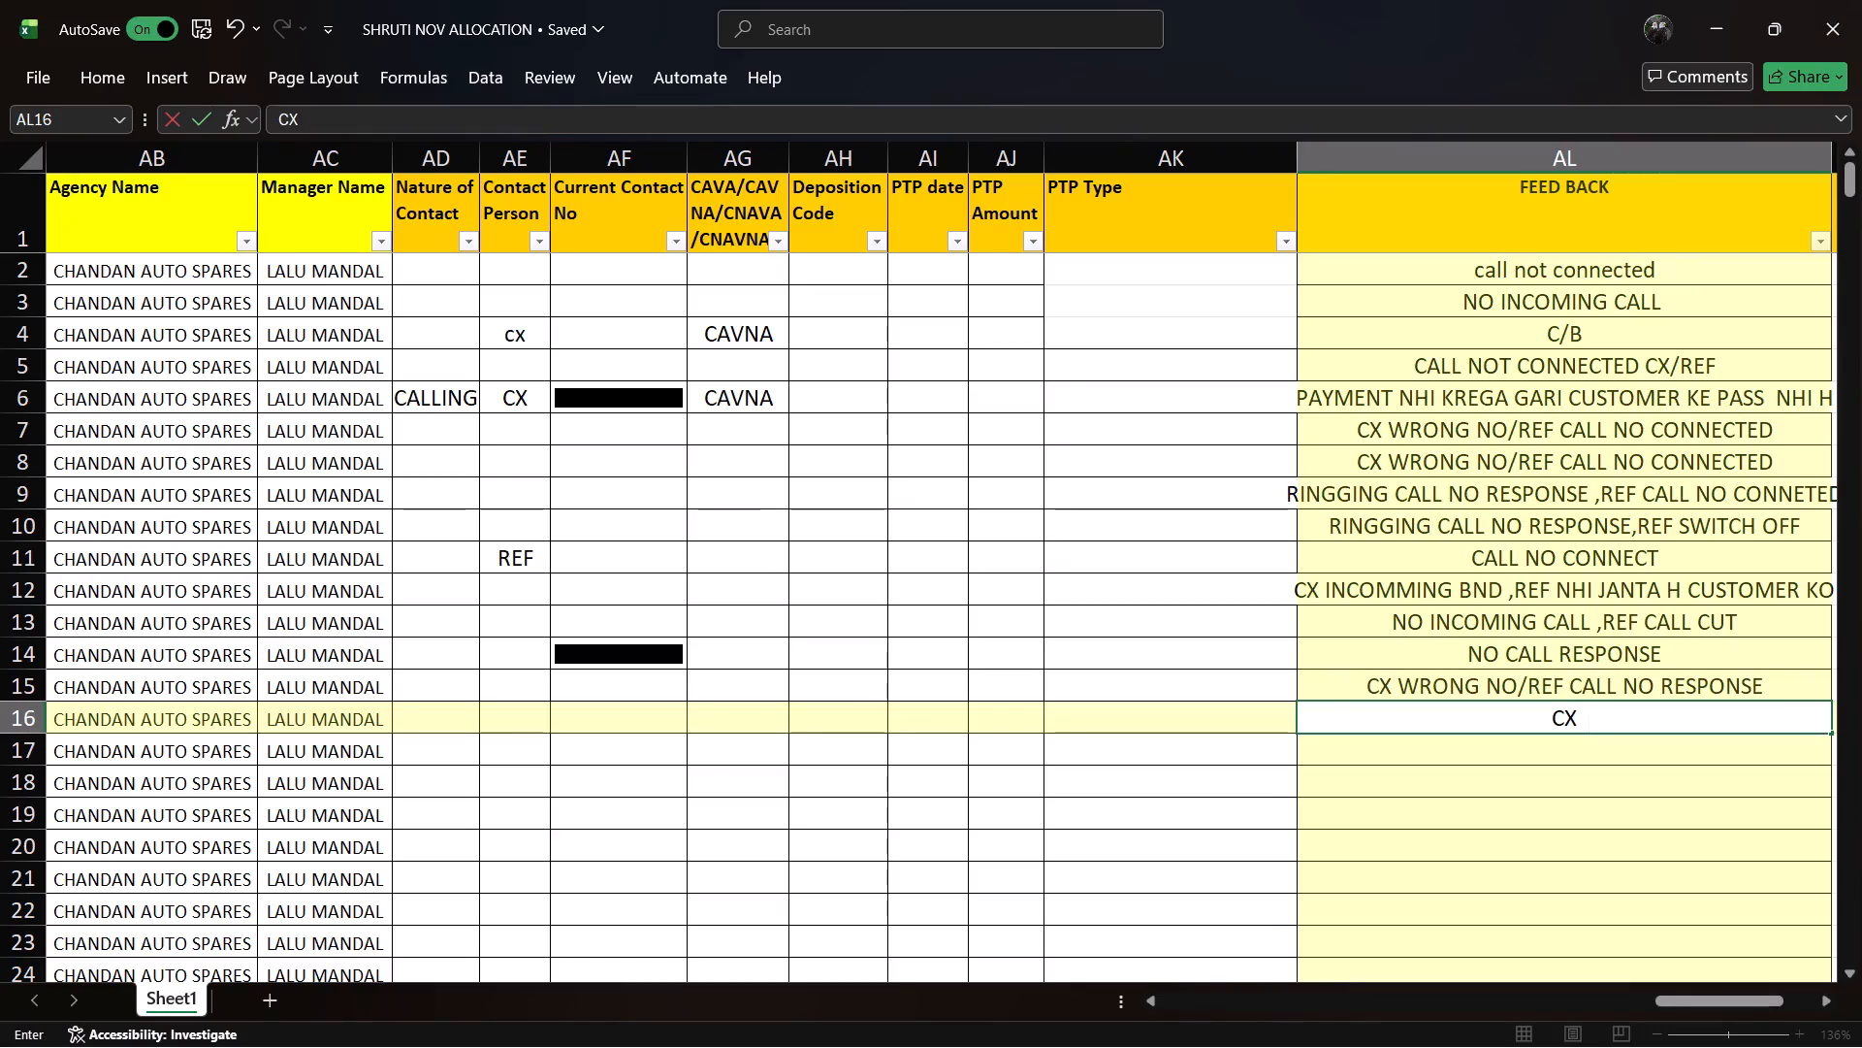
text(IN)
text(COMING BND)
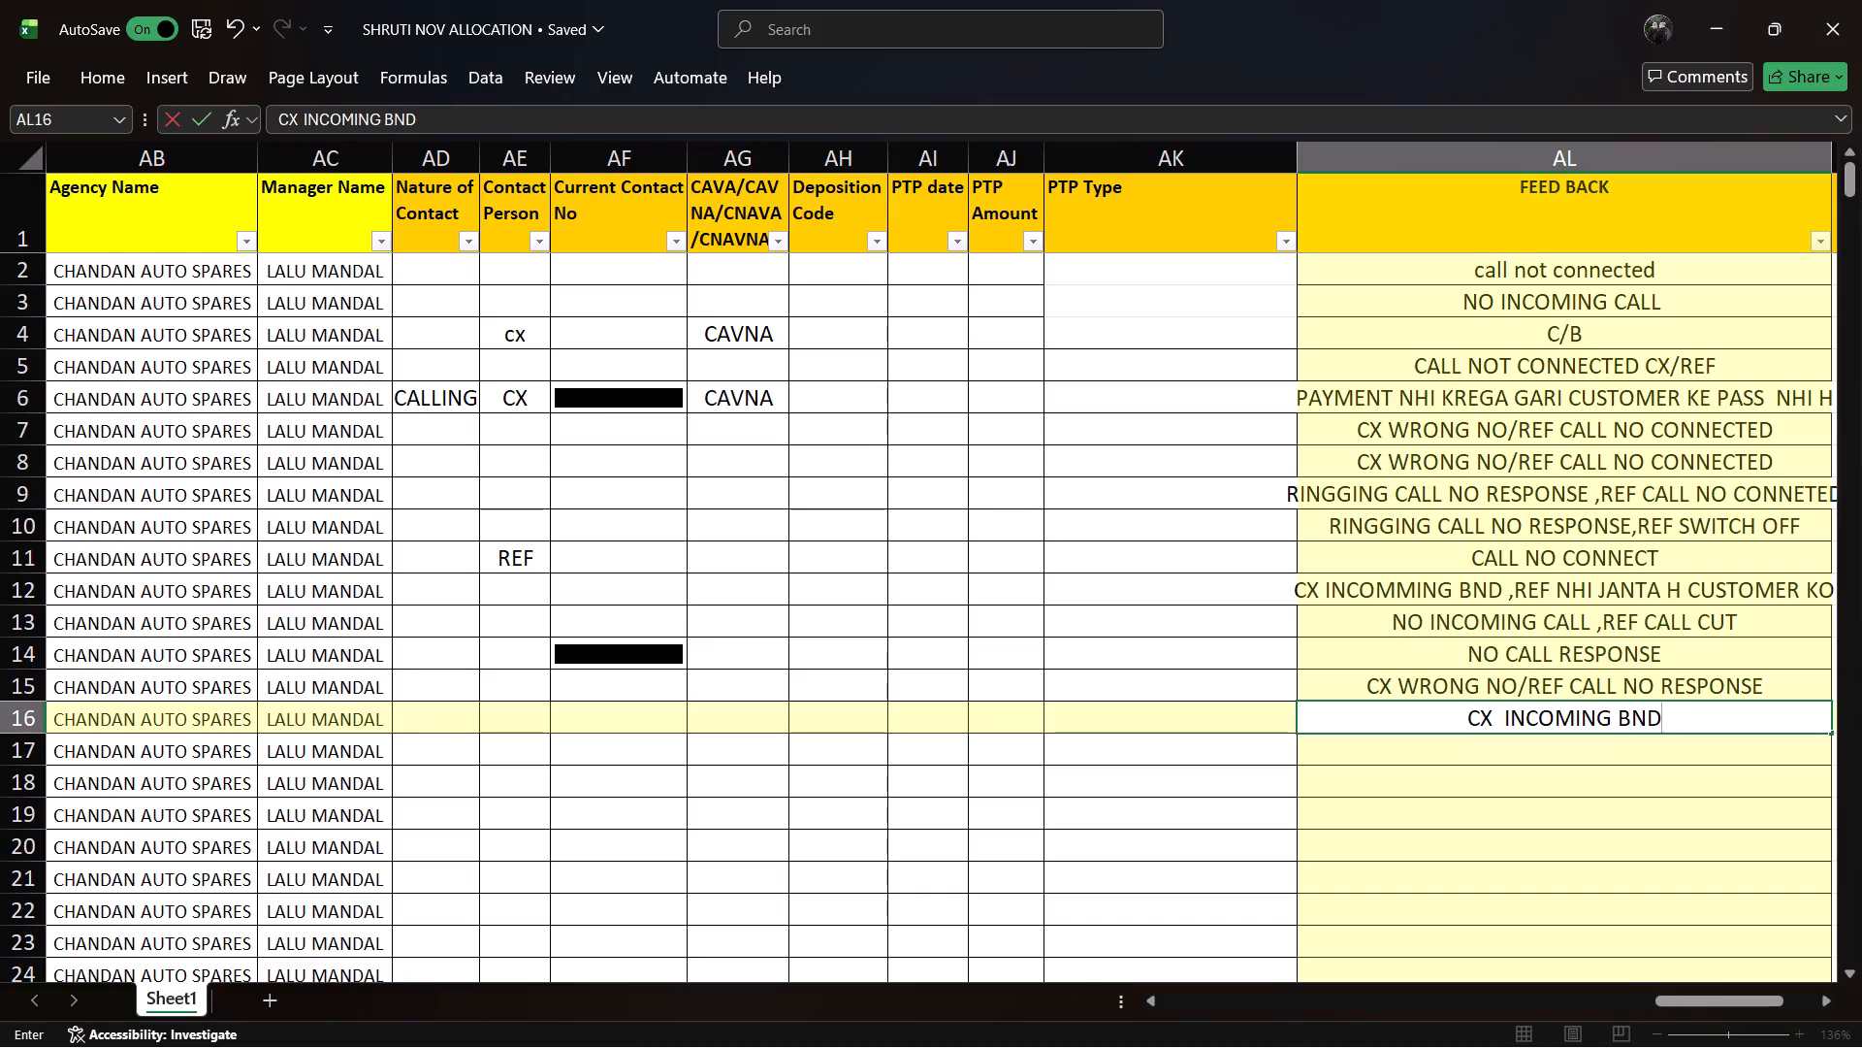
key(comma)
text(REF)
key(space)
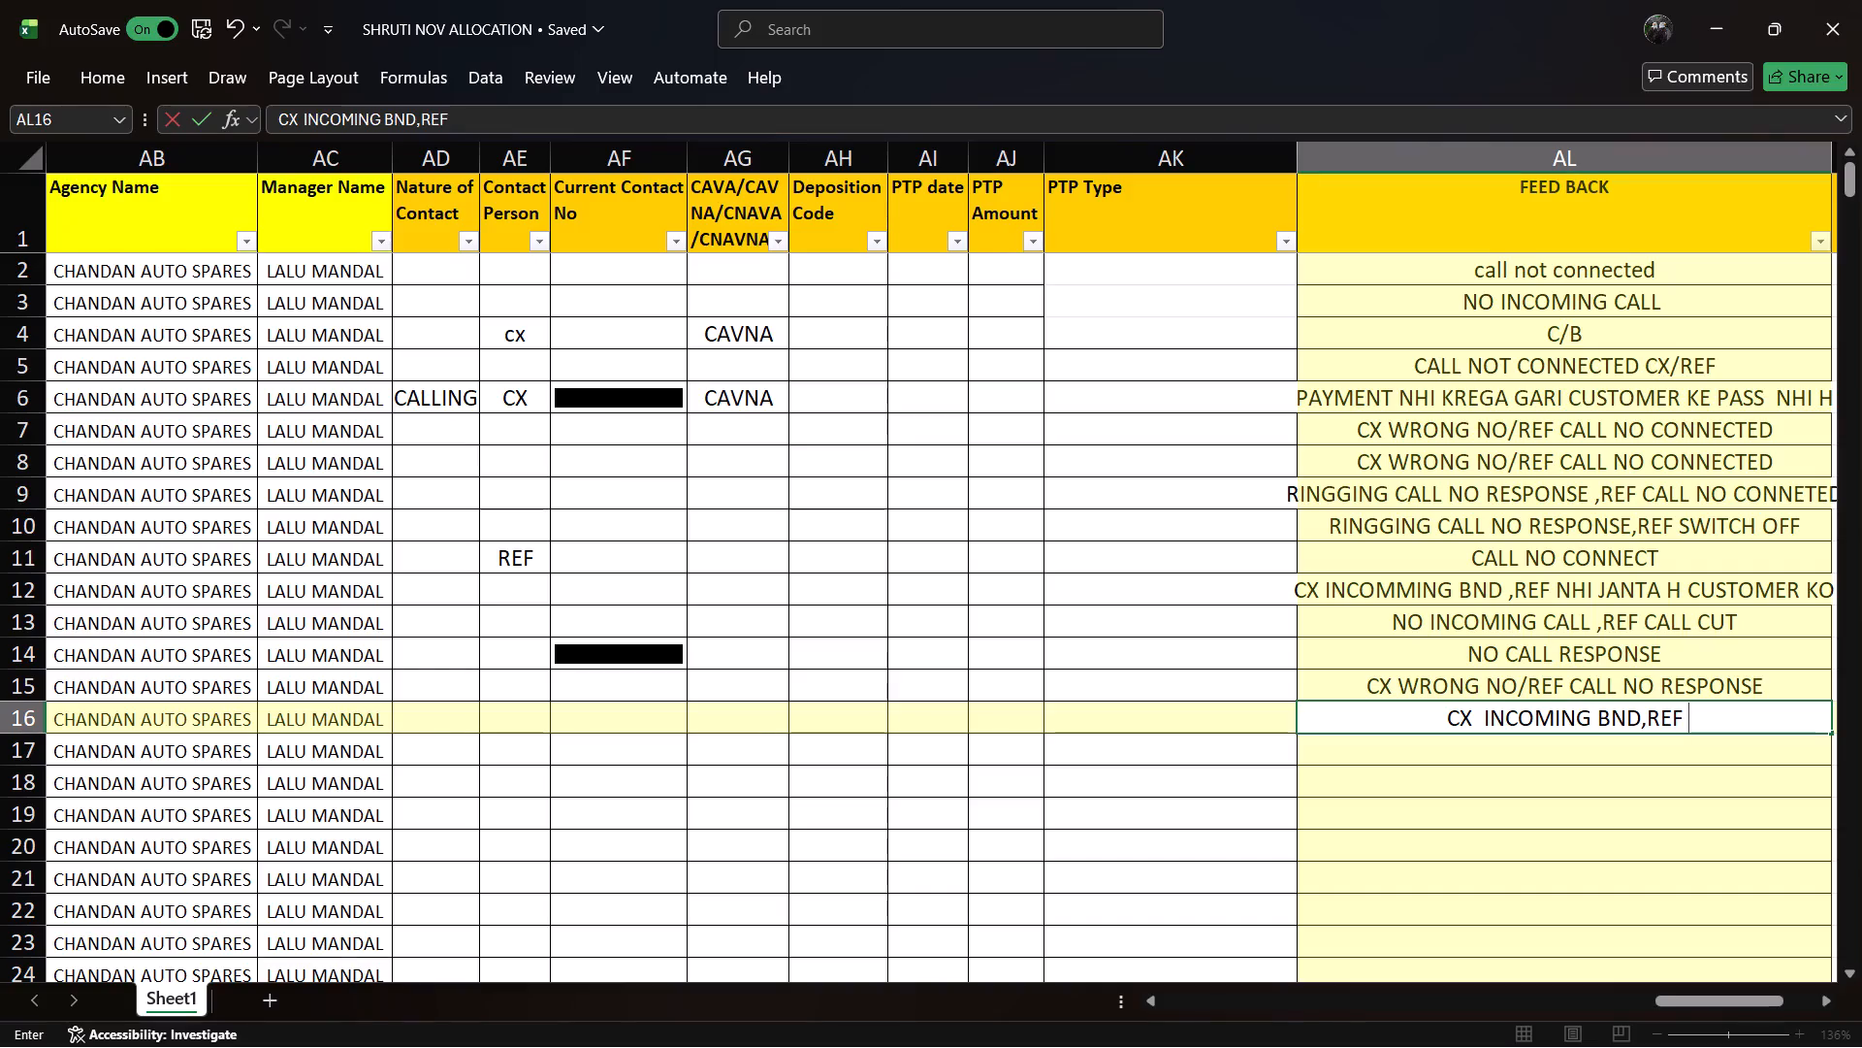
key(u)
text(NVILD NO)
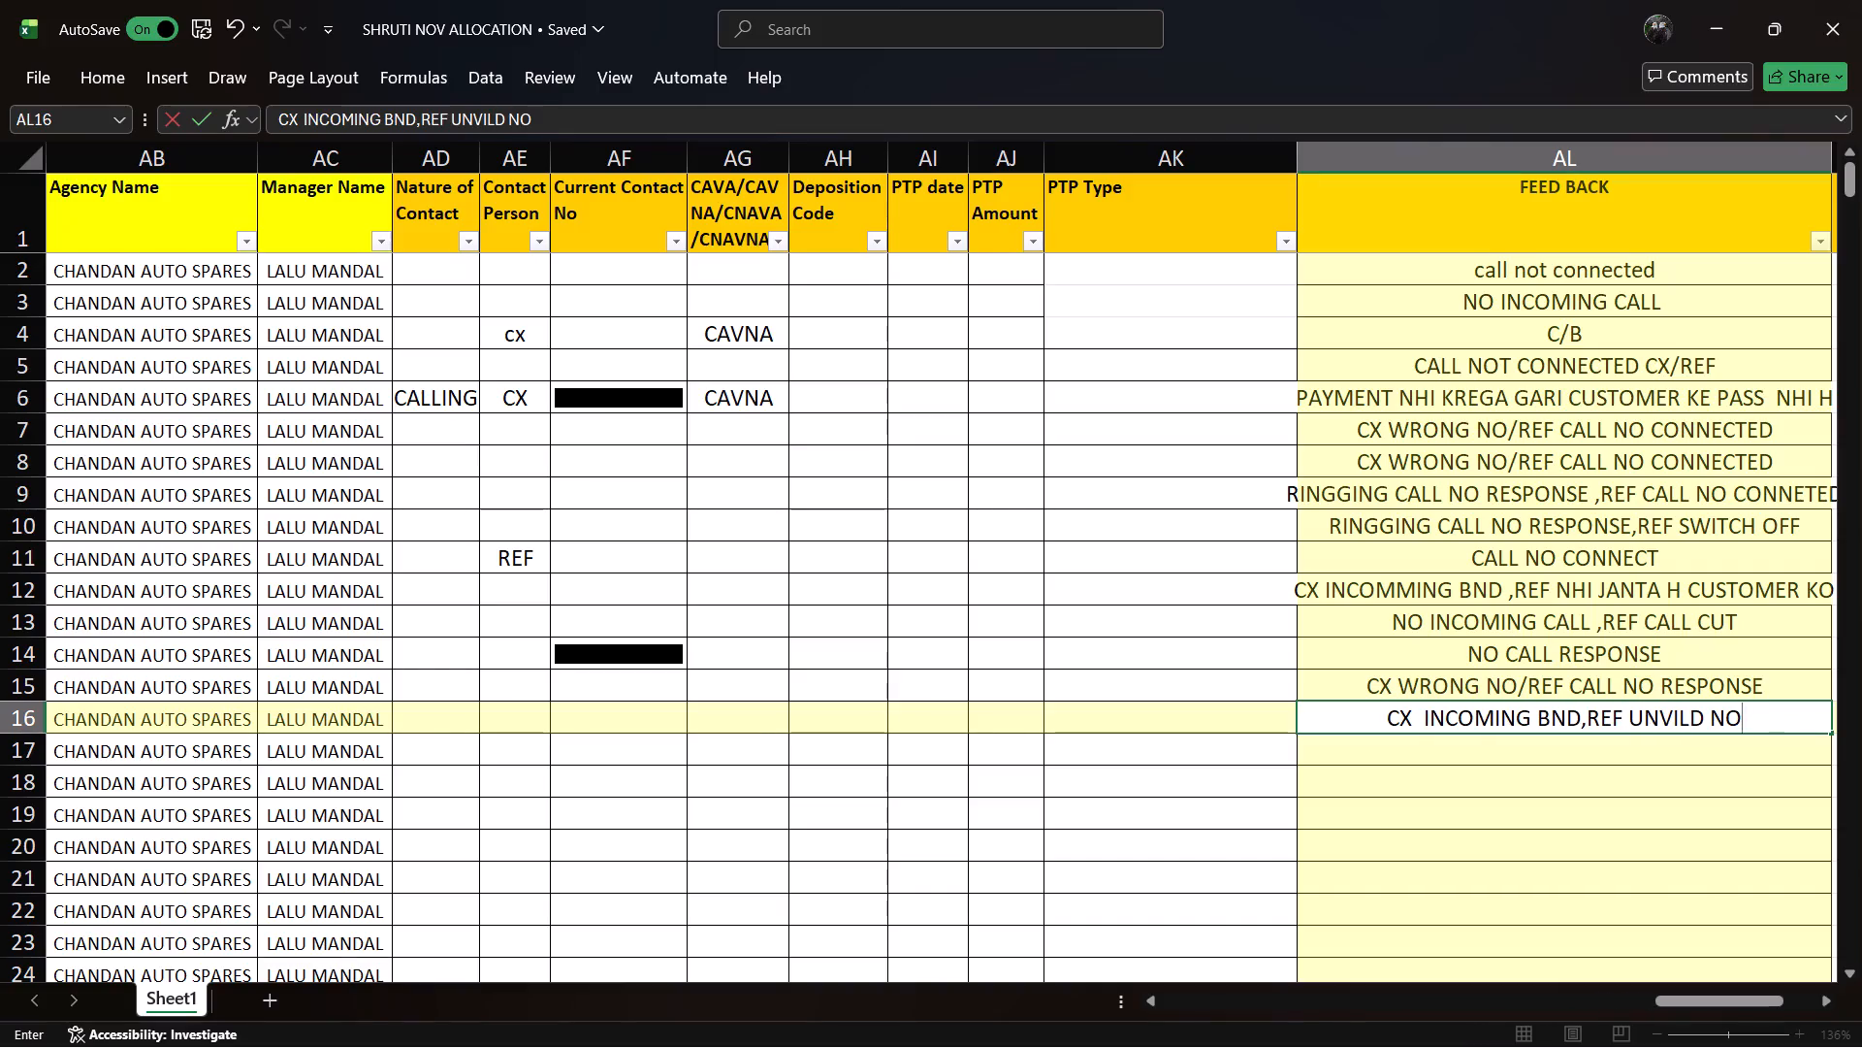
key(ctrl+s)
key(Down)
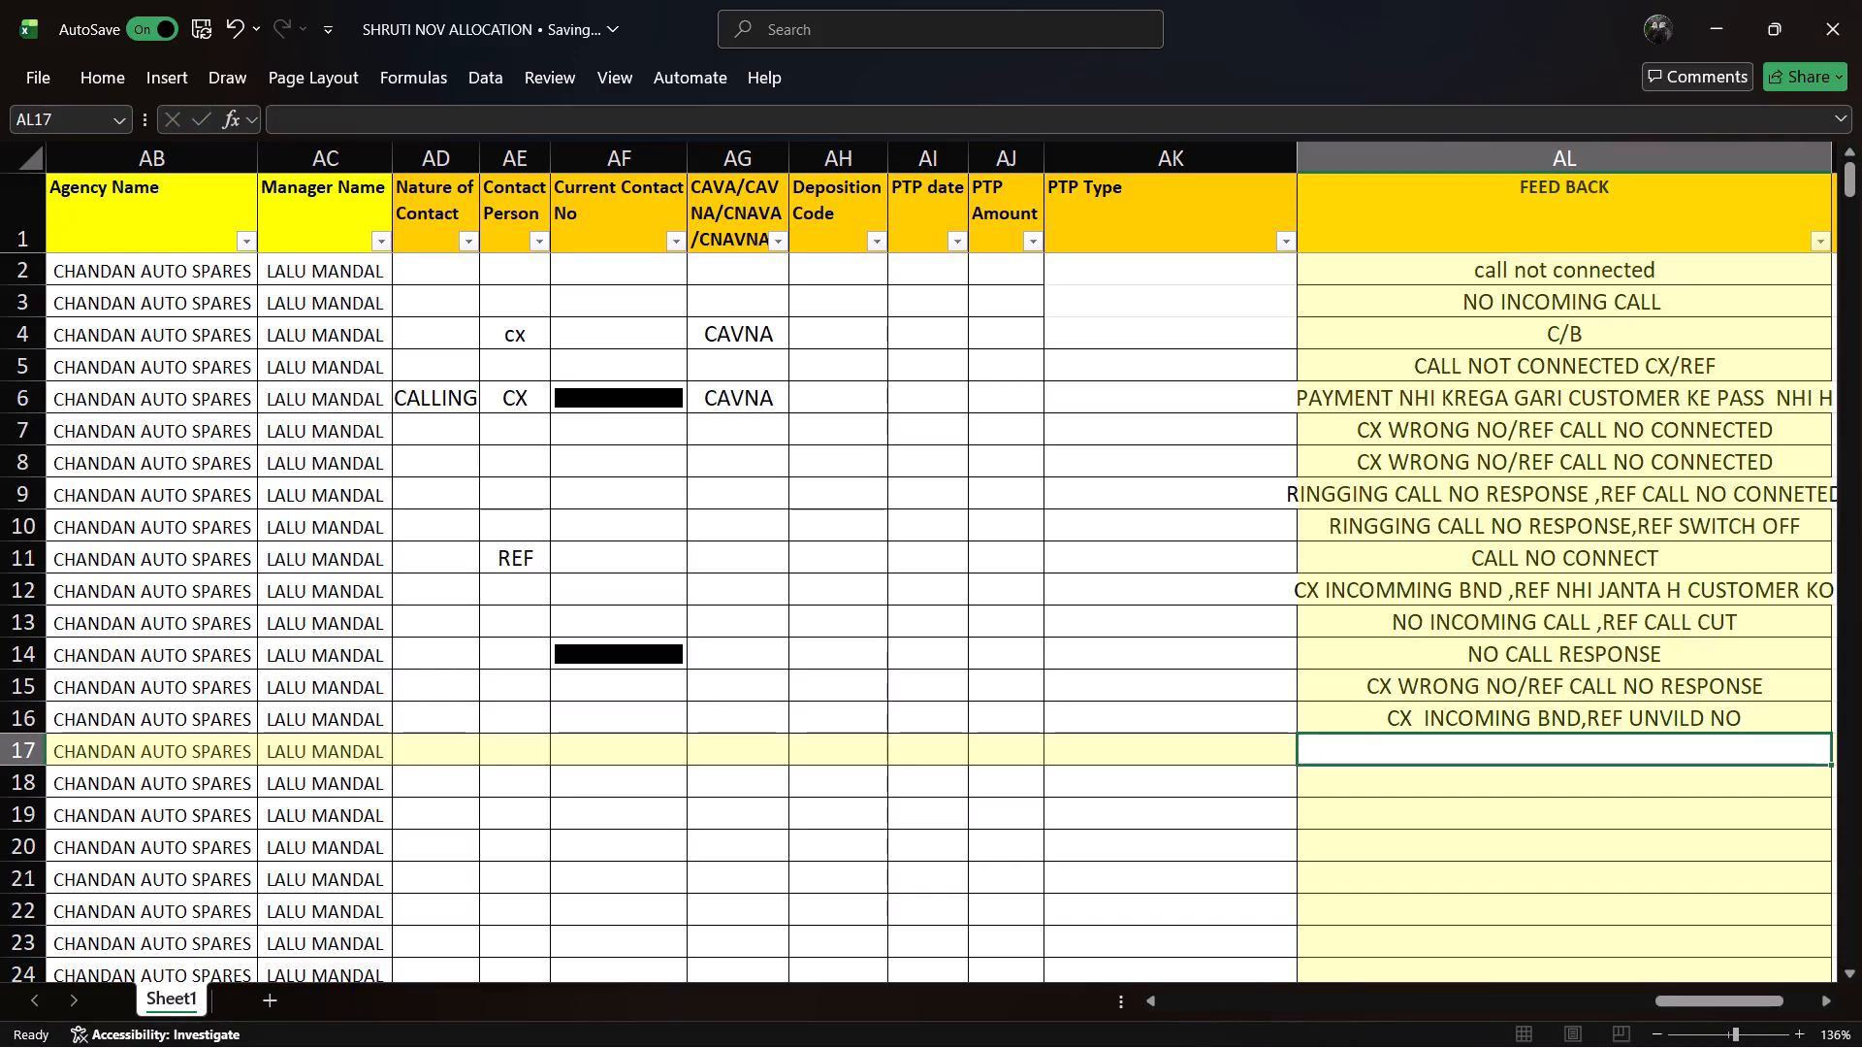
Return to the start of row 17 and check the Mobile Number of its customer.
key(Left)
key(Left)
key(Left)
key(Left)
key(Left)
key(Left)
key(Left)
key(Left)
key(Left)
key(Left)
key(Left)
key(Left)
key(Left)
key(Left)
key(Left)
key(Left)
key(Left)
key(Left)
key(Left)
key(Left)
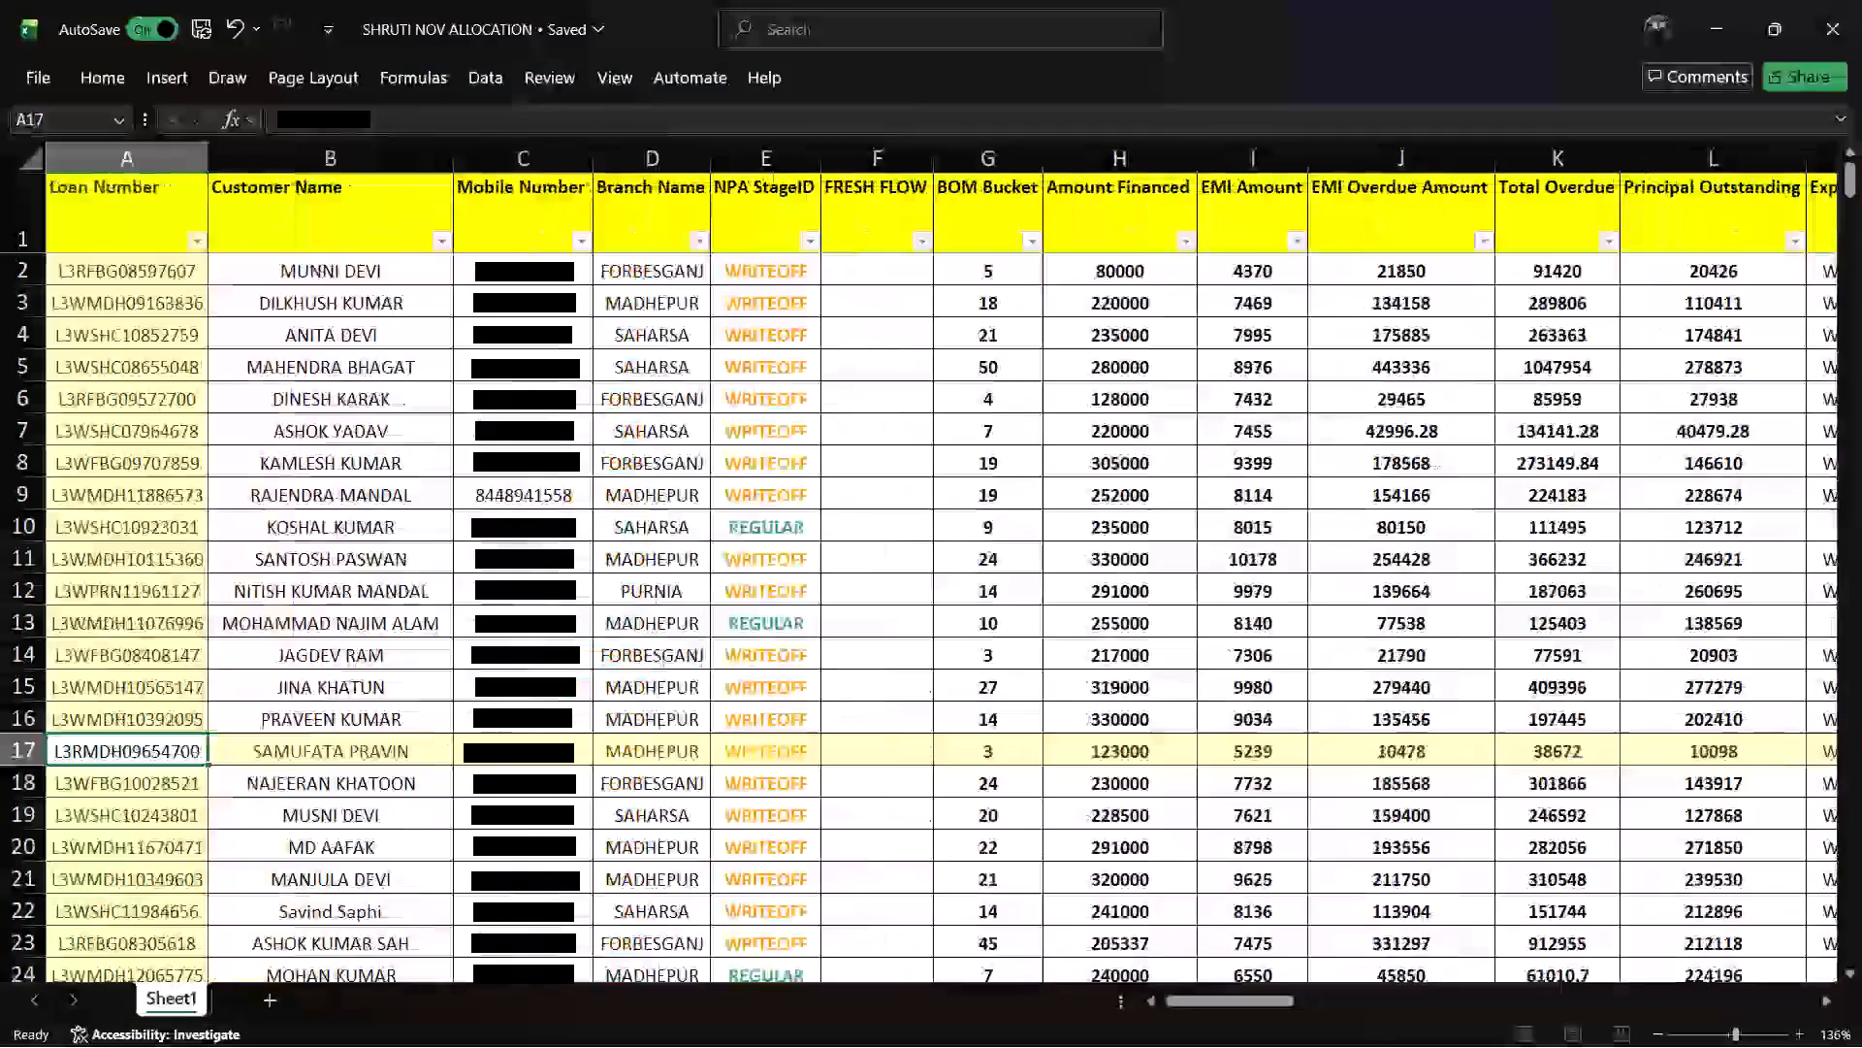
key(Right)
key(Right)
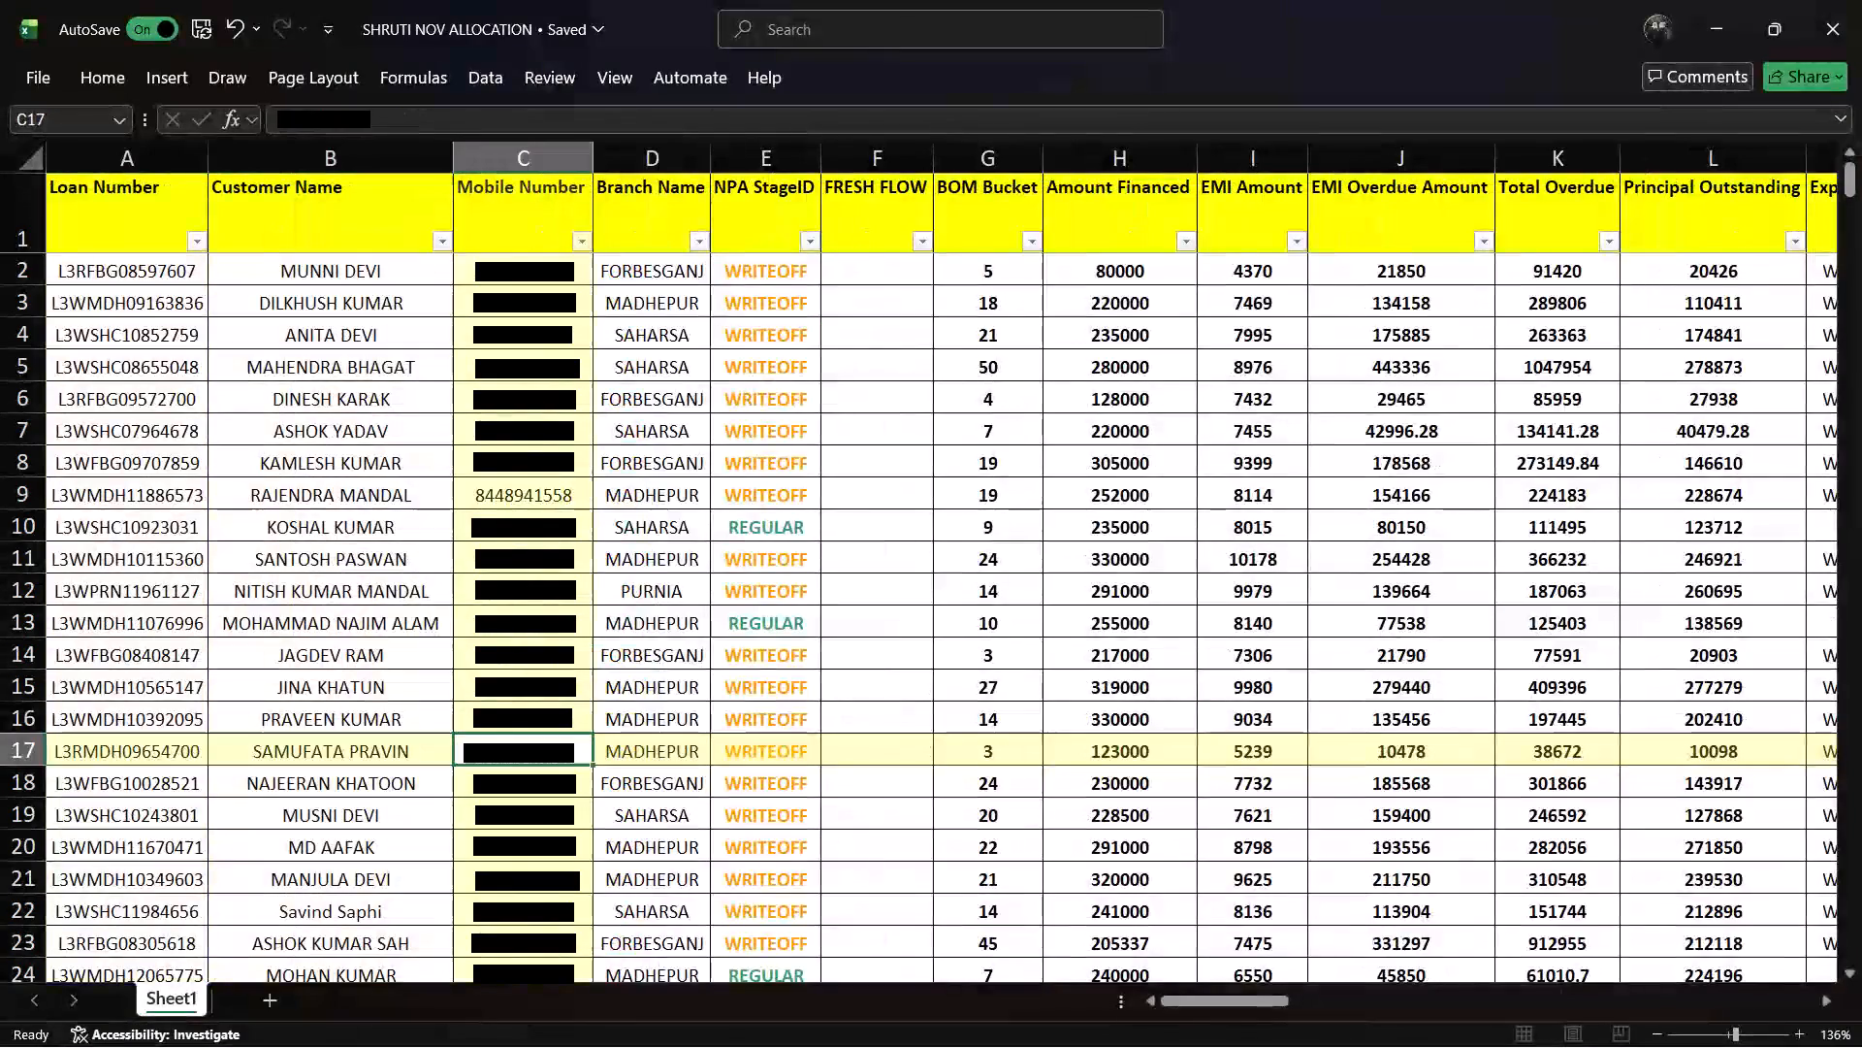
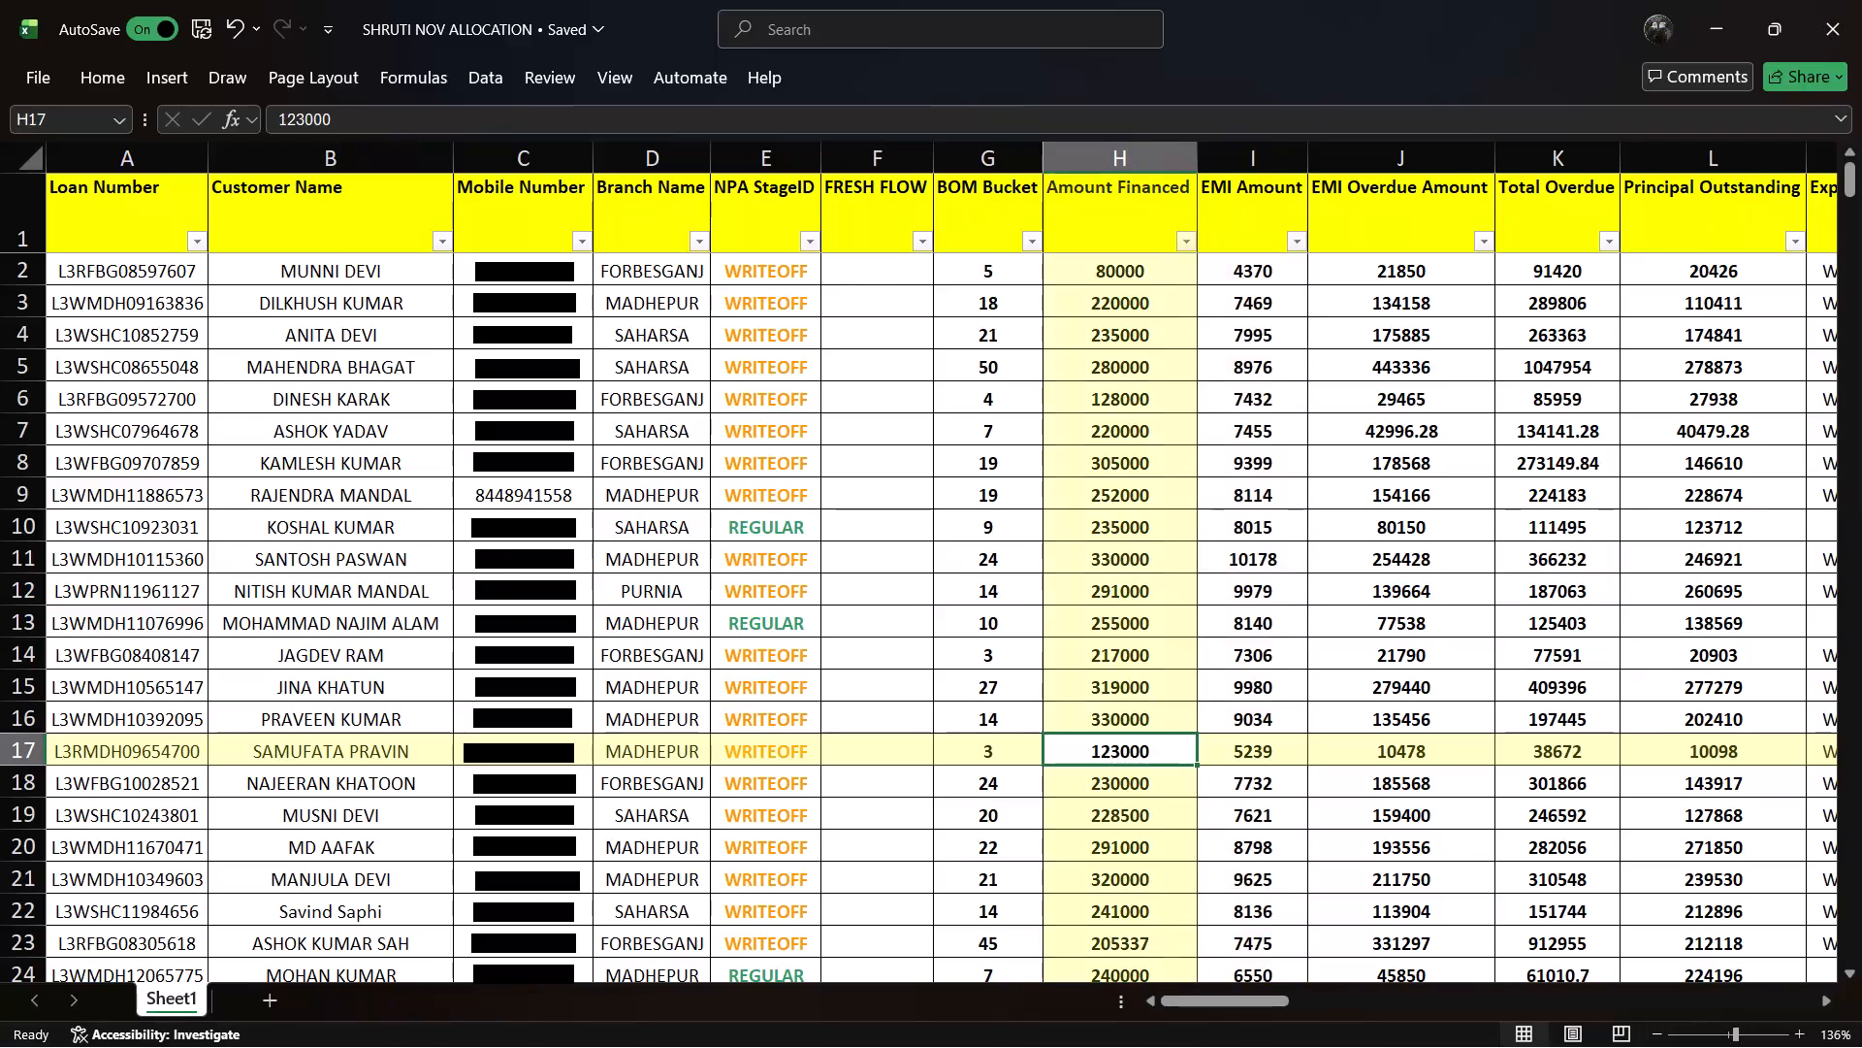
Review the loan figures in row 17 from BOM Bucket across to Principal Outstanding.
key(Right)
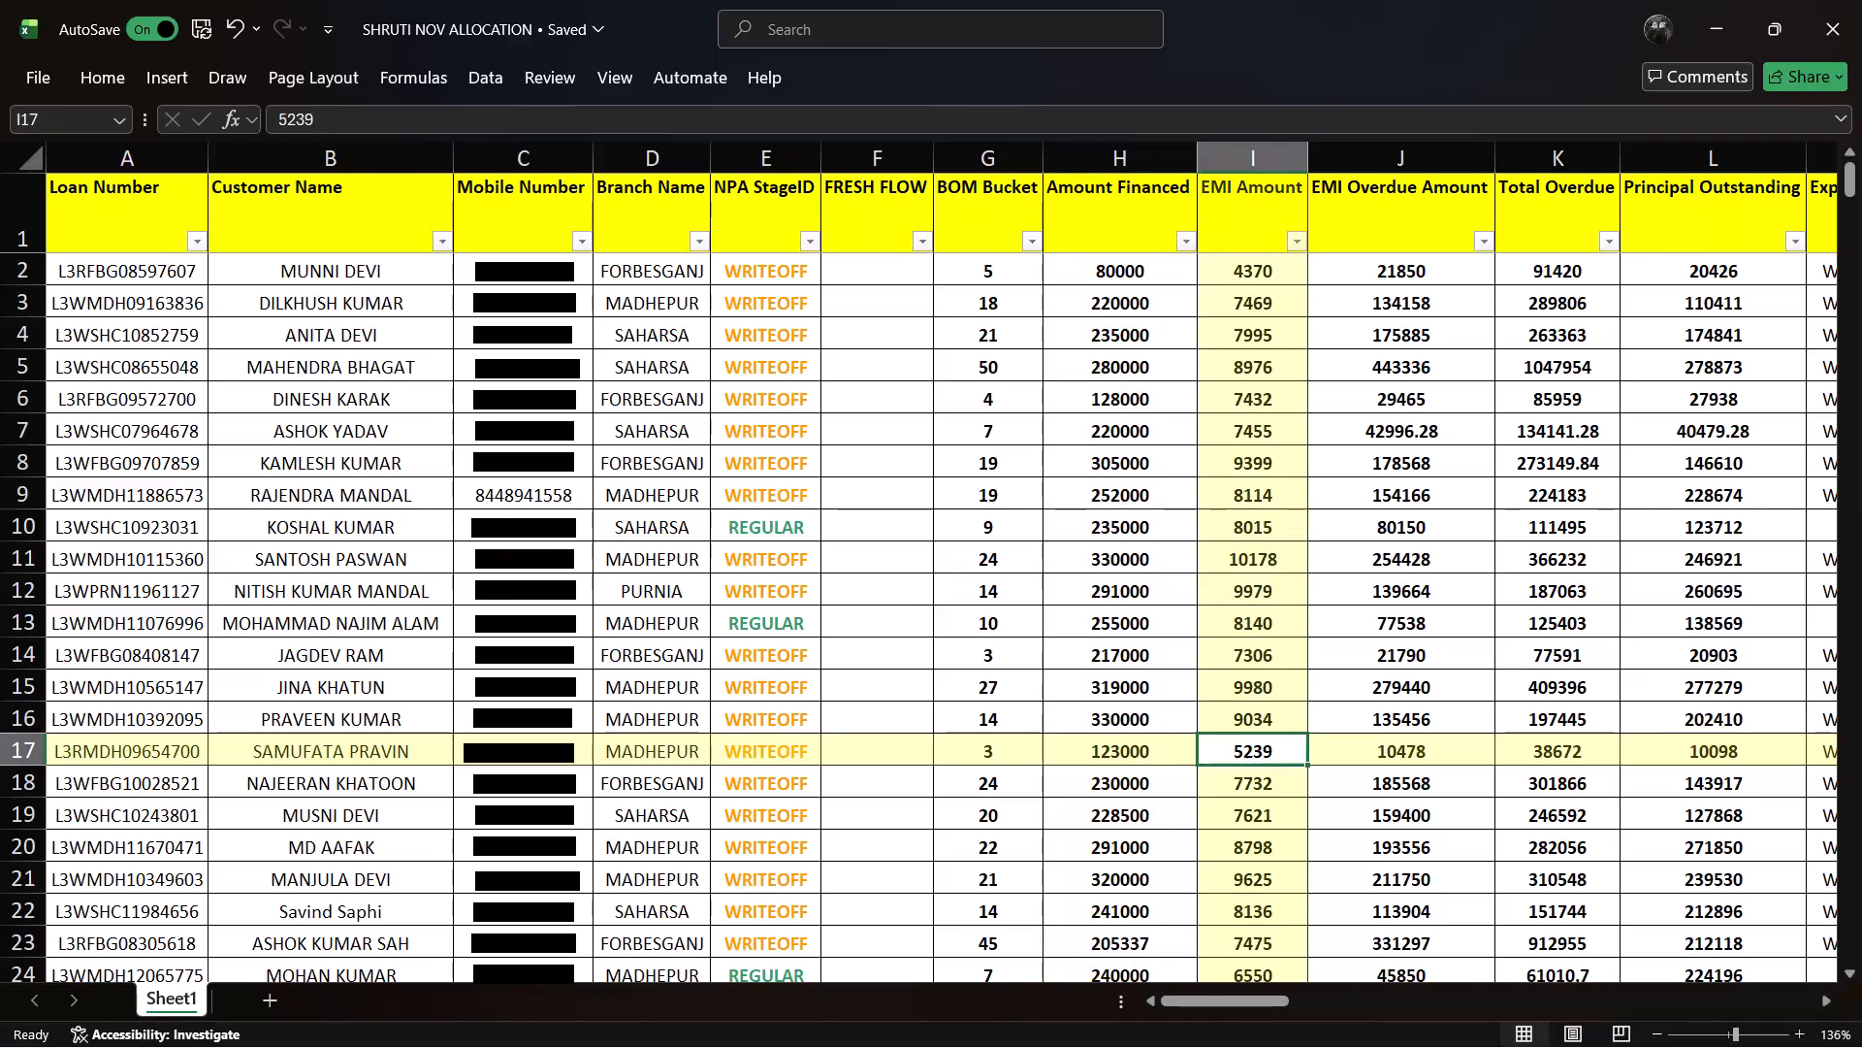
key(Left)
key(Left)
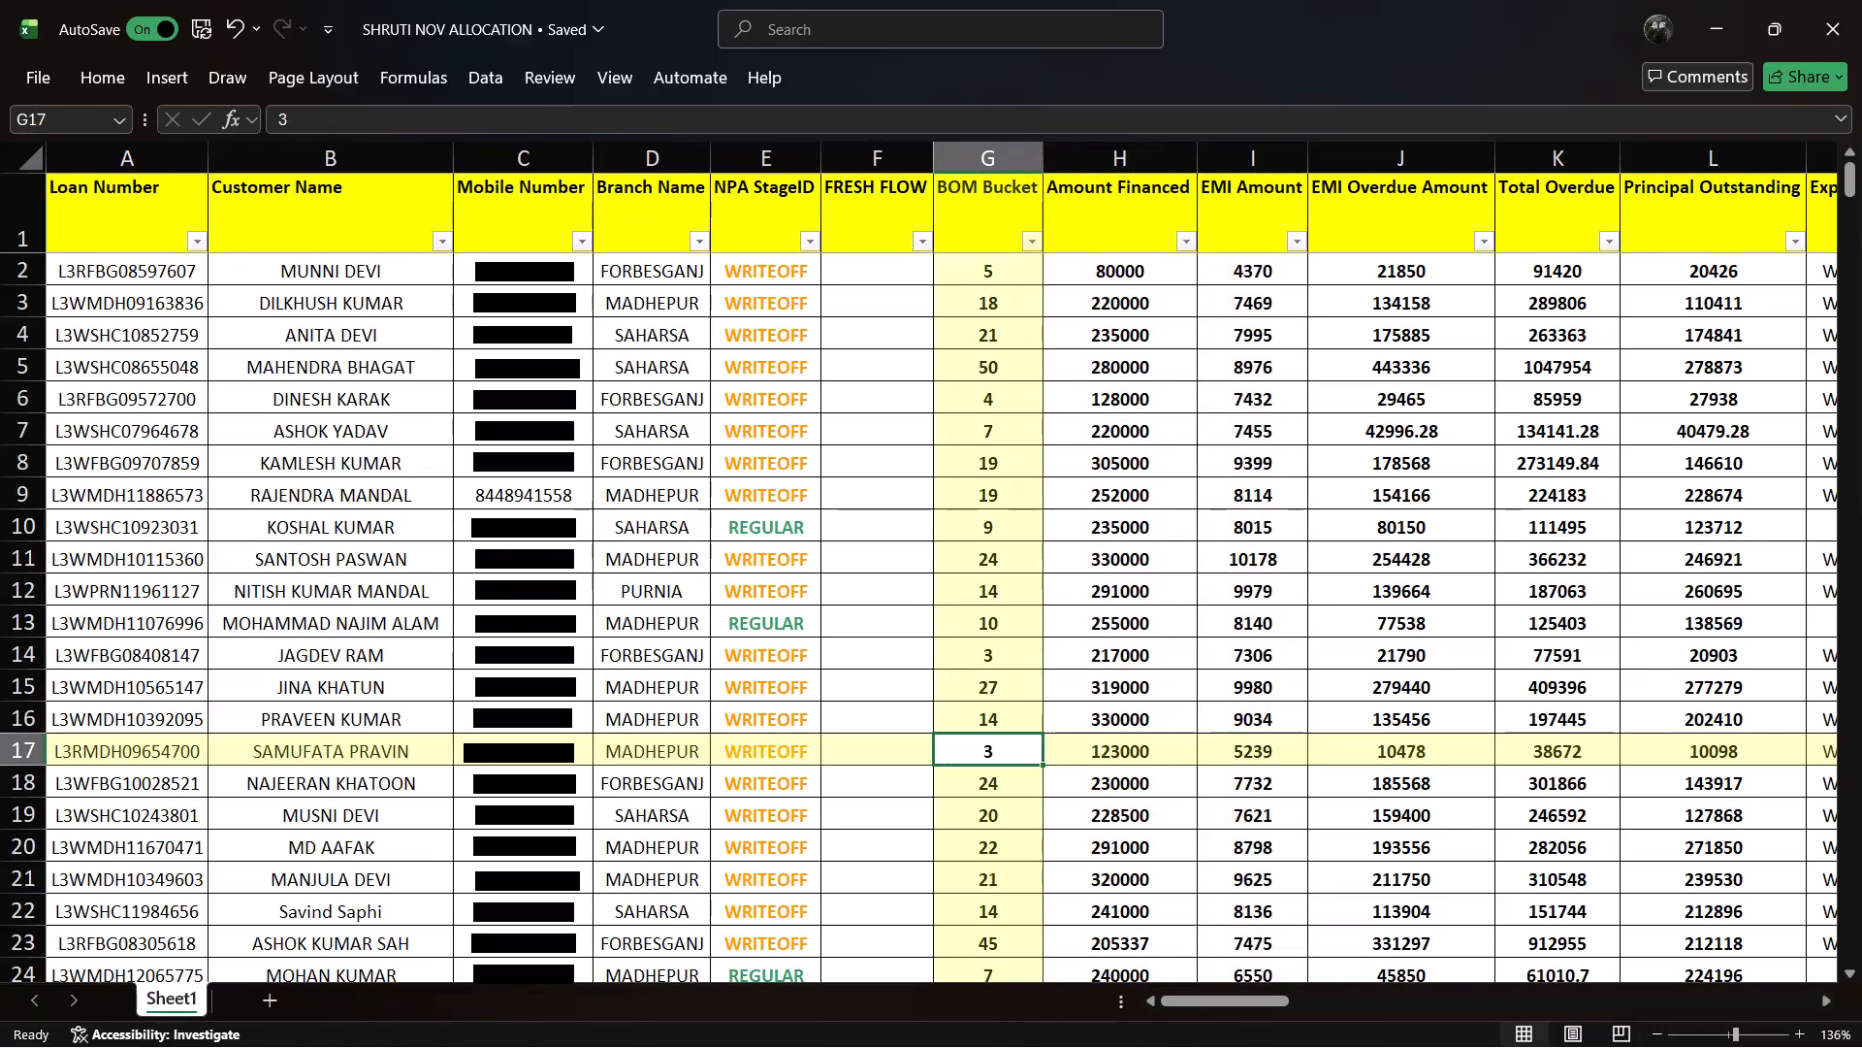
key(Right)
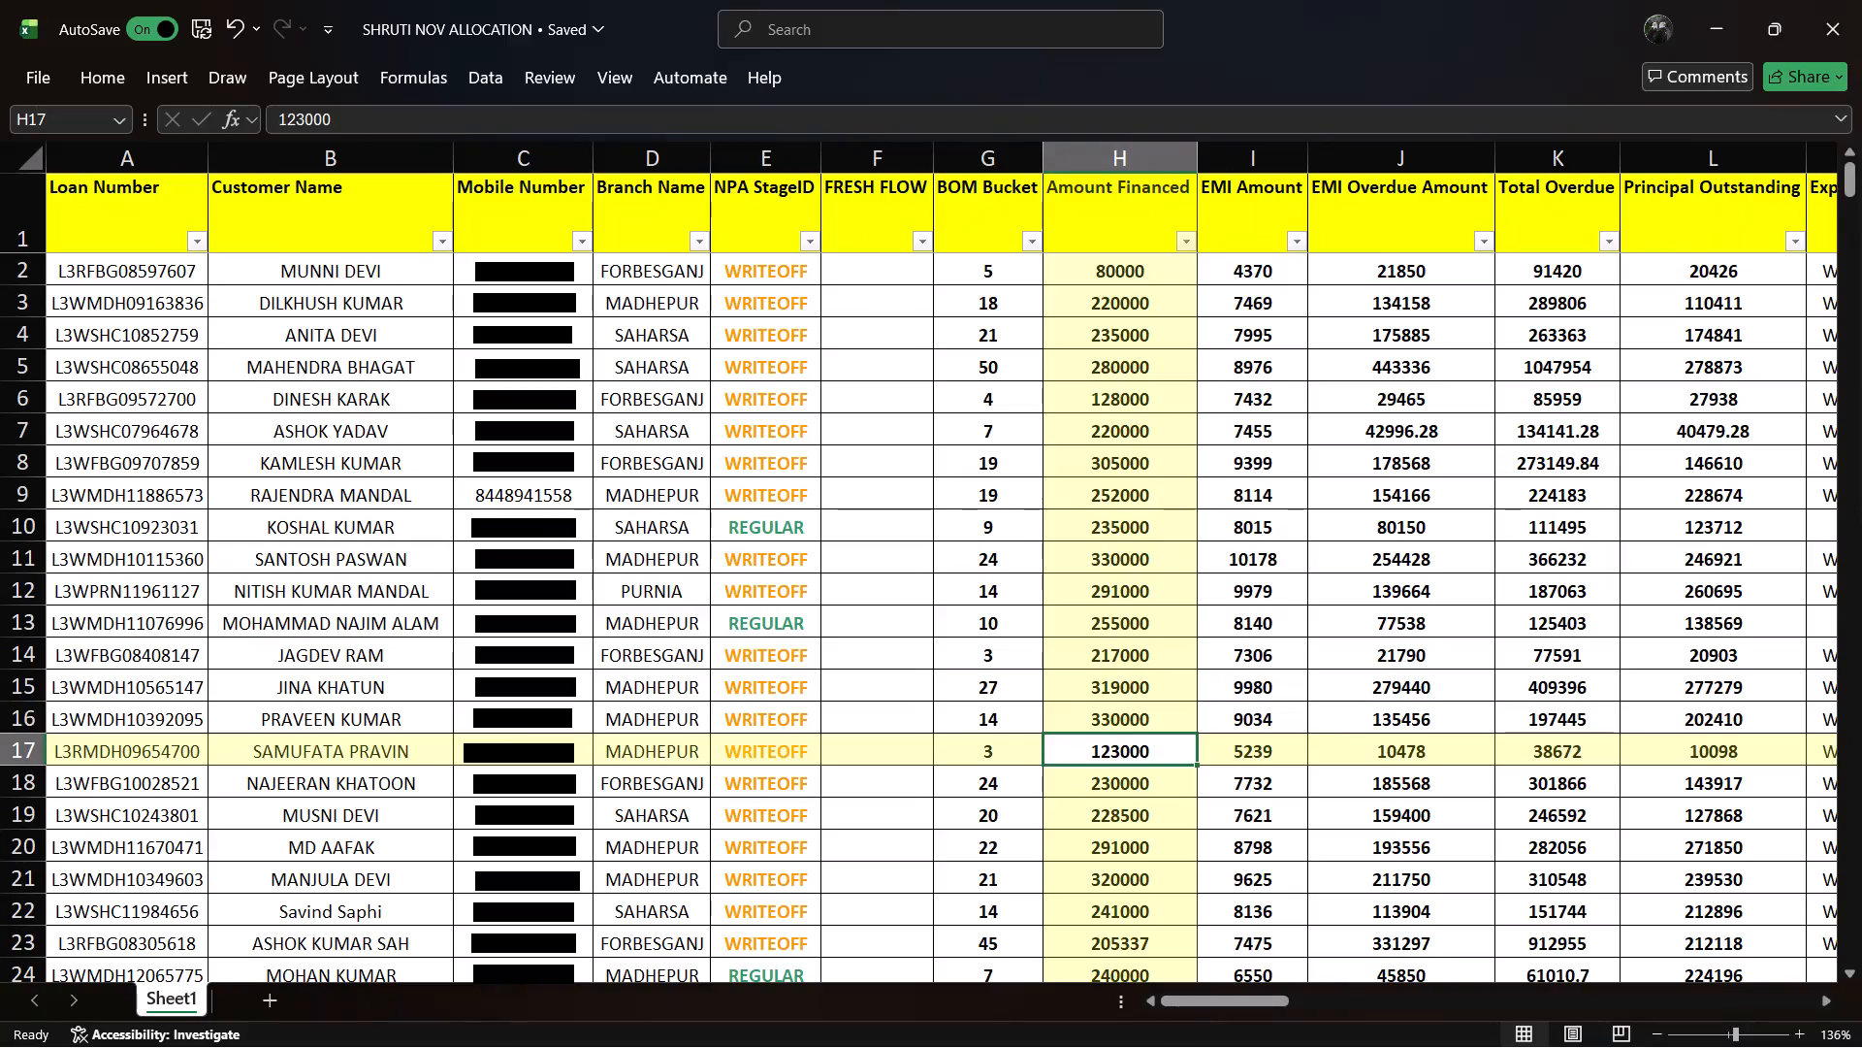
key(Right)
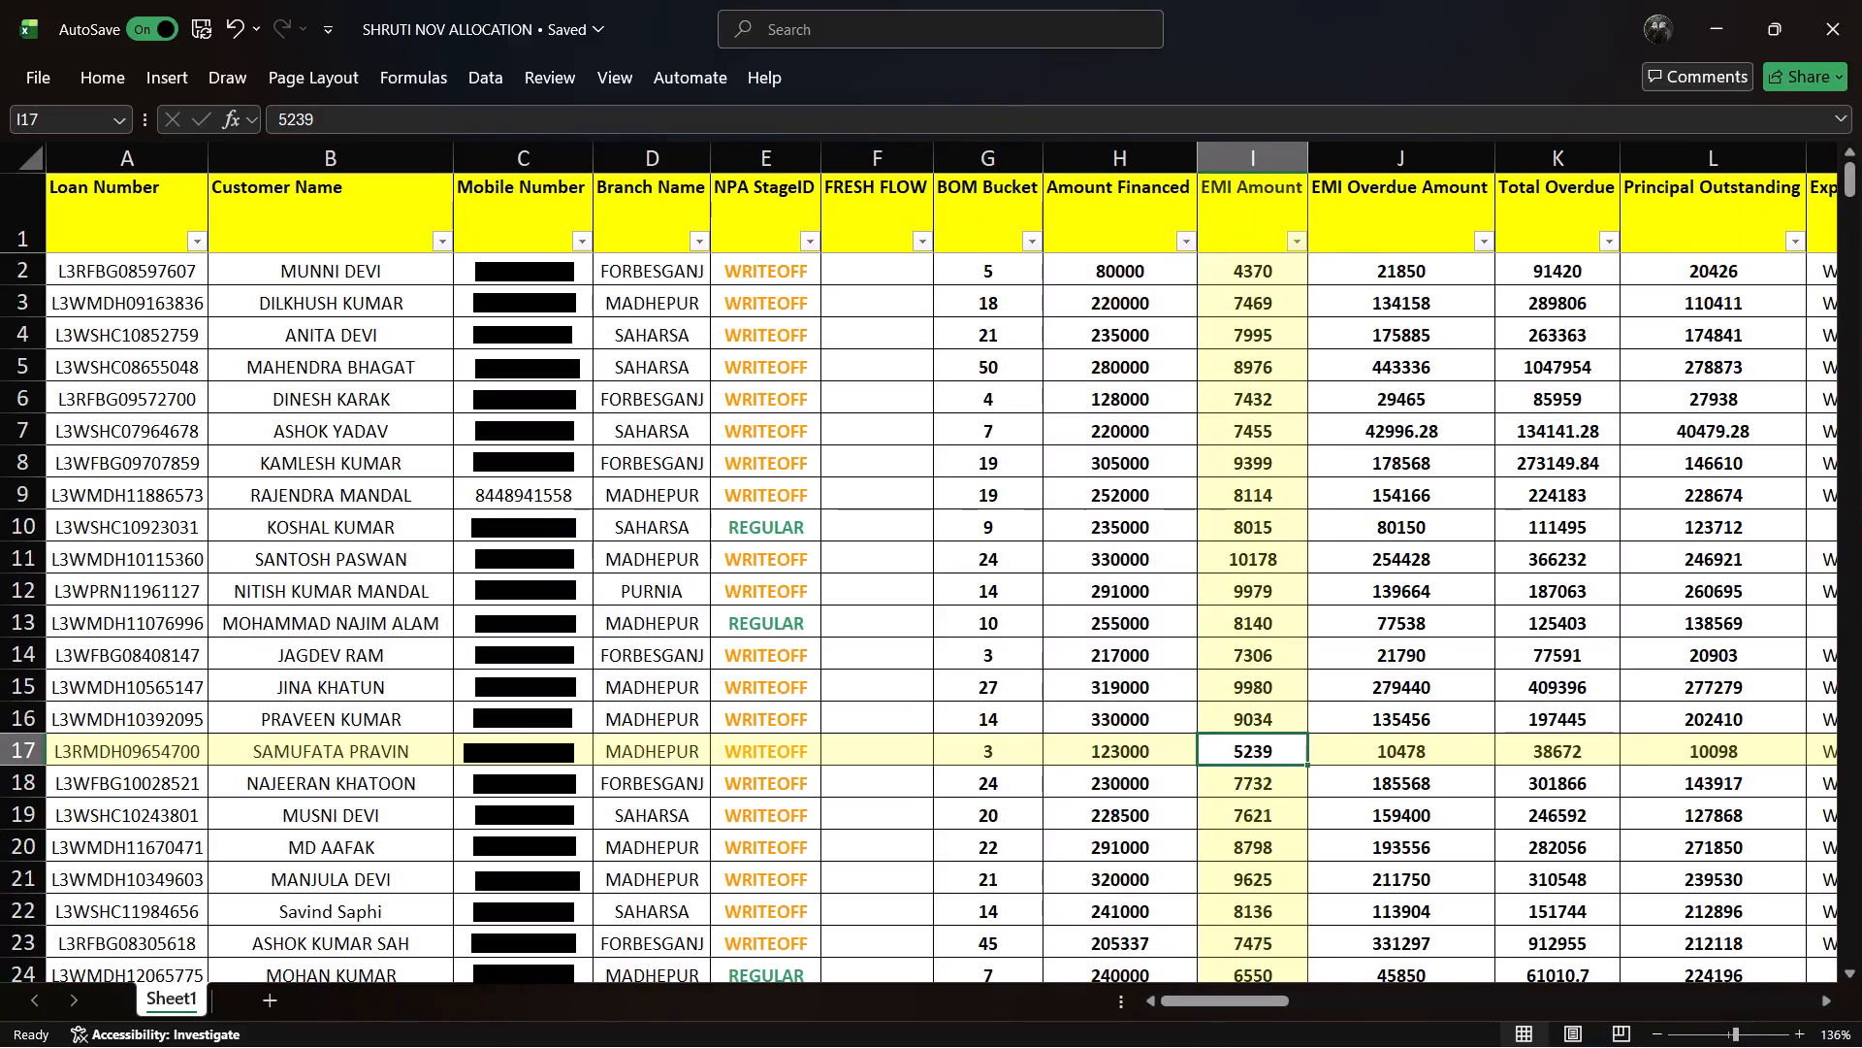
key(Right)
key(Right)
key(Right)
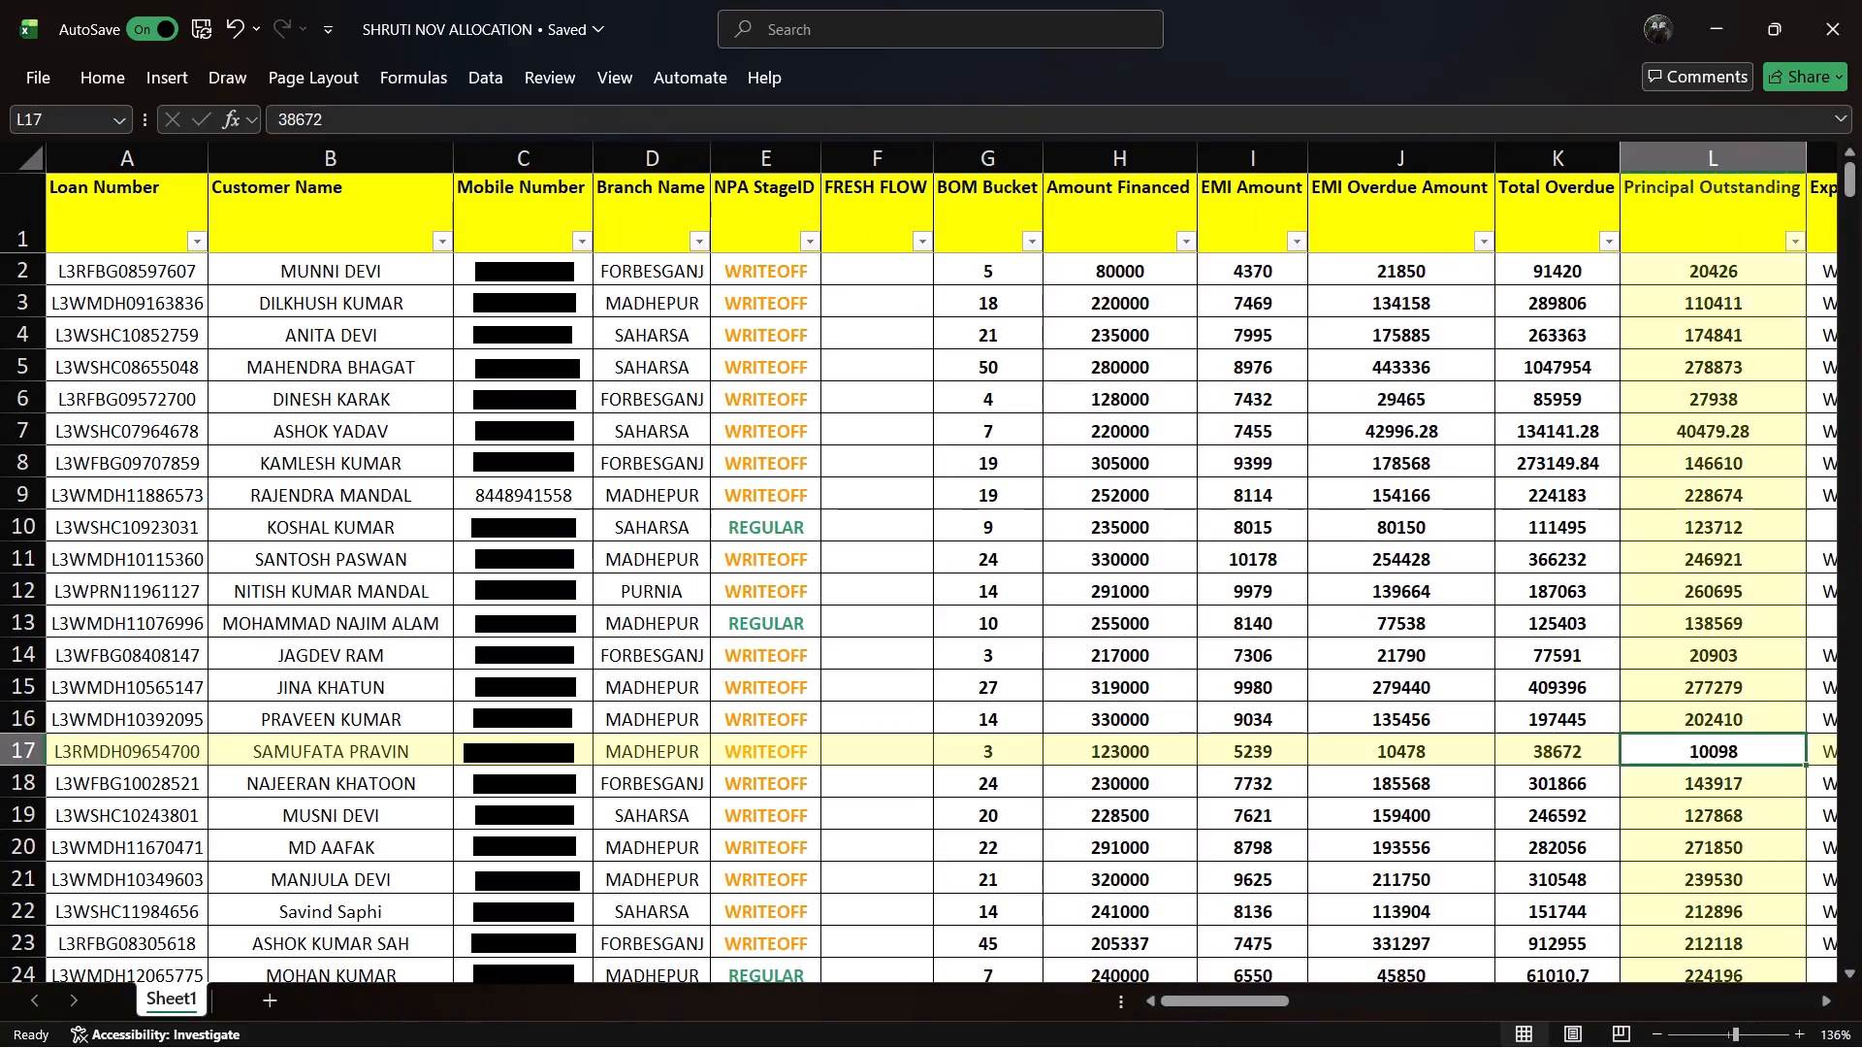
Enter GARI THANA ME HAI ,PYM NHI KREGA as the FEED BACK for row 17 and save the workbook.
key(Right)
key(Right)
key(Right)
key(Right)
key(Right)
key(Right)
key(Right)
key(Right)
key(Right)
key(Right)
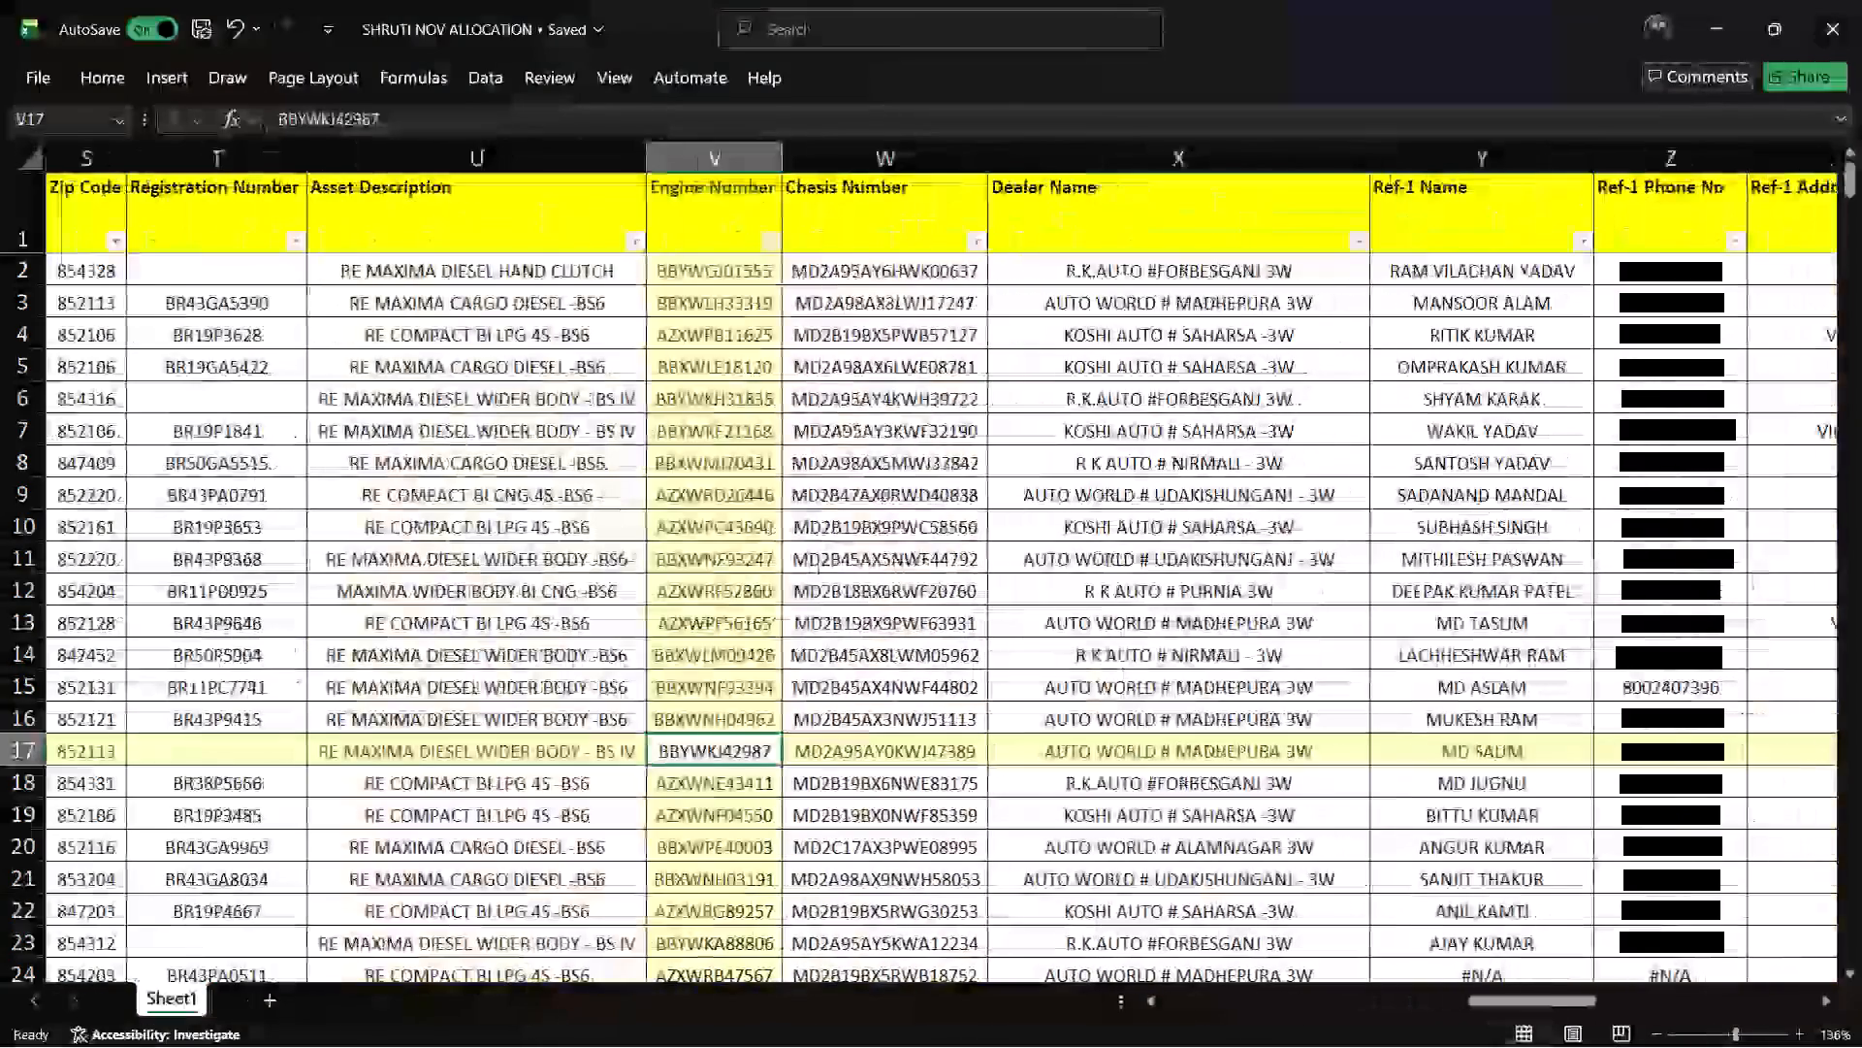
key(Right)
key(Right)
key(Right)
key(Right)
key(Right)
key(Right)
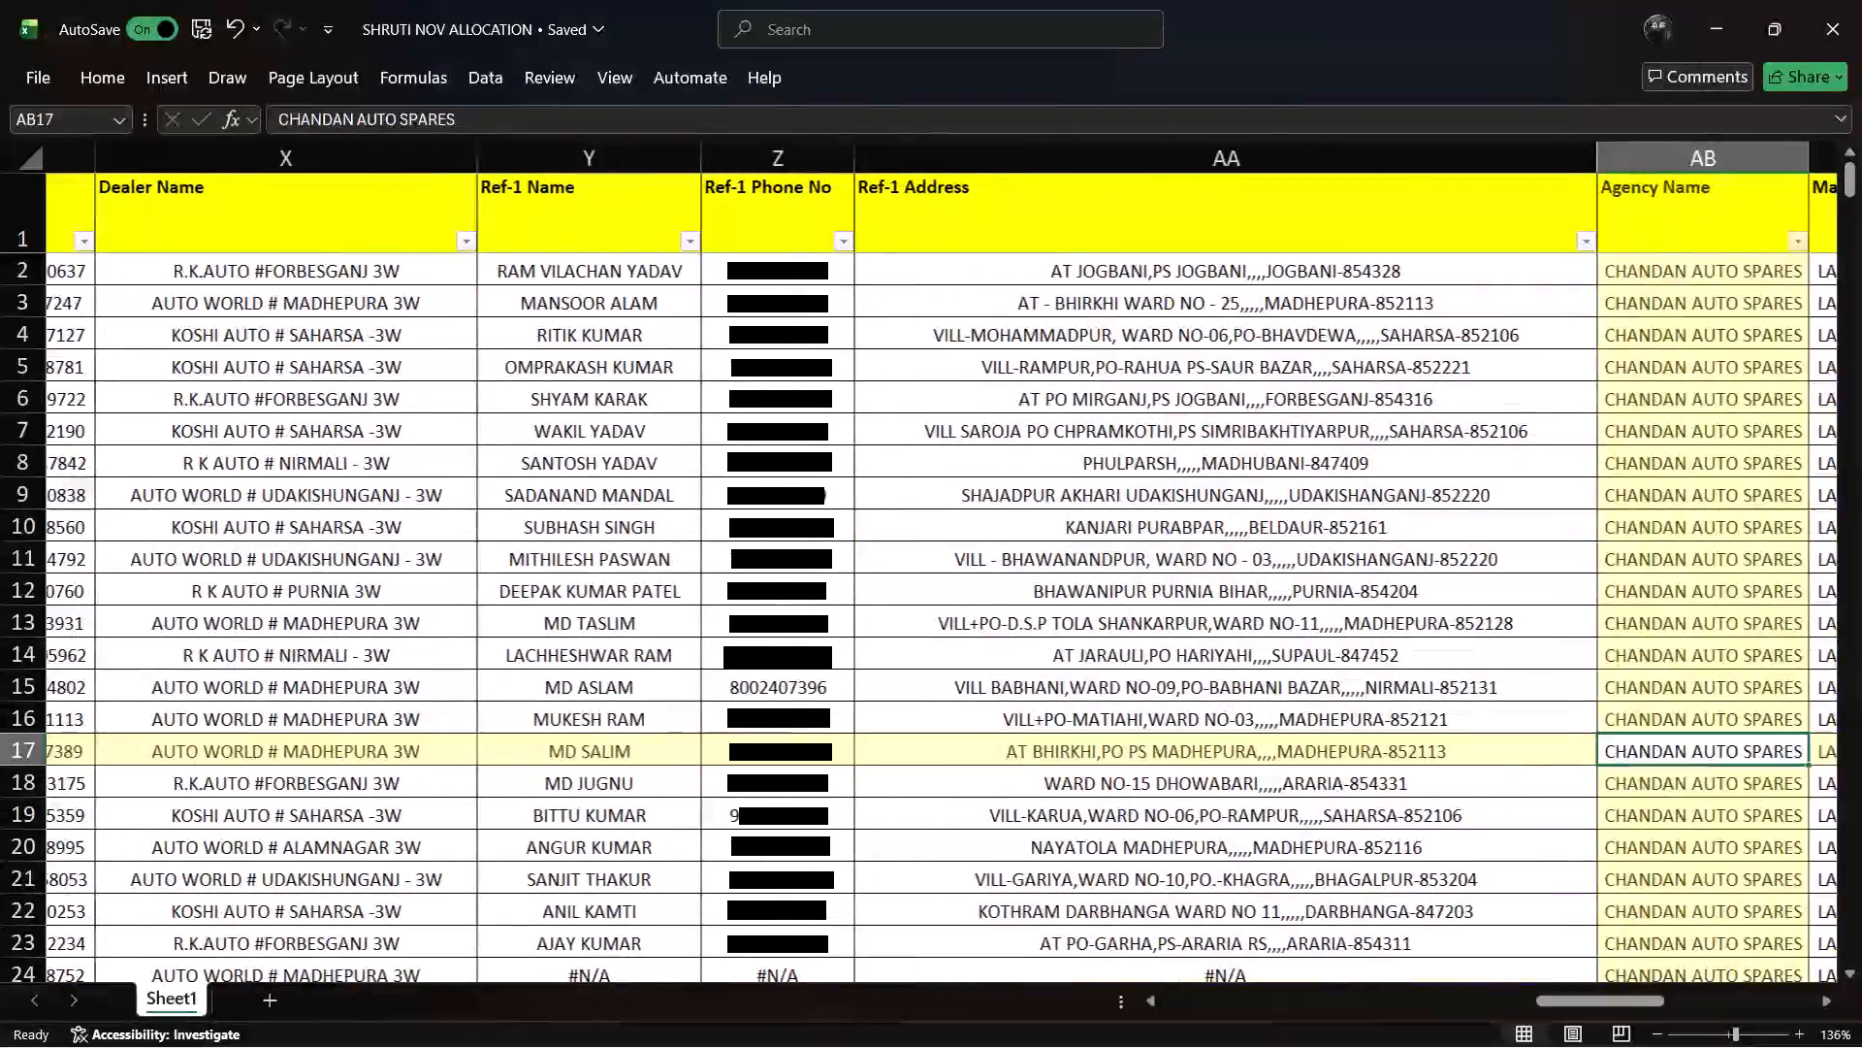
key(Right)
key(Right)
key(Right)
key(Right)
key(Right)
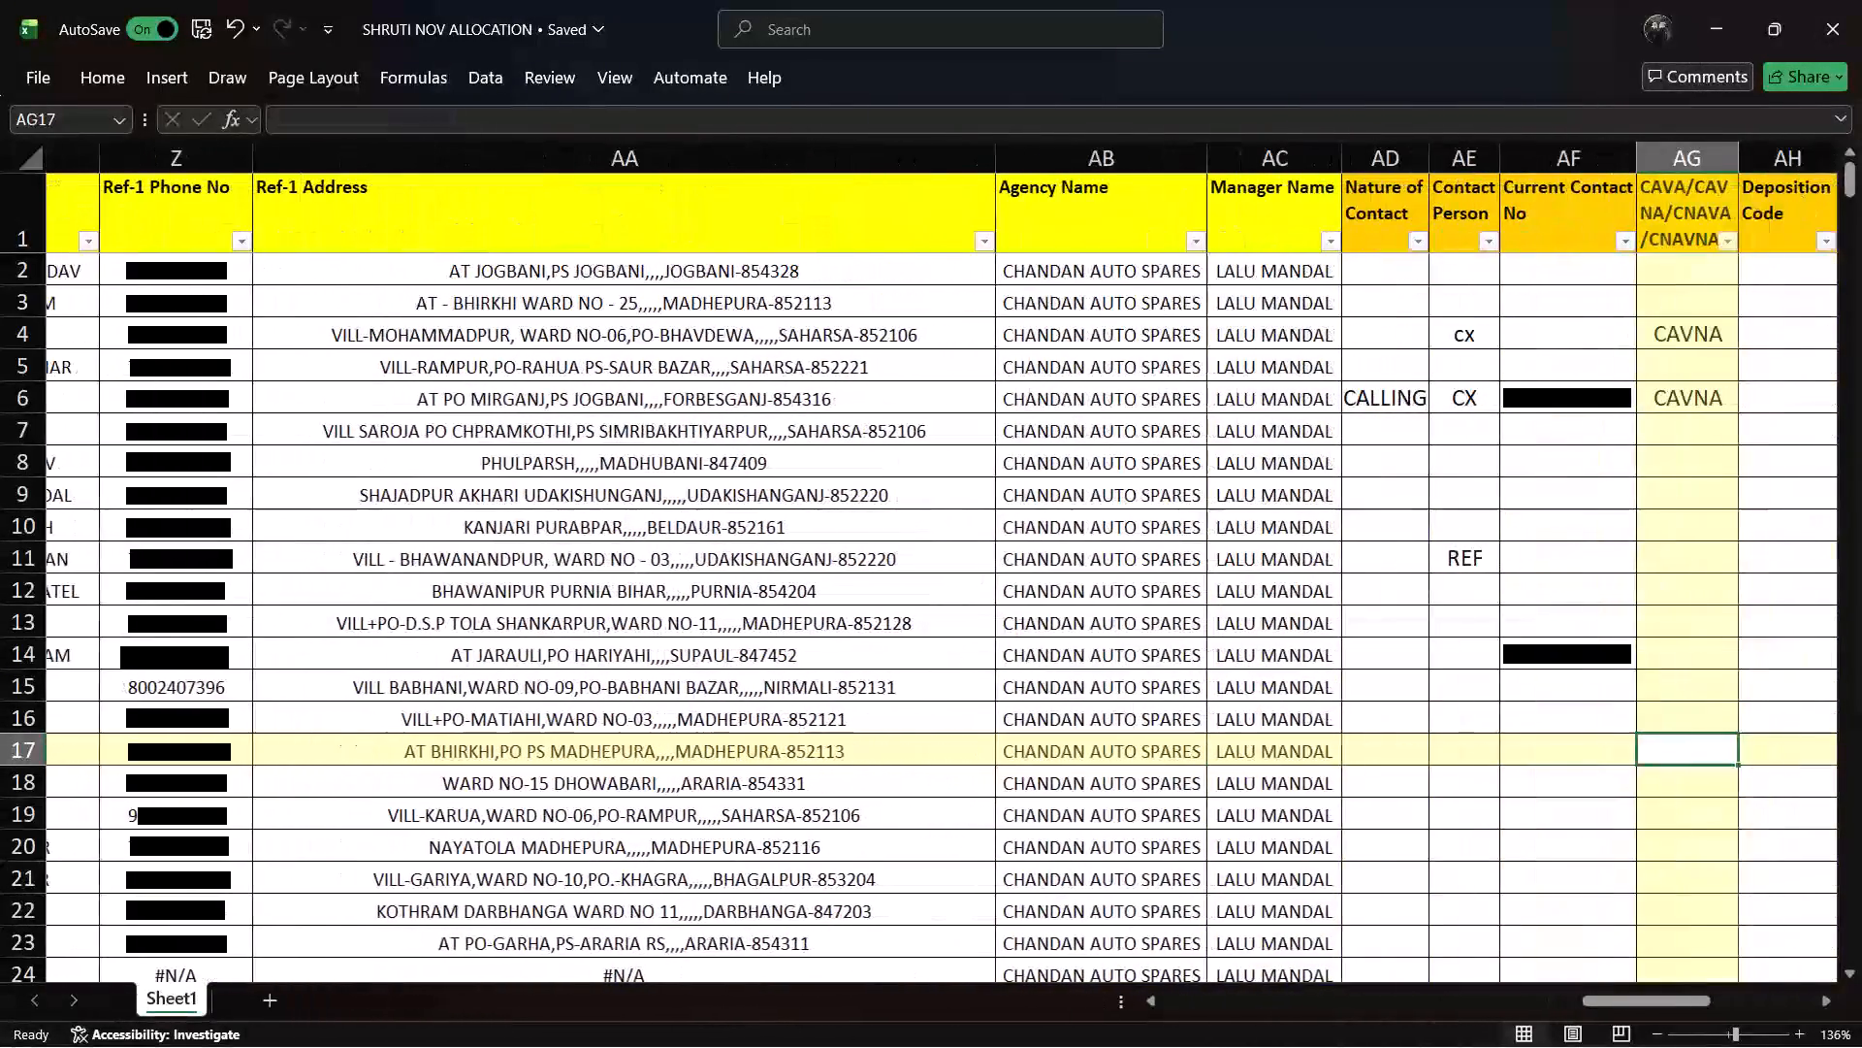
key(Right)
key(Right)
key(Right)
key(Right)
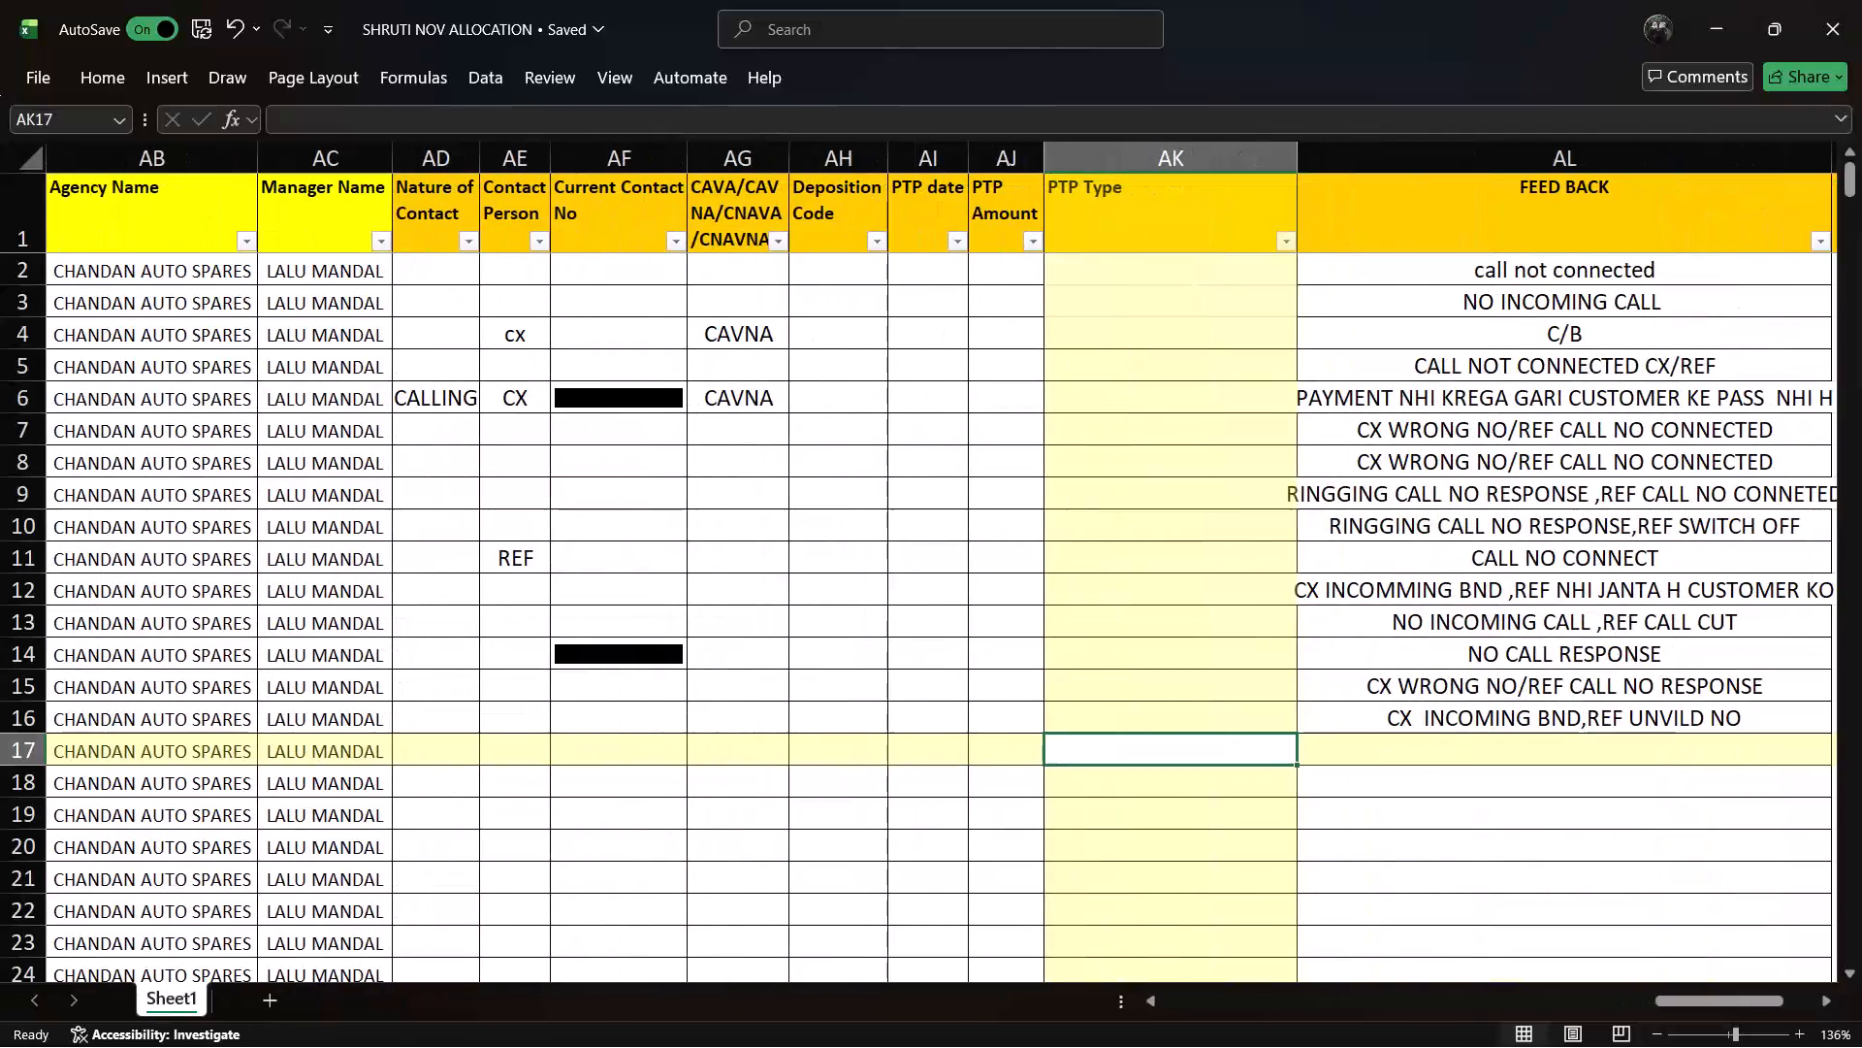
key(Right)
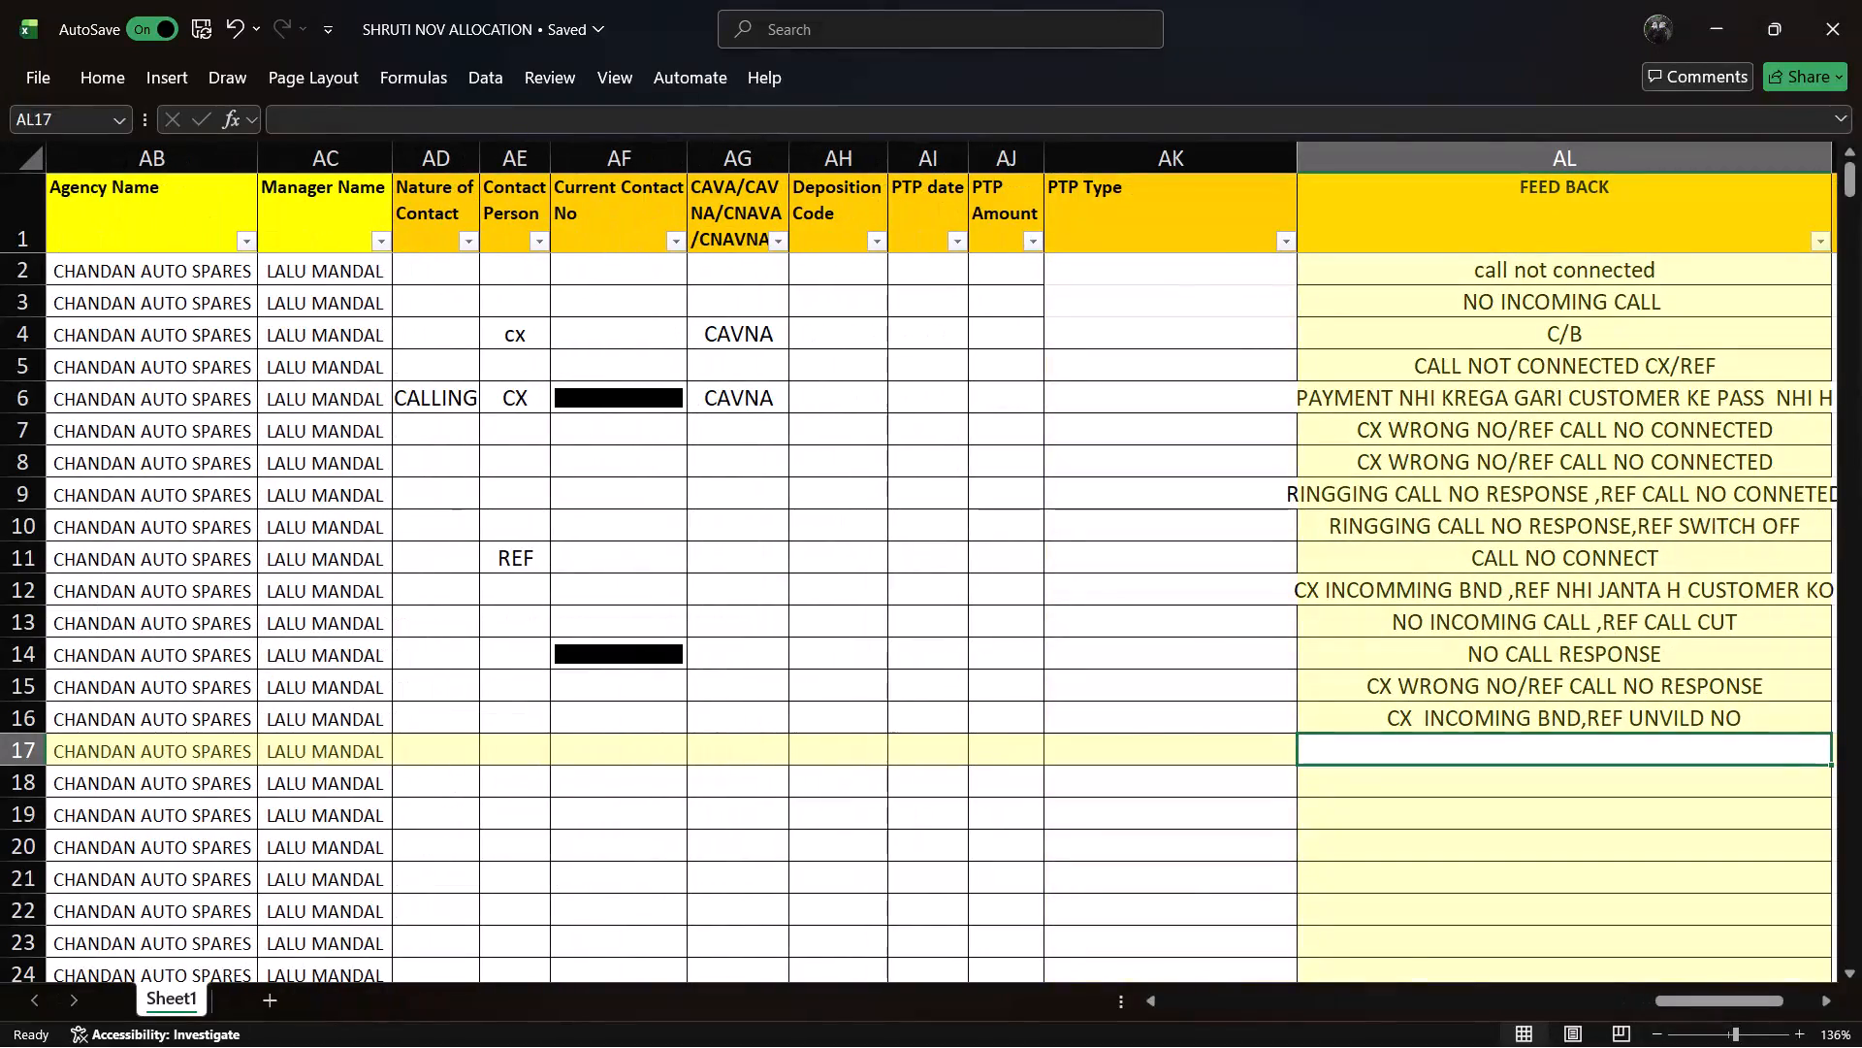
click(1340, 755)
text(GARI THAN)
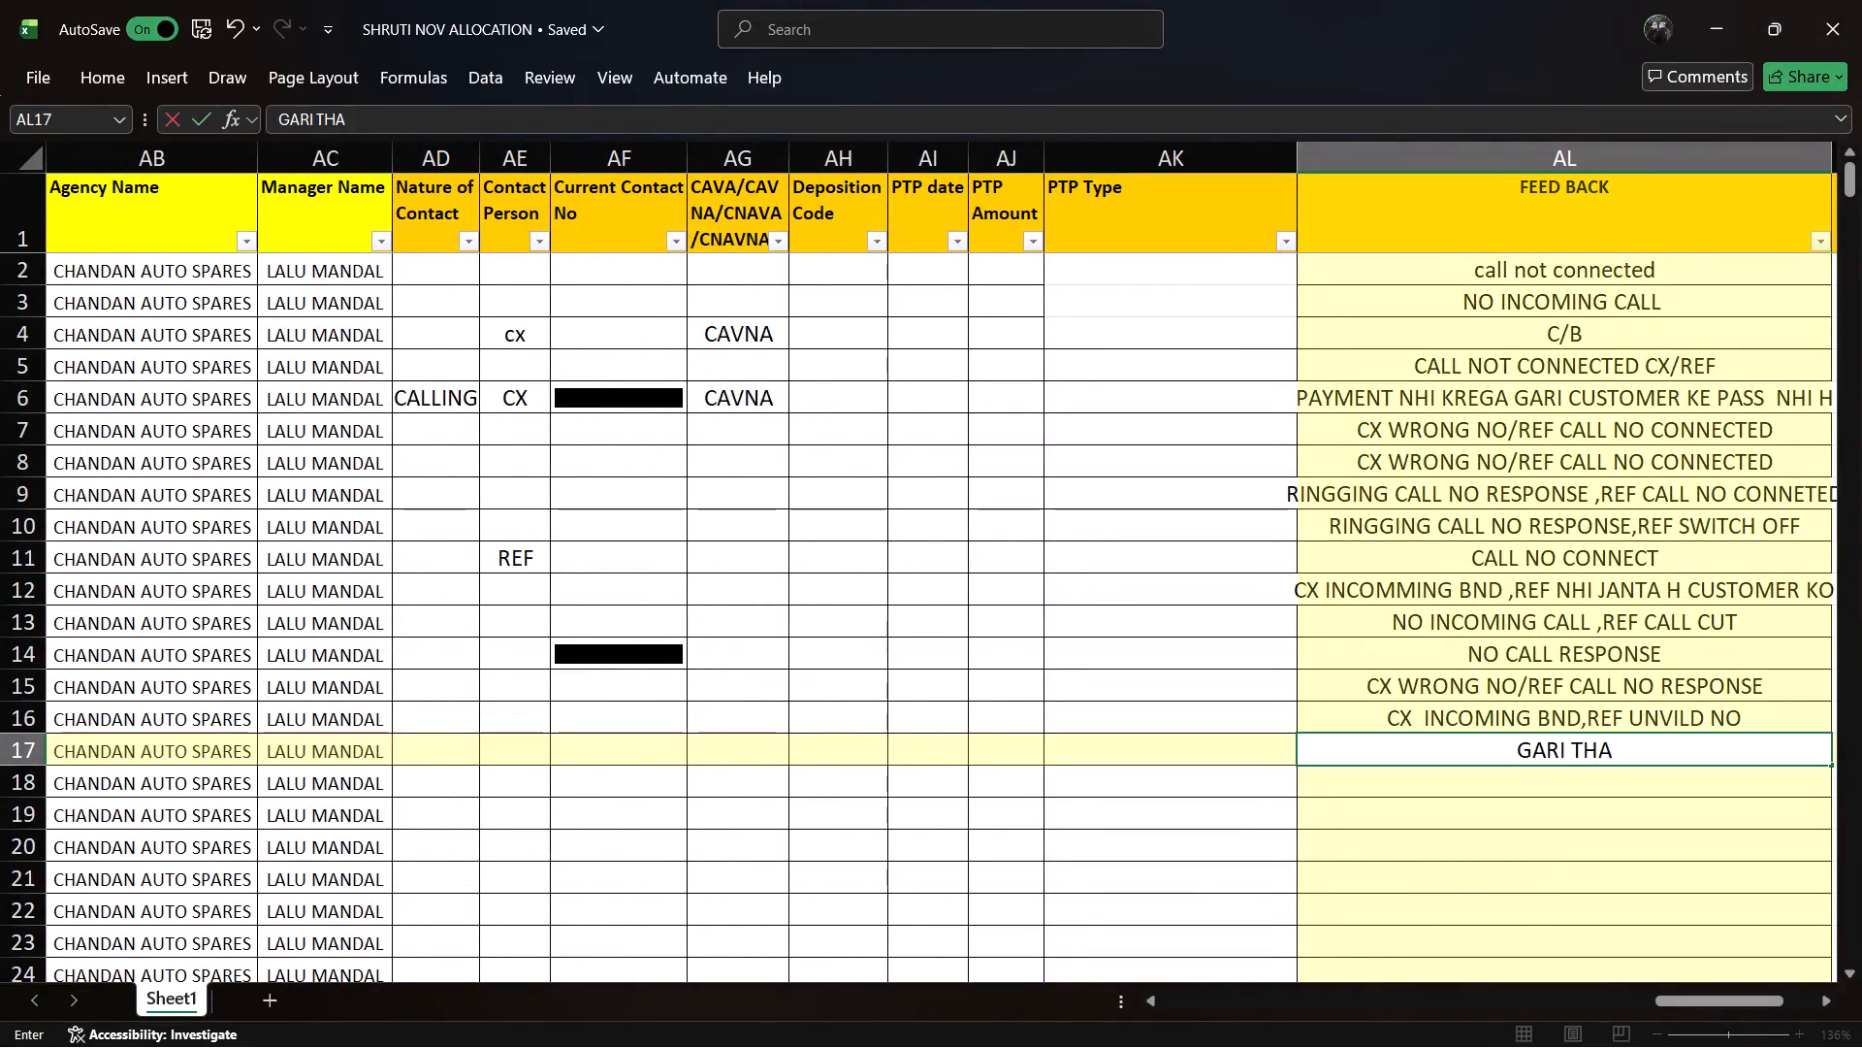
text(A)
key(space)
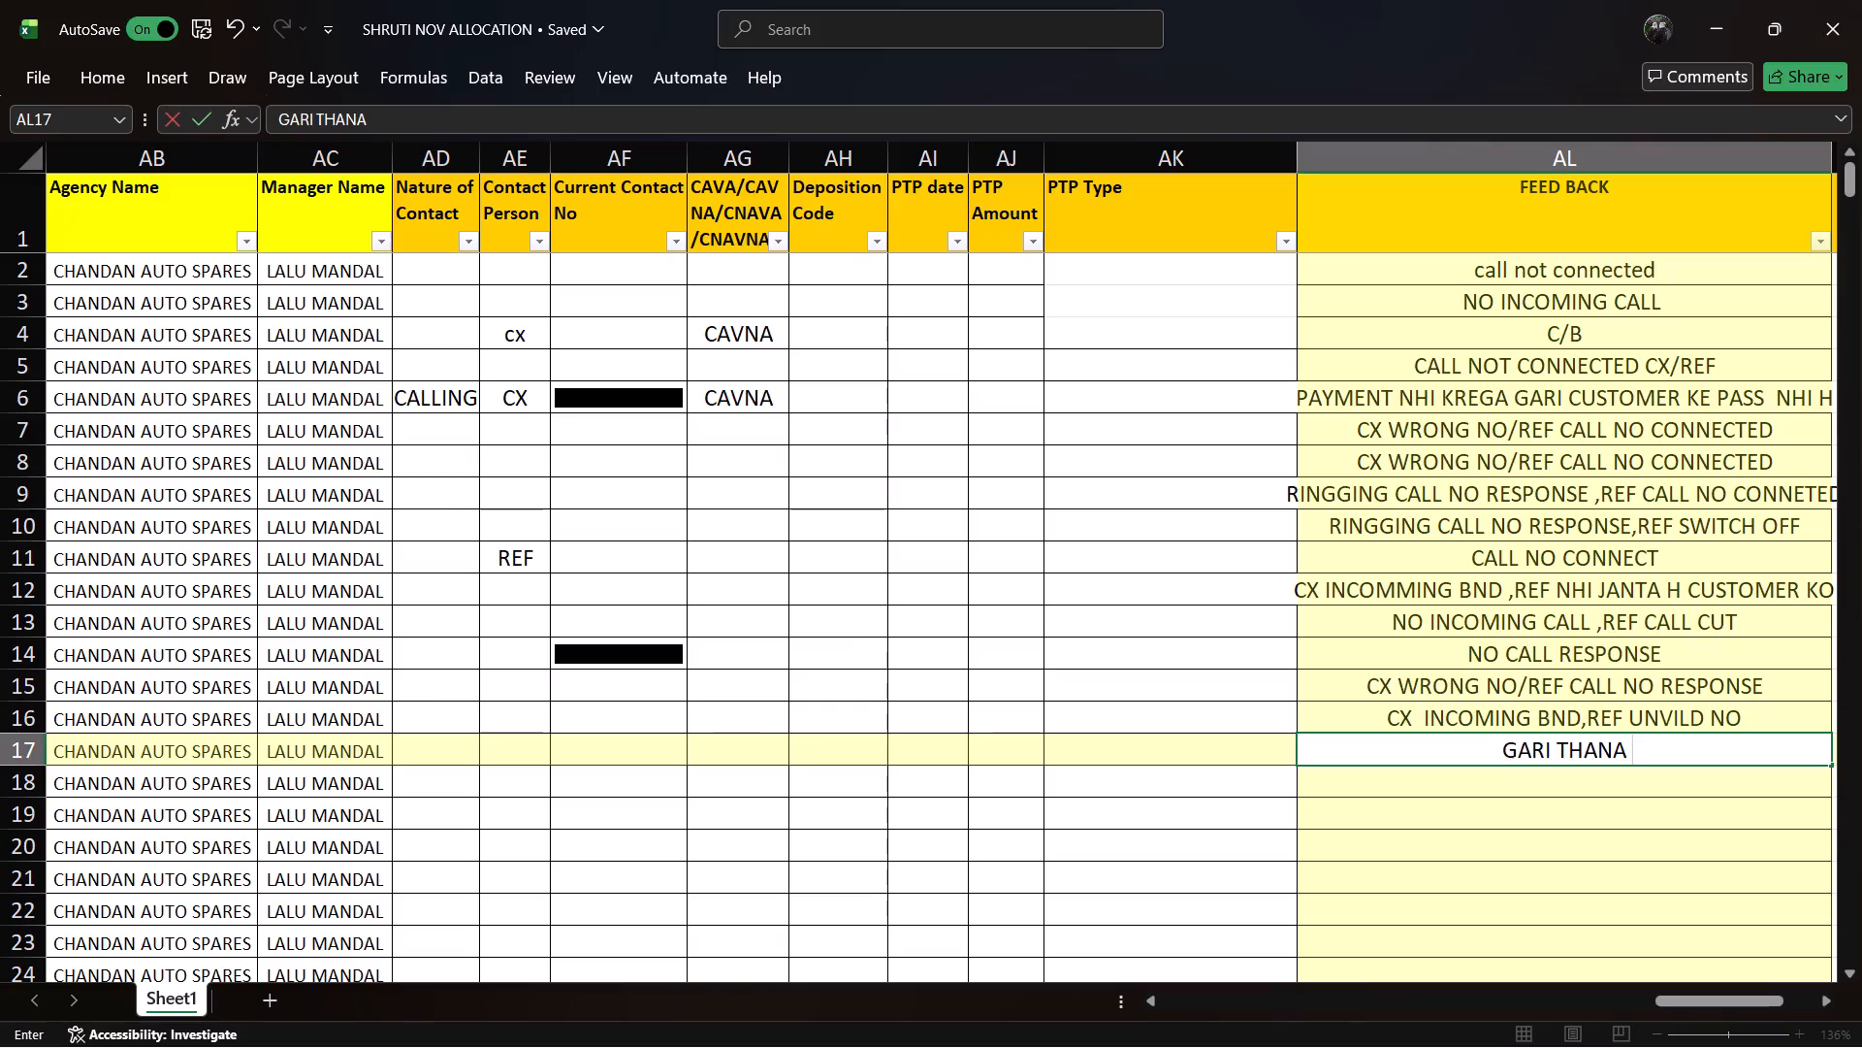
text(ME HAI)
key(space)
key(comma)
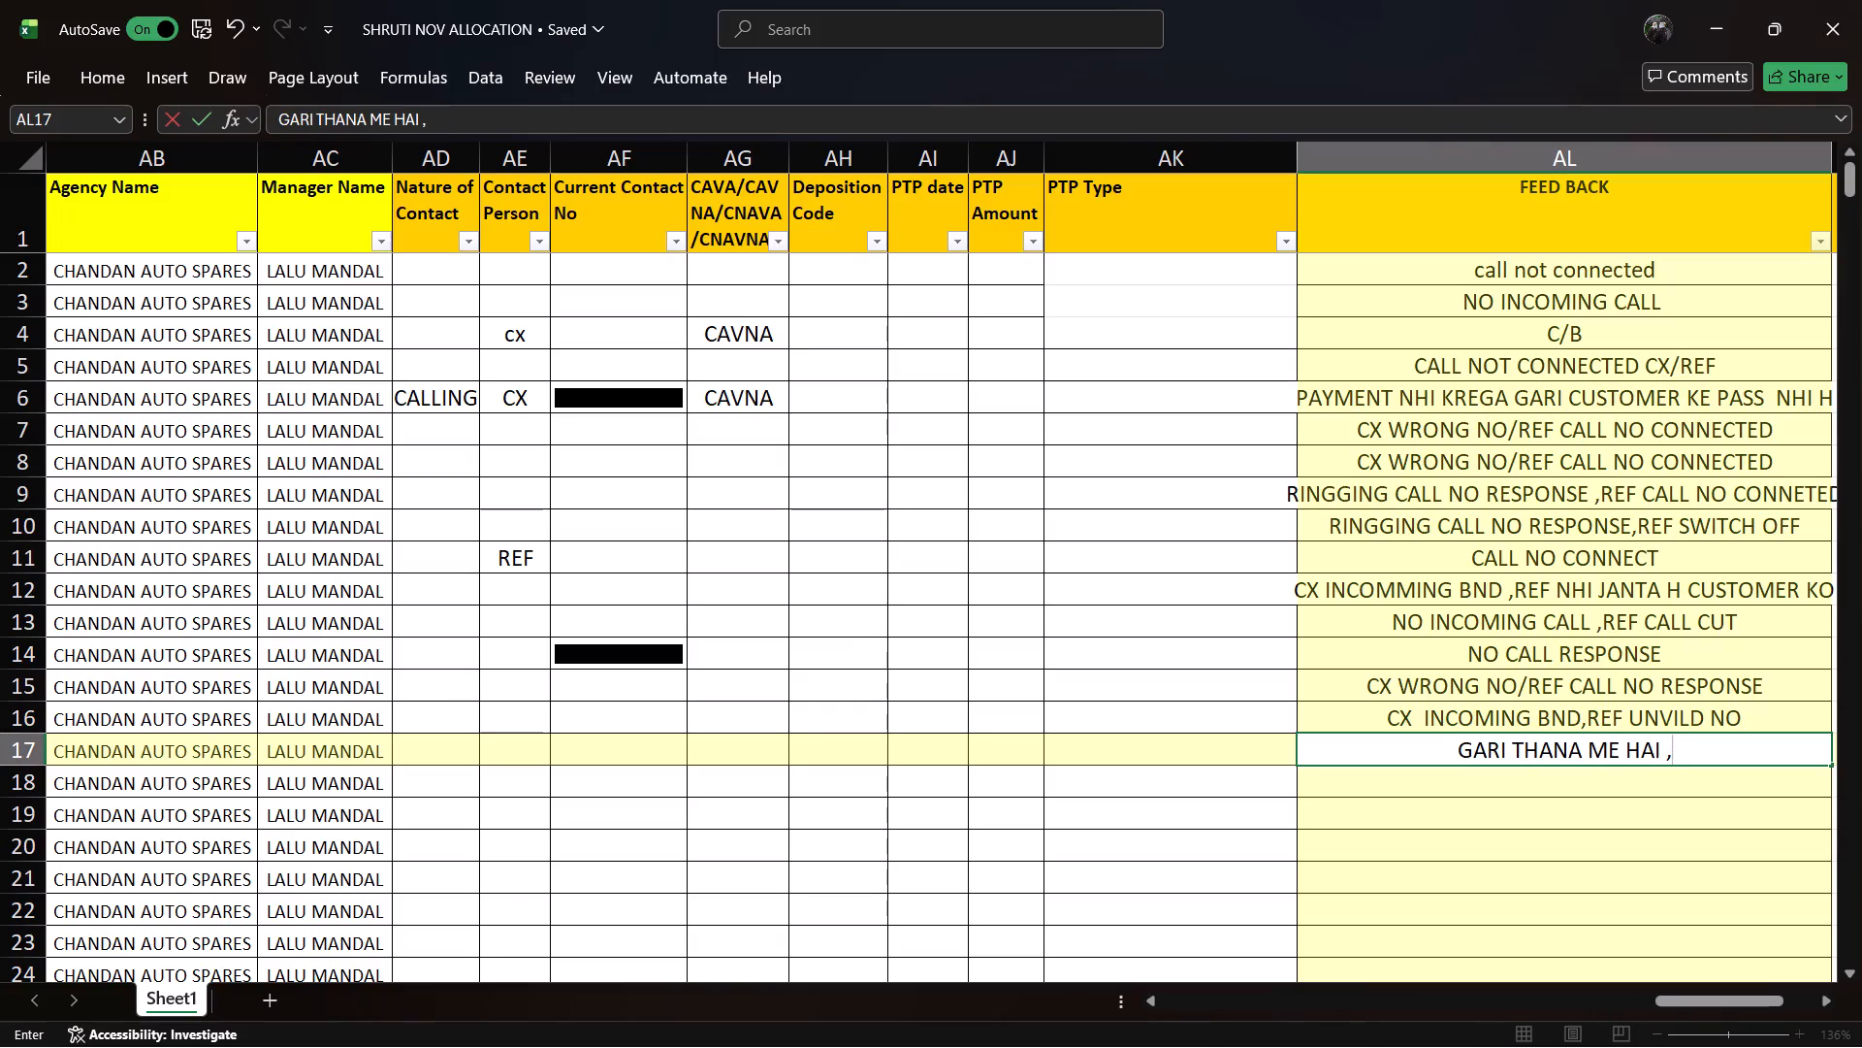
text(PAUMENT)
key(space)
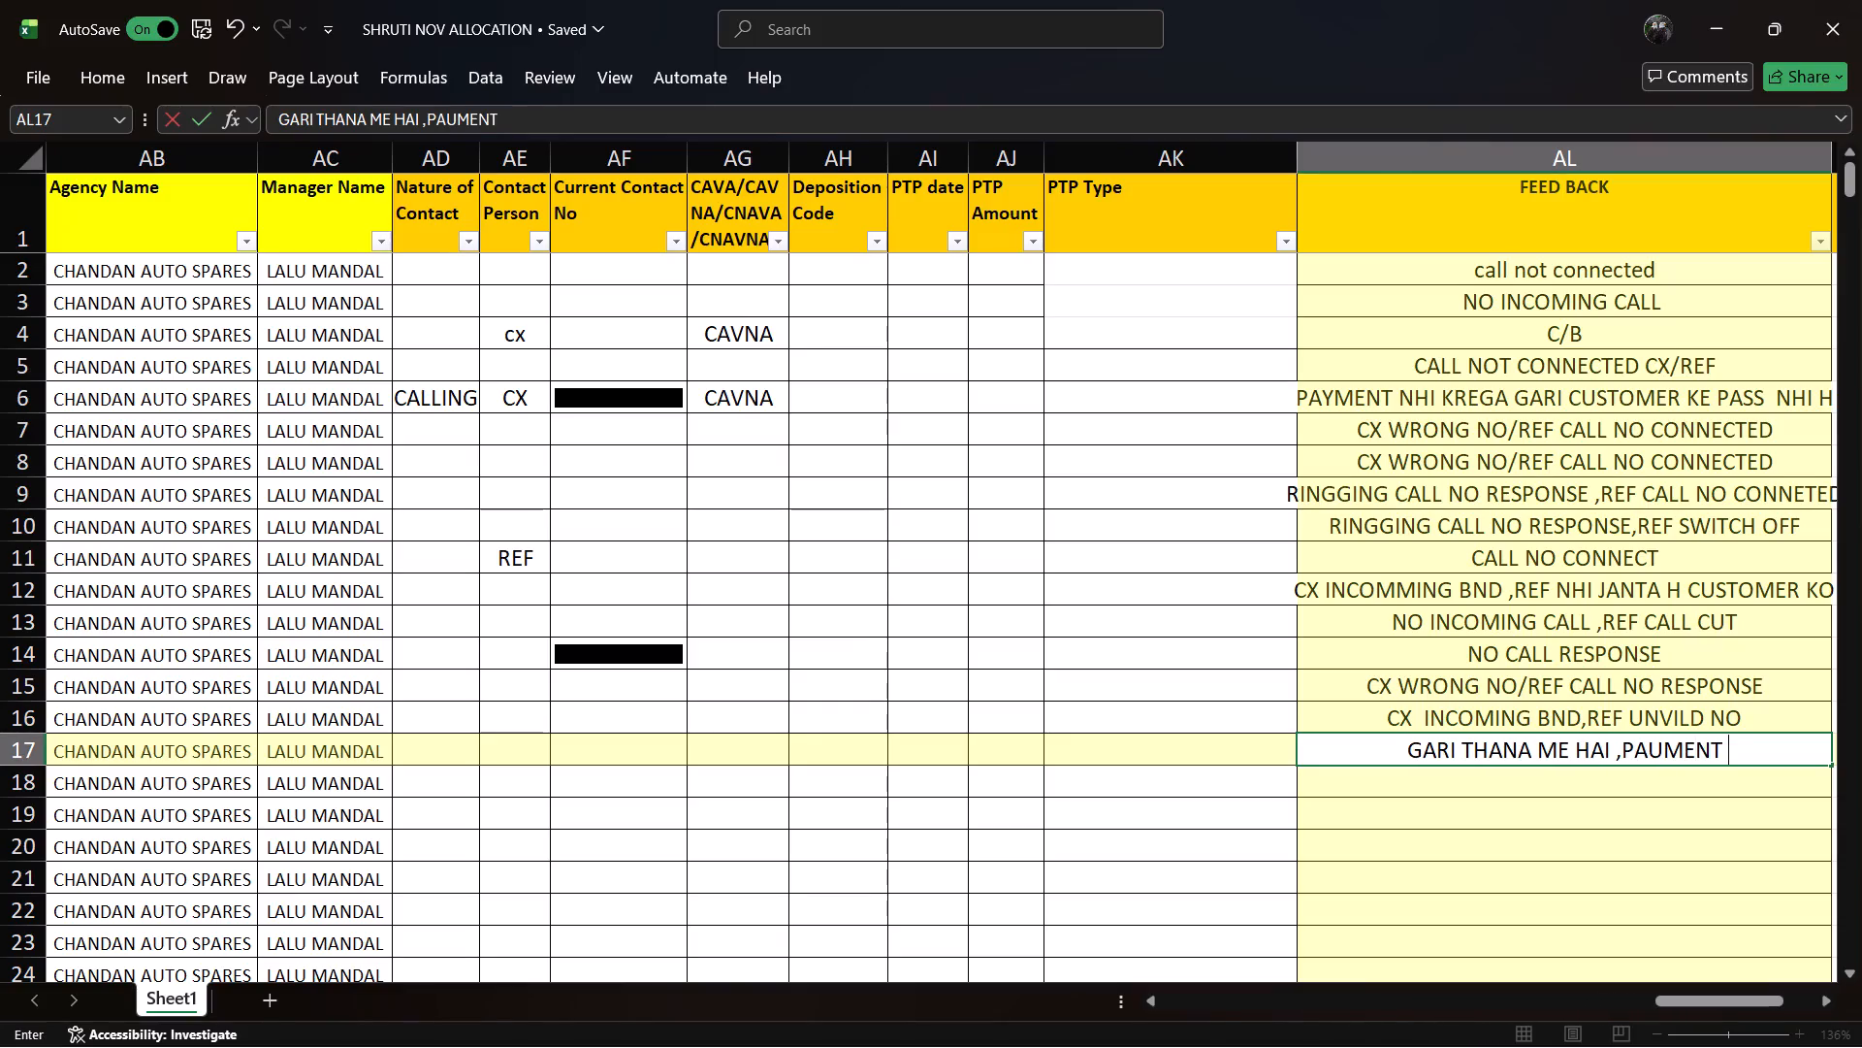
key(BackSpace)
key(BackSpace)
key(BackSpace)
key(BackSpace)
key(BackSpace)
key(BackSpace)
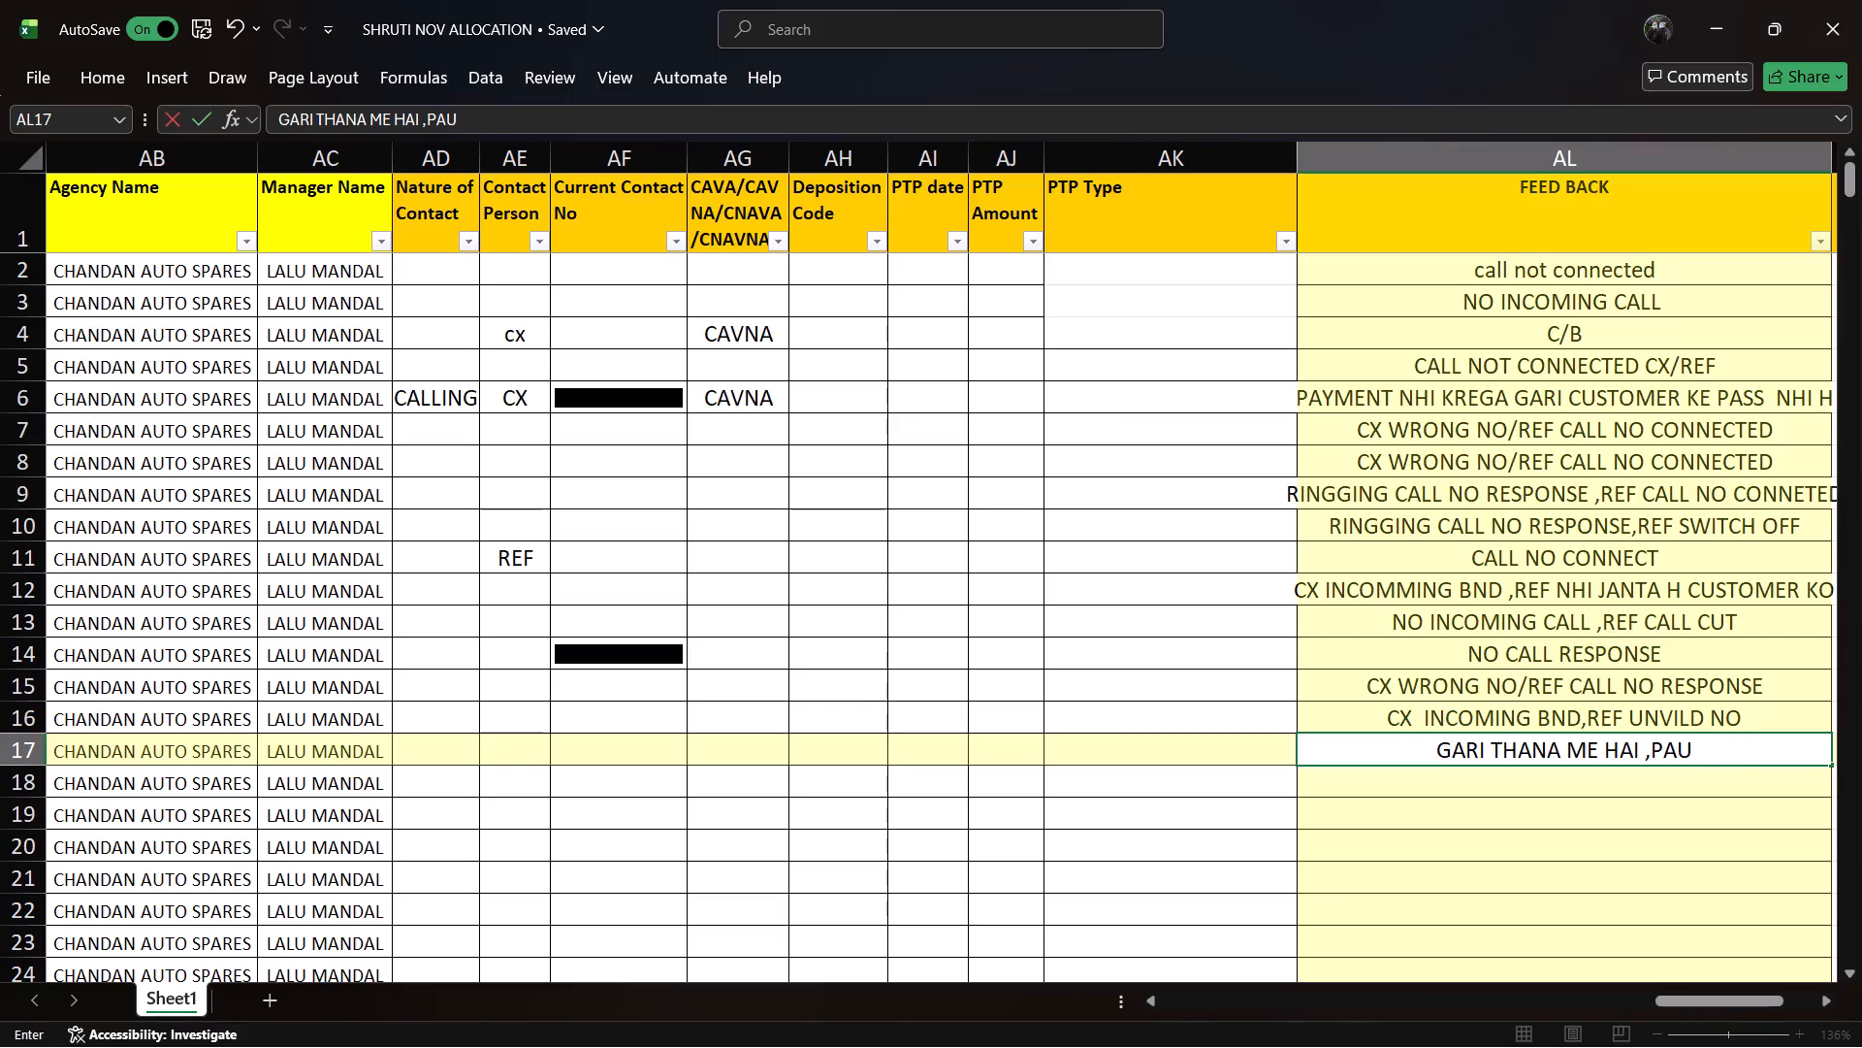
key(BackSpace)
text(YM NHI KREGA)
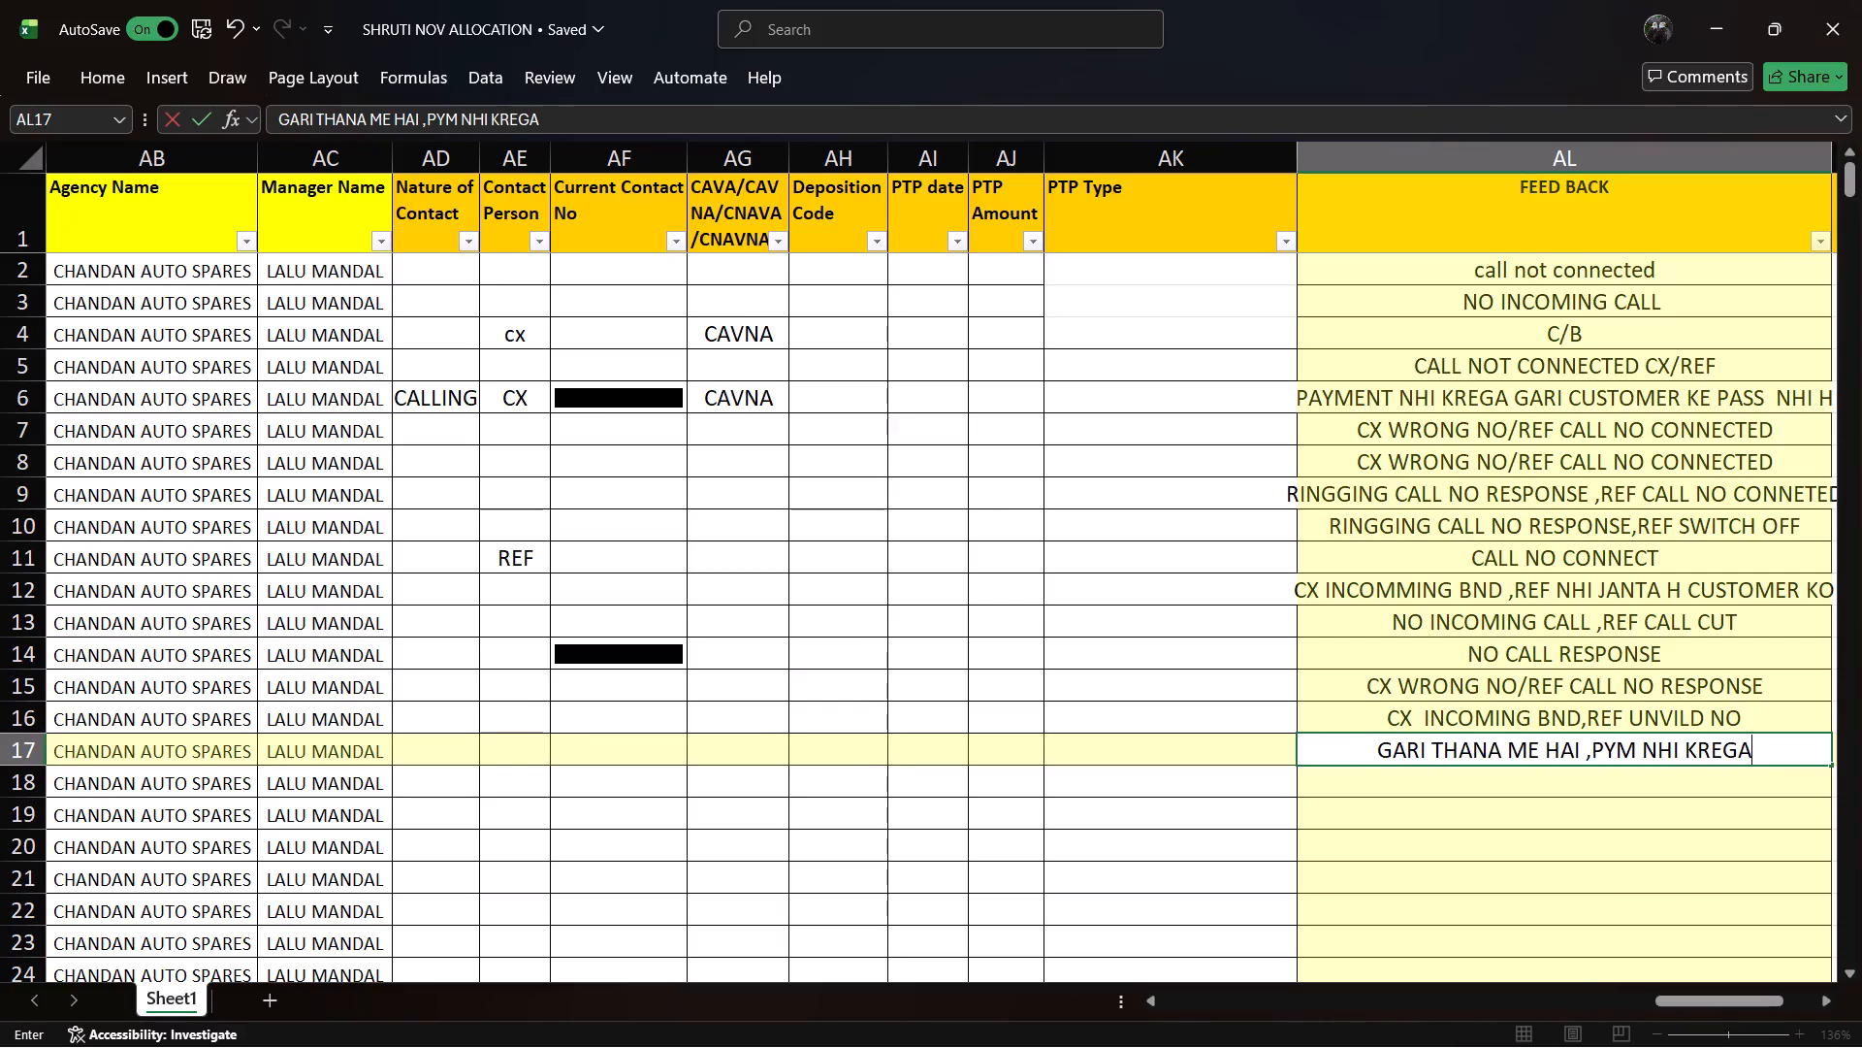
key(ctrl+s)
Return to the Loan Number at the start of row 17.
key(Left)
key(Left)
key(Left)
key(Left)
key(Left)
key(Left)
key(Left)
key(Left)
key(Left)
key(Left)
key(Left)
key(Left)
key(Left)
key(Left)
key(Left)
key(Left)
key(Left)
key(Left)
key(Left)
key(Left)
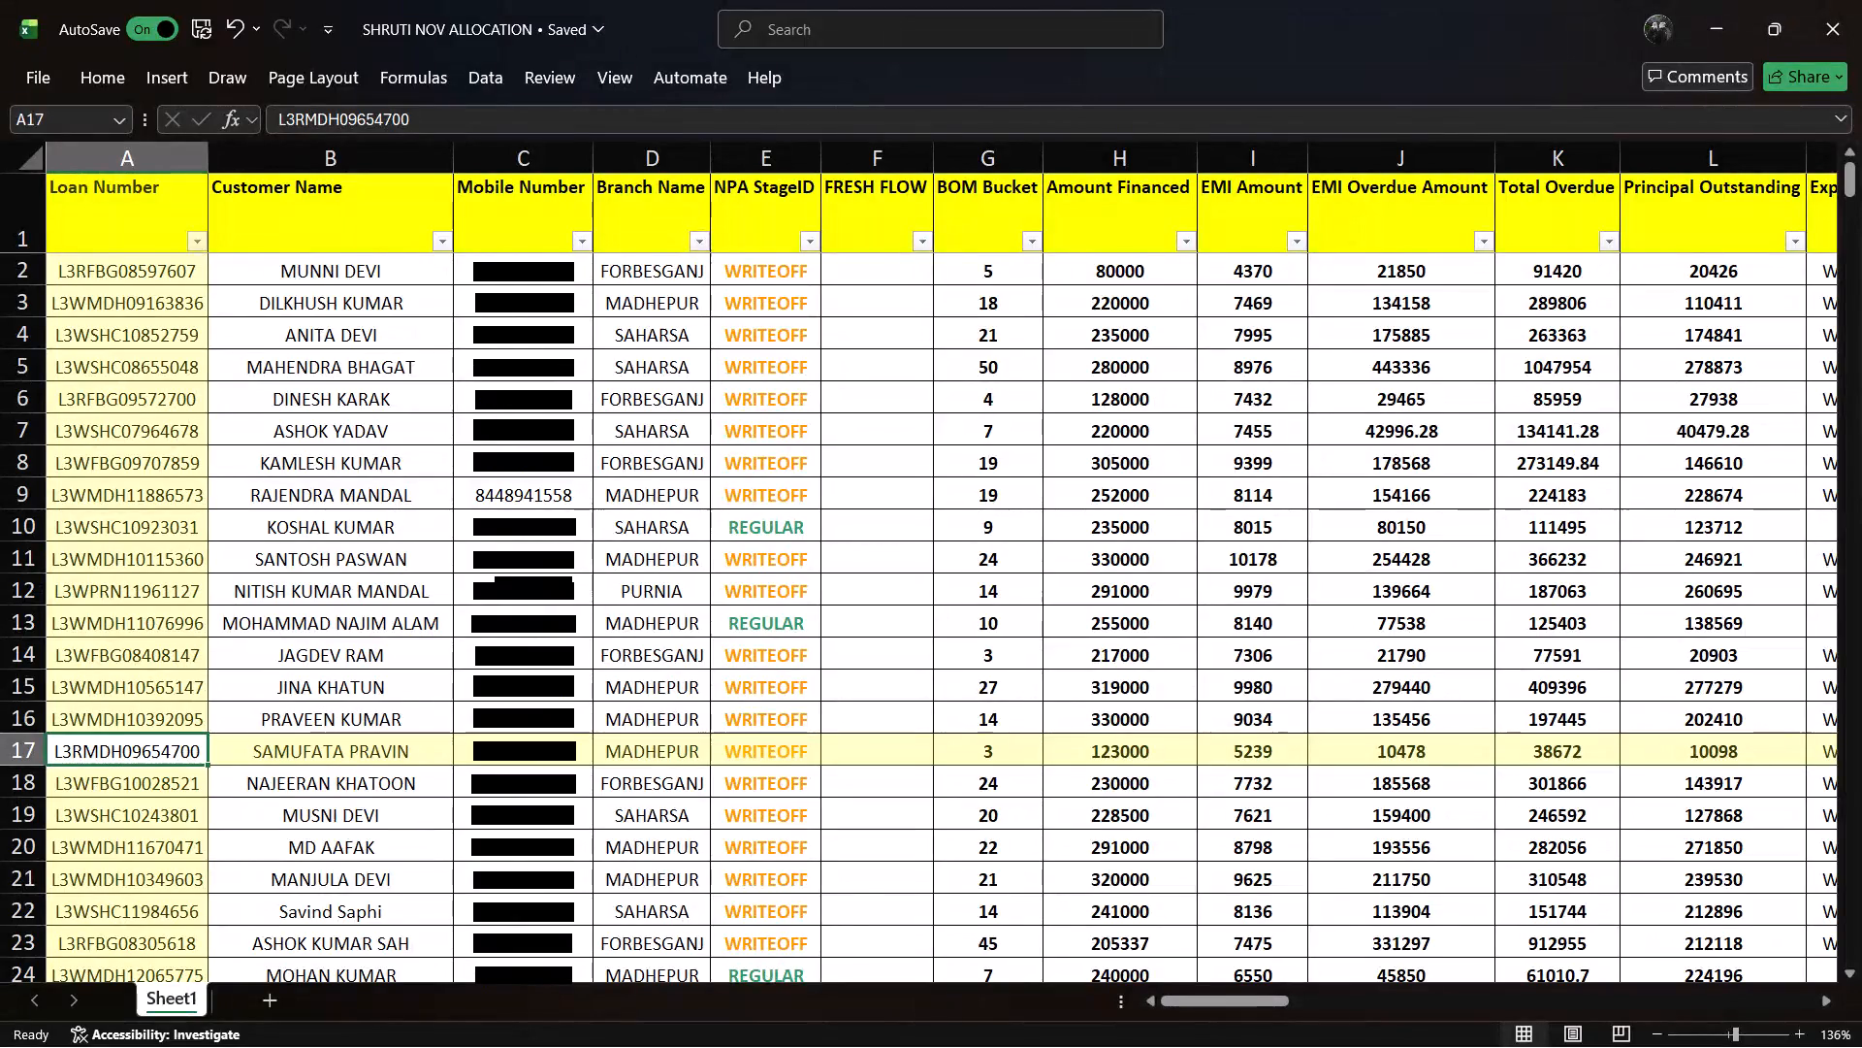
Open the Loan Number filter, deselect all loan numbers and make its search ready for an entry.
click(197, 246)
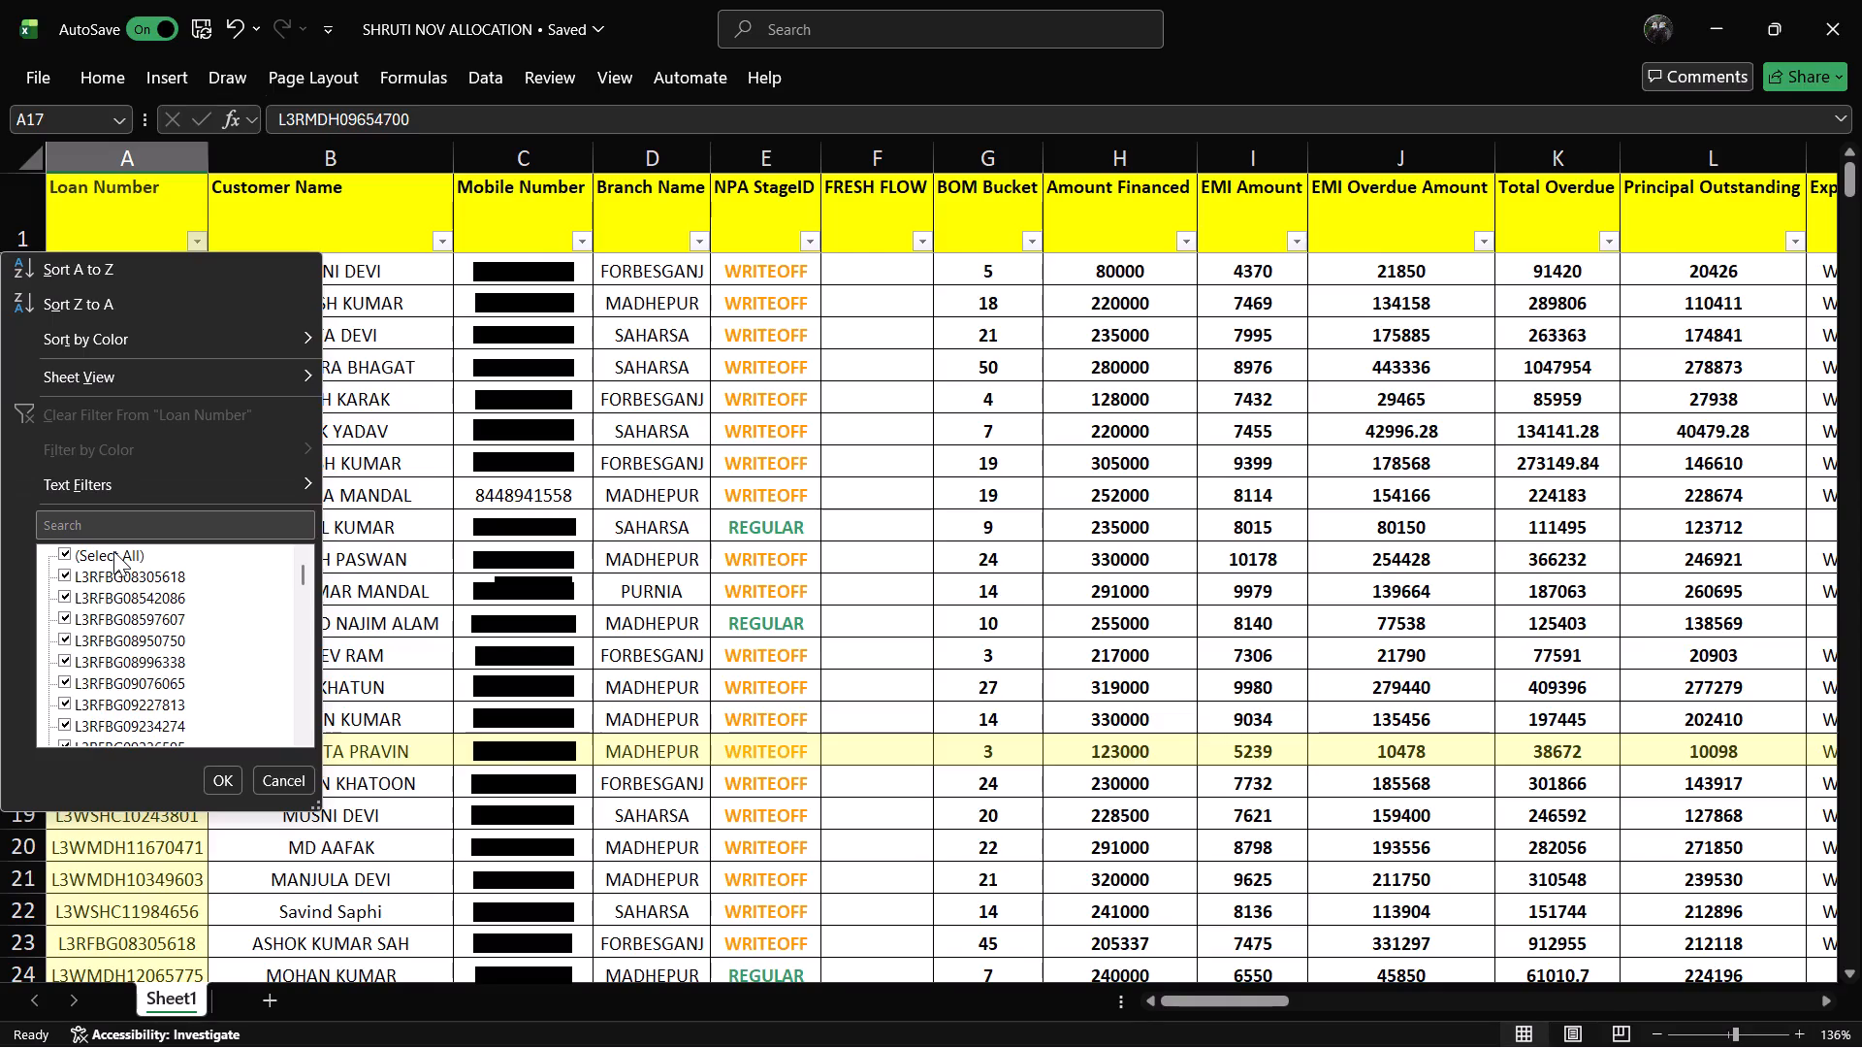
click(113, 551)
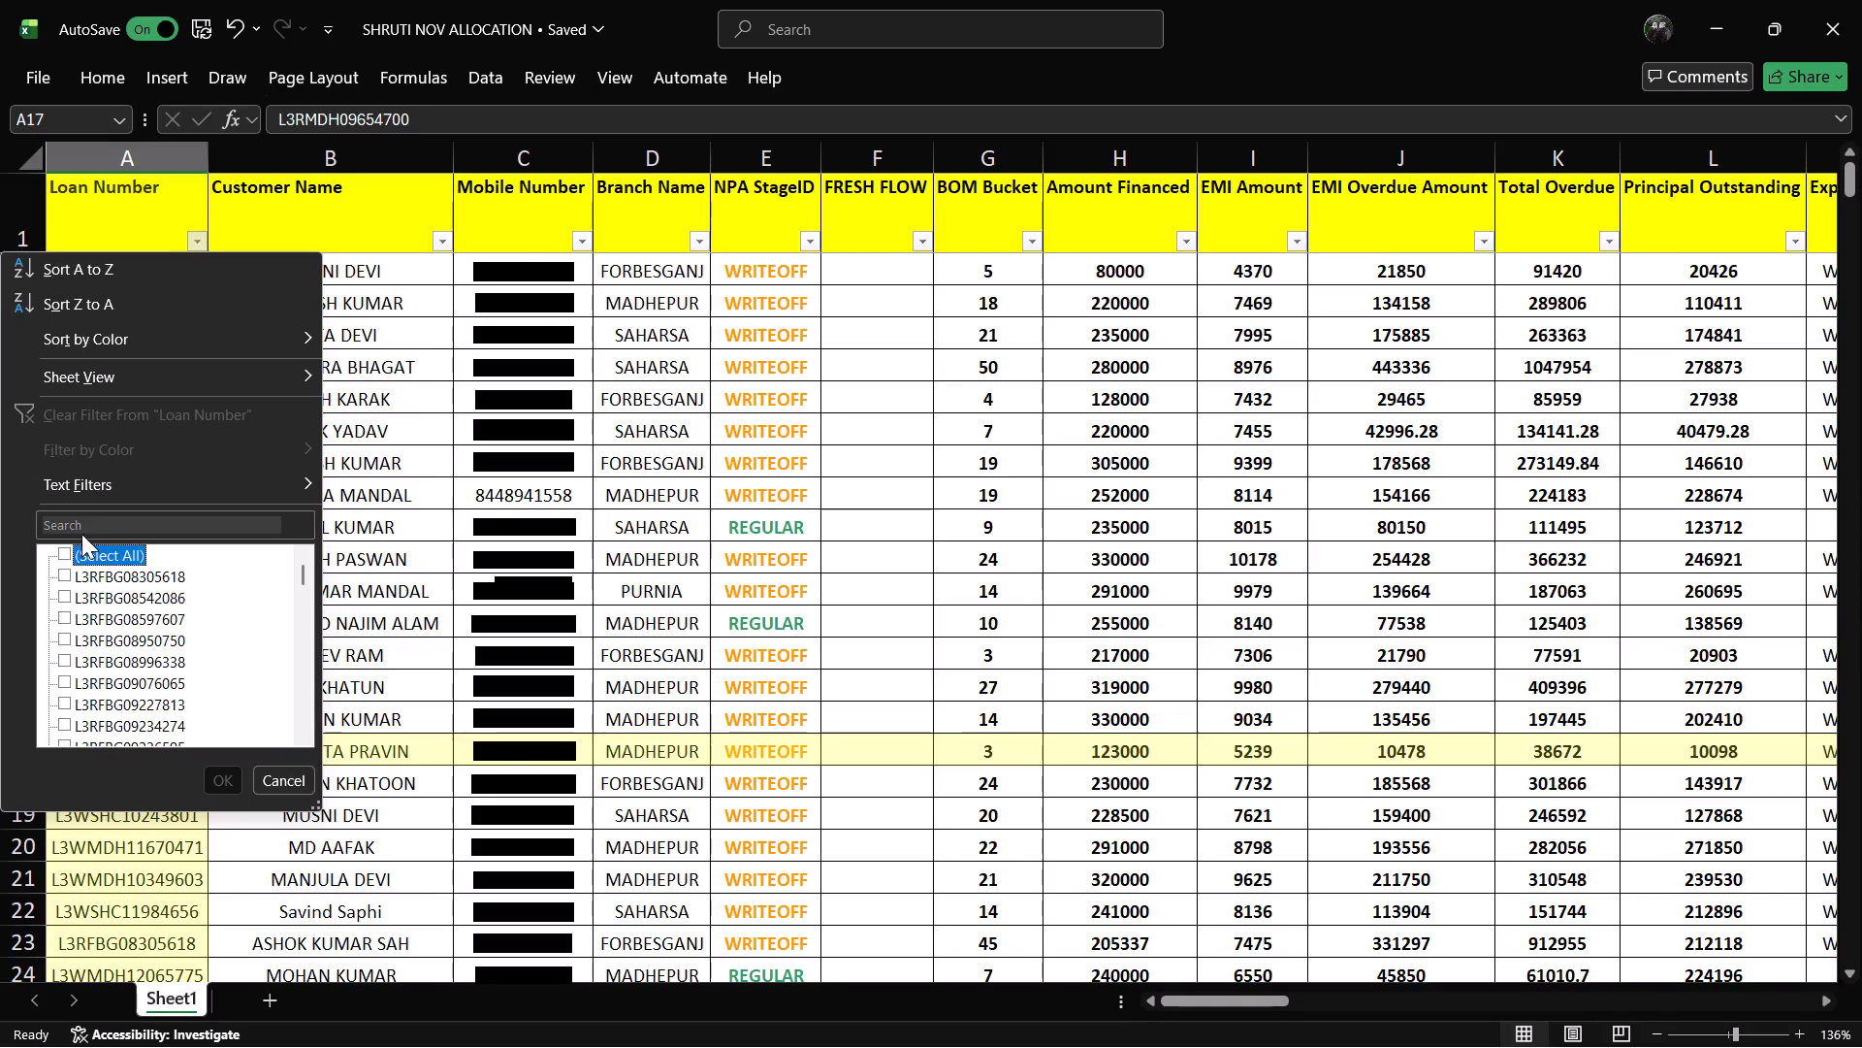
click(81, 534)
click(77, 526)
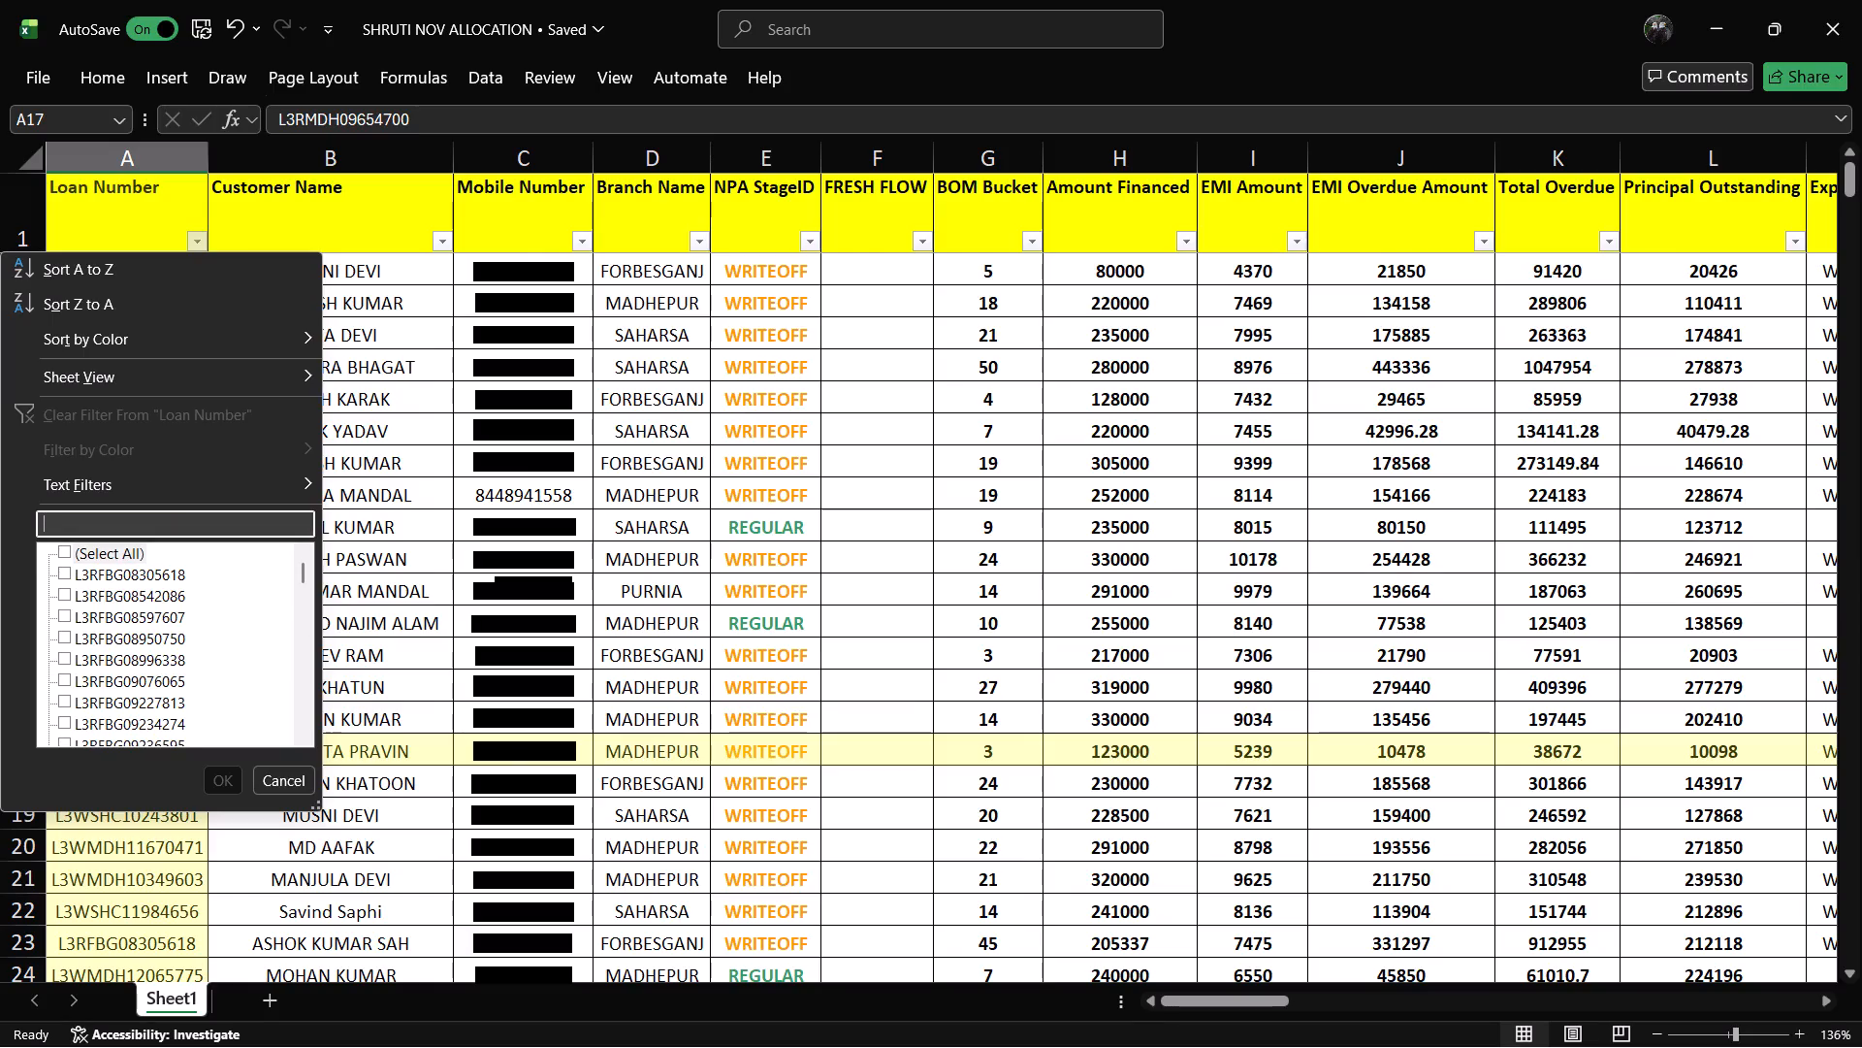
Switch to Chrome, close the second Rediffmail tab and open a new tab.
key(super+Tab)
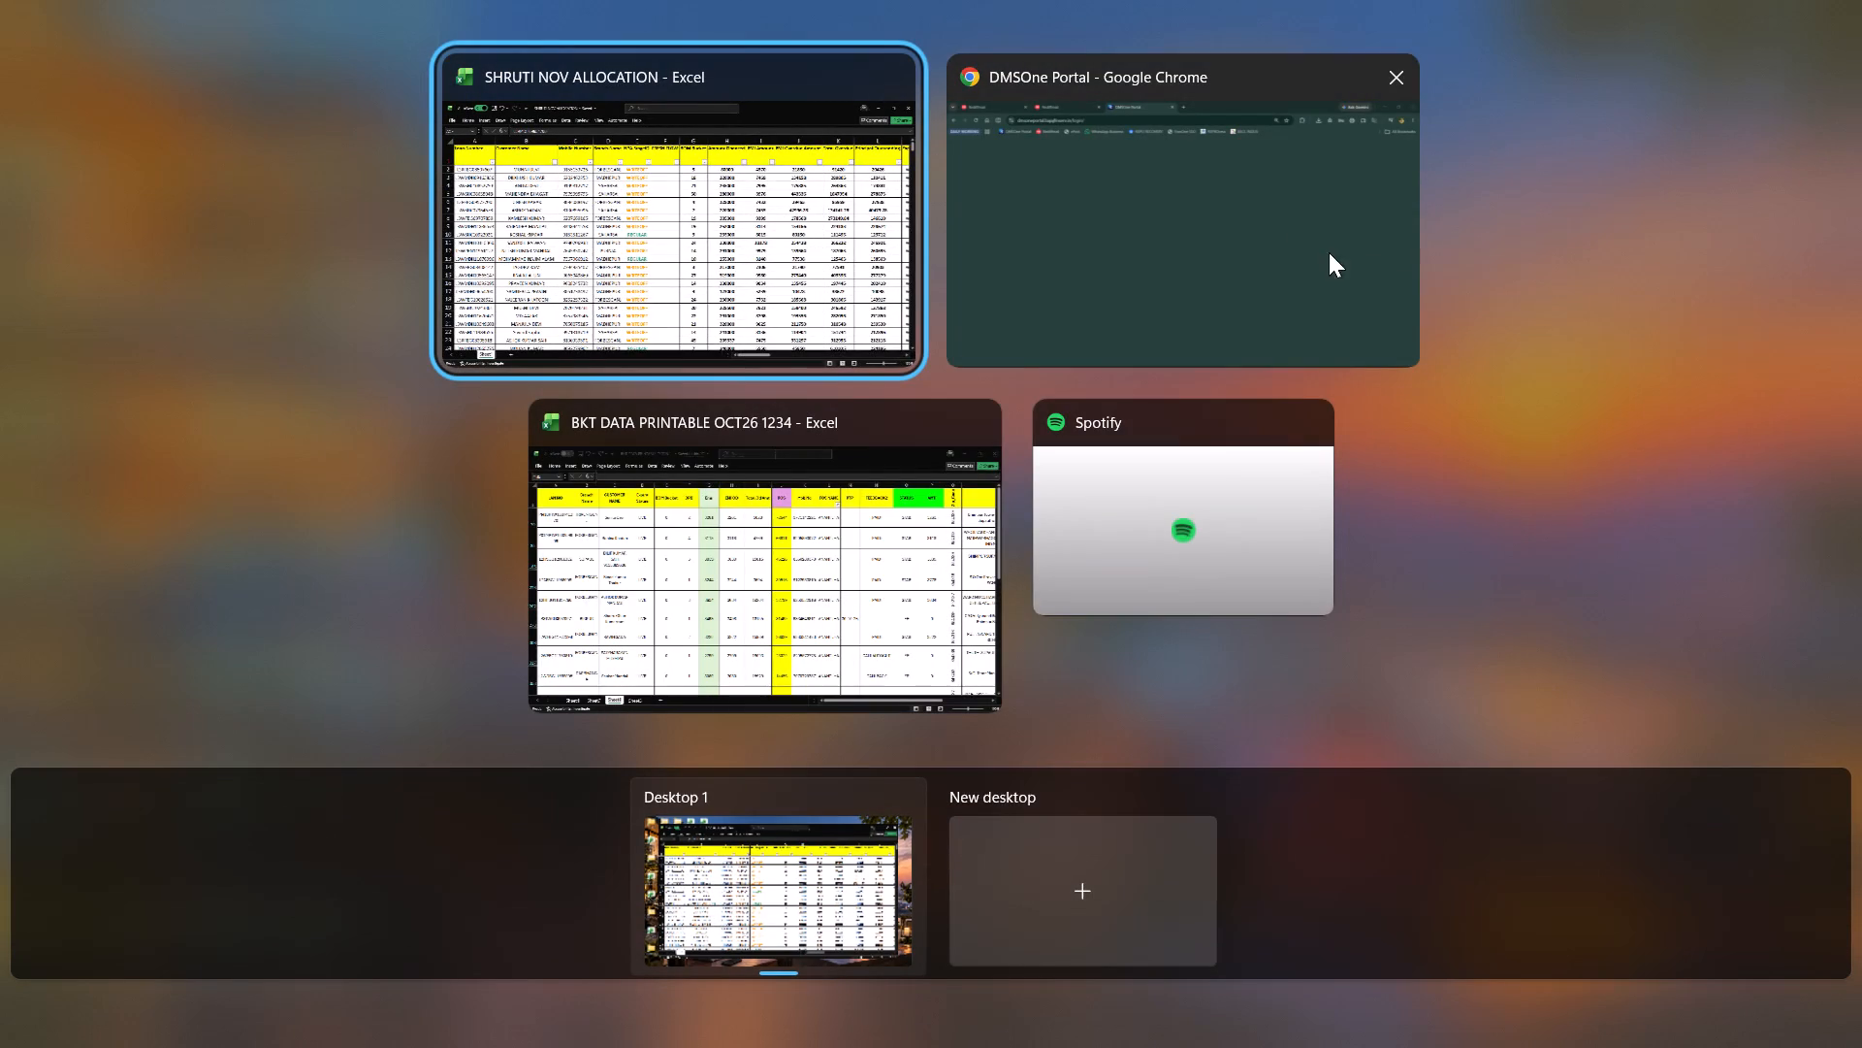
click(1232, 217)
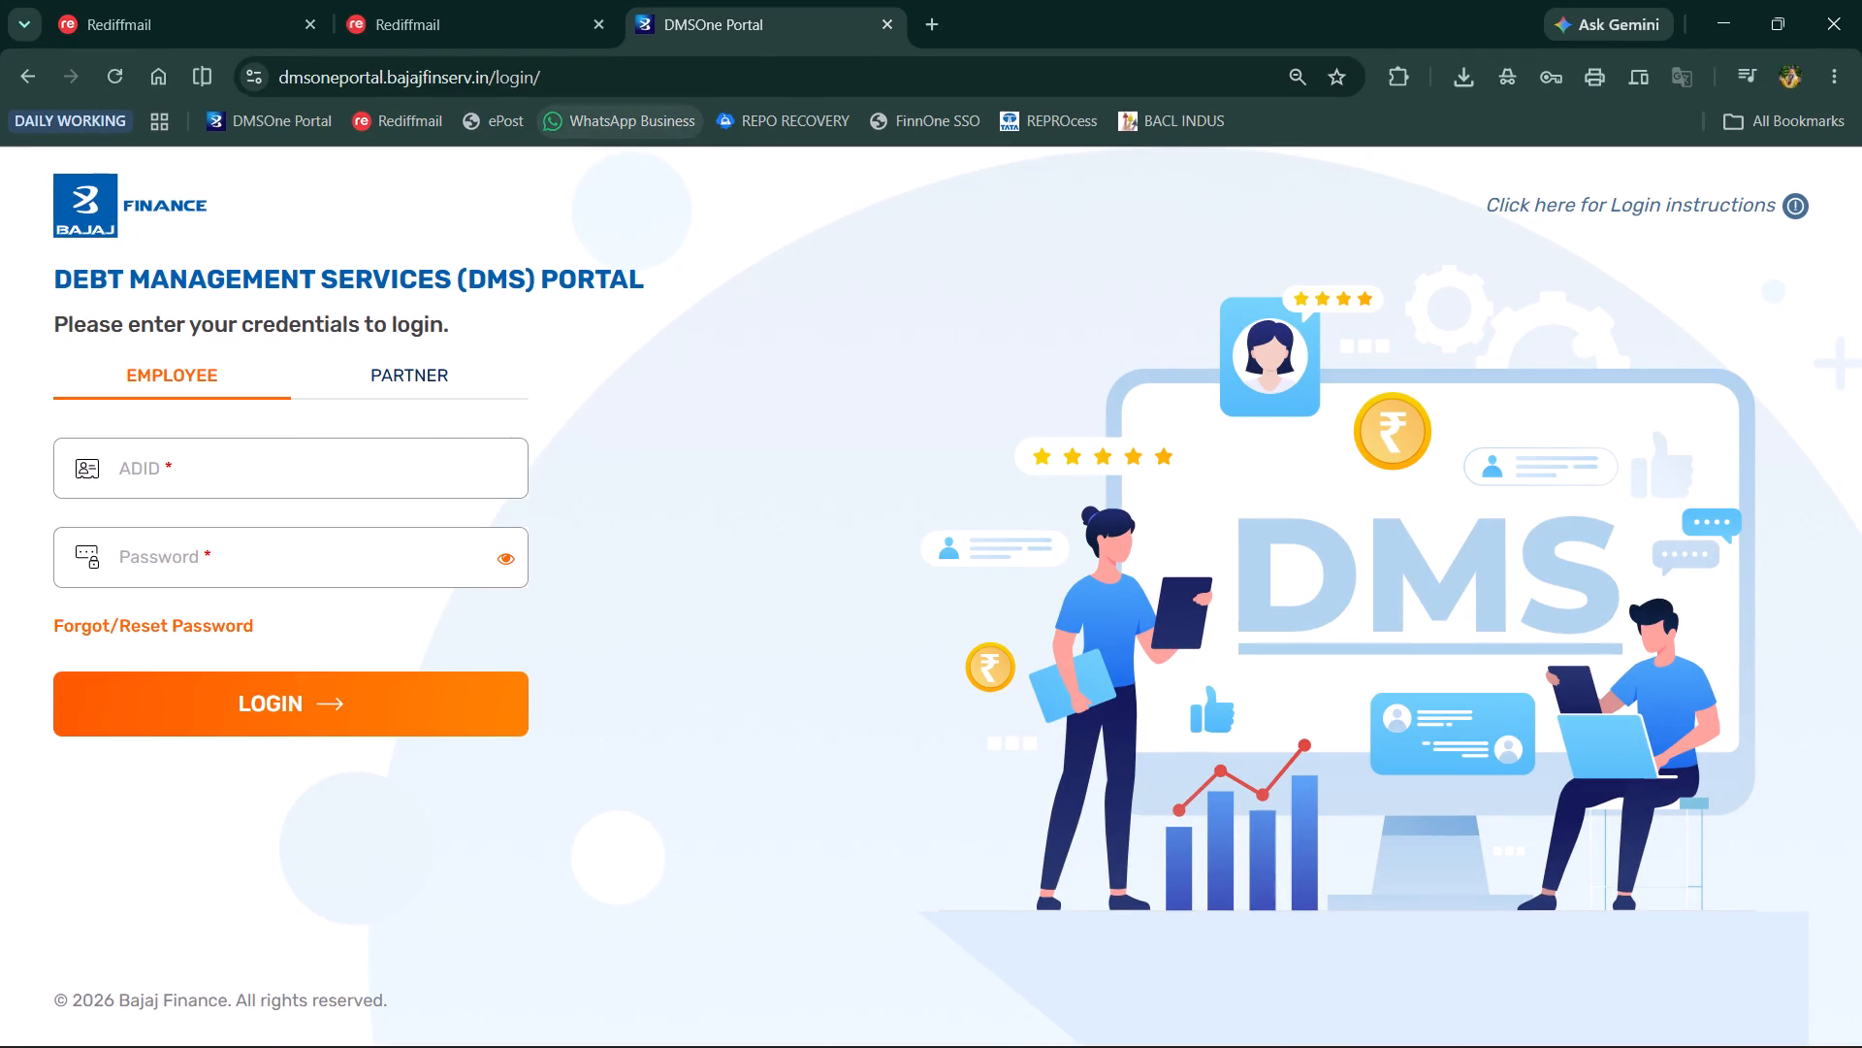
click(597, 25)
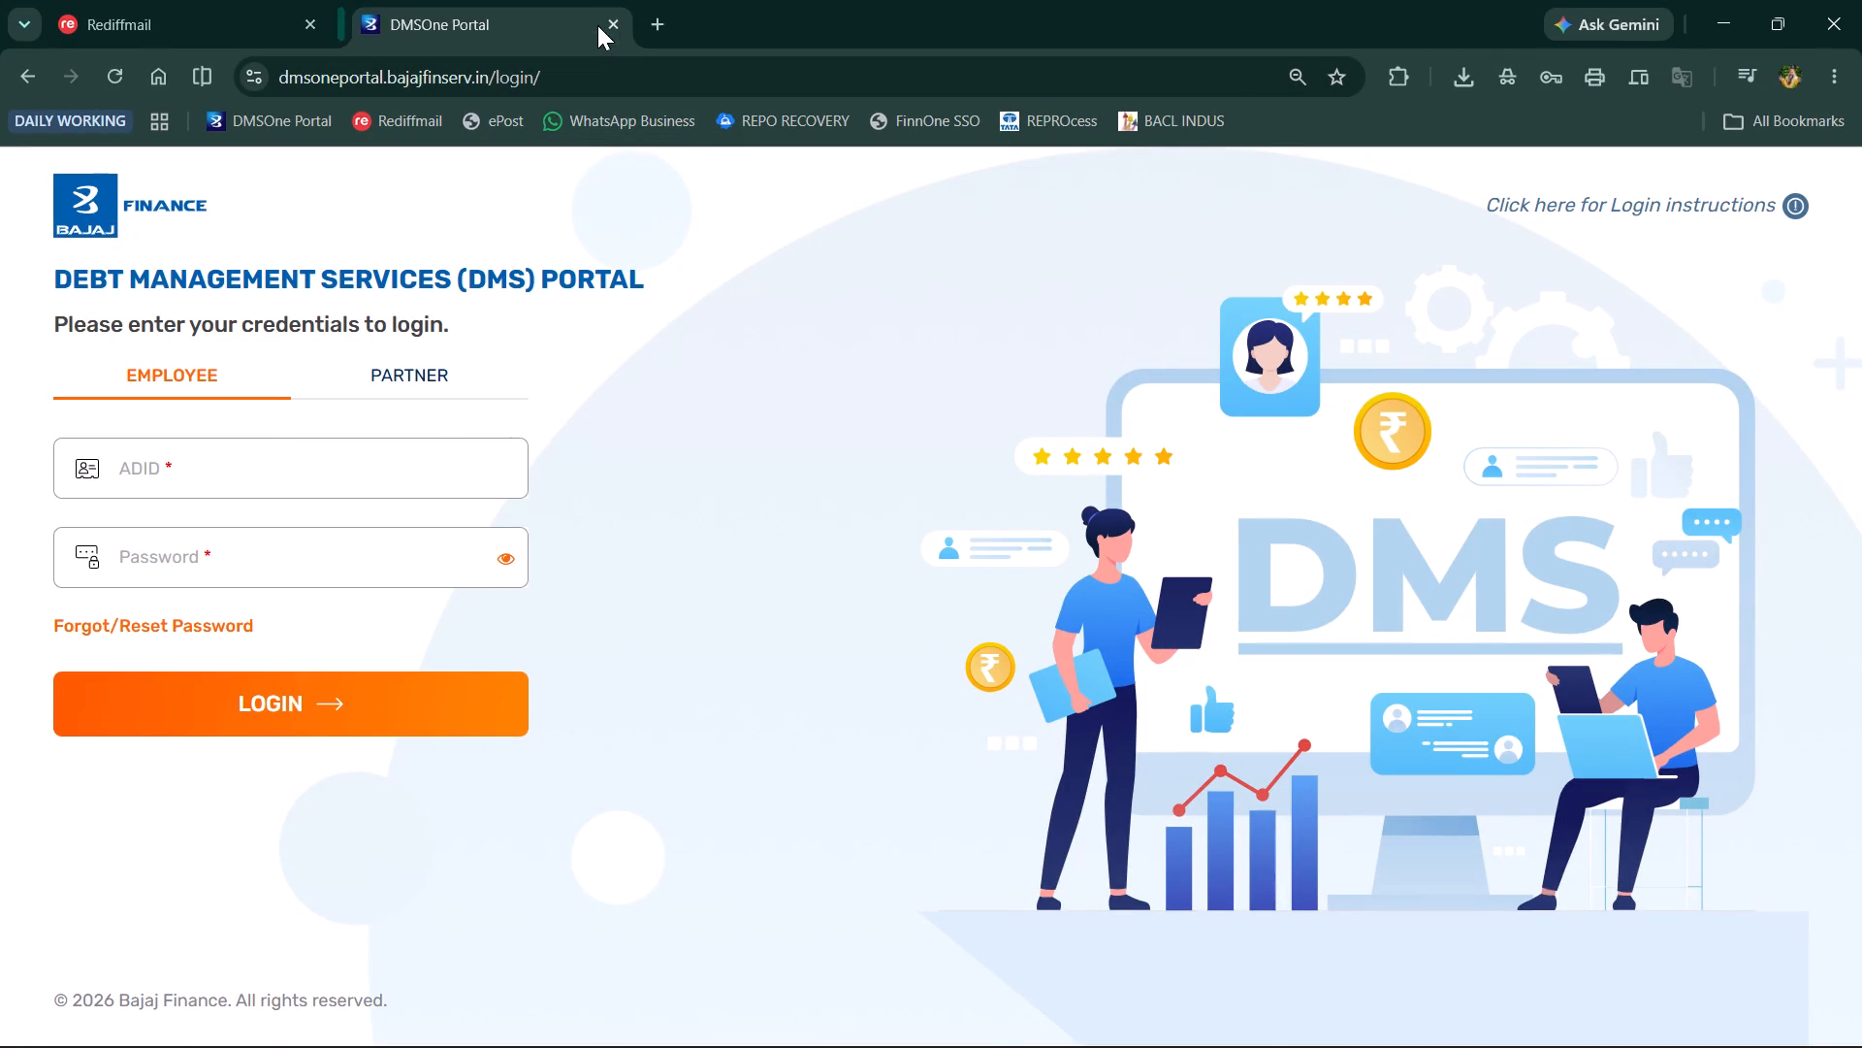
click(647, 22)
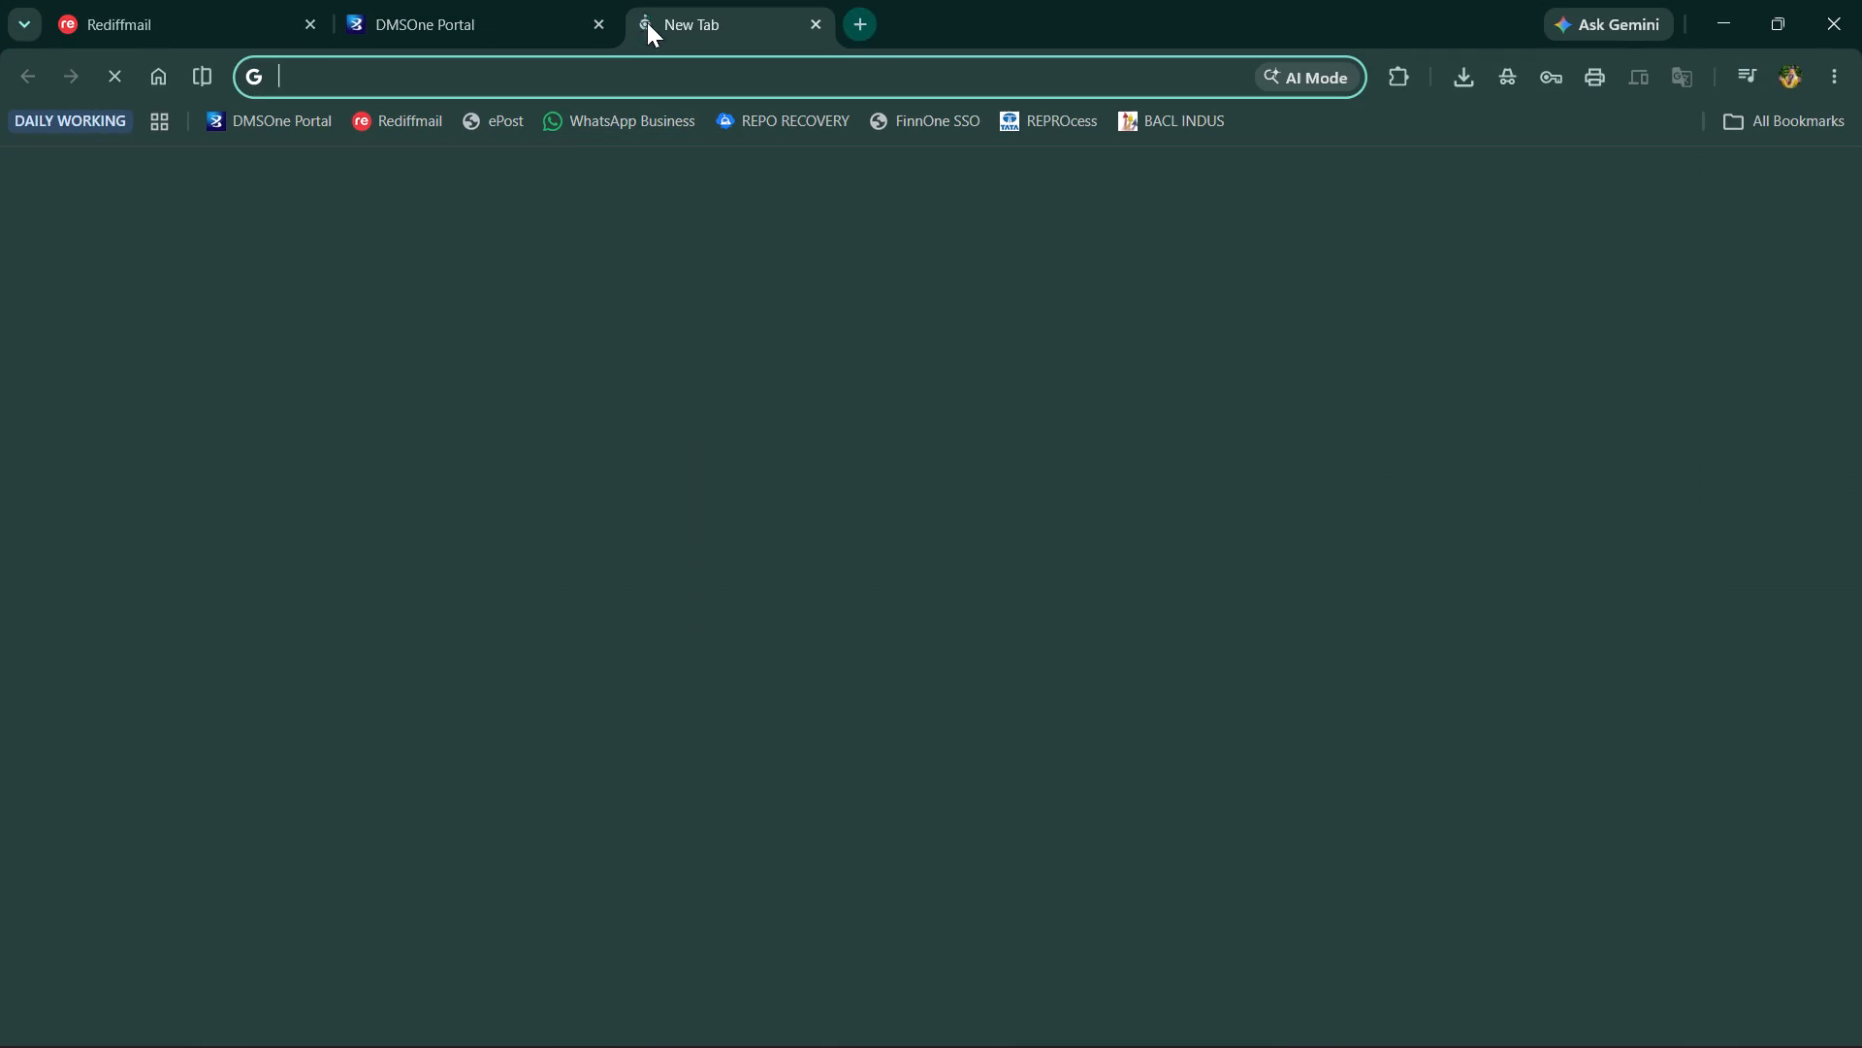
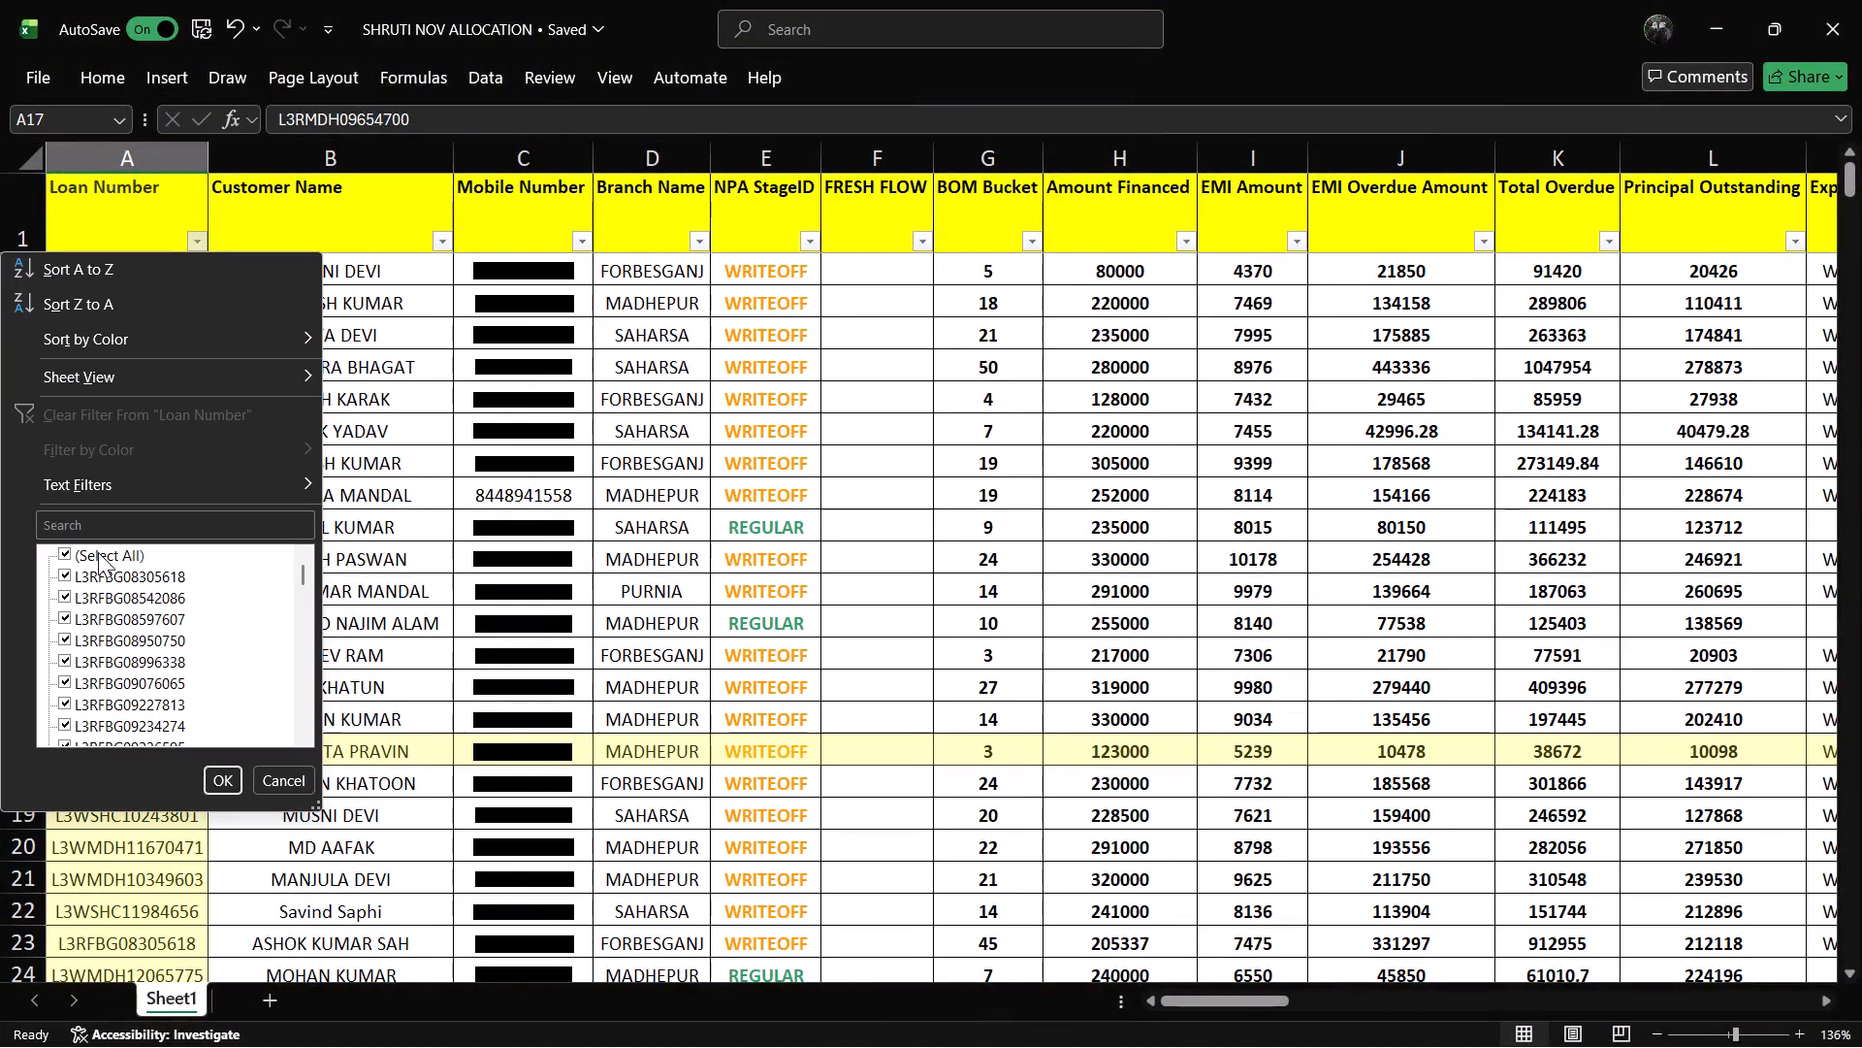
Filter the Loan Number column to show only the account matching the copied loan number.
click(73, 525)
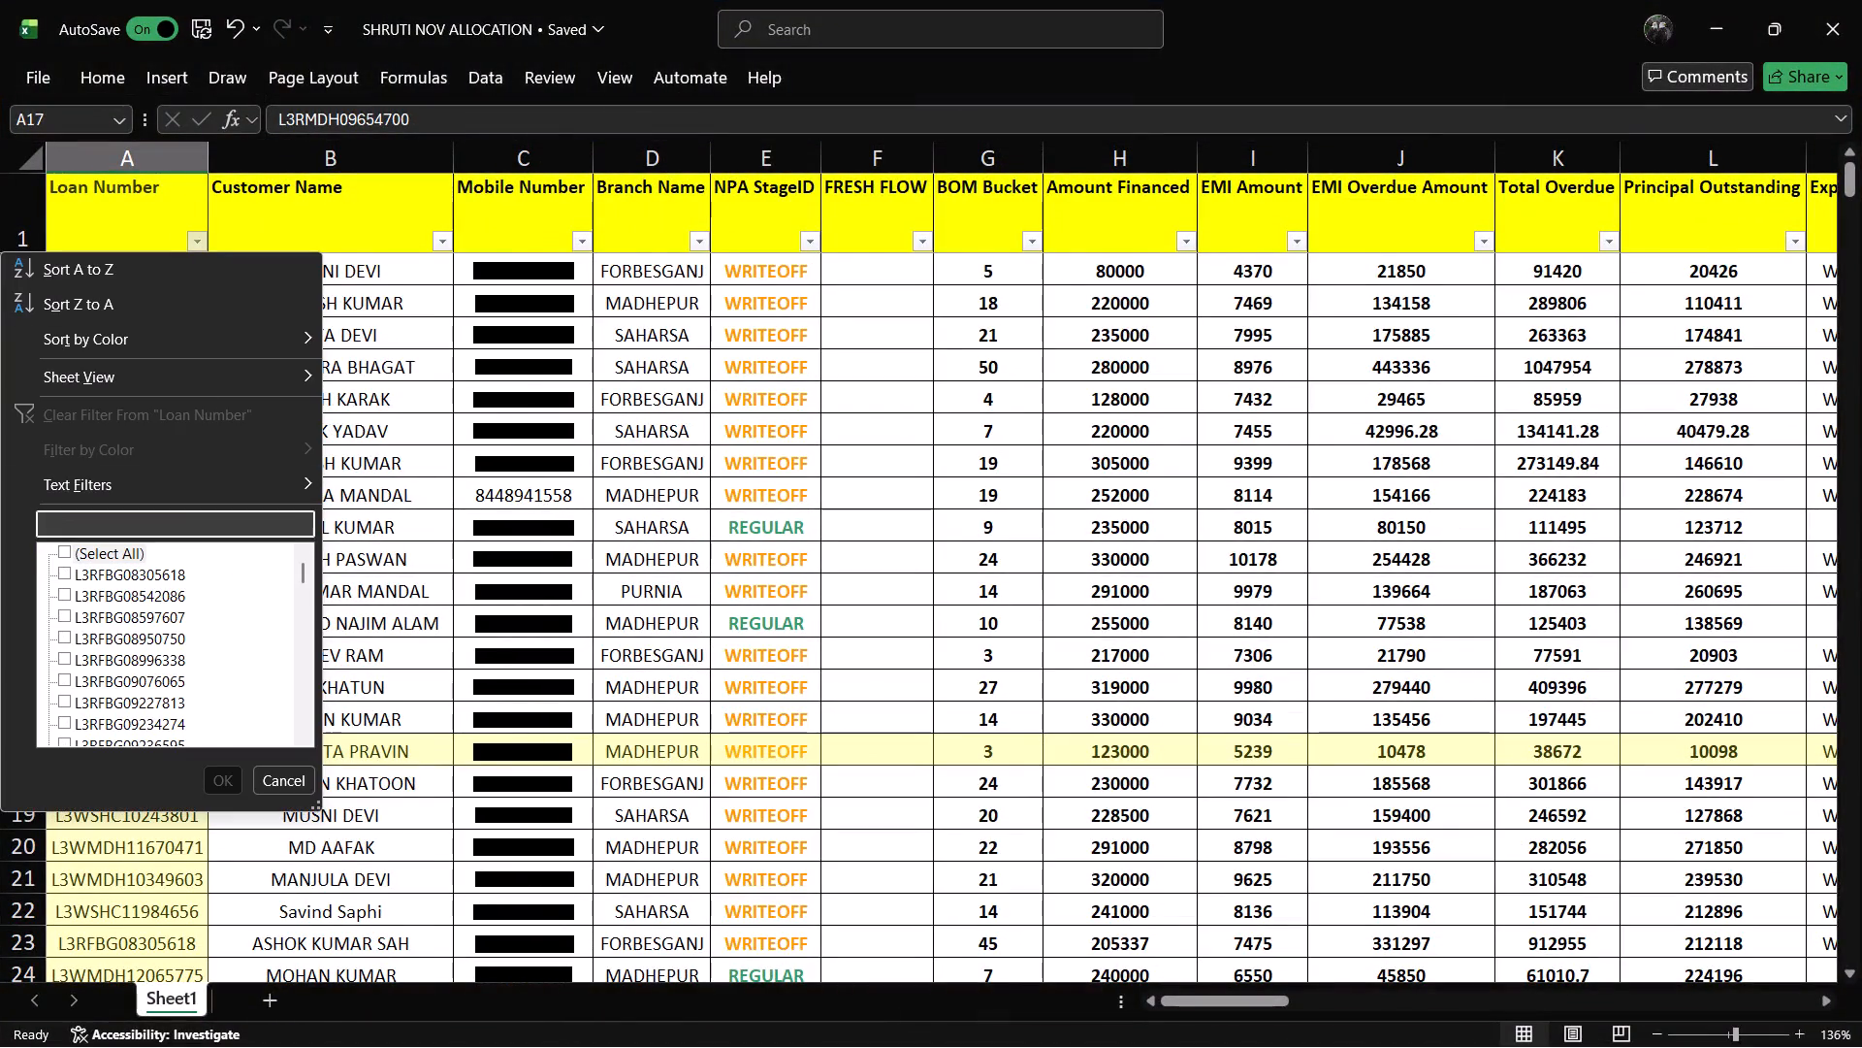
key(ctrl+v)
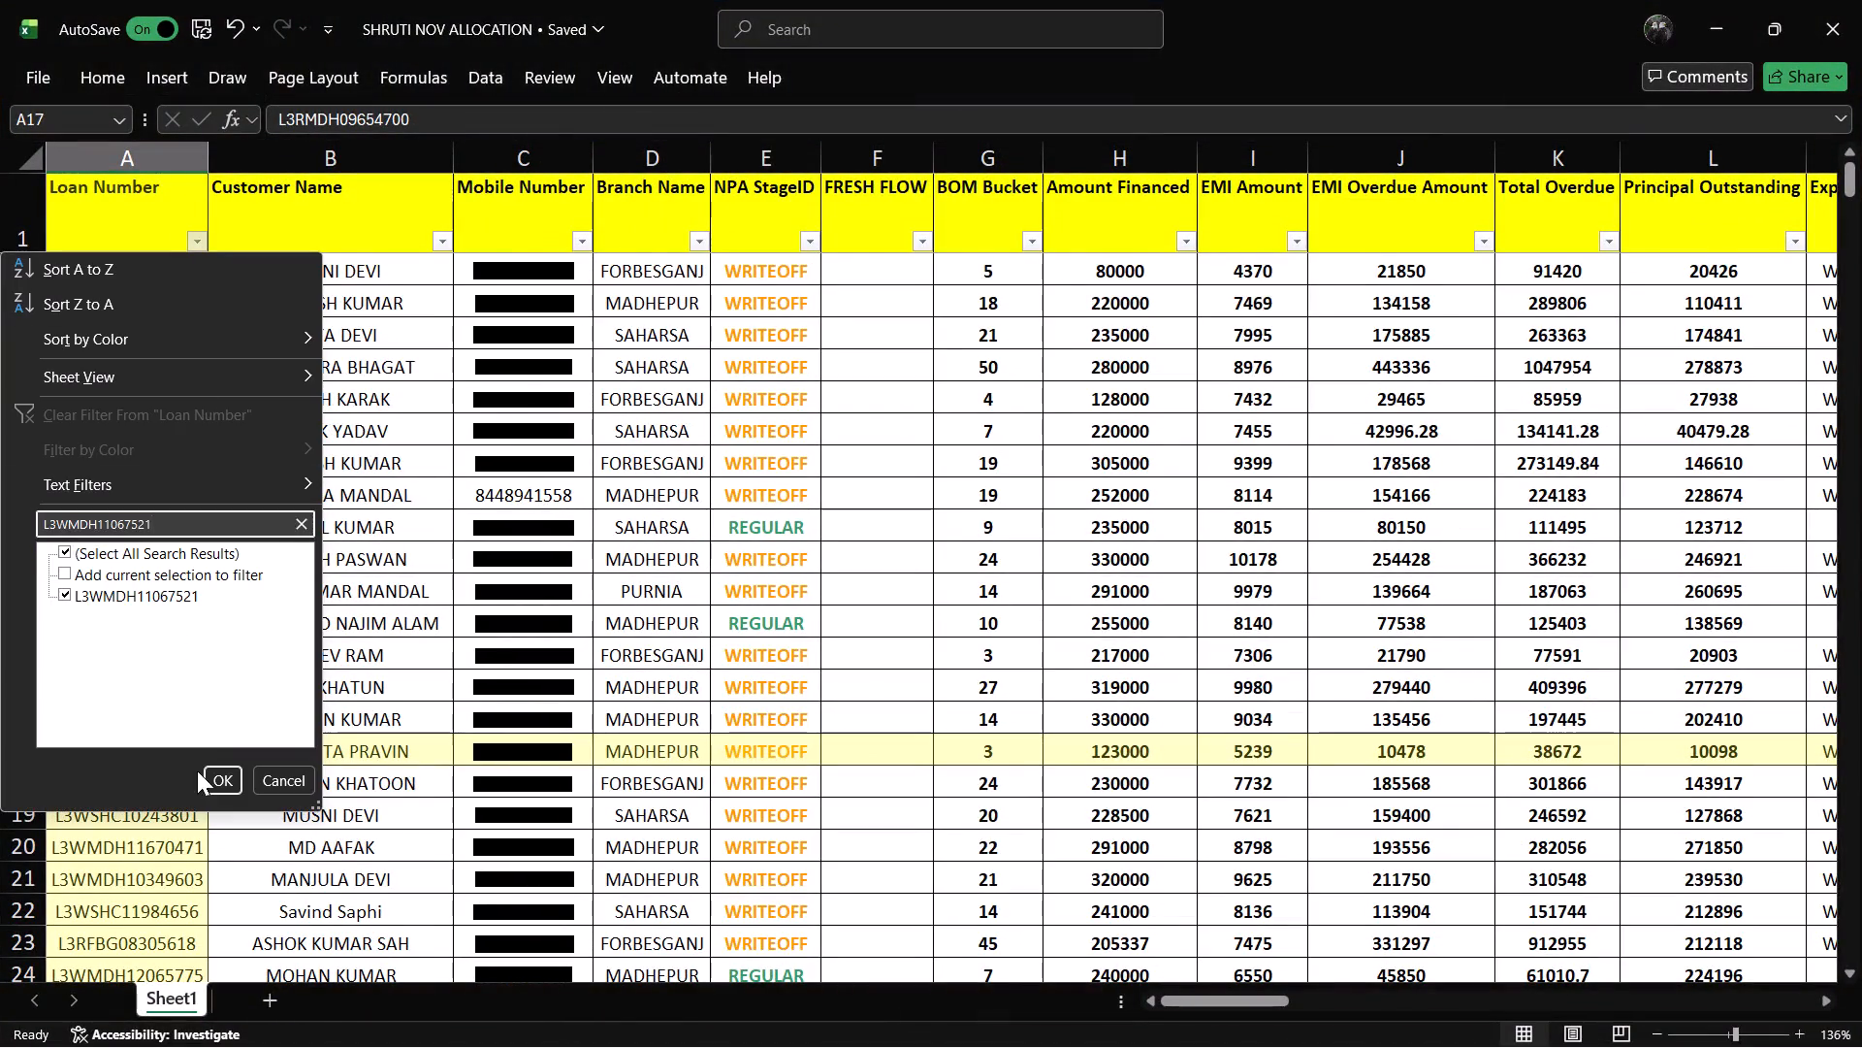
click(212, 782)
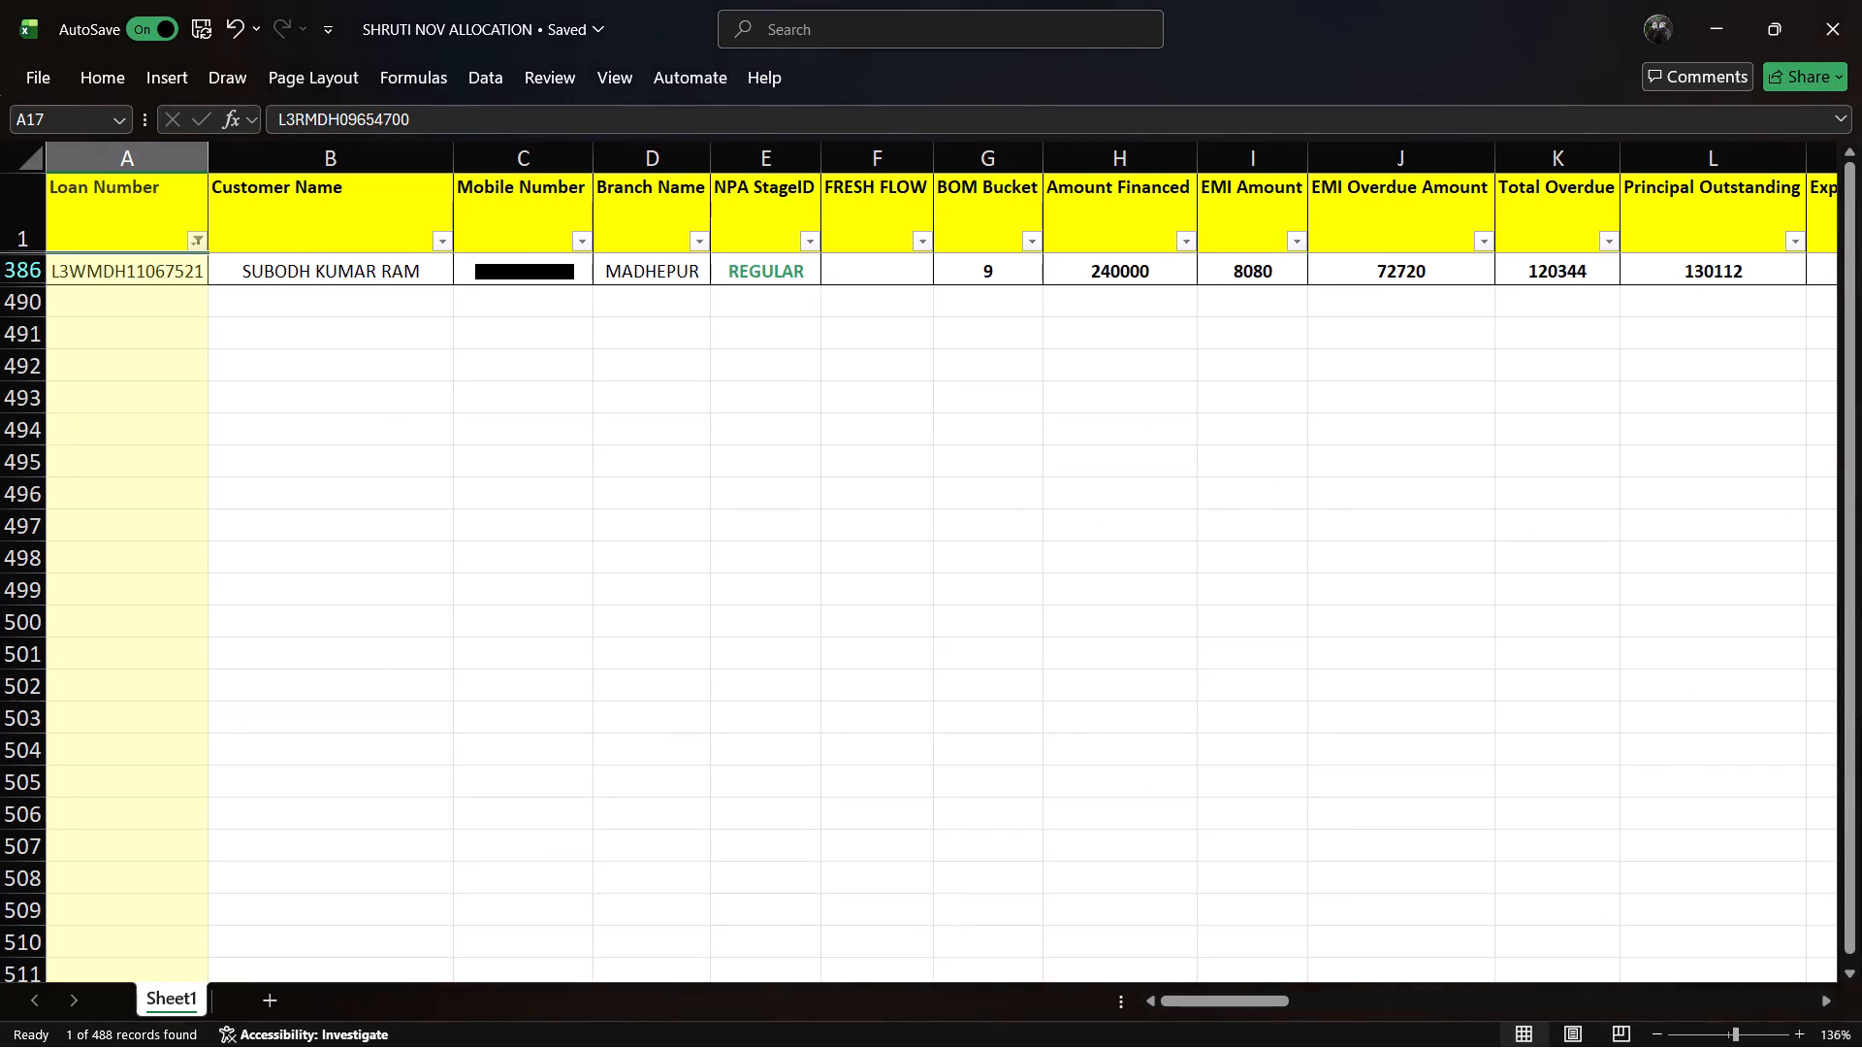
Replace the TC Name in row 386 of the filtered SHRUTI NOV ALLOCATION sheet with the new telecaller's name and save the workbook.
click(159, 269)
key(Right)
key(Right)
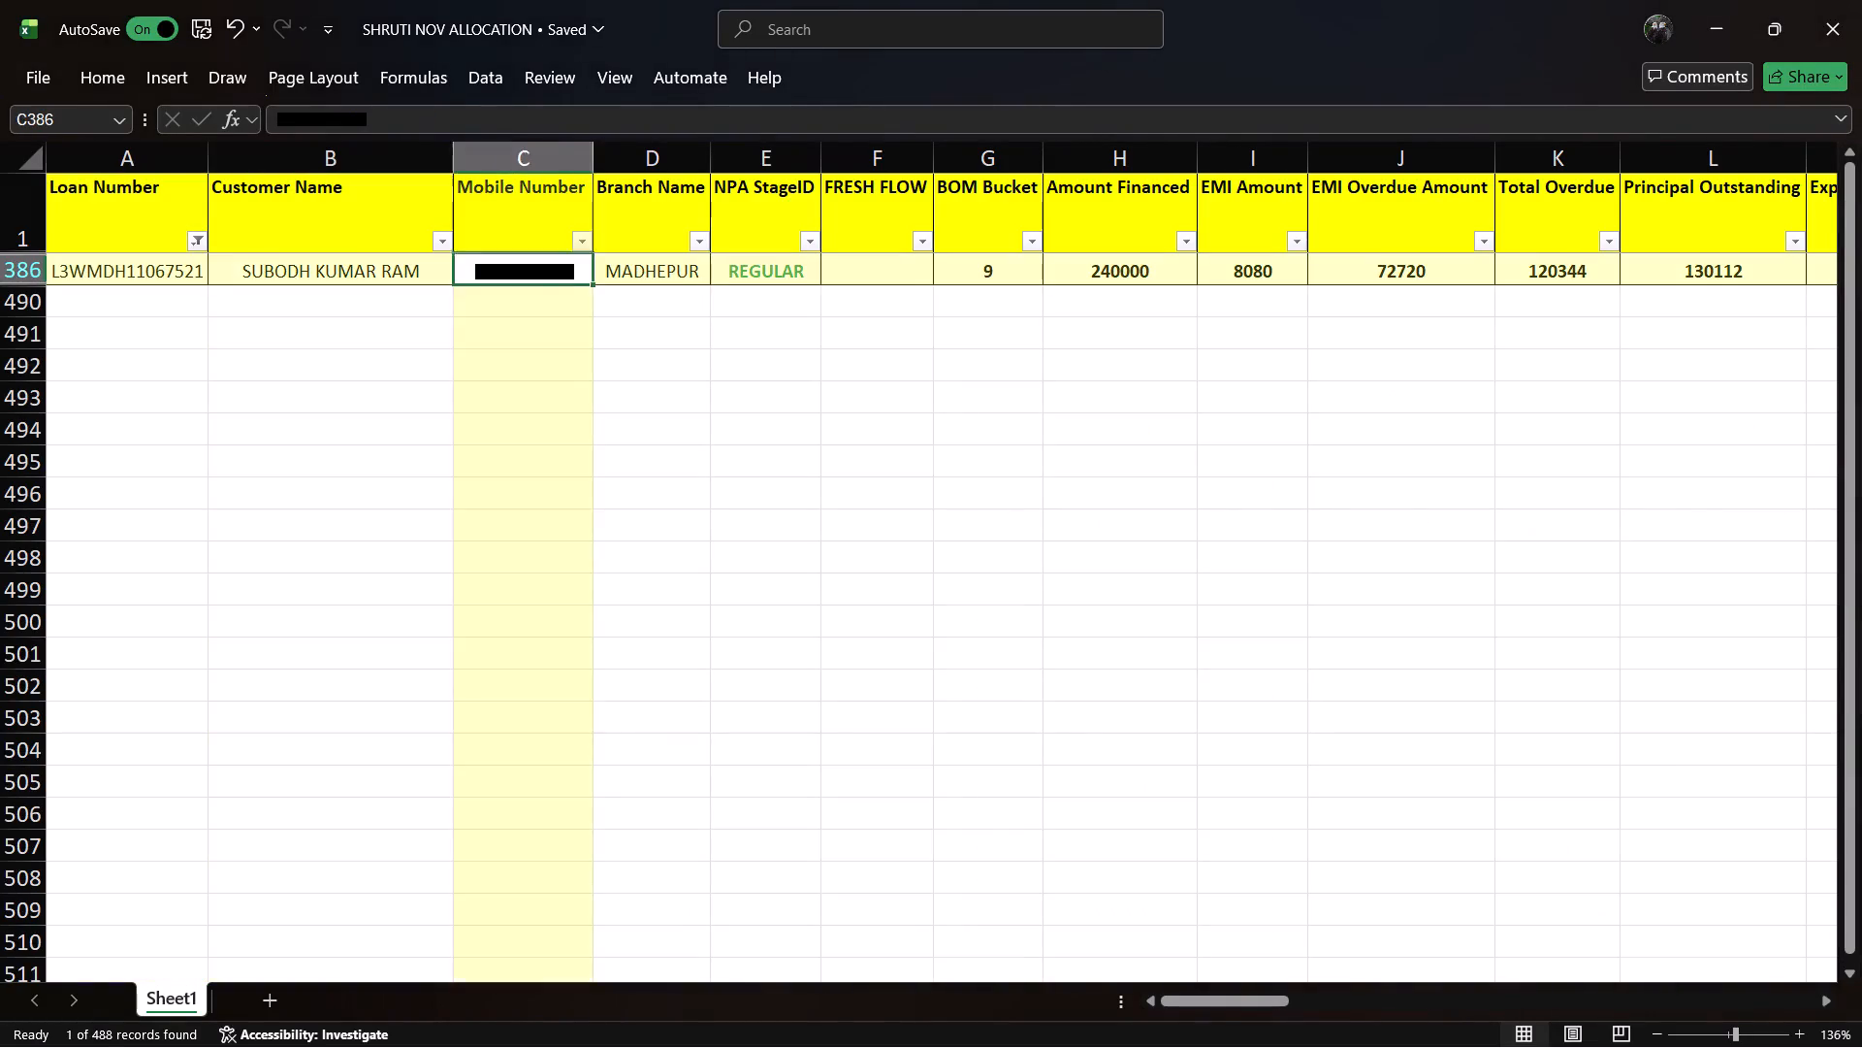
key(Right)
key(Right)
key(Right)
key(Right)
key(Right)
key(Right)
key(Right)
key(Right)
key(Right)
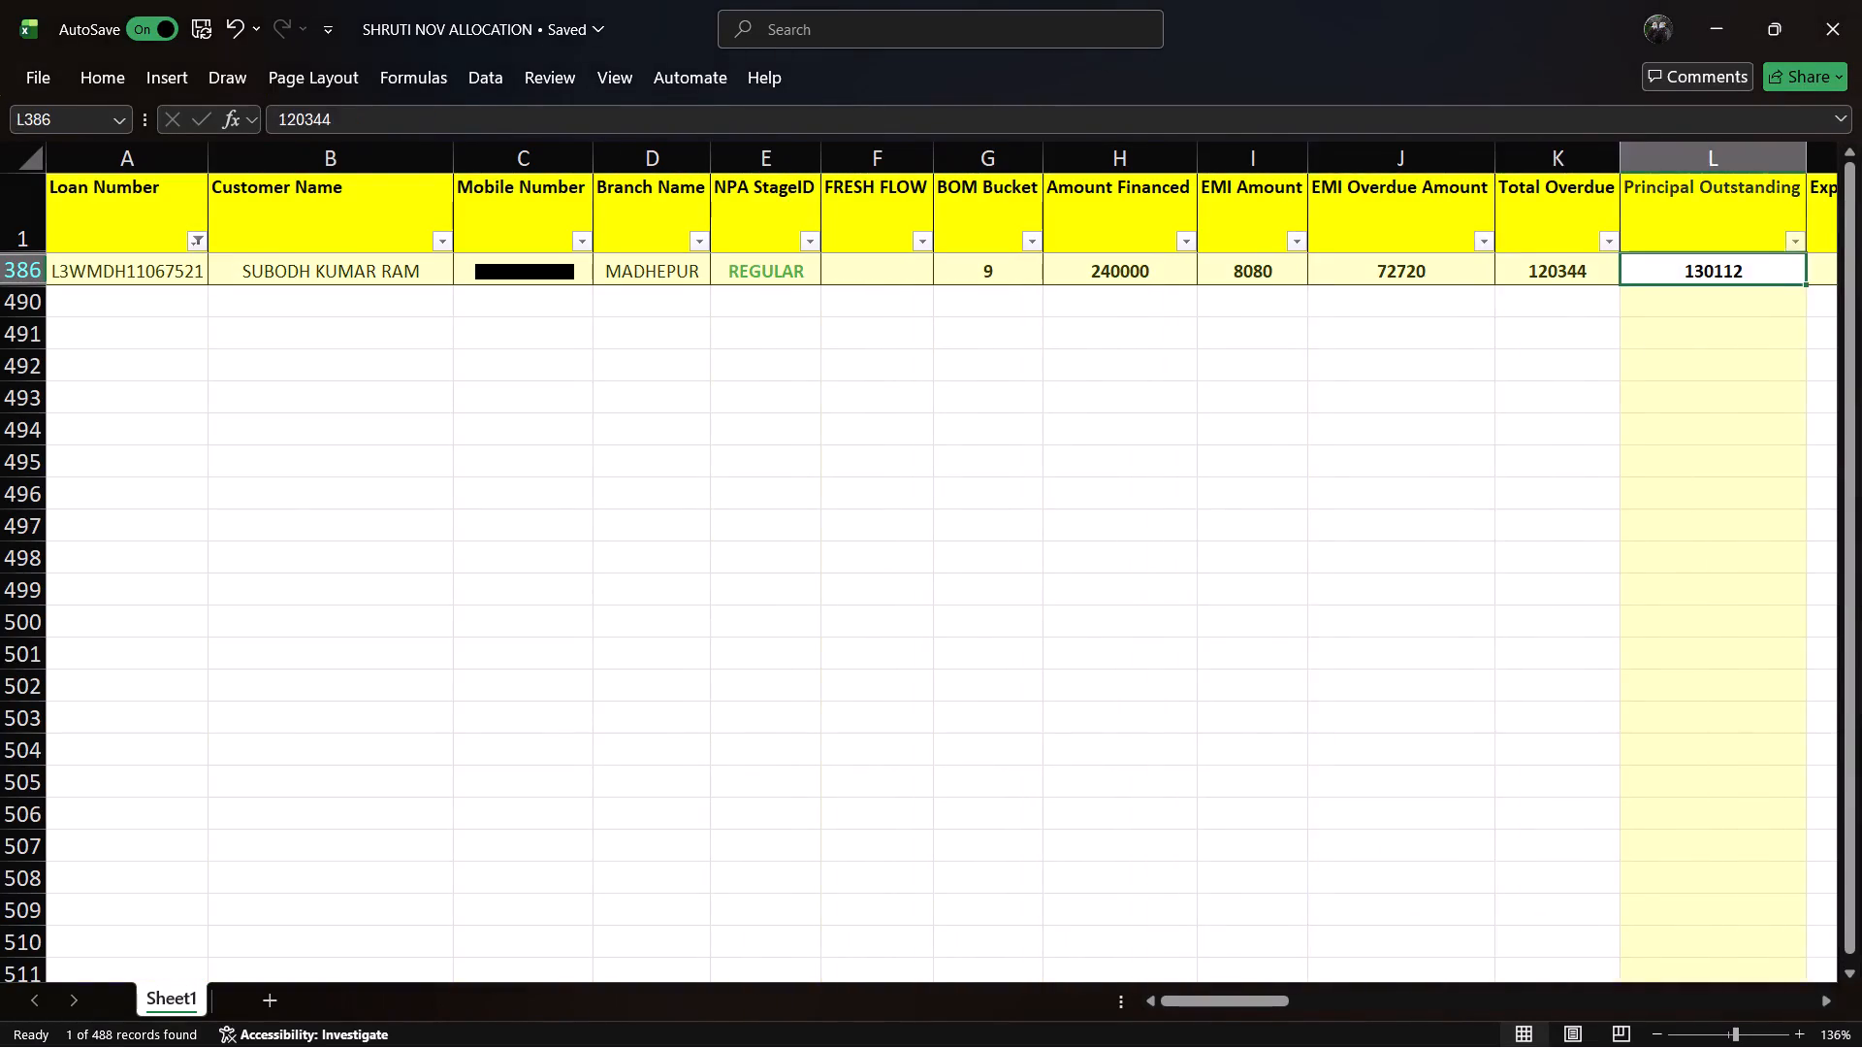
key(Right)
key(Right)
key(Right)
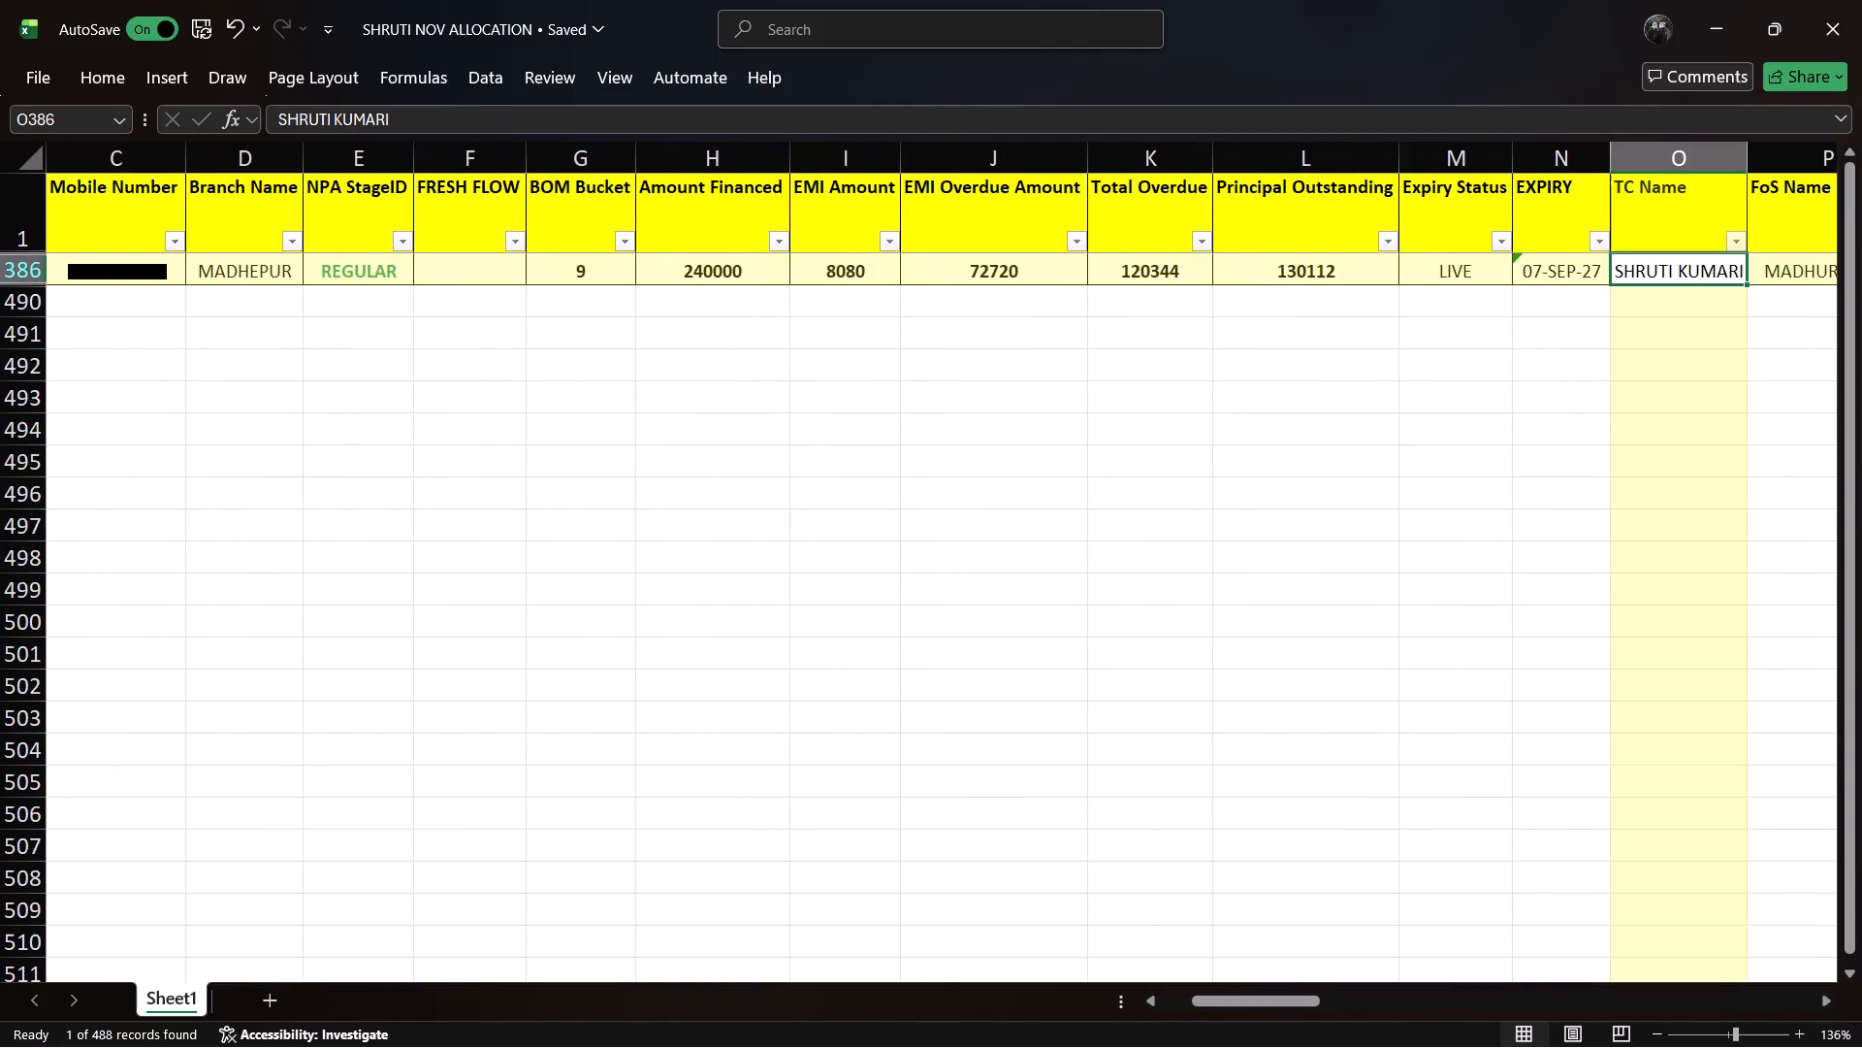
click(1681, 274)
key(BackSpace)
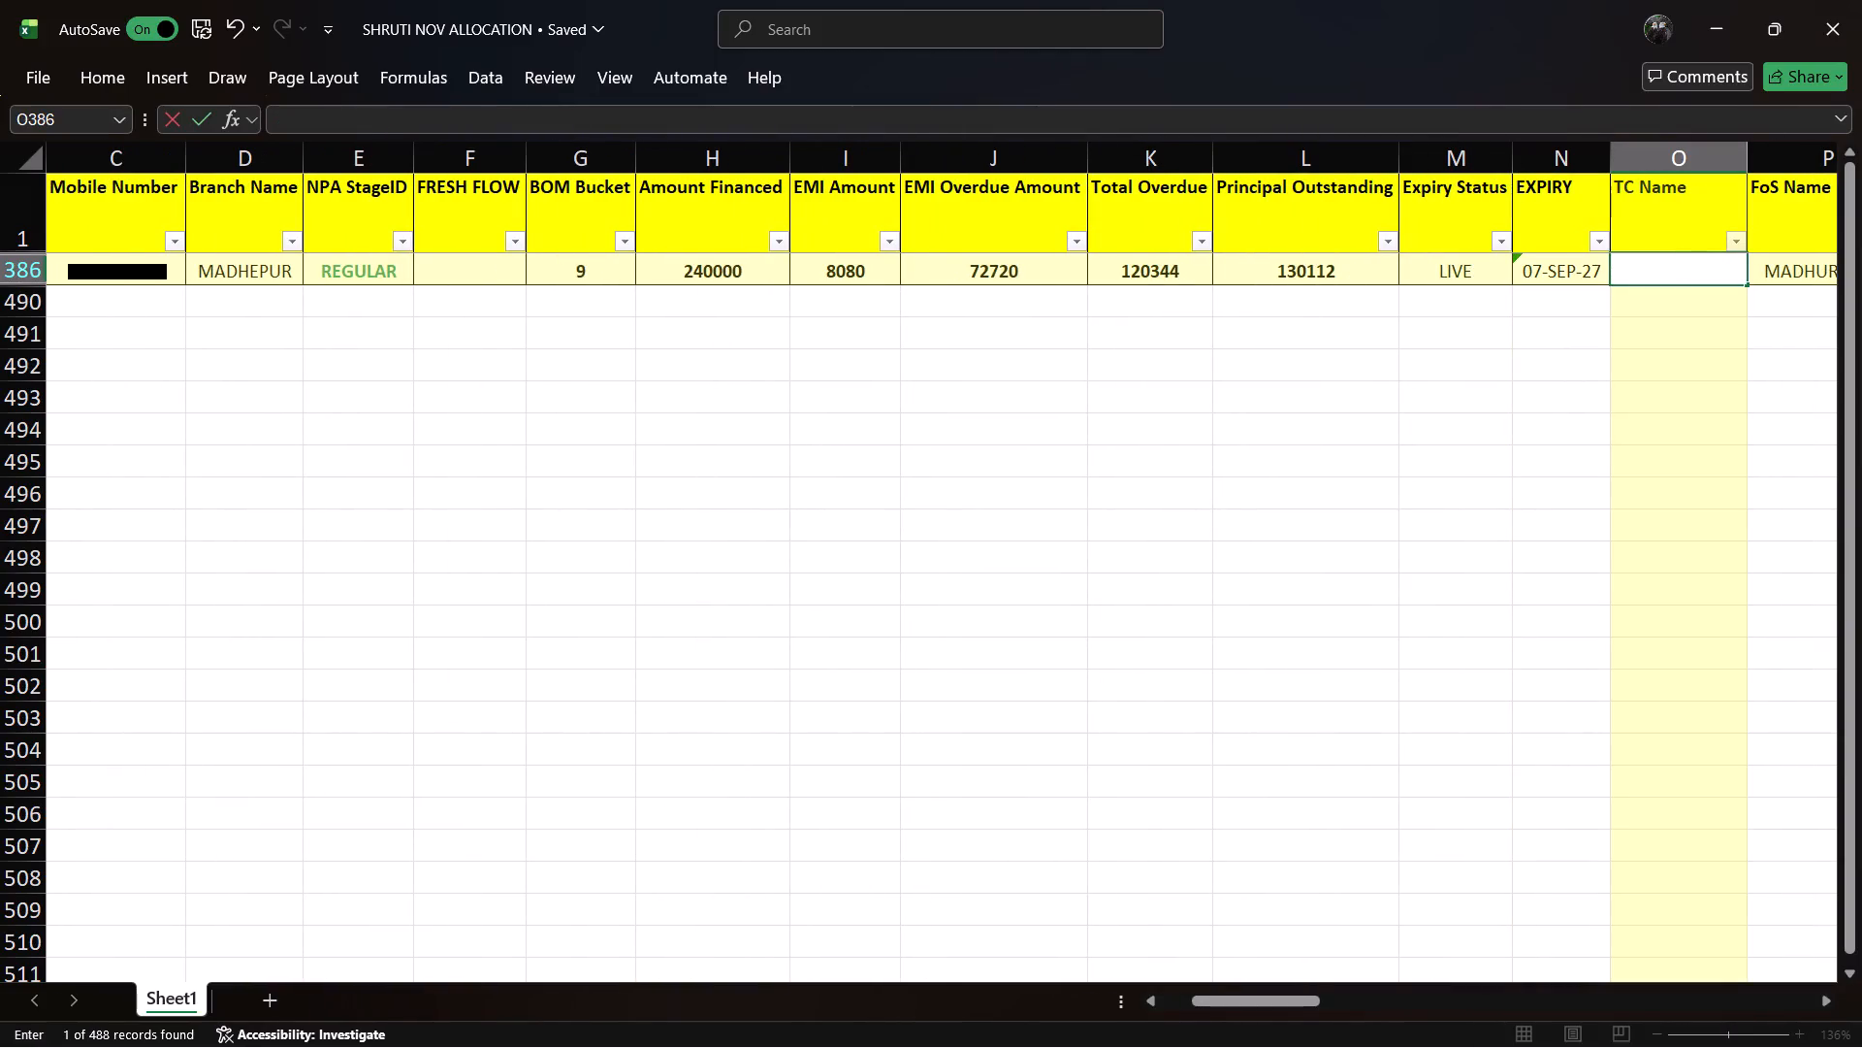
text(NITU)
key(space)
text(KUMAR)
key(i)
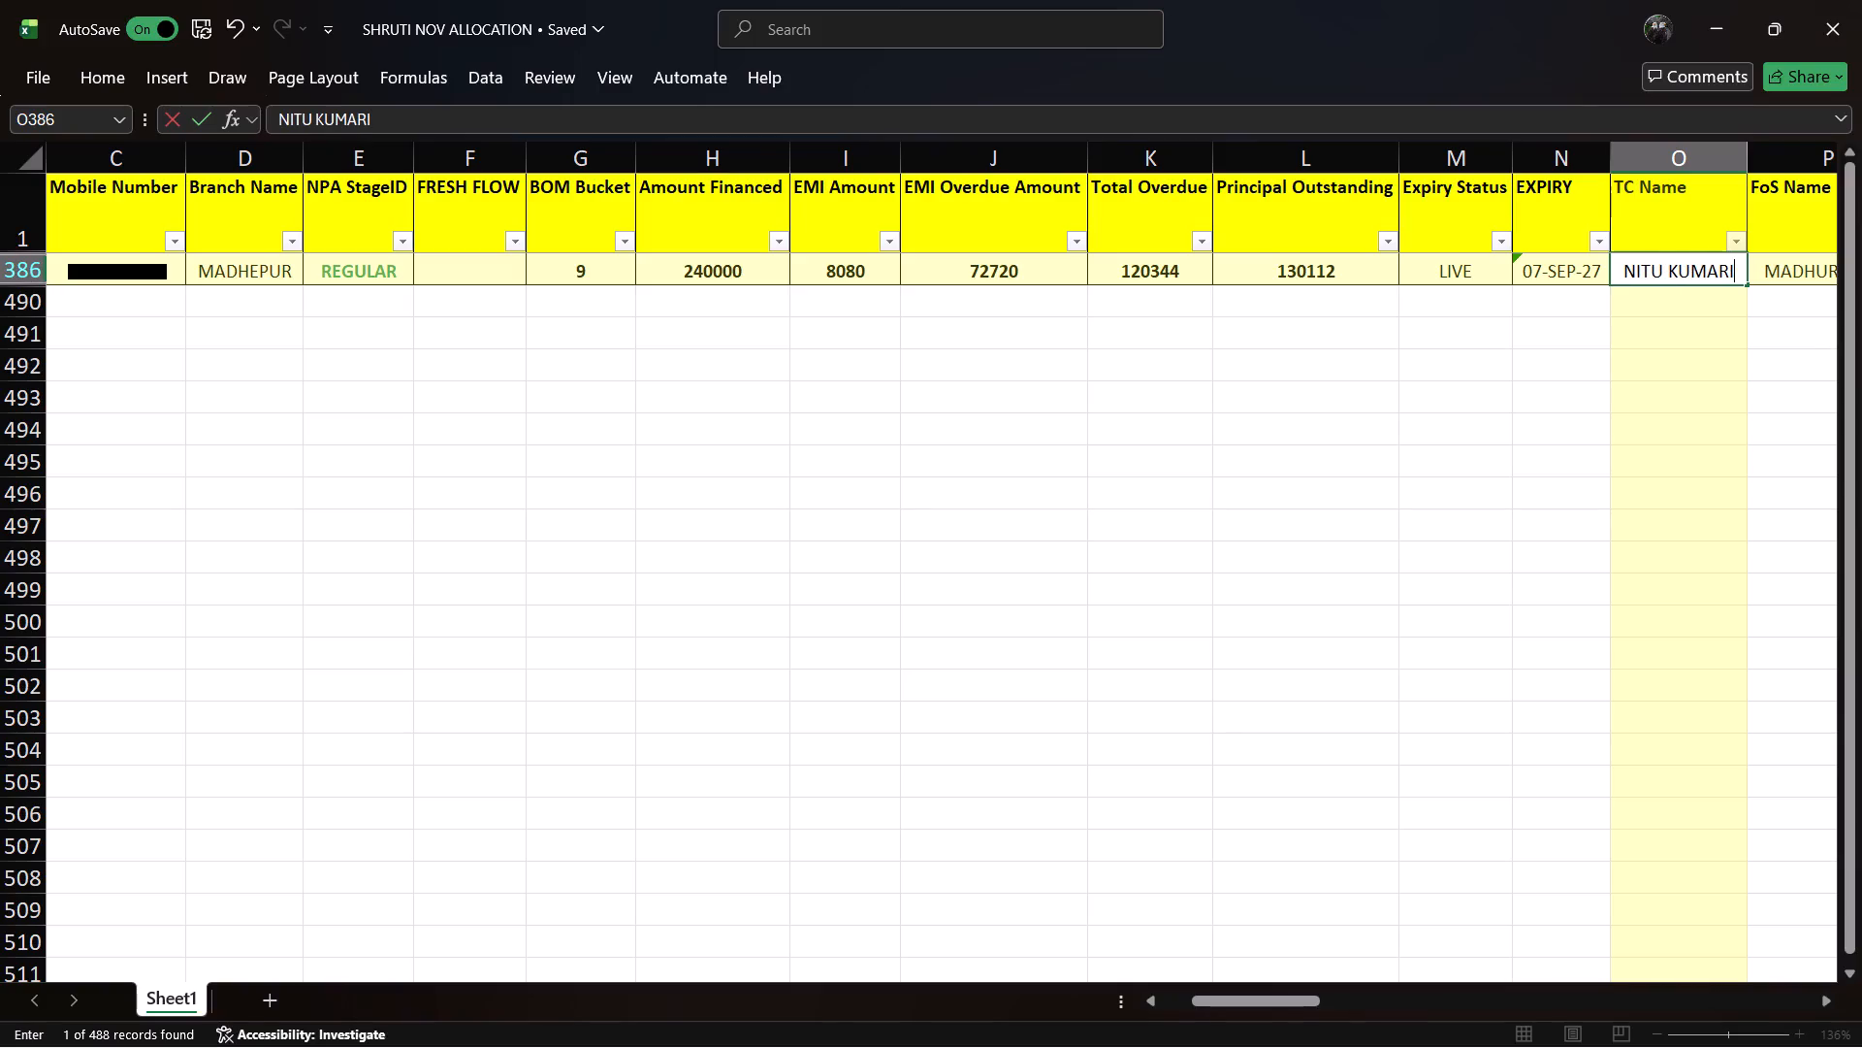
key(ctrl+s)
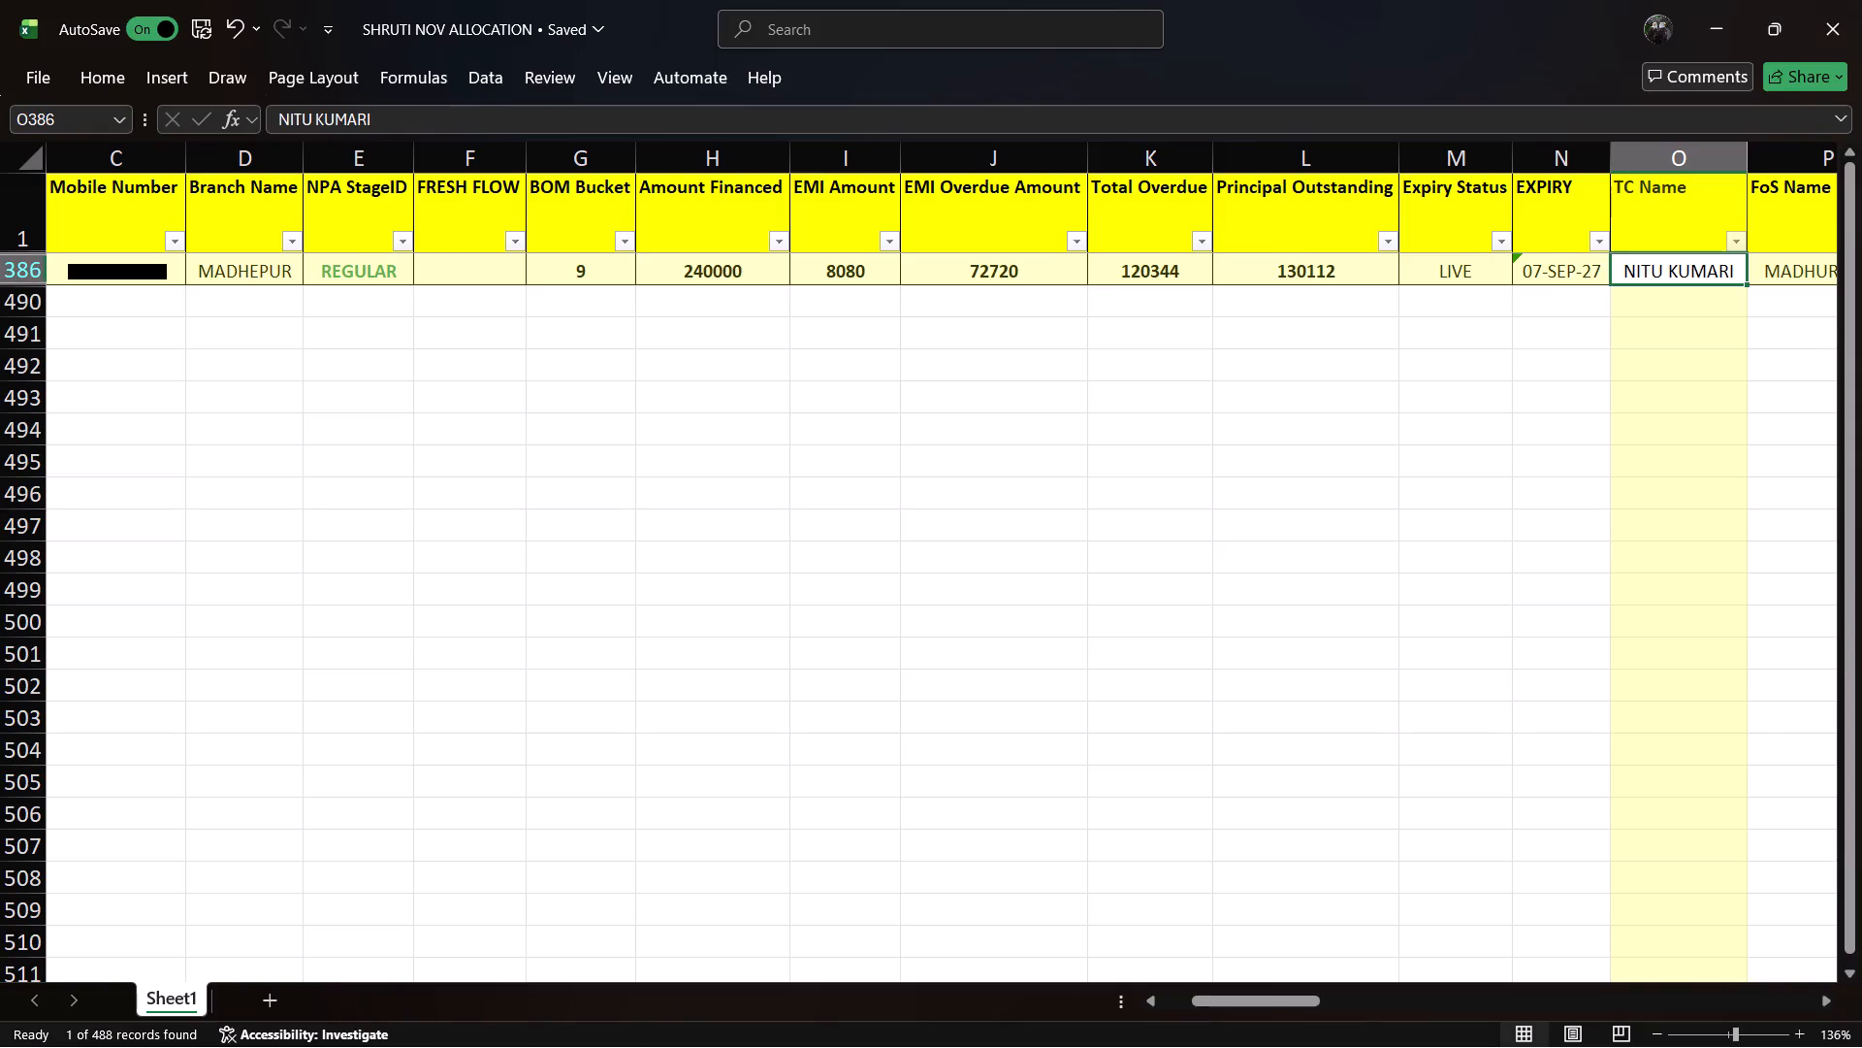
Switch to the BKT DATA PRINTABLE OCT26 1234 workbook to view its customer records.
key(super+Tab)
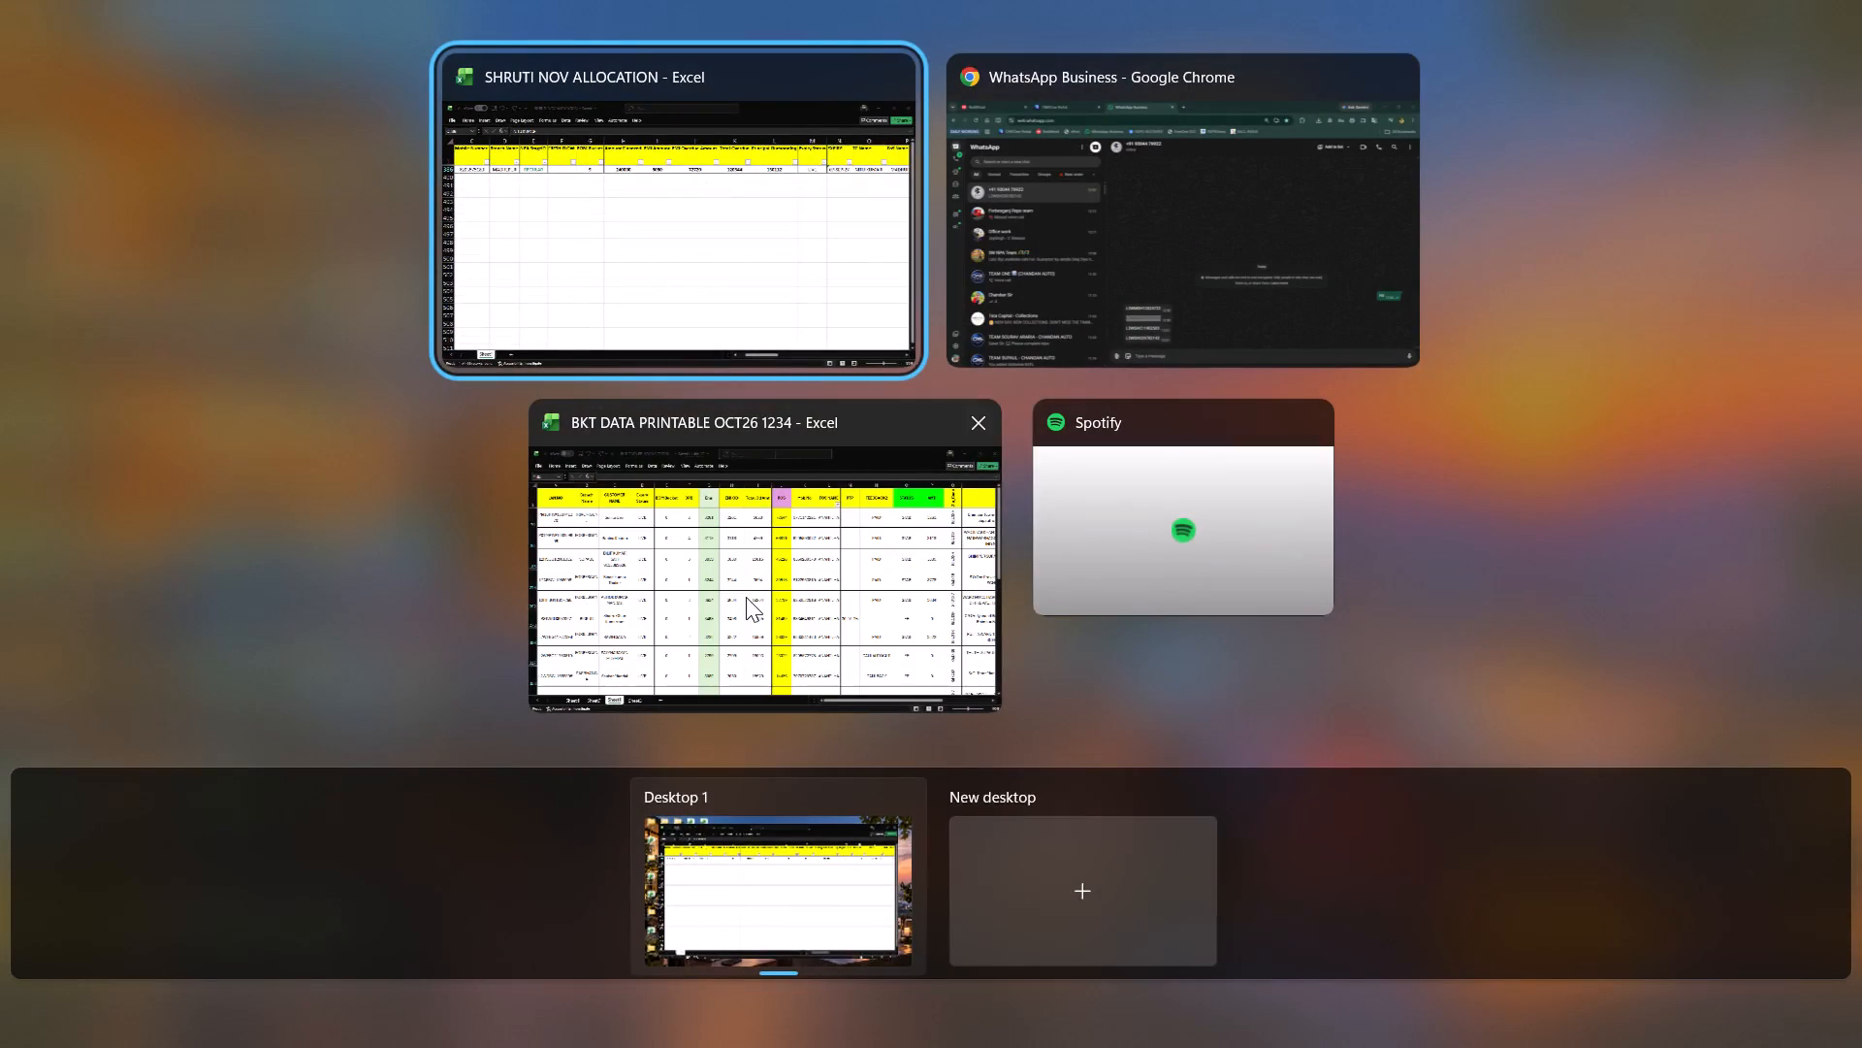
click(746, 597)
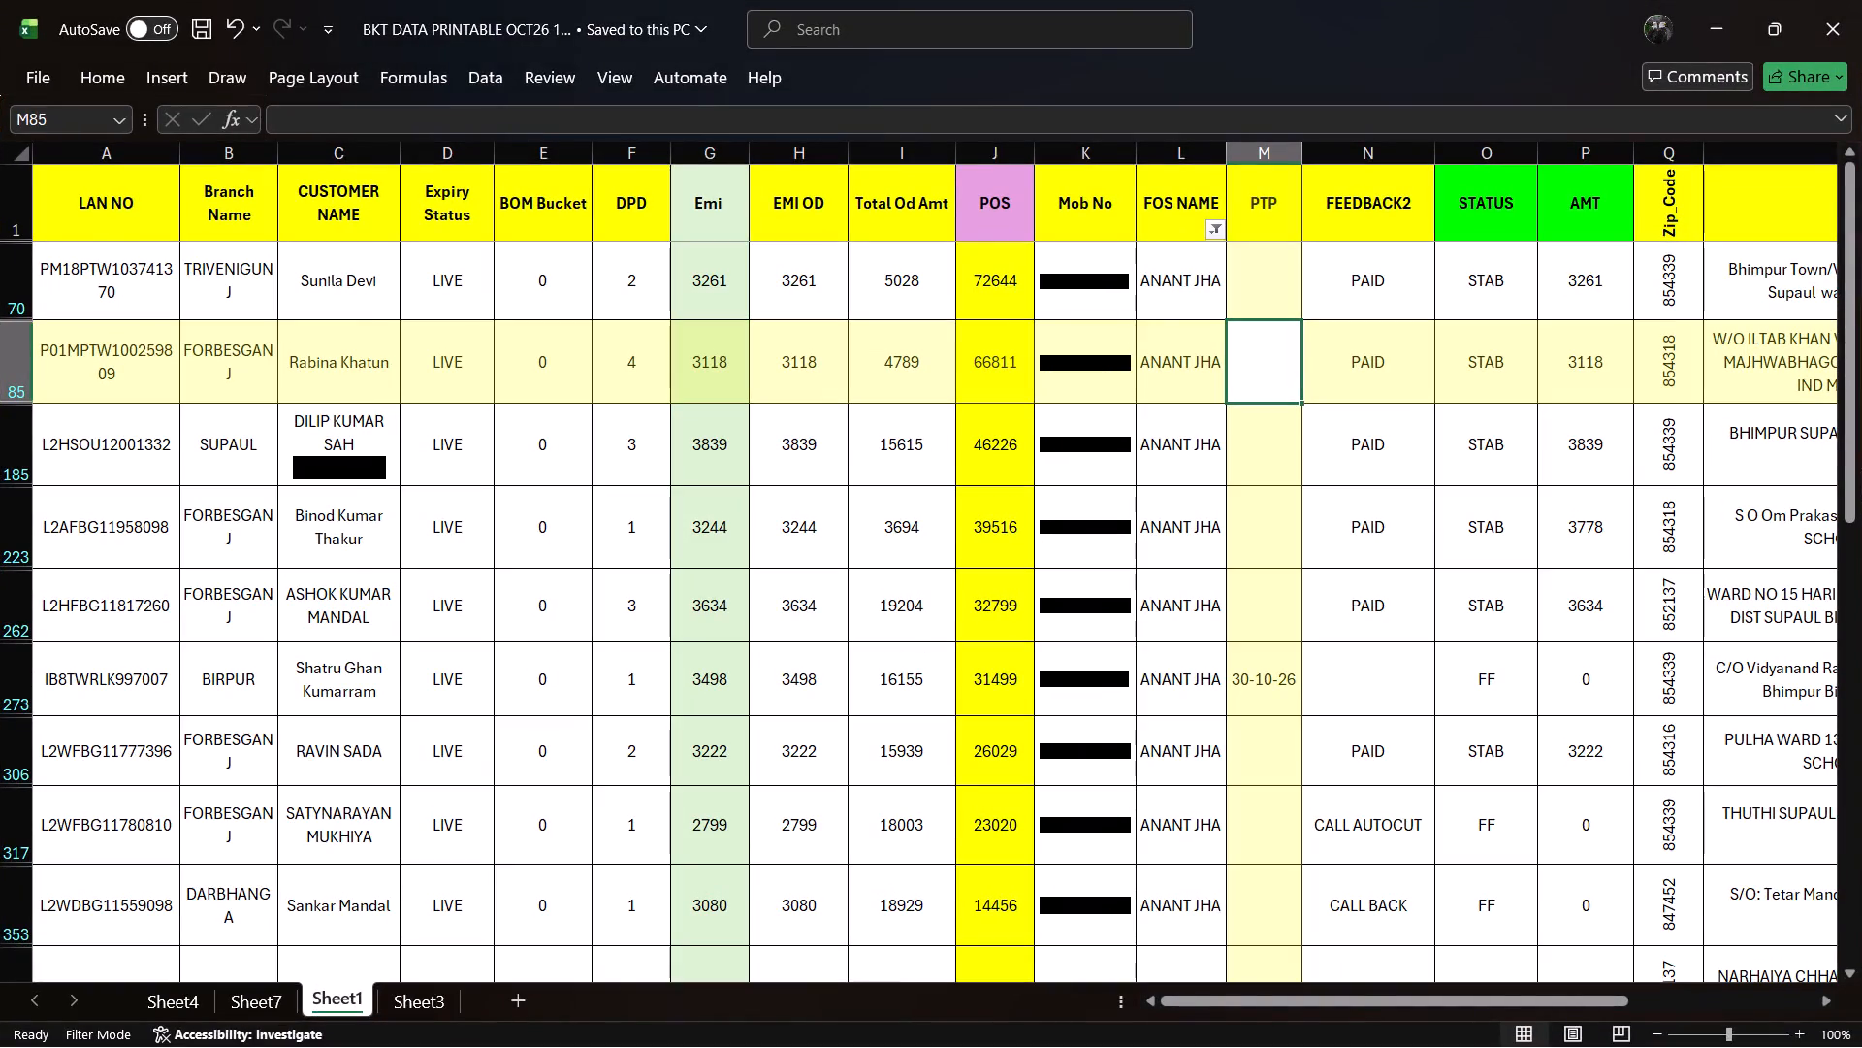
Bring up the open windows to switch away from the BKT DATA PRINTABLE OCT26 1234 workbook.
key(super+Tab)
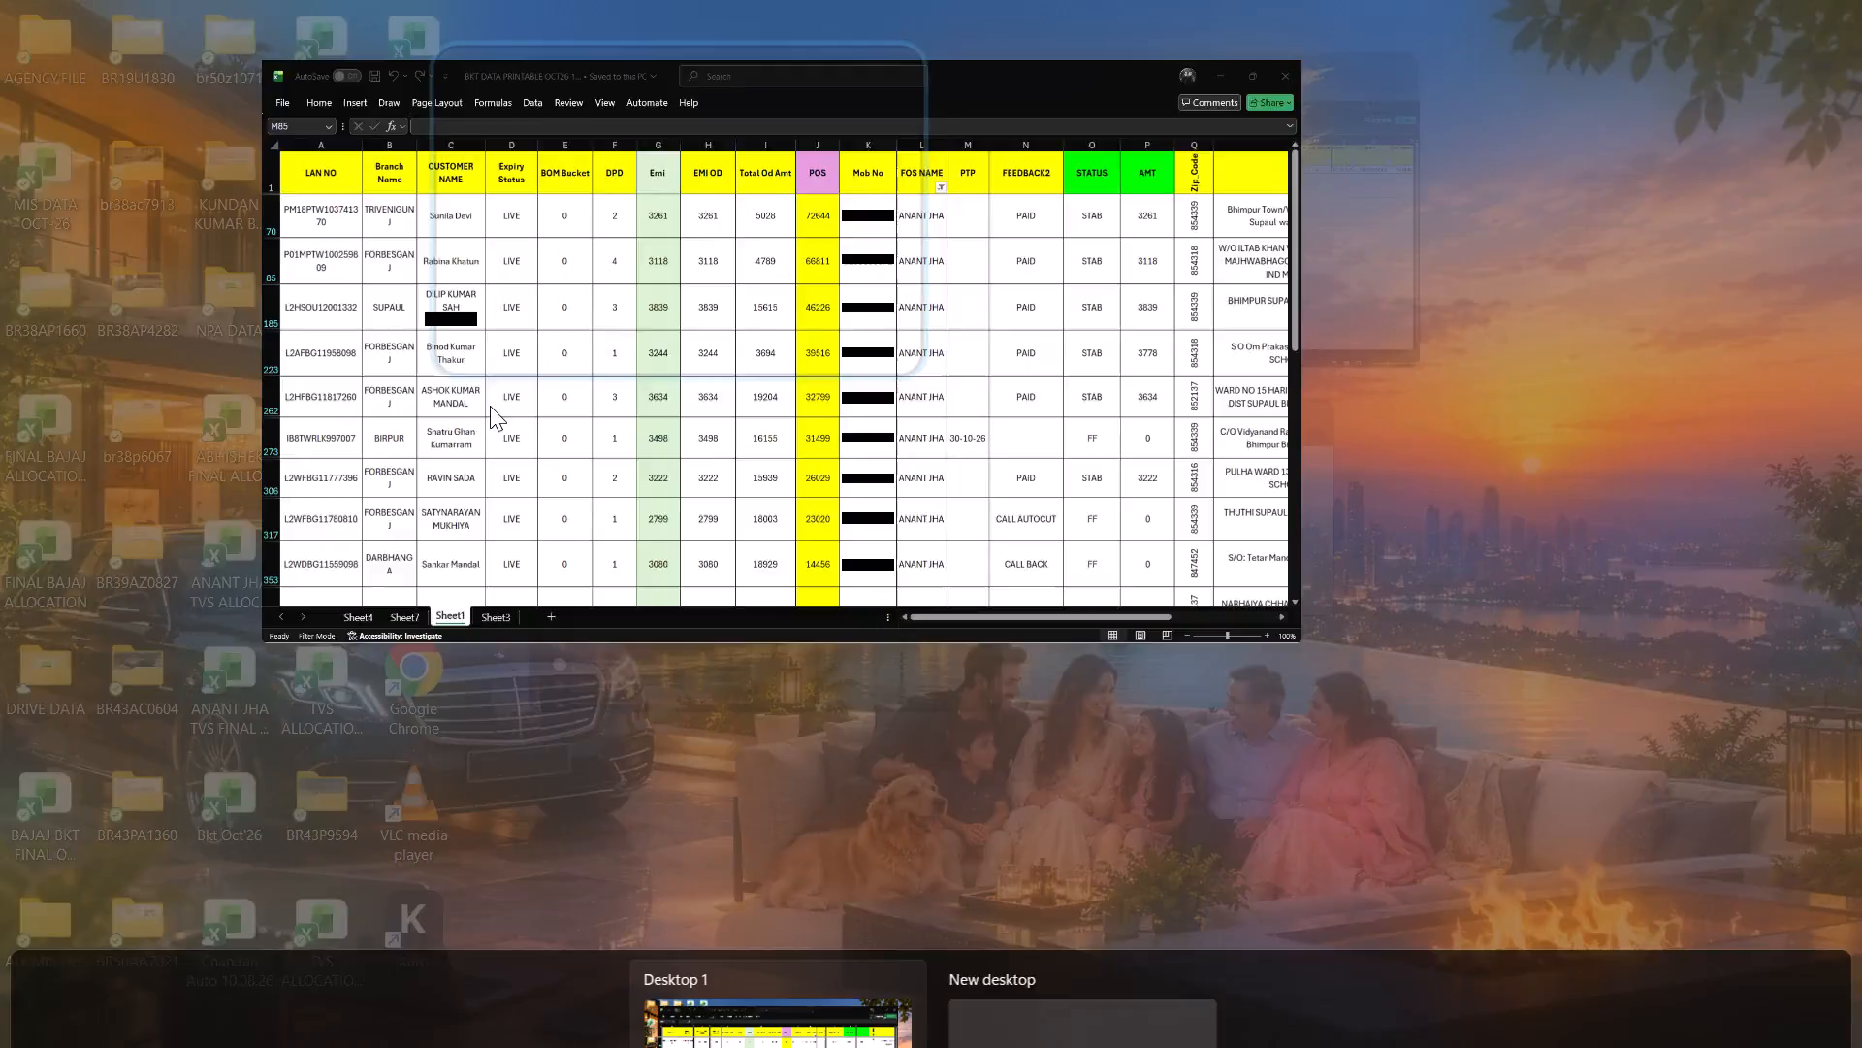
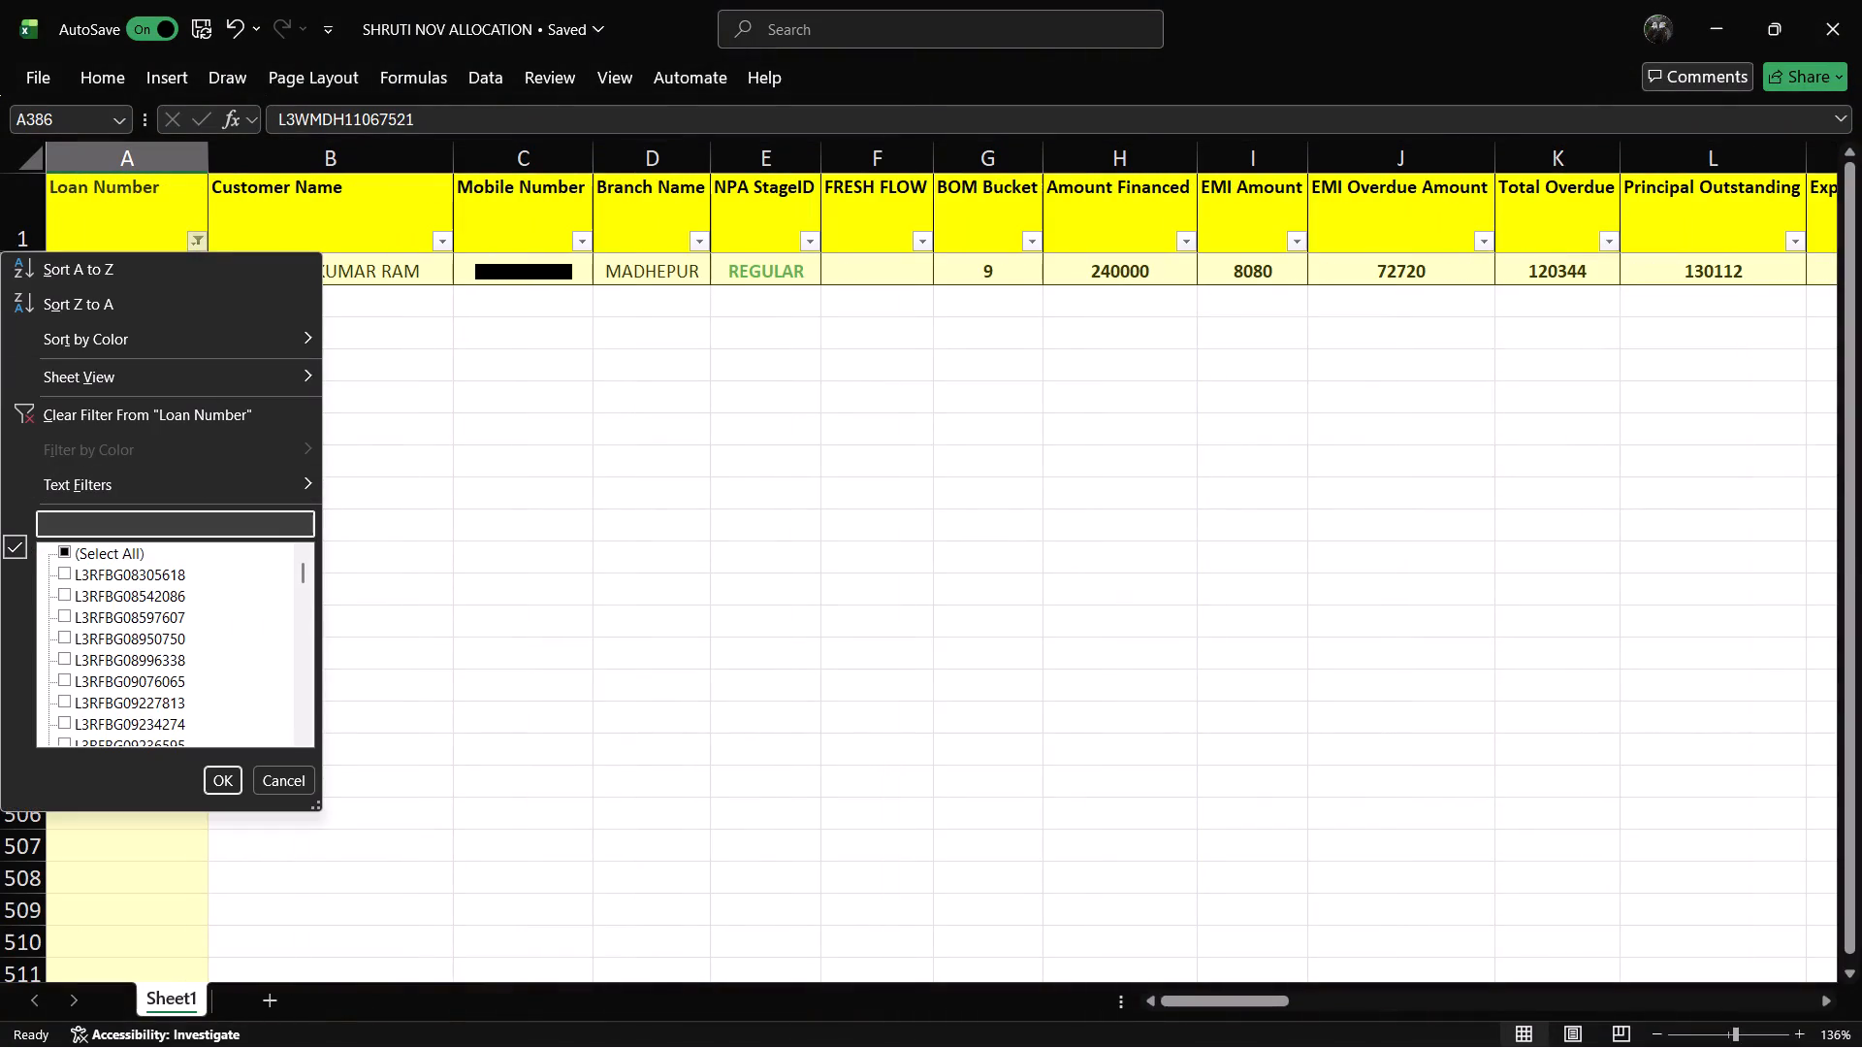
Filter the Loan Number column of the SHRUTI NOV ALLOCATION sheet to the copied loan number and bring its record into view.
key(ctrl+v)
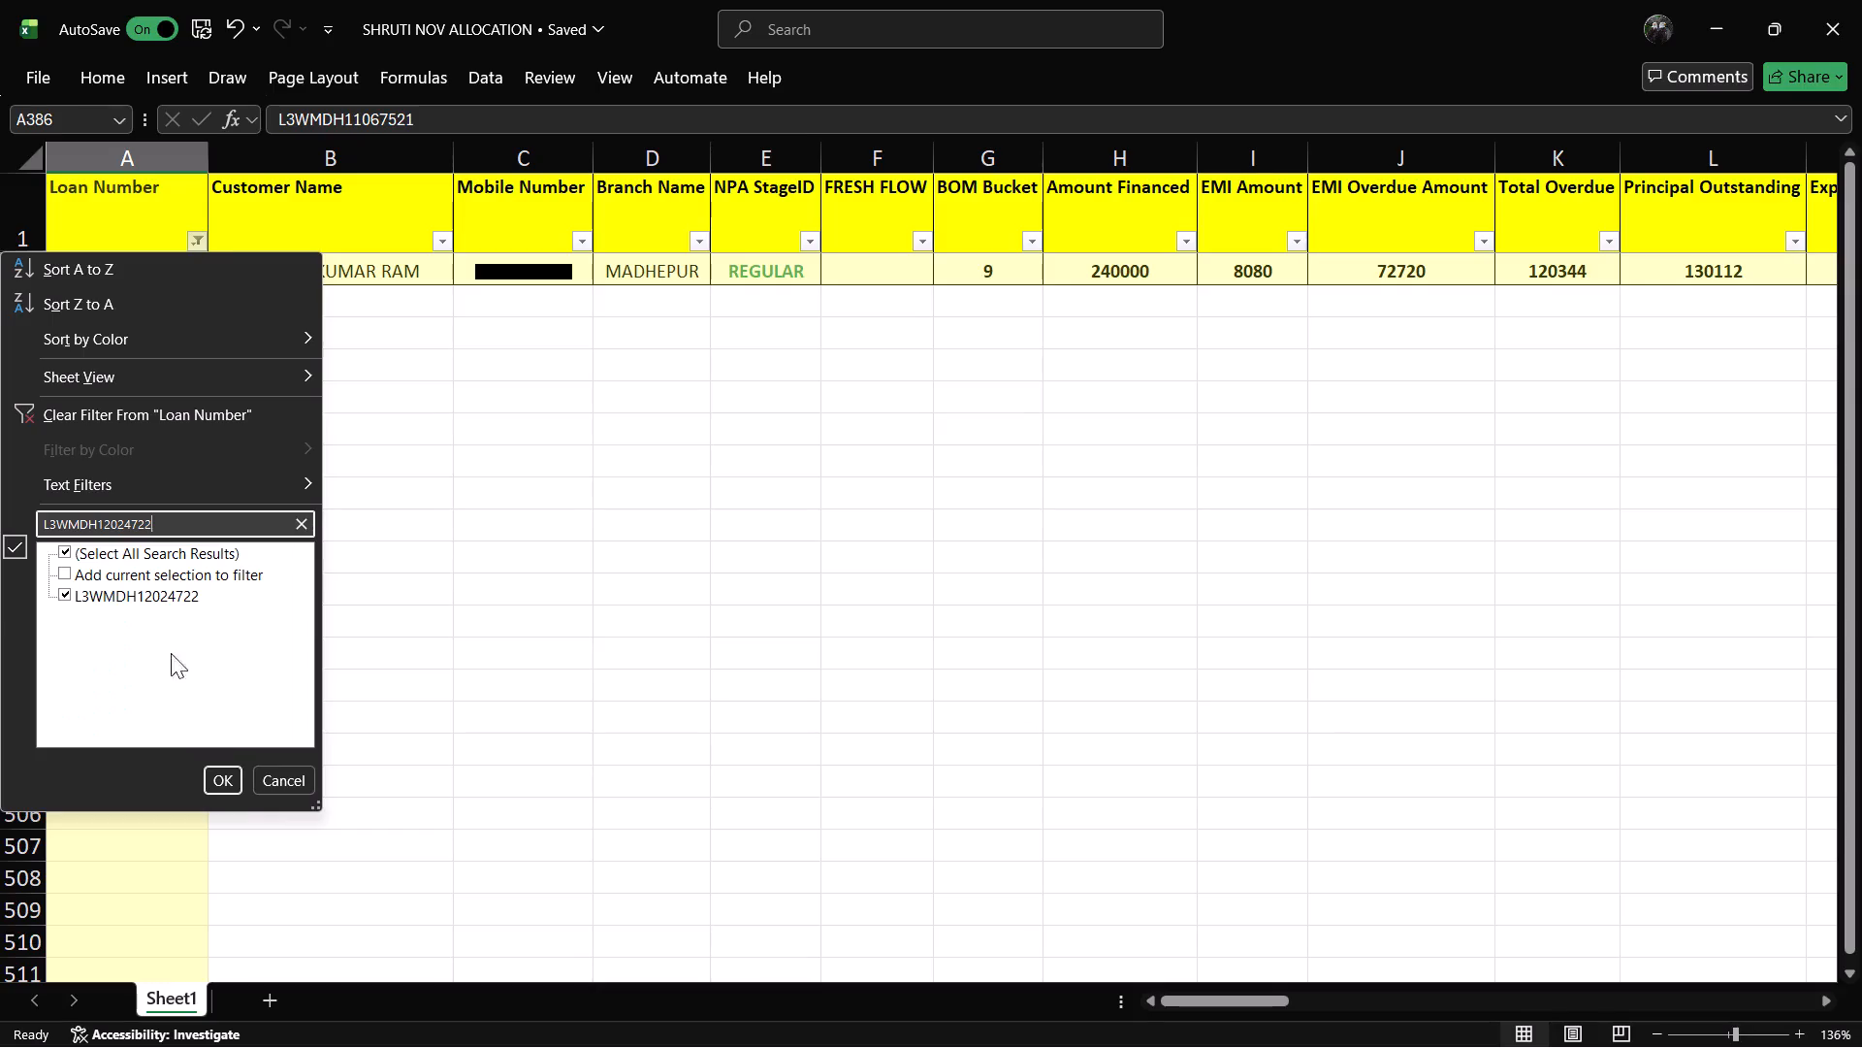
click(222, 782)
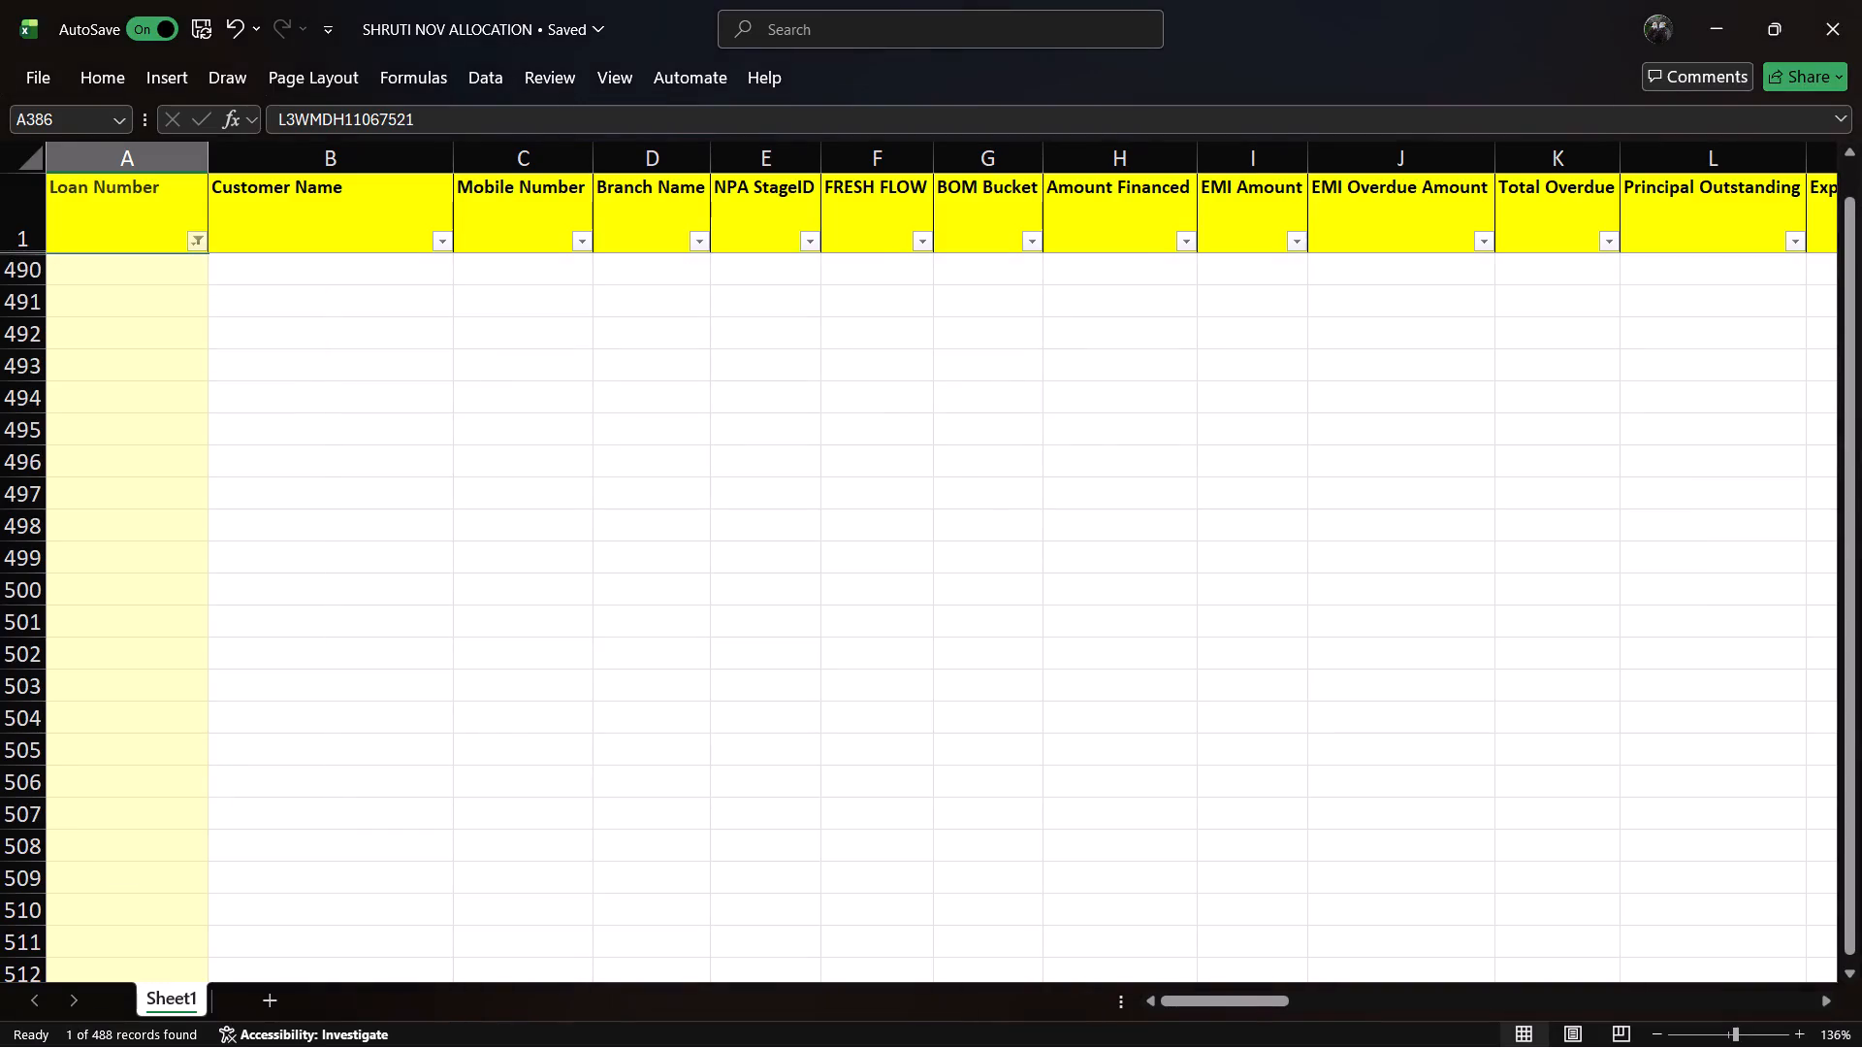
key(Up)
key(Up)
key(Up)
key(Up)
key(Up)
key(Up)
key(Up)
key(Up)
key(Up)
key(Up)
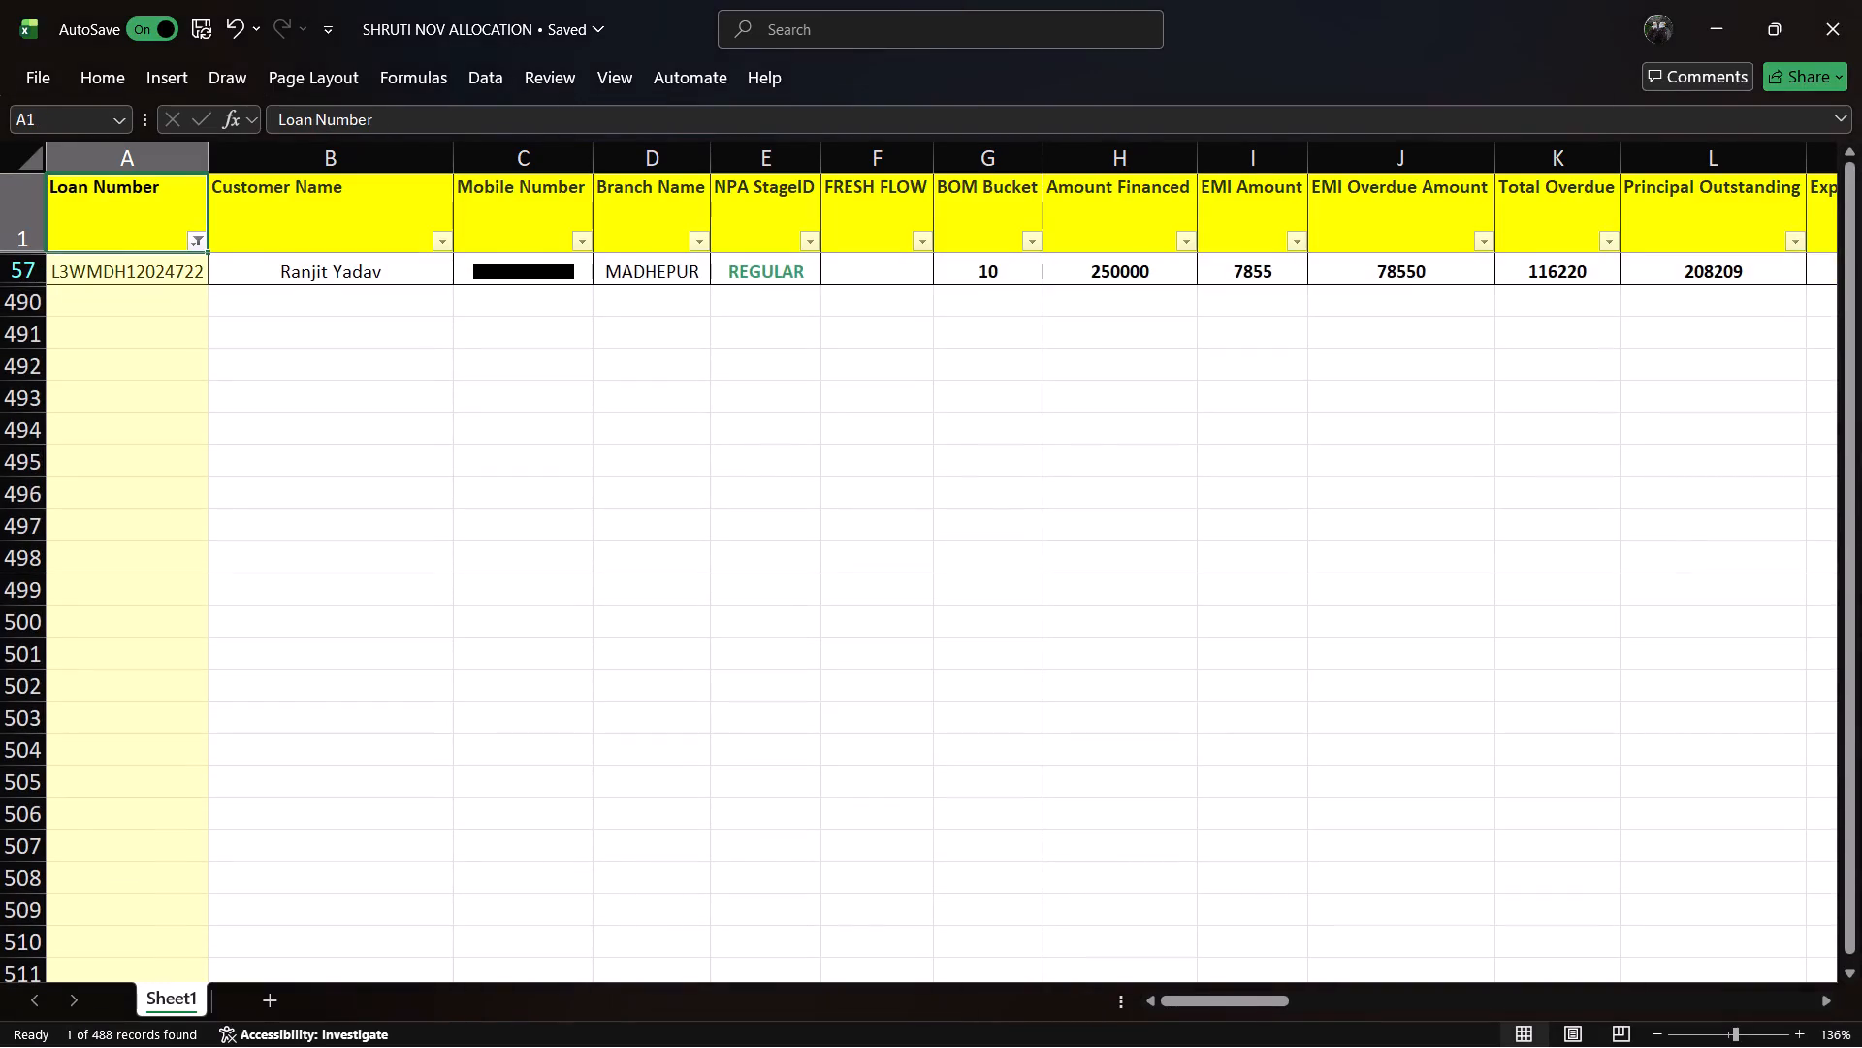
Replace the TC Name in row 57 of the filtered sheet with the new telecaller's name and save the workbook.
click(356, 270)
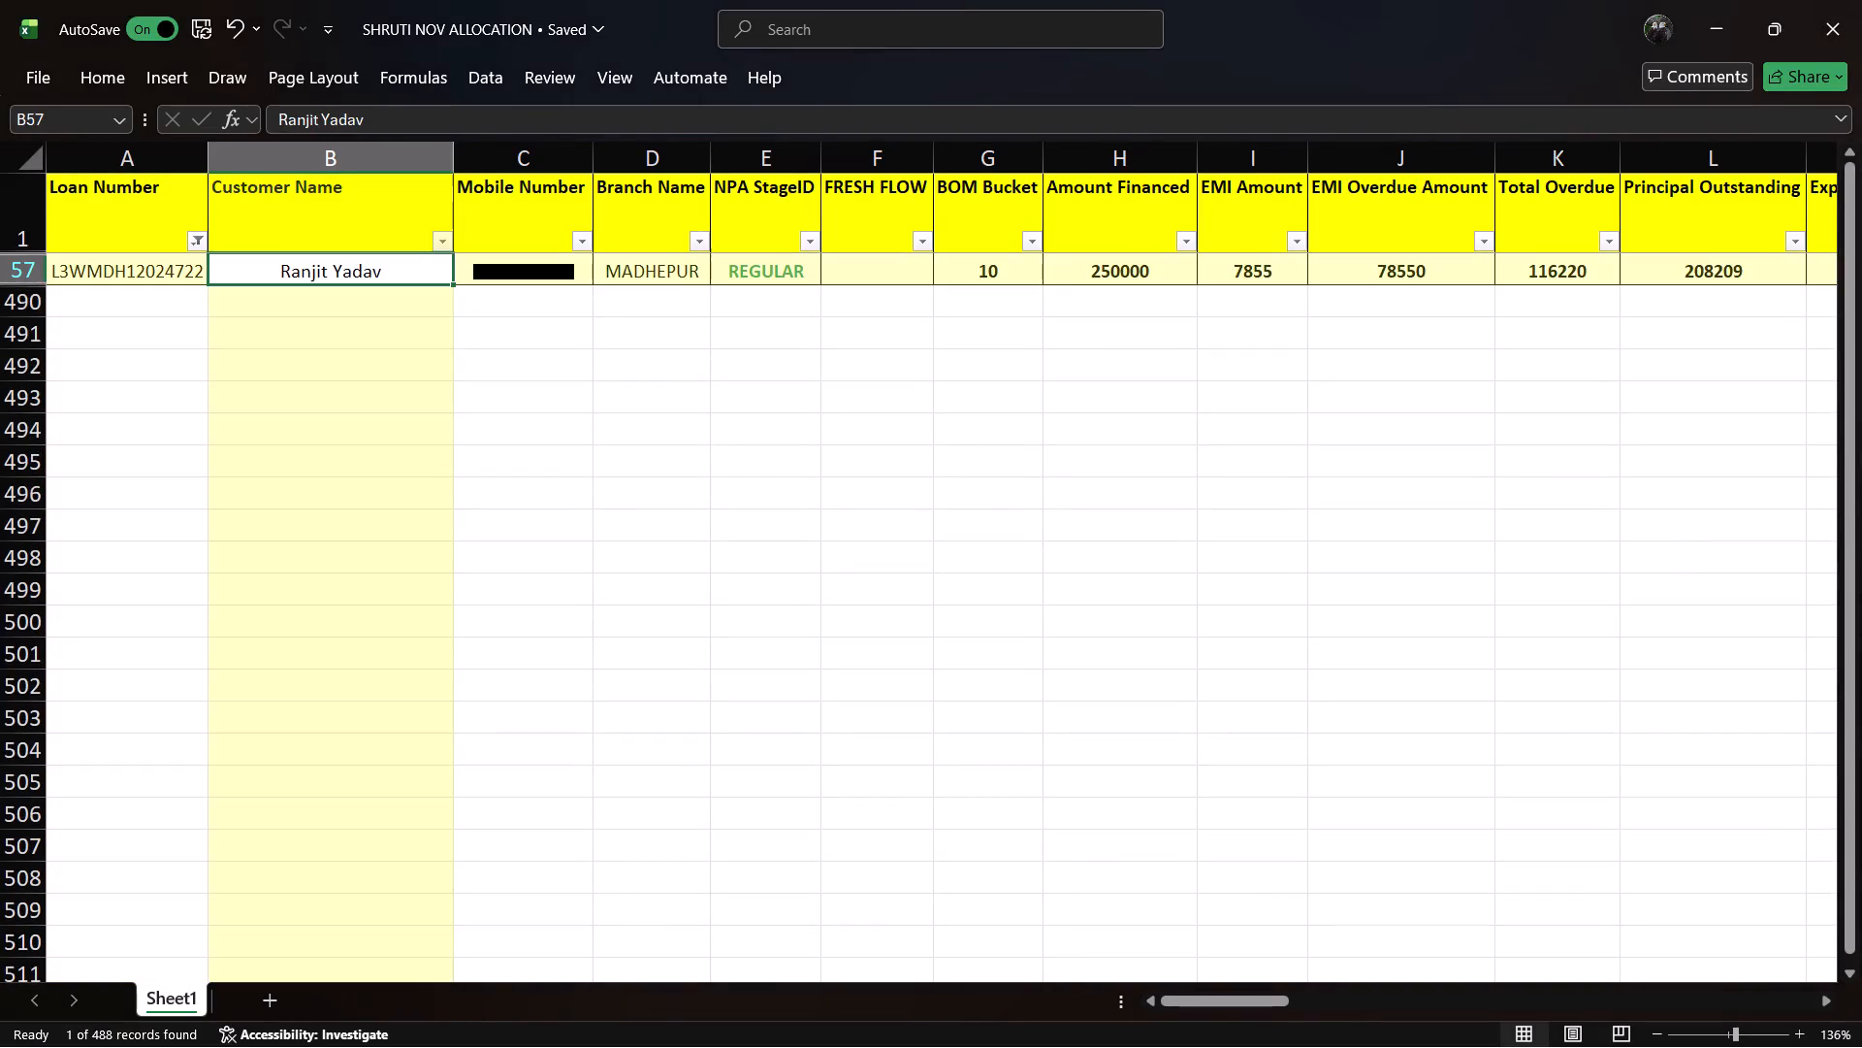
key(Right)
key(Right)
key(Right)
key(Right)
key(Right)
key(Right)
key(Right)
key(Right)
key(Right)
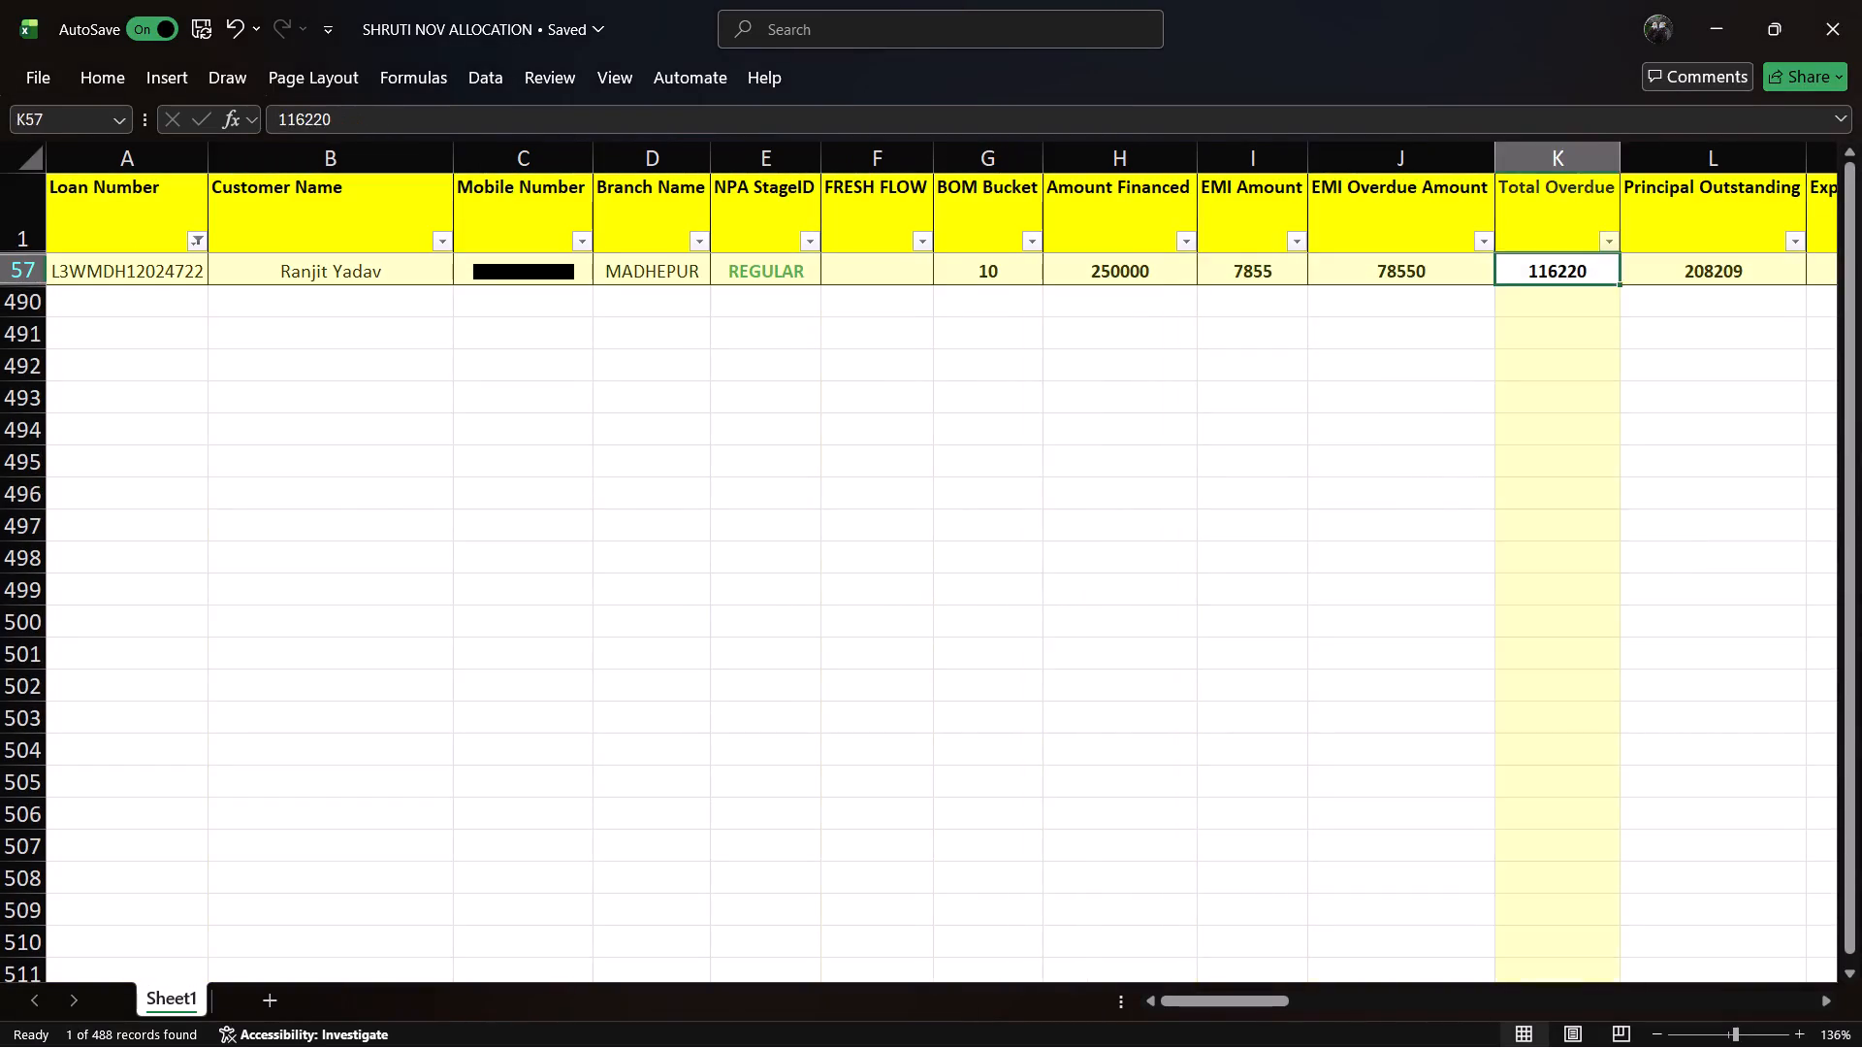
key(Right)
key(Right)
key(Right)
key(Right)
key(Right)
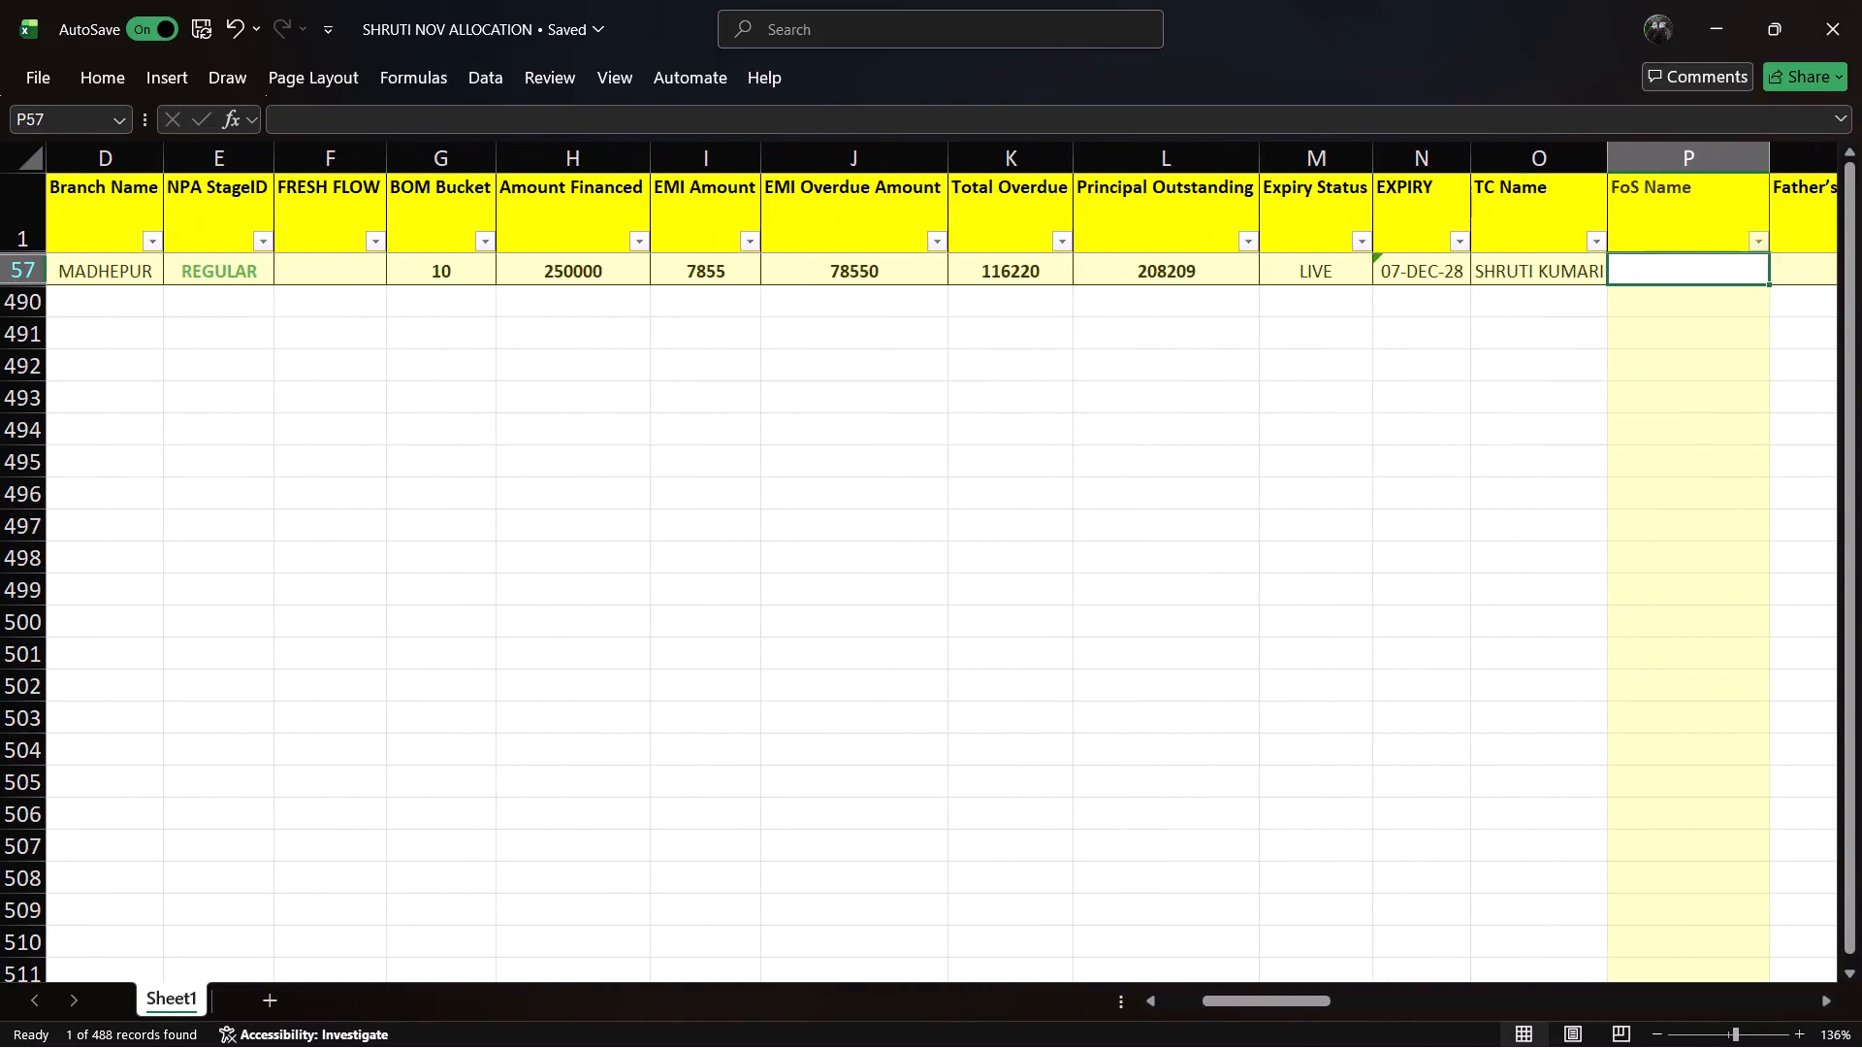
click(1526, 278)
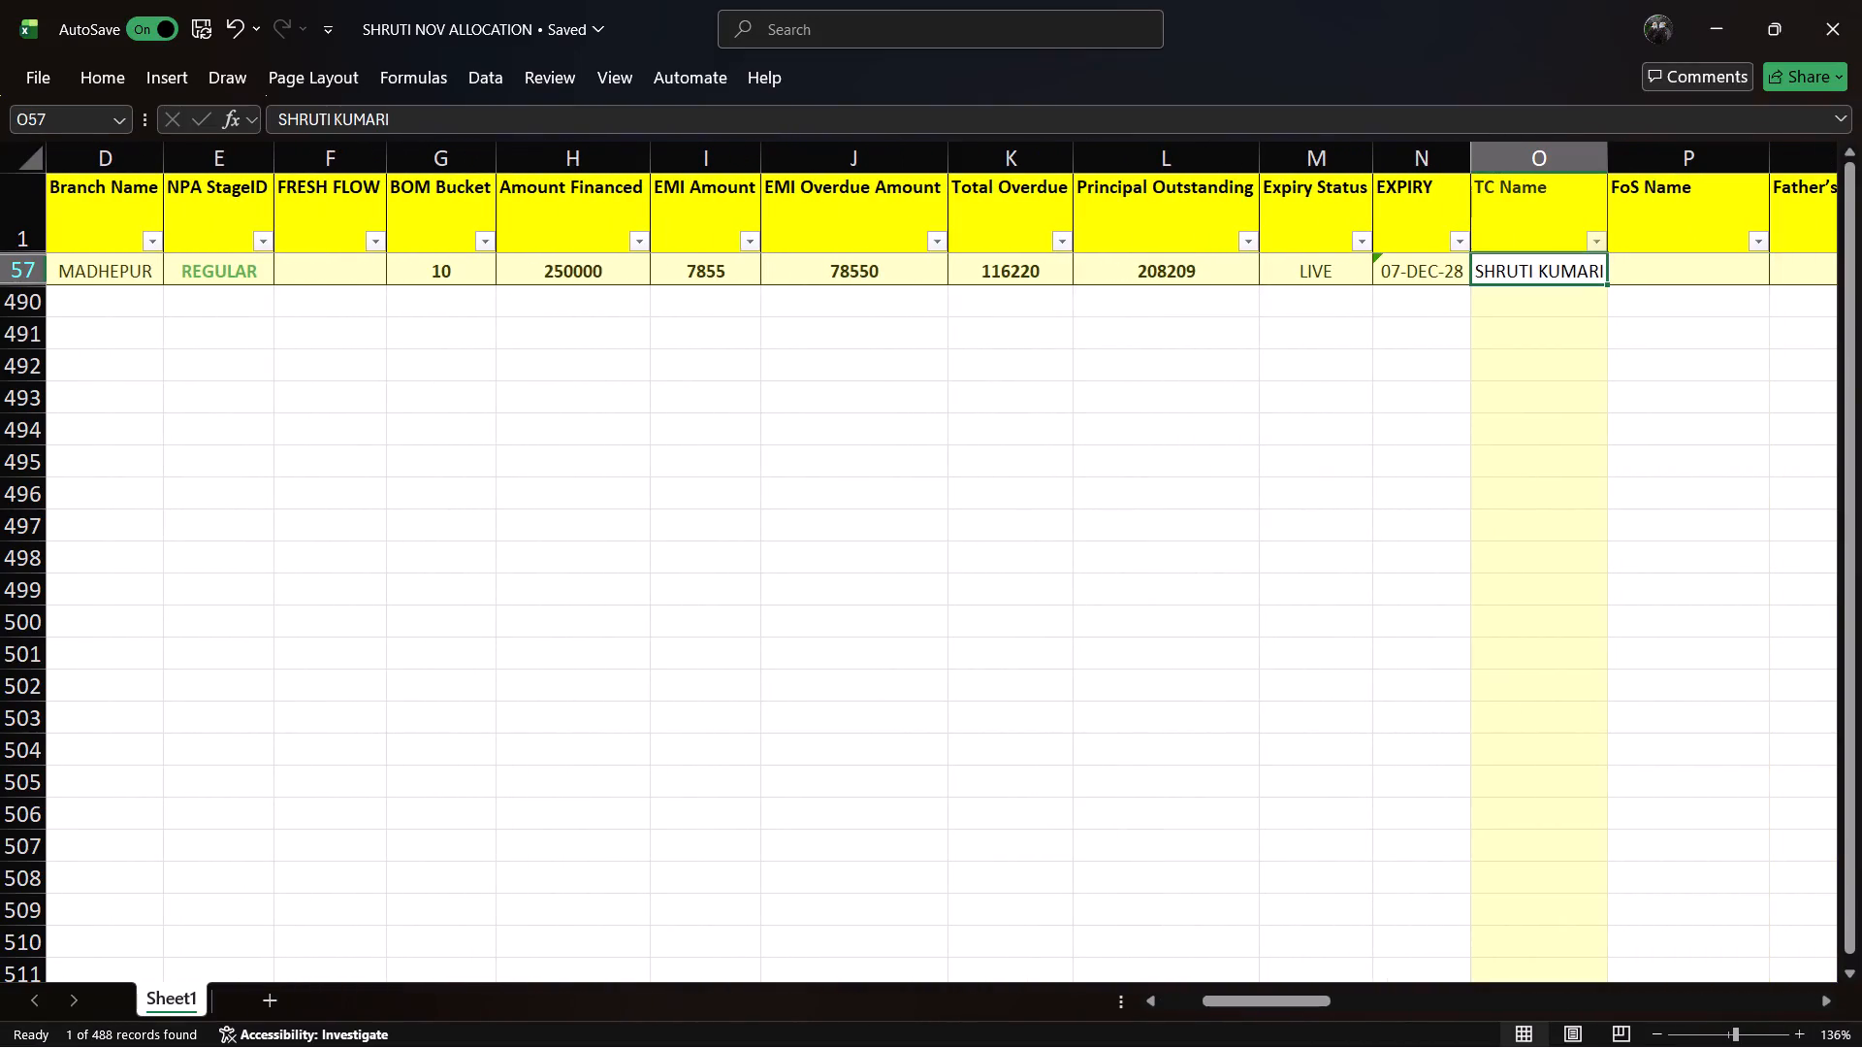
key(BackSpace)
text(ni)
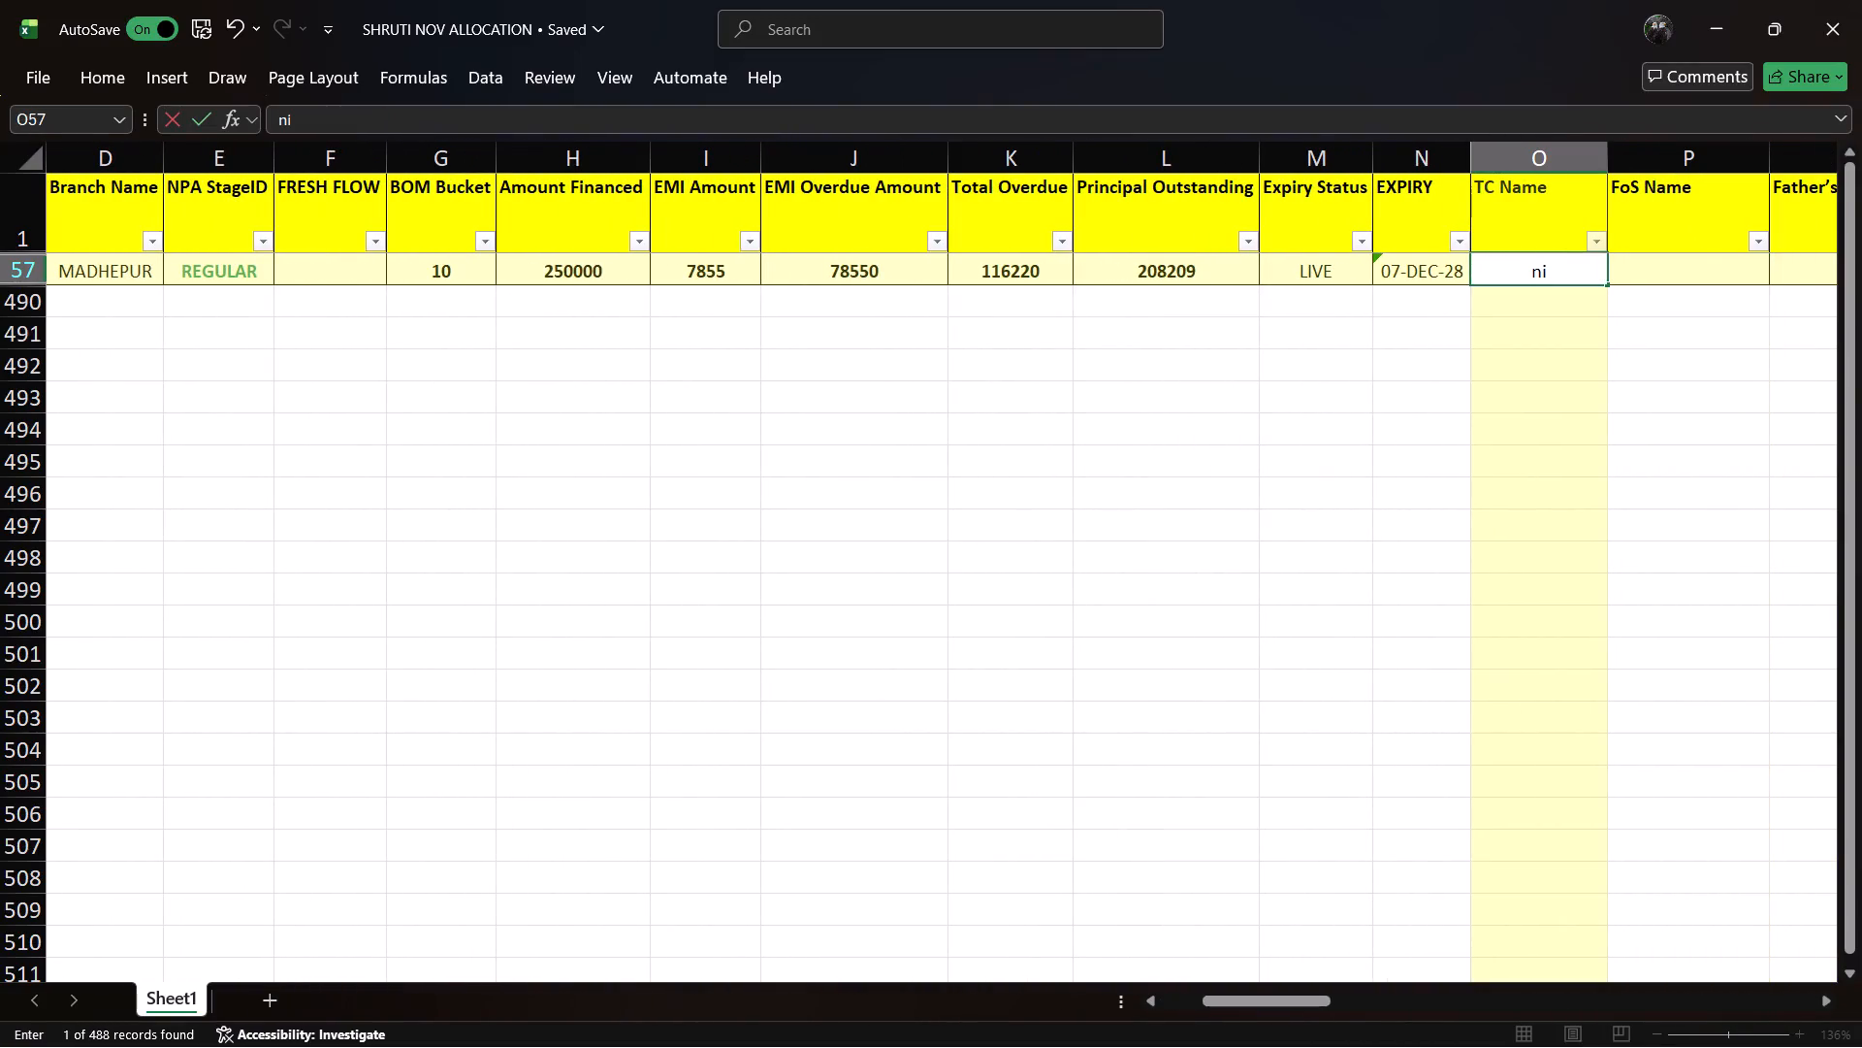
key(BackSpace)
key(BackSpace)
text(NI)
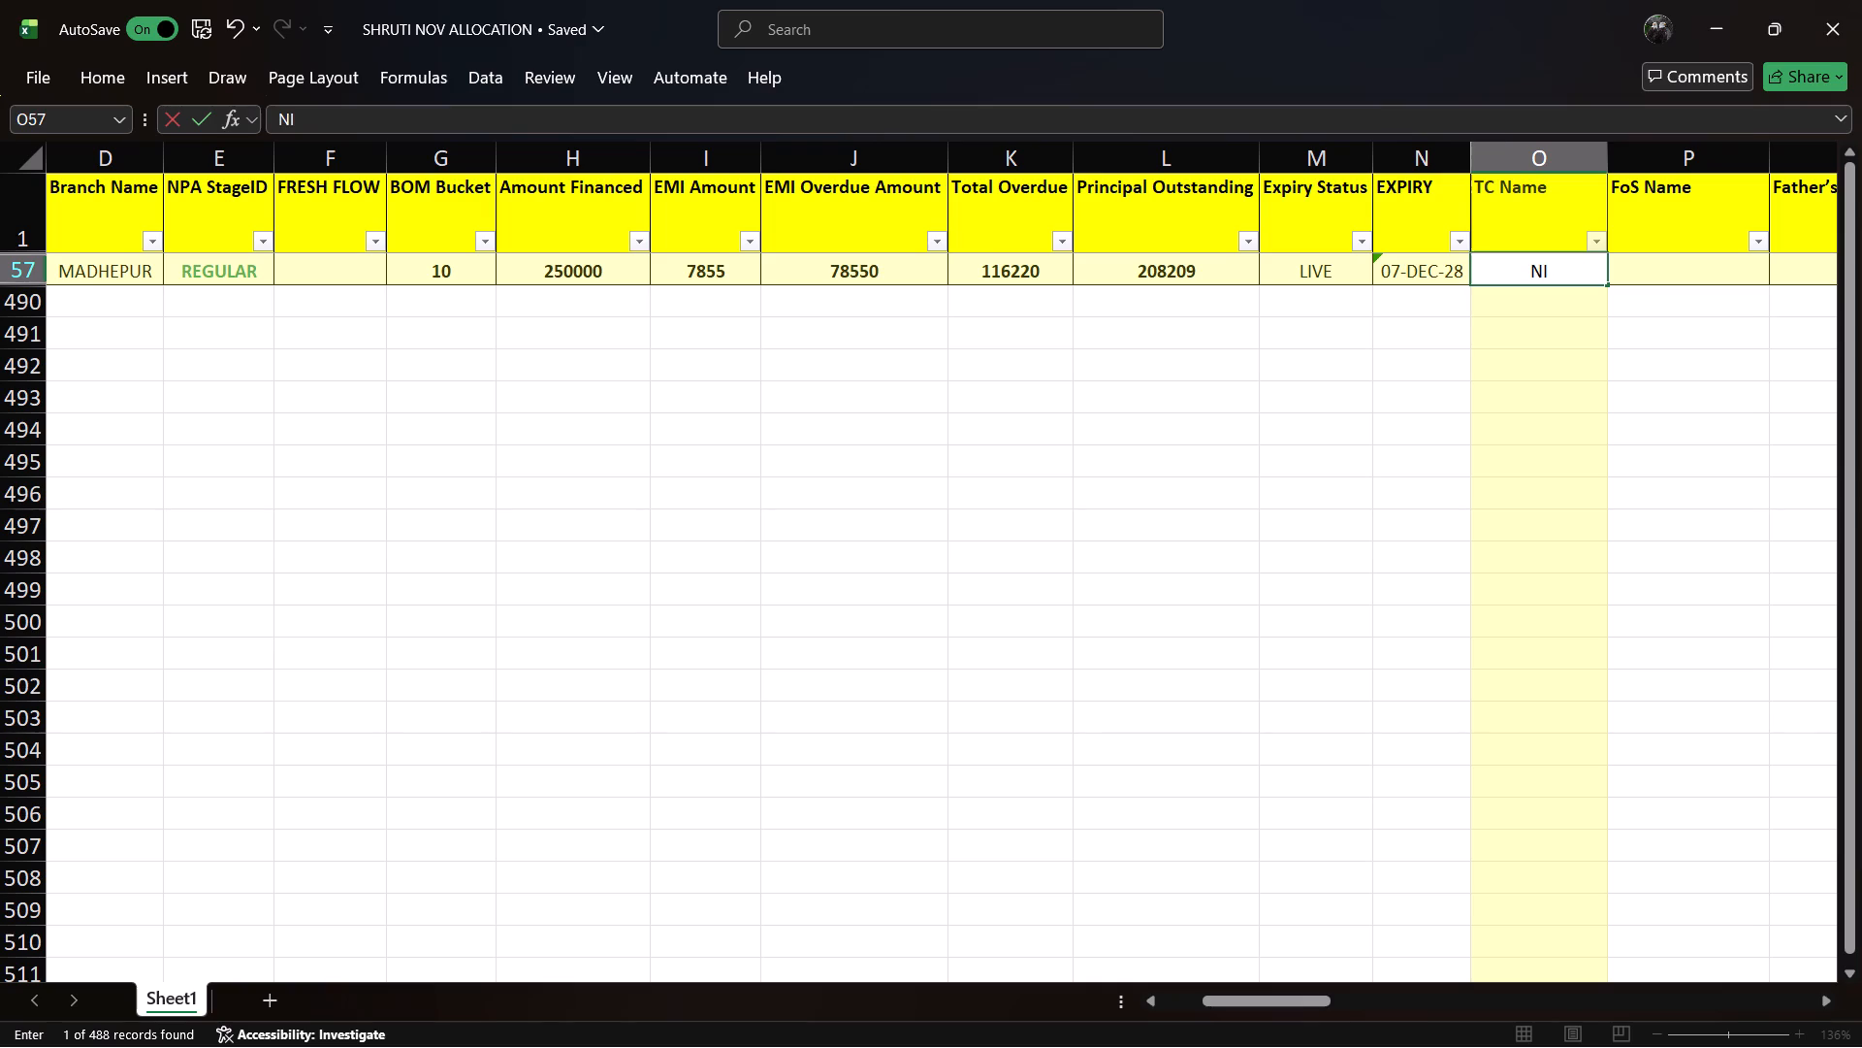
key(shift+t)
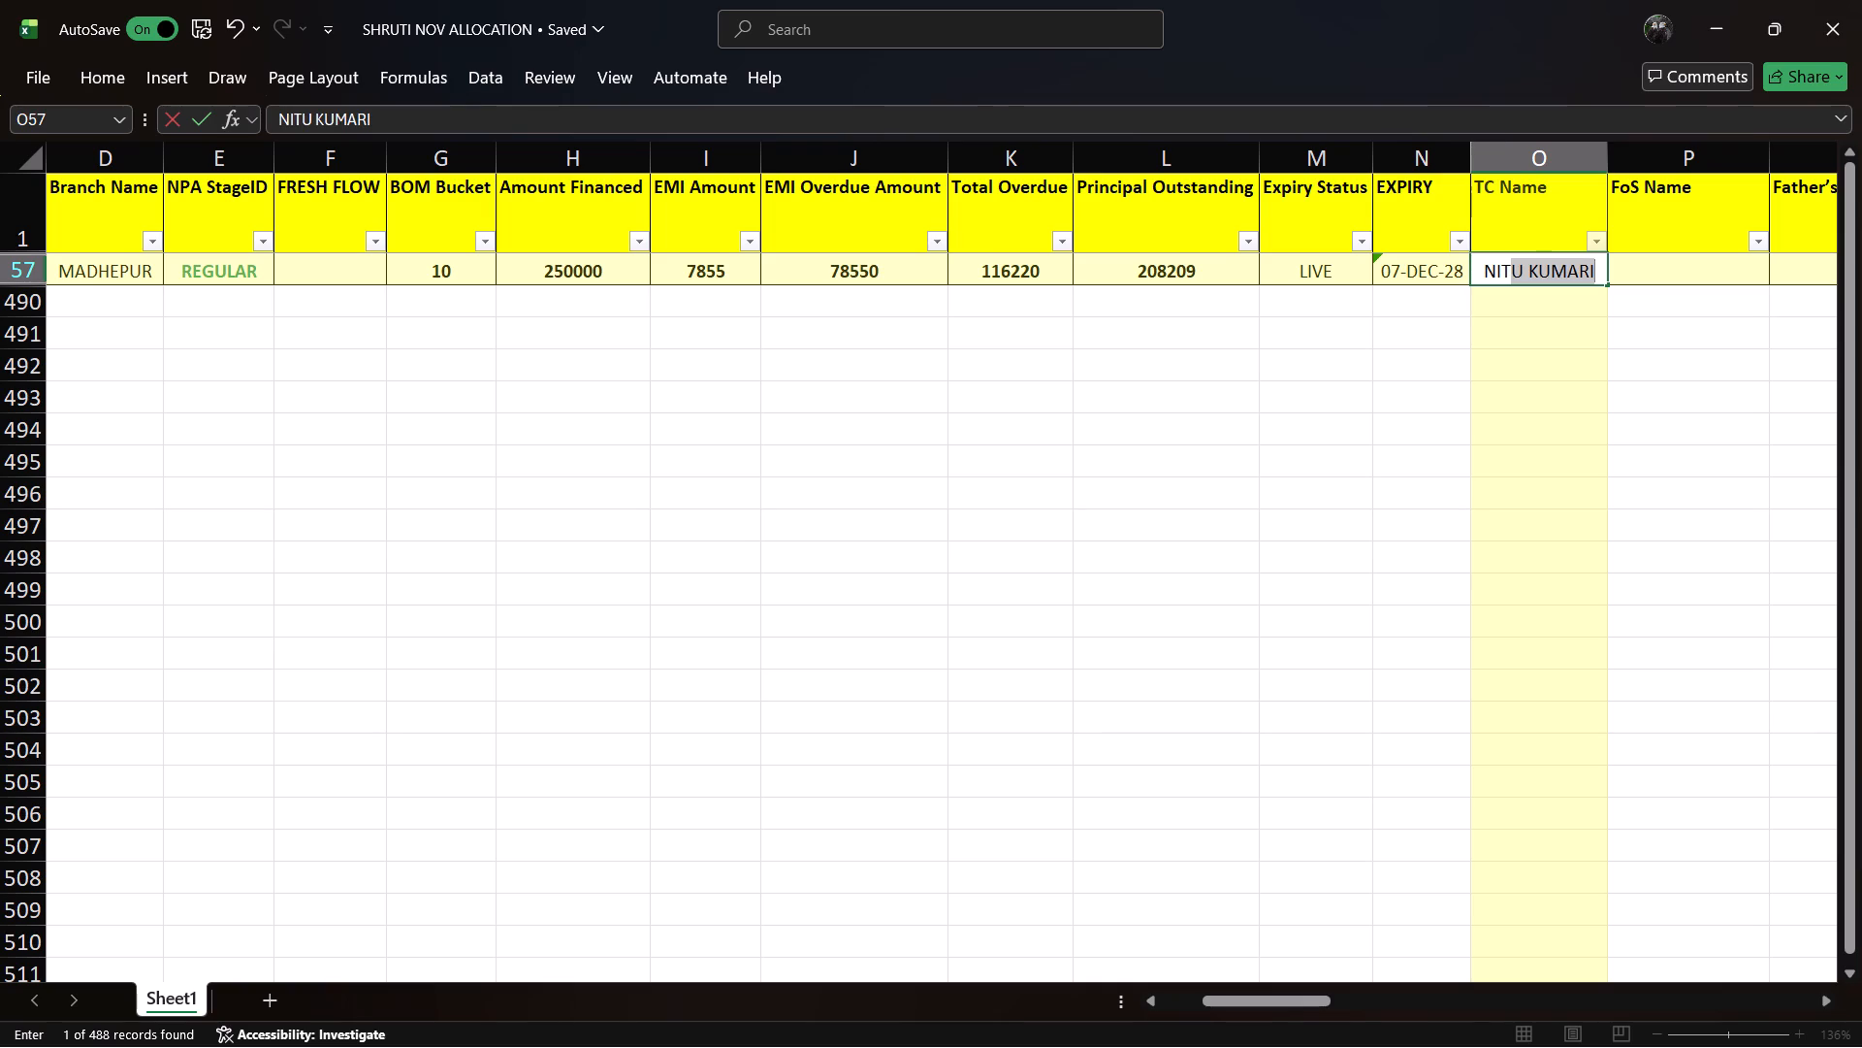
key(shift+u)
key(ctrl+s)
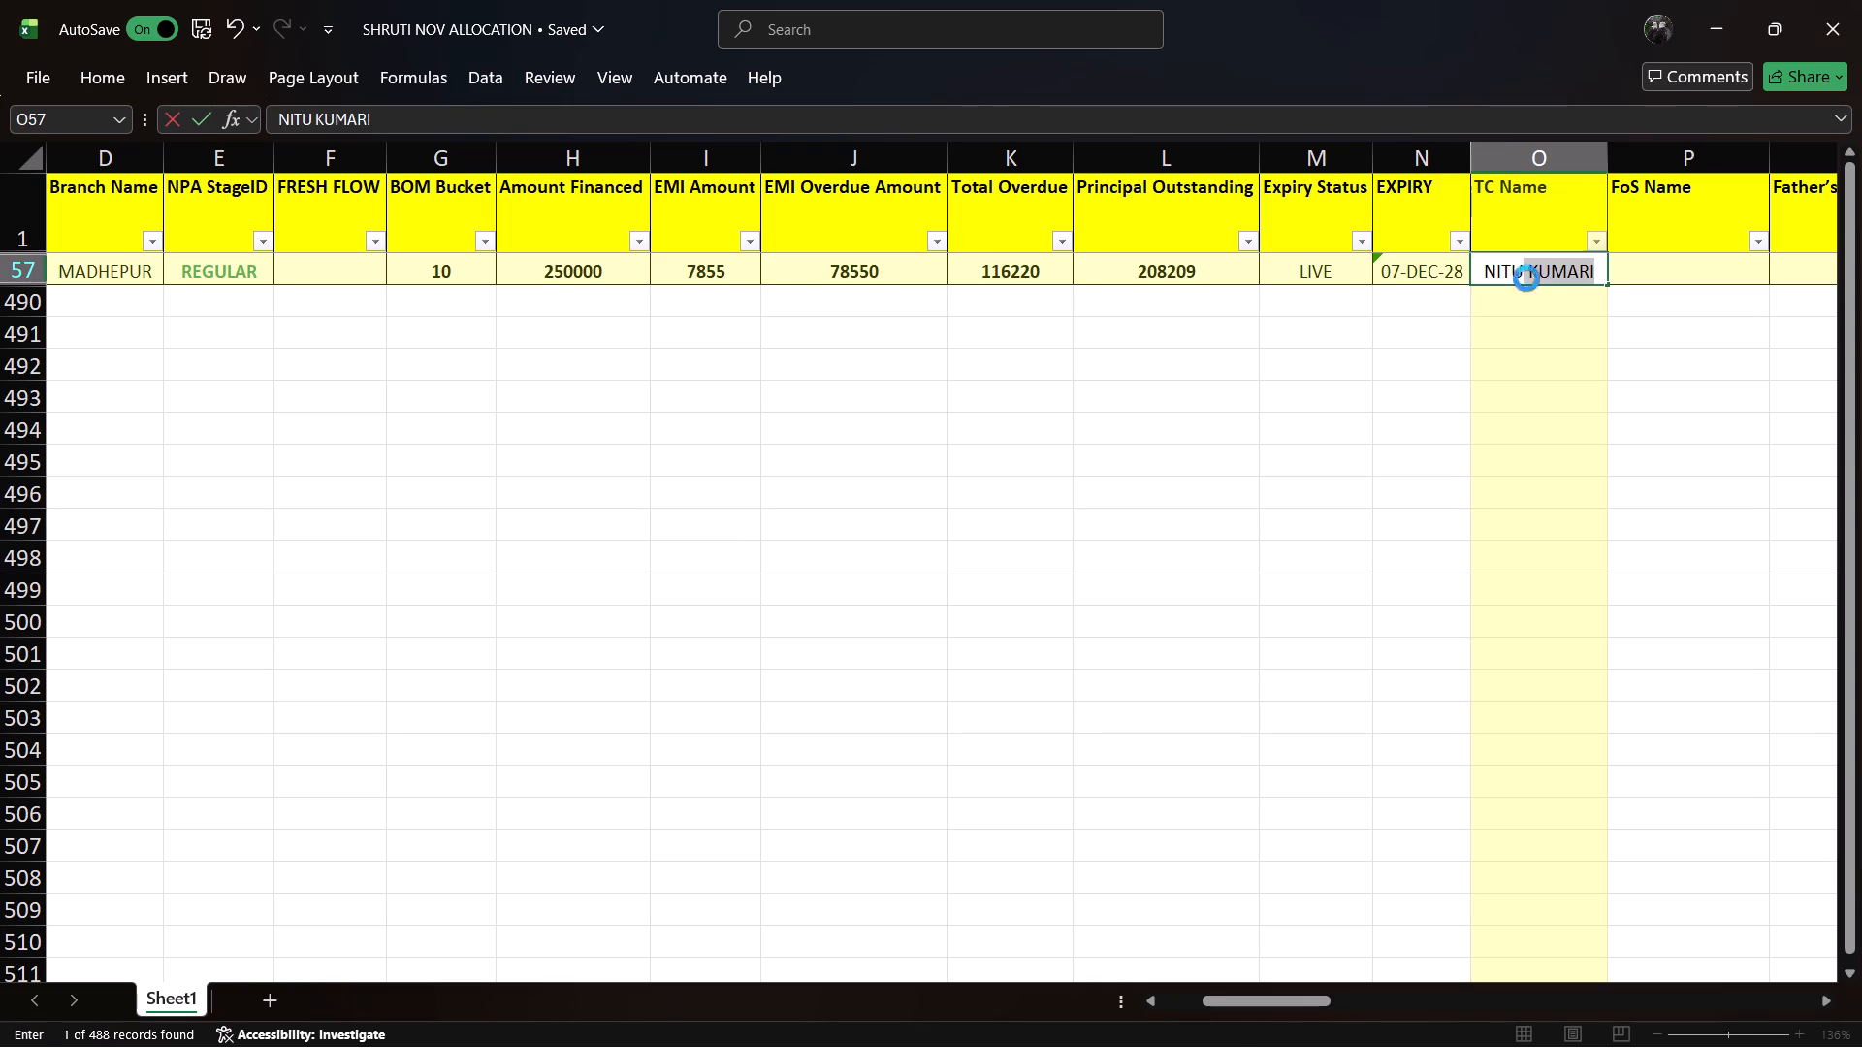
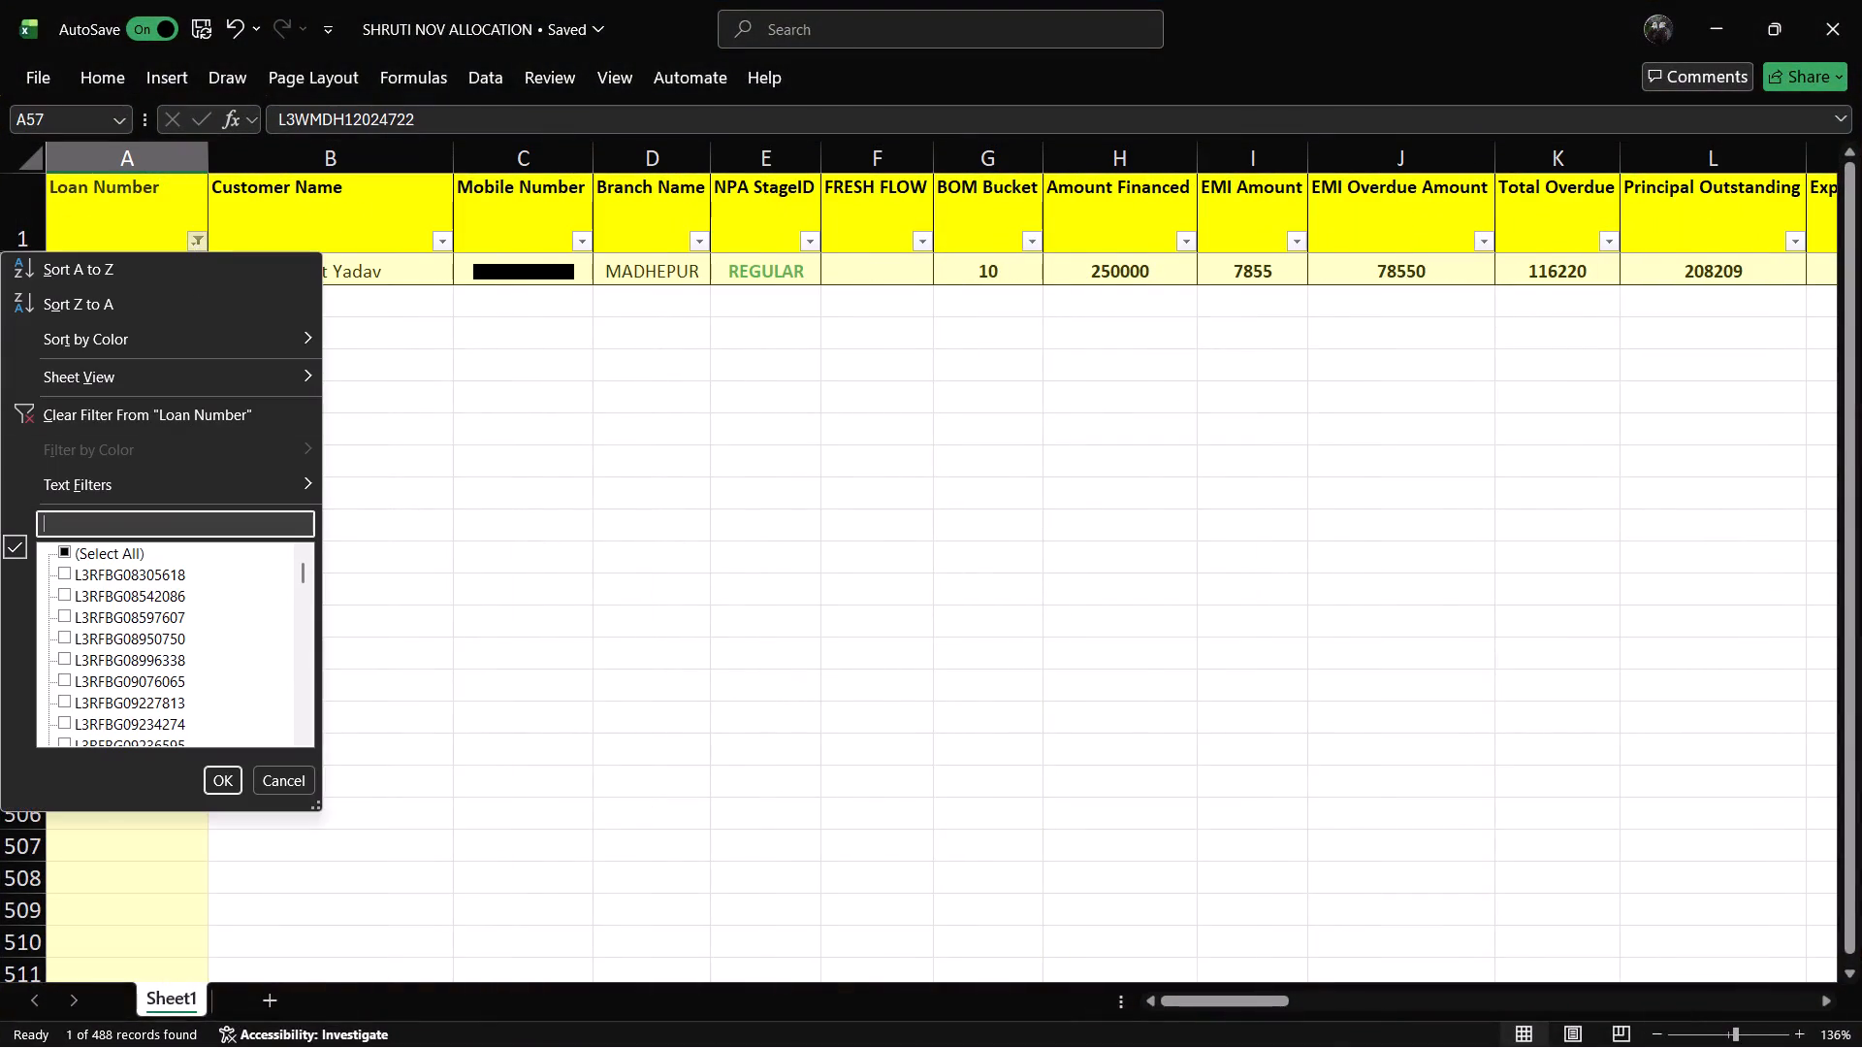
Filter the Loan Number column to show only the record matching the copied loan number.
key(ctrl+v)
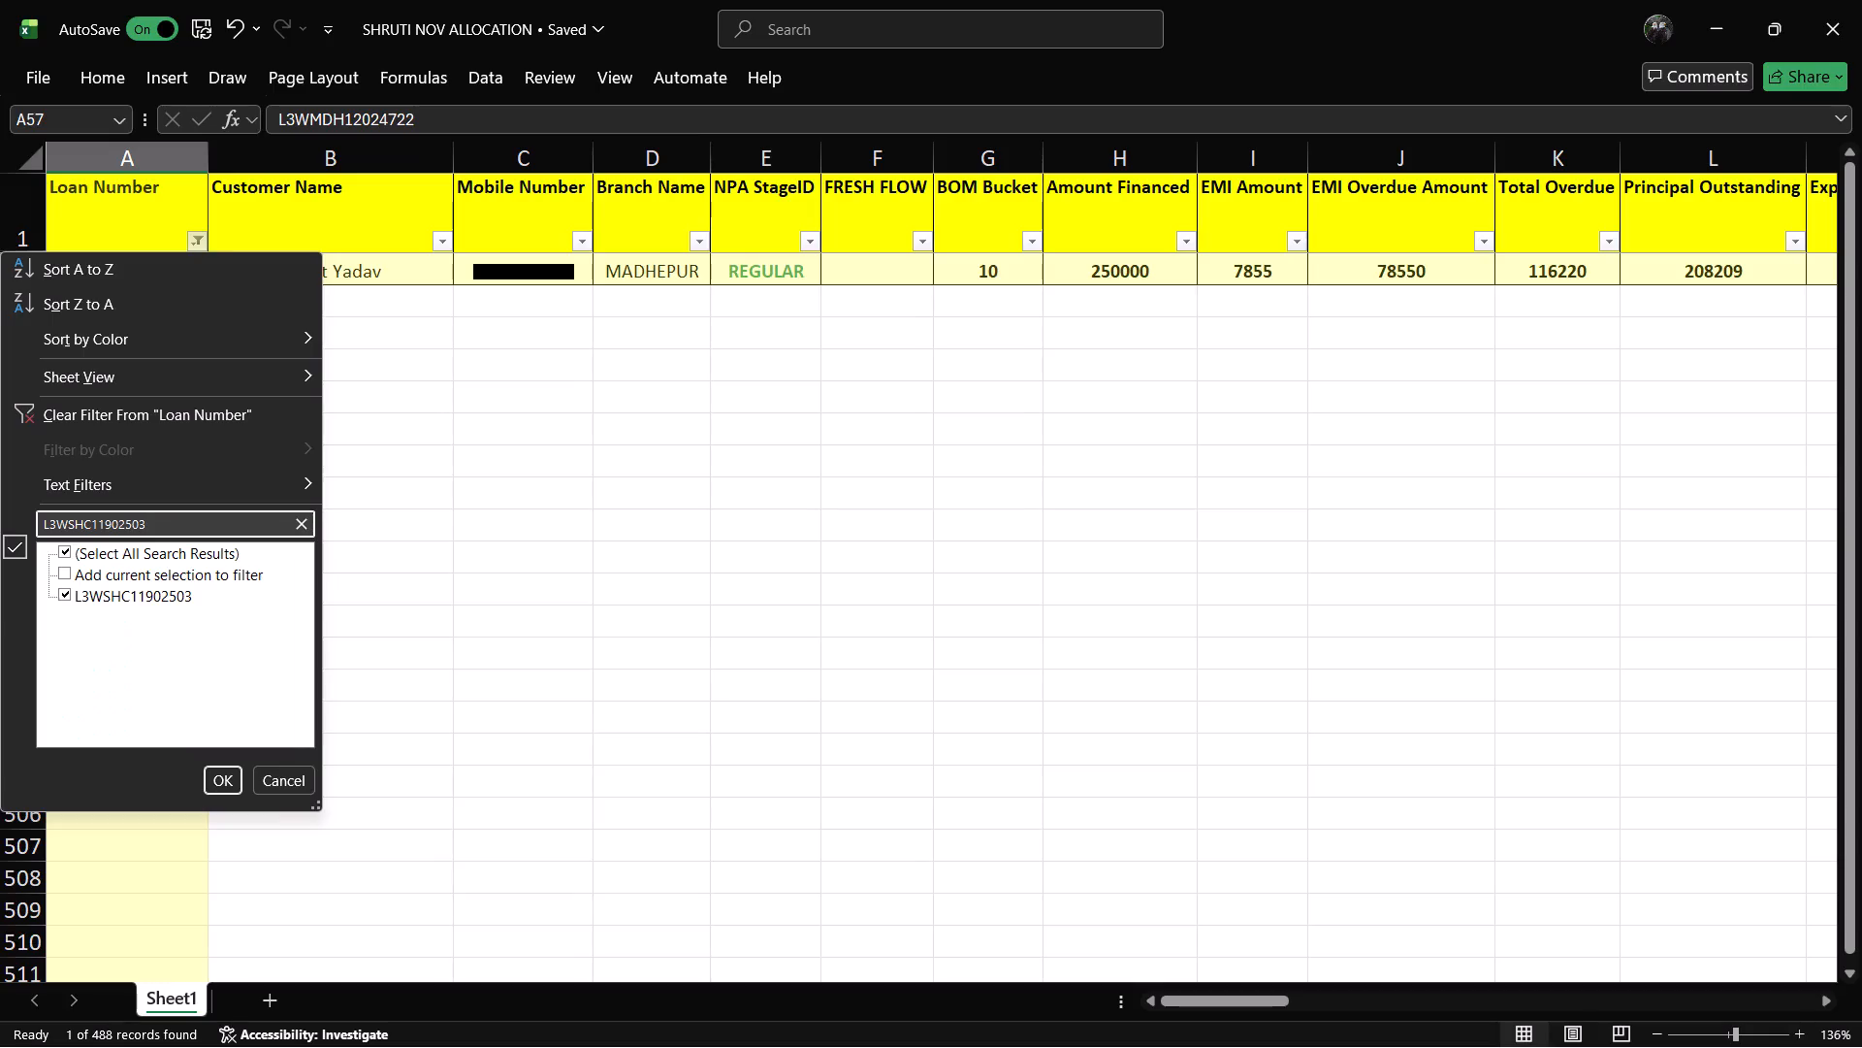
click(149, 594)
click(149, 594)
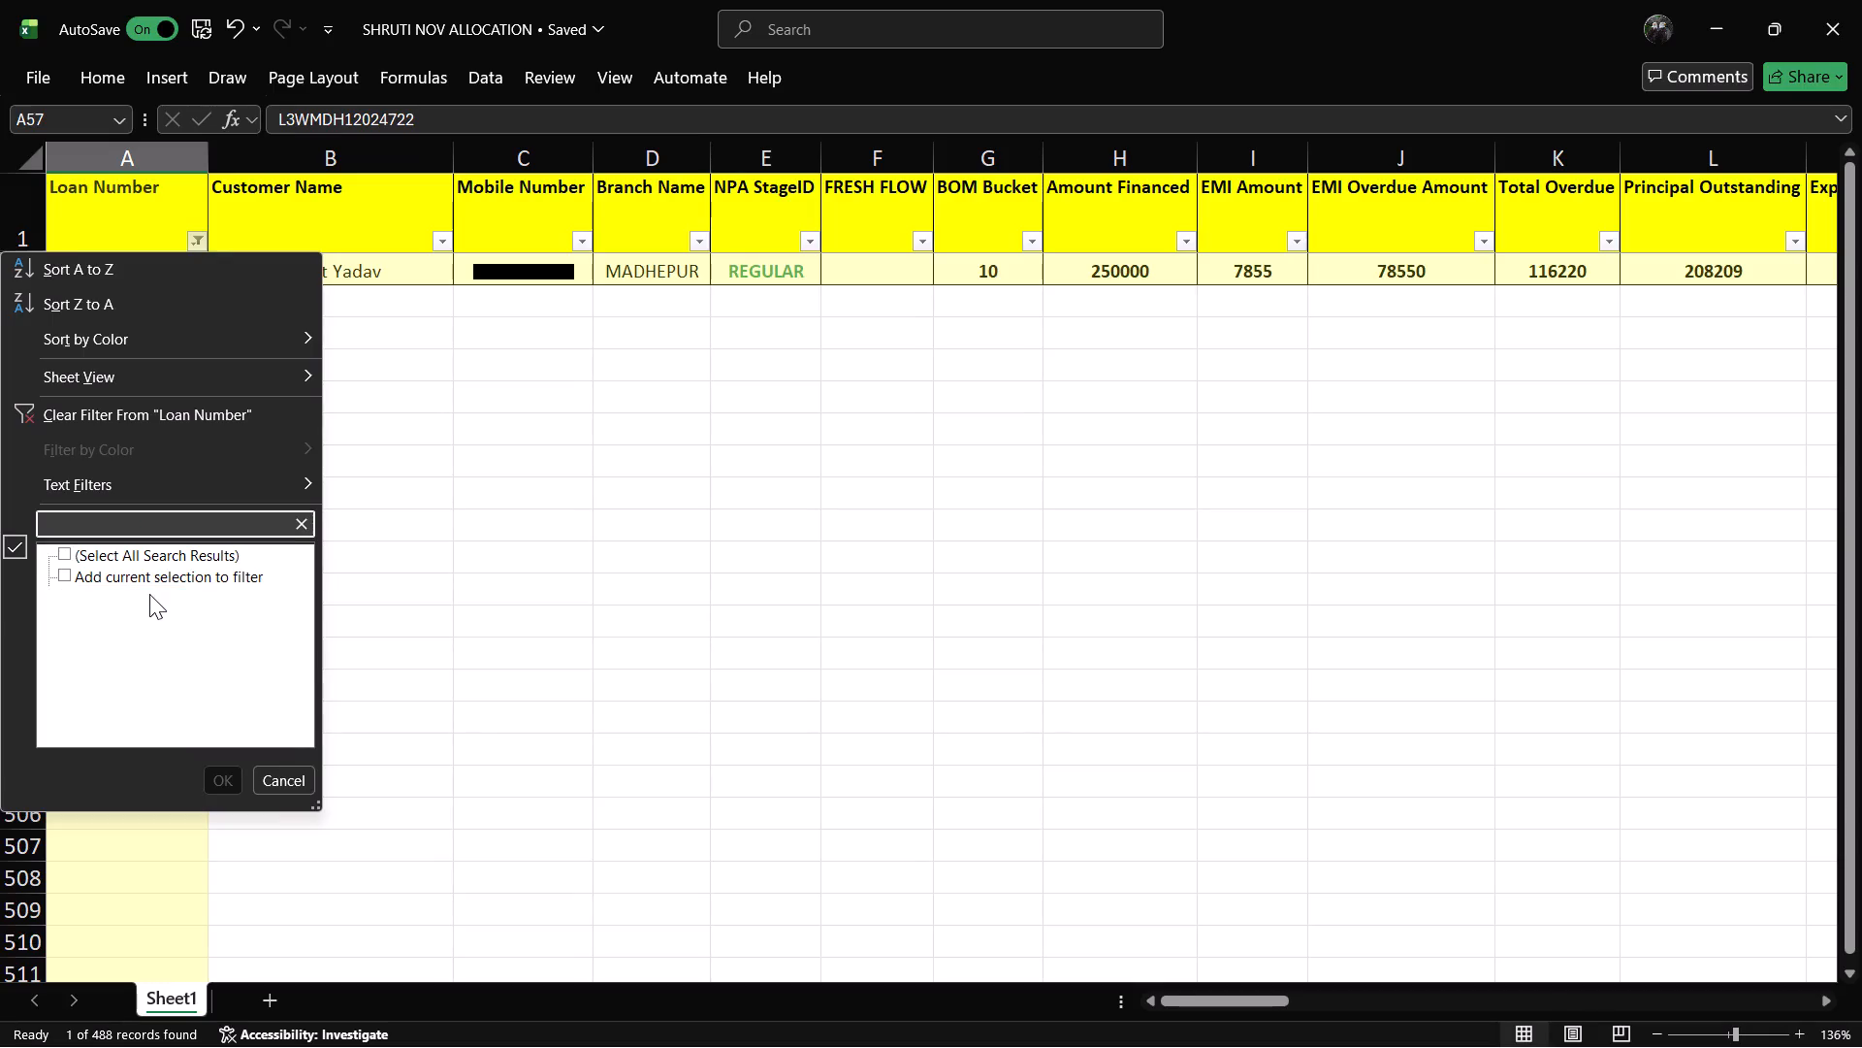
click(211, 784)
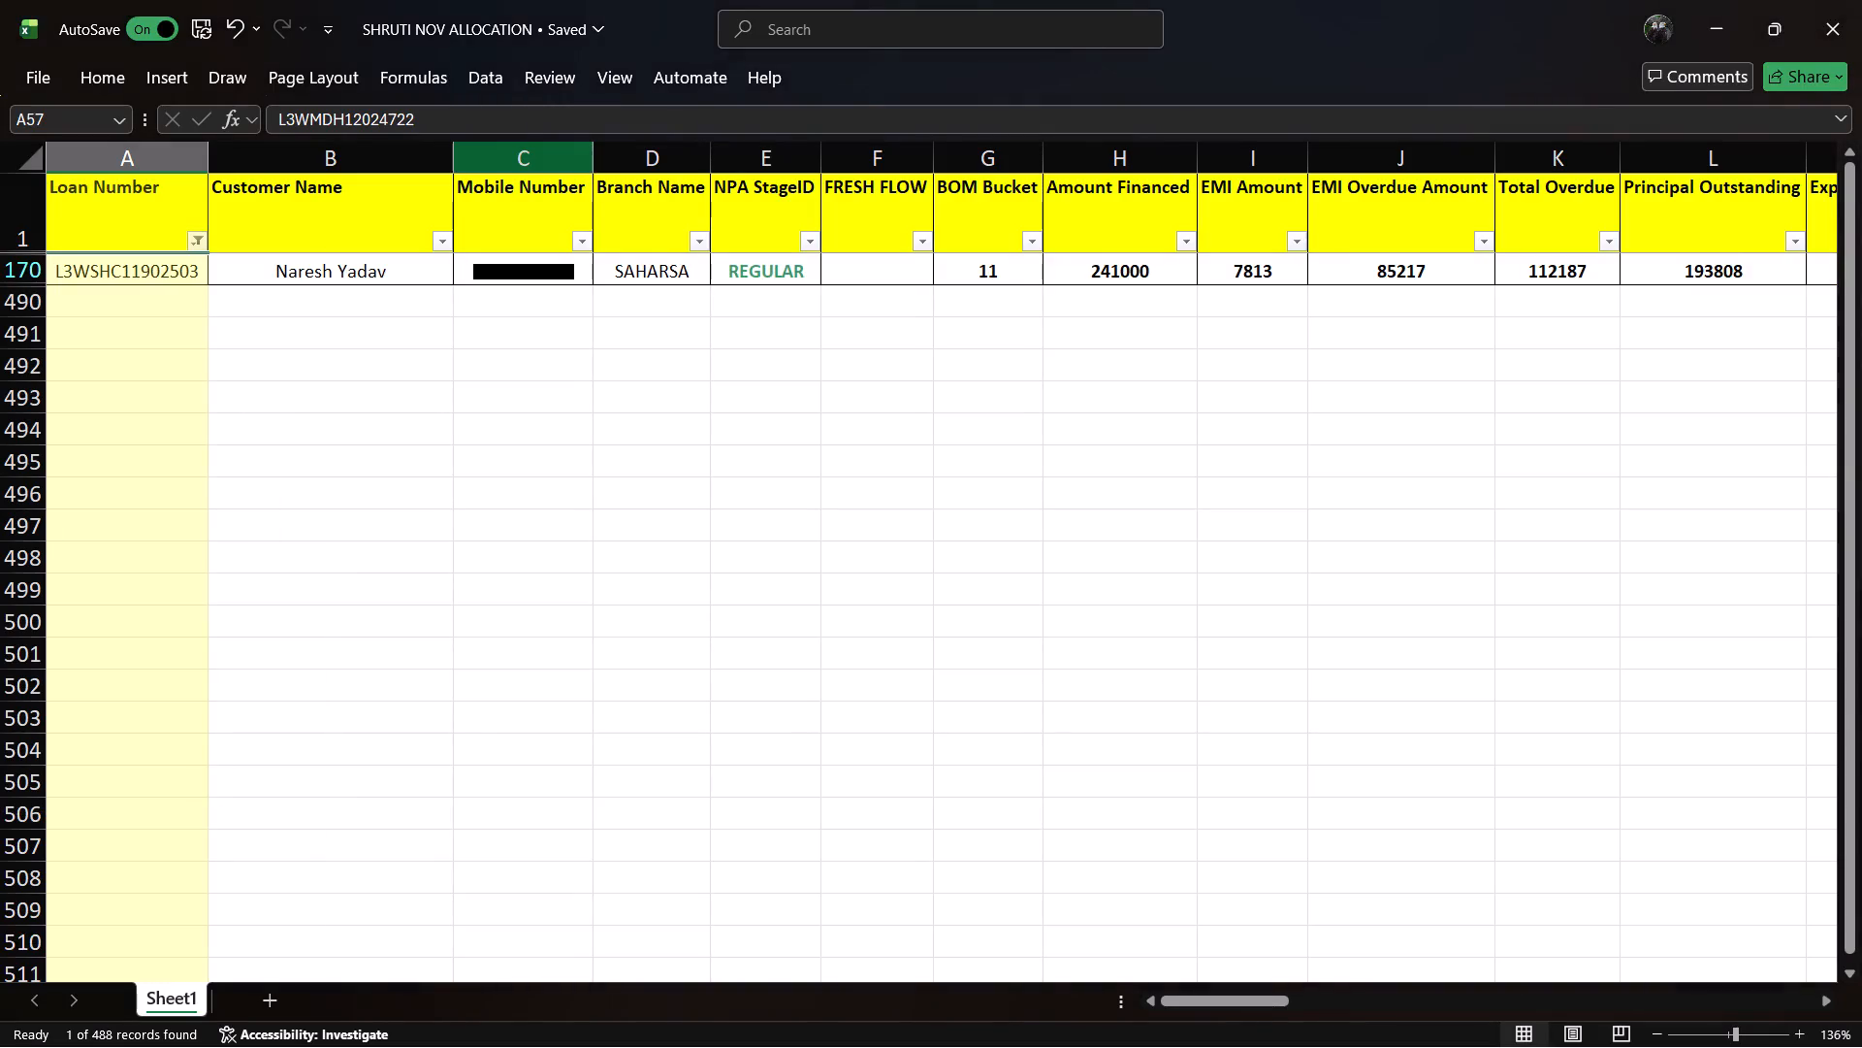
Replace the TC Name in row 170 with the suggested telecaller name beginning with "NI" and save the workbook.
key(Right)
key(Right)
key(Right)
key(Right)
key(Right)
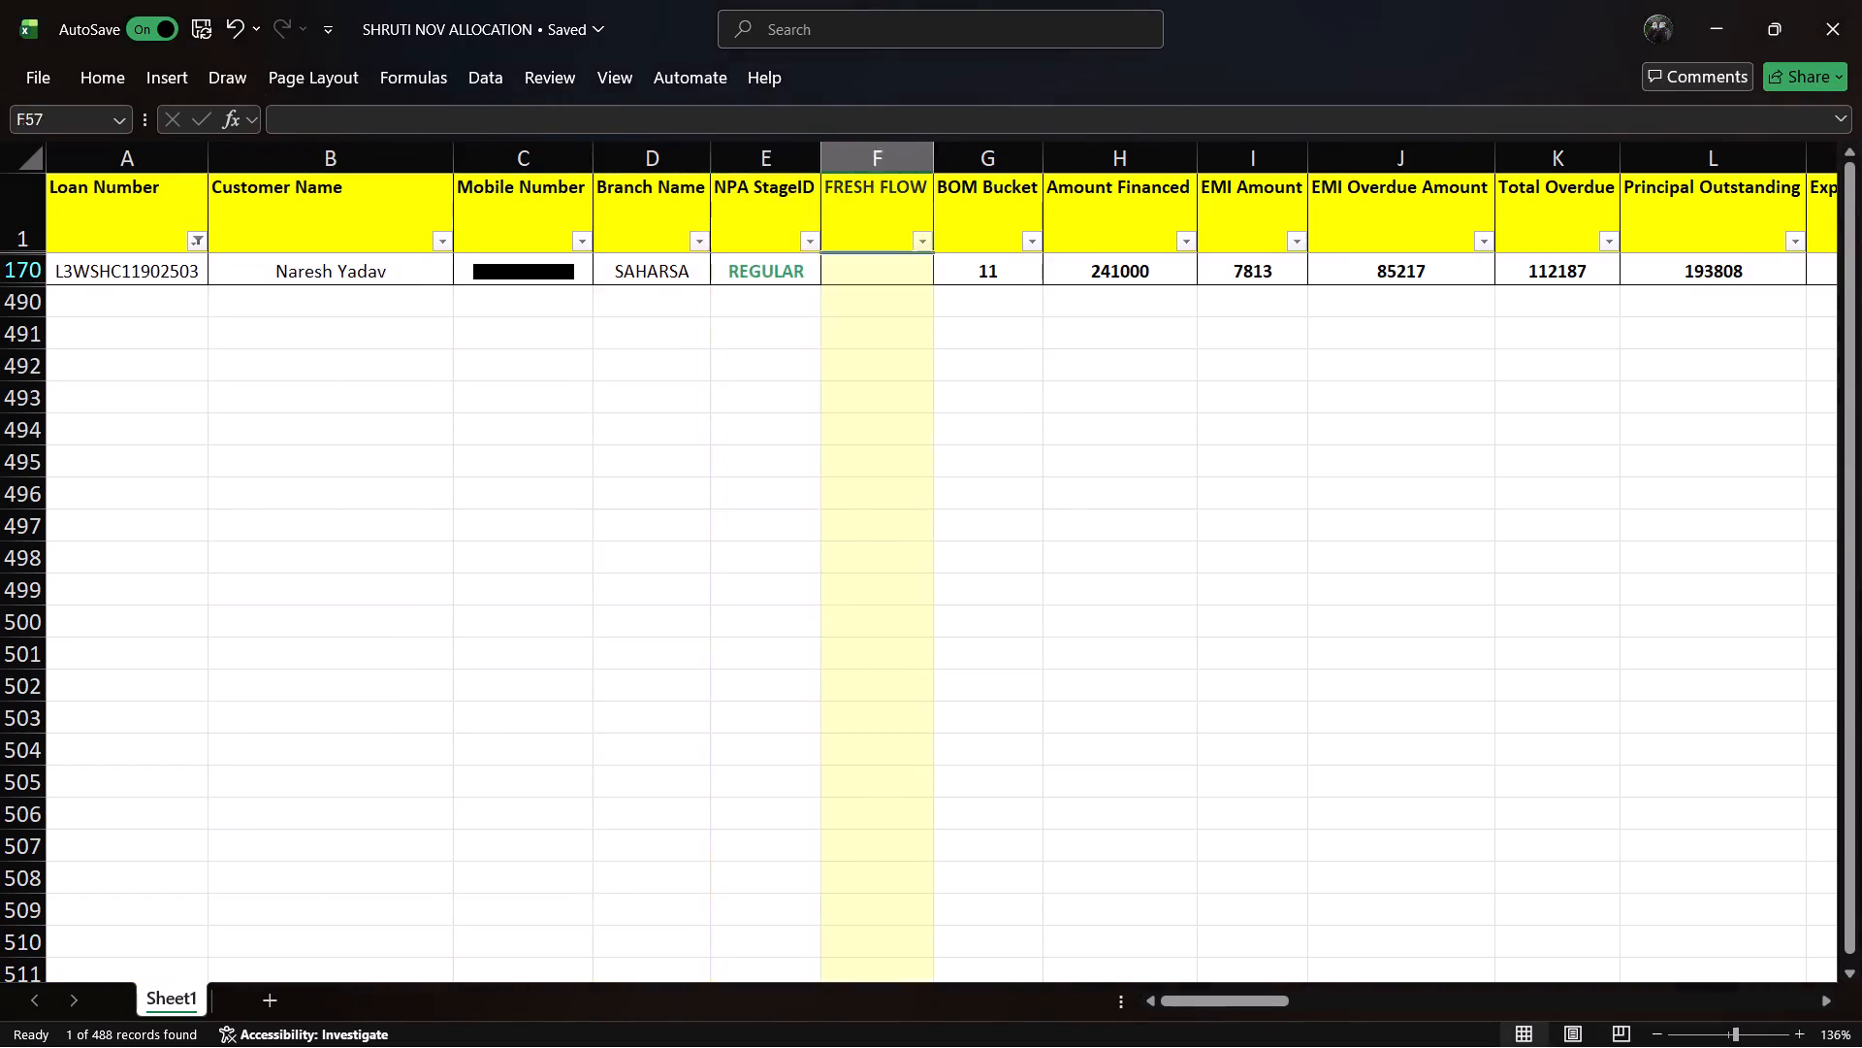
key(Right)
key(Right)
key(Right)
key(Right)
key(Right)
key(Right)
key(Right)
key(Right)
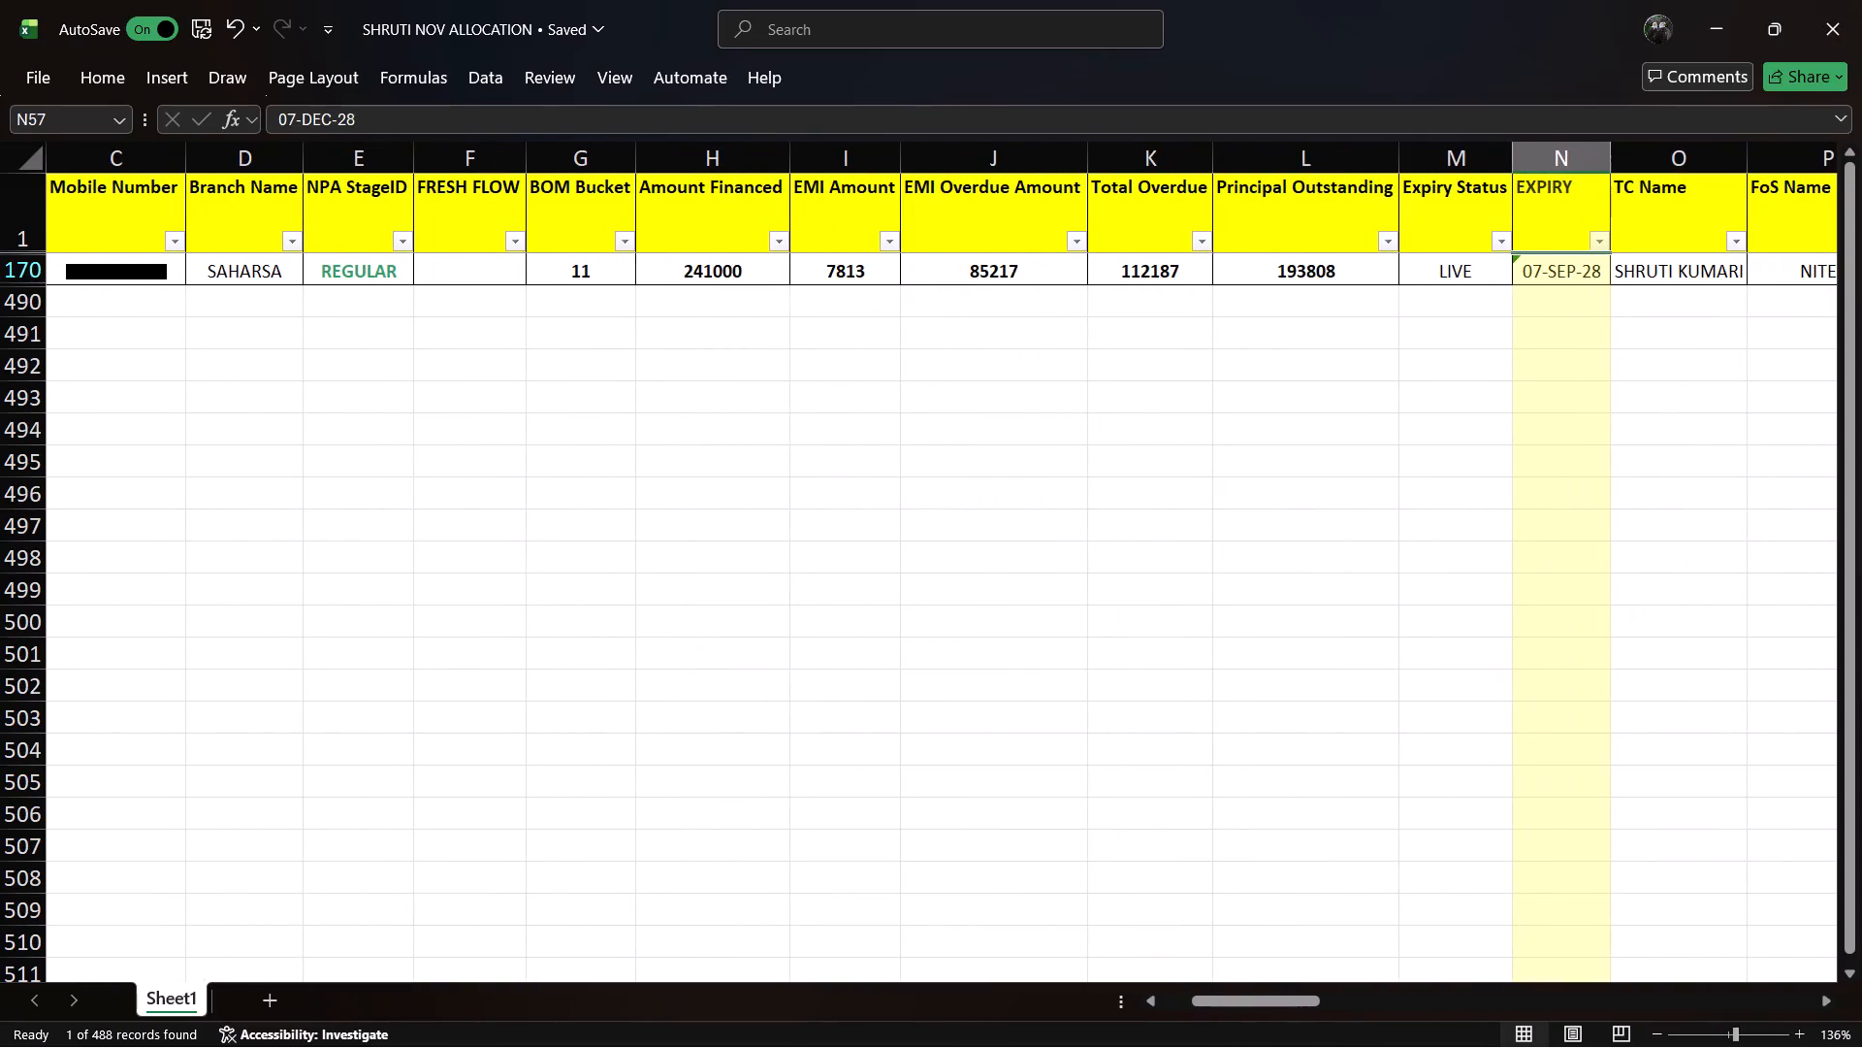
key(Right)
key(Down)
key(BackSpace)
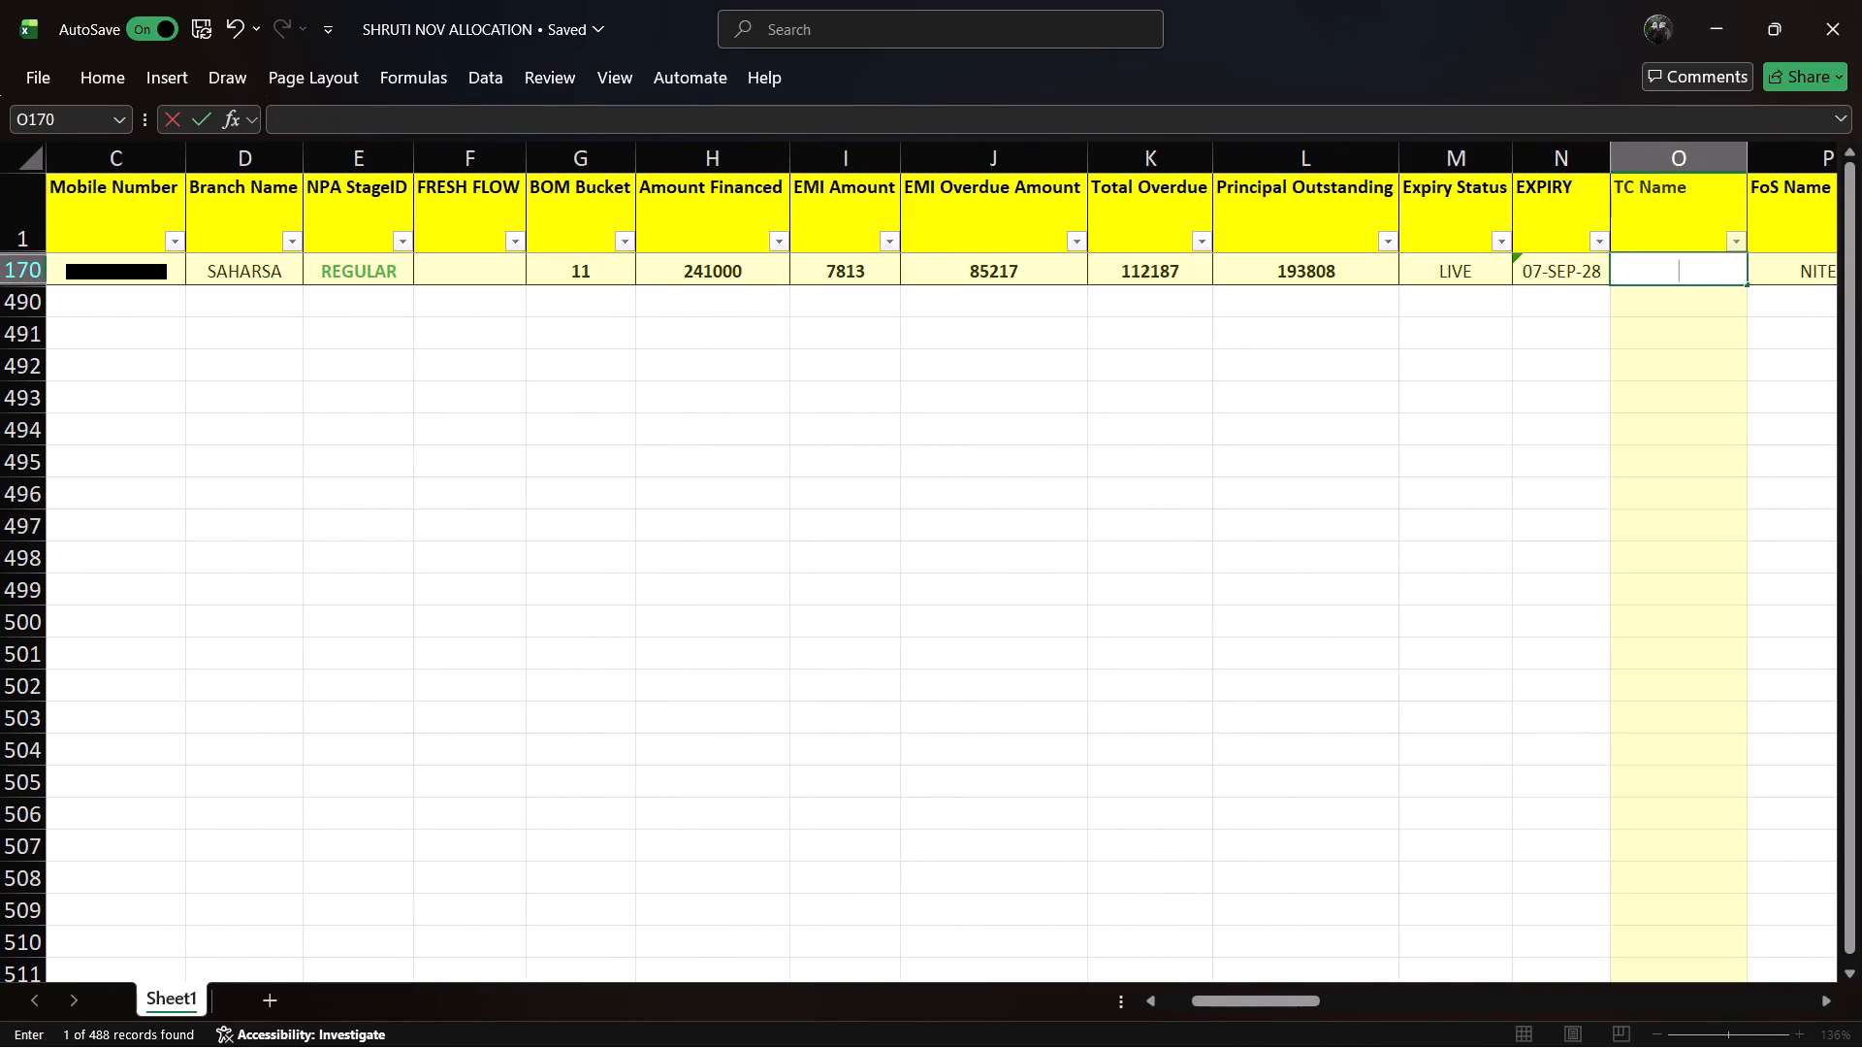
key(n)
key(i)
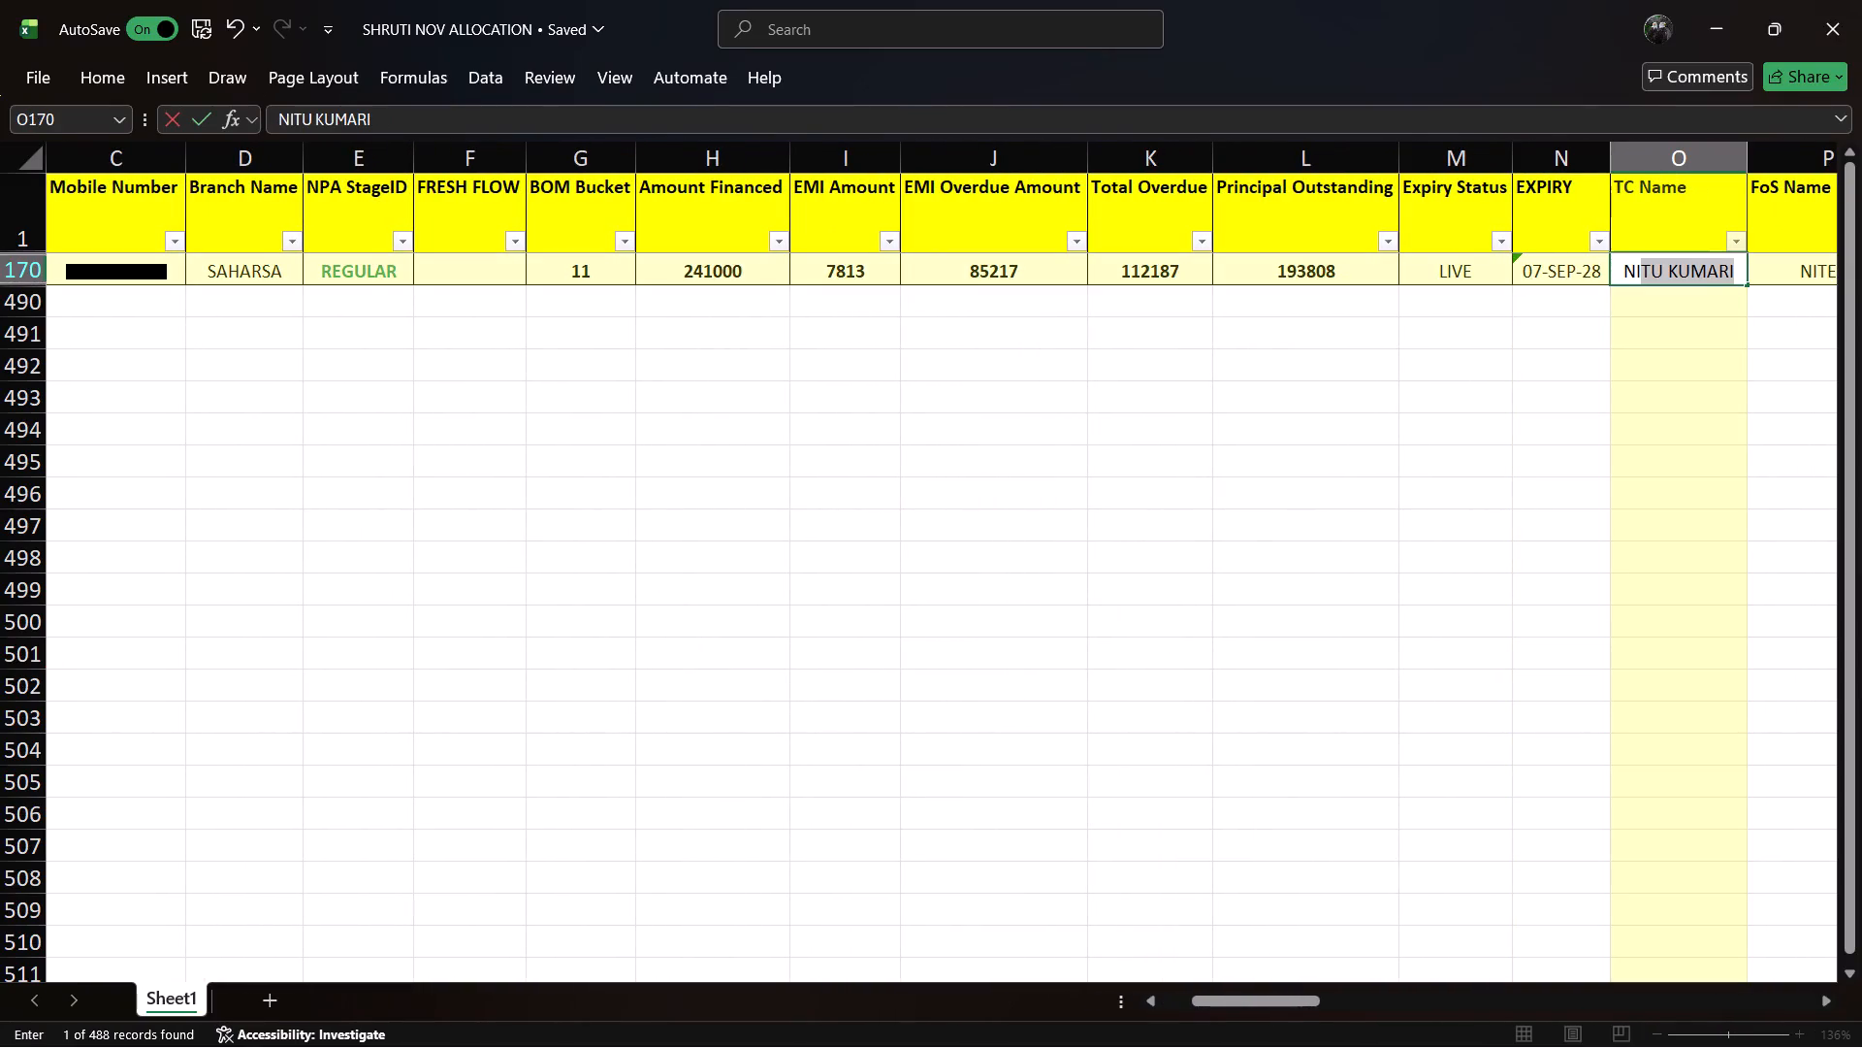
key(ctrl+s)
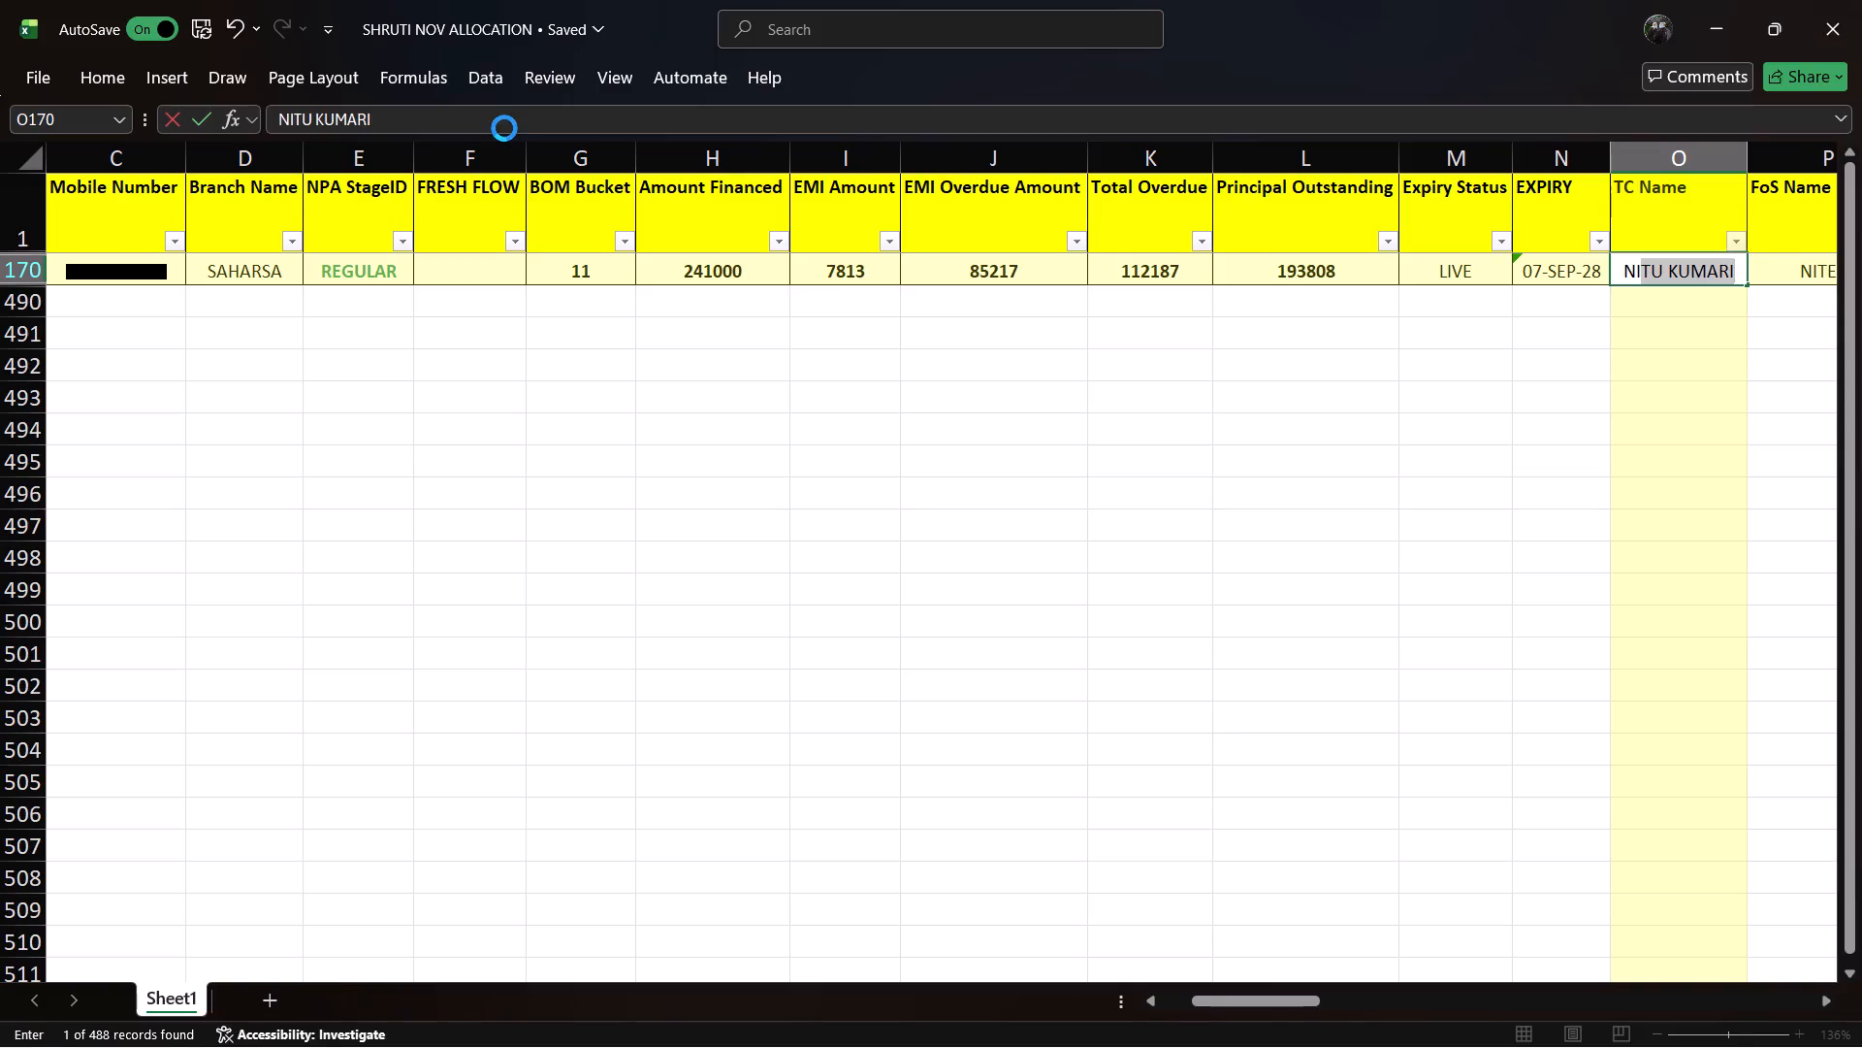
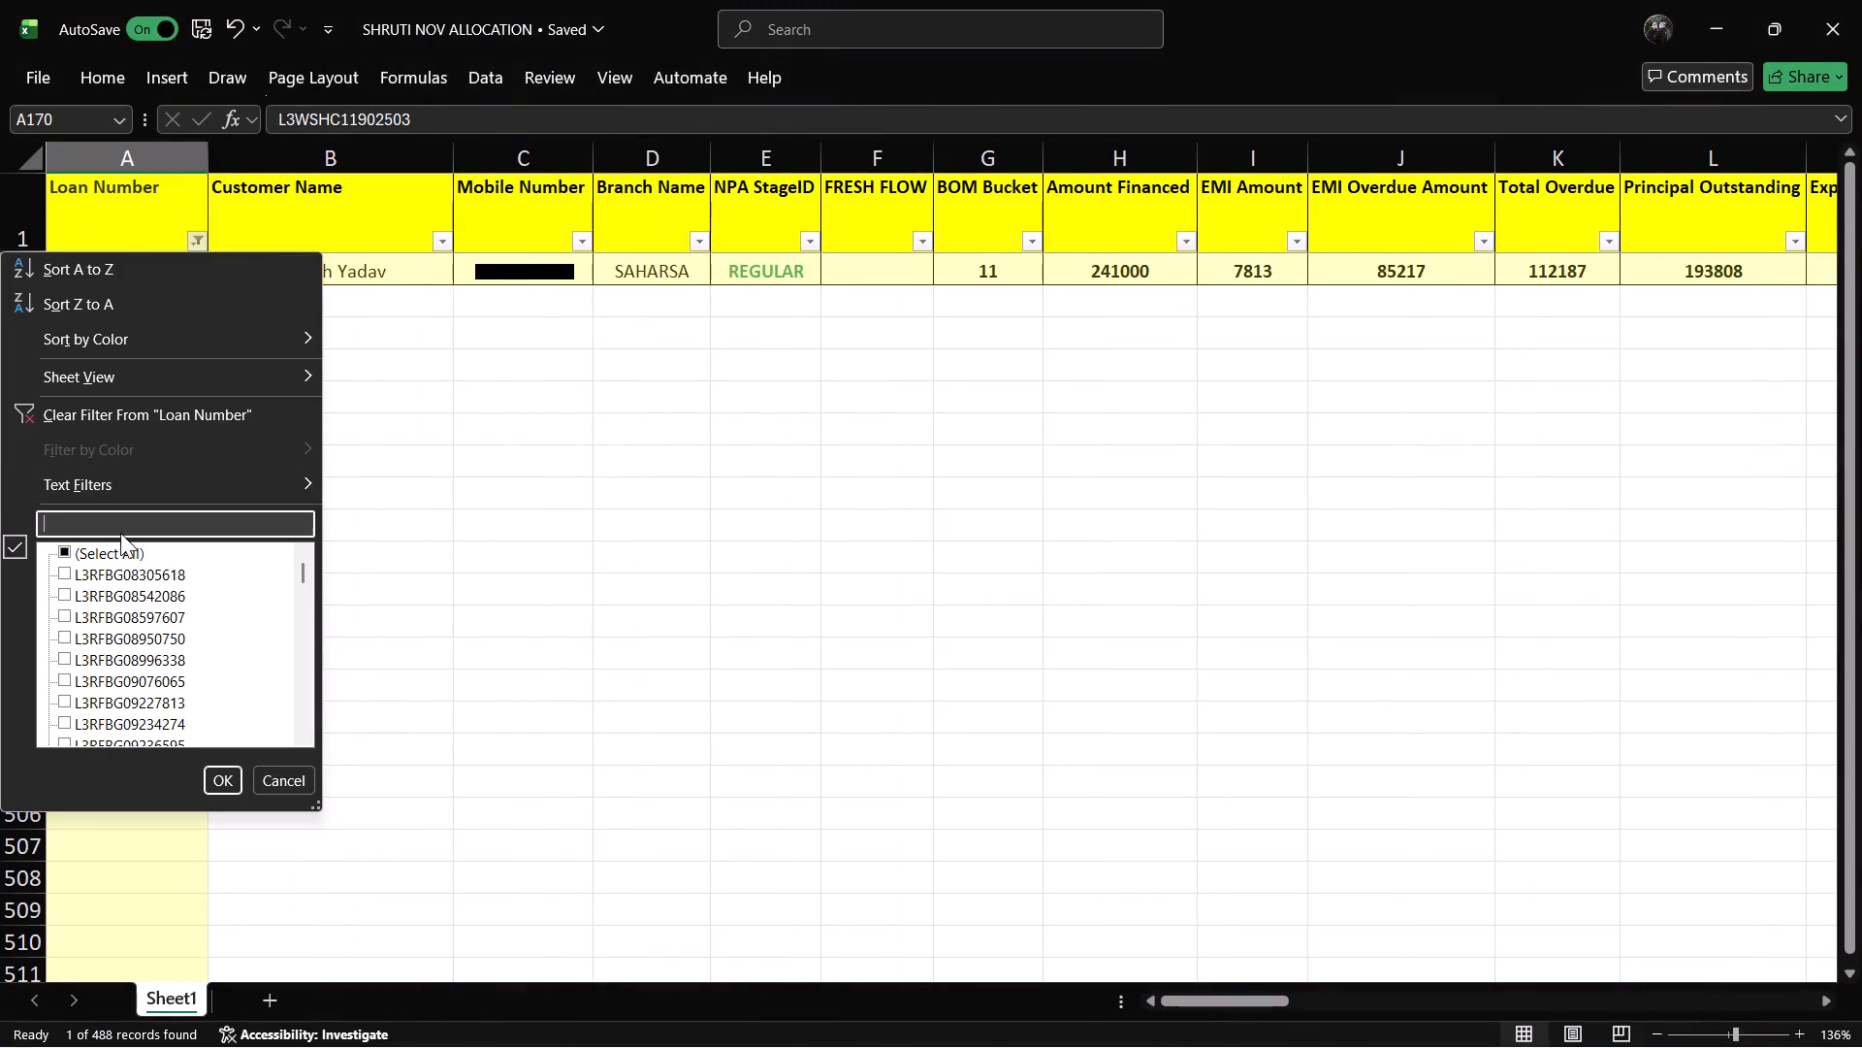
Filter the Loan Number column to show only the record matching the copied loan number.
key(ctrl+v)
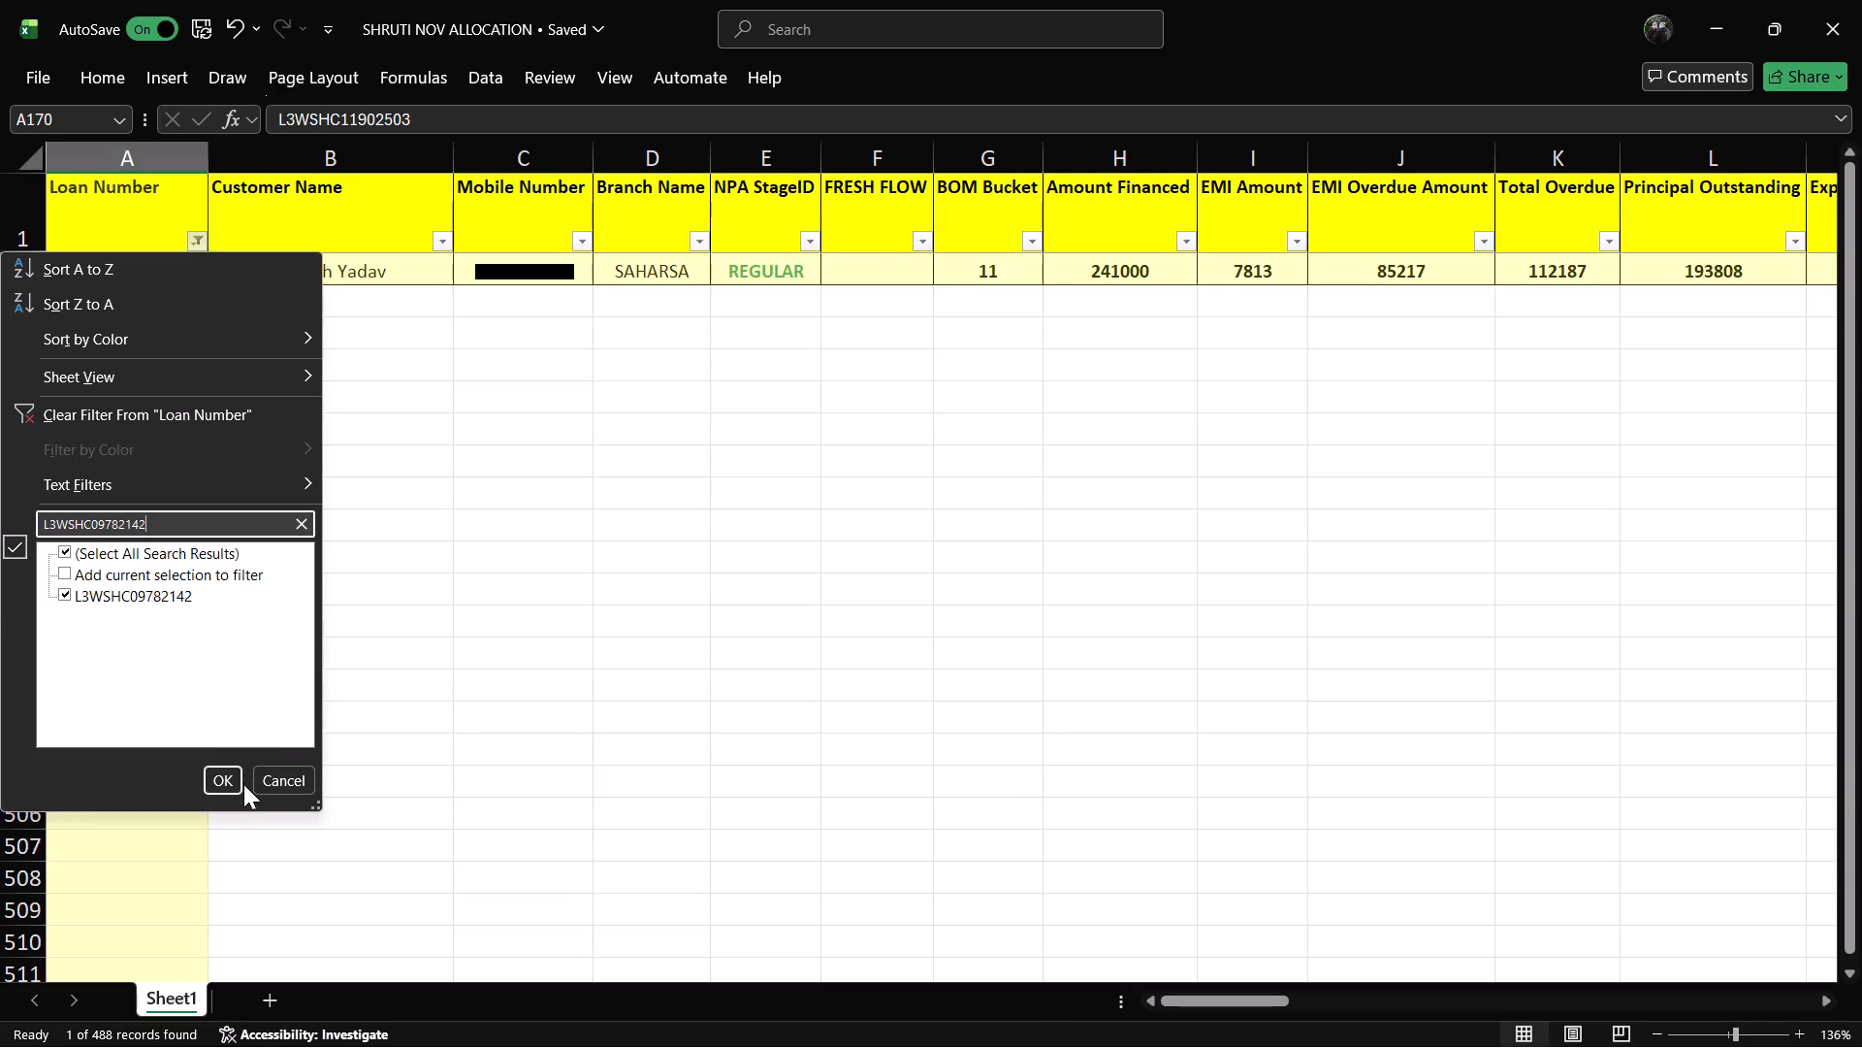
click(227, 779)
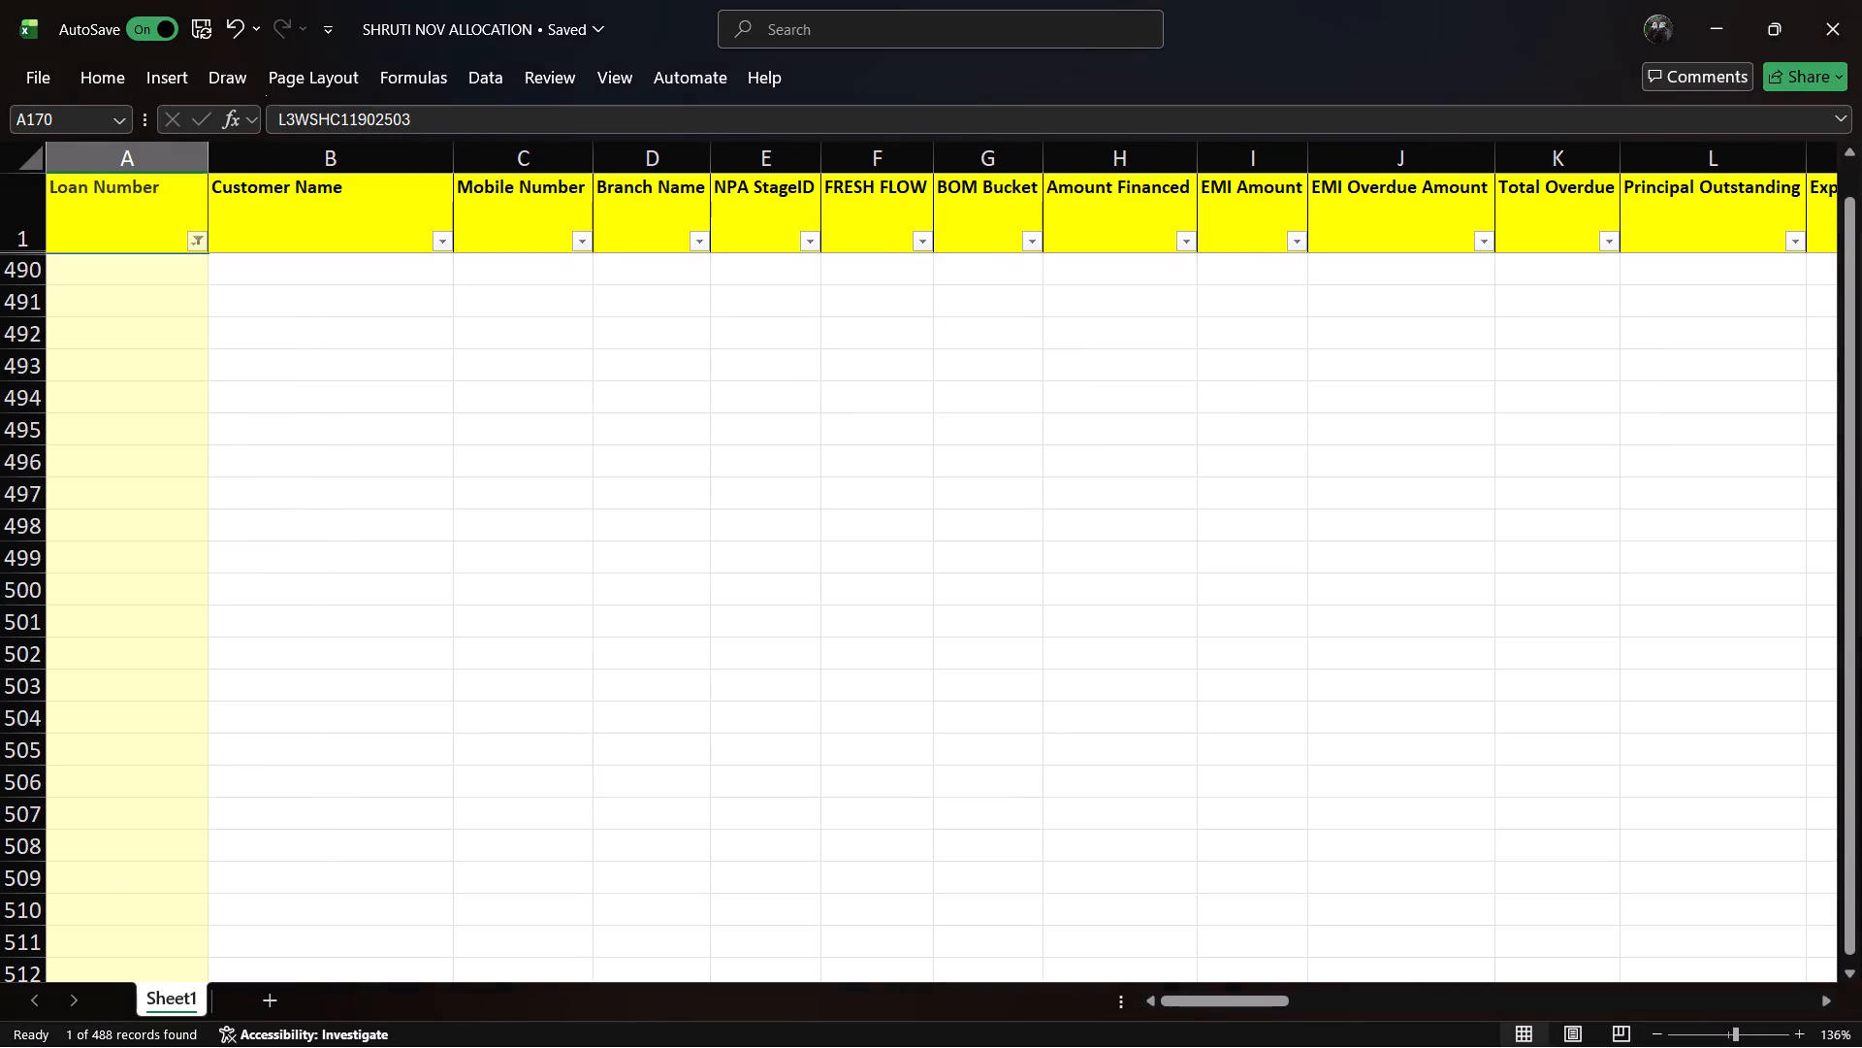
key(Up)
key(Up)
key(Up)
key(Up)
key(Up)
key(Up)
key(Up)
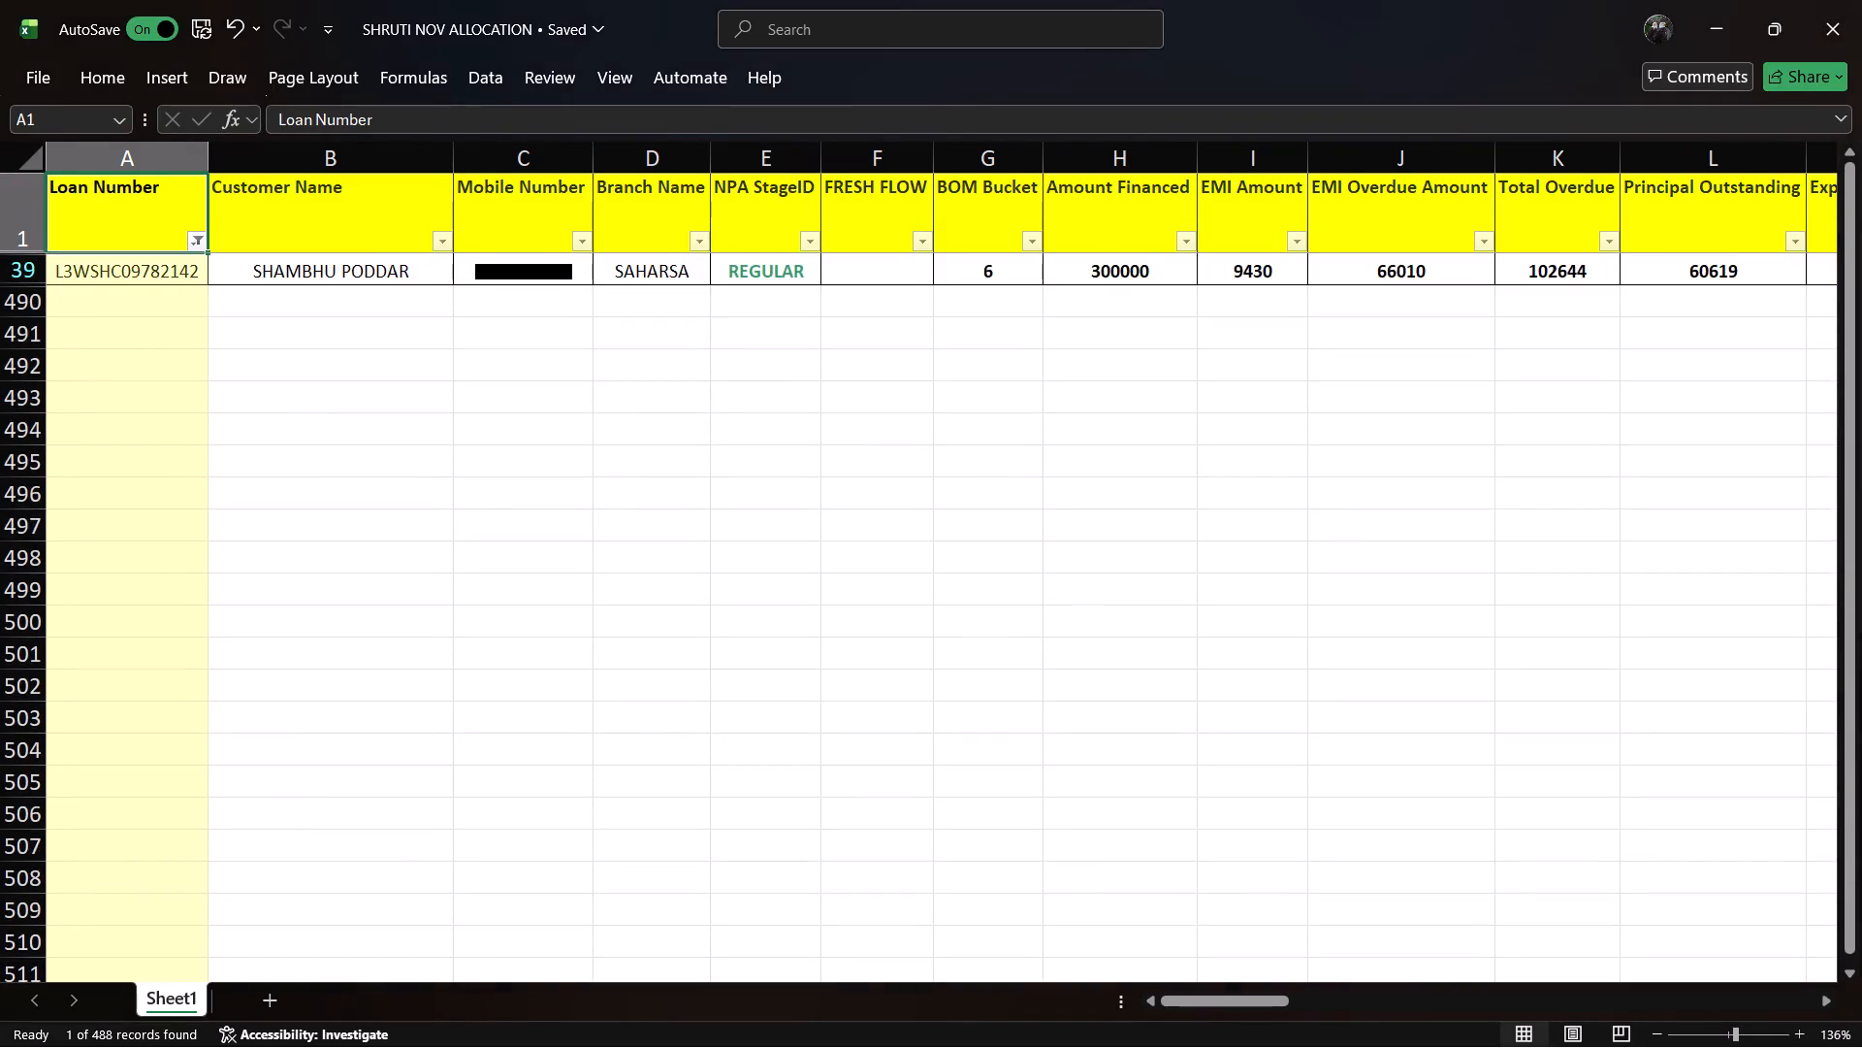
Replace the TC Name in row 39 with the suggested telecaller name beginning with "NI" and save the workbook.
click(311, 275)
key(Right)
key(Right)
key(Right)
key(Right)
key(Right)
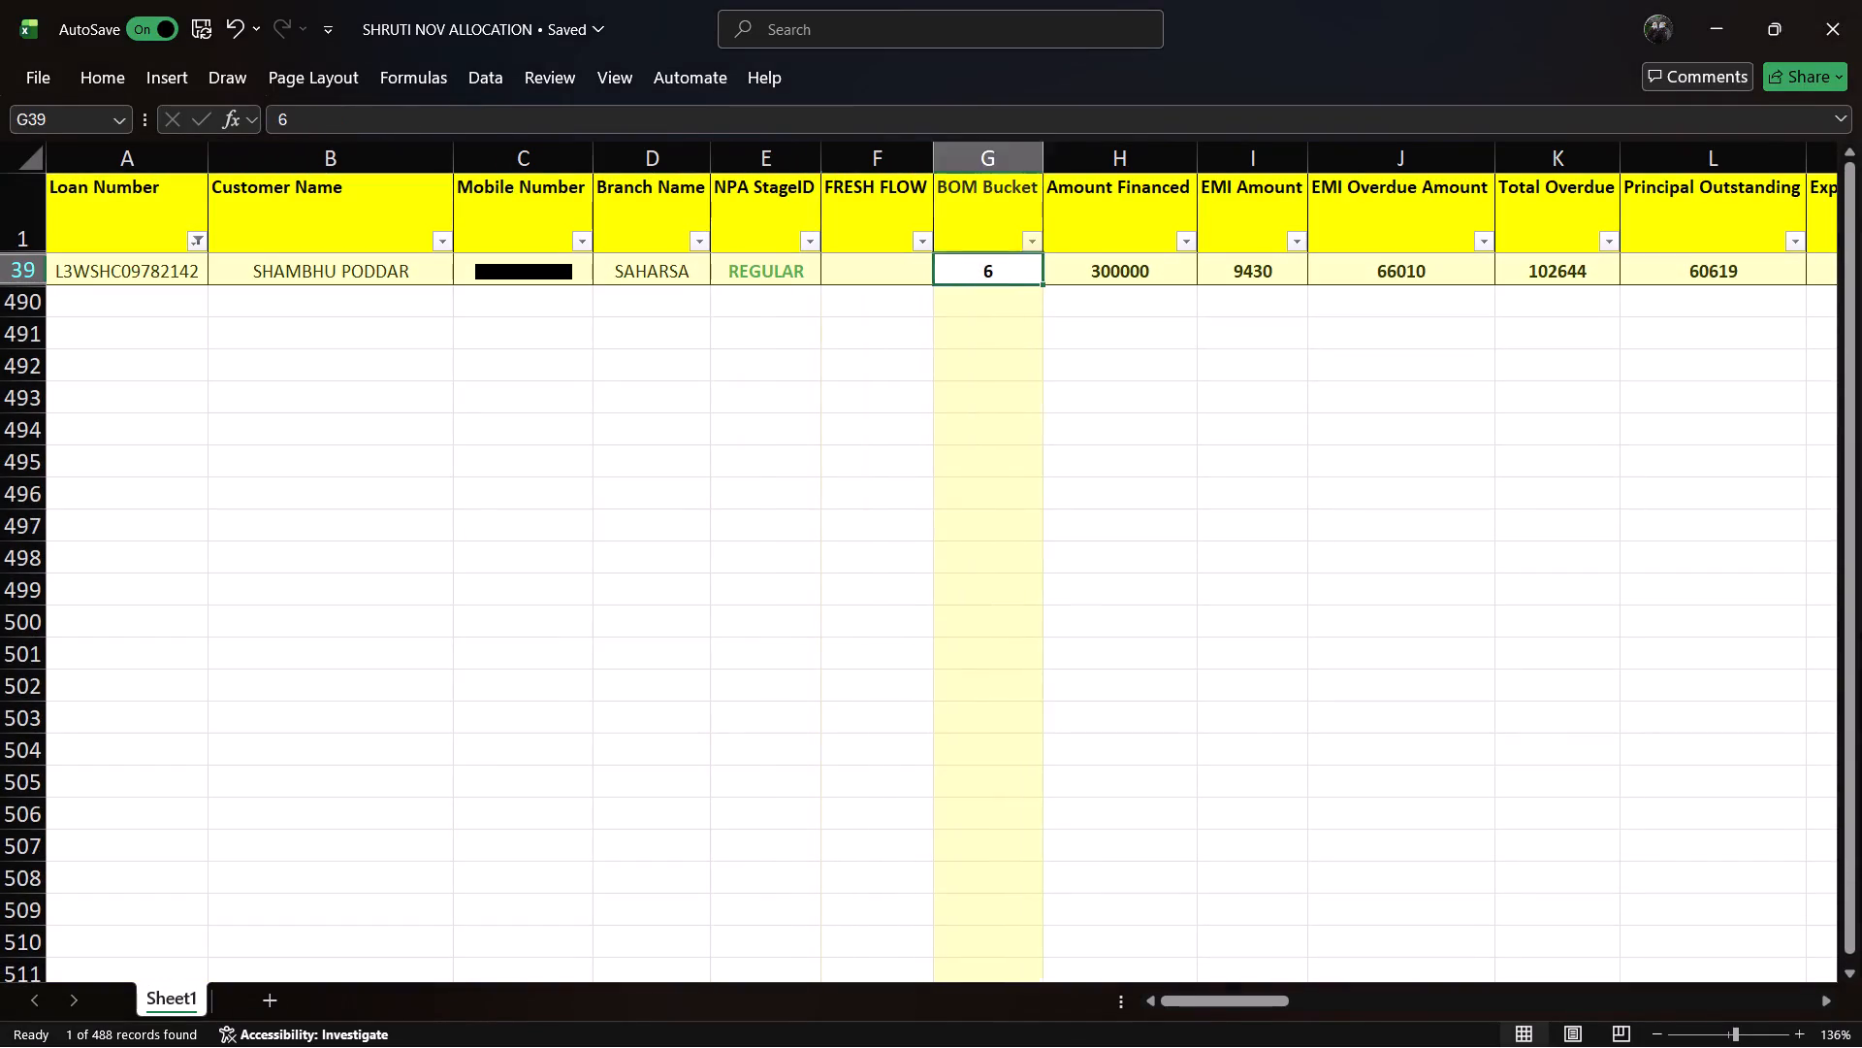
key(Right)
key(Right)
key(Right)
key(Right)
key(Right)
key(Right)
key(Right)
key(Right)
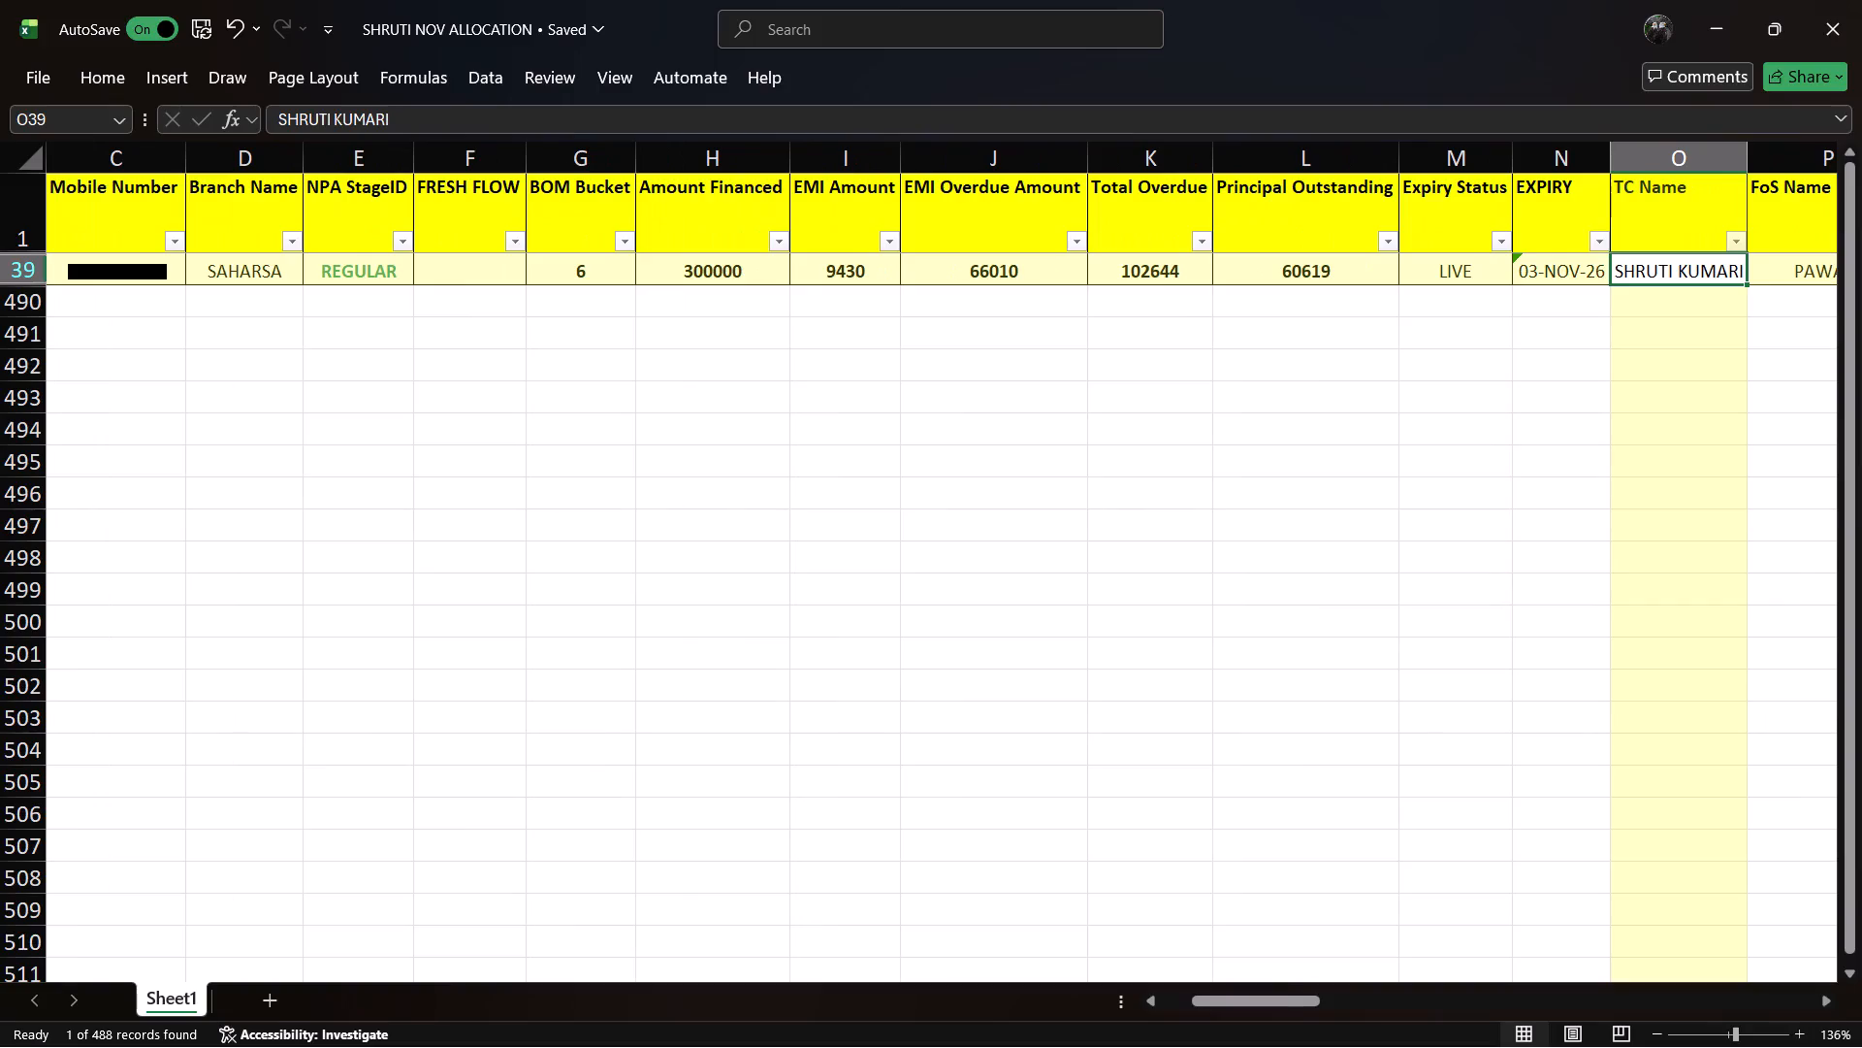
key(BackSpace)
text(NI)
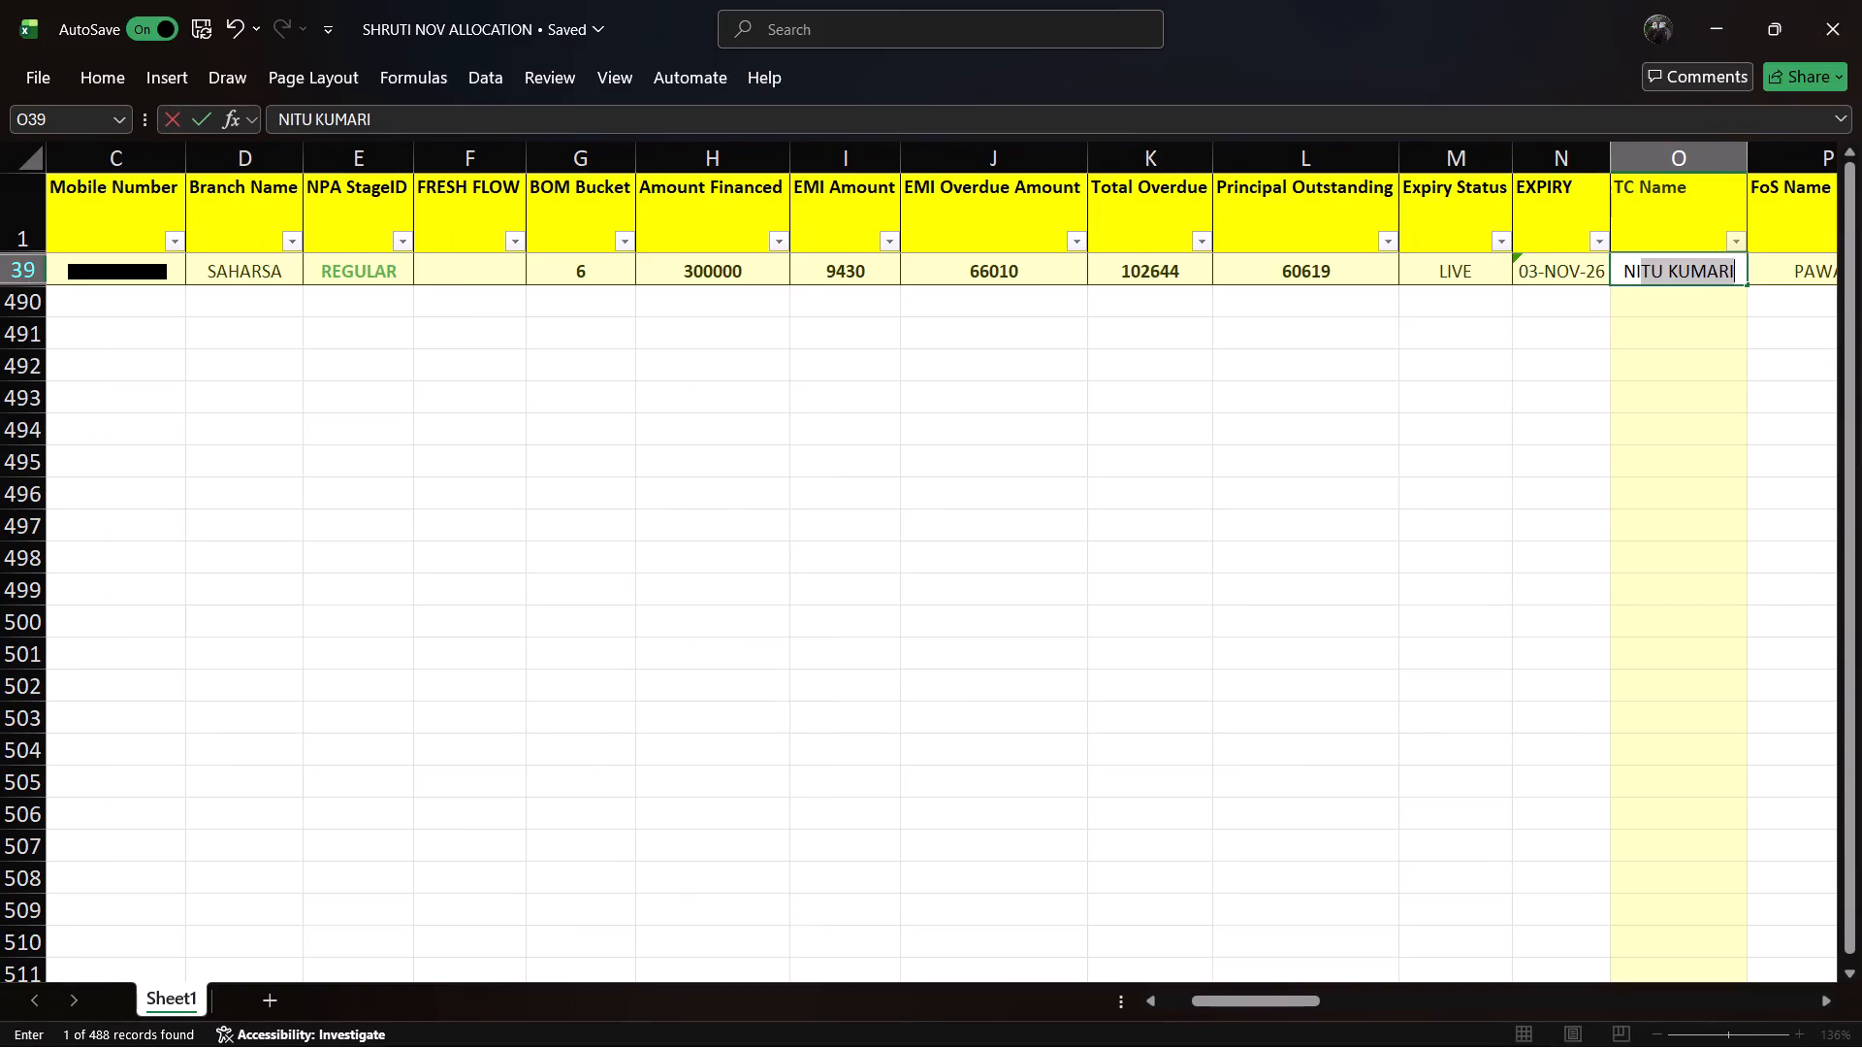
key(ctrl+s)
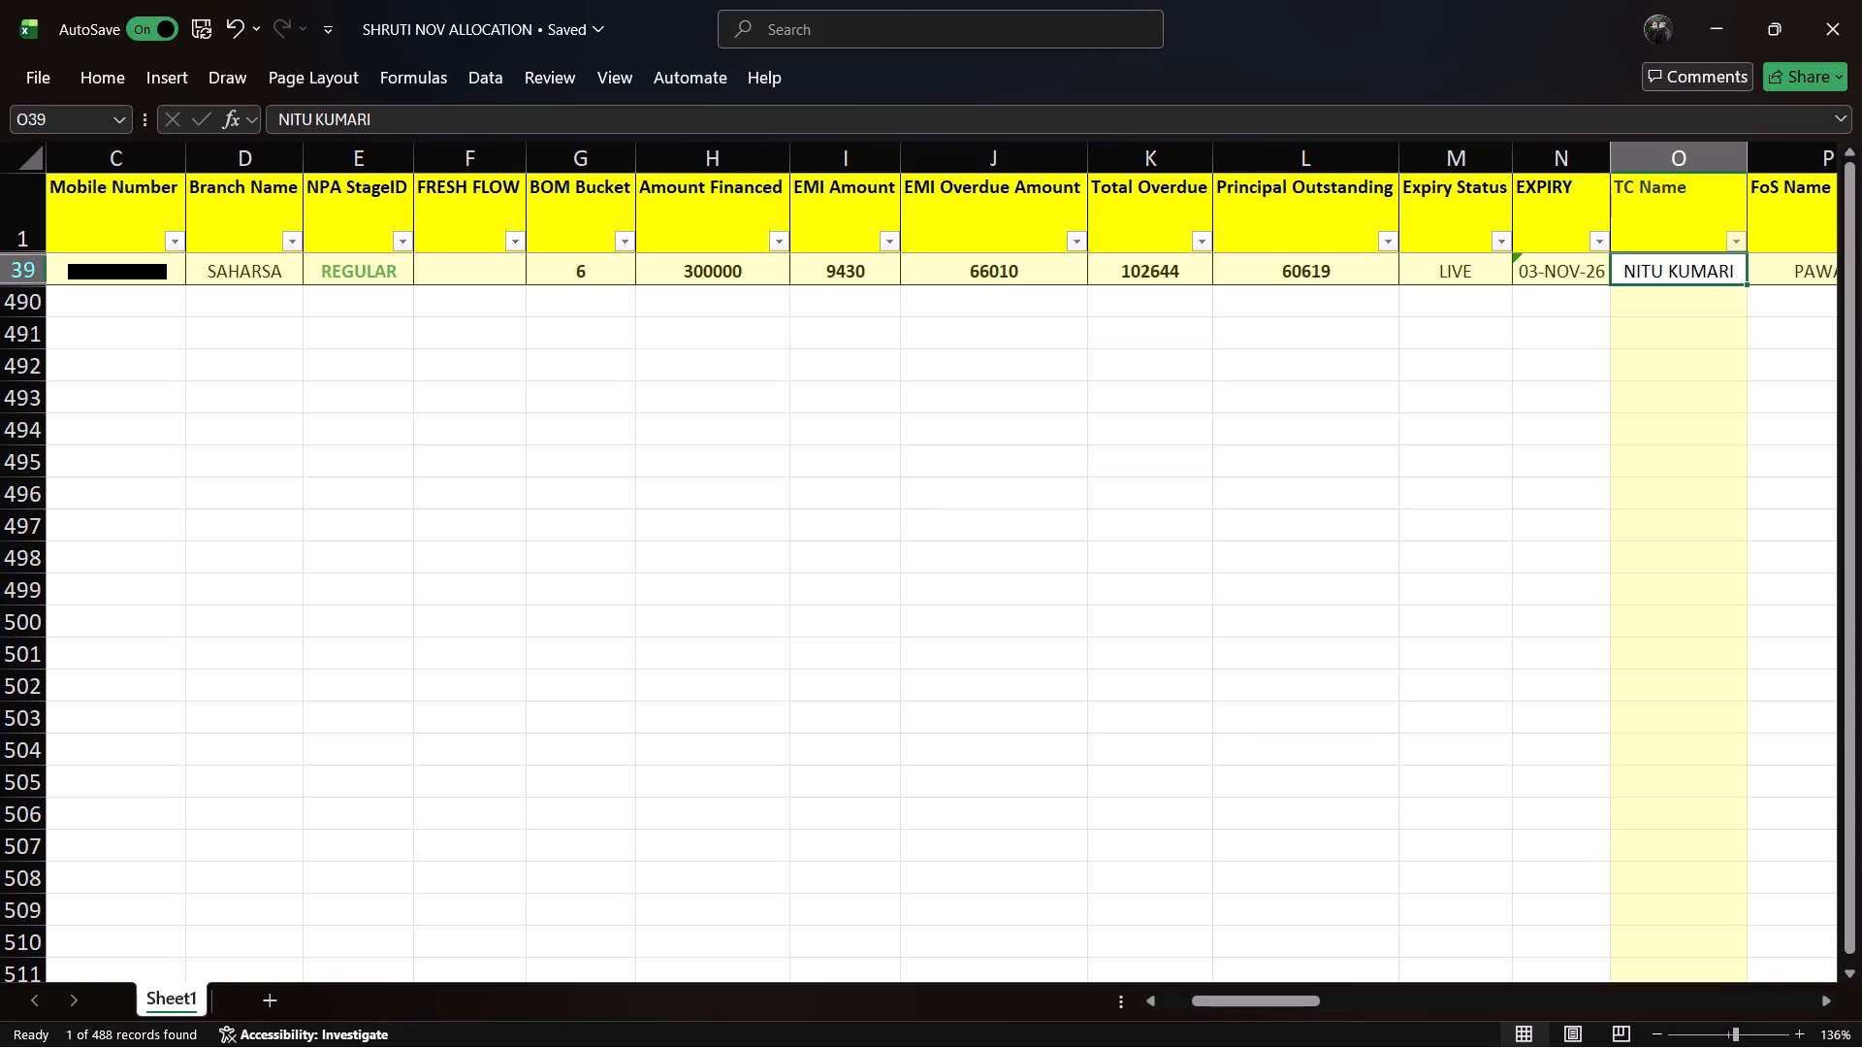
Reset the sheet's filters and filter the TC Name column to only the telecaller whose name begins with "NI".
key(ctrl+shift+l)
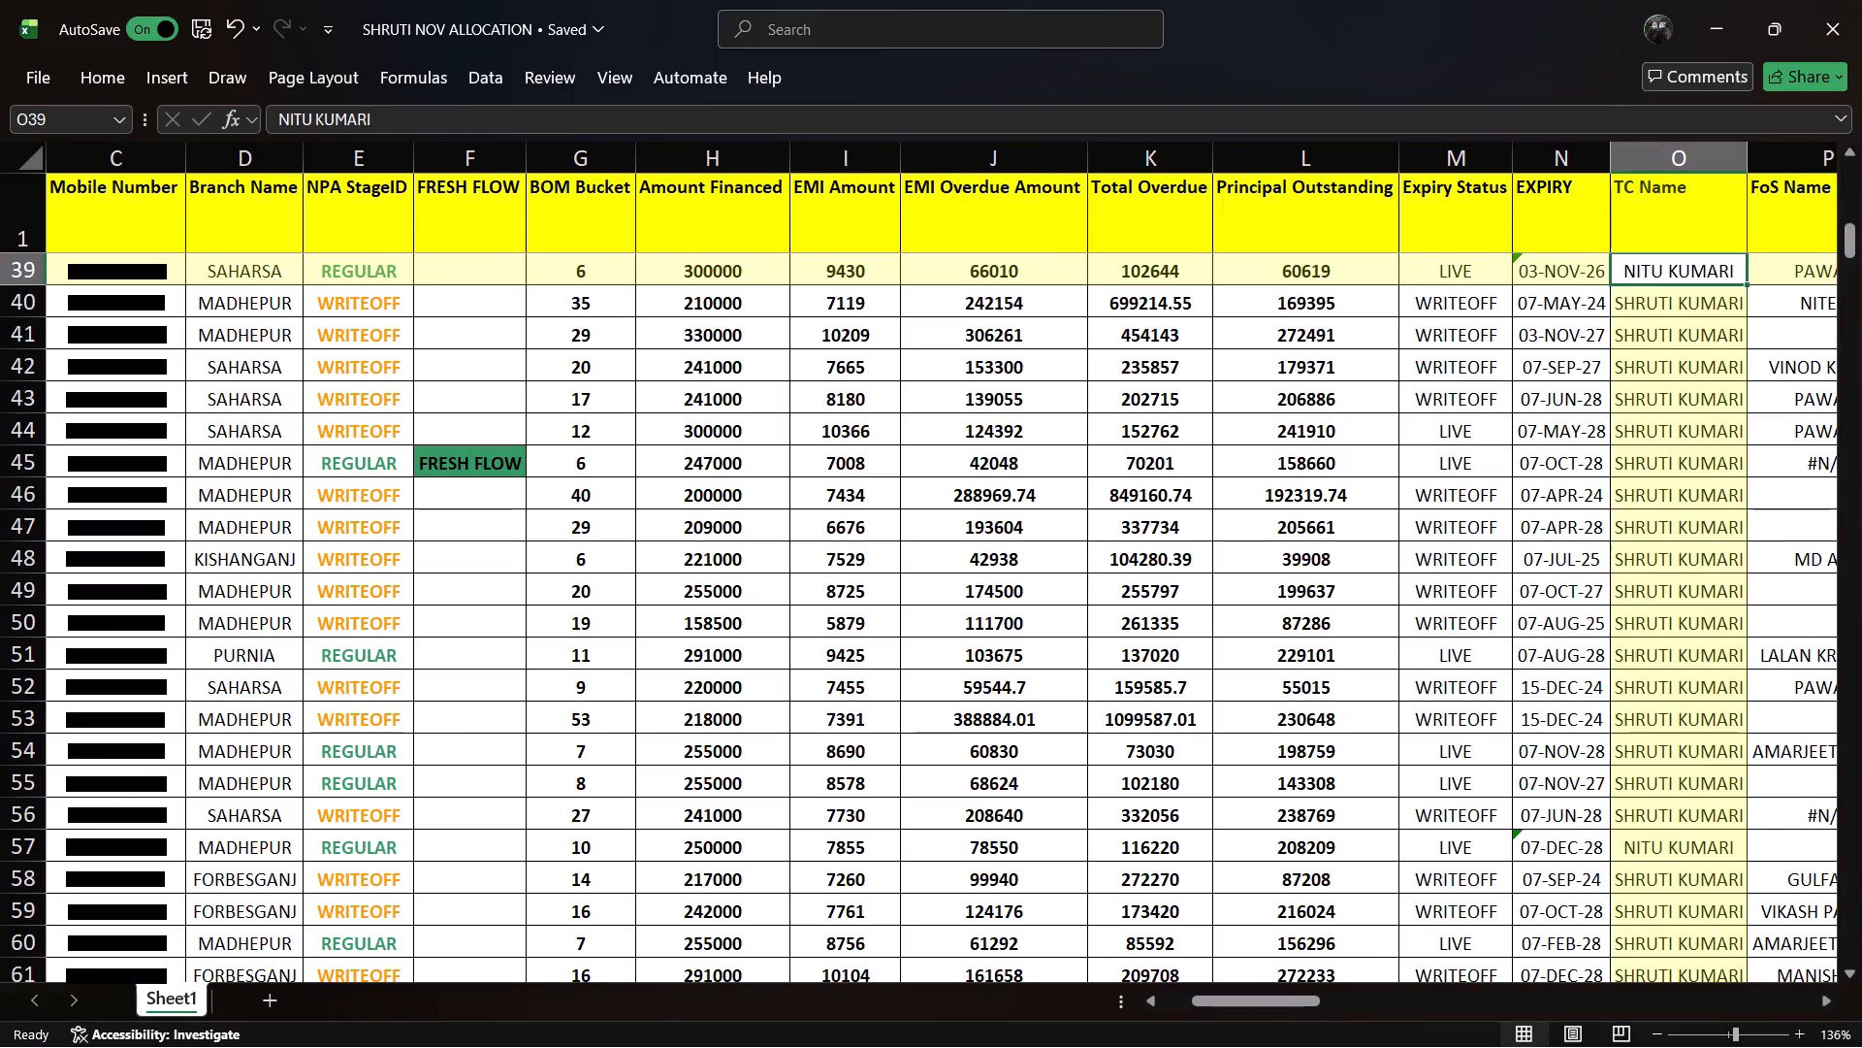
key(ctrl+shift+l)
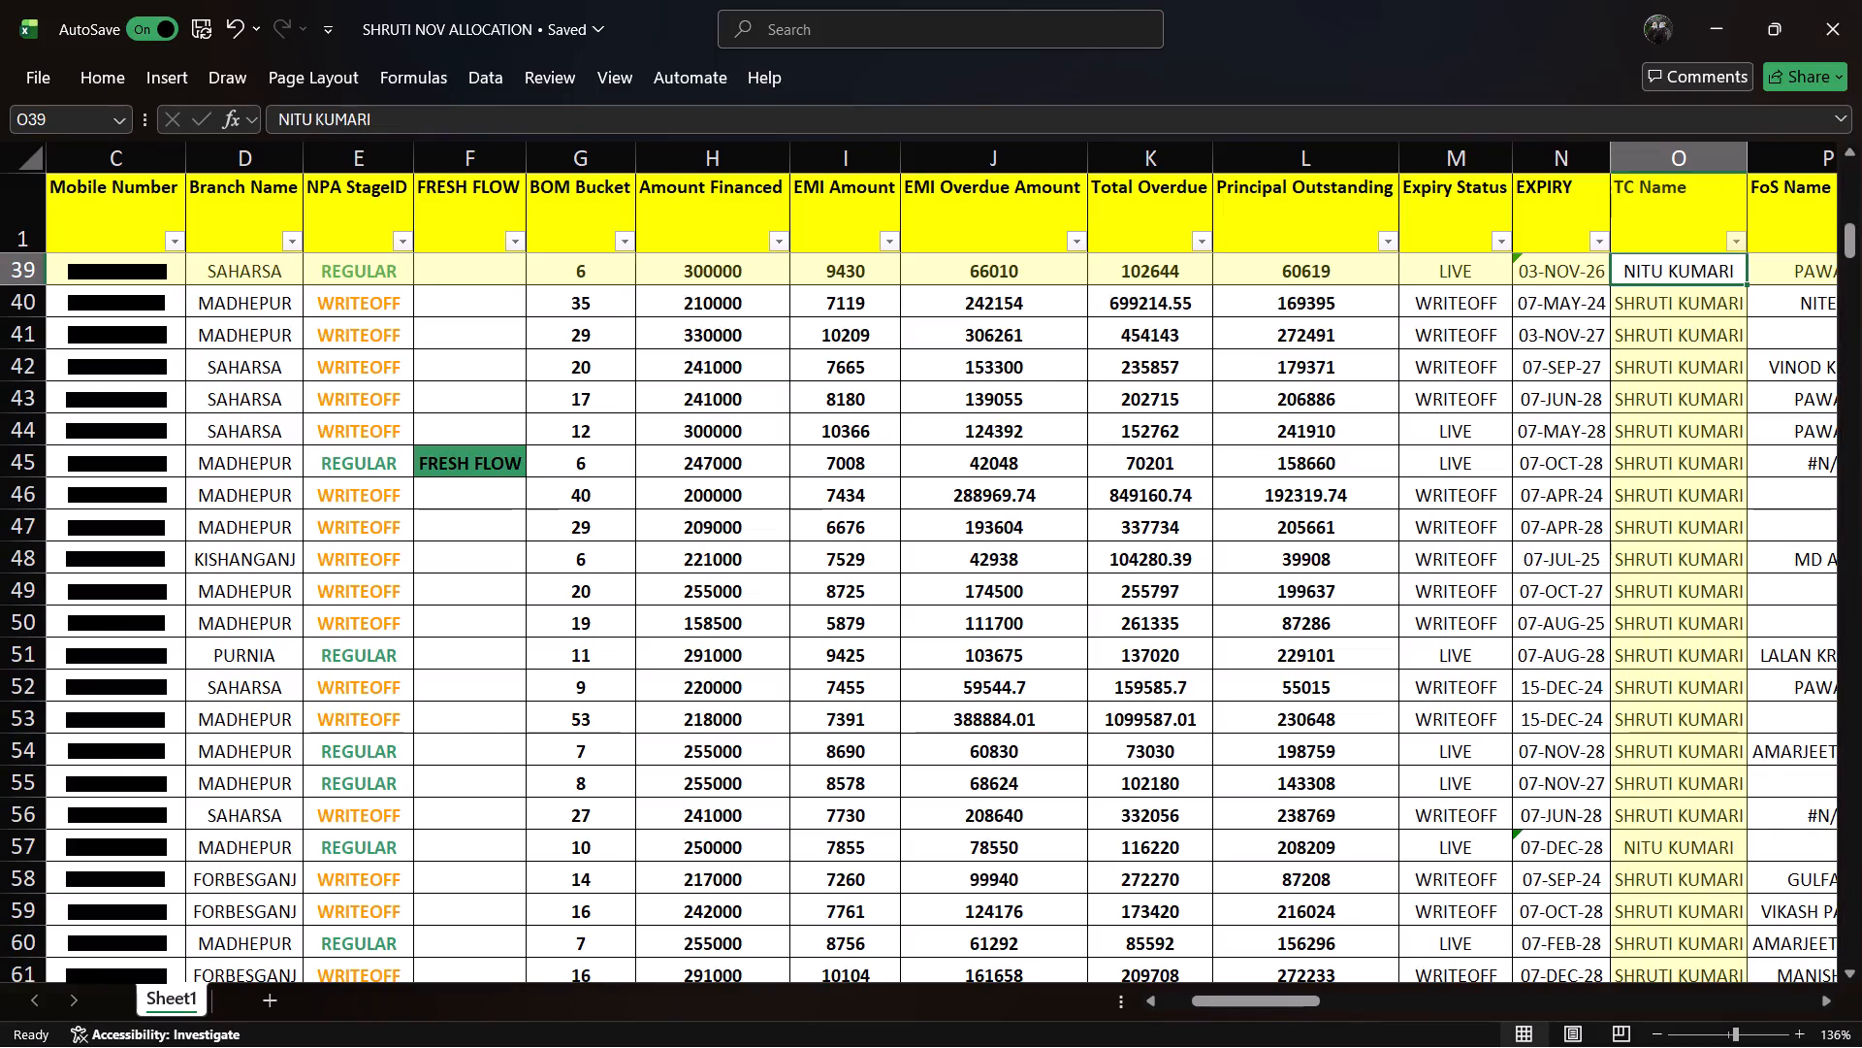
click(1744, 245)
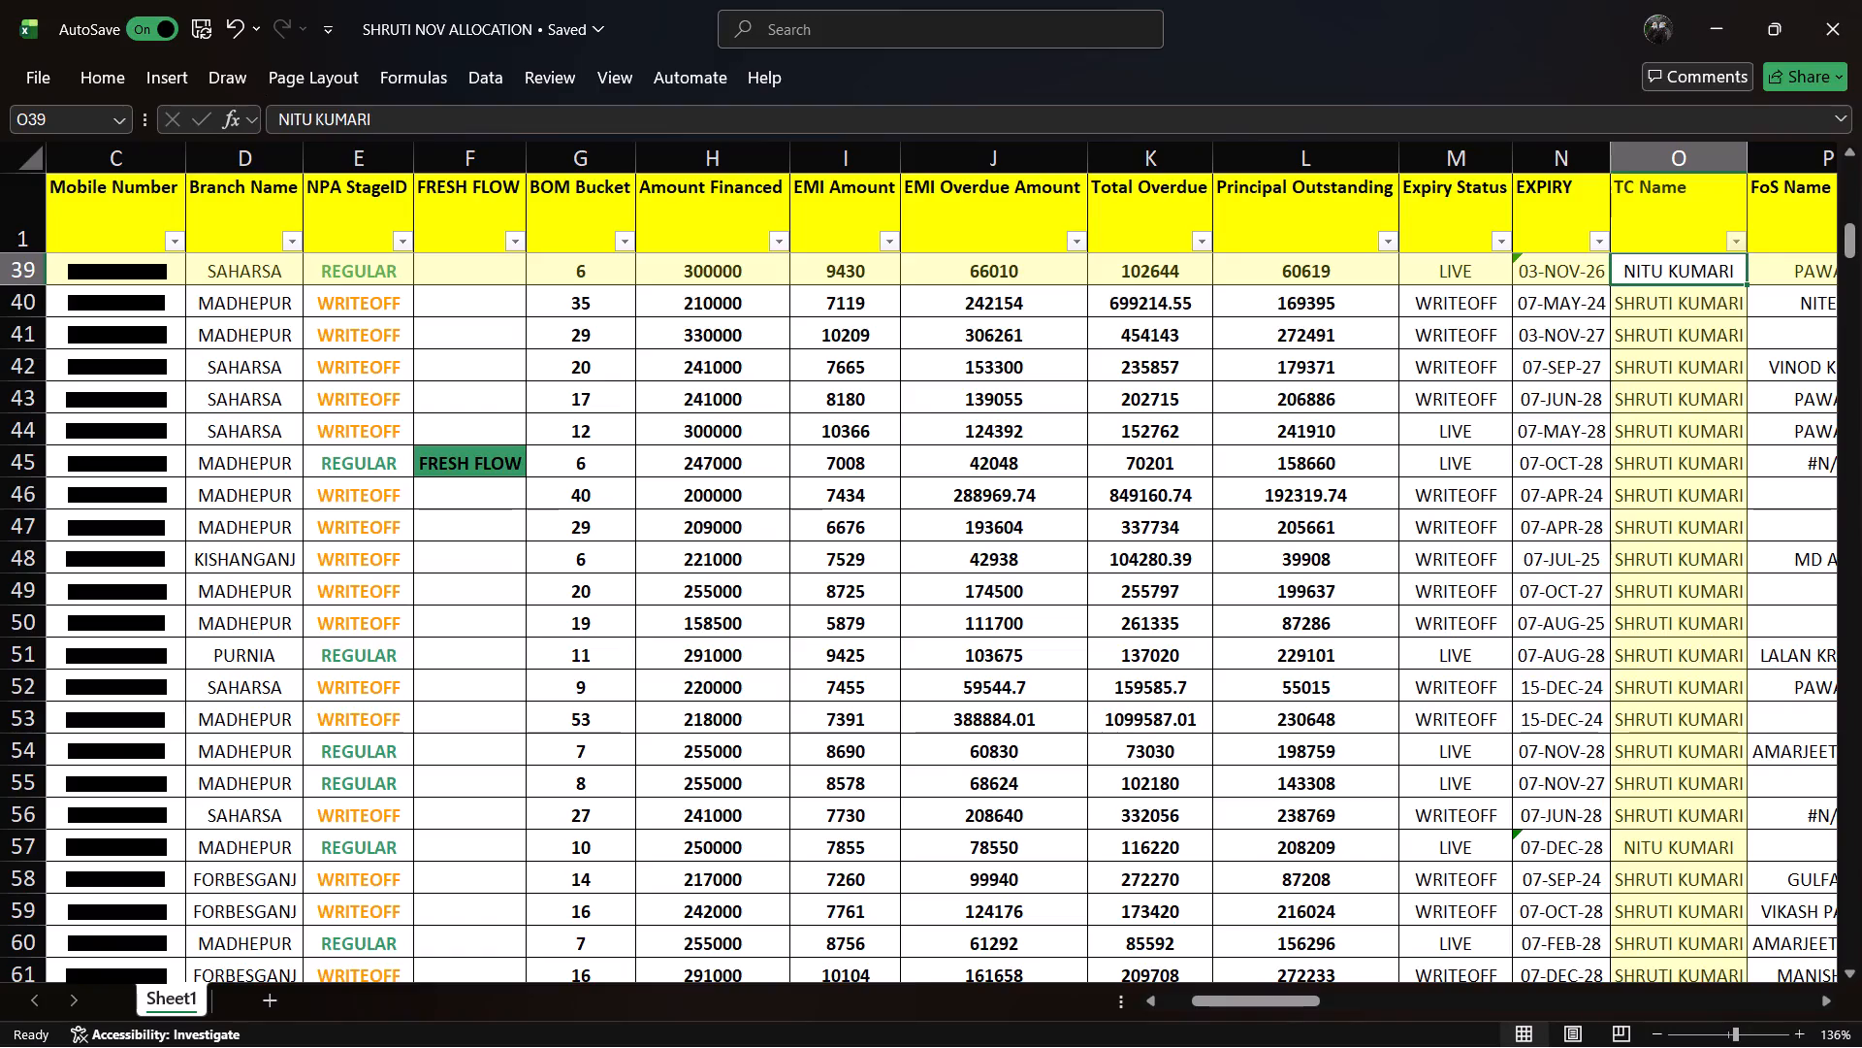
click(1549, 600)
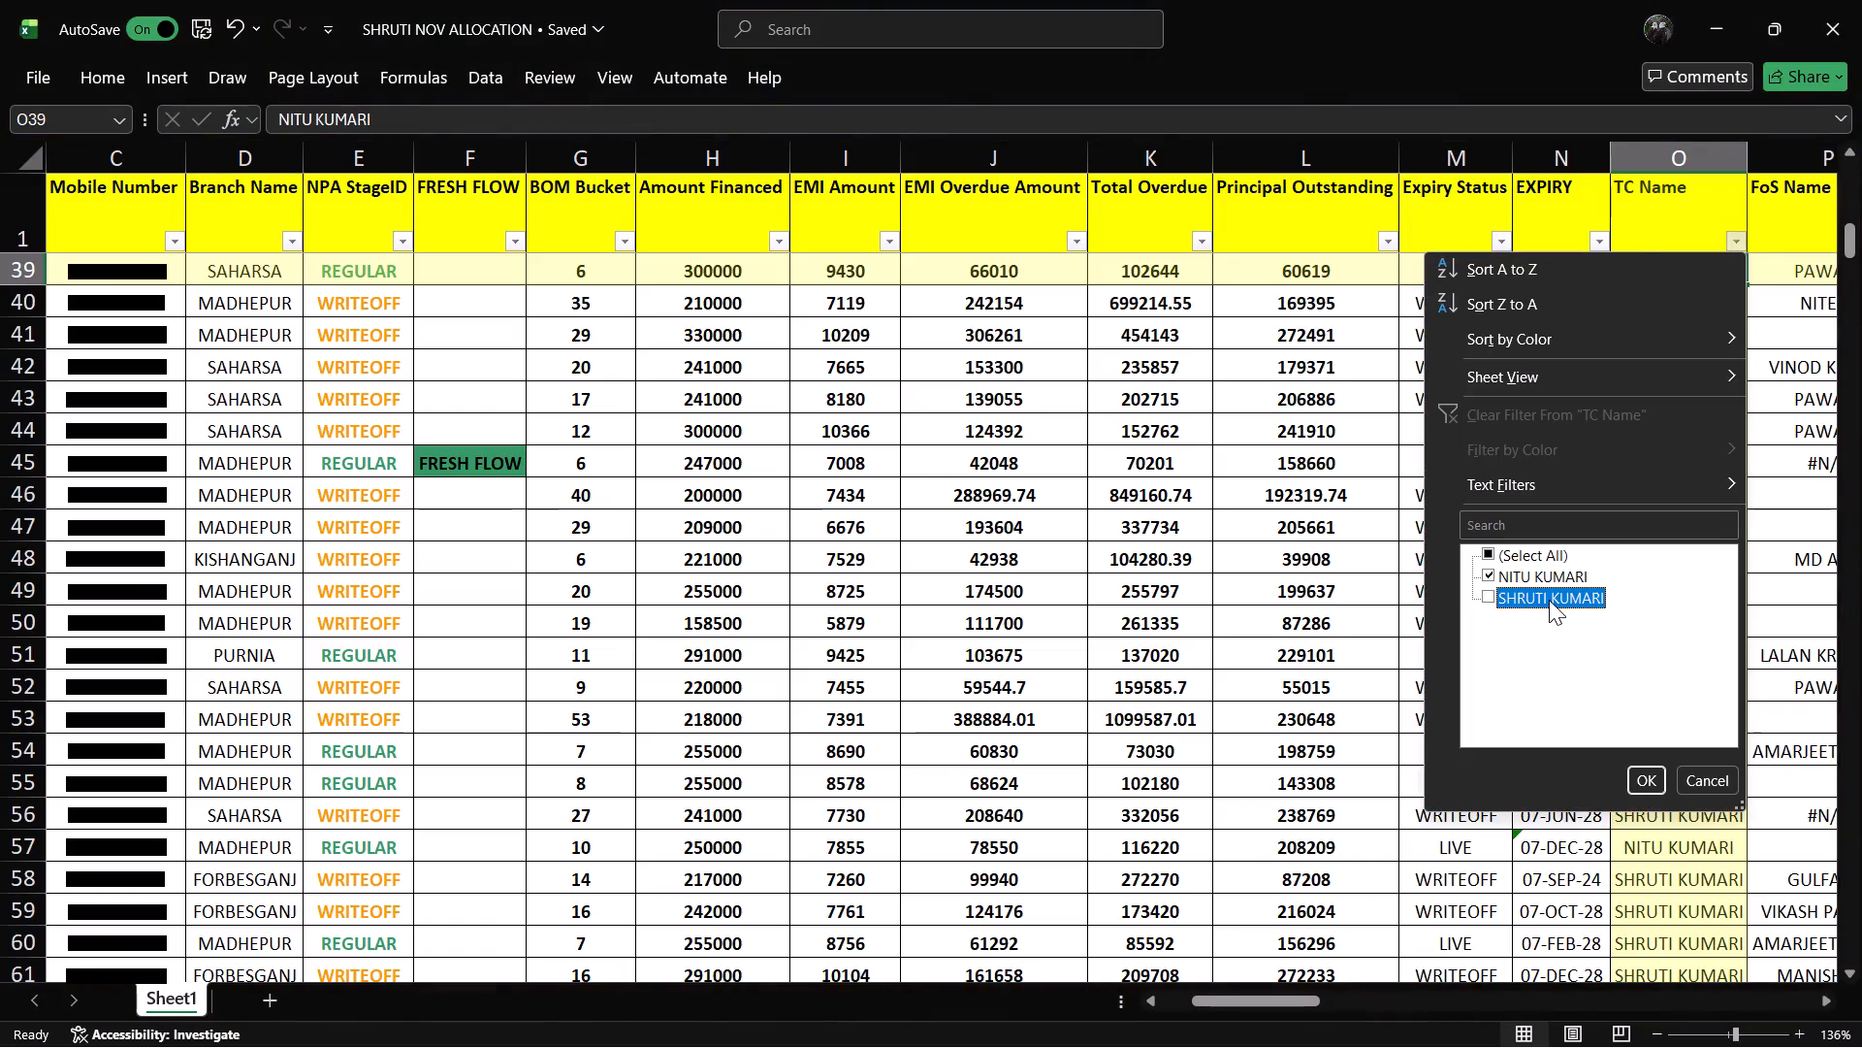
click(1654, 793)
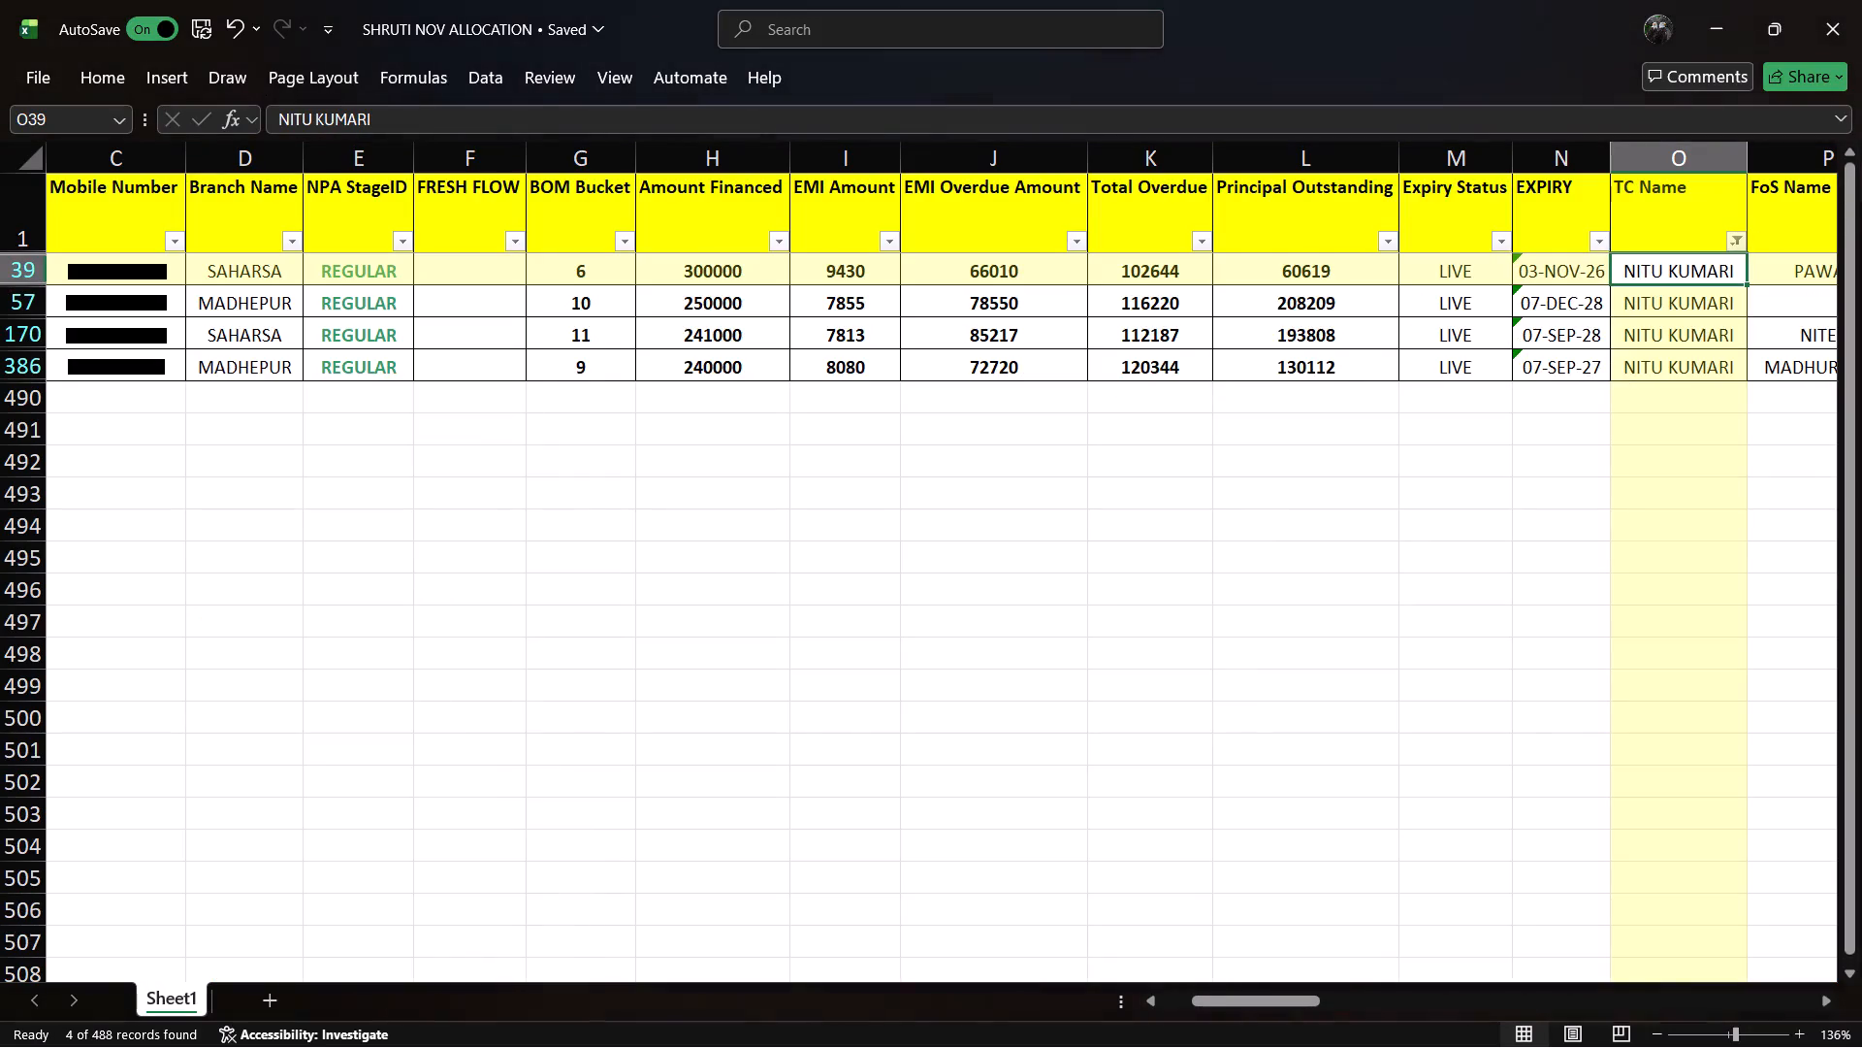
Examine the filtered telecaller's records across the columns from FoS Name to FEED BACK and back to Loan Number.
key(Right)
key(Right)
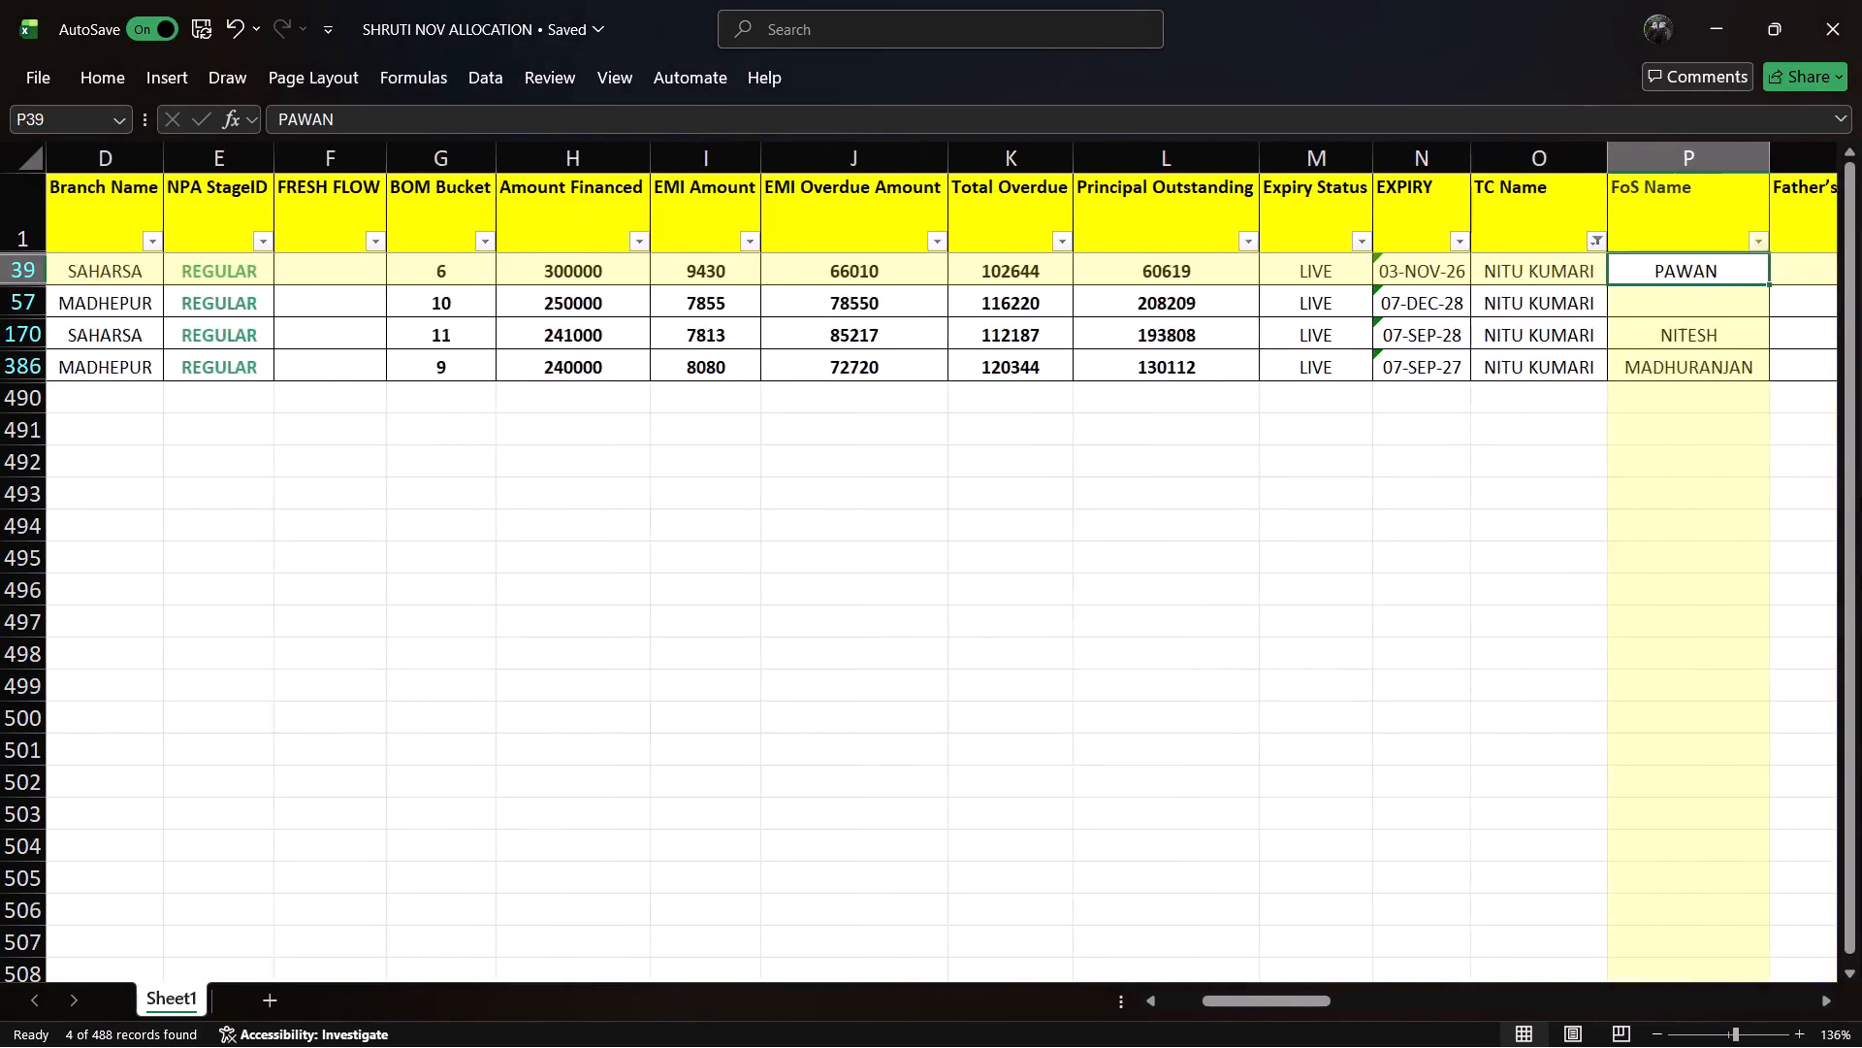
key(Right)
key(Right)
key(Right)
key(Right)
key(Right)
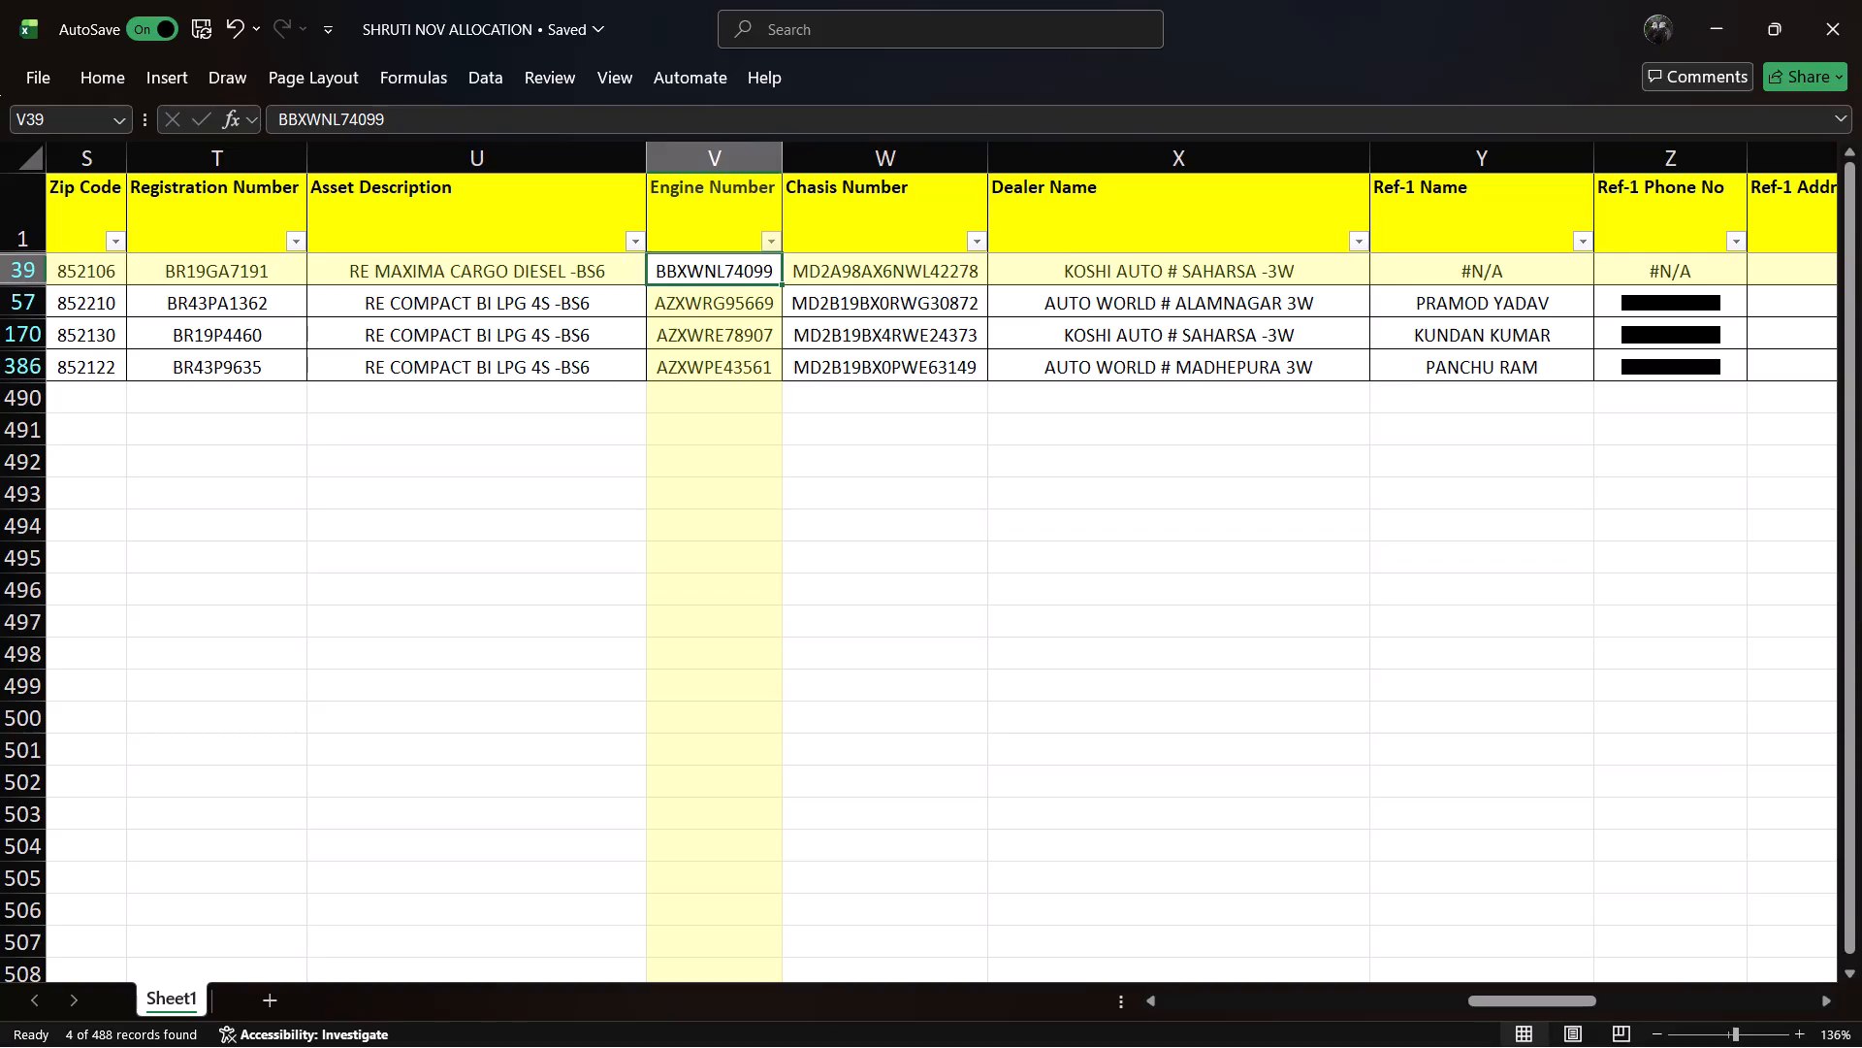
key(Right)
key(Right)
key(Right)
key(Right)
key(Right)
key(Right)
key(Right)
key(Right)
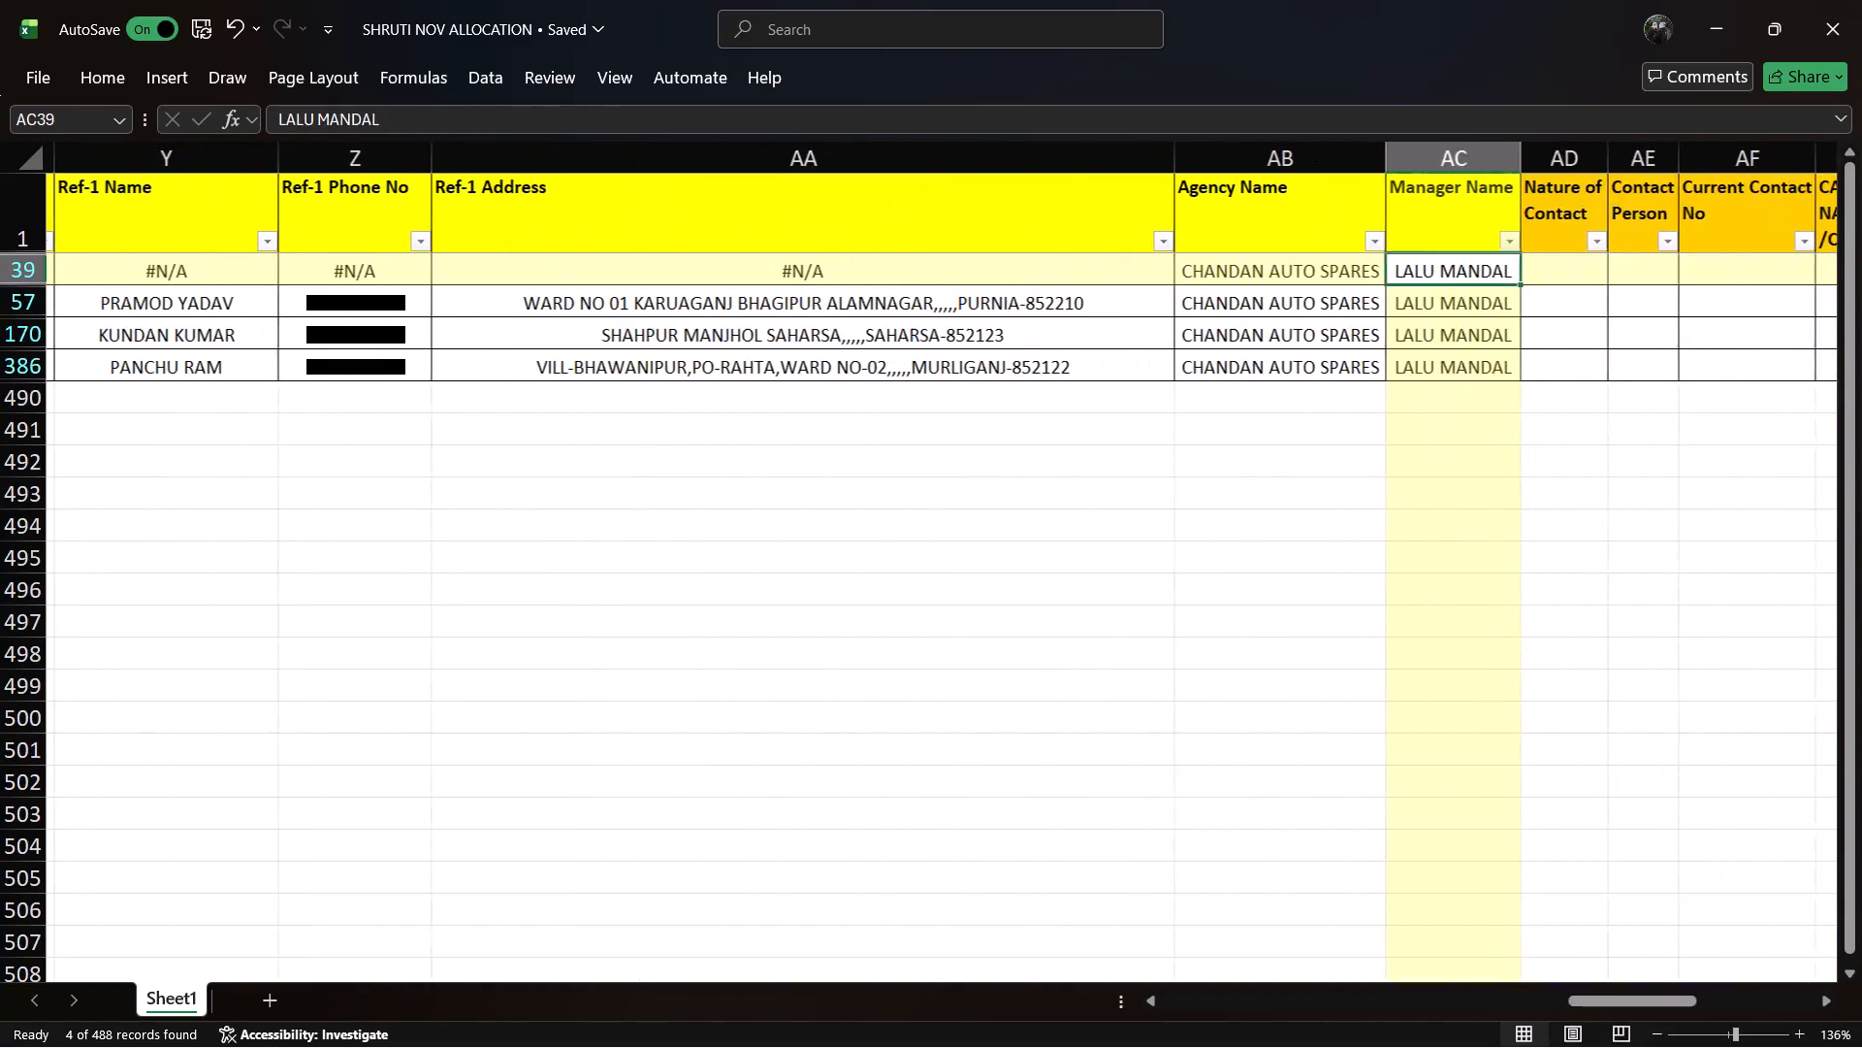
key(Right)
key(Right)
key(Right)
key(Right)
key(Right)
key(Right)
key(Right)
key(Right)
key(Right)
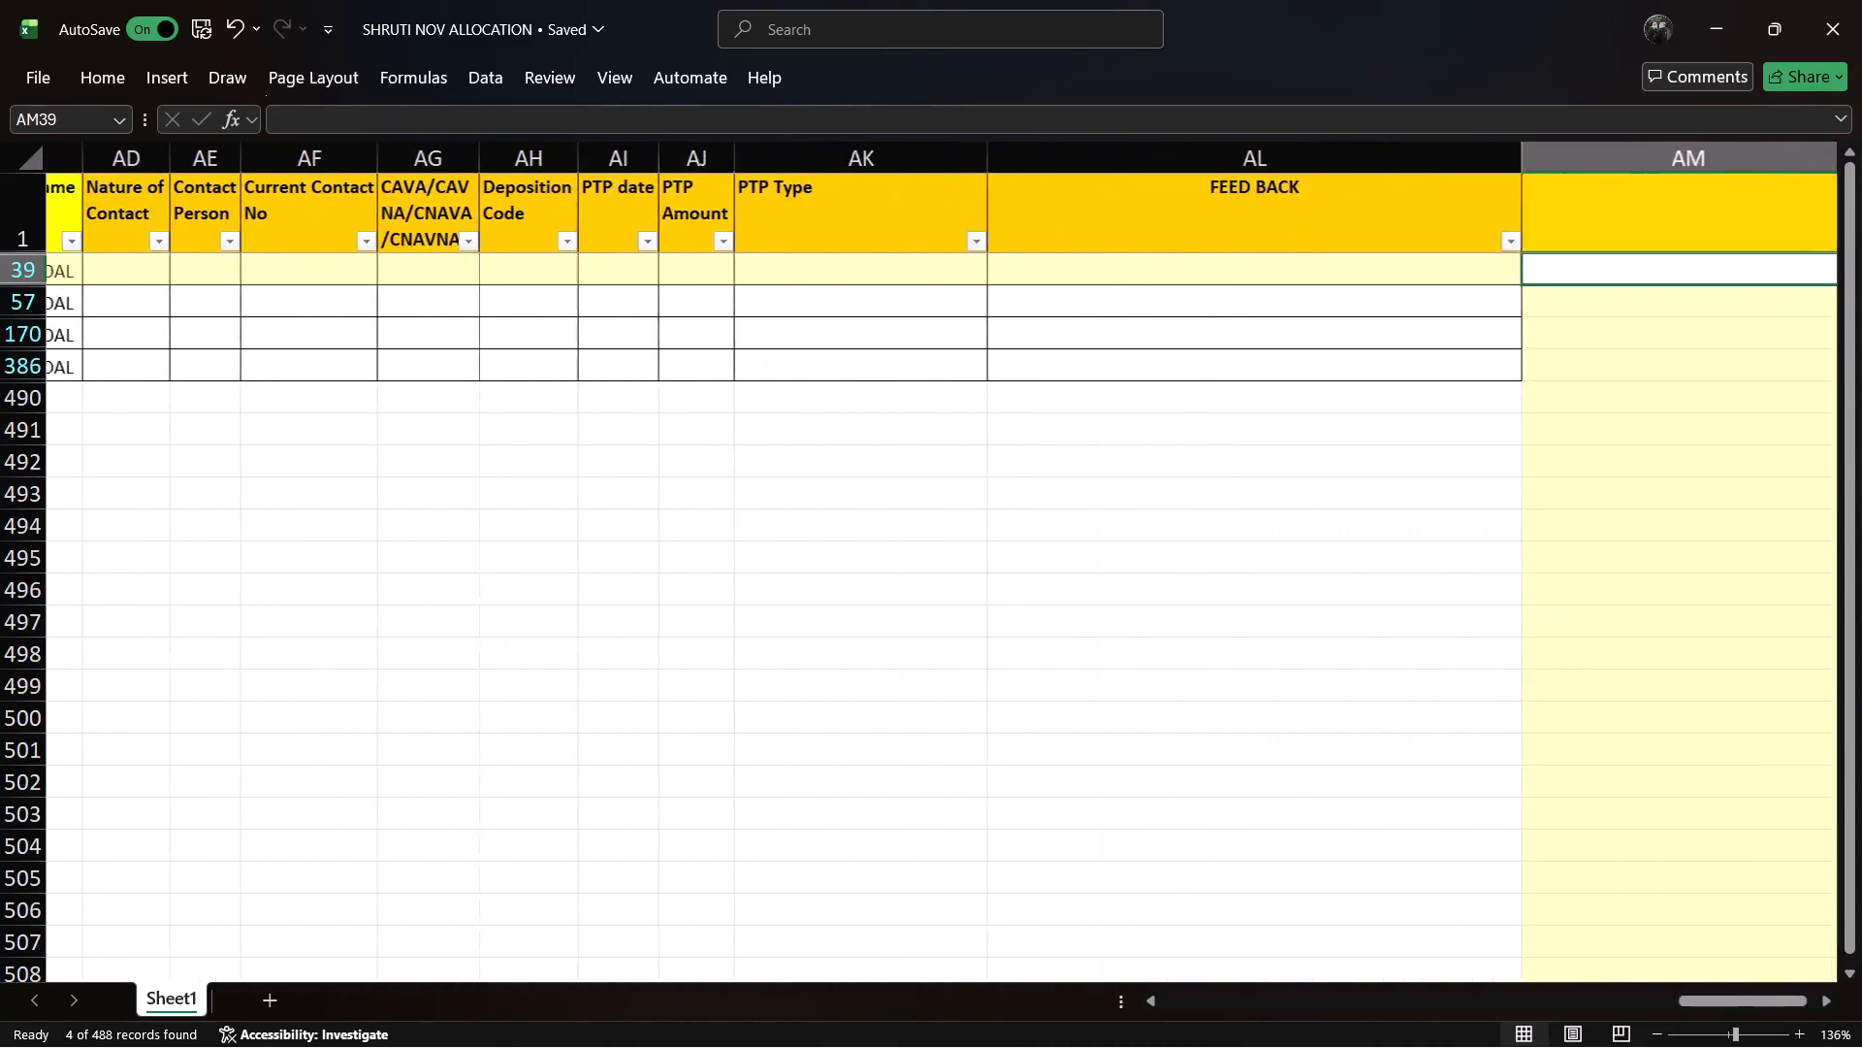
key(Right)
key(Right)
key(Left)
key(Left)
key(Left)
key(Left)
key(Left)
key(Left)
key(Left)
key(Left)
key(Left)
key(Left)
key(Left)
key(Left)
key(Left)
key(Left)
key(Left)
key(Left)
key(Left)
key(Left)
key(Left)
key(Left)
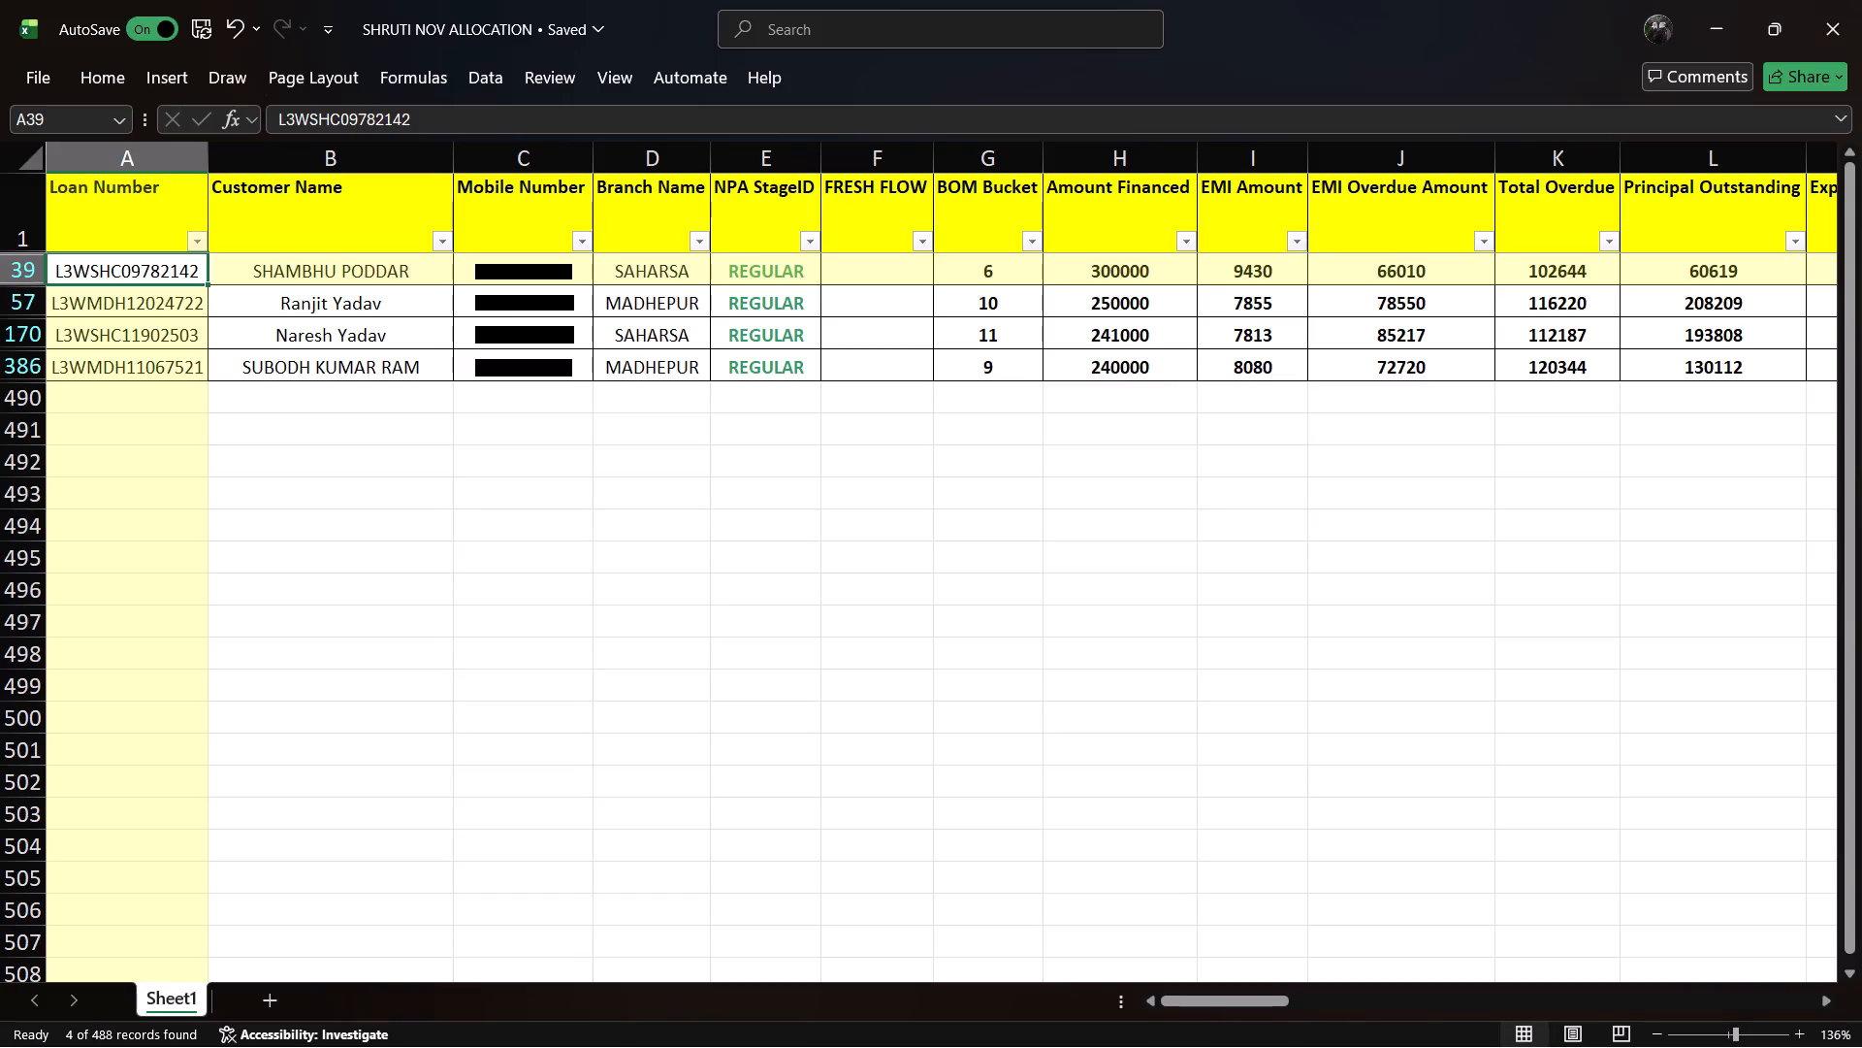
Copy the filtered records in rows 39 to 386, from the Loan Number column through Manager Name.
key(shift+Down)
key(shift+Down)
key(shift+Down)
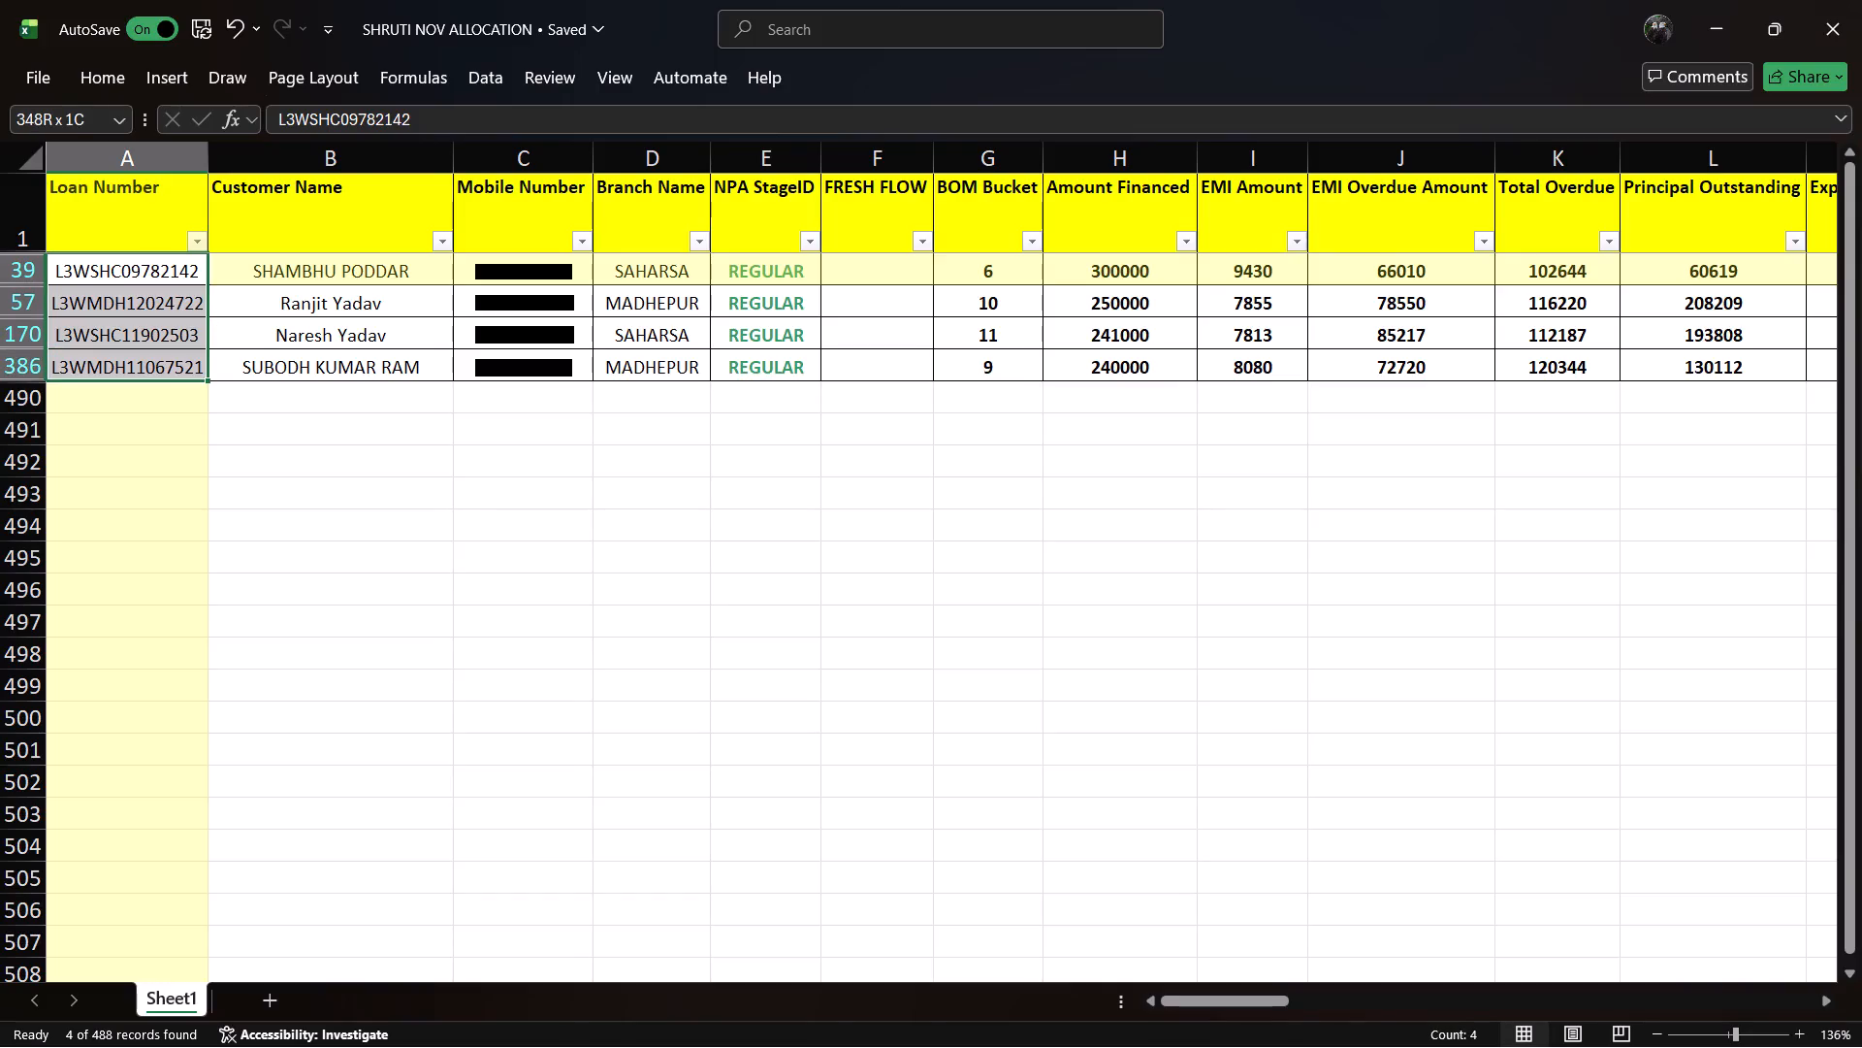
key(shift+Right)
key(shift+Right)
key(shift+Right)
key(shift+Right)
key(shift+Right)
key(shift+Right)
key(shift+Right)
key(shift+Right)
key(shift+Right)
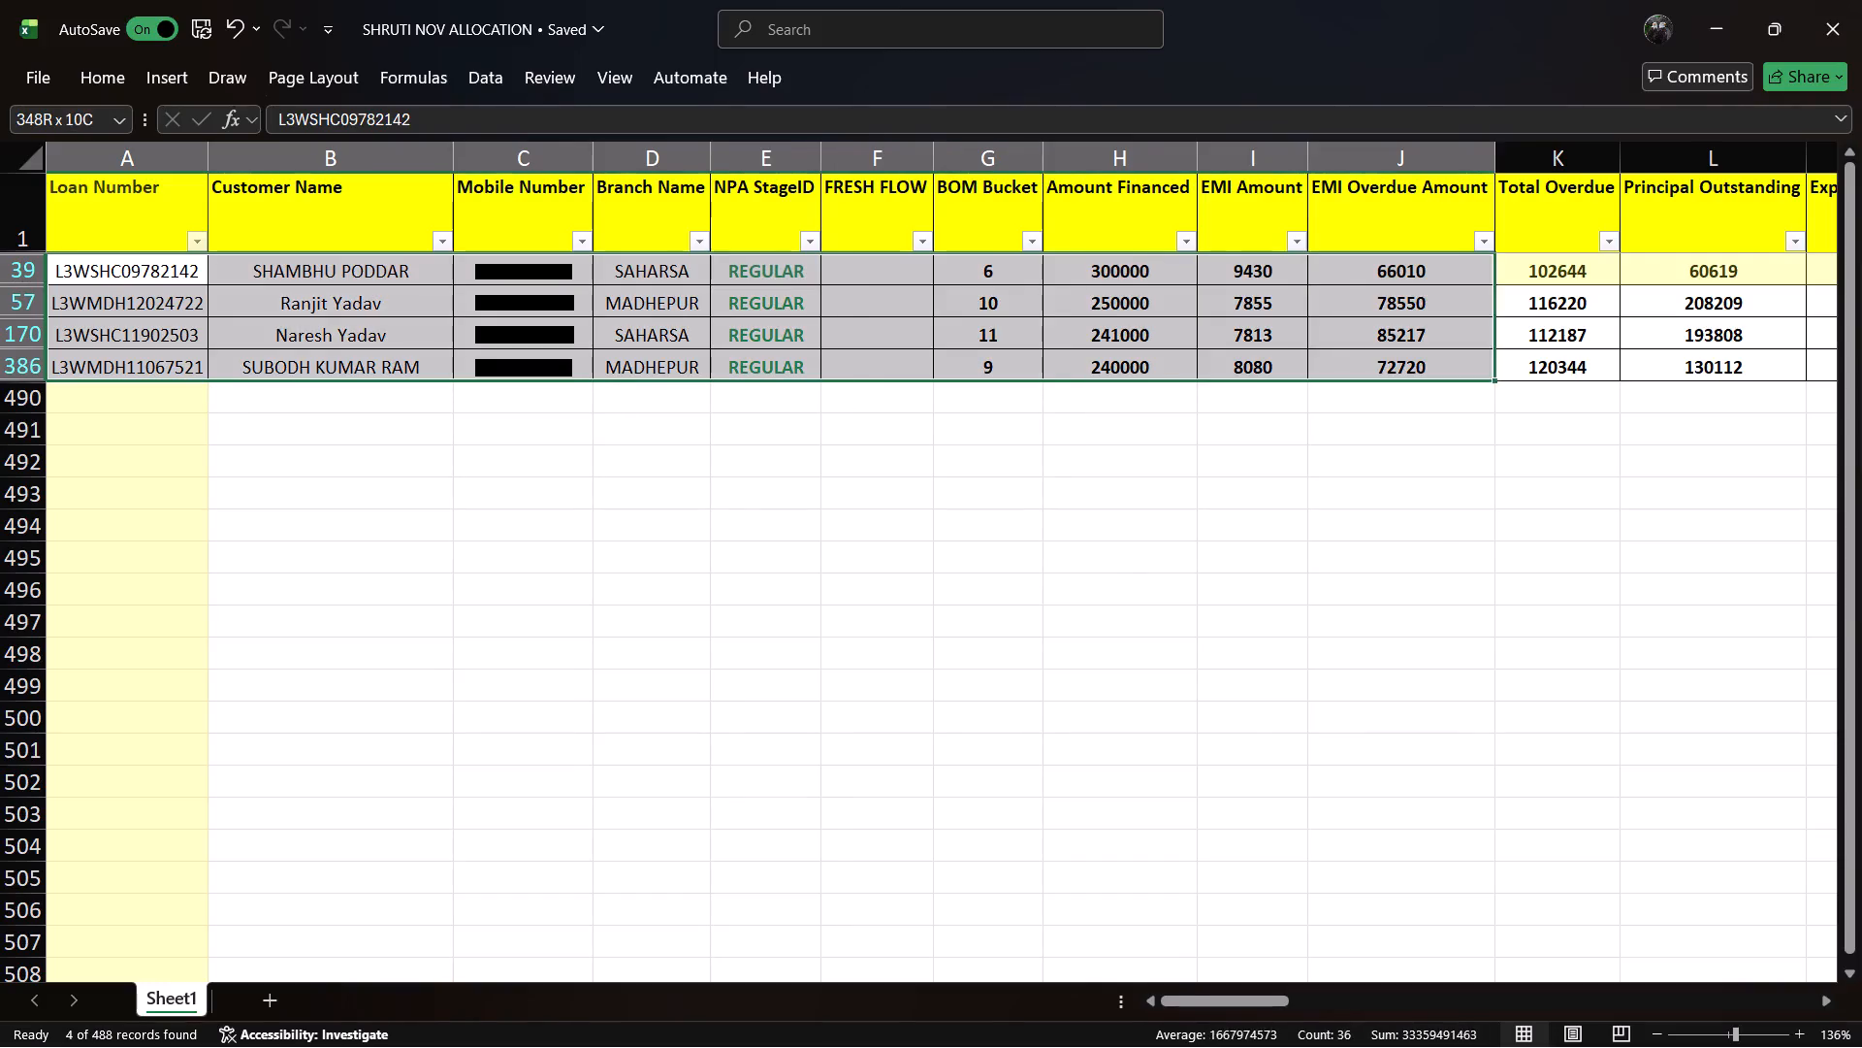
key(shift+Right)
key(shift+Right)
key(shift+Right)
key(shift+Right)
key(shift+Right)
key(shift+Right)
key(shift+Right)
key(shift+Right)
key(shift+Right)
key(shift+Right)
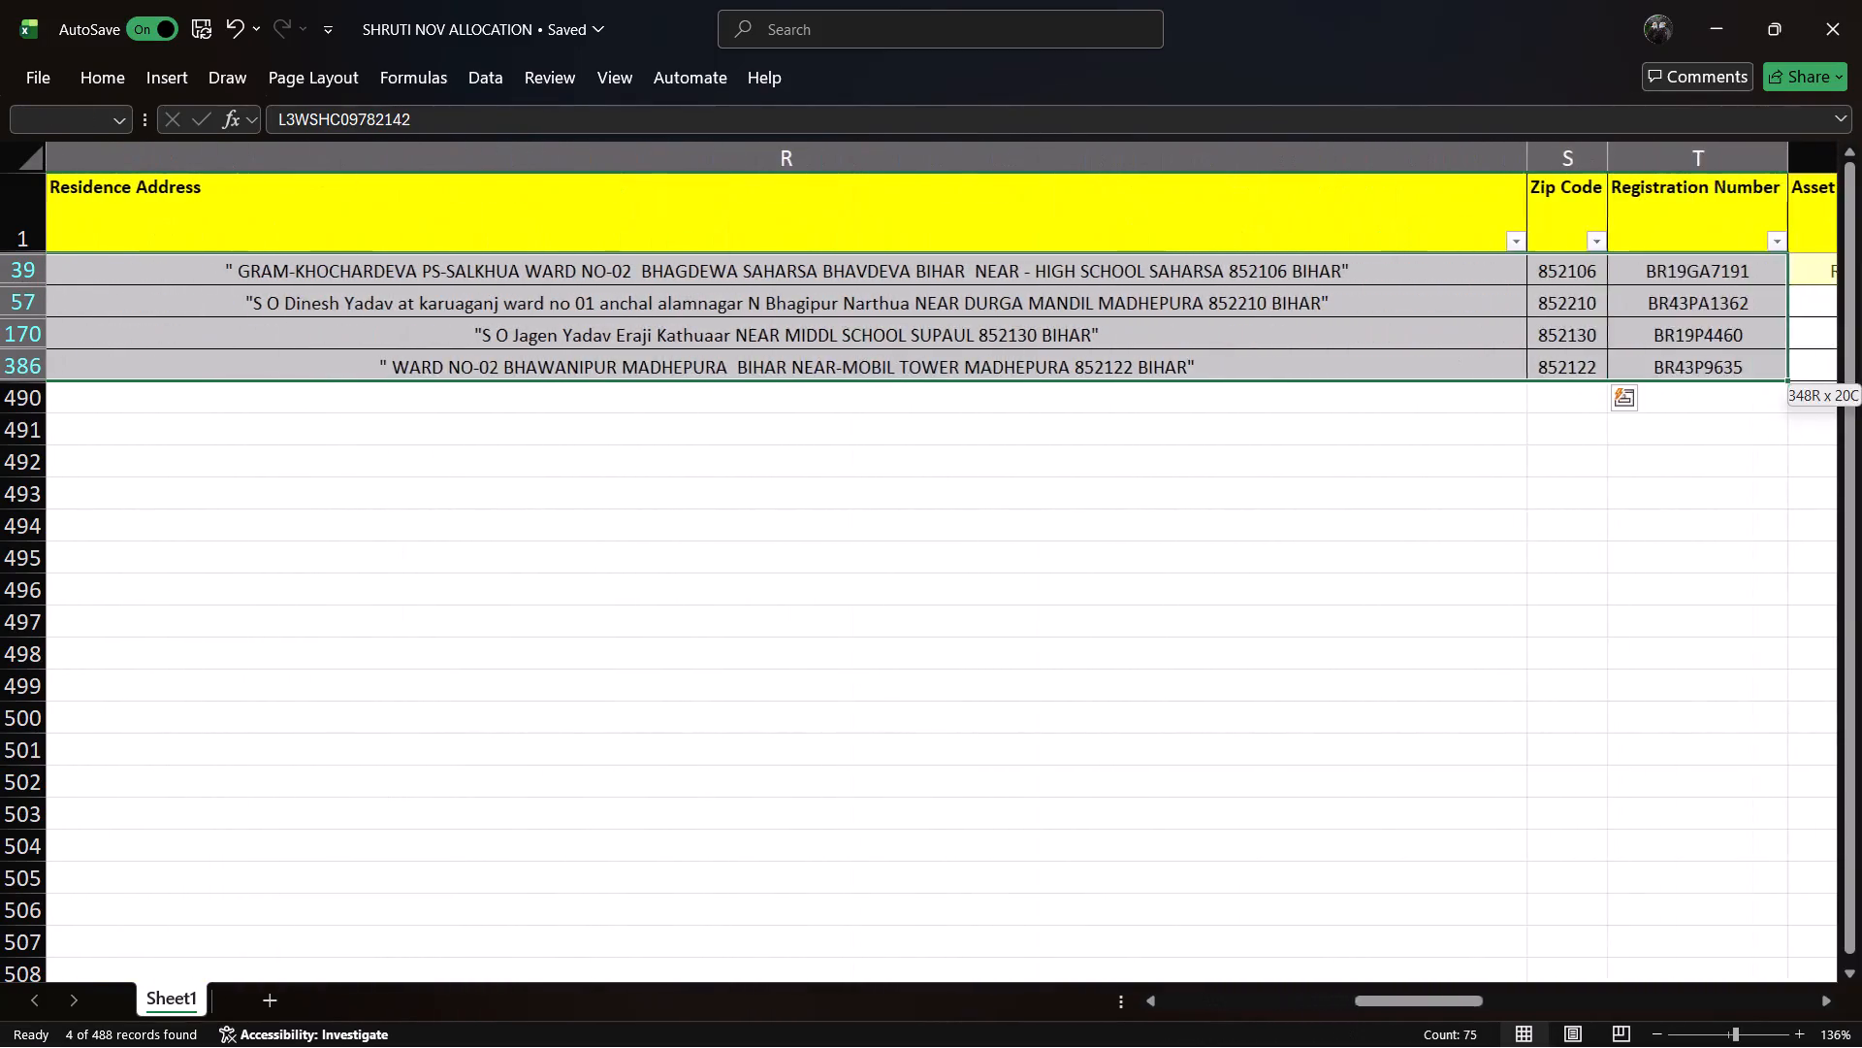
key(shift+Right)
key(shift+Right)
key(shift+Right)
key(shift+Right)
key(shift+Right)
key(shift+Right)
key(shift+Right)
key(shift+Right)
key(shift+Right)
key(shift+Right)
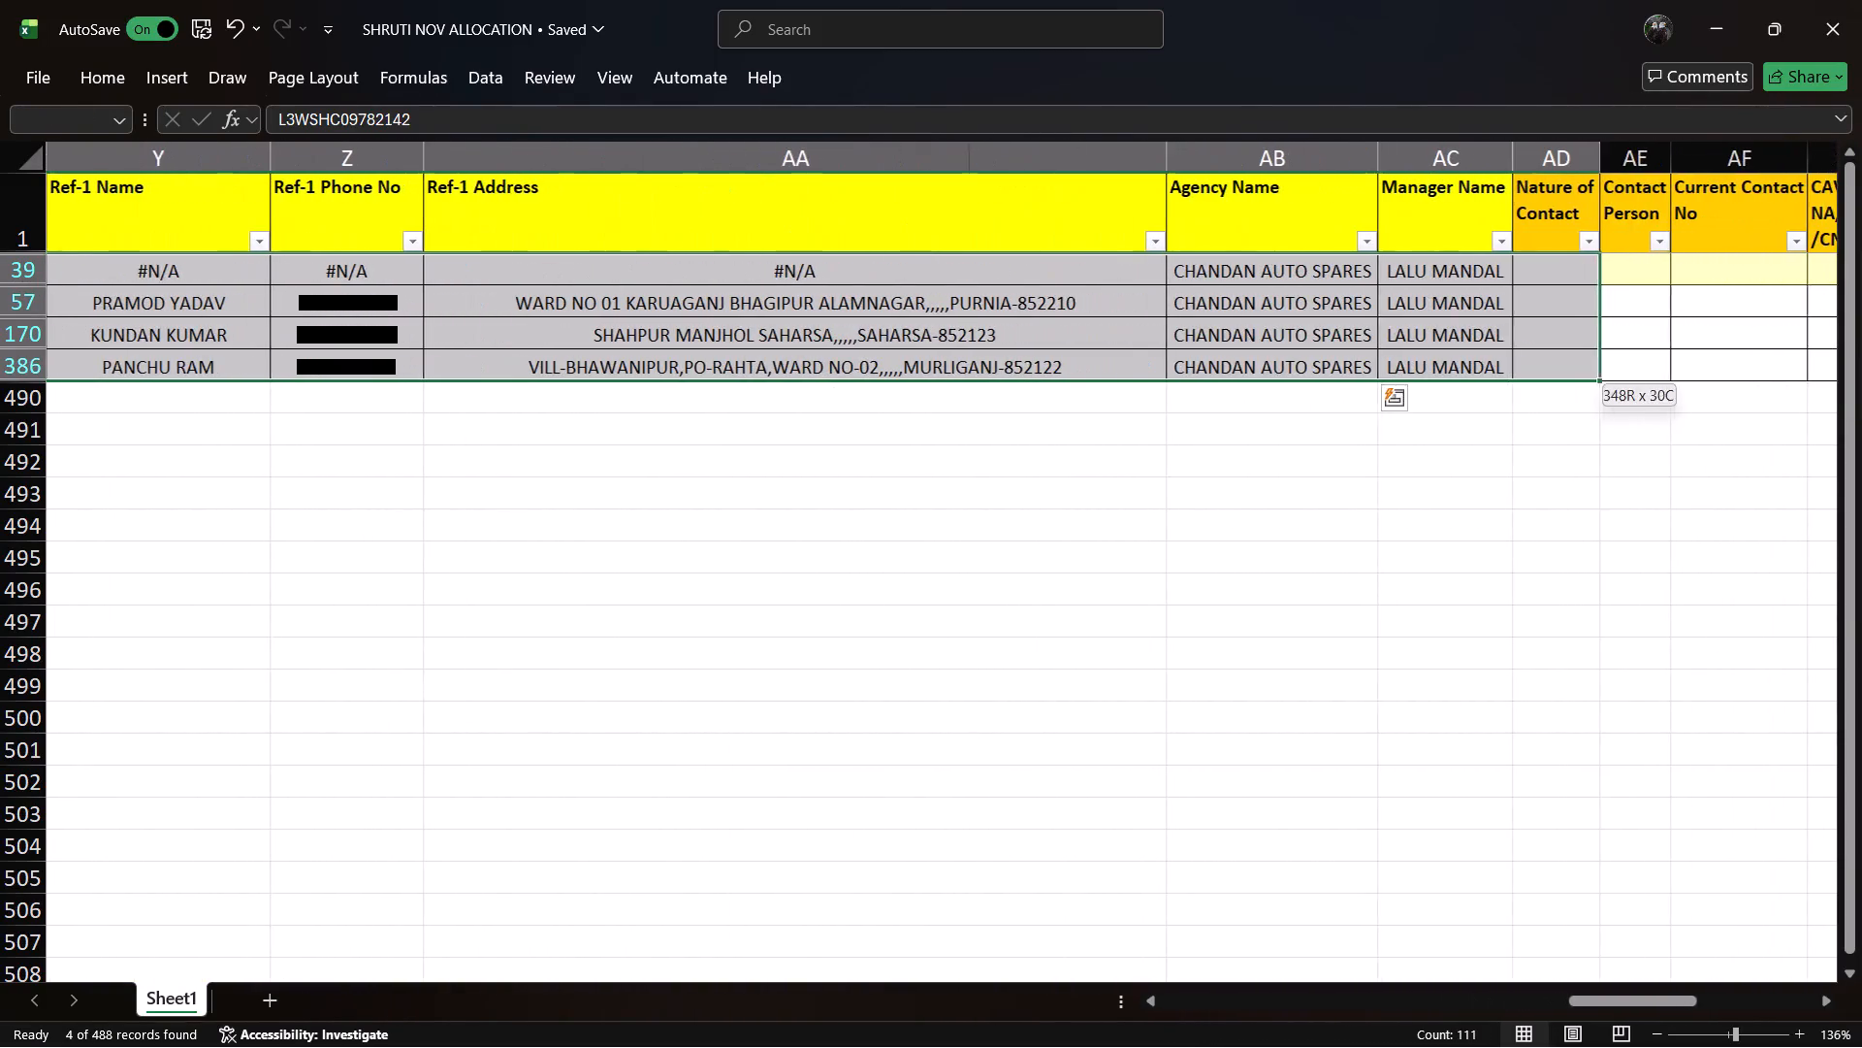
key(shift+Right)
key(shift+Right)
key(shift+Right)
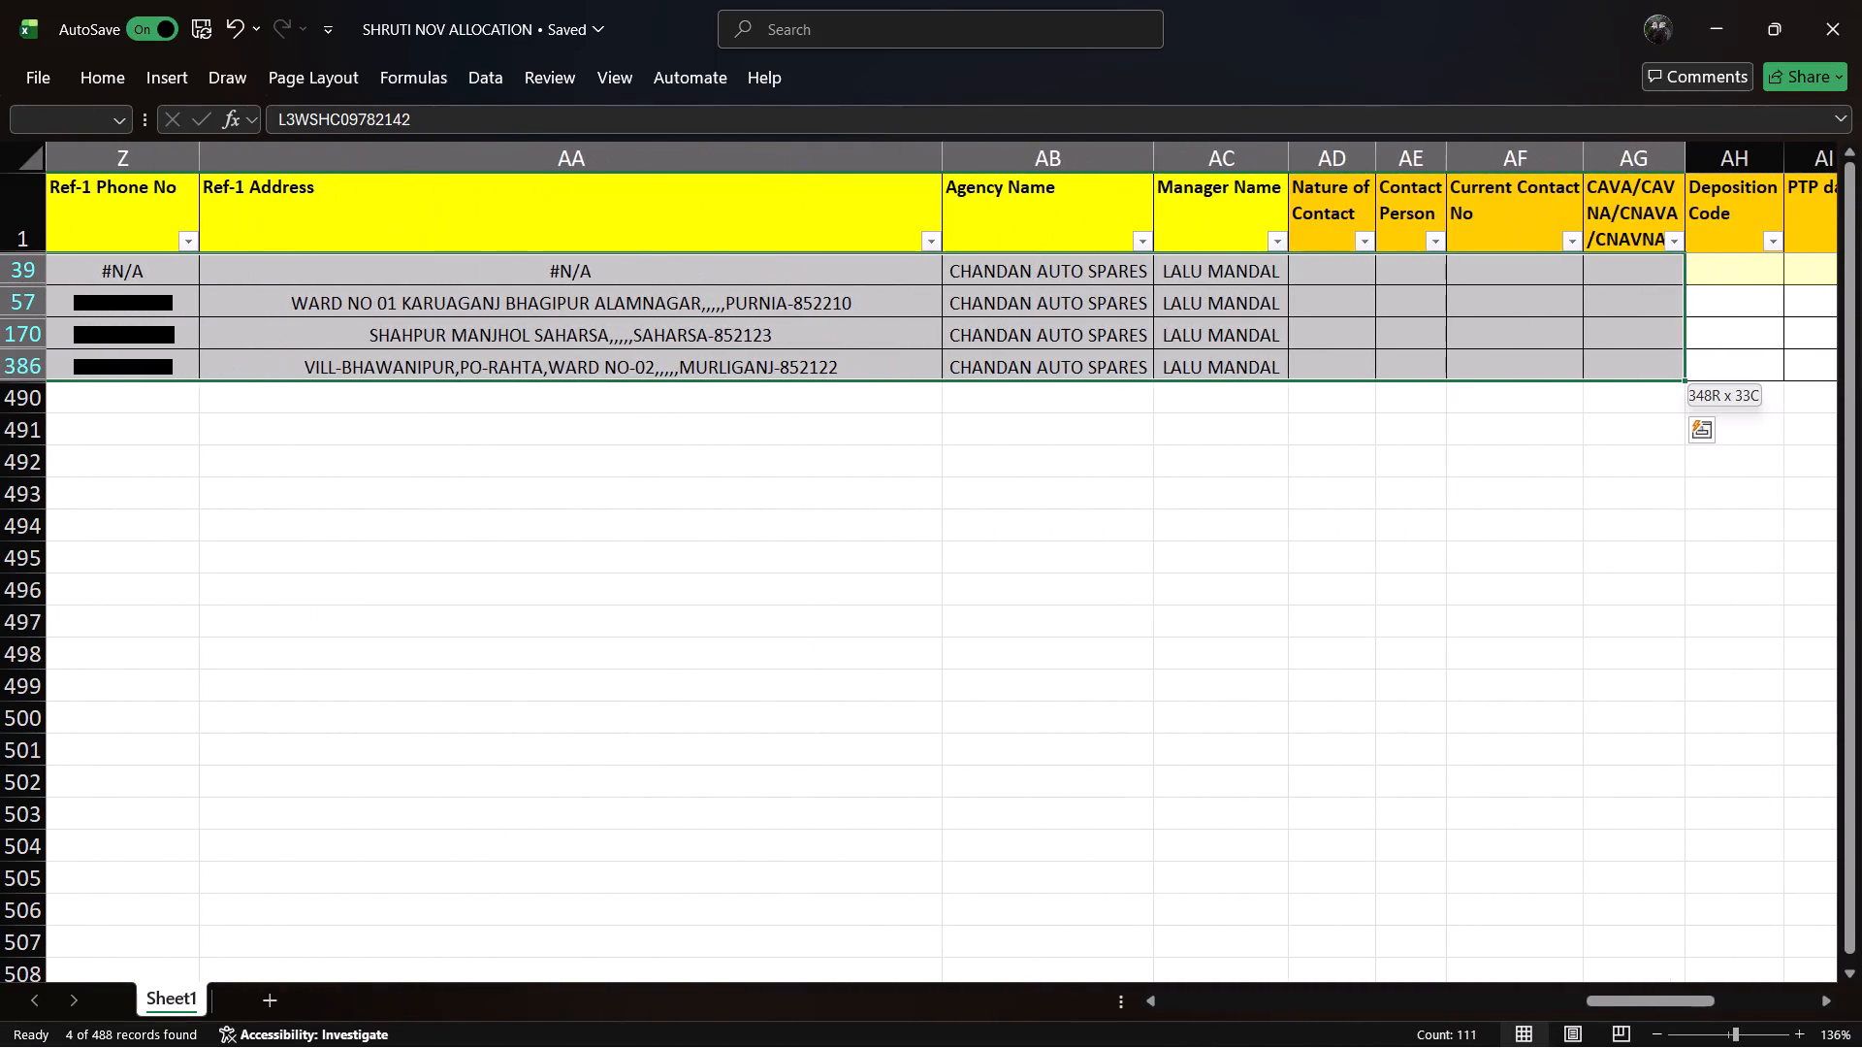
key(shift+Left)
key(shift+Left)
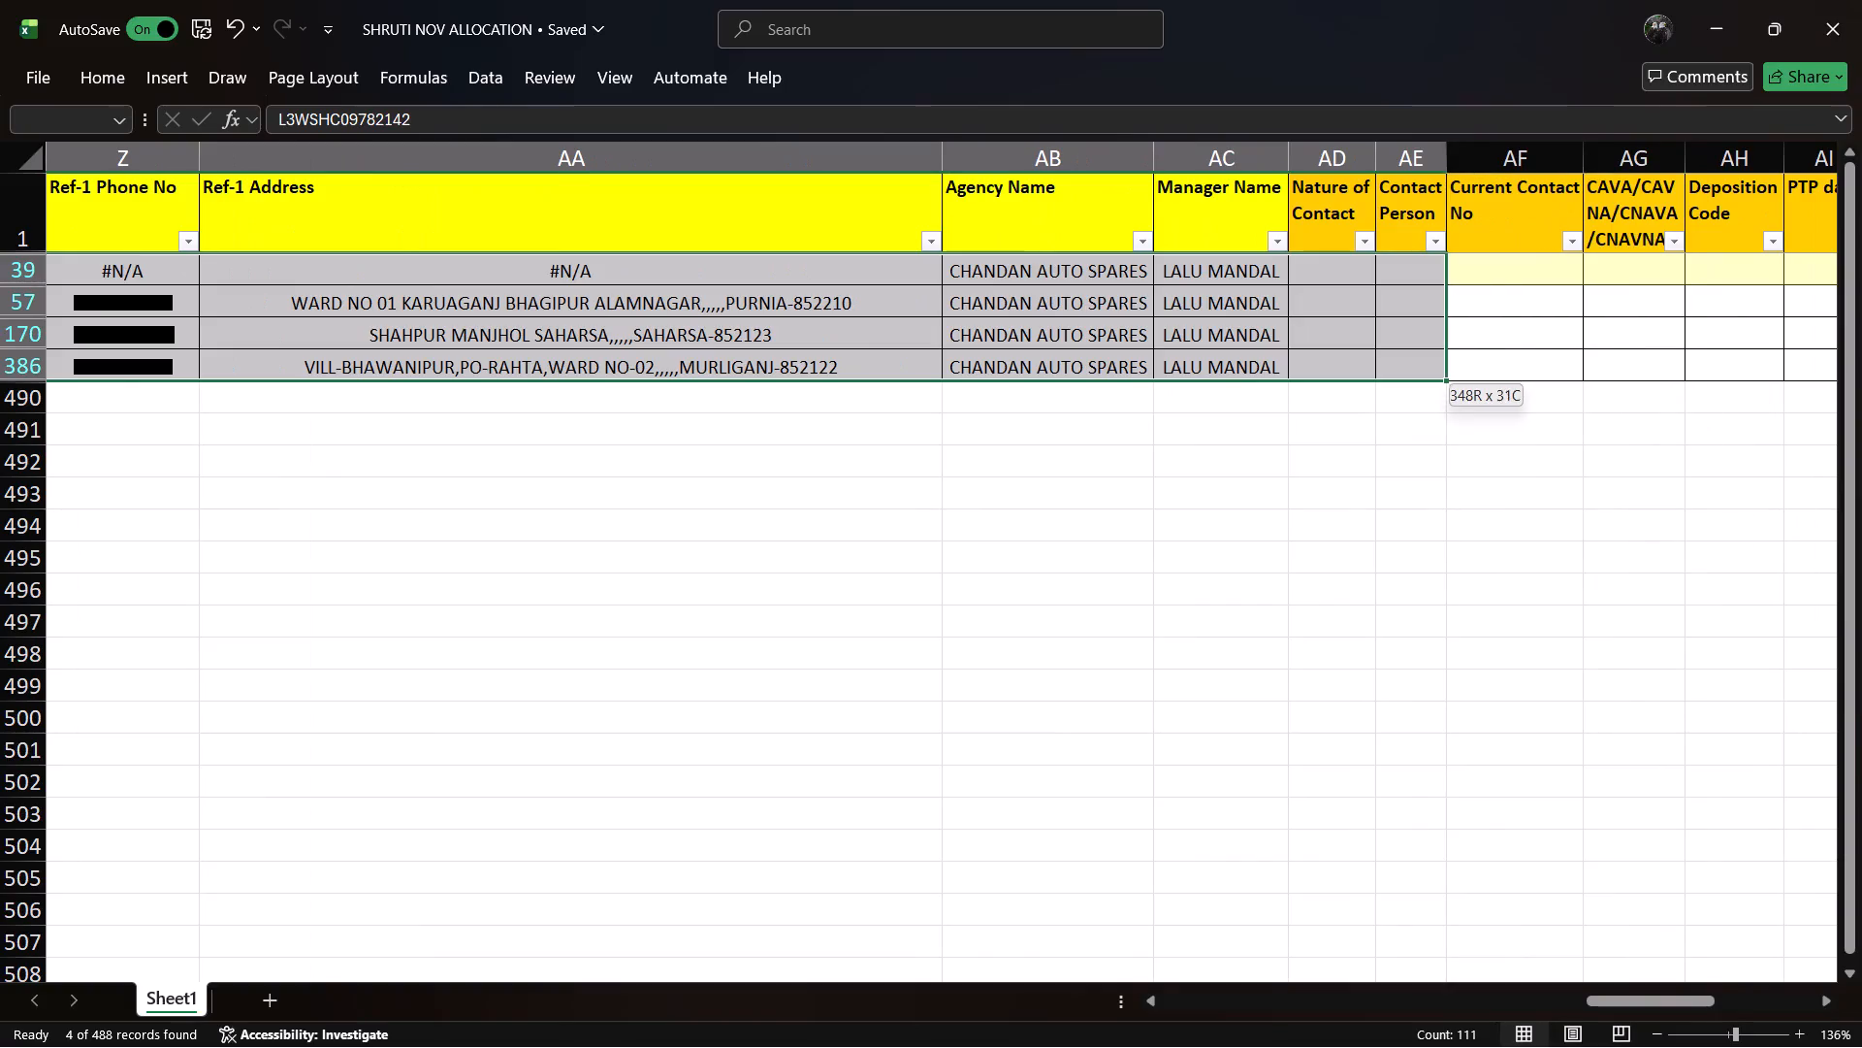
key(shift+Left)
key(shift+Left)
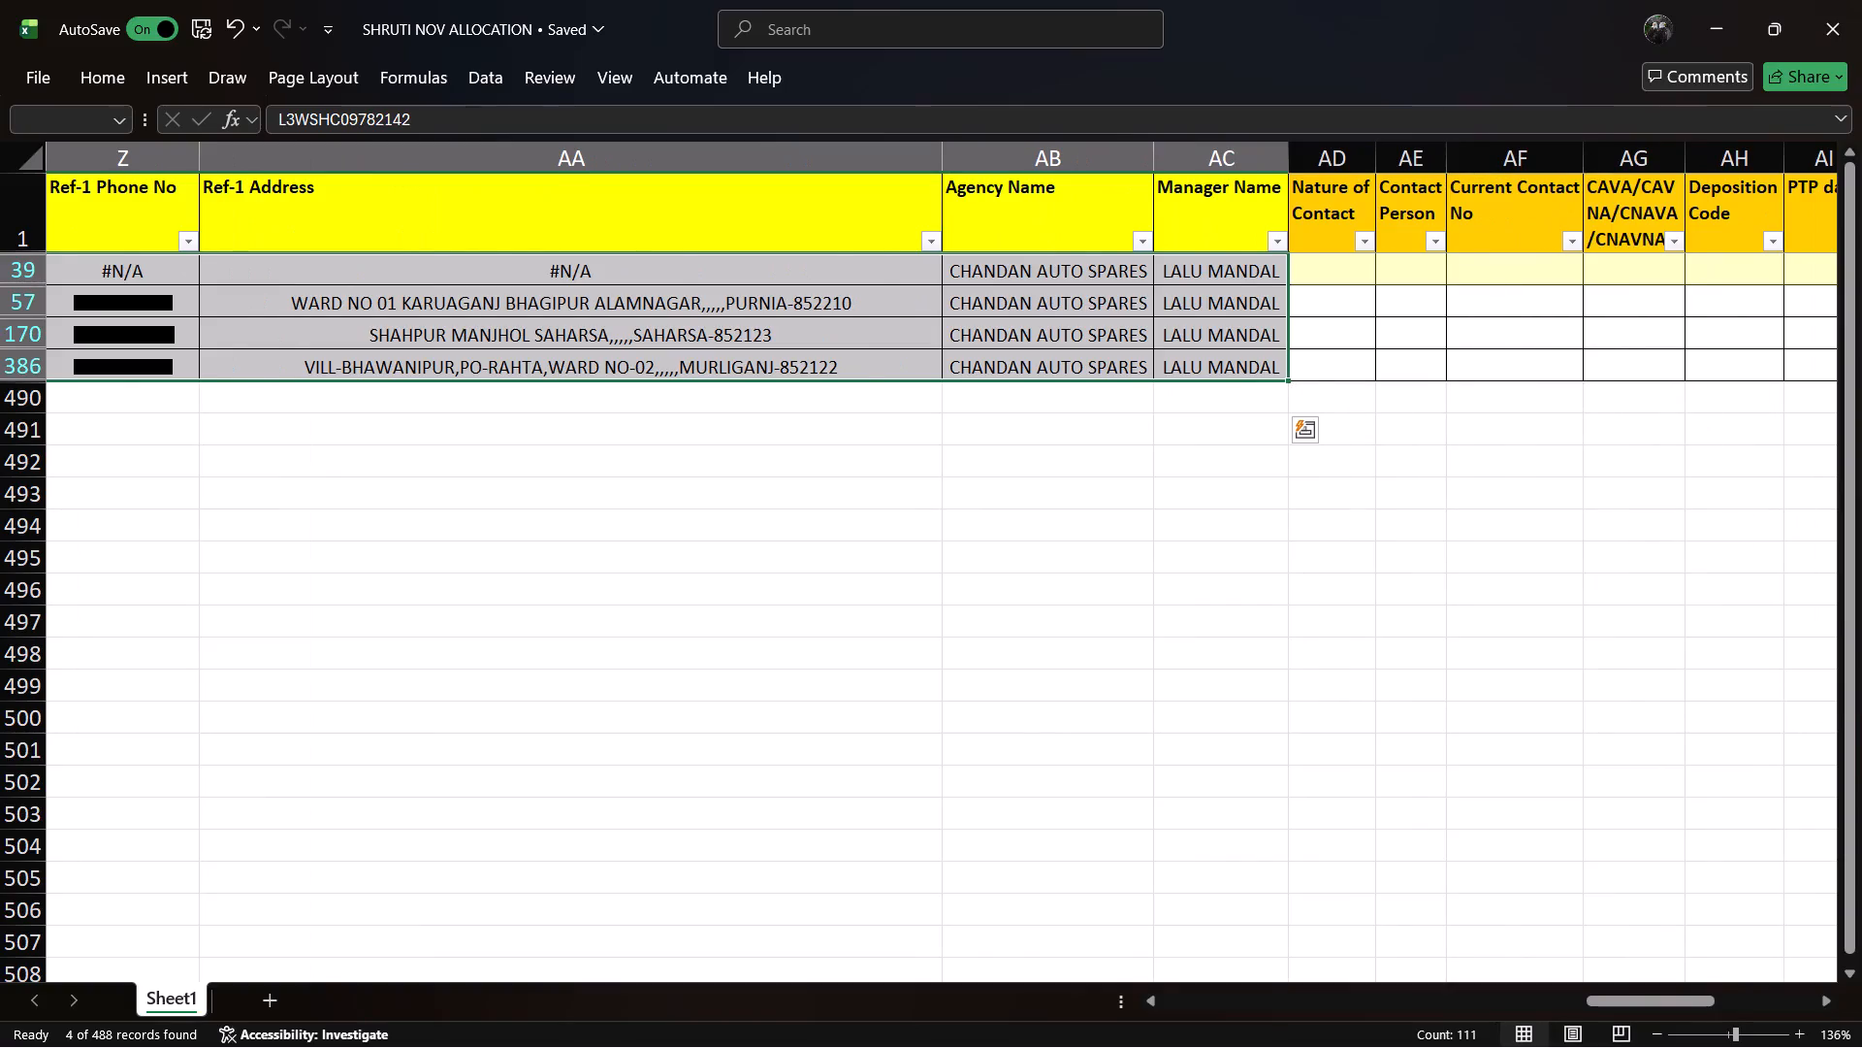
key(ctrl+c)
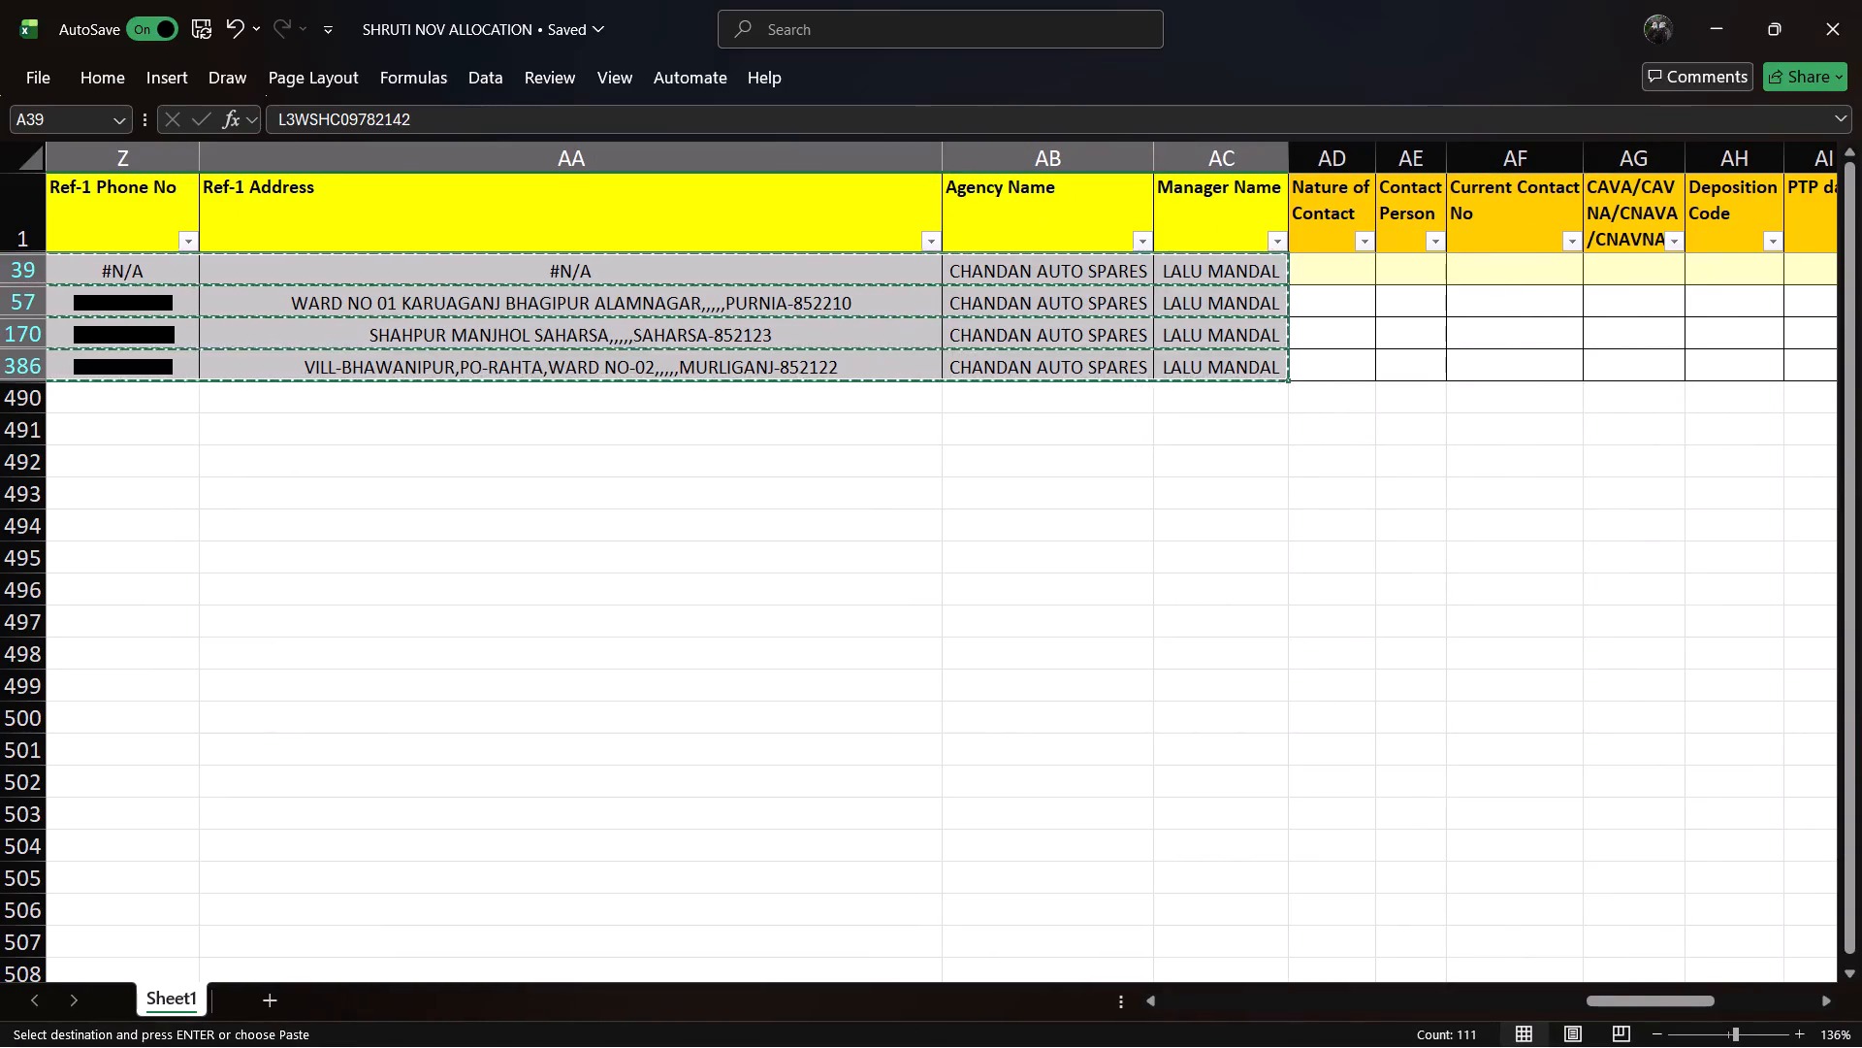
Add a new worksheet and paste the copied records into it starting at cell A2.
click(271, 998)
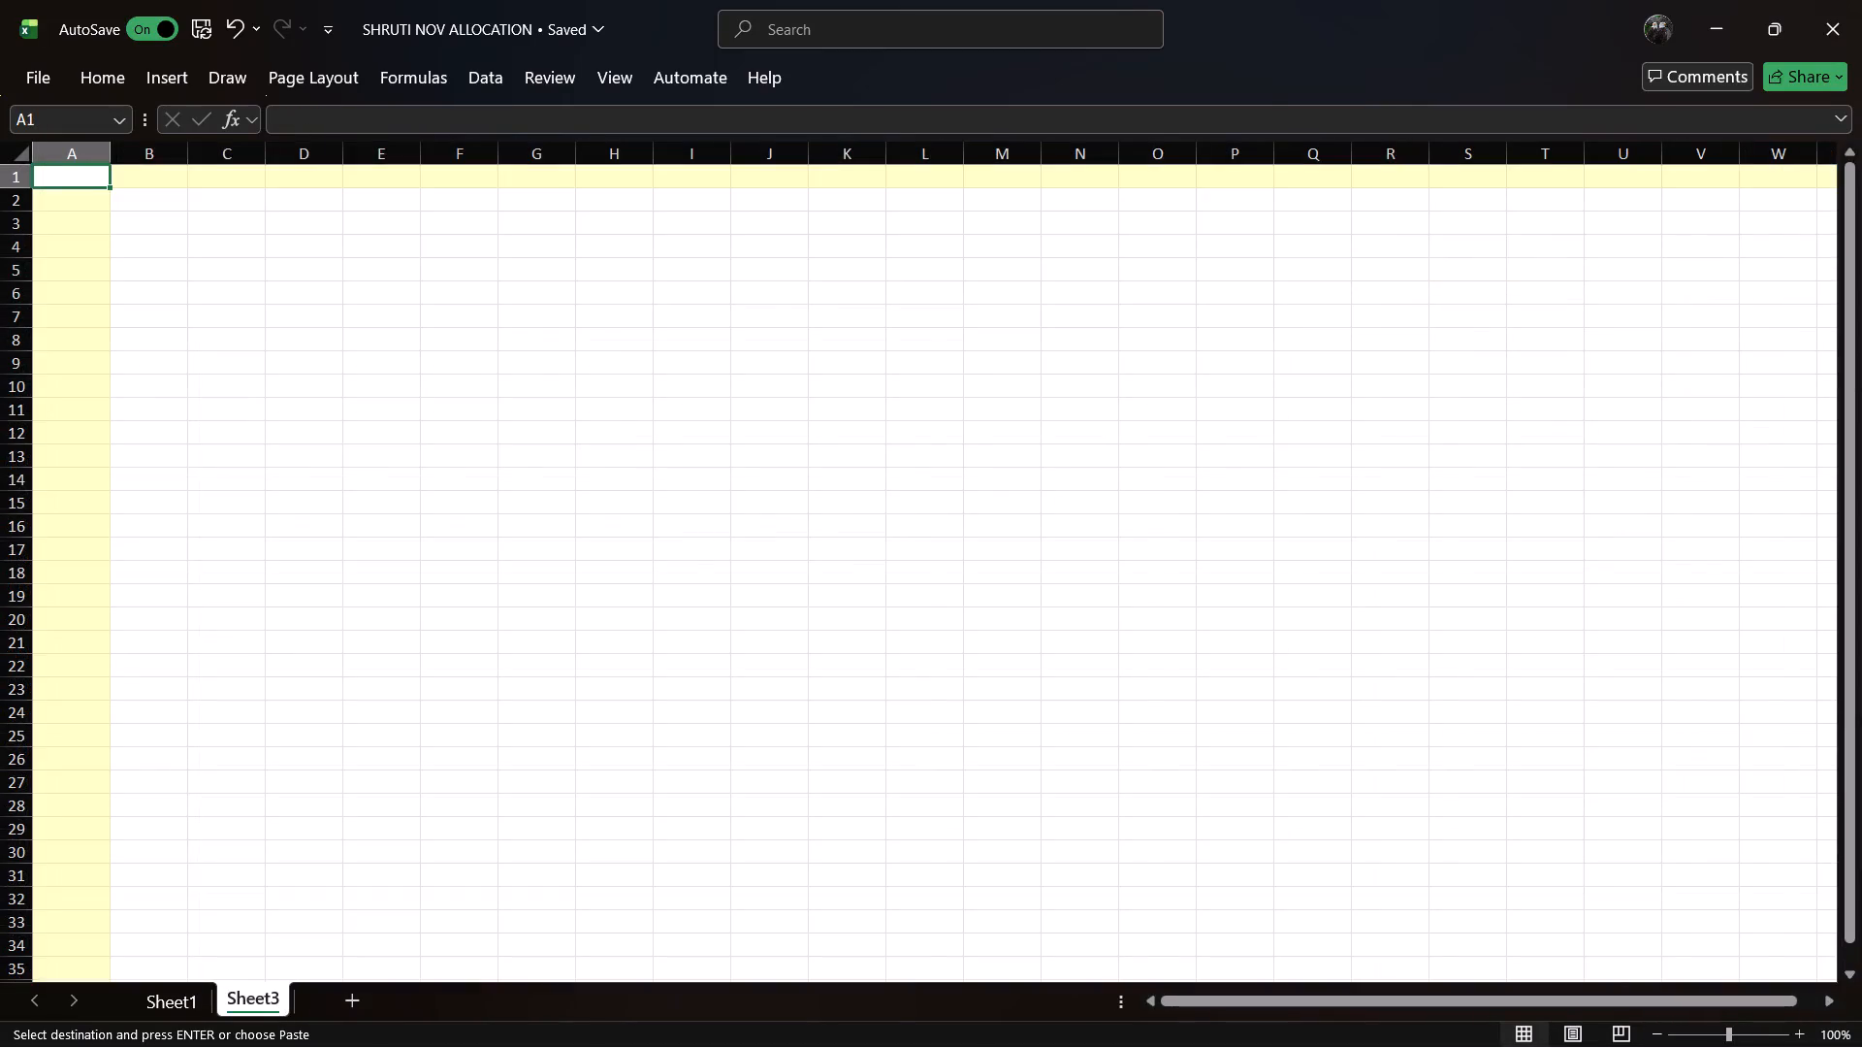
click(87, 203)
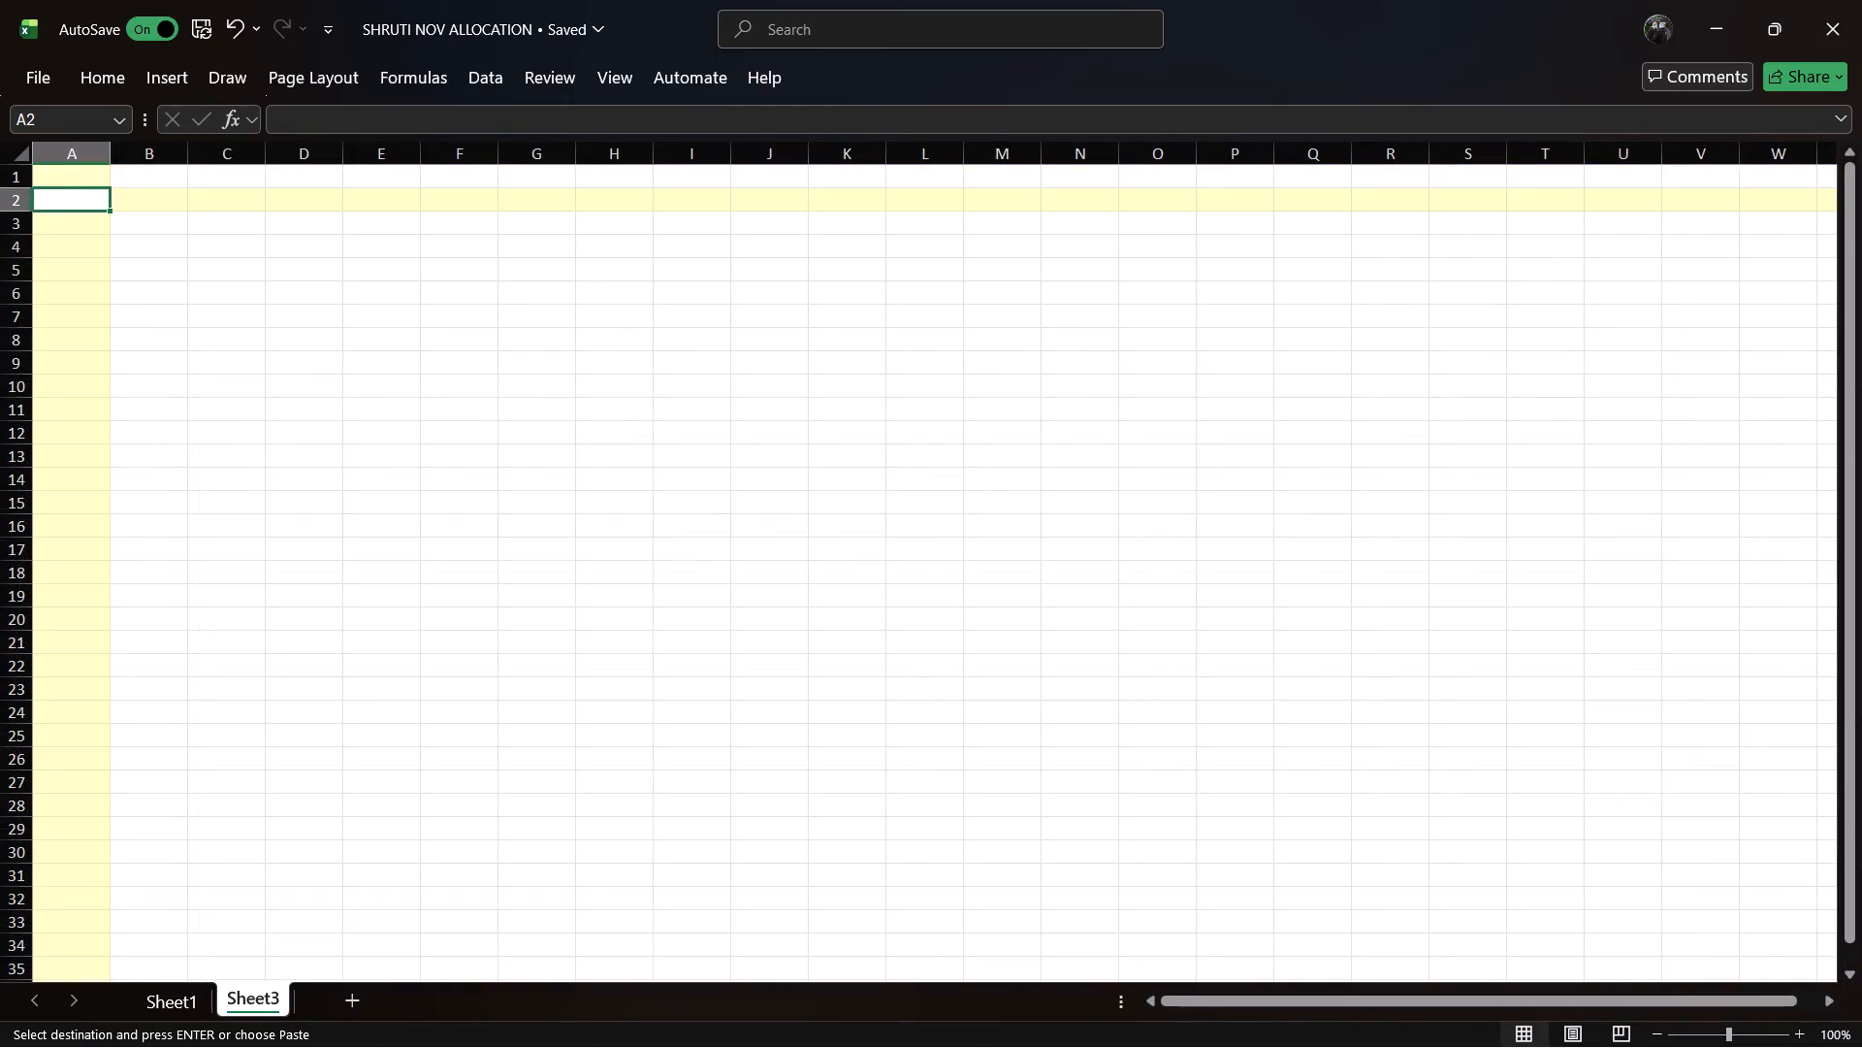
key(ctrl+v)
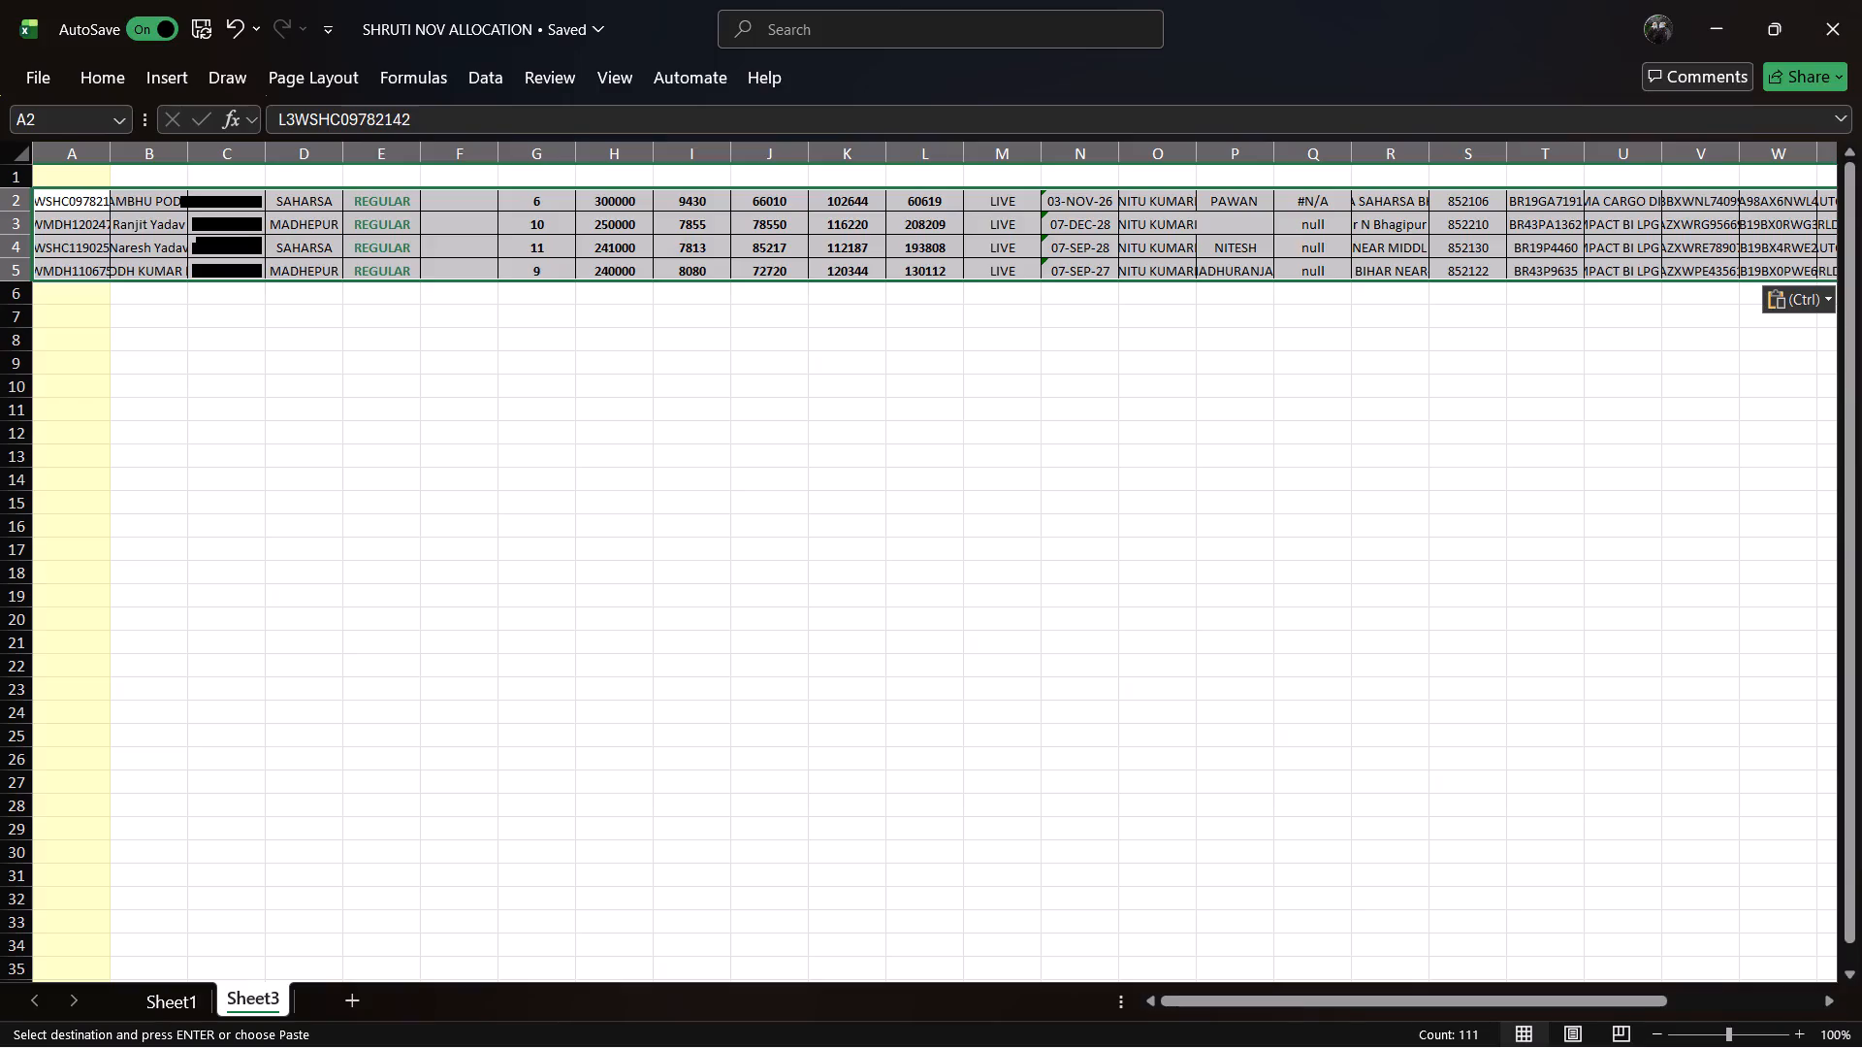
click(519, 543)
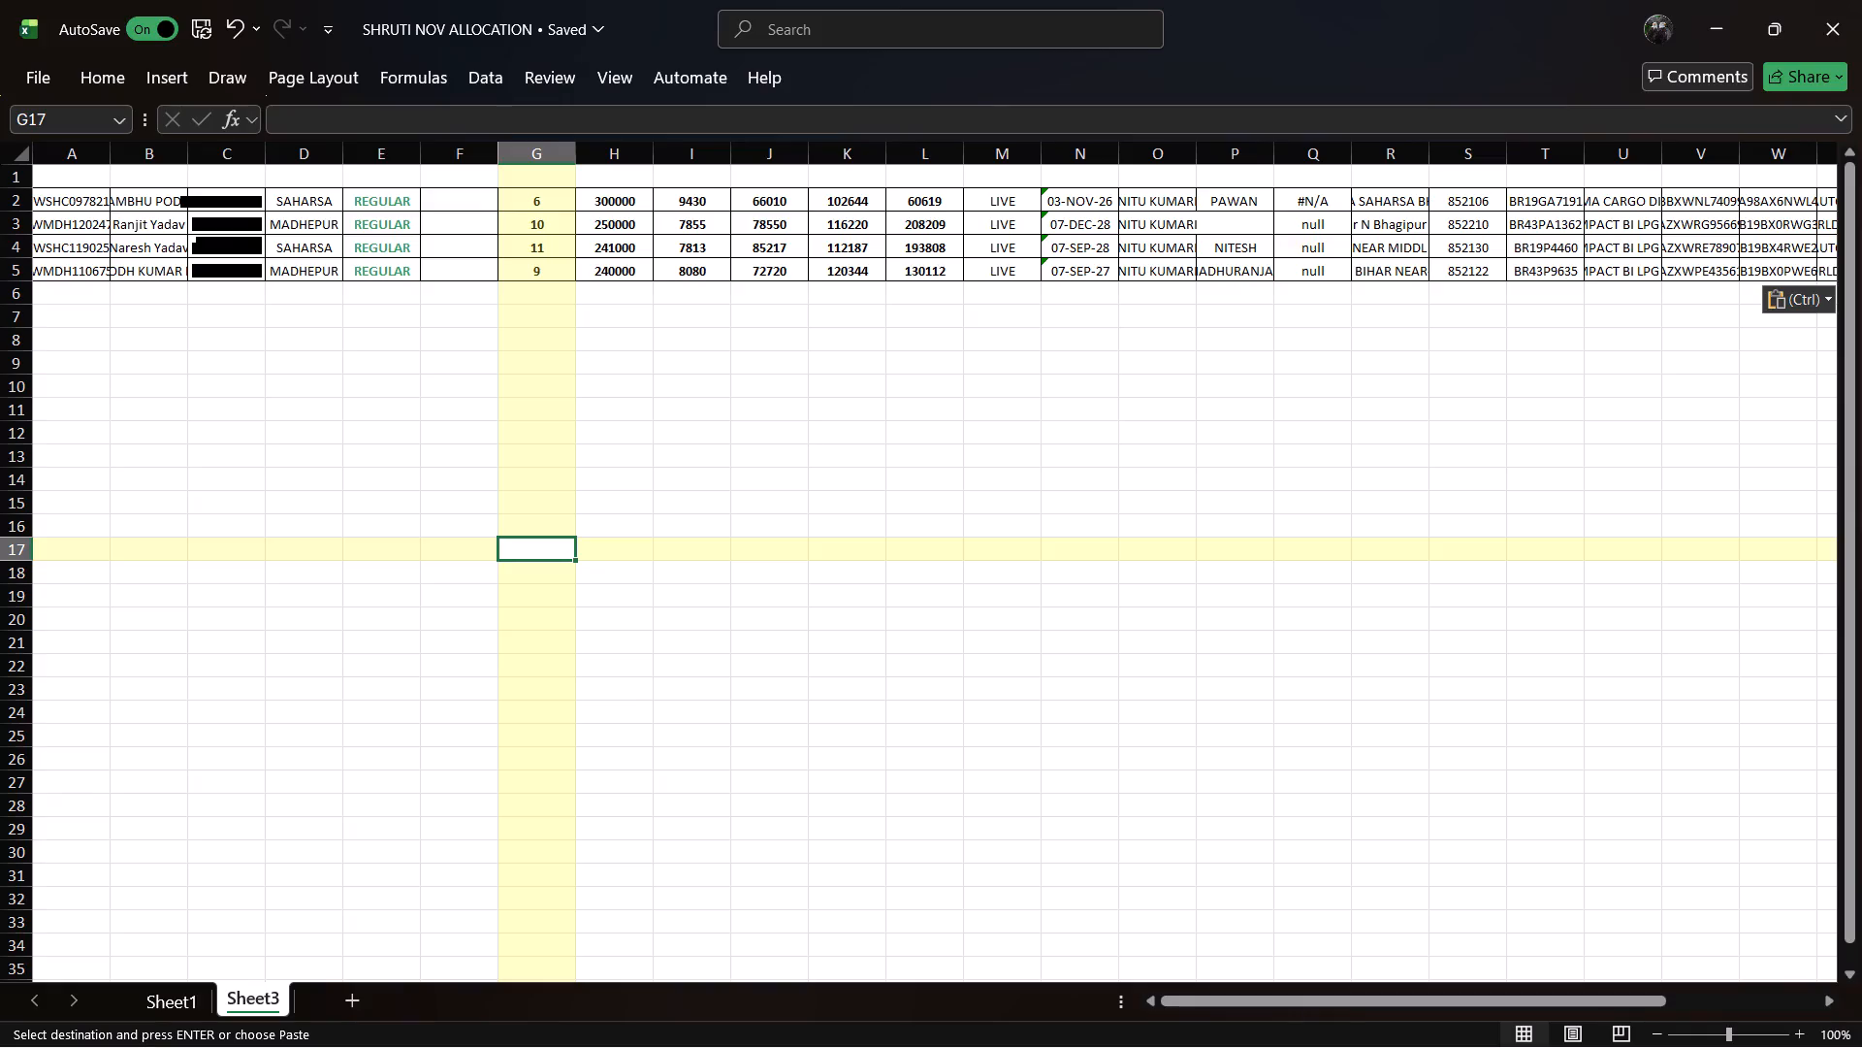
click(116, 209)
key(Left)
key(Left)
key(Left)
key(Left)
key(Left)
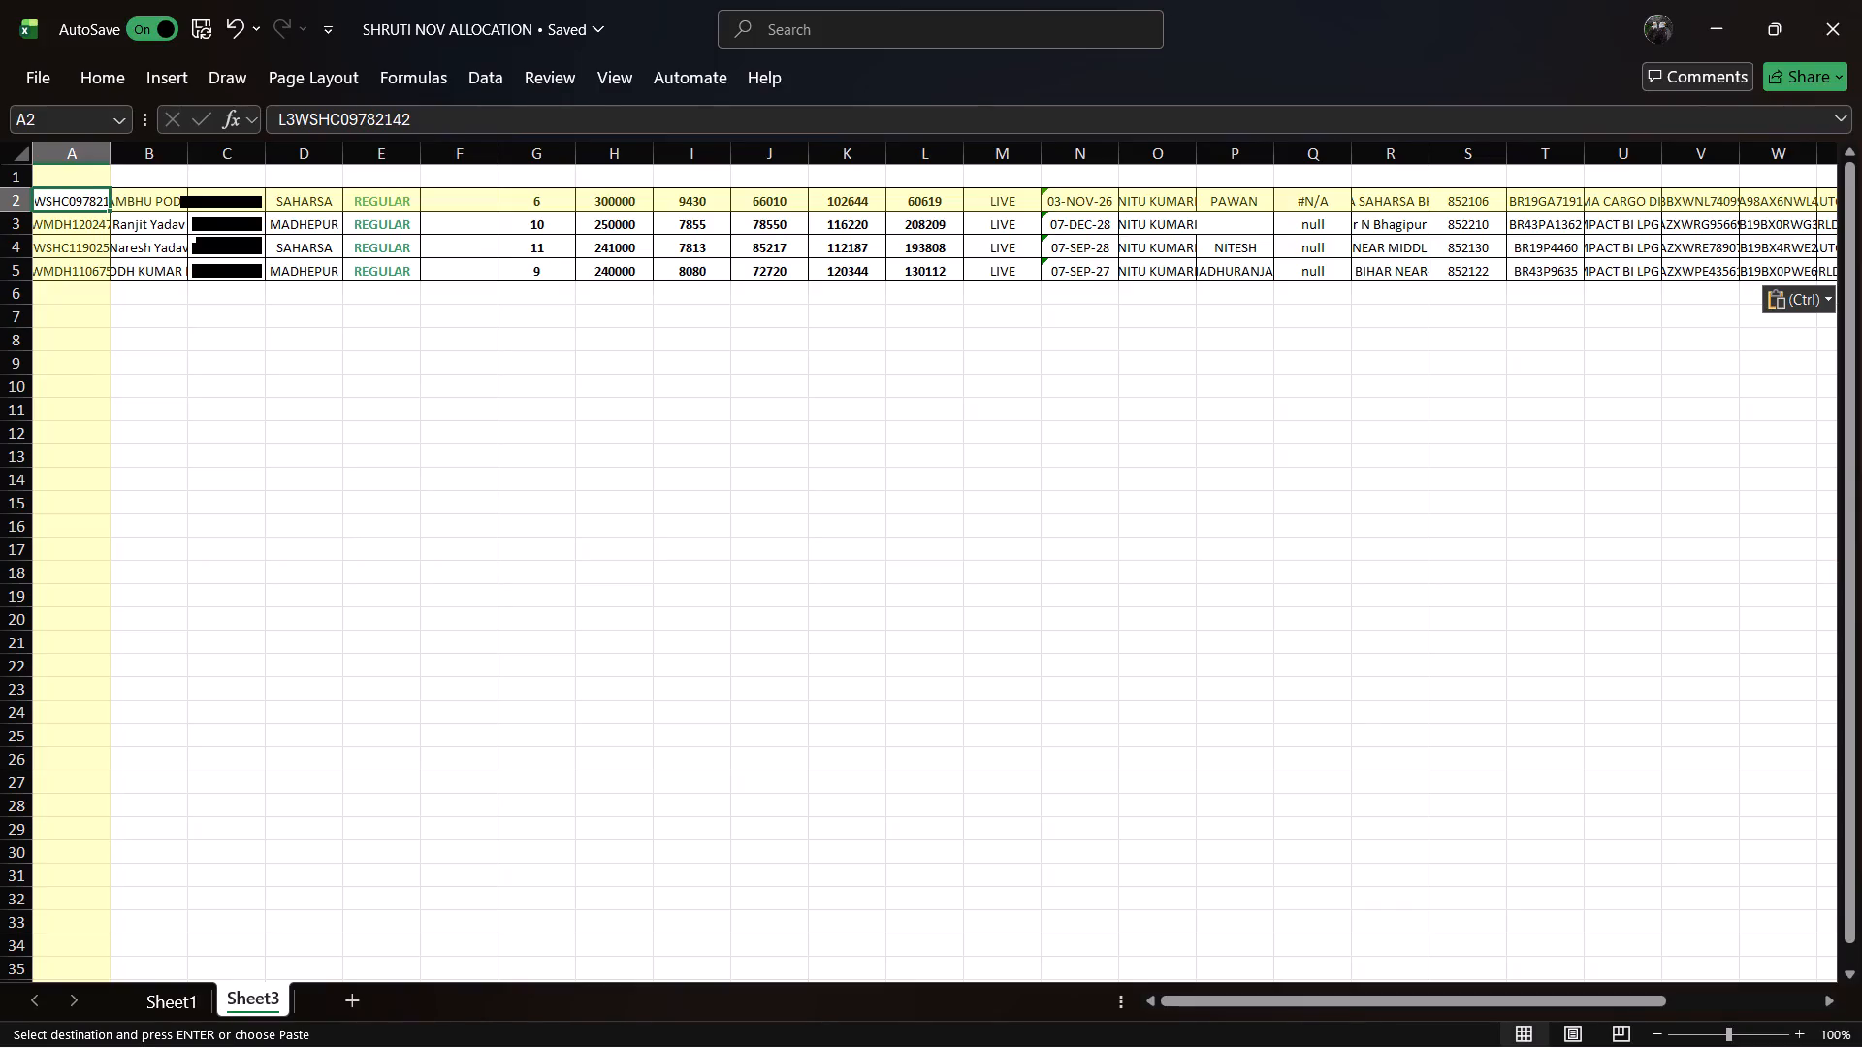
Delete the contents of the copied records in the filtered rows on Sheet1.
click(185, 994)
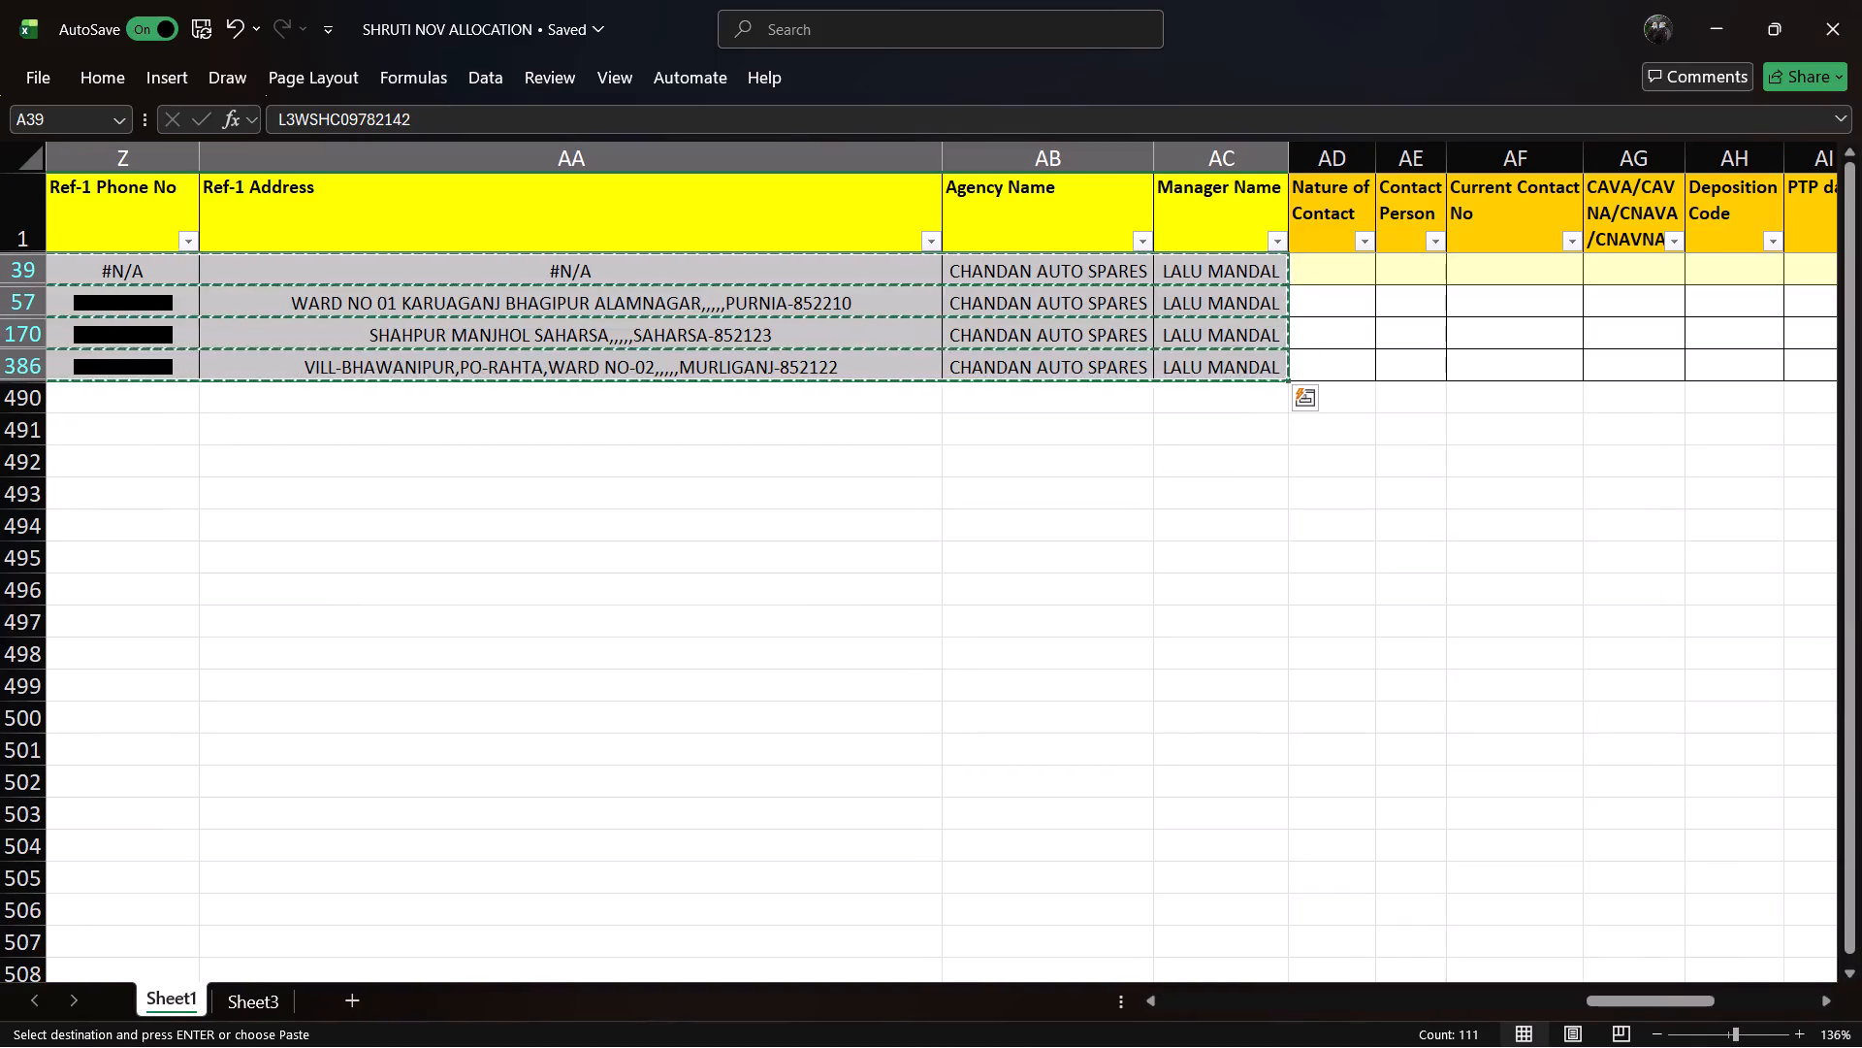
key(Delete)
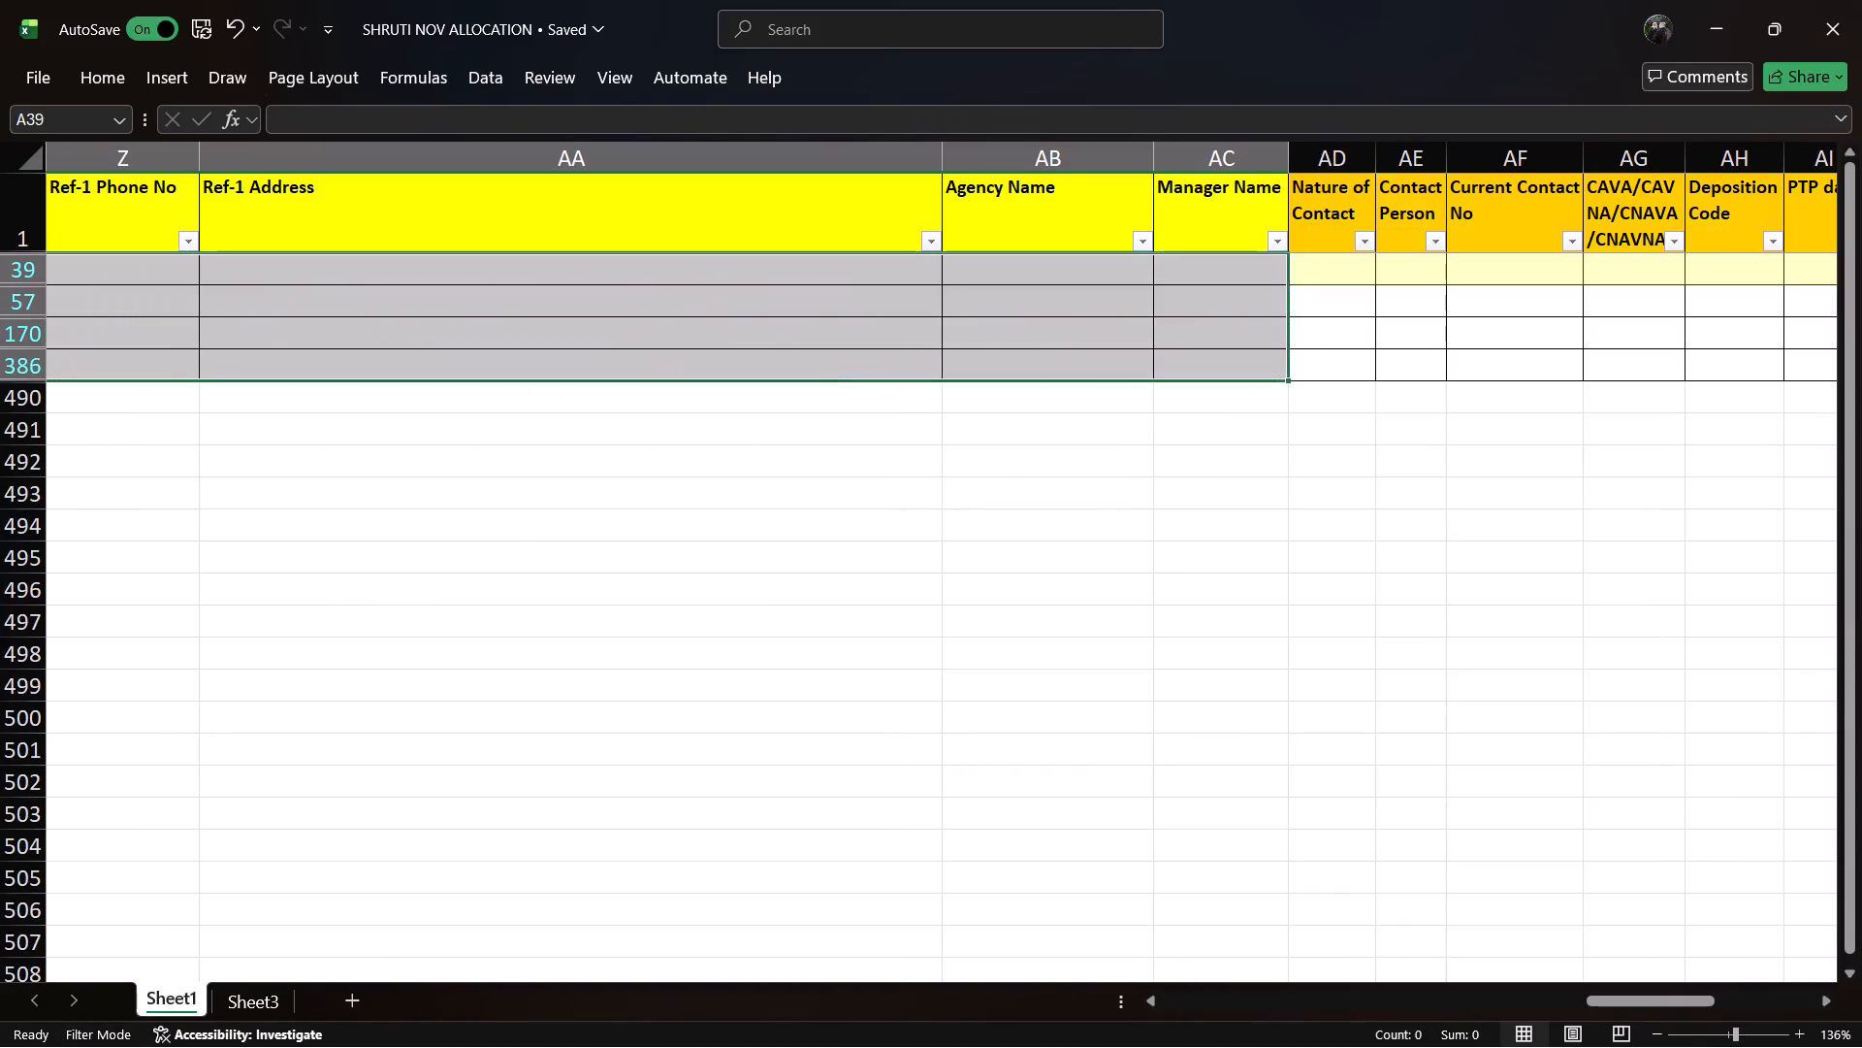
Remove the filters from Sheet1 to show all rows and save the workbook.
key(Left)
key(Left)
key(Left)
key(Left)
key(Left)
key(Left)
key(Left)
key(Left)
key(Left)
key(Left)
key(Left)
key(Left)
key(Left)
key(Left)
key(Left)
key(Left)
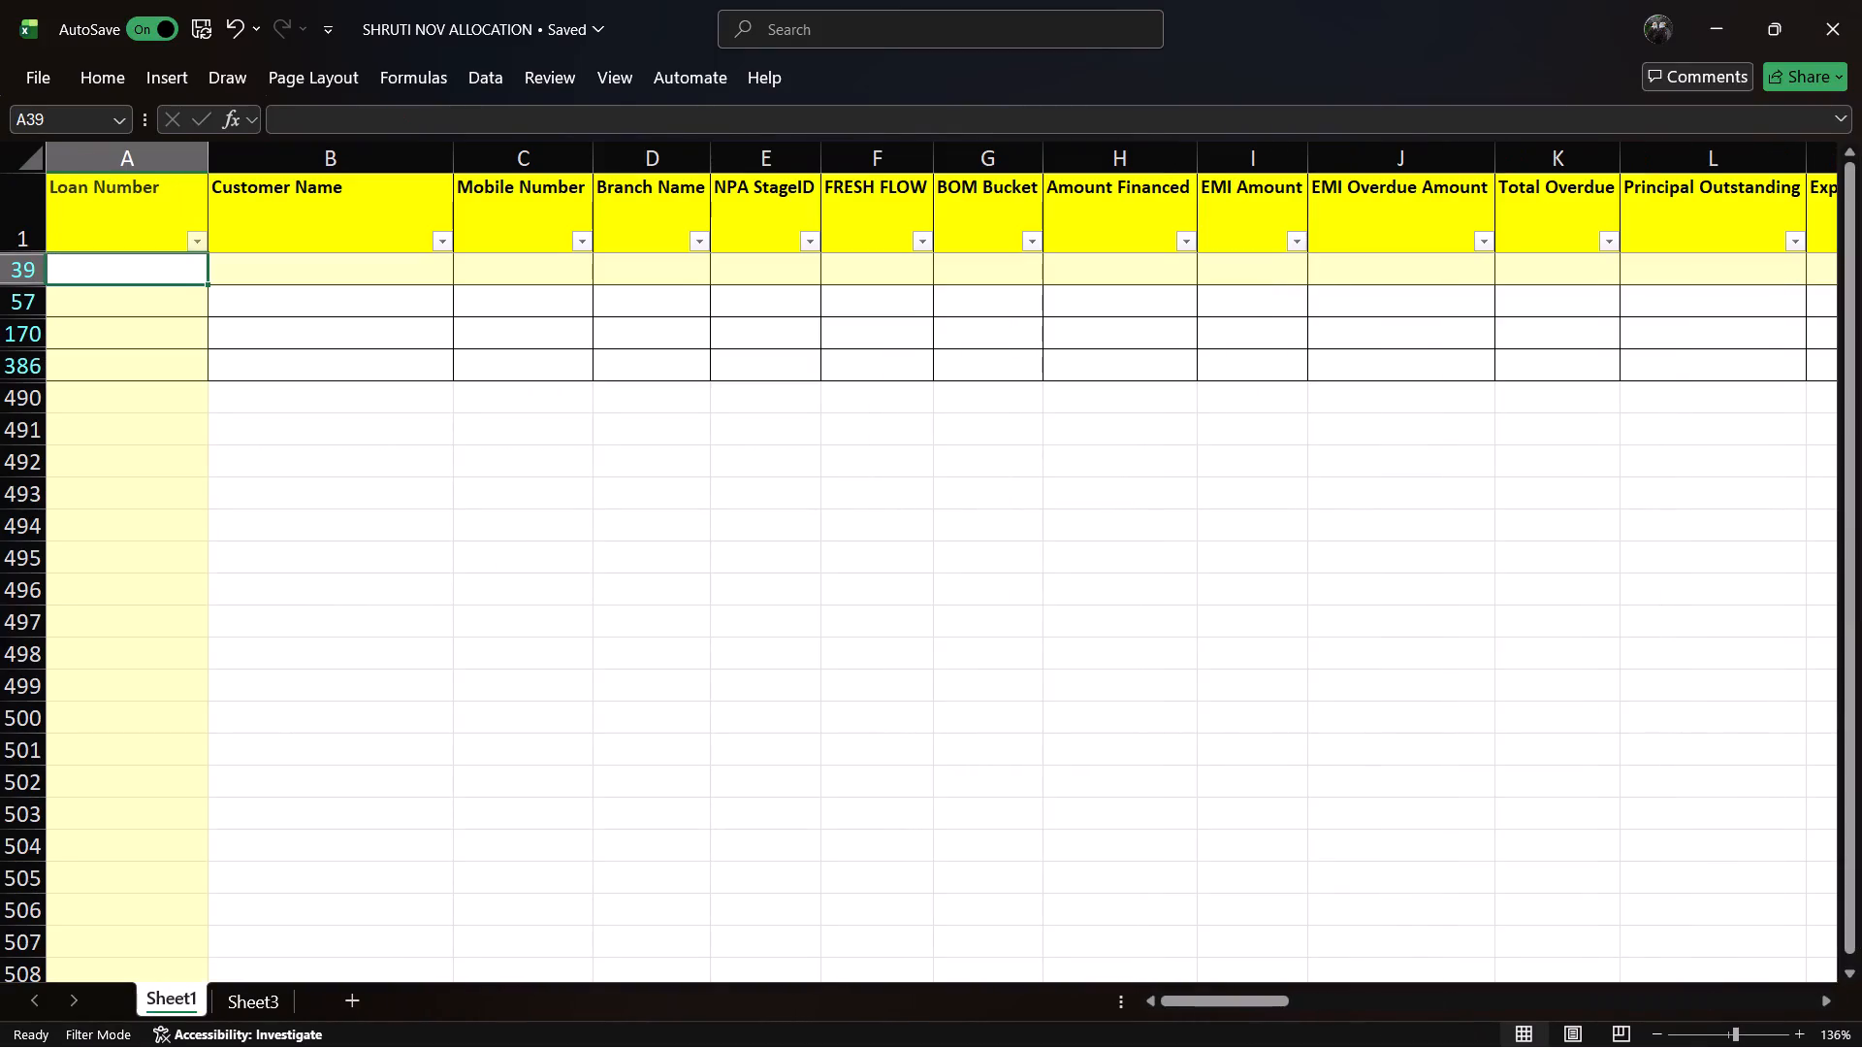
key(ctrl+shift+l)
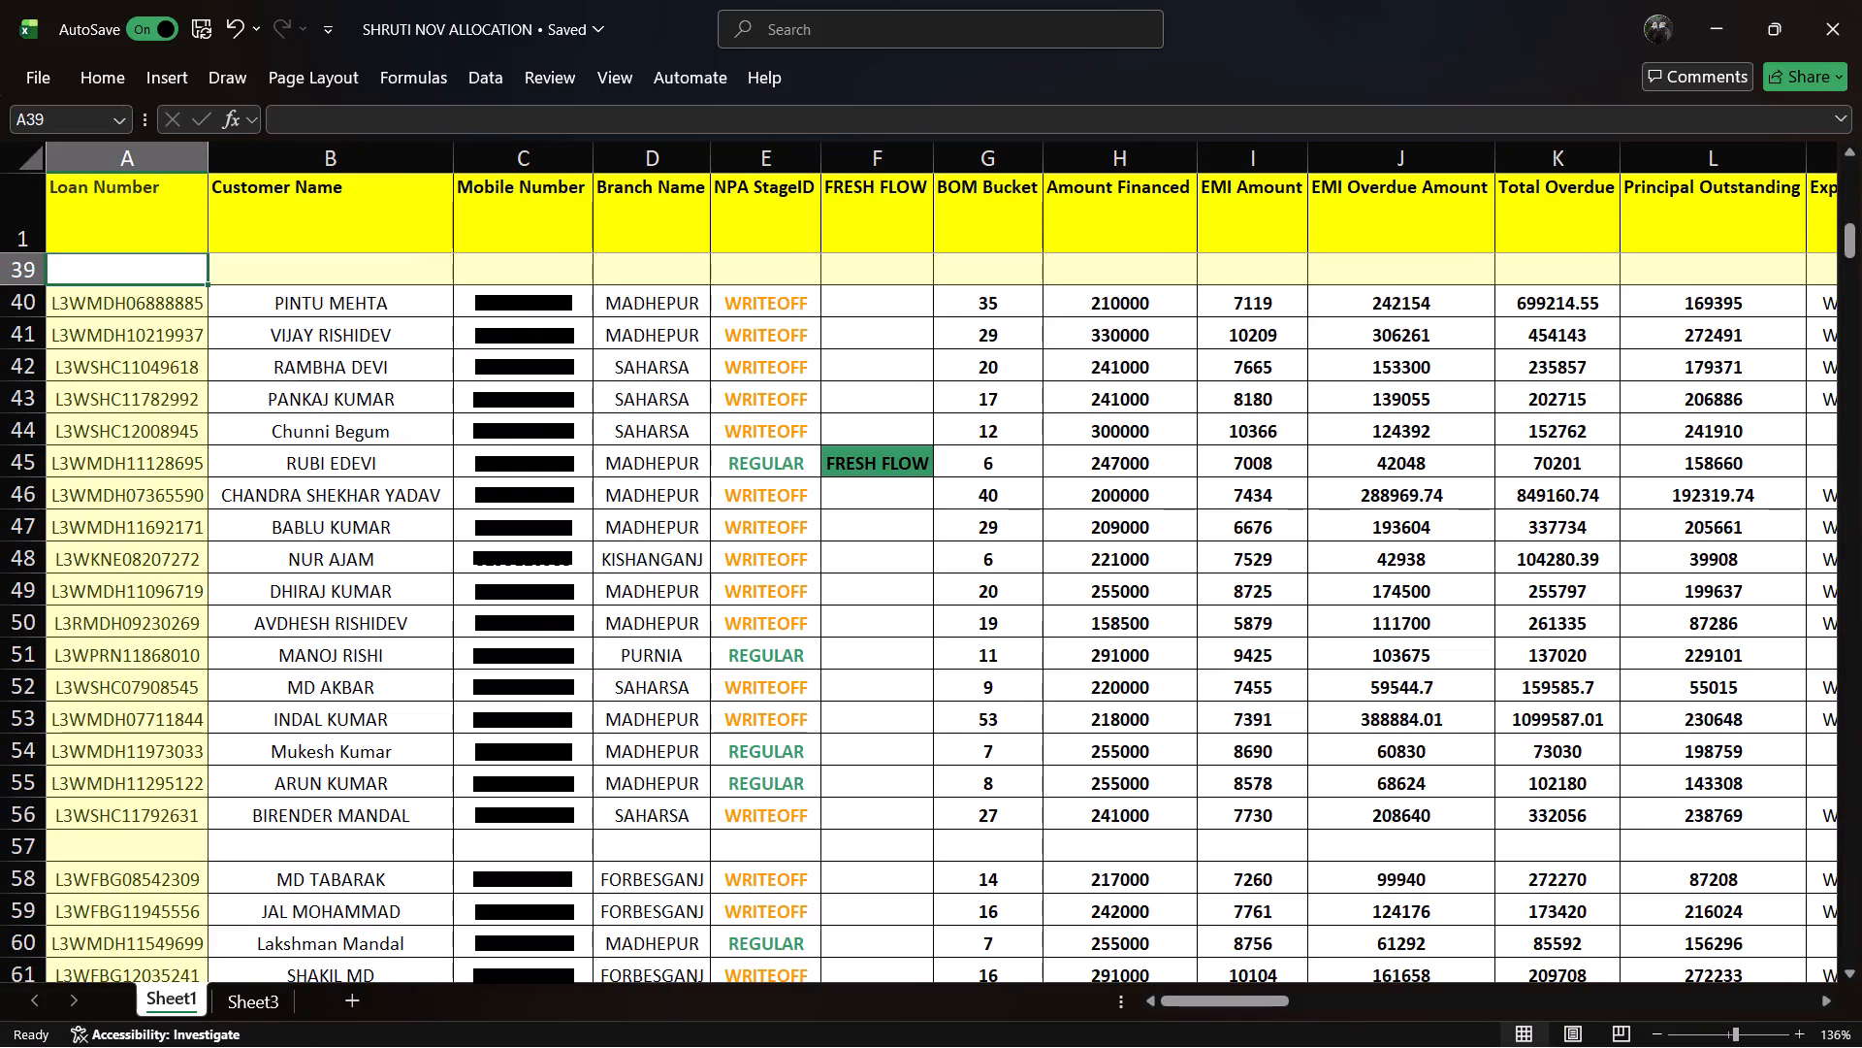
key(ctrl+s)
drag(902, 704, 740, 546)
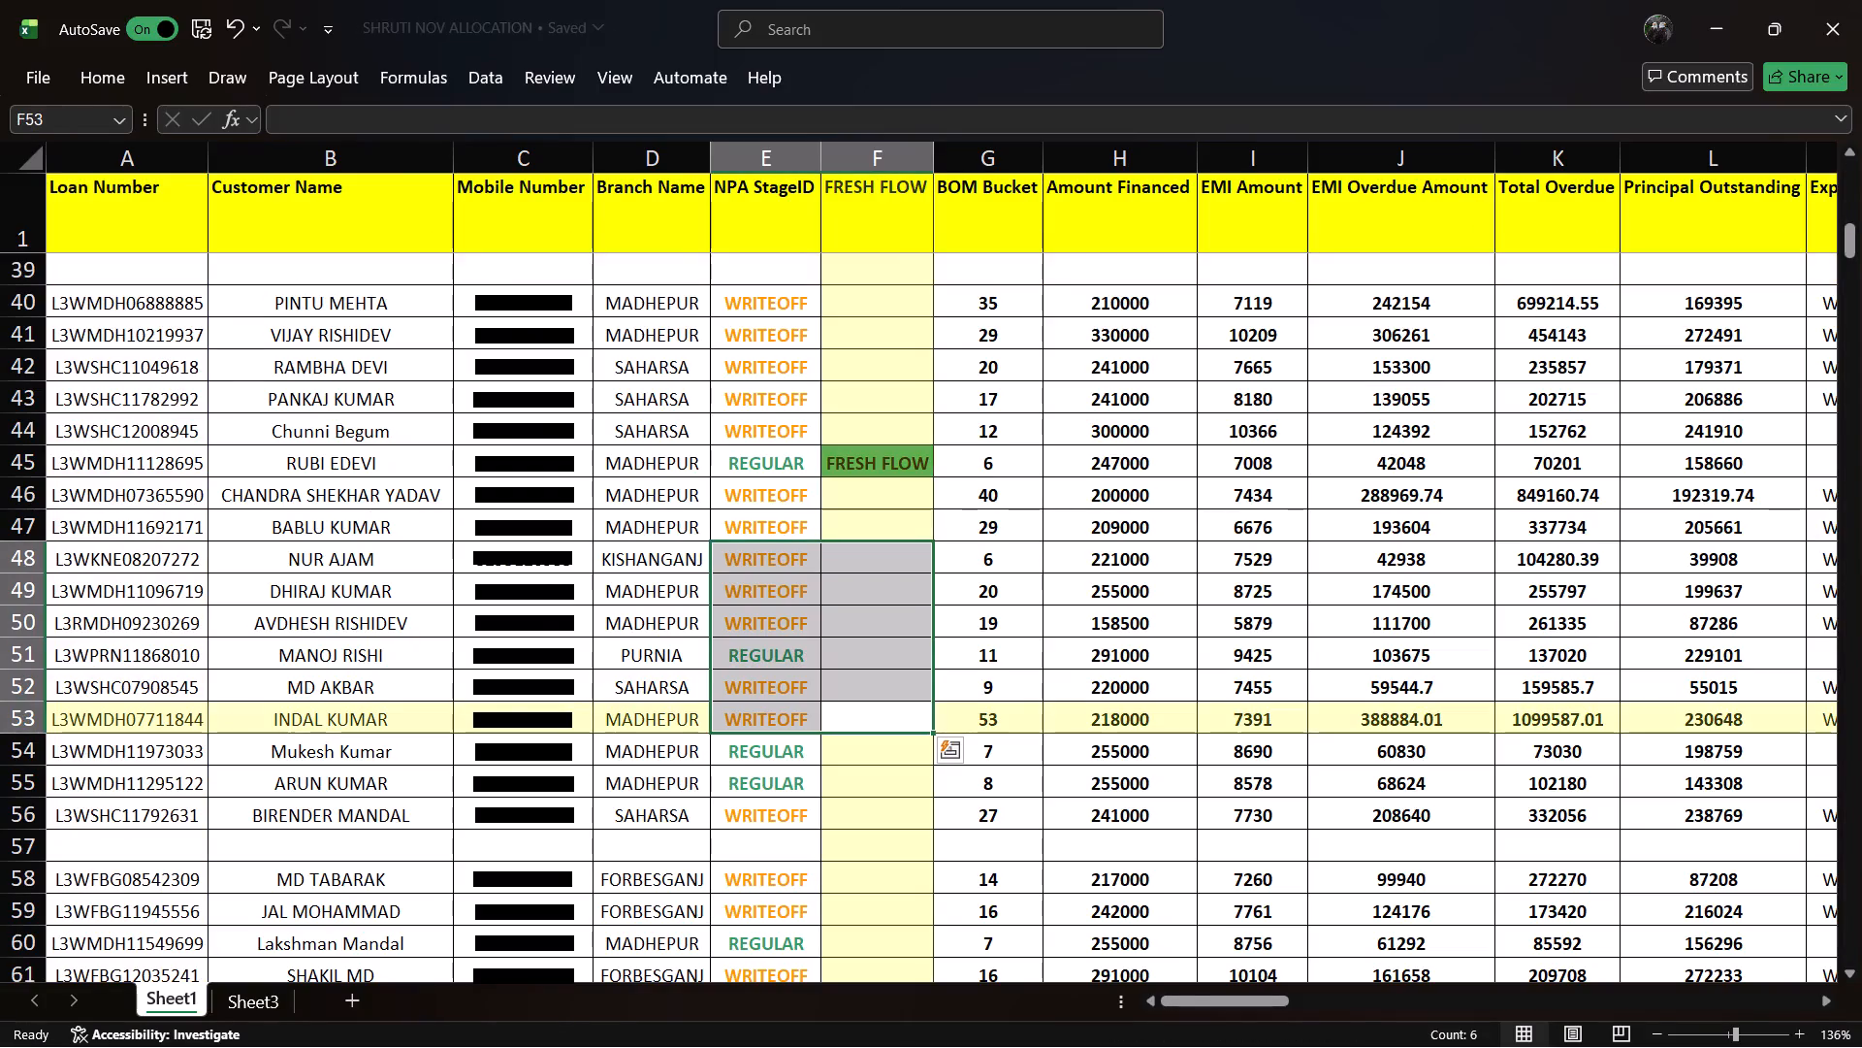
Review the Sheet1 records from row 51 up to the header row.
click(932, 643)
click(986, 645)
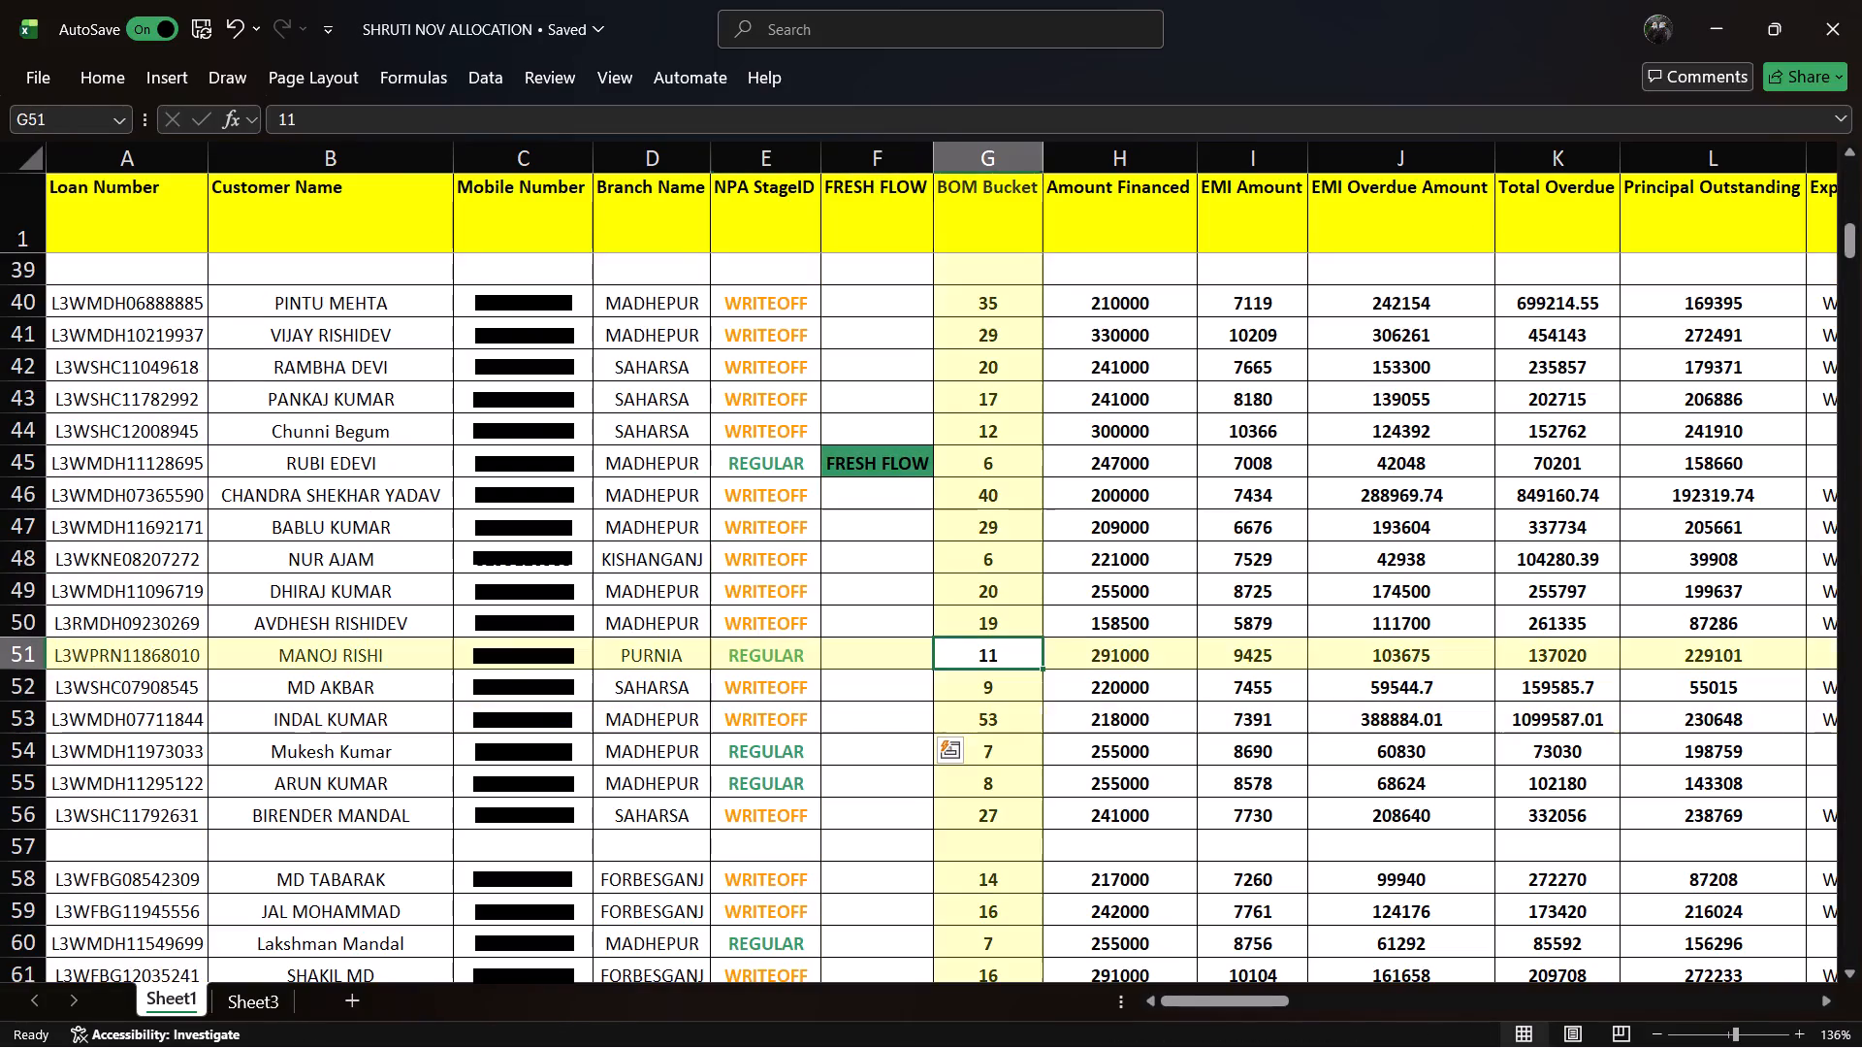
key(Up)
key(Up)
key(Up)
key(Up)
key(Up)
key(Up)
key(Up)
key(Up)
key(Up)
key(Up)
key(Up)
key(Up)
key(Up)
key(Up)
key(Up)
key(Up)
key(Up)
key(Up)
key(Up)
key(Up)
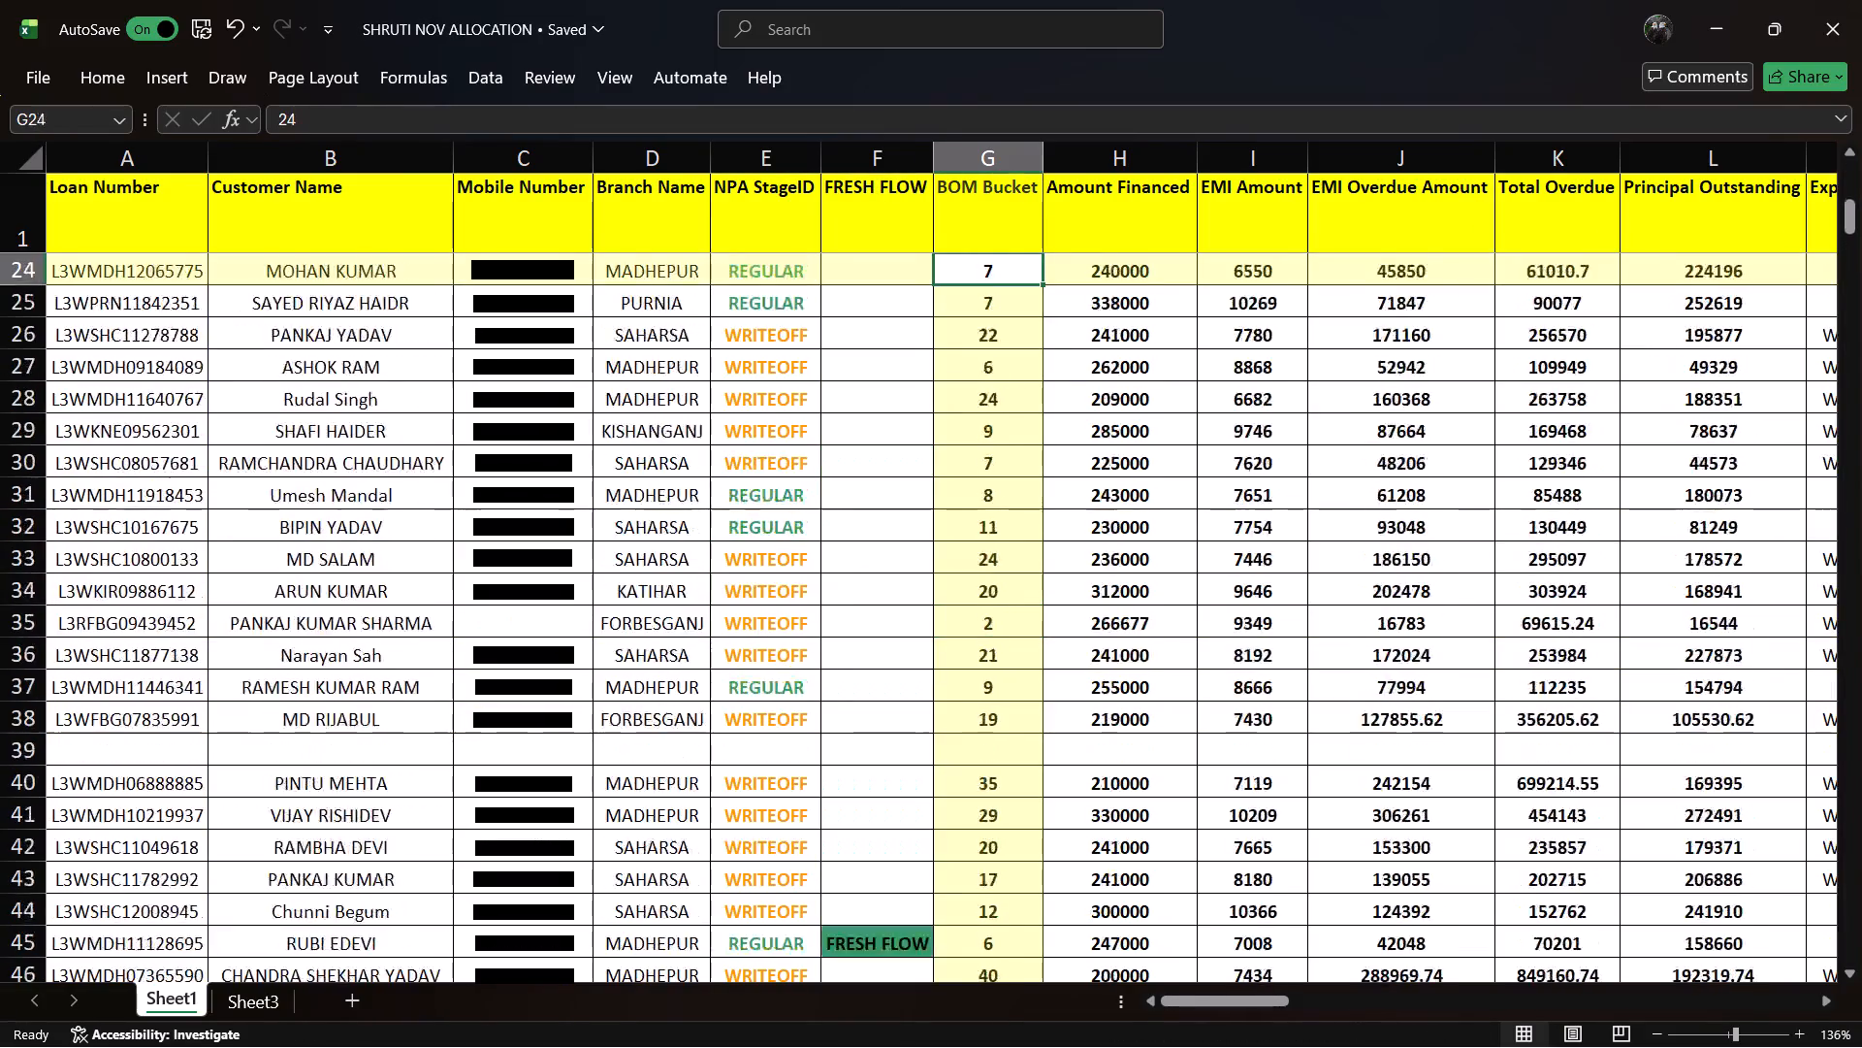
key(Up)
key(Up)
key(Up)
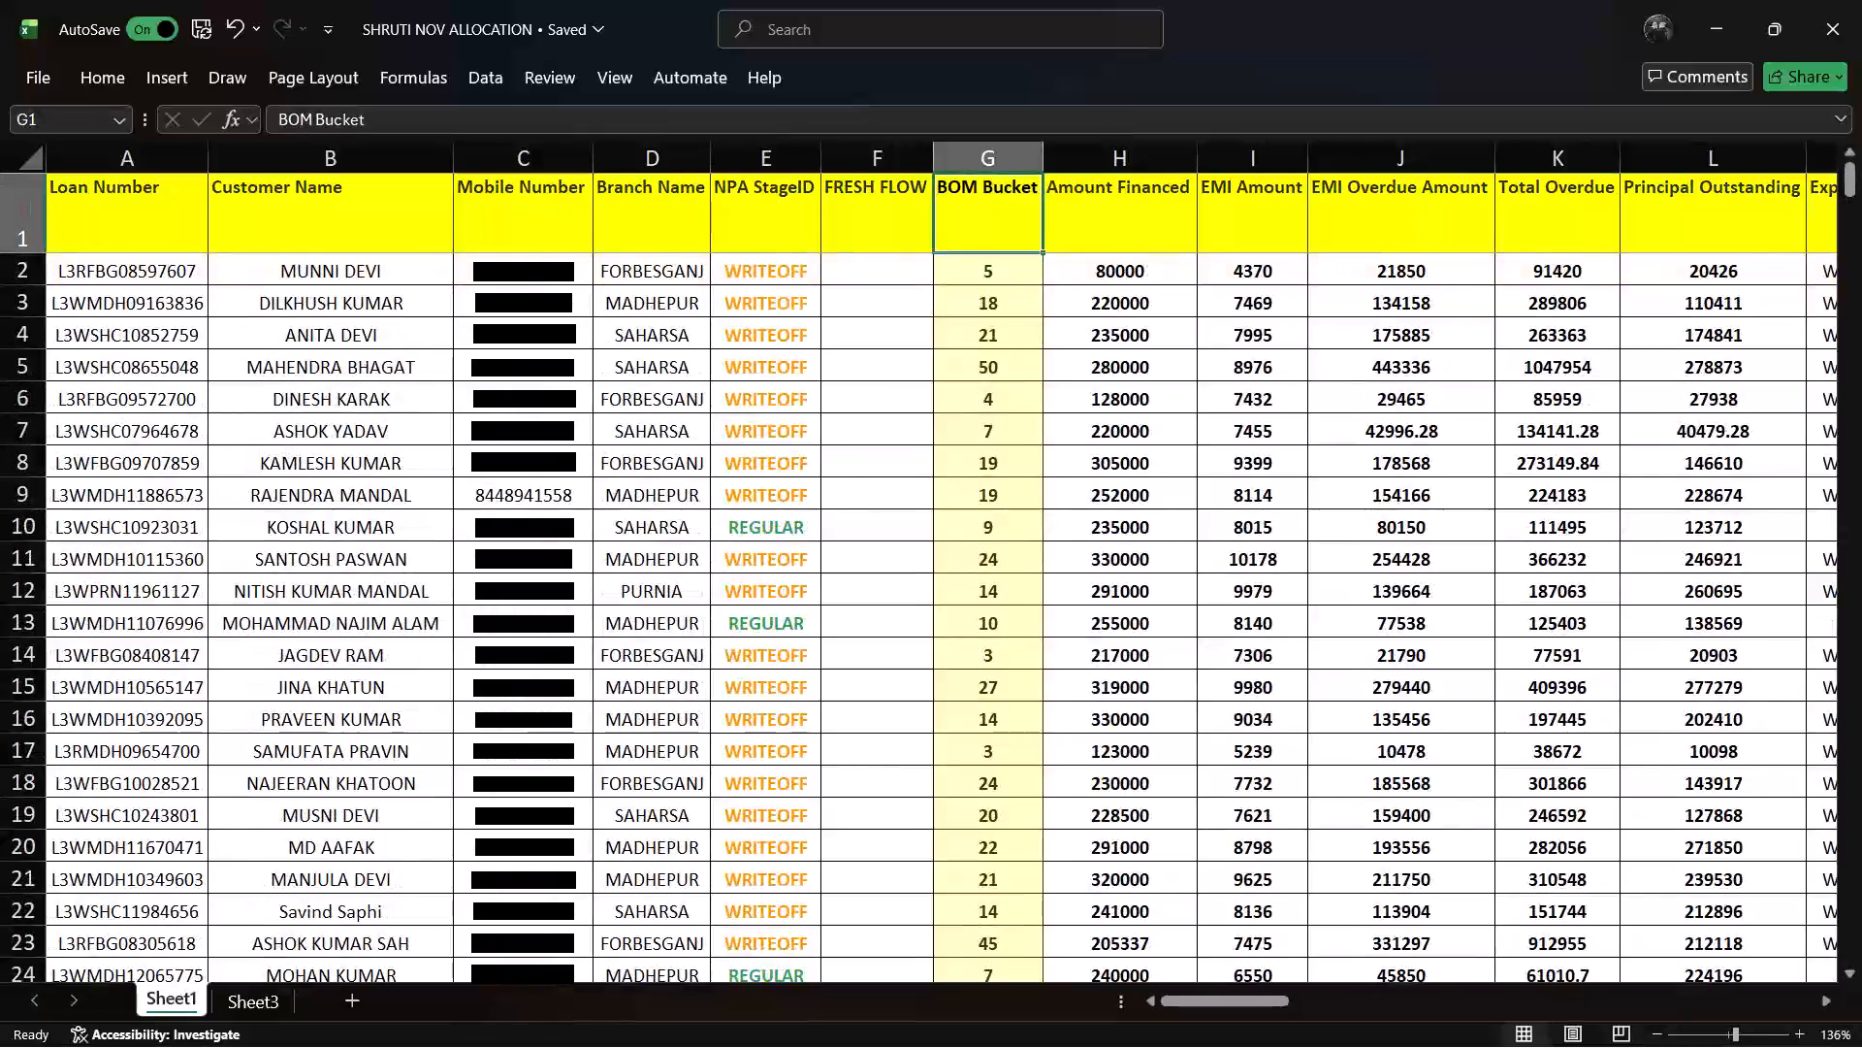
Examine the first record in row 2 of Sheet1, from Loan Number across to Asset Description.
click(139, 160)
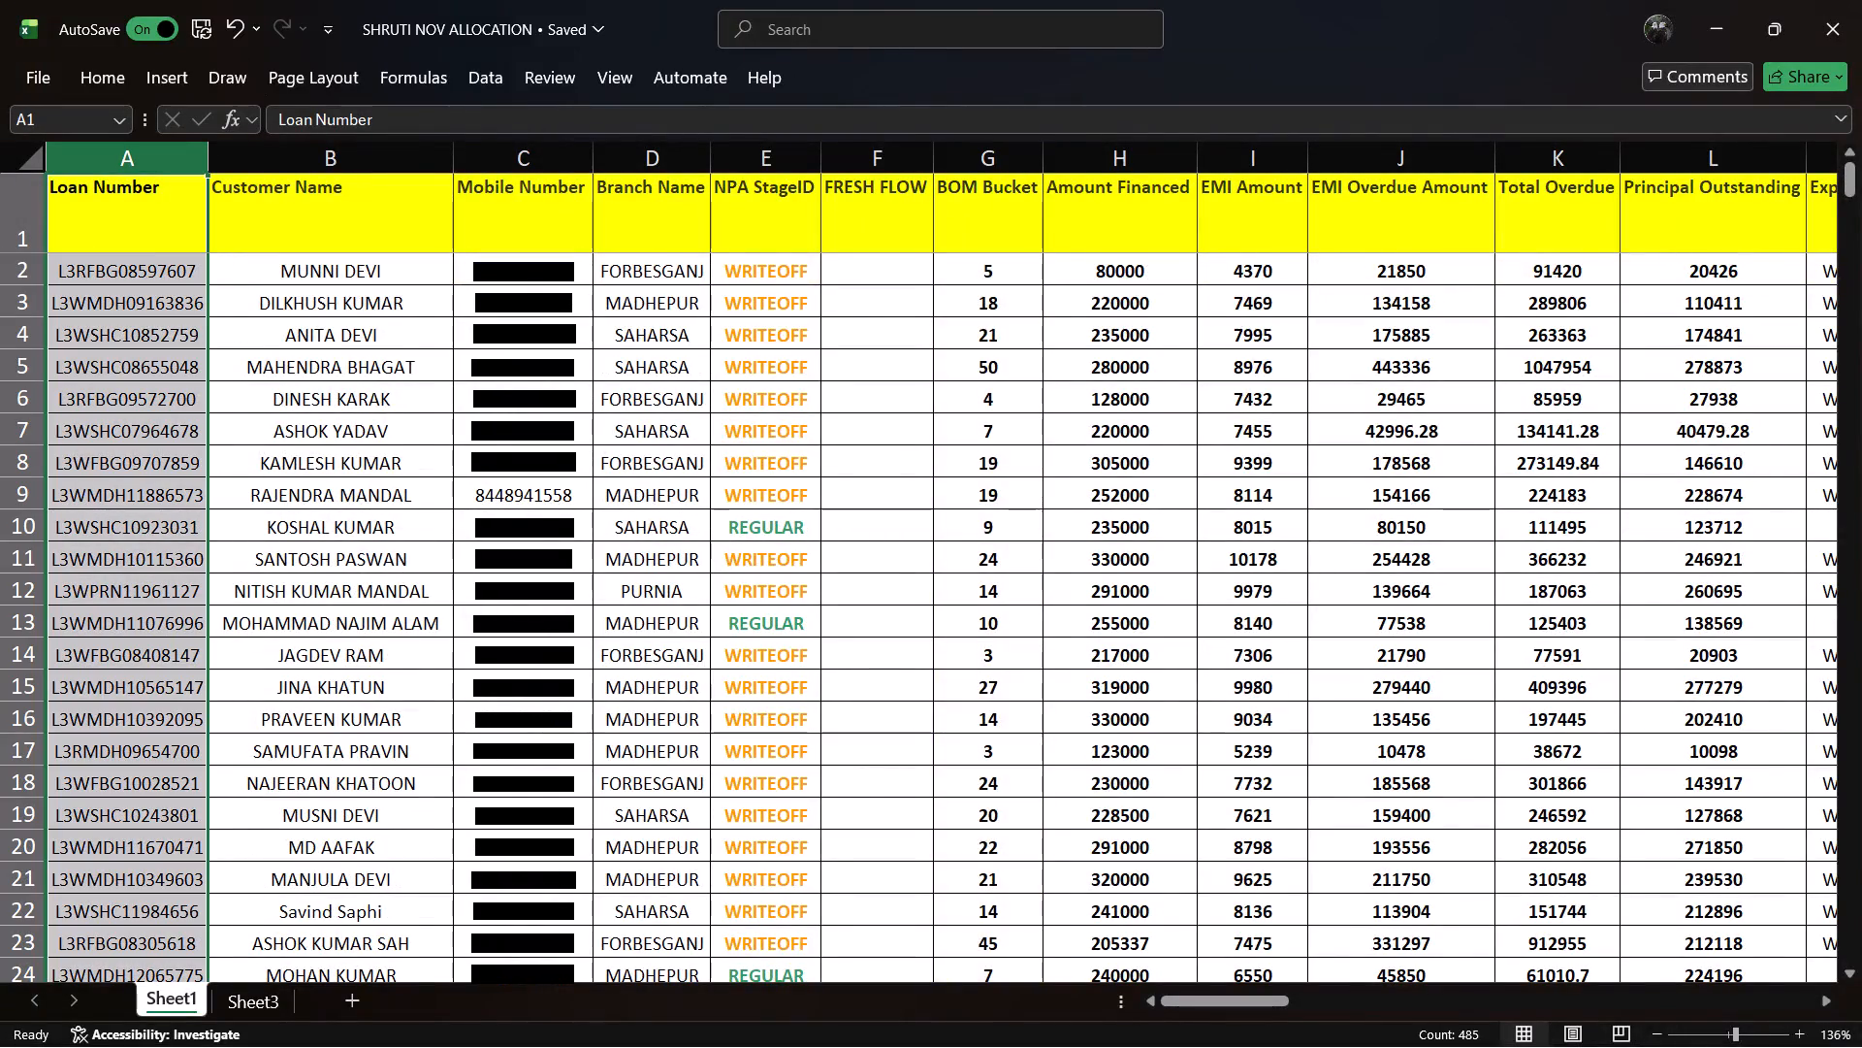
click(383, 416)
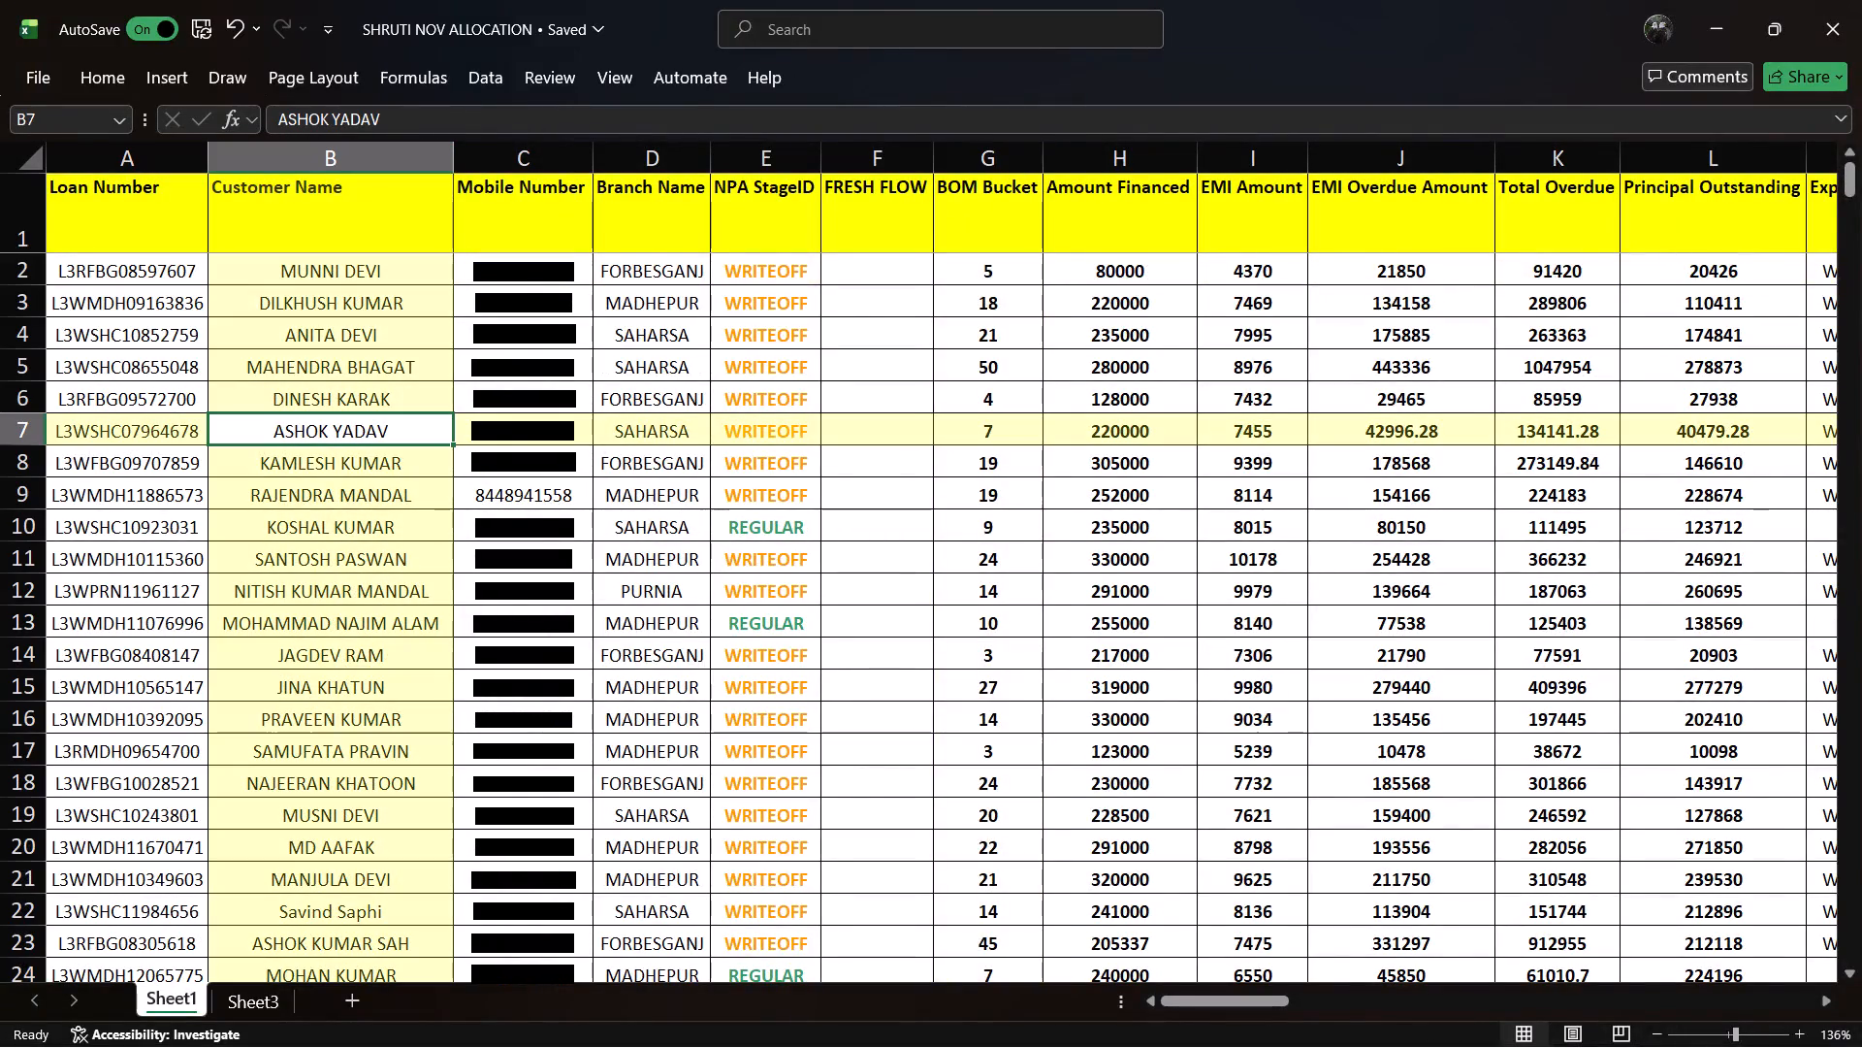
click(341, 276)
click(167, 275)
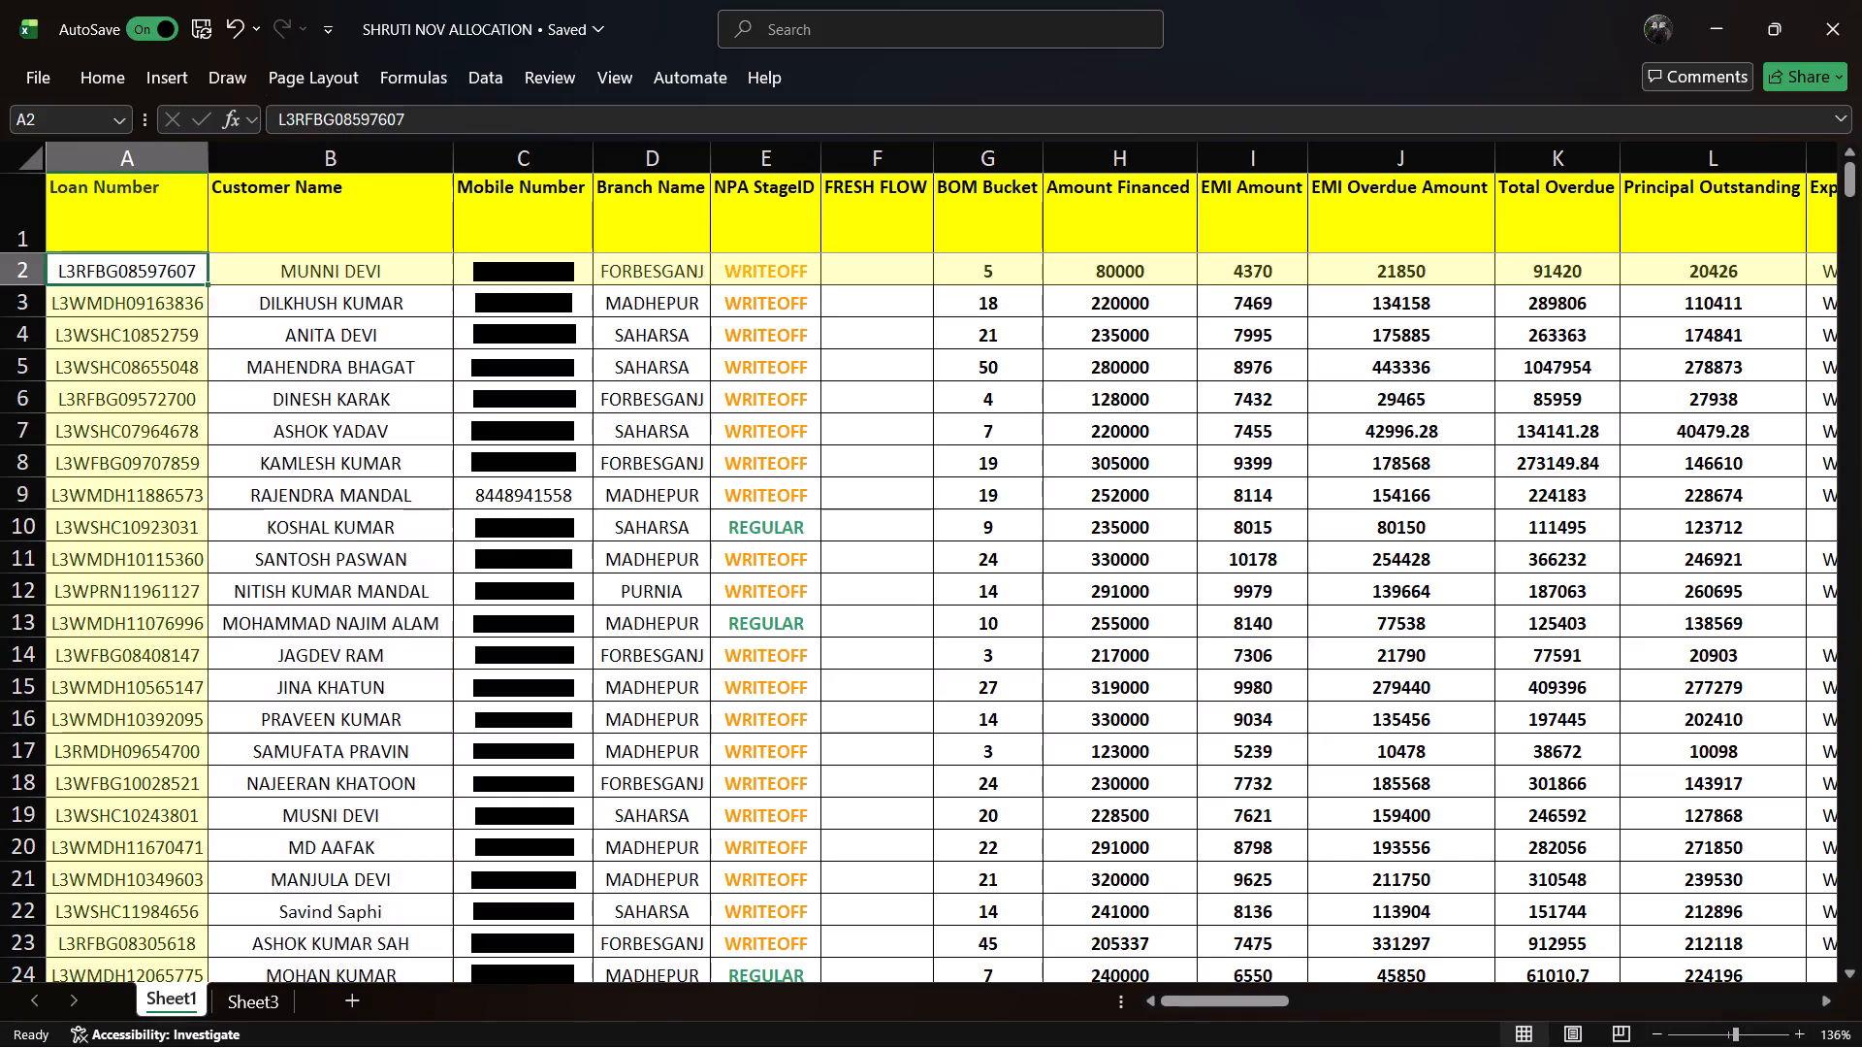
key(Left)
key(Left)
key(Left)
key(Right)
key(Right)
key(Right)
key(Right)
key(Right)
key(Right)
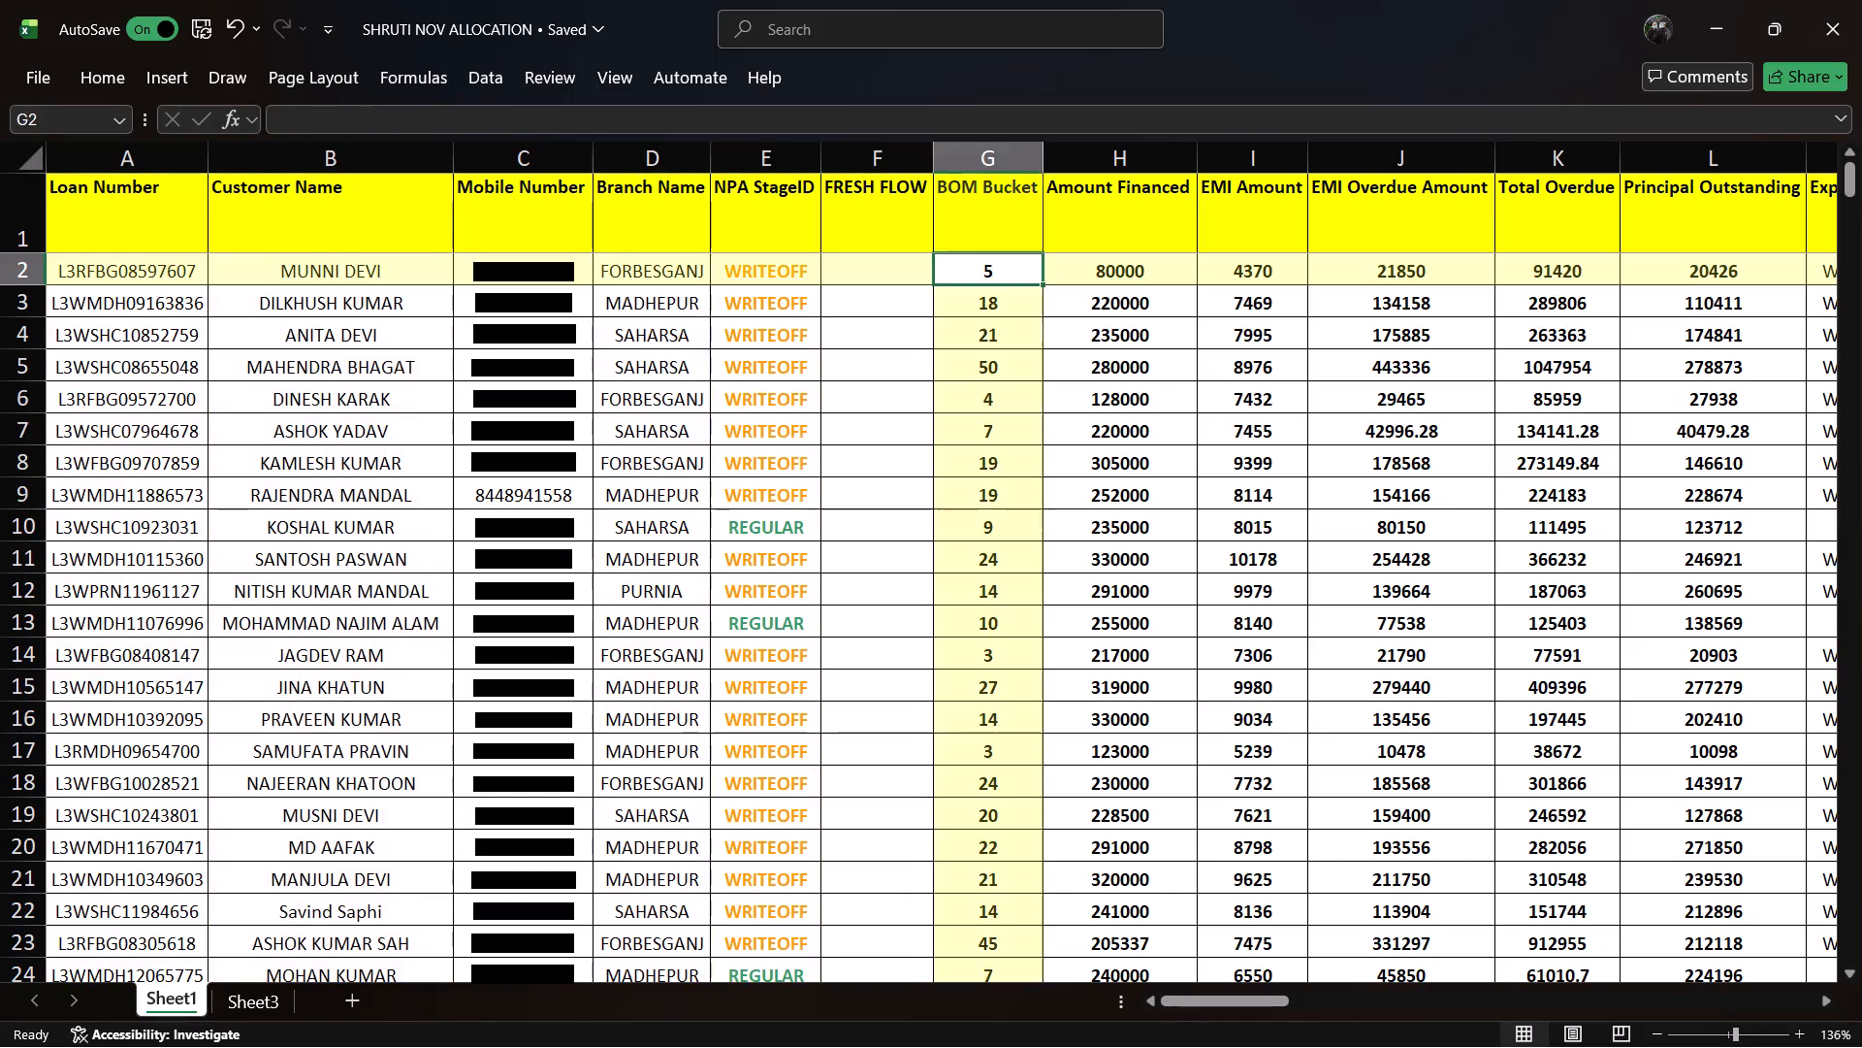
key(Right)
key(Right)
key(Right)
key(Right)
key(Right)
key(Right)
key(Right)
key(Right)
key(Right)
key(Right)
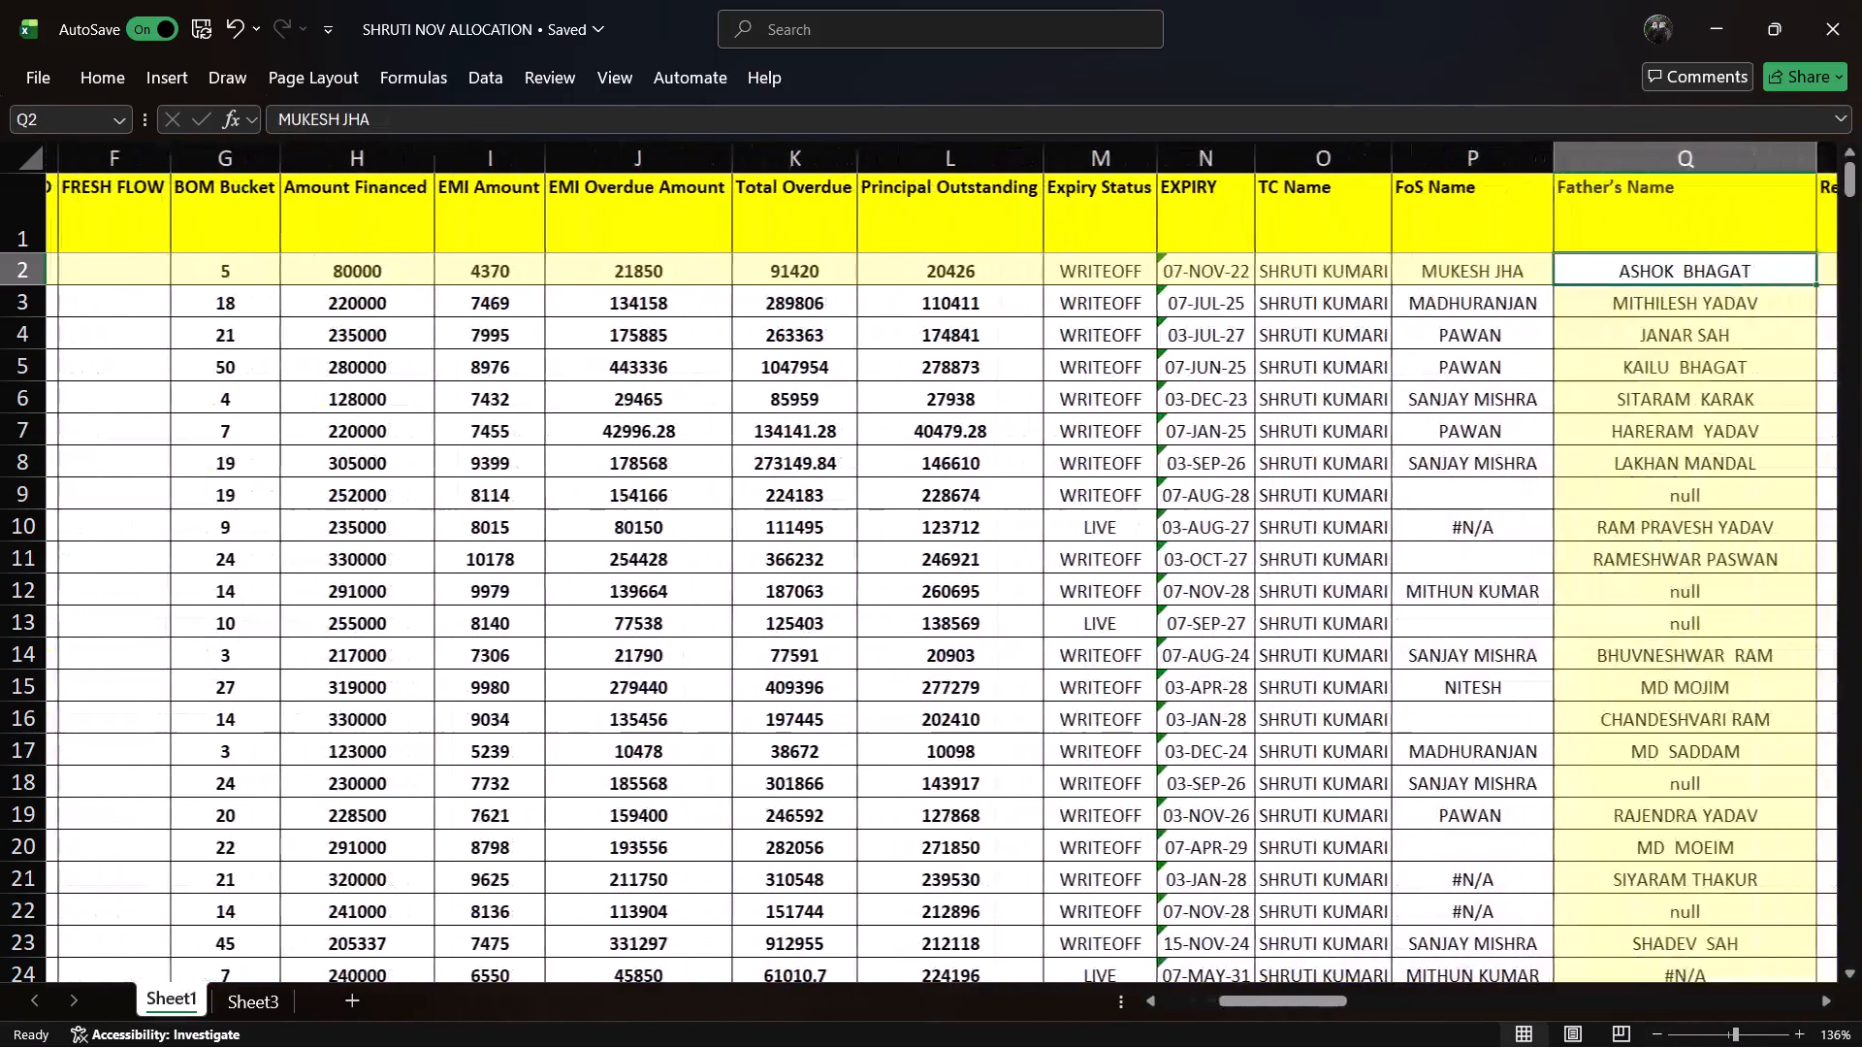
key(Right)
key(Right)
key(Right)
key(Right)
key(Right)
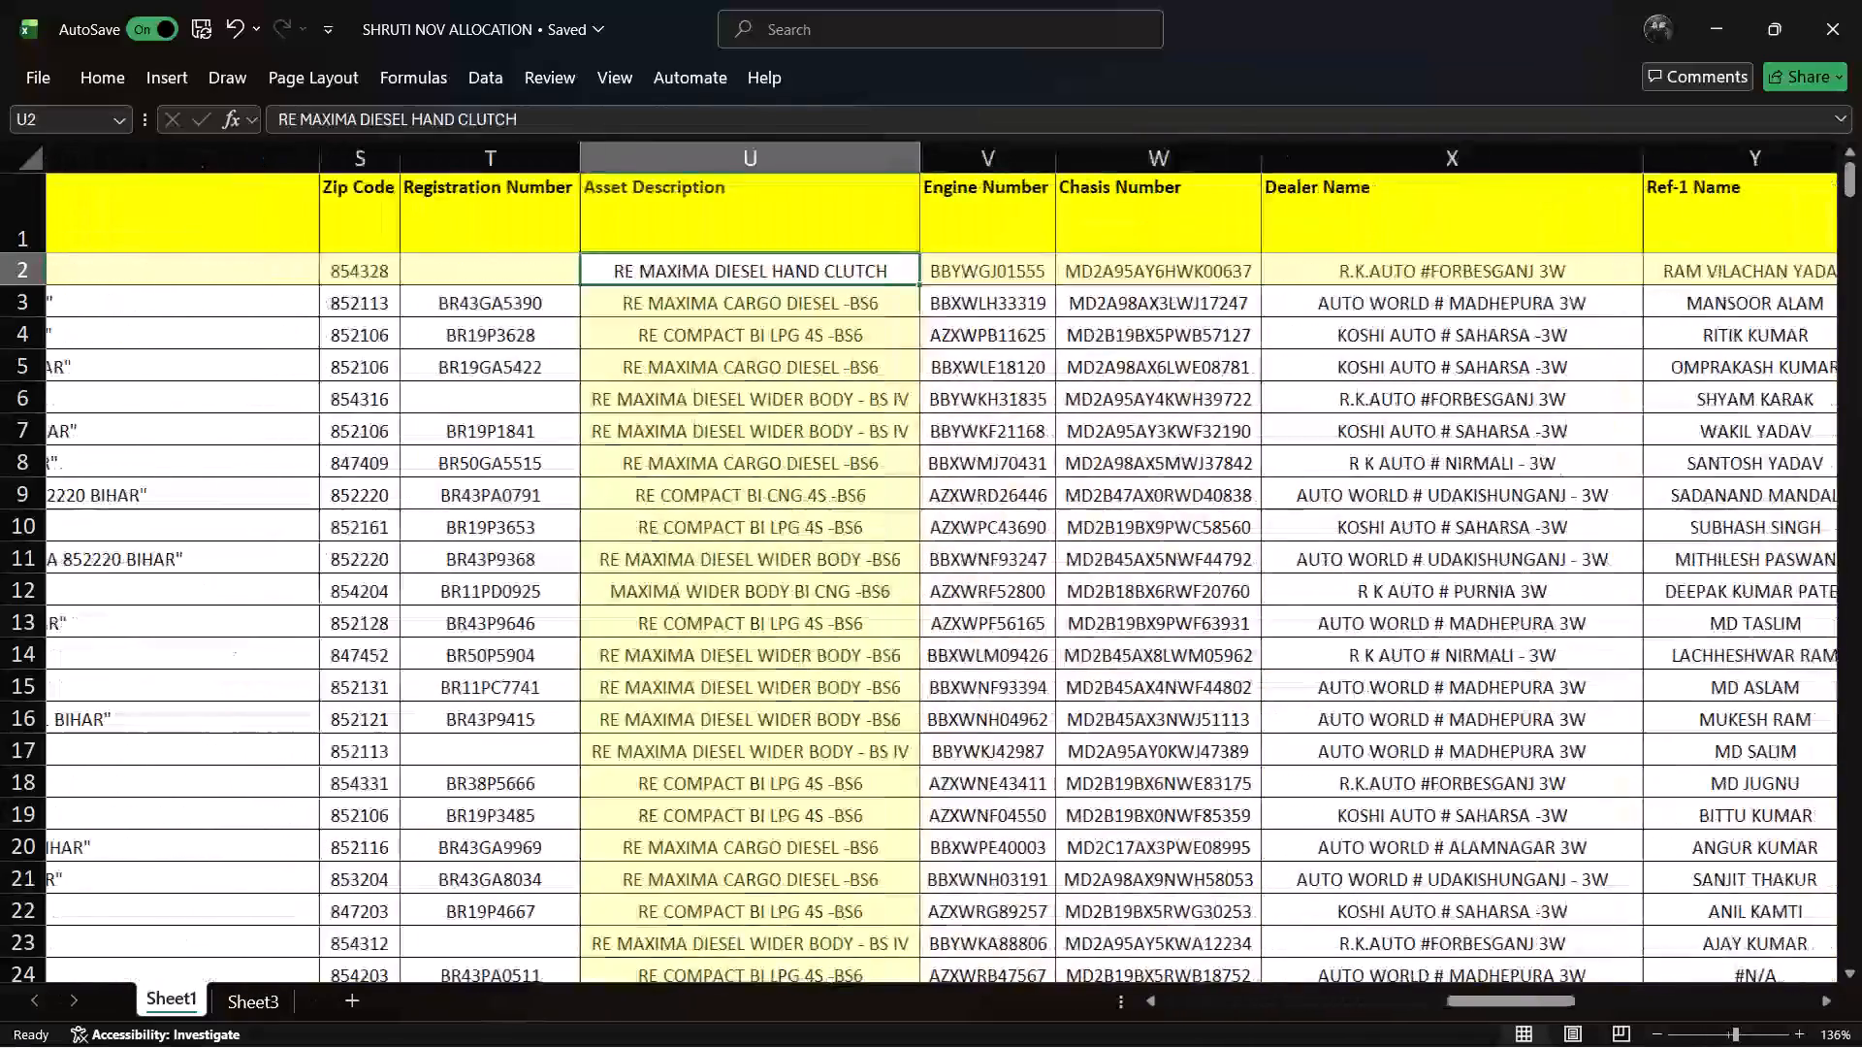
Turn on filters for the header row of Sheet1.
key(Left)
key(Left)
key(Left)
key(Left)
key(Left)
key(Left)
key(Left)
key(Left)
key(Left)
key(Left)
key(Left)
key(Left)
key(Left)
key(Left)
key(Left)
key(Left)
key(Left)
key(Left)
key(Left)
key(Left)
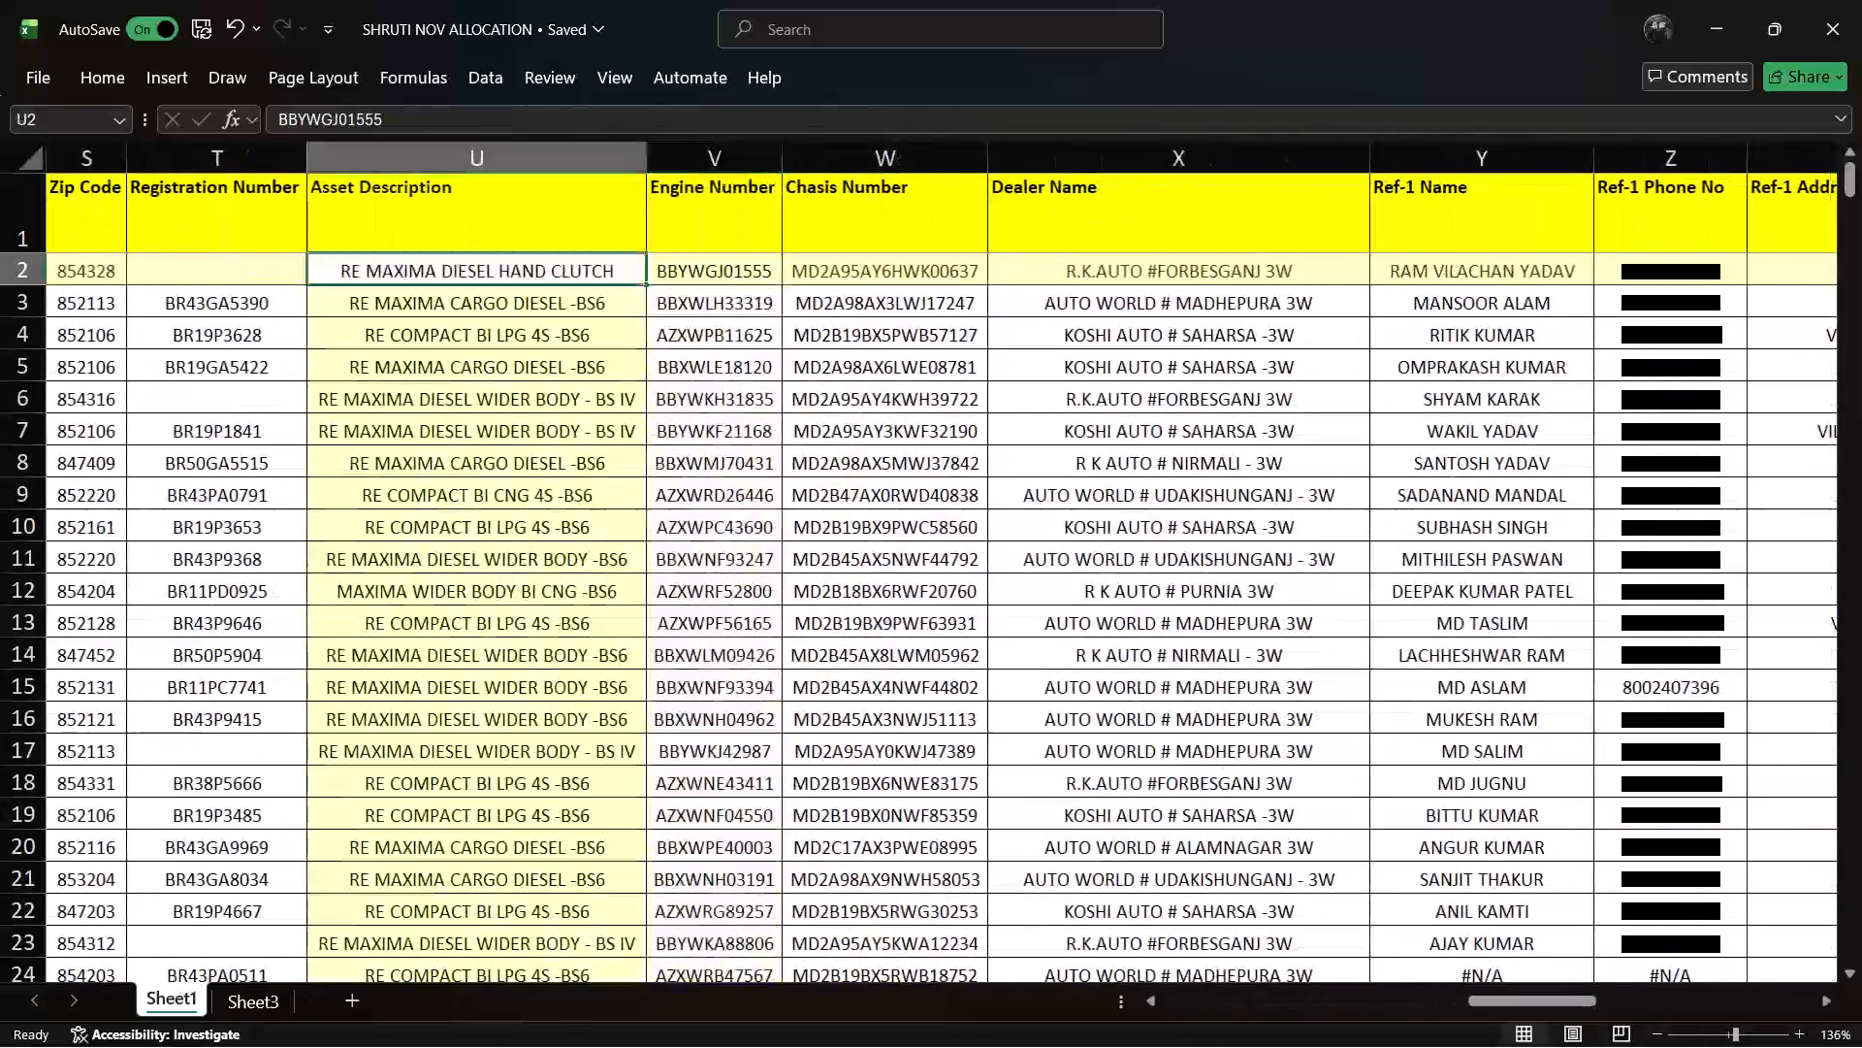
key(ctrl+shift+l)
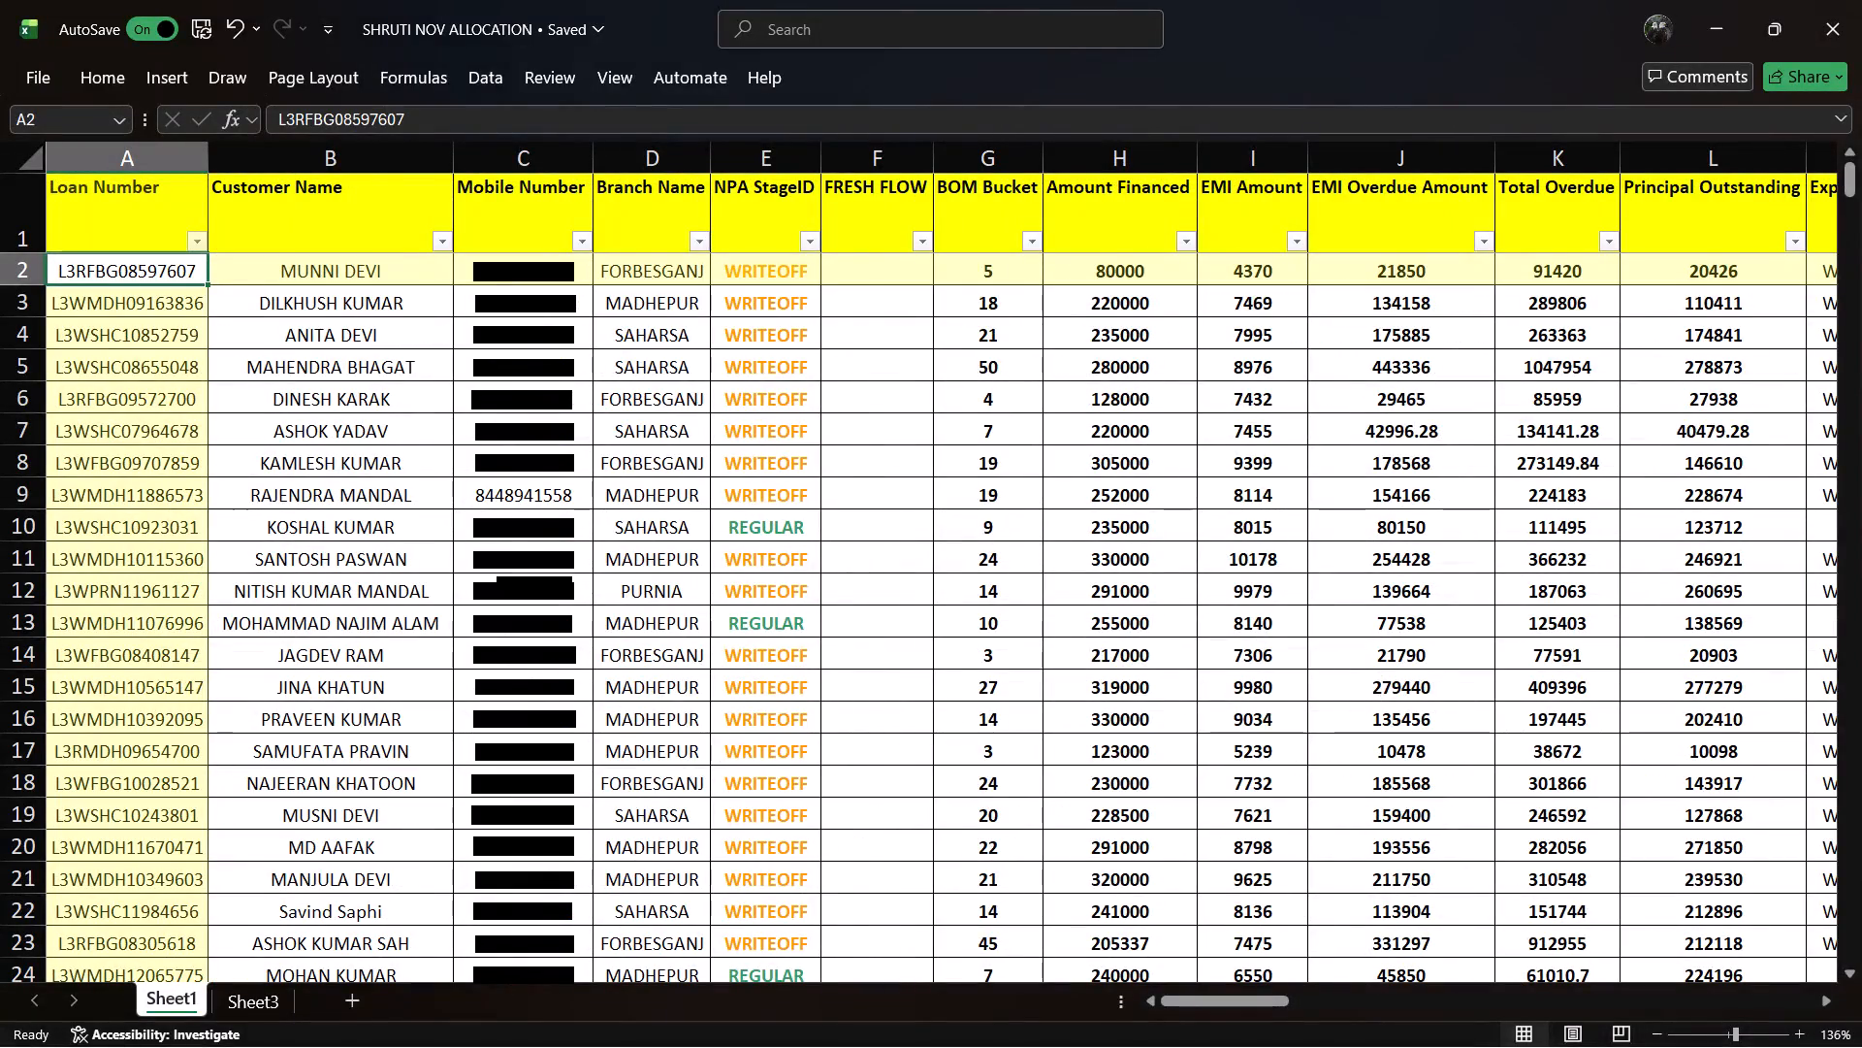
Check the TC Name column's filter on Sheet1 without applying any filter.
click(359, 271)
key(Left)
key(Left)
key(Left)
key(Left)
key(Left)
key(Left)
key(Left)
key(Left)
key(Left)
key(Left)
key(Left)
key(Left)
key(Left)
key(Left)
key(Left)
key(Left)
key(Left)
key(Left)
key(Left)
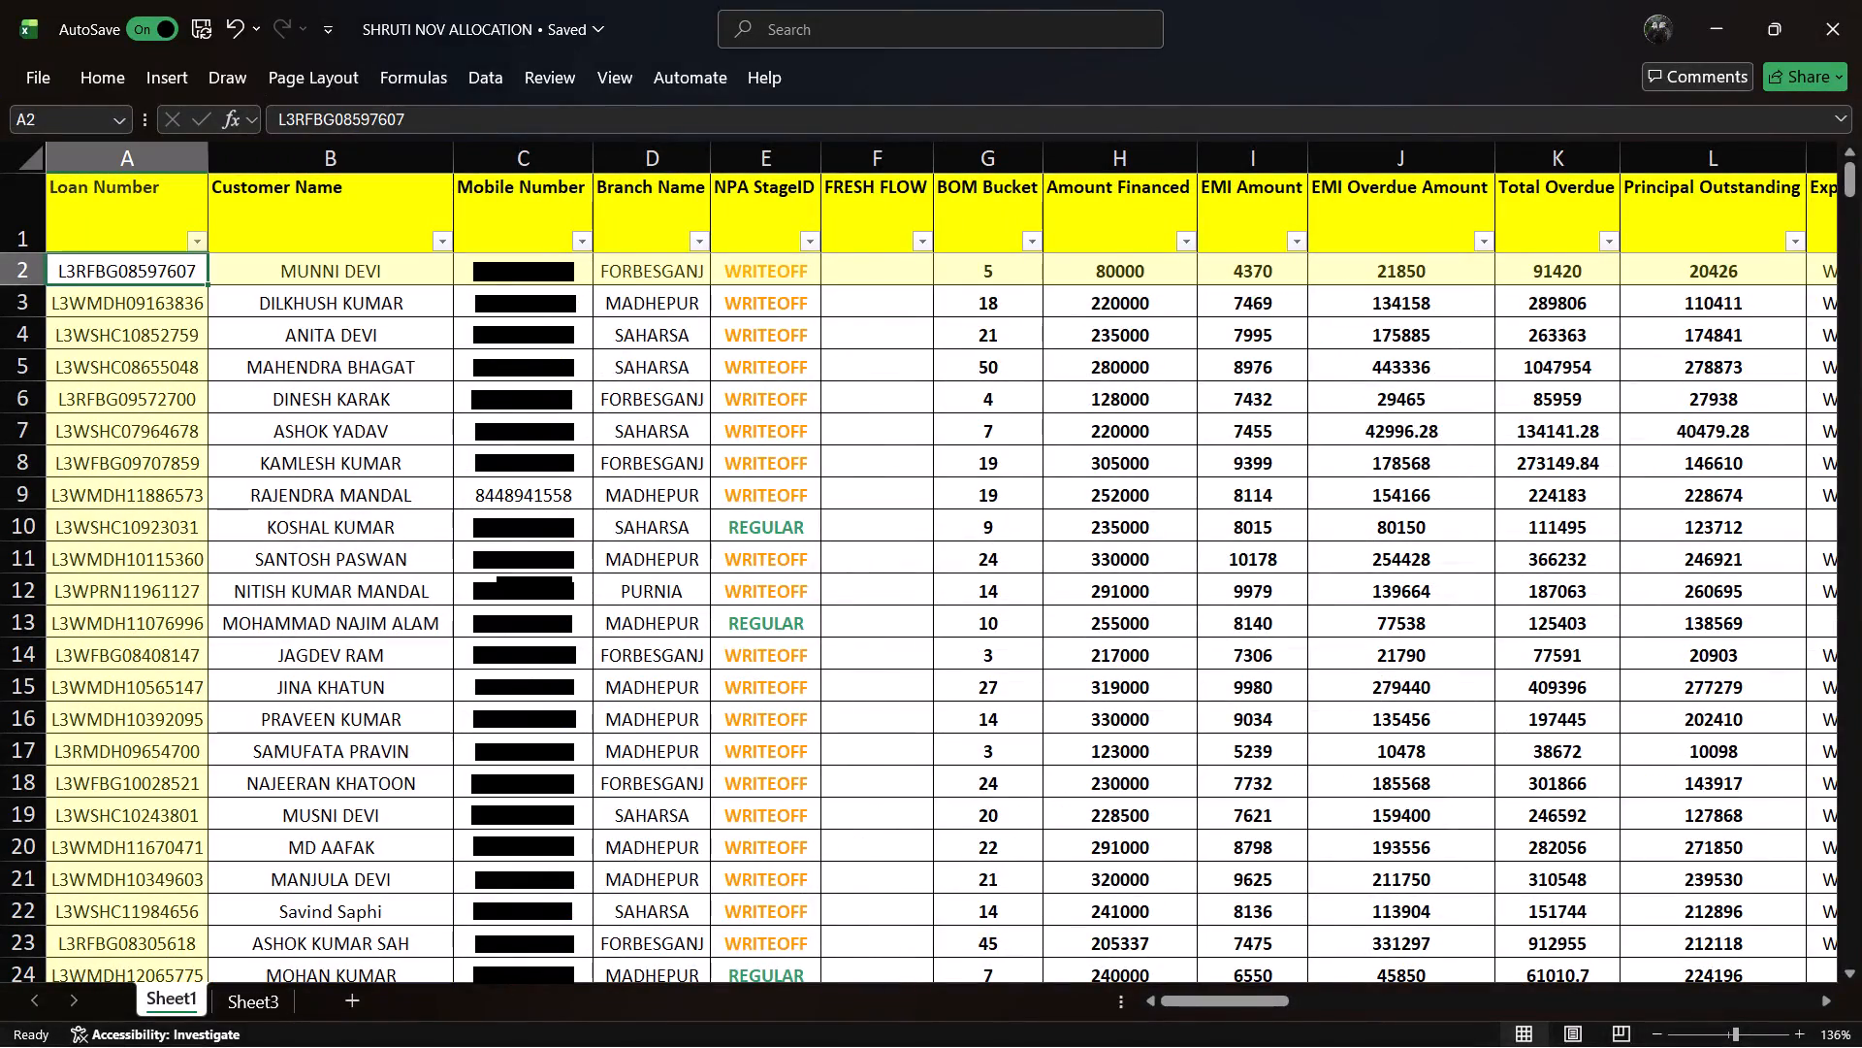
click(359, 271)
key(Right)
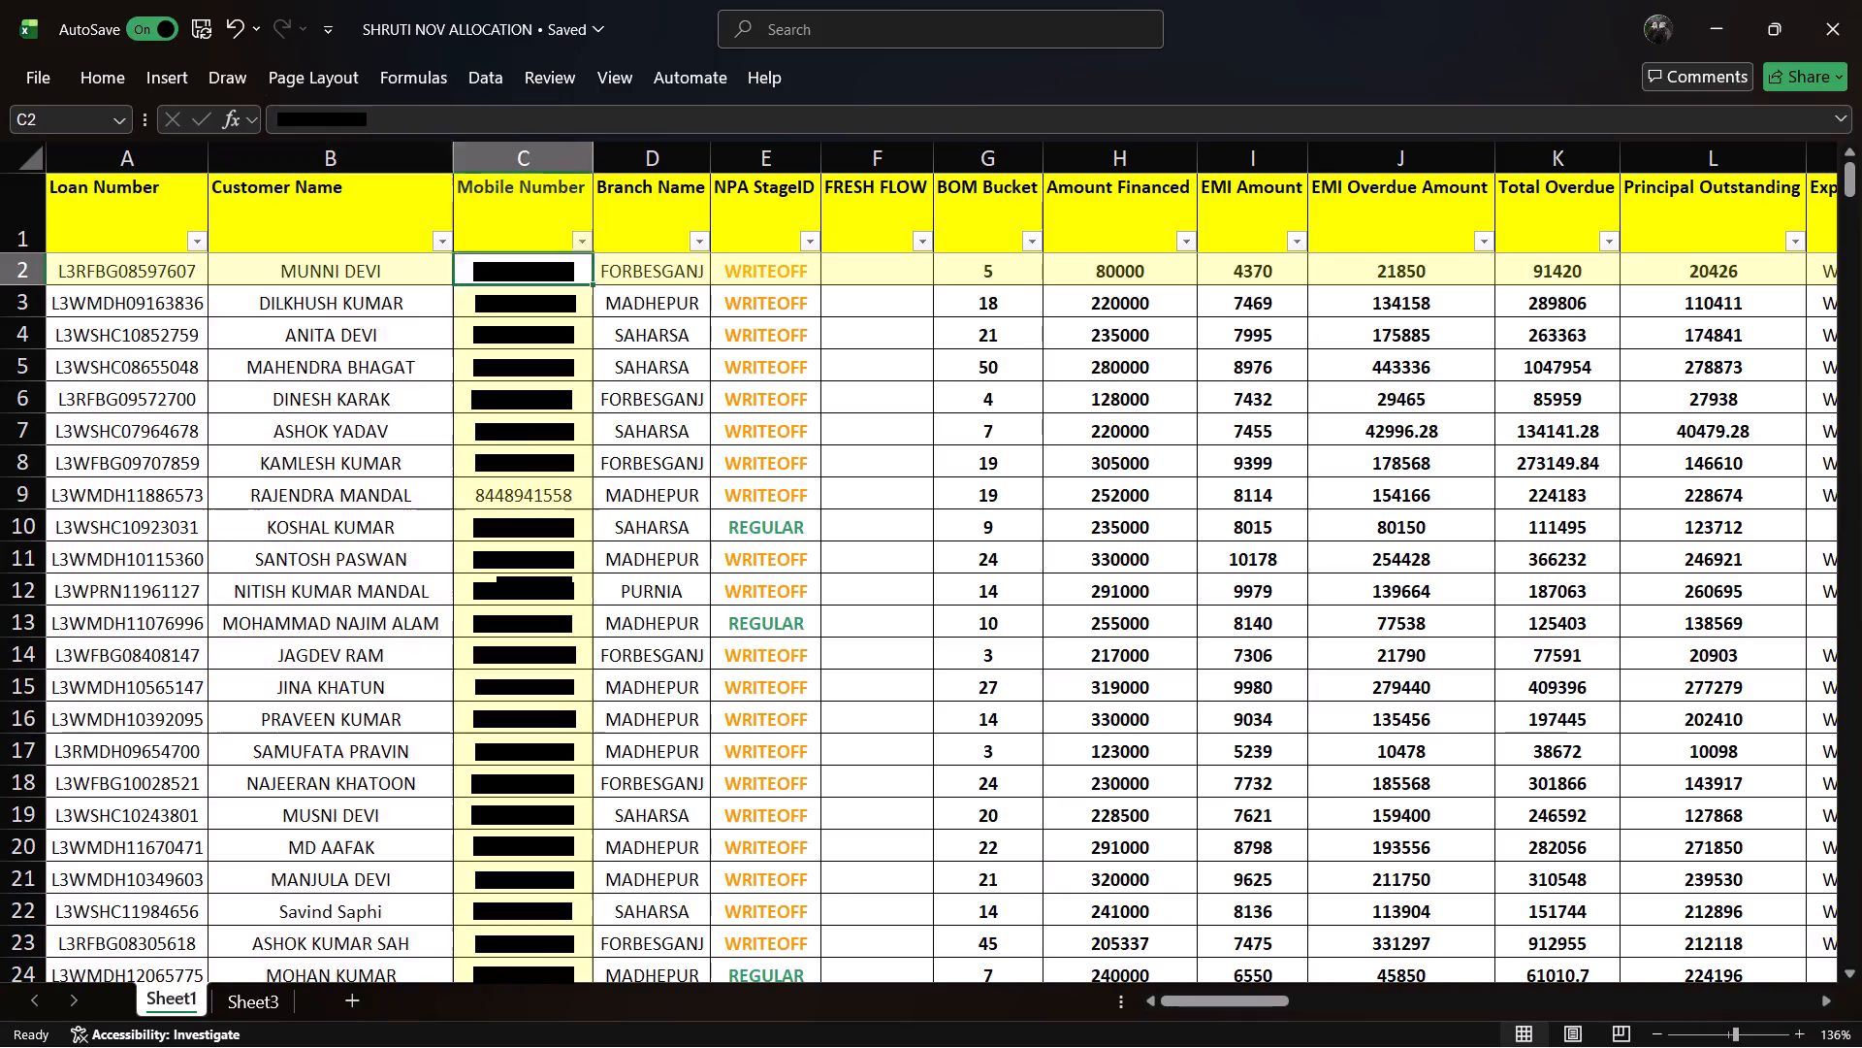
key(Right)
key(Right)
key(Right)
key(Right)
key(Right)
key(Right)
key(Right)
key(Right)
key(Right)
key(Right)
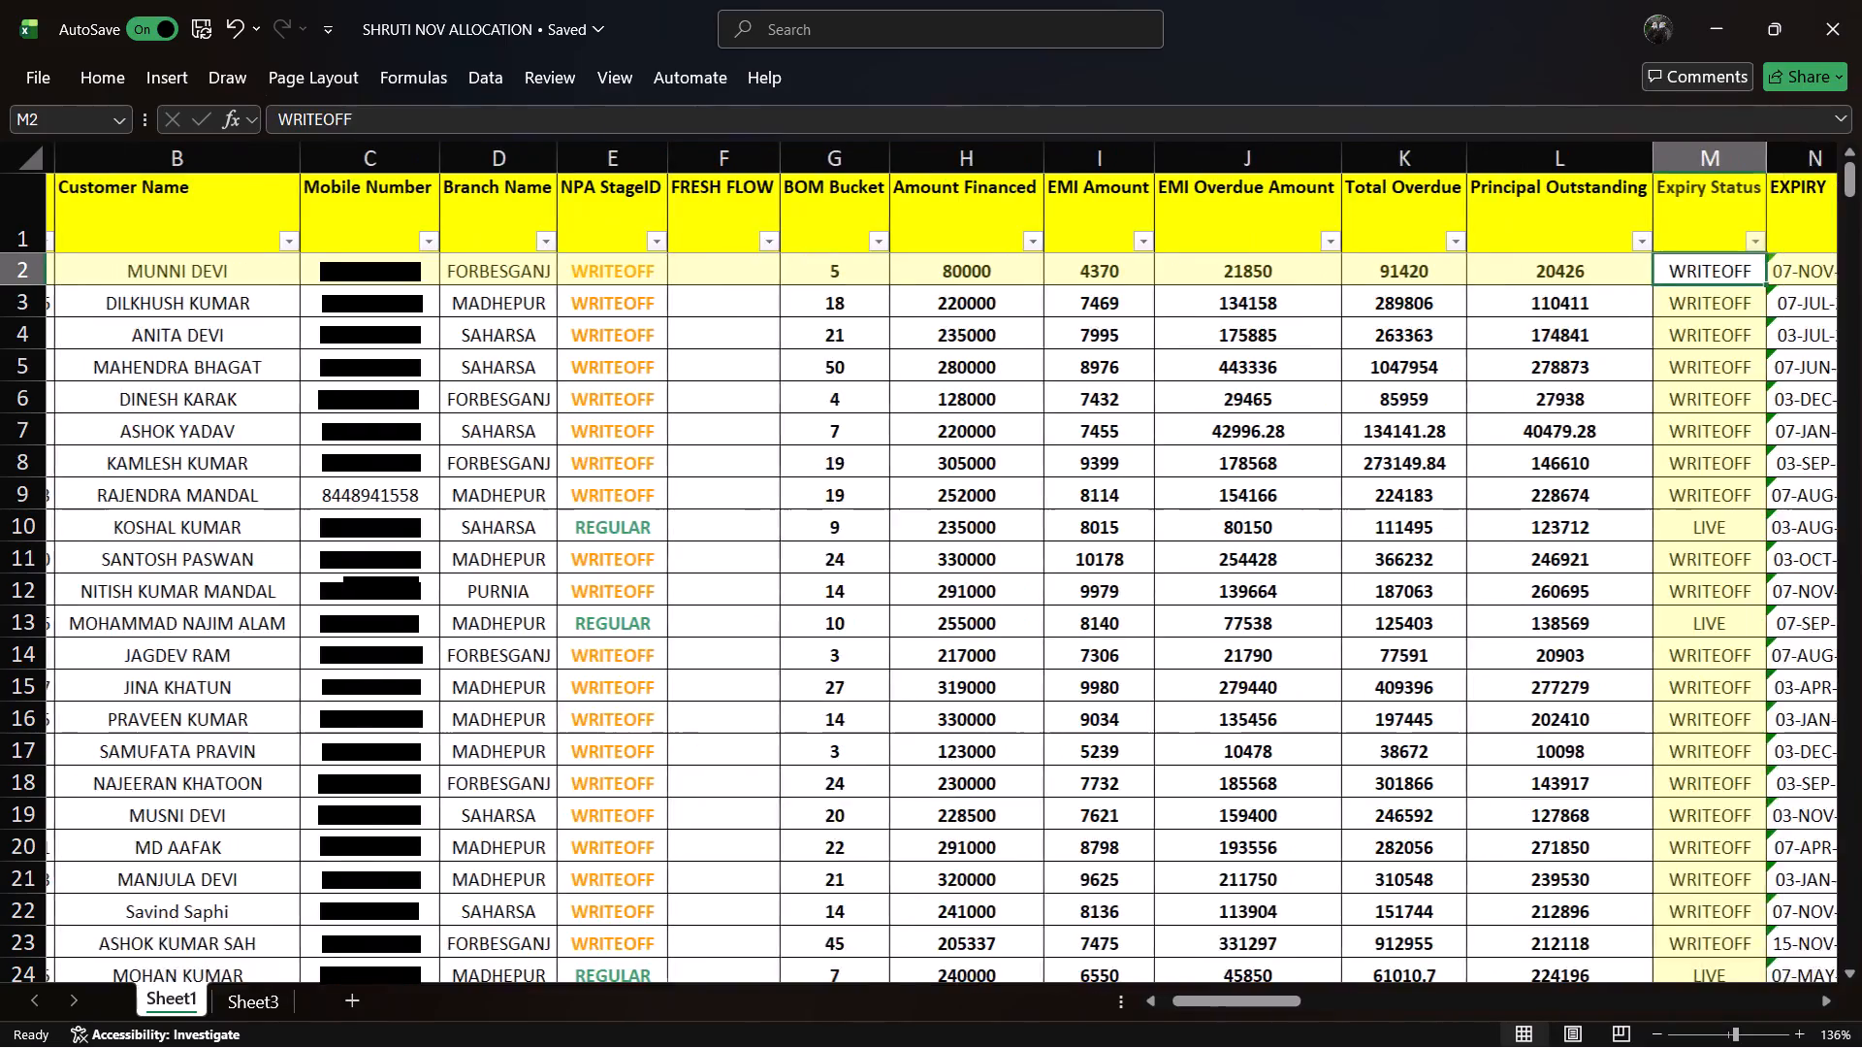
key(Right)
key(Right)
key(Right)
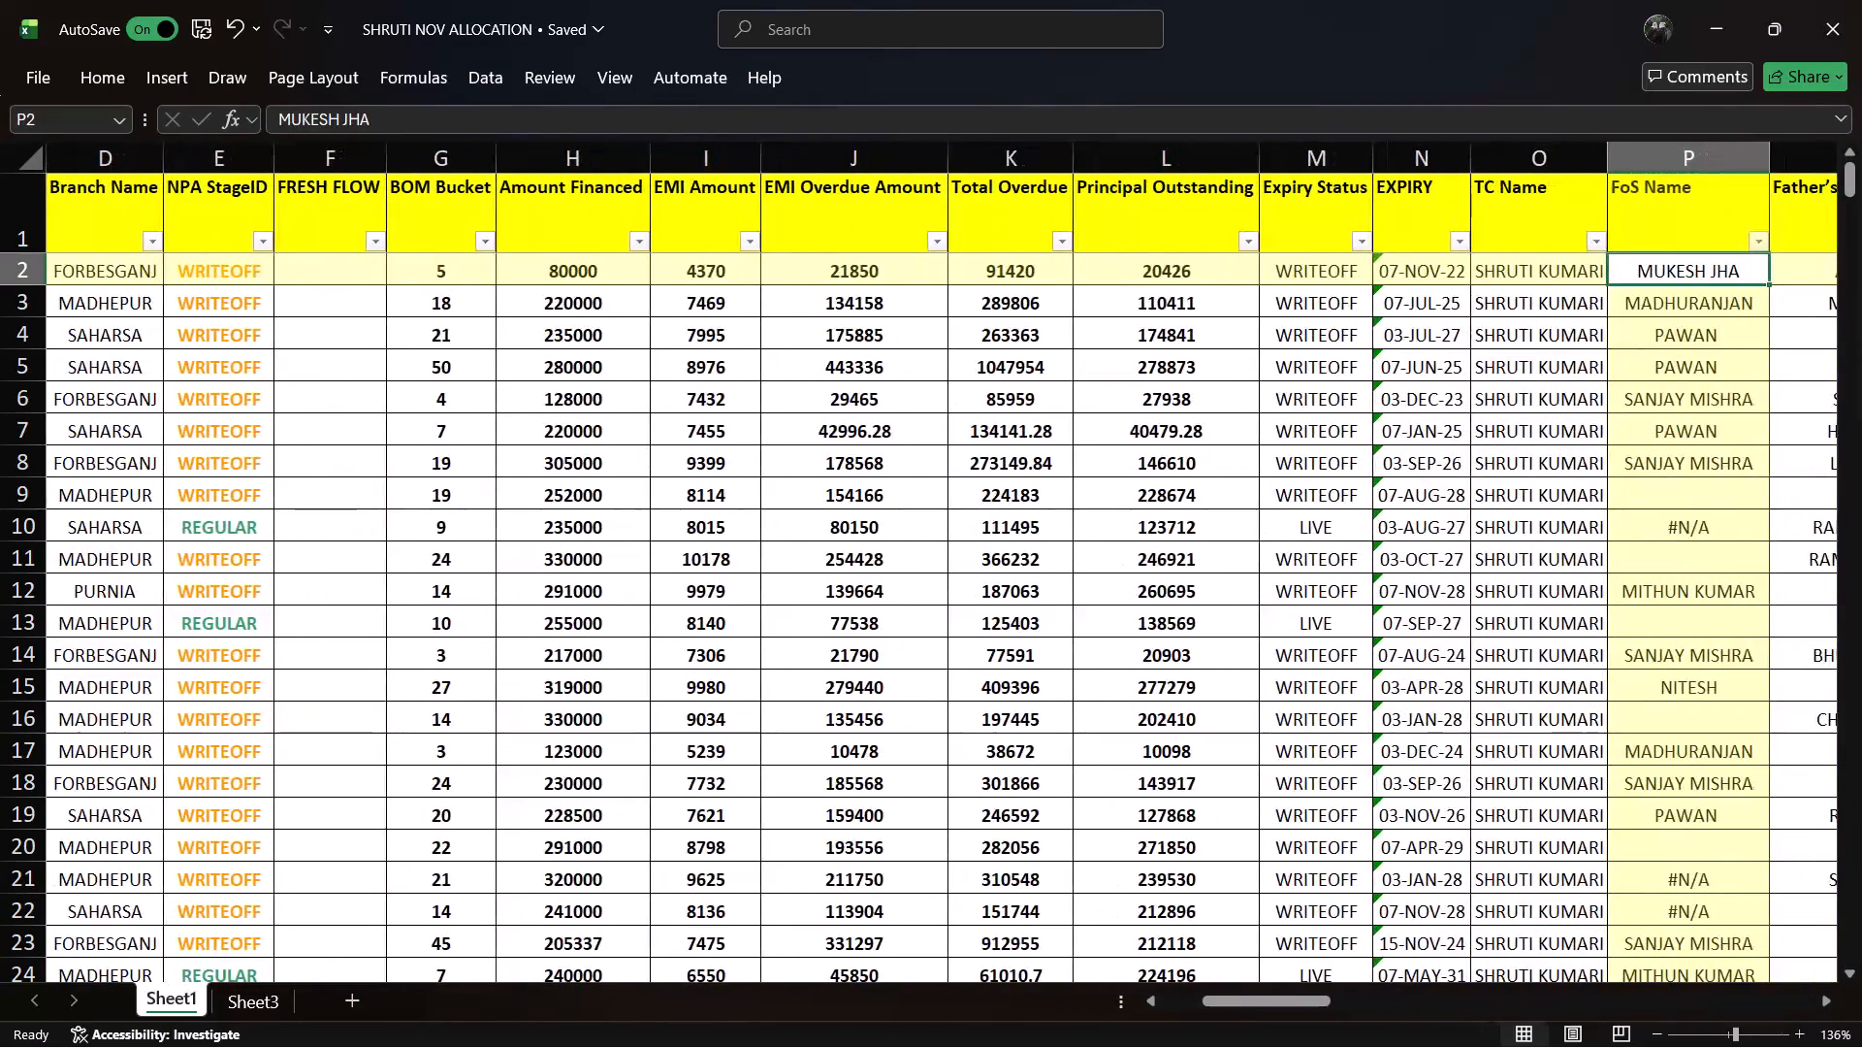
click(1600, 243)
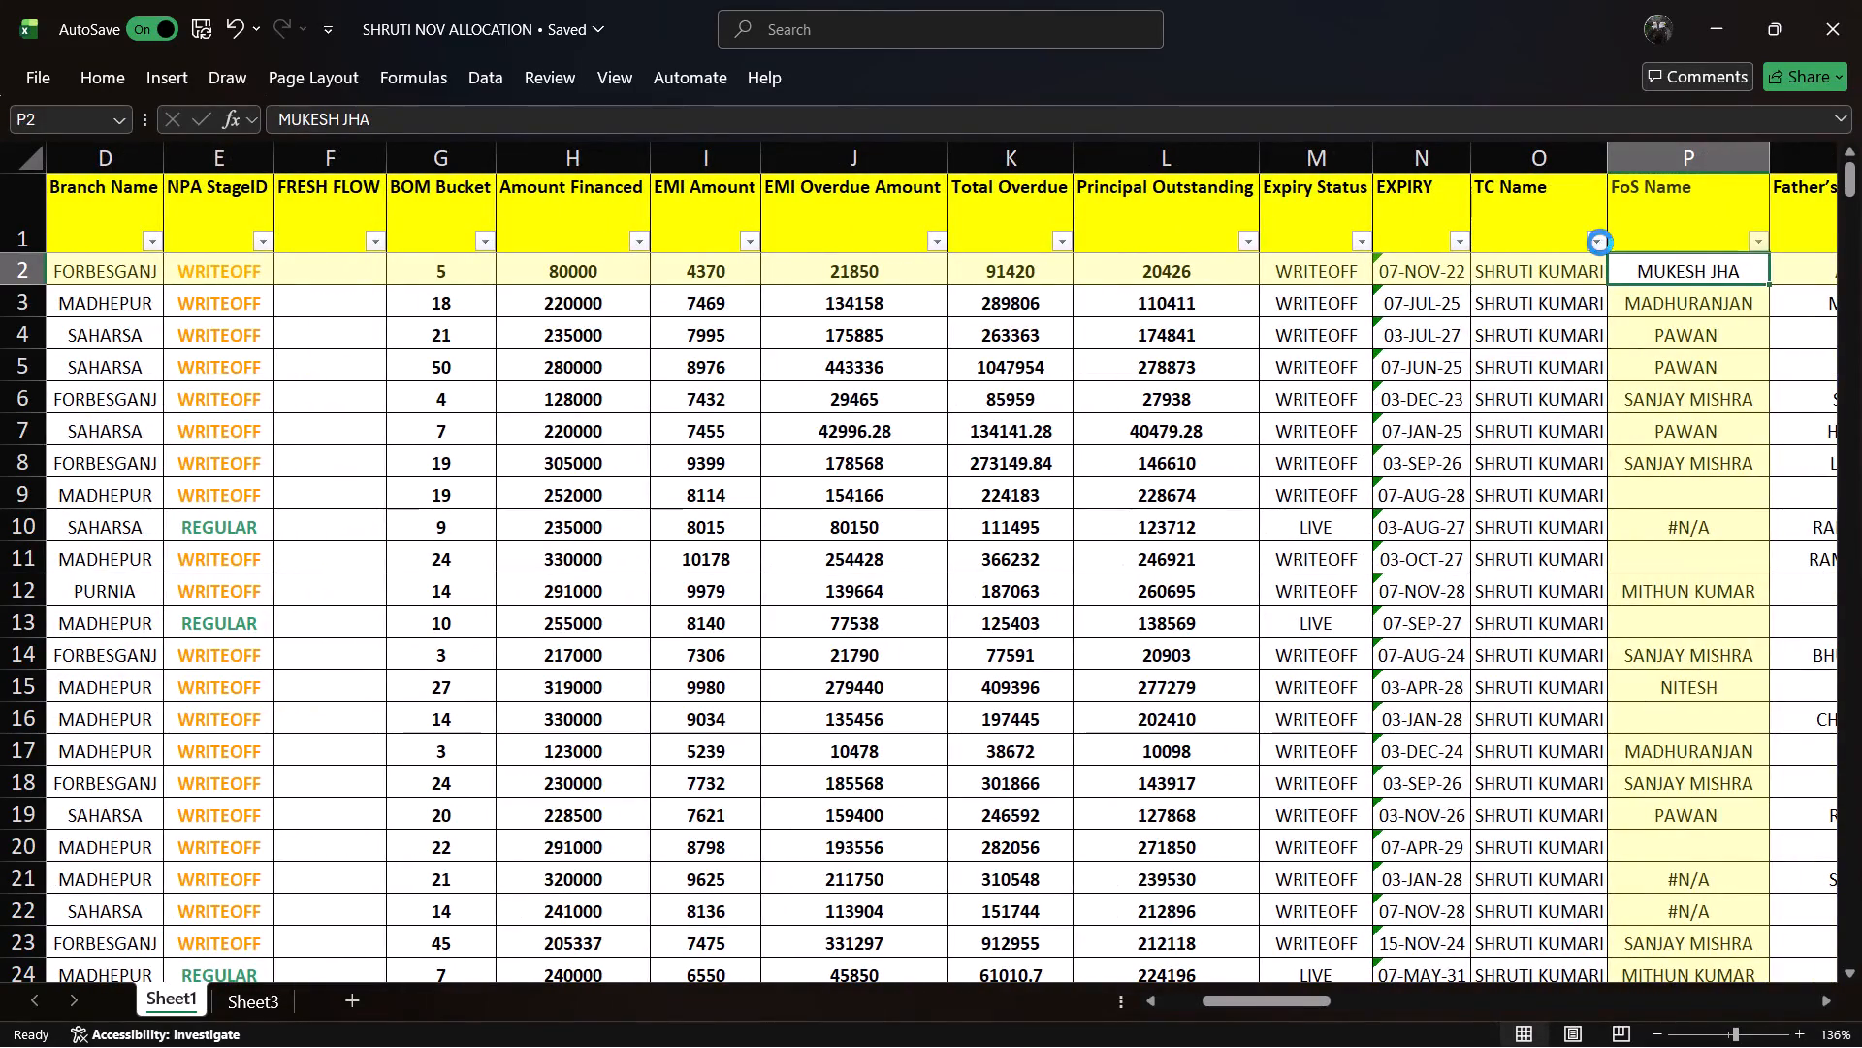
click(1040, 712)
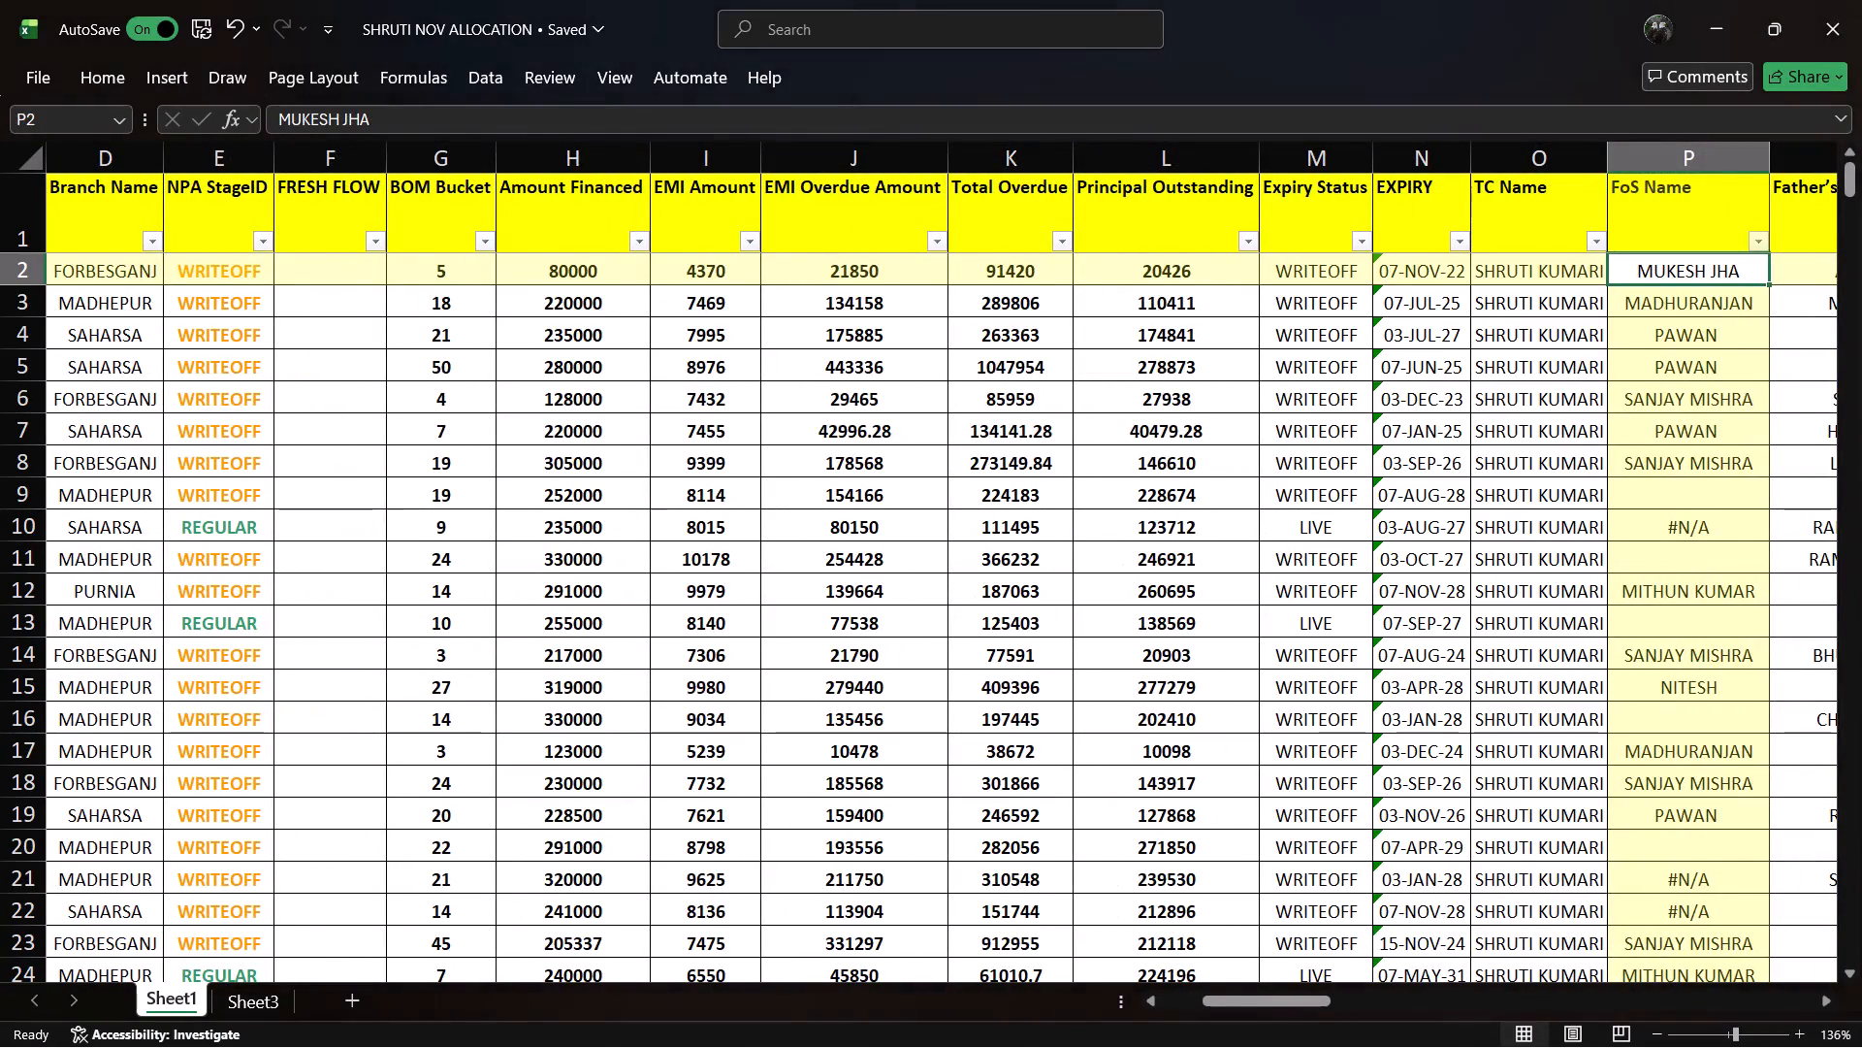
Return to the first cell of Sheet1 and switch to Sheet3 to review the moved records.
key(Left)
key(Left)
key(Left)
key(Left)
key(Left)
key(Left)
key(Left)
key(Left)
key(Left)
key(Left)
key(Left)
key(Left)
key(Left)
key(Left)
key(Left)
key(Left)
key(Left)
key(Left)
key(Left)
key(Left)
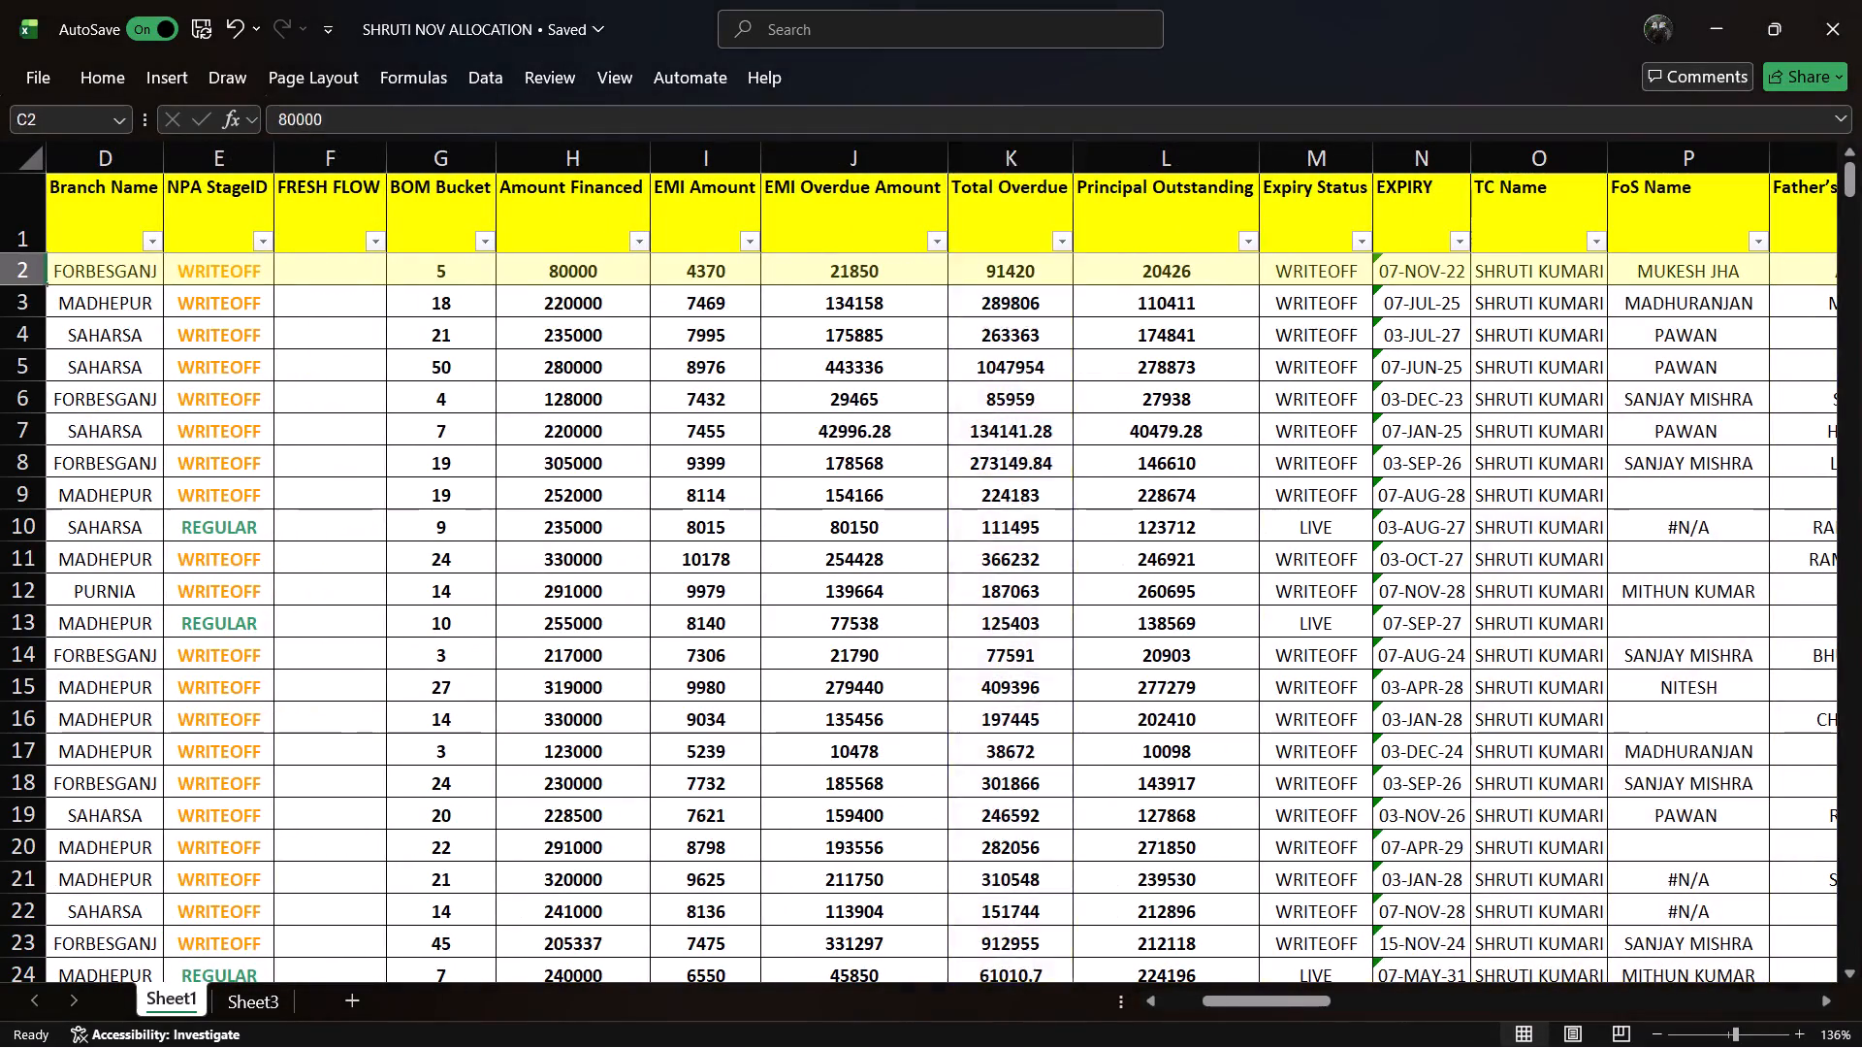
key(Up)
key(Up)
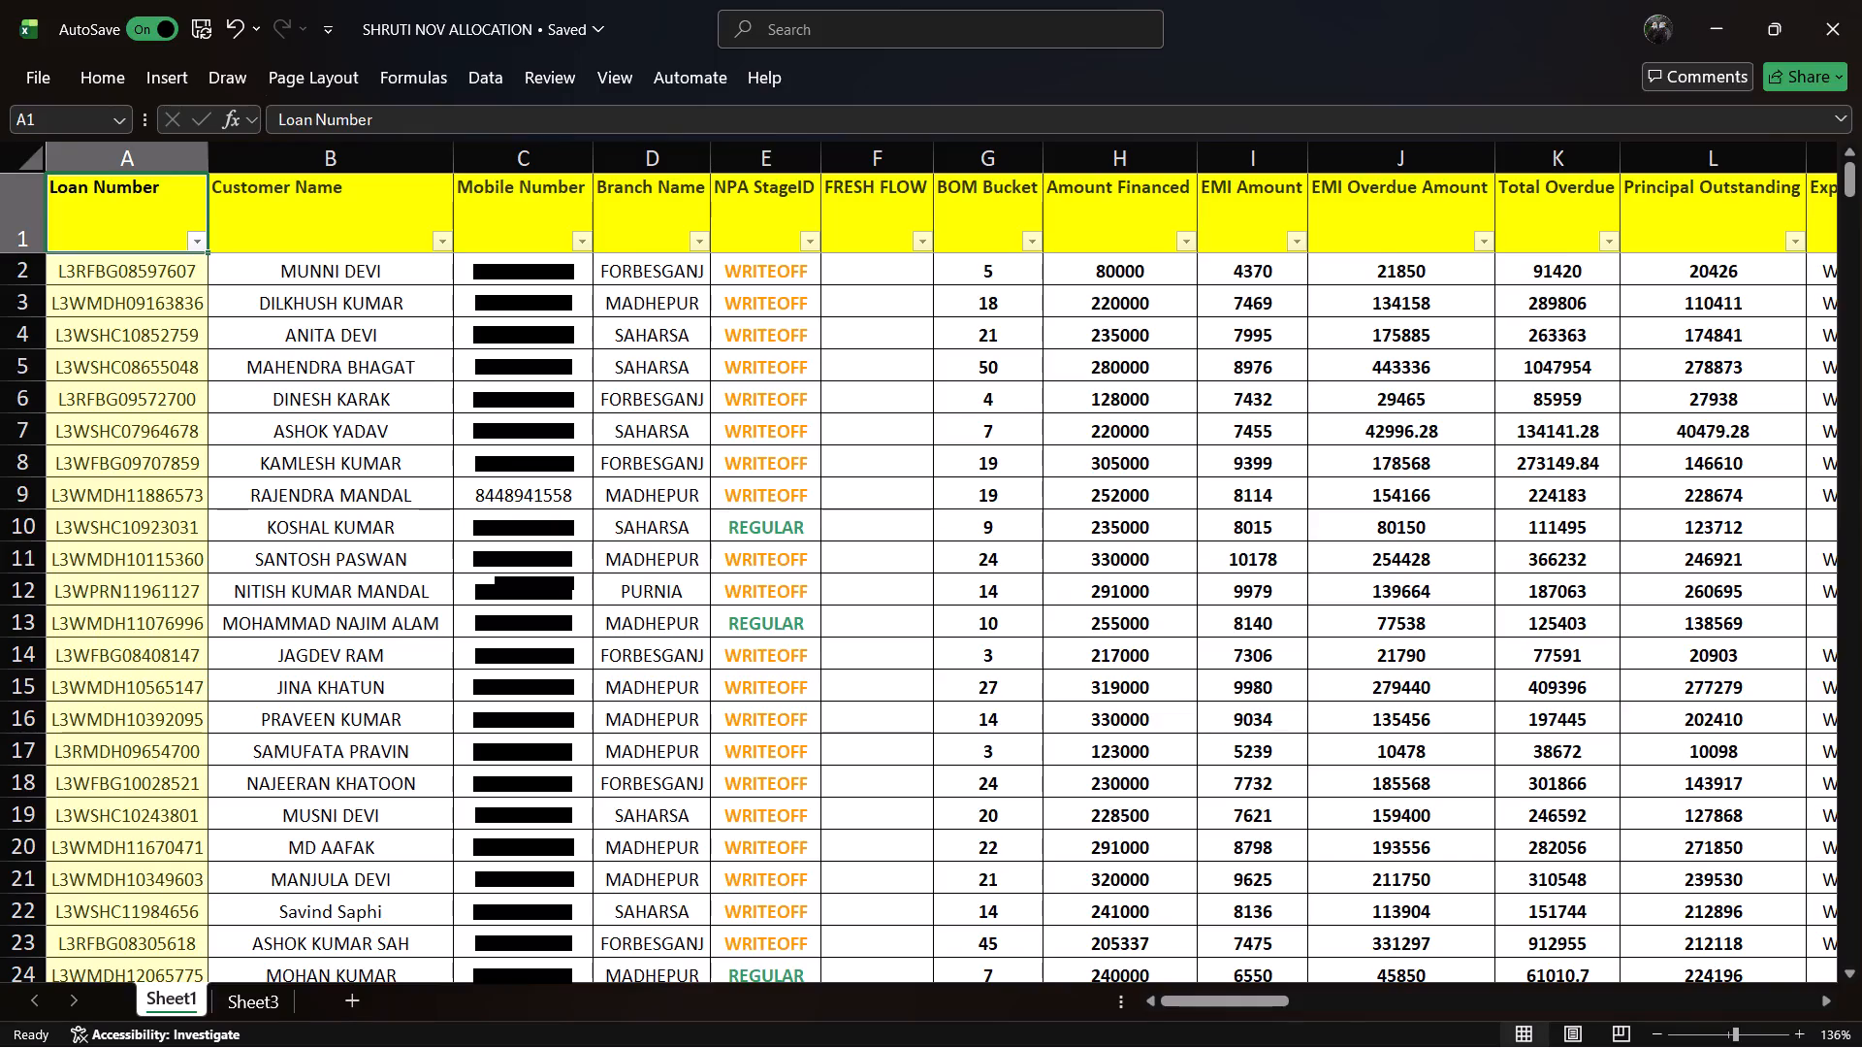
click(258, 1003)
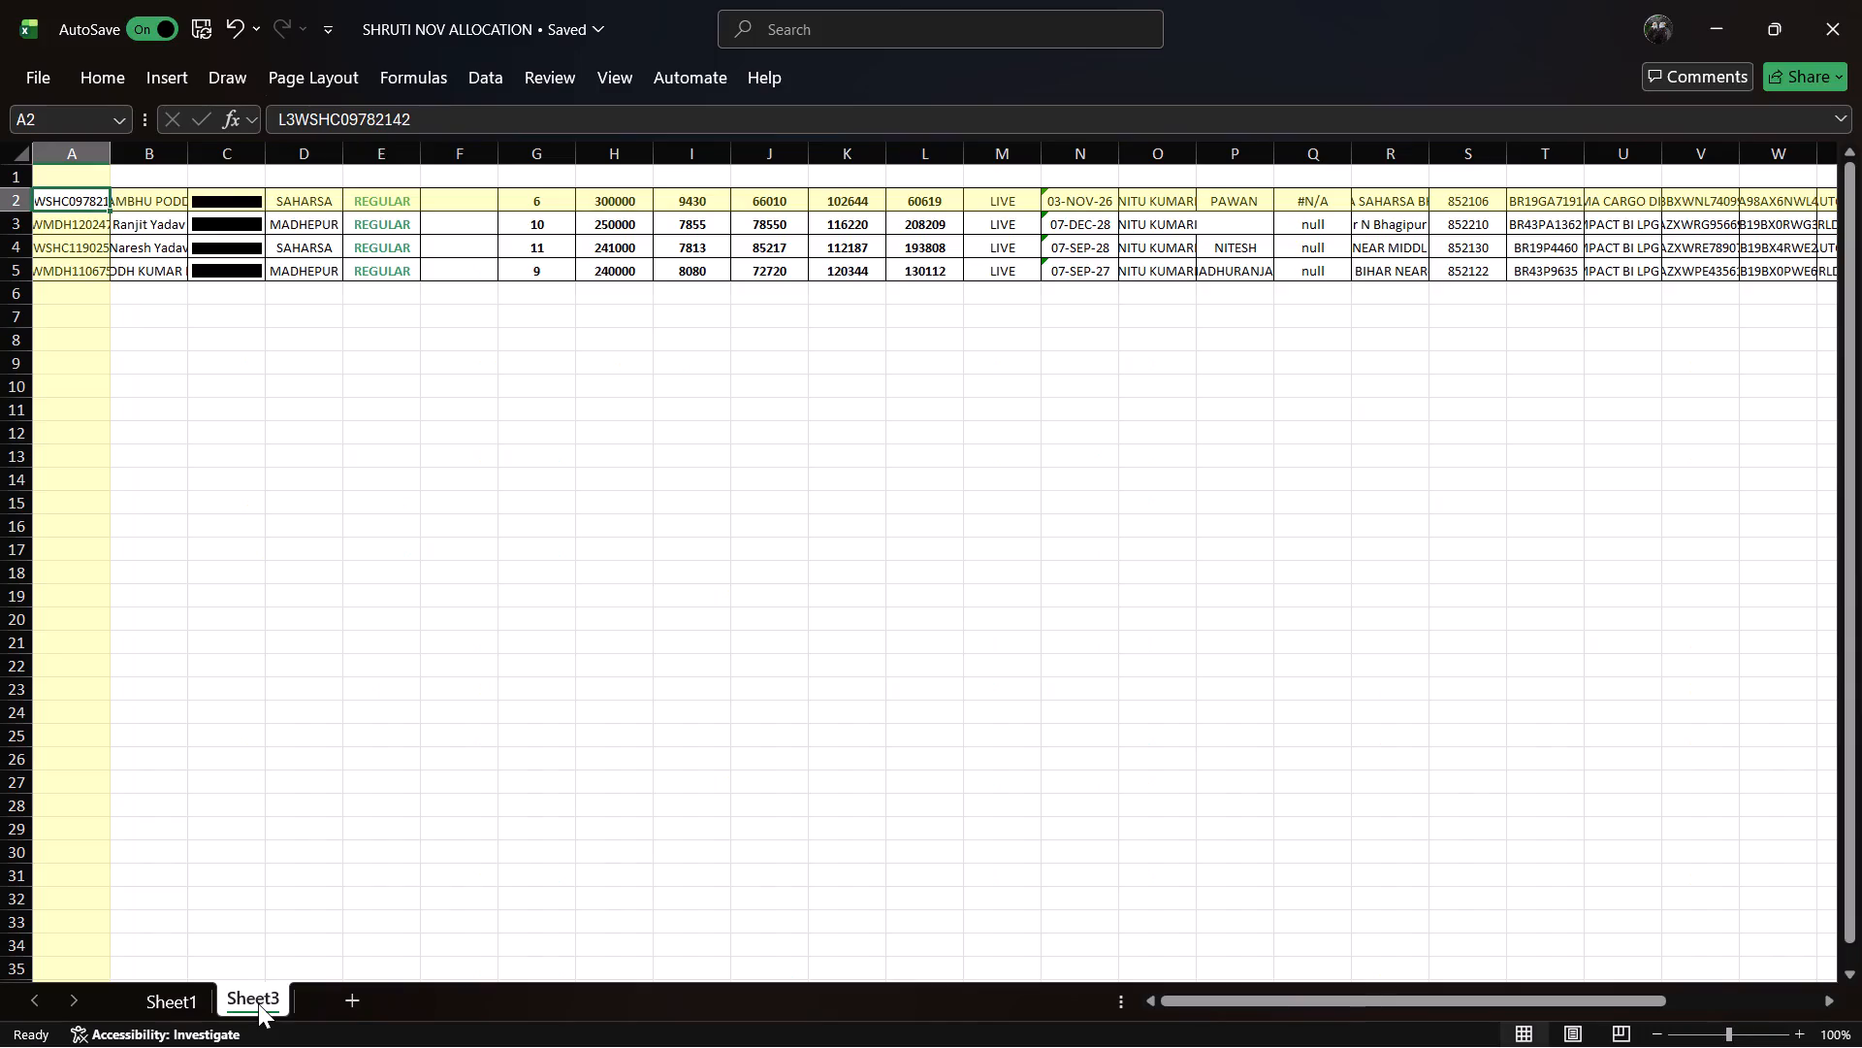
click(258, 1003)
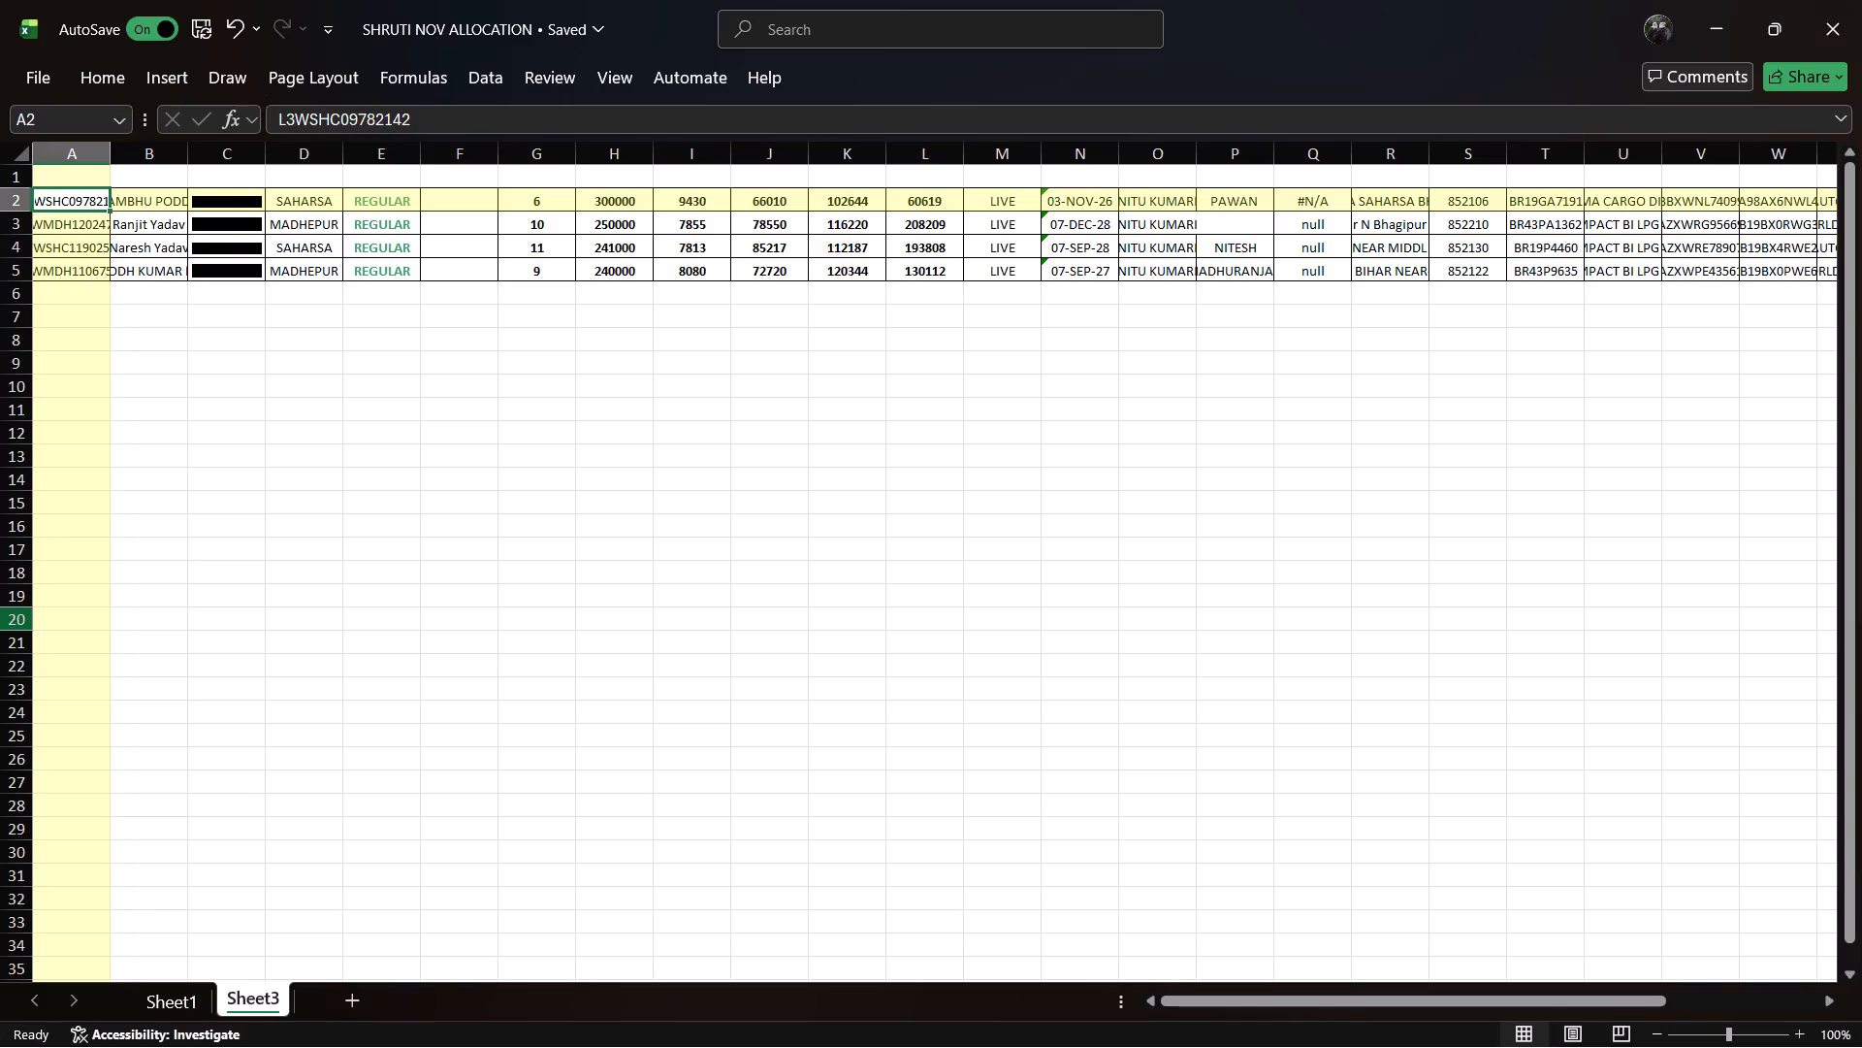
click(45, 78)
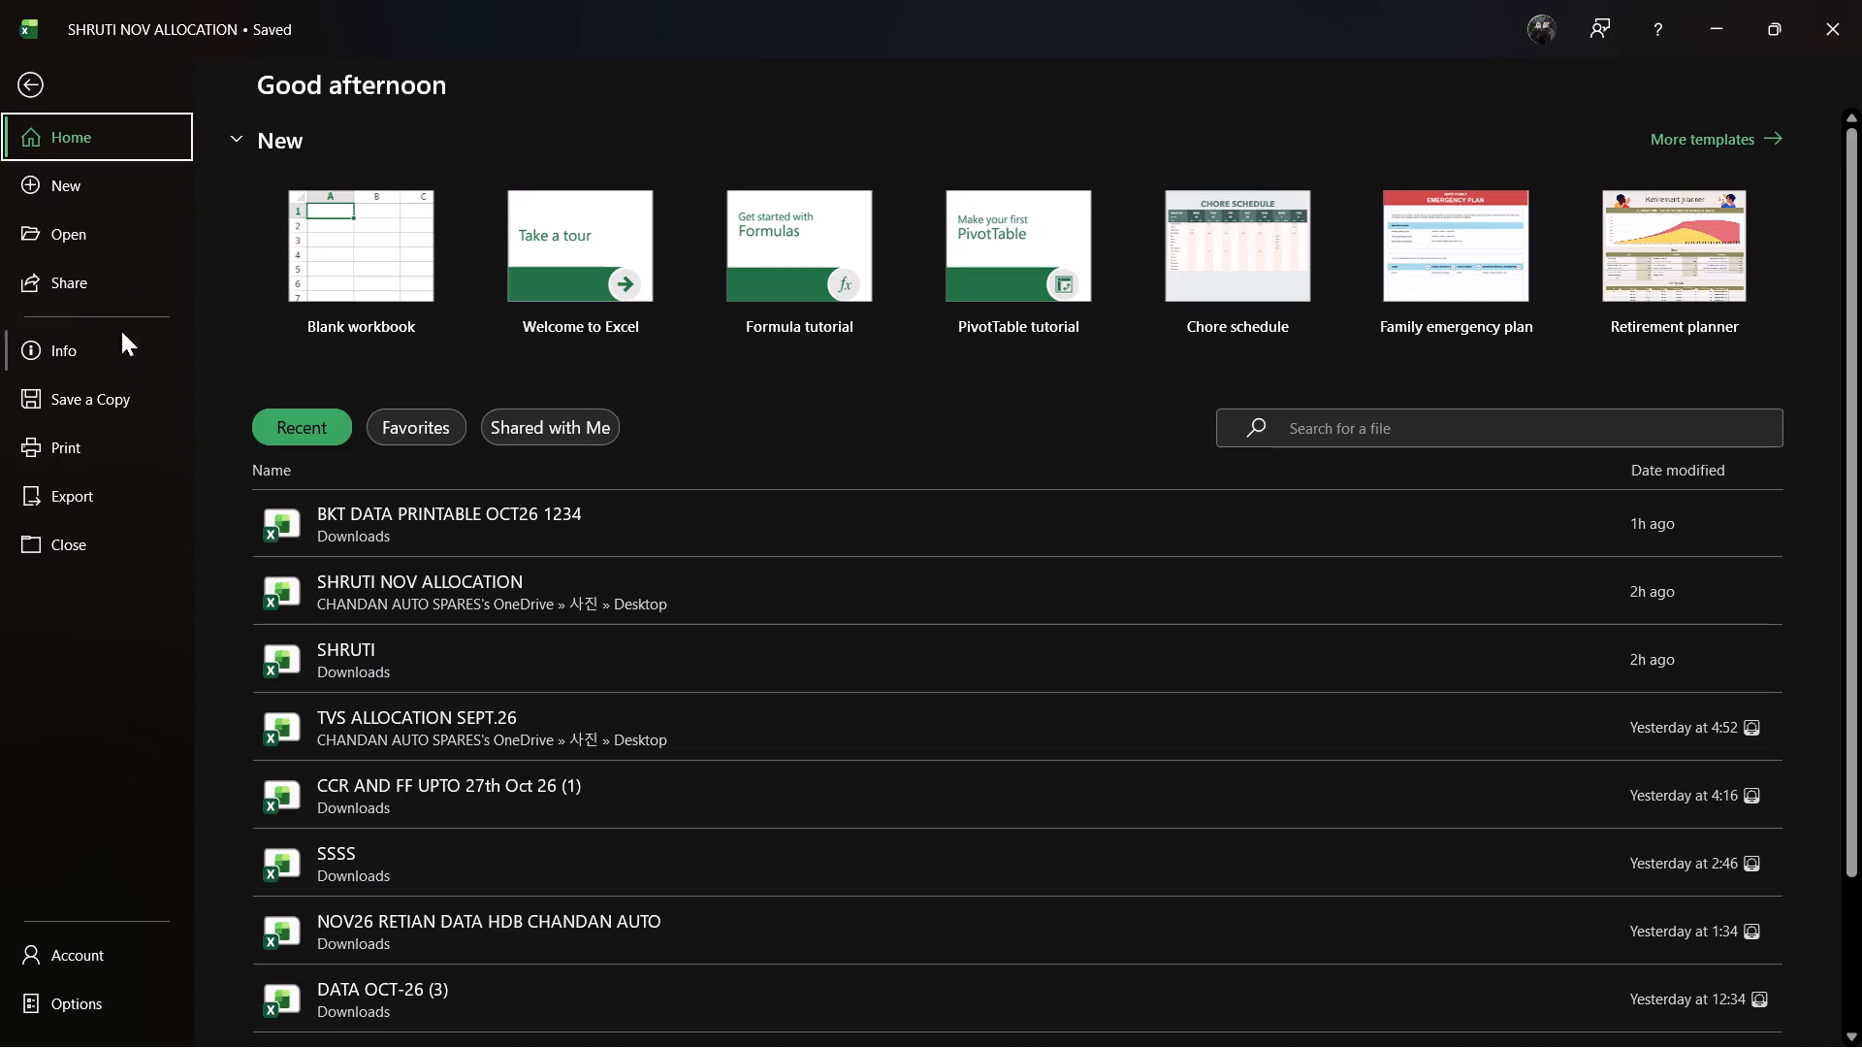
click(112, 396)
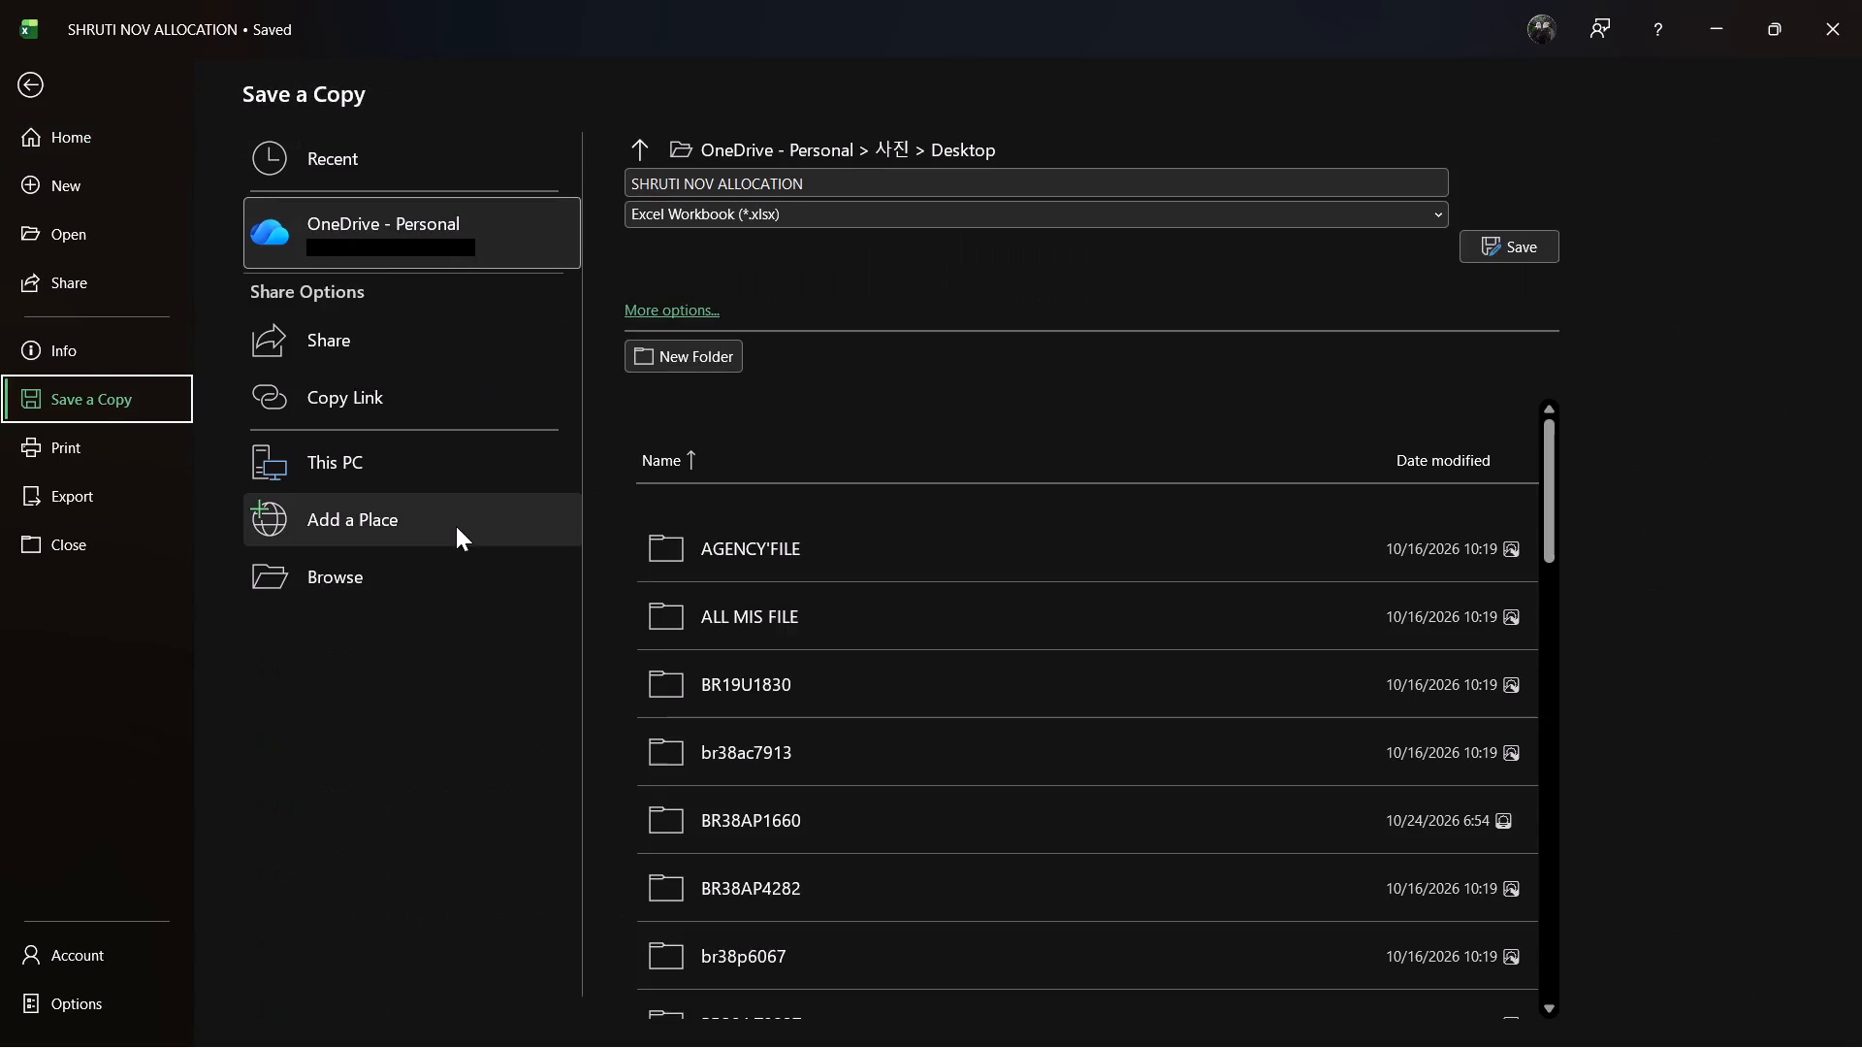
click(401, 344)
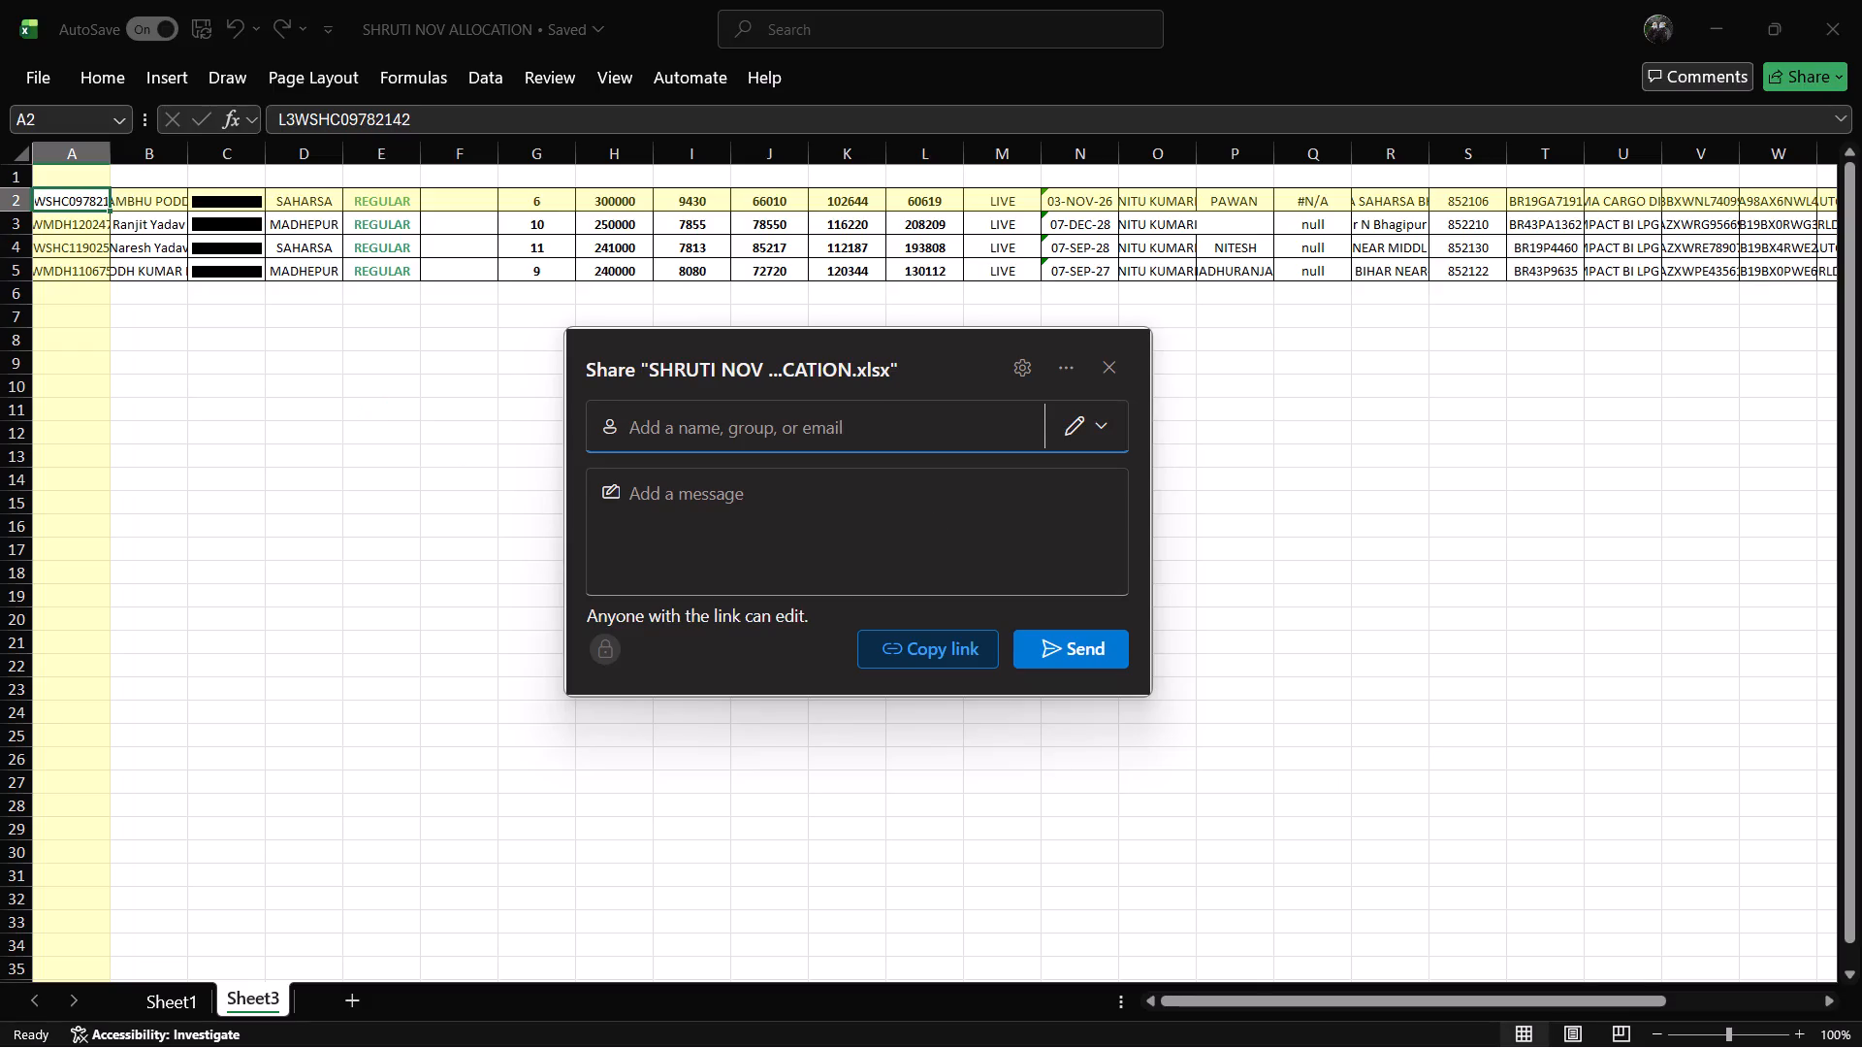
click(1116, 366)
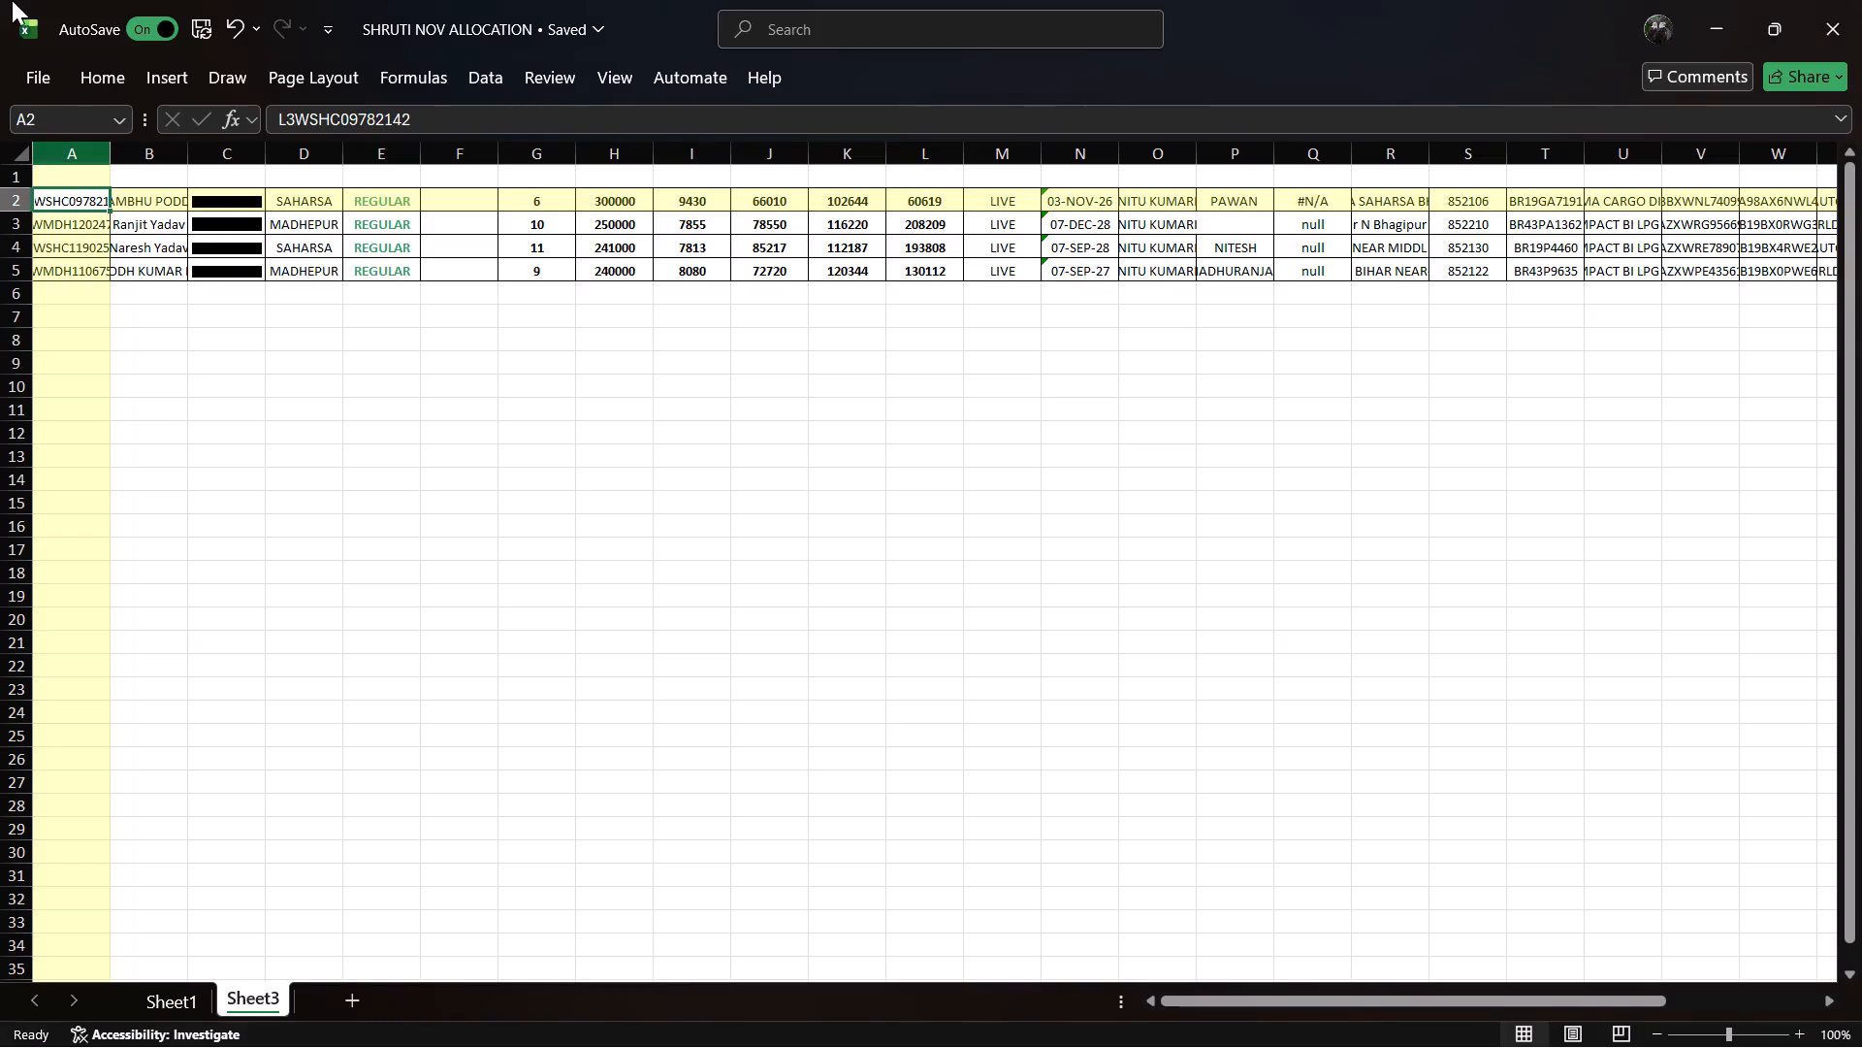
Start saving a copy of the SHRUTI NOV ALLOCATION workbook.
click(50, 82)
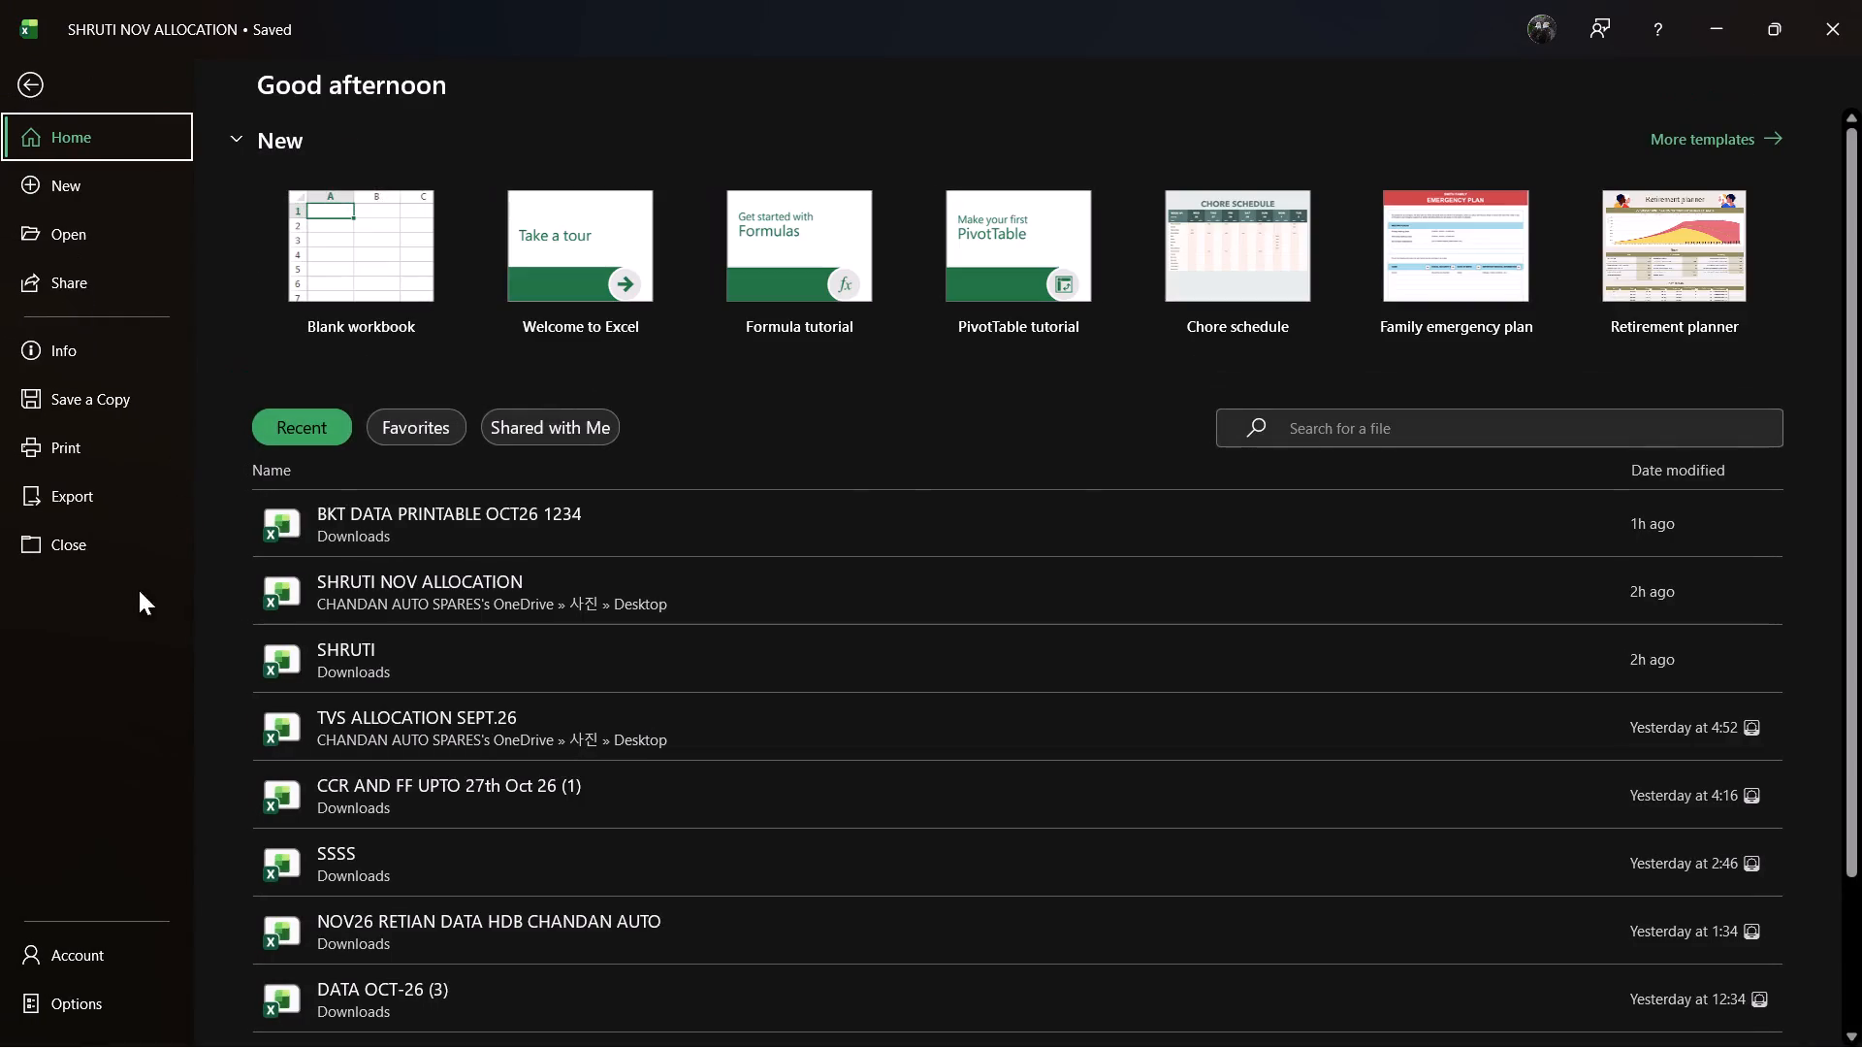
click(104, 393)
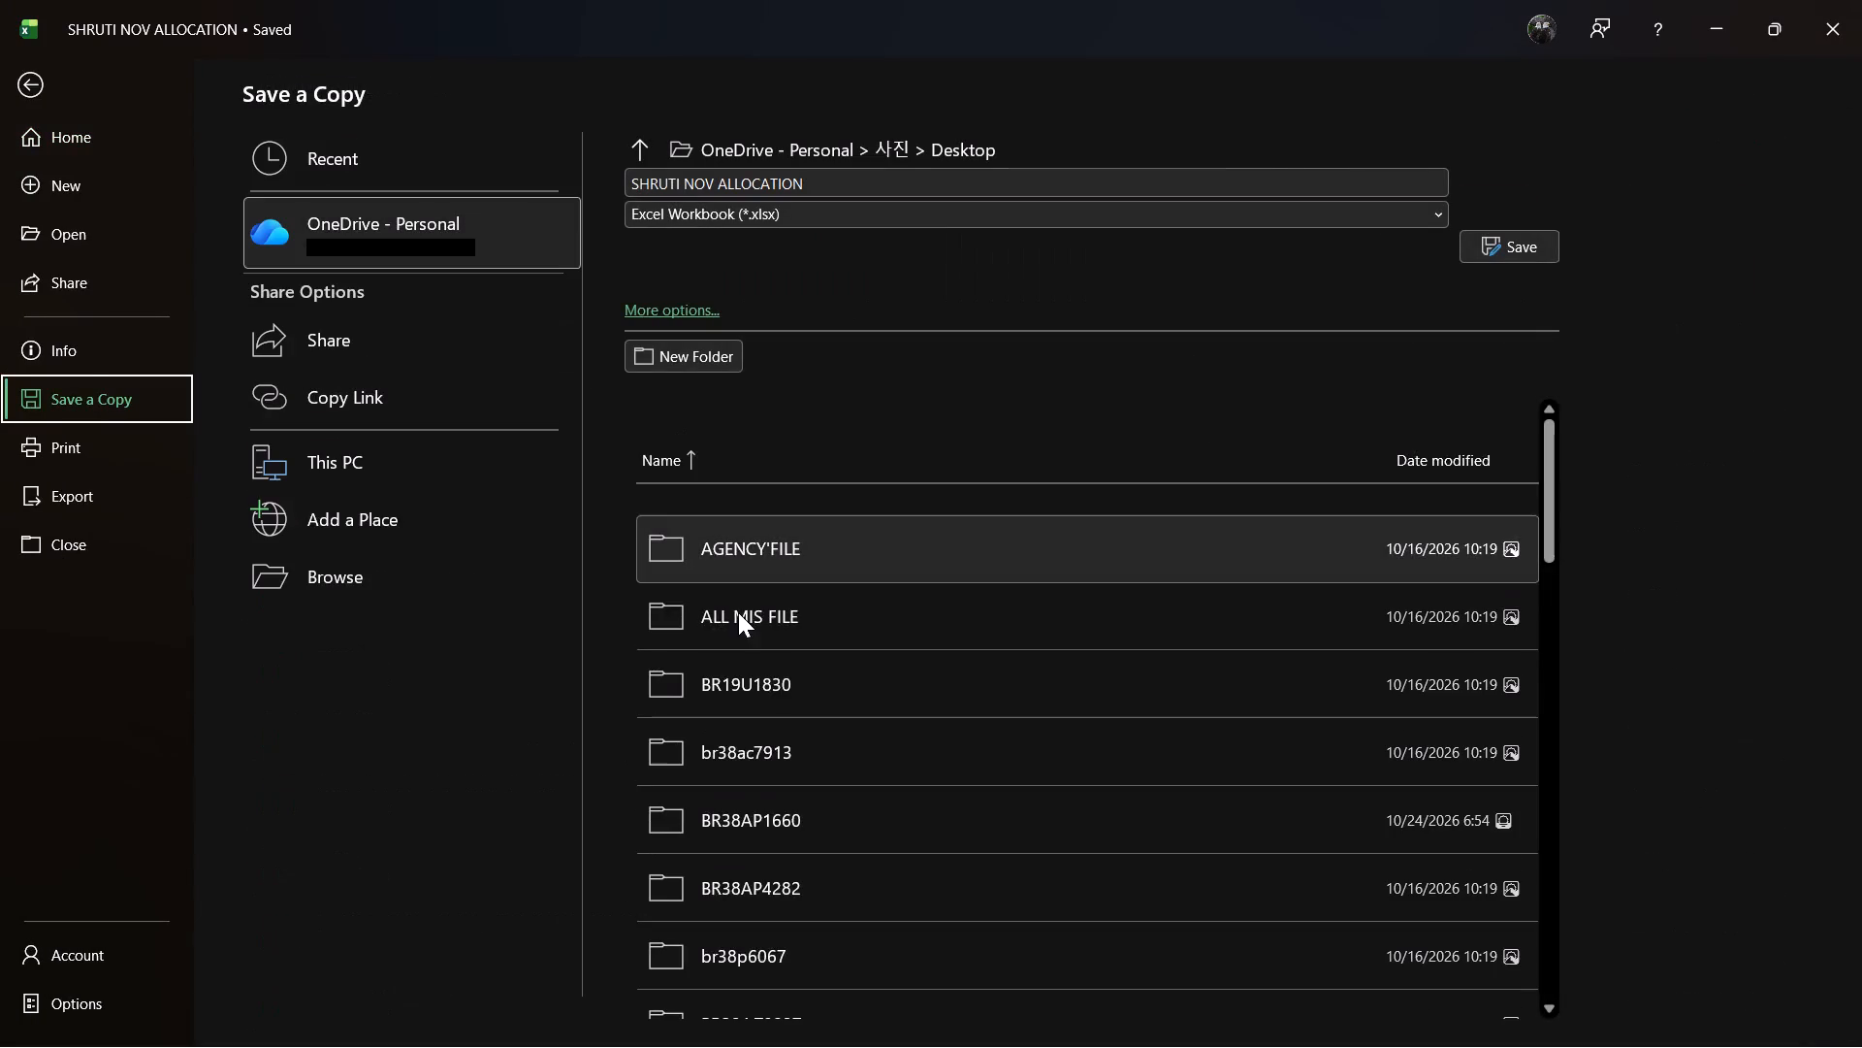
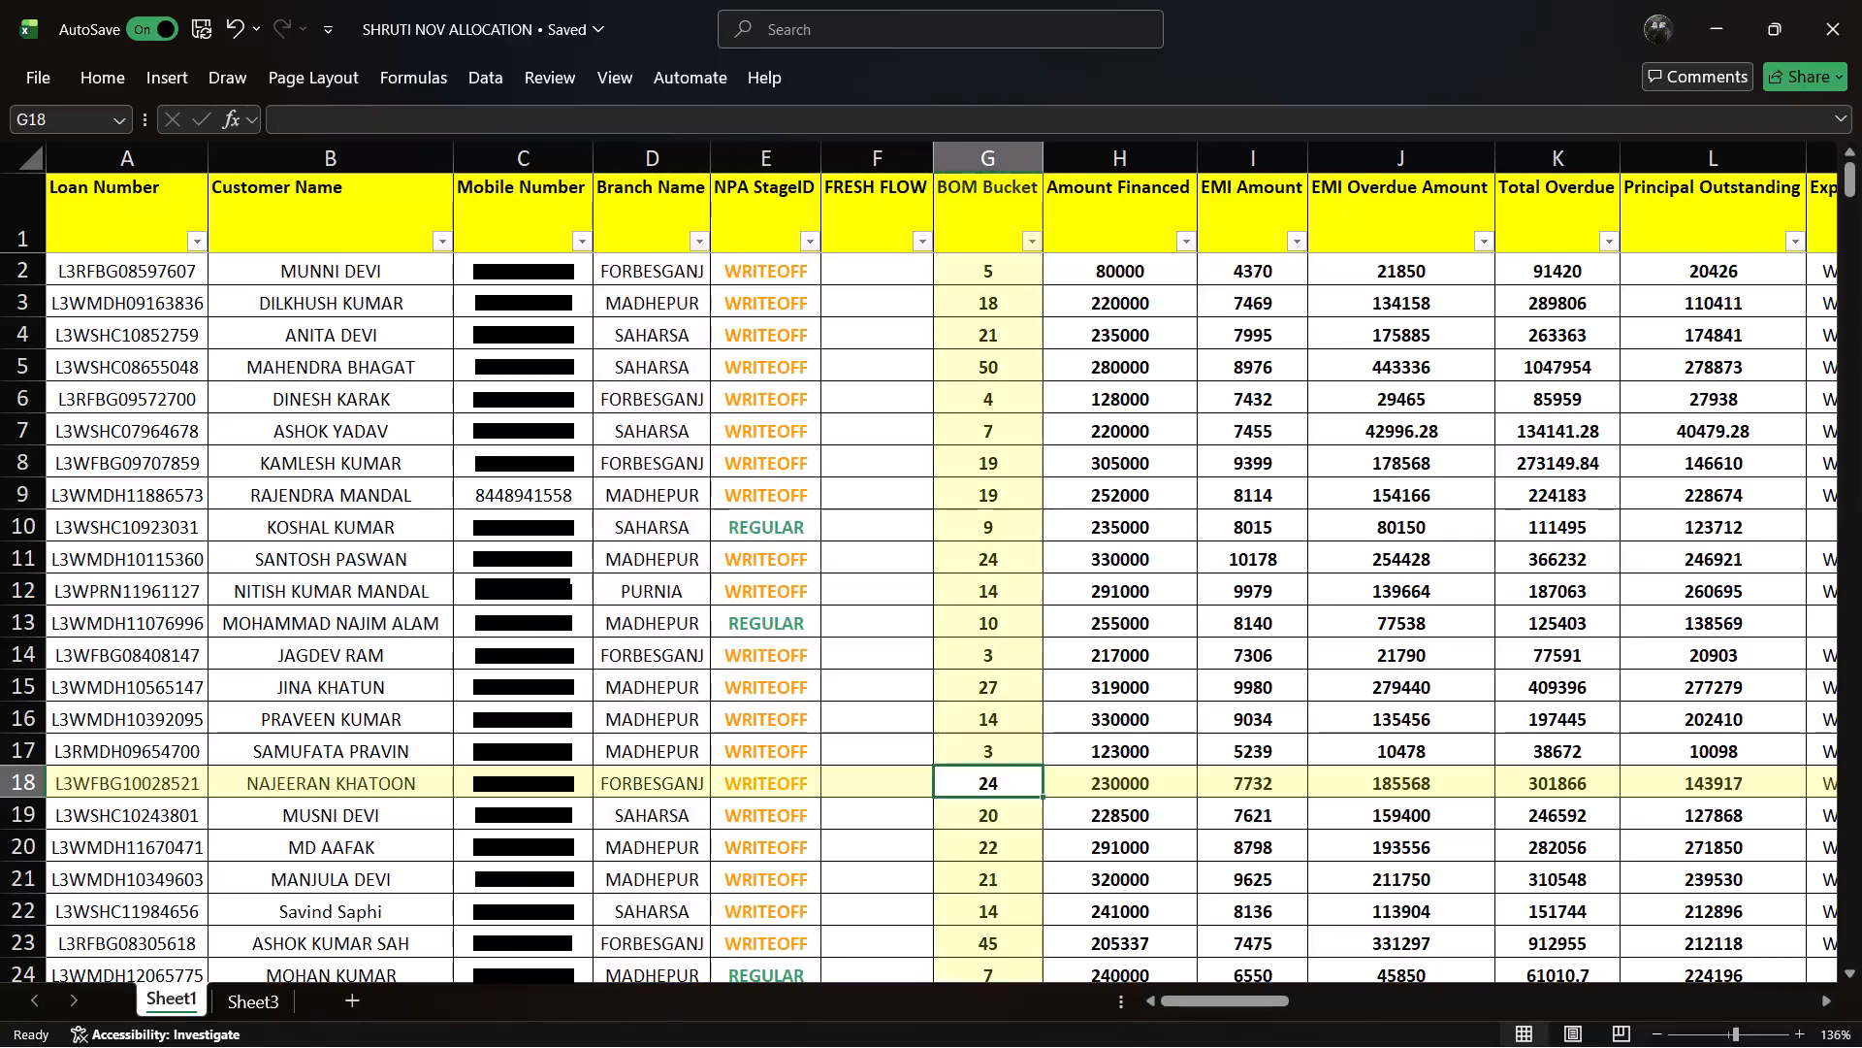
Review row 18 of Sheet1 from the financed amount across the address, vehicle, reference and agency details to the PTP columns.
key(Right)
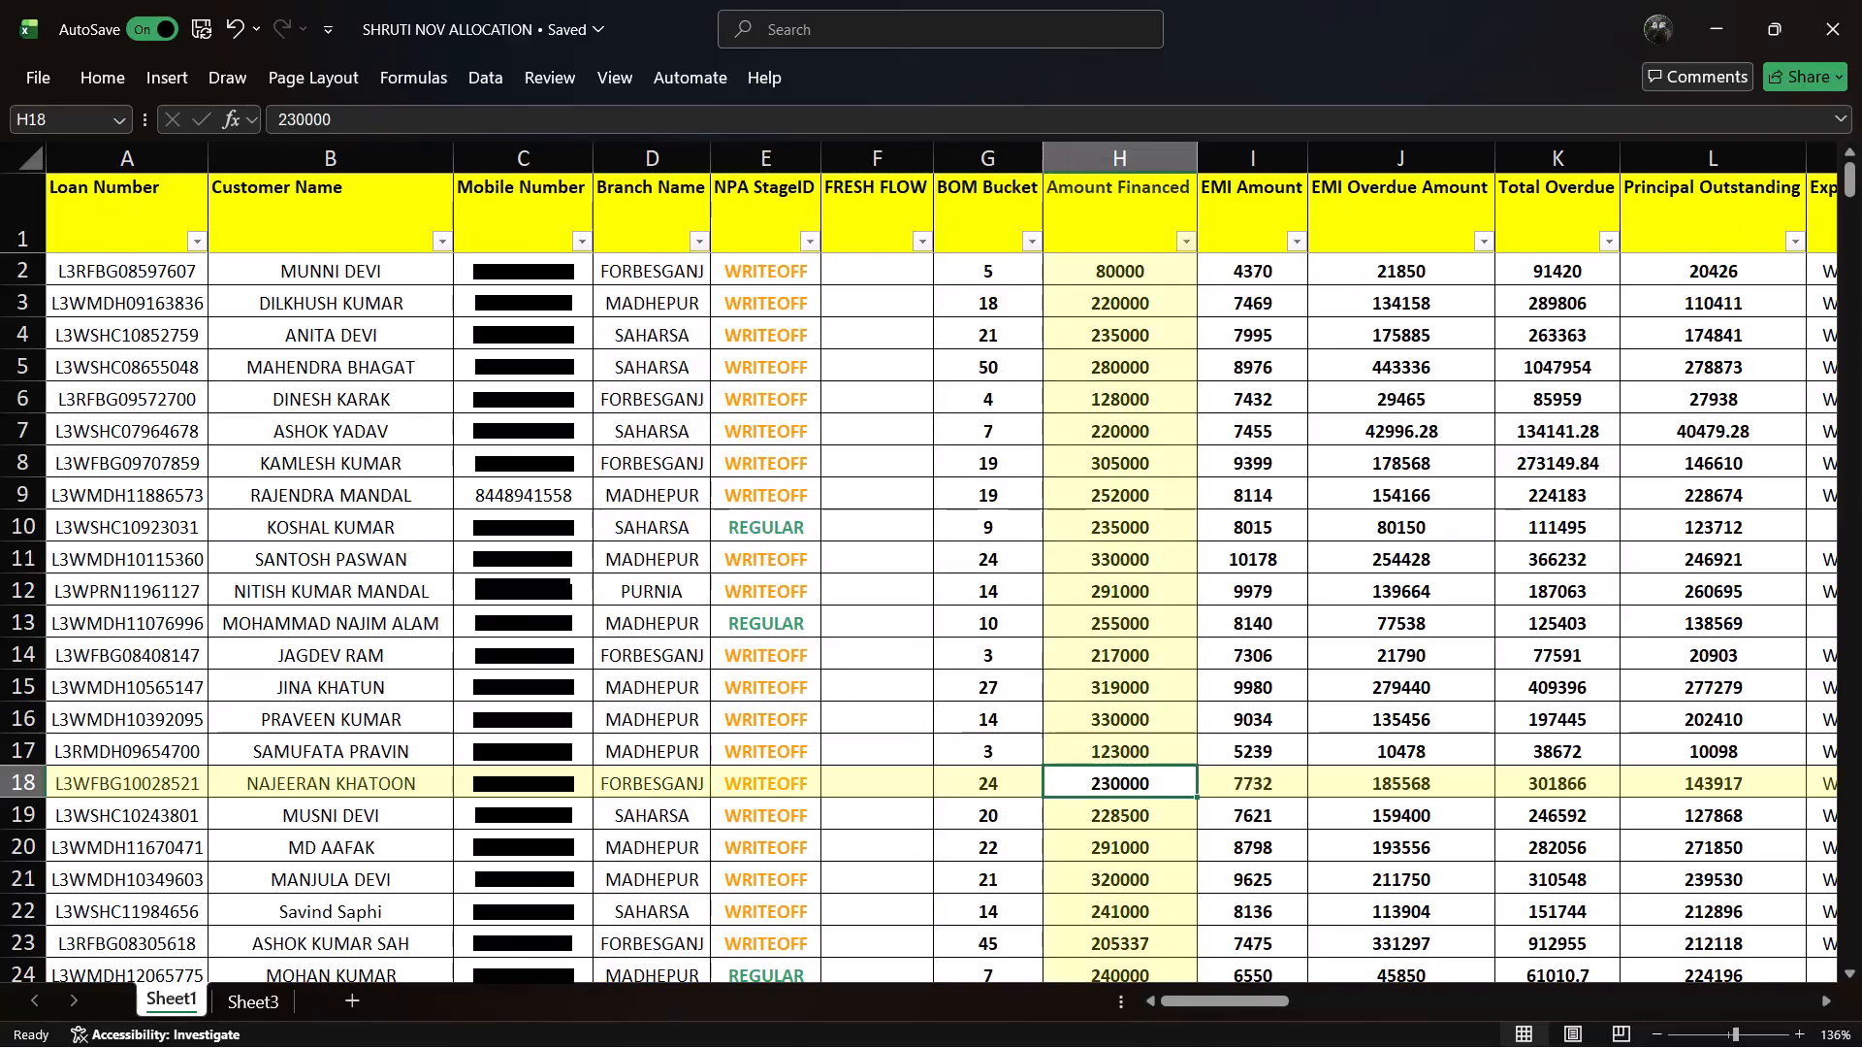
key(Right)
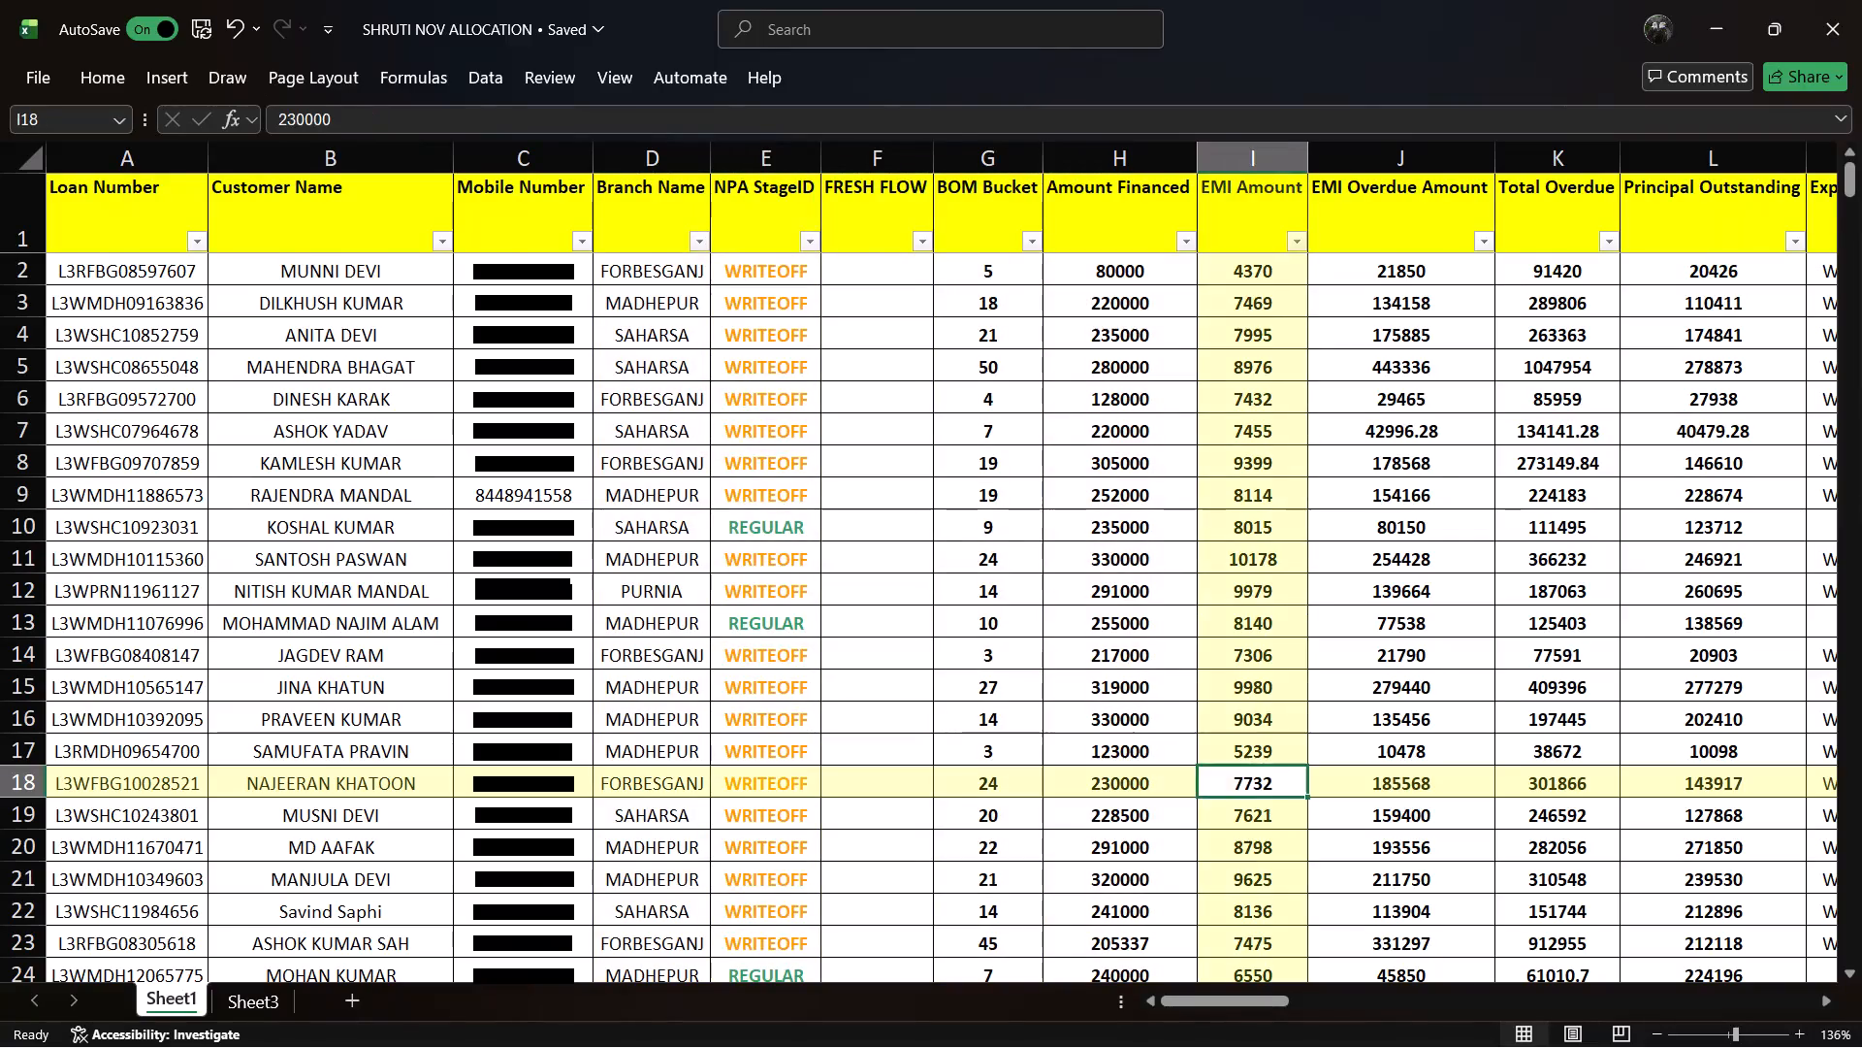
key(Right)
key(Right)
key(Right)
key(Right)
key(Right)
key(Right)
key(Right)
key(Right)
key(Right)
key(Right)
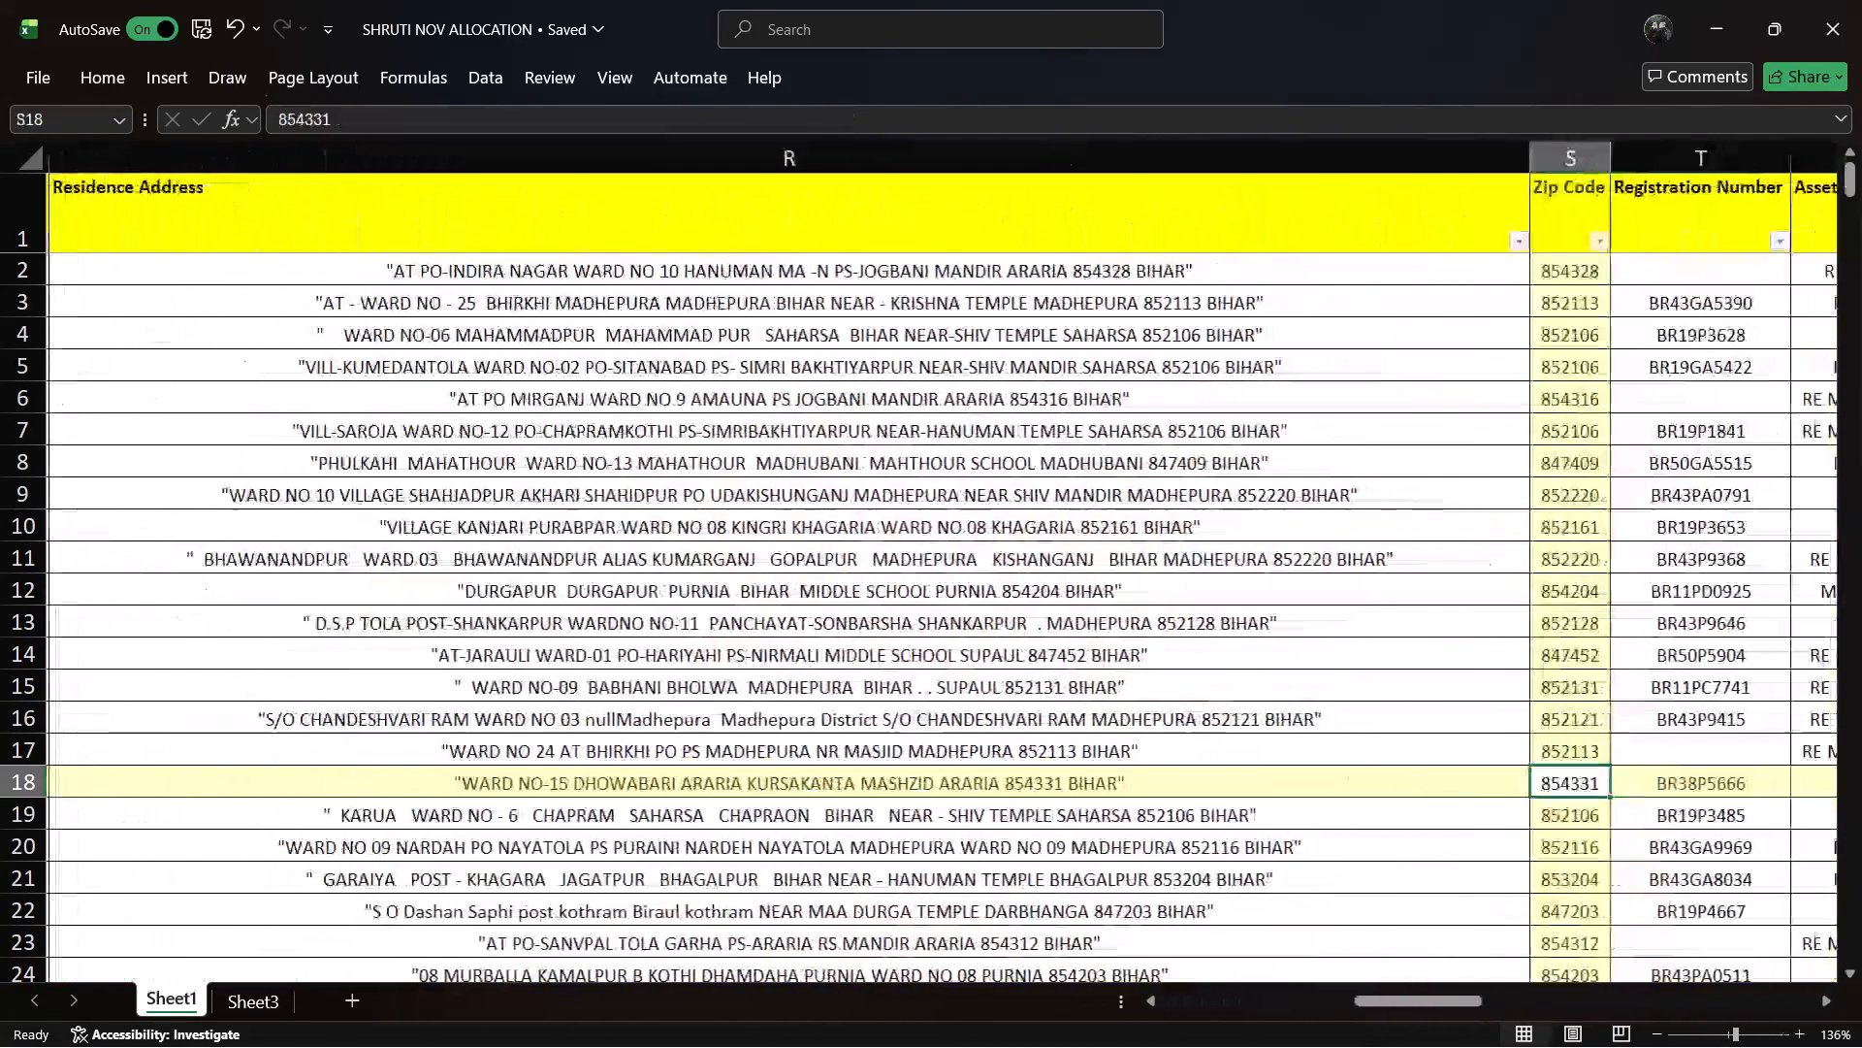
key(Right)
key(Right)
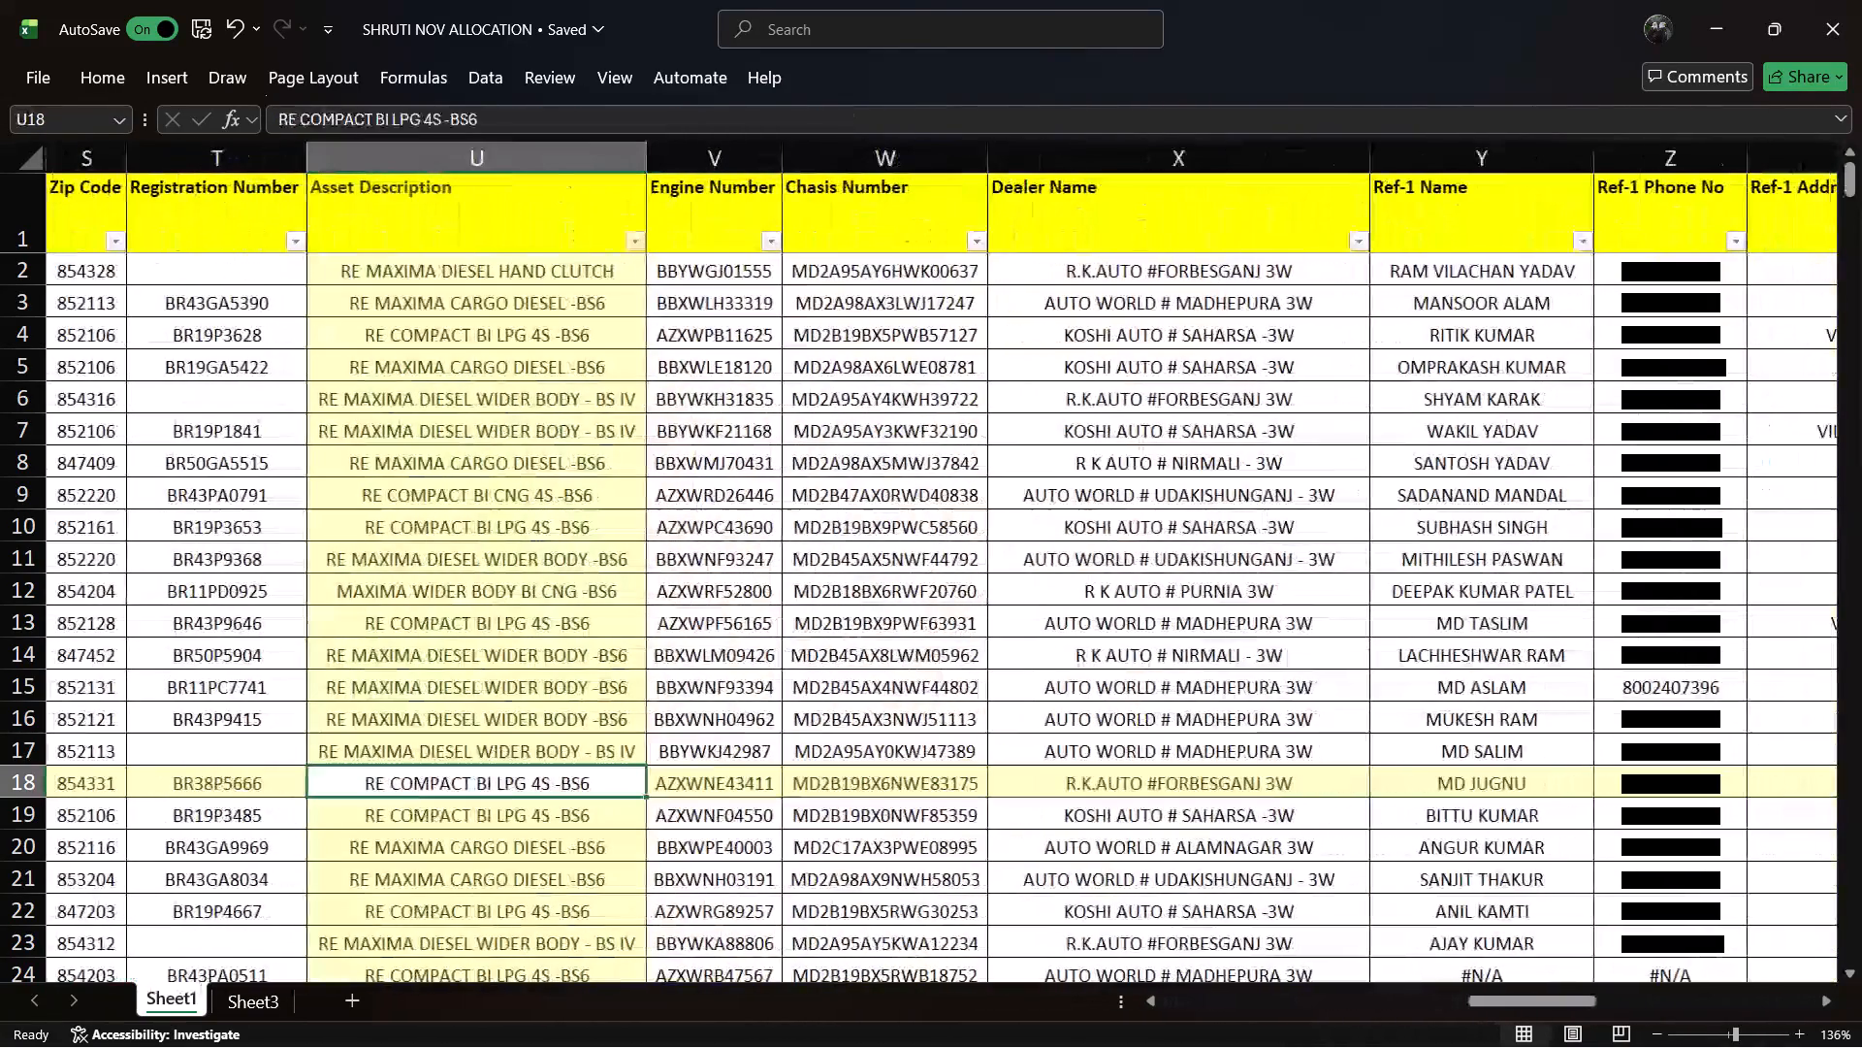
key(Left)
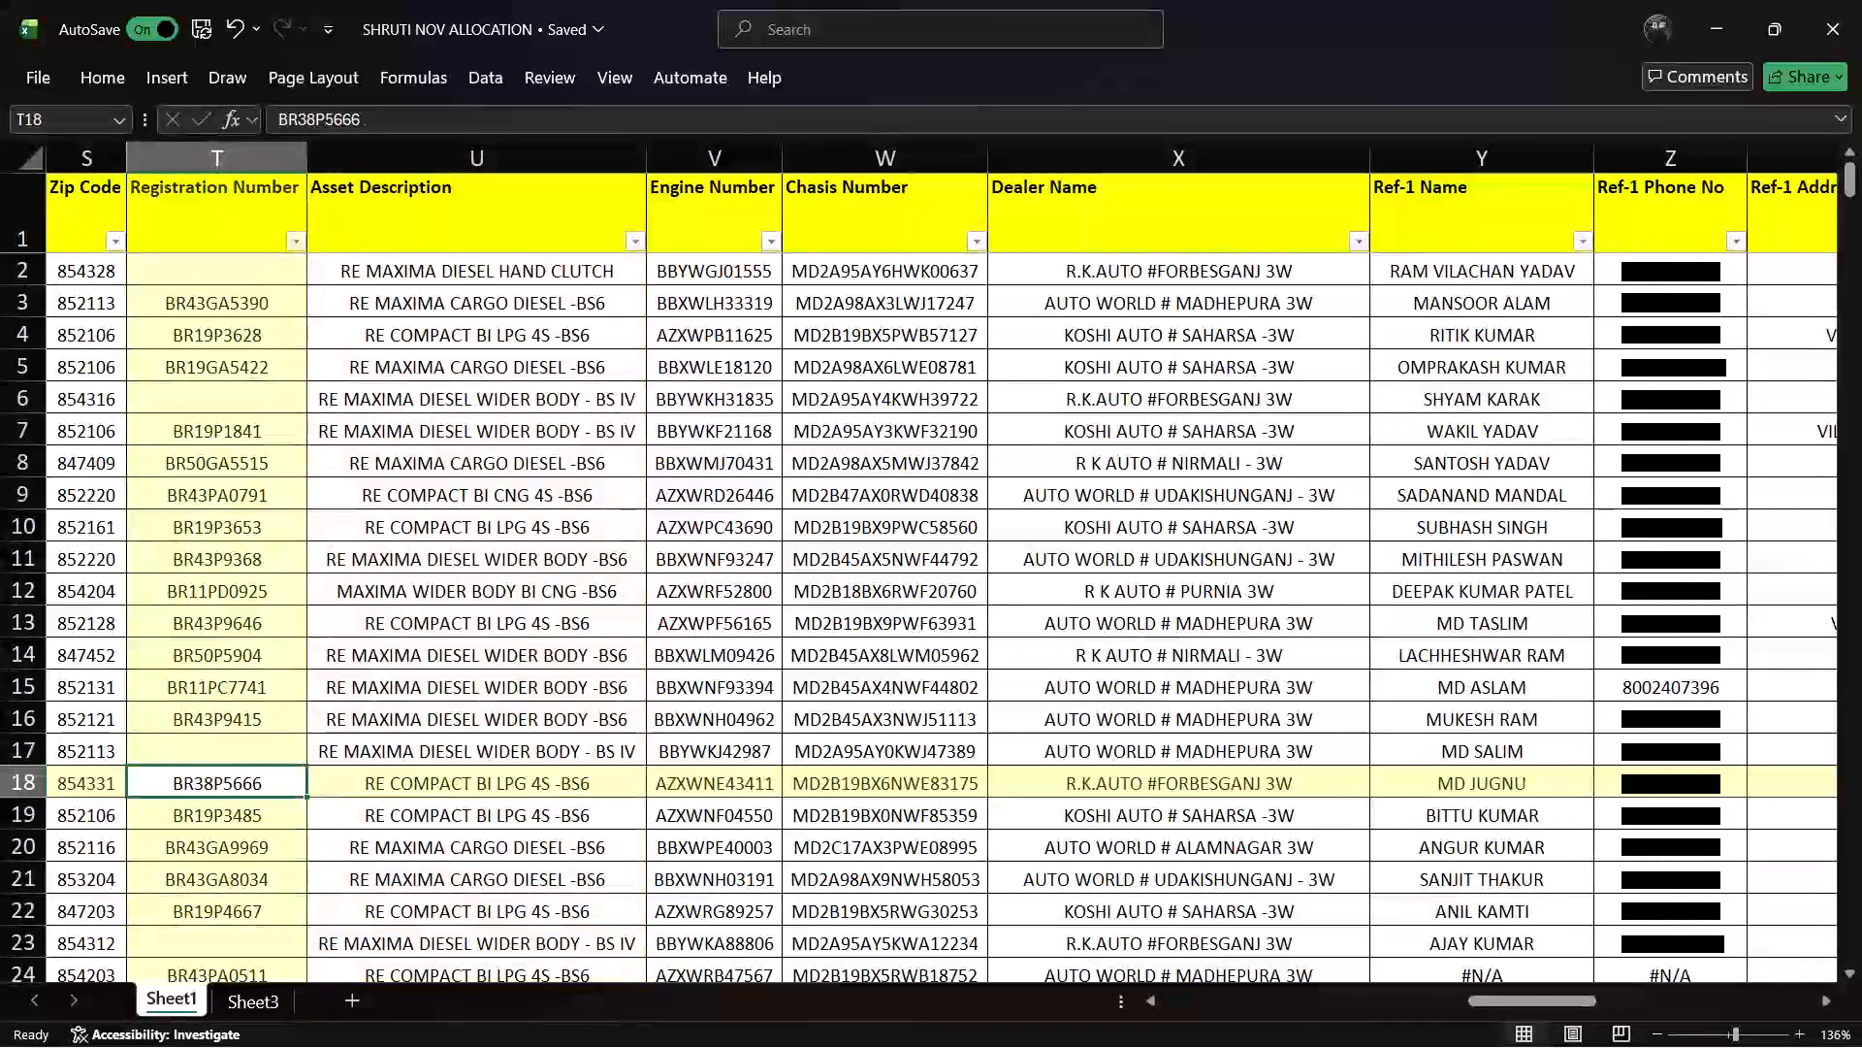
key(Right)
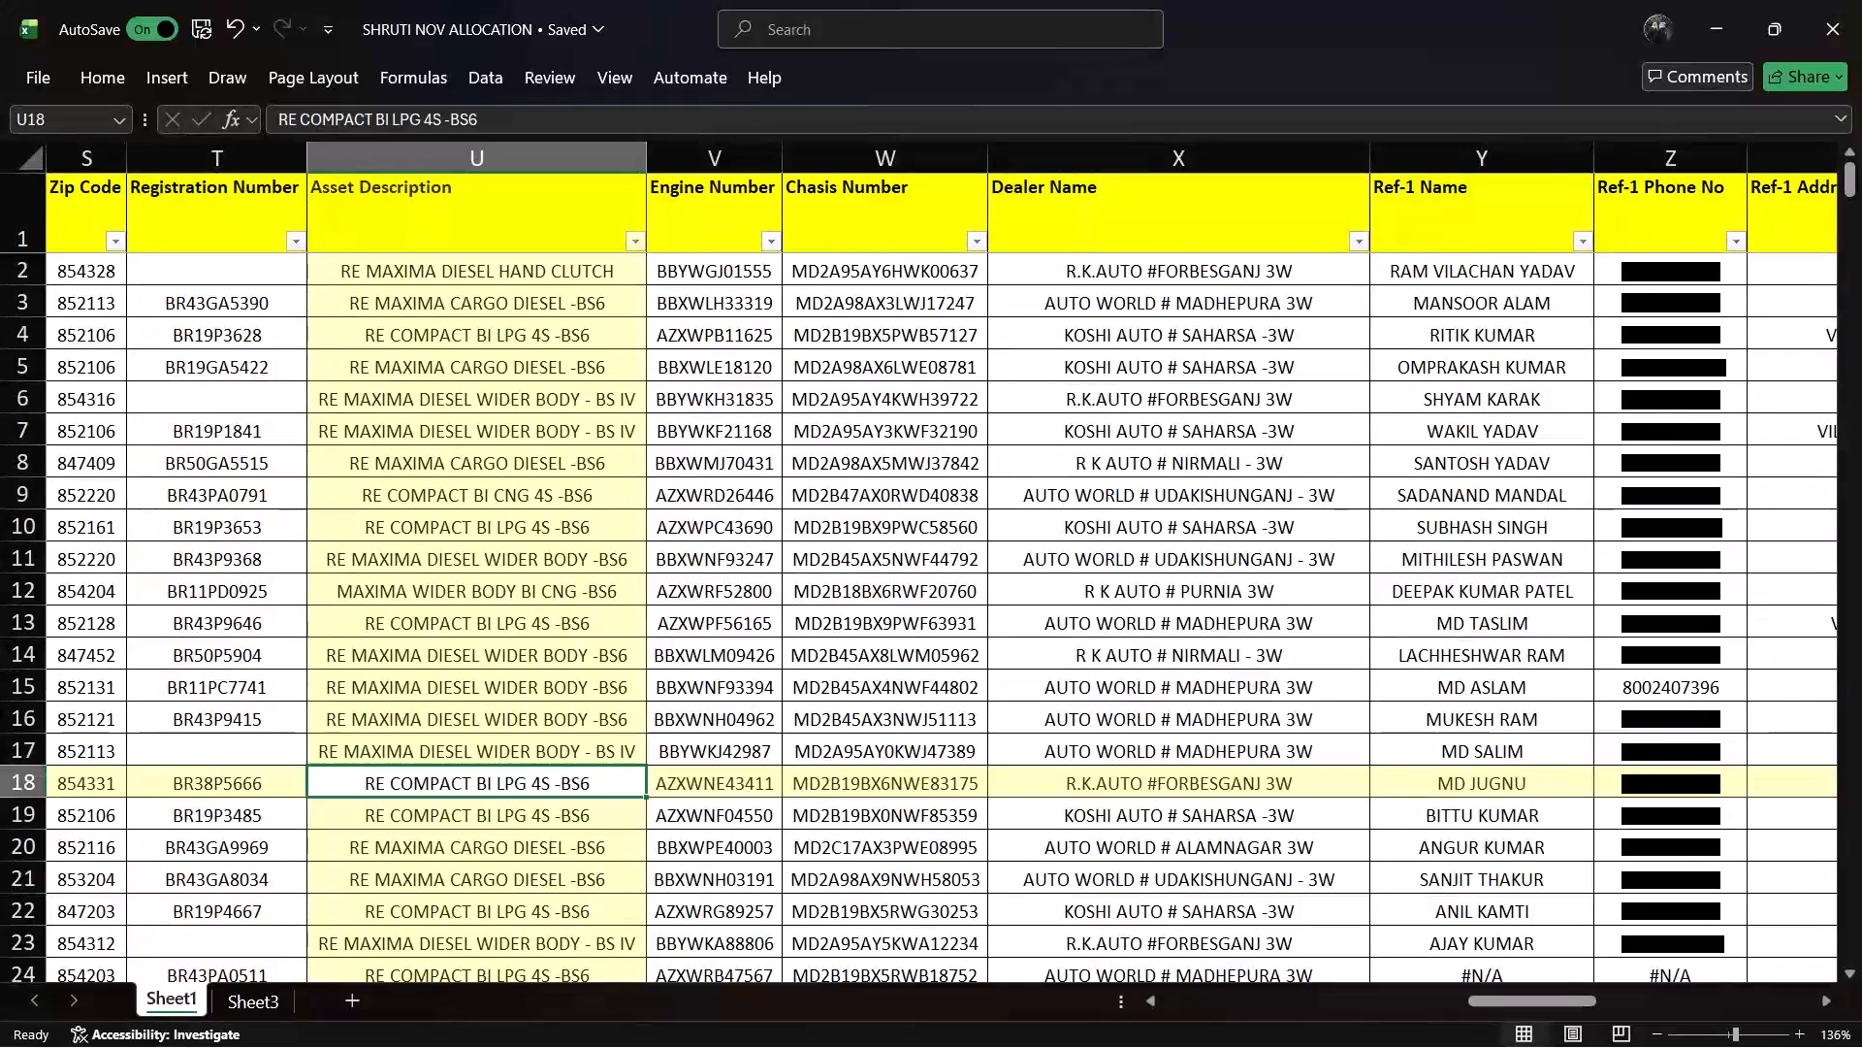
key(Right)
key(Right)
key(Right)
key(Right)
key(Right)
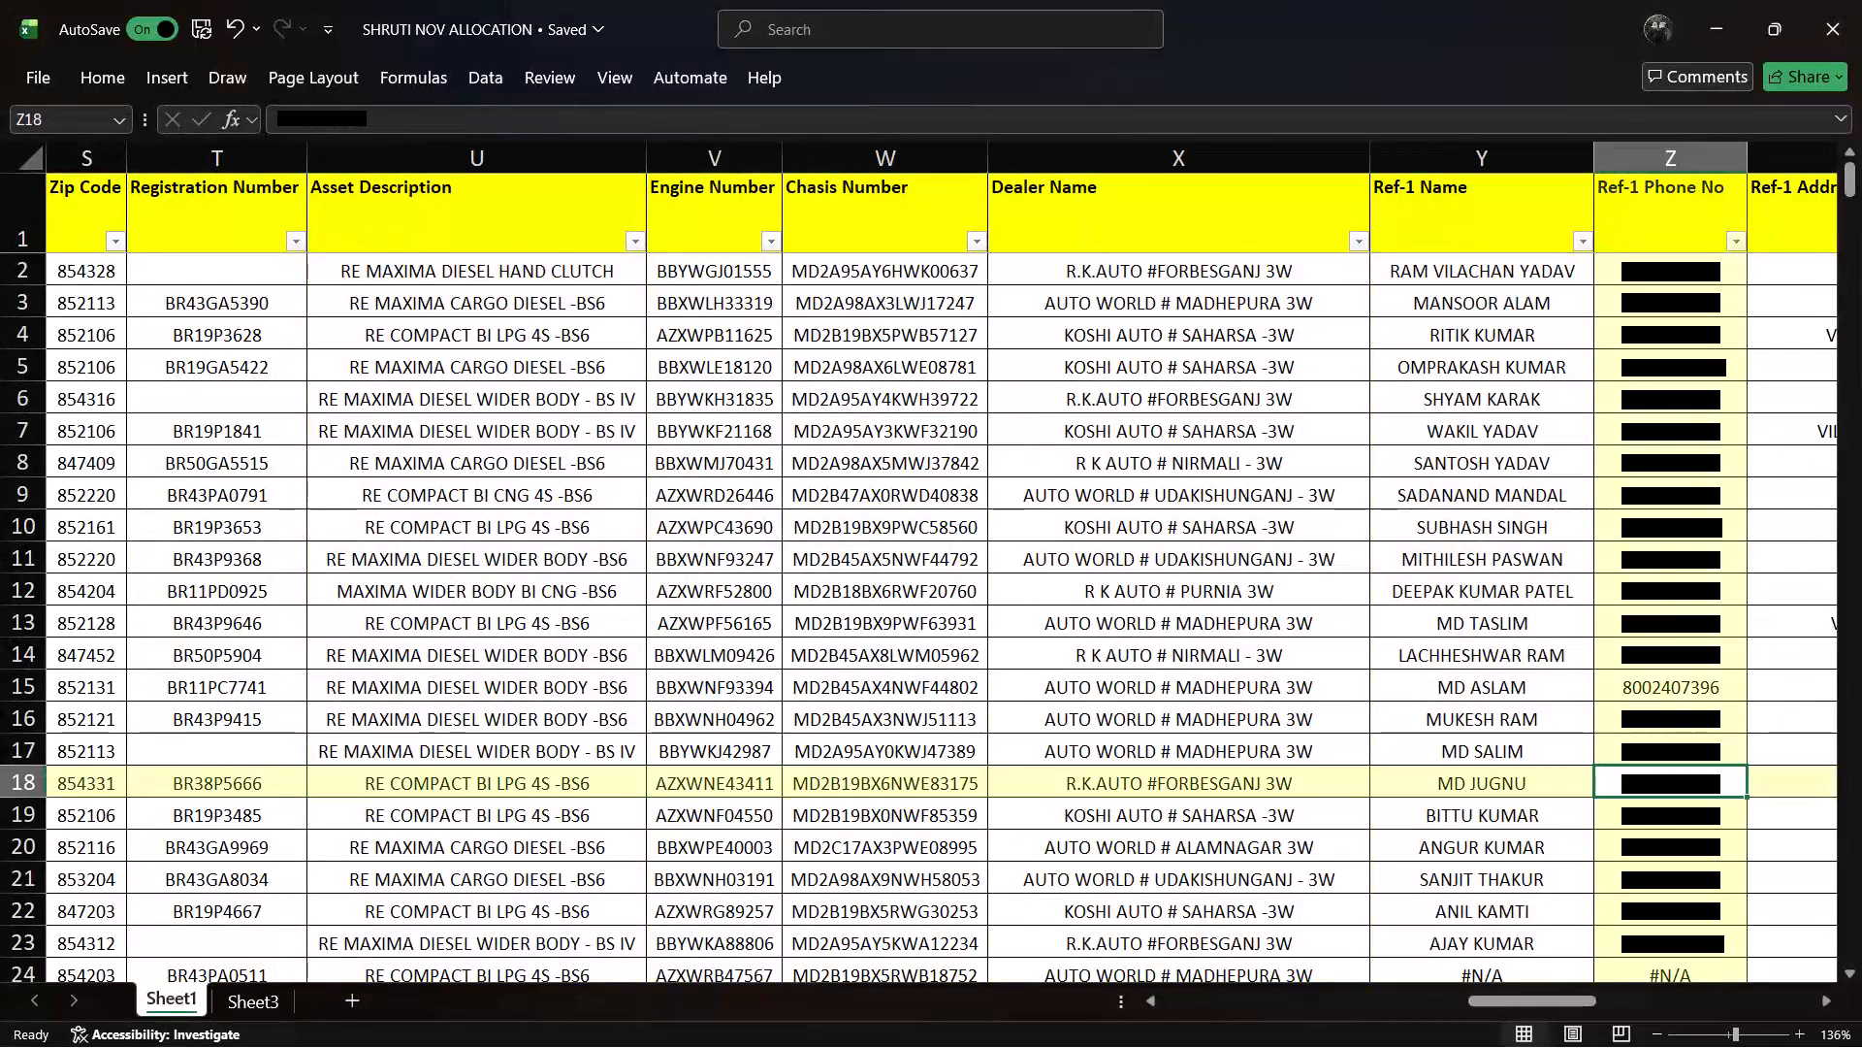
key(Right)
key(Right)
key(Right)
key(Right)
key(Right)
key(Right)
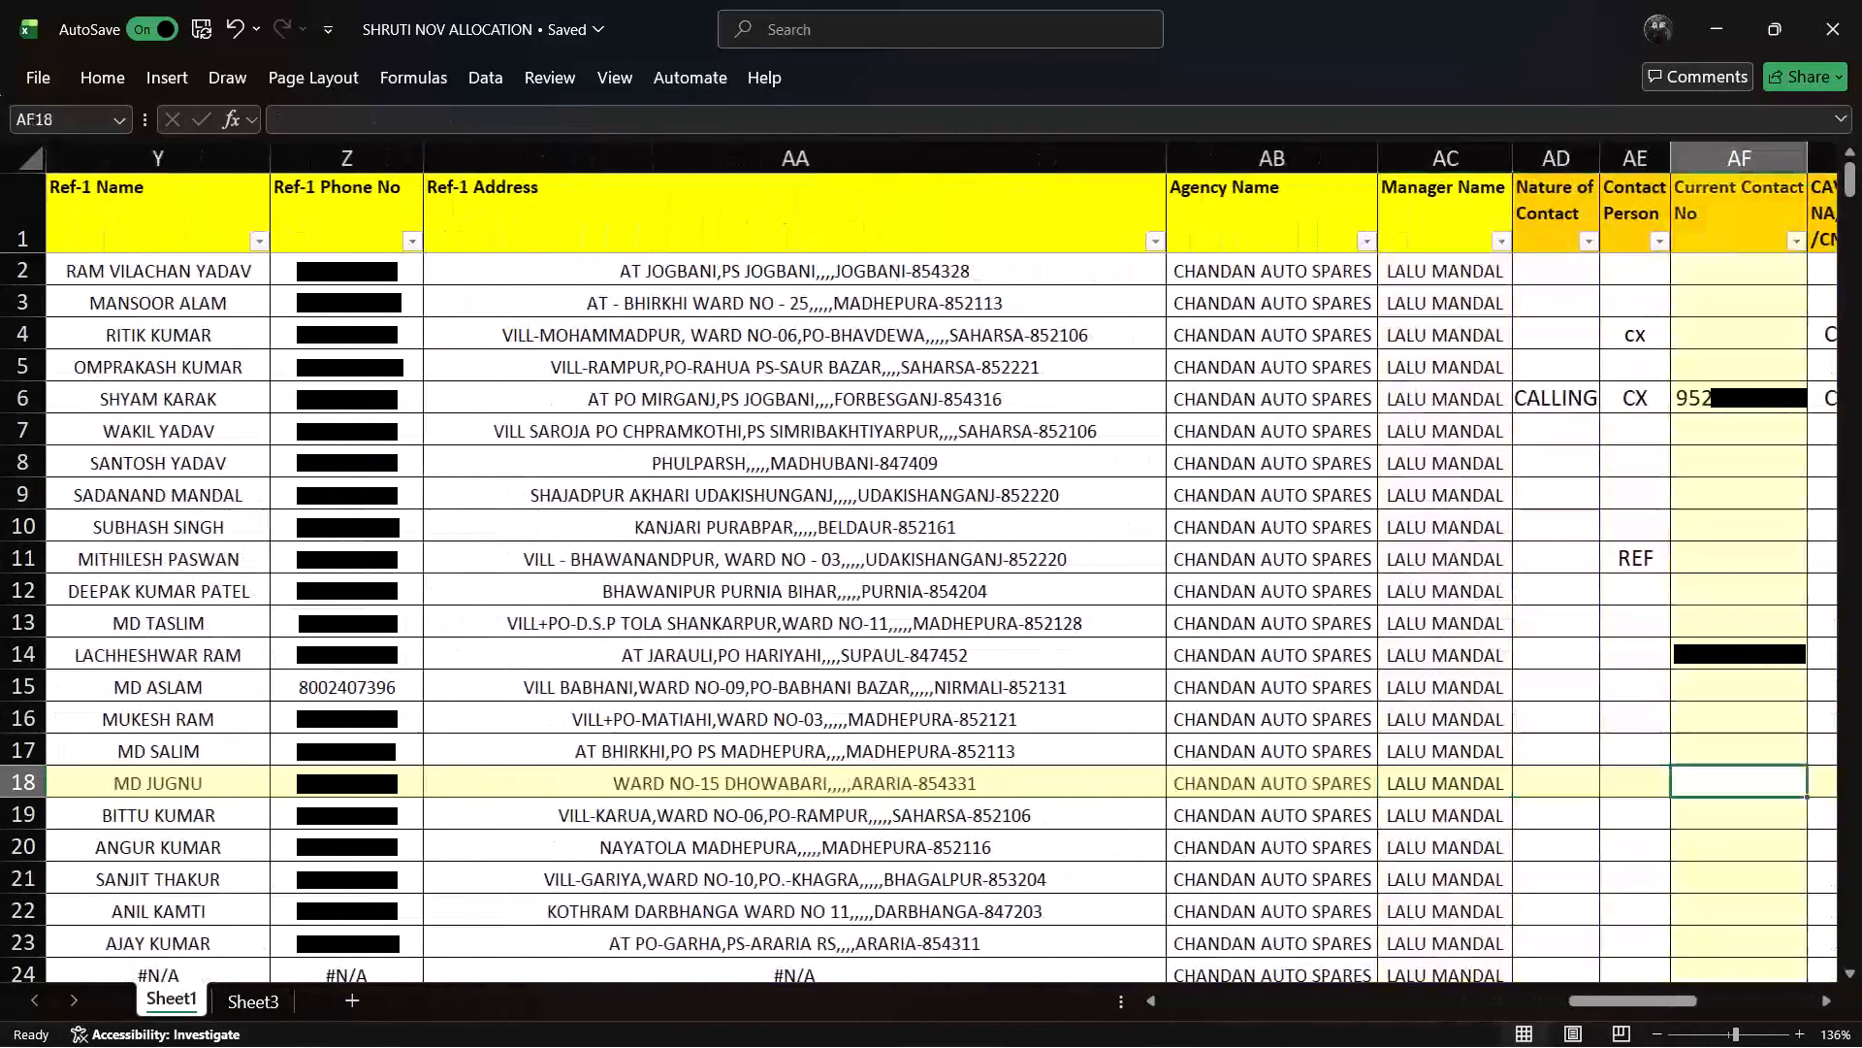
key(Right)
key(Right)
key(Right)
key(Right)
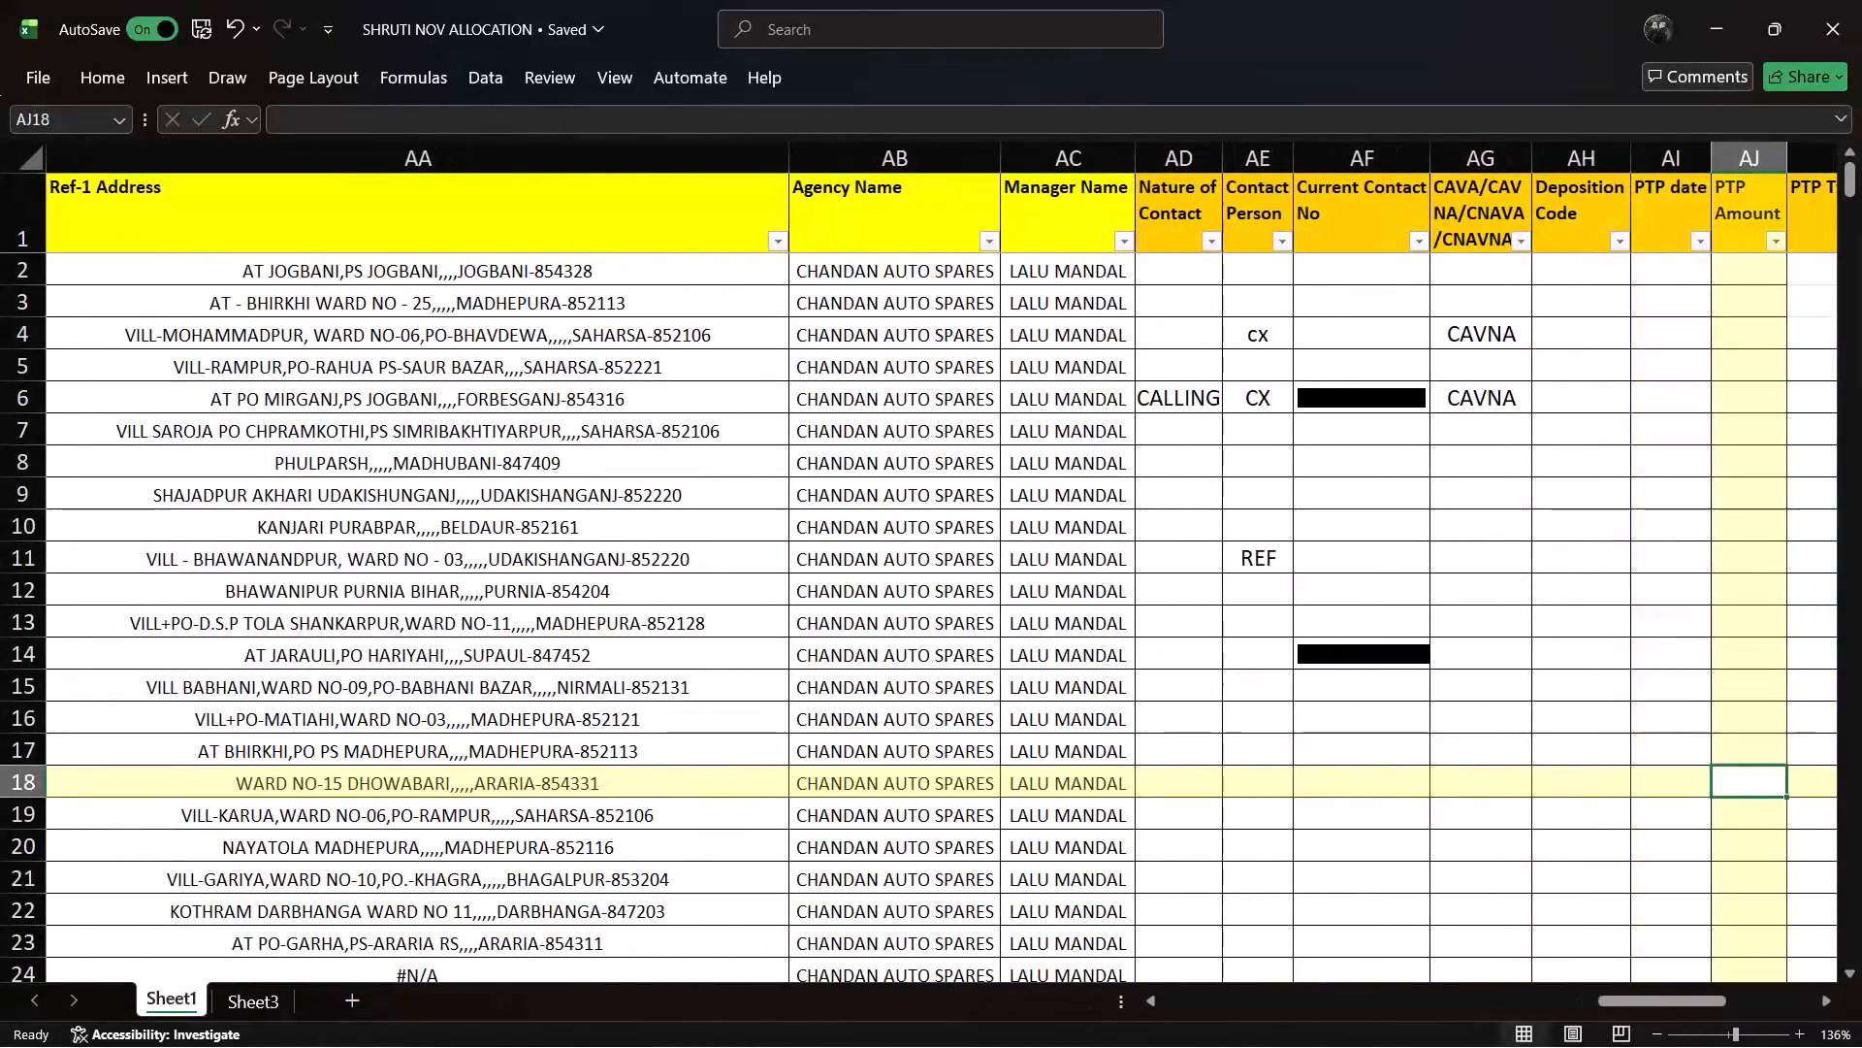
key(Right)
key(Right)
Go back to the customer details in row 18 of Sheet1 and review the loan and overdue columns through Expiry Status.
key(Left)
key(Left)
key(Left)
key(Left)
key(Left)
key(Left)
key(Left)
key(Left)
key(Left)
key(Left)
key(Left)
key(Left)
key(Left)
key(Left)
key(Left)
key(Left)
key(Left)
key(Left)
key(Left)
key(Left)
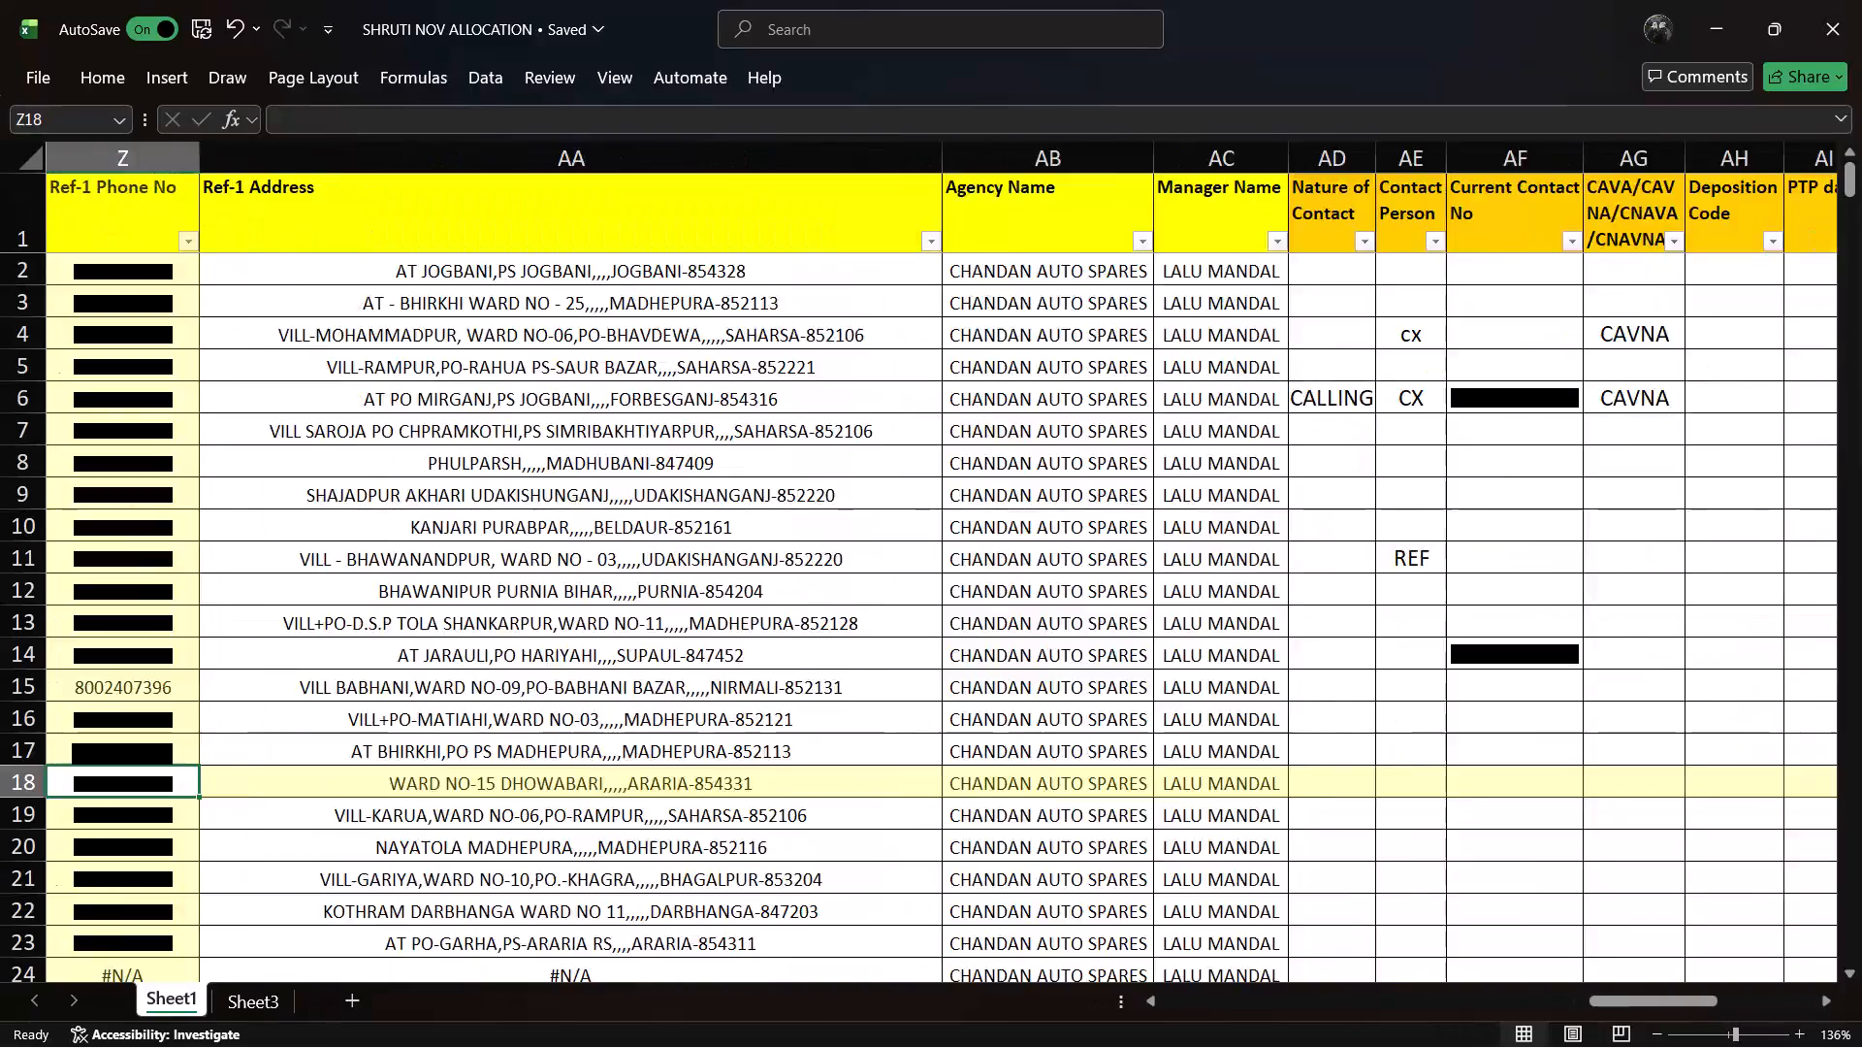
key(Right)
key(Right)
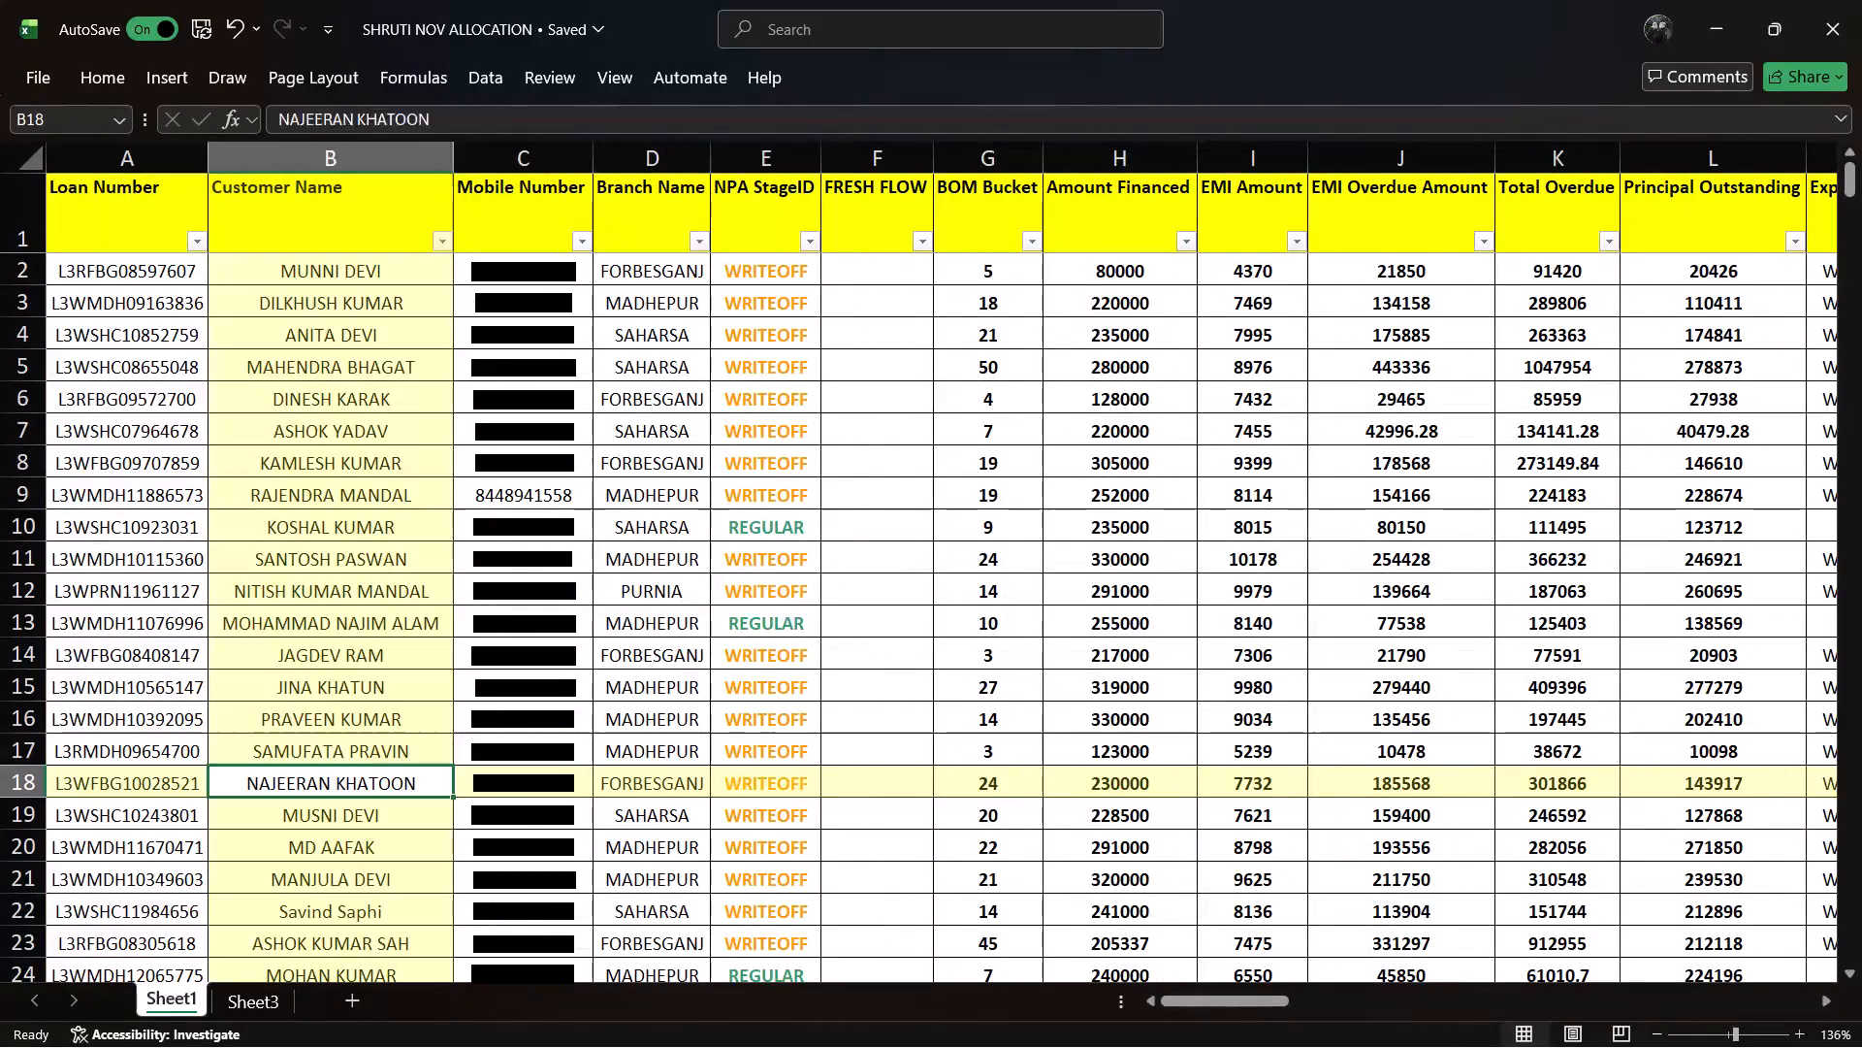
key(Right)
key(Right)
key(Right)
key(Right)
key(Right)
key(Right)
key(Right)
key(Right)
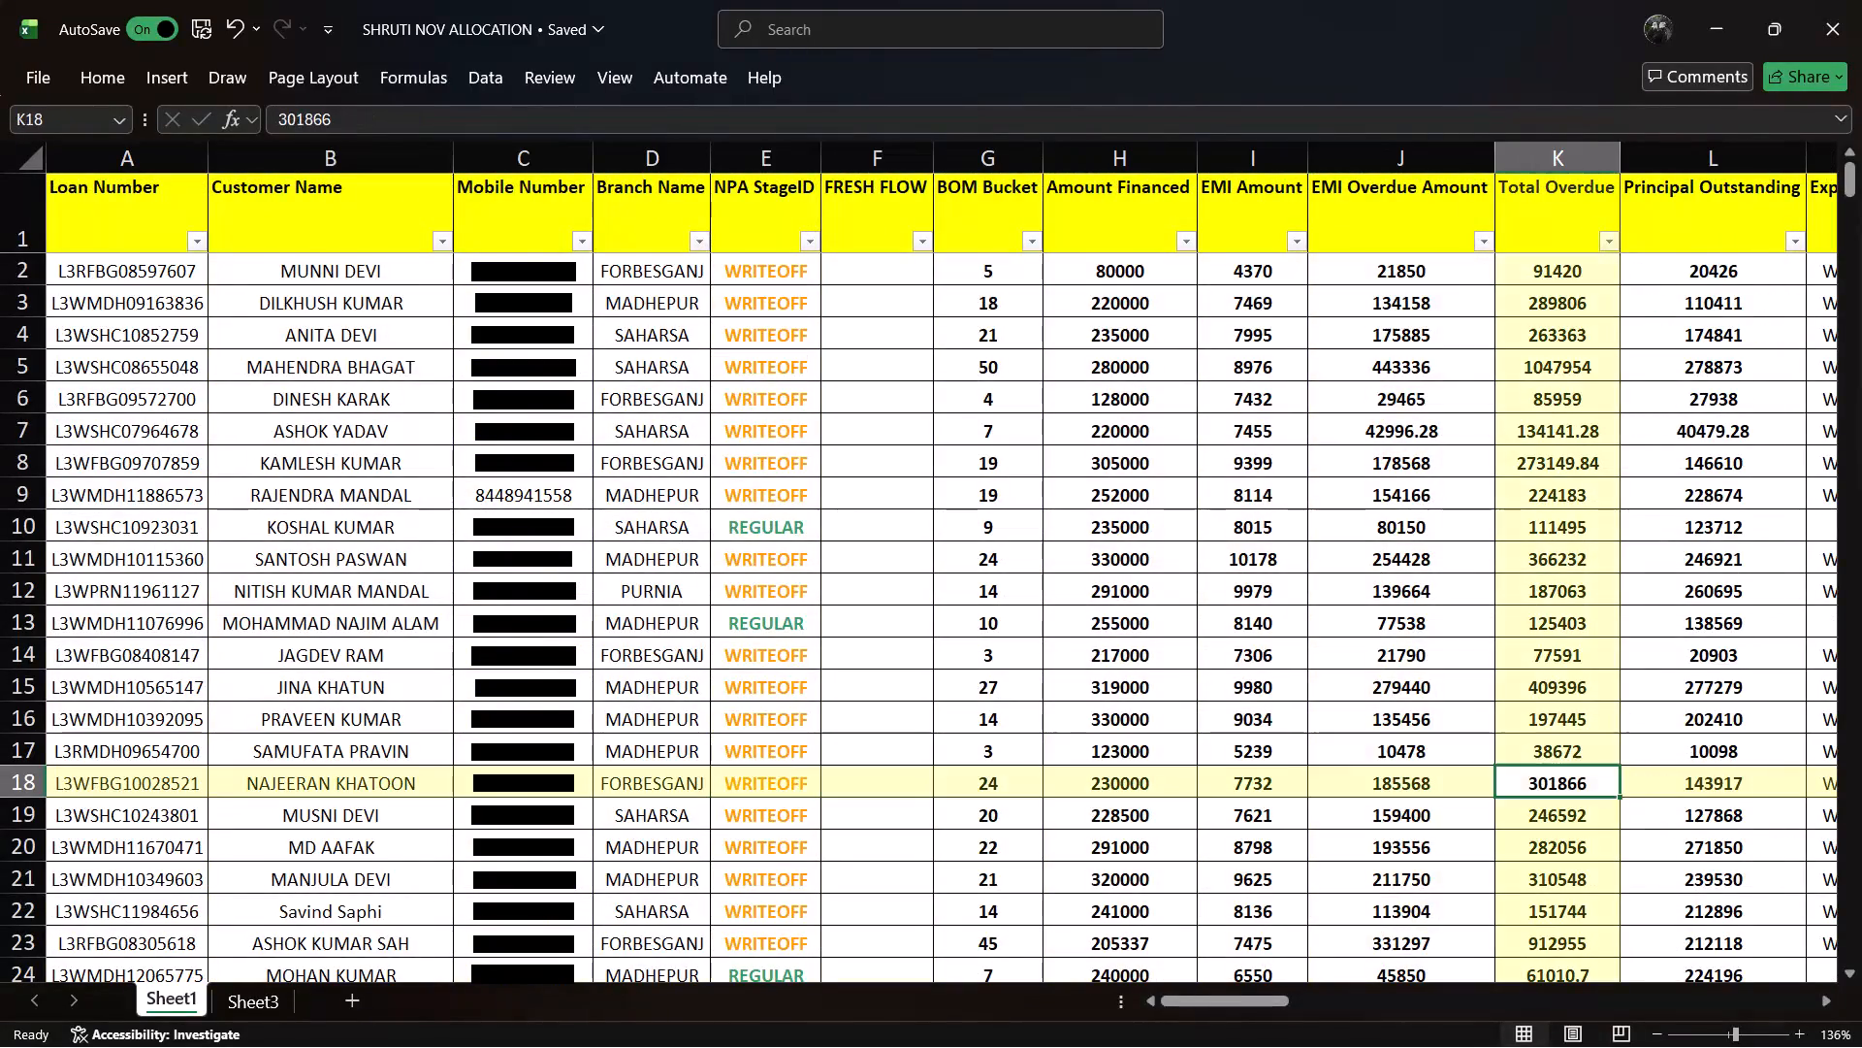
key(Right)
key(Right)
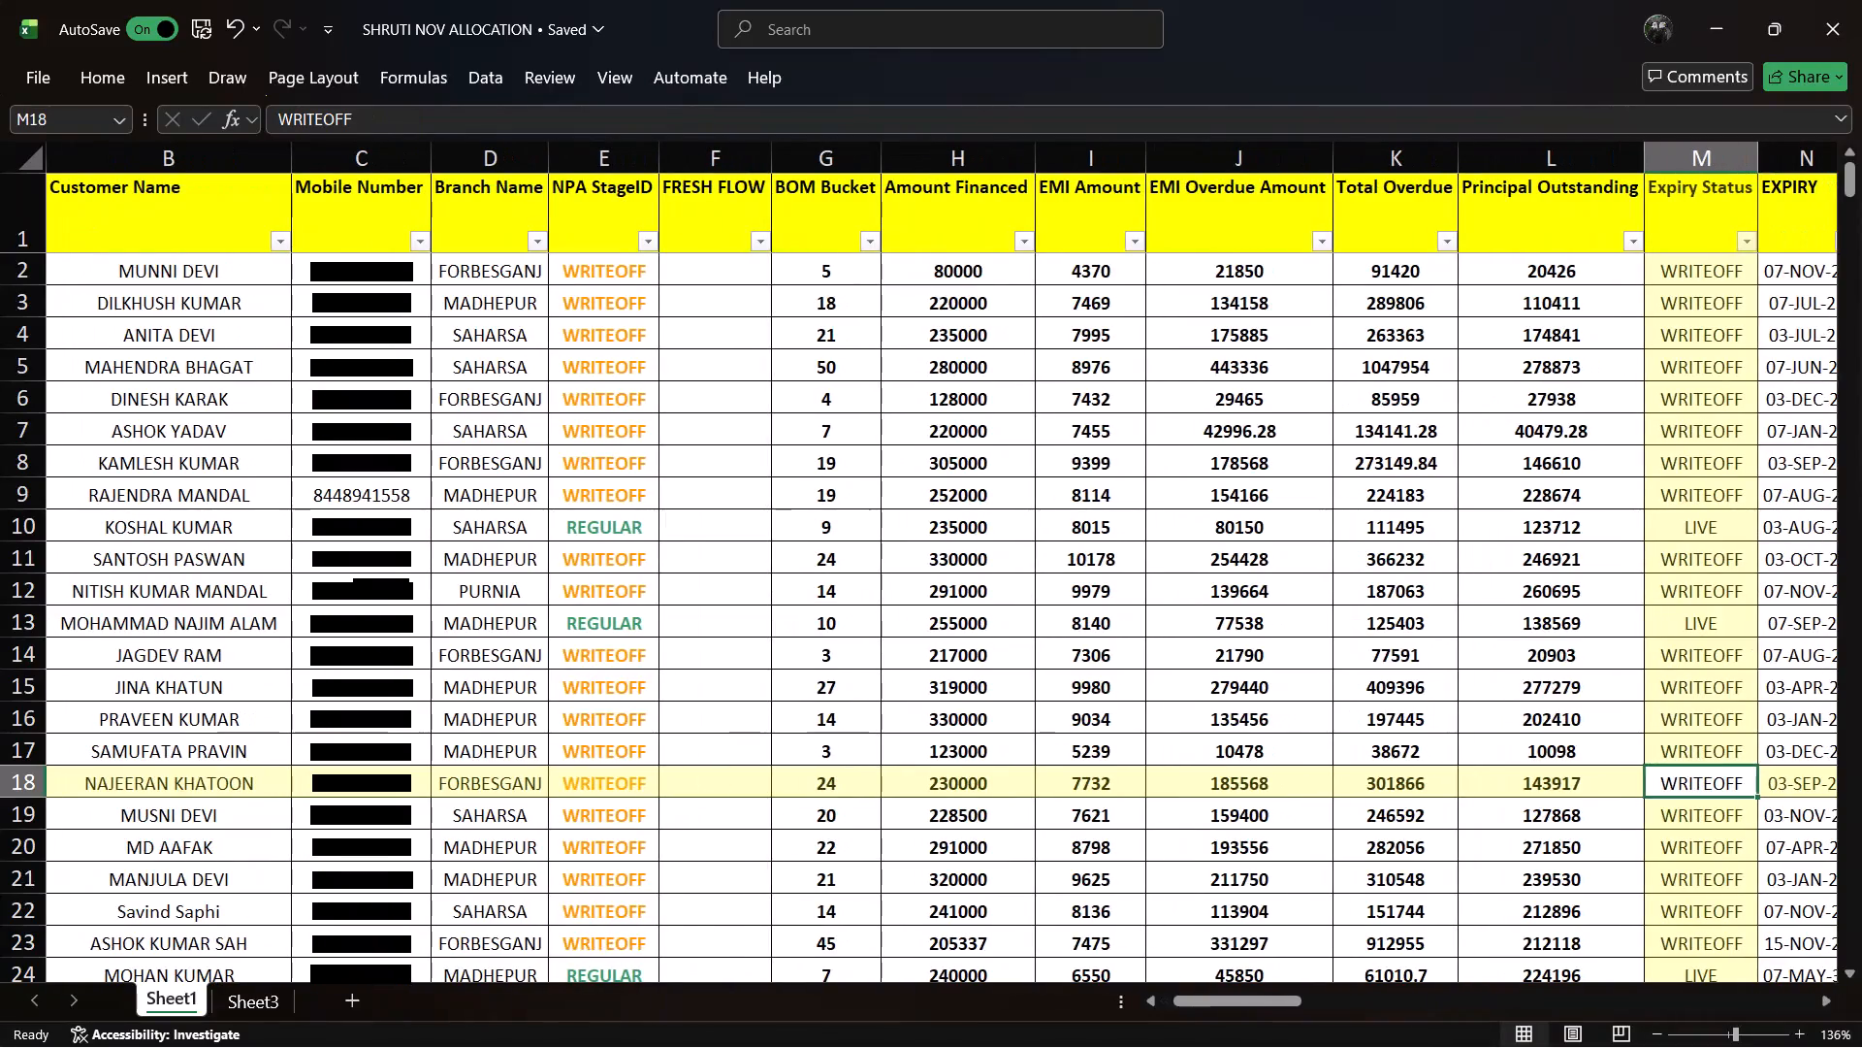
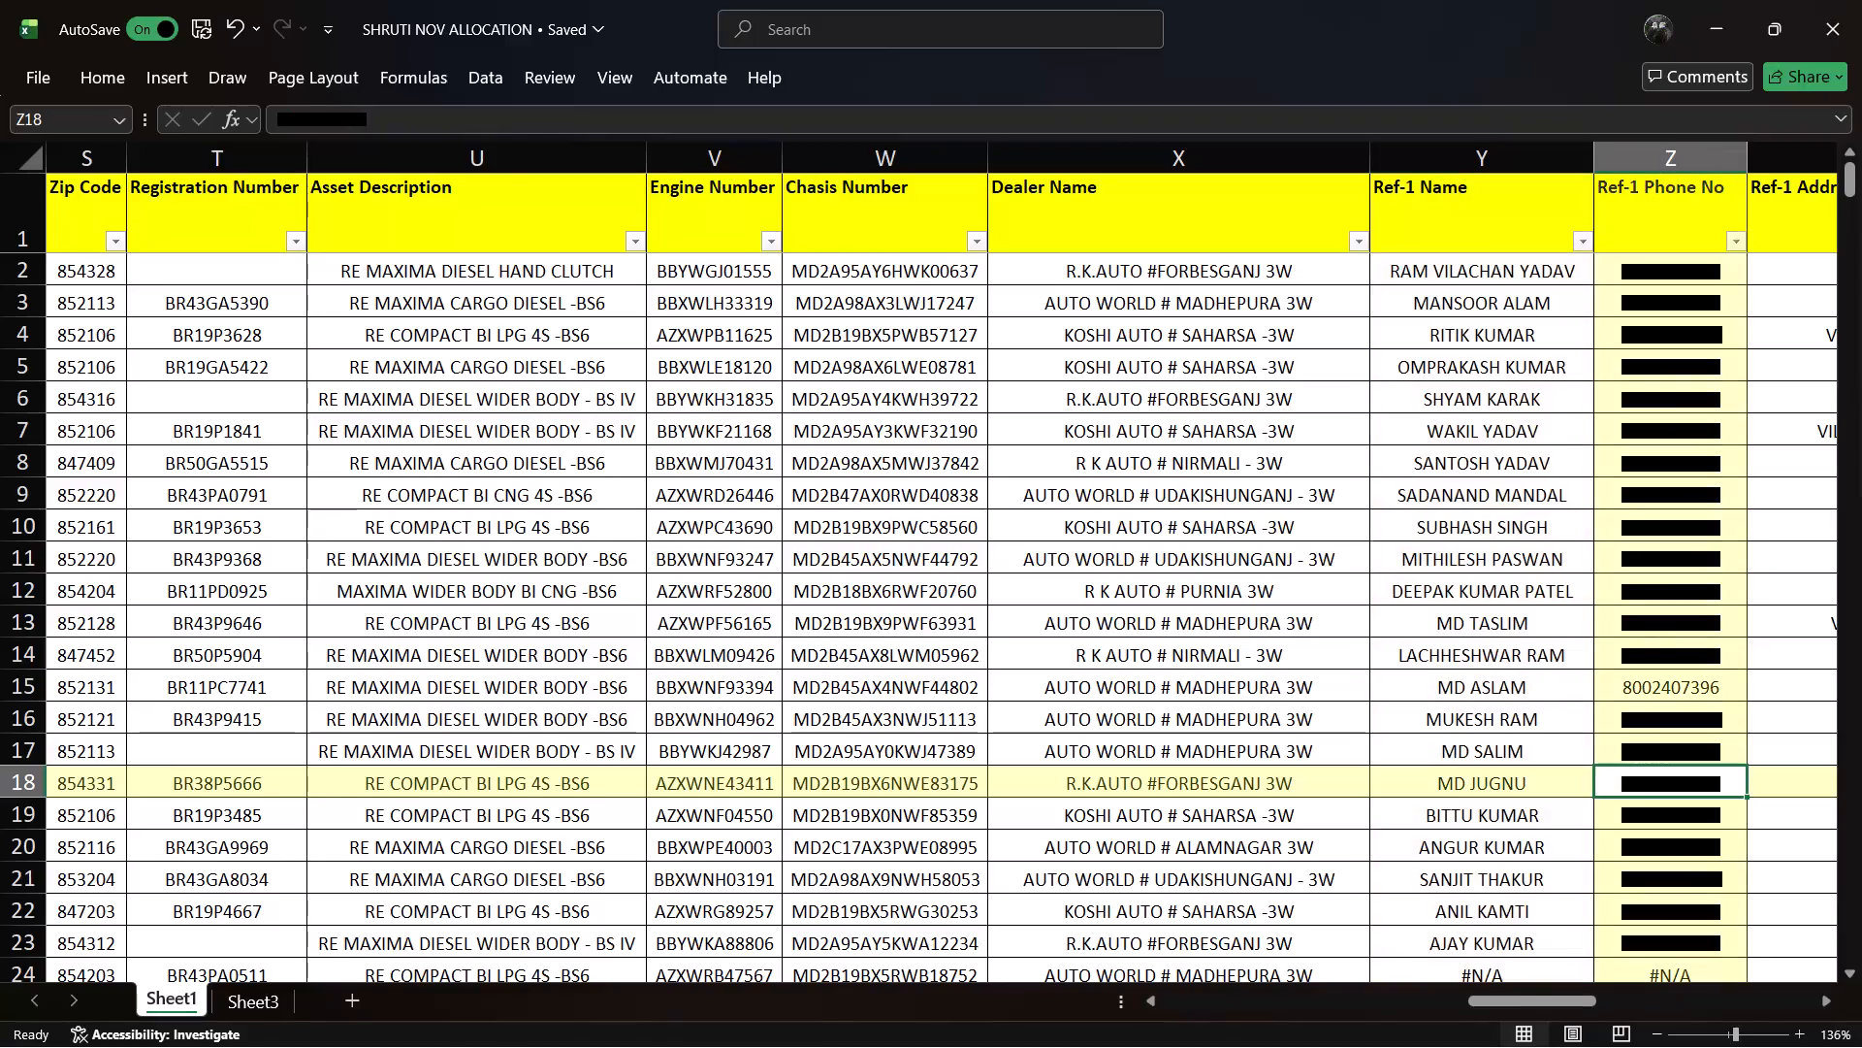
Review the reference address, agency, contact and PTP columns of row 18 in Sheet1 through FEED BACK.
key(Right)
key(Right)
key(Right)
key(Right)
key(Right)
key(Right)
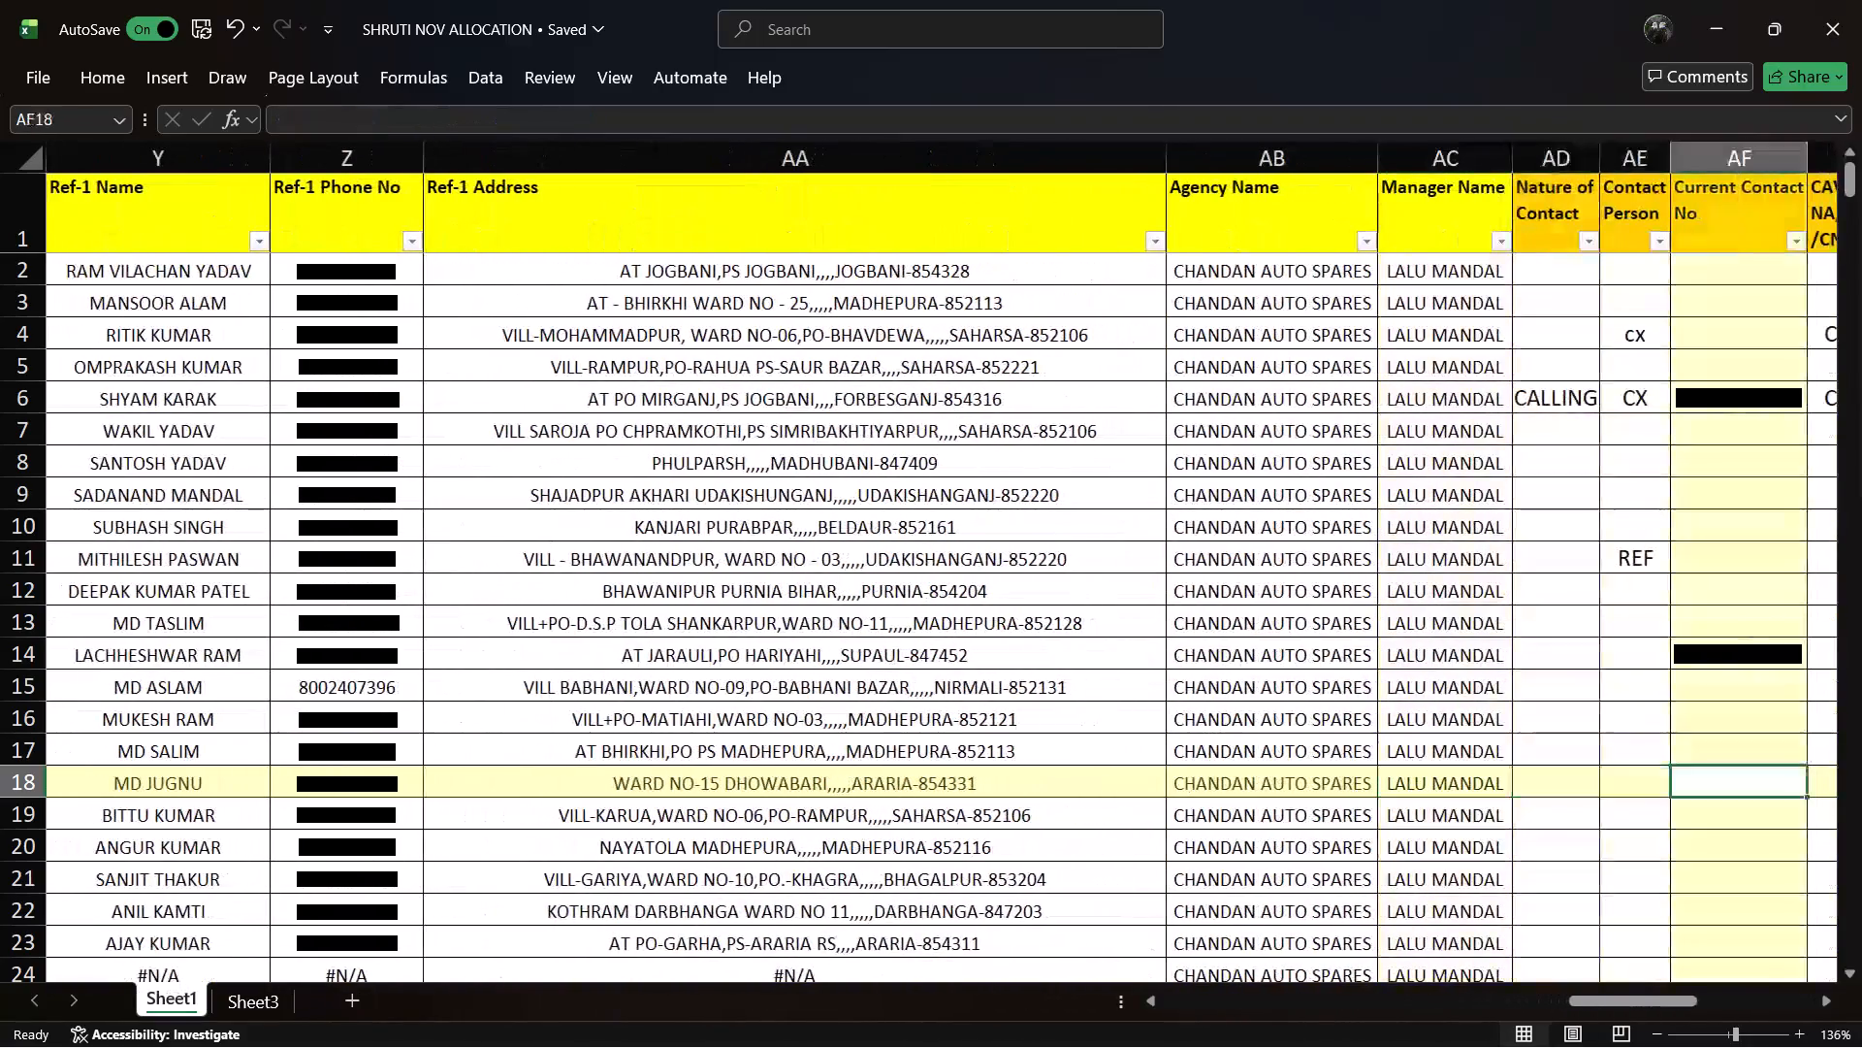
key(Right)
key(Right)
key(Right)
key(Right)
key(Right)
key(Right)
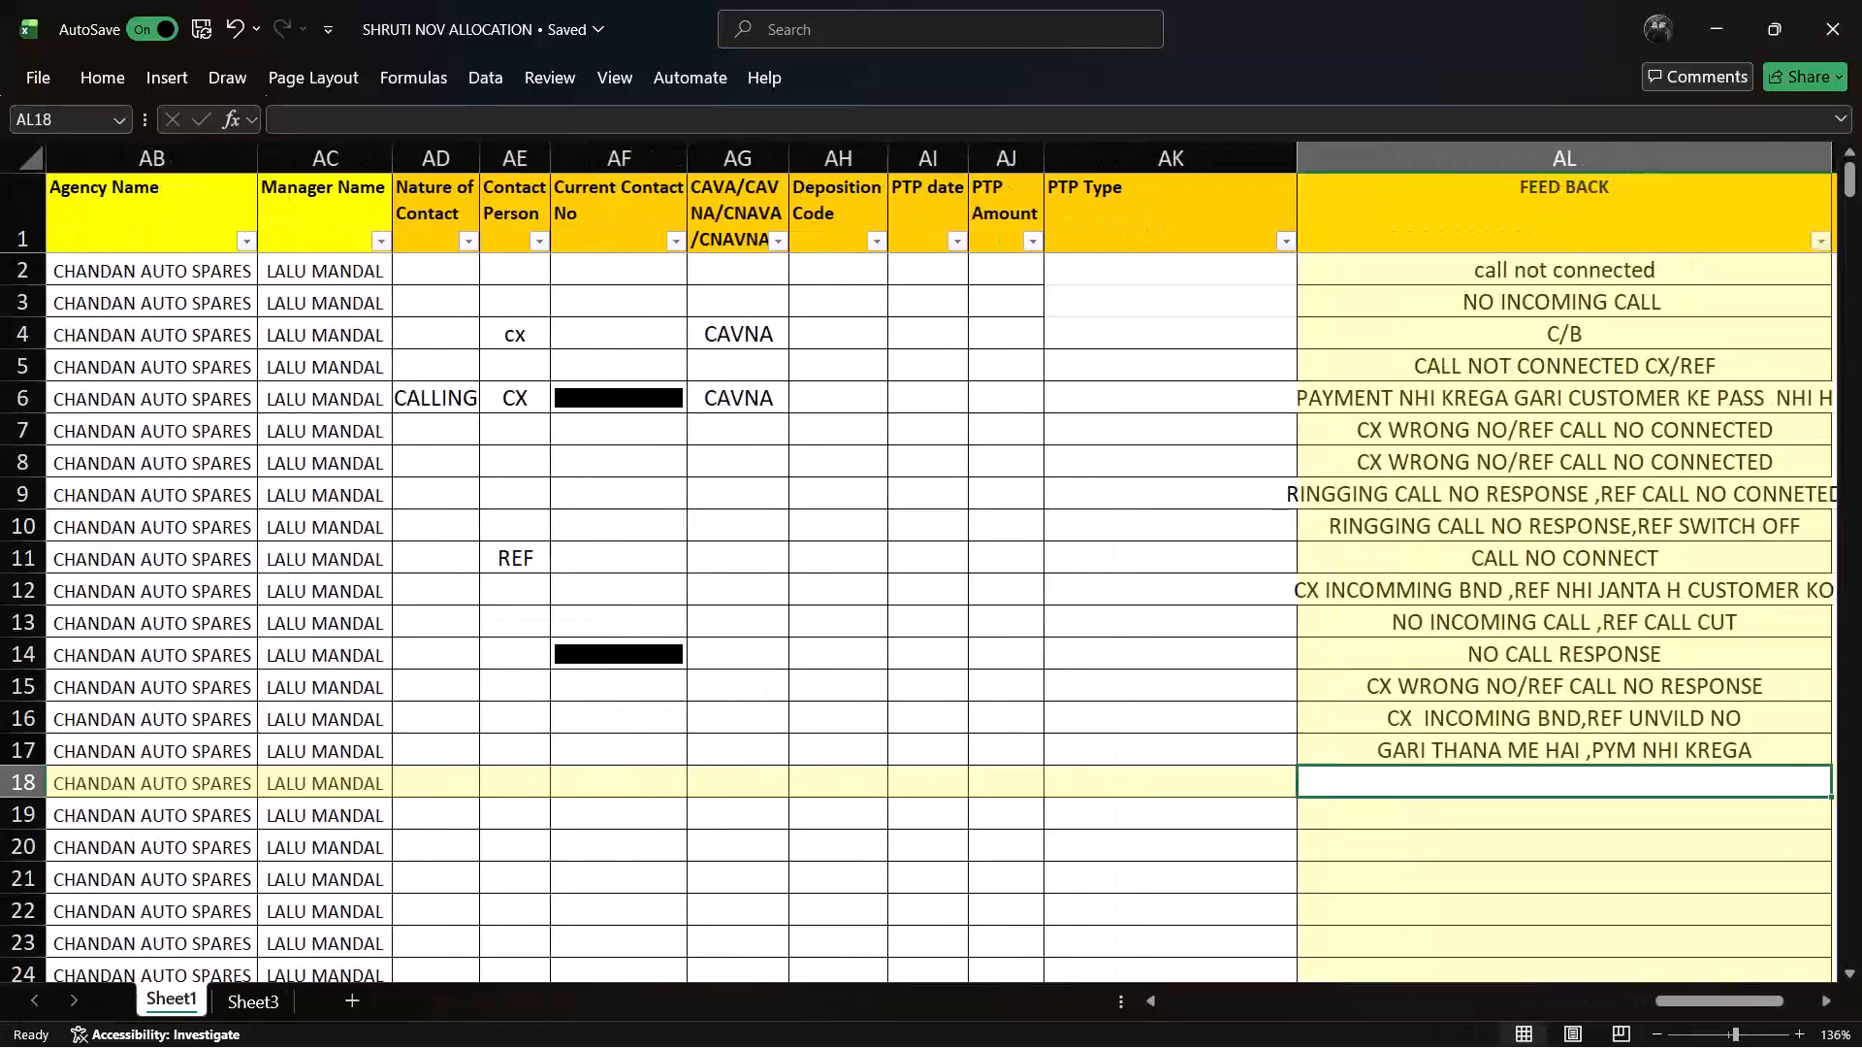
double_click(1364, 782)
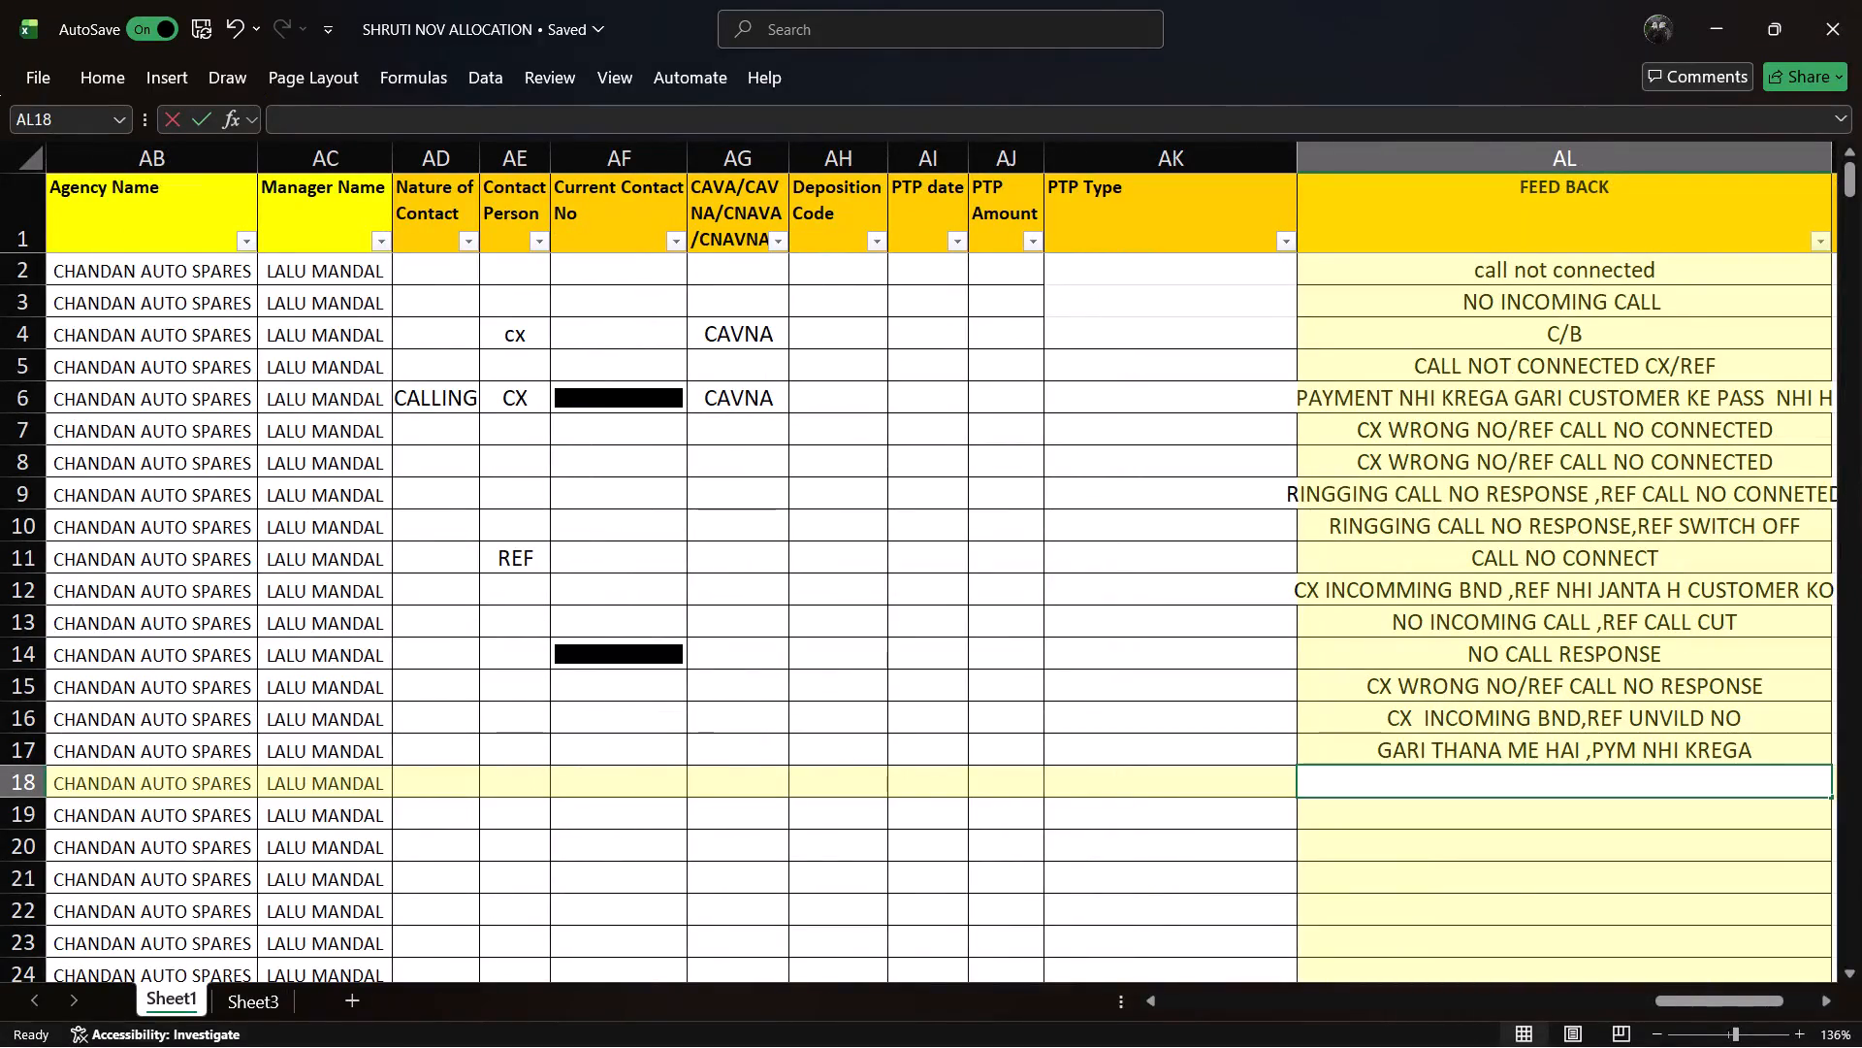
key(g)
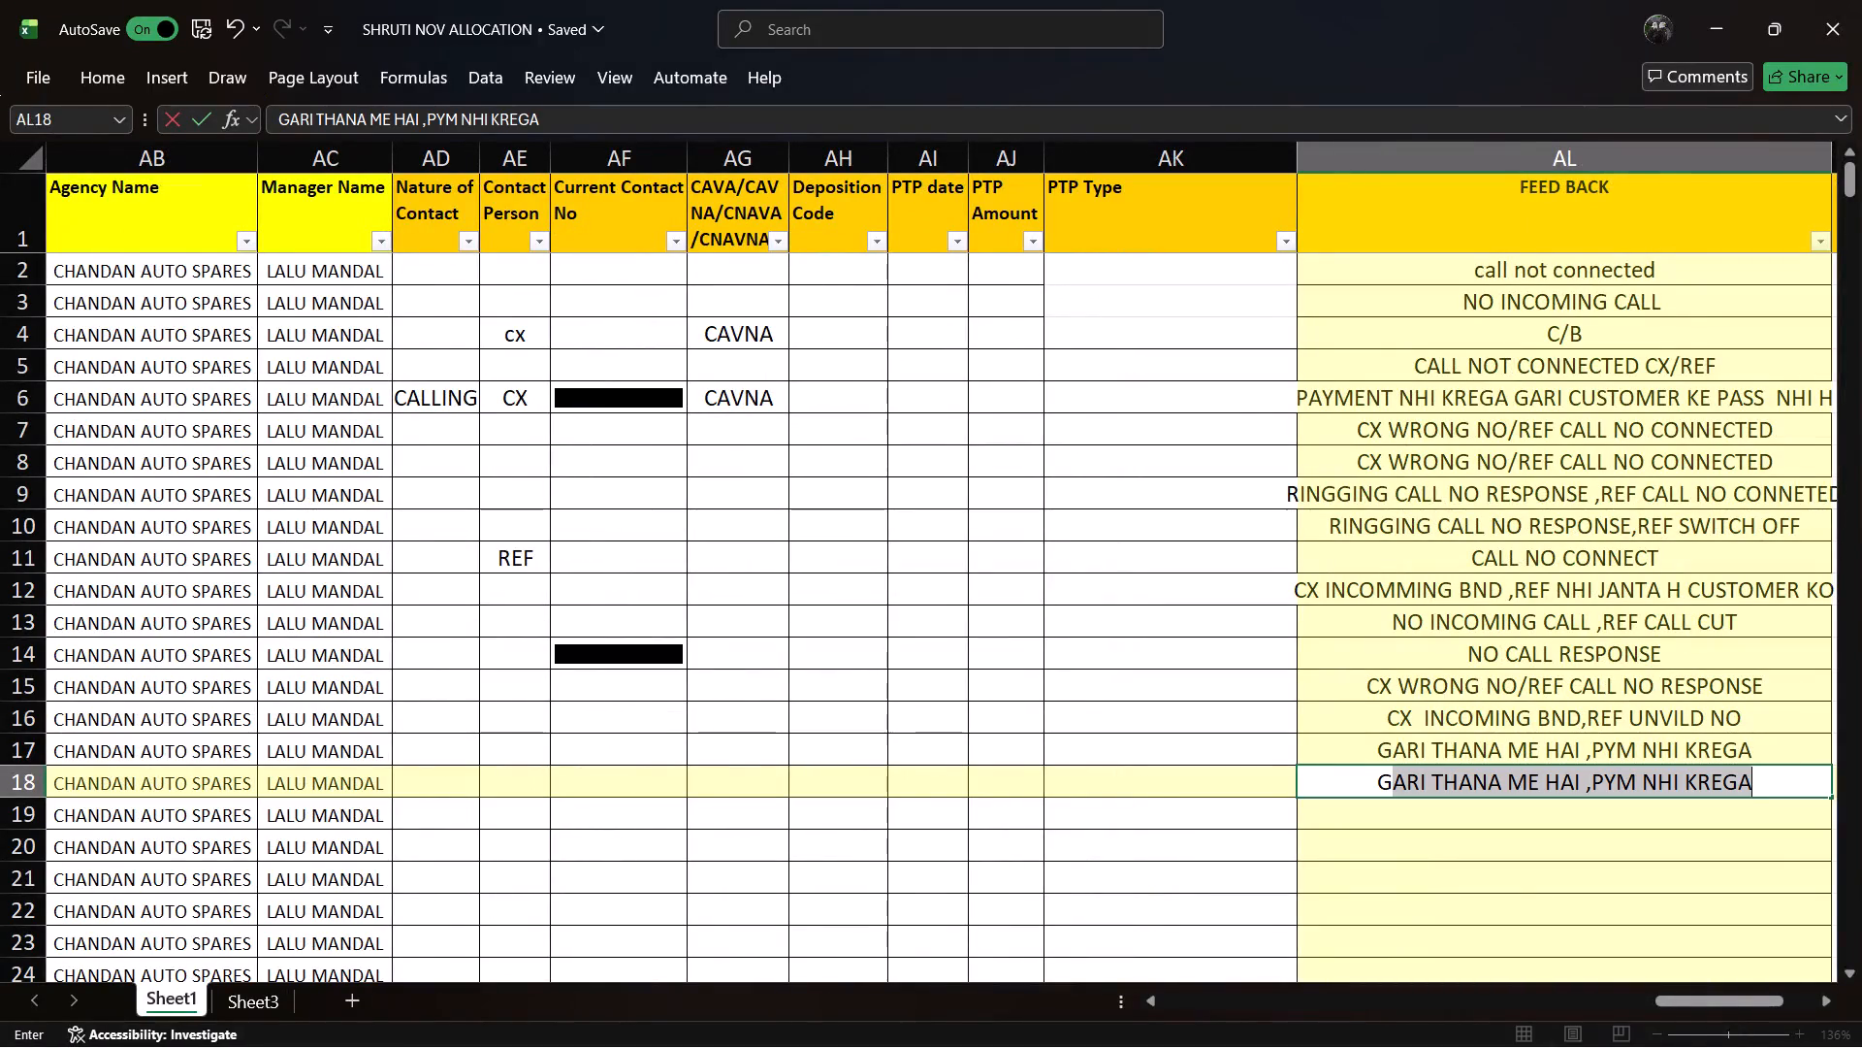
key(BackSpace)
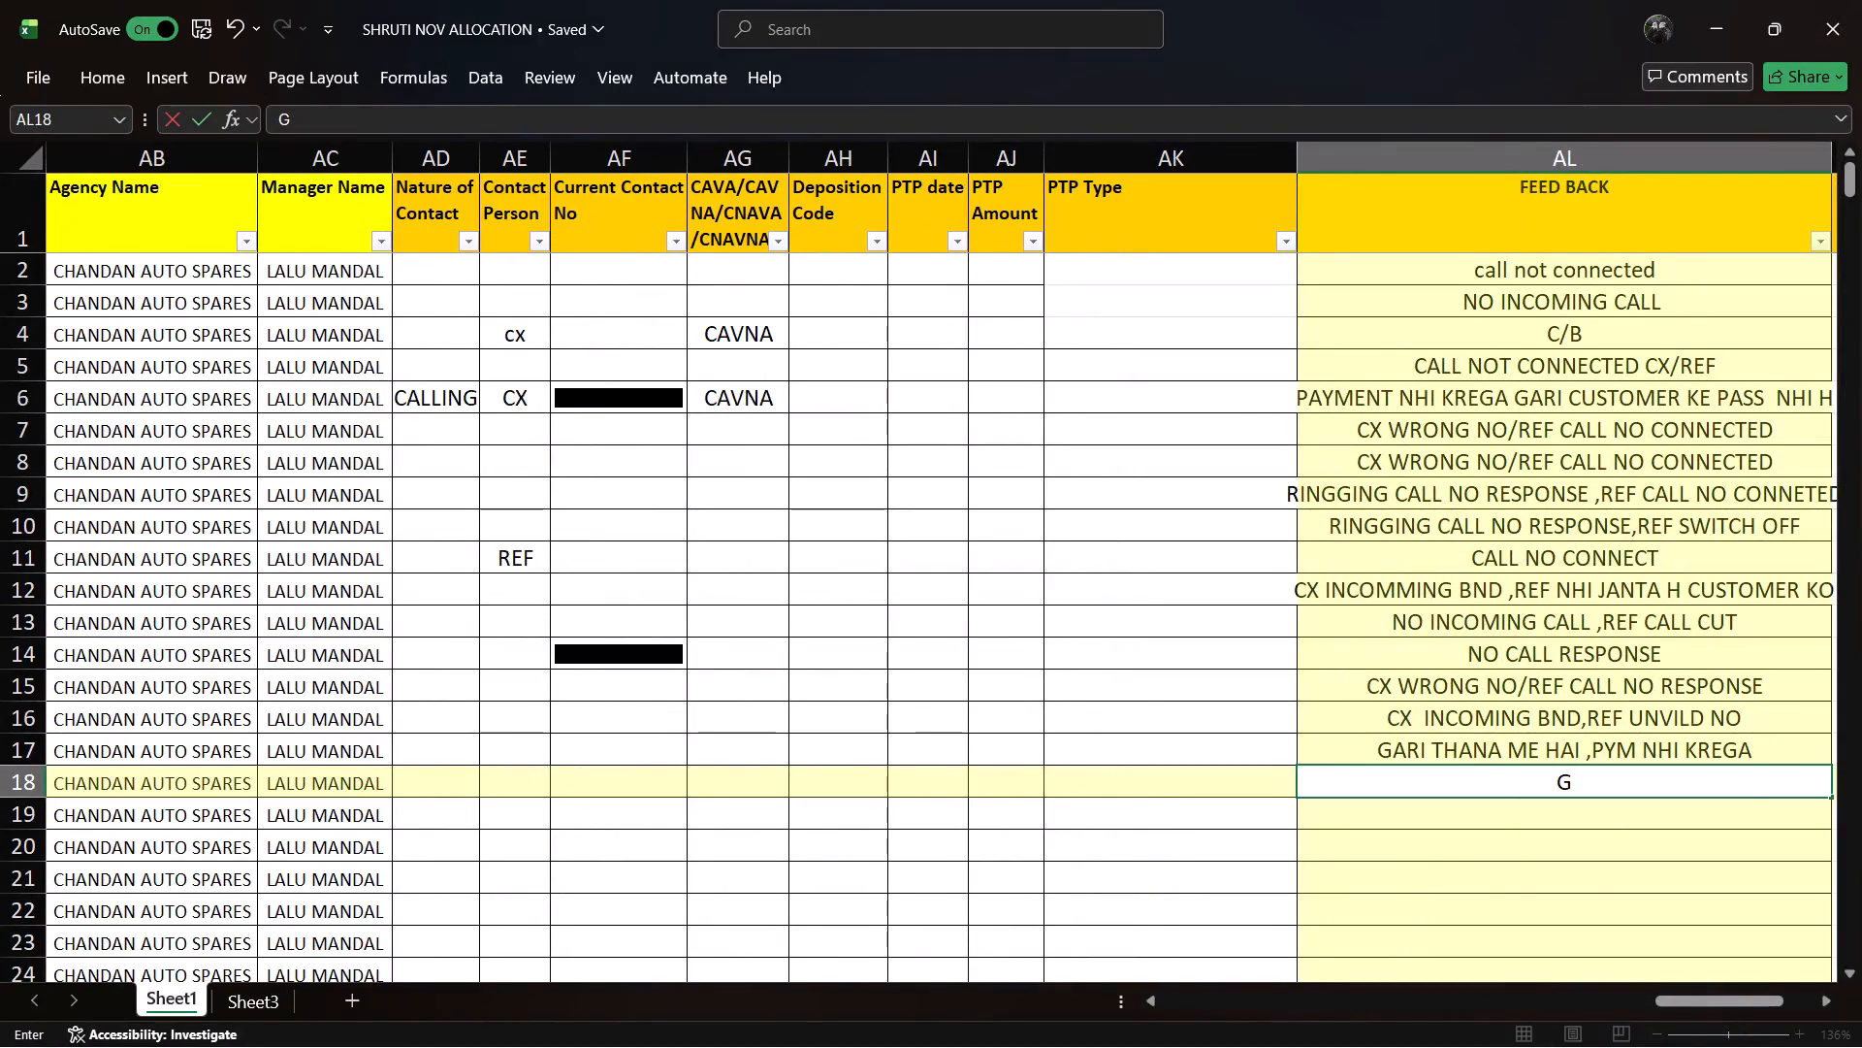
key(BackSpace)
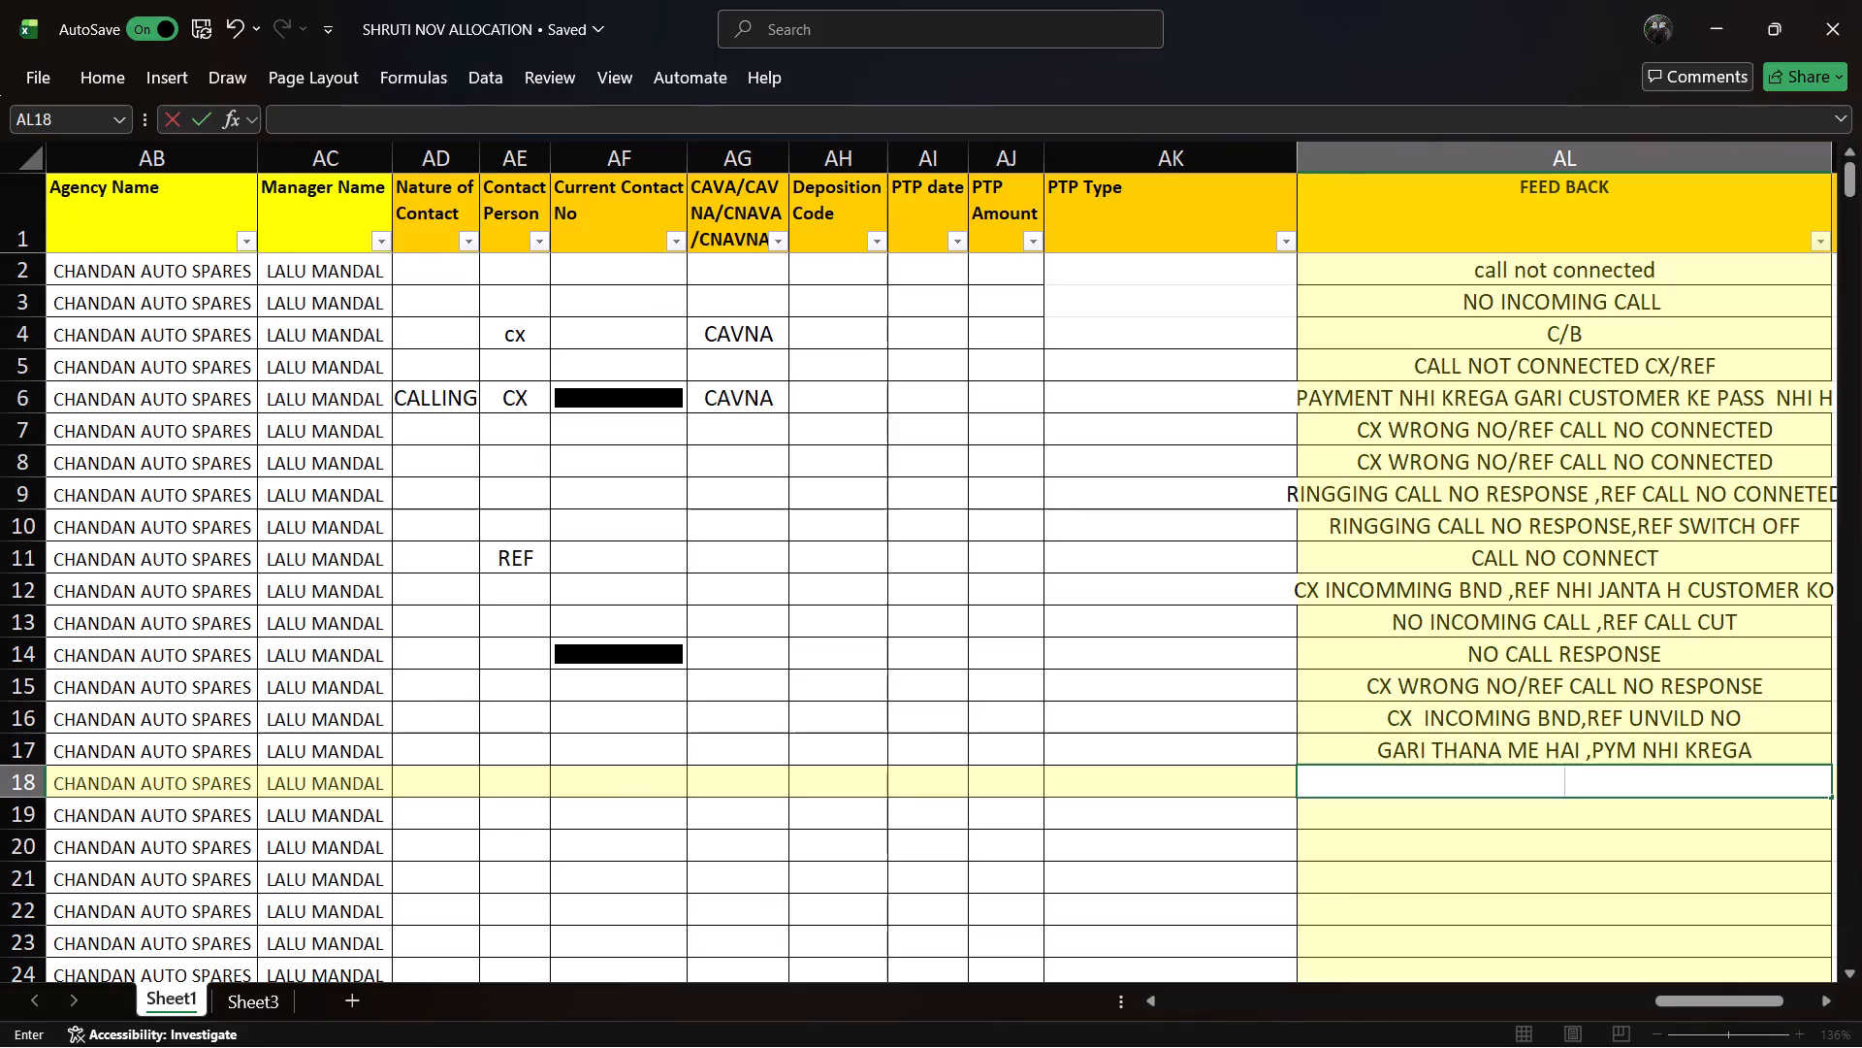
Enter CAVNA as the availability code in the CAVA/CAVNA/CNAVA/CNAVNA column of row 18.
click(737, 782)
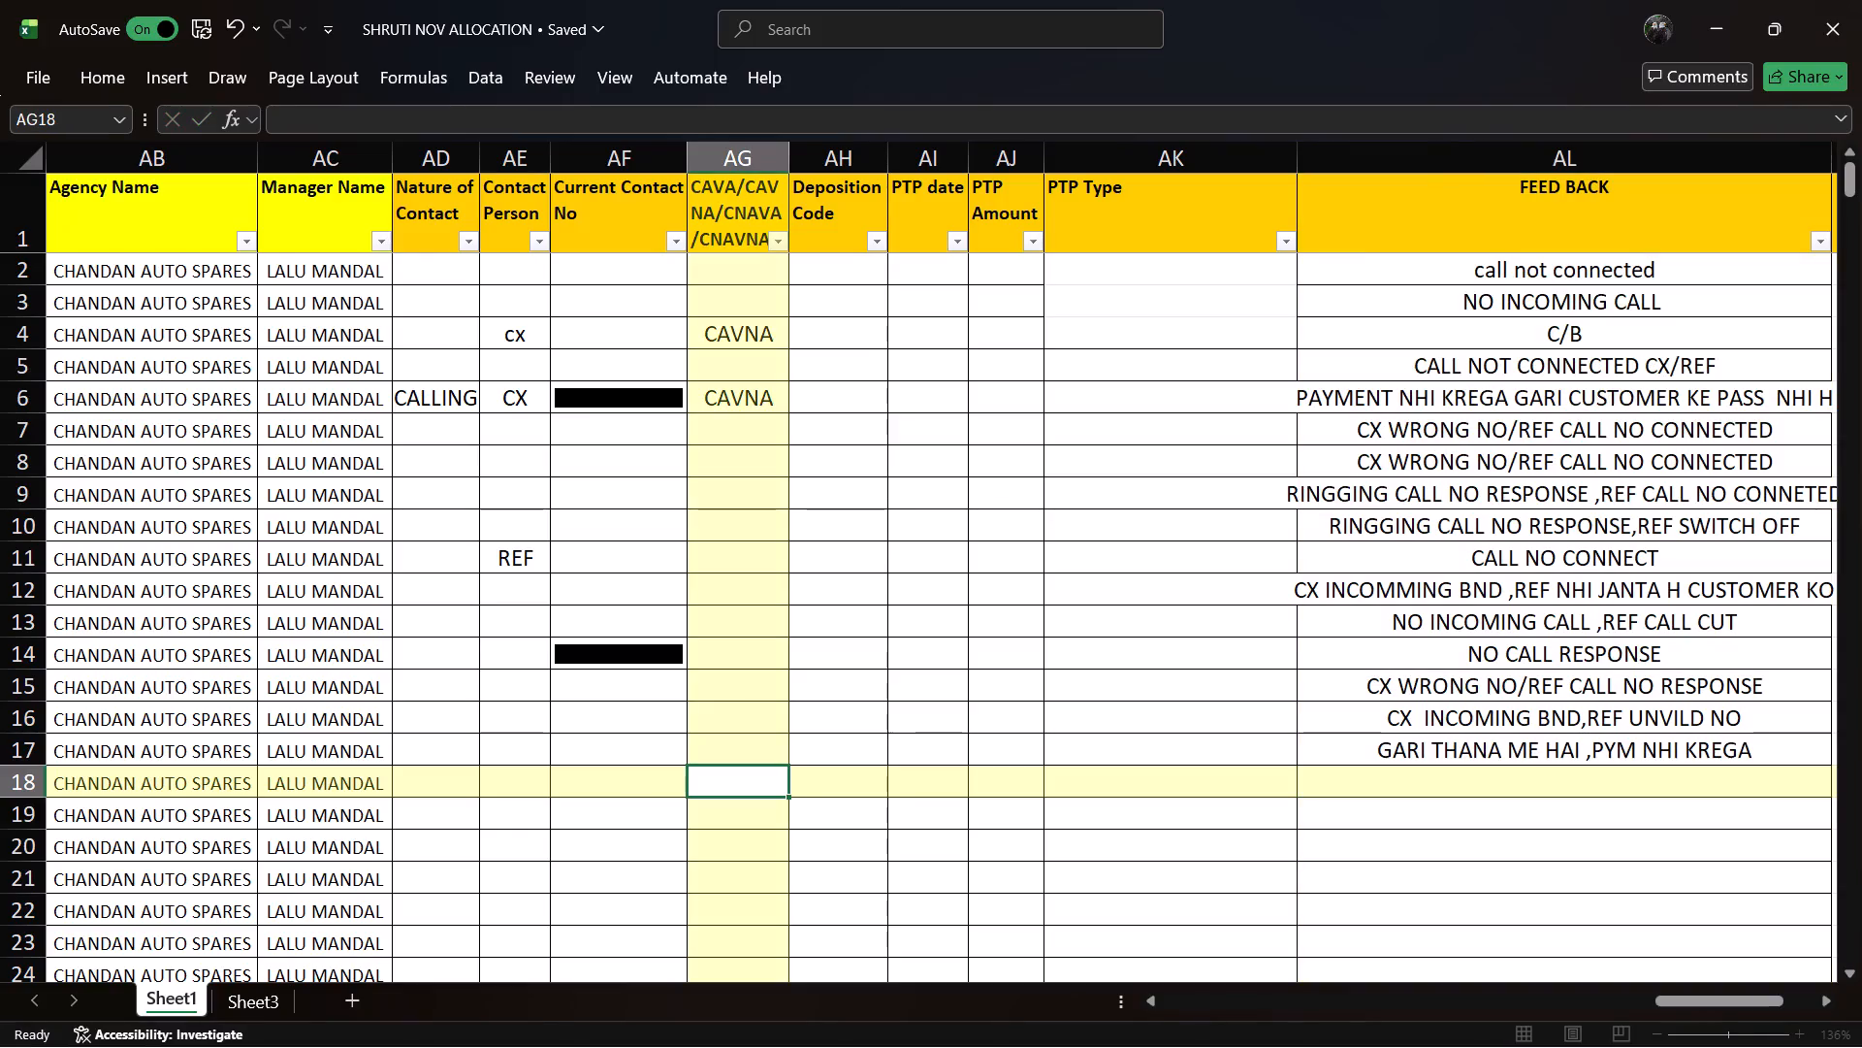
double_click(737, 782)
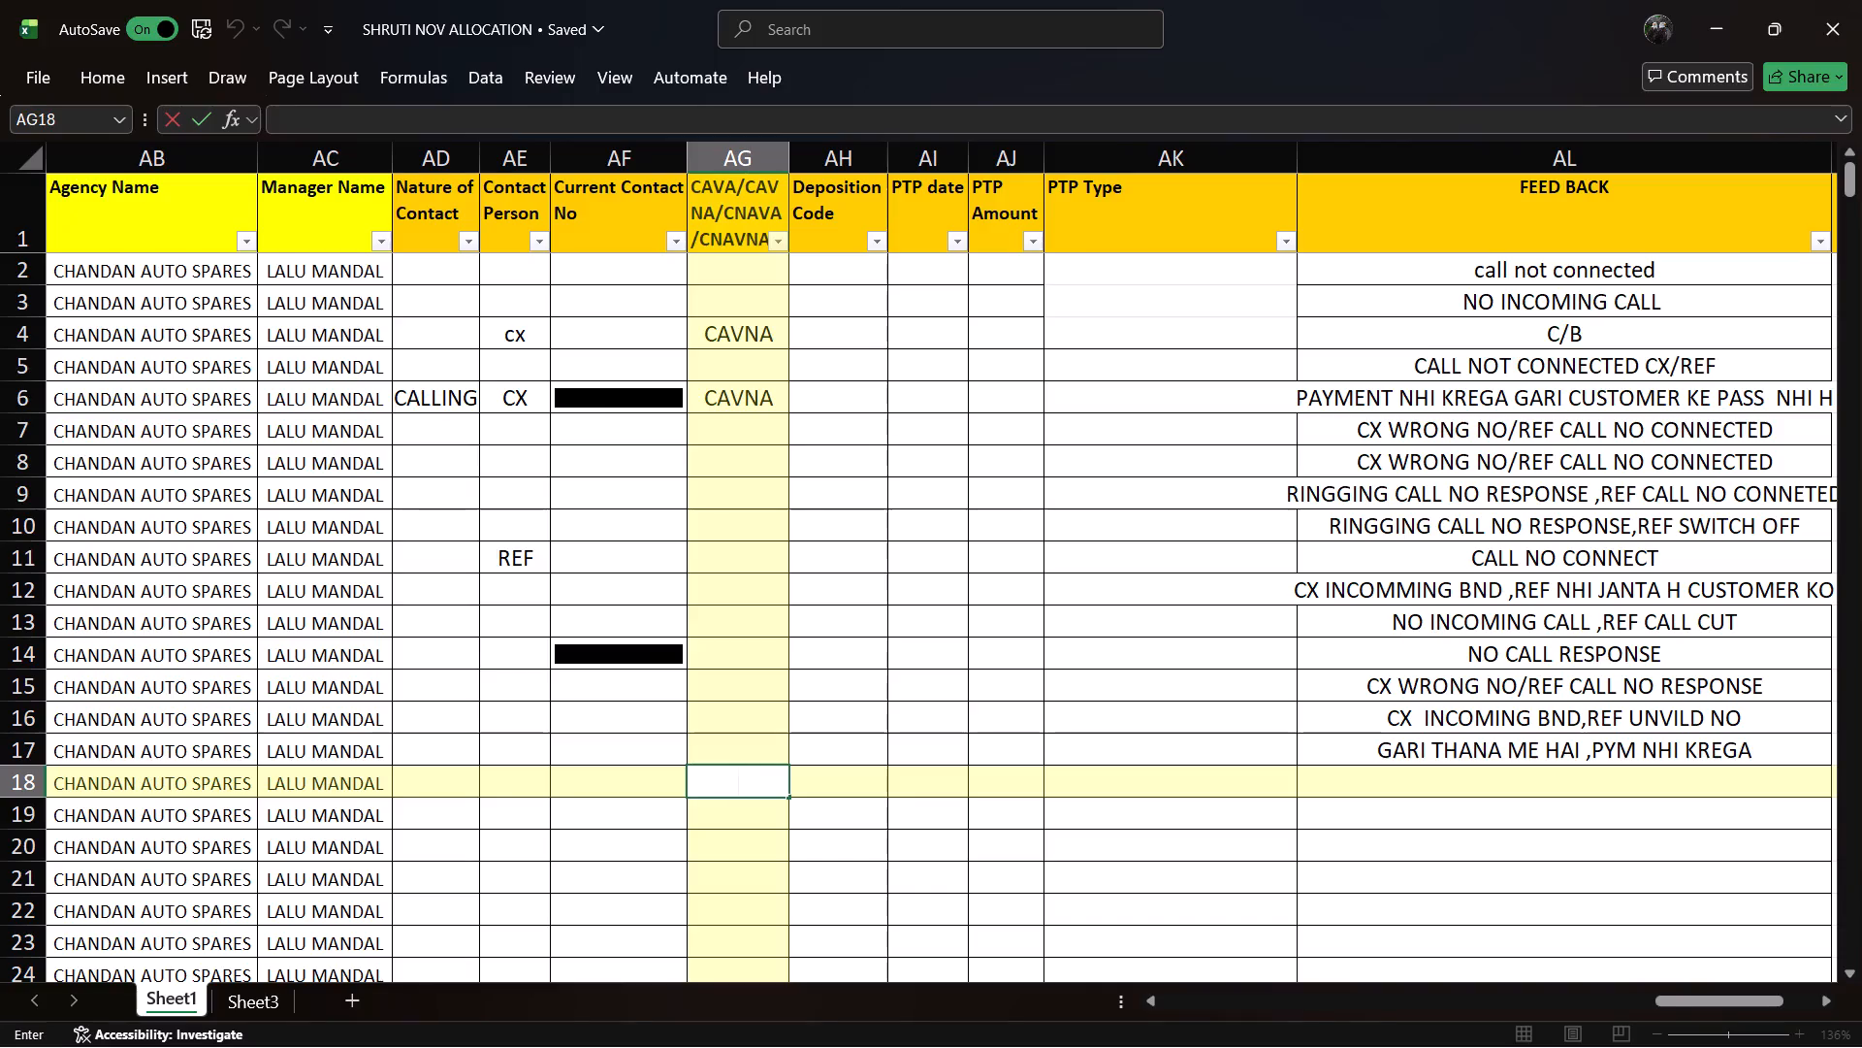
key(c)
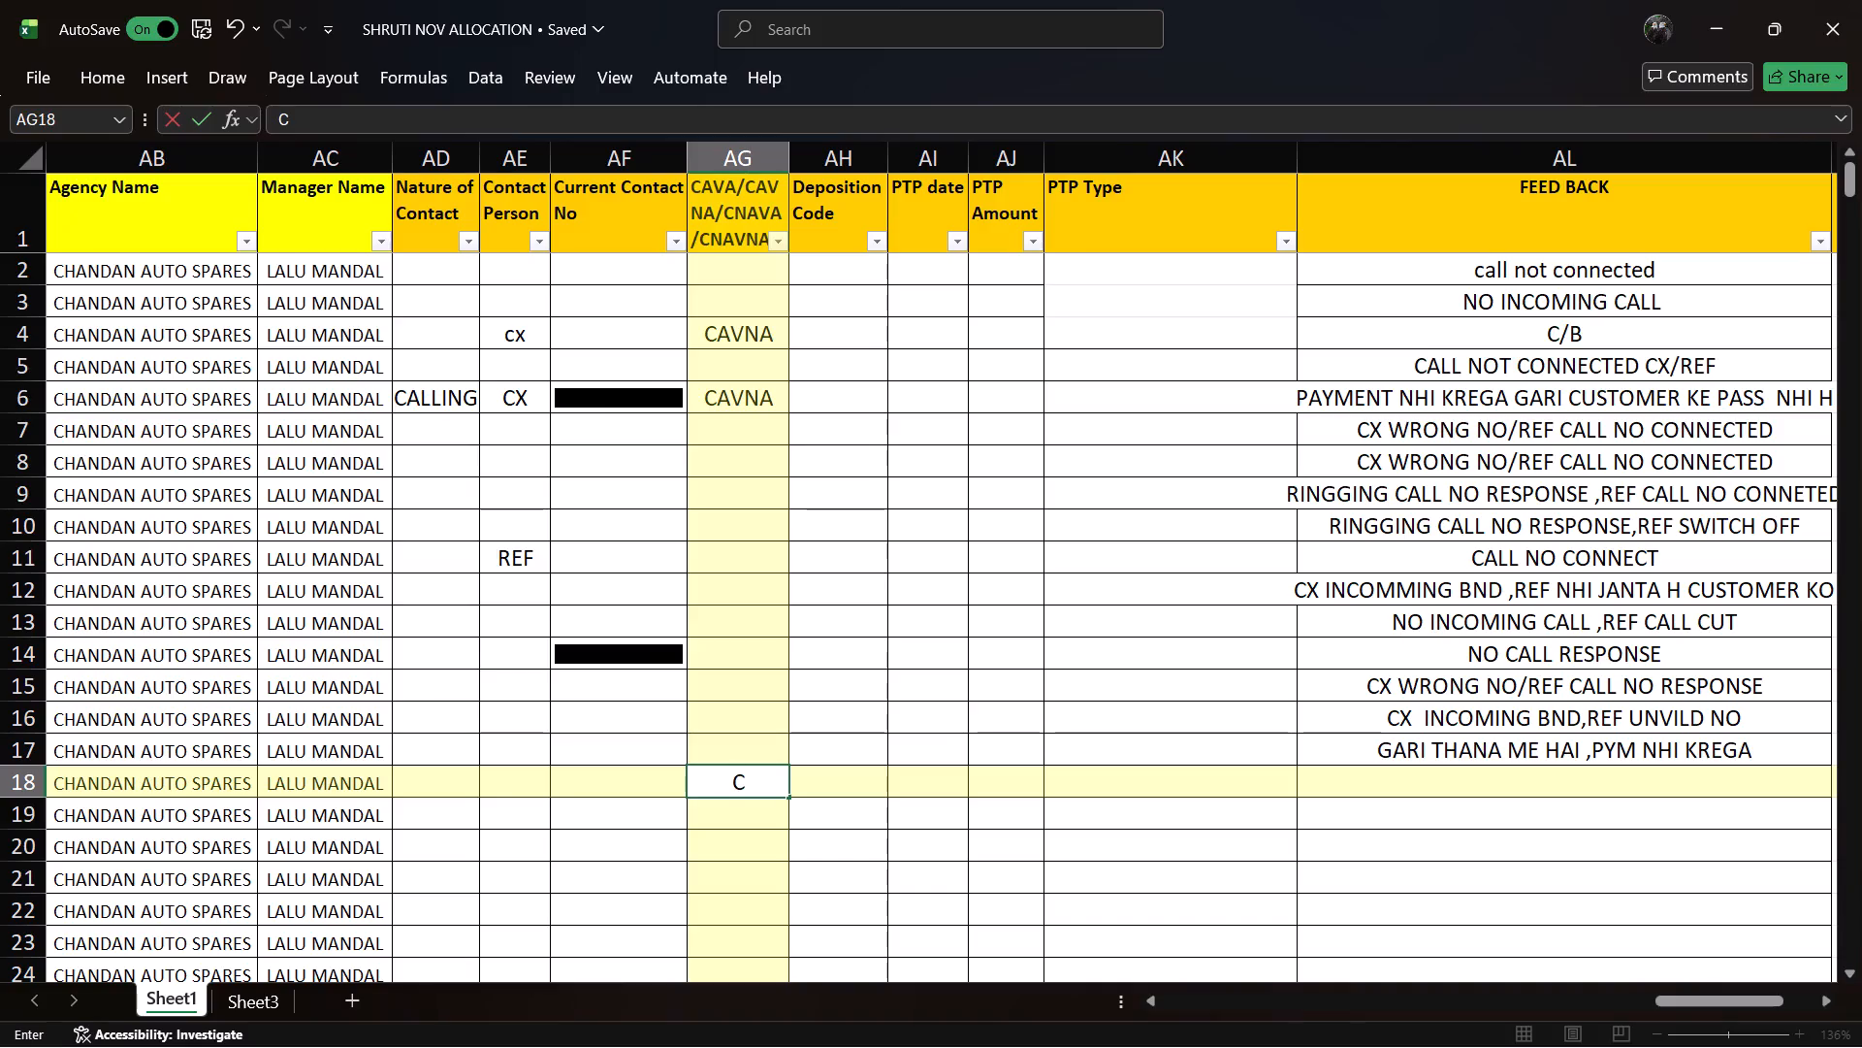
key(a)
text(VNA)
Enter HUSBAND as the Contact Person in row 18.
click(507, 774)
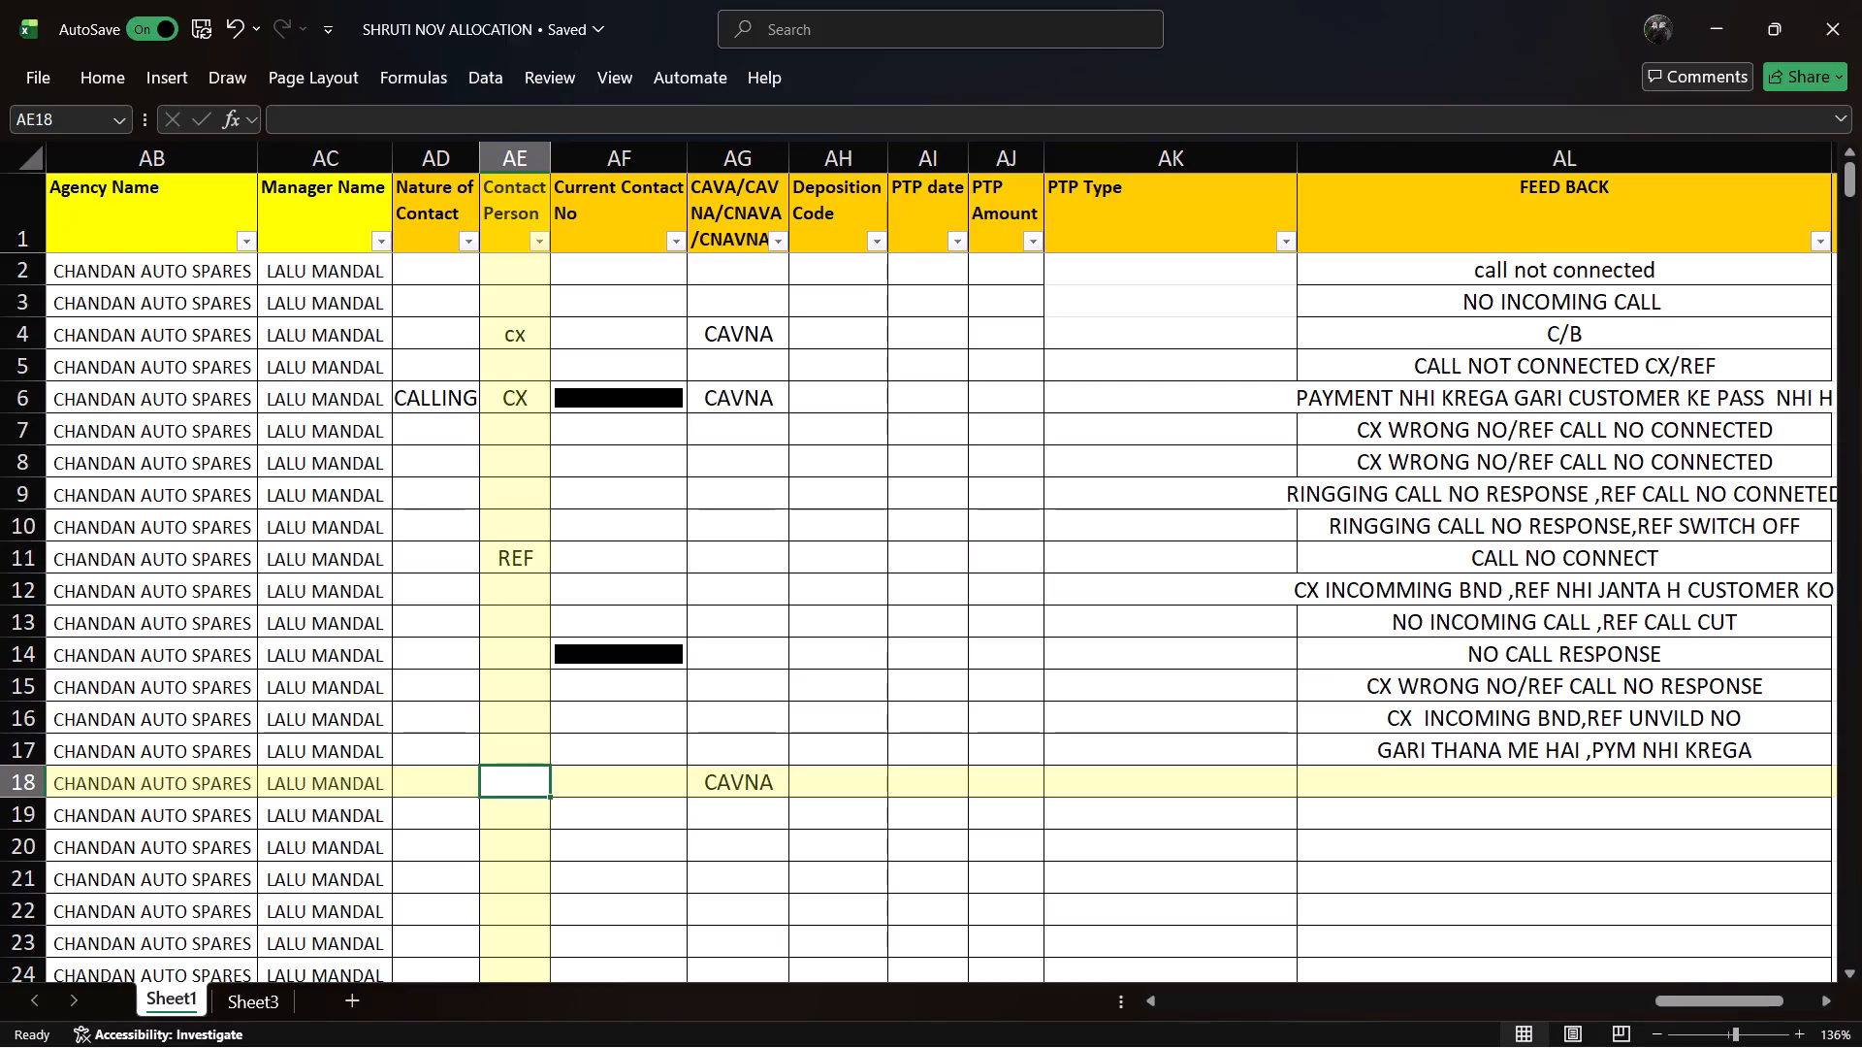
double_click(507, 780)
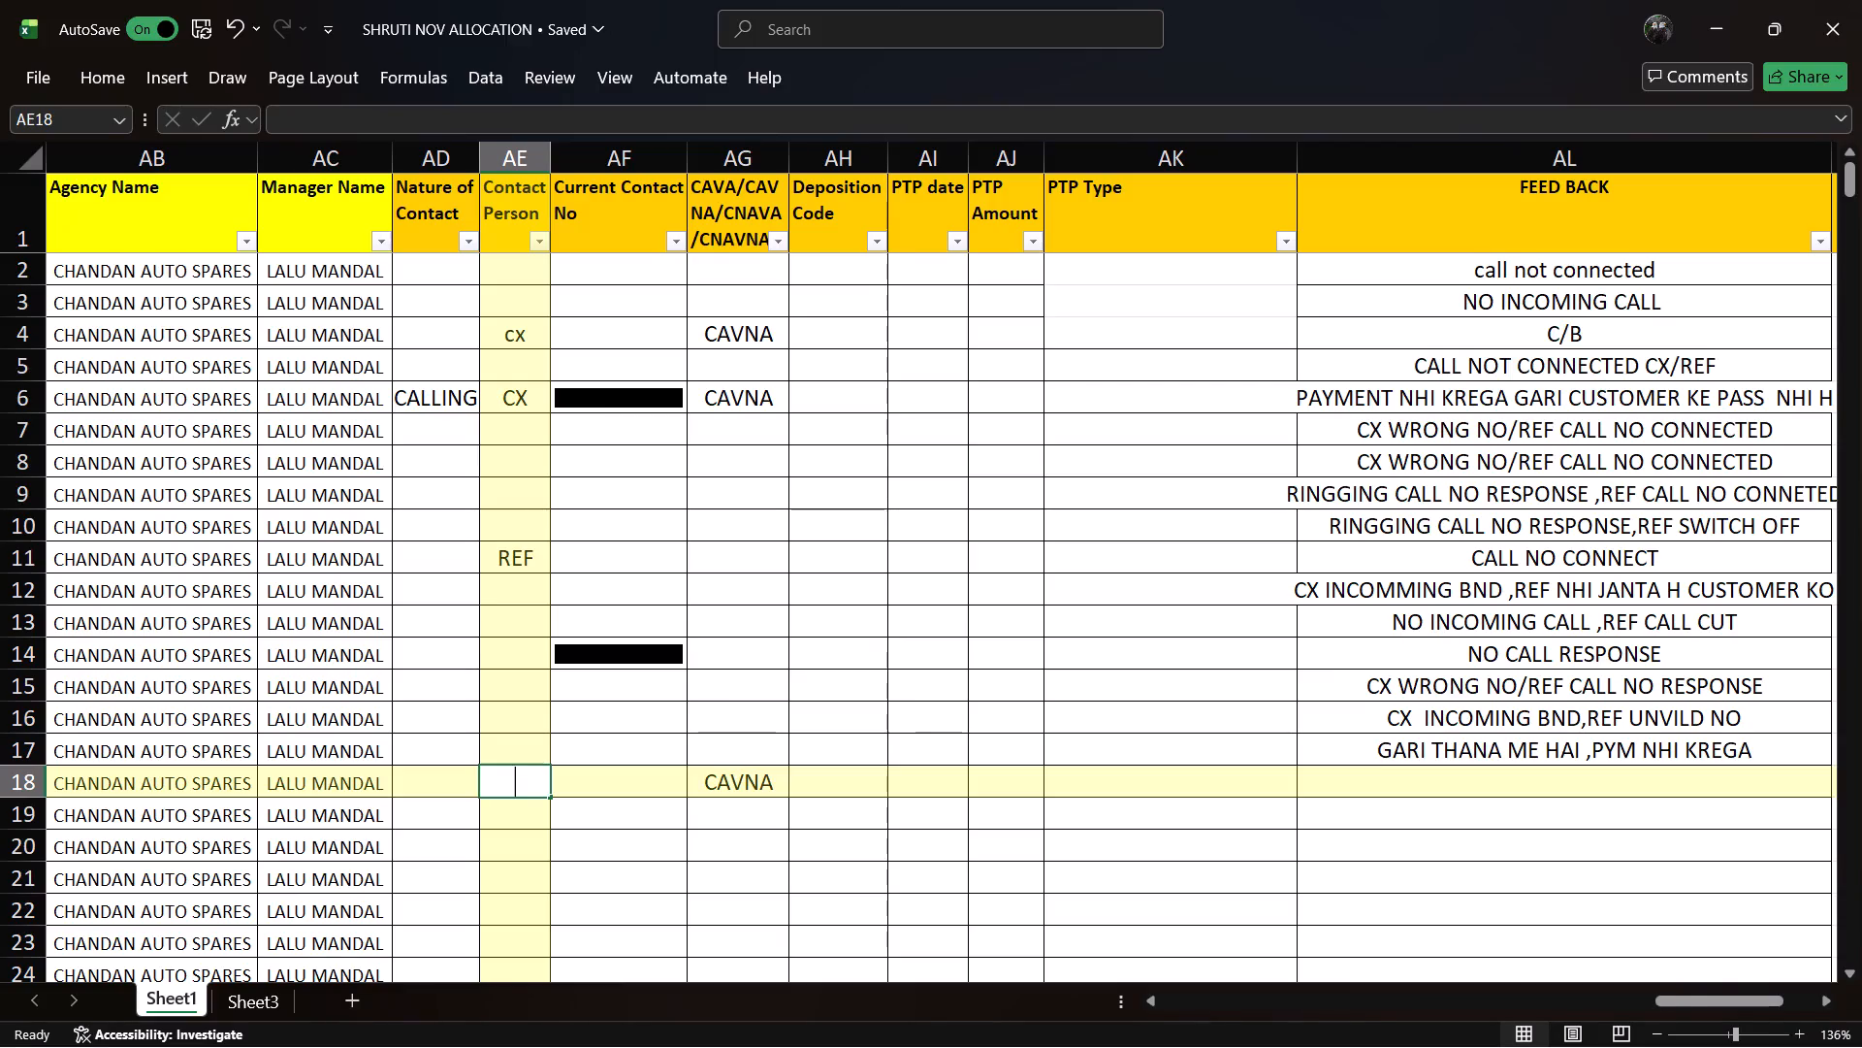
text(HUS)
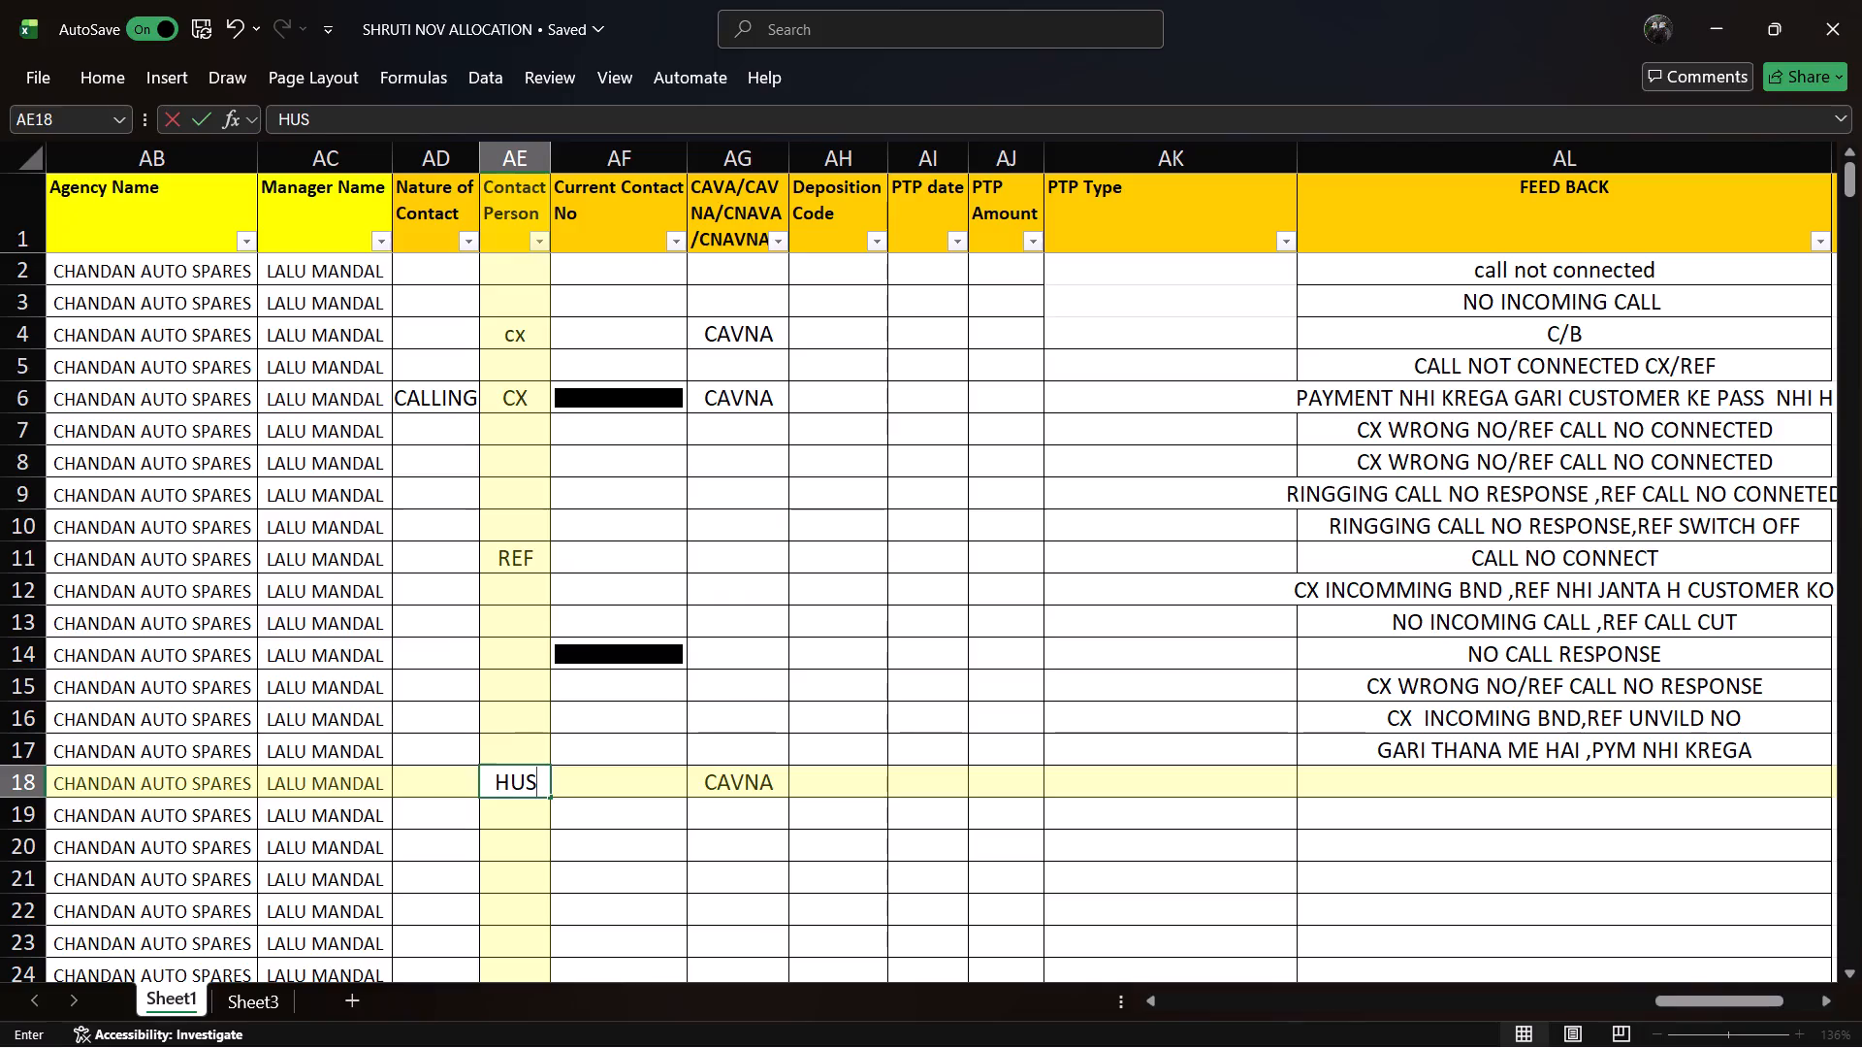
text(BAND)
click(639, 802)
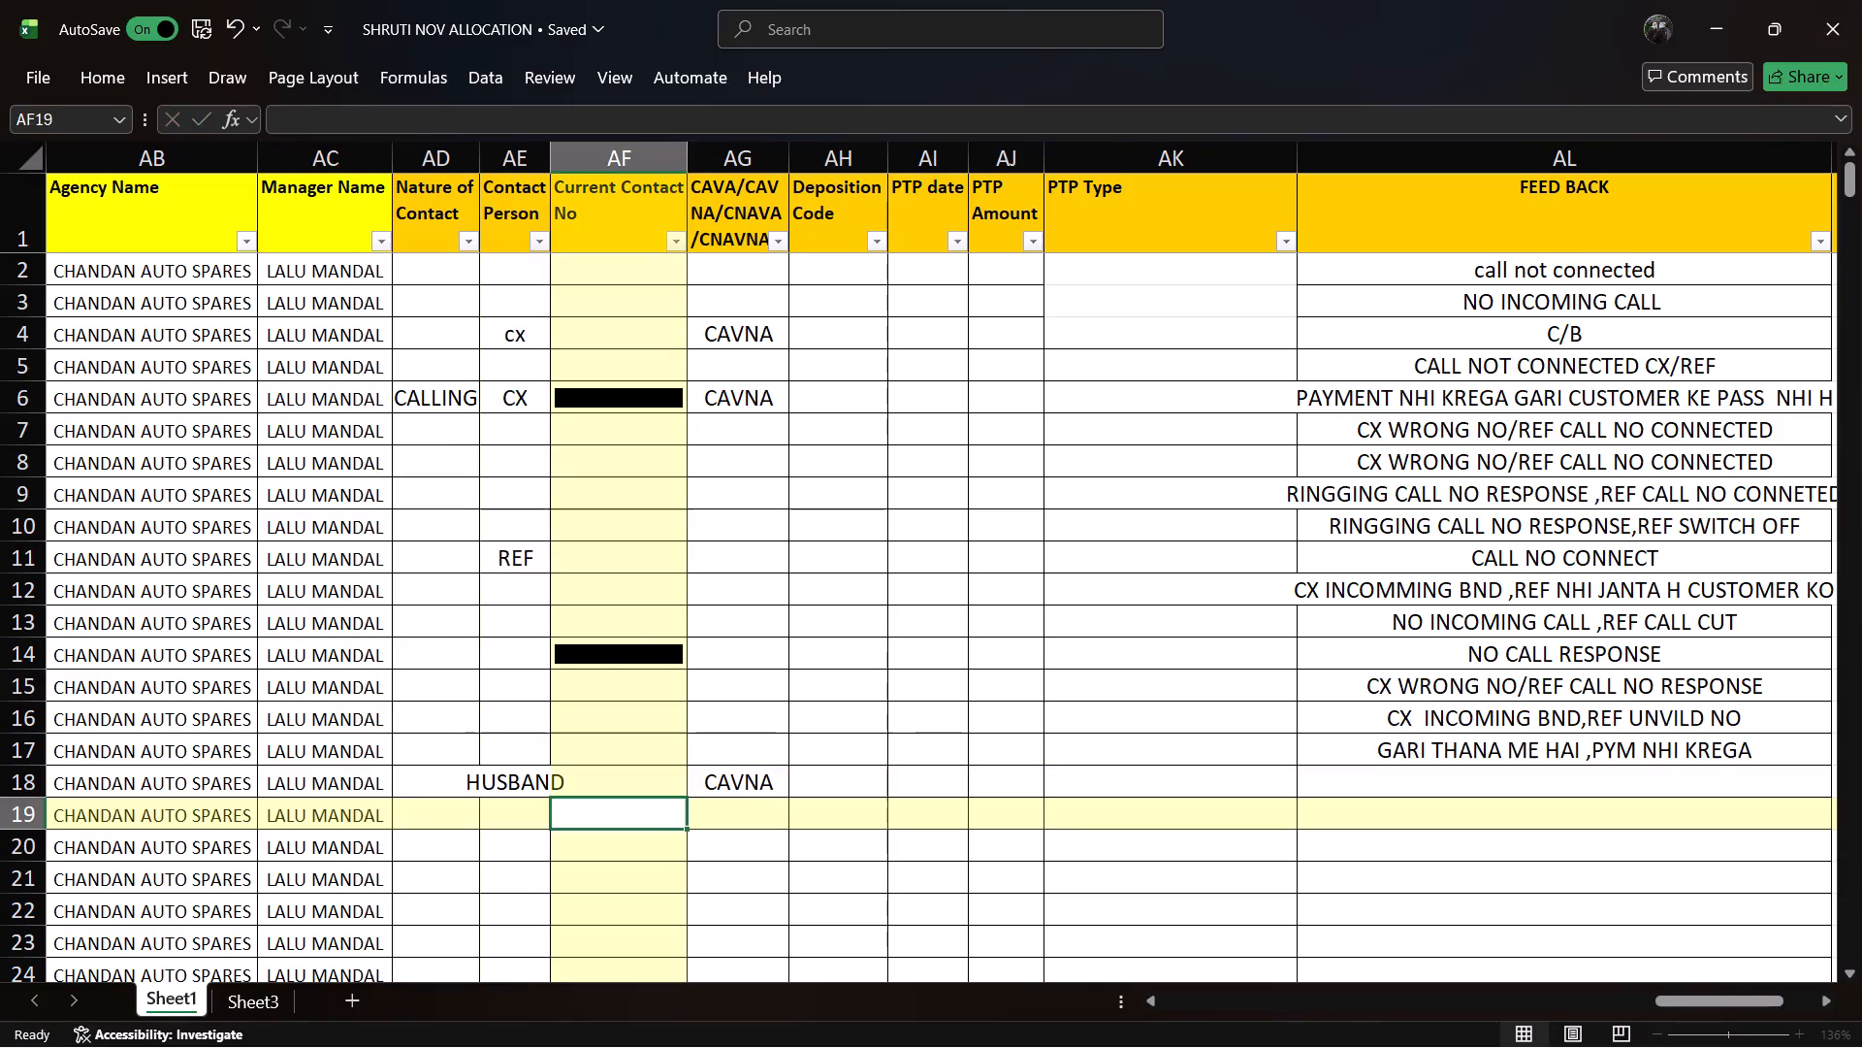
Widen the Contact Person column so the HUSBAND entry fits inside its cell.
click(511, 774)
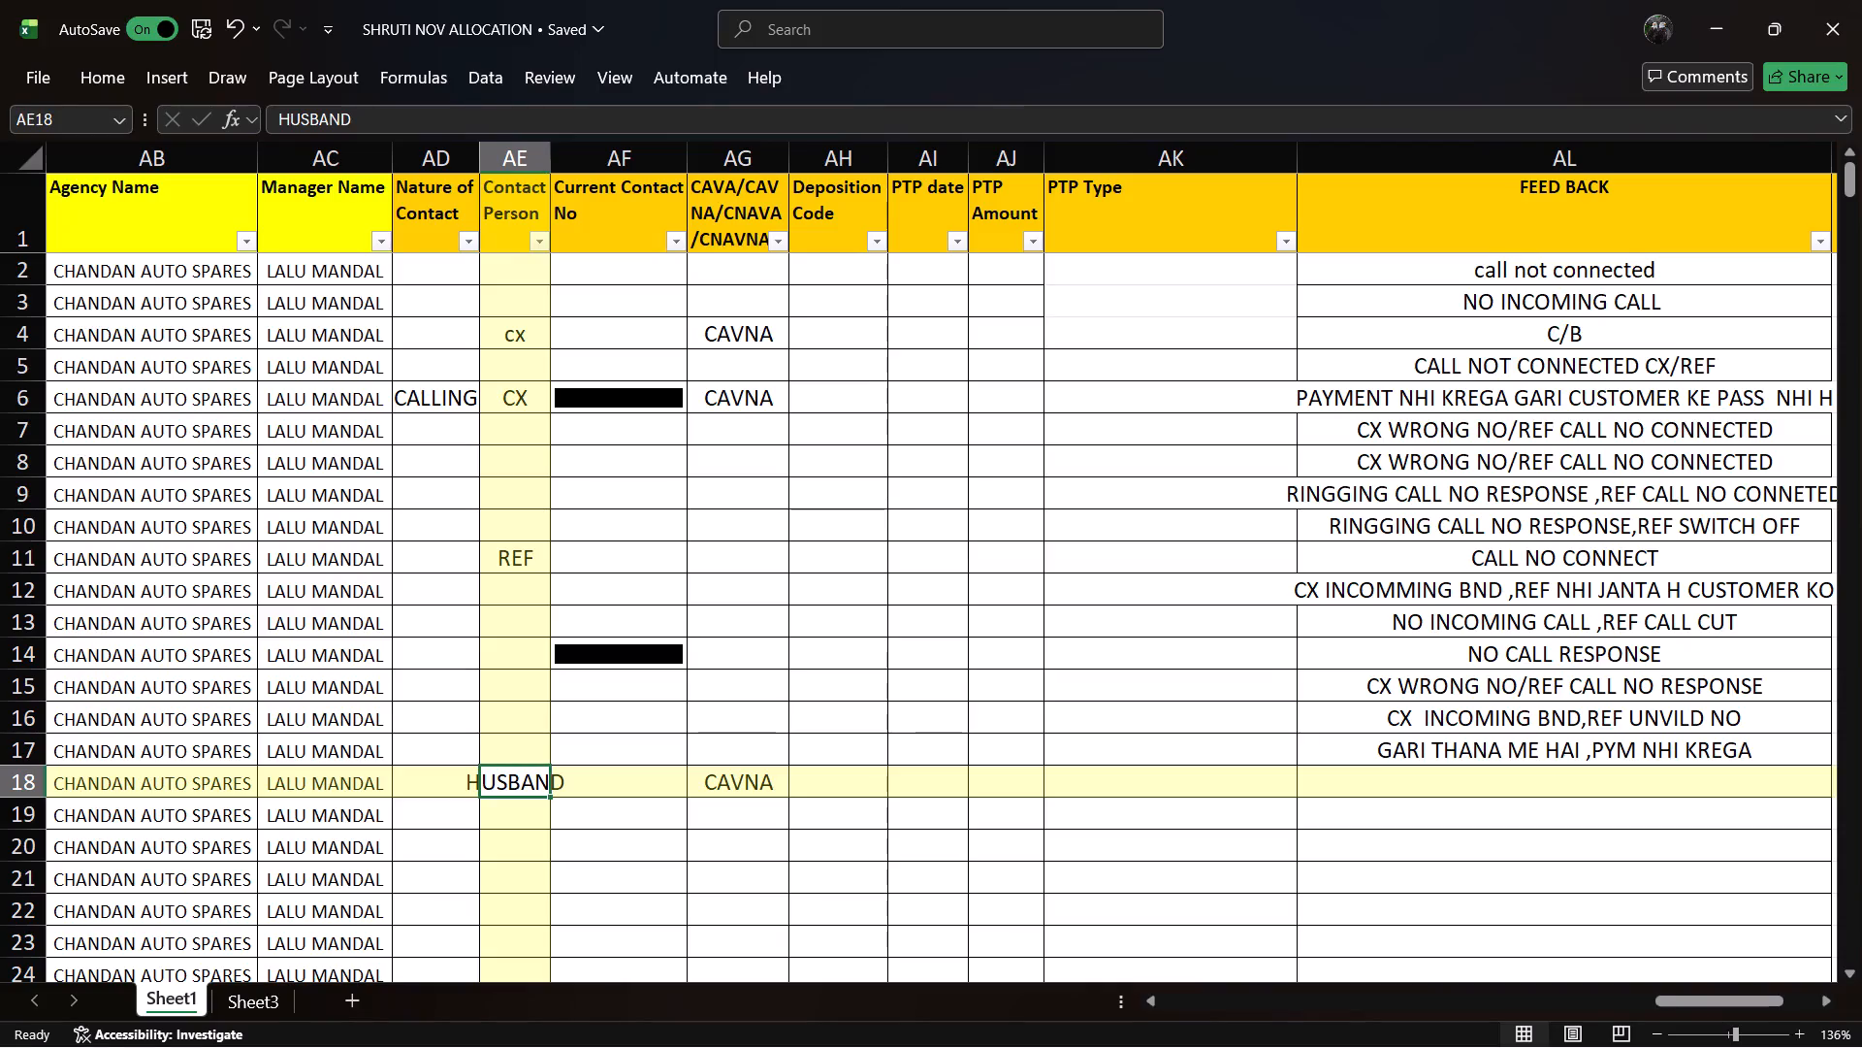
drag(554, 153, 570, 150)
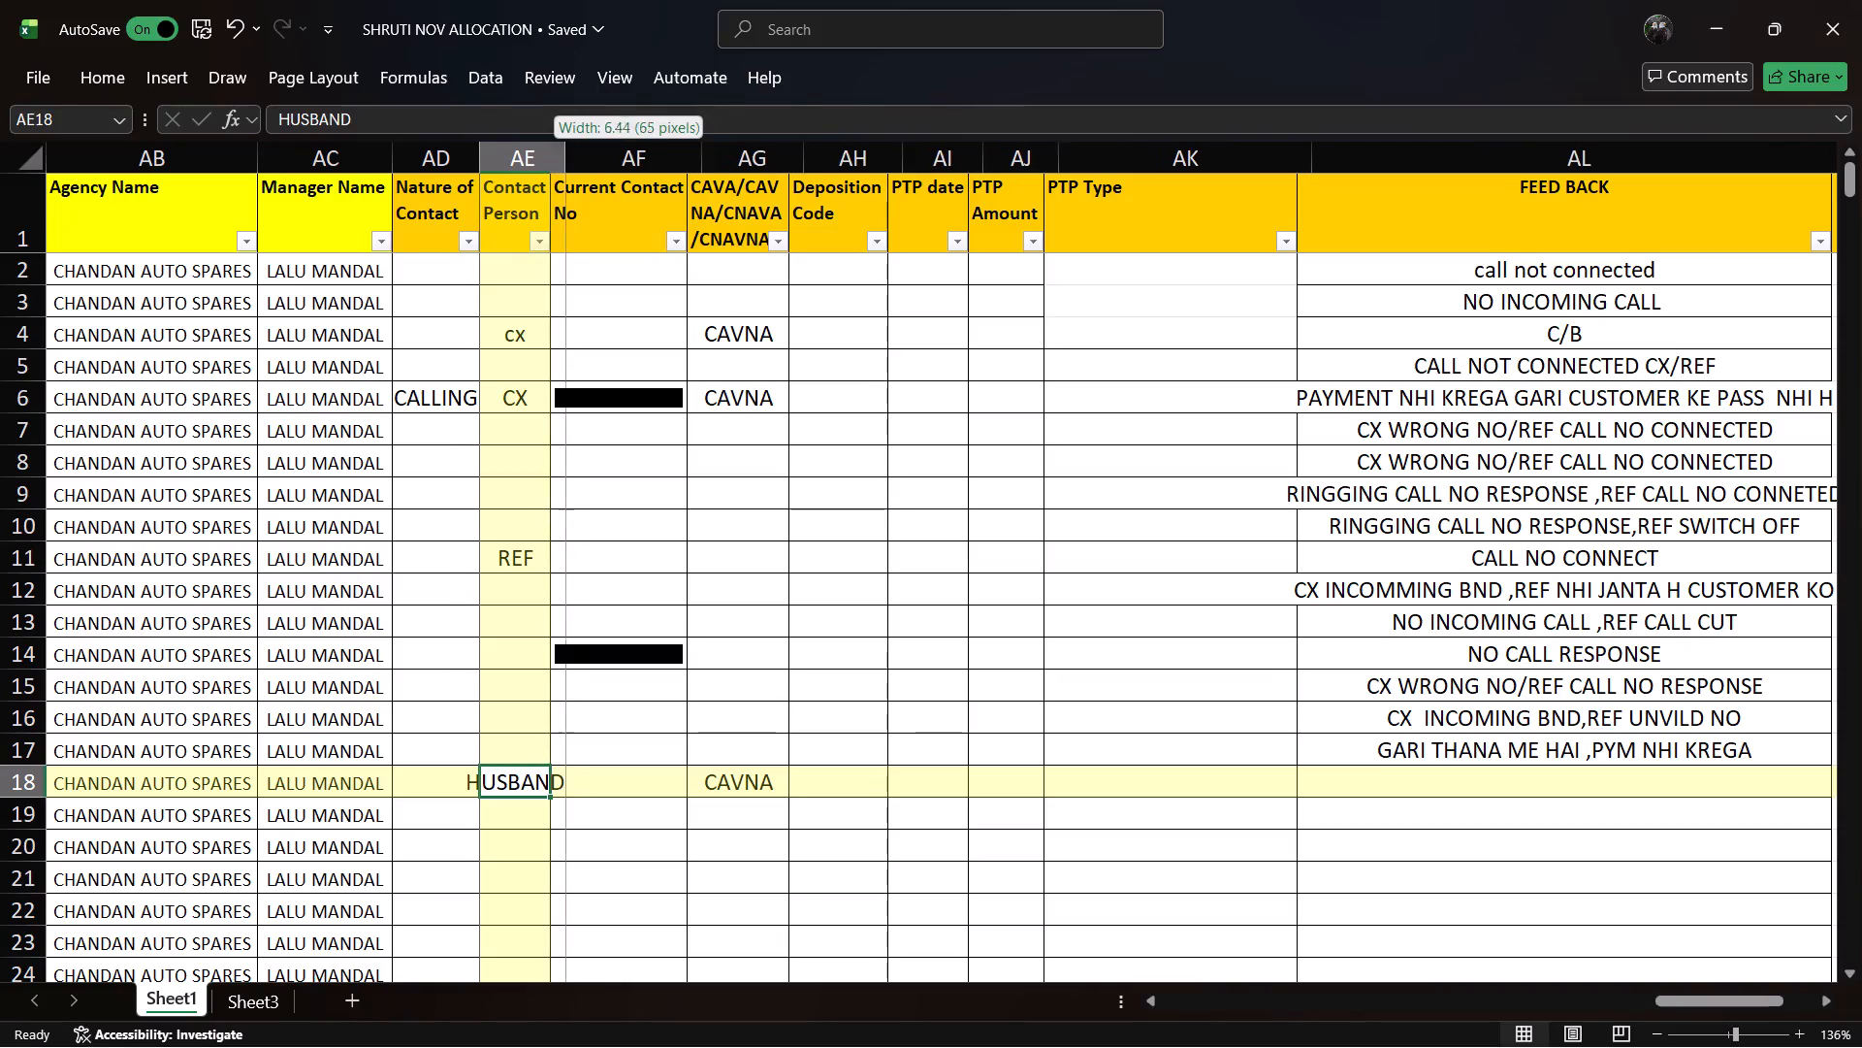
drag(570, 150, 618, 147)
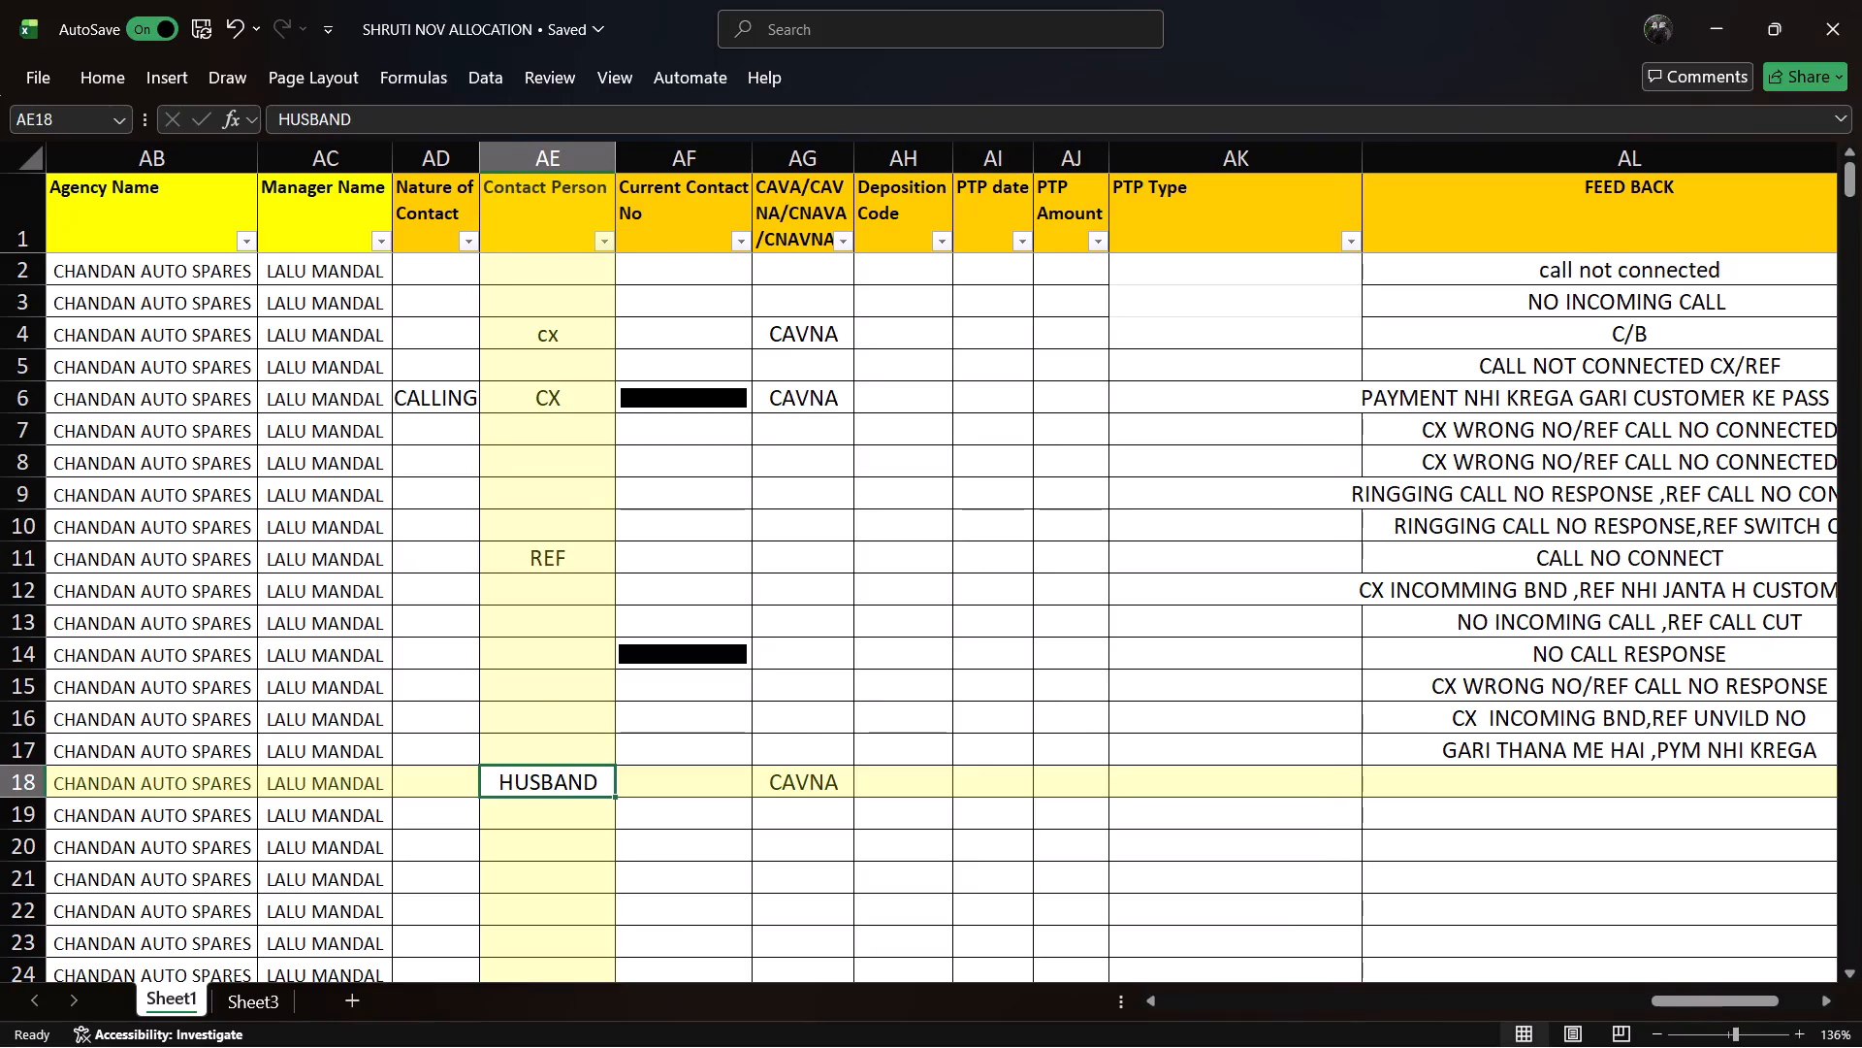
Record the row 18 feedback as "4YR PHLE GARI SHOWROOM ME JAMA KIYA H" and save the workbook.
click(781, 786)
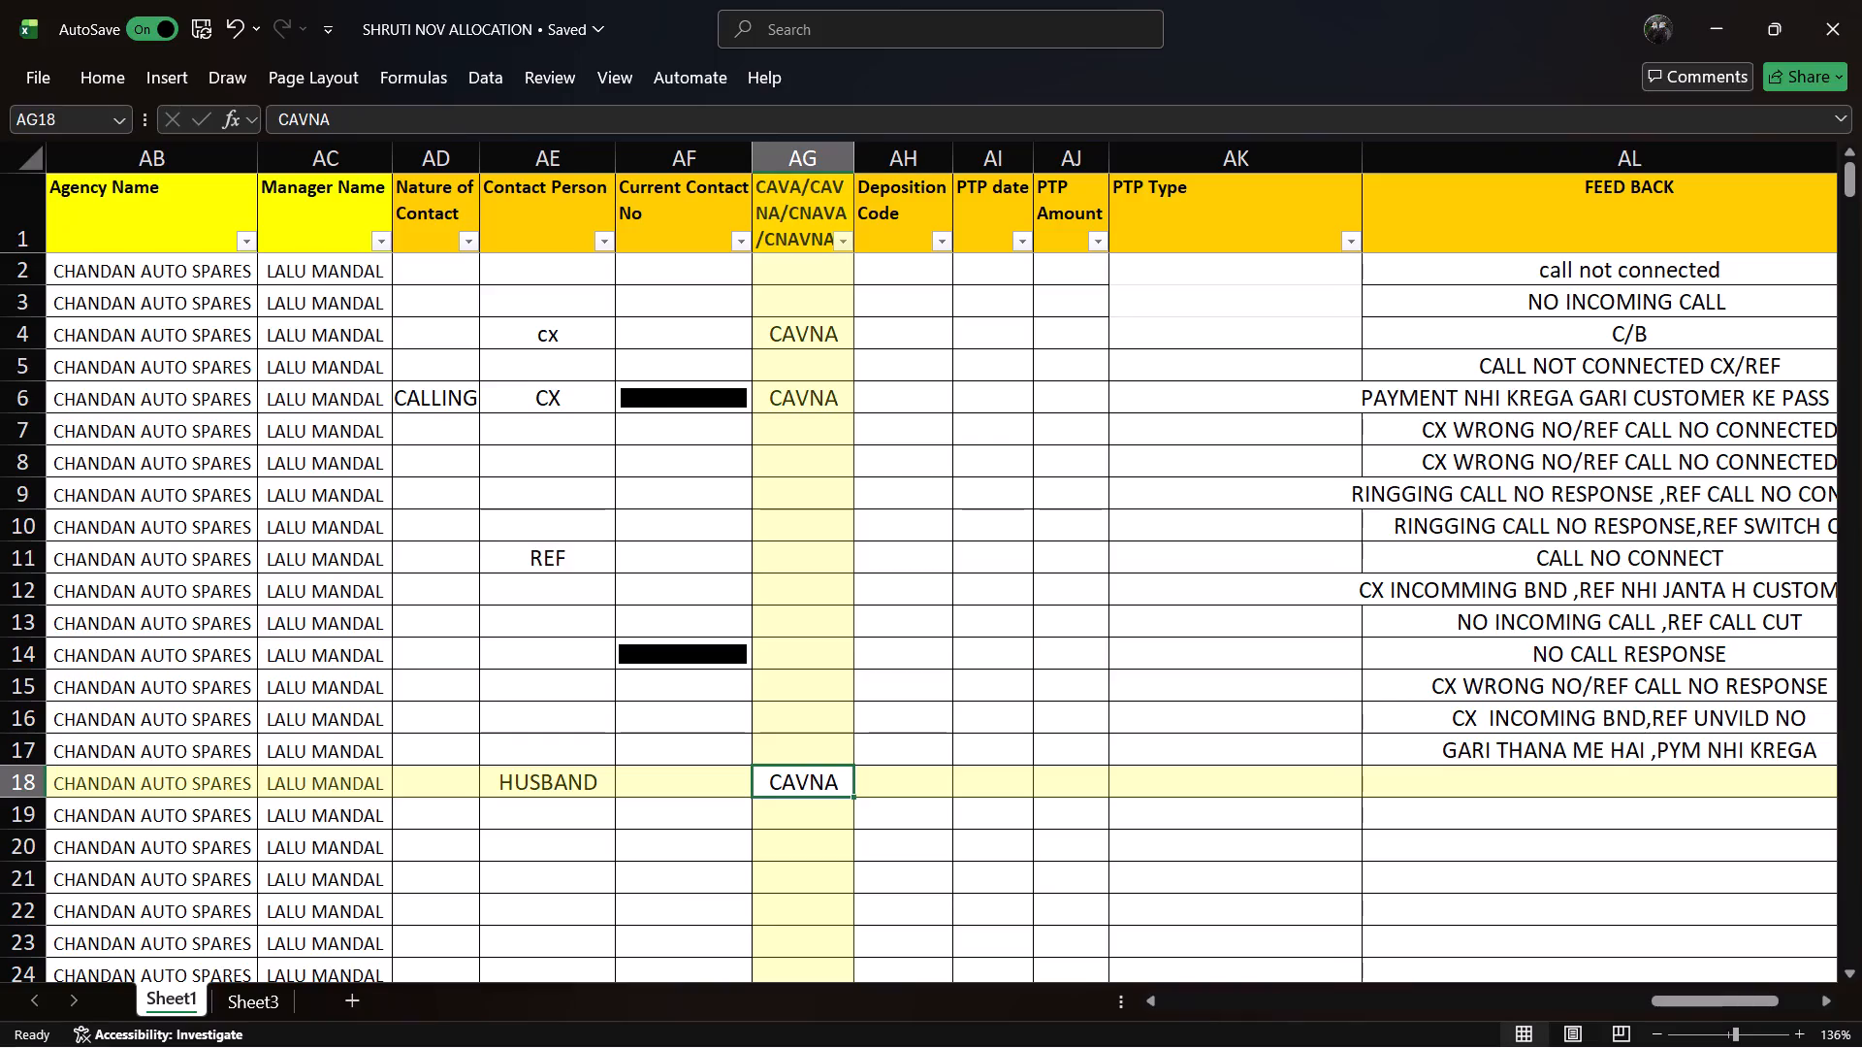
click(699, 787)
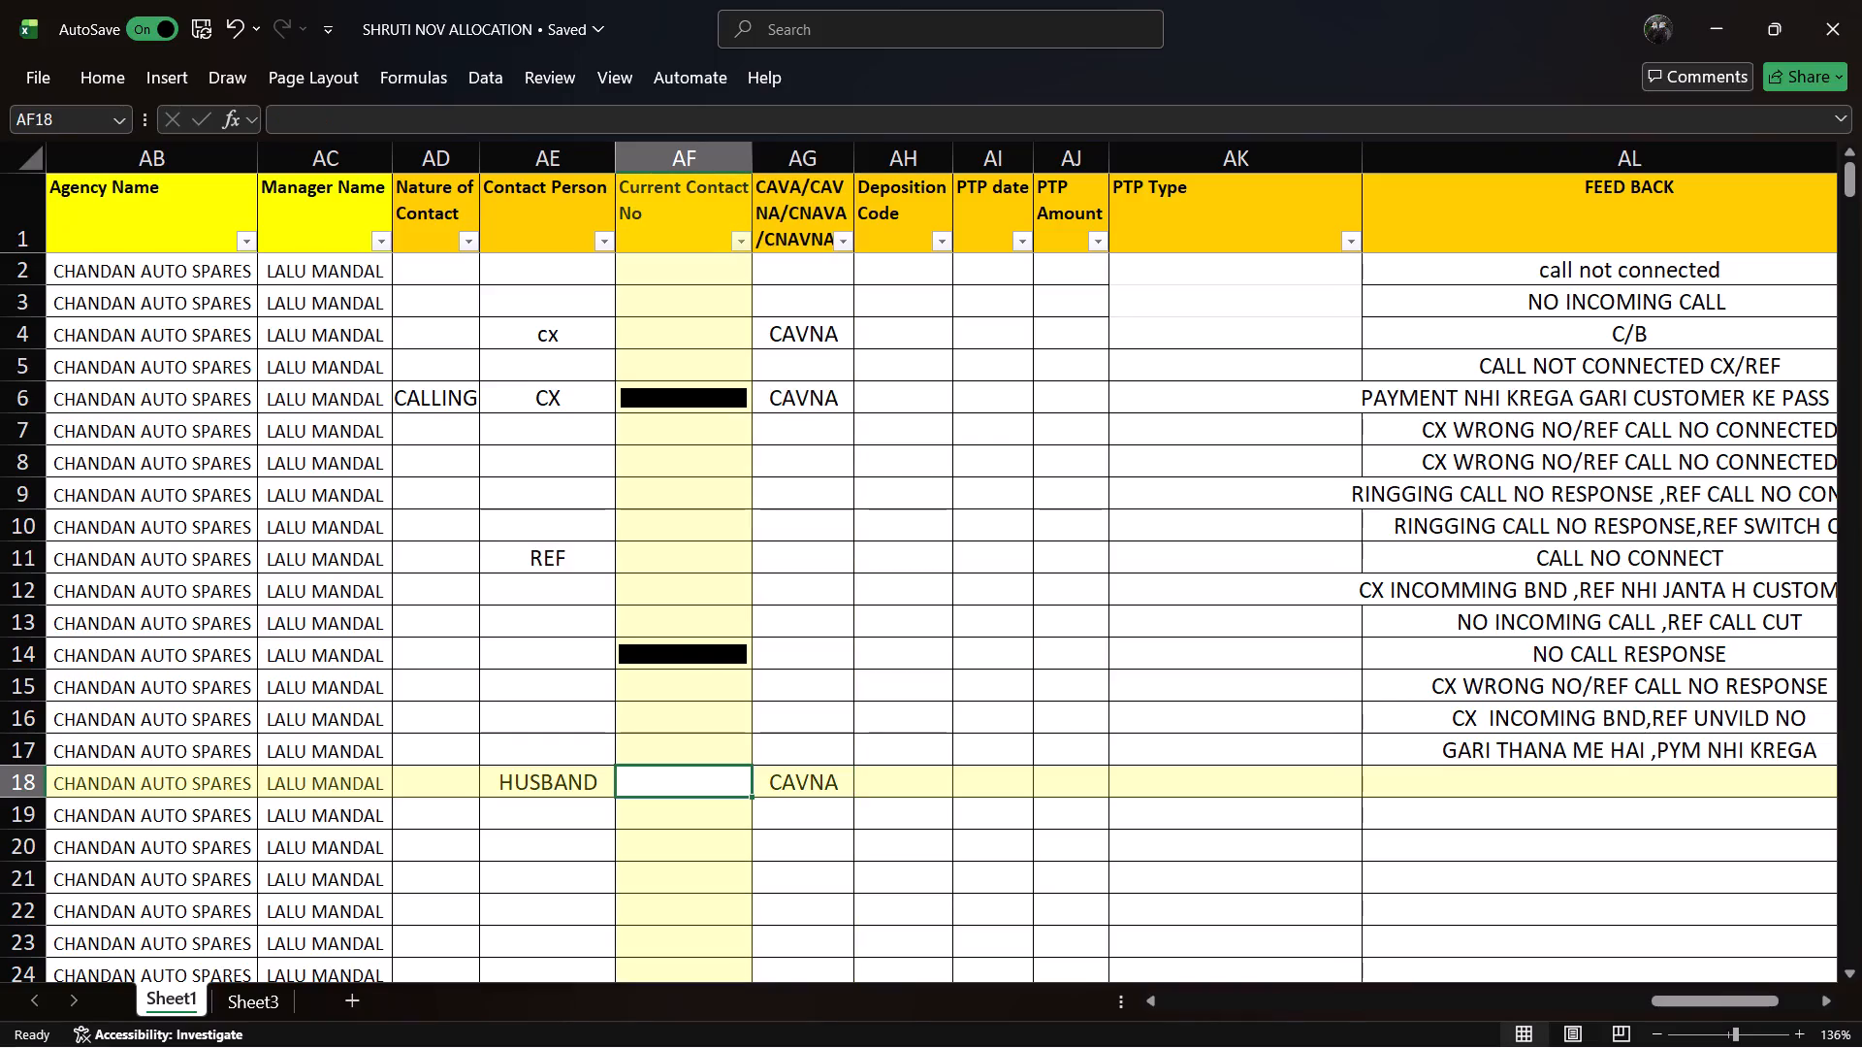
click(1427, 793)
click(1422, 786)
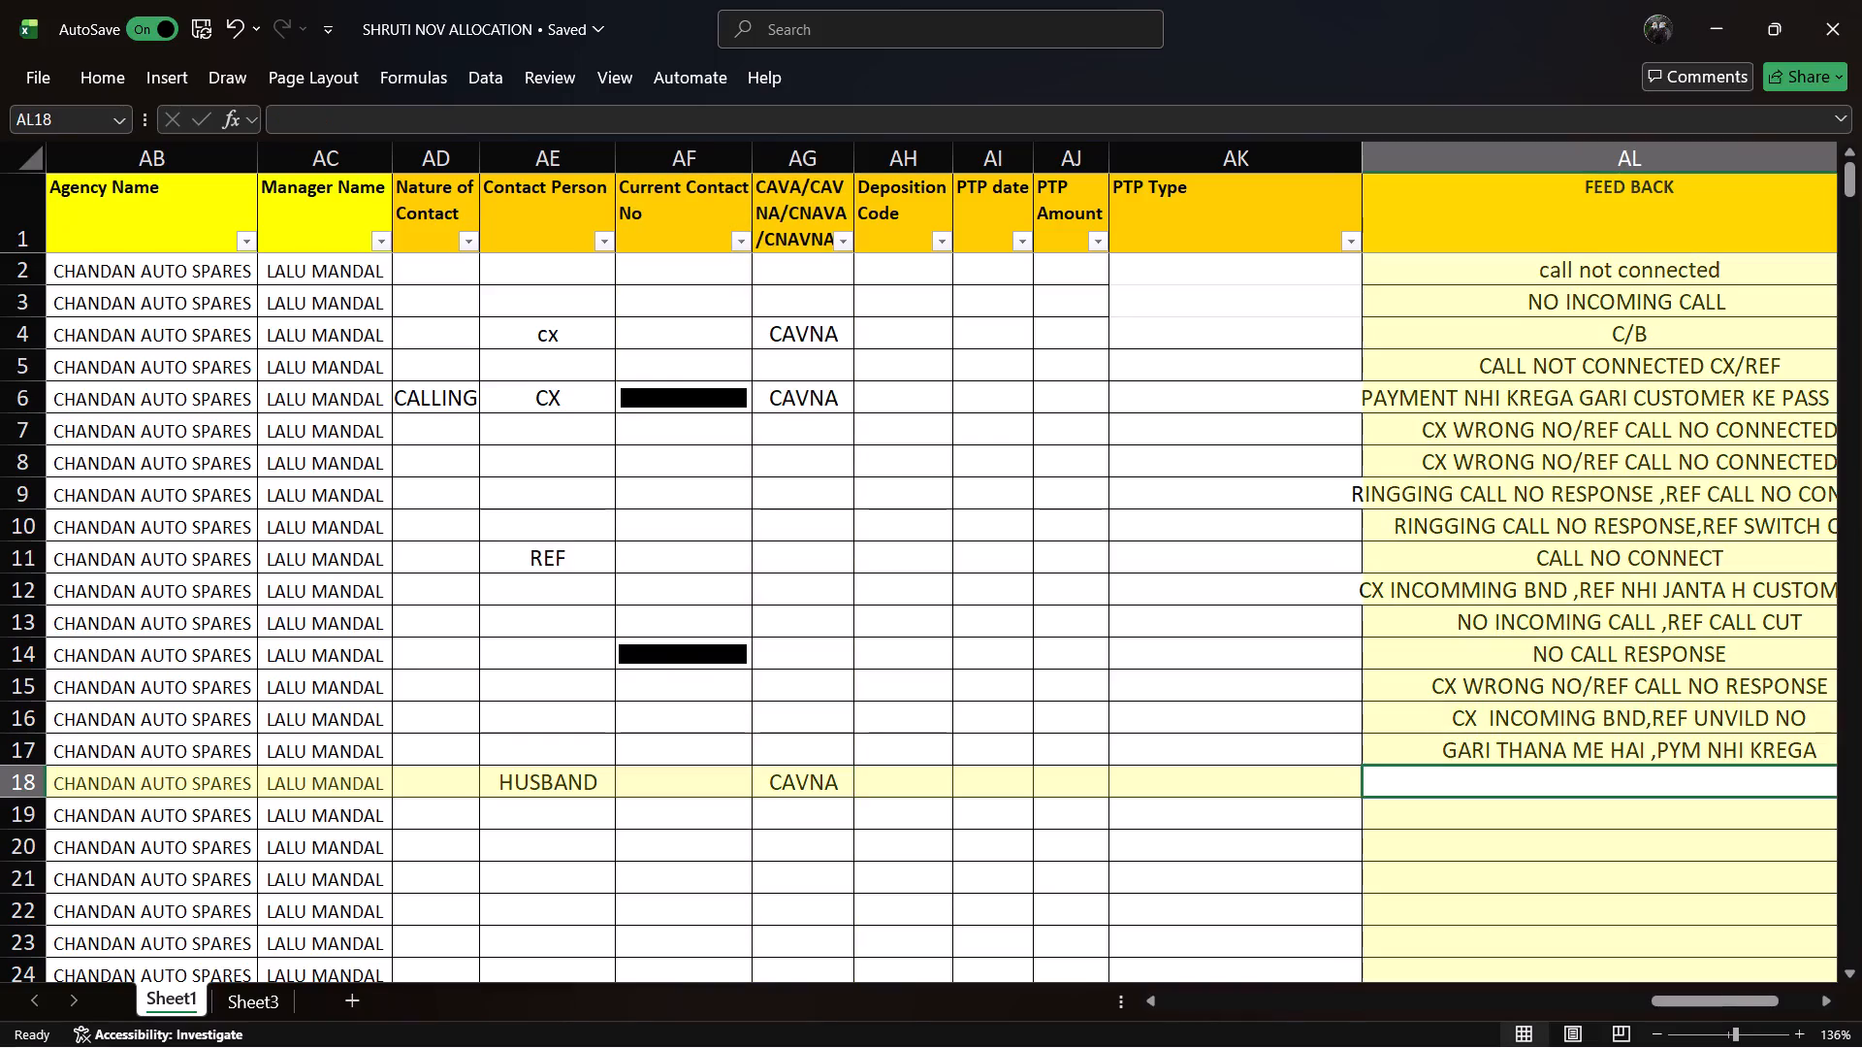
key(4)
text(YR)
key(space)
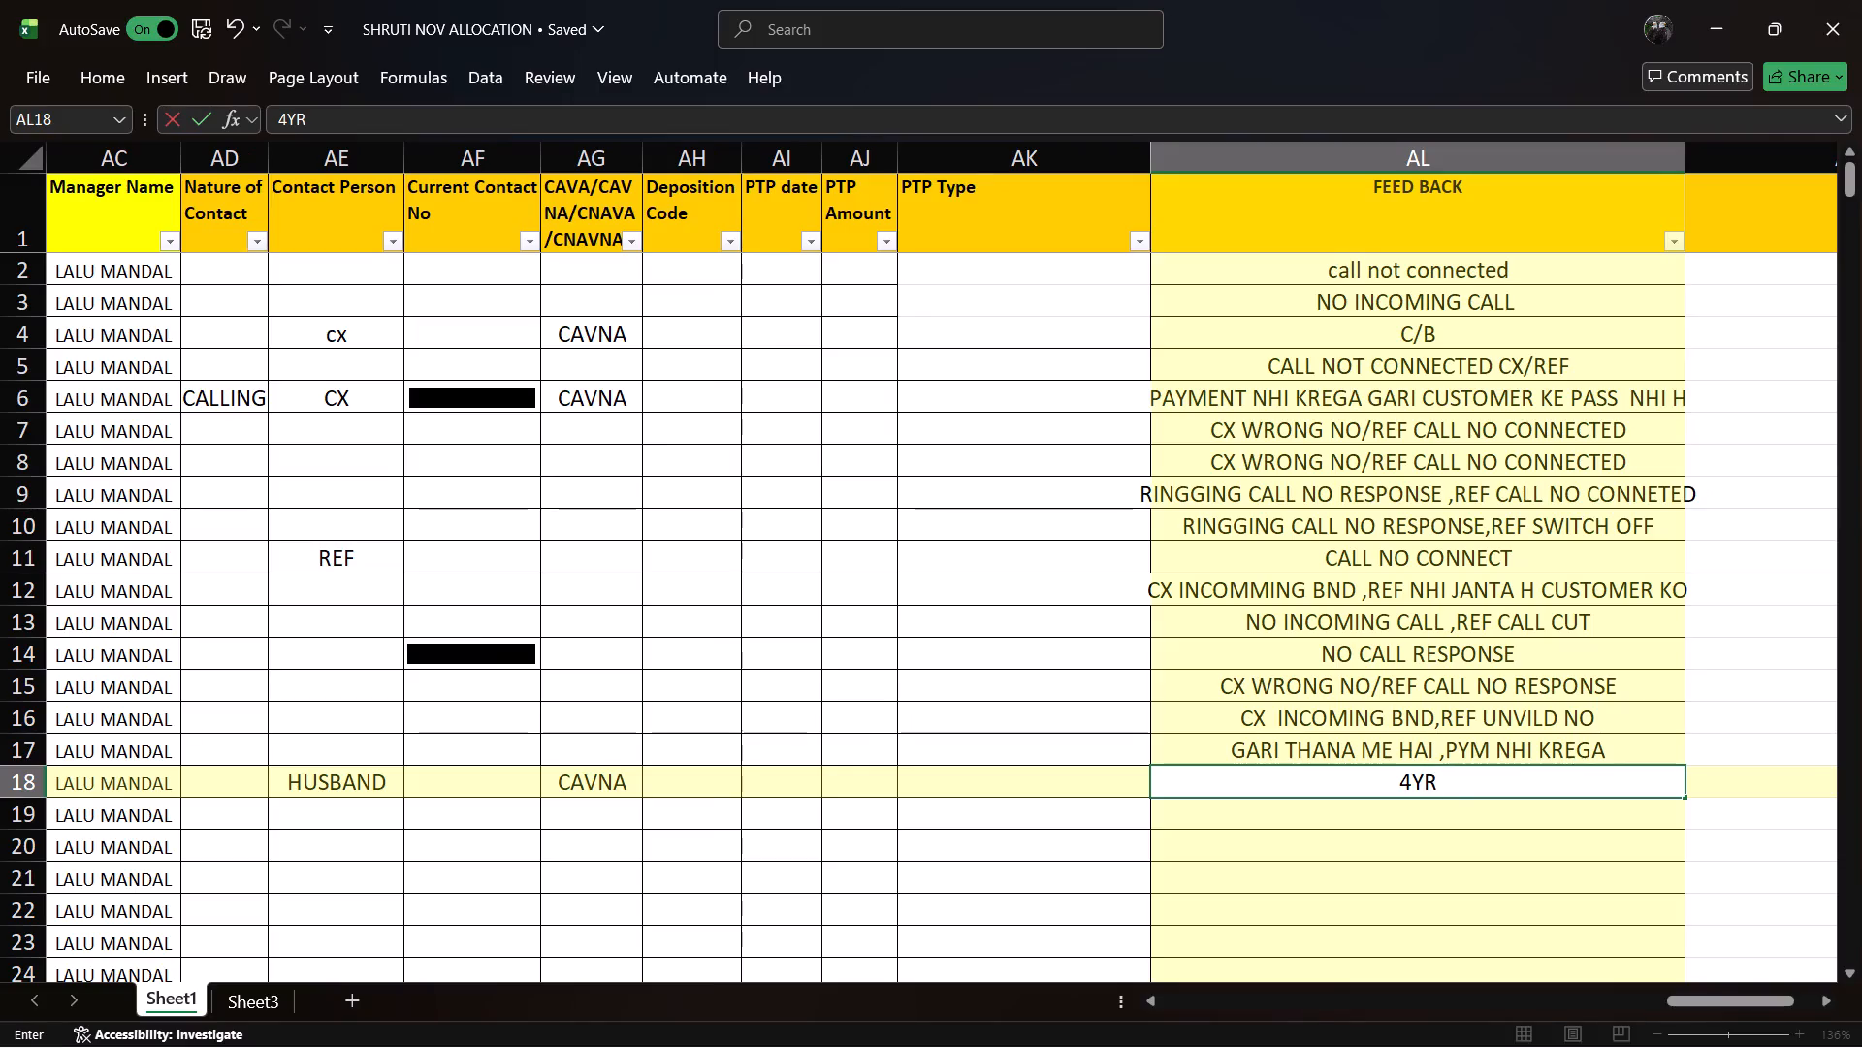
text(PHLE)
key(space)
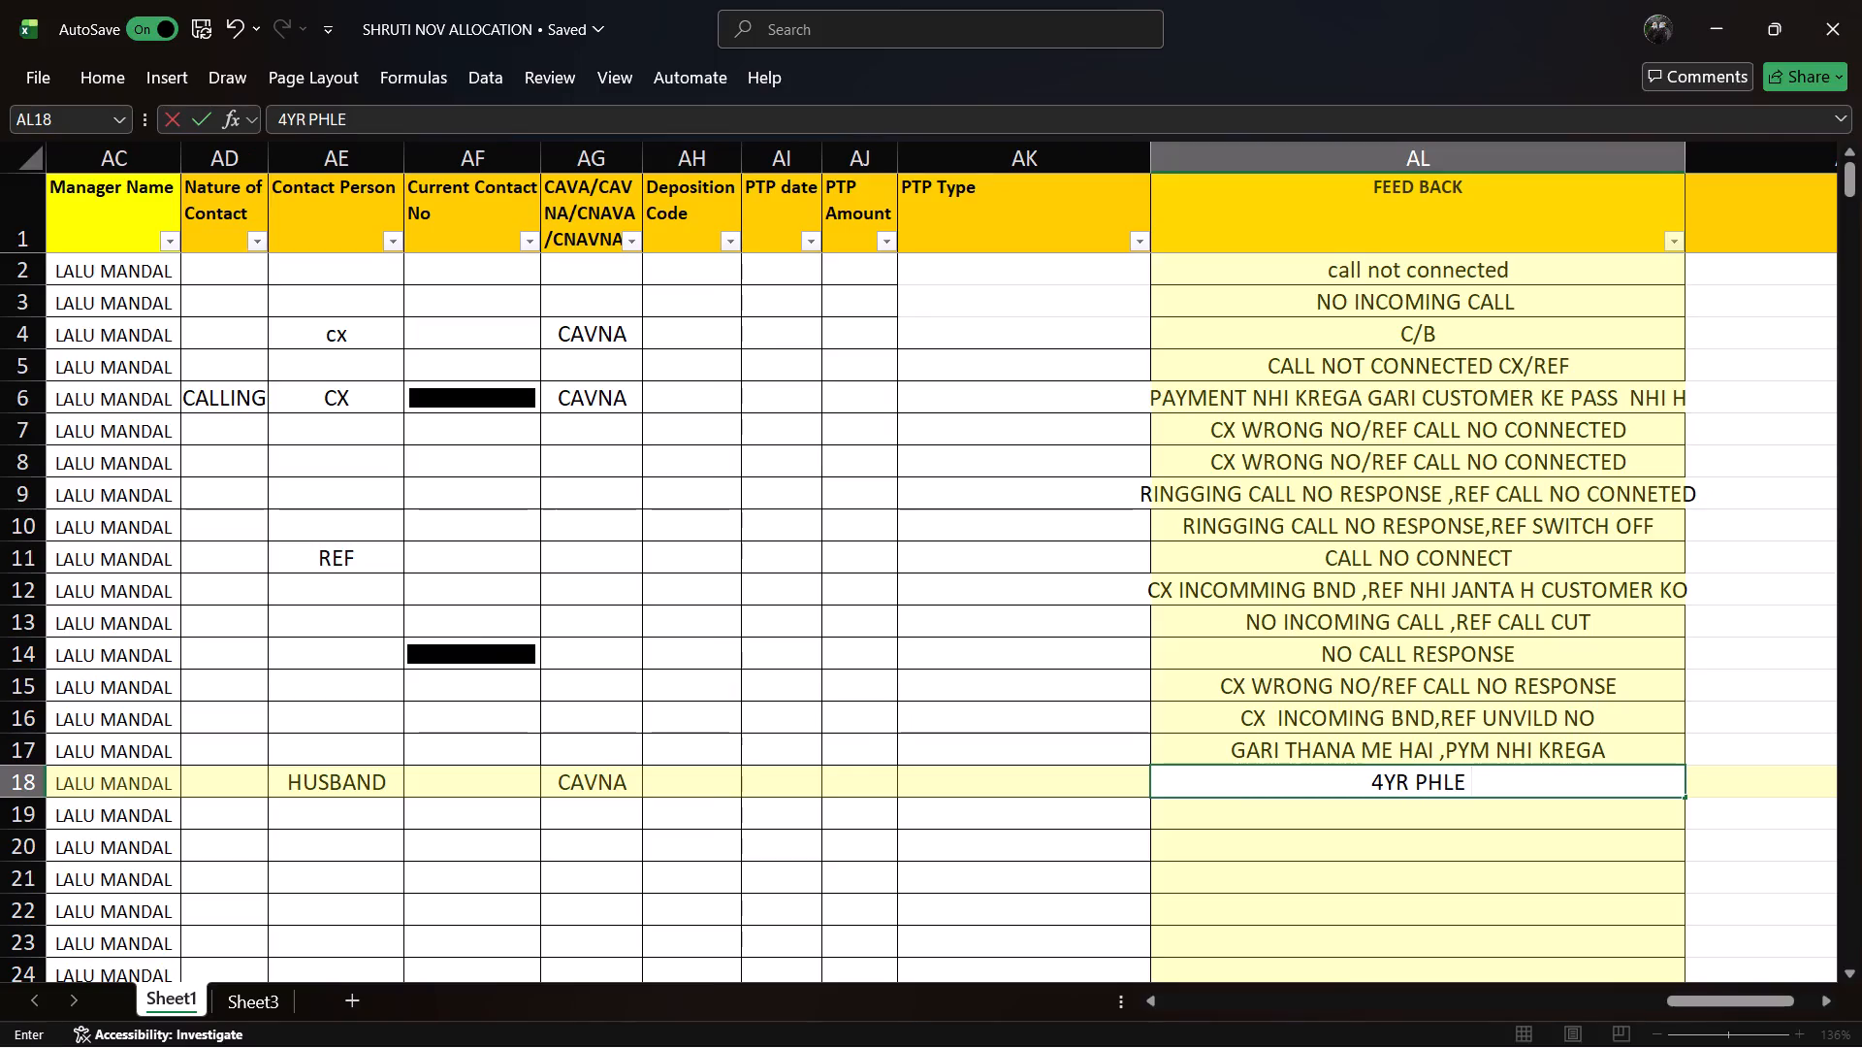
text(ARI)
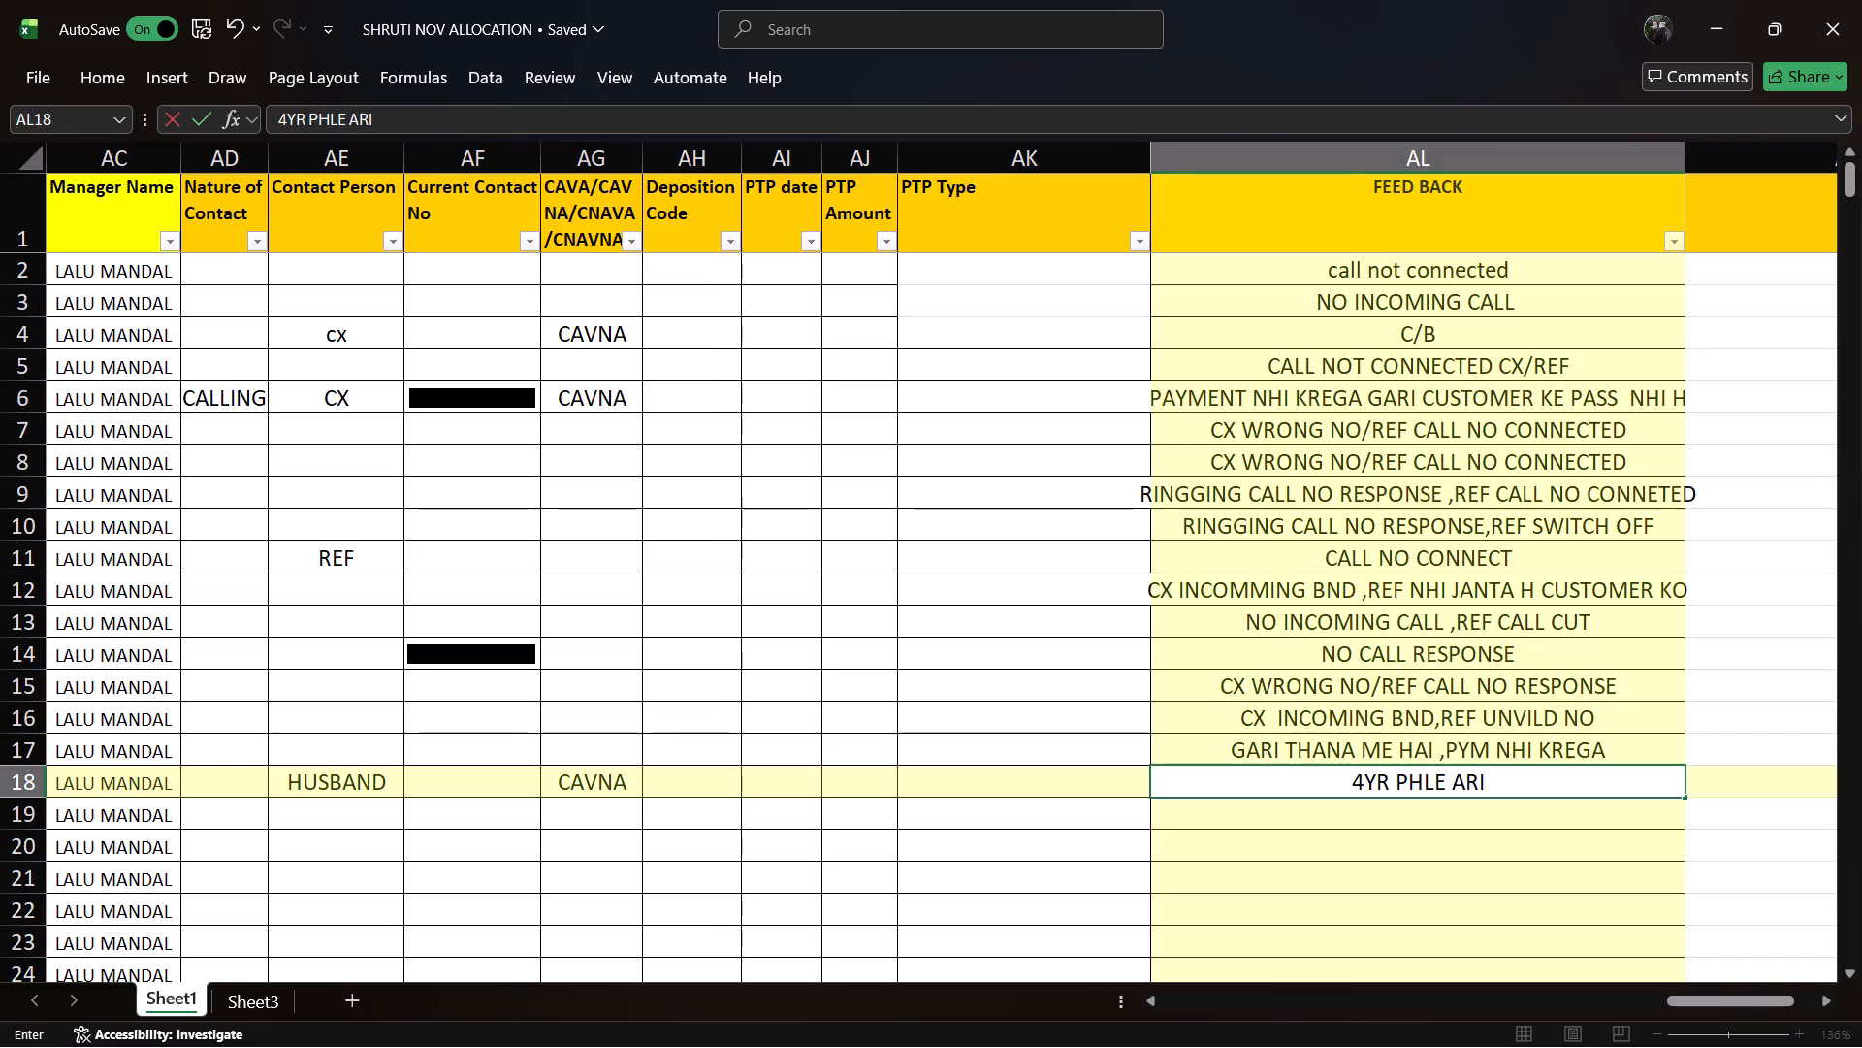
key(BackSpace)
key(BackSpace)
key(BackSpace)
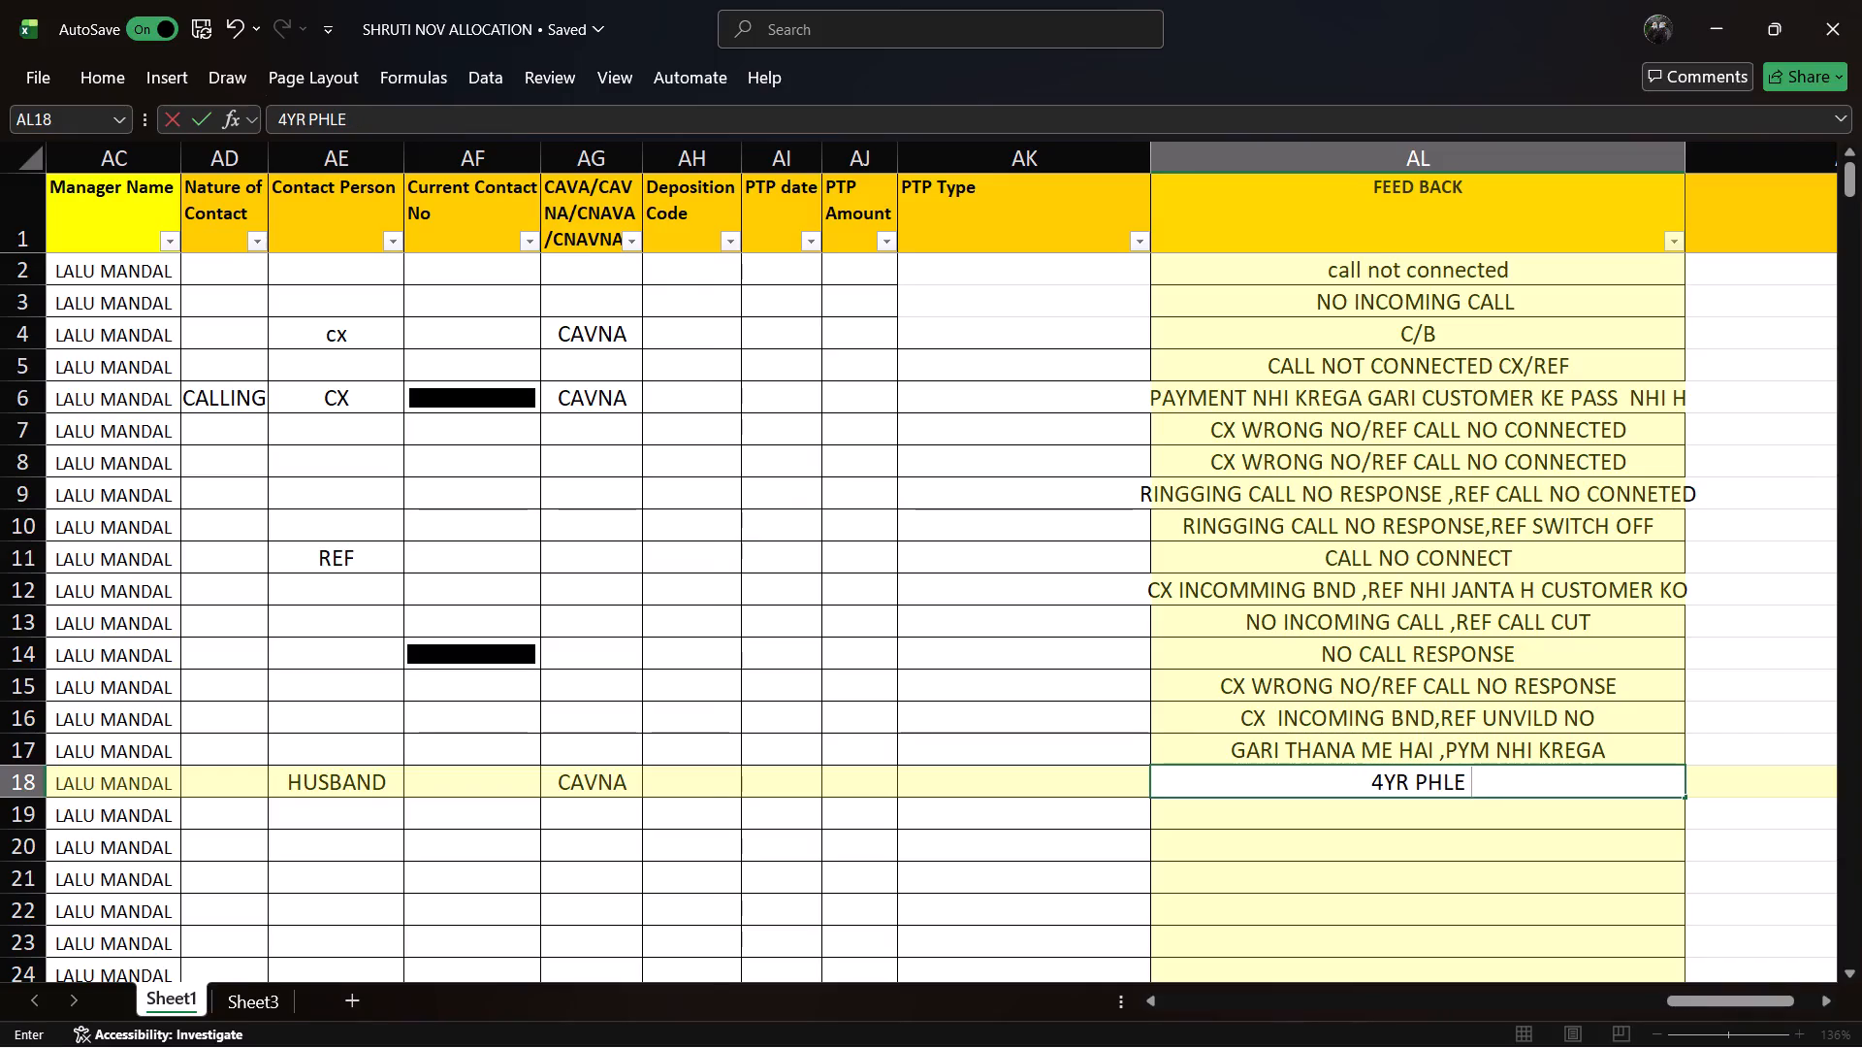
text(GARI)
key(space)
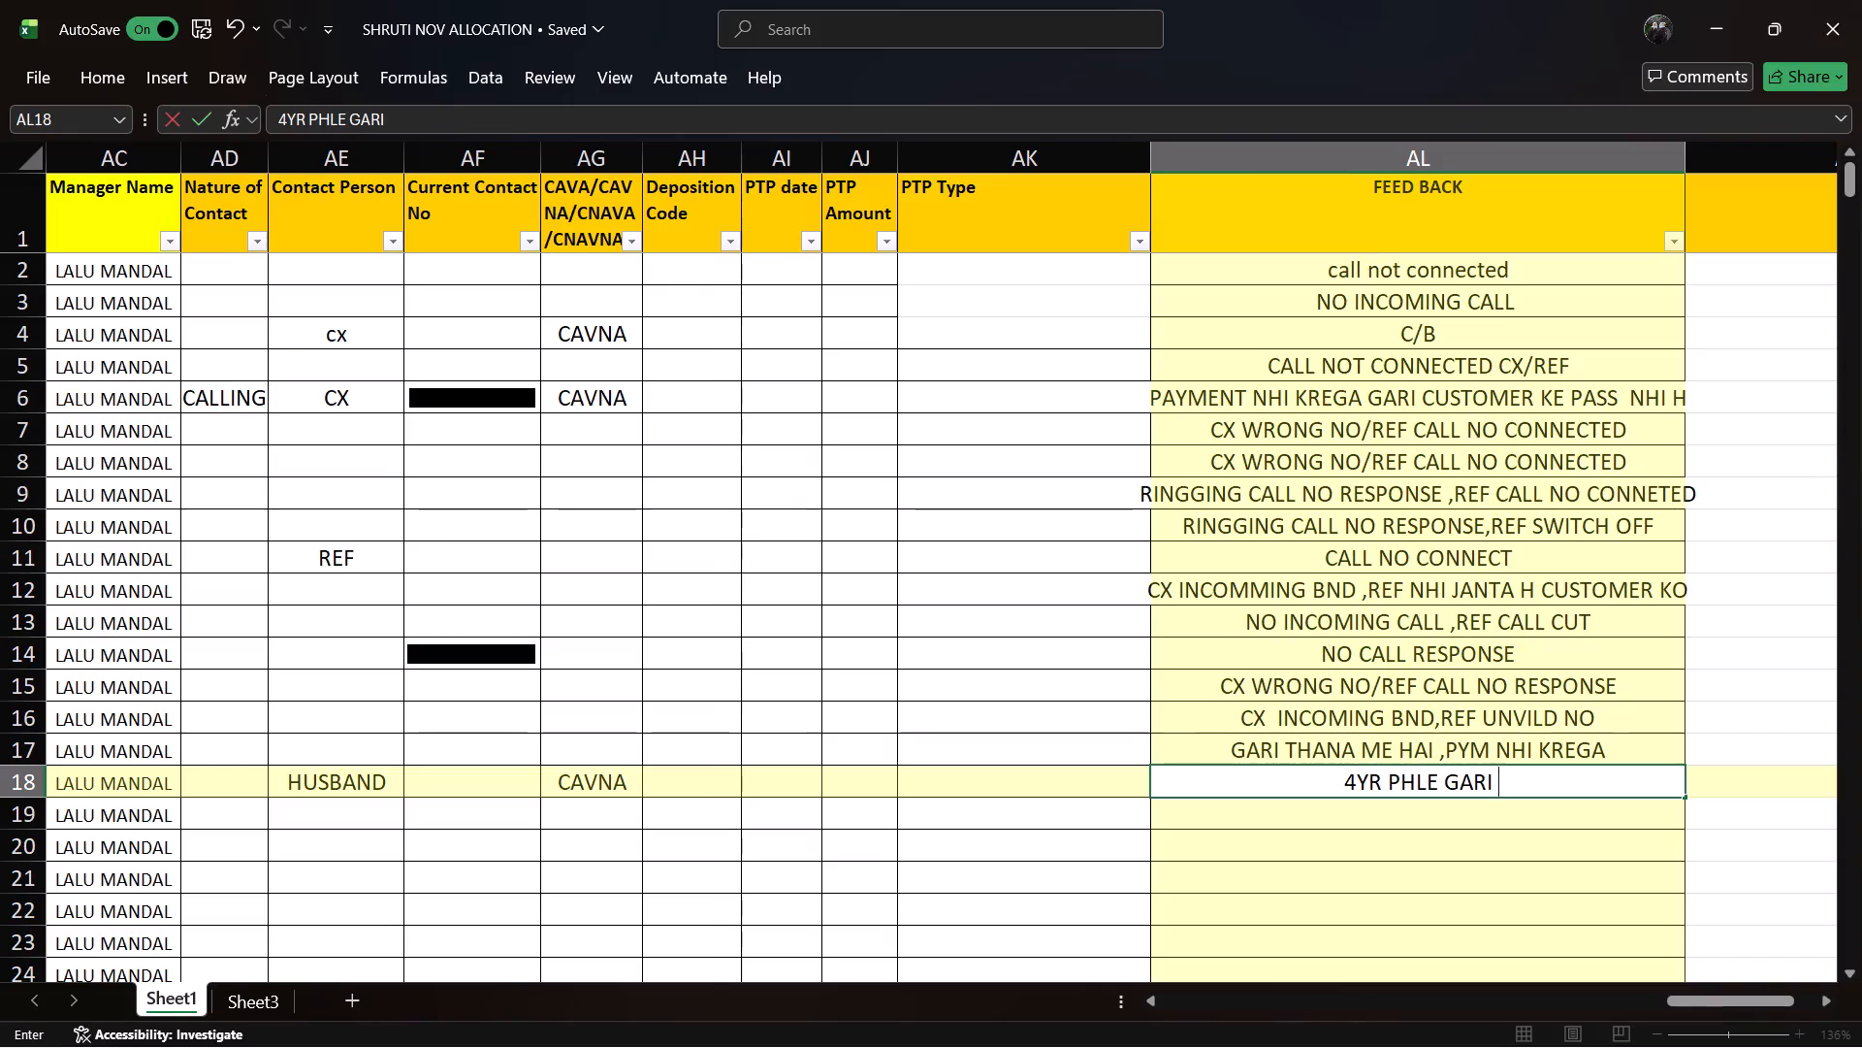
text(SHOWR)
text(OOM)
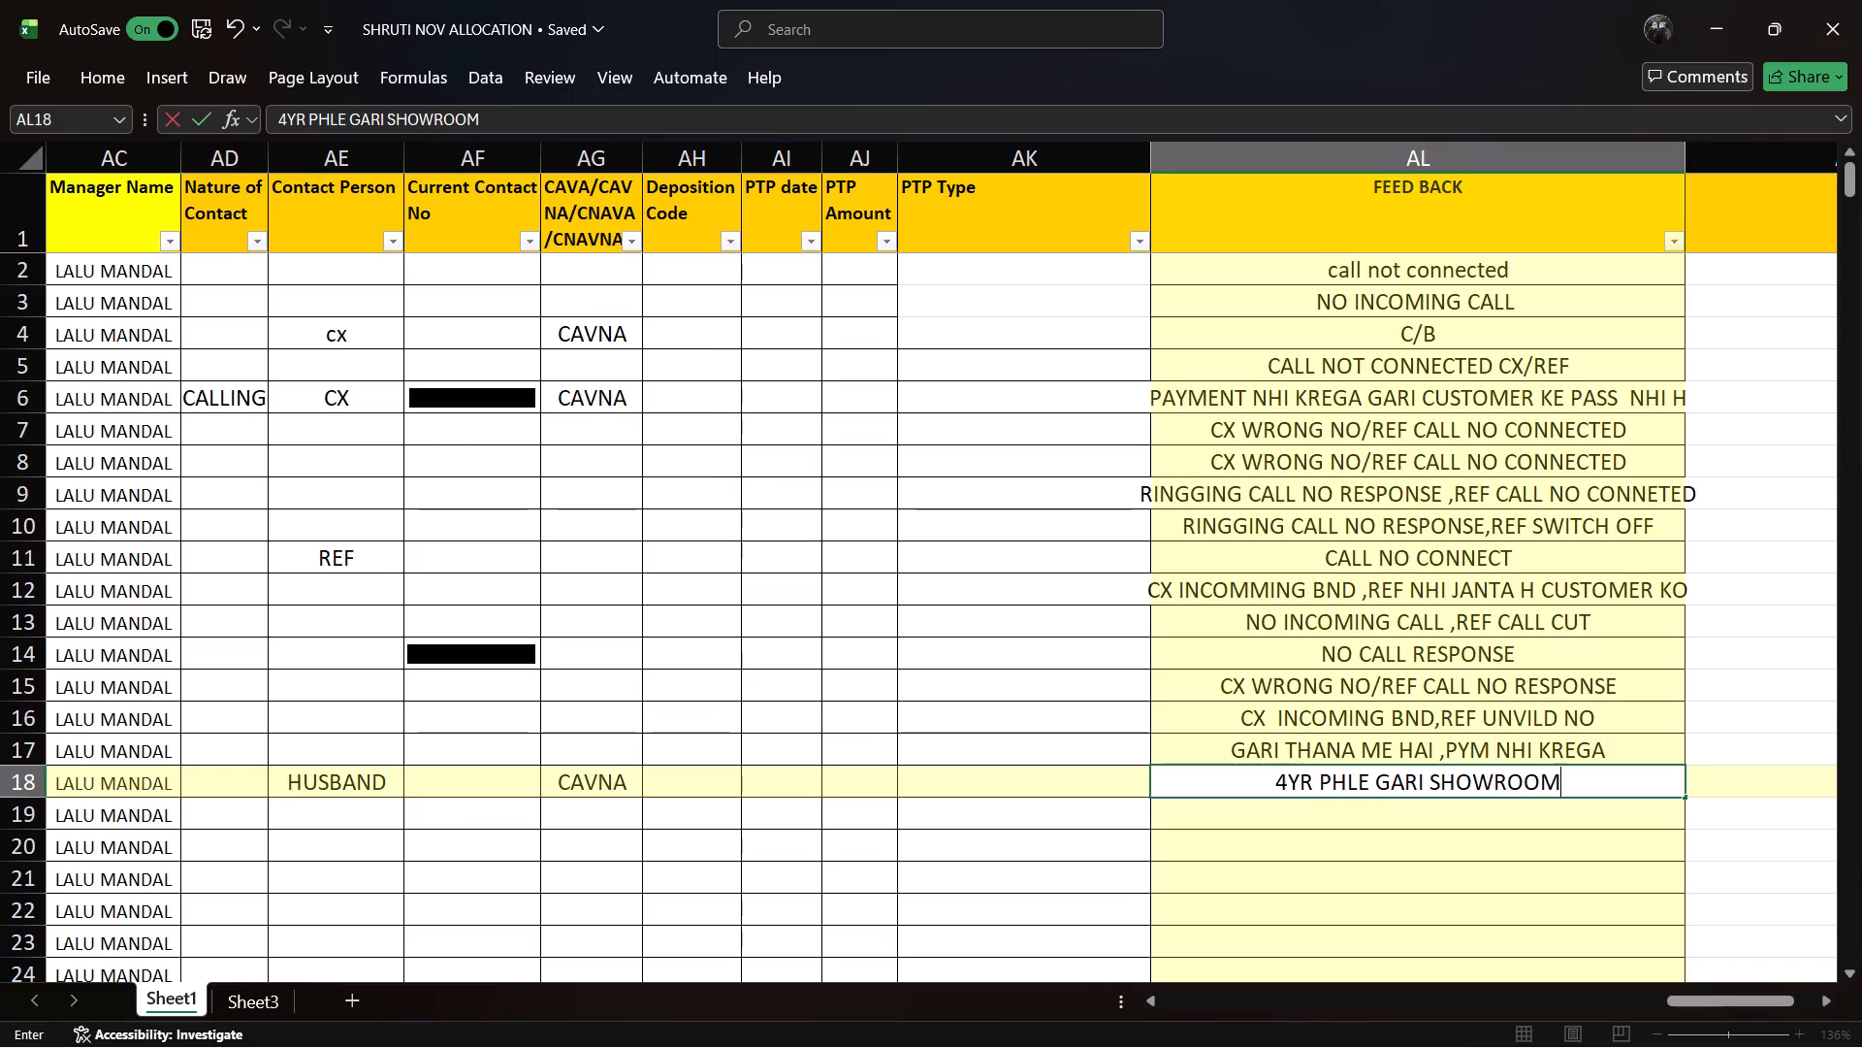
key(space)
text(ME)
key(space)
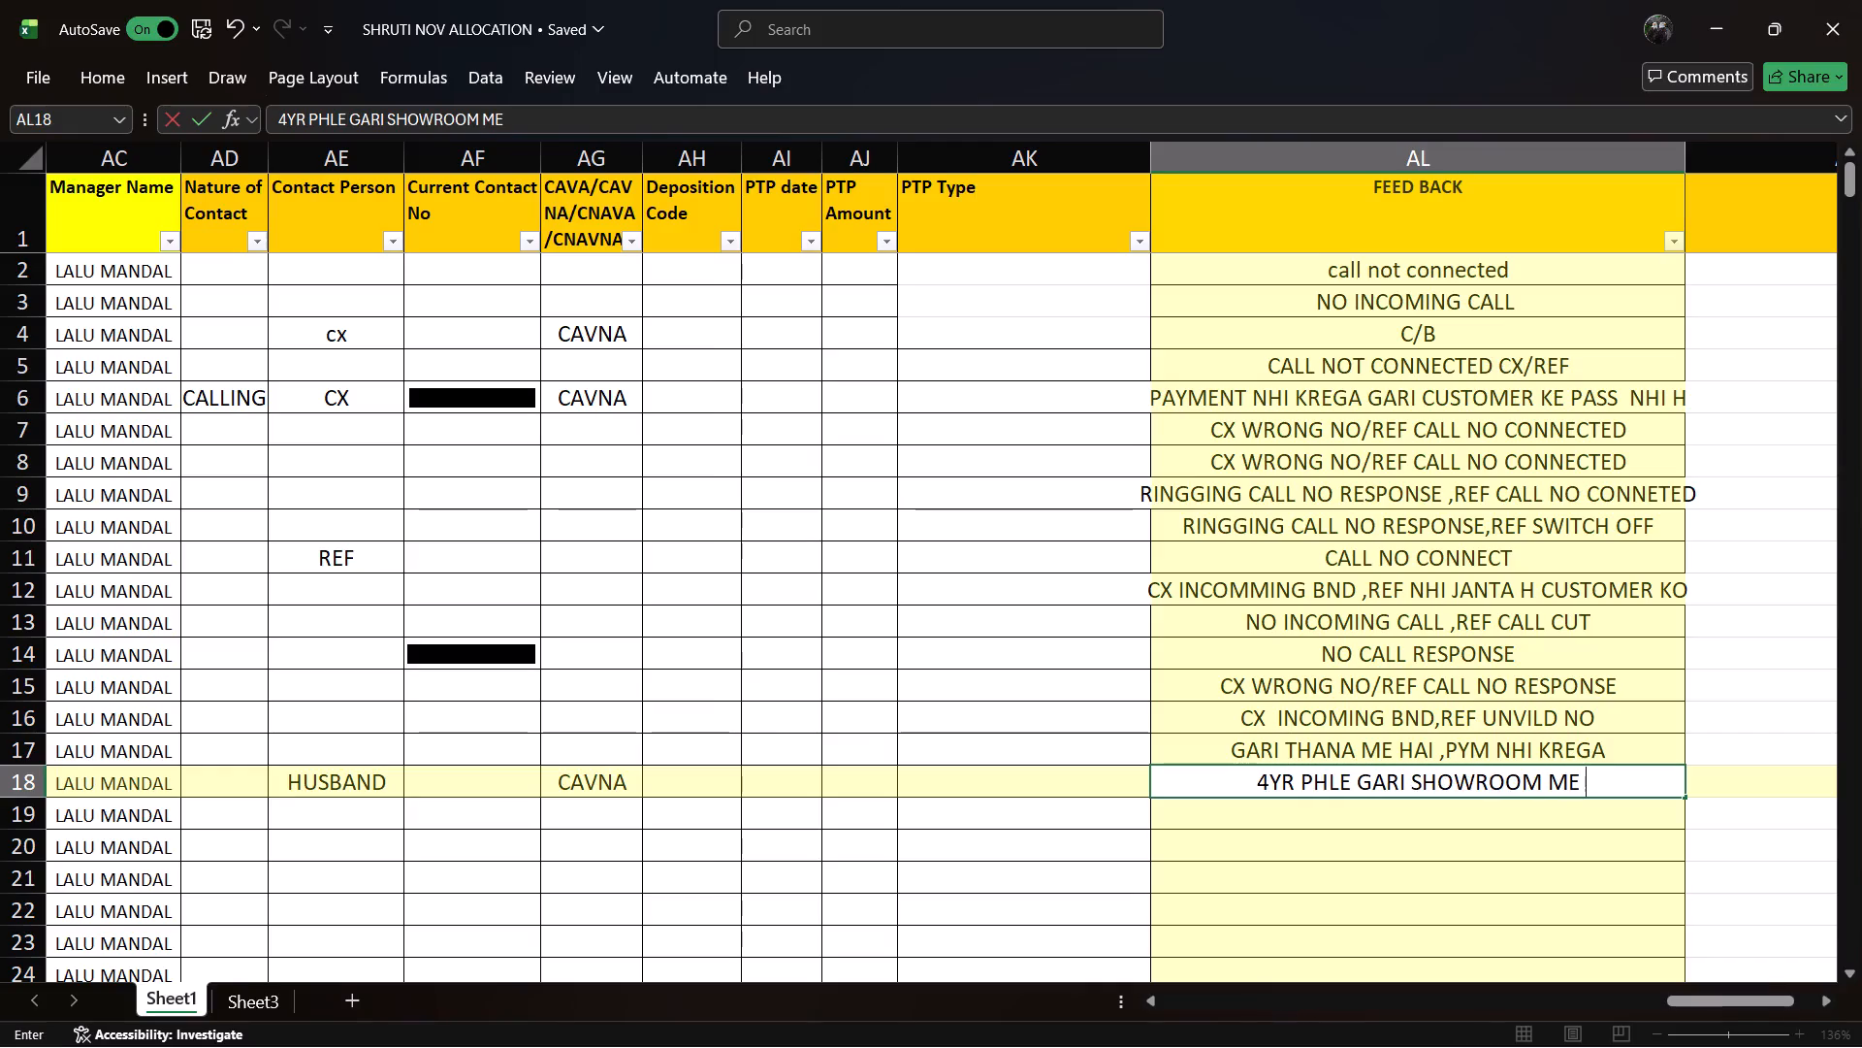
text(JAMA KIYA HIA)
key(BackSpace)
key(BackSpace)
key(BackSpace)
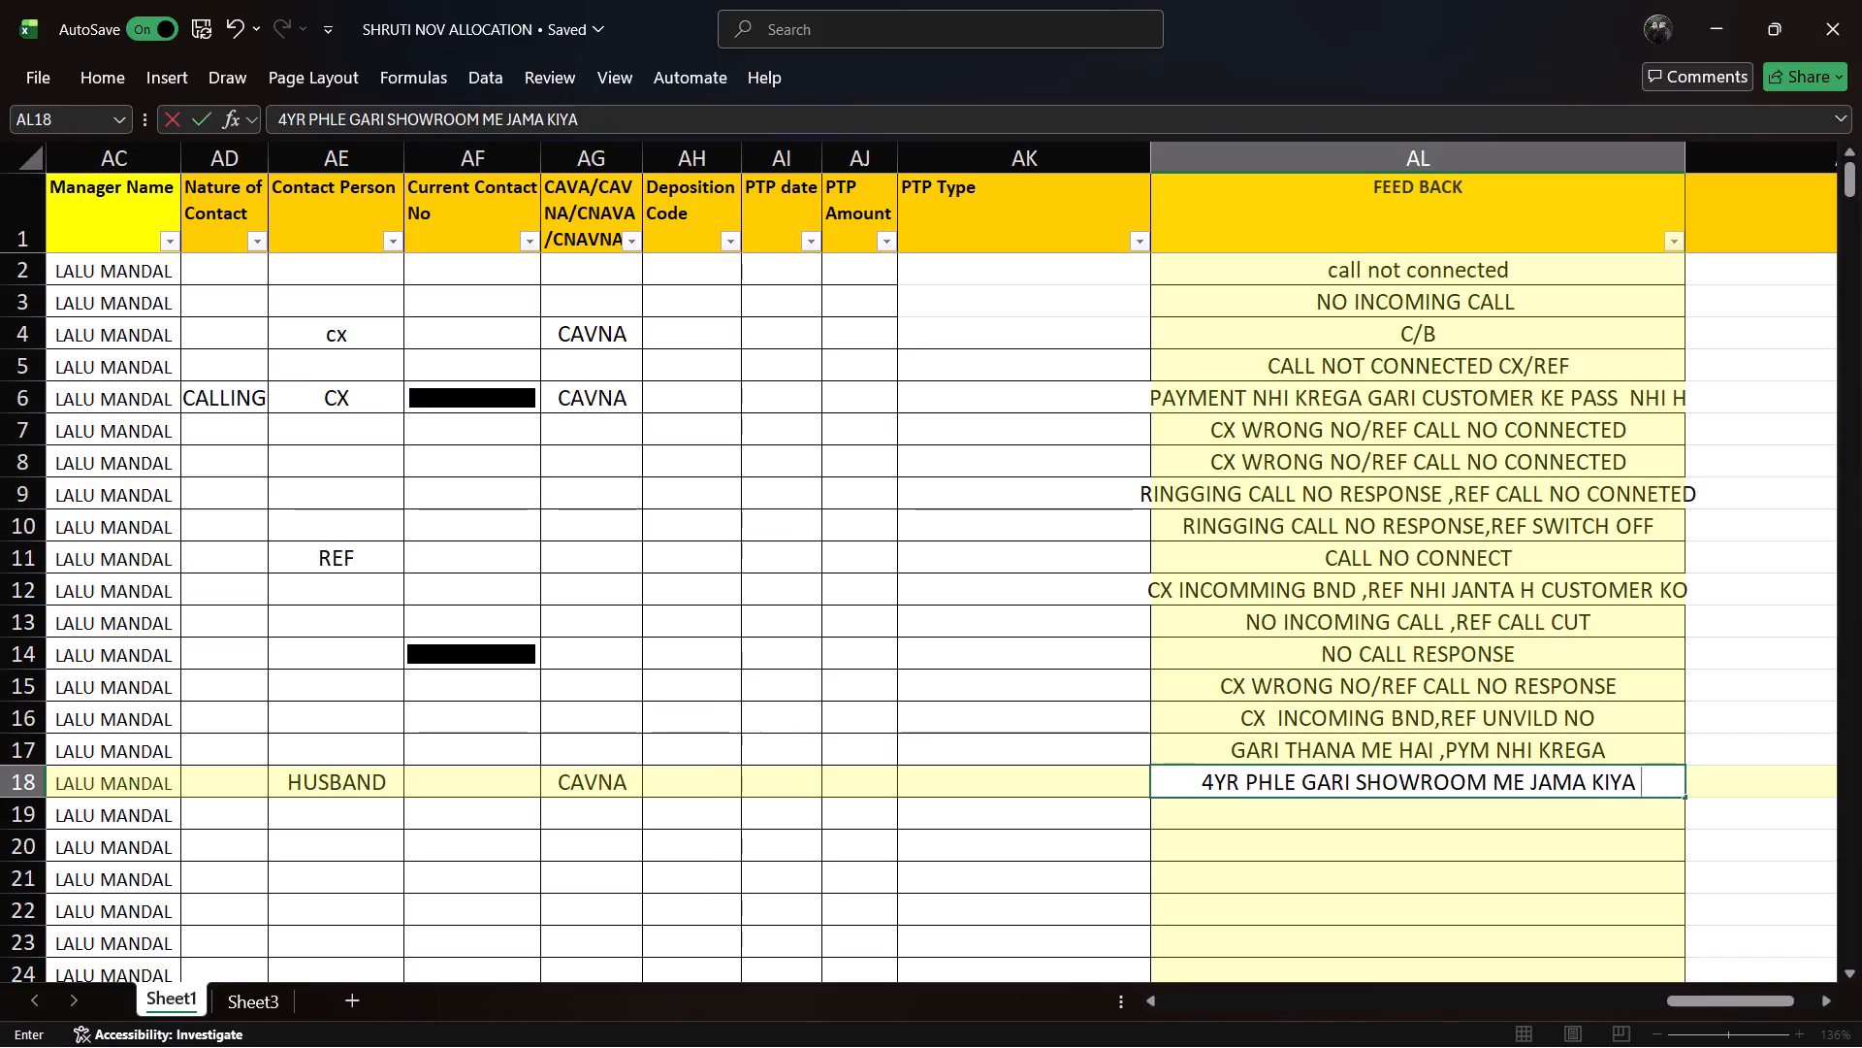
key(h)
key(Down)
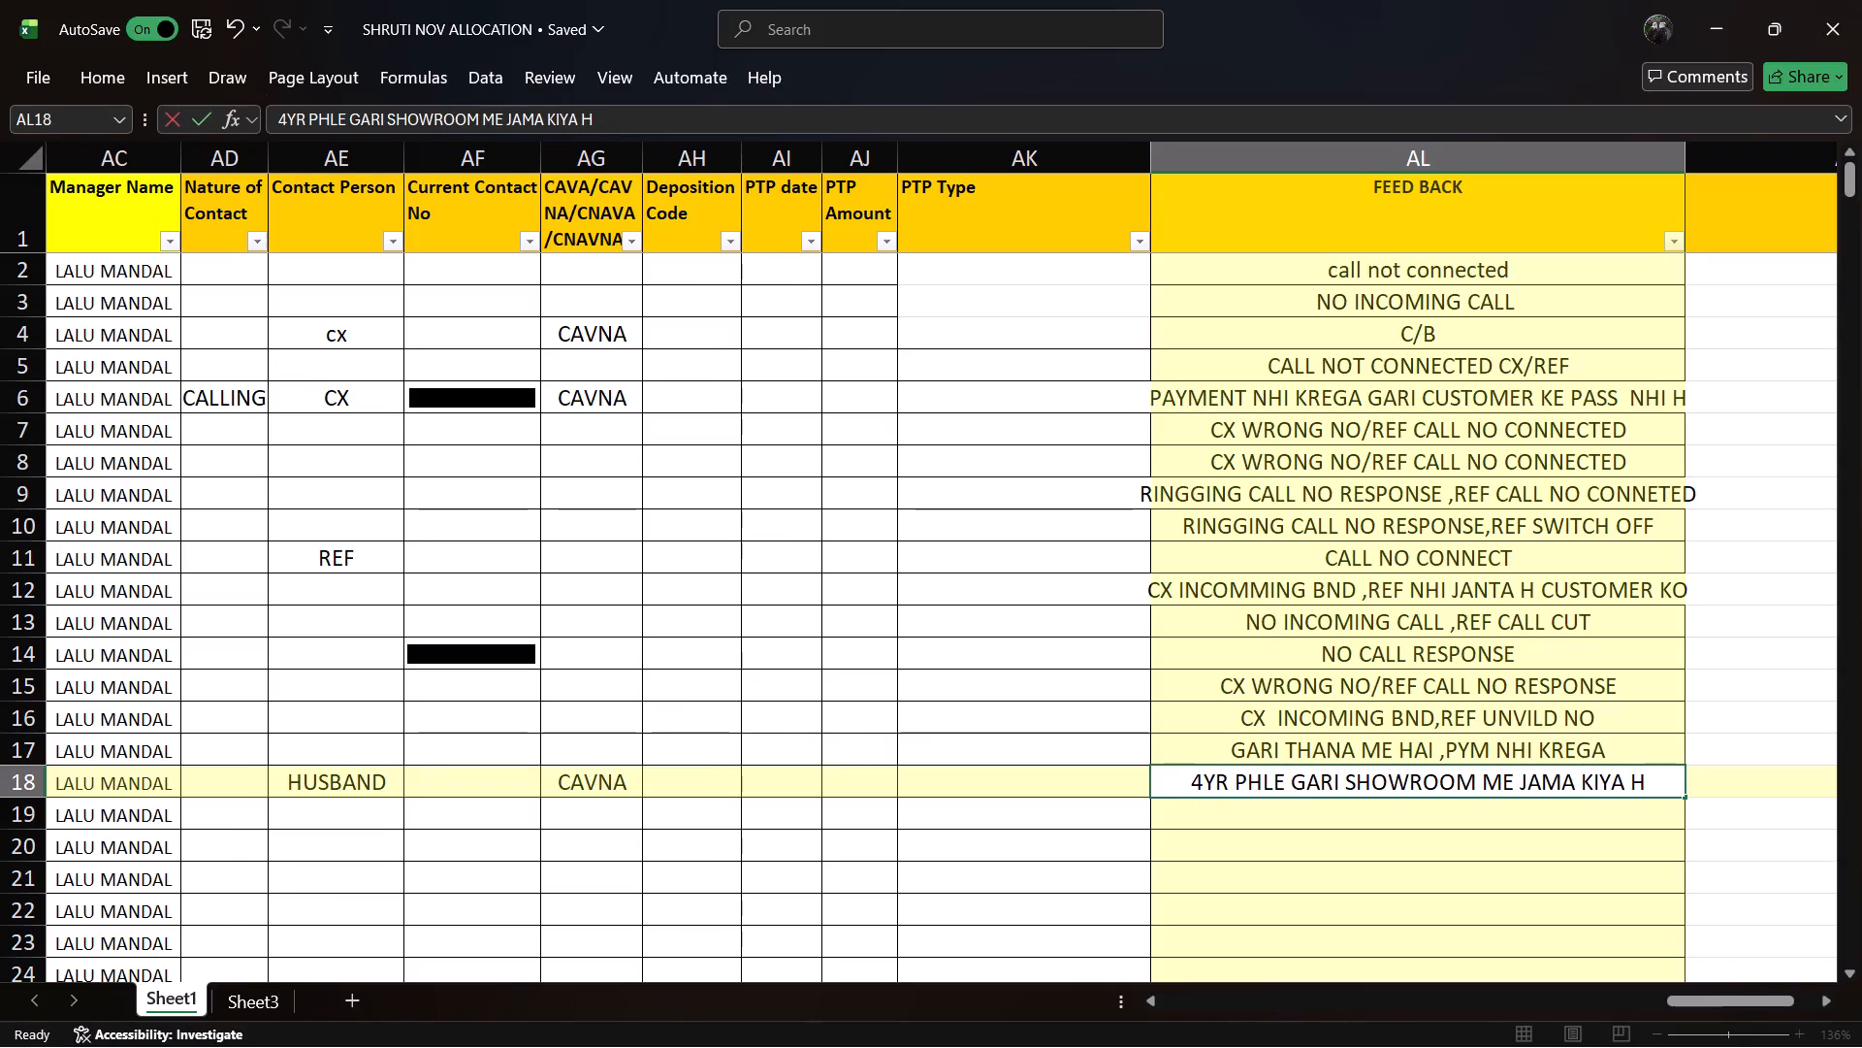
key(ctrl+s)
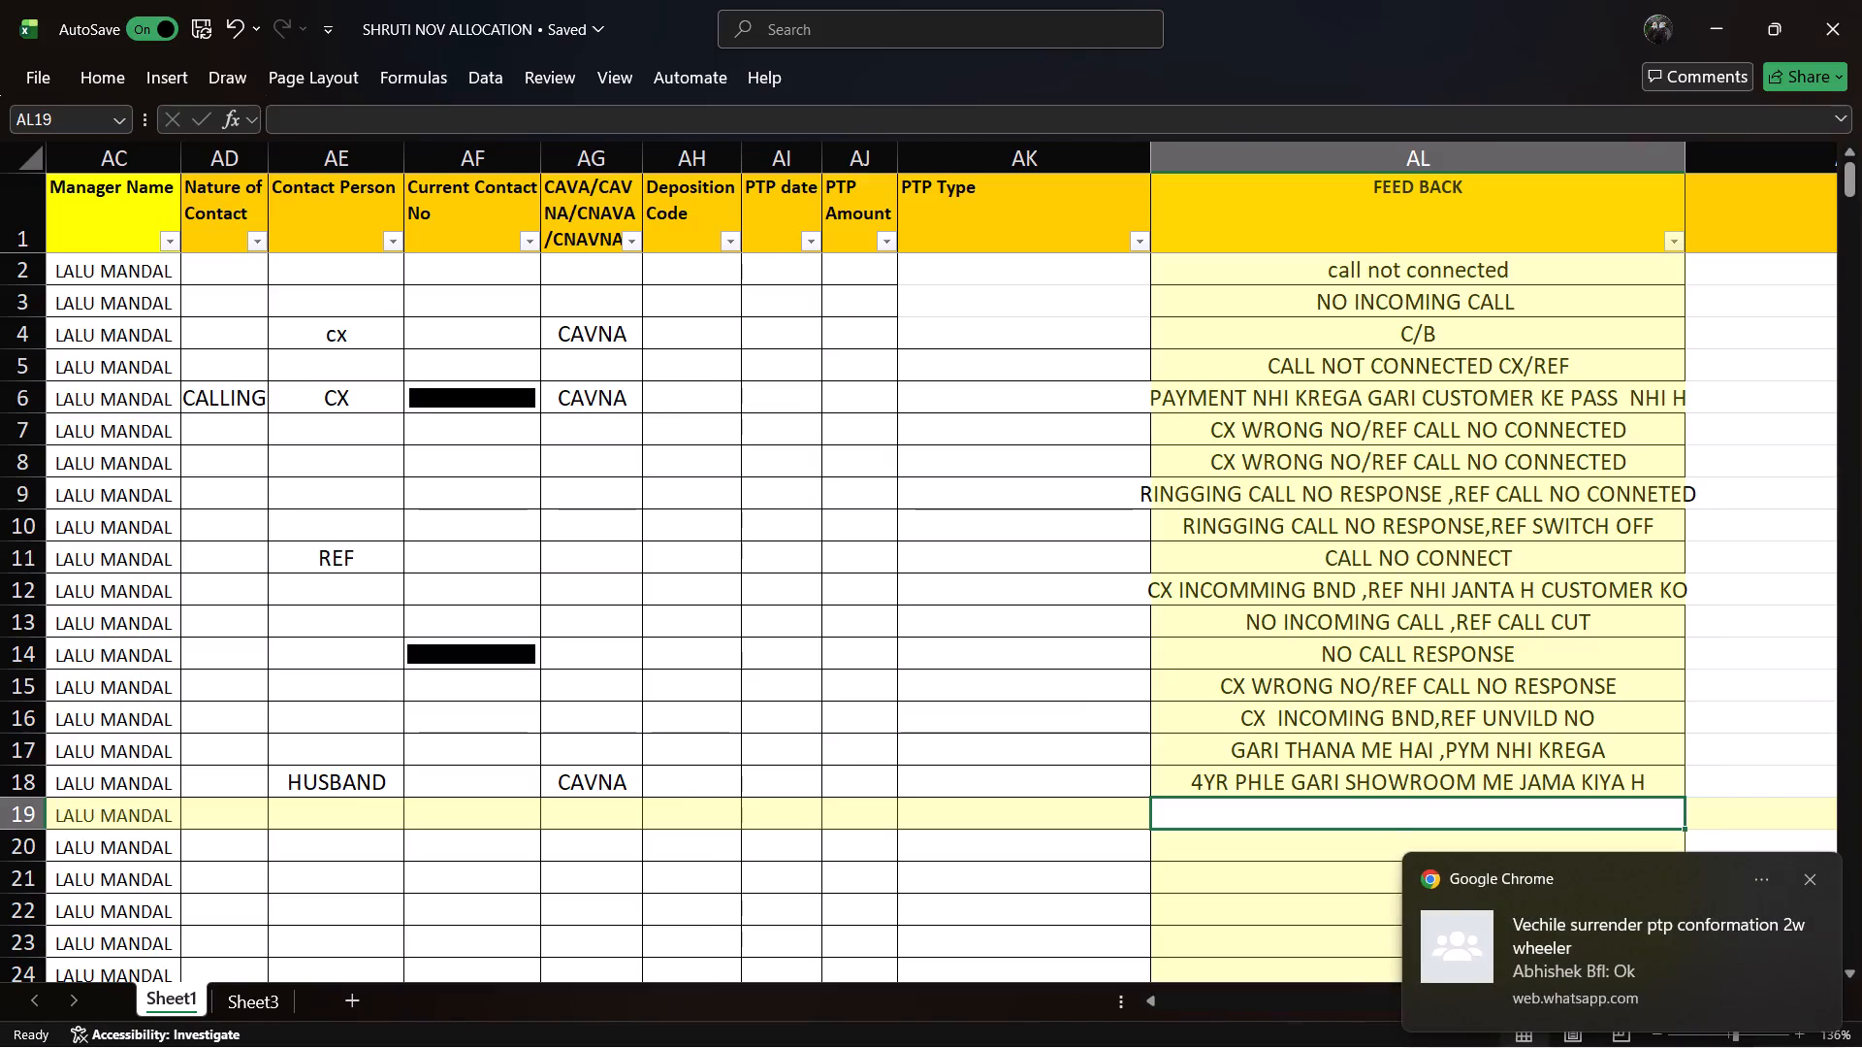
Go back to the start of row 19 in Sheet1, save the workbook and check the customer name and mobile number.
key(Left)
key(Left)
key(Left)
key(Left)
key(Left)
key(Left)
key(Left)
key(Left)
key(Left)
key(Left)
key(Left)
key(Left)
key(Left)
key(Left)
key(Left)
key(Left)
key(Left)
key(Left)
key(Left)
key(Left)
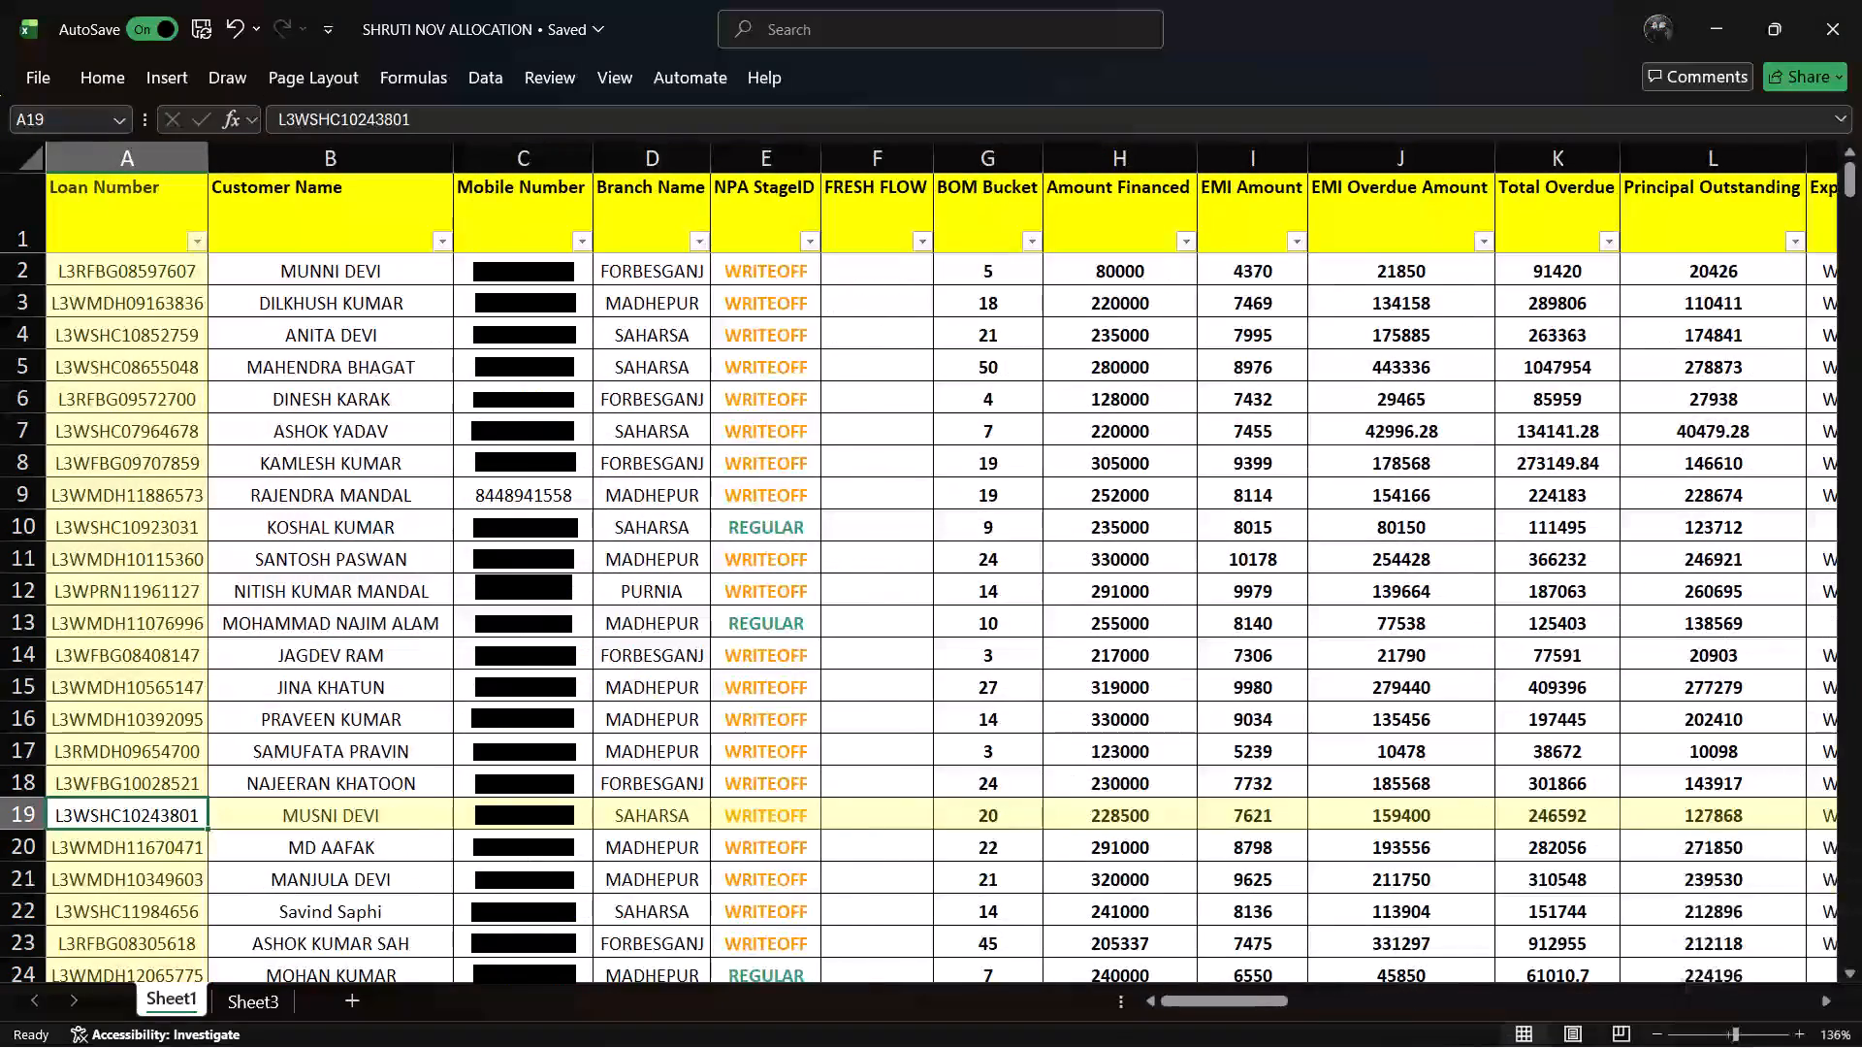
key(ctrl+s)
key(Right)
key(Right)
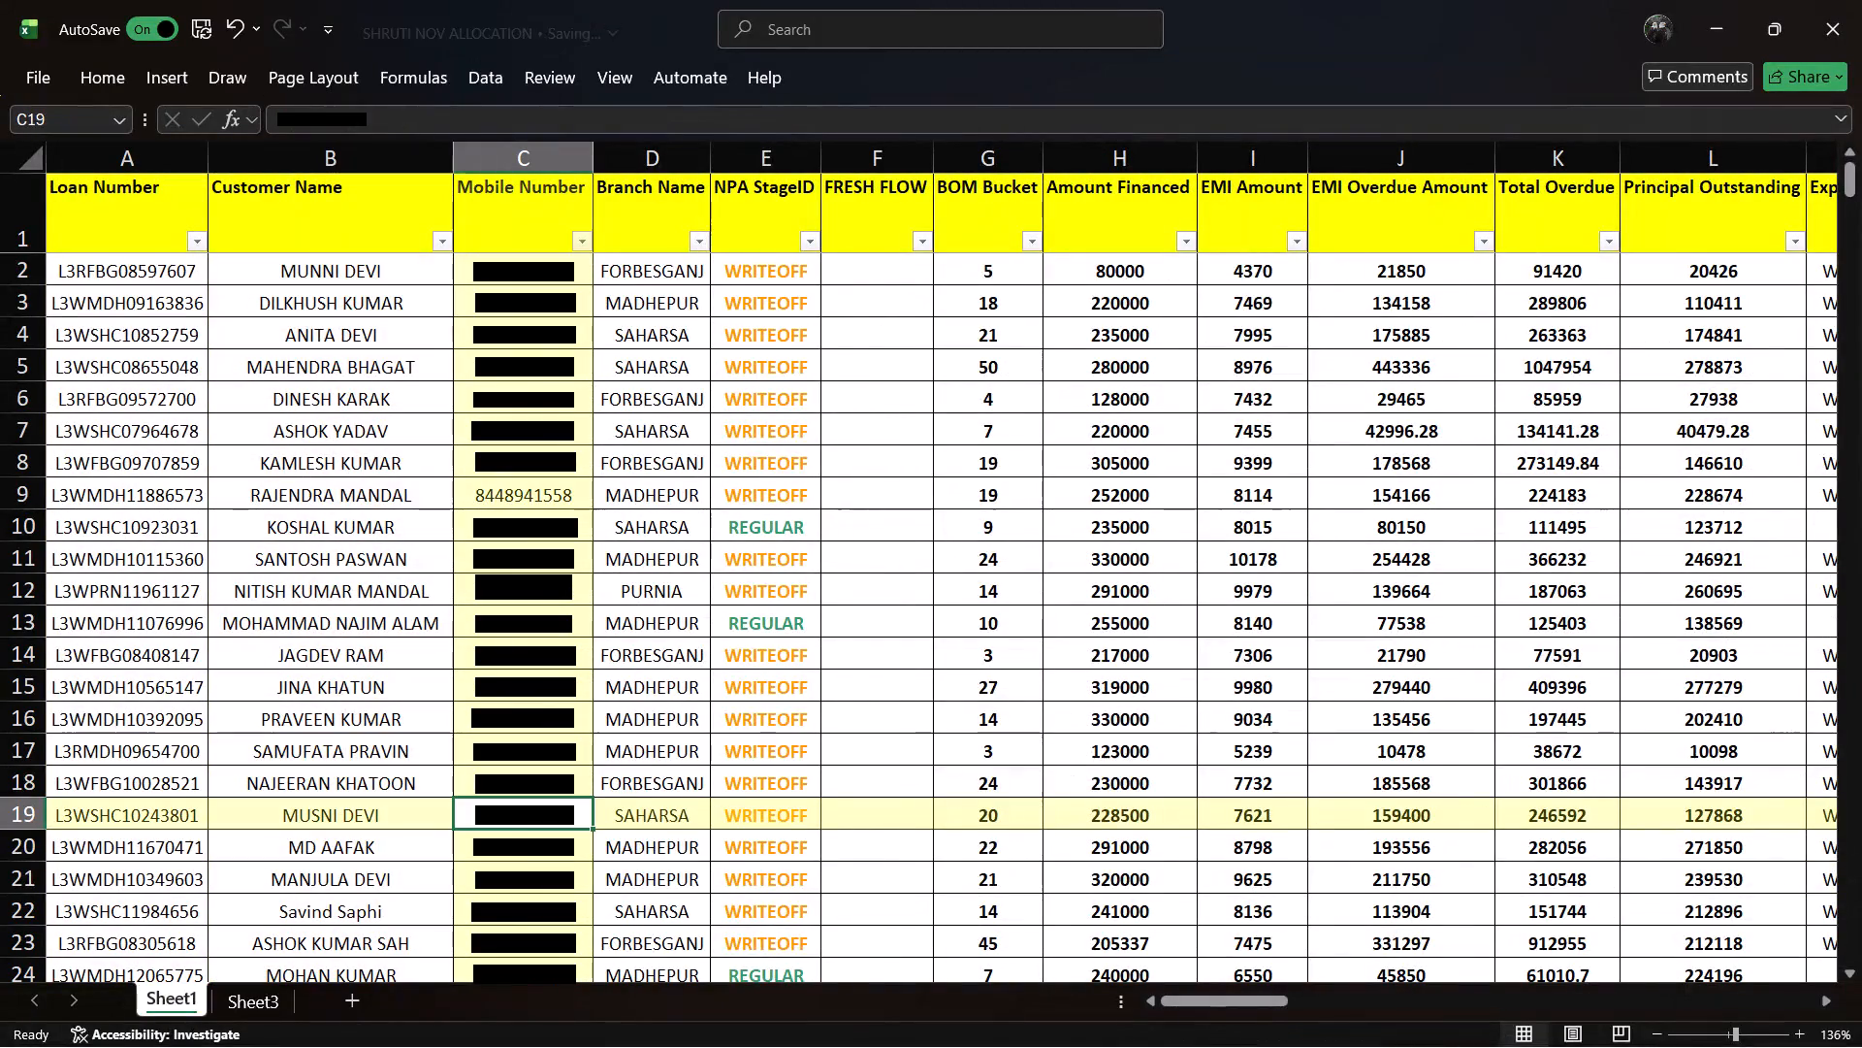
key(Left)
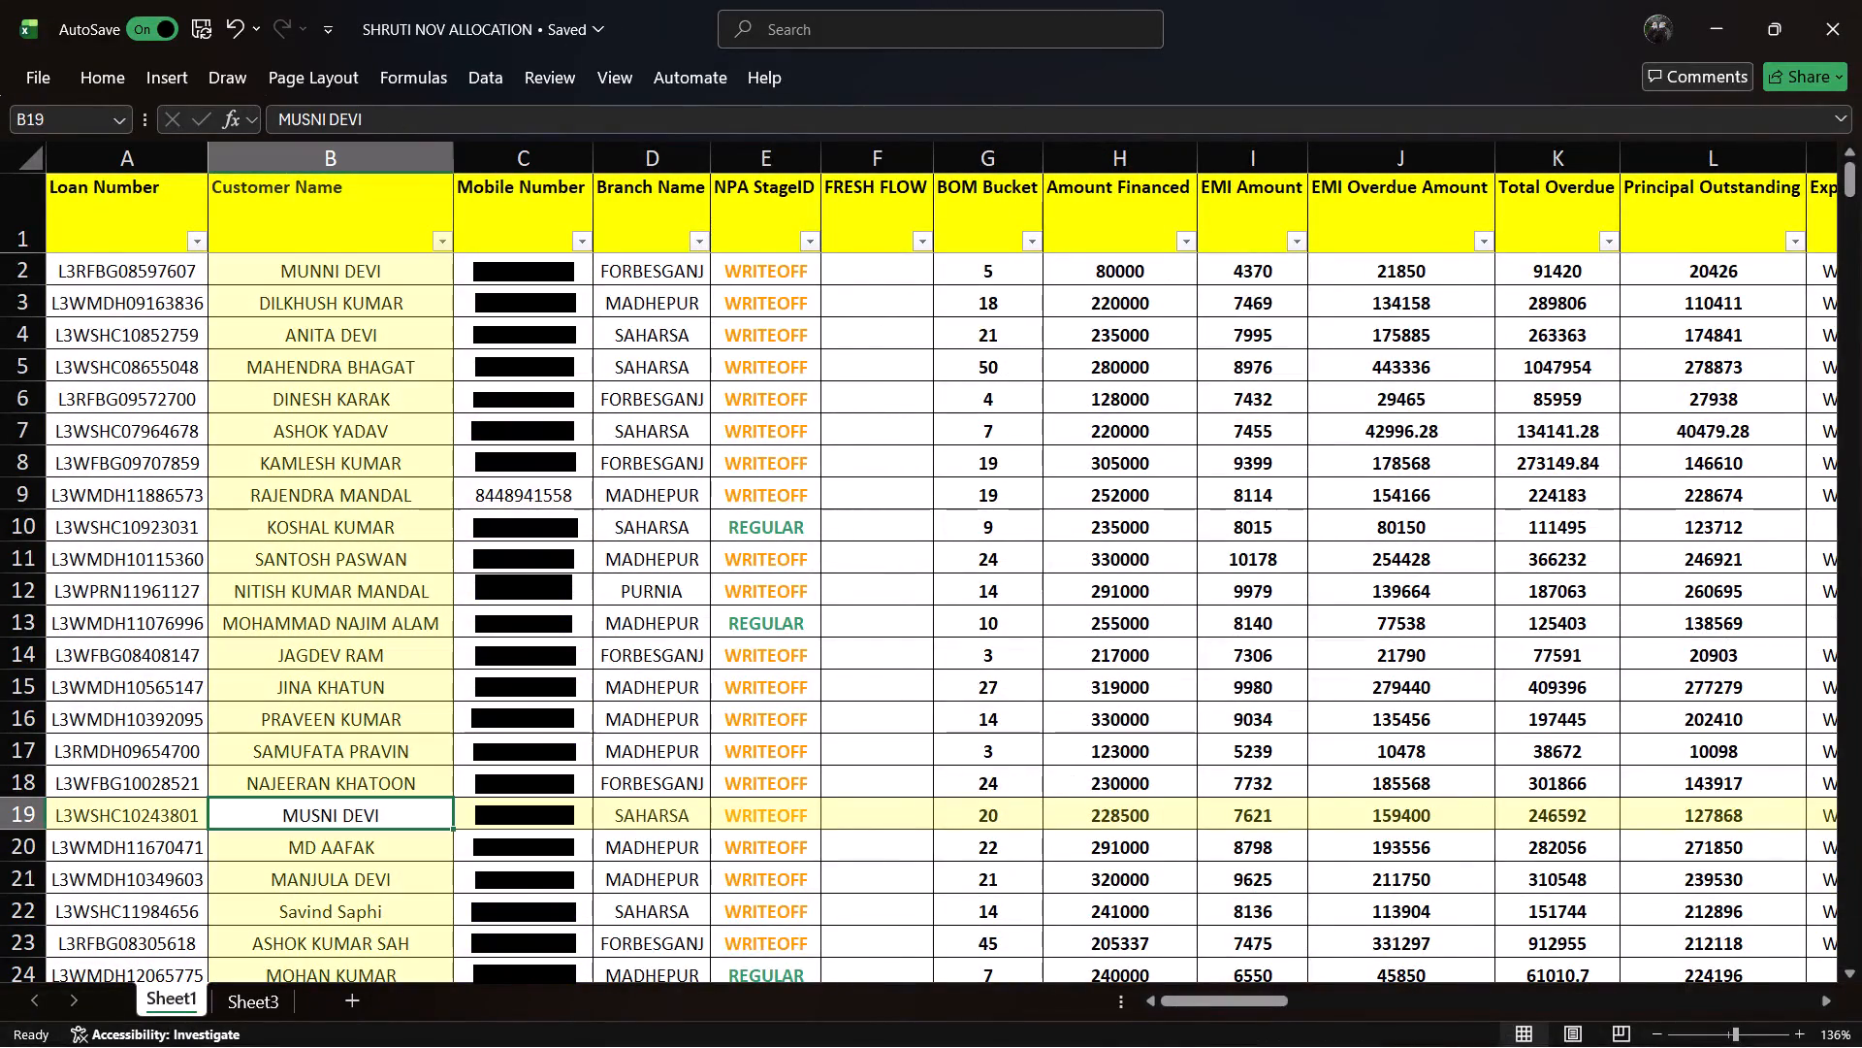
key(Right)
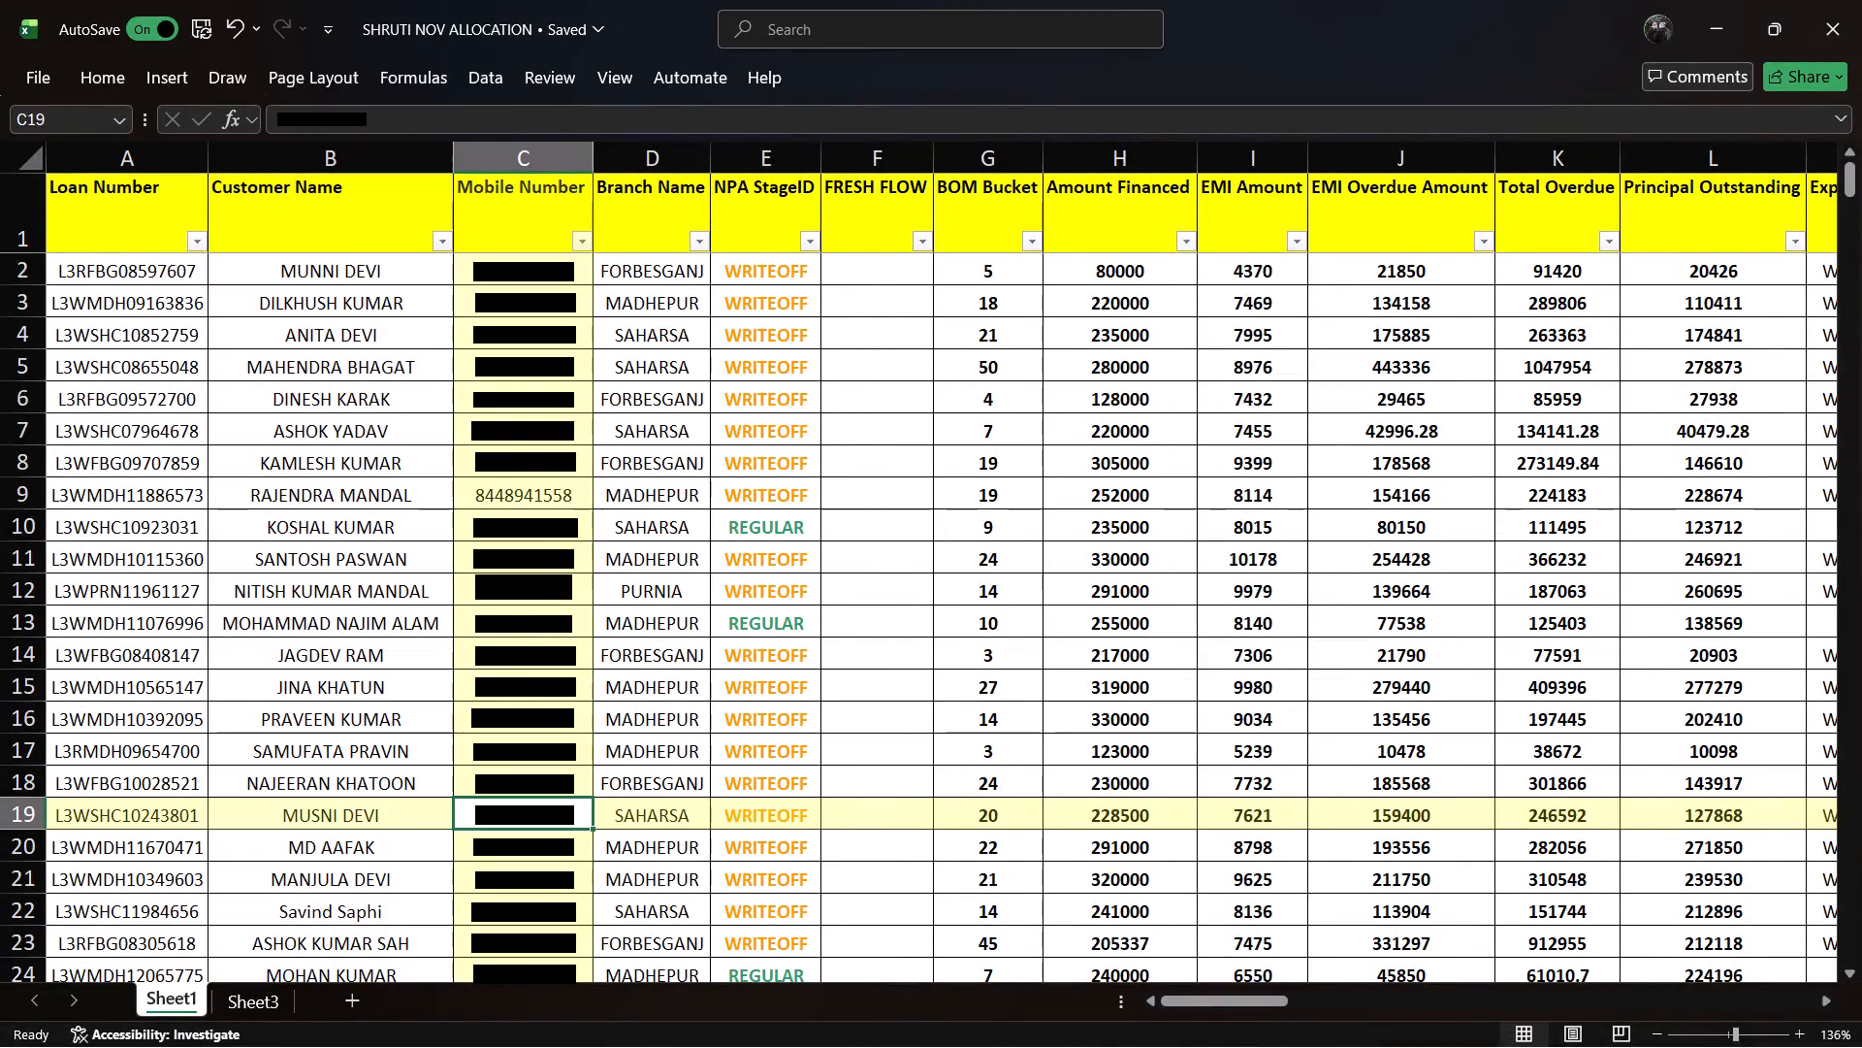
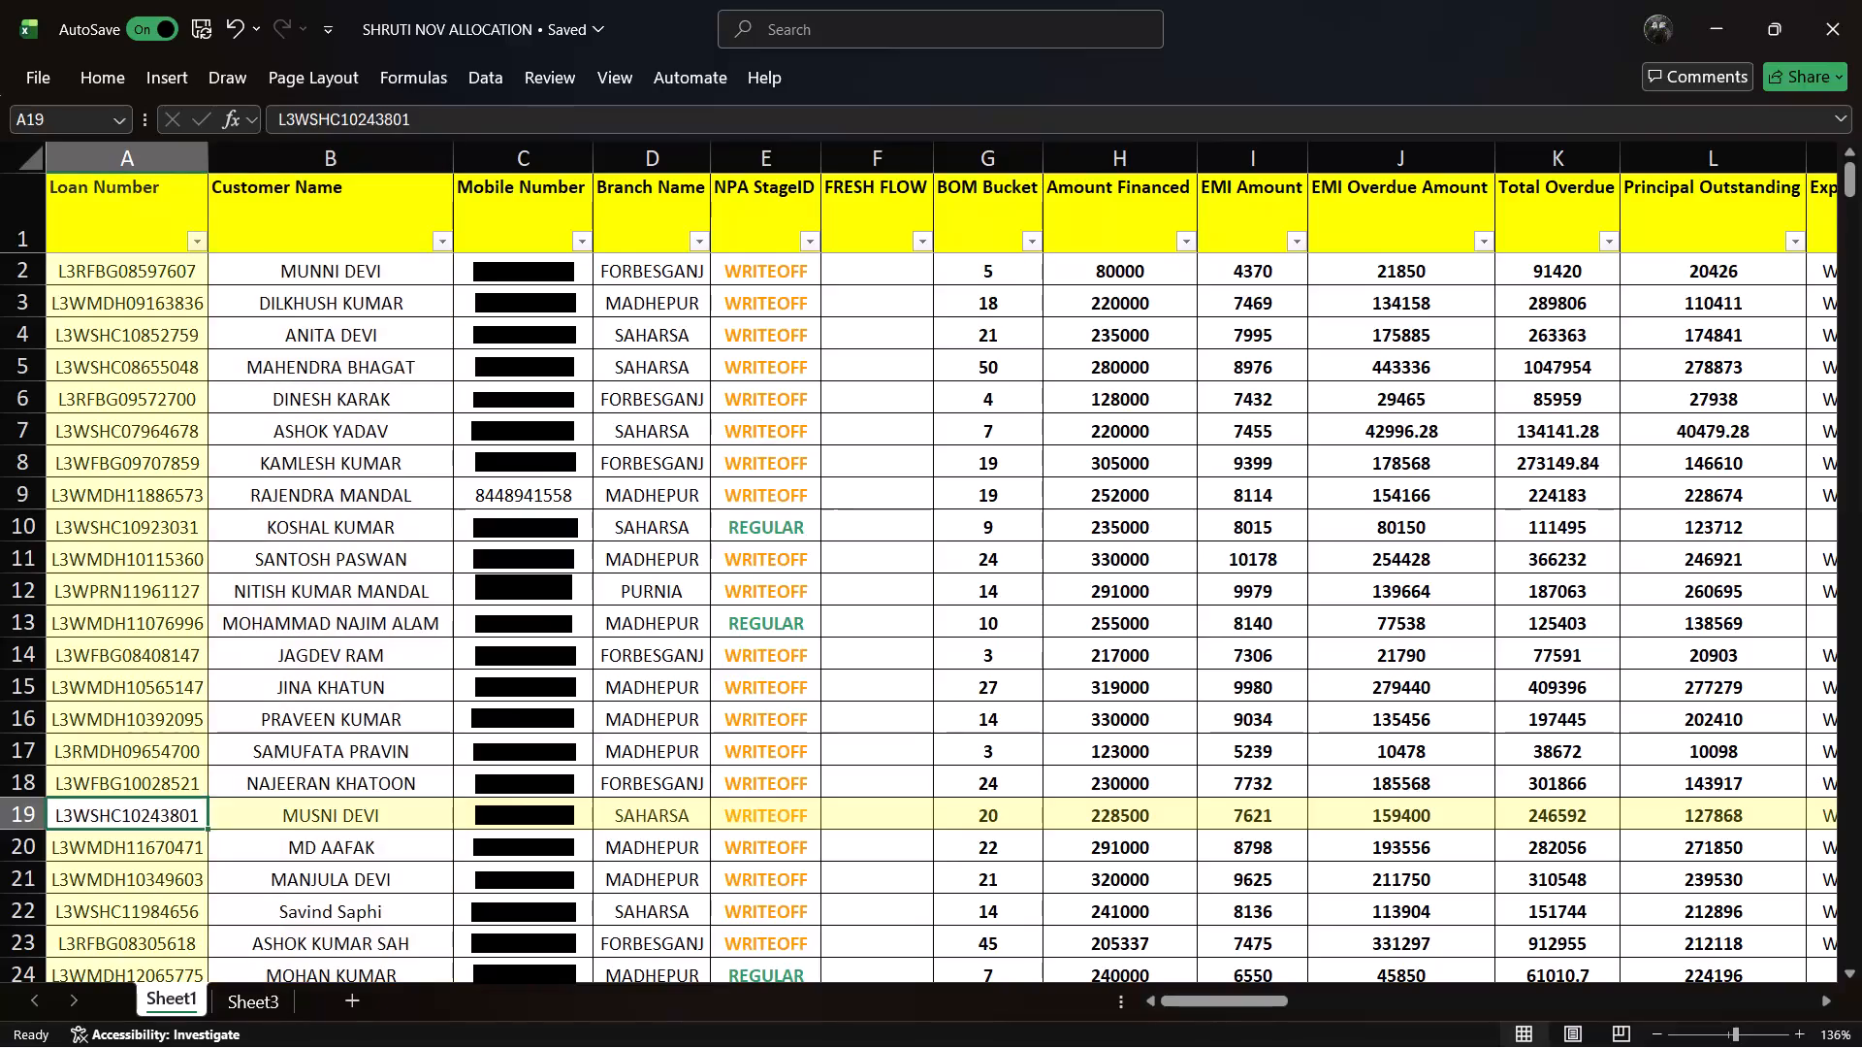
Review row 19's branch, NPA stage, BOM bucket and amount financed, then return to the loan number.
key(Right)
key(Right)
key(Right)
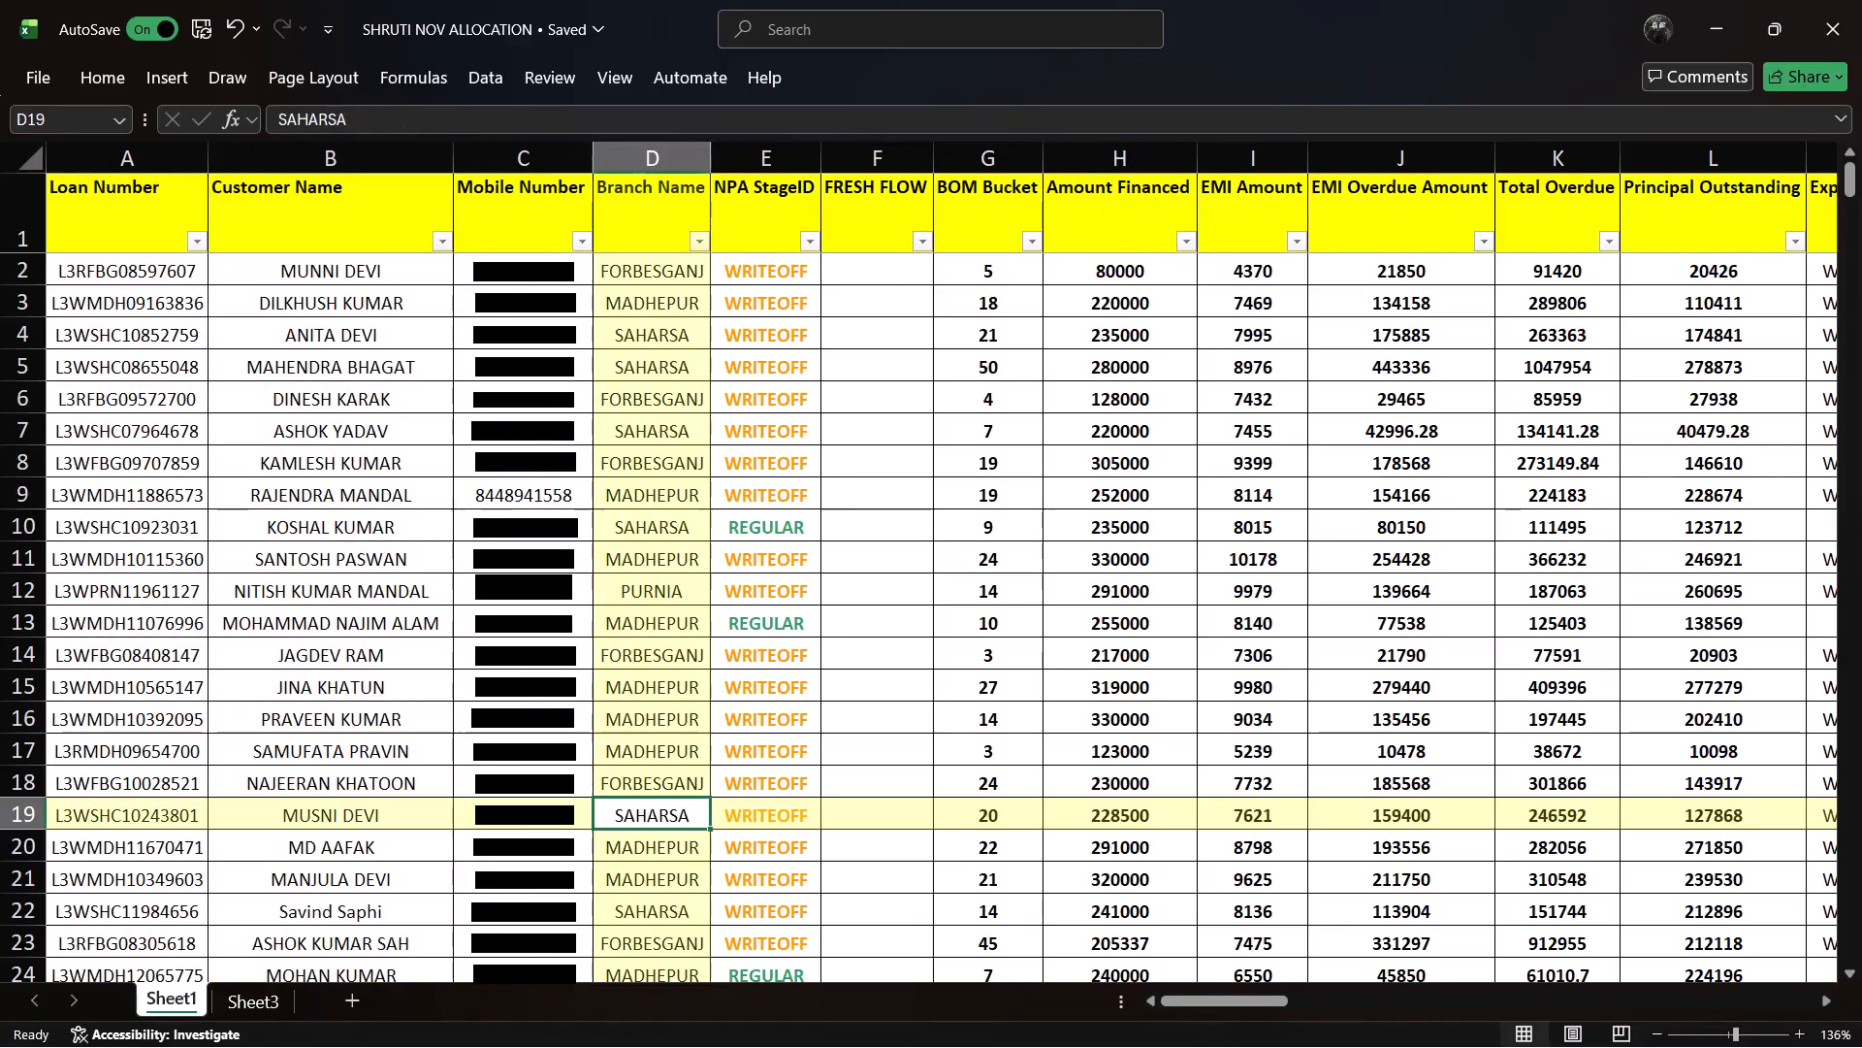
key(Right)
key(Right)
key(Right)
key(Right)
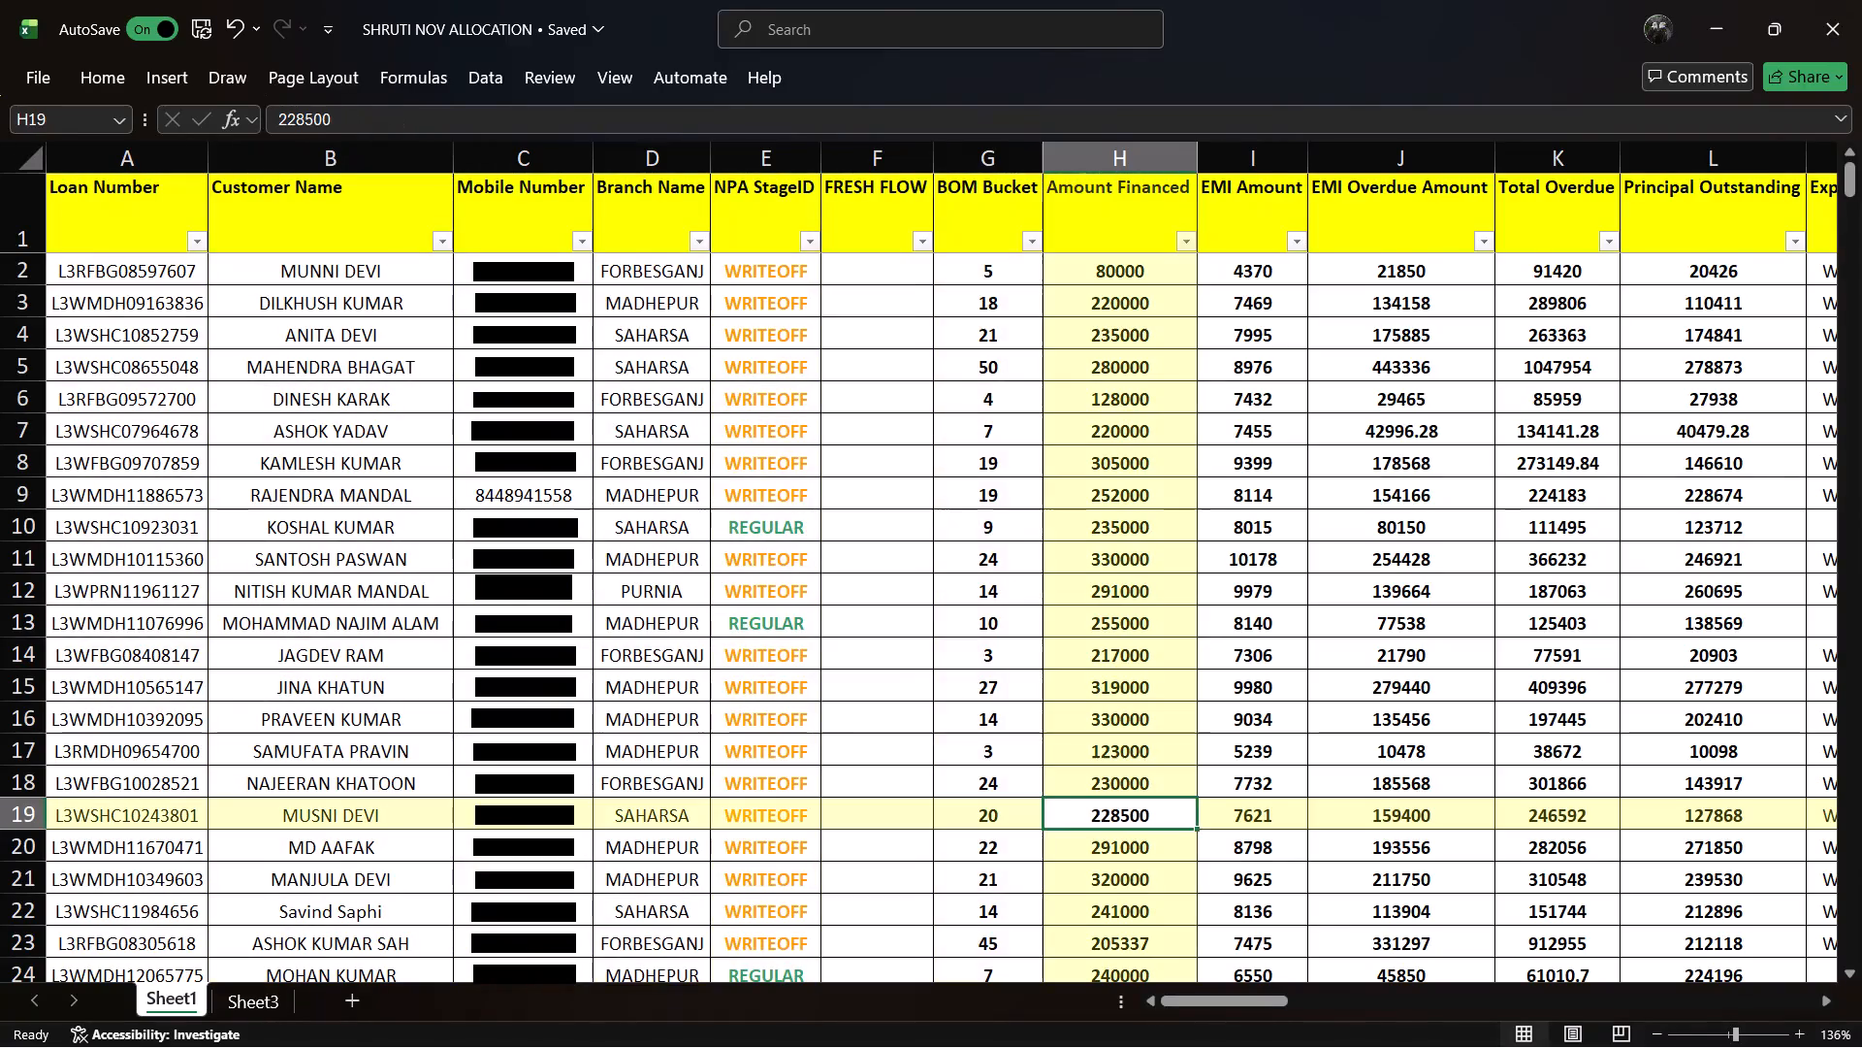
key(Left)
key(Left)
key(Left)
key(Left)
key(Left)
key(Left)
key(Left)
key(Left)
key(Left)
key(Left)
key(Left)
key(Left)
key(Left)
key(Left)
key(Left)
key(Left)
key(Left)
key(Left)
key(Left)
key(Left)
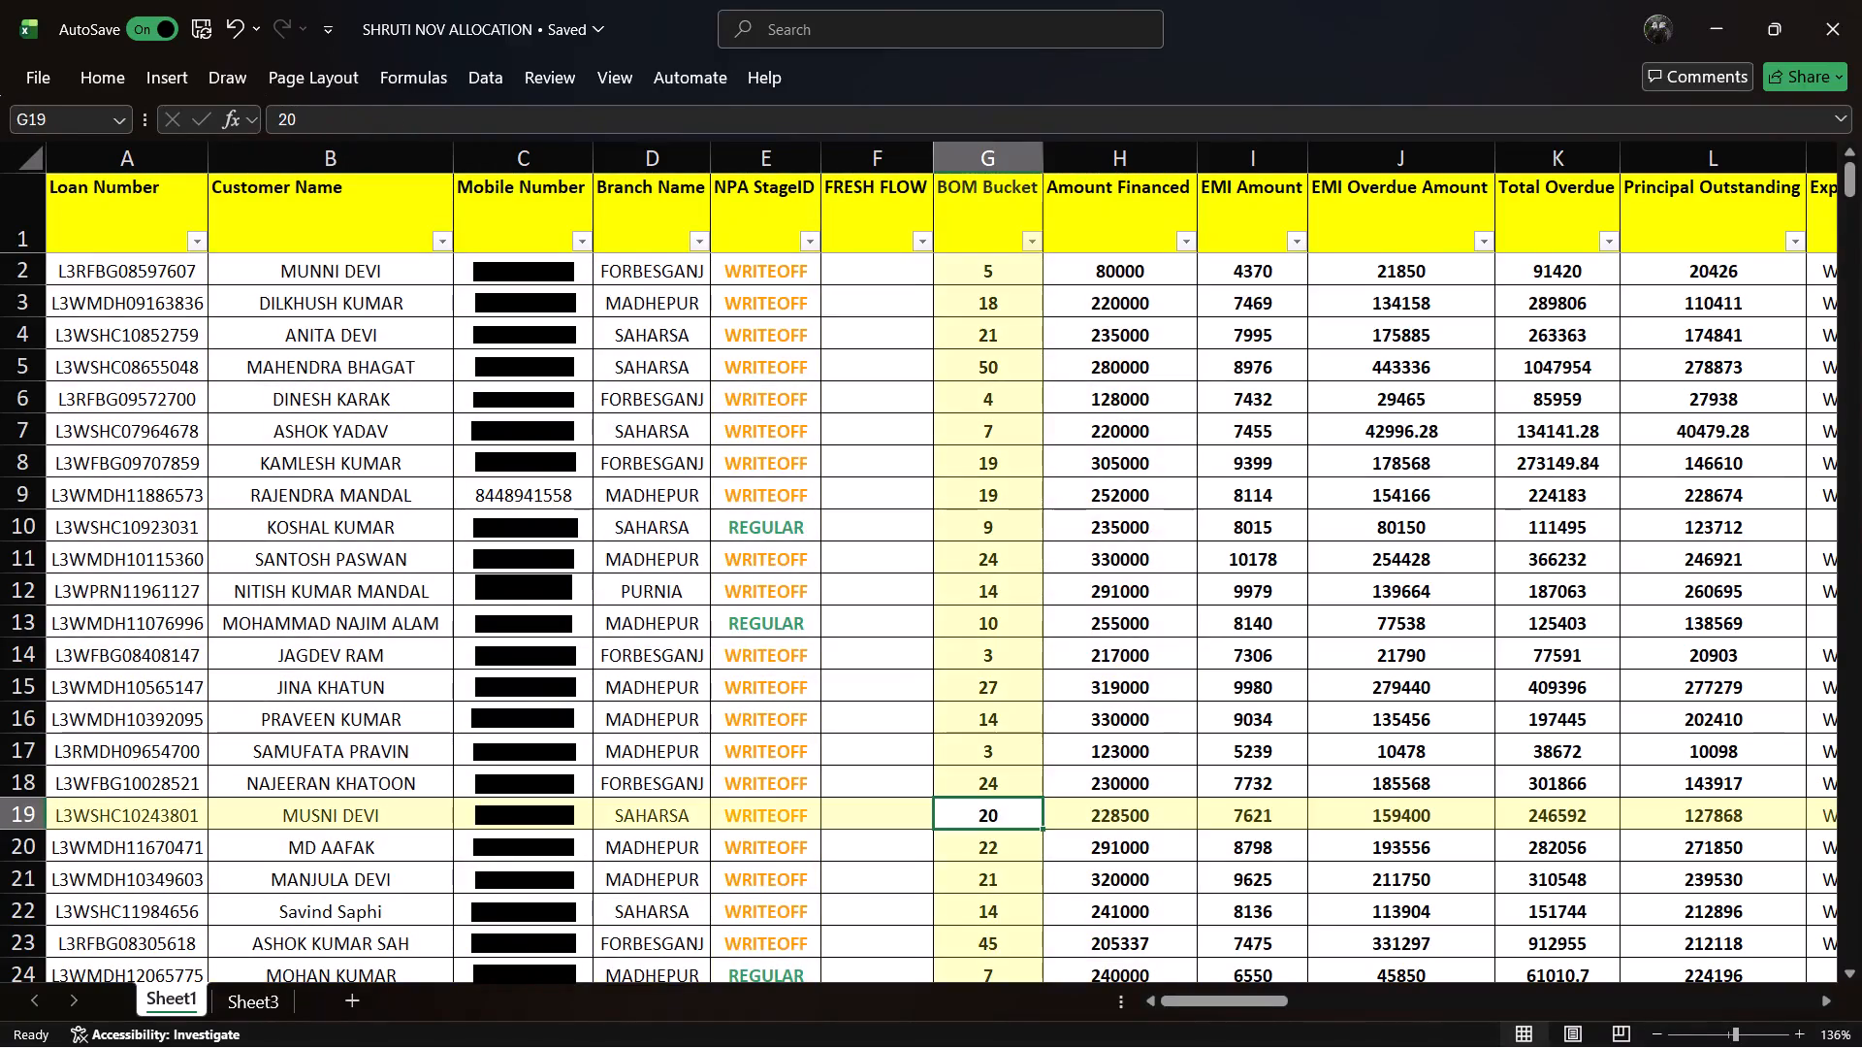
Examine row 19's loan details from the mobile number through the EXPIRY date, then return to the loan number.
key(Right)
key(Right)
key(Right)
key(Right)
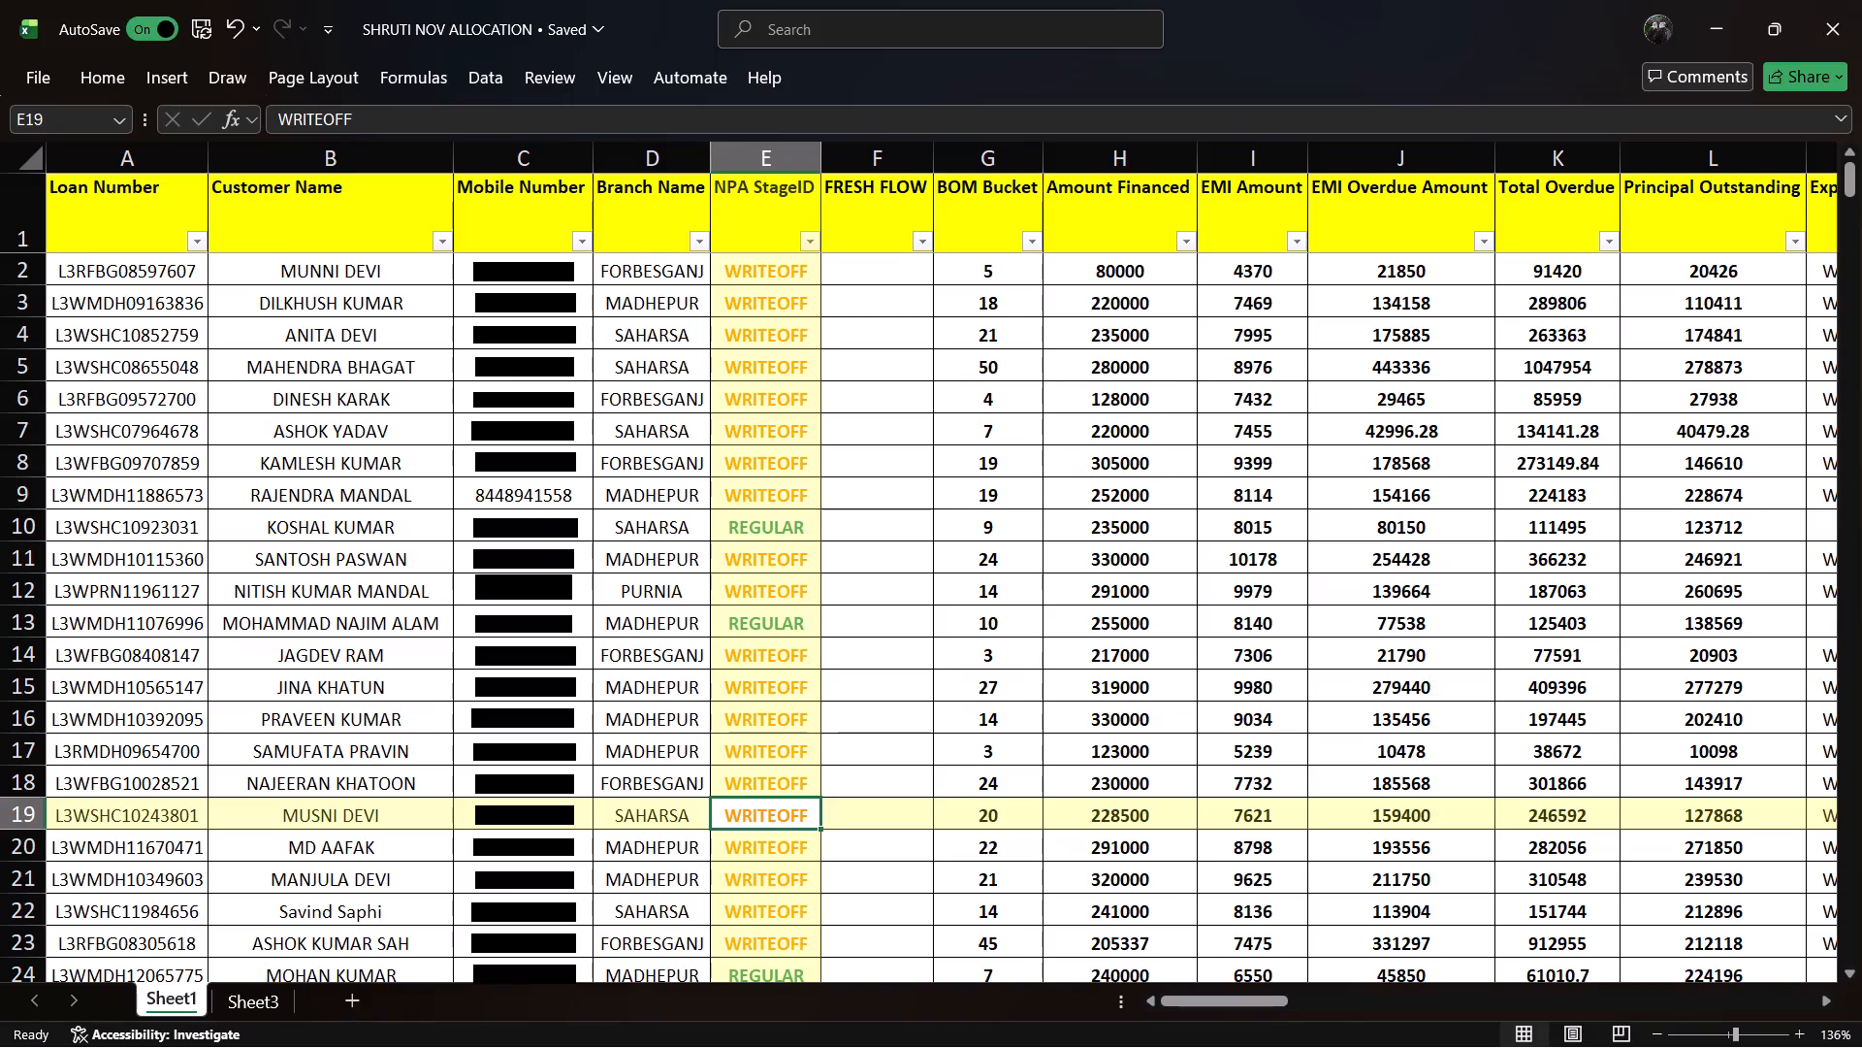
key(Right)
key(Right)
key(Right)
key(Right)
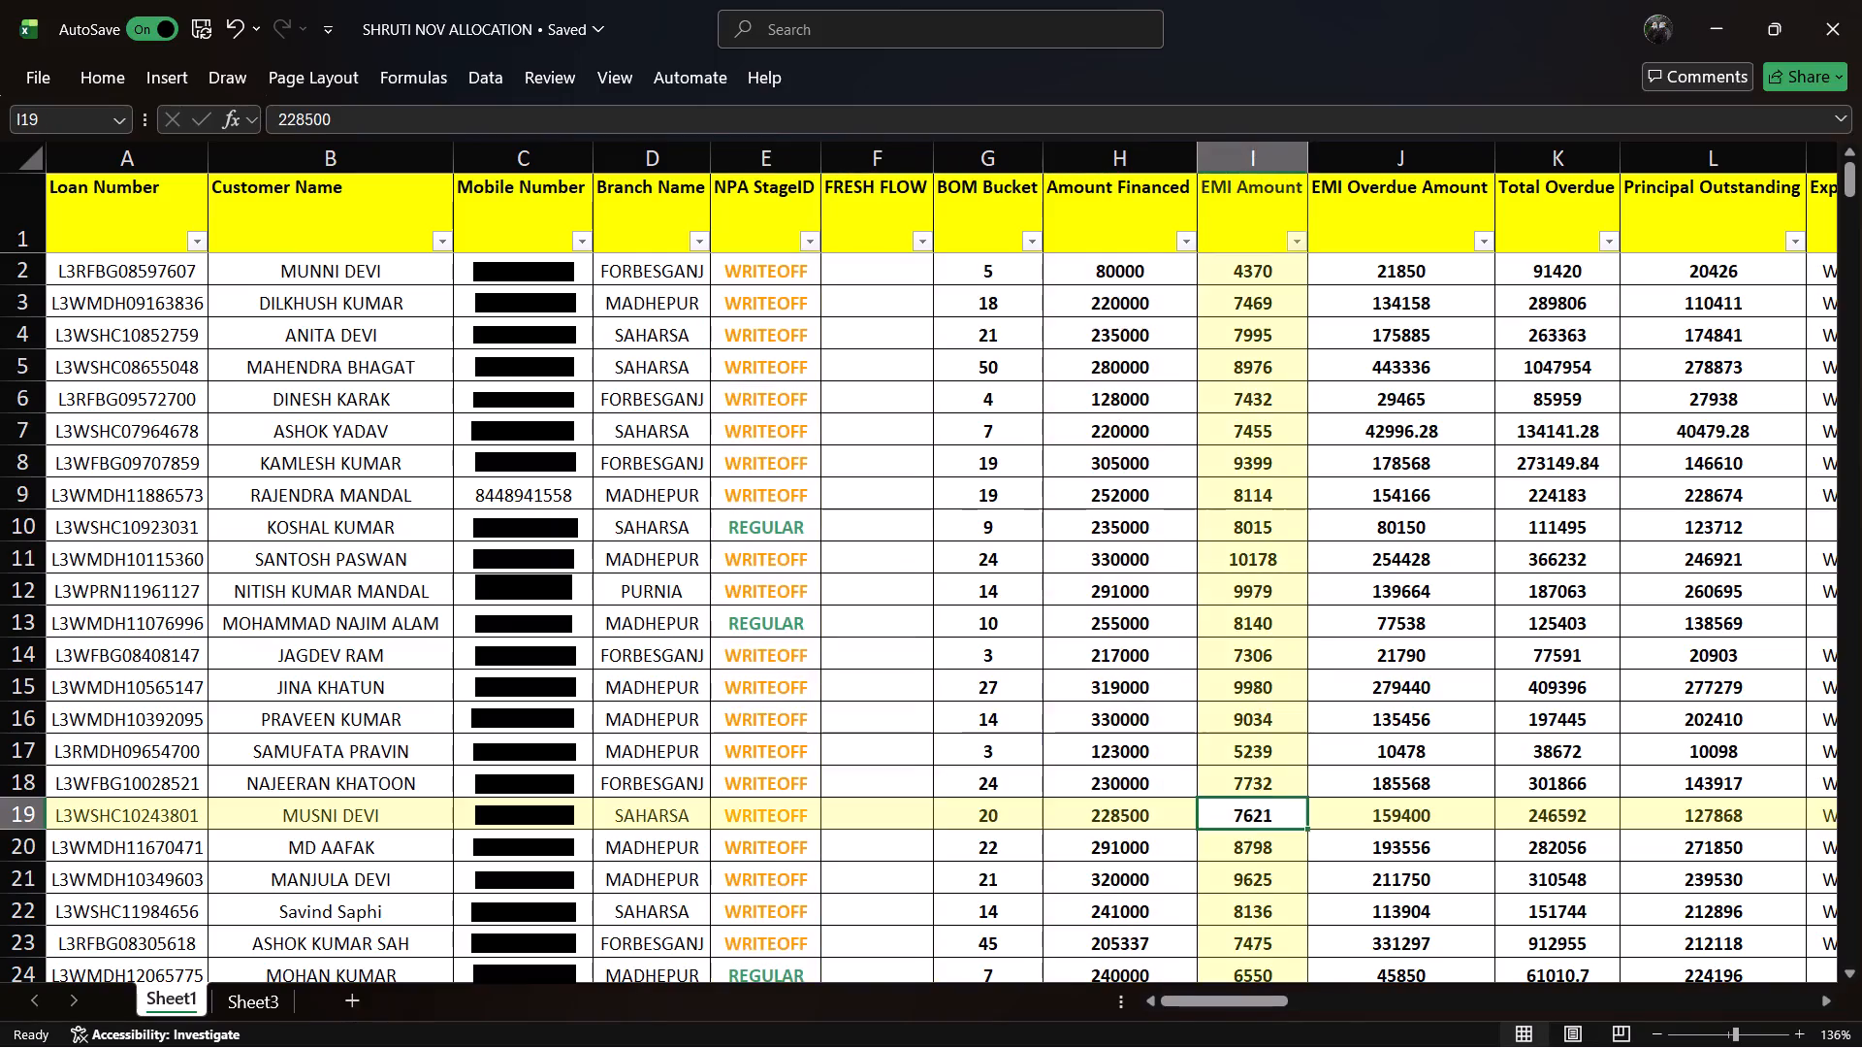
key(Right)
key(Right)
key(Right)
key(Right)
key(Right)
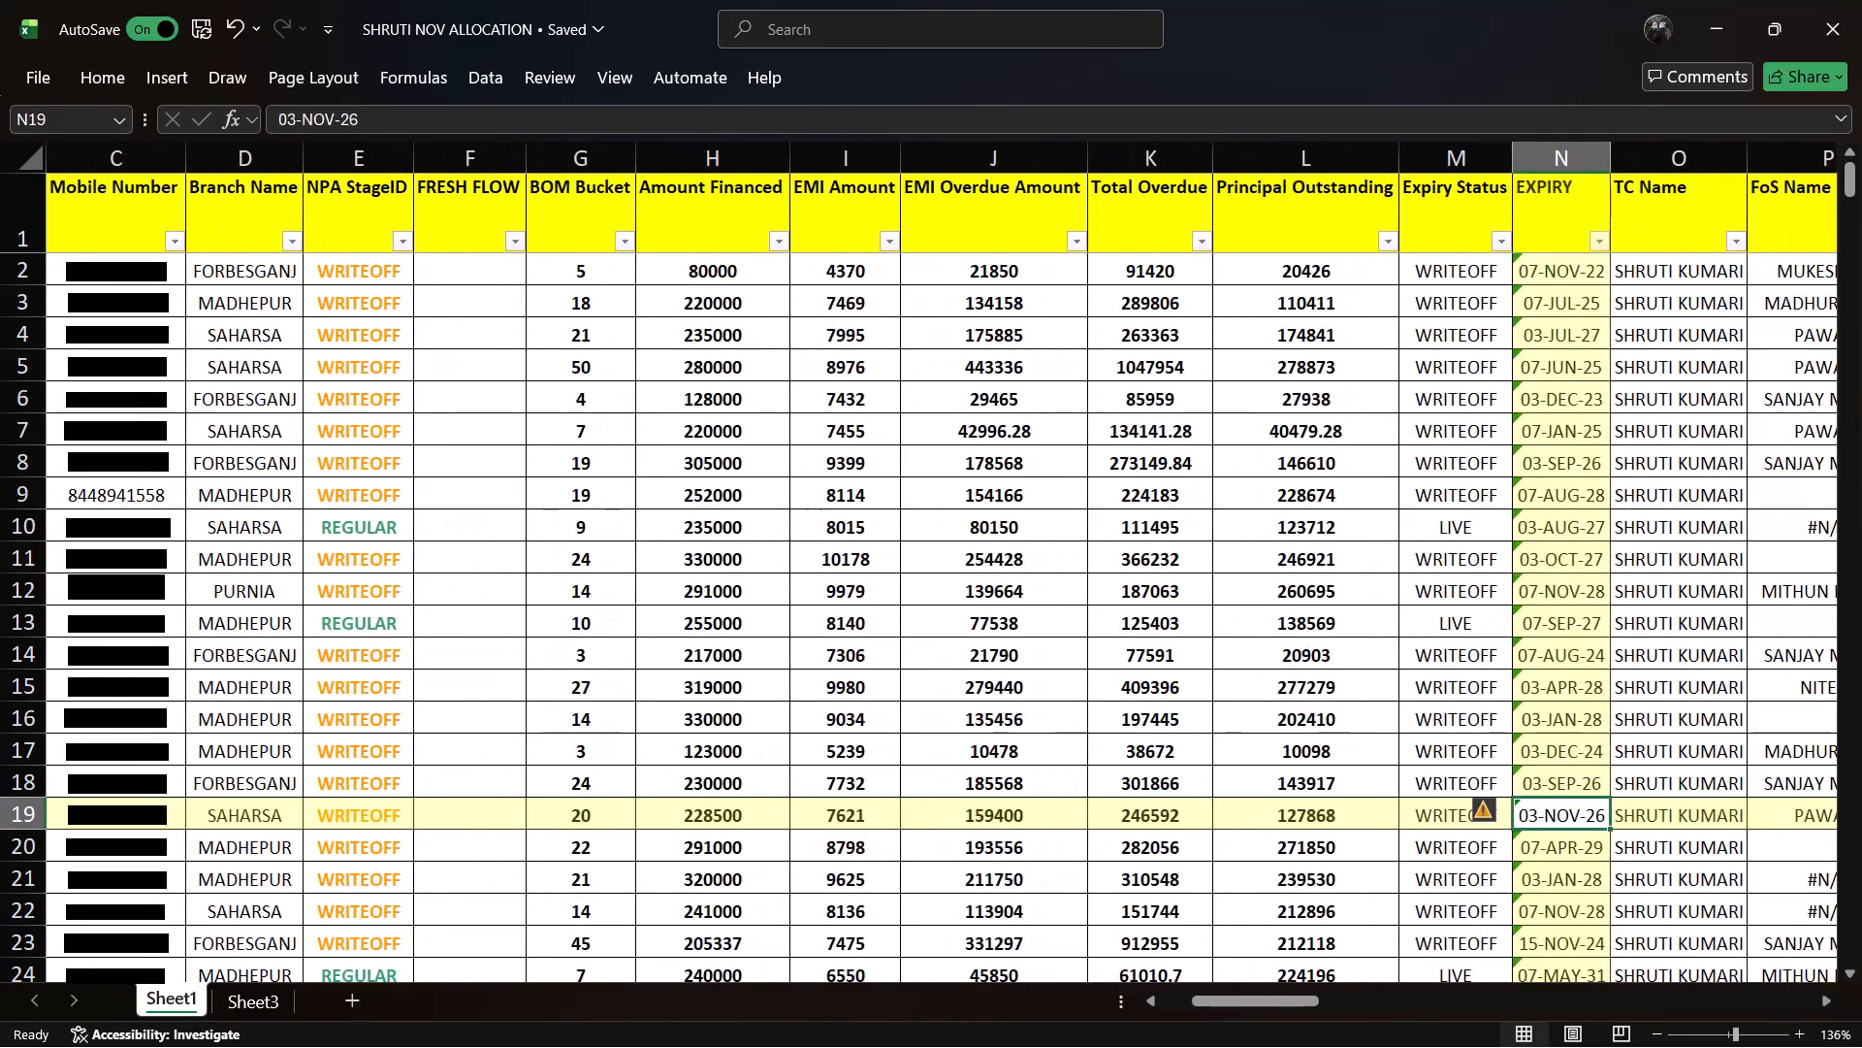
key(Left)
key(Left)
key(Left)
key(Left)
key(Left)
key(Left)
key(Left)
key(Left)
key(Left)
key(Left)
key(Left)
key(Left)
key(Left)
key(Left)
key(Left)
key(Left)
key(Left)
key(Left)
key(Left)
key(Left)
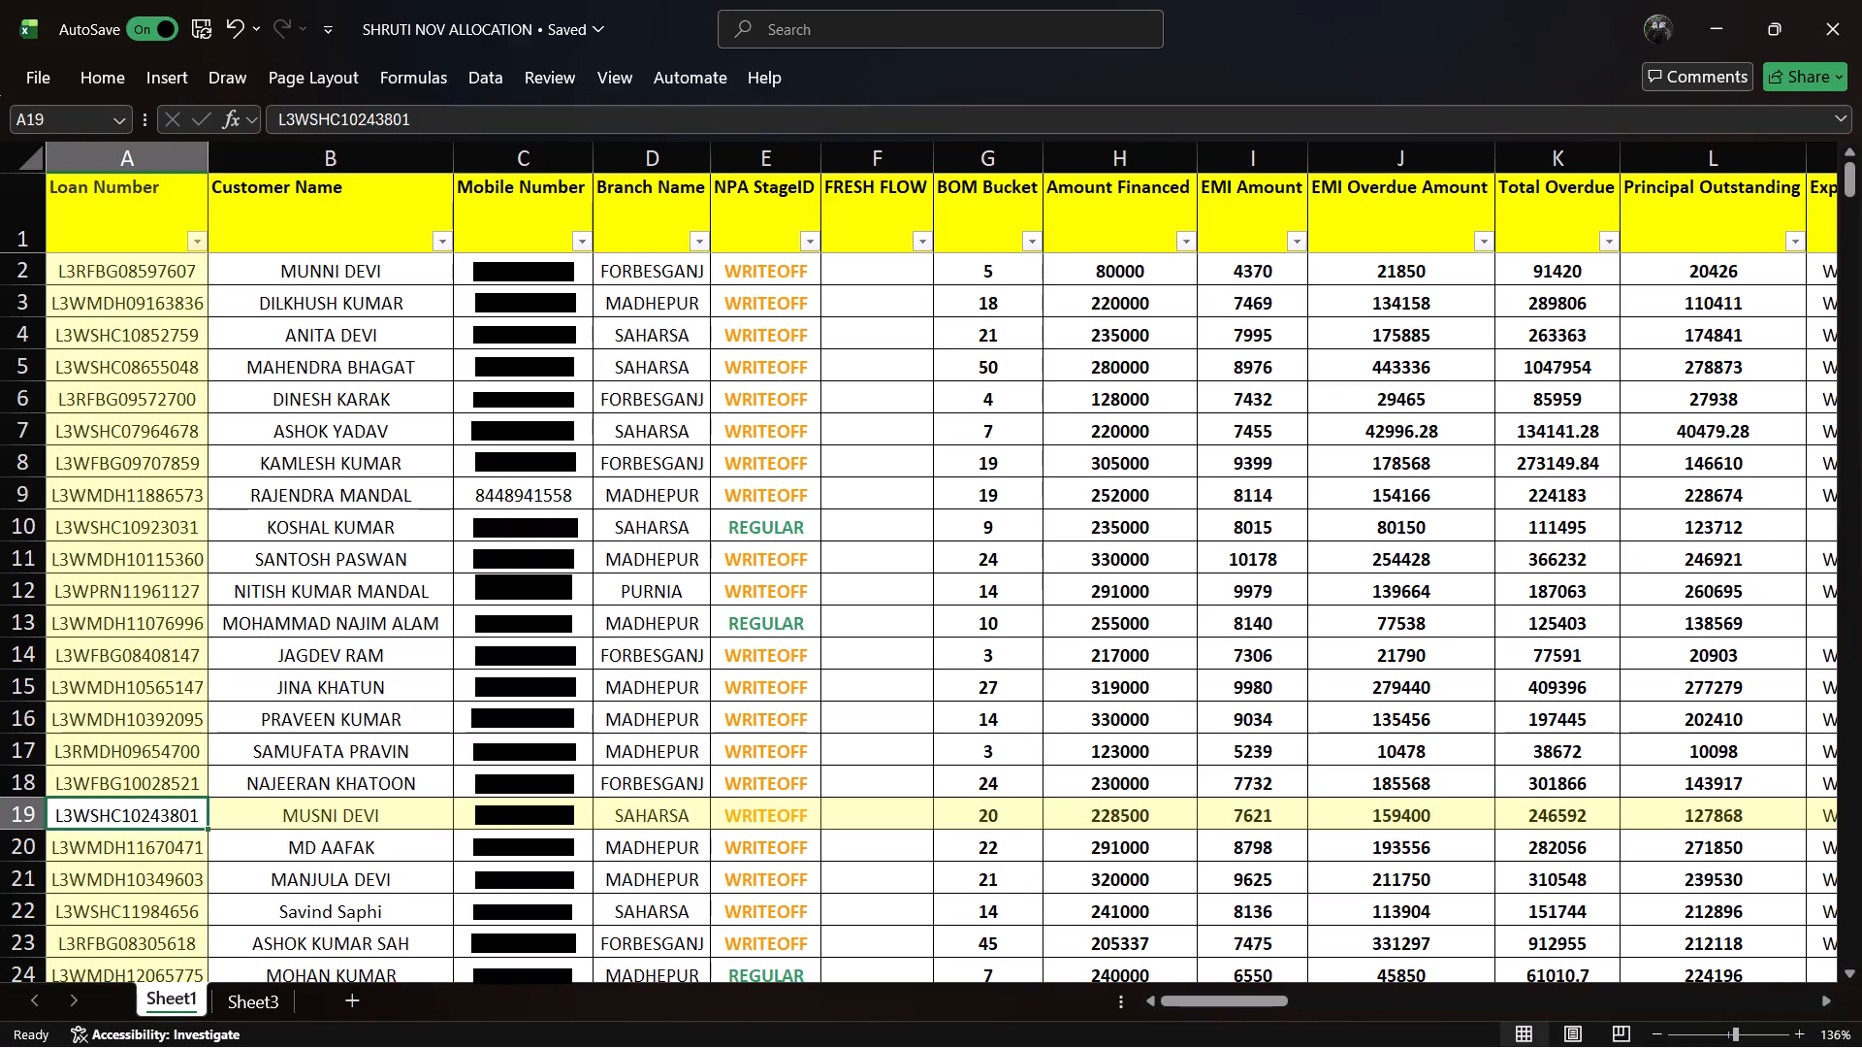
Enter CALLING as the Nature of Contact and HUSBAND as the Contact Person in row 19.
key(Right)
key(Right)
key(Right)
key(Right)
key(Right)
key(Right)
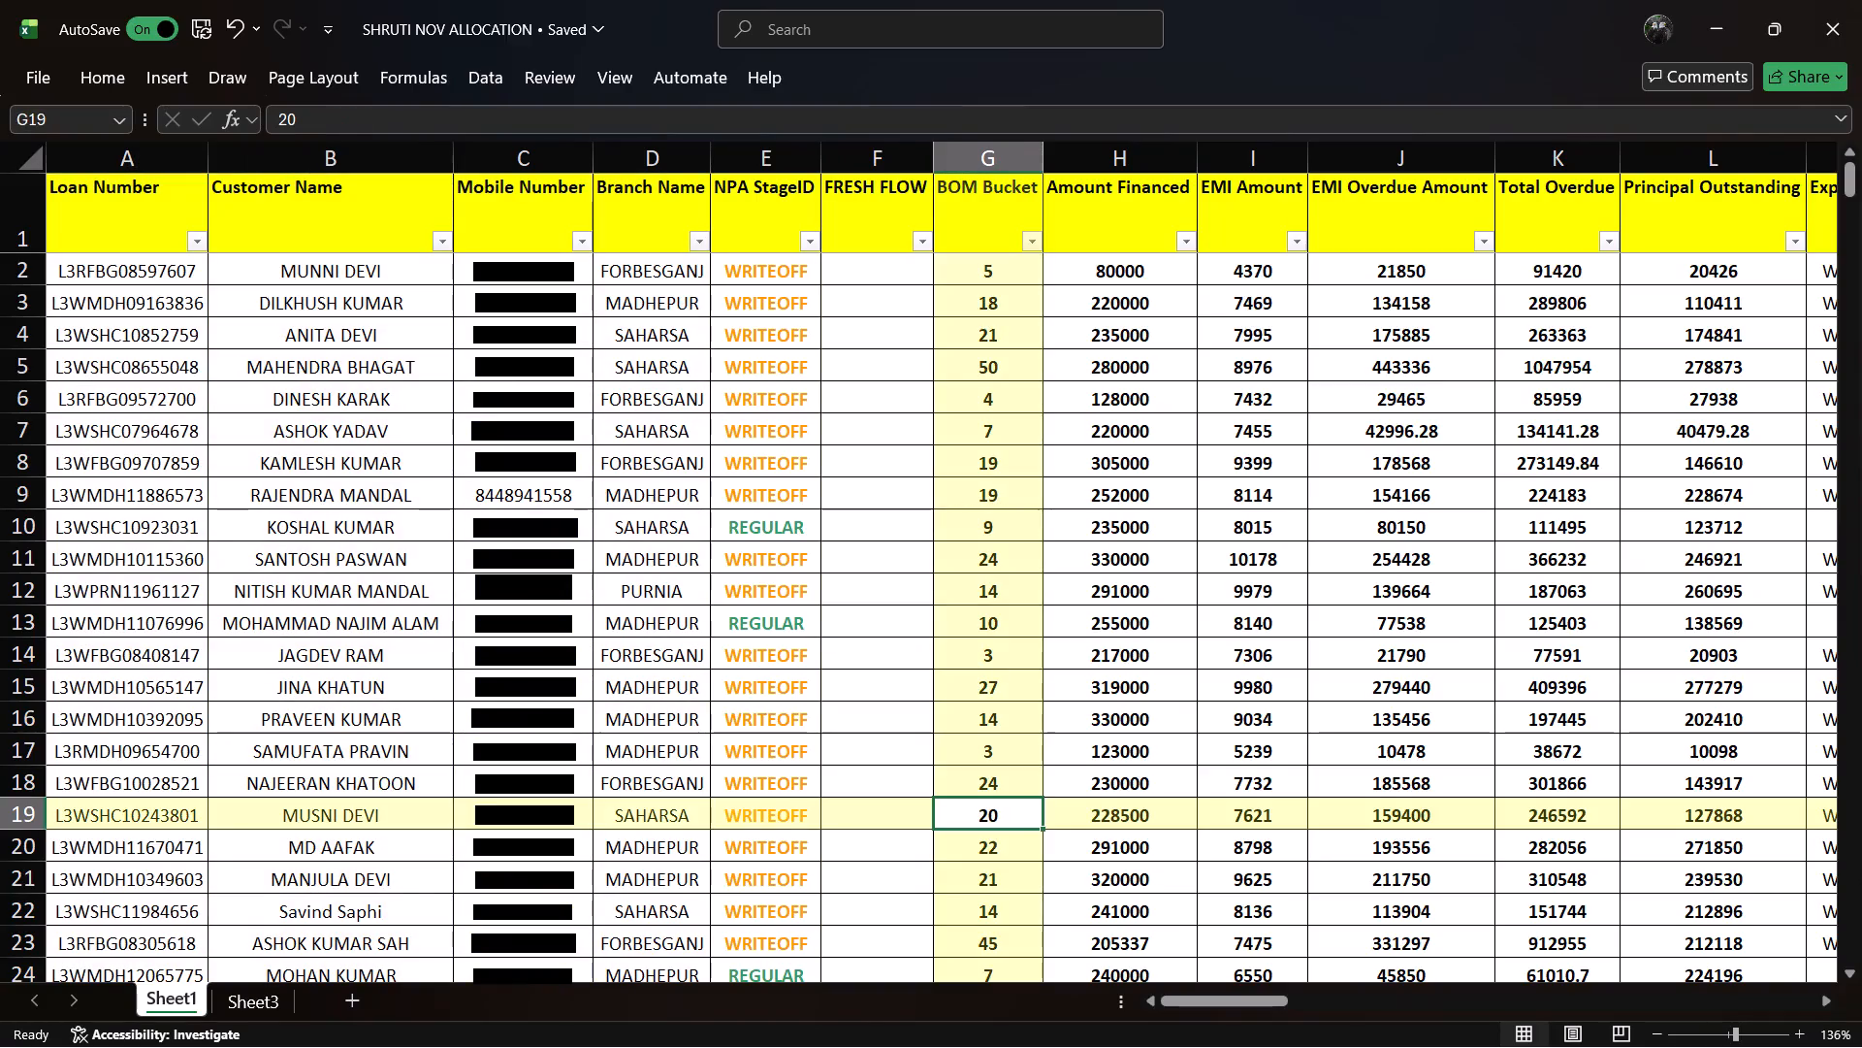
Enter HUSBAND as the Contact Person and CALLING as the Nature of Contact in row 19.
key(Right)
key(Right)
key(Right)
key(Right)
key(Right)
key(Right)
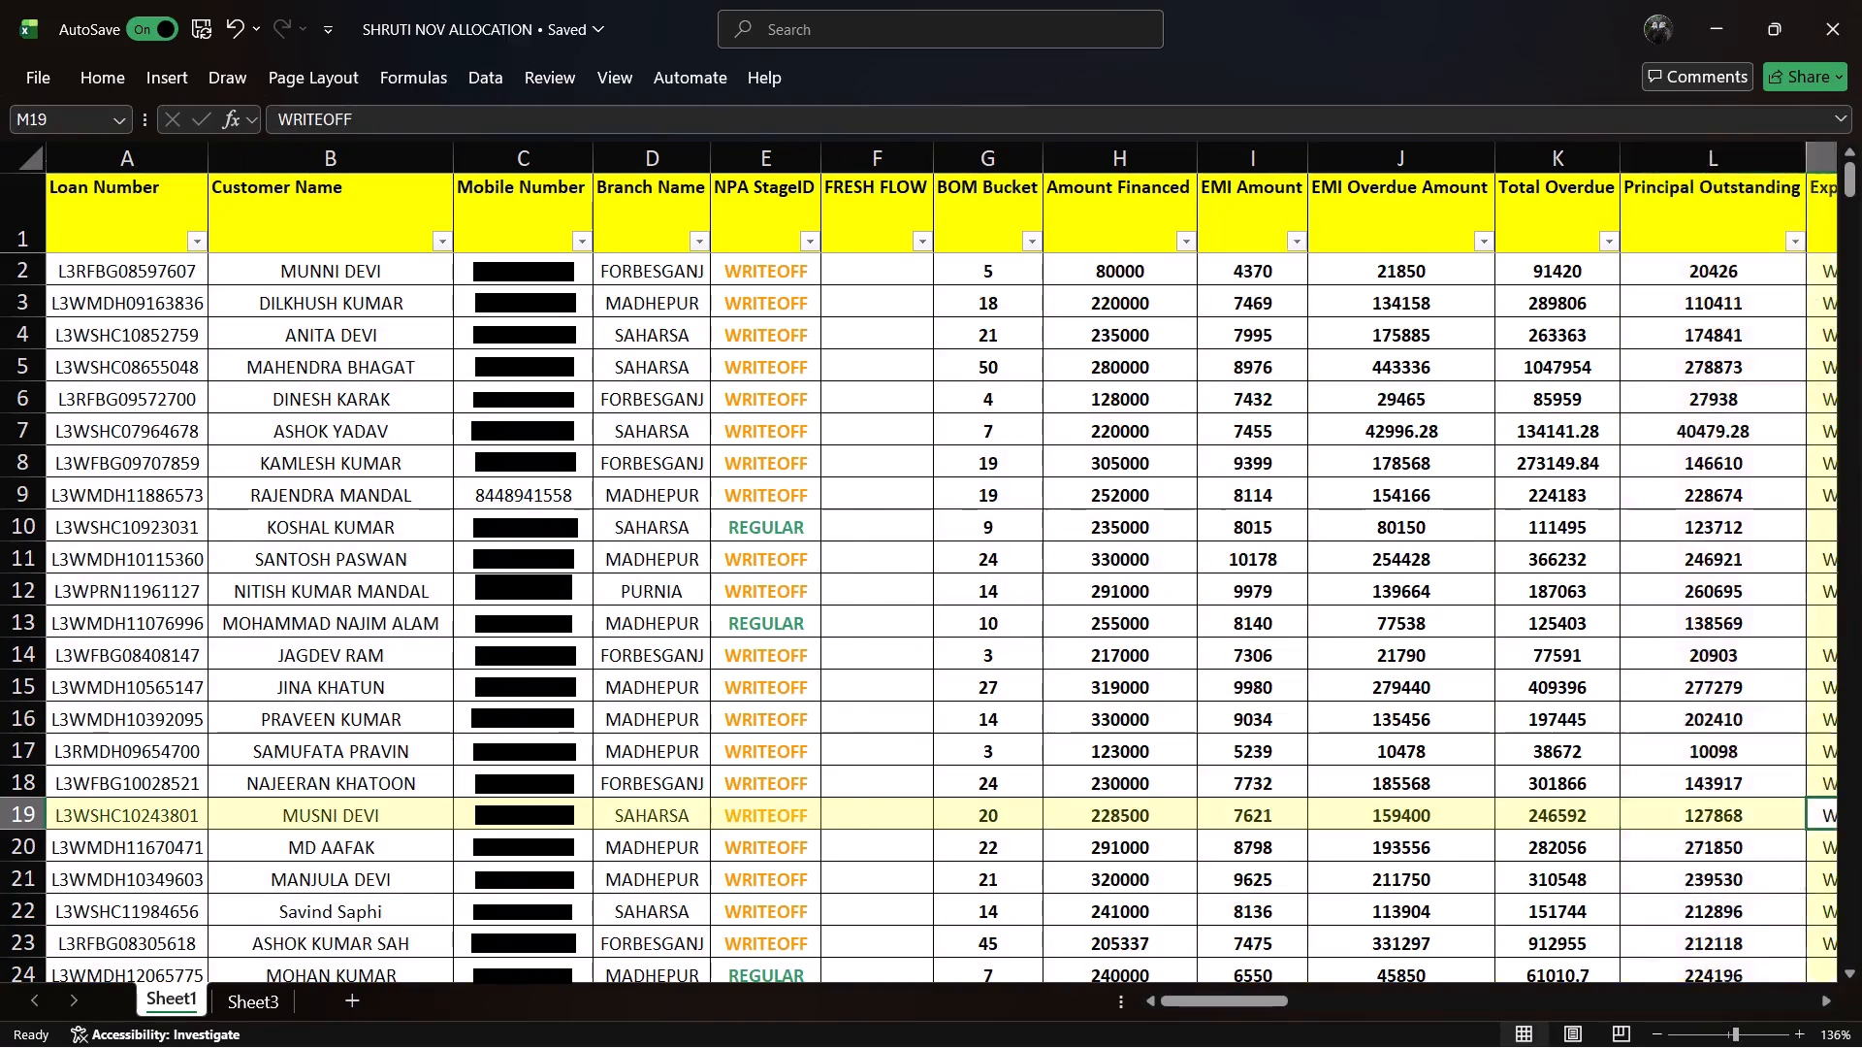
key(Right)
key(Right)
key(Right)
key(Right)
key(Right)
key(Right)
key(Right)
key(Right)
key(Right)
key(Right)
key(Right)
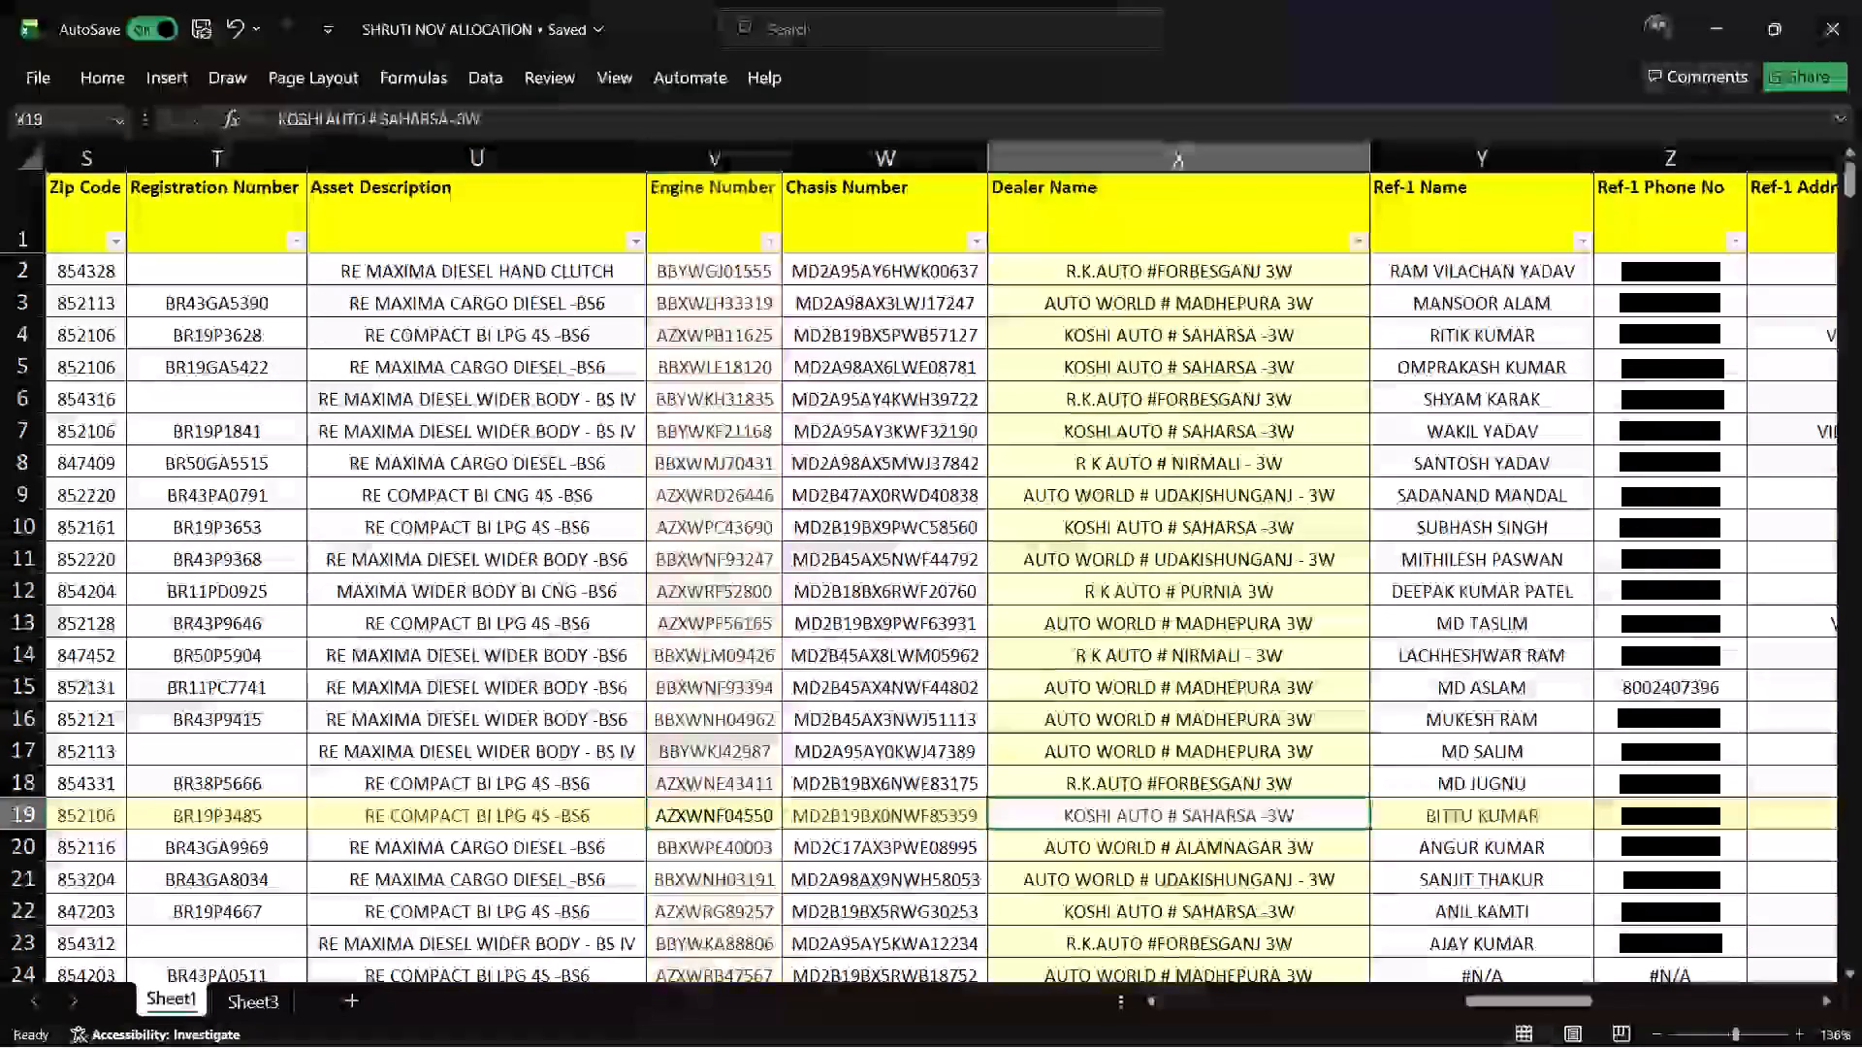
key(Right)
key(Right)
key(Right)
key(Right)
key(Right)
key(Right)
key(Right)
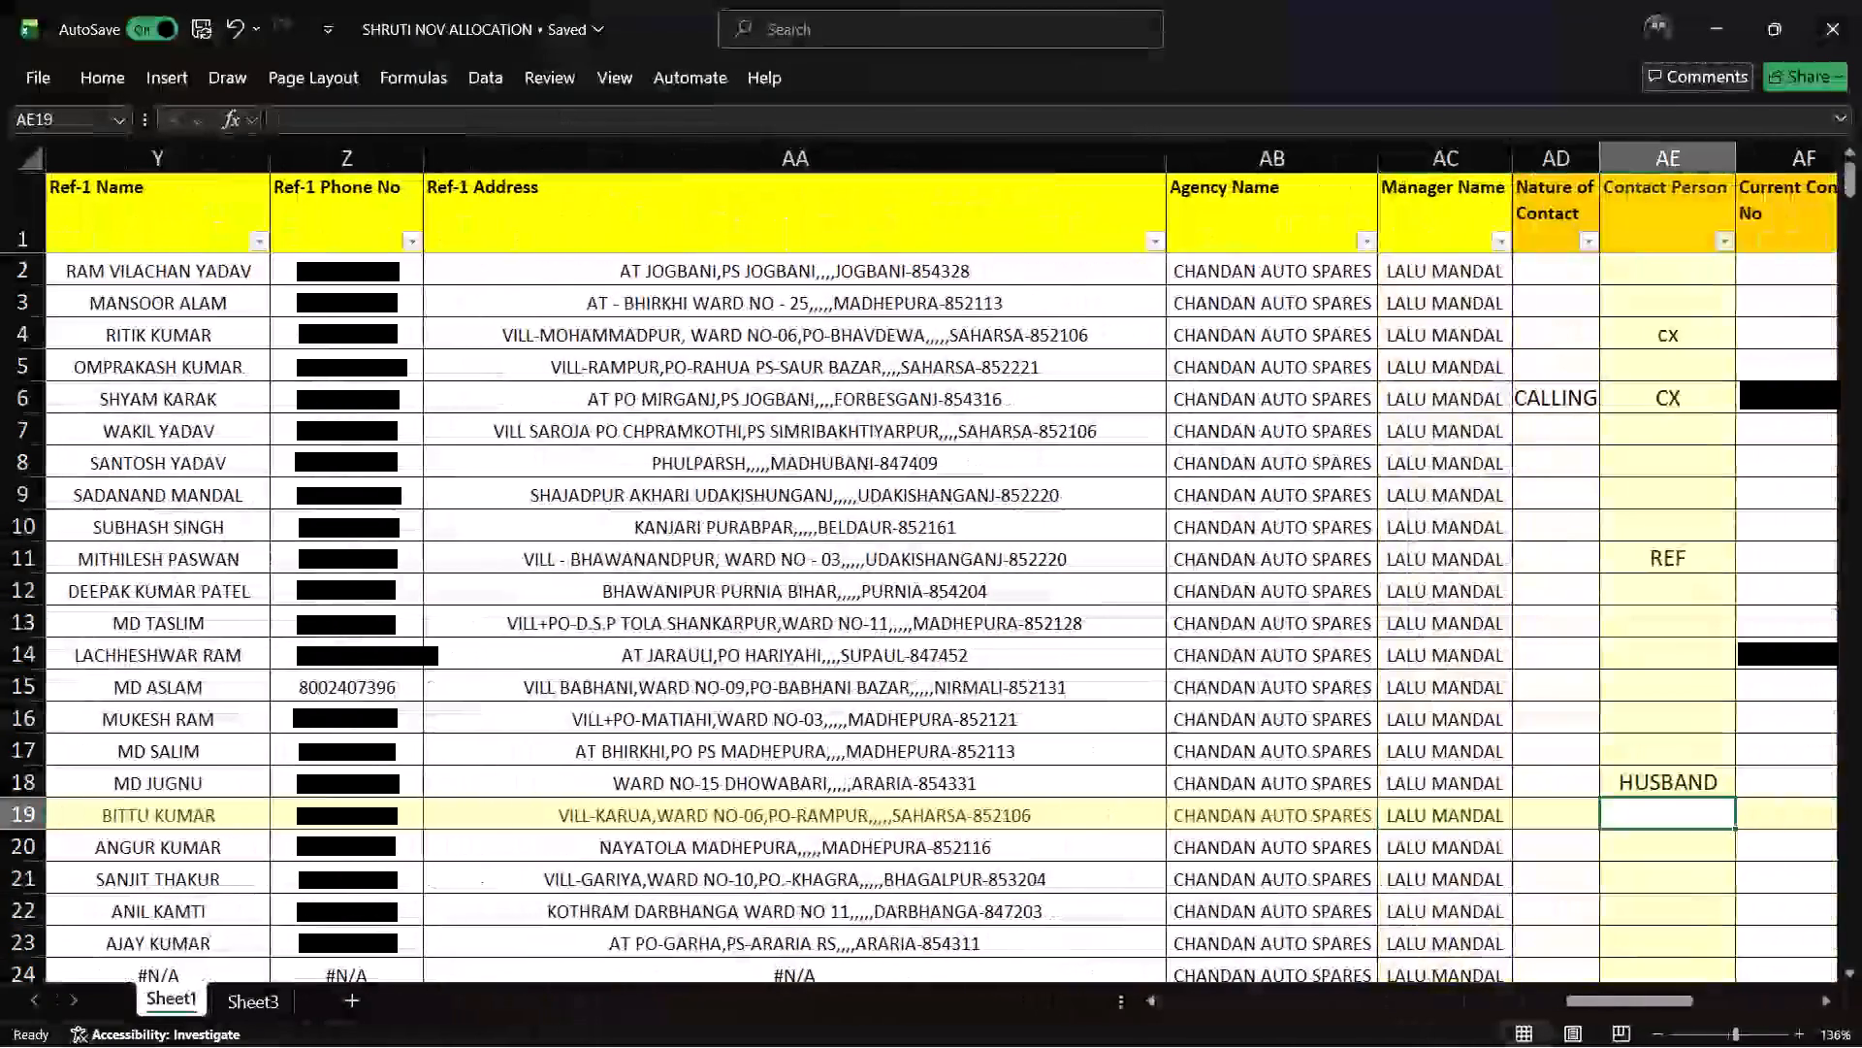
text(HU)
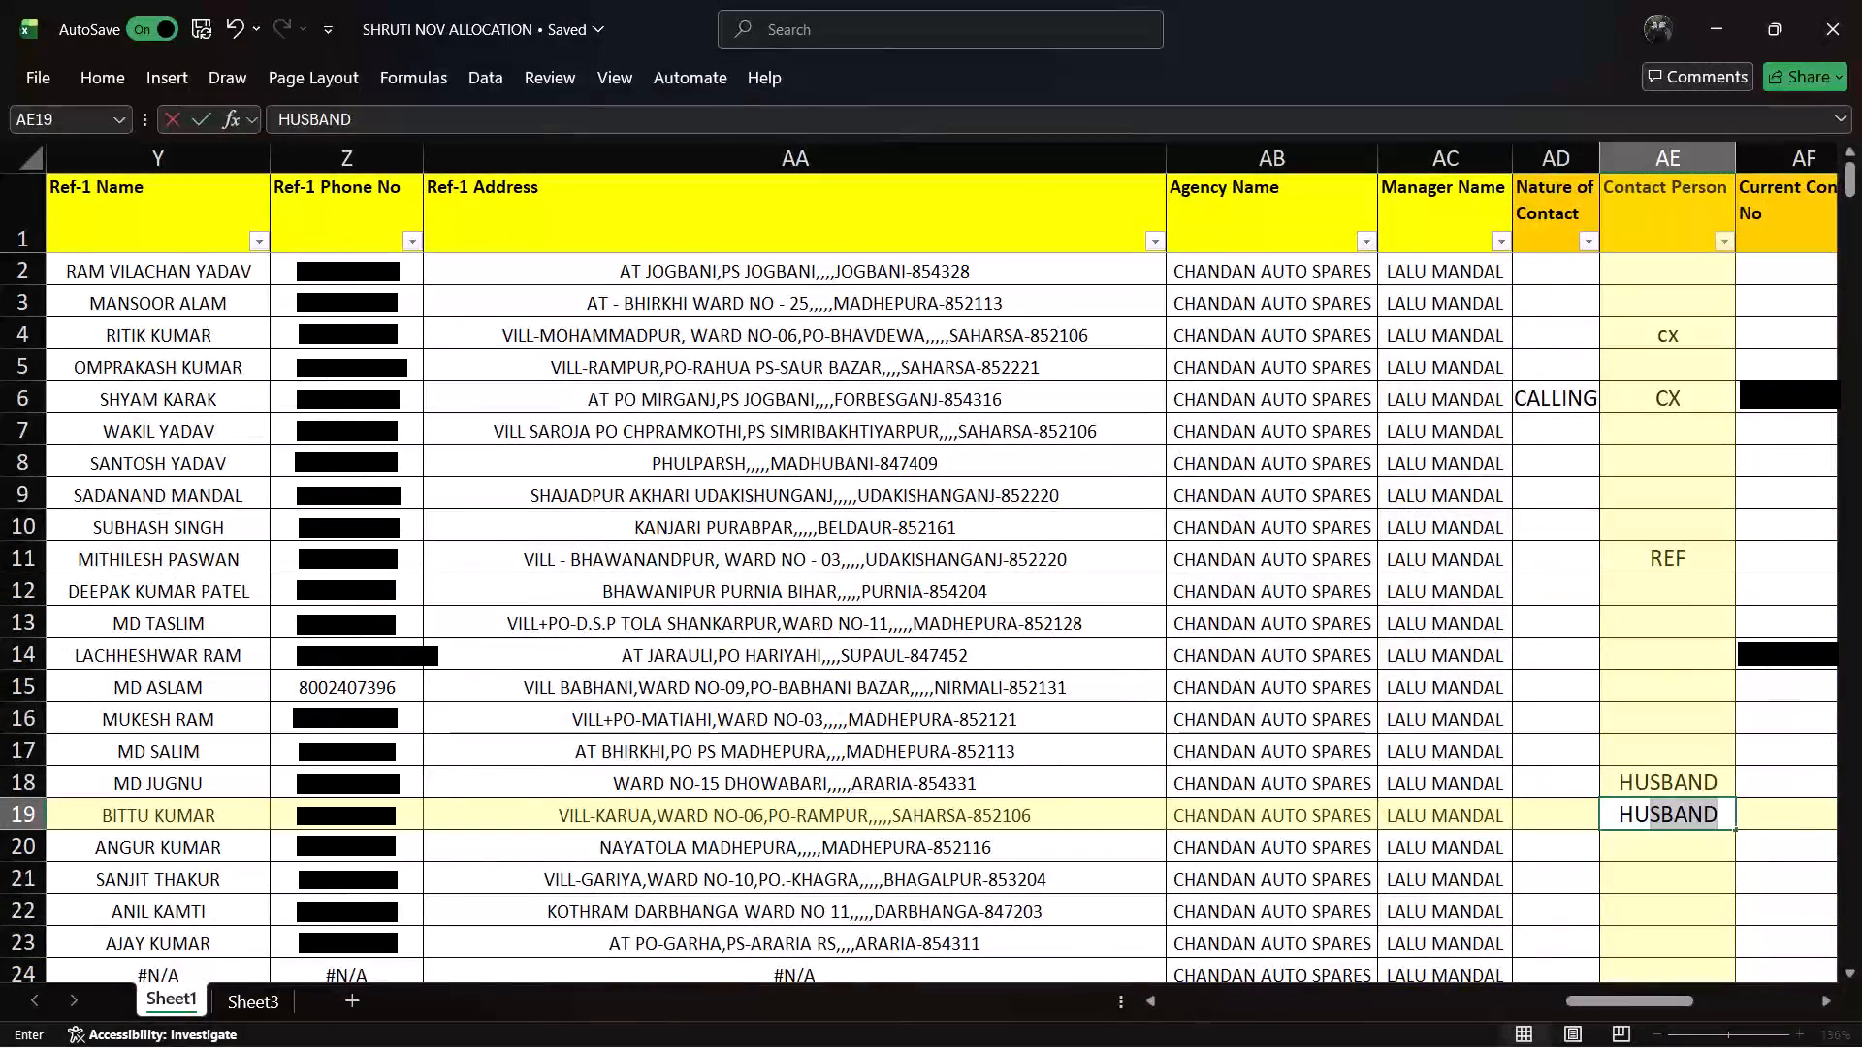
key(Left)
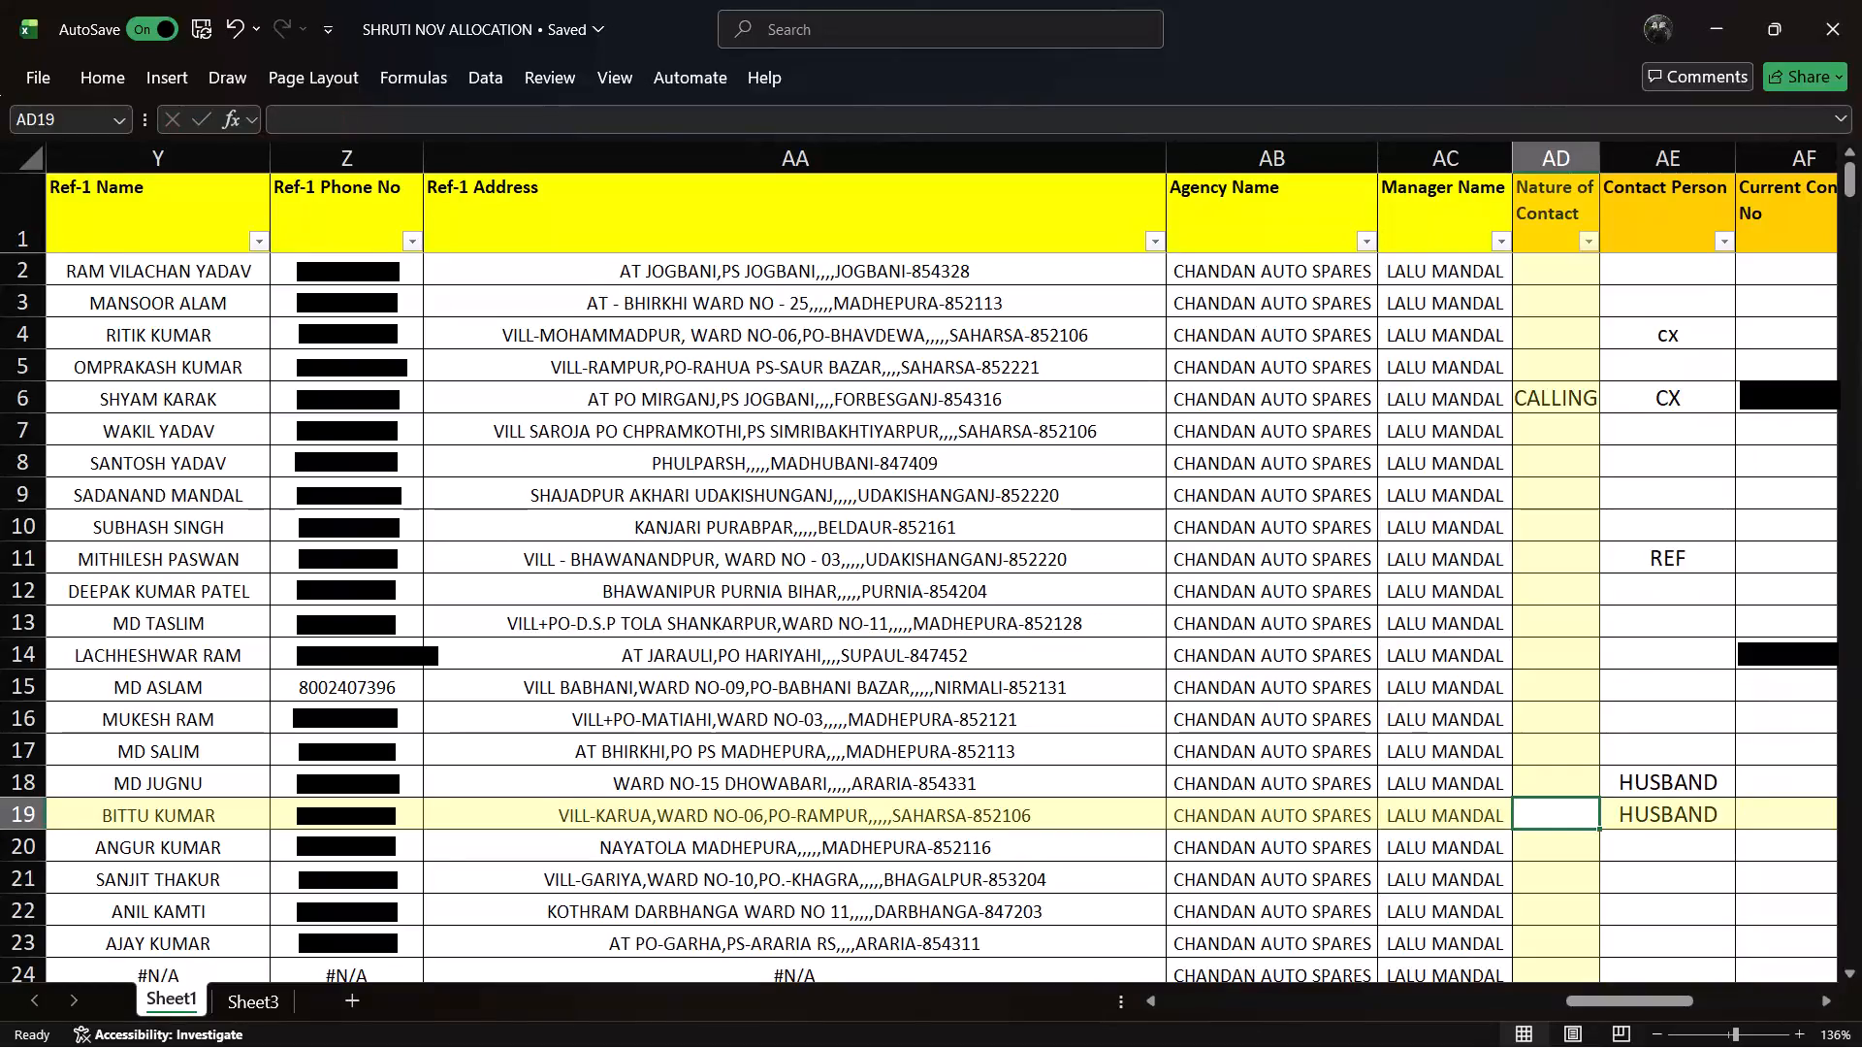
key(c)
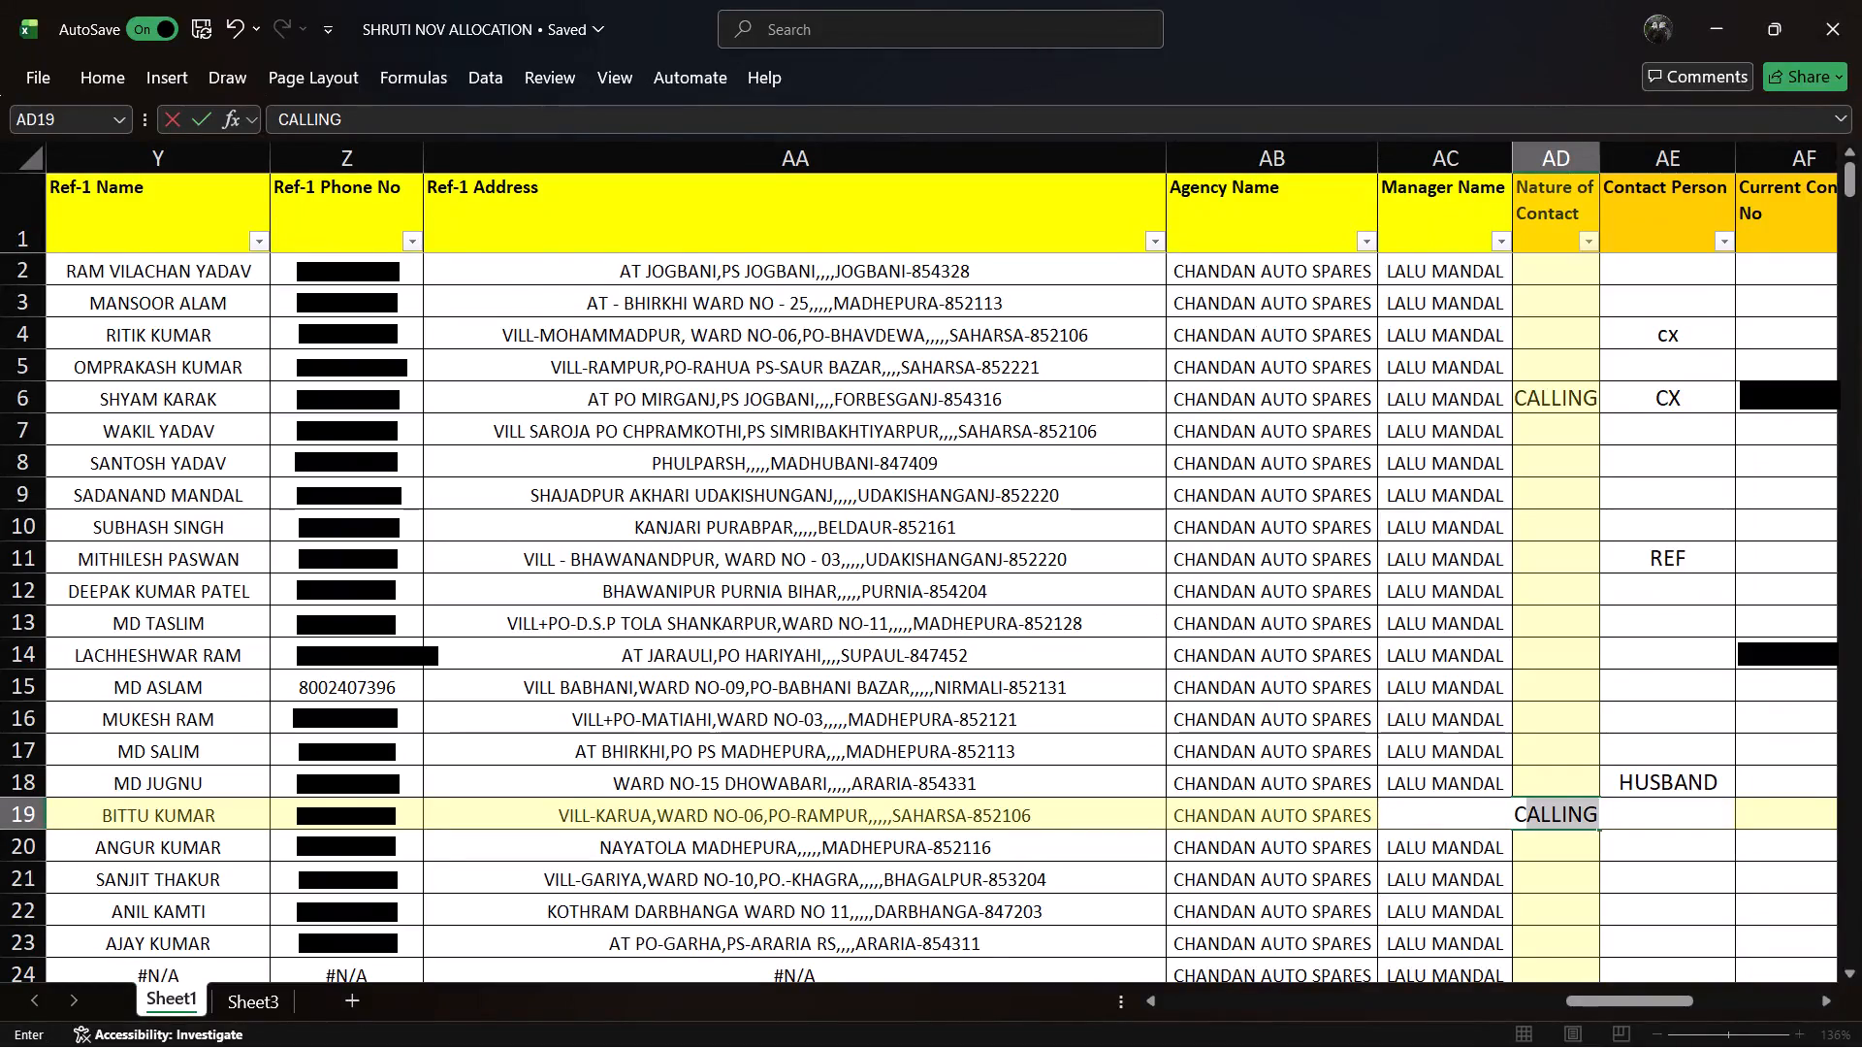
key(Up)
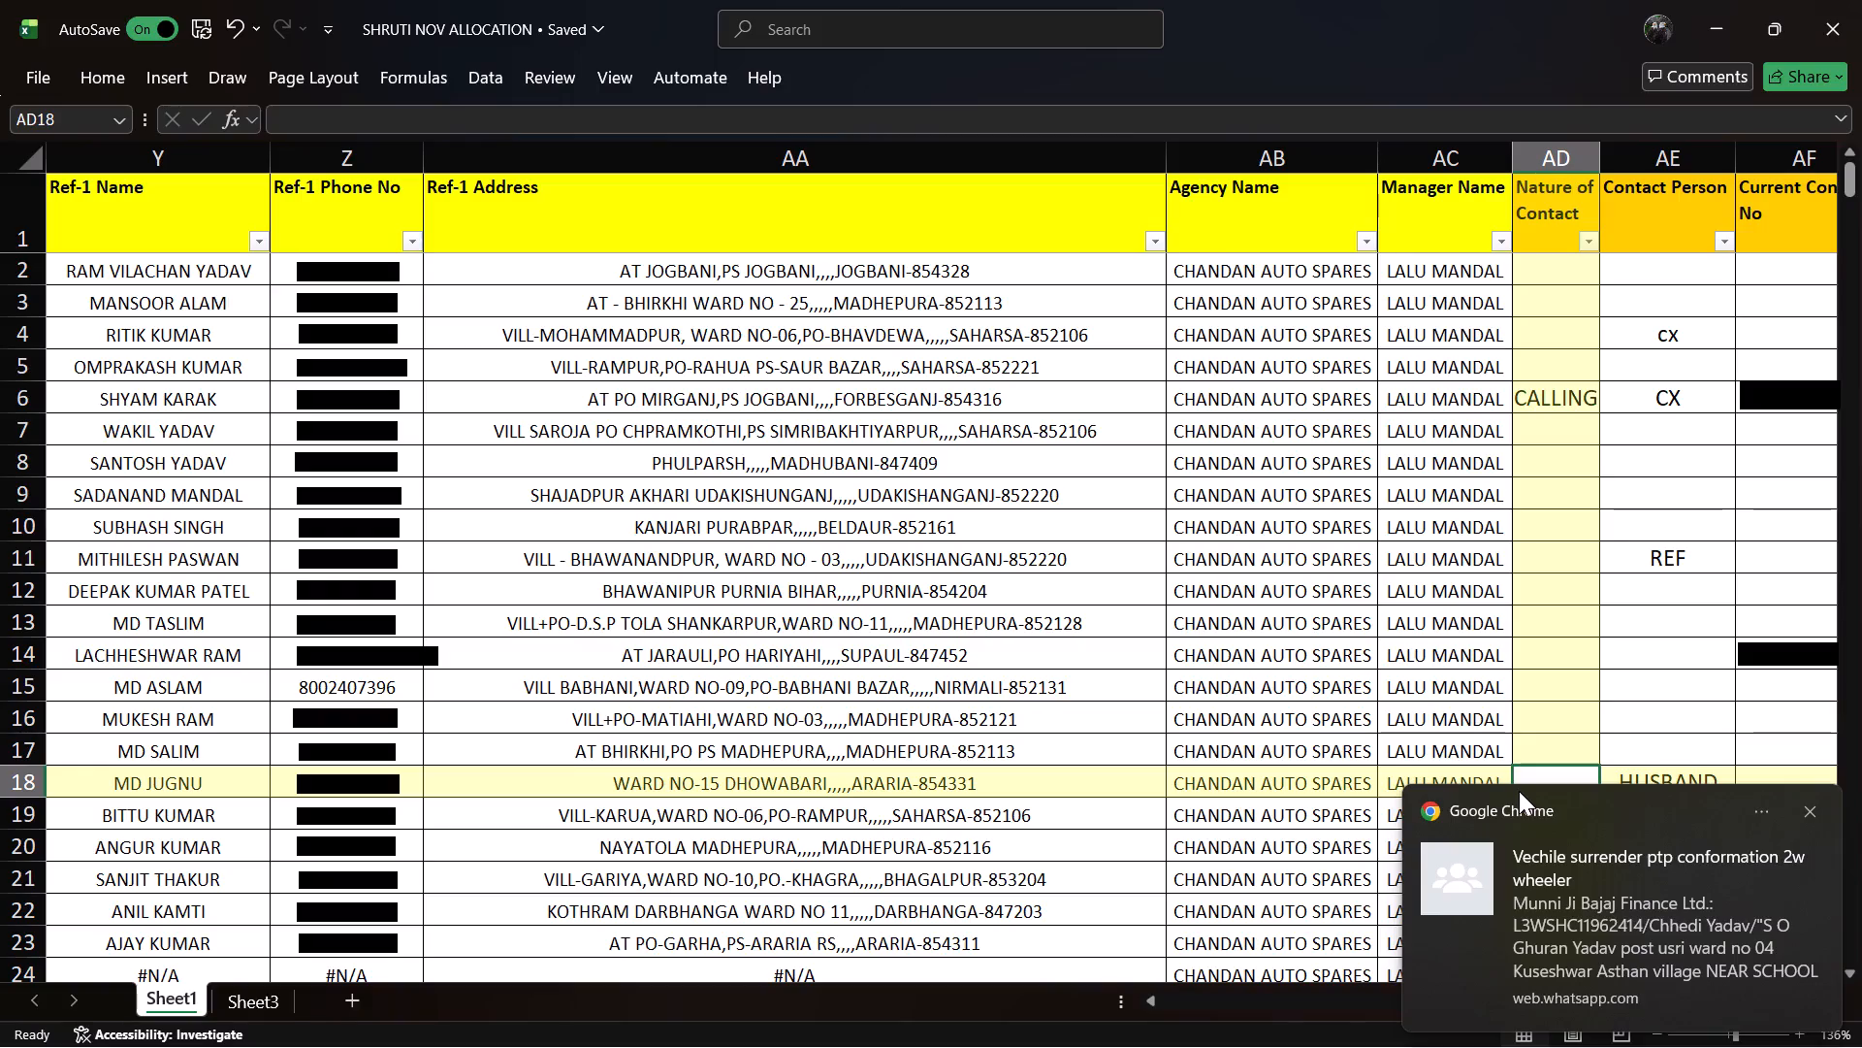
Dismiss the chat notification and enter CALLING as the Nature of Contact in row 18.
click(1810, 809)
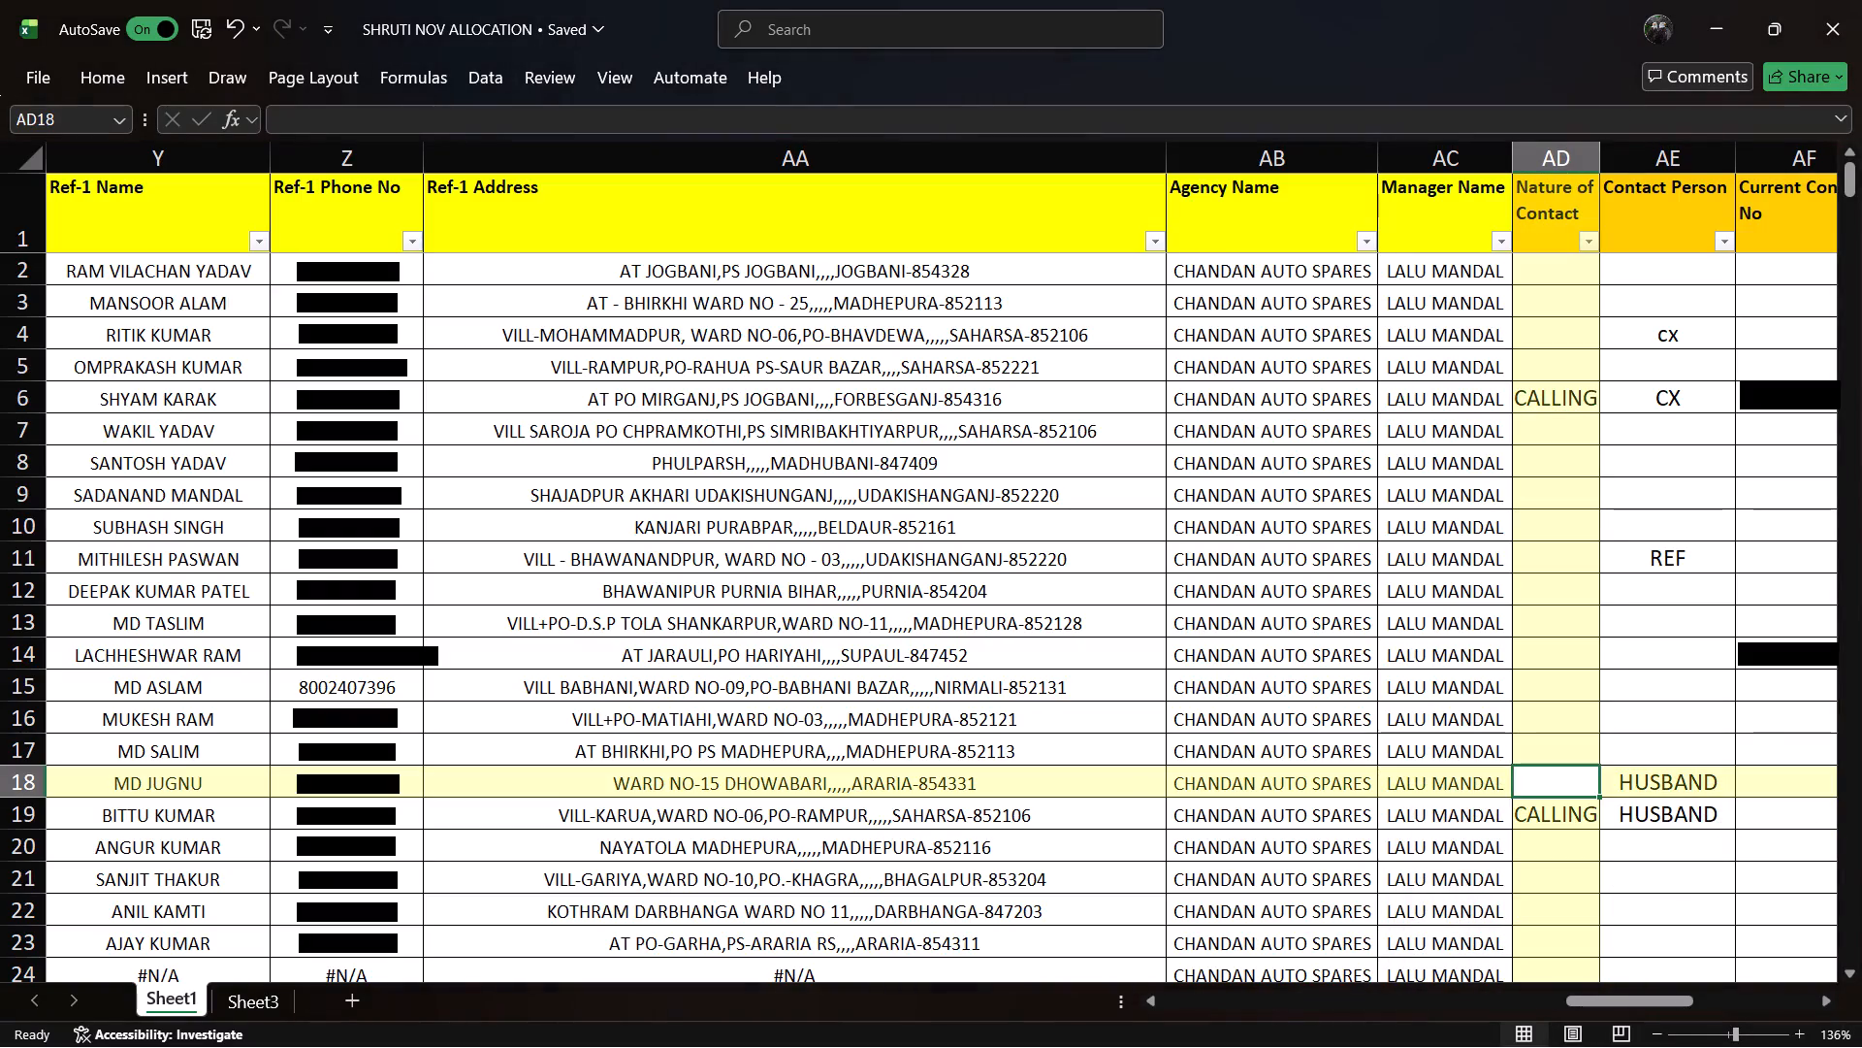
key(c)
key(Right)
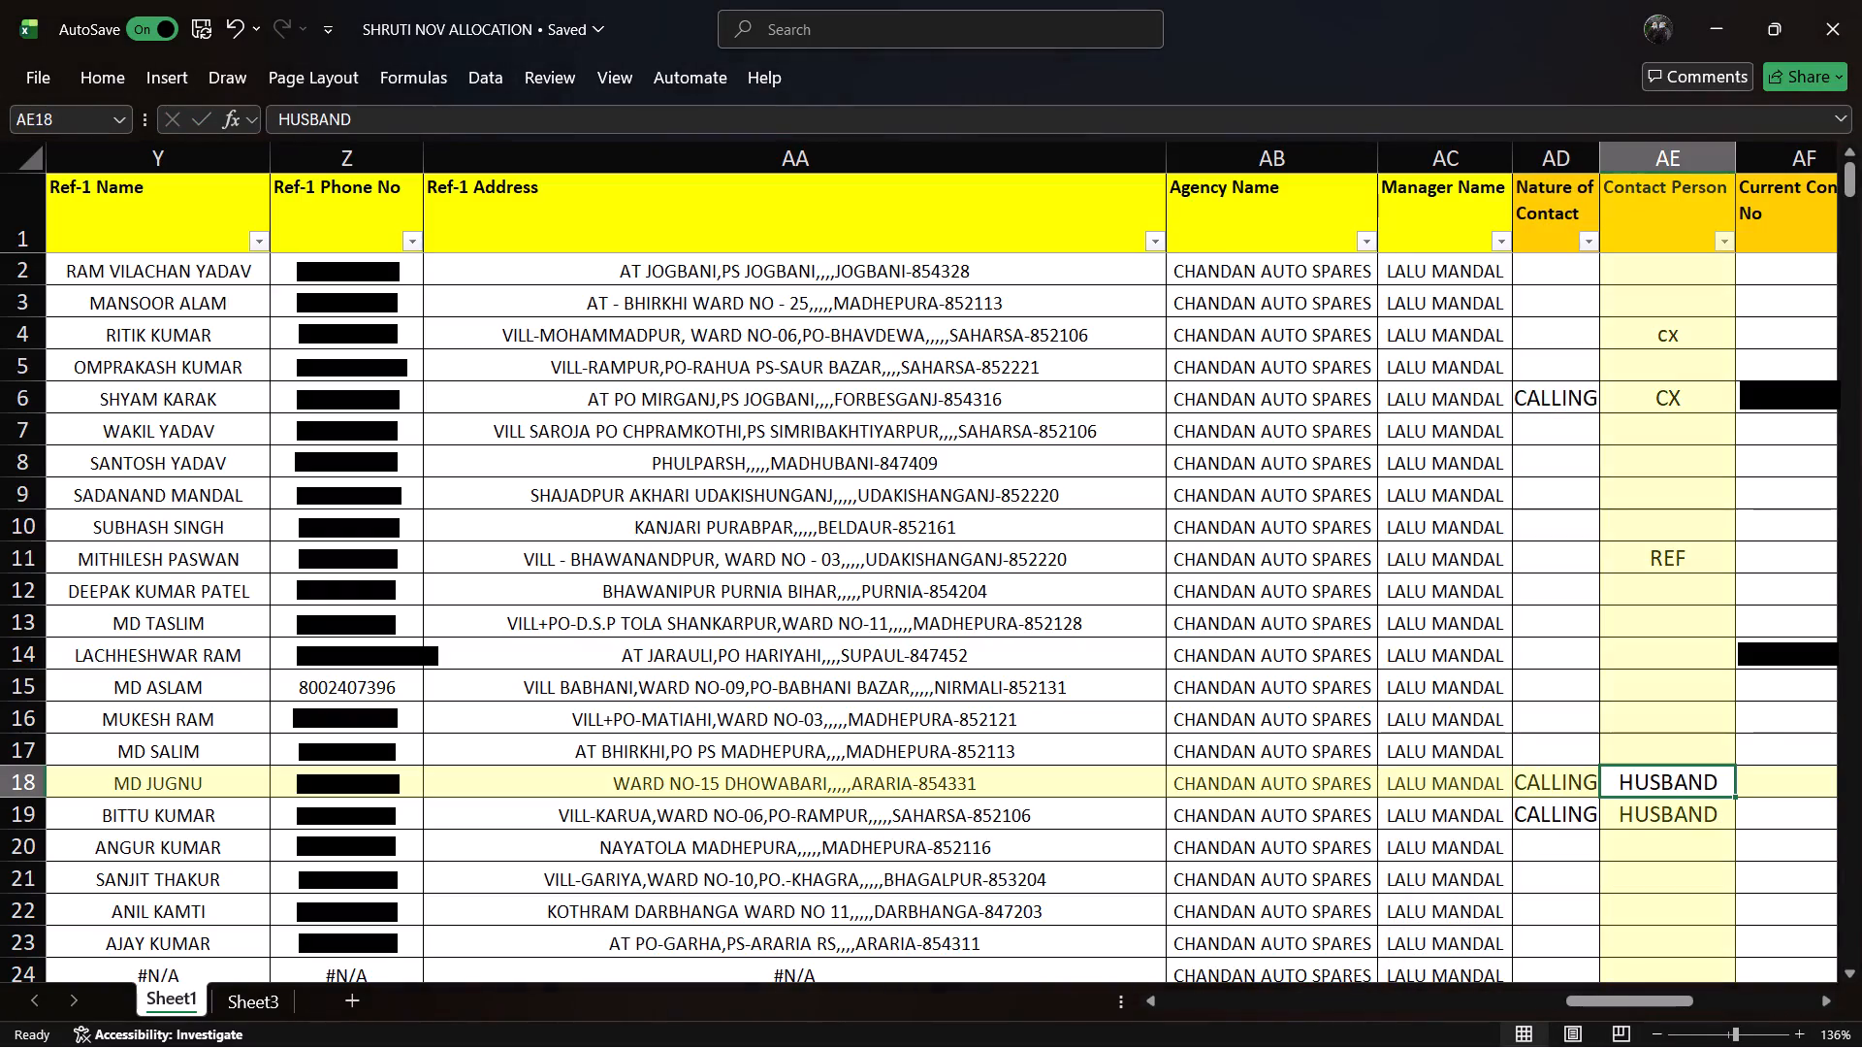
Return to row 19 and move across its contact and PTP columns to the PTP Type cell.
key(Right)
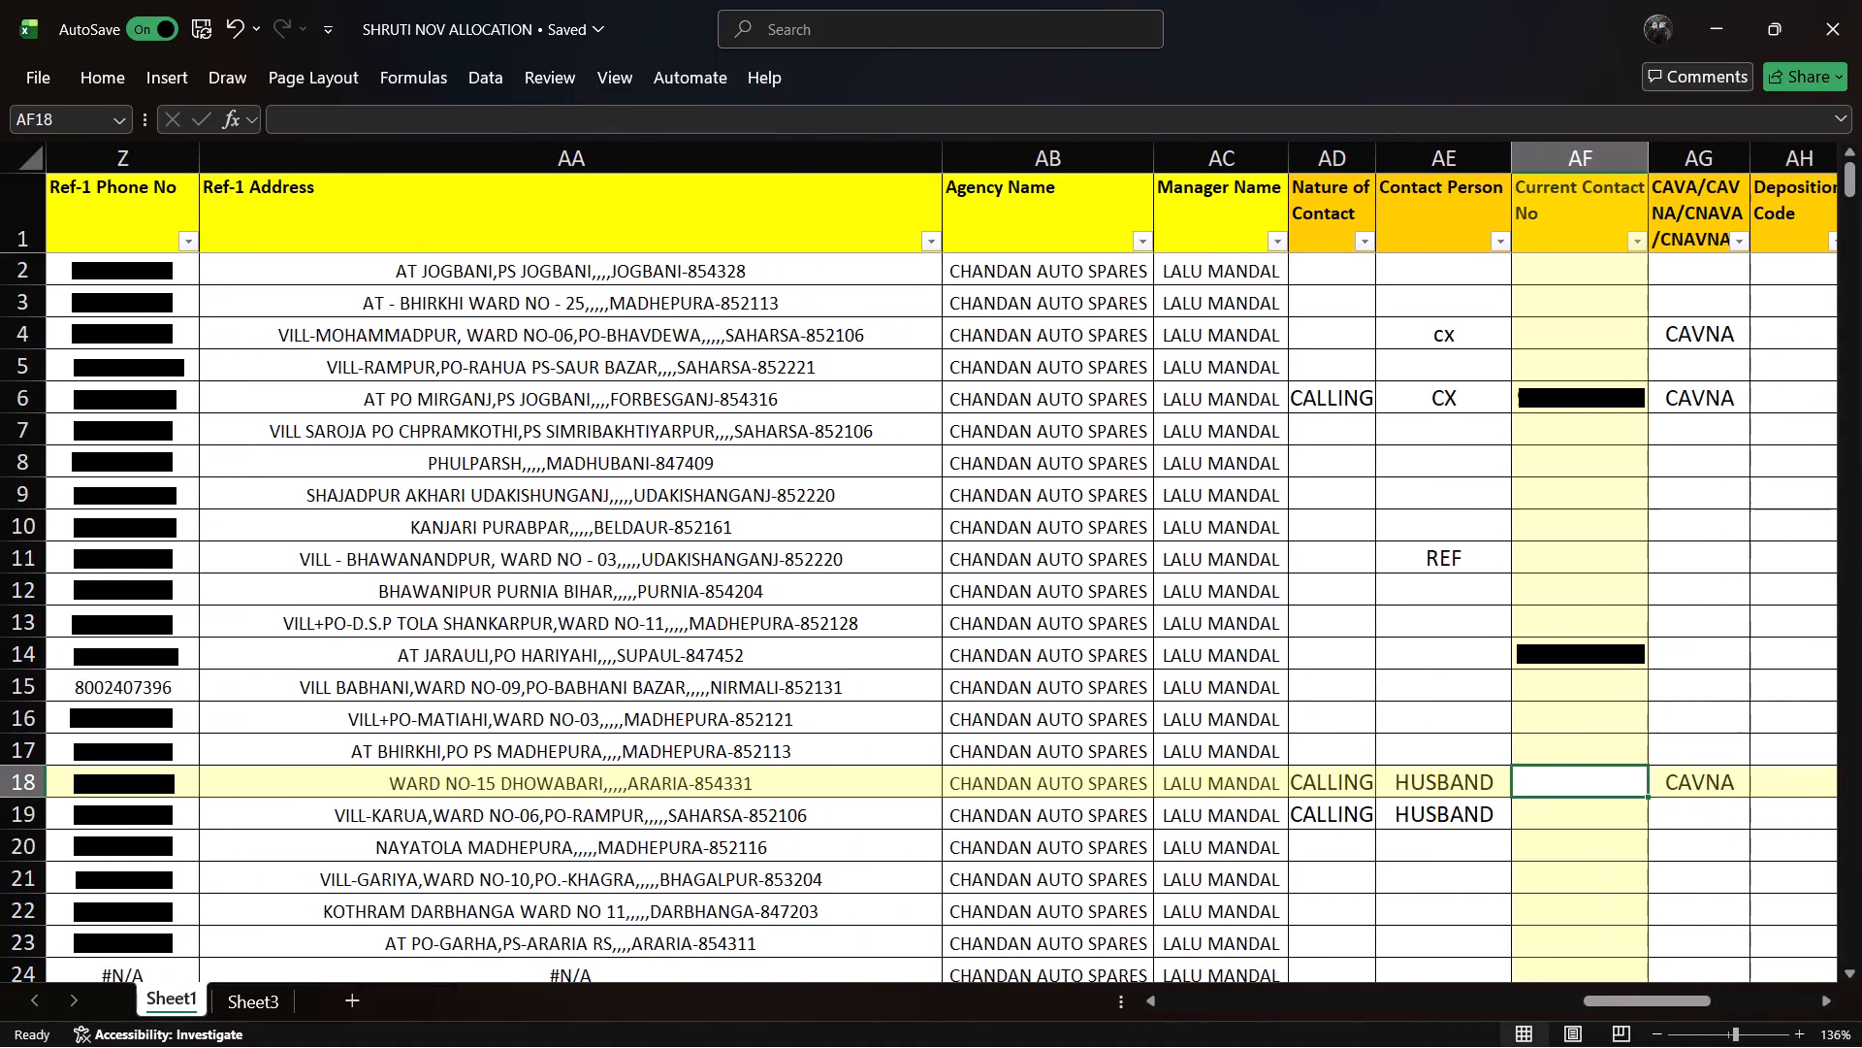
click(1552, 814)
key(Right)
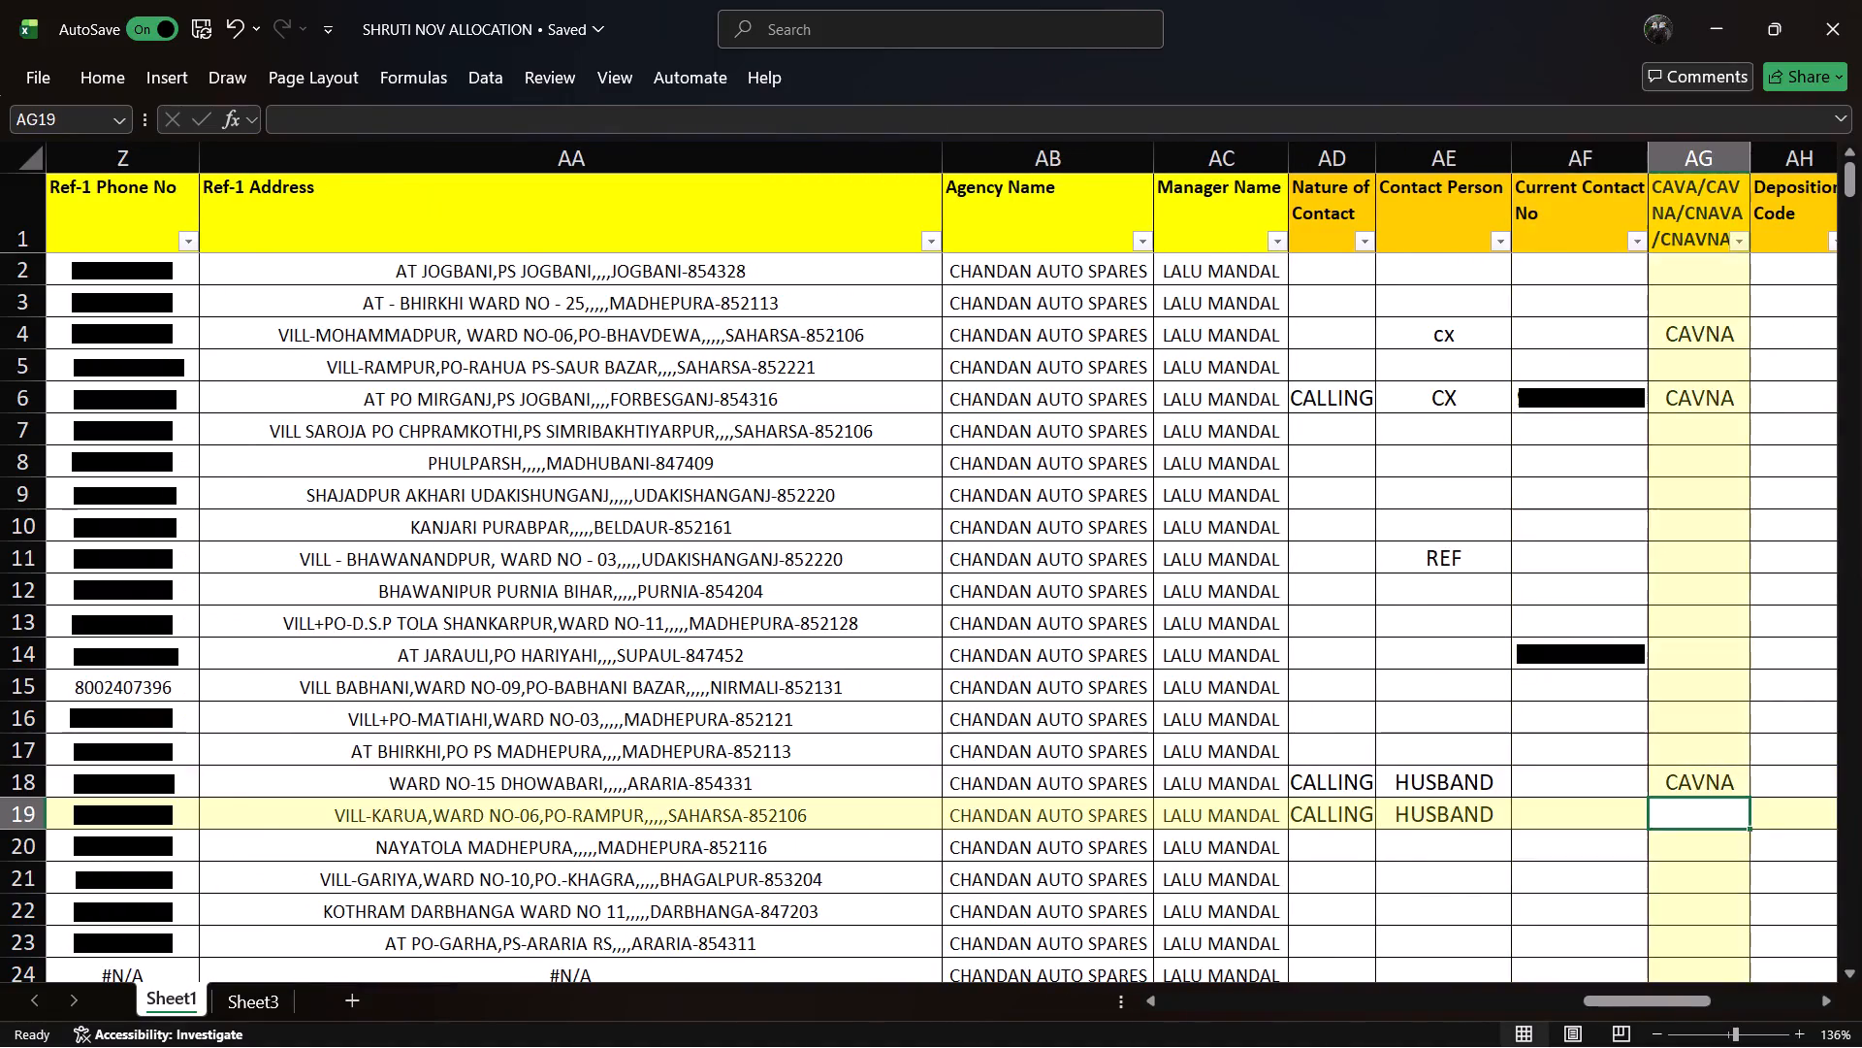
key(Right)
key(Right)
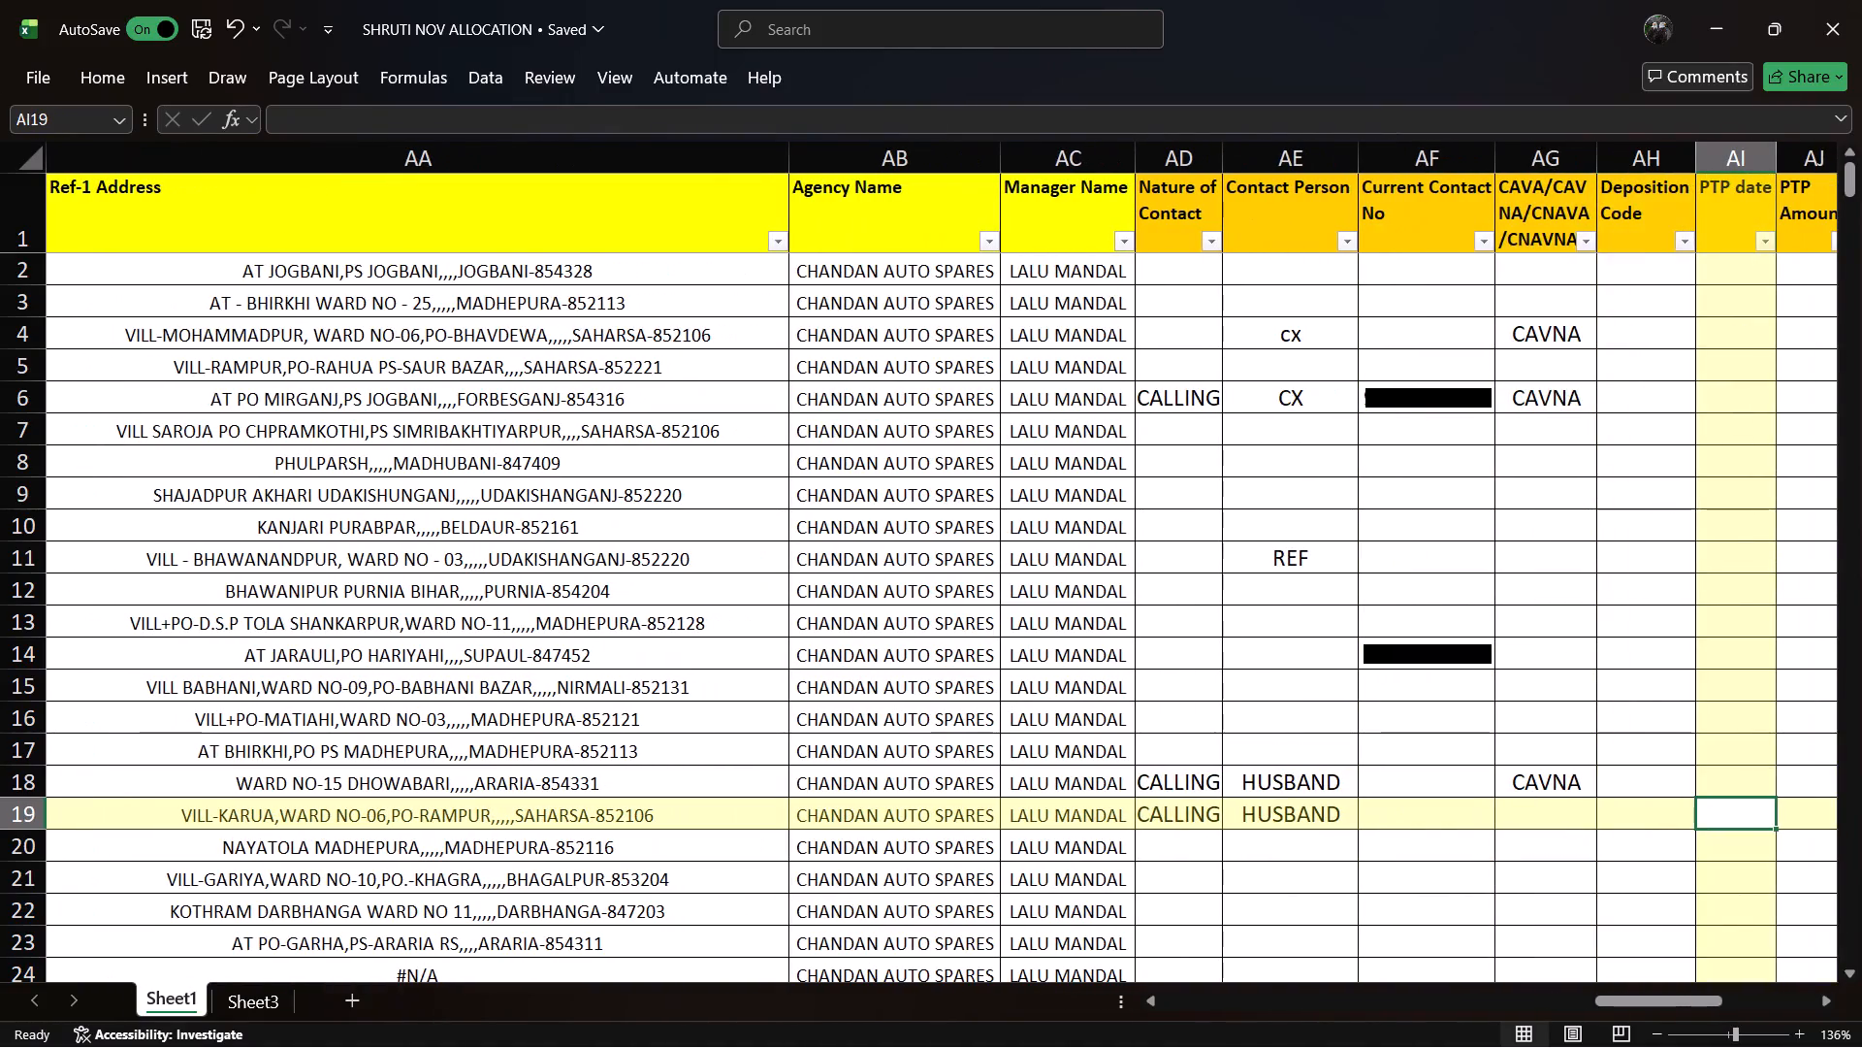
key(Right)
key(Right)
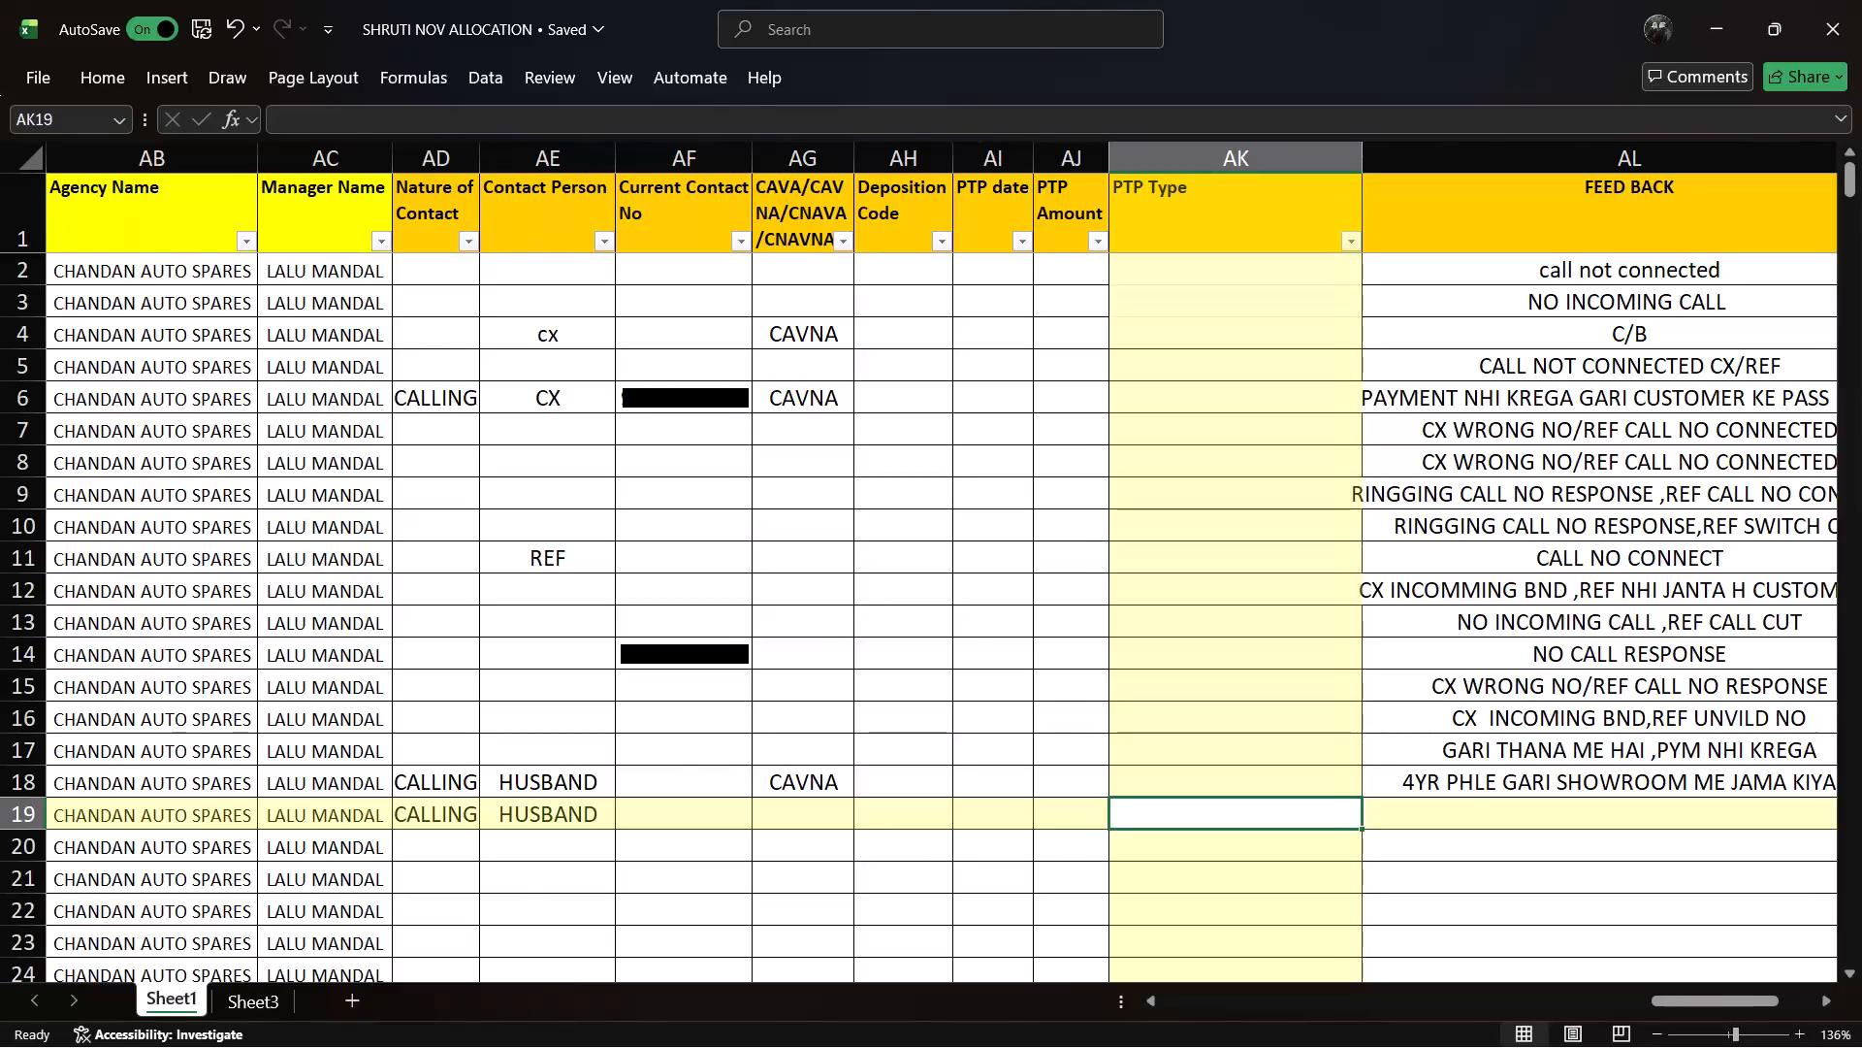
Check row 19's remaining follow-up columns, from FEED BACK back to Current Contact No.
key(Right)
key(Right)
key(Left)
key(Left)
key(Left)
key(Left)
key(Left)
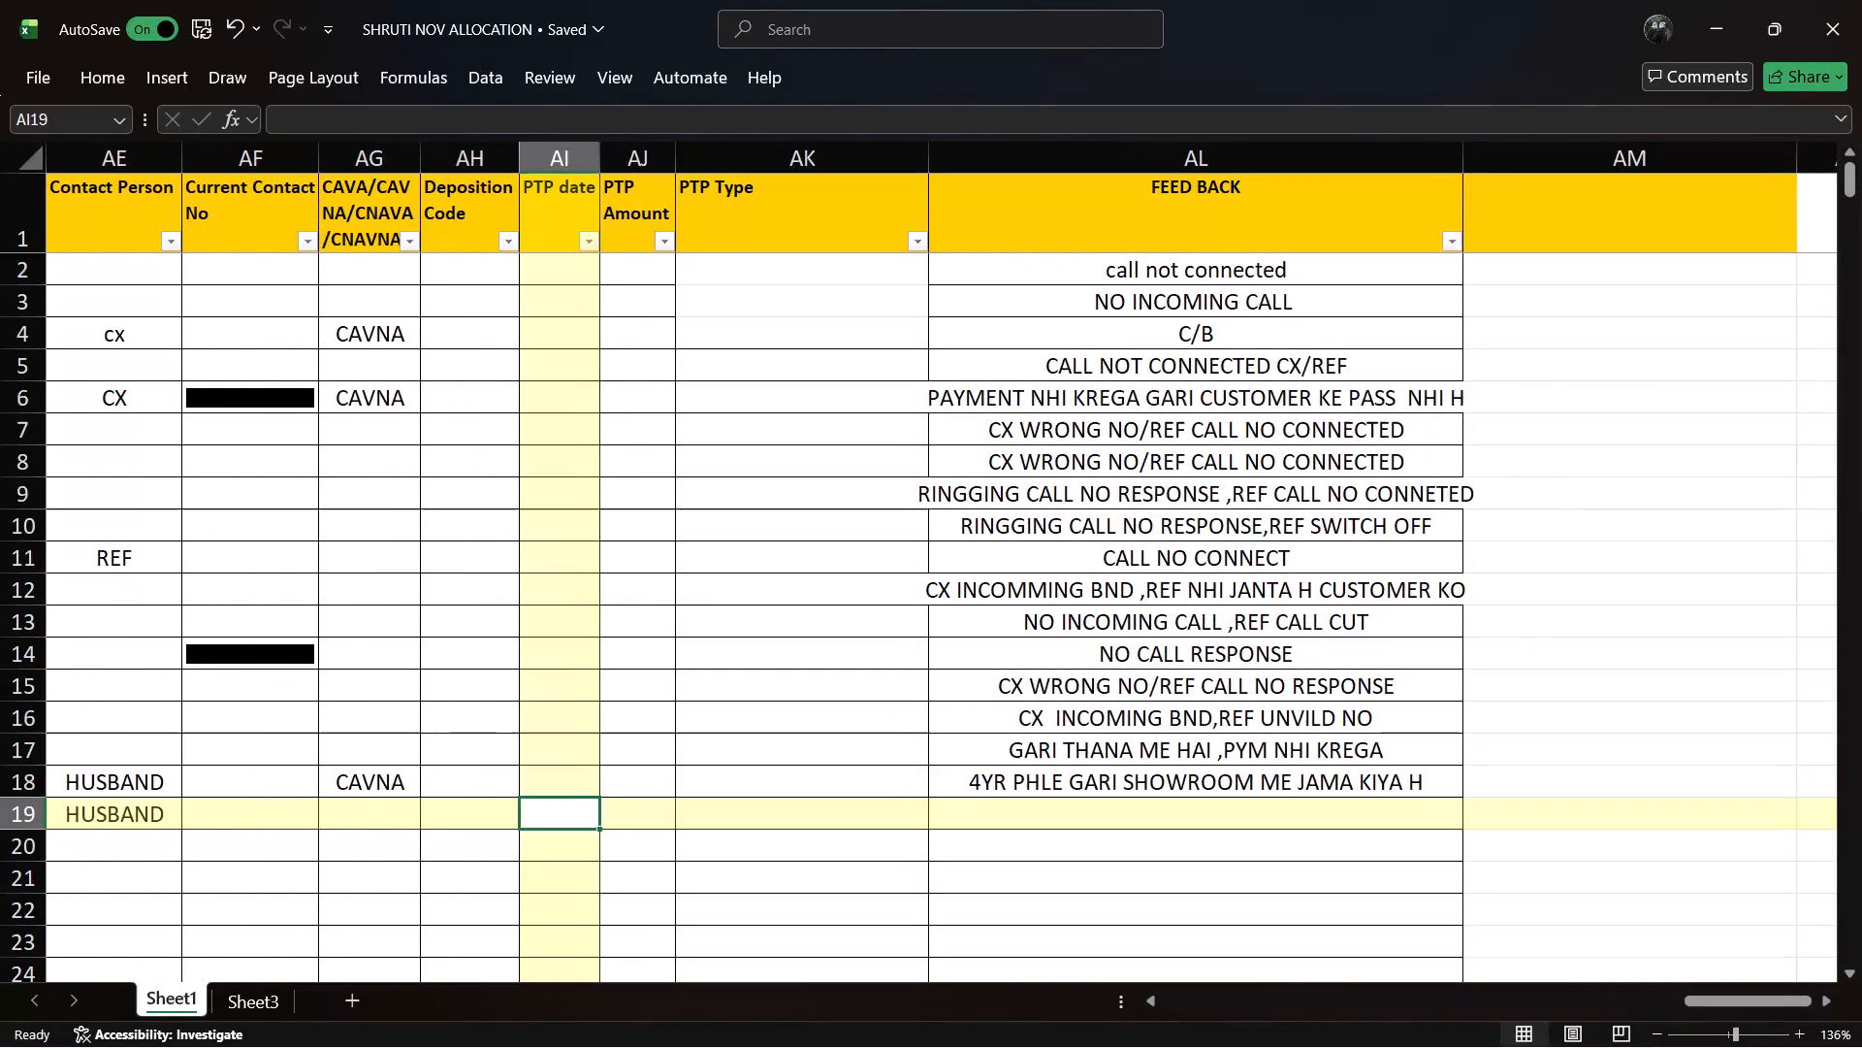
key(Left)
key(Left)
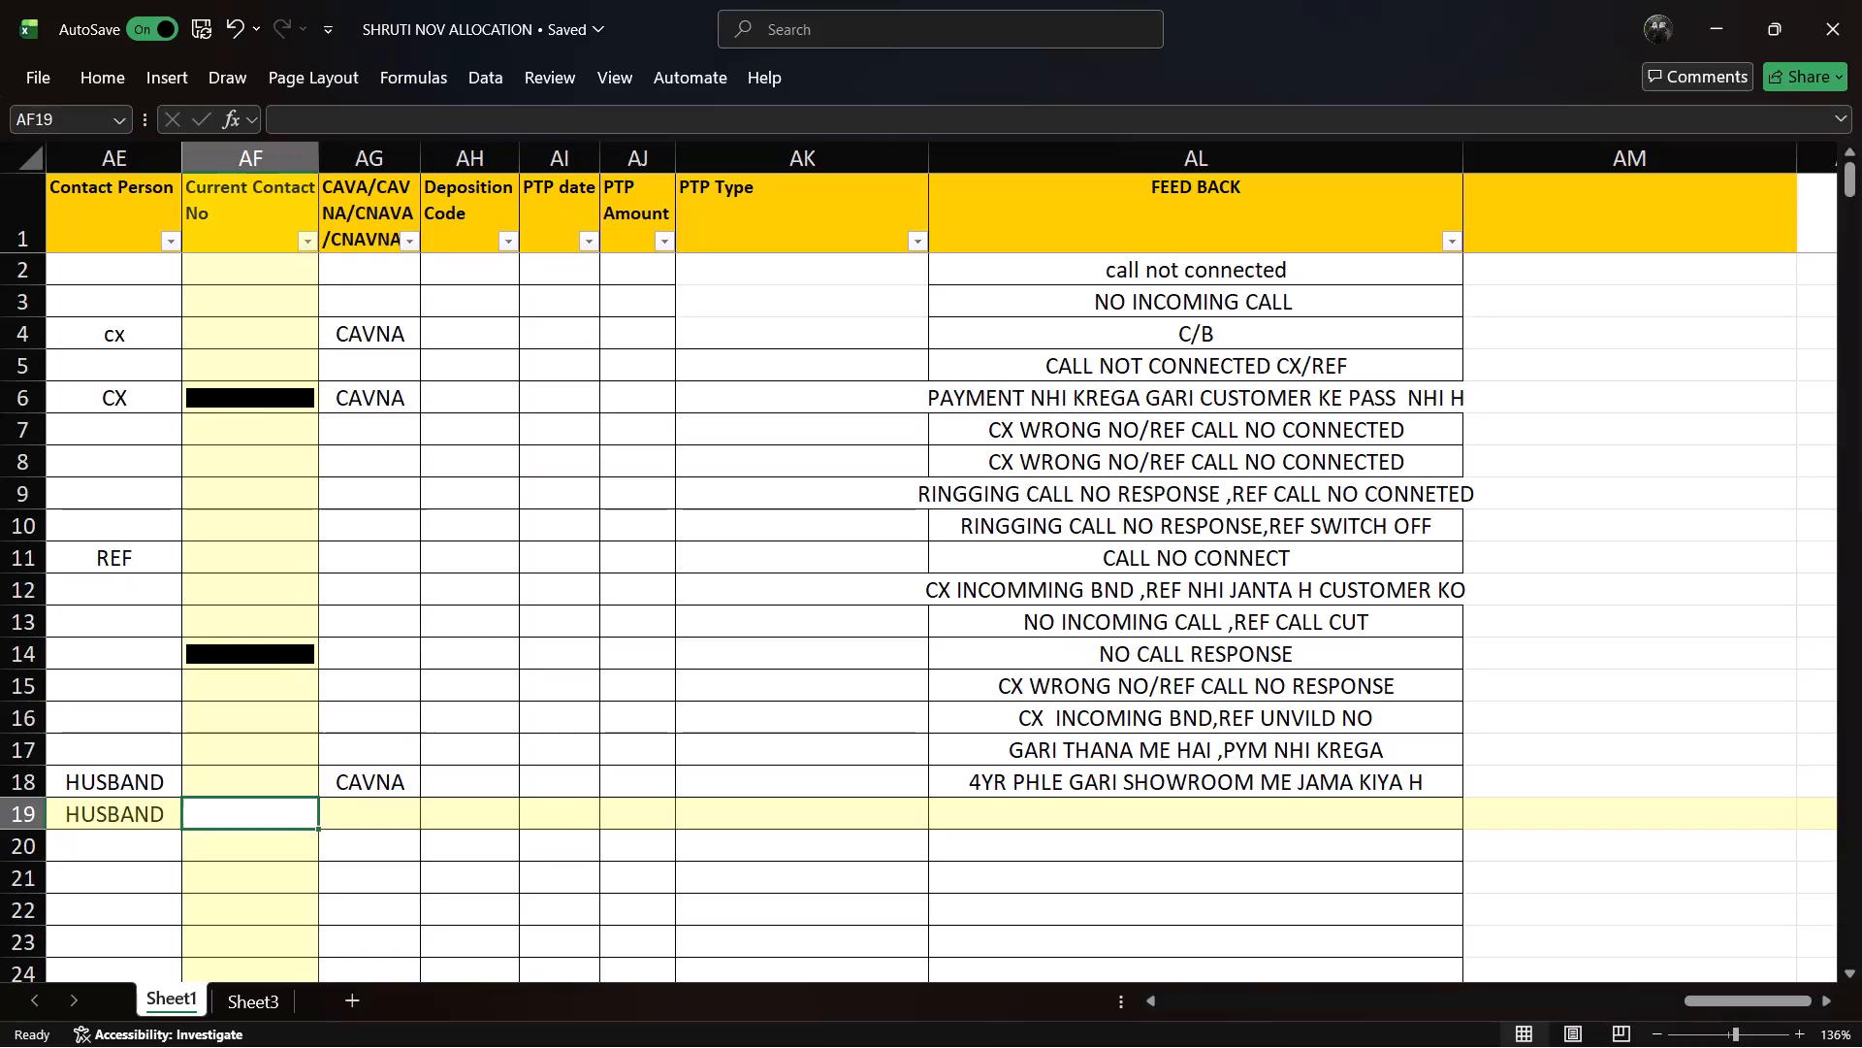
Save the workbook and go back to the loan number at the start of row 19 in Sheet1.
key(Left)
key(Left)
key(Left)
key(Left)
key(Left)
key(Left)
key(Left)
key(Left)
key(Left)
key(Left)
key(Left)
key(Left)
key(Left)
key(Left)
key(Left)
key(Left)
key(Left)
key(Left)
key(Left)
key(Left)
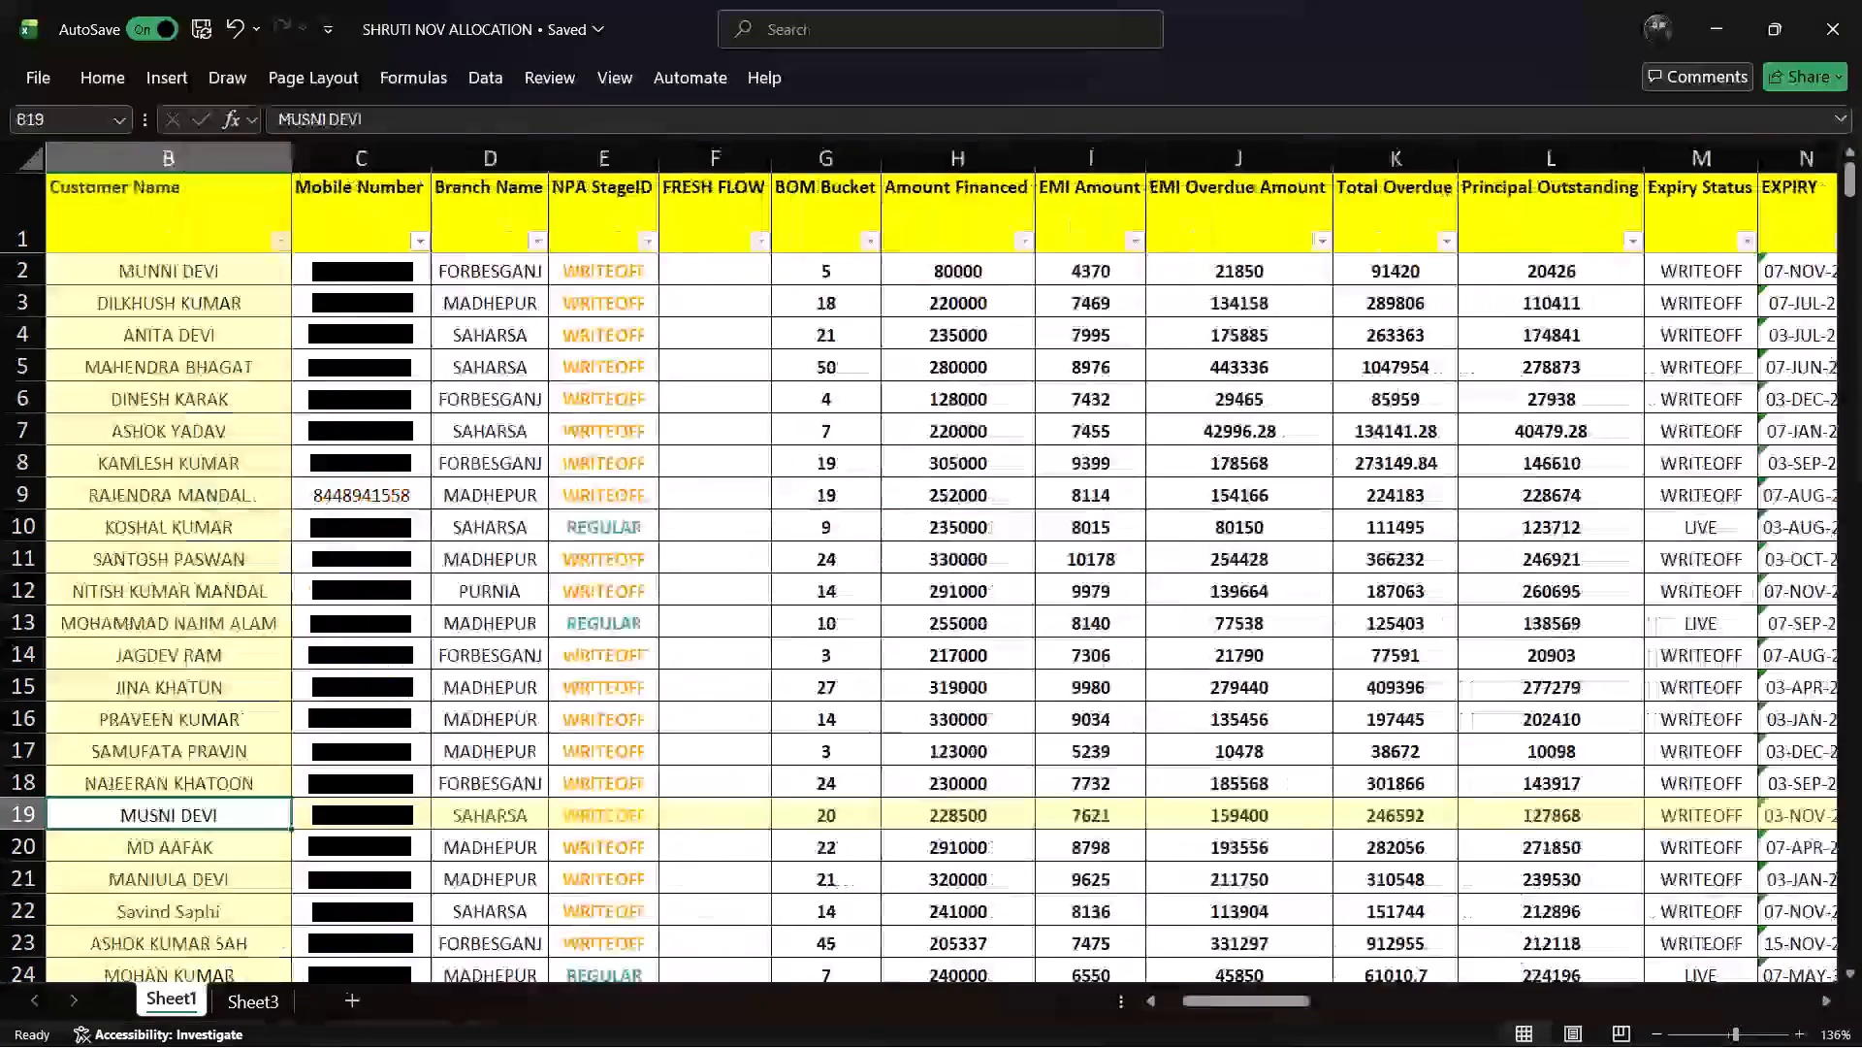
key(ctrl+s)
key(Left)
key(Left)
key(Left)
key(Left)
key(Left)
key(Left)
key(Left)
key(Left)
key(Left)
key(Left)
key(Left)
key(Left)
key(Left)
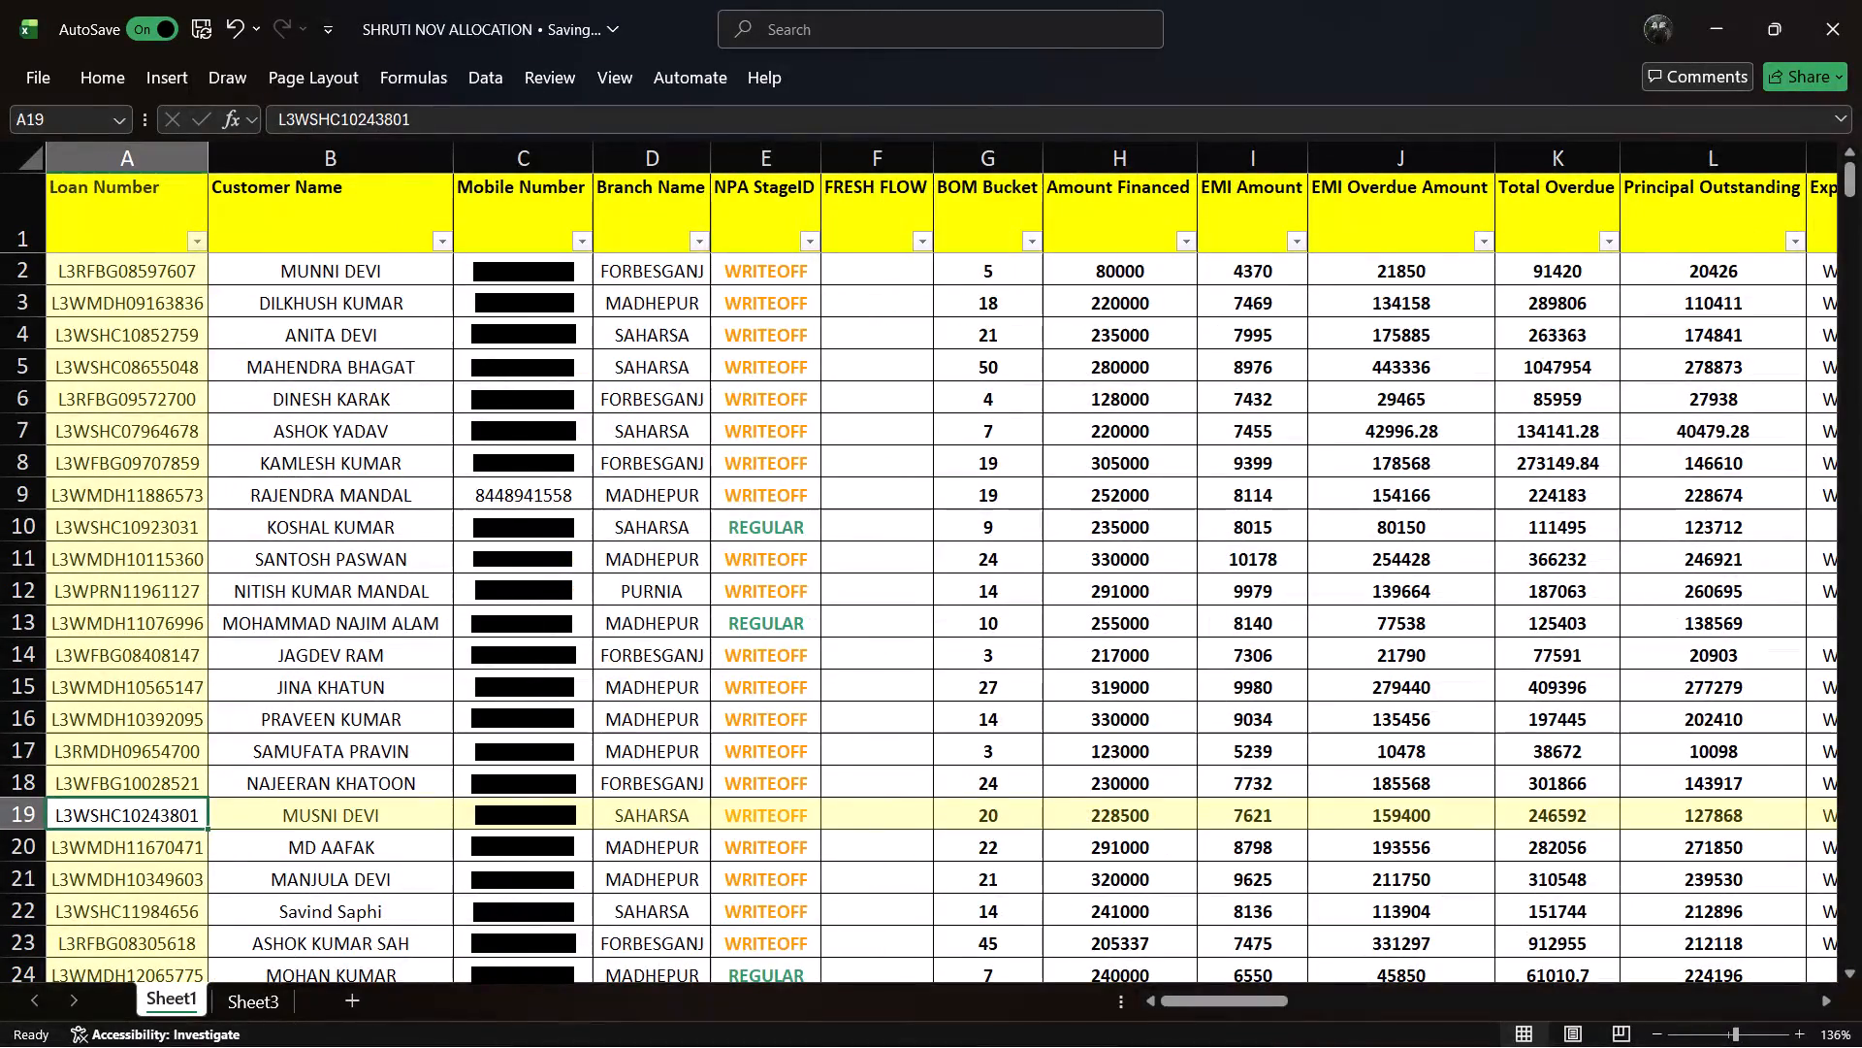
Move to row 20 in Sheet1 and check the customer name and mobile number.
key(Down)
key(Right)
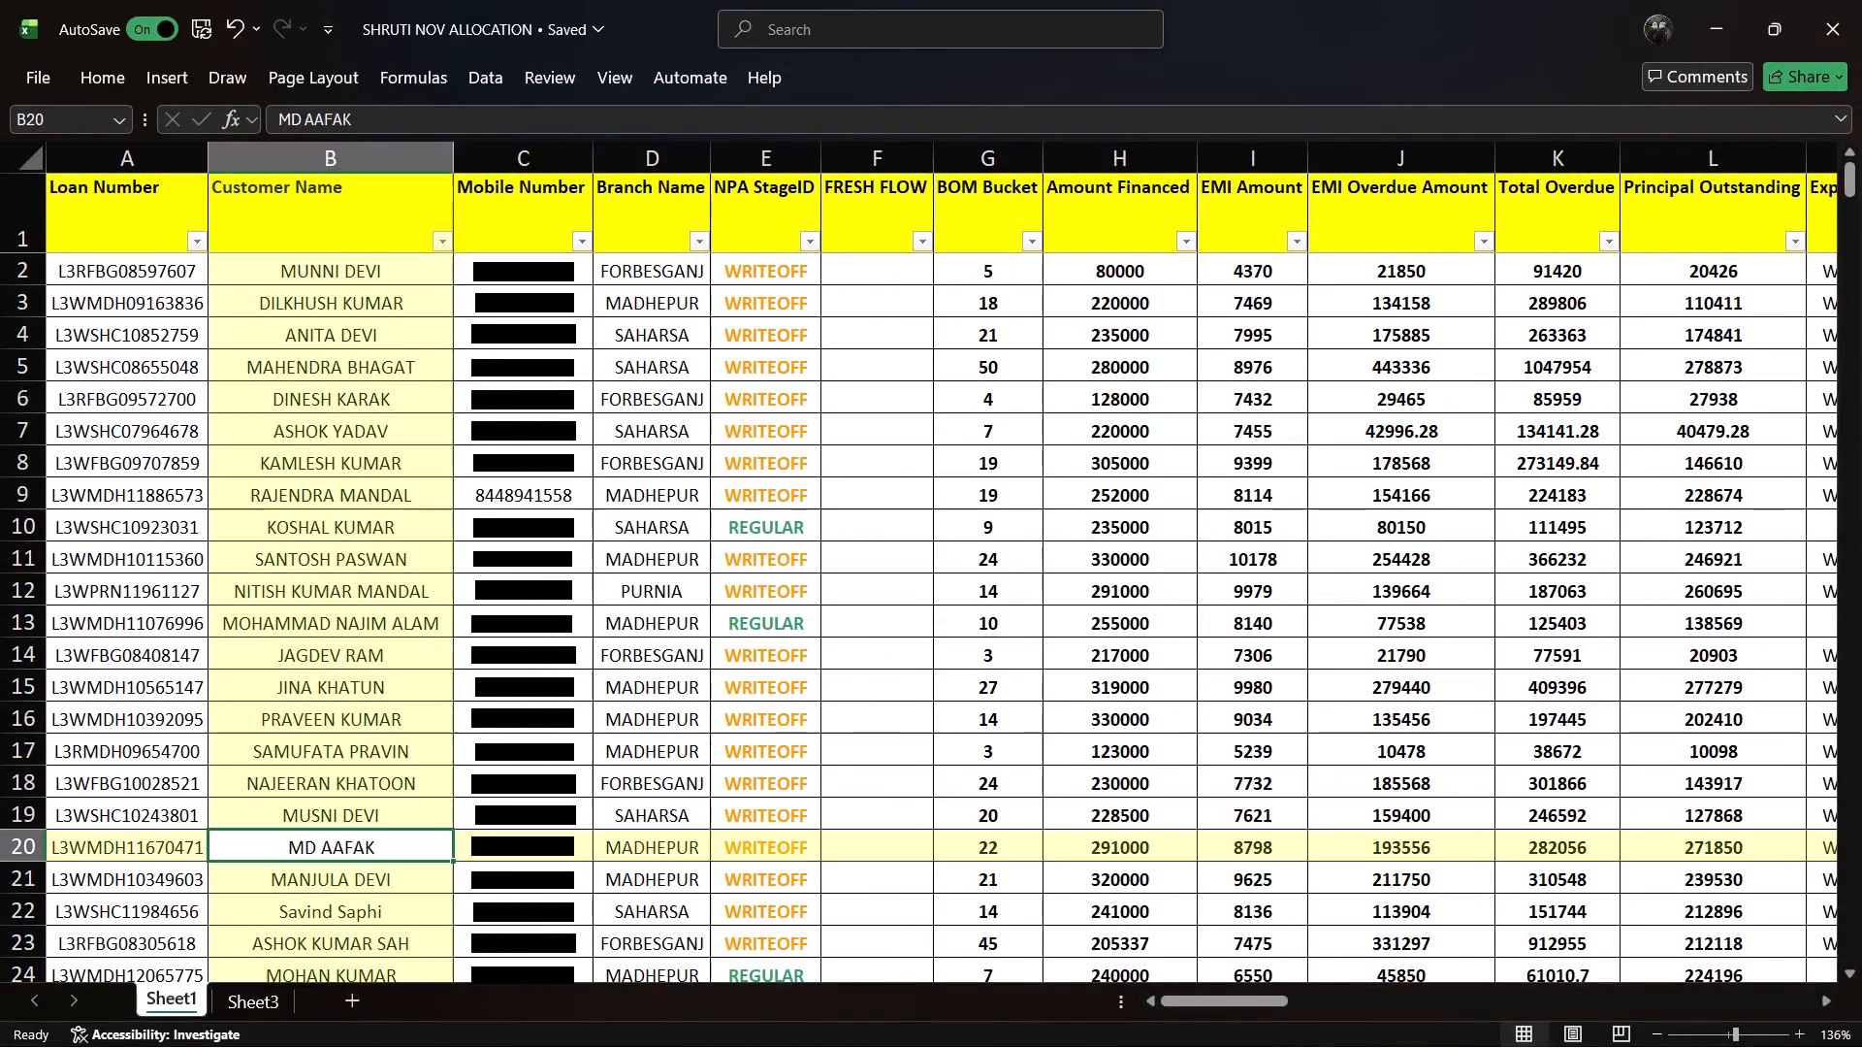
key(Right)
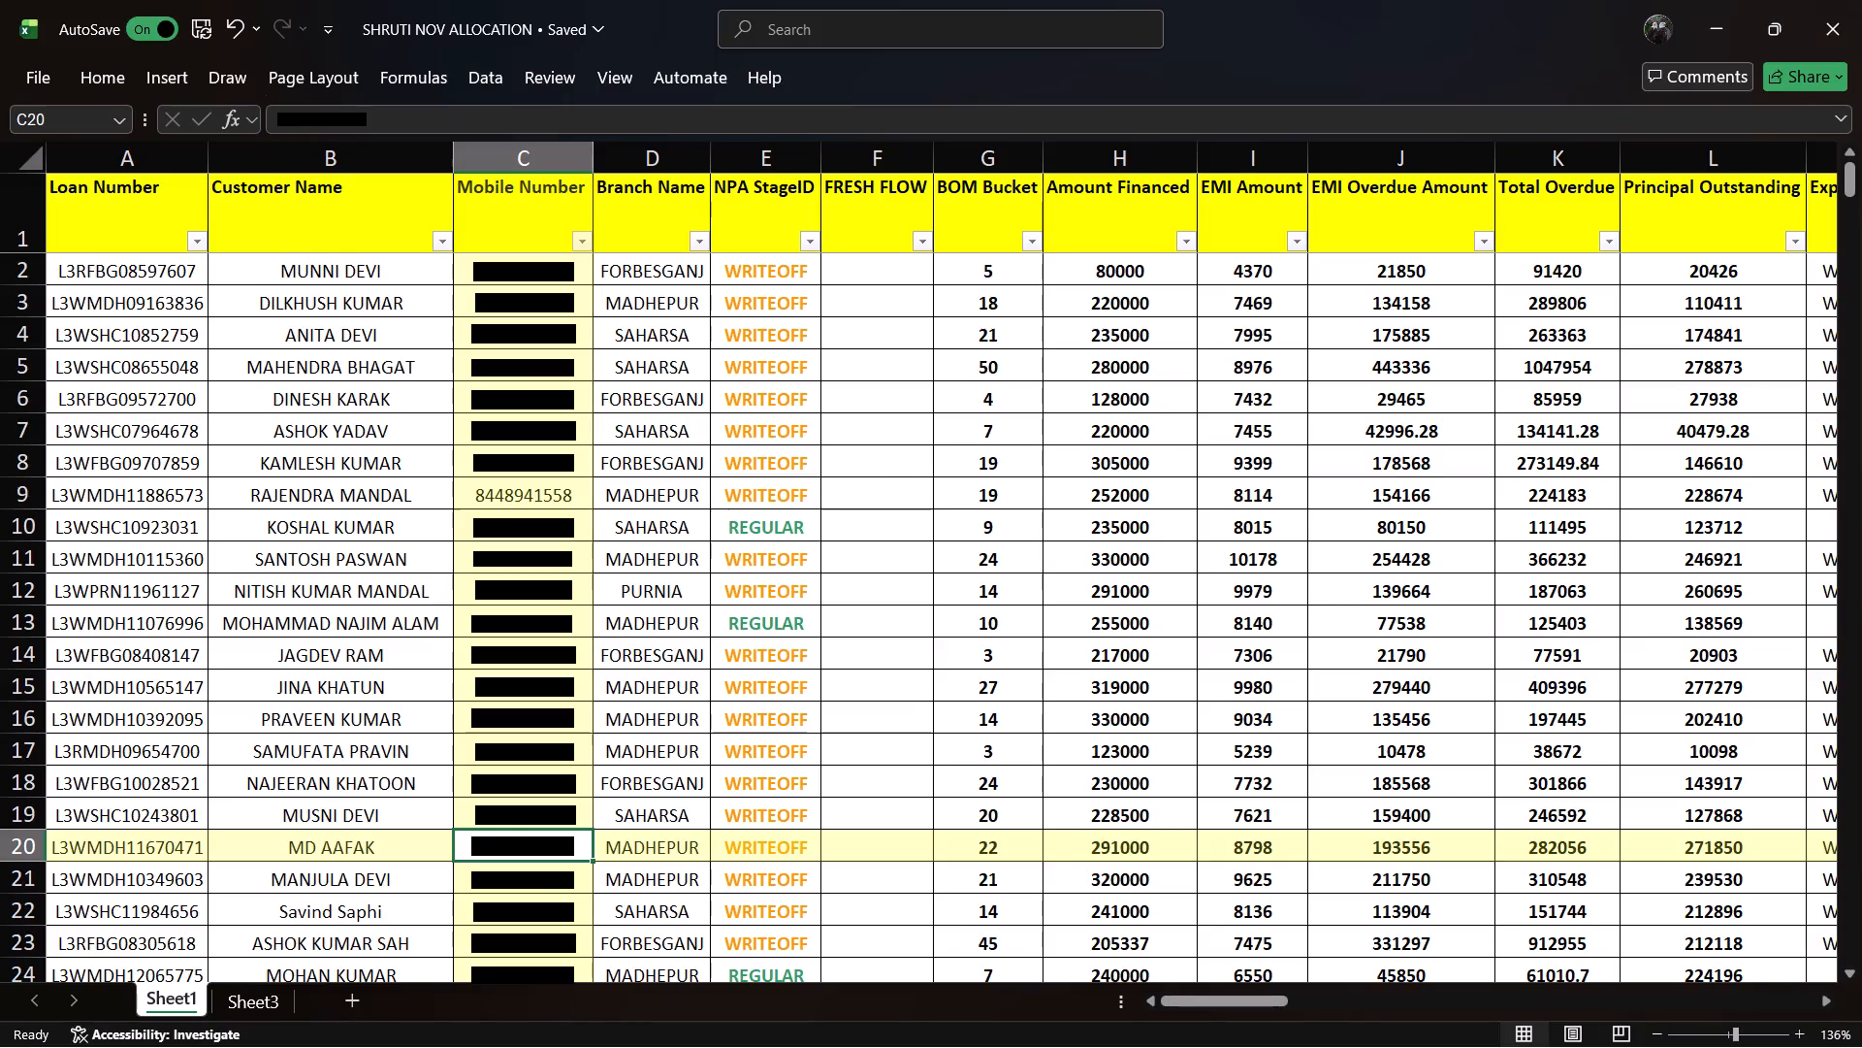
Review row 20's loan, family, asset and reference details, ending at the Ref-1 phone number.
key(Right)
key(Right)
key(Right)
key(Right)
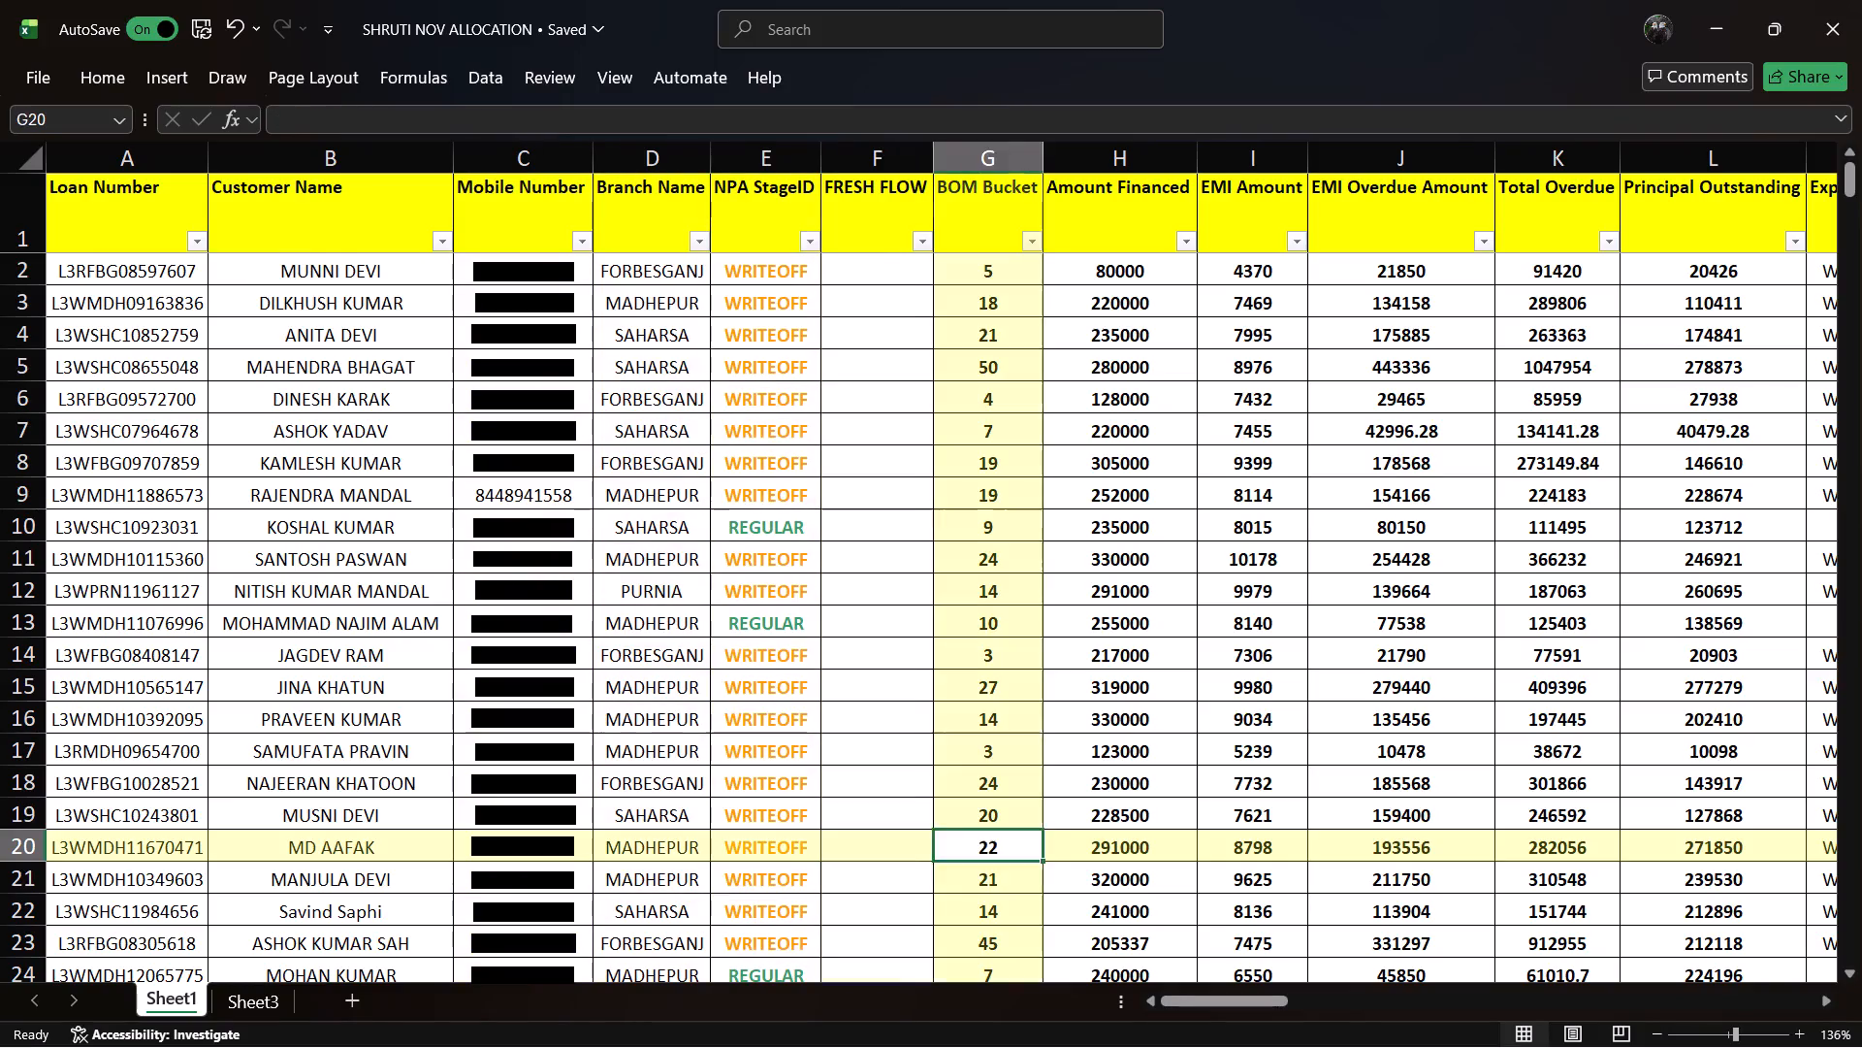
key(Right)
key(Right)
key(Right)
key(Right)
key(Right)
key(Right)
key(Right)
key(Right)
key(Right)
key(Right)
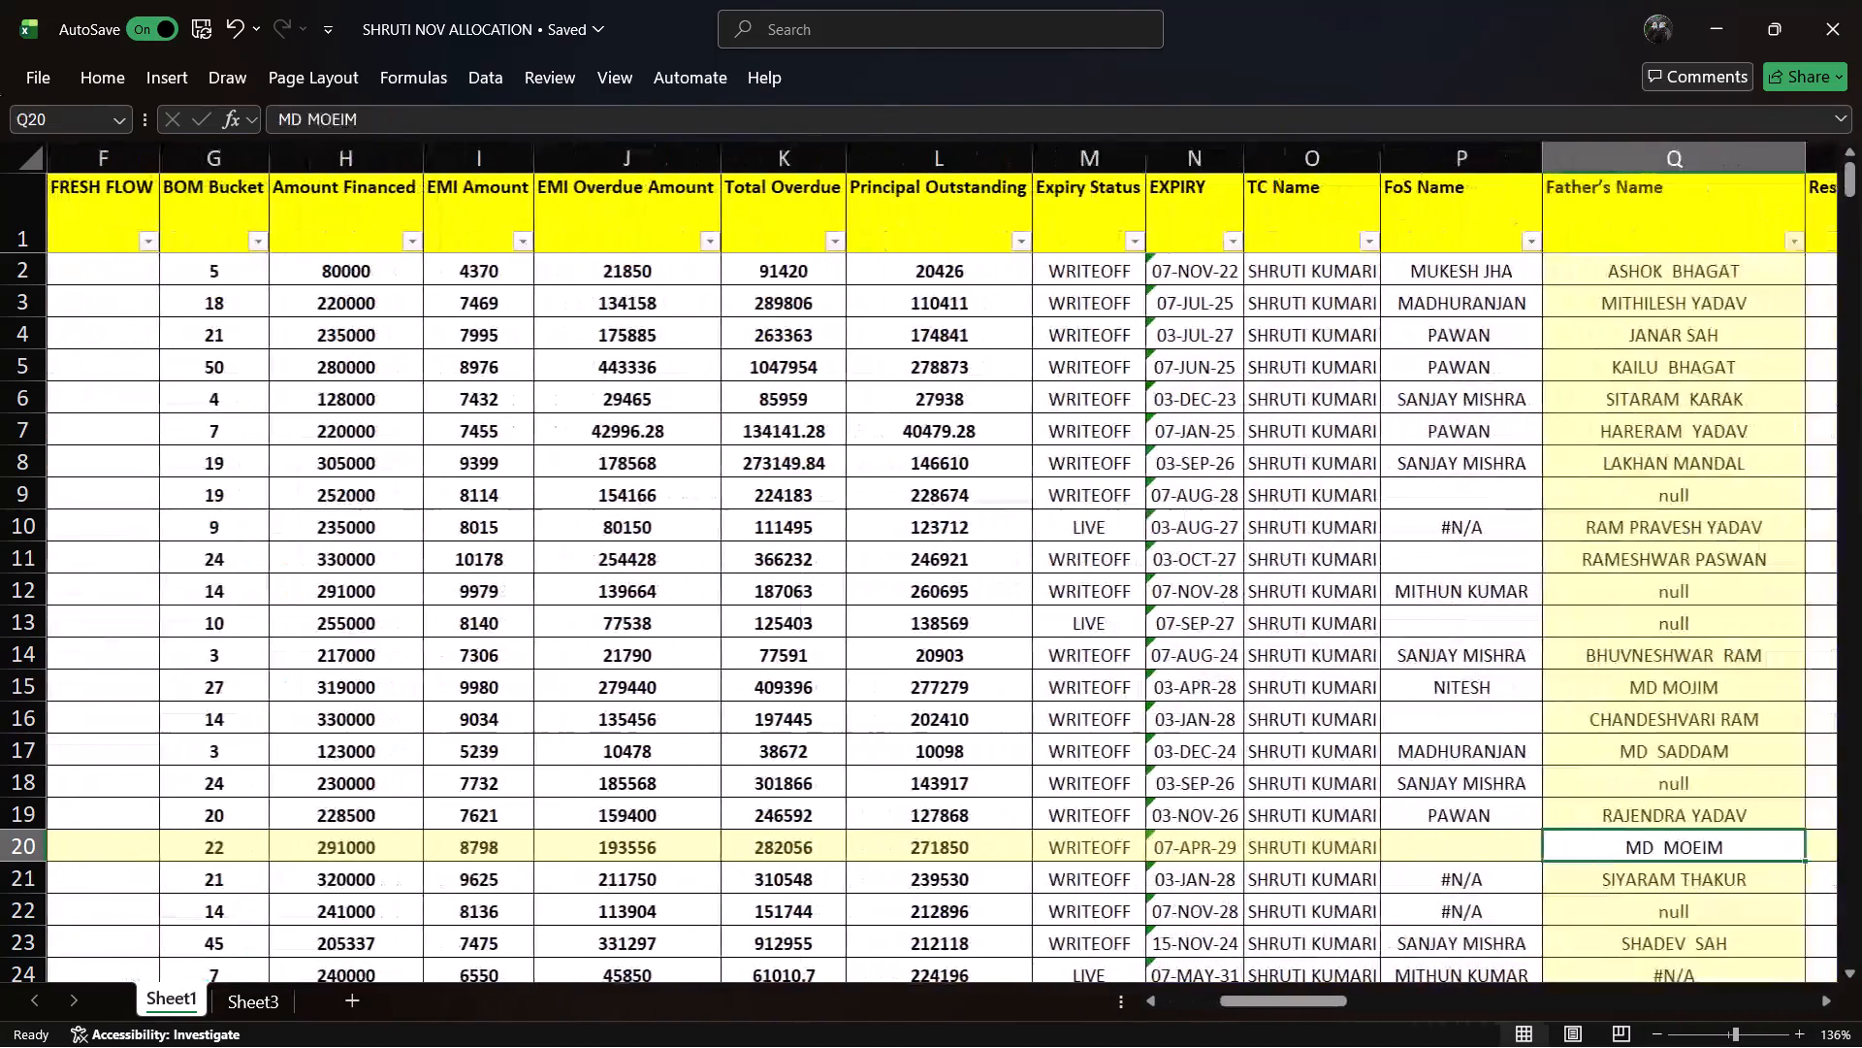
key(Right)
key(Right)
key(Right)
key(Right)
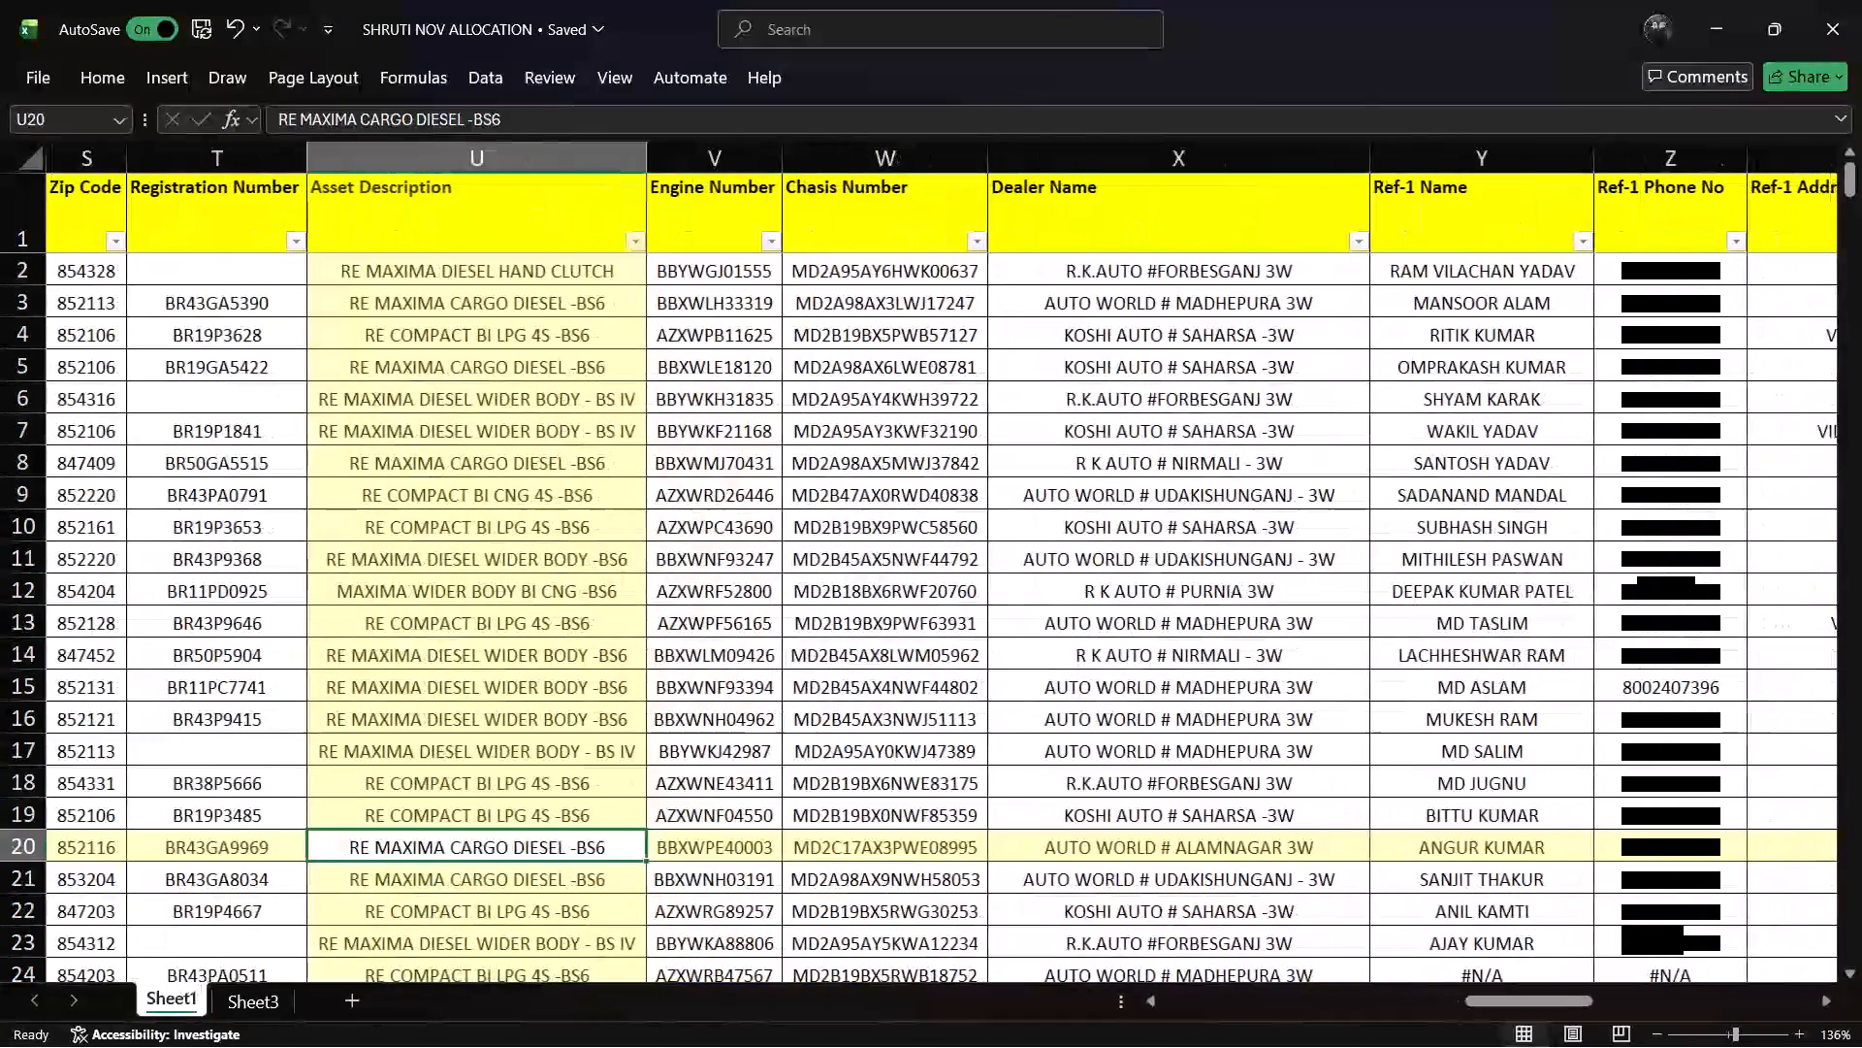
key(Right)
key(Right)
key(Right)
key(Right)
key(Right)
key(Right)
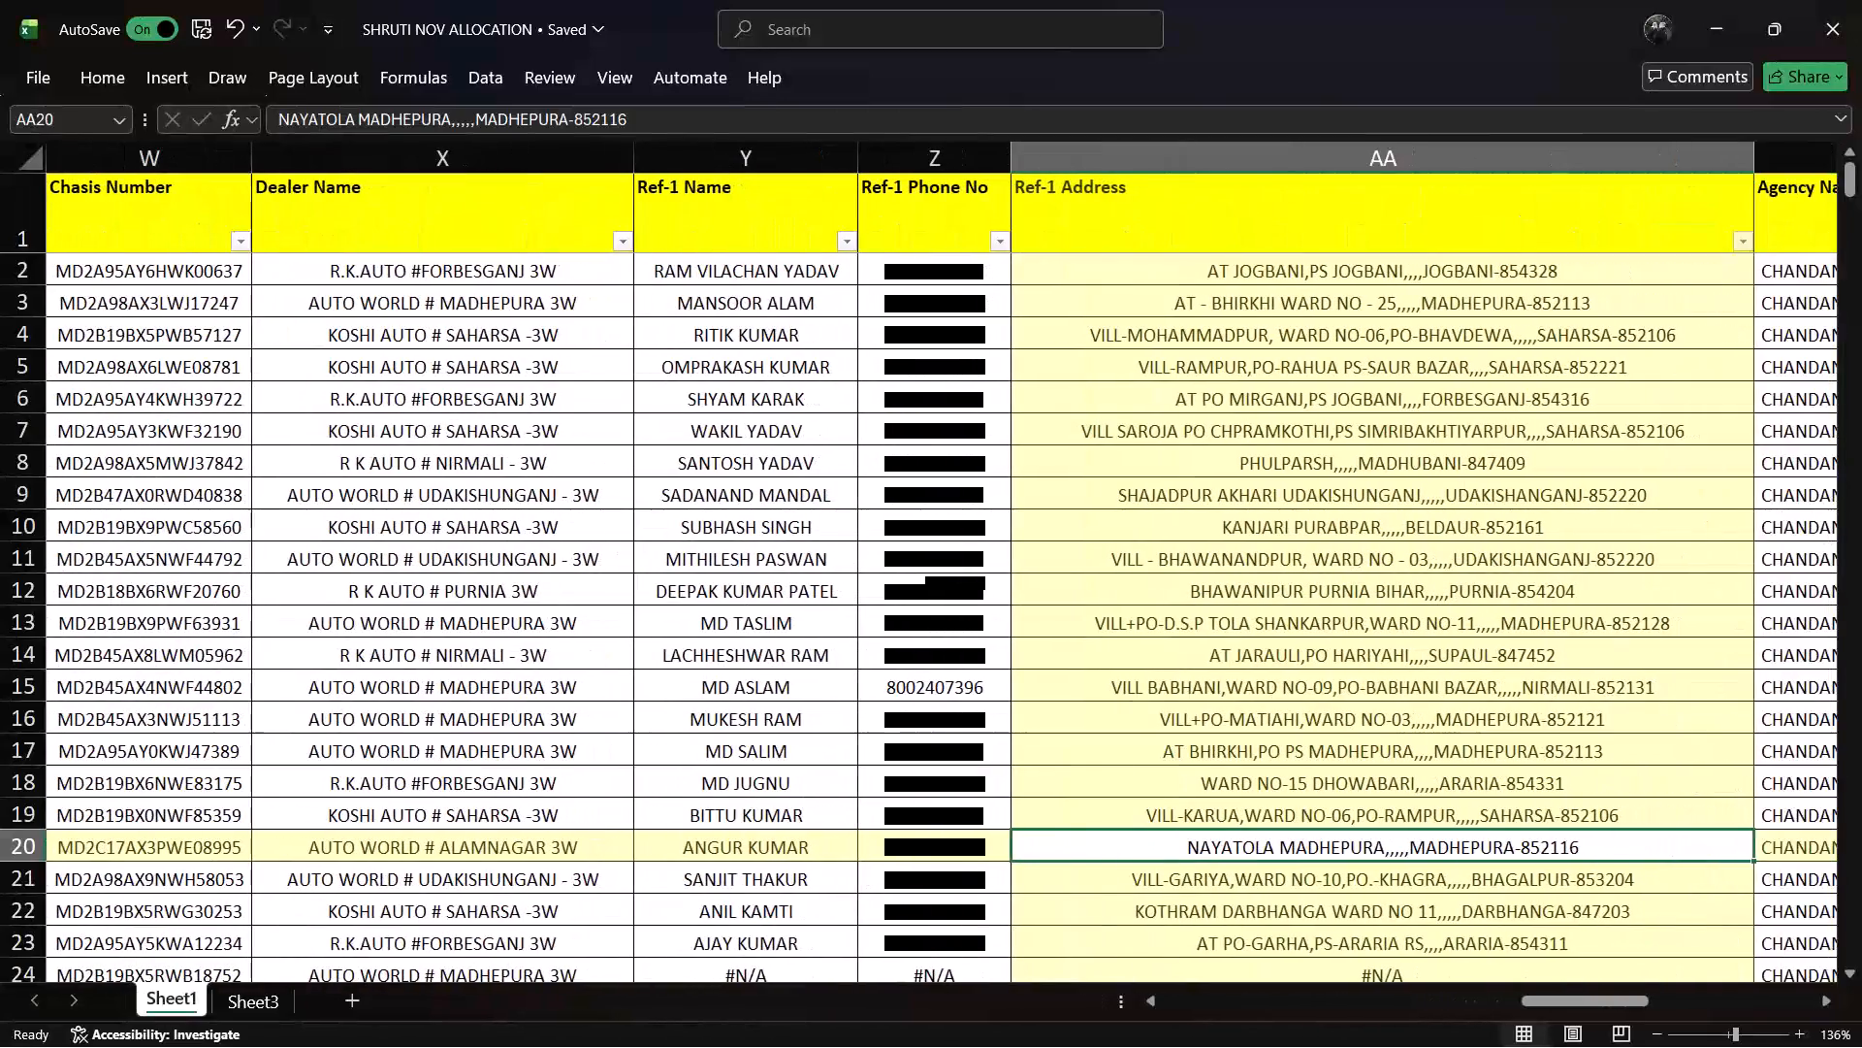
key(Left)
key(Left)
key(Right)
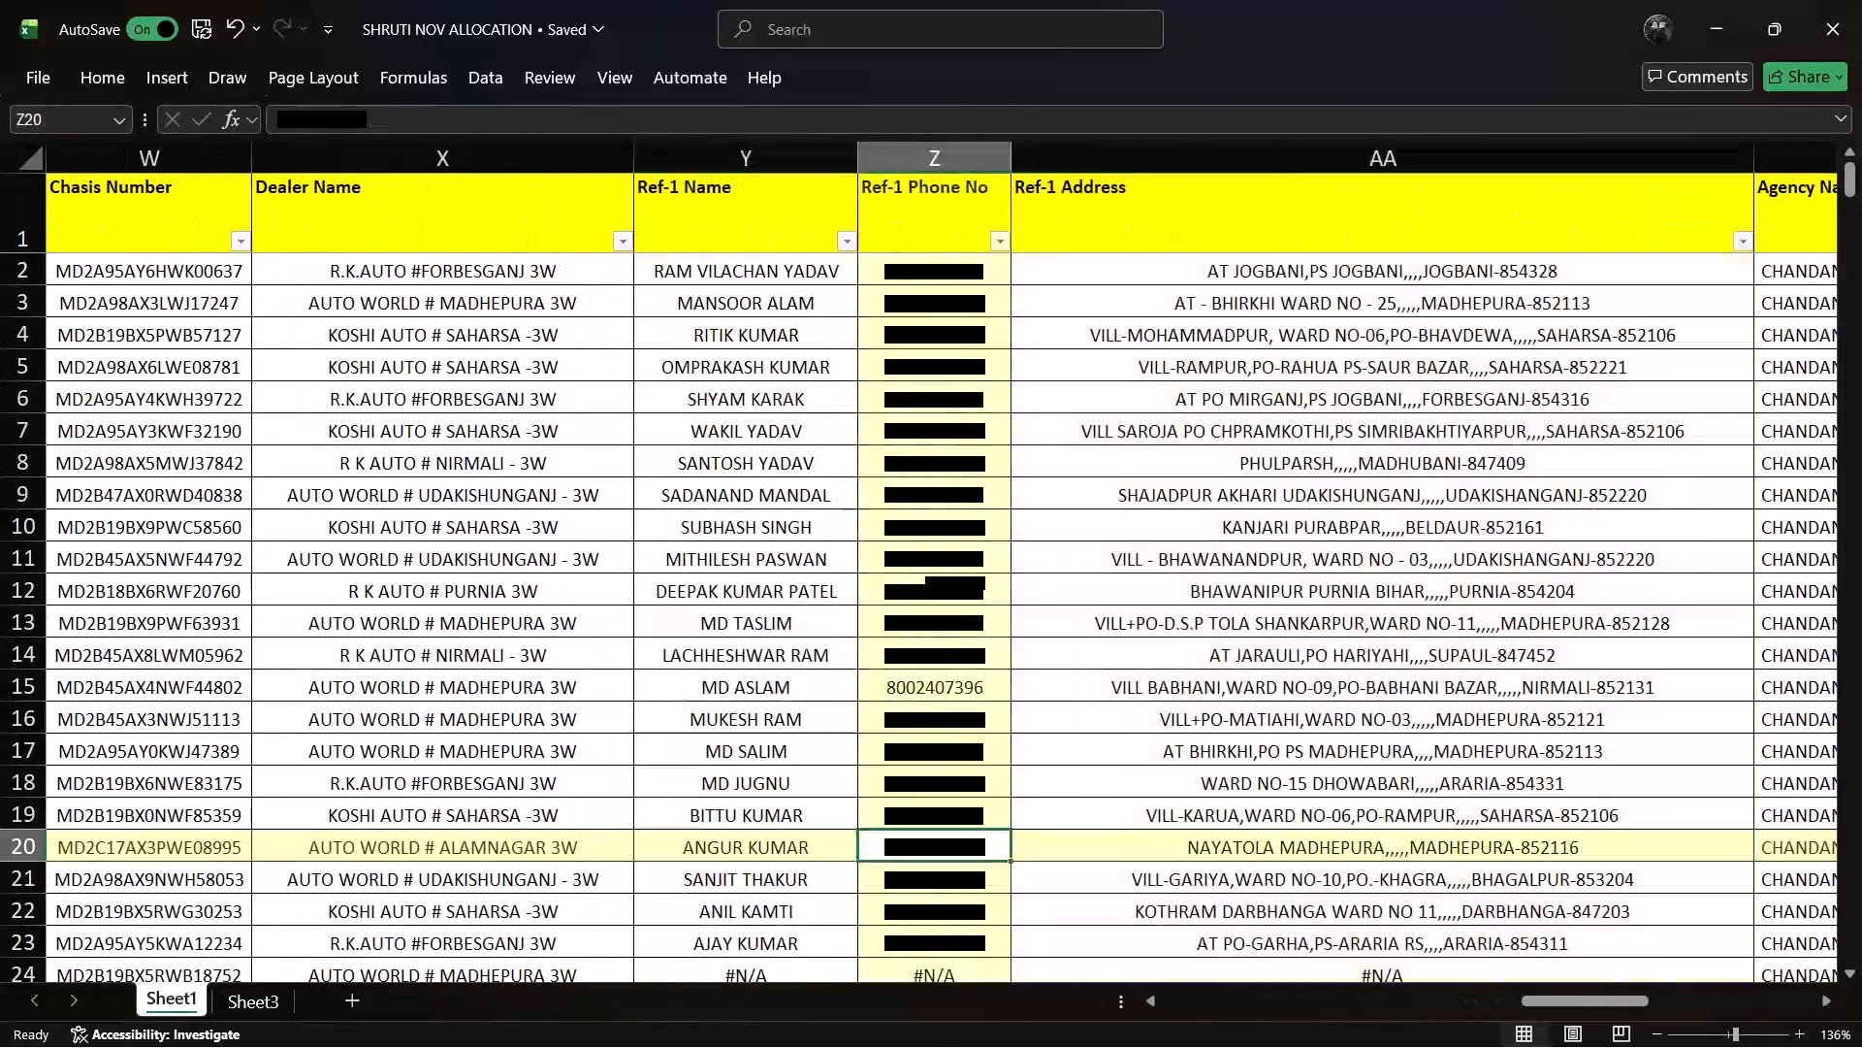
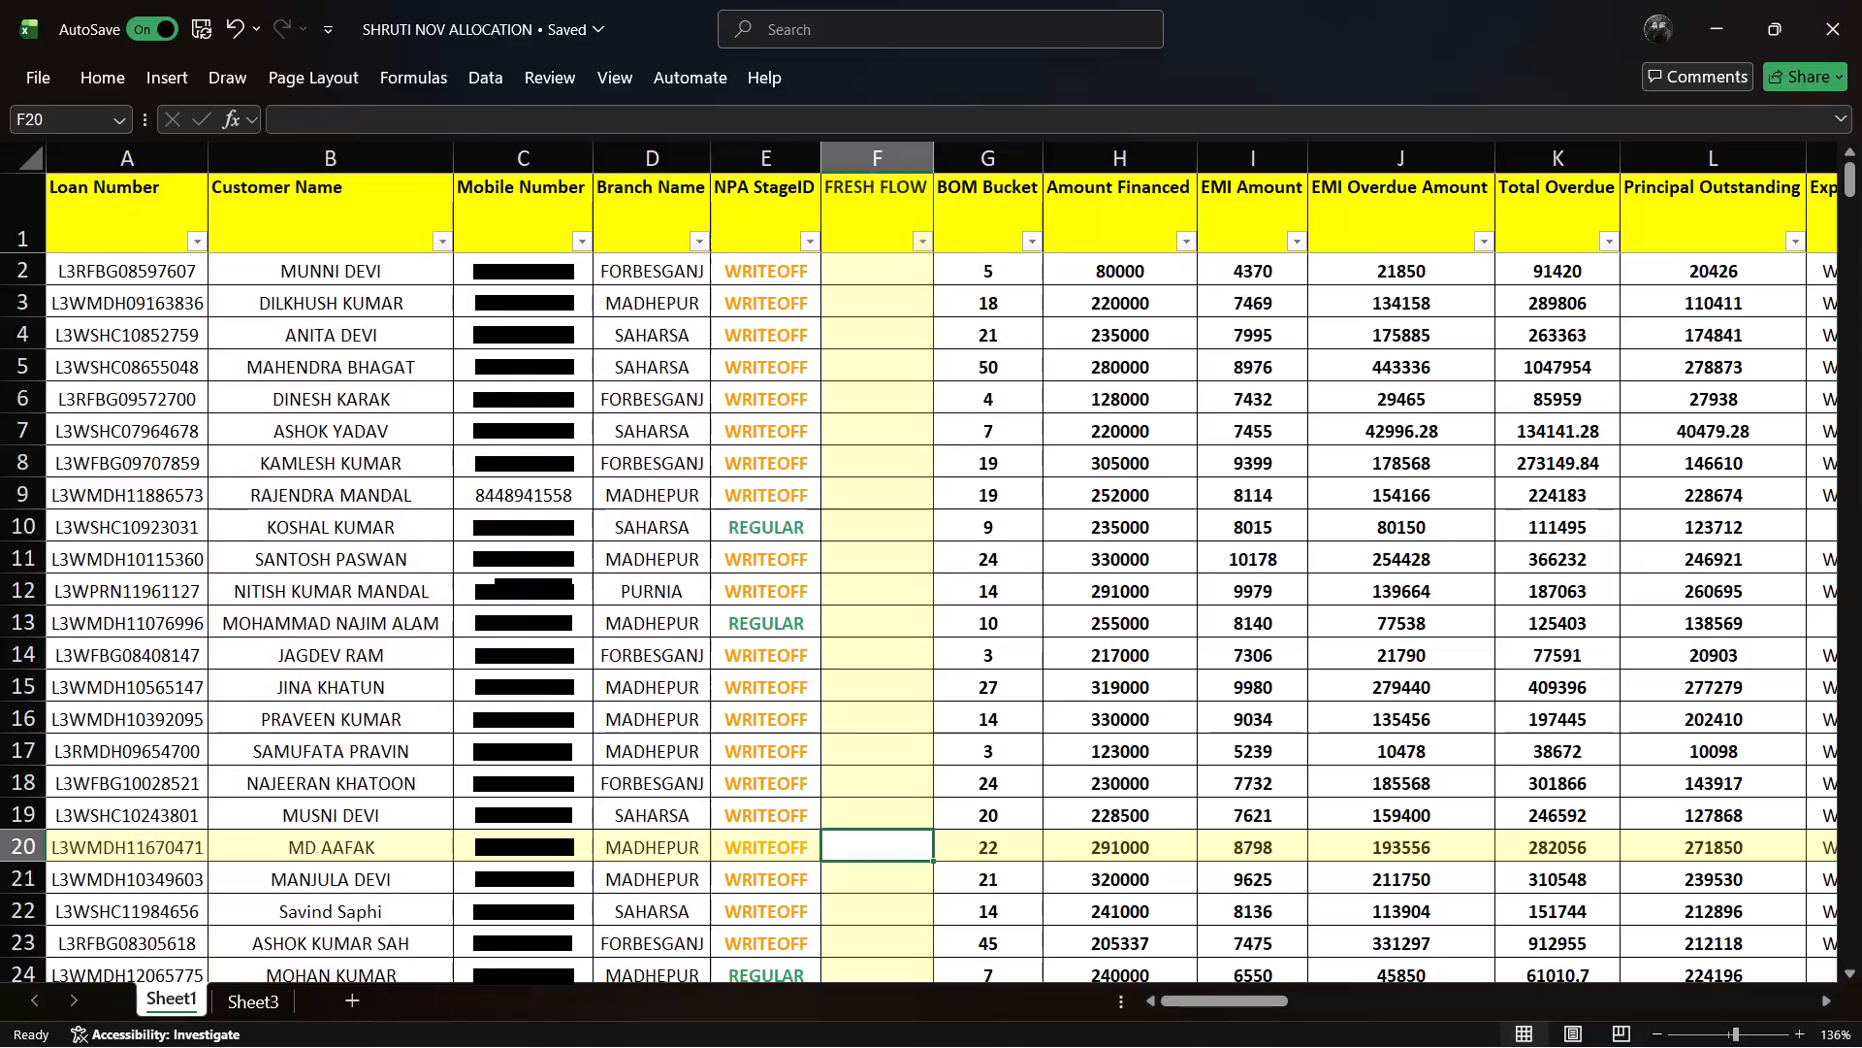
Record the call feedback "SWICTH OFF,REF NO CALL RESPONCE" in row 20's FEED BACK cell.
key(Right)
key(Right)
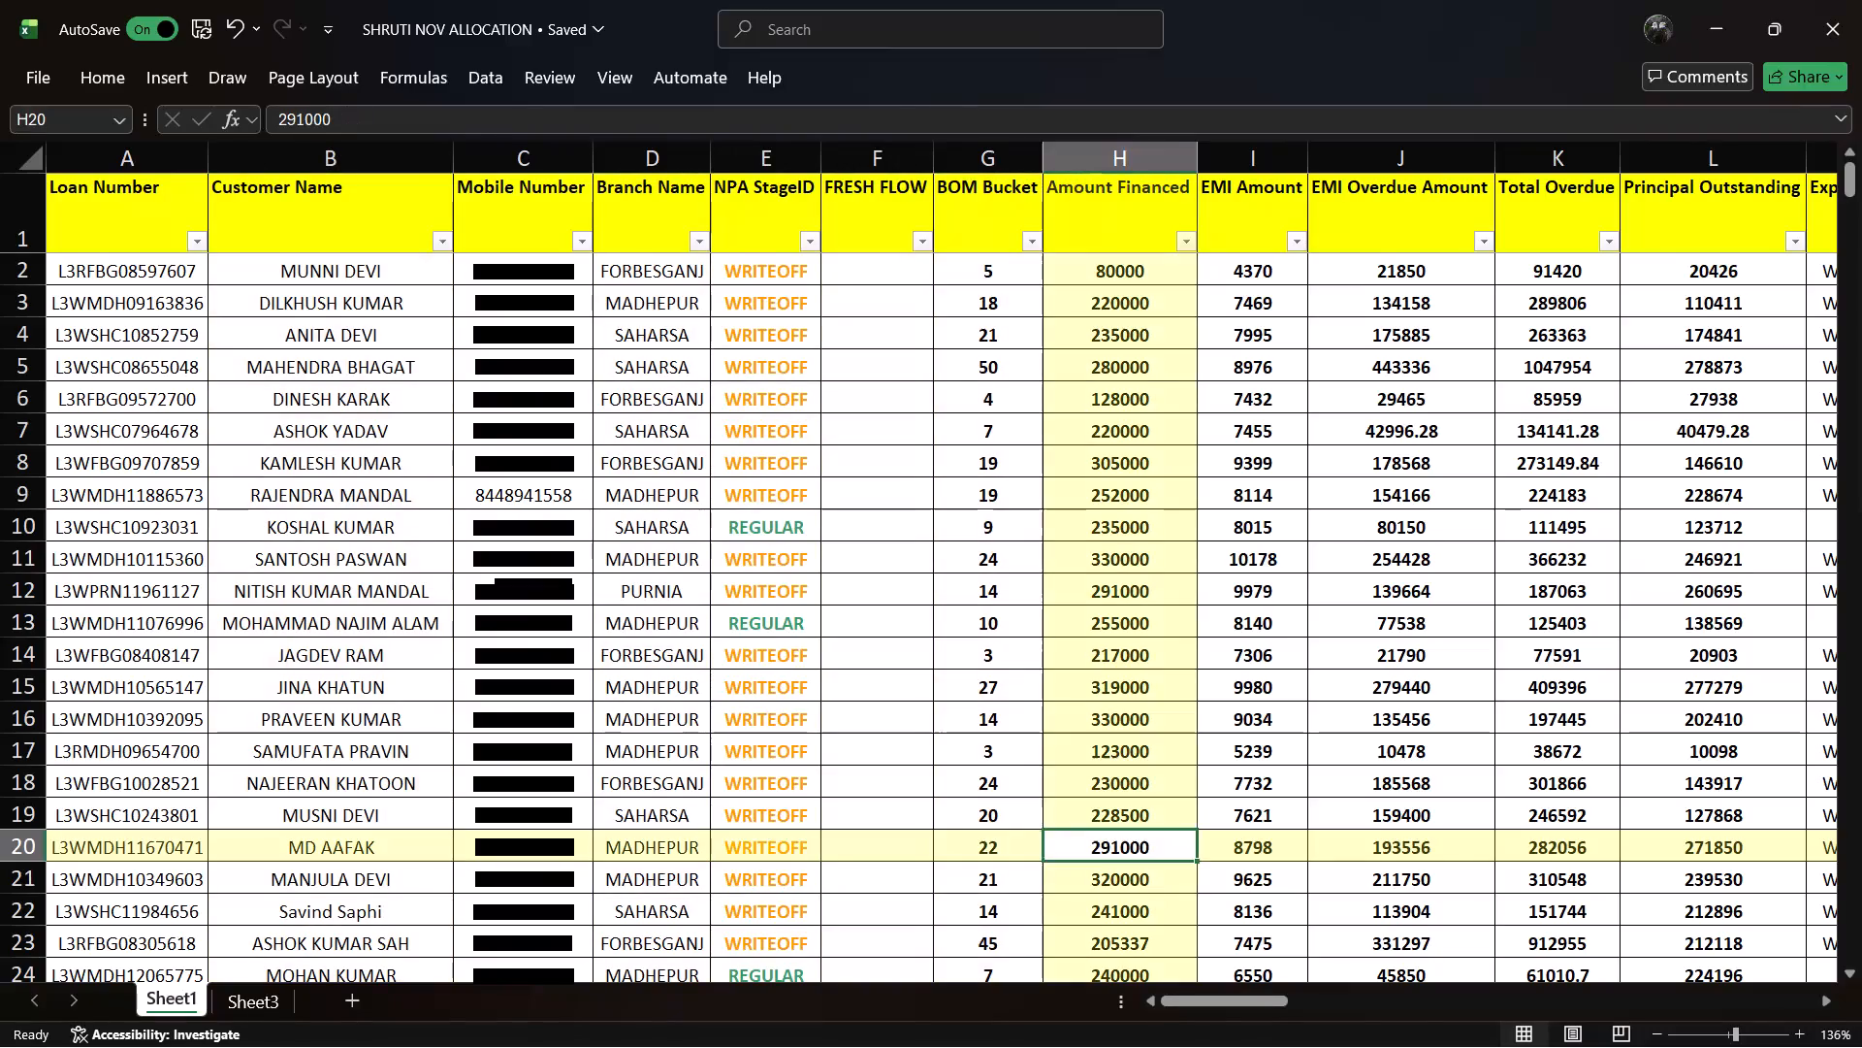
key(Right)
key(Right)
key(Right)
key(Right)
key(Right)
key(Right)
key(Right)
key(Right)
key(Right)
key(Right)
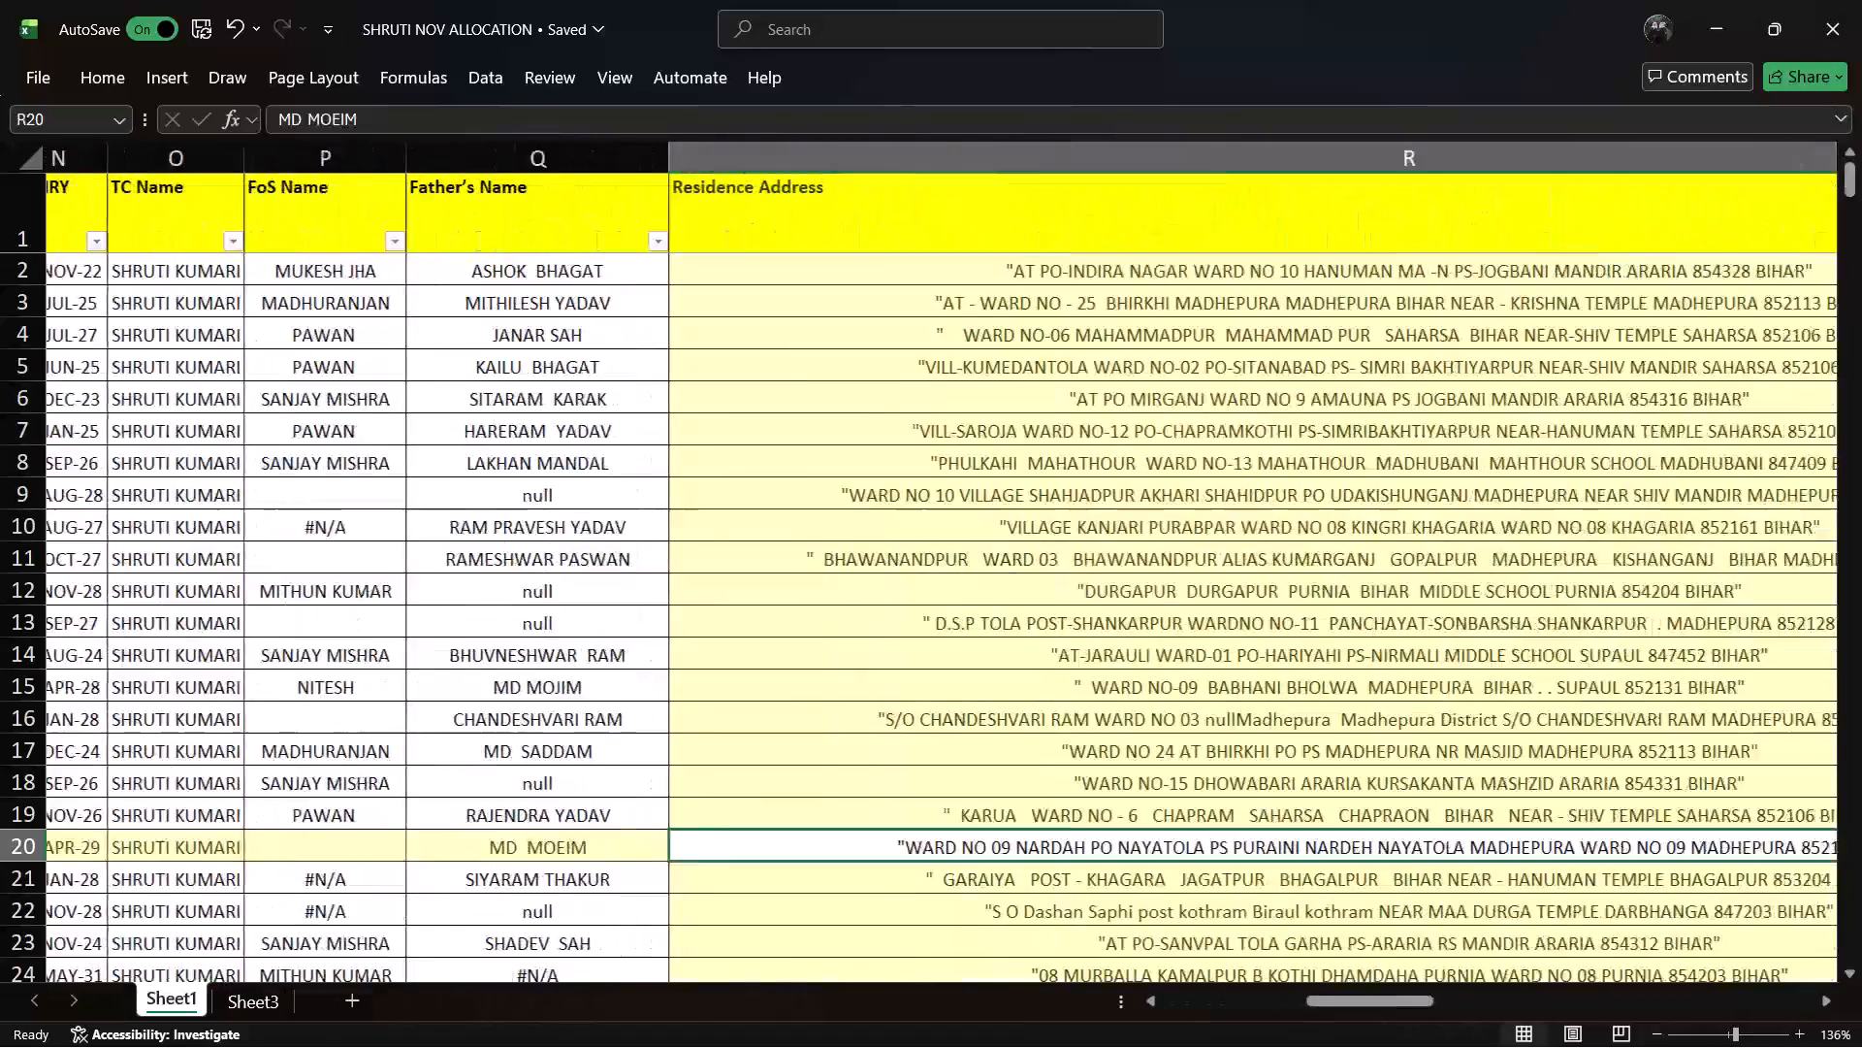
key(Right)
key(Right)
key(Right)
key(Right)
key(Right)
key(Right)
key(Right)
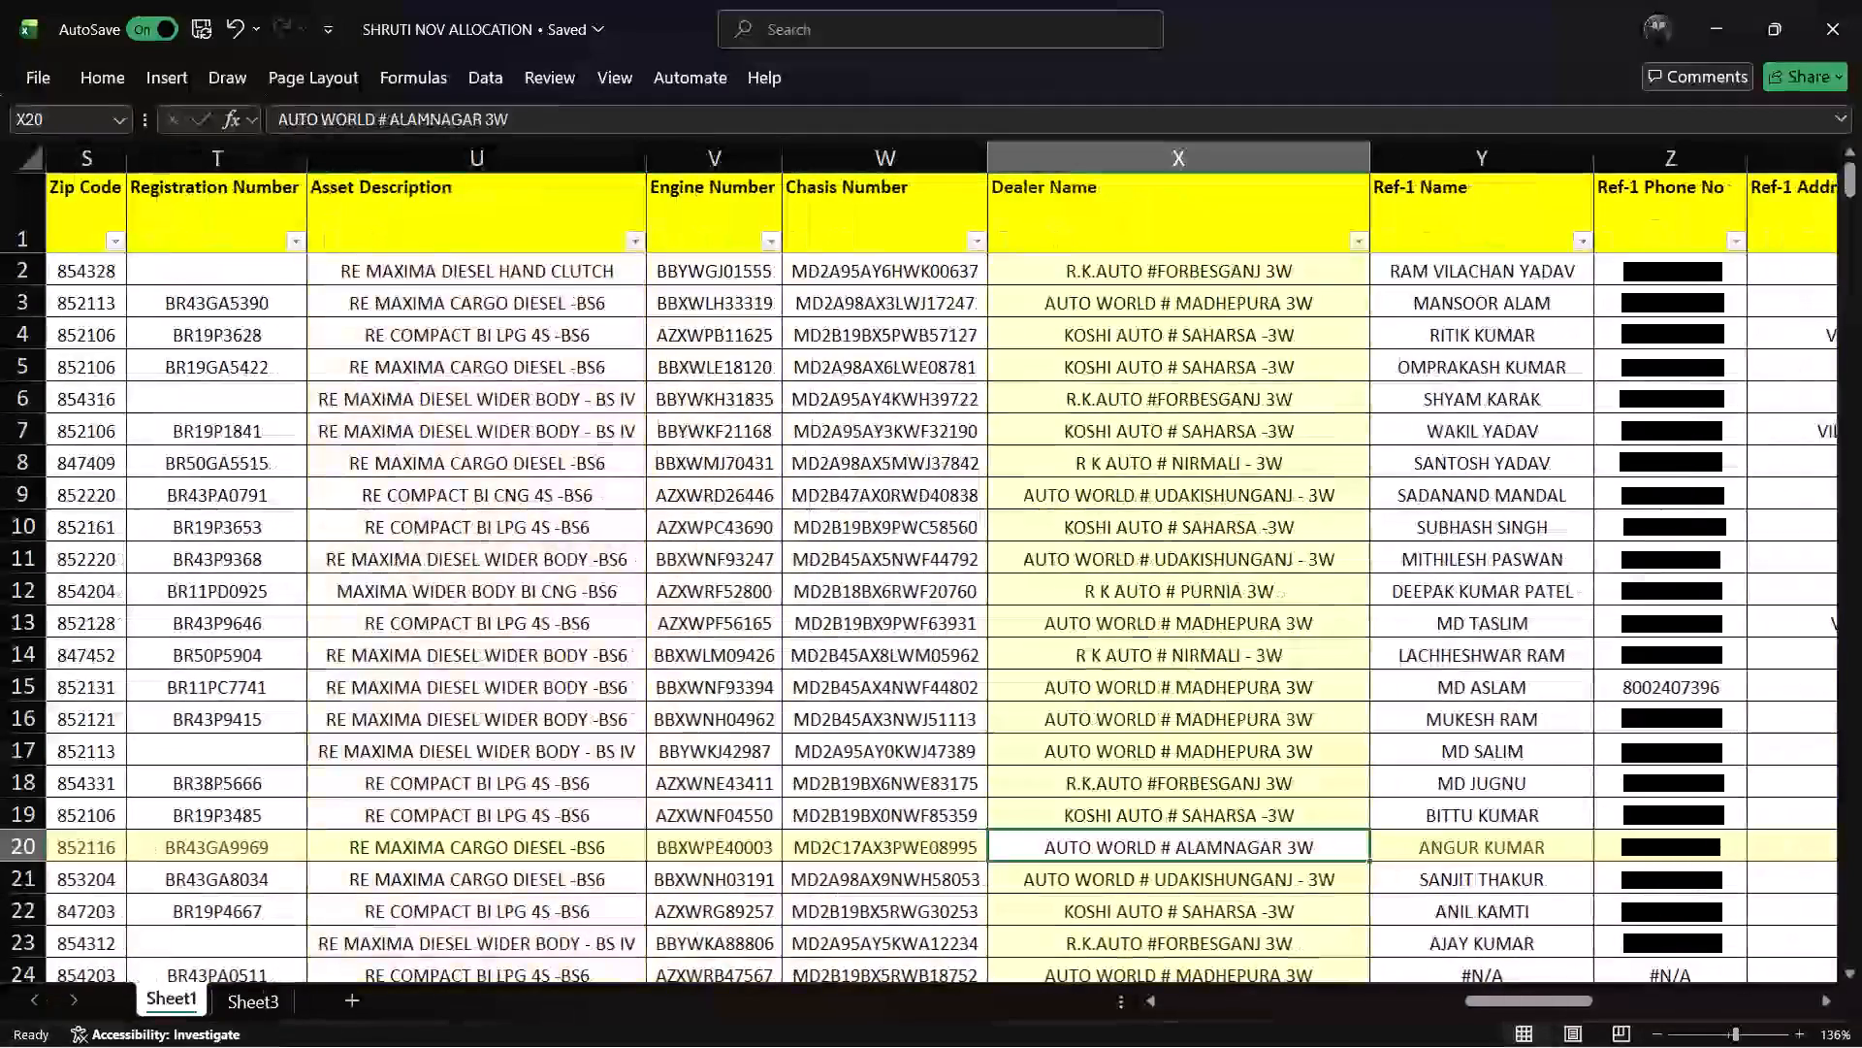
key(Right)
key(Right)
key(Right)
key(Right)
key(Right)
key(Right)
key(Right)
key(Right)
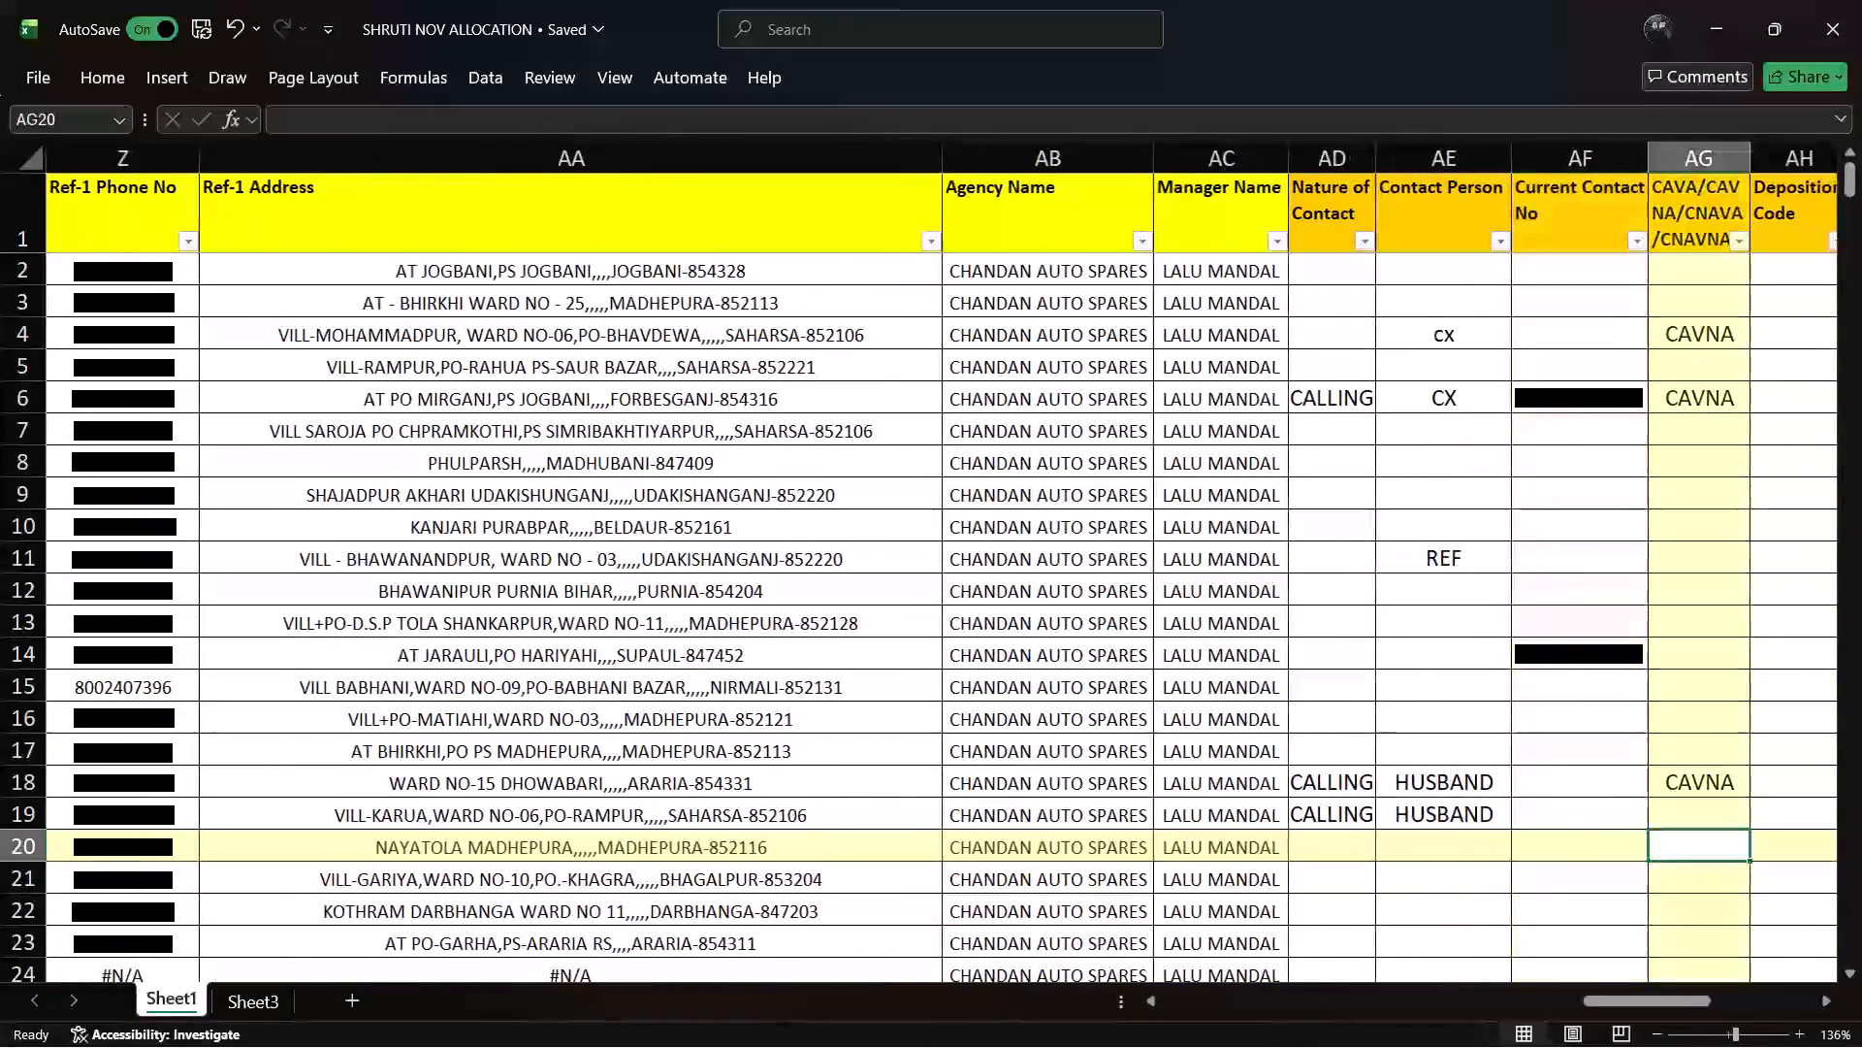
key(Right)
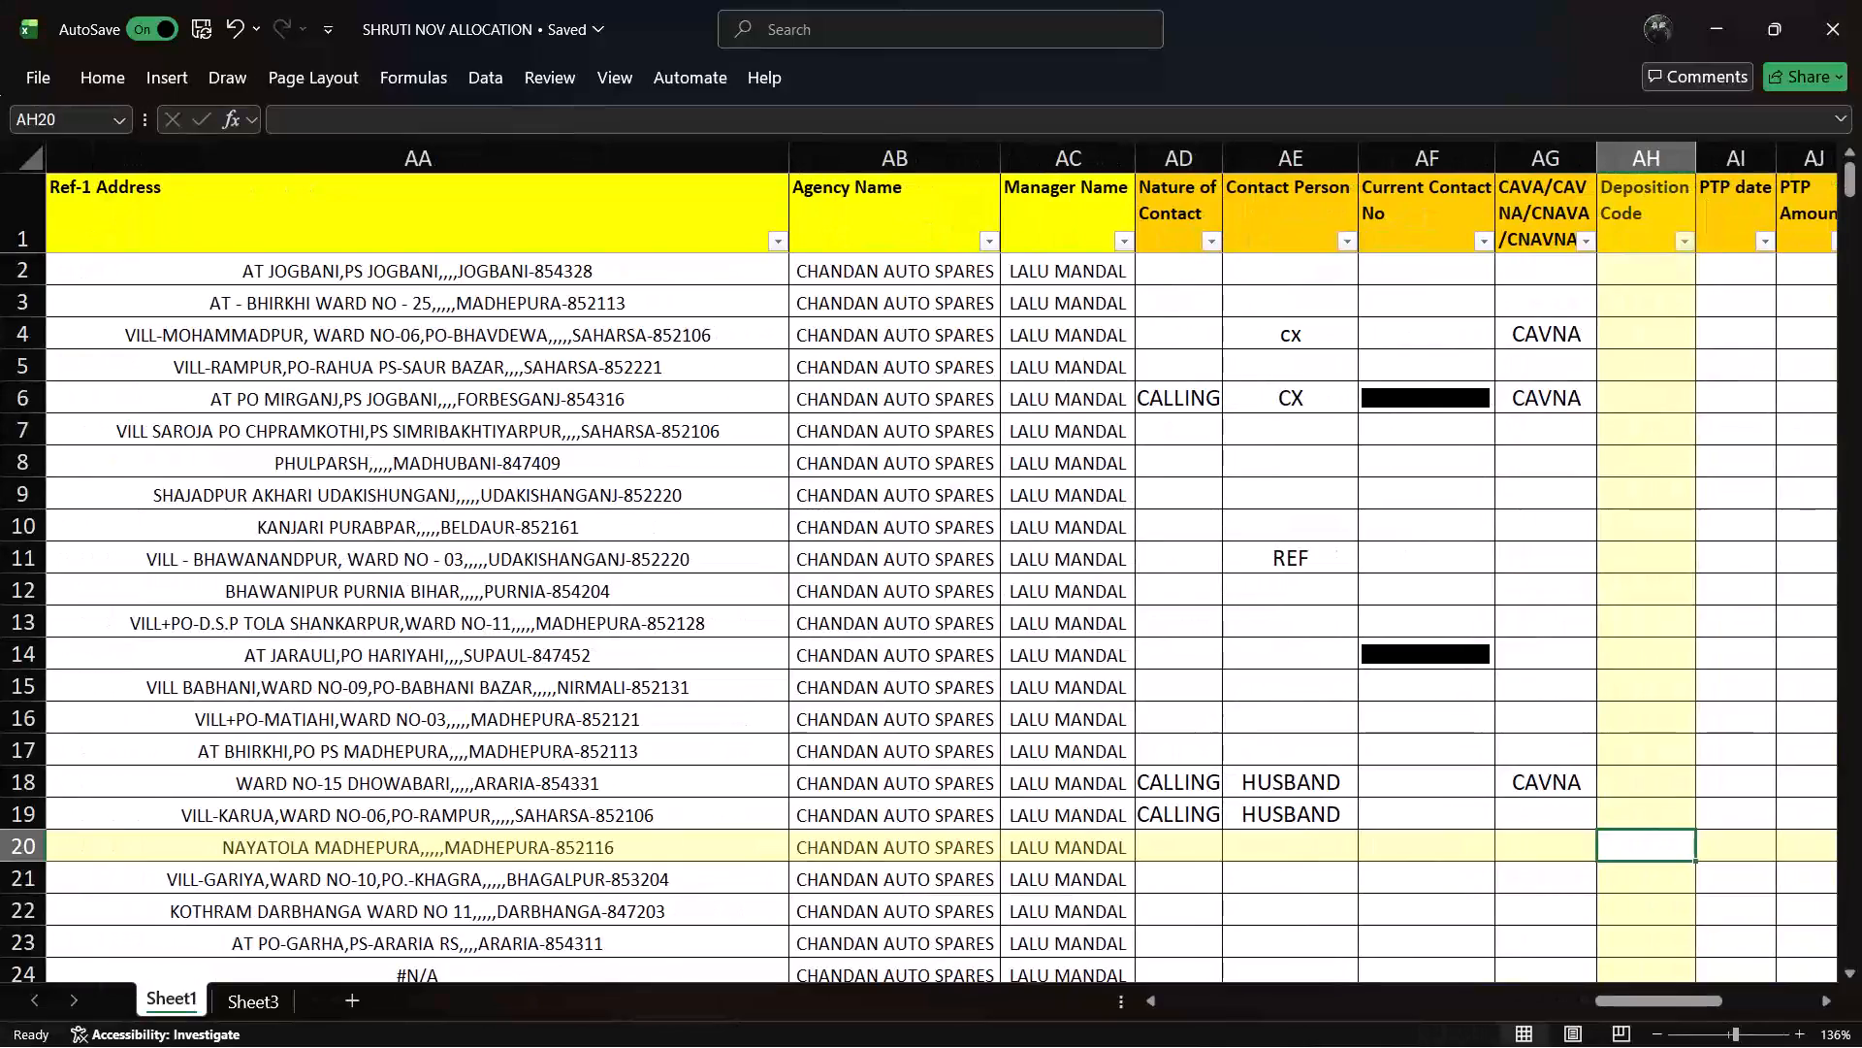
key(Right)
key(Right)
key(Right)
key(Right)
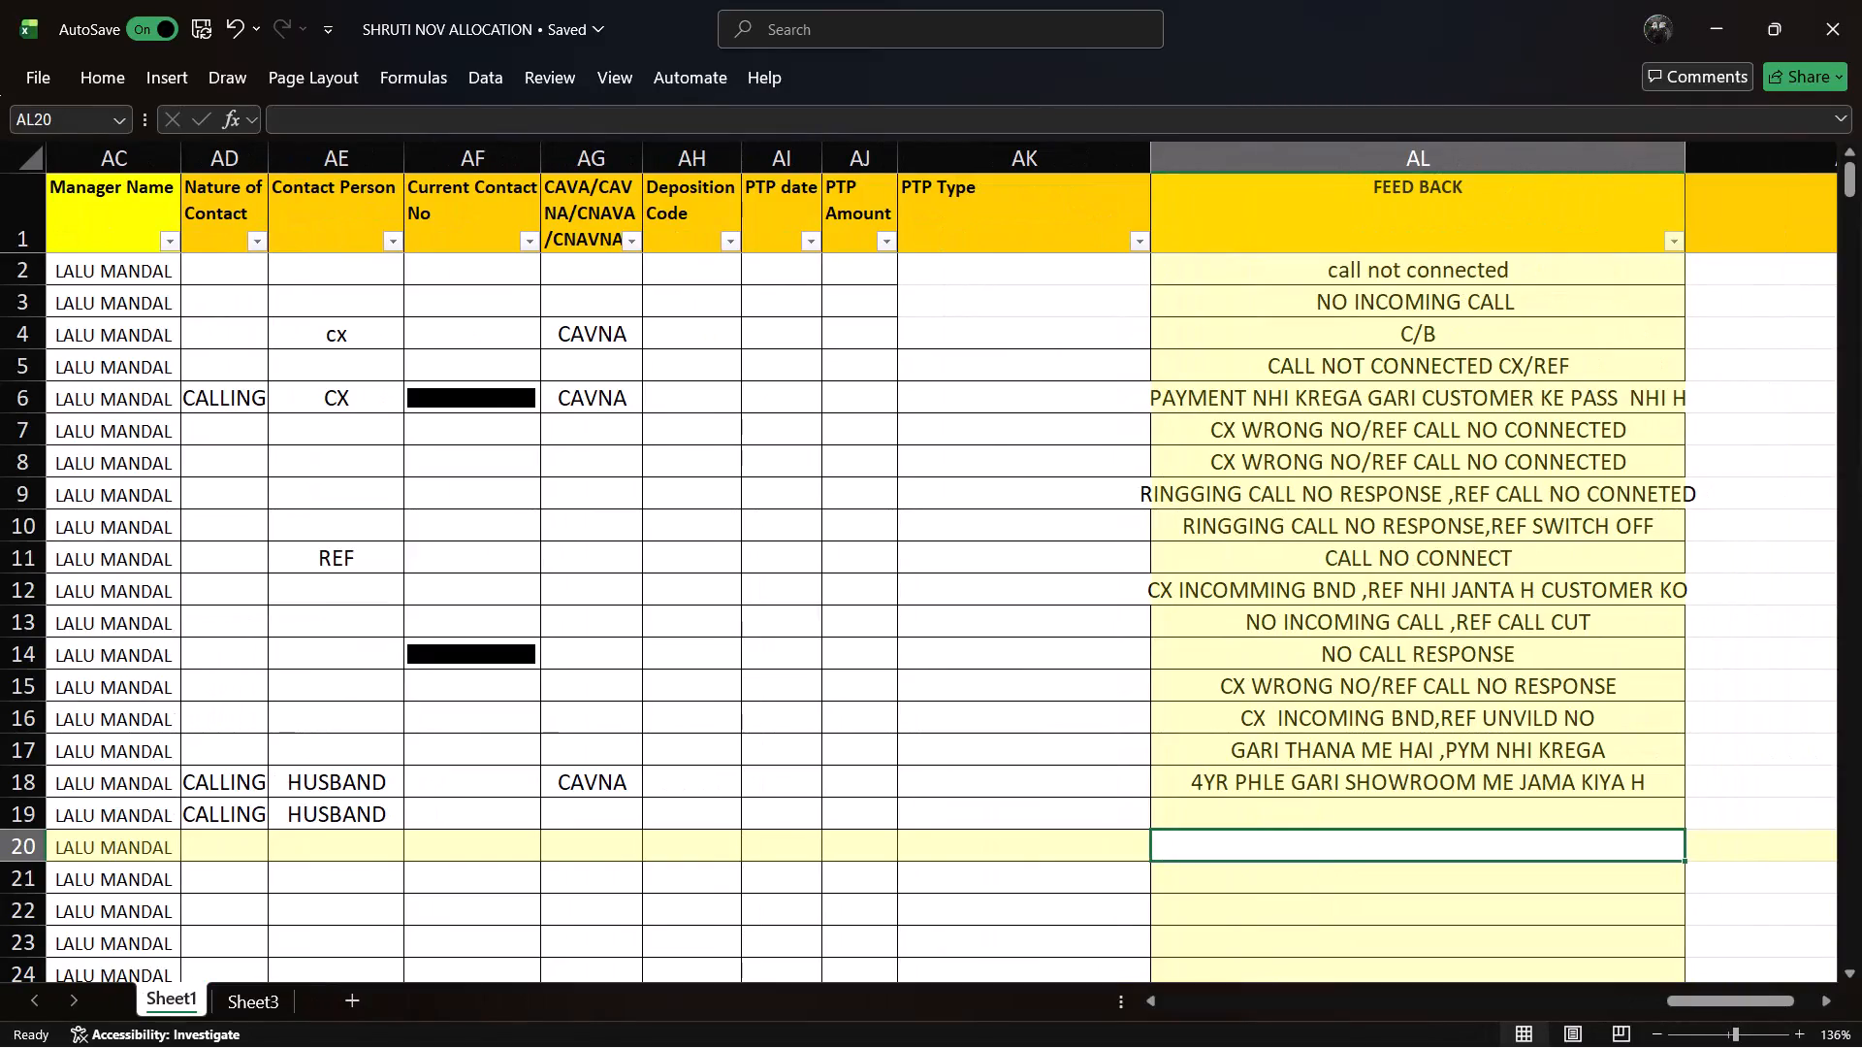
click(1264, 846)
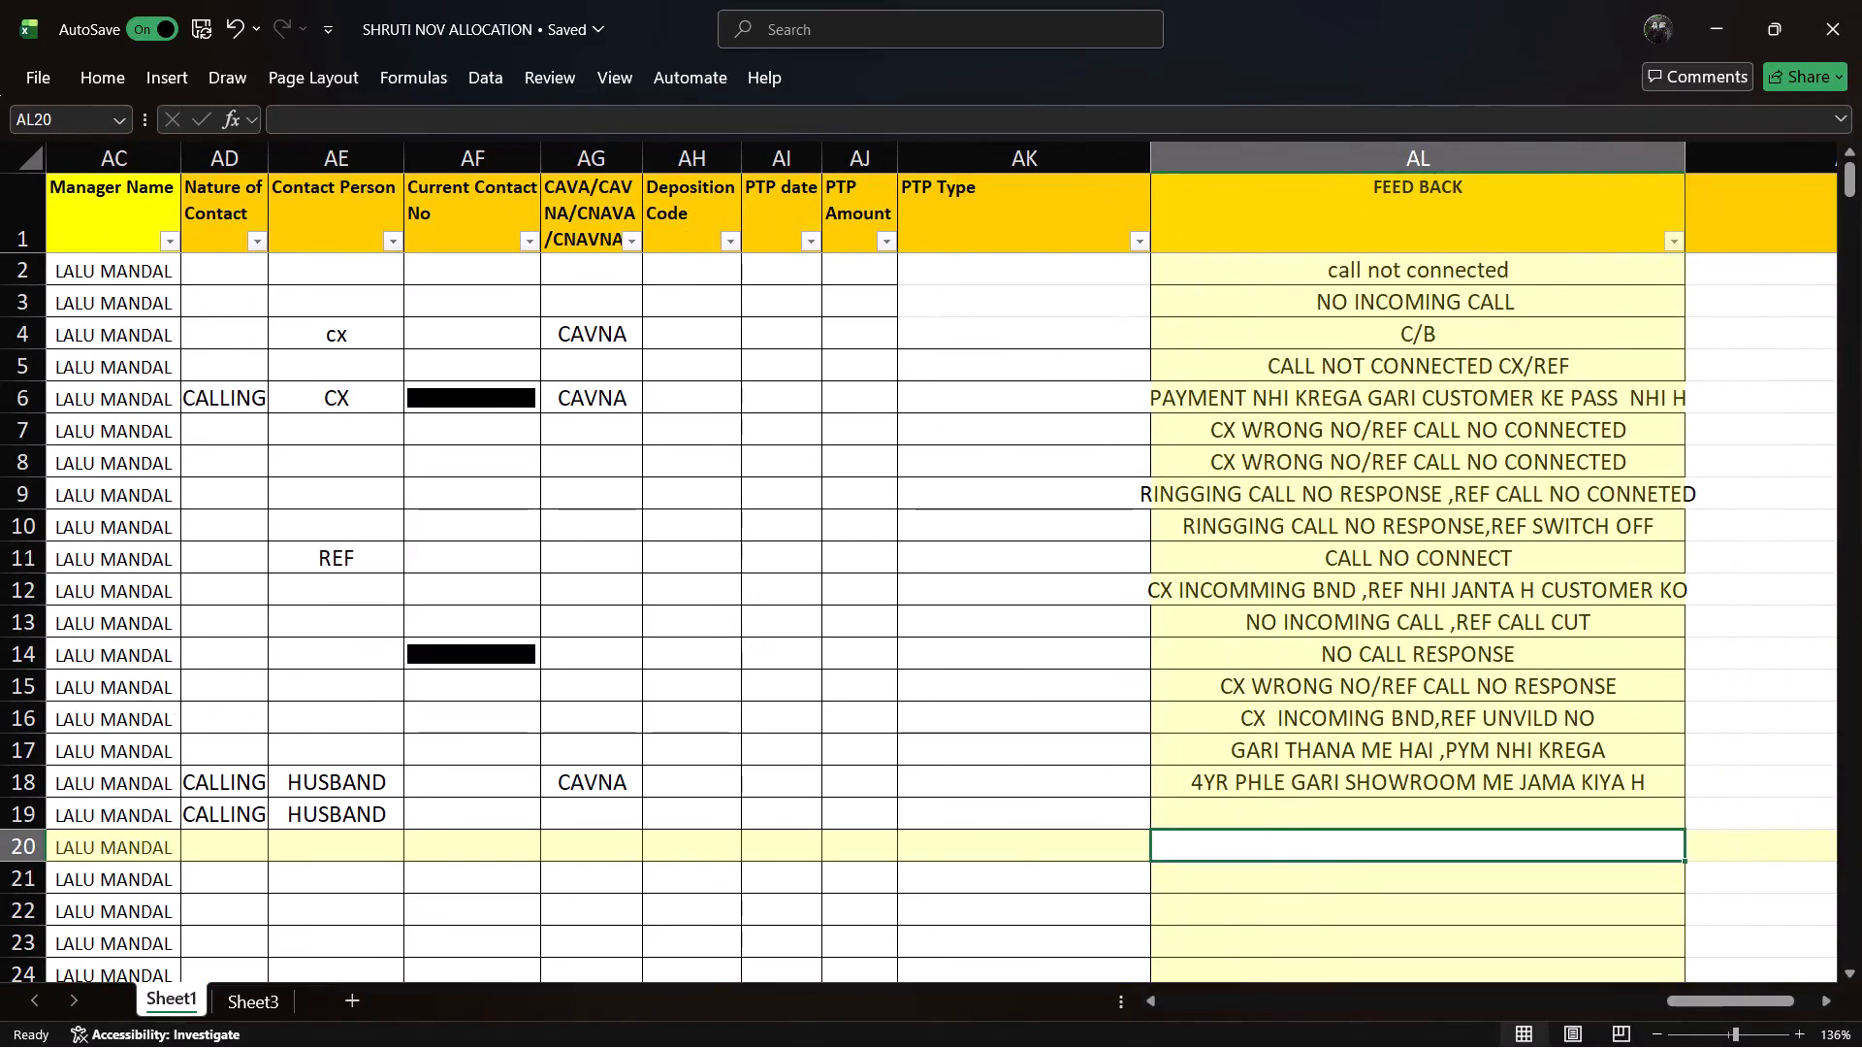
text(SWI)
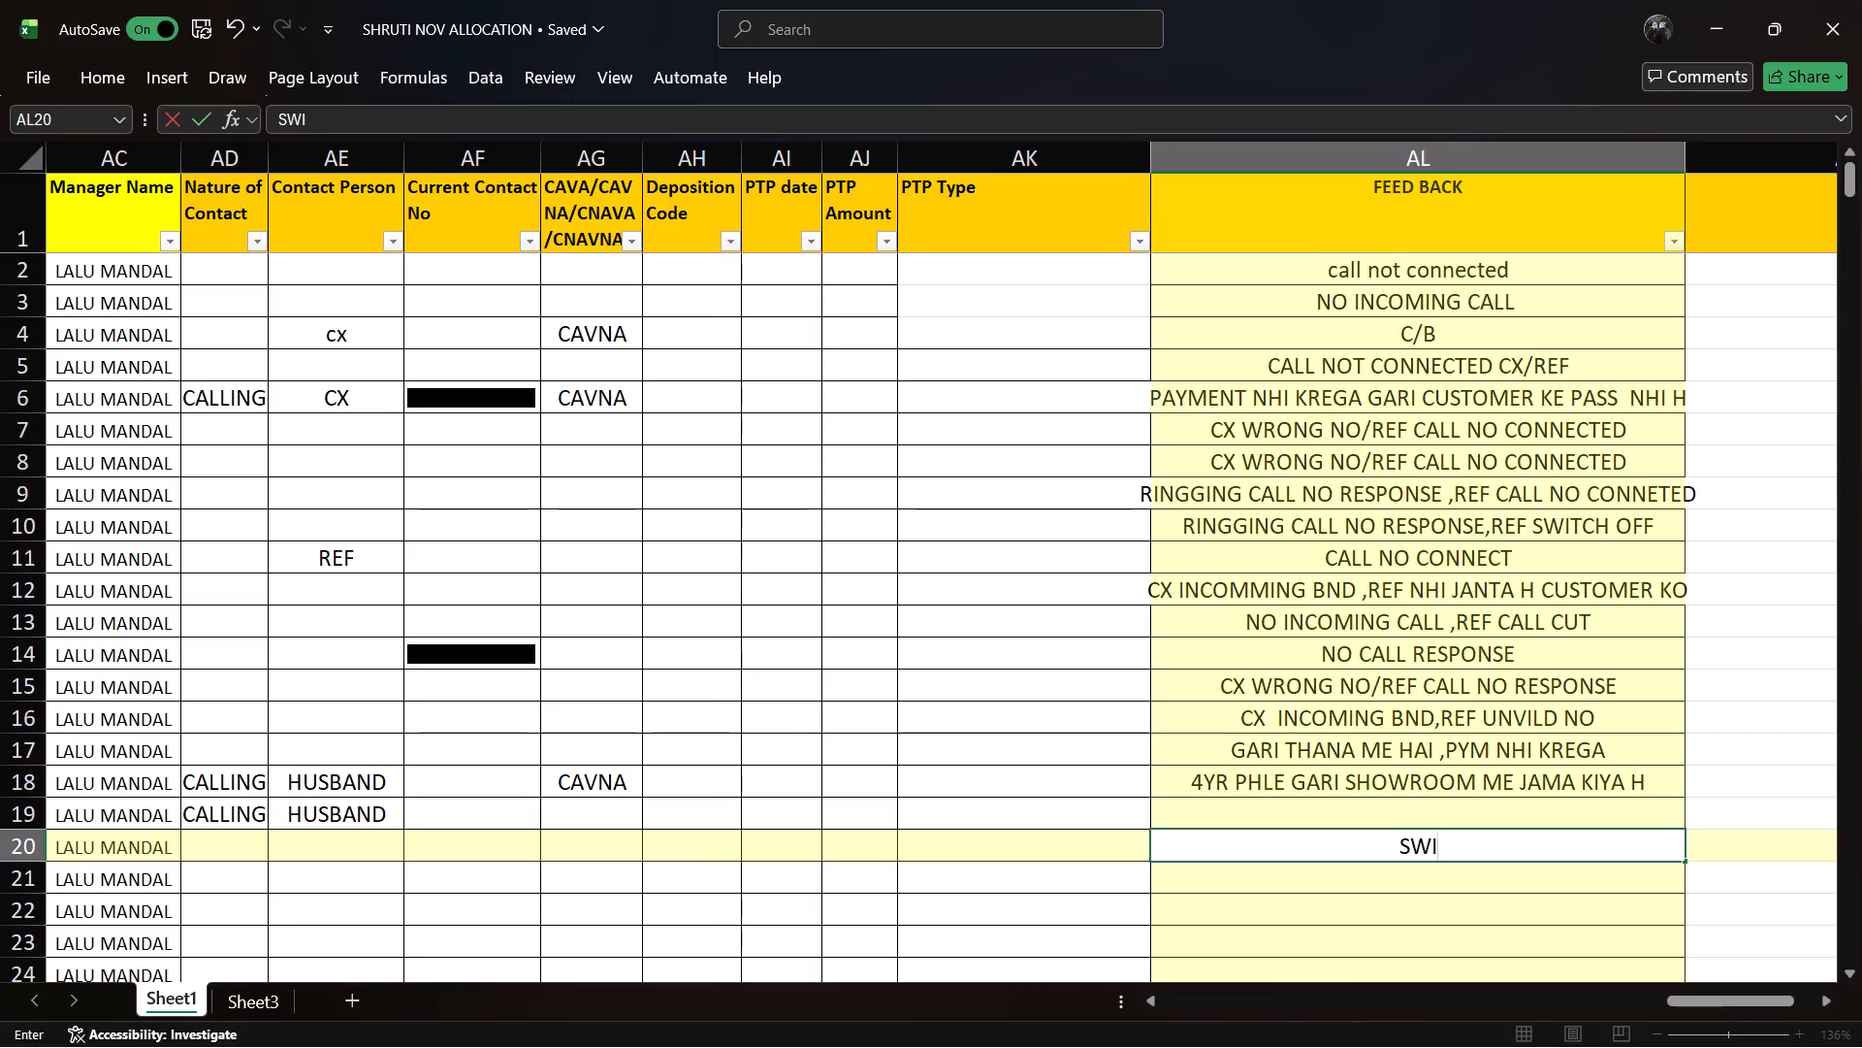
text(CTH OFF)
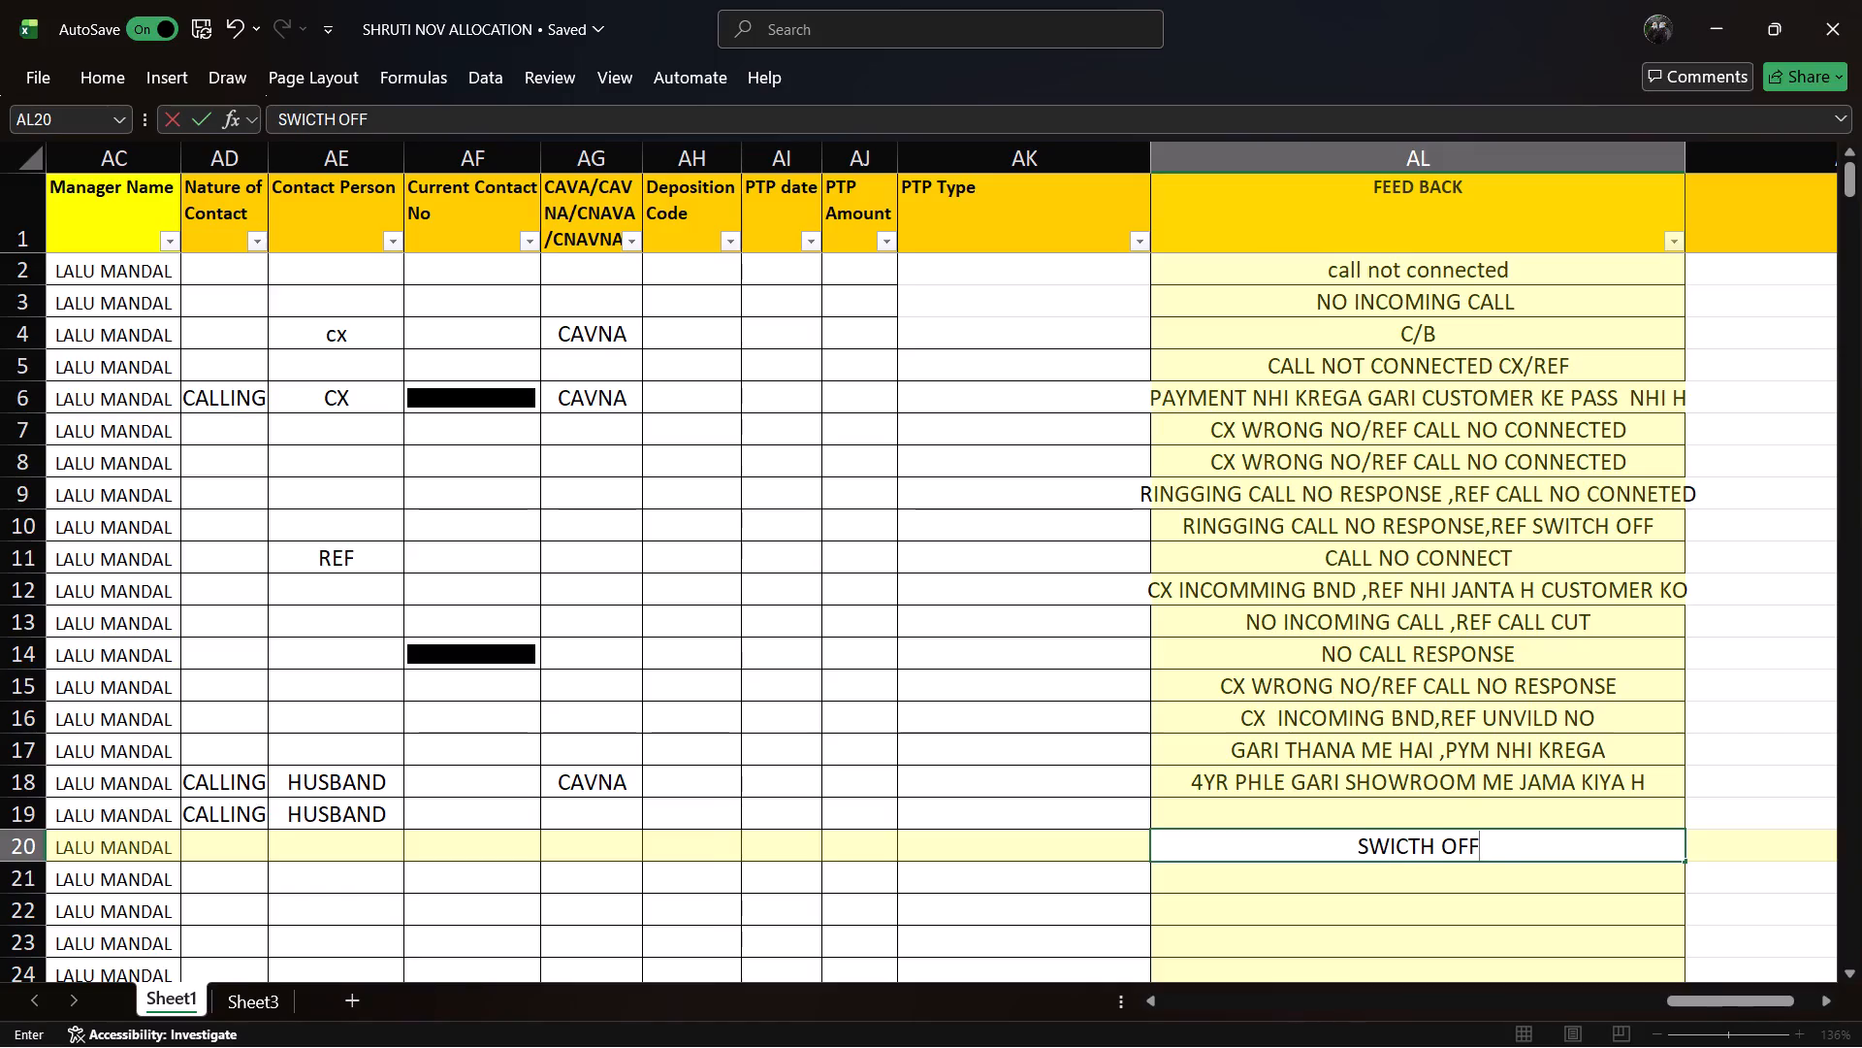
key(comma)
text(REF)
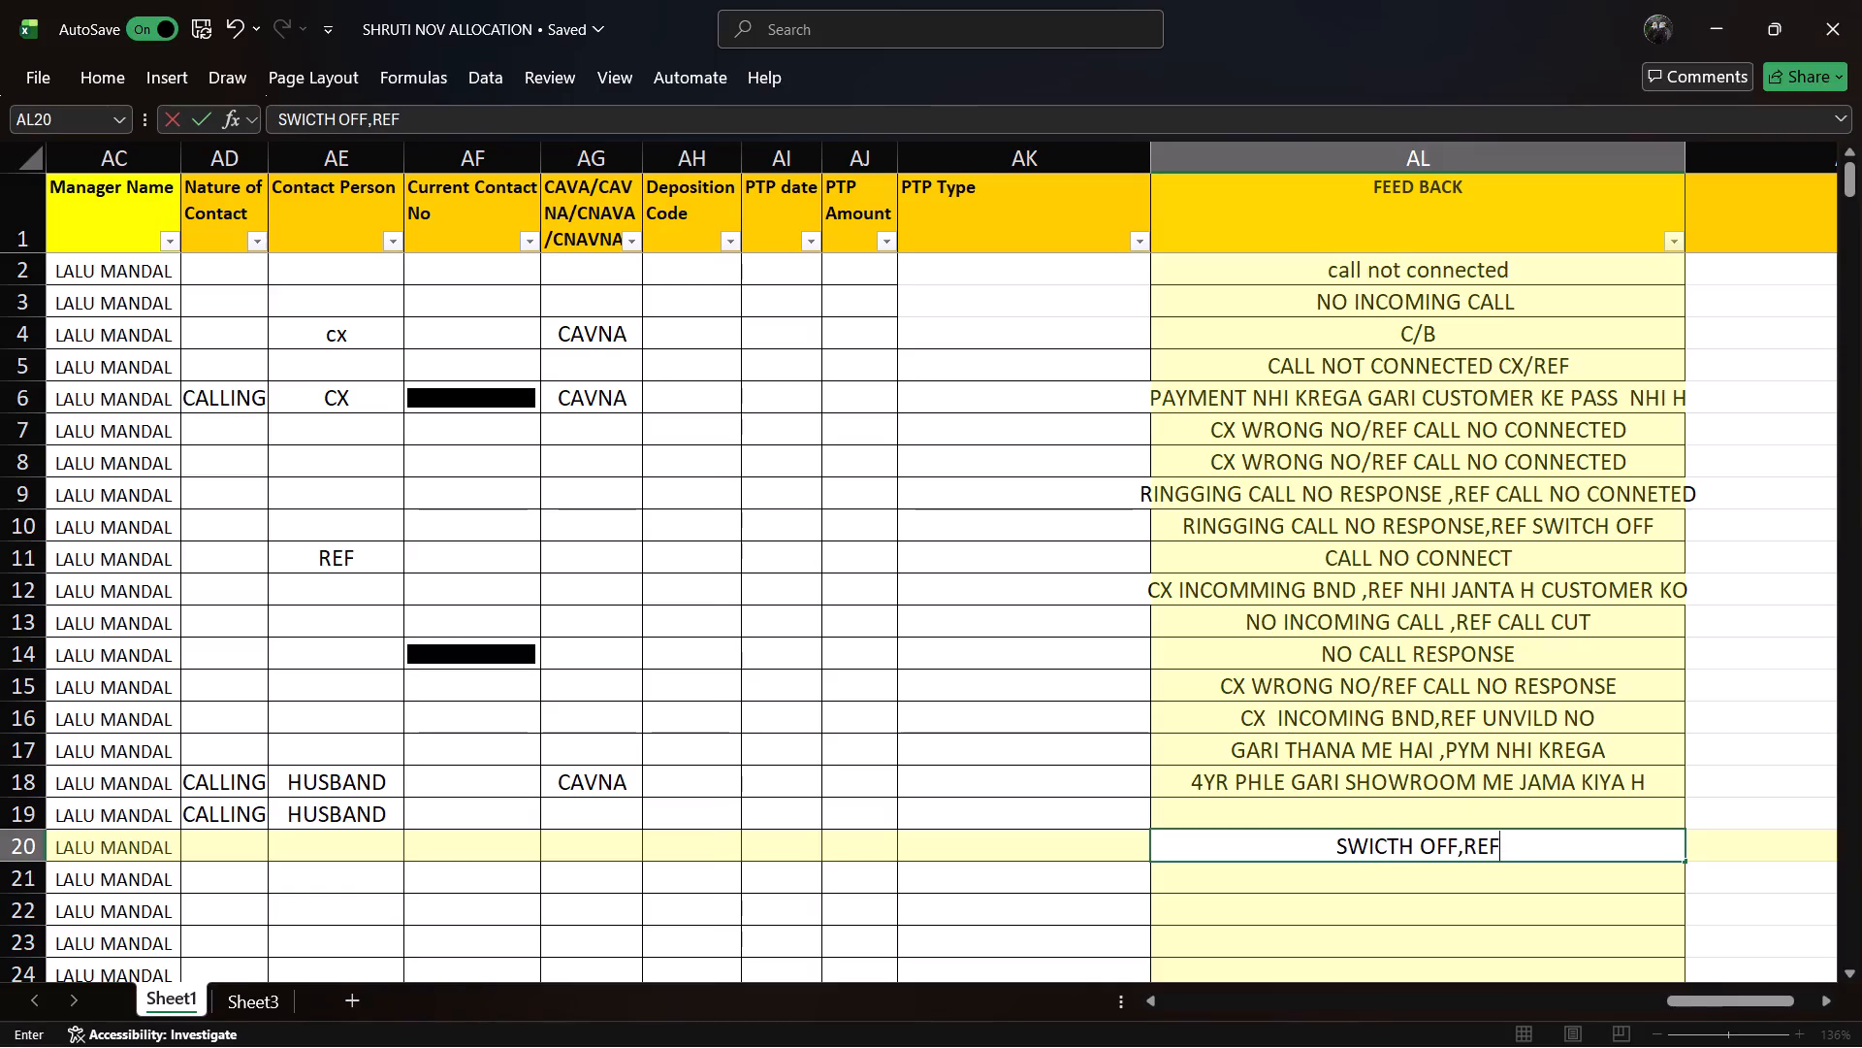
key(space)
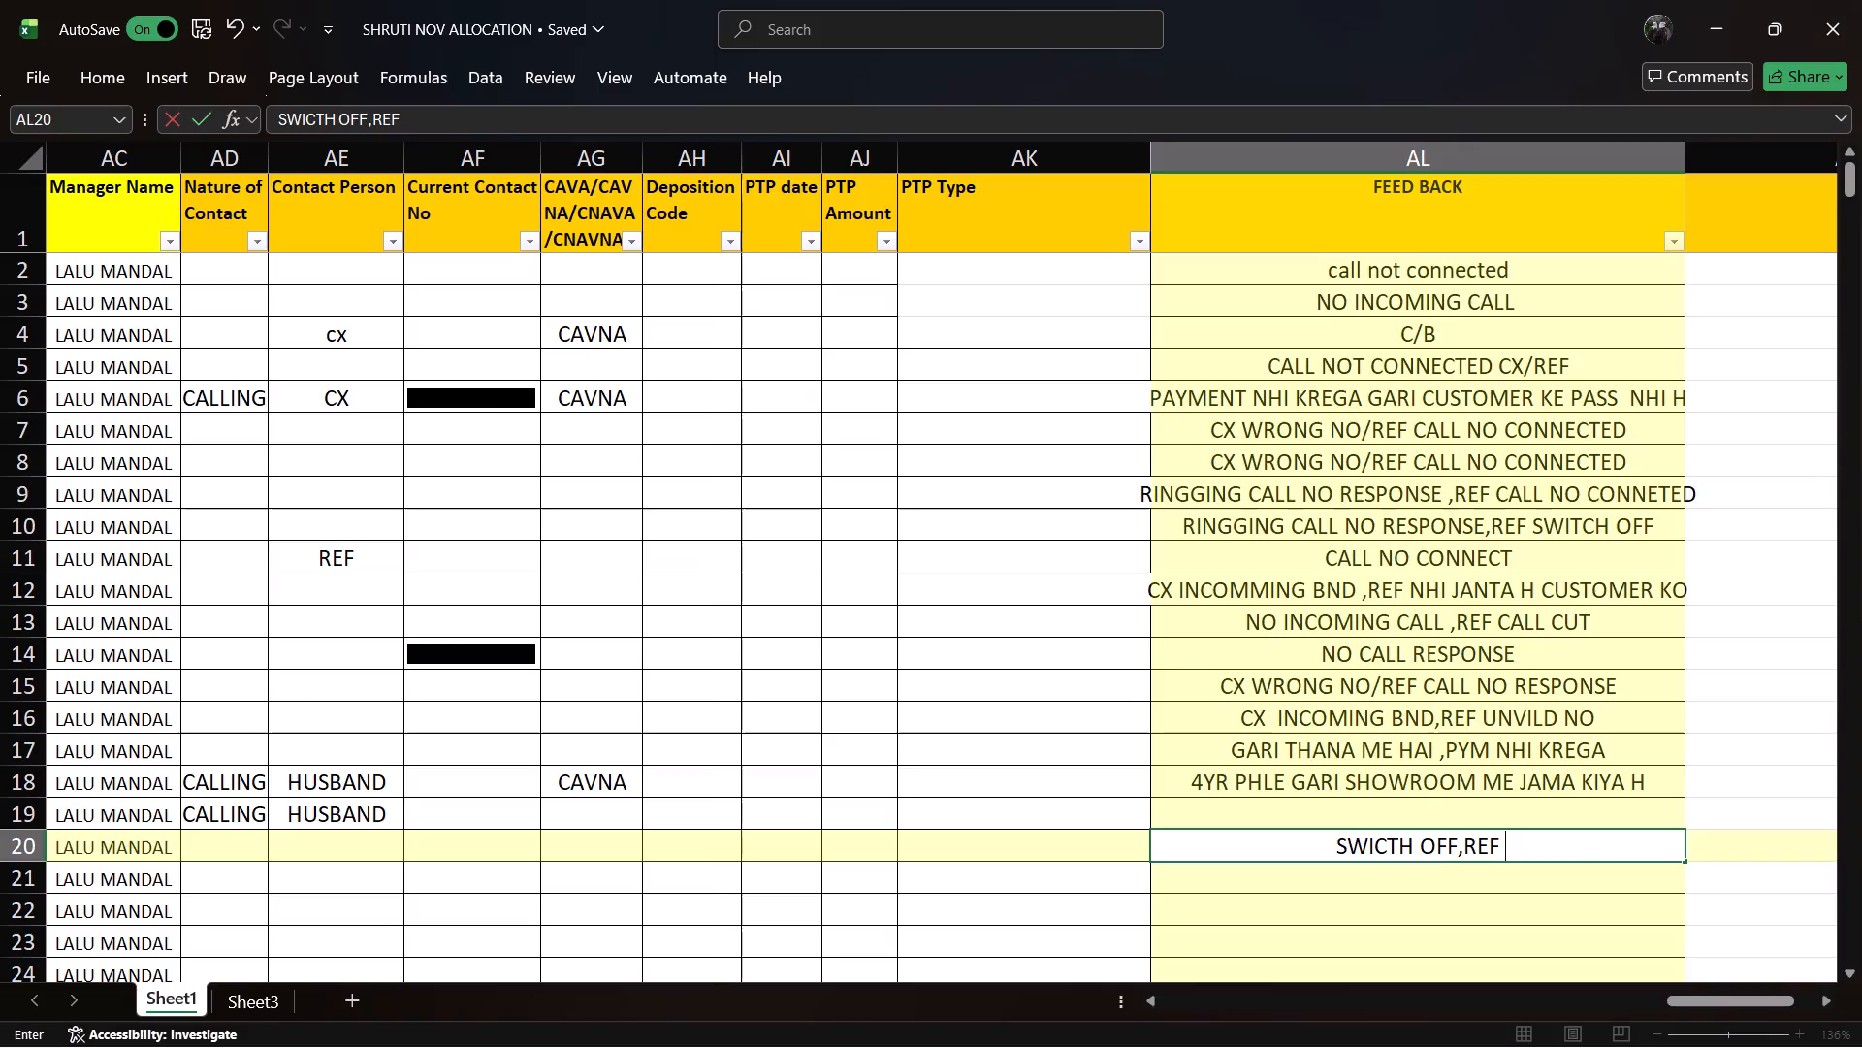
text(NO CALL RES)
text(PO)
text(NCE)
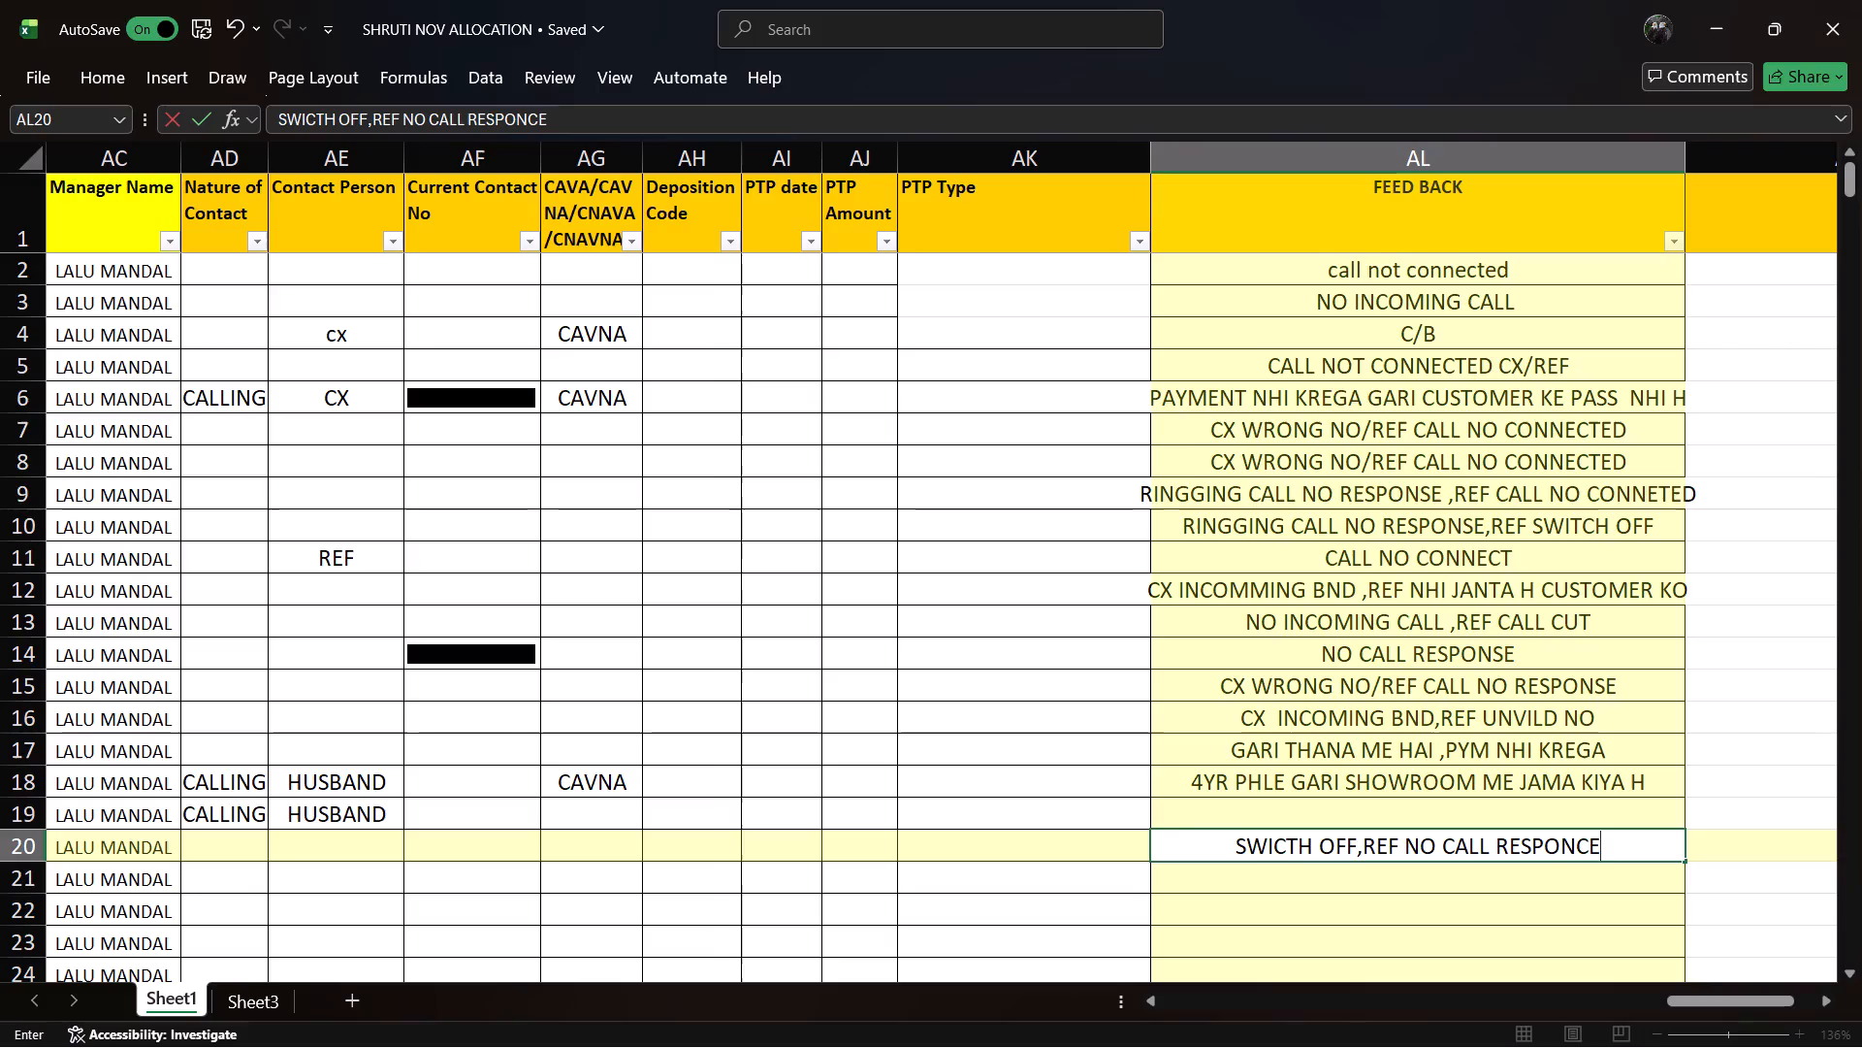
Finish the feedback entry in row 20 and save the workbook.
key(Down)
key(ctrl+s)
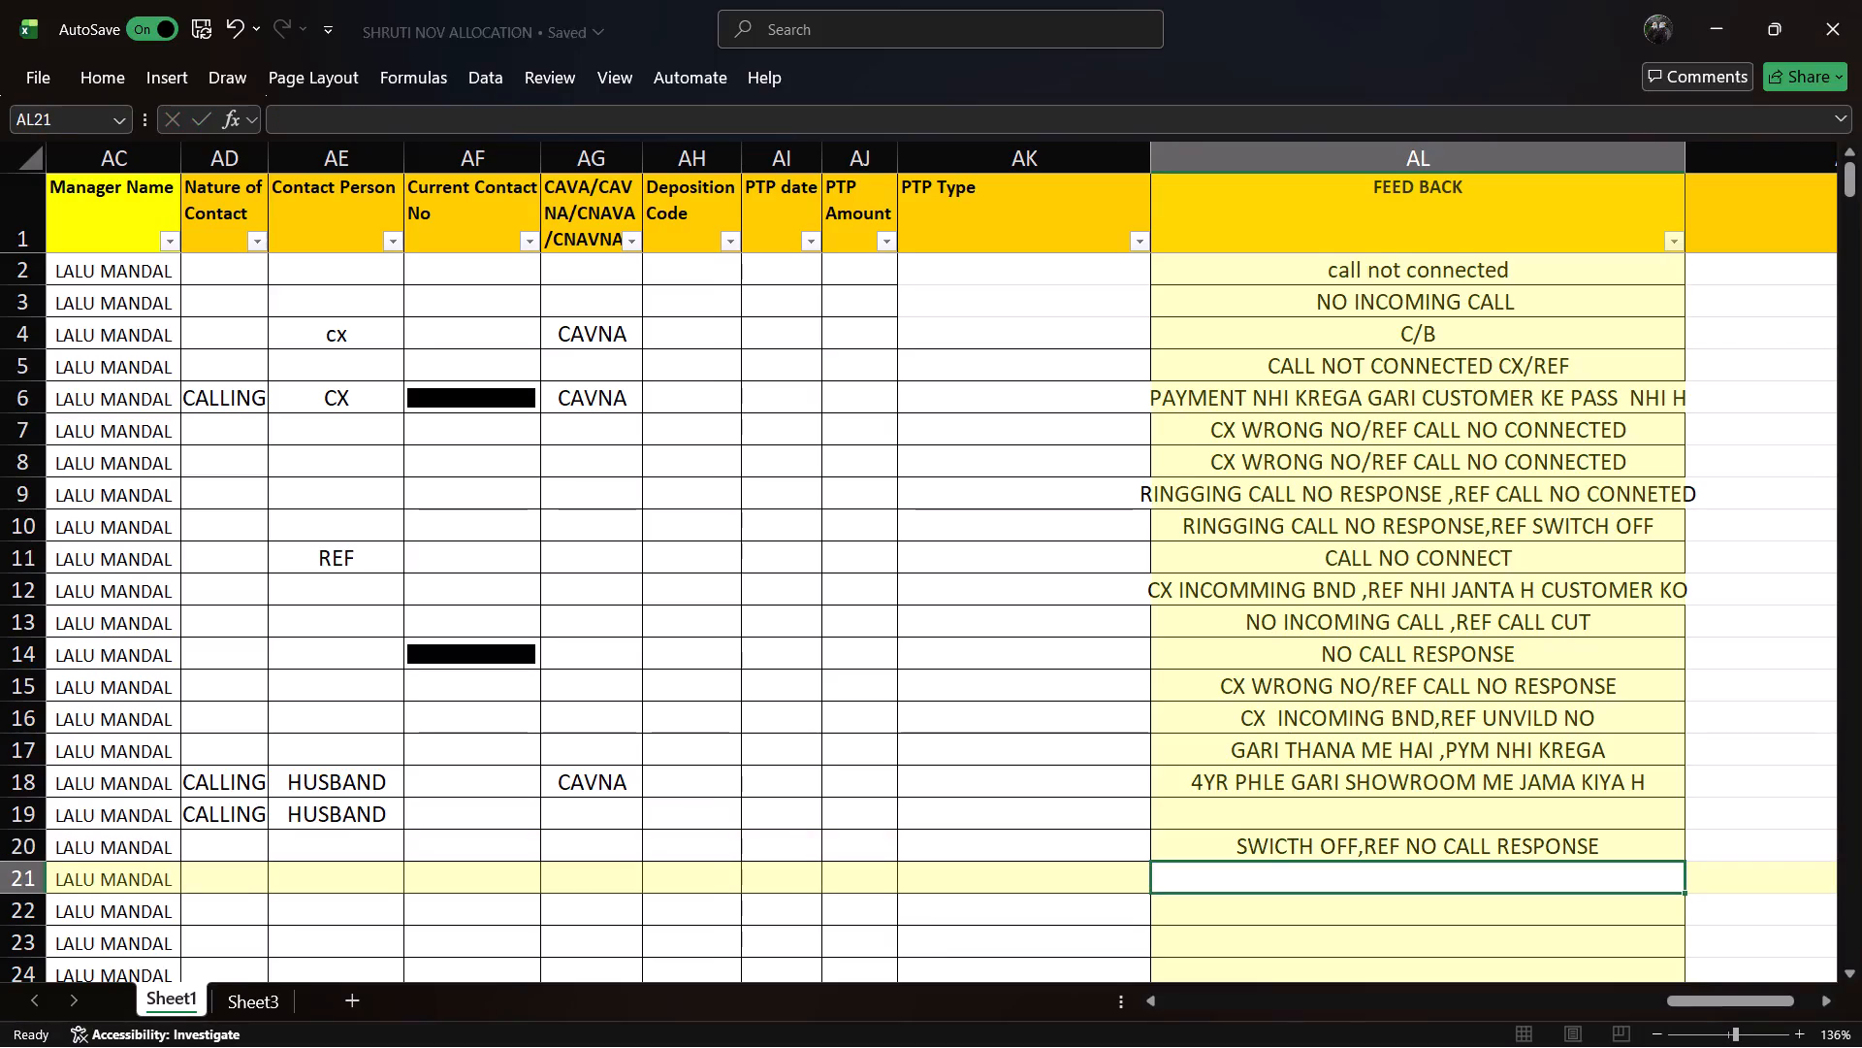
Go back to the start of row 21 in Sheet1 and check the customer name and mobile number.
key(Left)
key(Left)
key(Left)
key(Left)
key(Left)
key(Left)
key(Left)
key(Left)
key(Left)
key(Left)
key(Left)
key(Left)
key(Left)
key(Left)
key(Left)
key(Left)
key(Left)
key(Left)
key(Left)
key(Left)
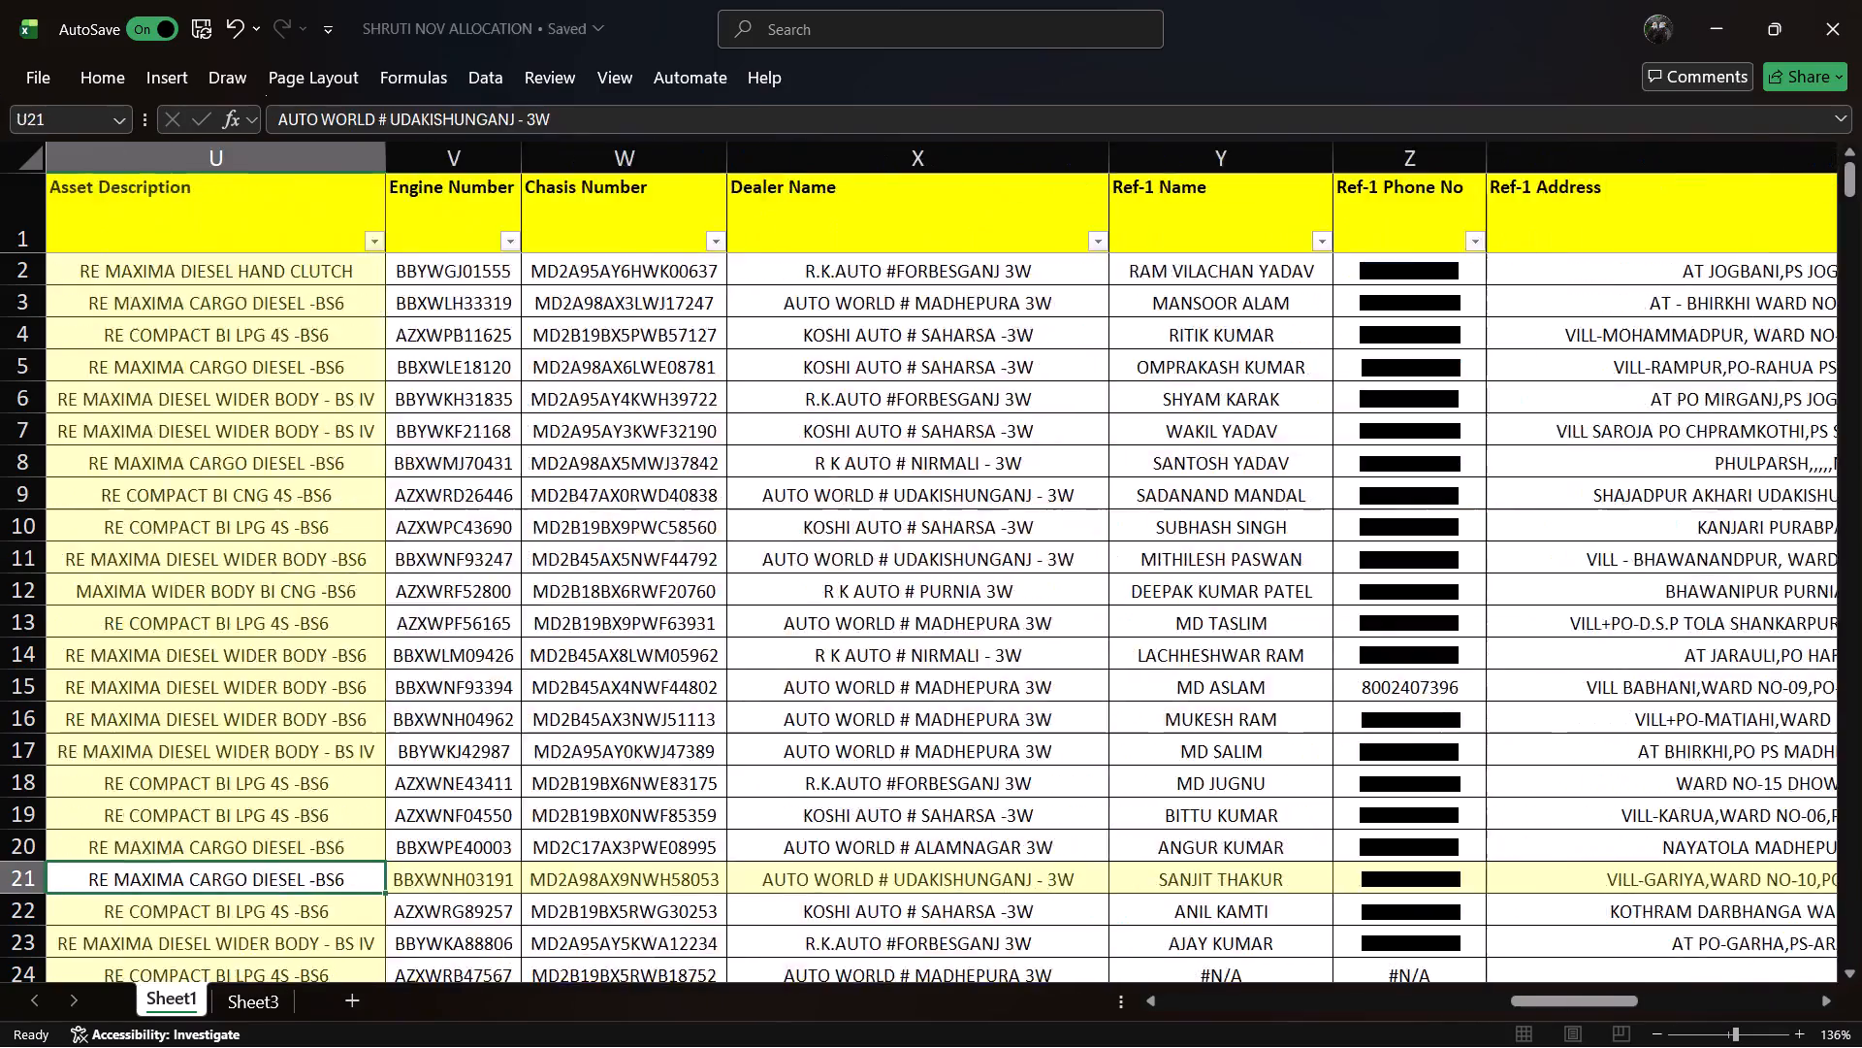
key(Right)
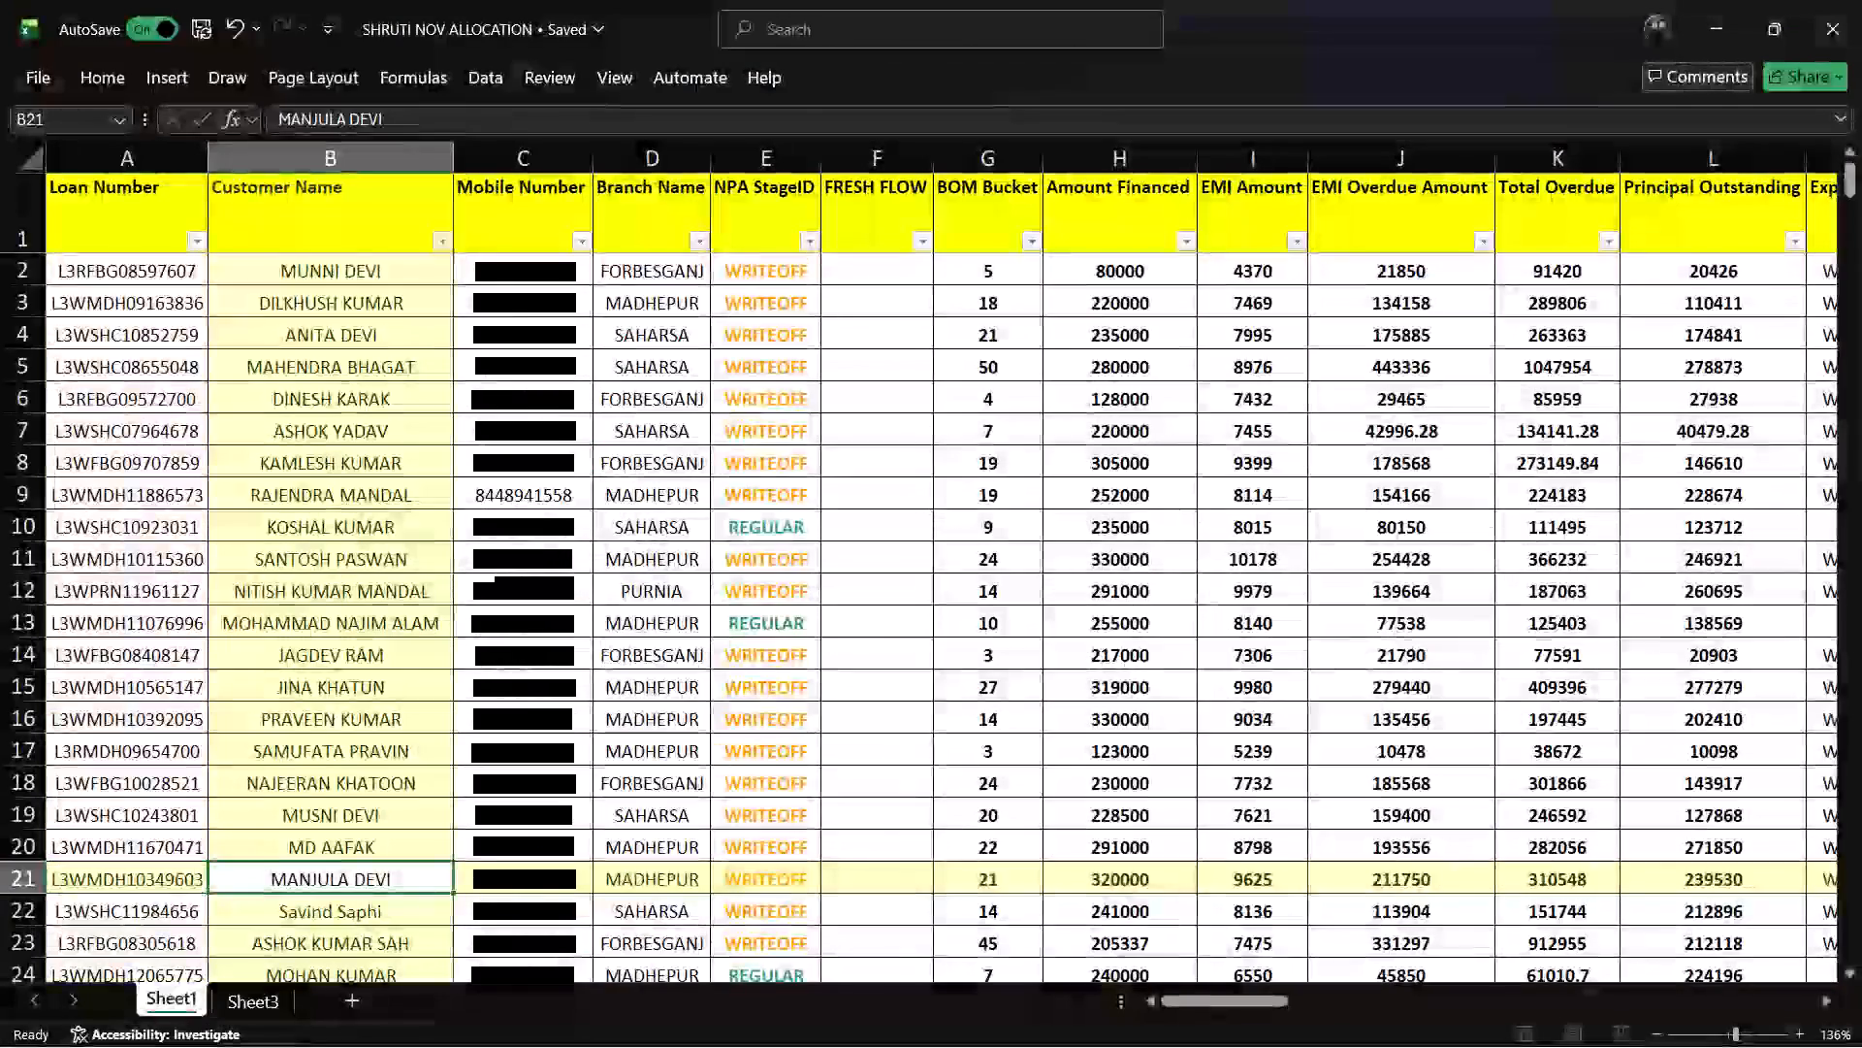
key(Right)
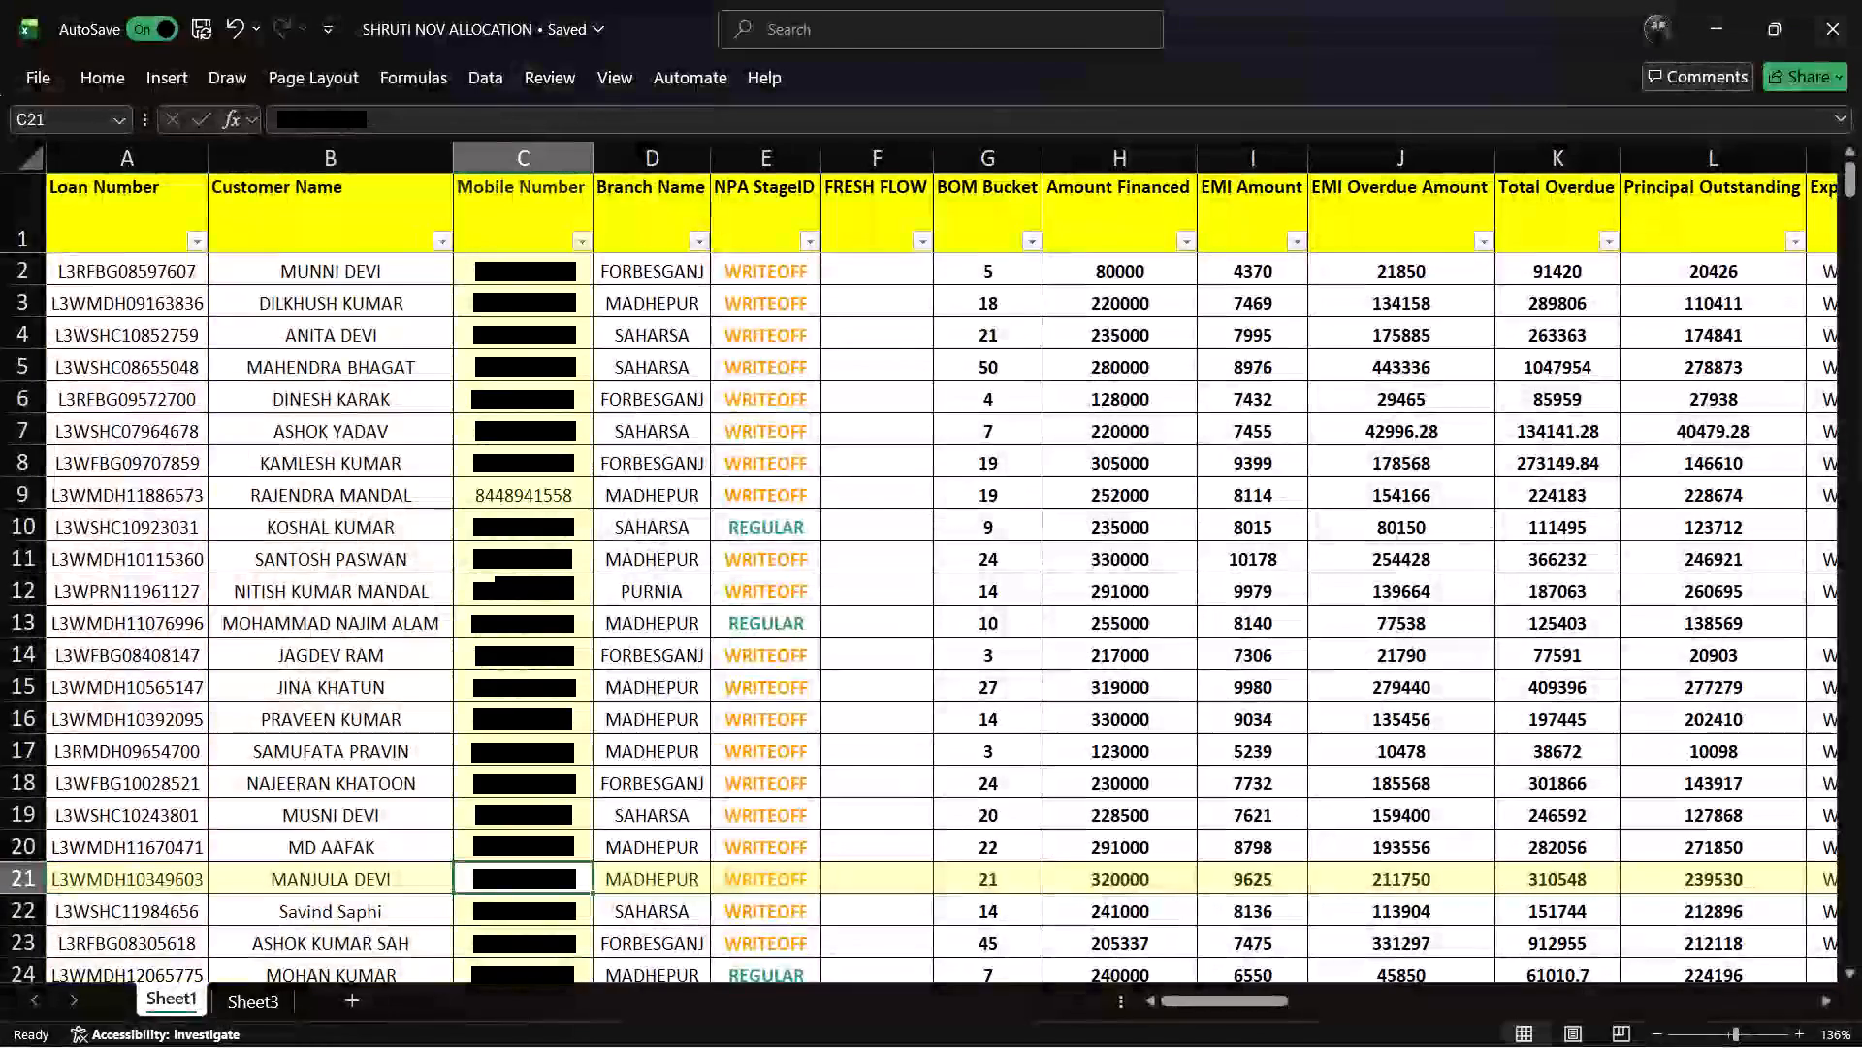
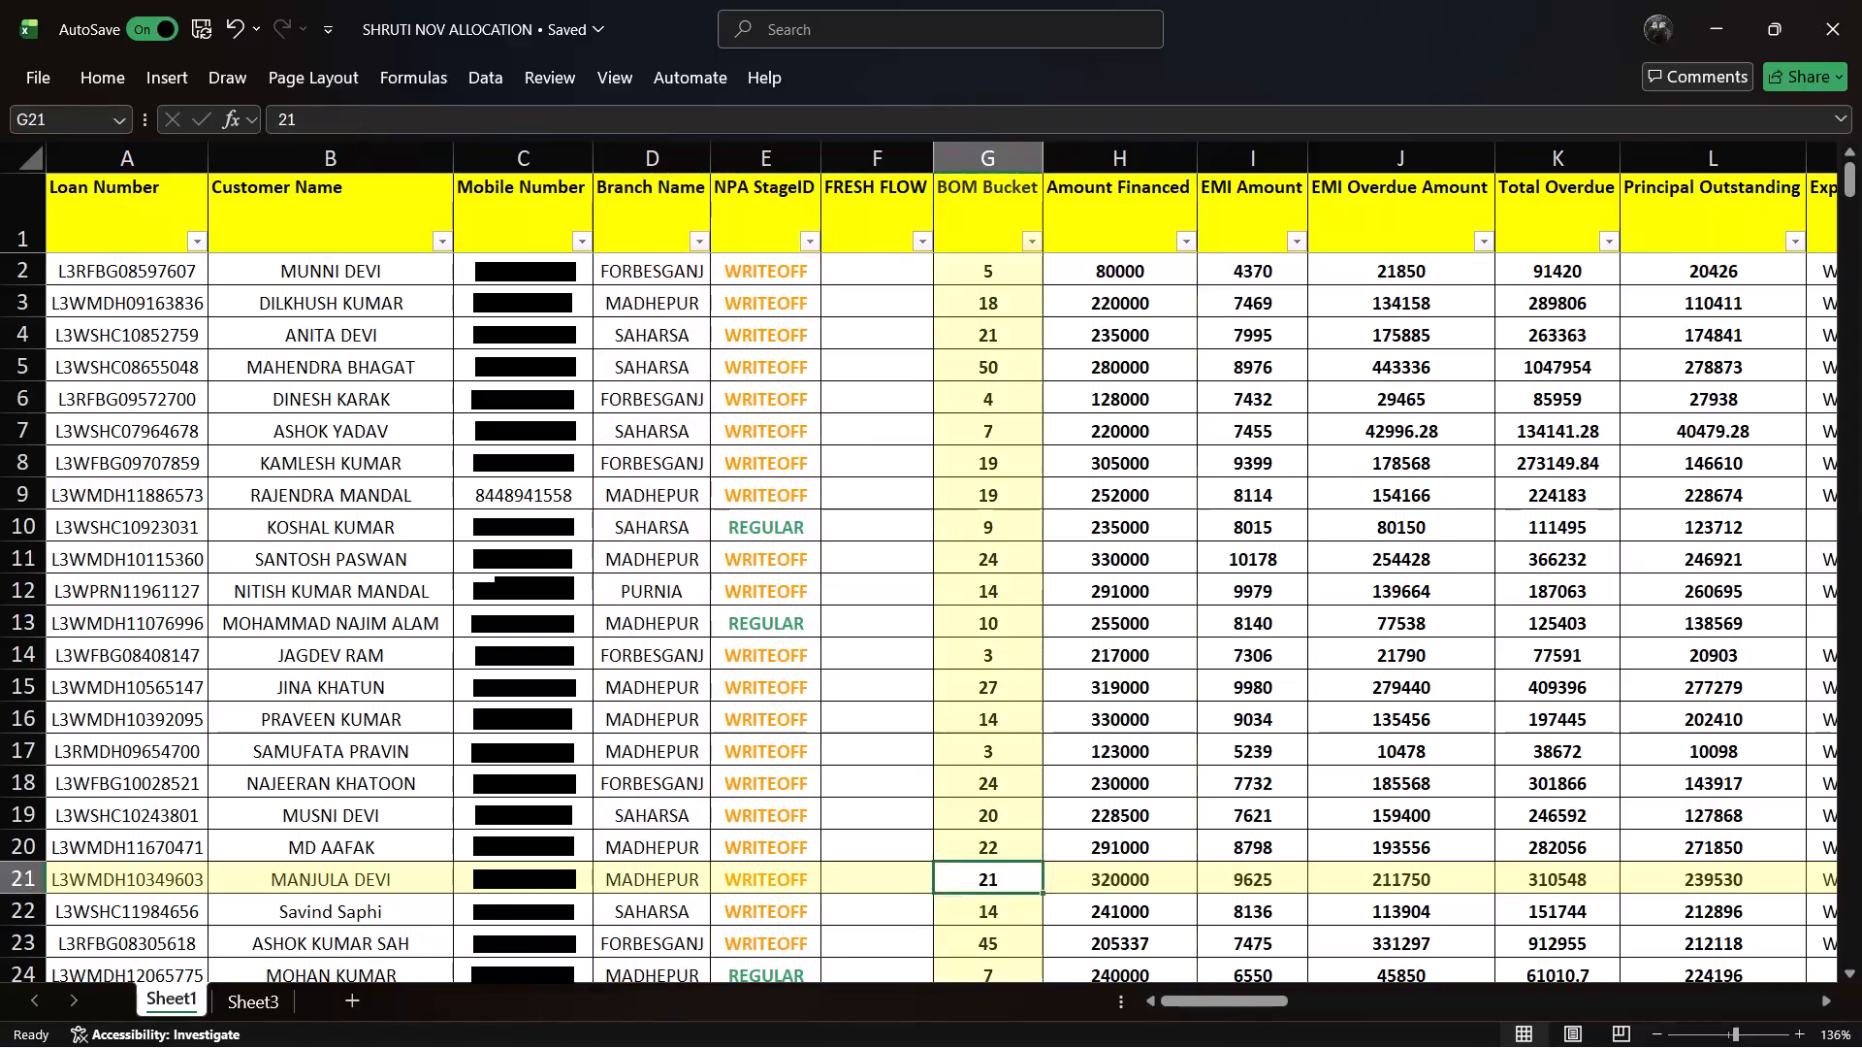
Review row 21's loan amounts, assigned FoS, asset details and Ref-1 contact information on Sheet1.
key(Right)
key(Right)
key(Right)
key(Right)
key(Right)
key(Right)
key(Right)
key(Right)
key(Right)
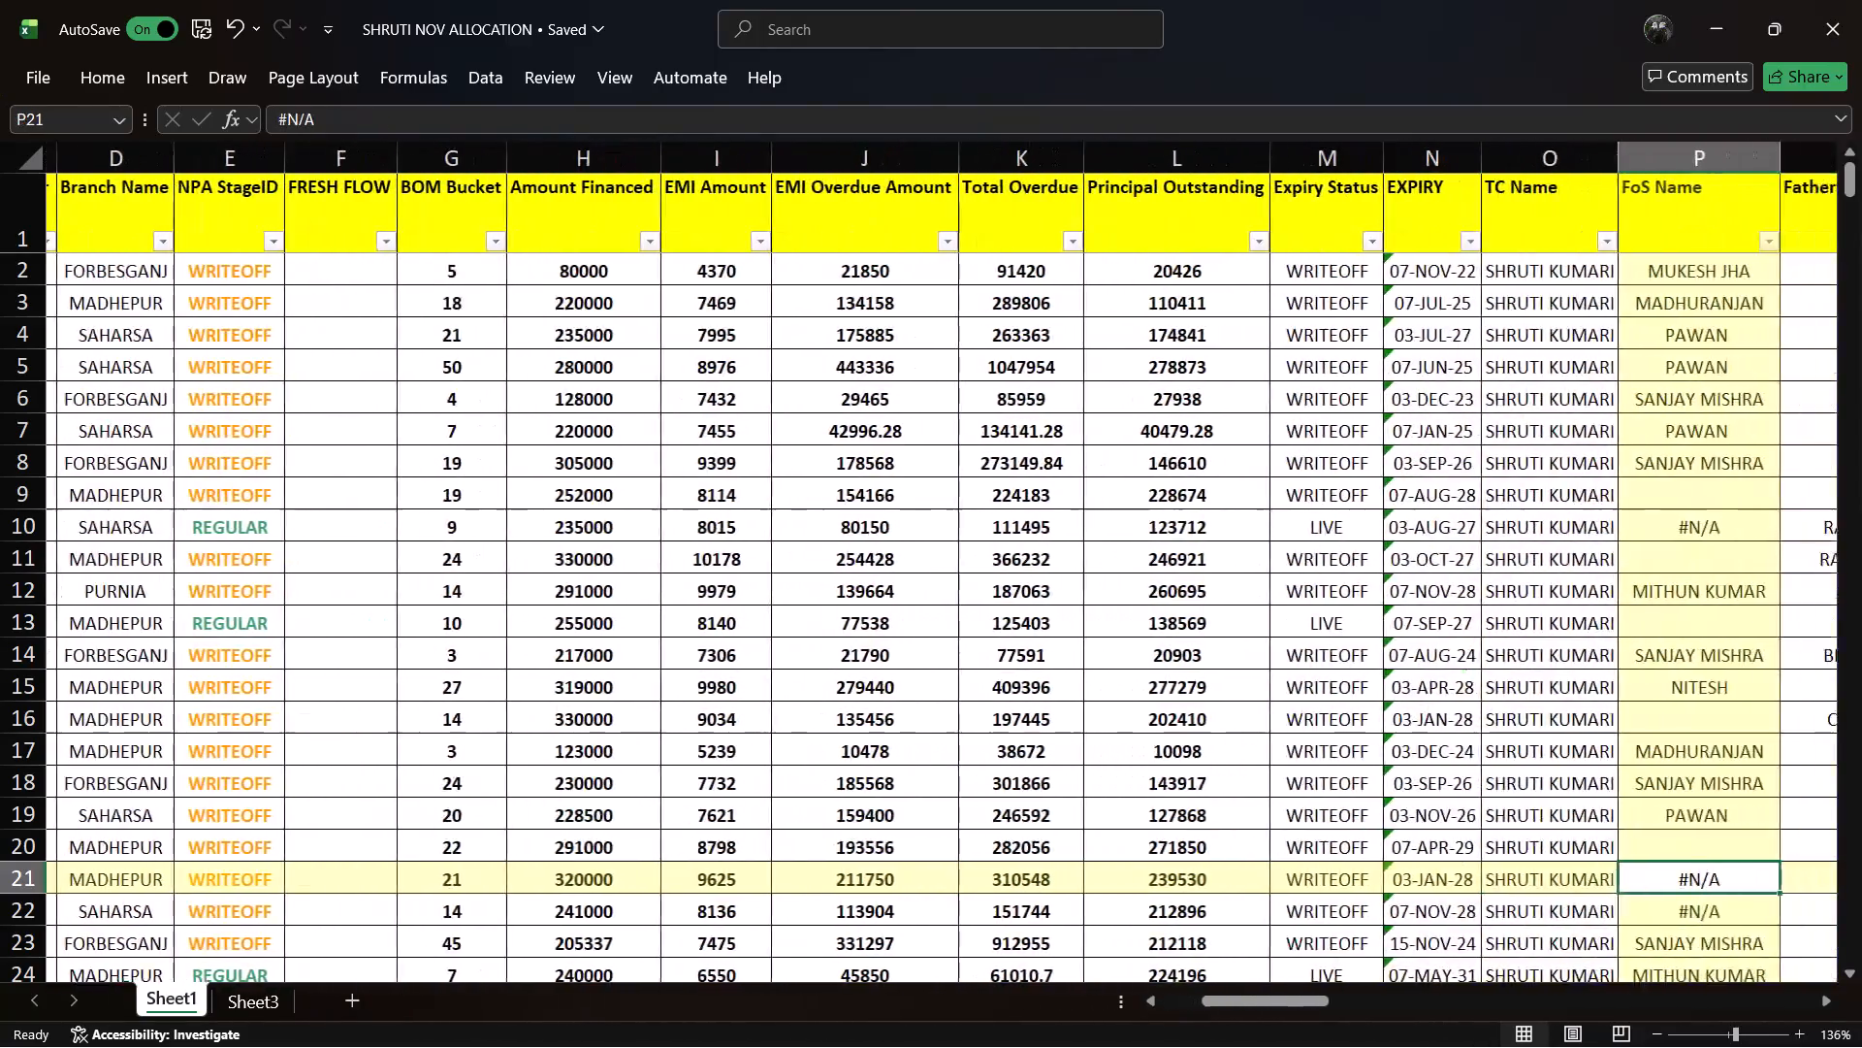
key(Right)
key(Right)
key(Right)
key(Right)
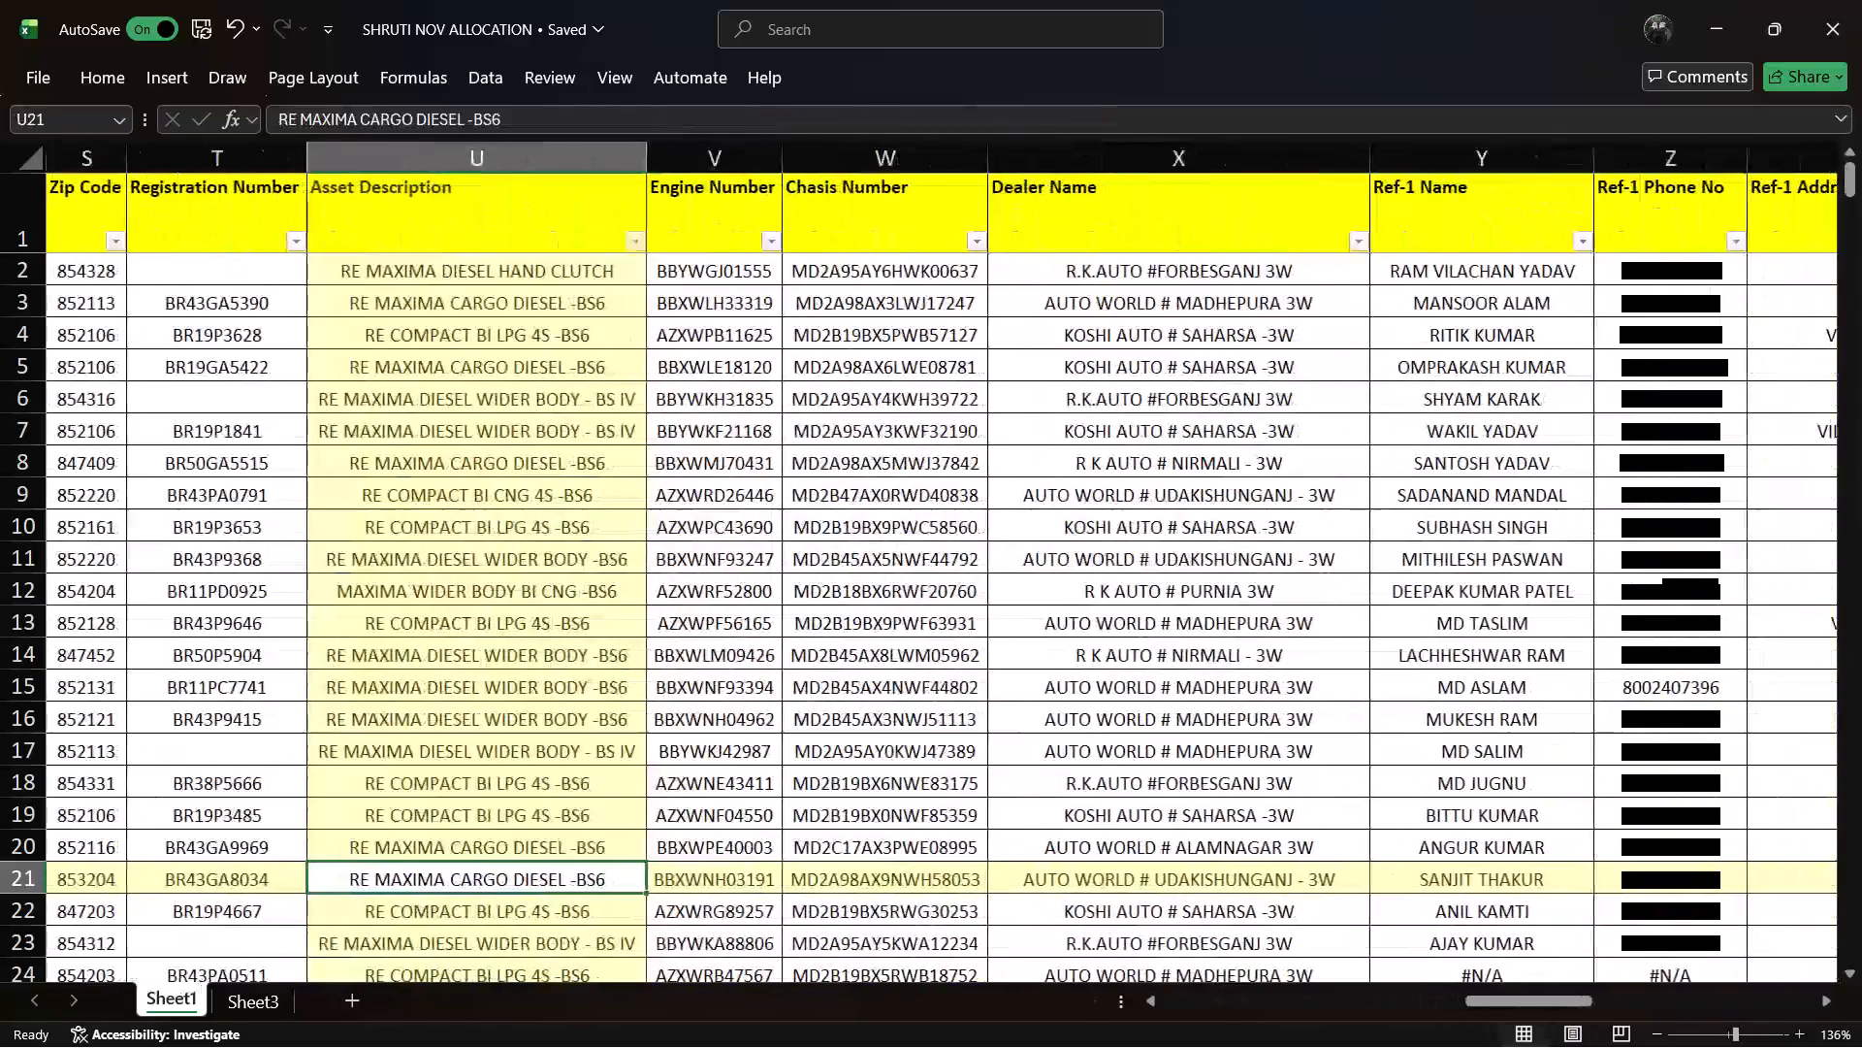
key(Right)
key(Right)
key(Right)
key(Right)
key(Right)
key(Right)
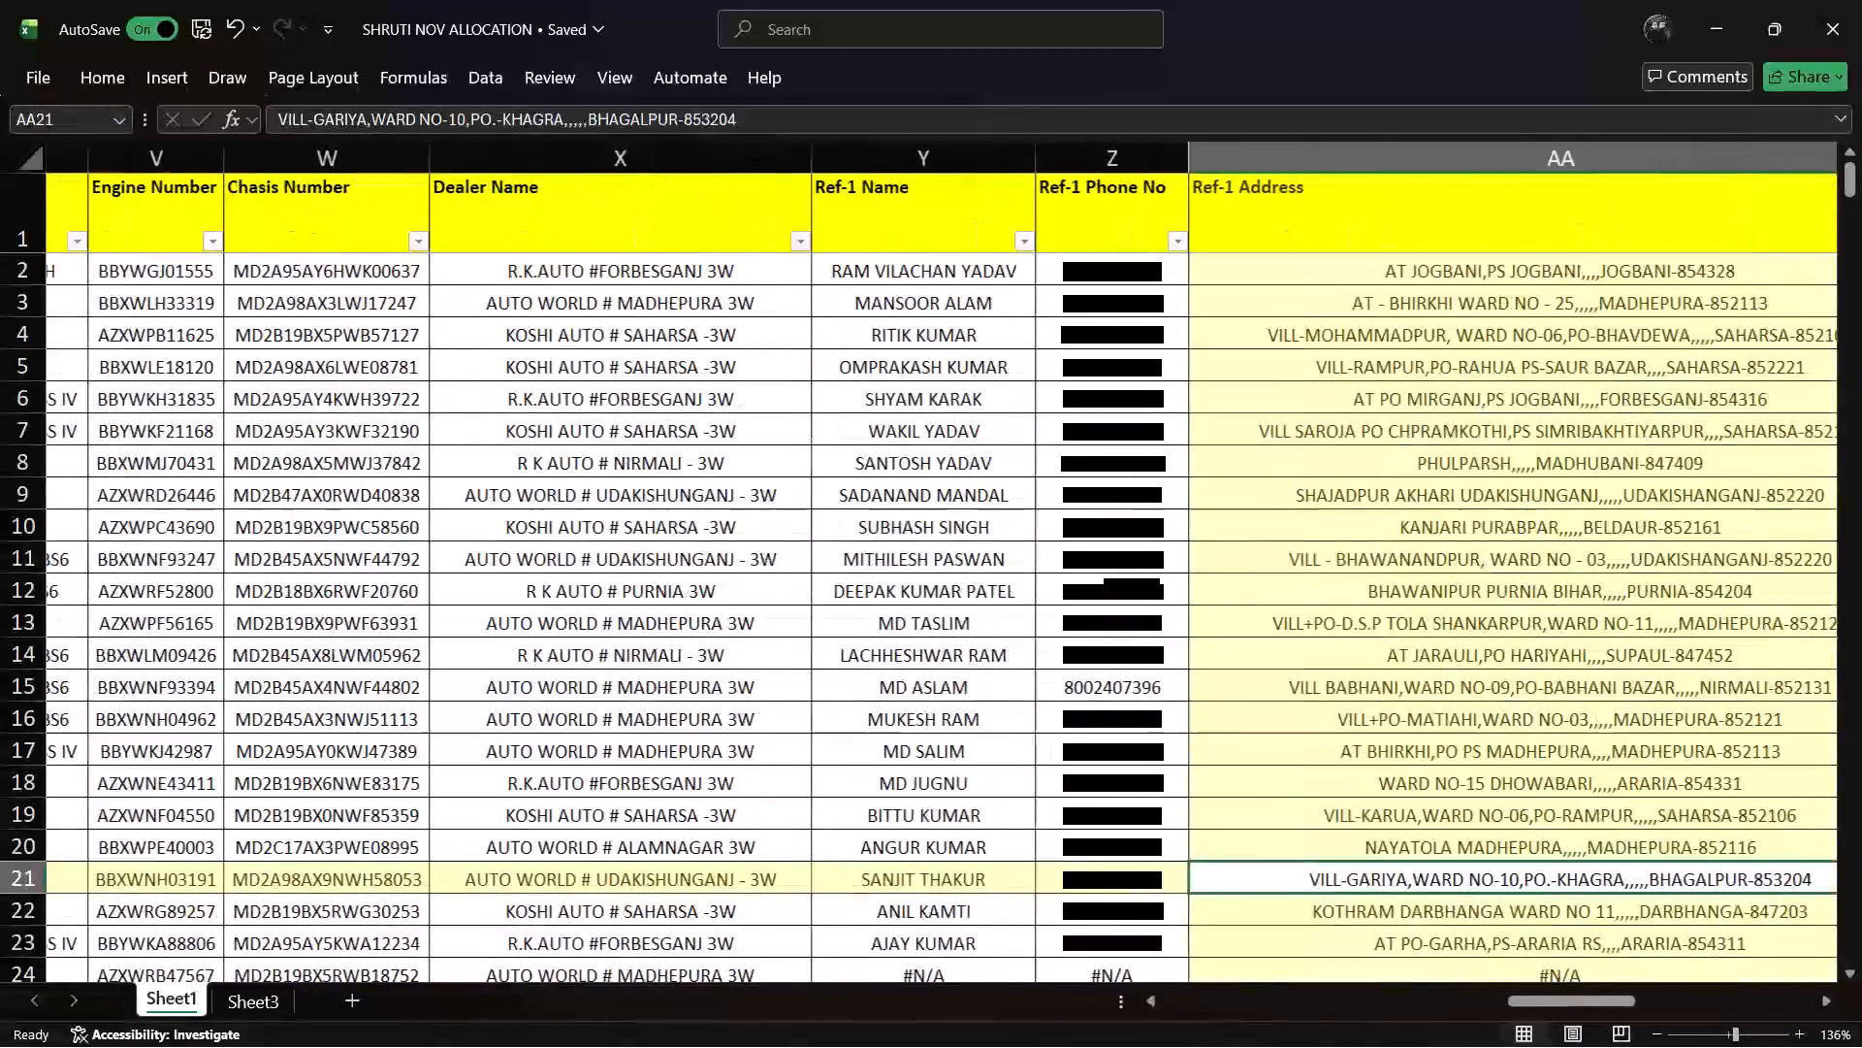
key(Right)
key(Right)
key(Right)
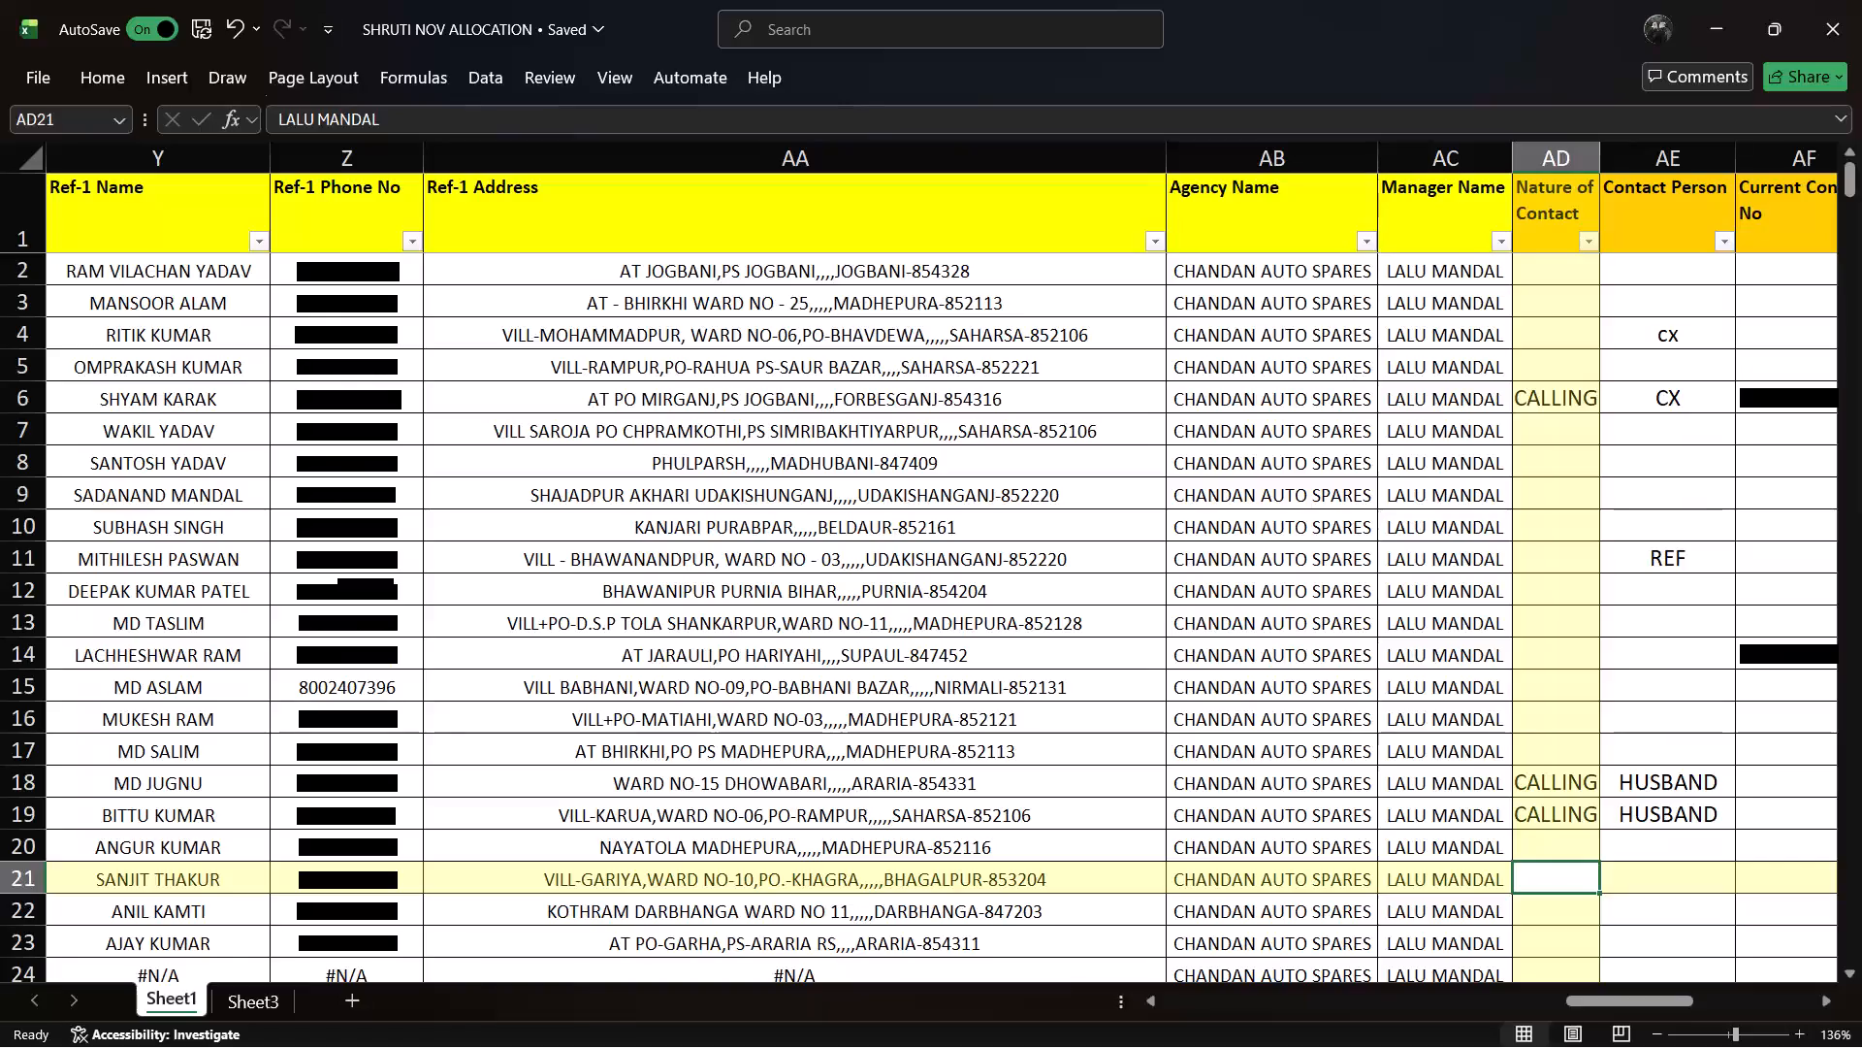
Record the call feedback "RINGING ,BUT CALL CUT" in row 21's FEED BACK cell and save the workbook.
key(Right)
key(Right)
key(Right)
key(Right)
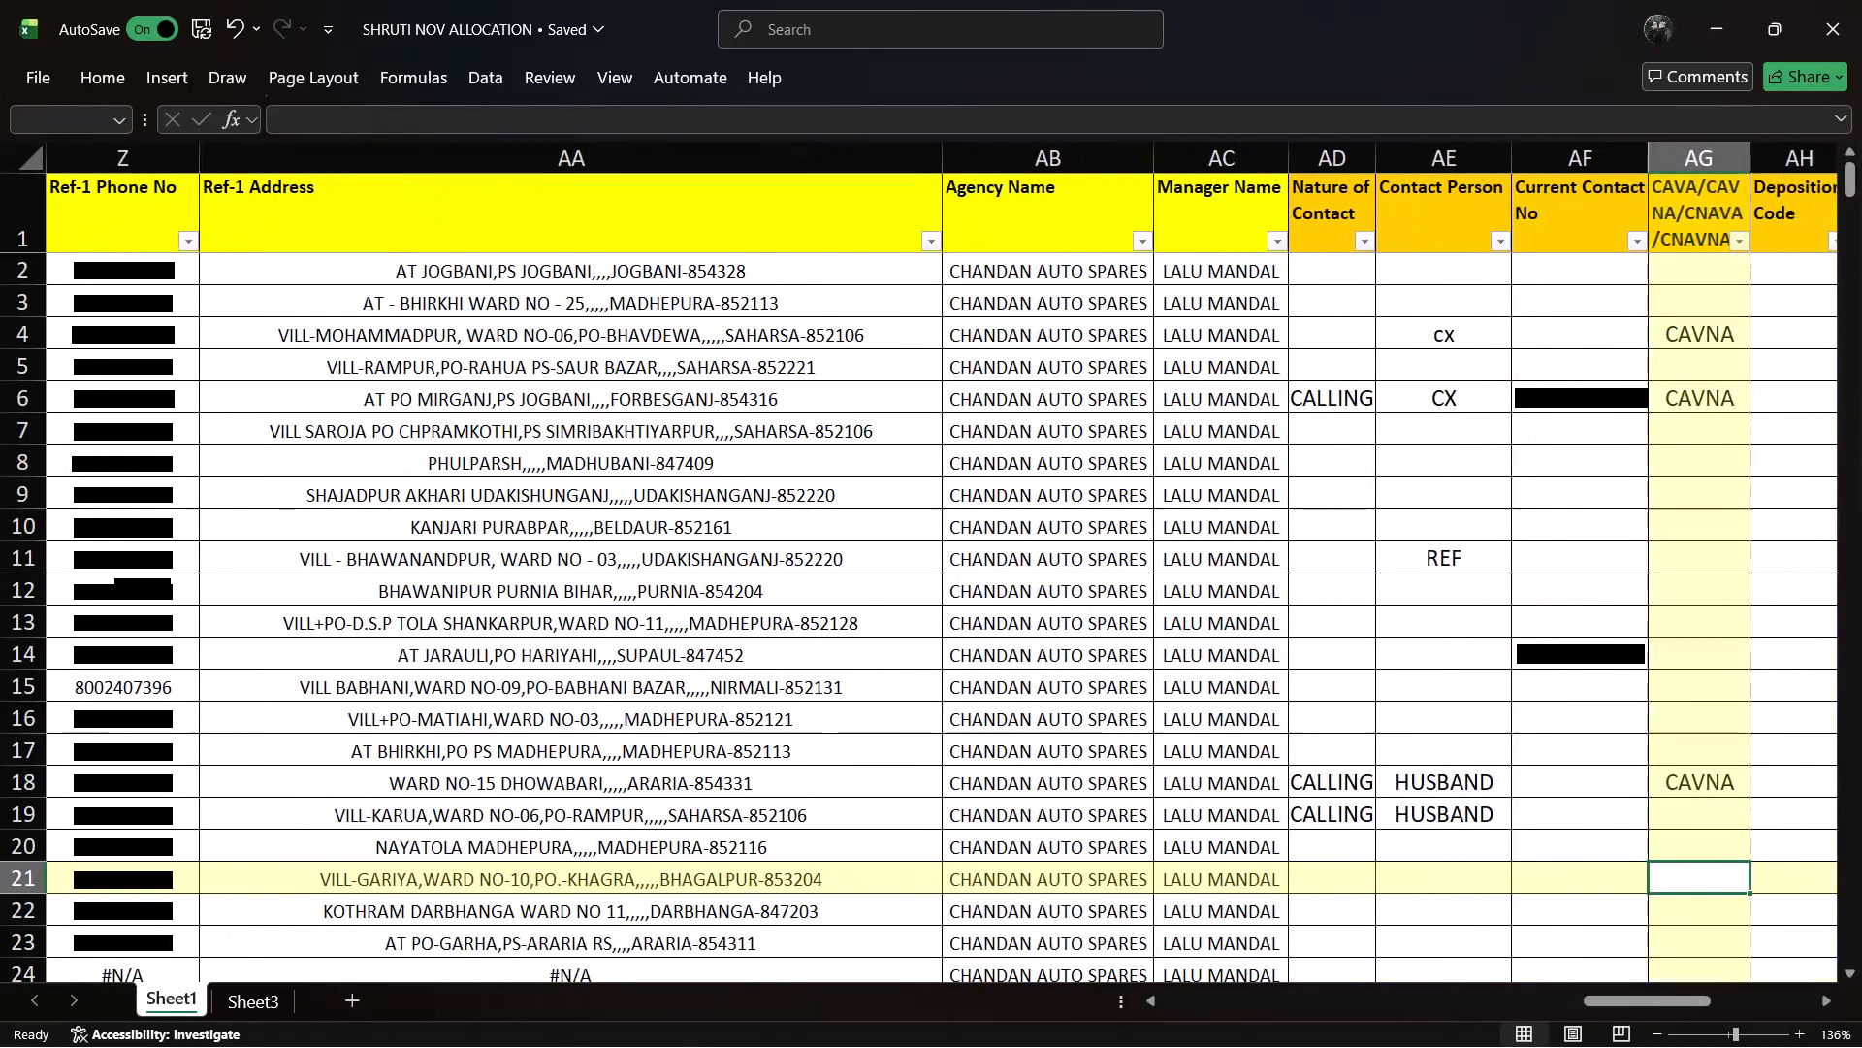
key(Right)
key(Right)
key(Right)
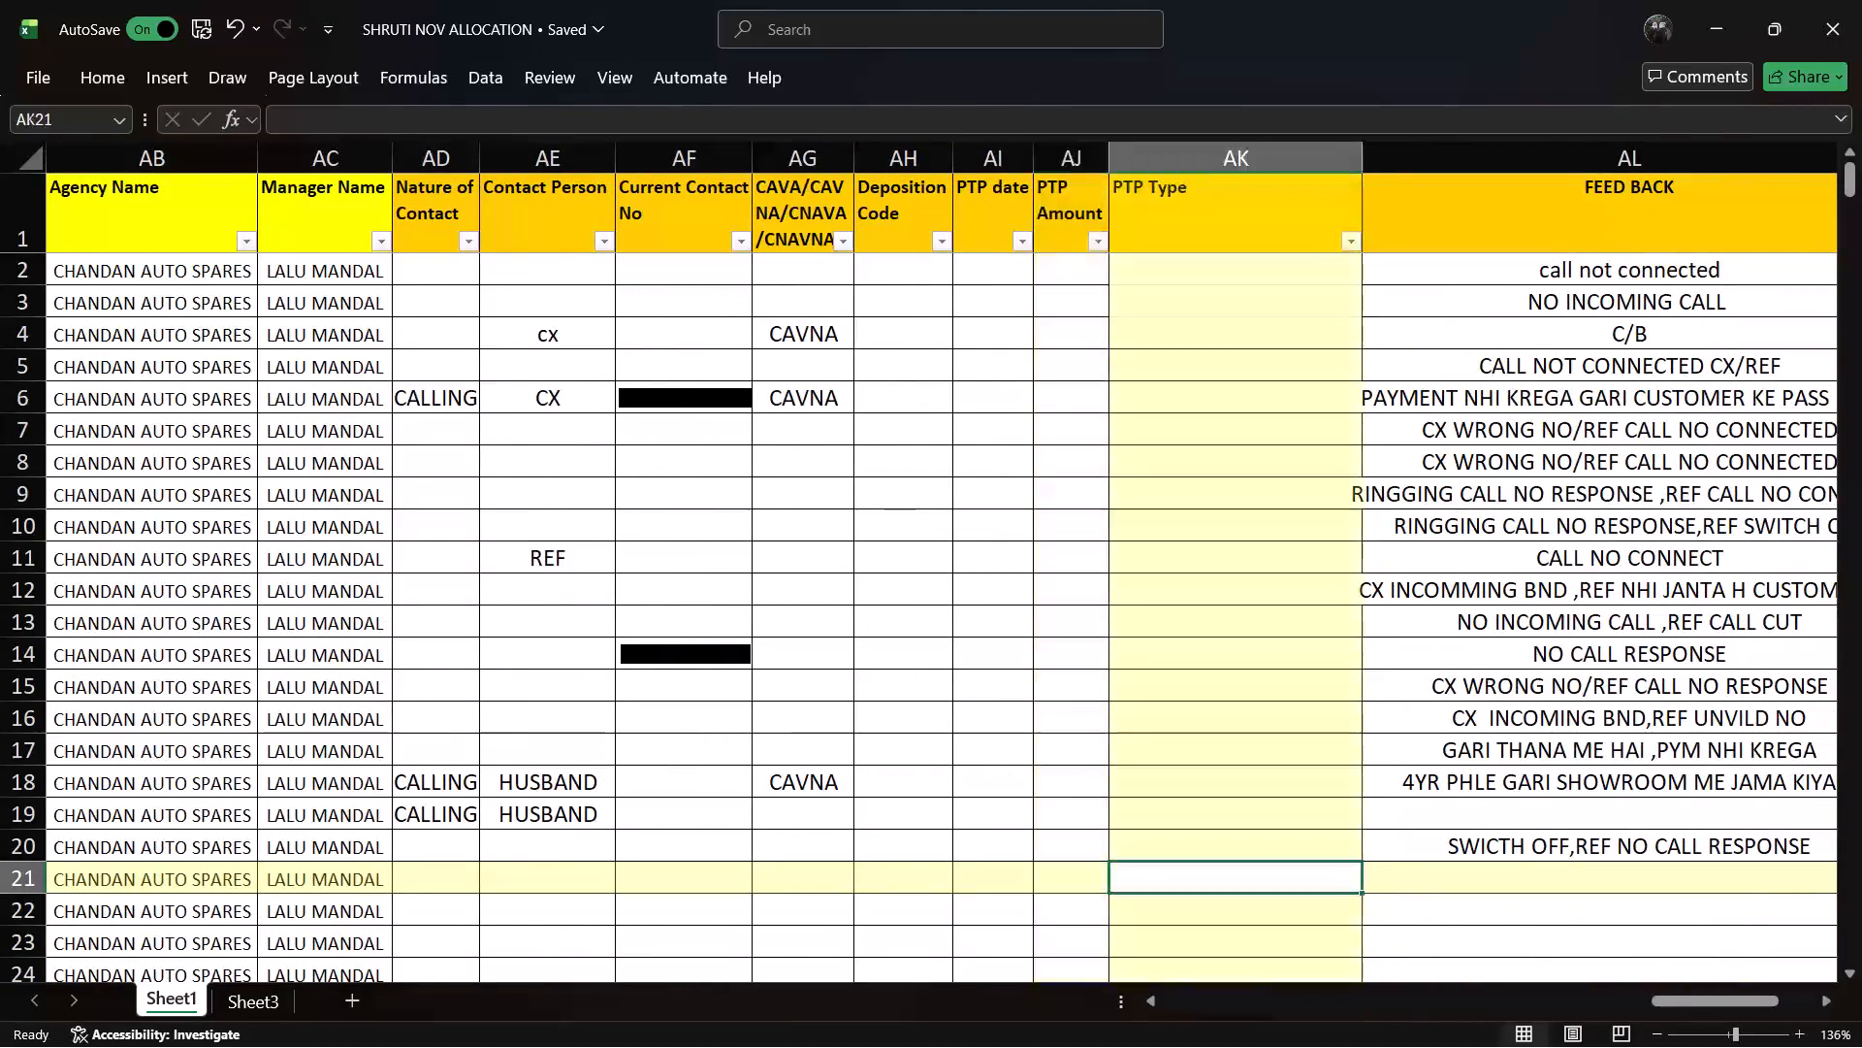
key(Right)
key(Right)
key(Left)
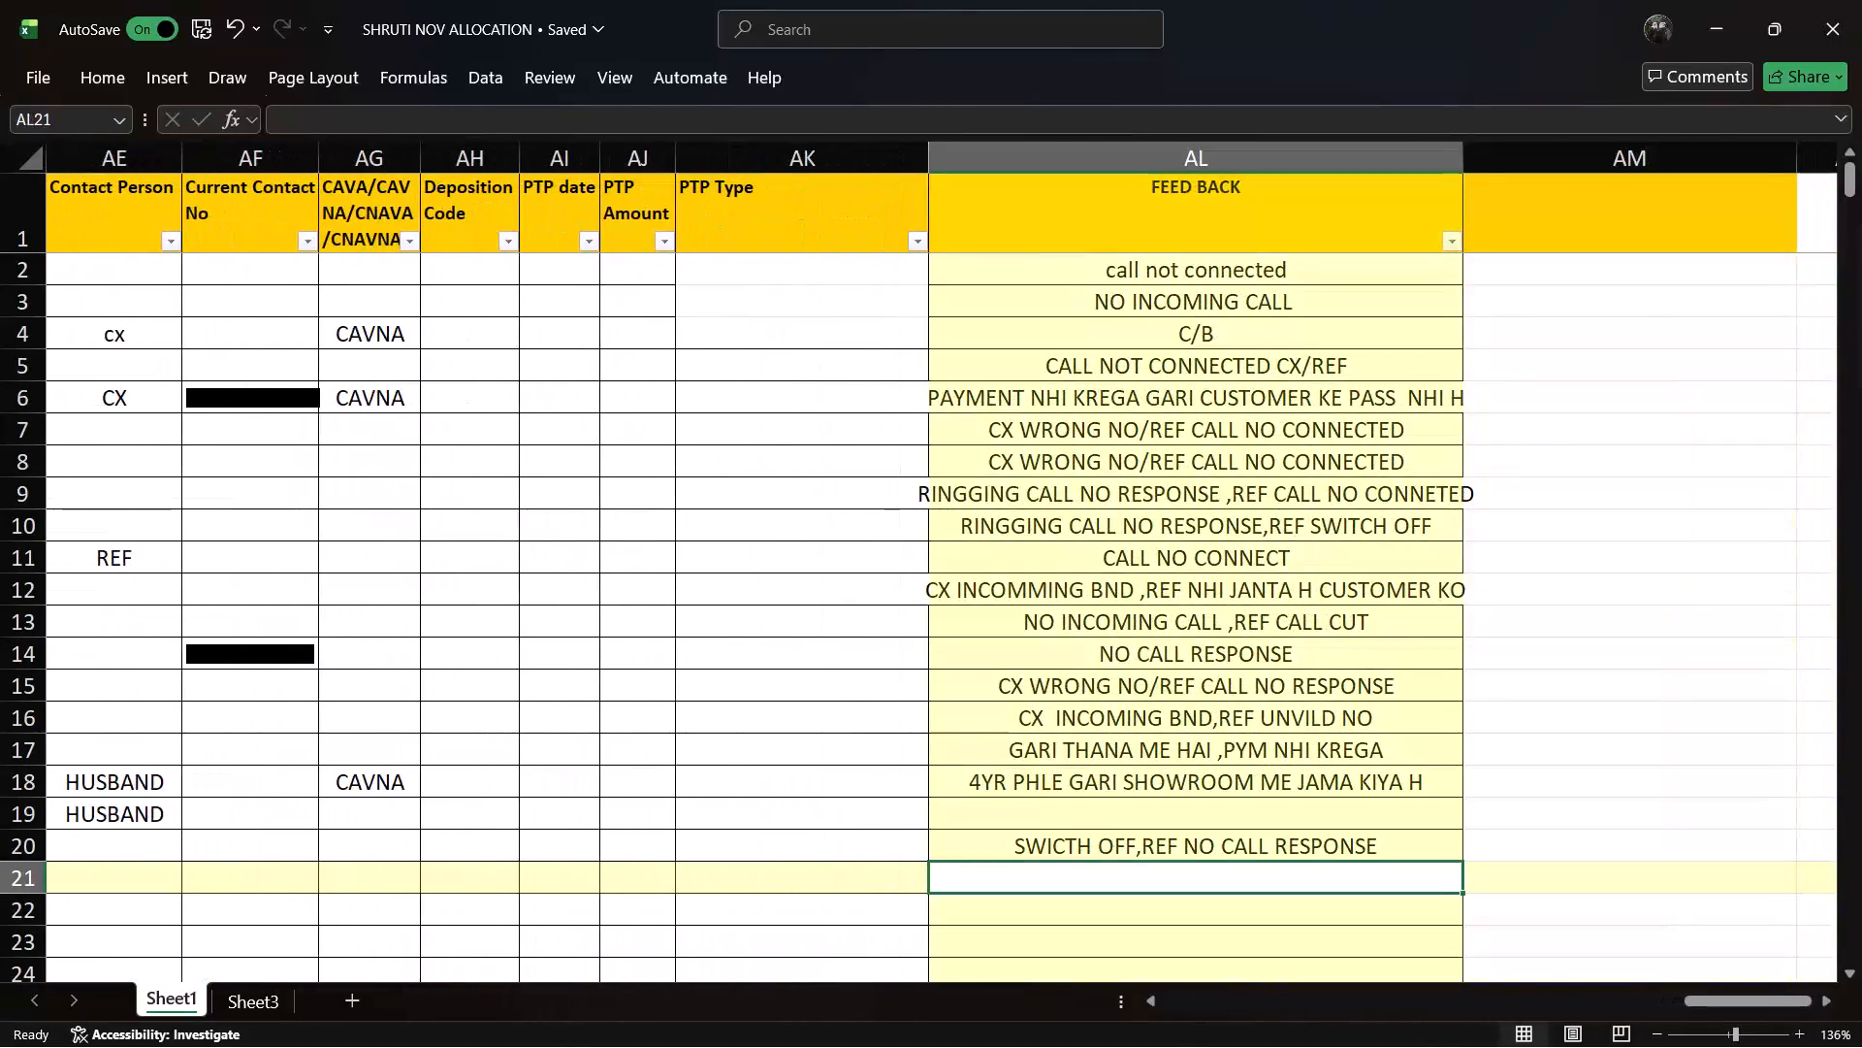
text(RI)
text(NGING)
key(space)
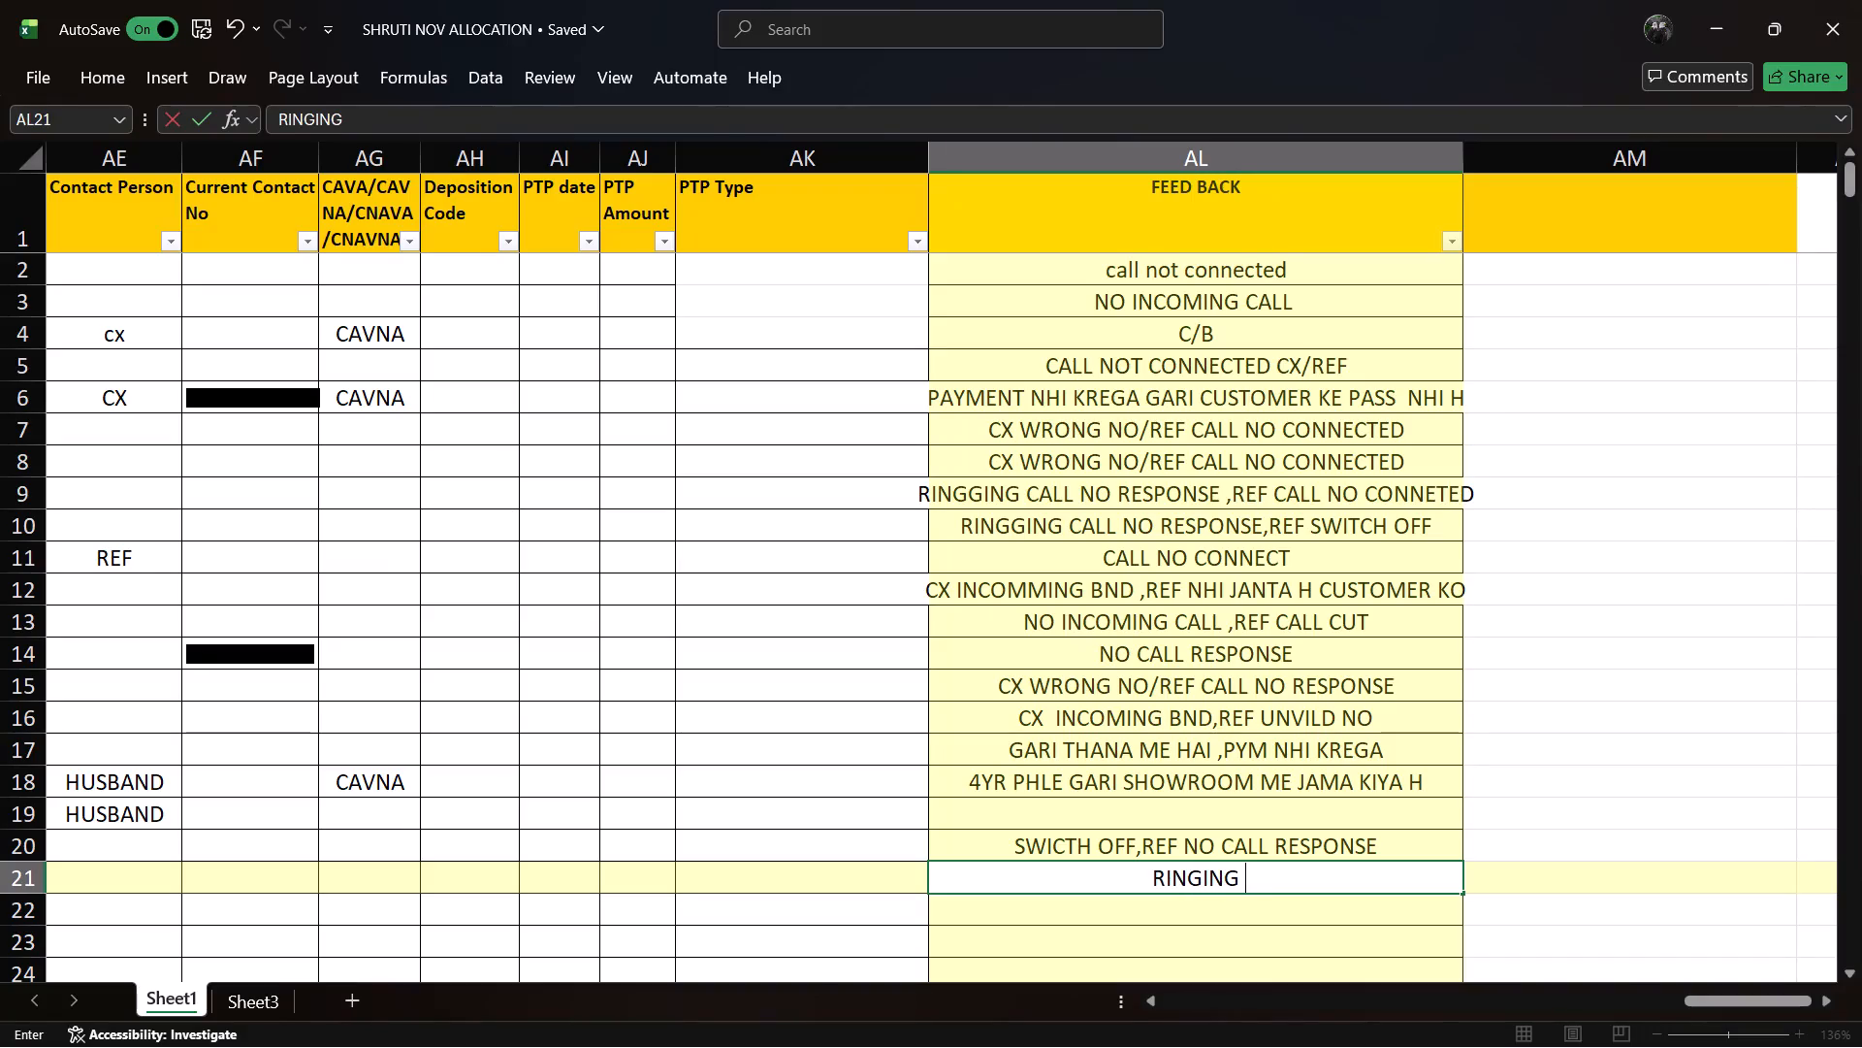
text(CALL)
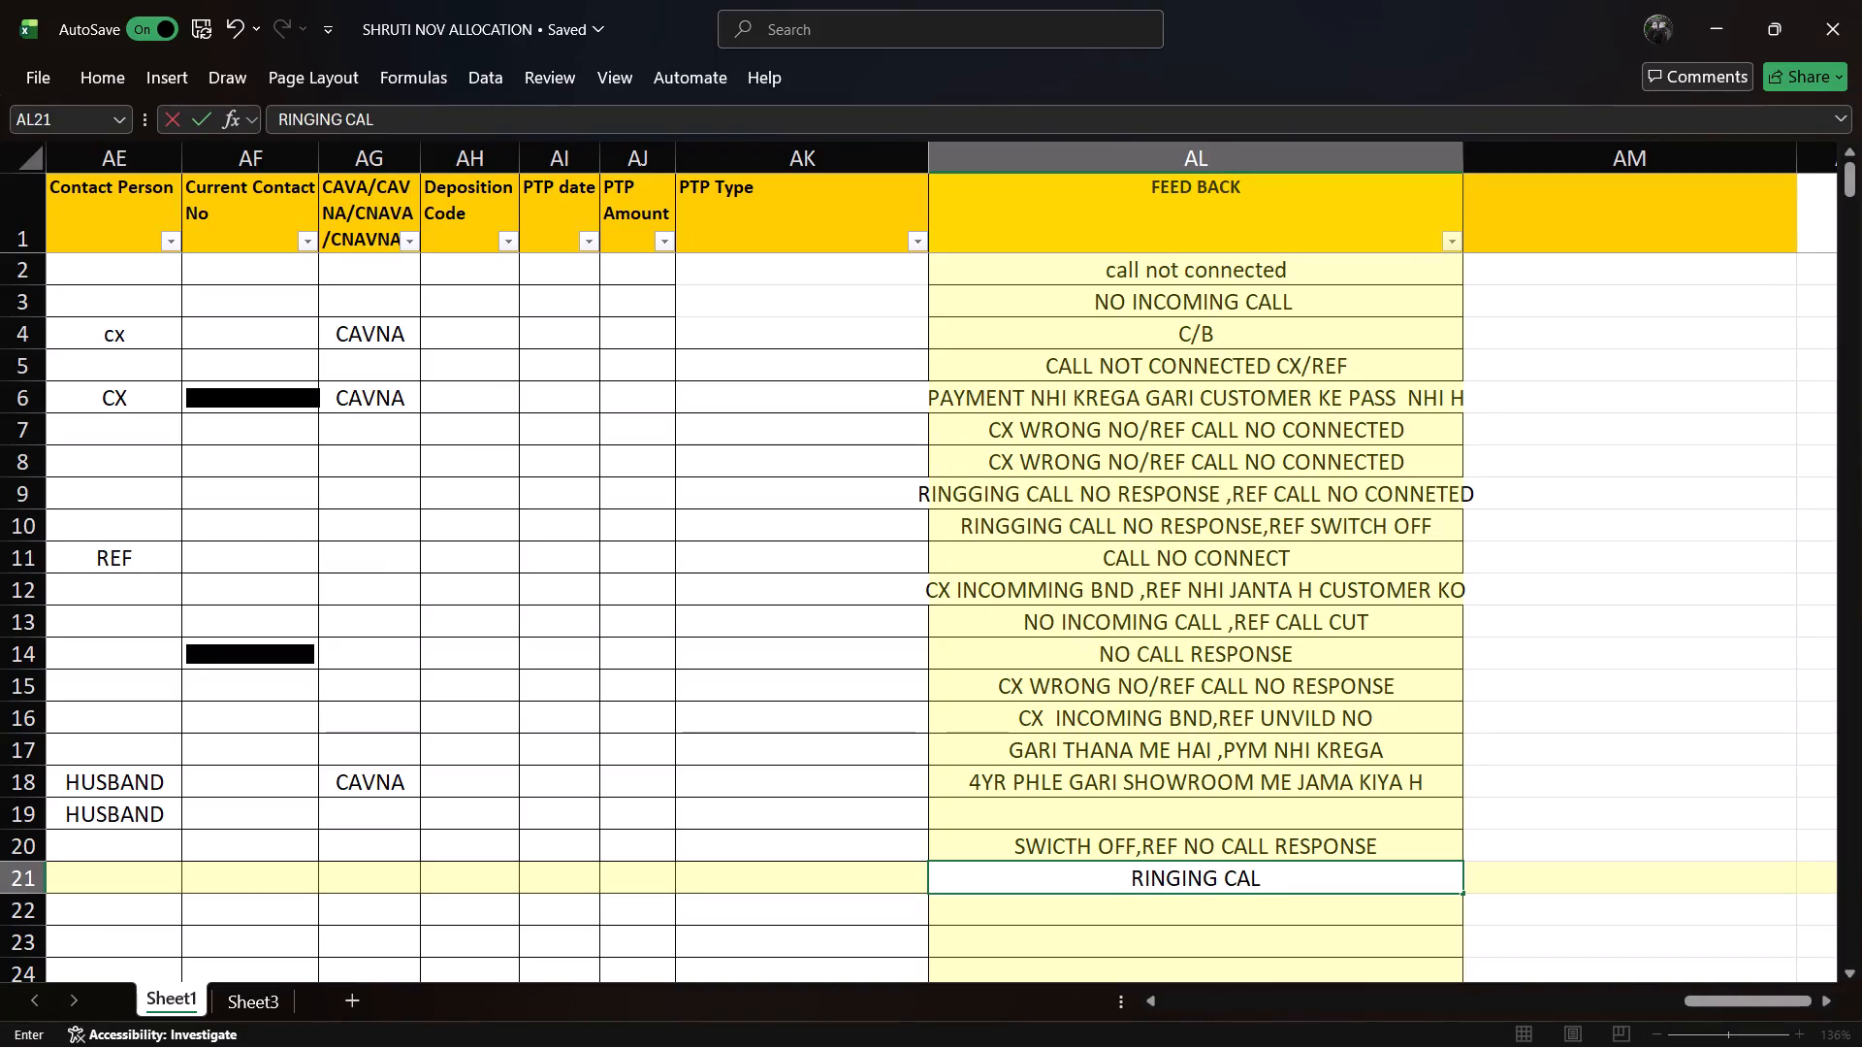
key(space)
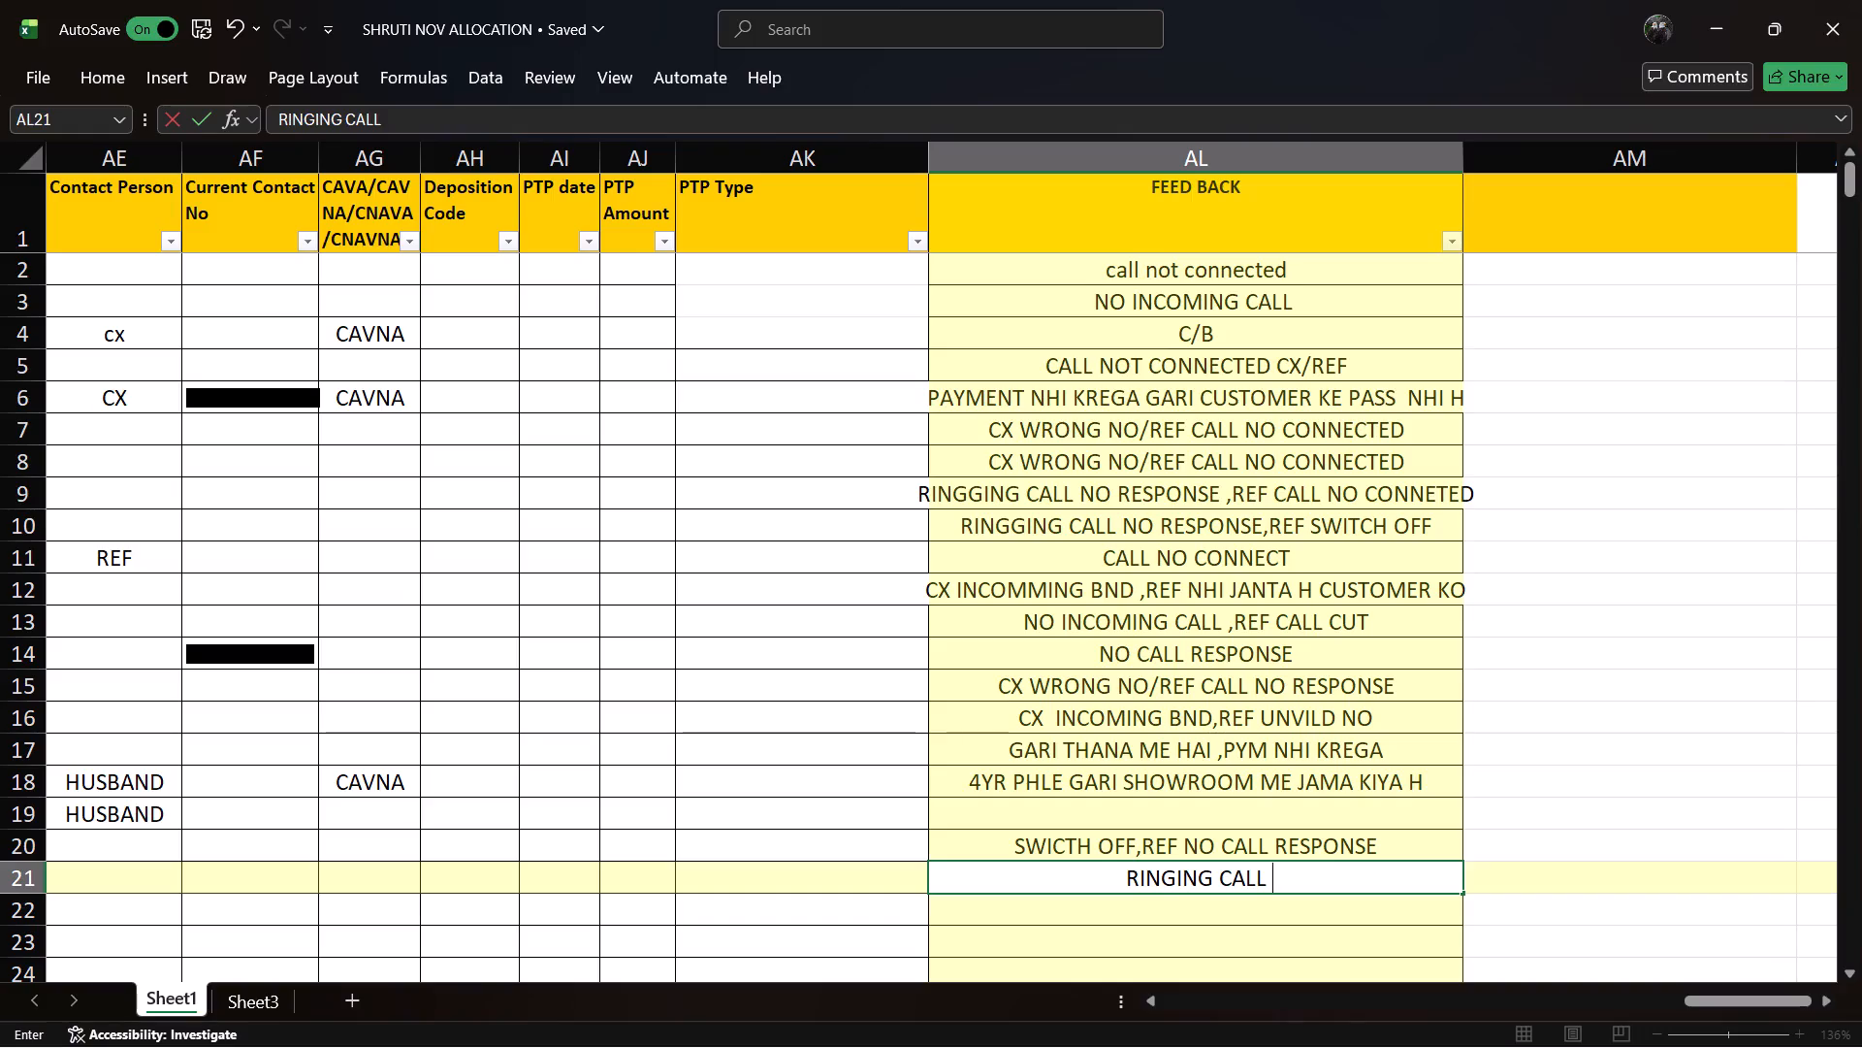
click(1220, 876)
key(comma)
click(1271, 880)
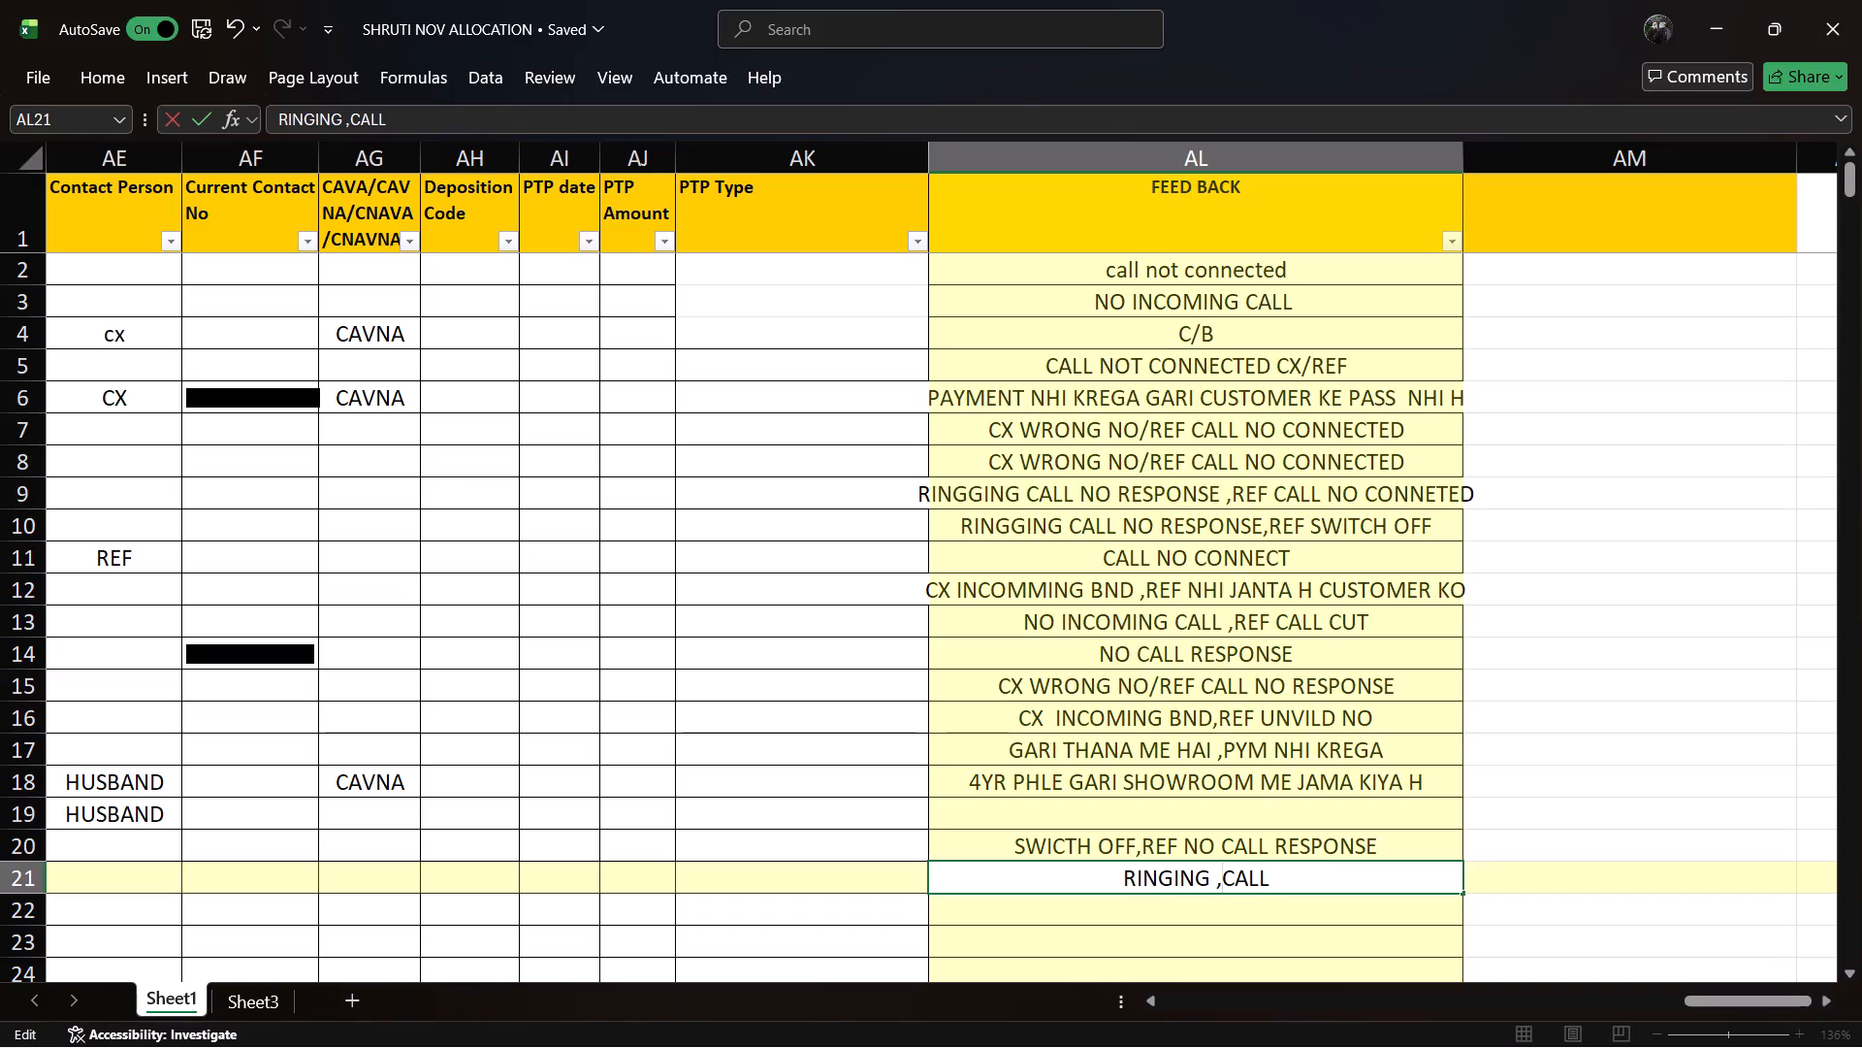
key(space)
key(BackSpace)
key(BackSpace)
key(BackSpace)
key(BackSpace)
key(BackSpace)
text(BUT)
key(space)
text(CALL)
key(space)
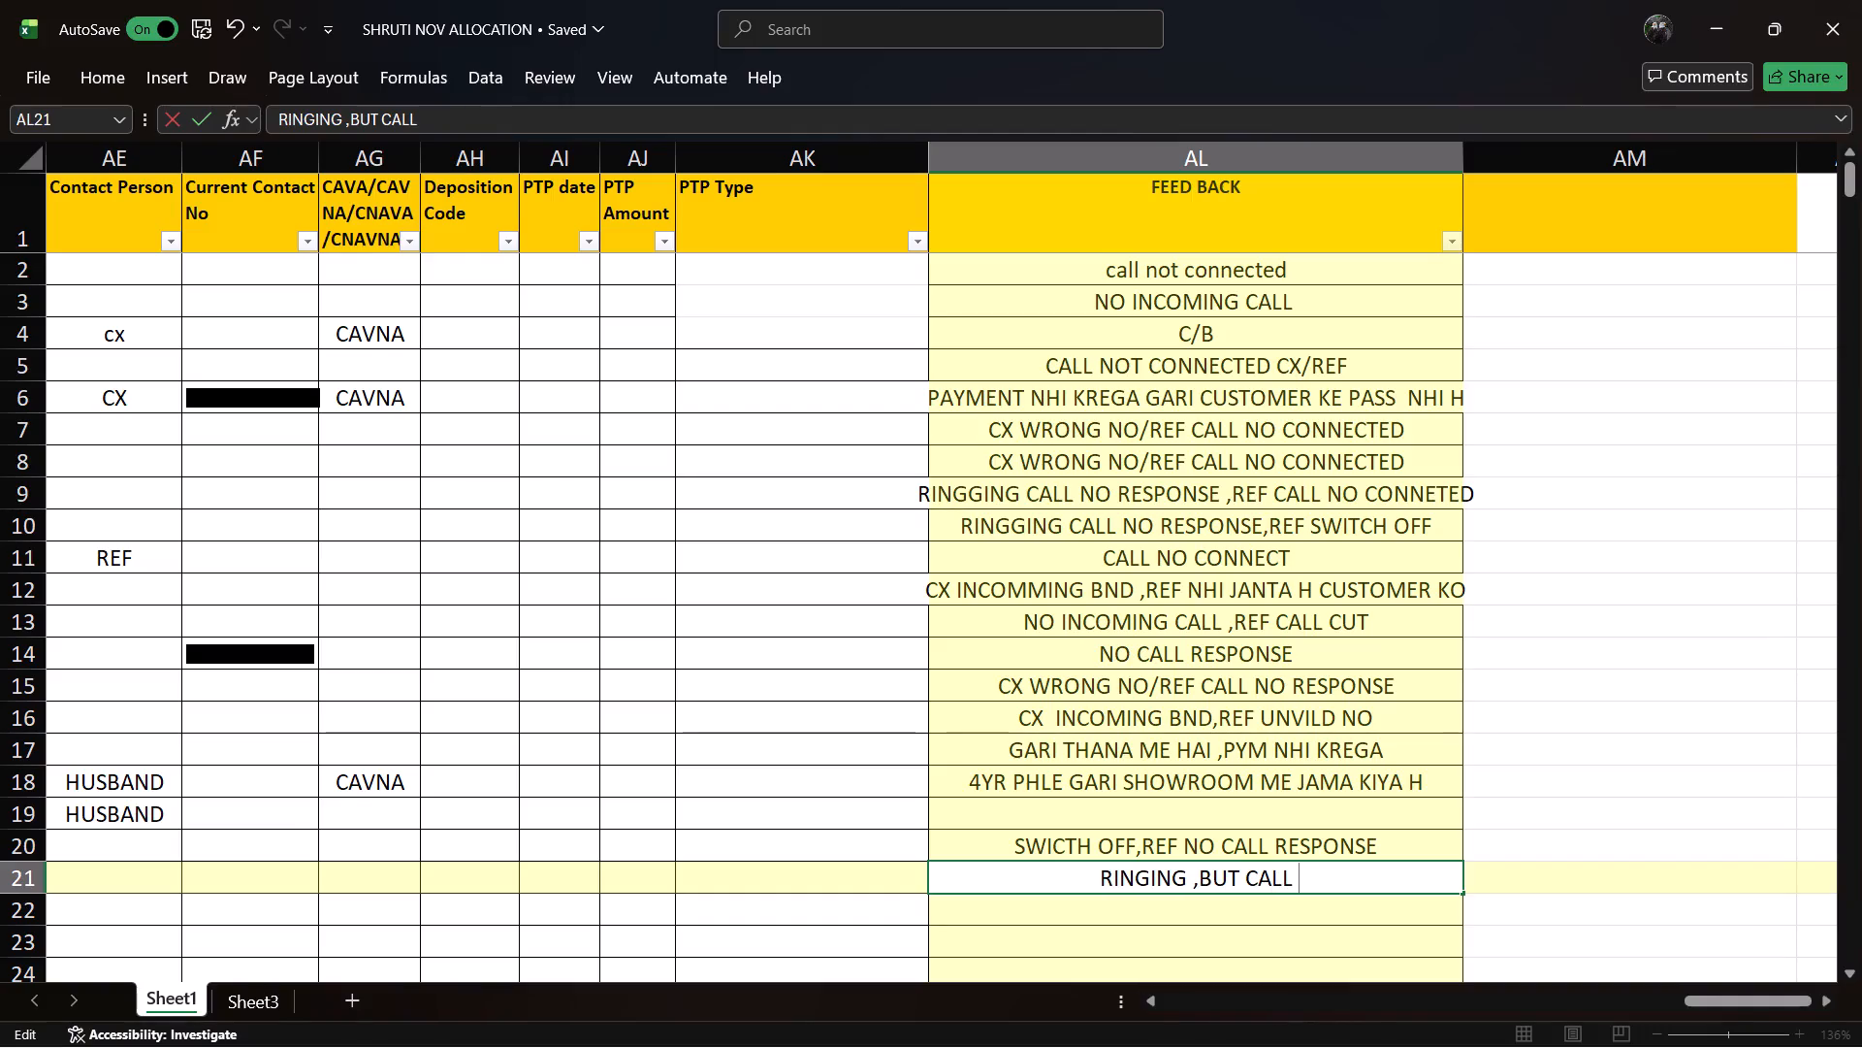
text(CUT)
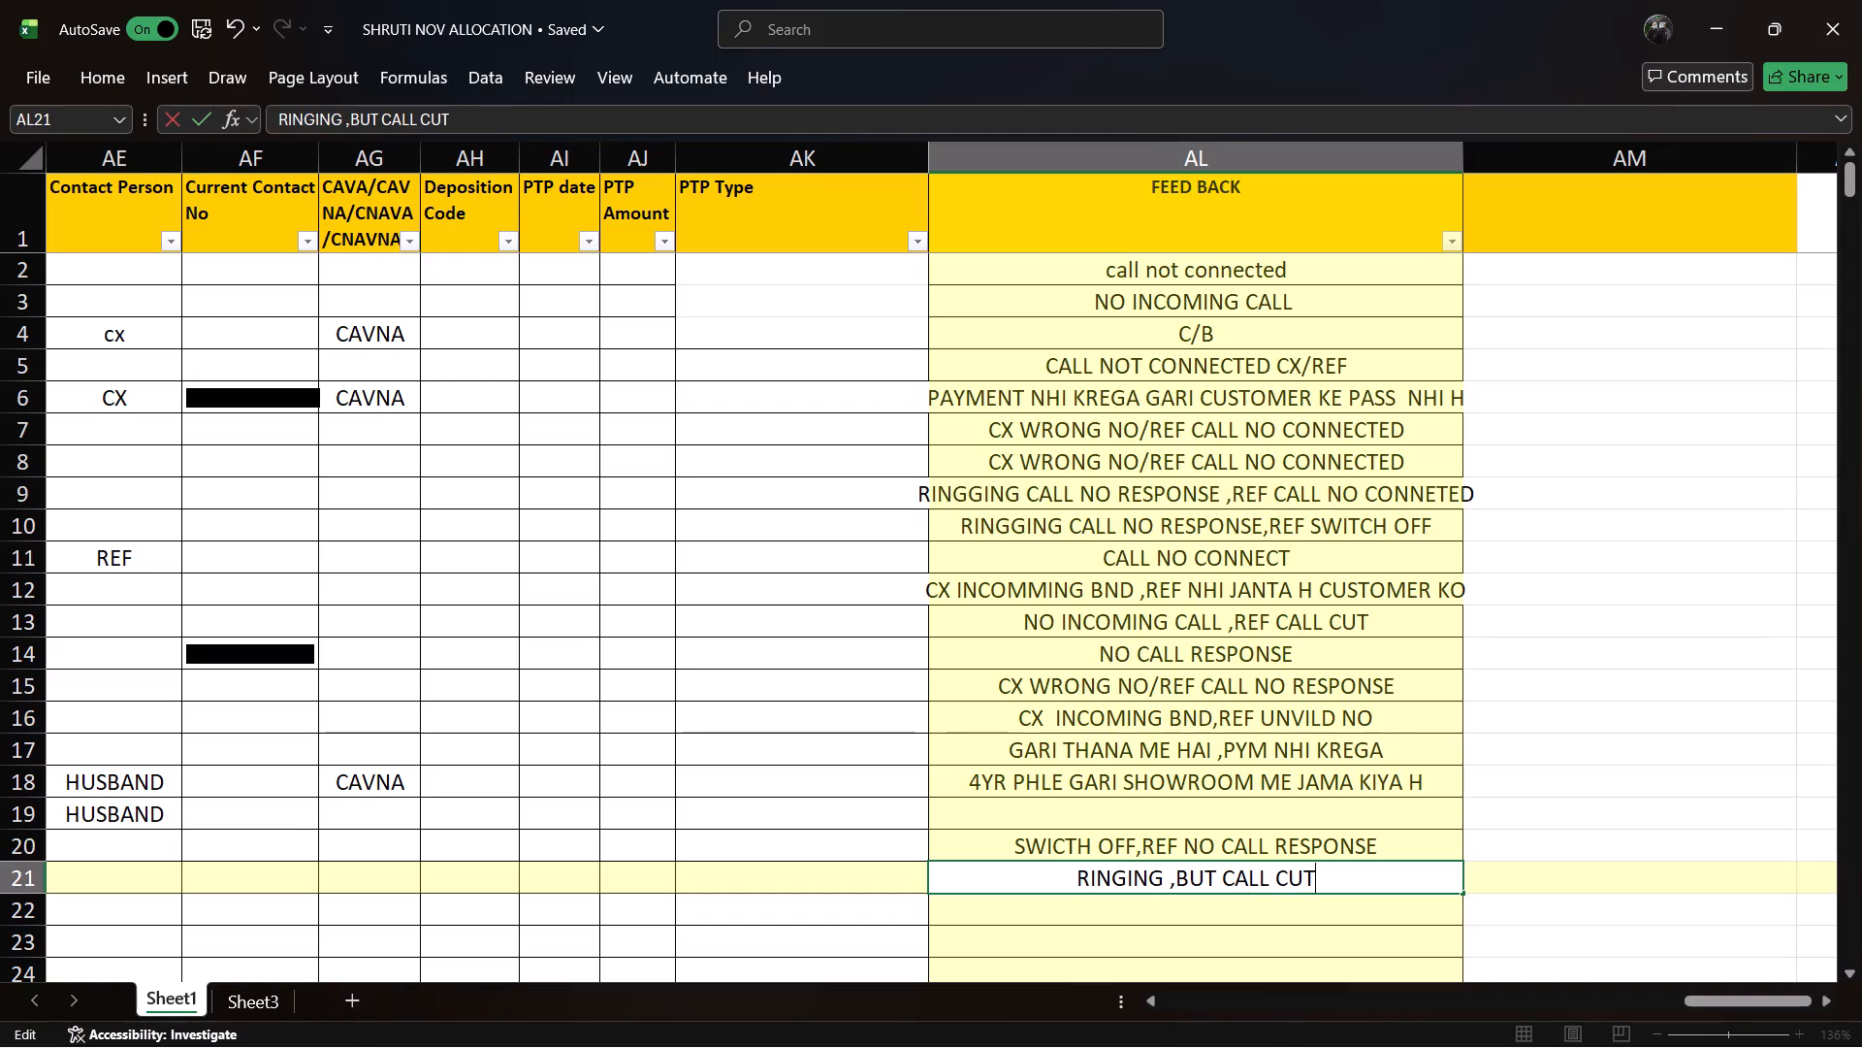
key(Down)
key(ctrl+s)
key(Down)
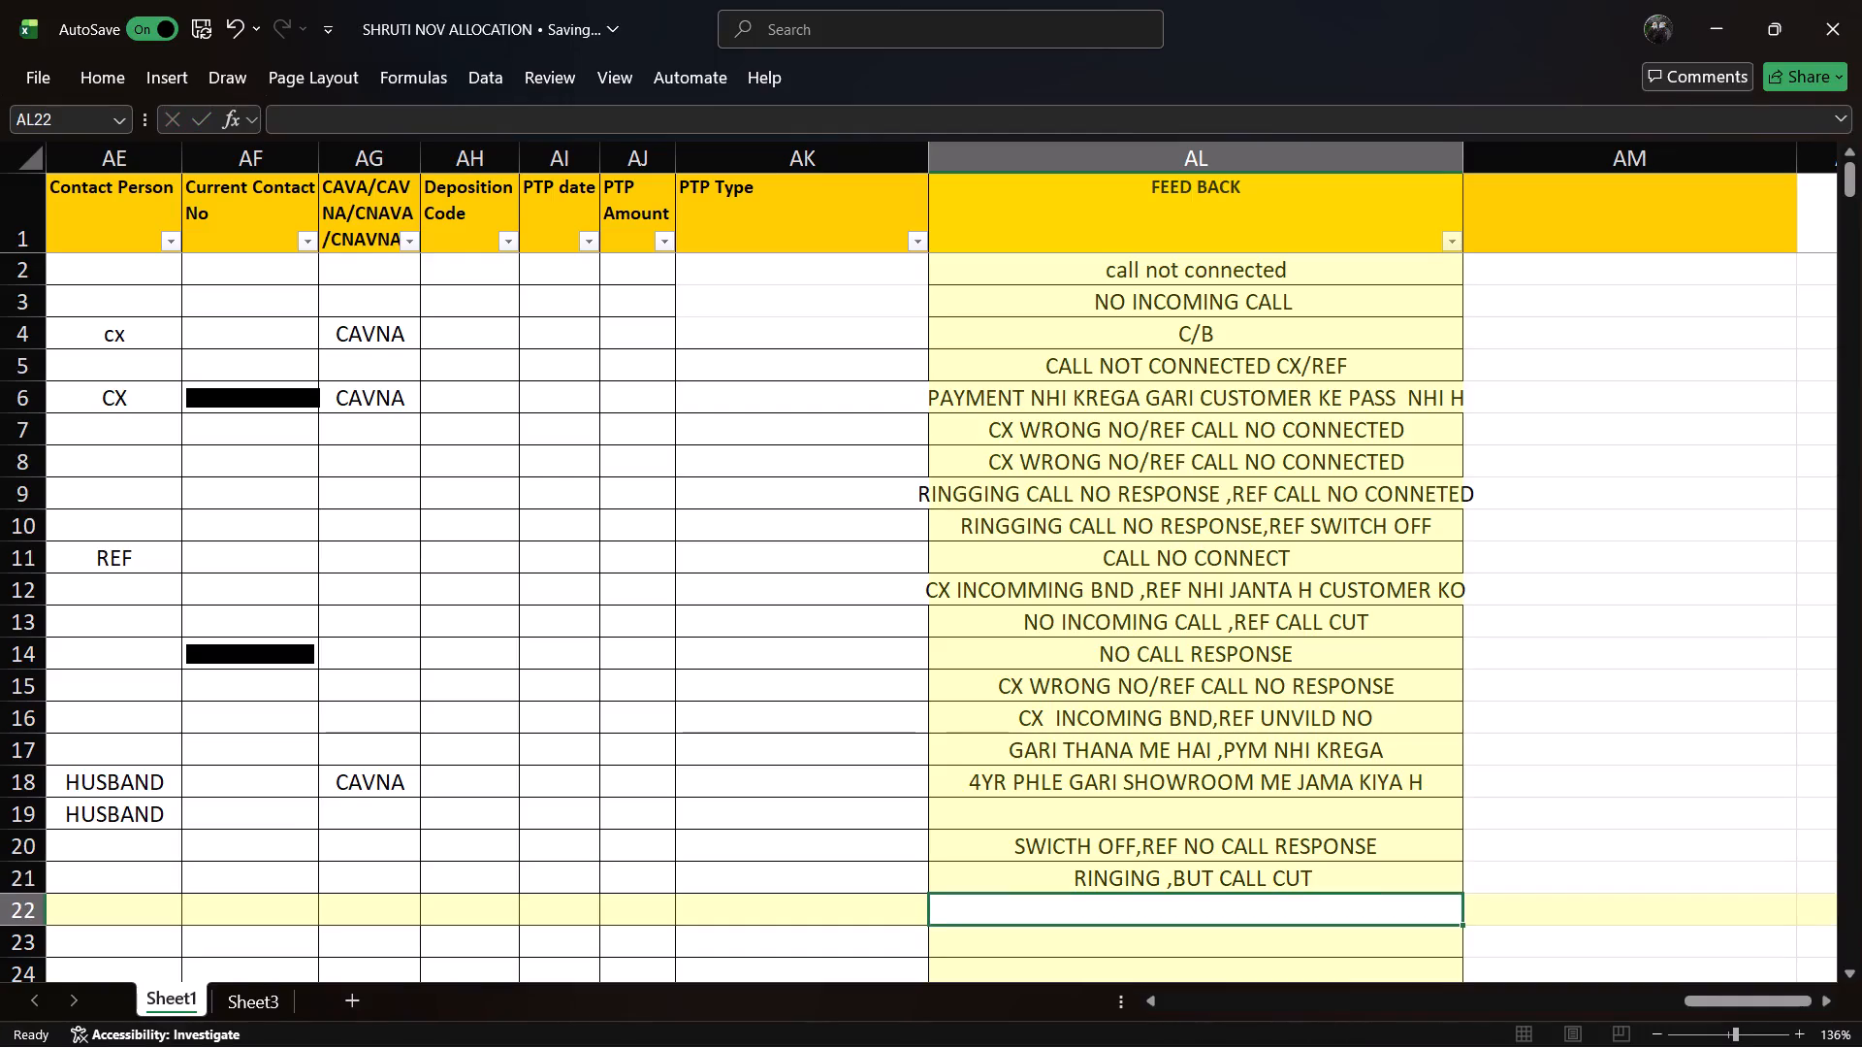
Examine row 22's loan number, customer name and mobile number.
key(Left)
key(Left)
key(Left)
key(Left)
key(Left)
key(Left)
key(Left)
key(Left)
key(Left)
key(Left)
key(Left)
key(Left)
key(Left)
key(Left)
key(Left)
key(Left)
key(Left)
key(Left)
key(Left)
key(Left)
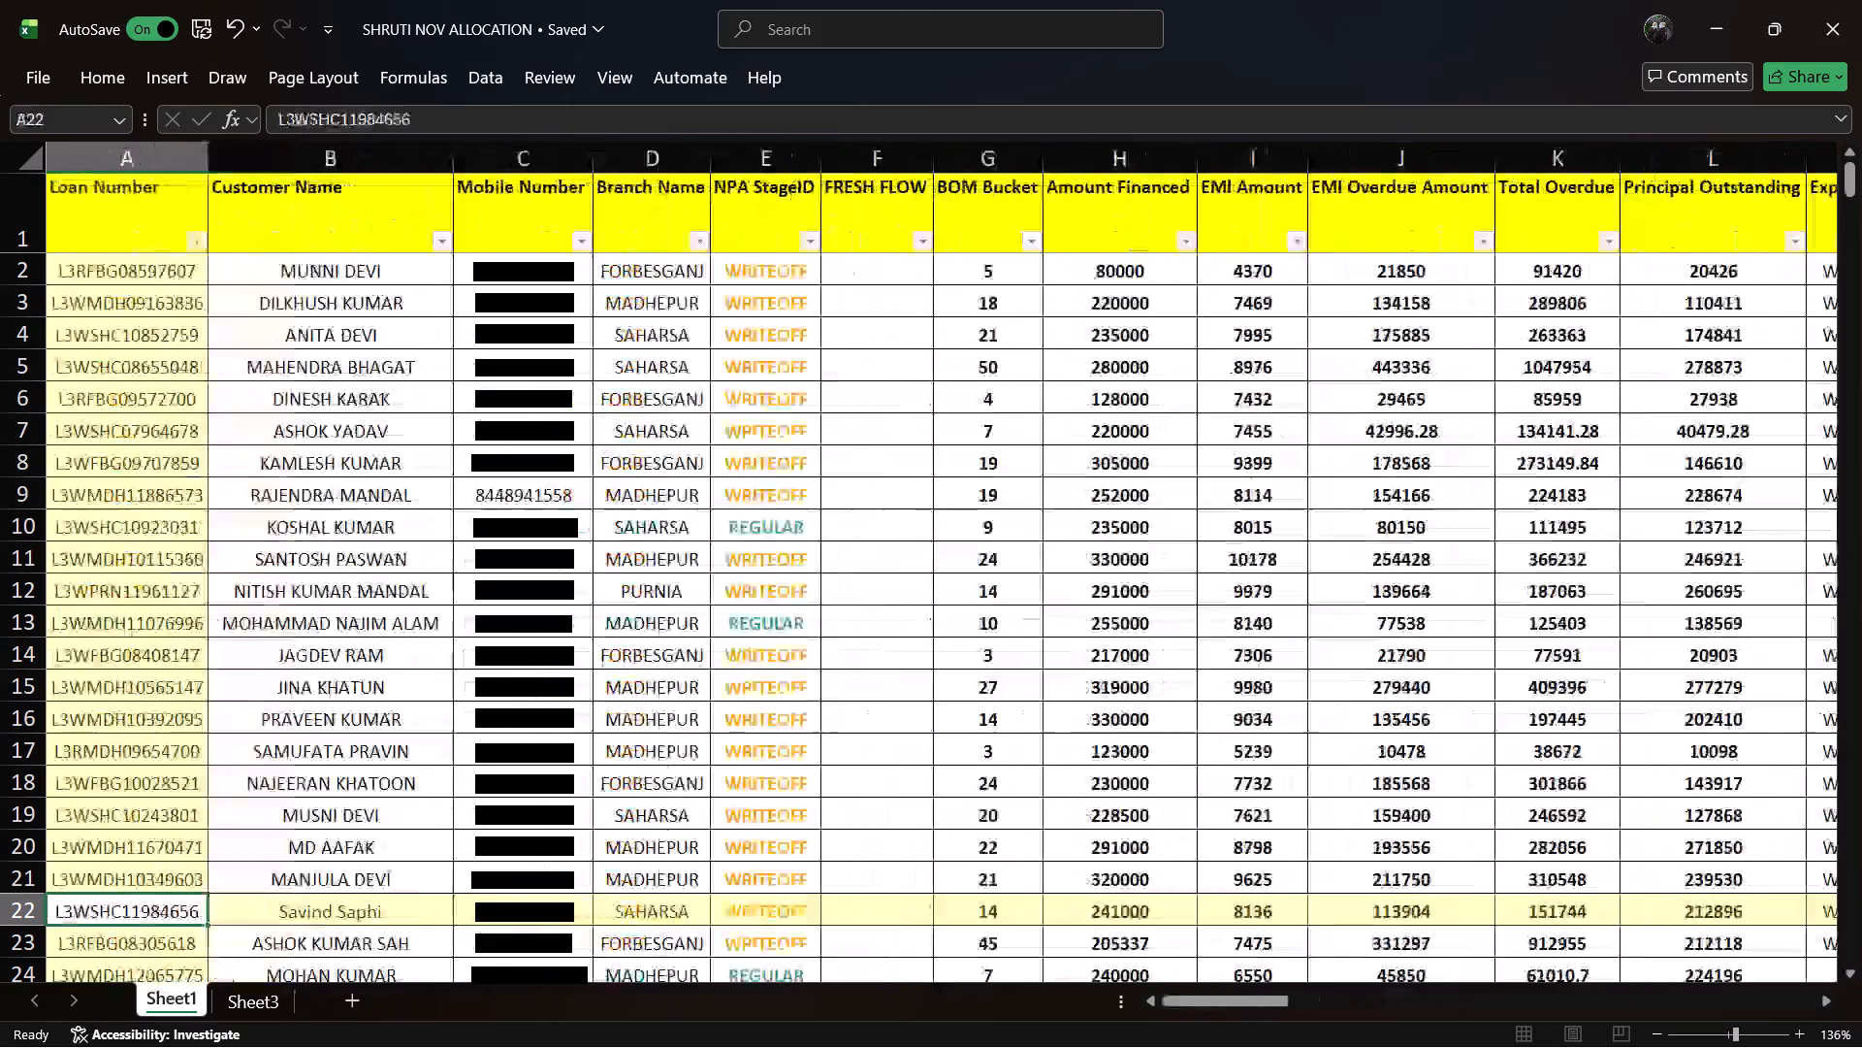
key(Down)
key(Up)
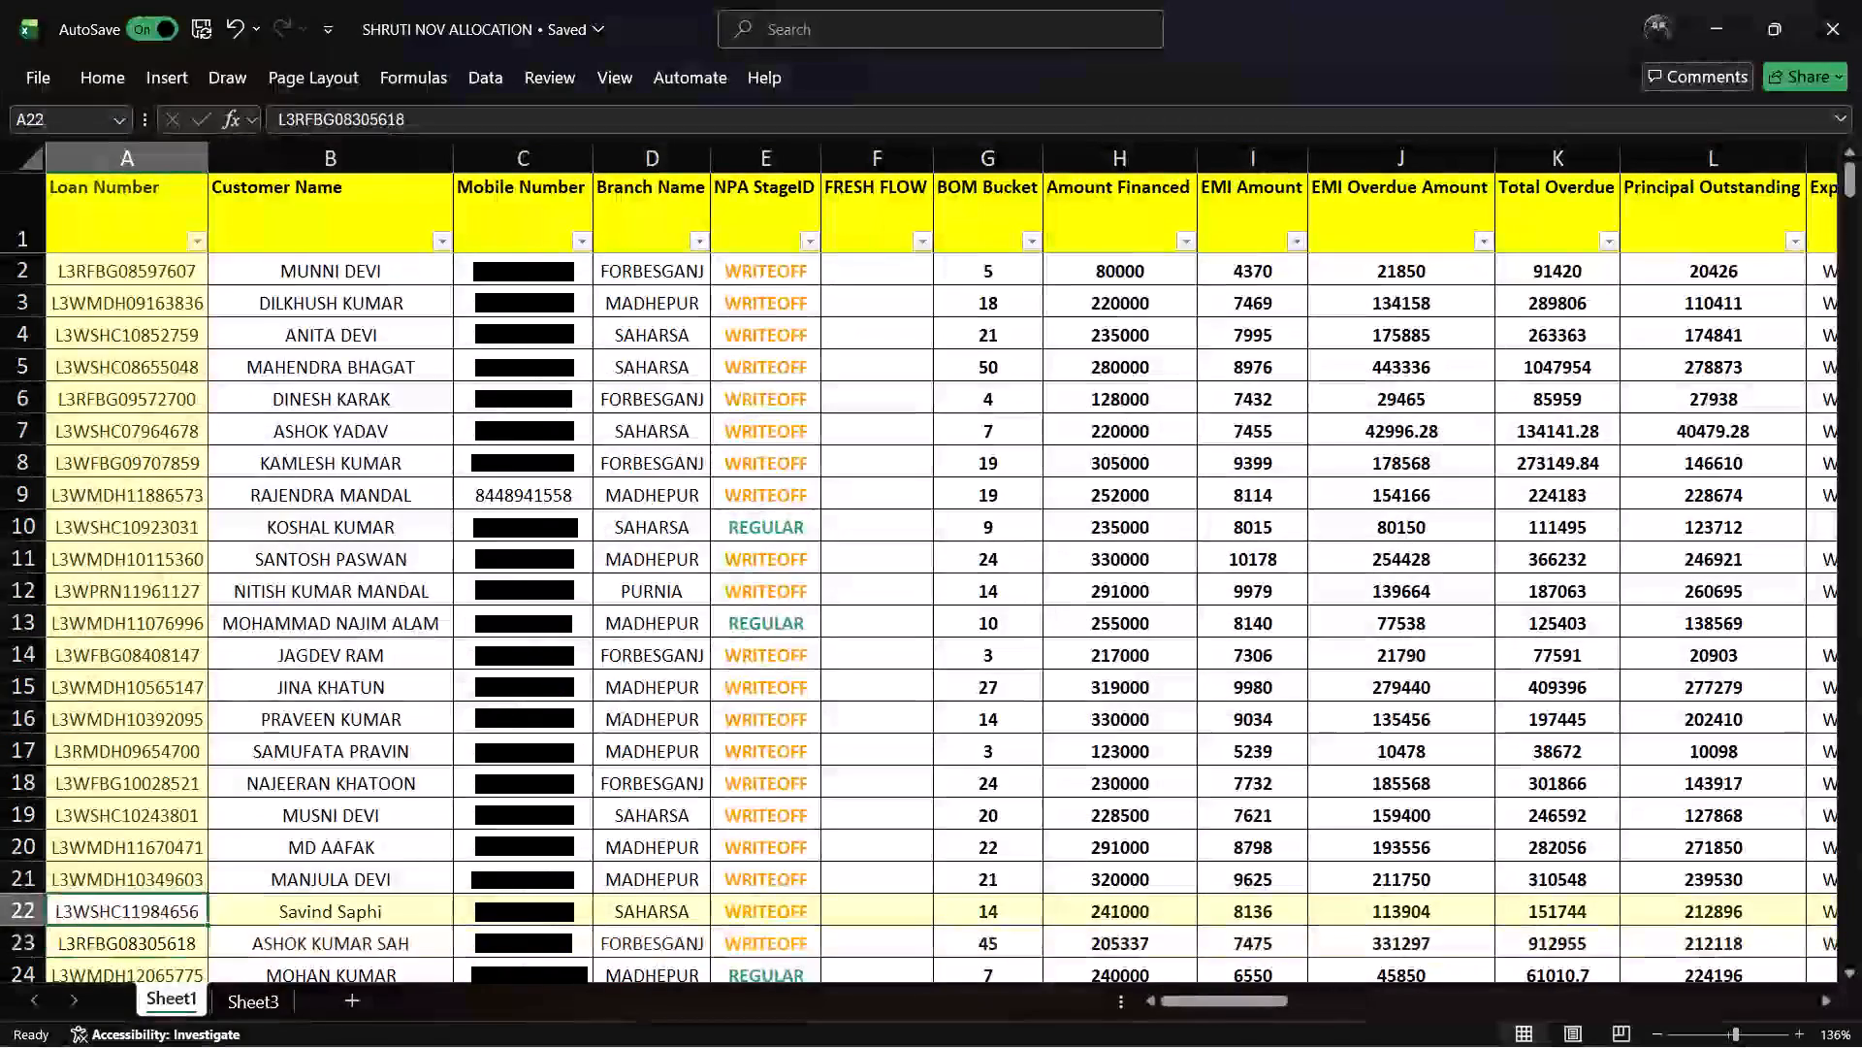
key(Right)
key(Right)
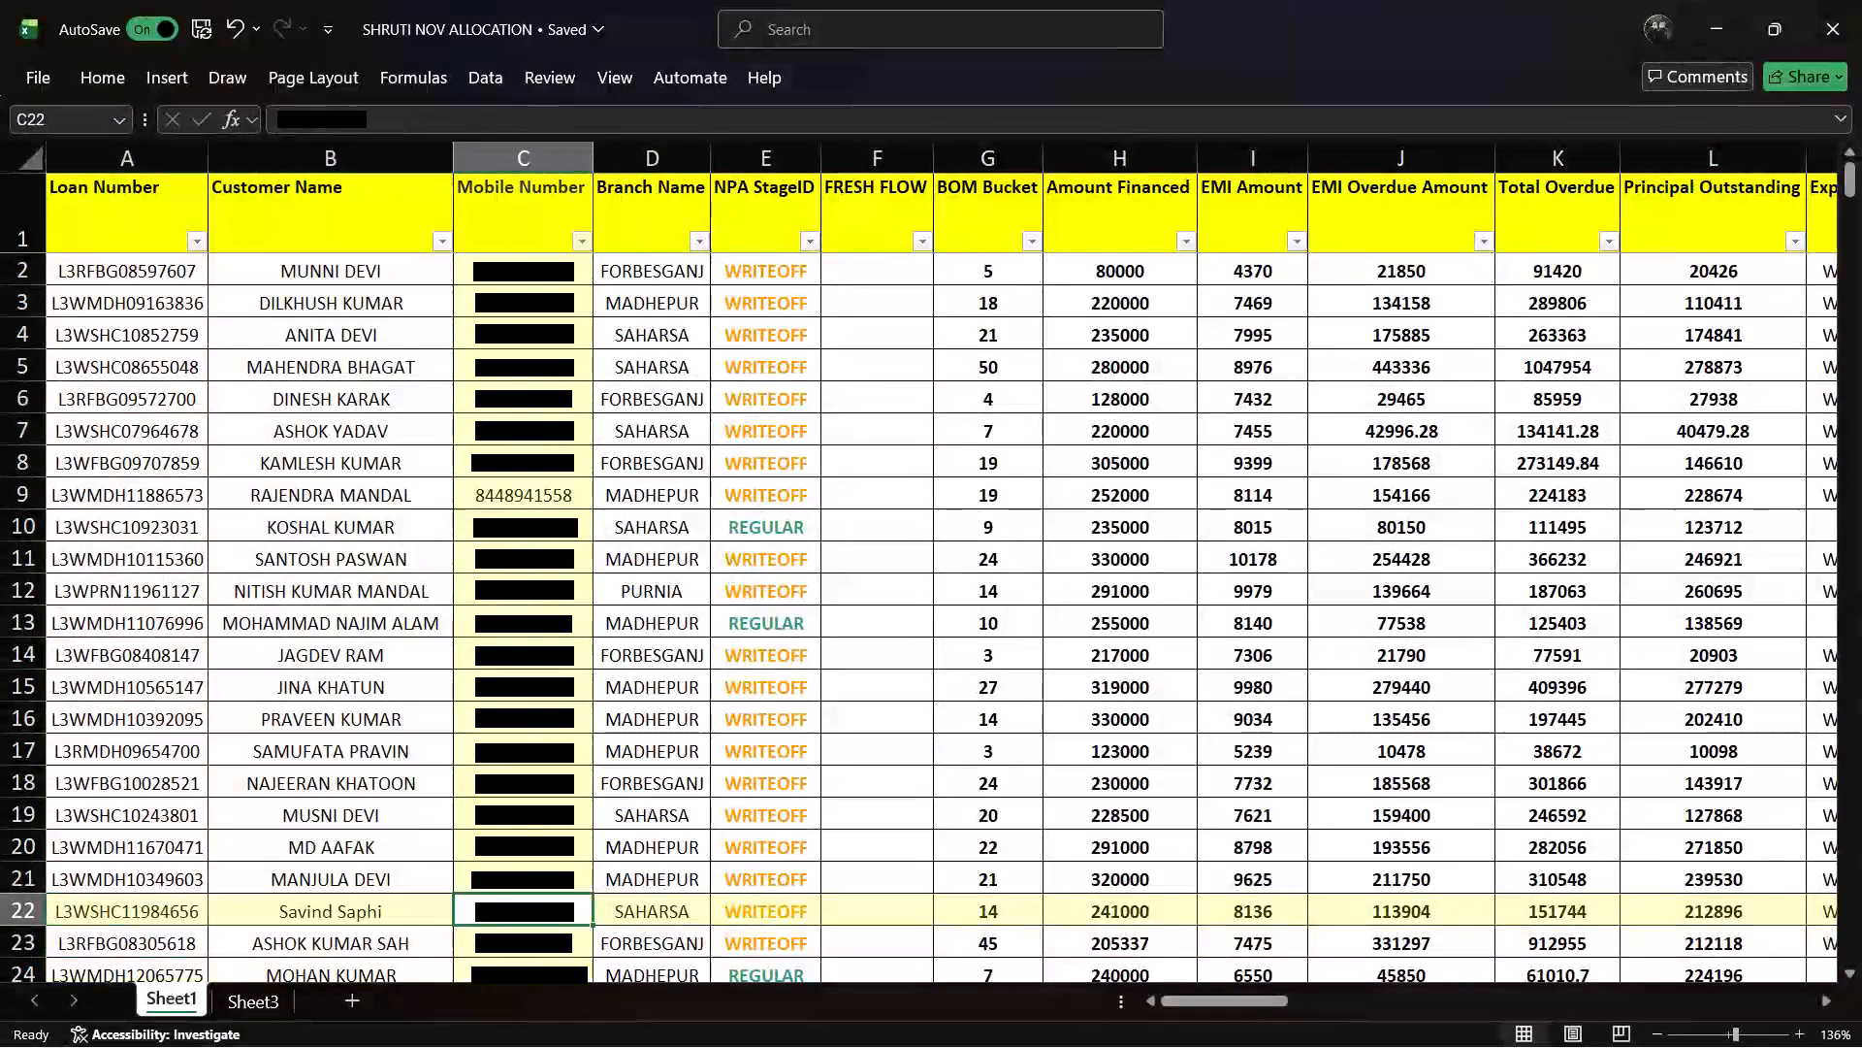
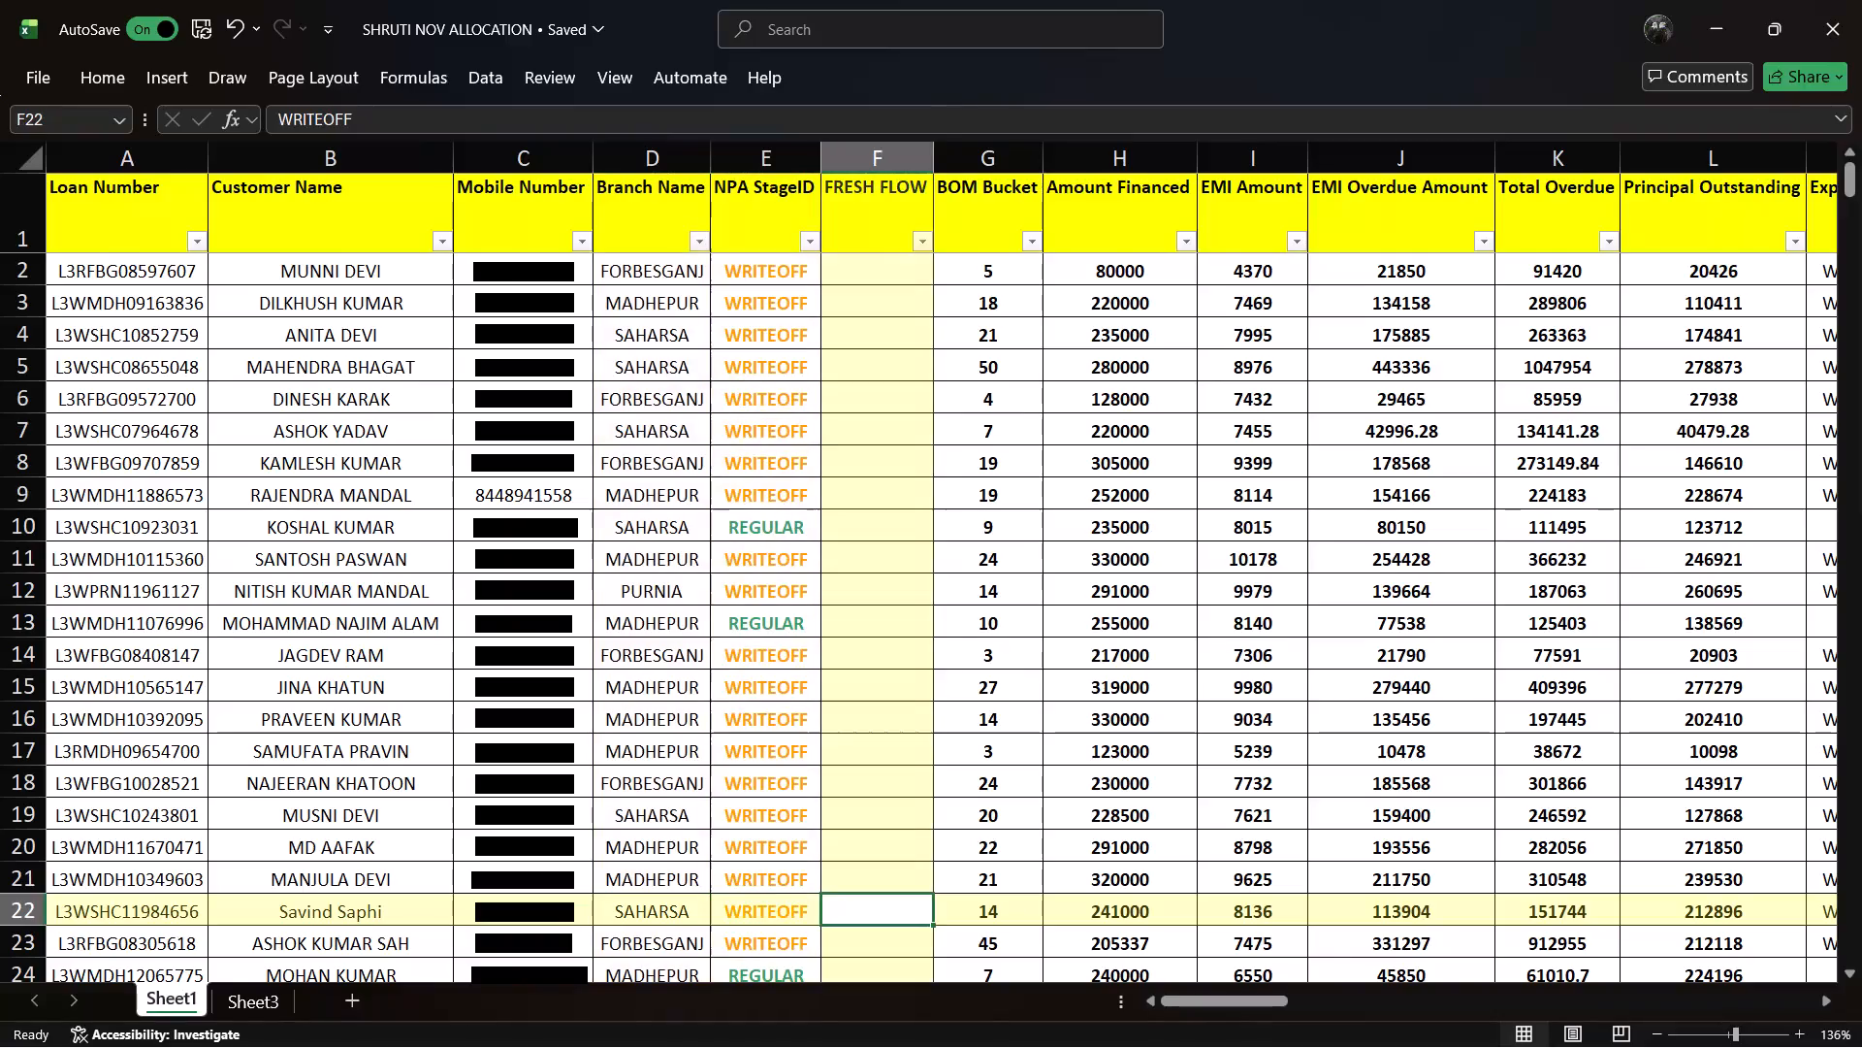
Review row 22's loan amounts, assigned FoS, residence address, asset details and Ref-1 contact information on Sheet1.
key(Right)
key(Right)
key(Right)
key(Right)
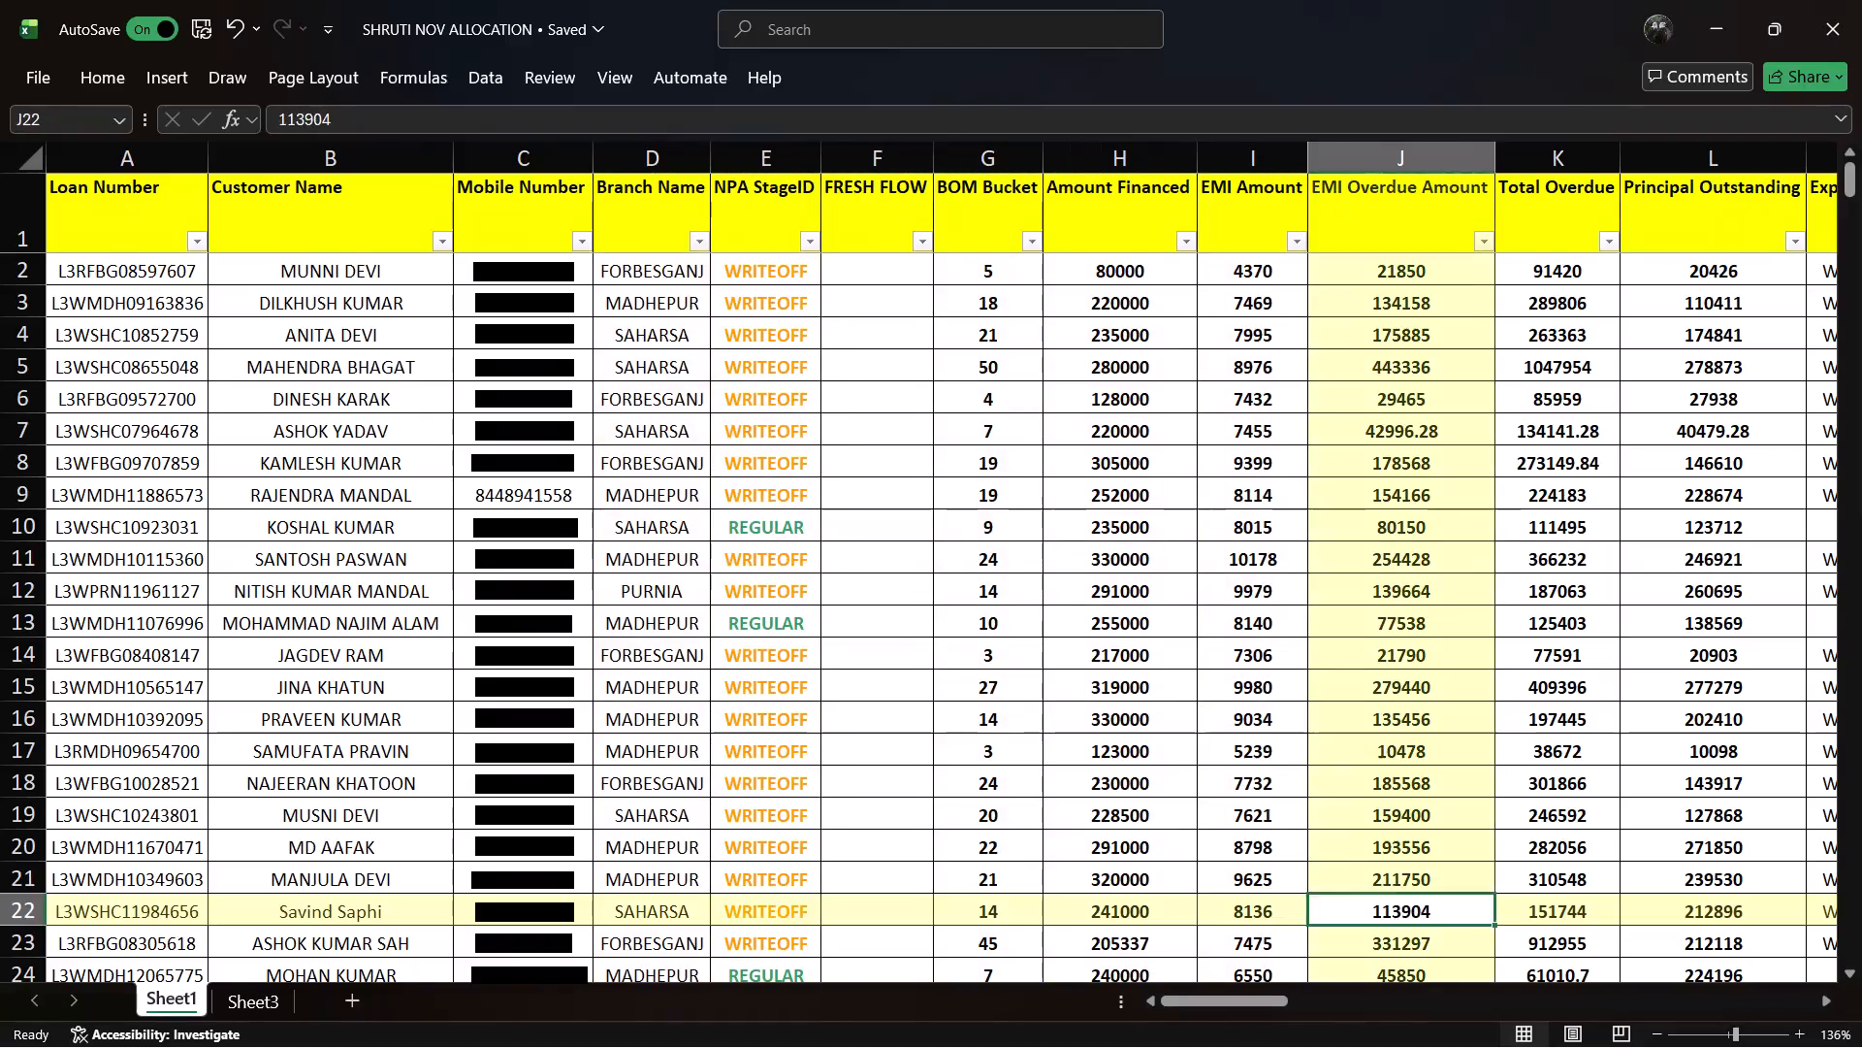
key(Right)
key(Right)
key(Right)
key(Right)
key(Right)
key(Right)
key(Right)
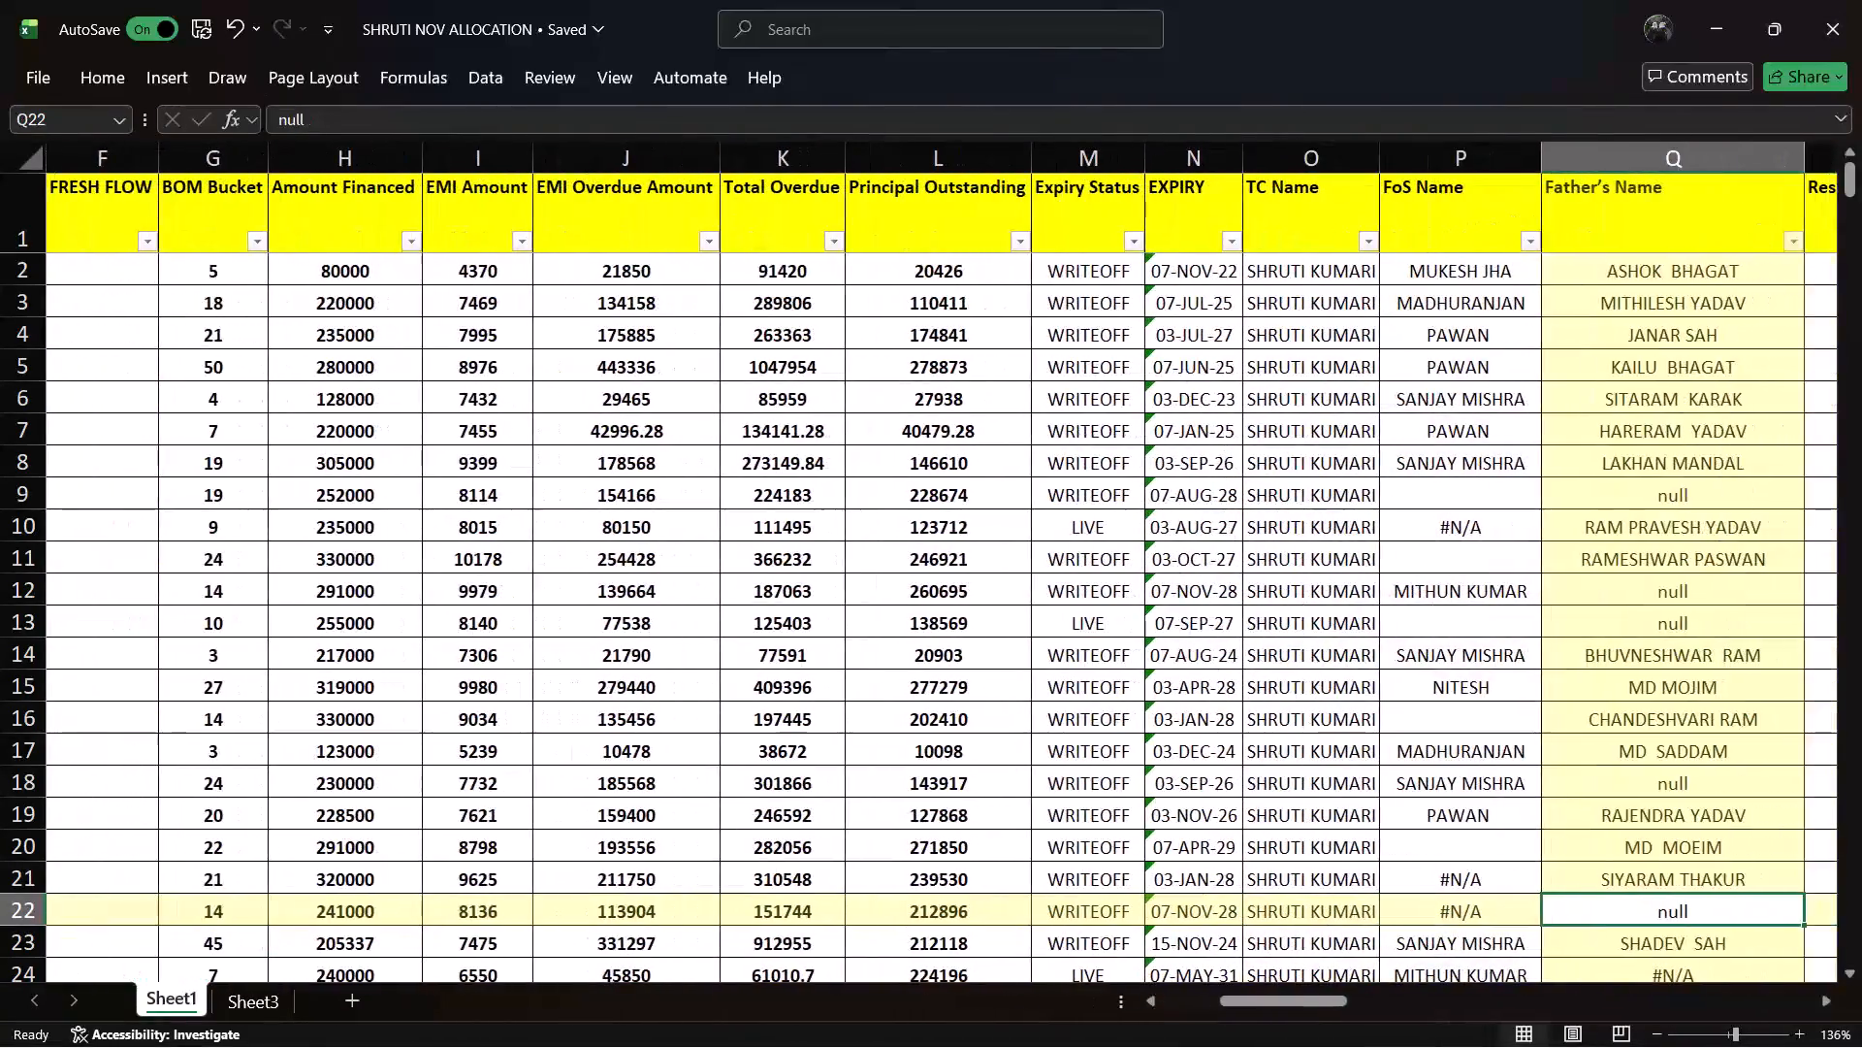
key(Right)
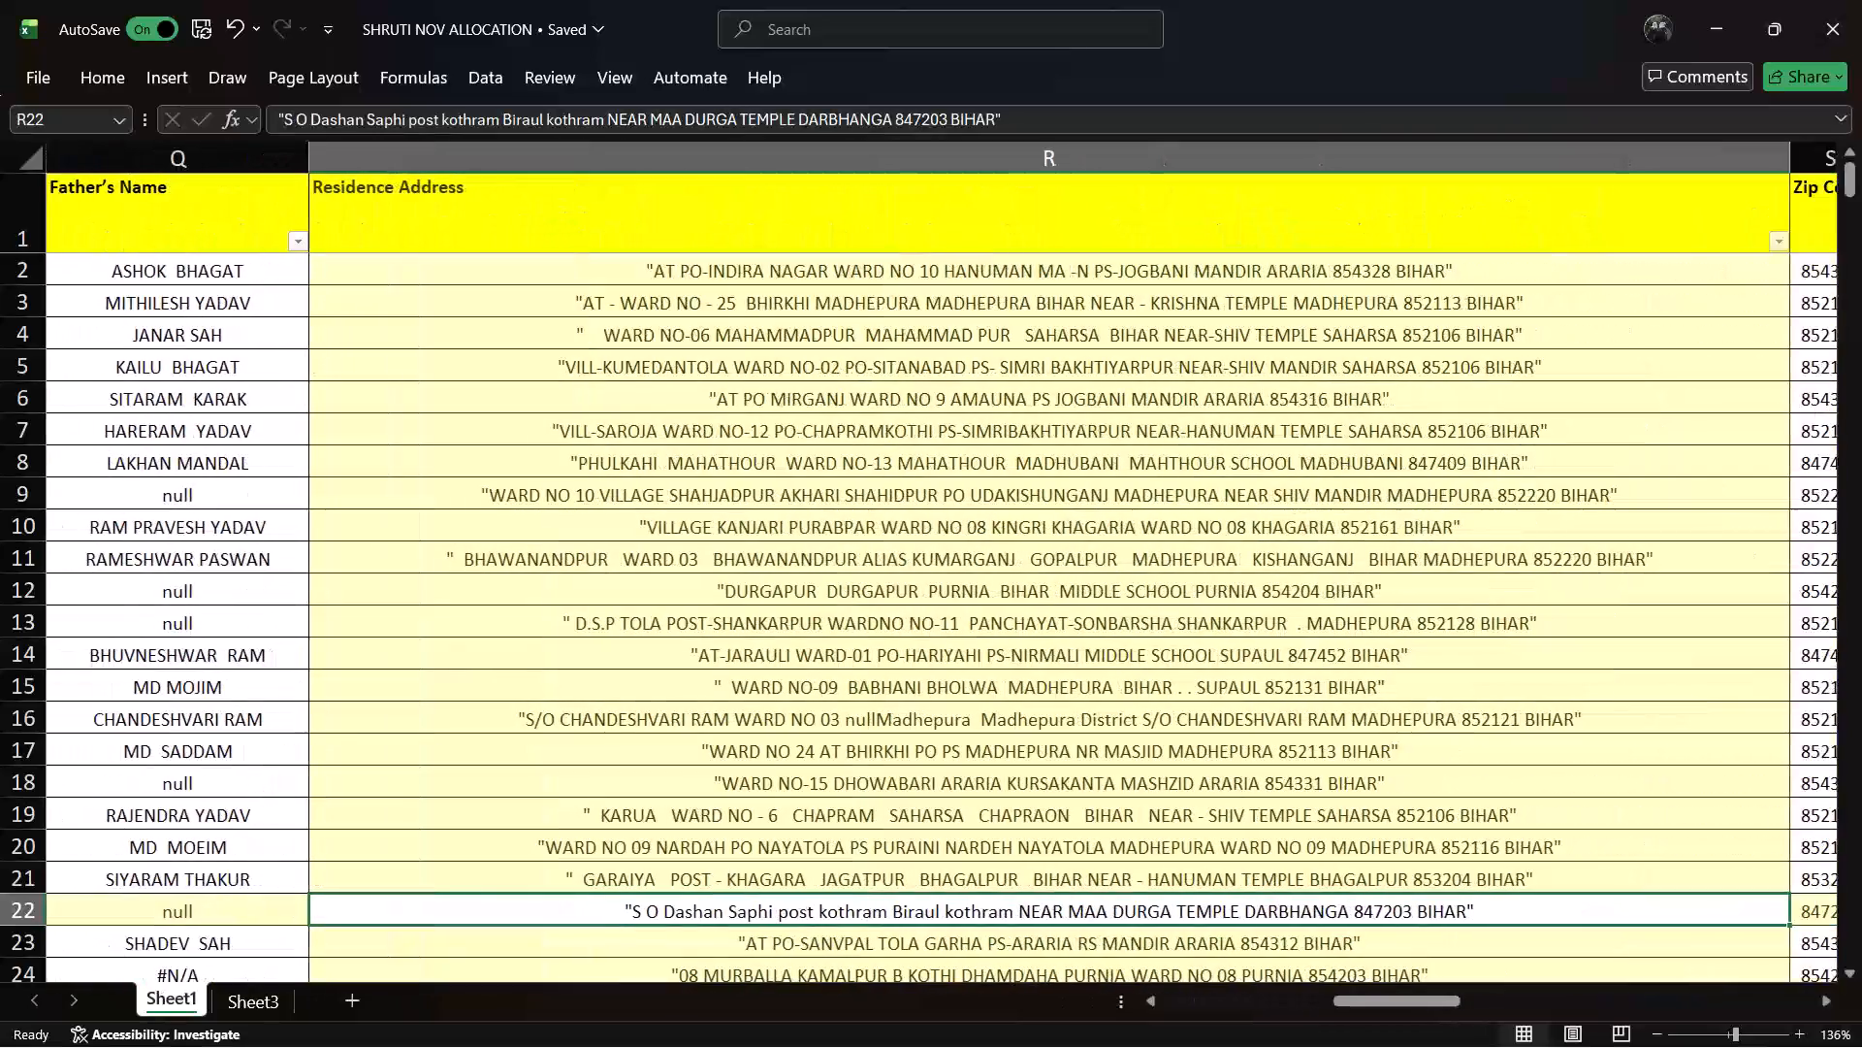
key(Right)
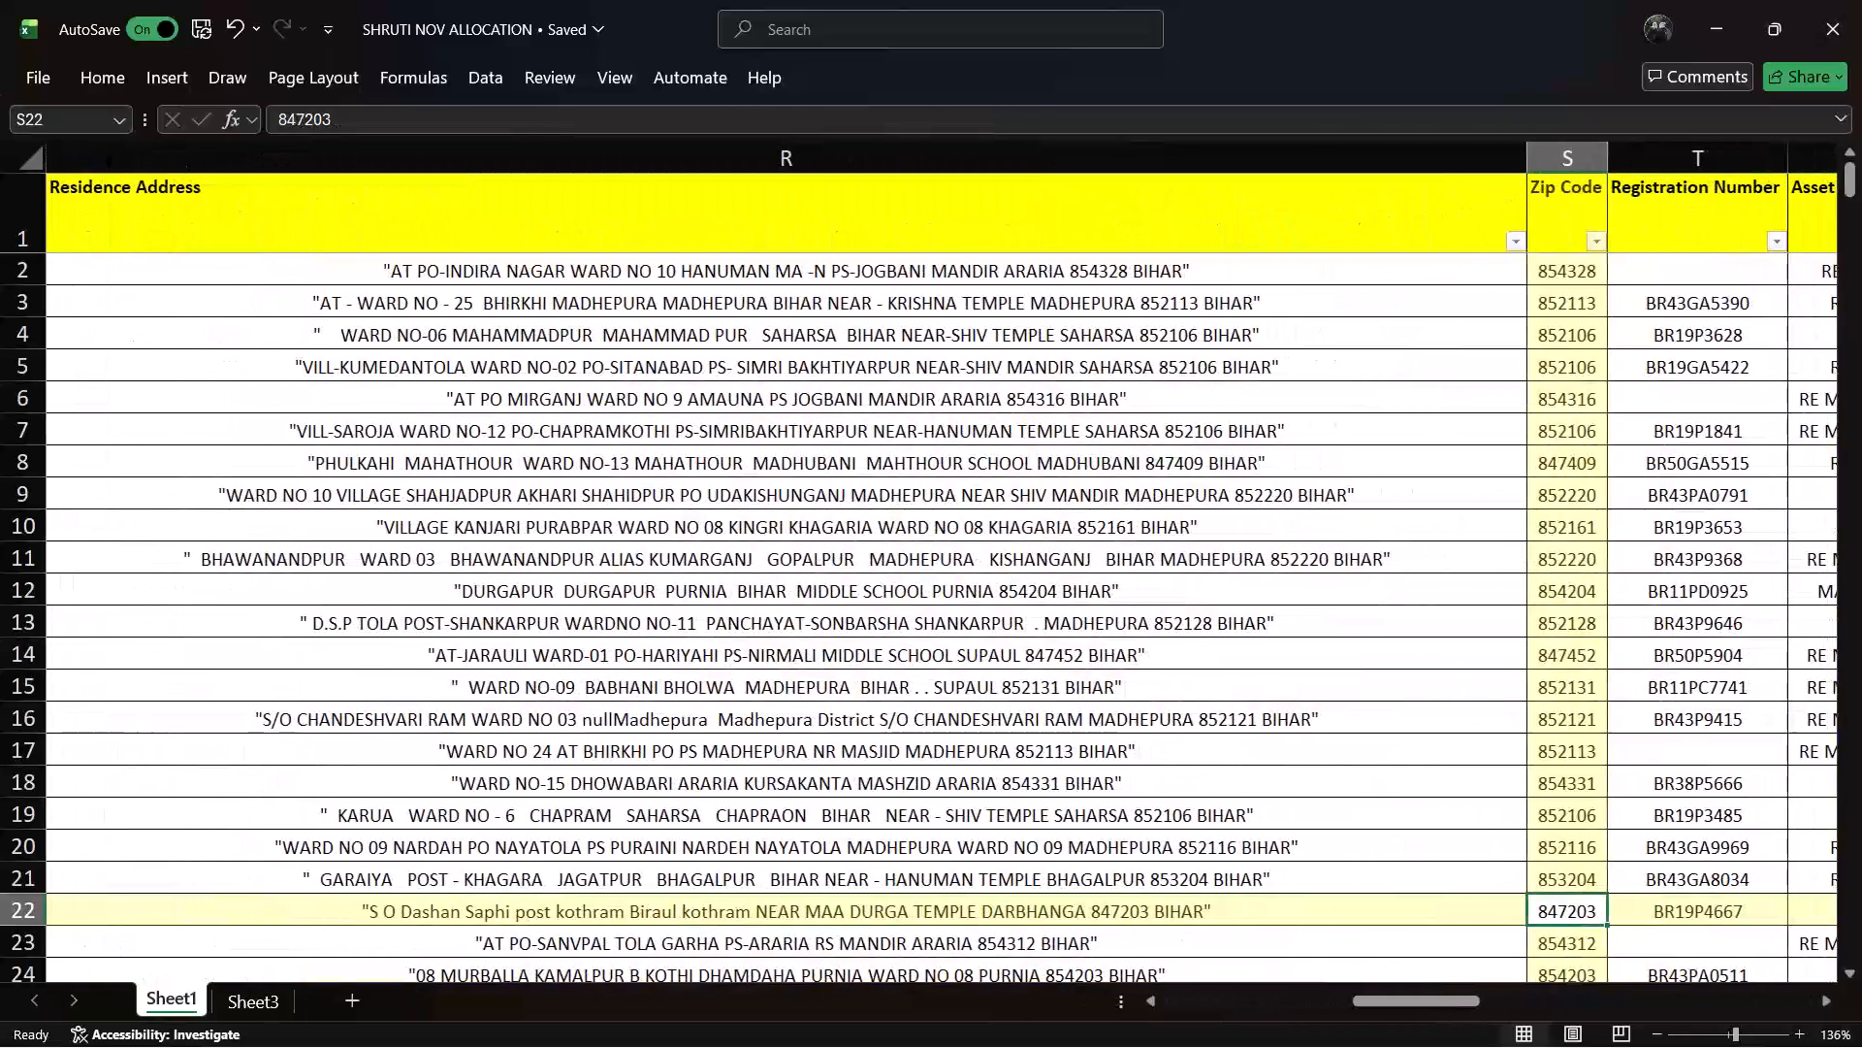
key(Right)
key(Right)
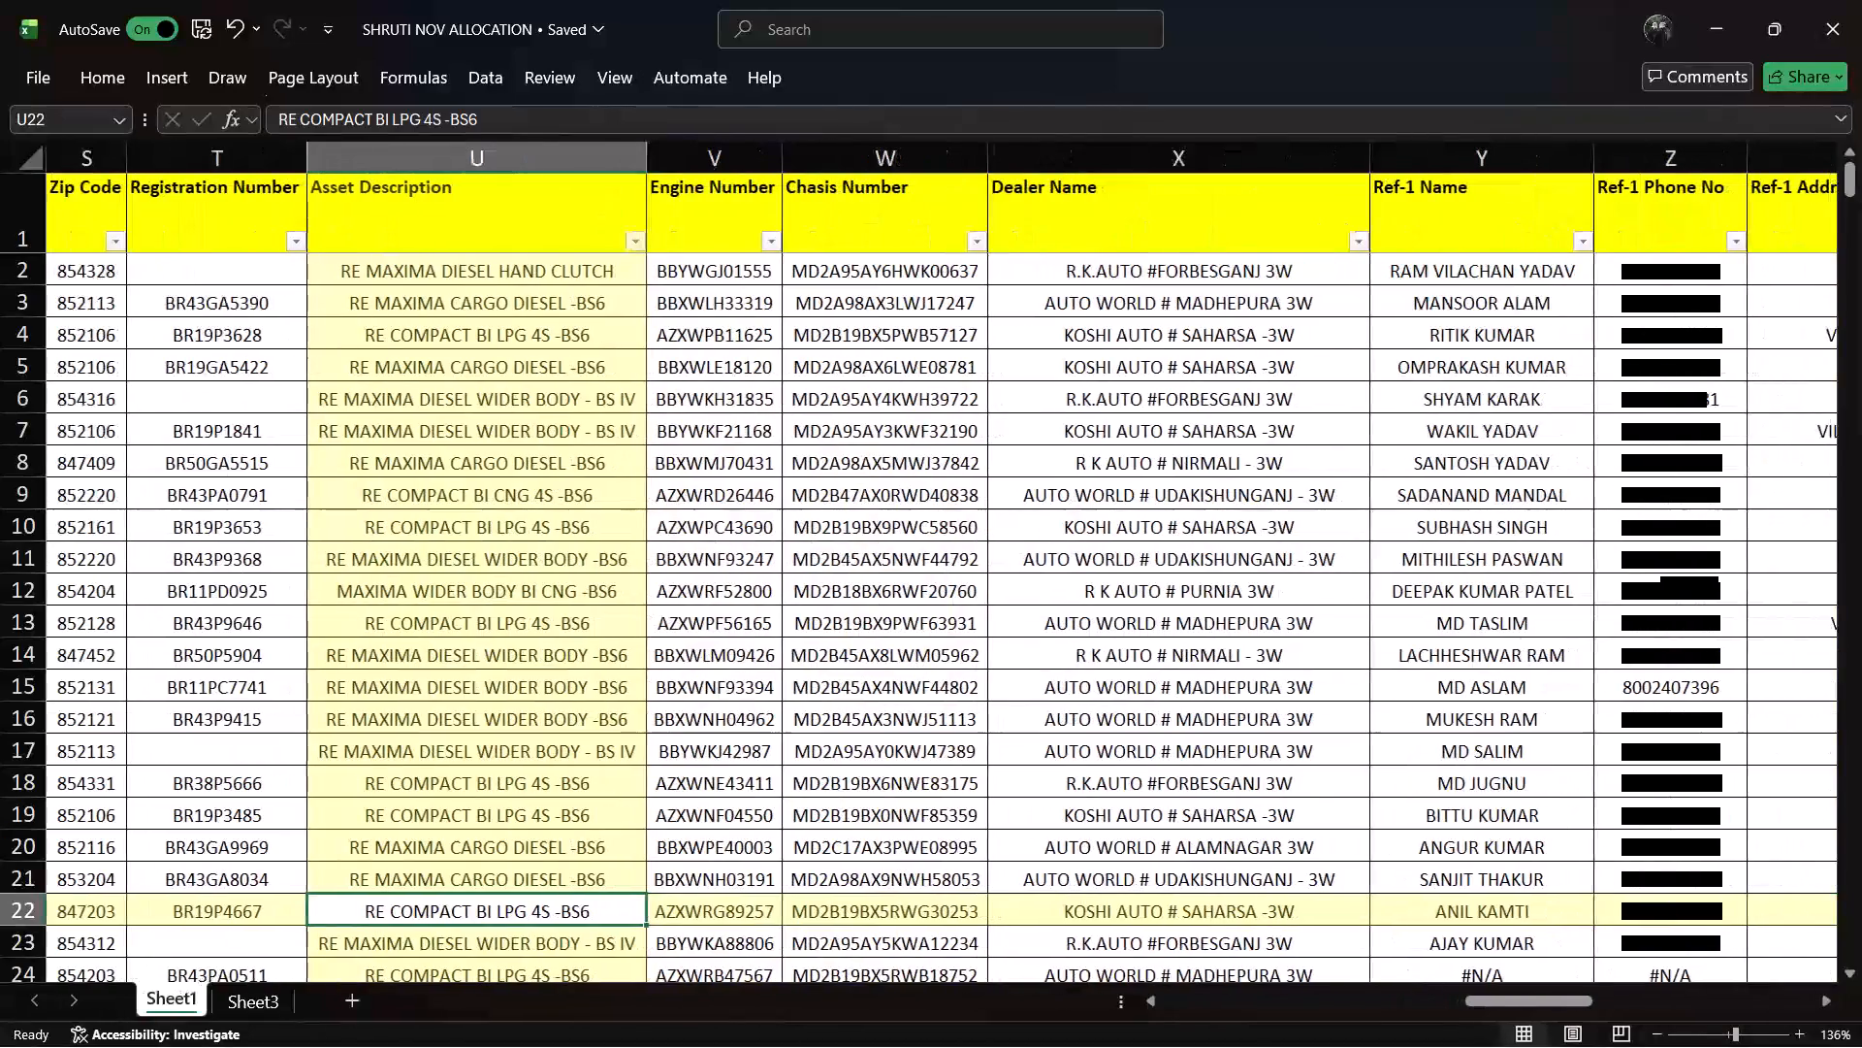
key(Right)
key(Right)
key(Right)
key(Right)
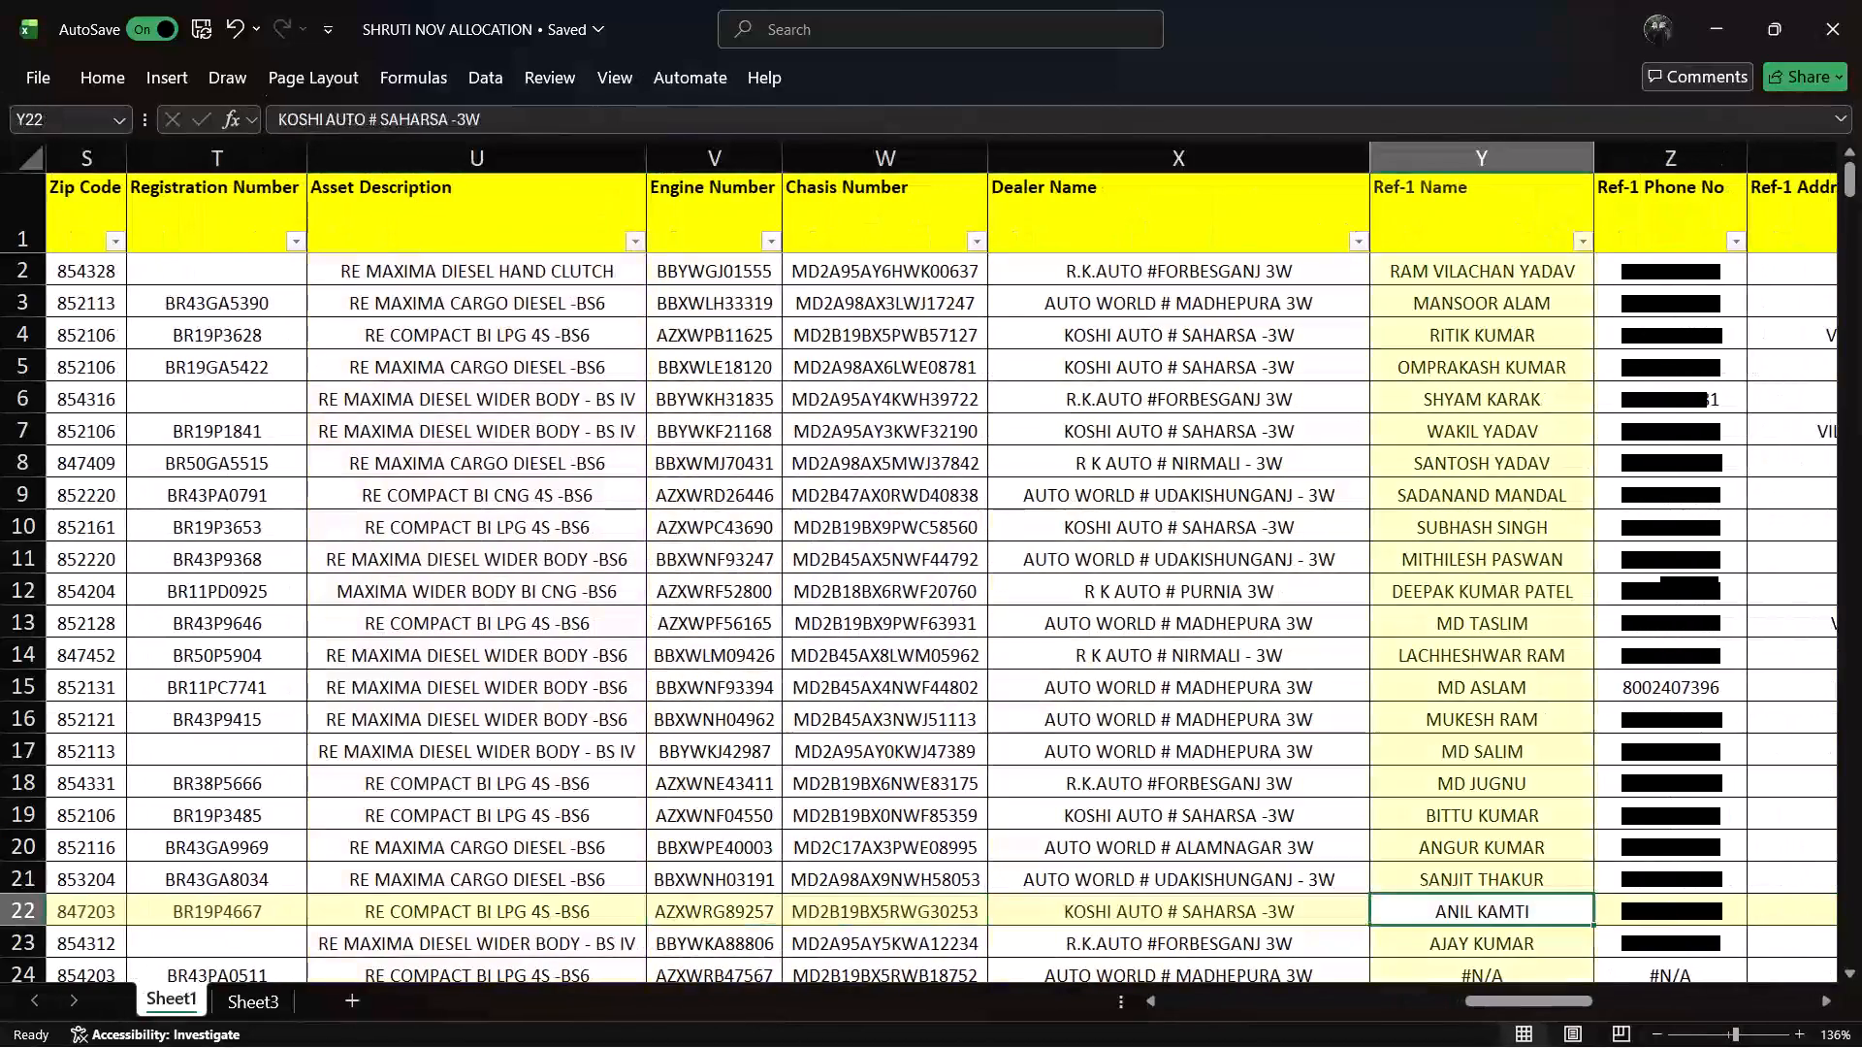
key(Right)
key(Right)
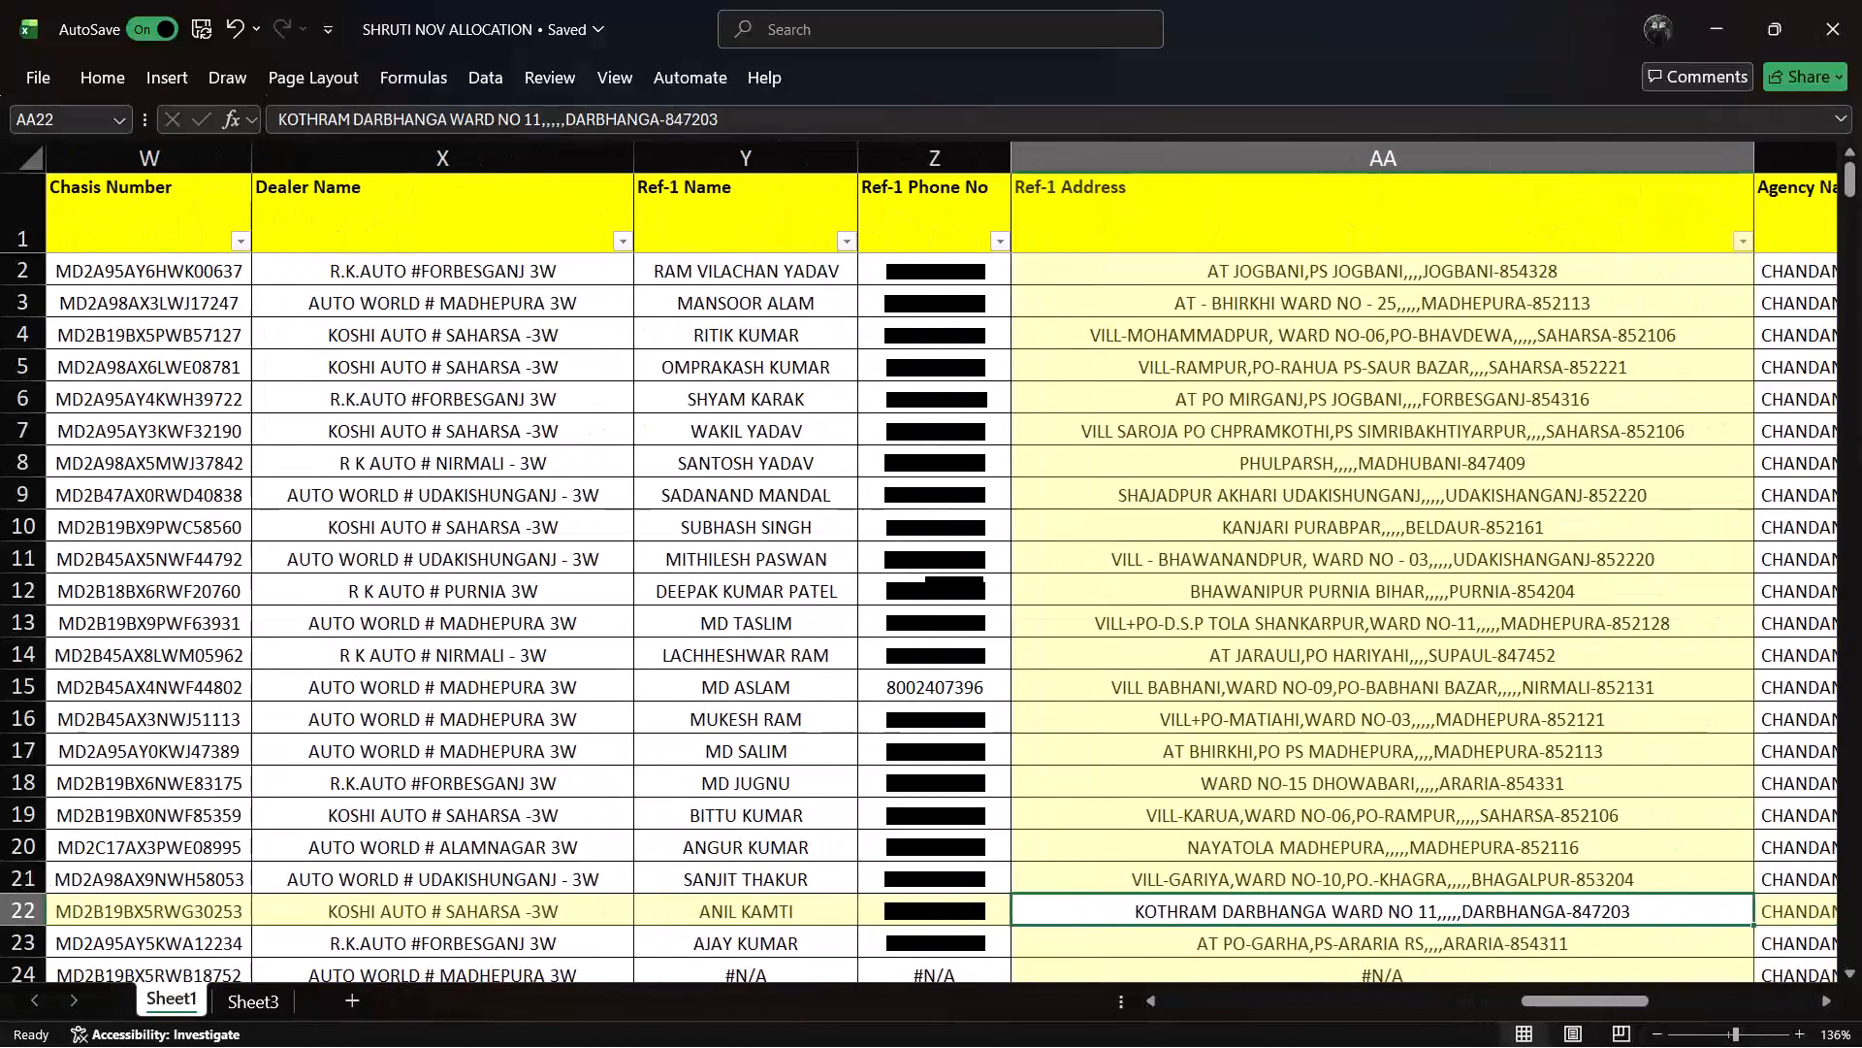
Record the call feedback "CALL CUT" in row 22's FEED BACK cell.
key(Right)
key(Right)
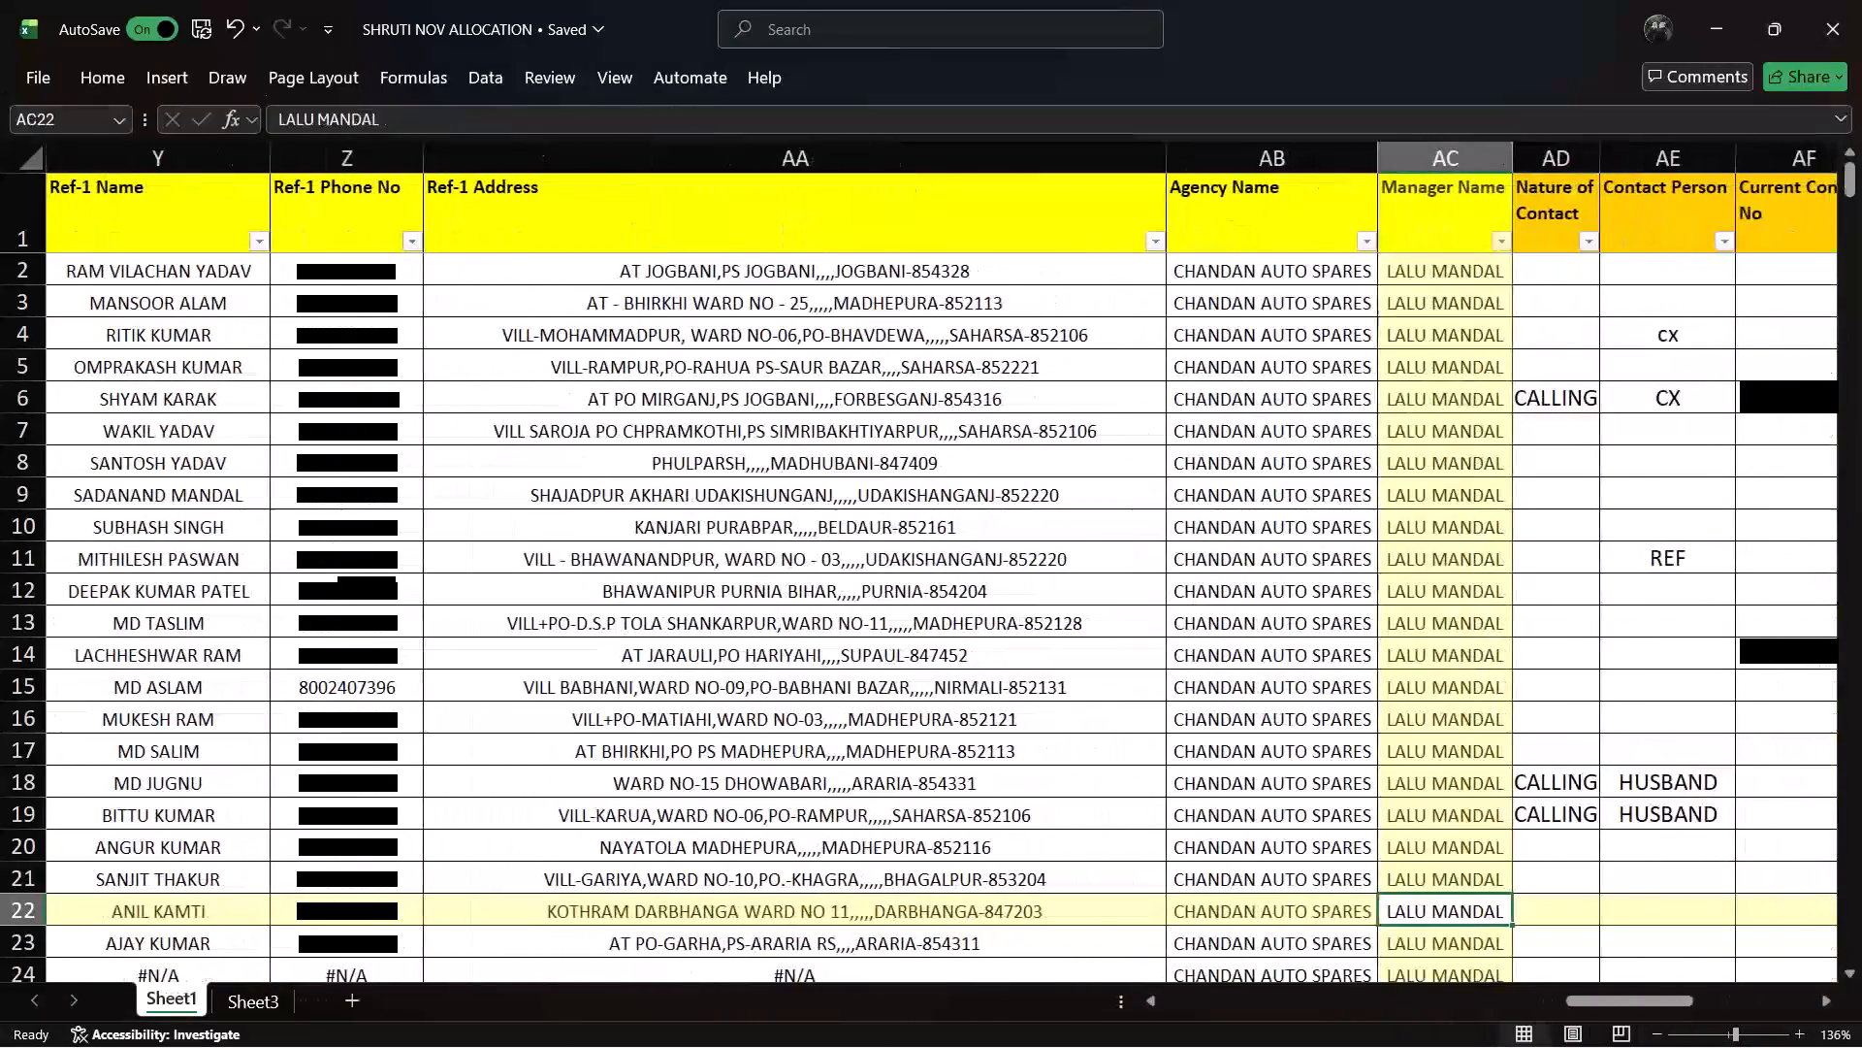
key(Right)
key(Right)
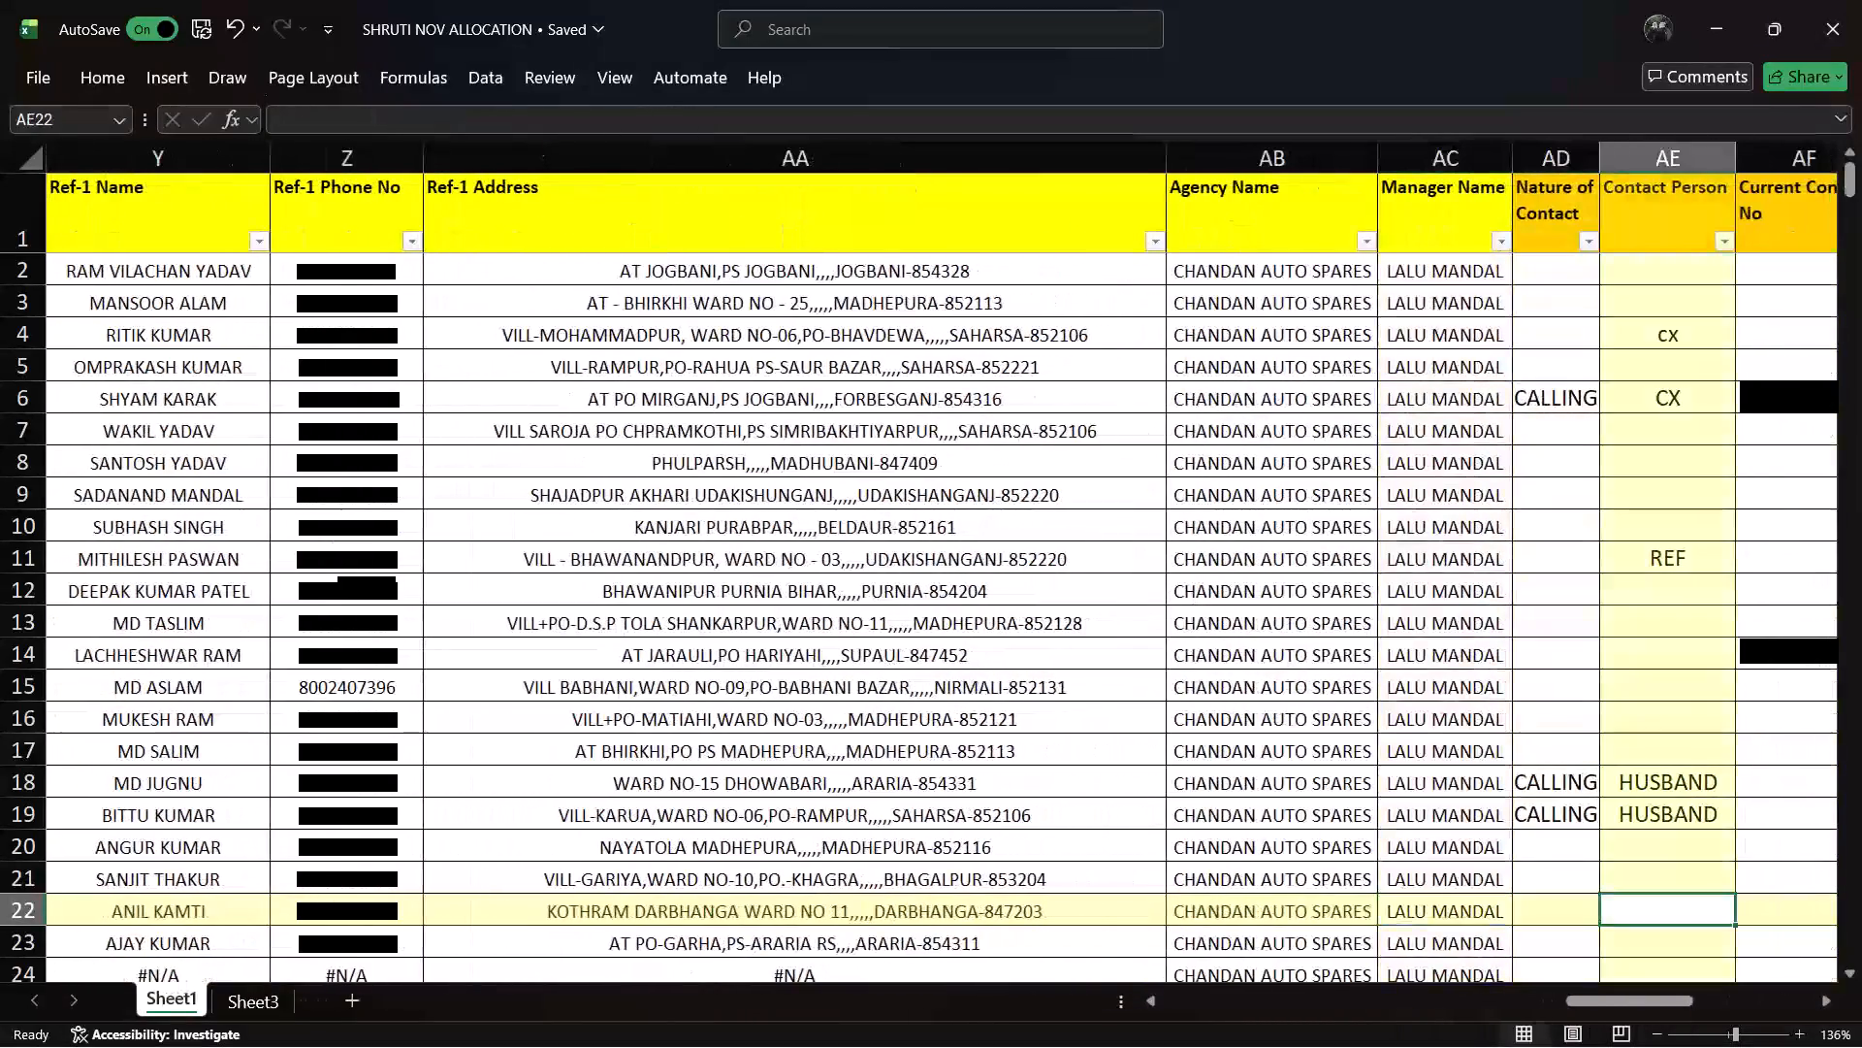
key(Right)
key(Right)
key(Right)
key(Right)
key(Right)
key(Right)
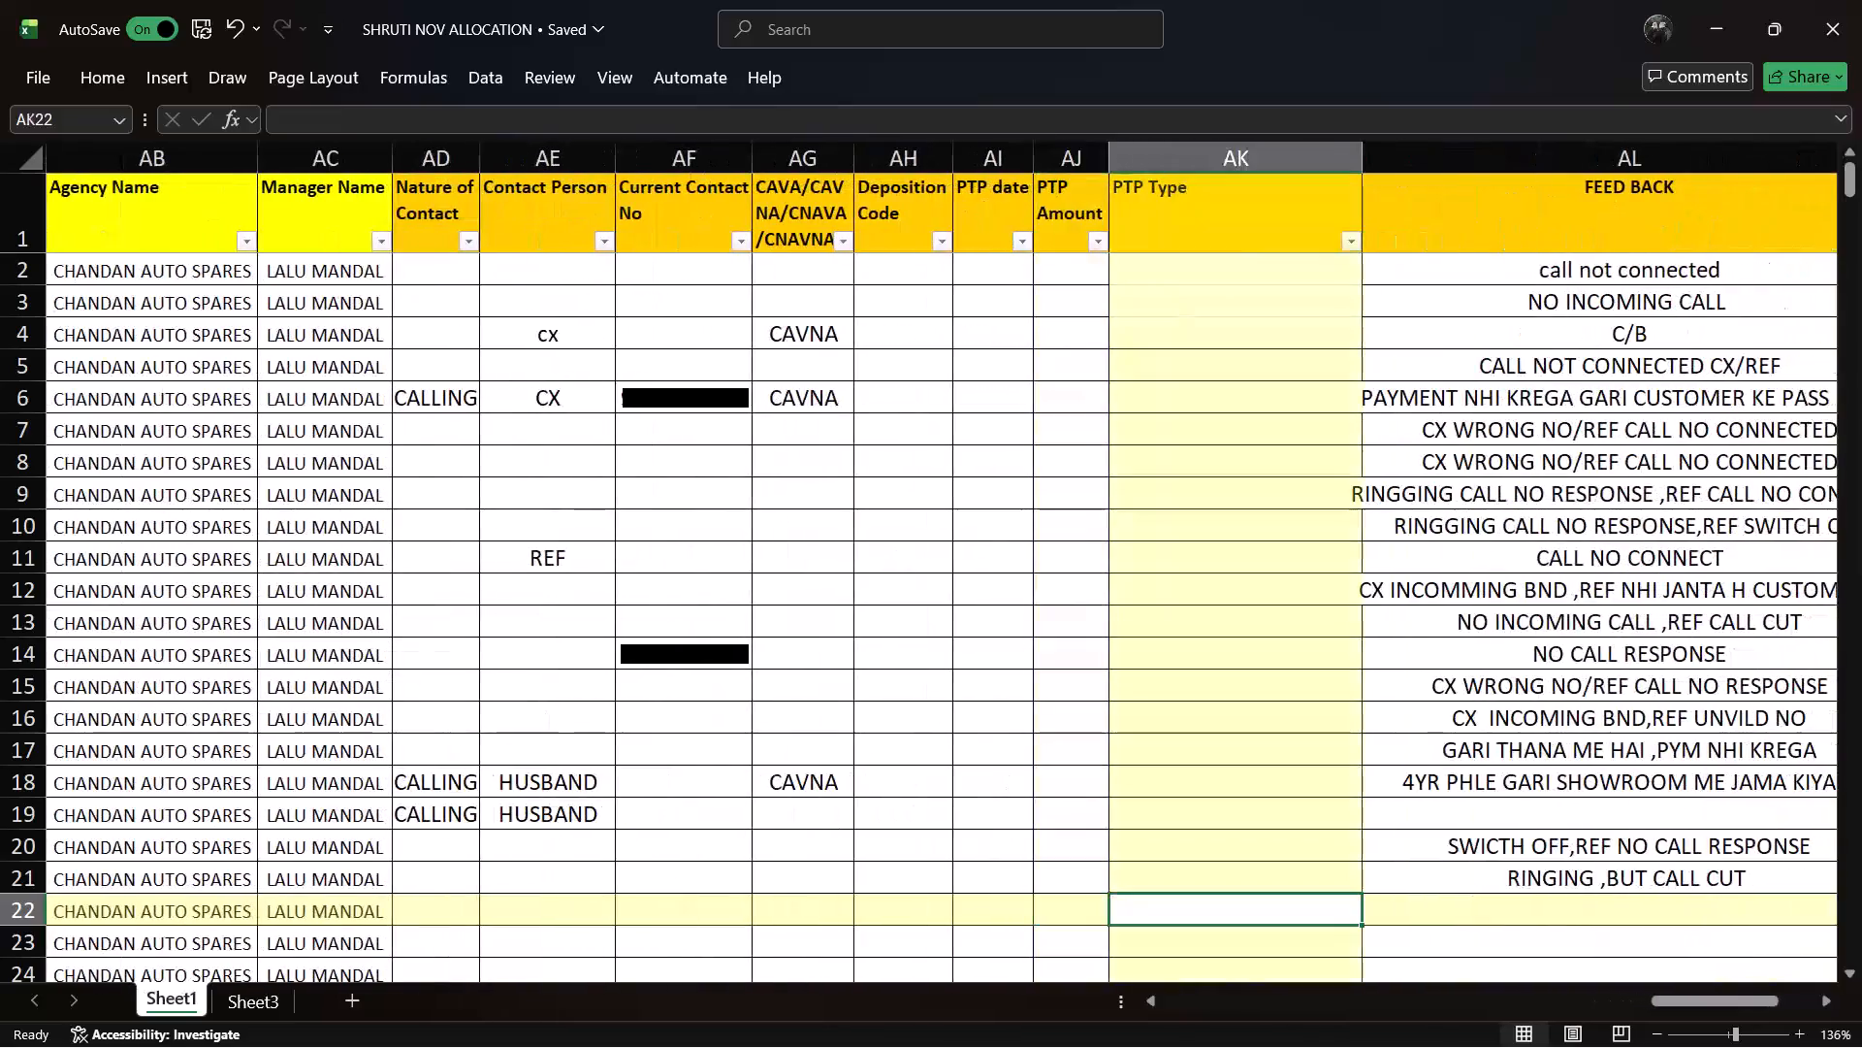
key(Right)
text(CALL)
key(space)
text(CUT)
key(space)
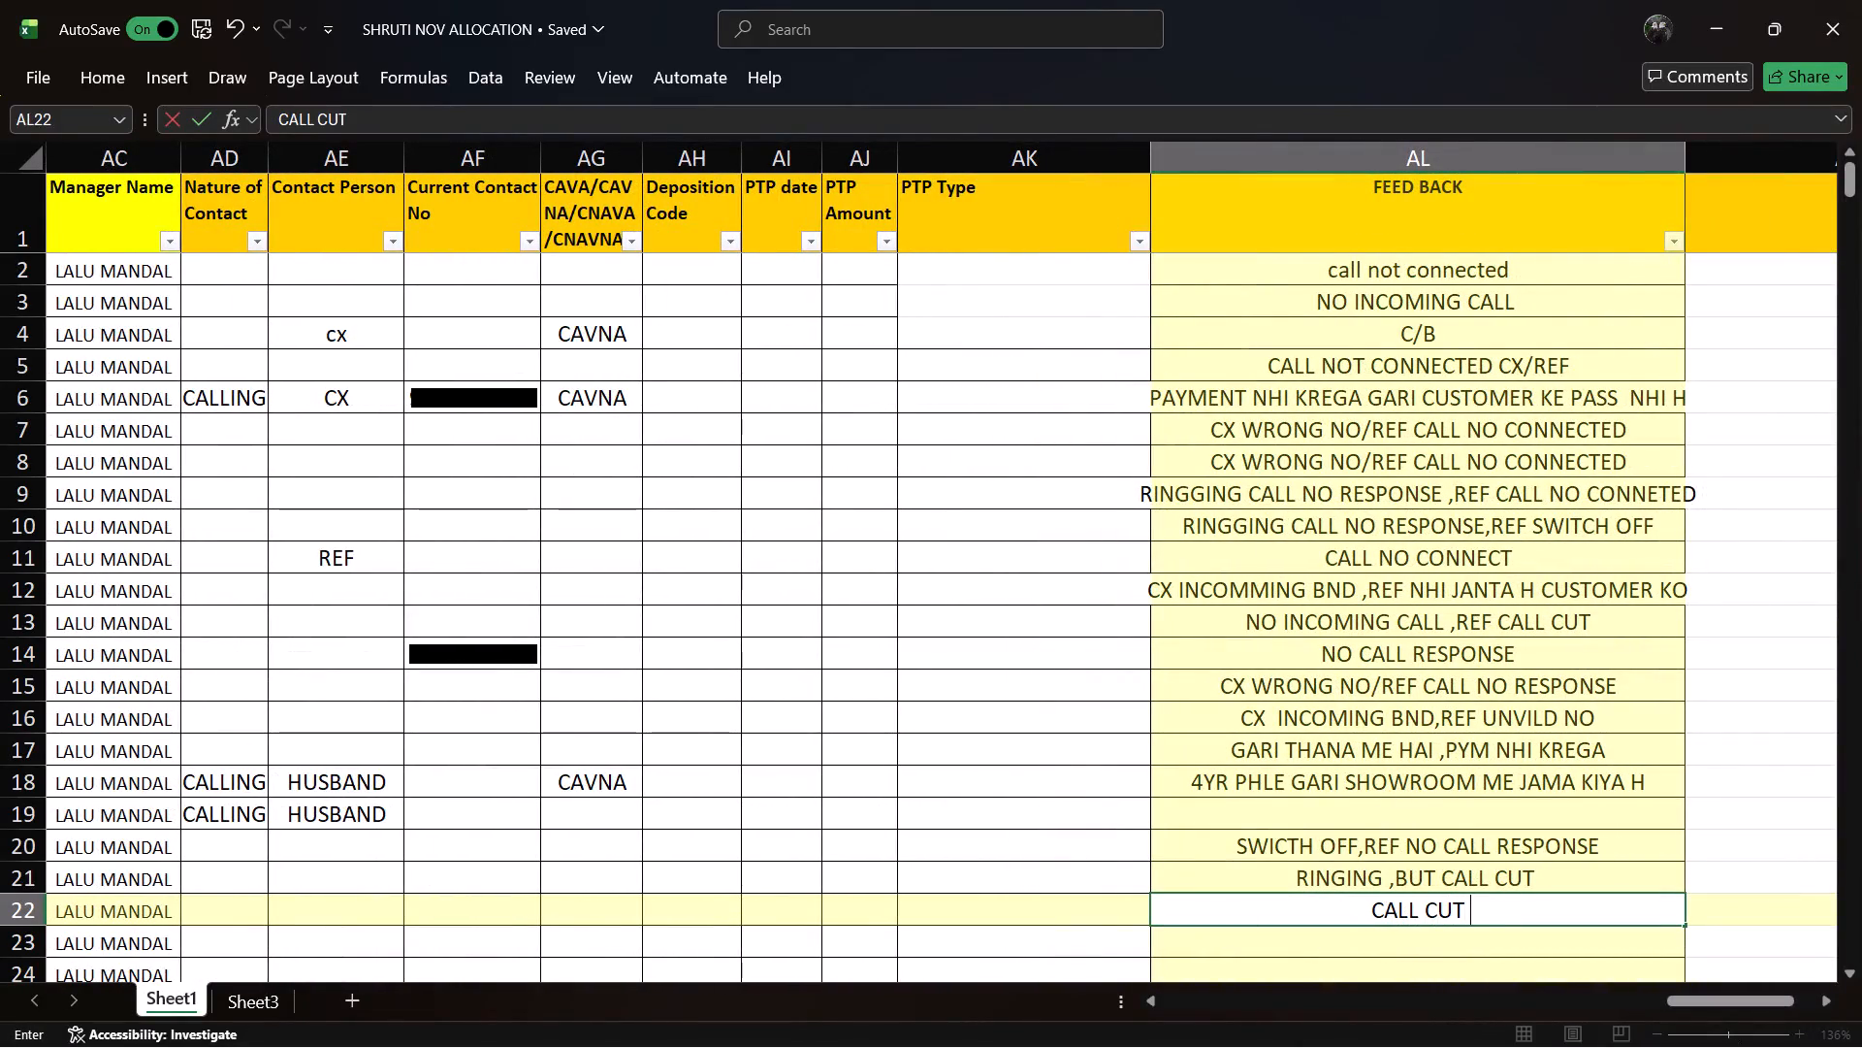
key(Left)
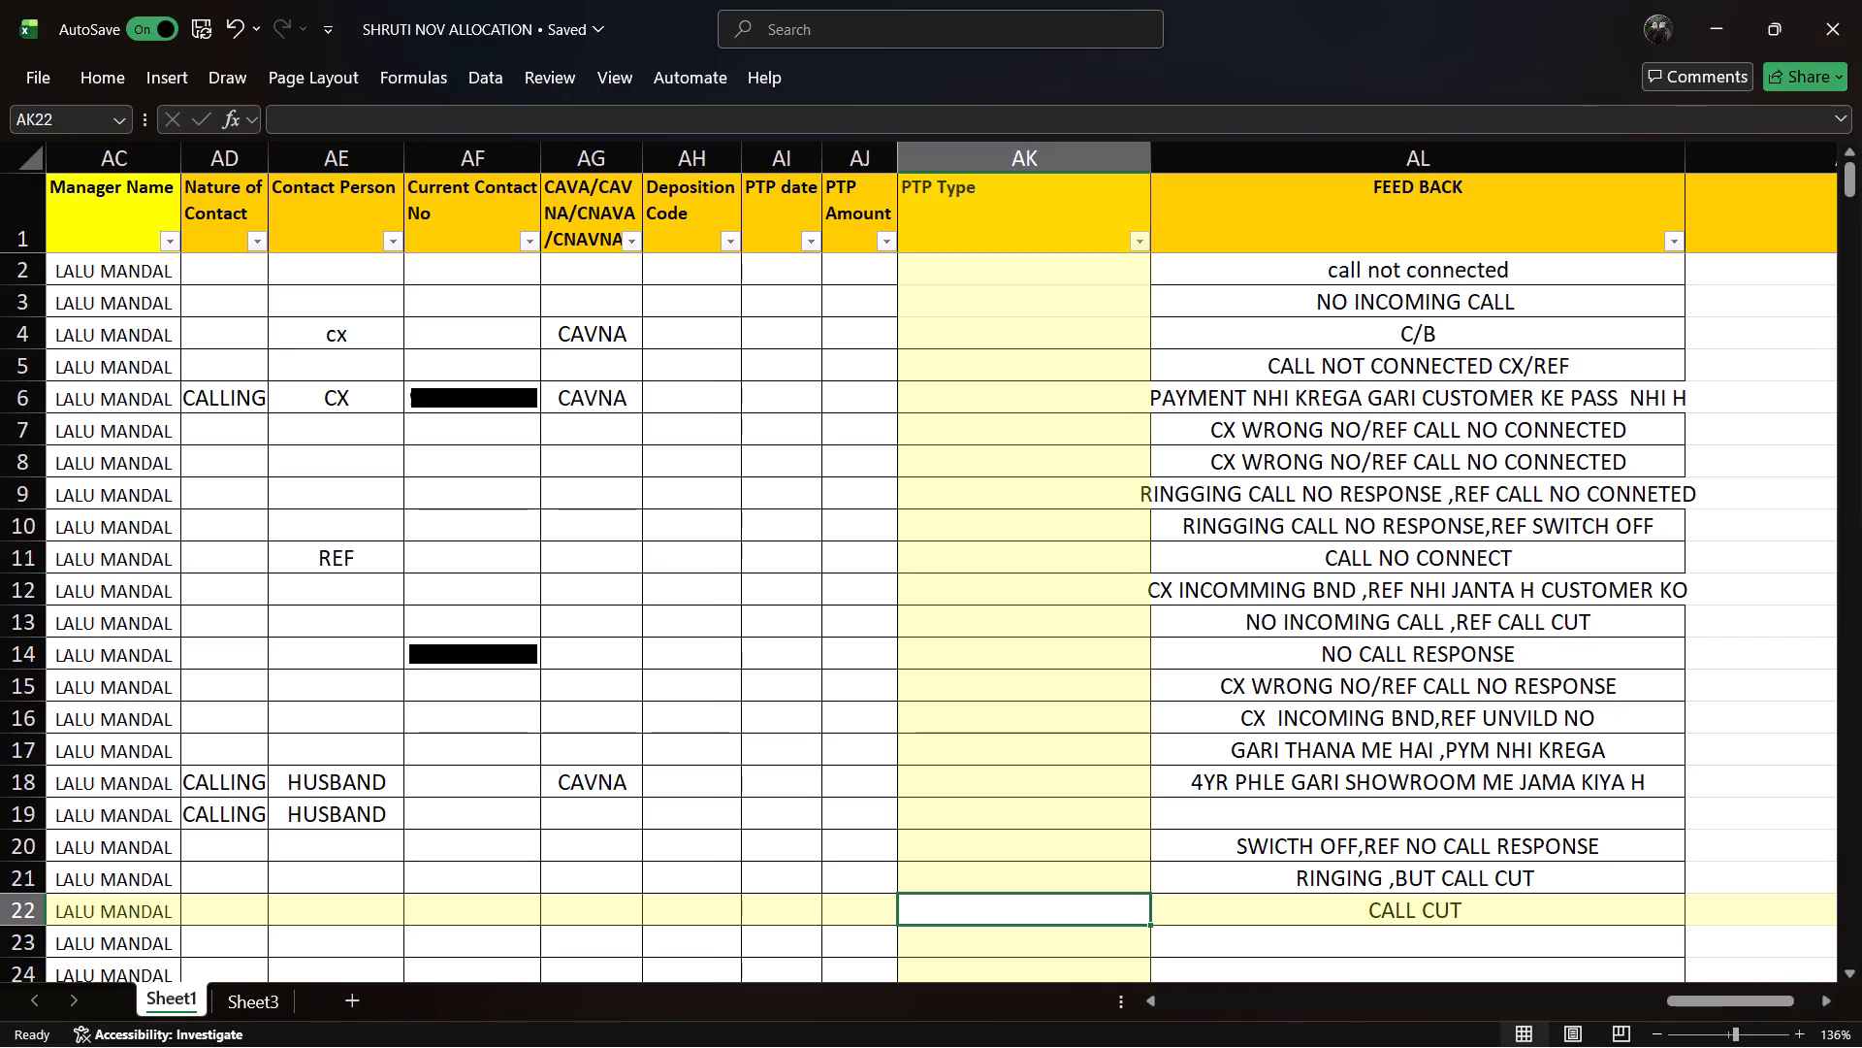
Return to the start of the records and examine row 23's loan number, customer name and mobile number.
key(Left)
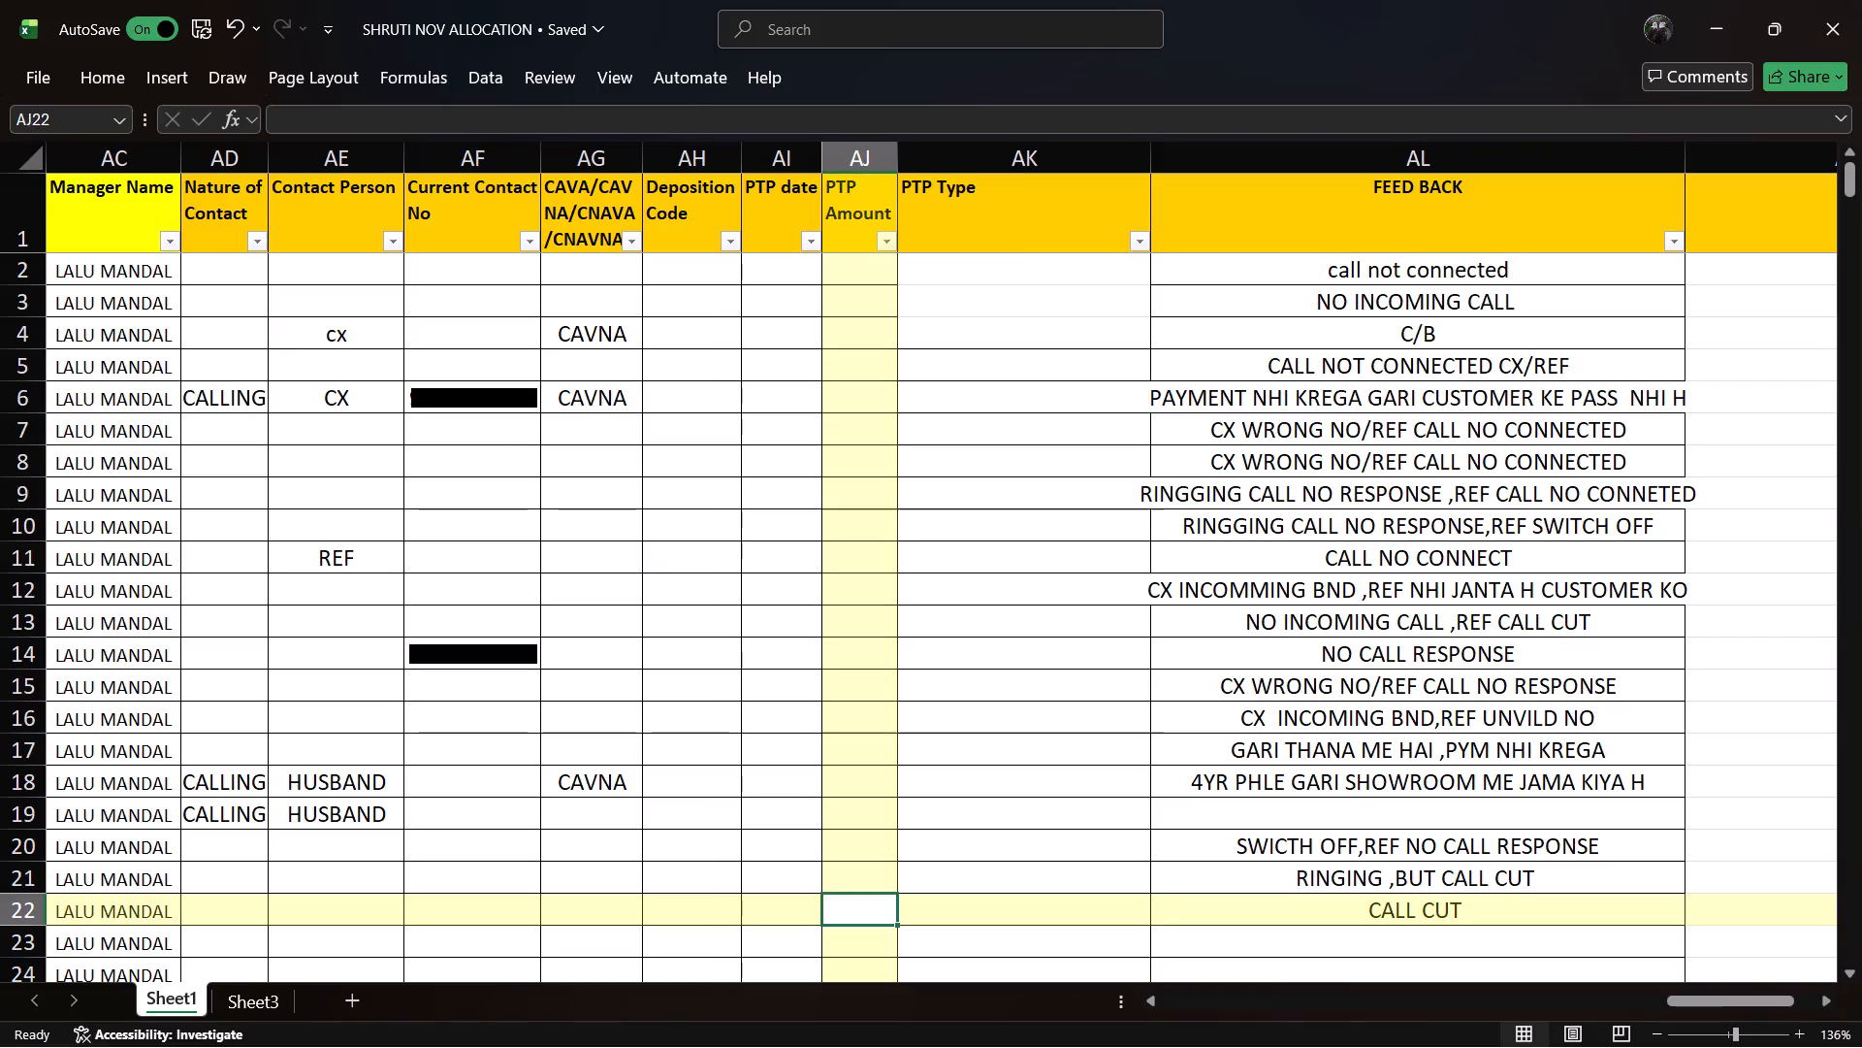
key(Left)
key(Left)
key(Left)
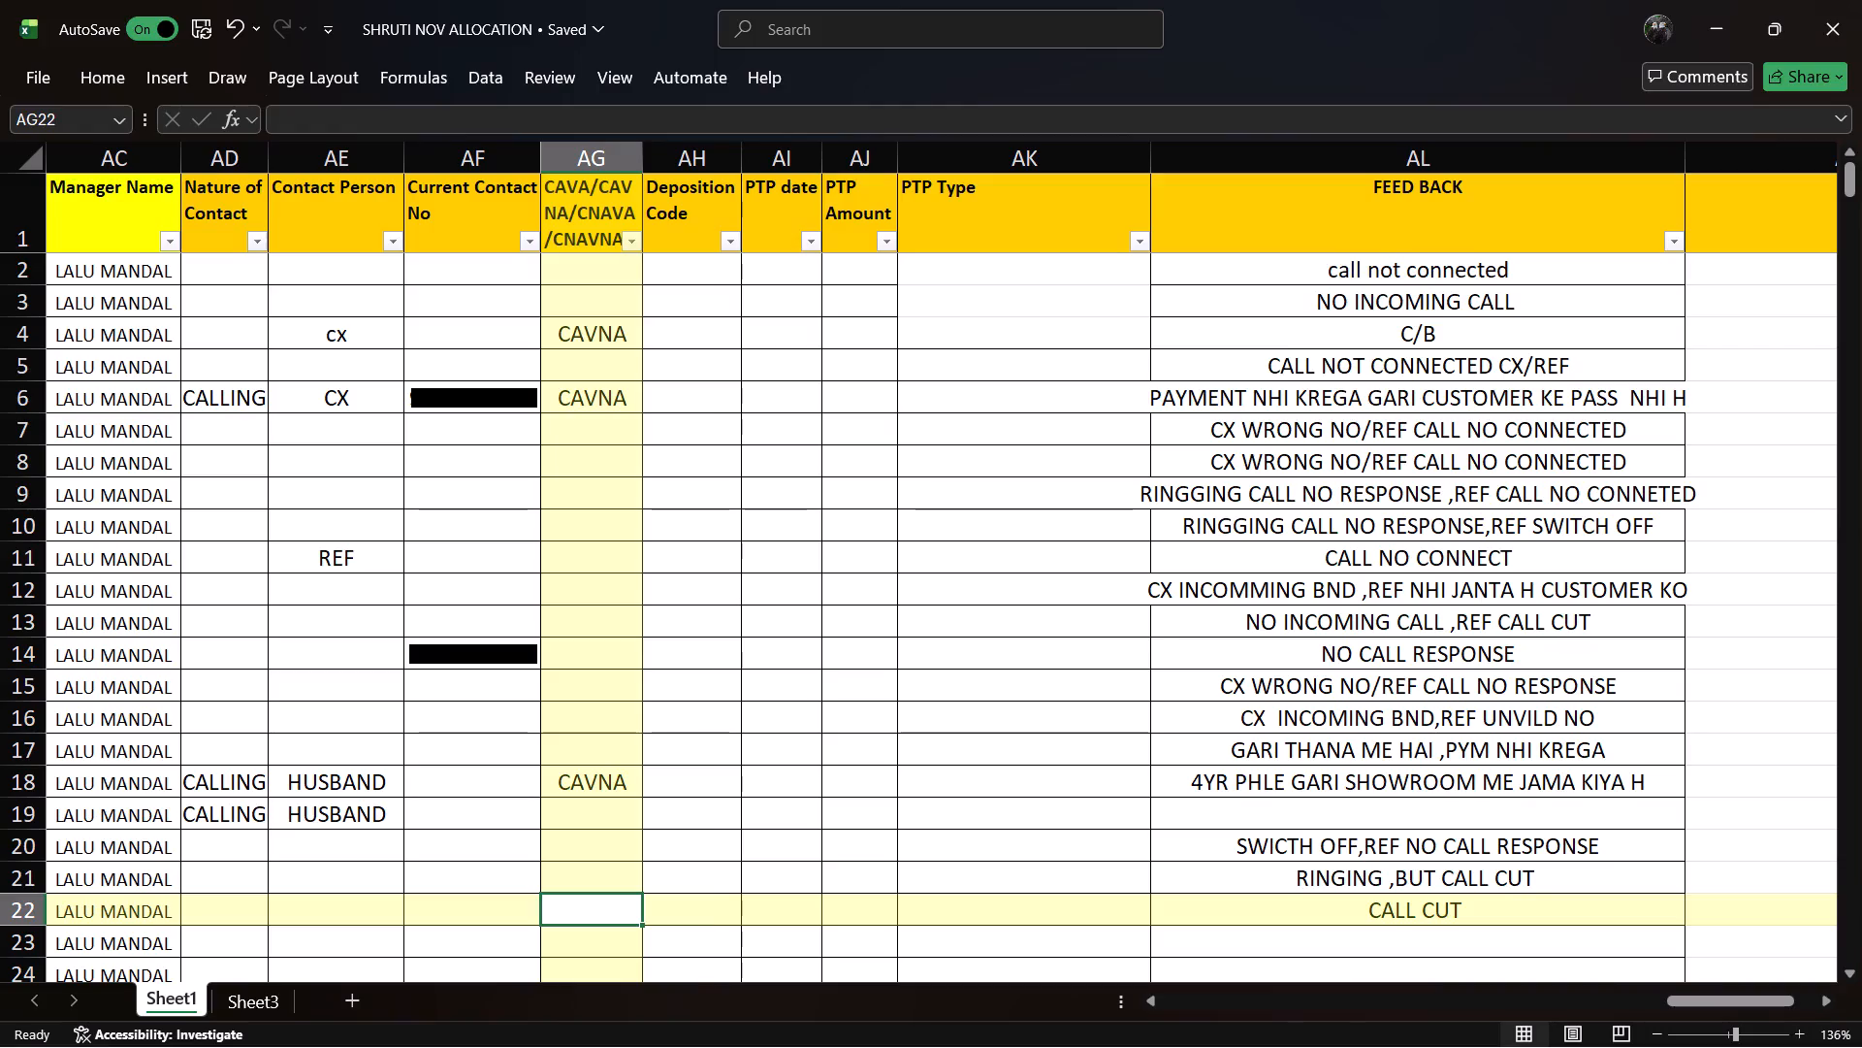
key(Left)
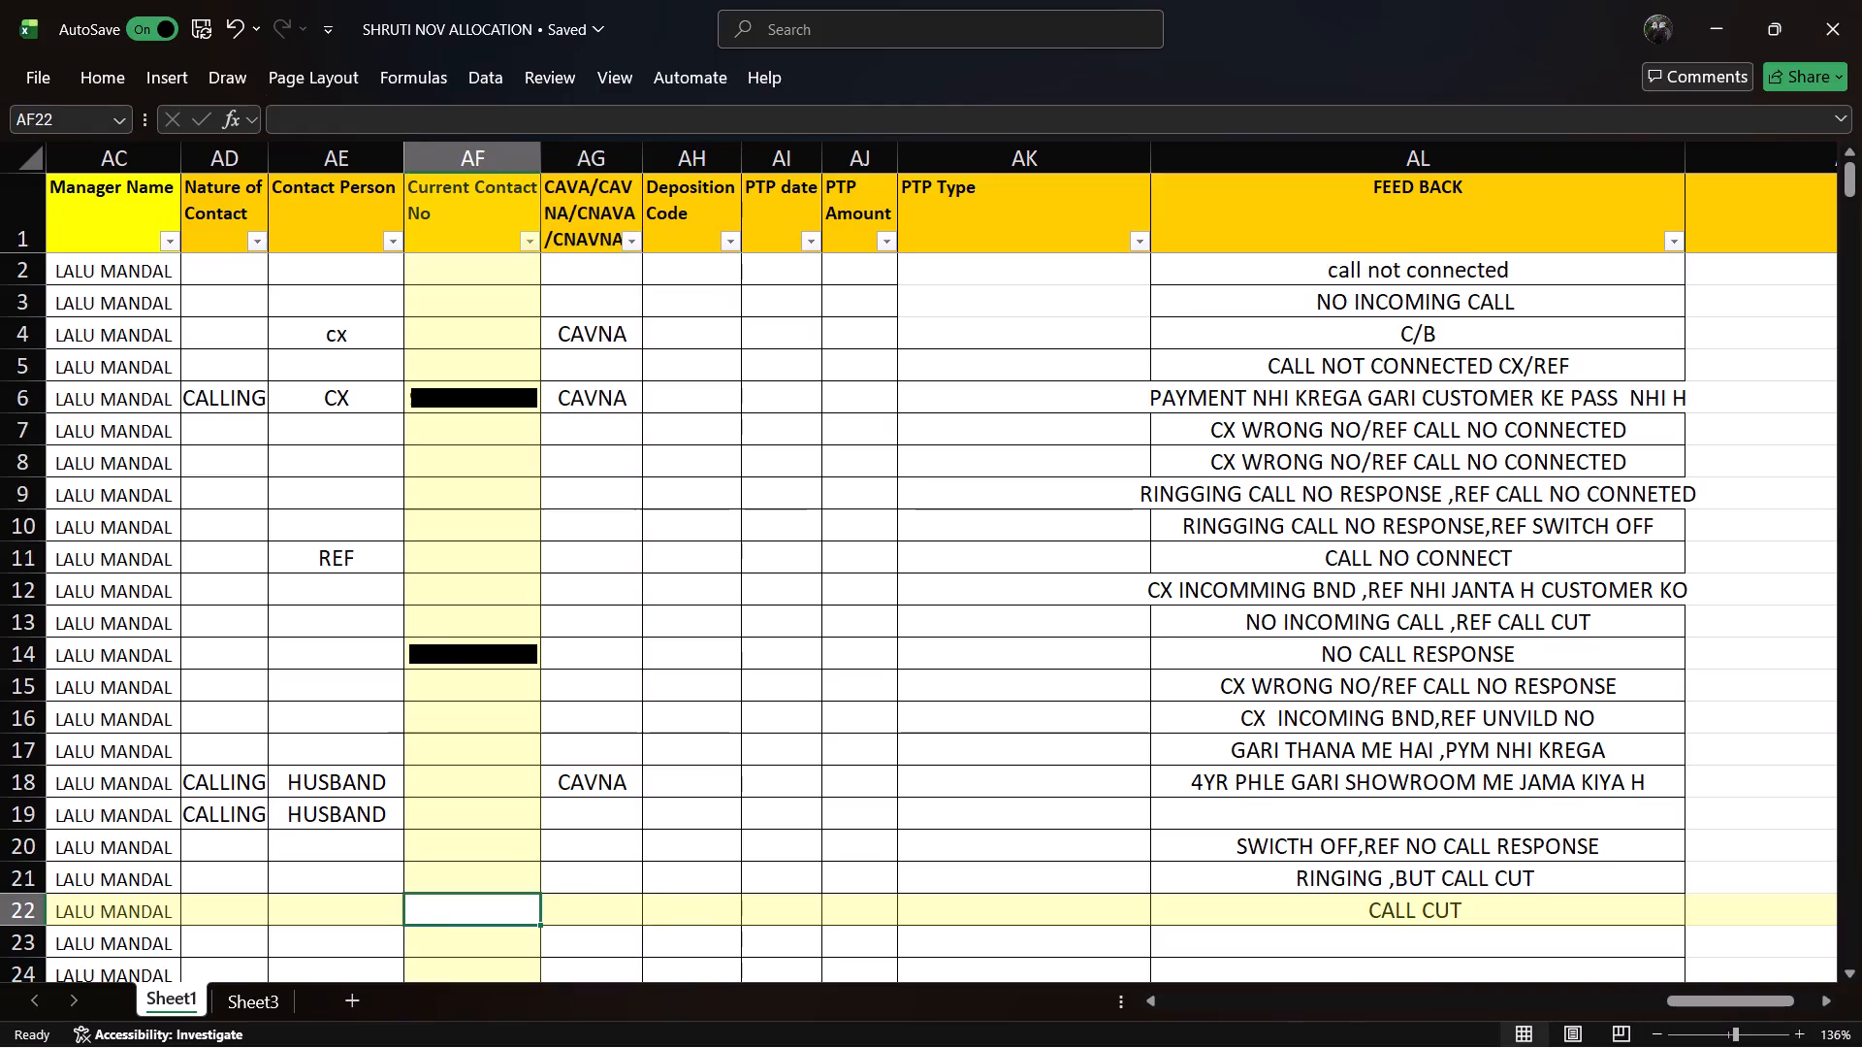
key(Left)
key(Left)
key(Left)
key(Left)
key(Left)
key(Left)
key(Left)
key(Left)
key(Left)
key(Left)
key(Left)
key(Left)
key(Left)
key(Left)
key(Left)
key(Left)
key(Left)
key(Left)
key(Left)
key(Left)
key(Left)
key(Left)
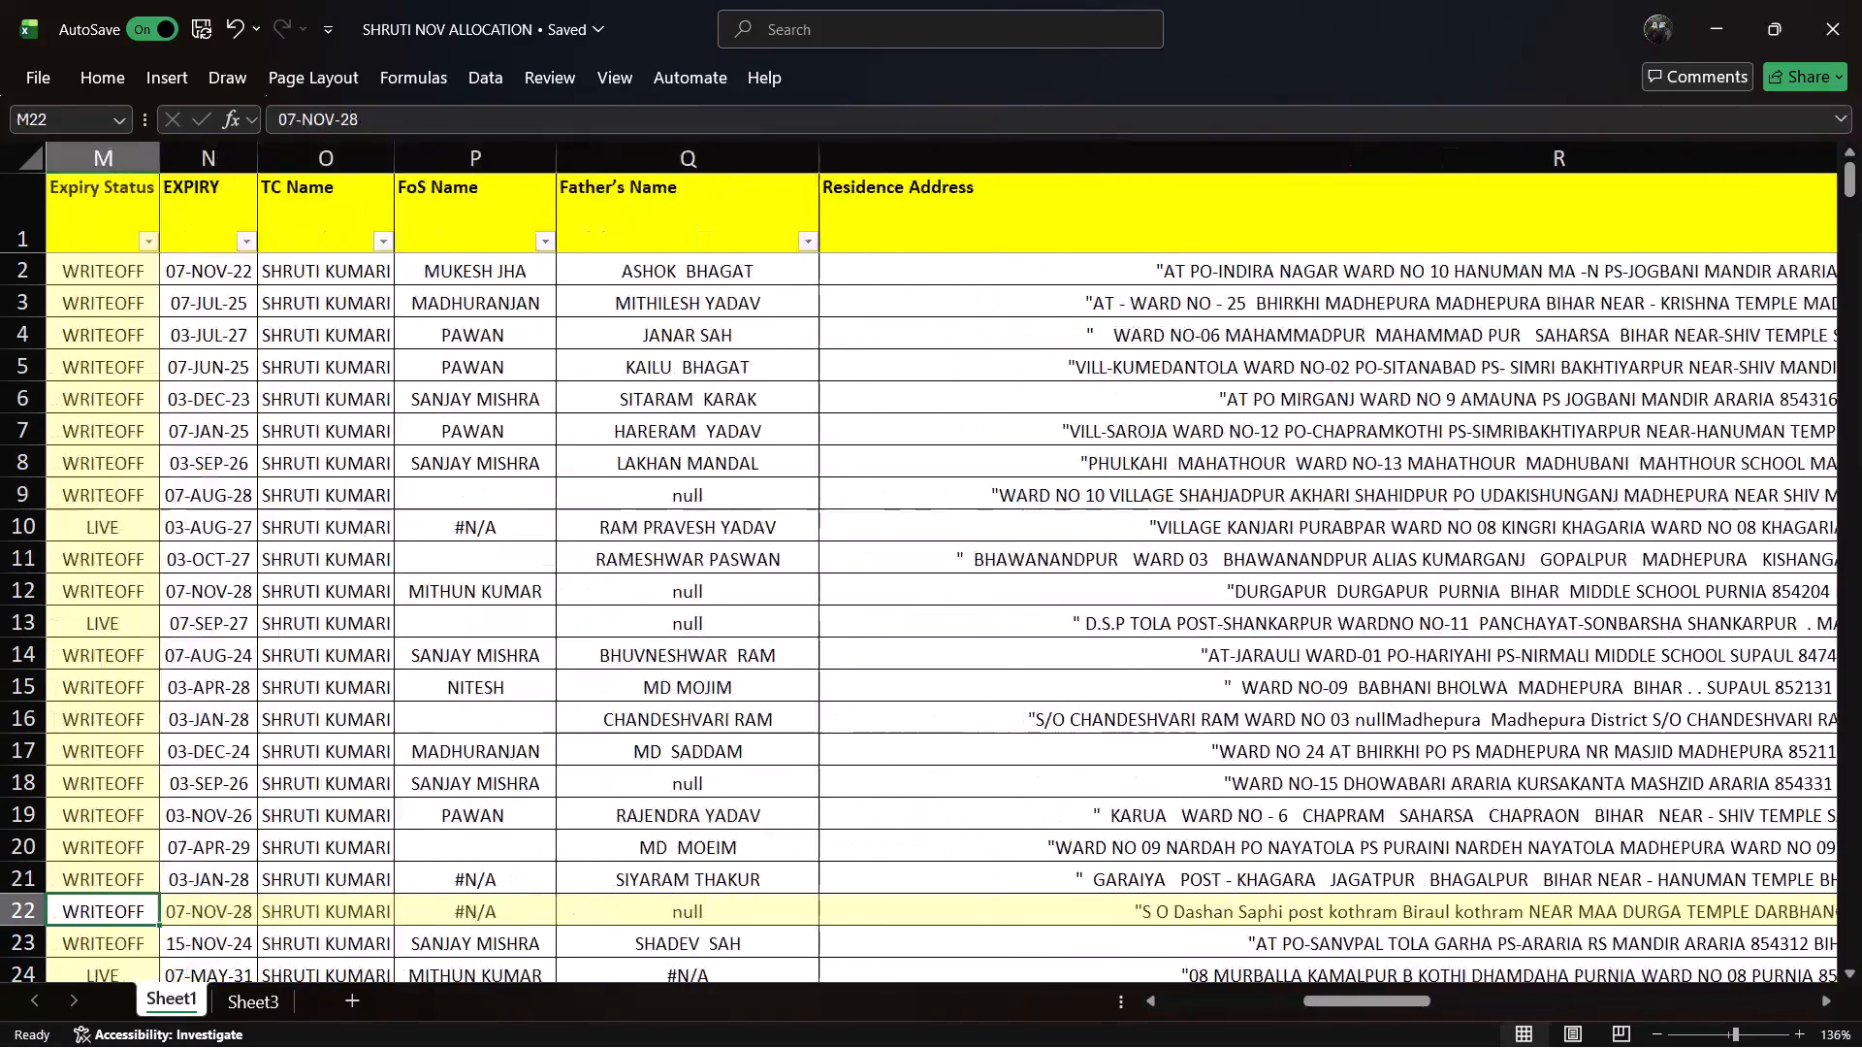
key(Down)
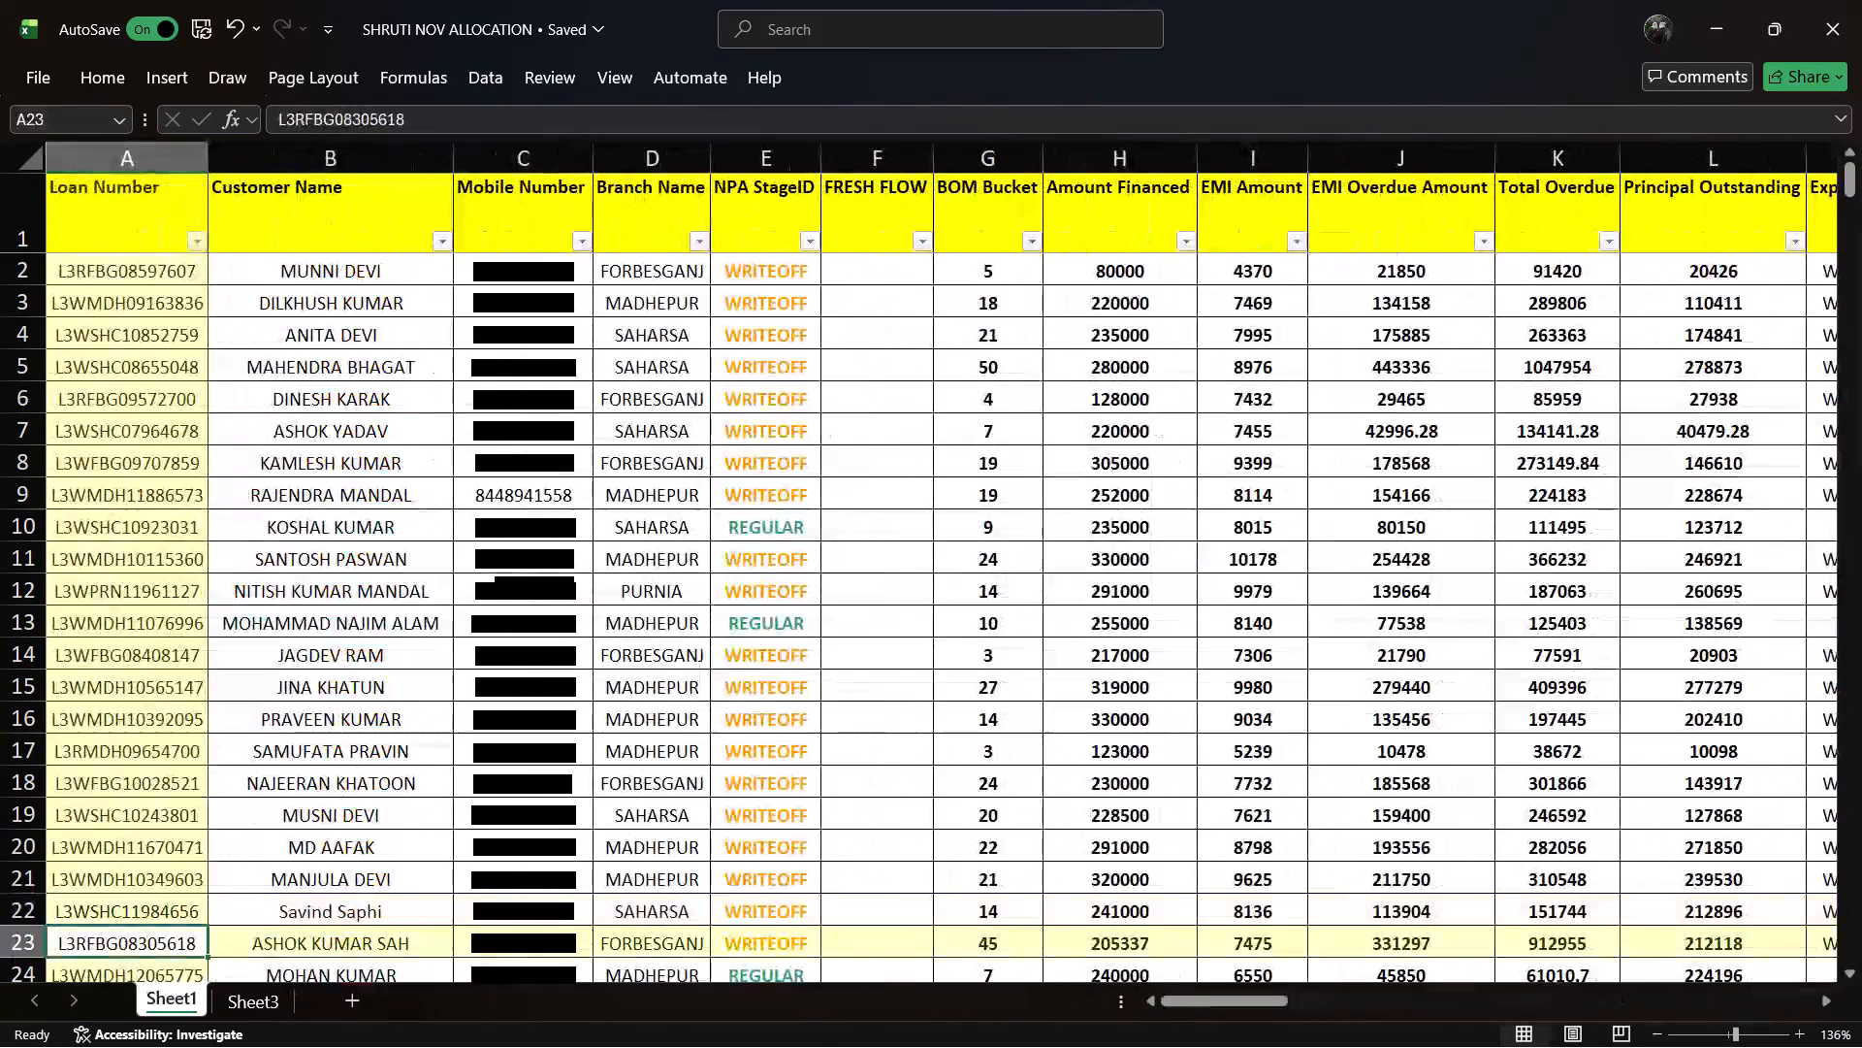
key(Right)
key(Right)
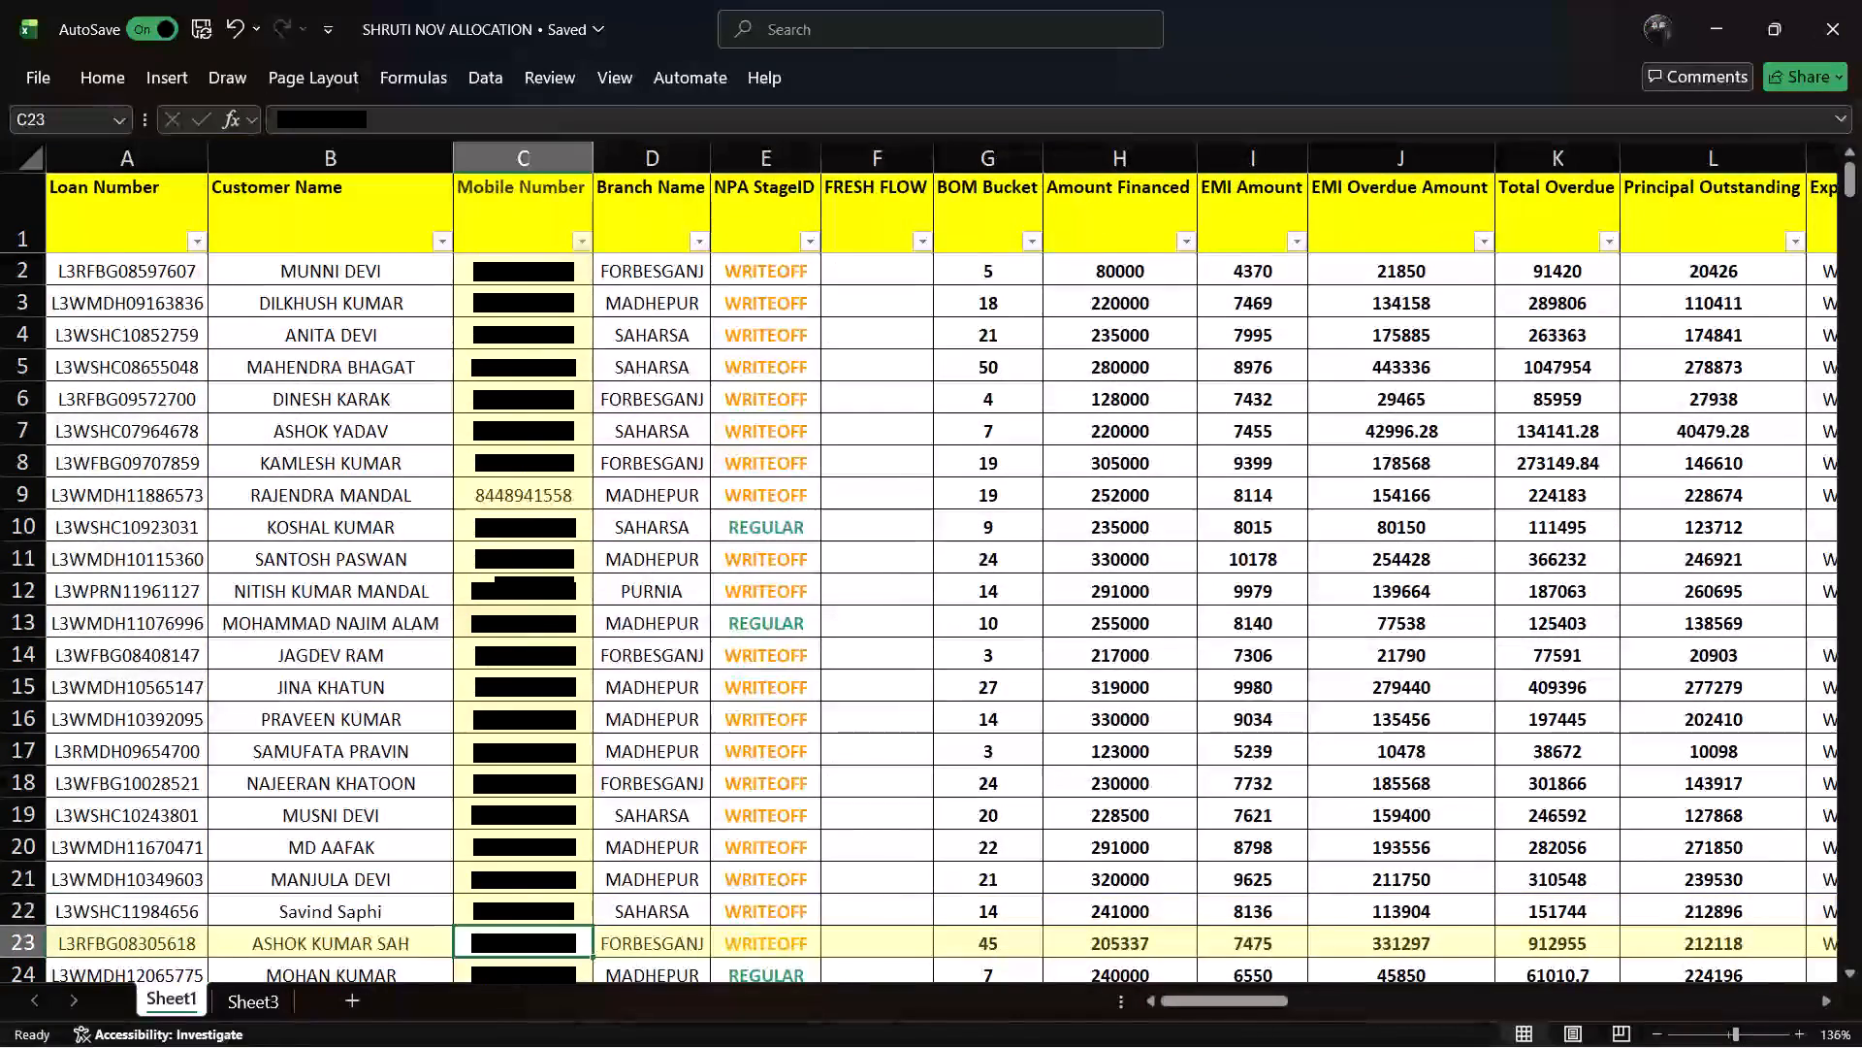
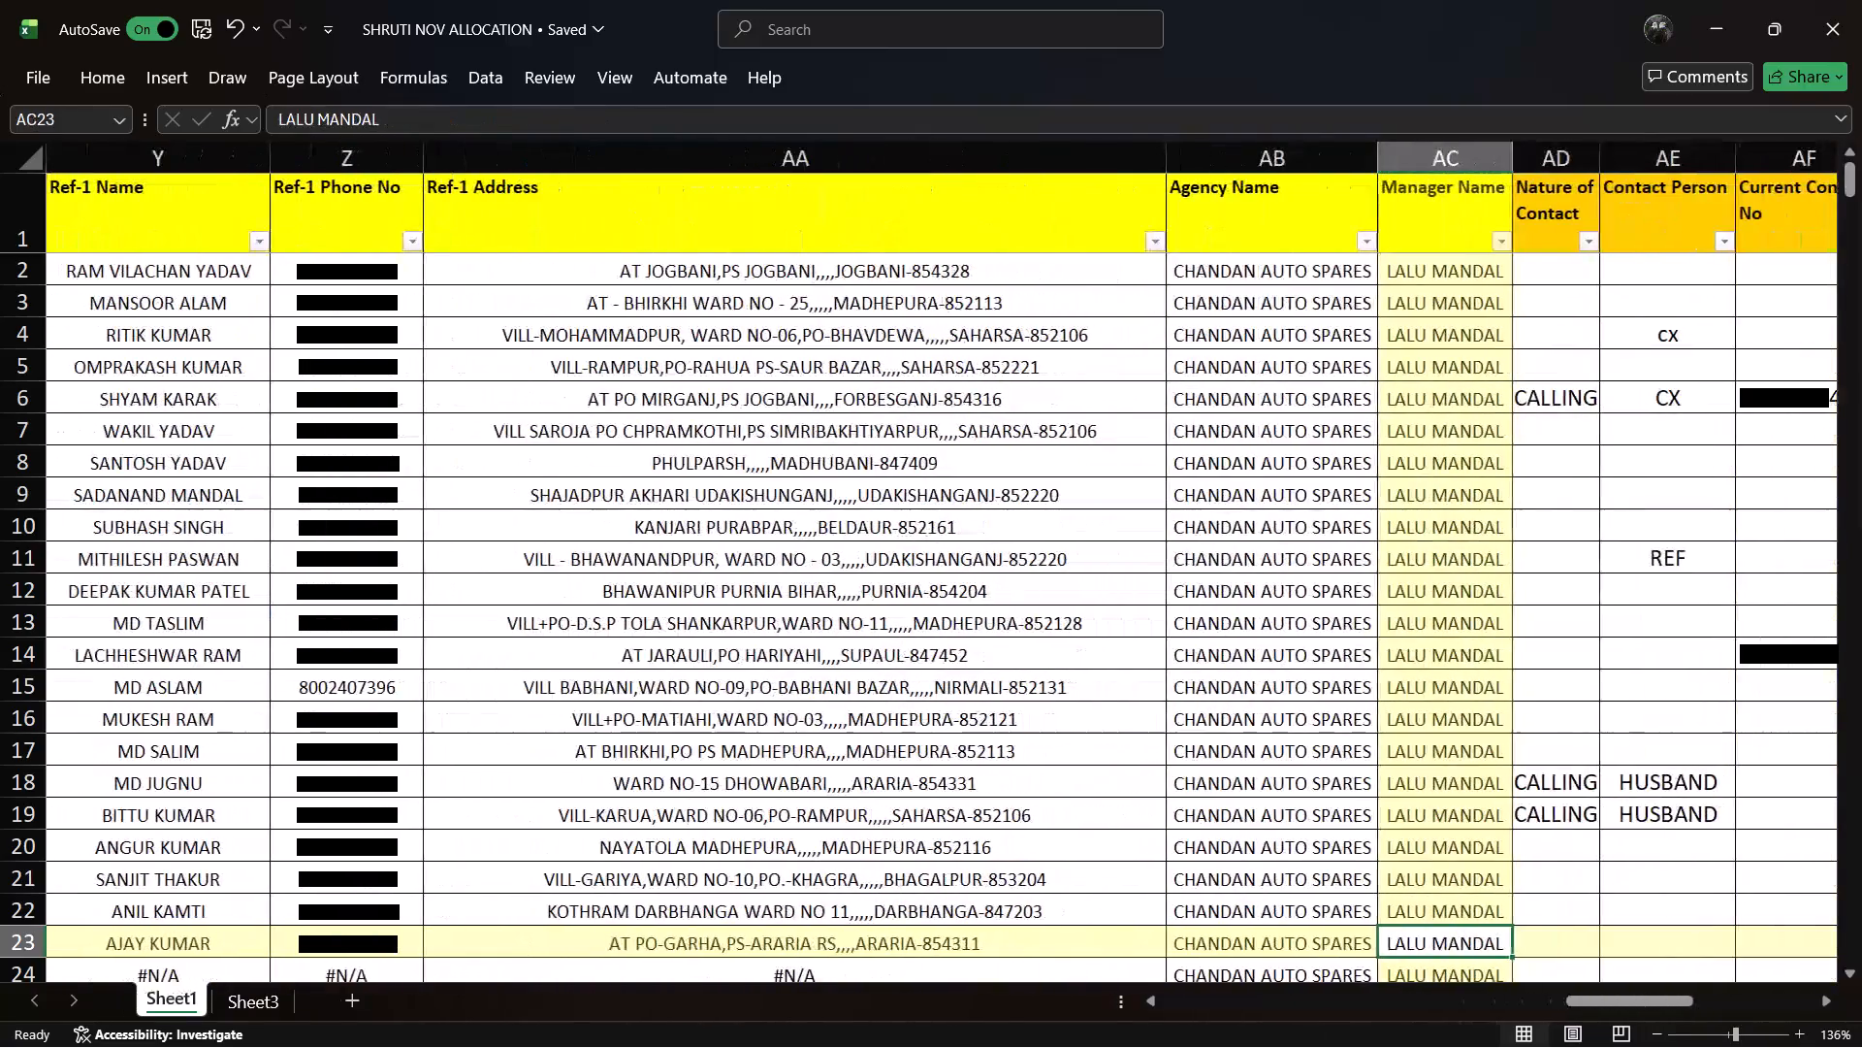
Record the call feedback "NO INCOMIG ,REF CALL NO RESPONSE" in row 23's FEED BACK cell and save the workbook.
key(Right)
key(Right)
key(Right)
key(Right)
key(Right)
key(Right)
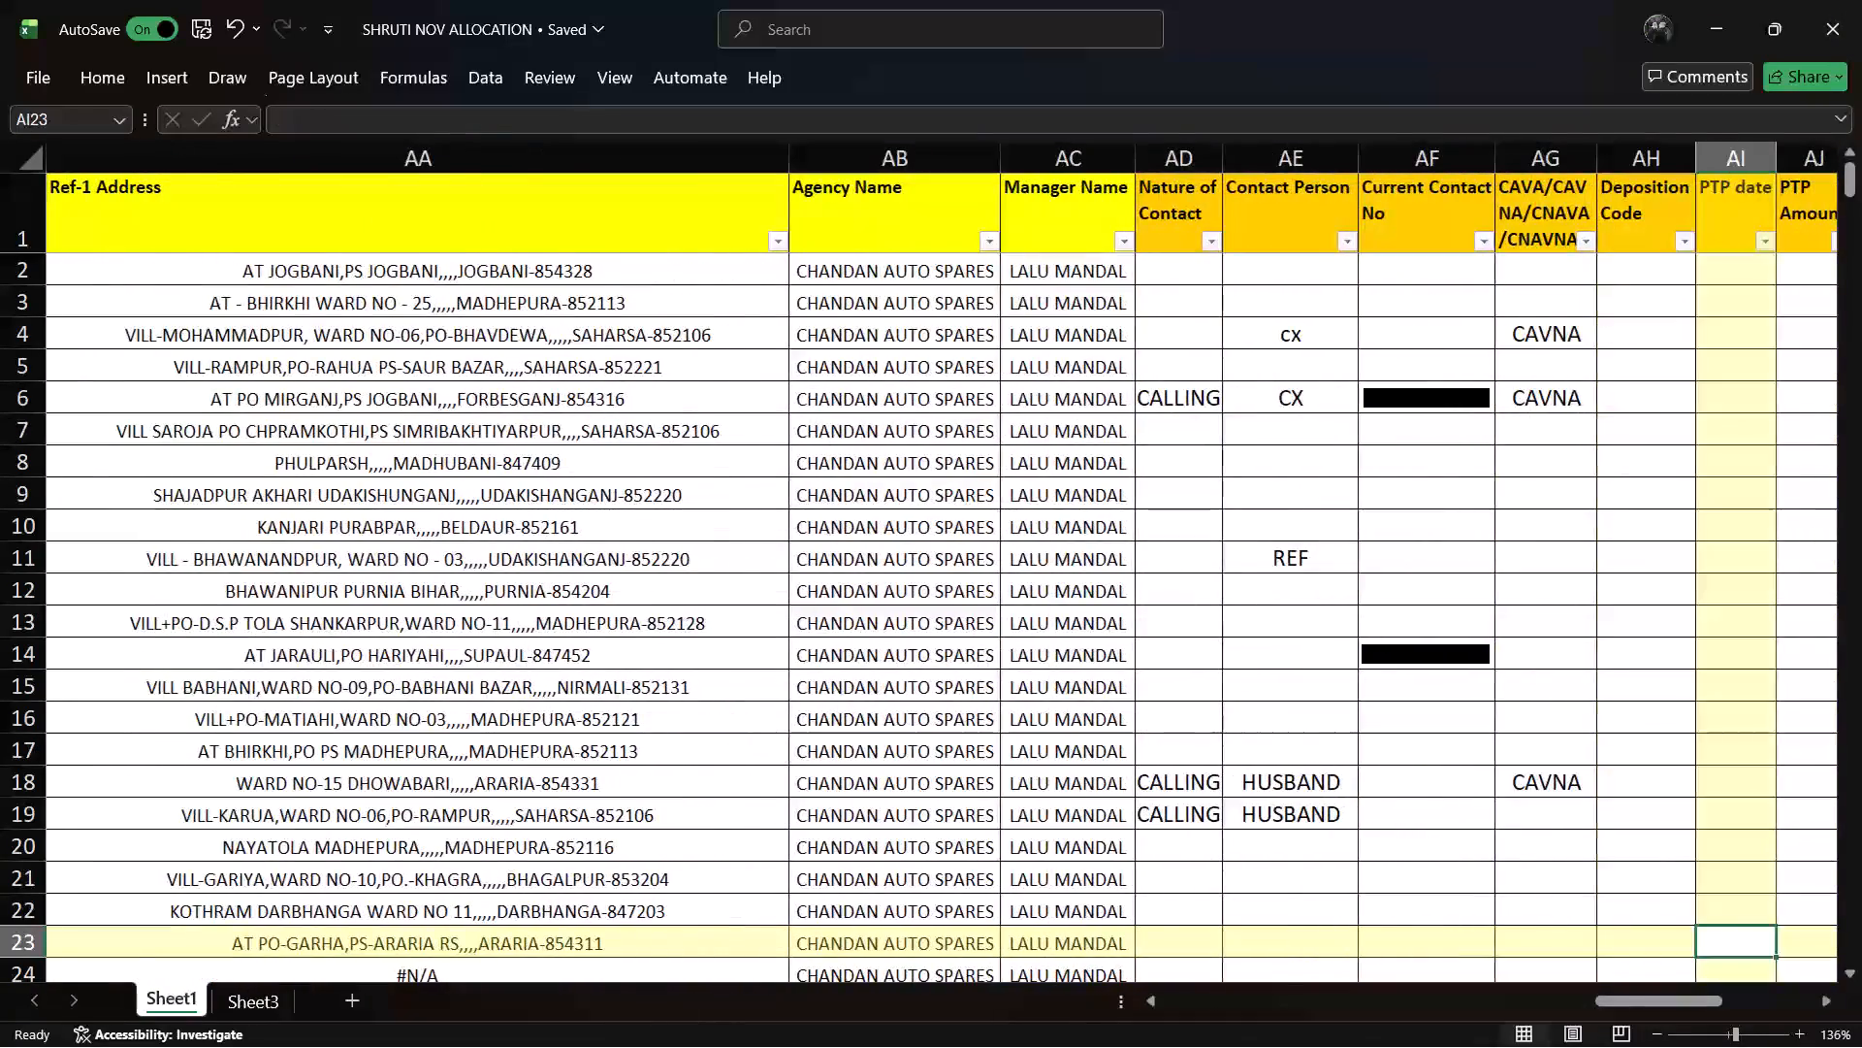
key(Right)
key(Right)
key(Right)
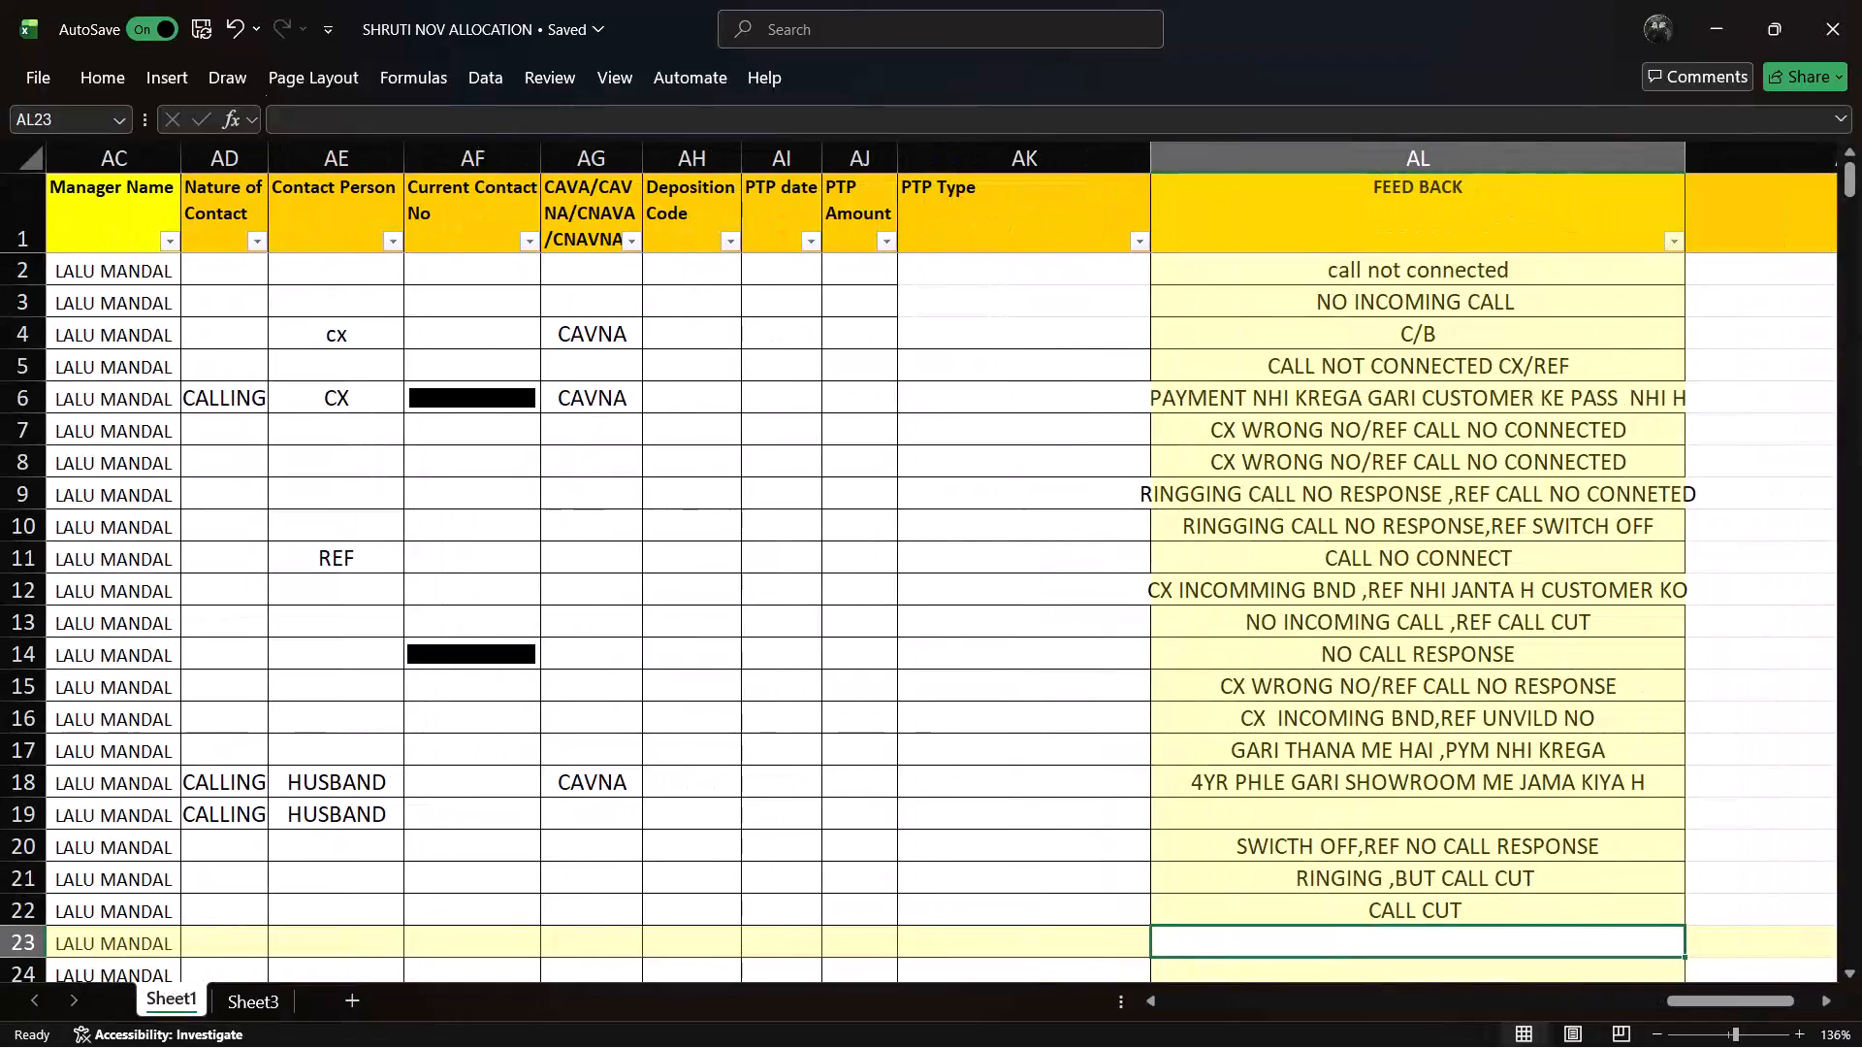
key(c)
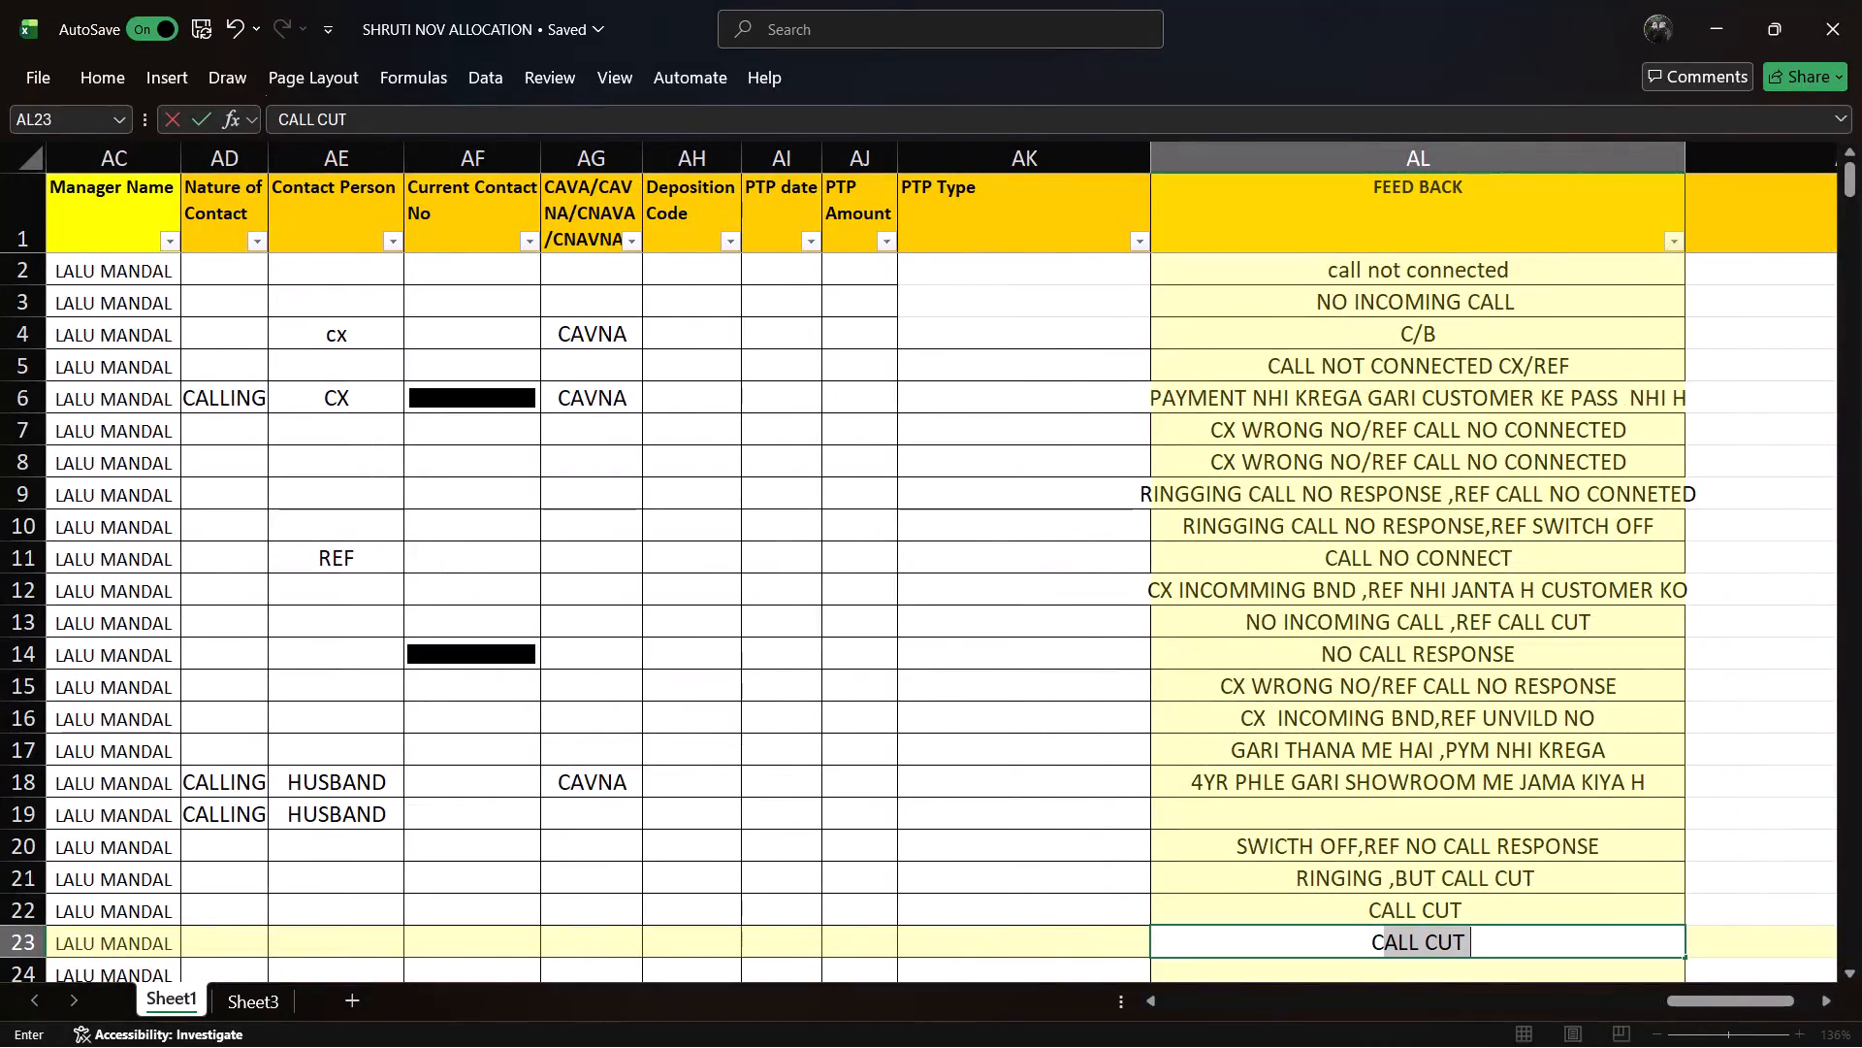
key(BackSpace)
key(BackSpace)
text(NO)
key(space)
text(INV)
key(BackSpace)
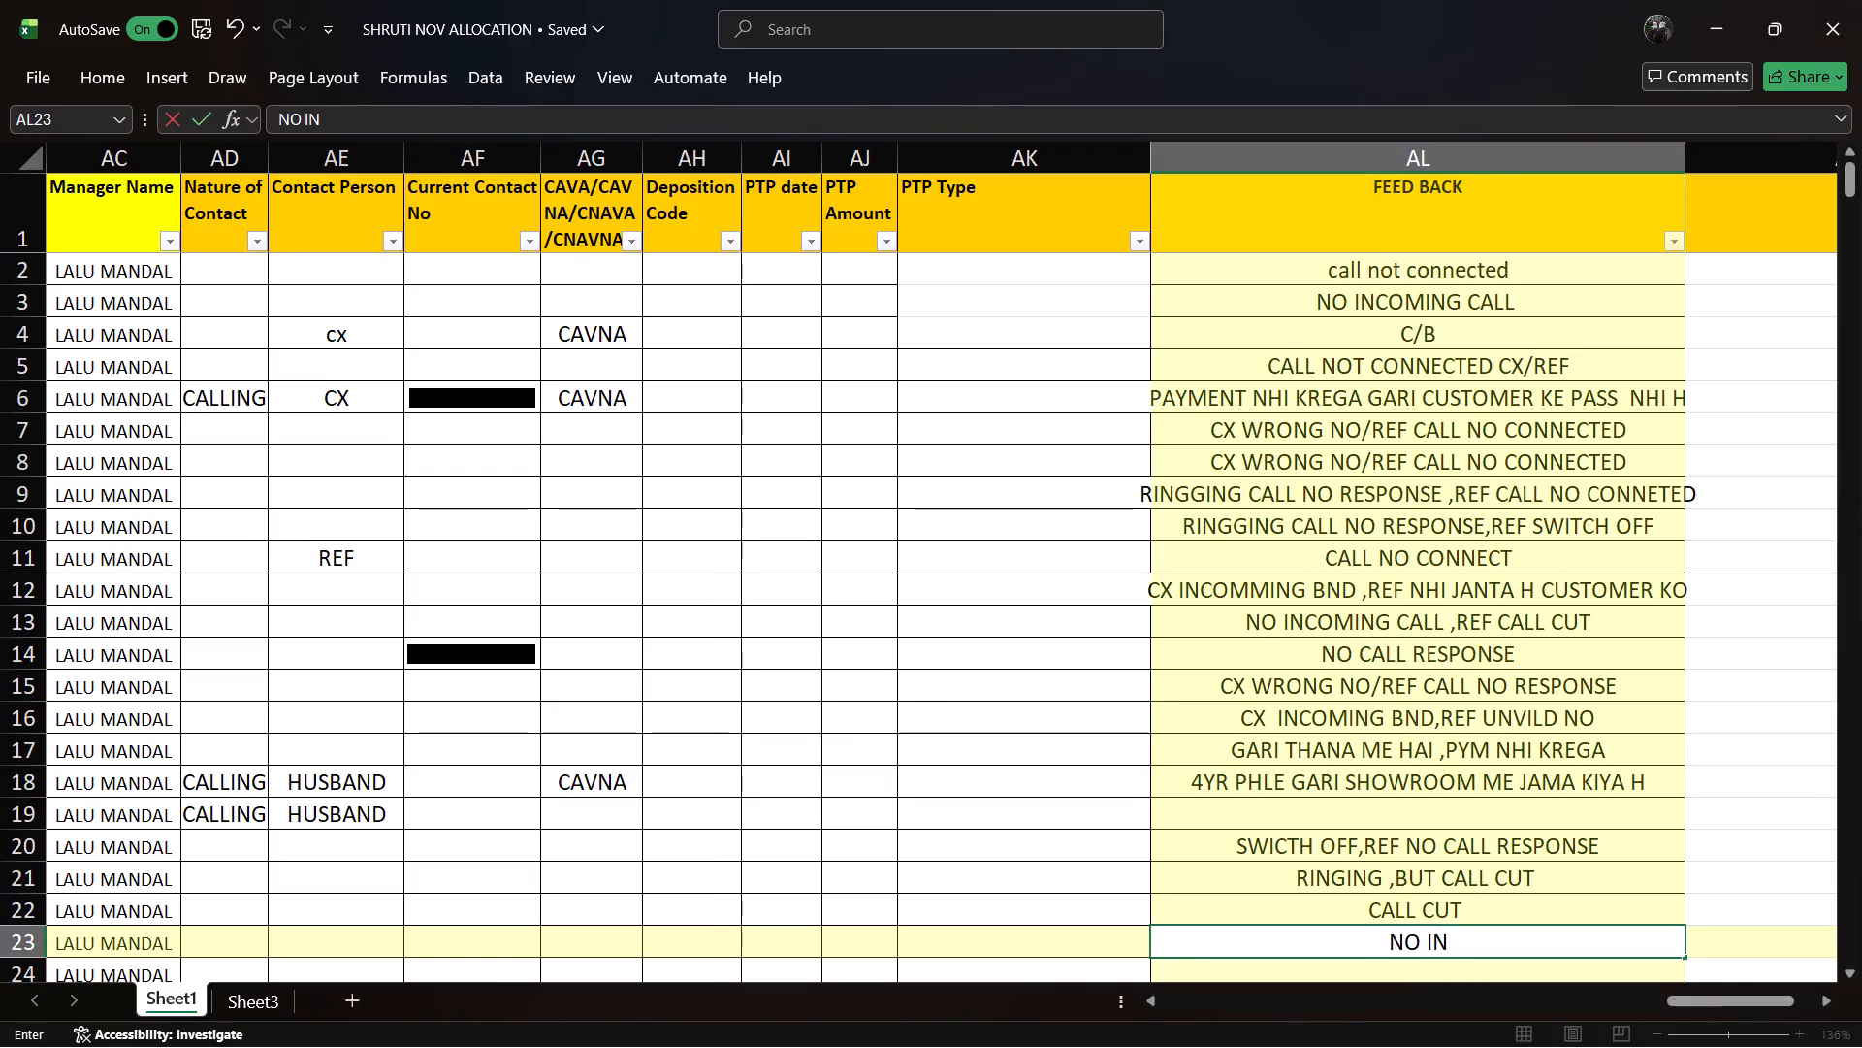
text(COMIG)
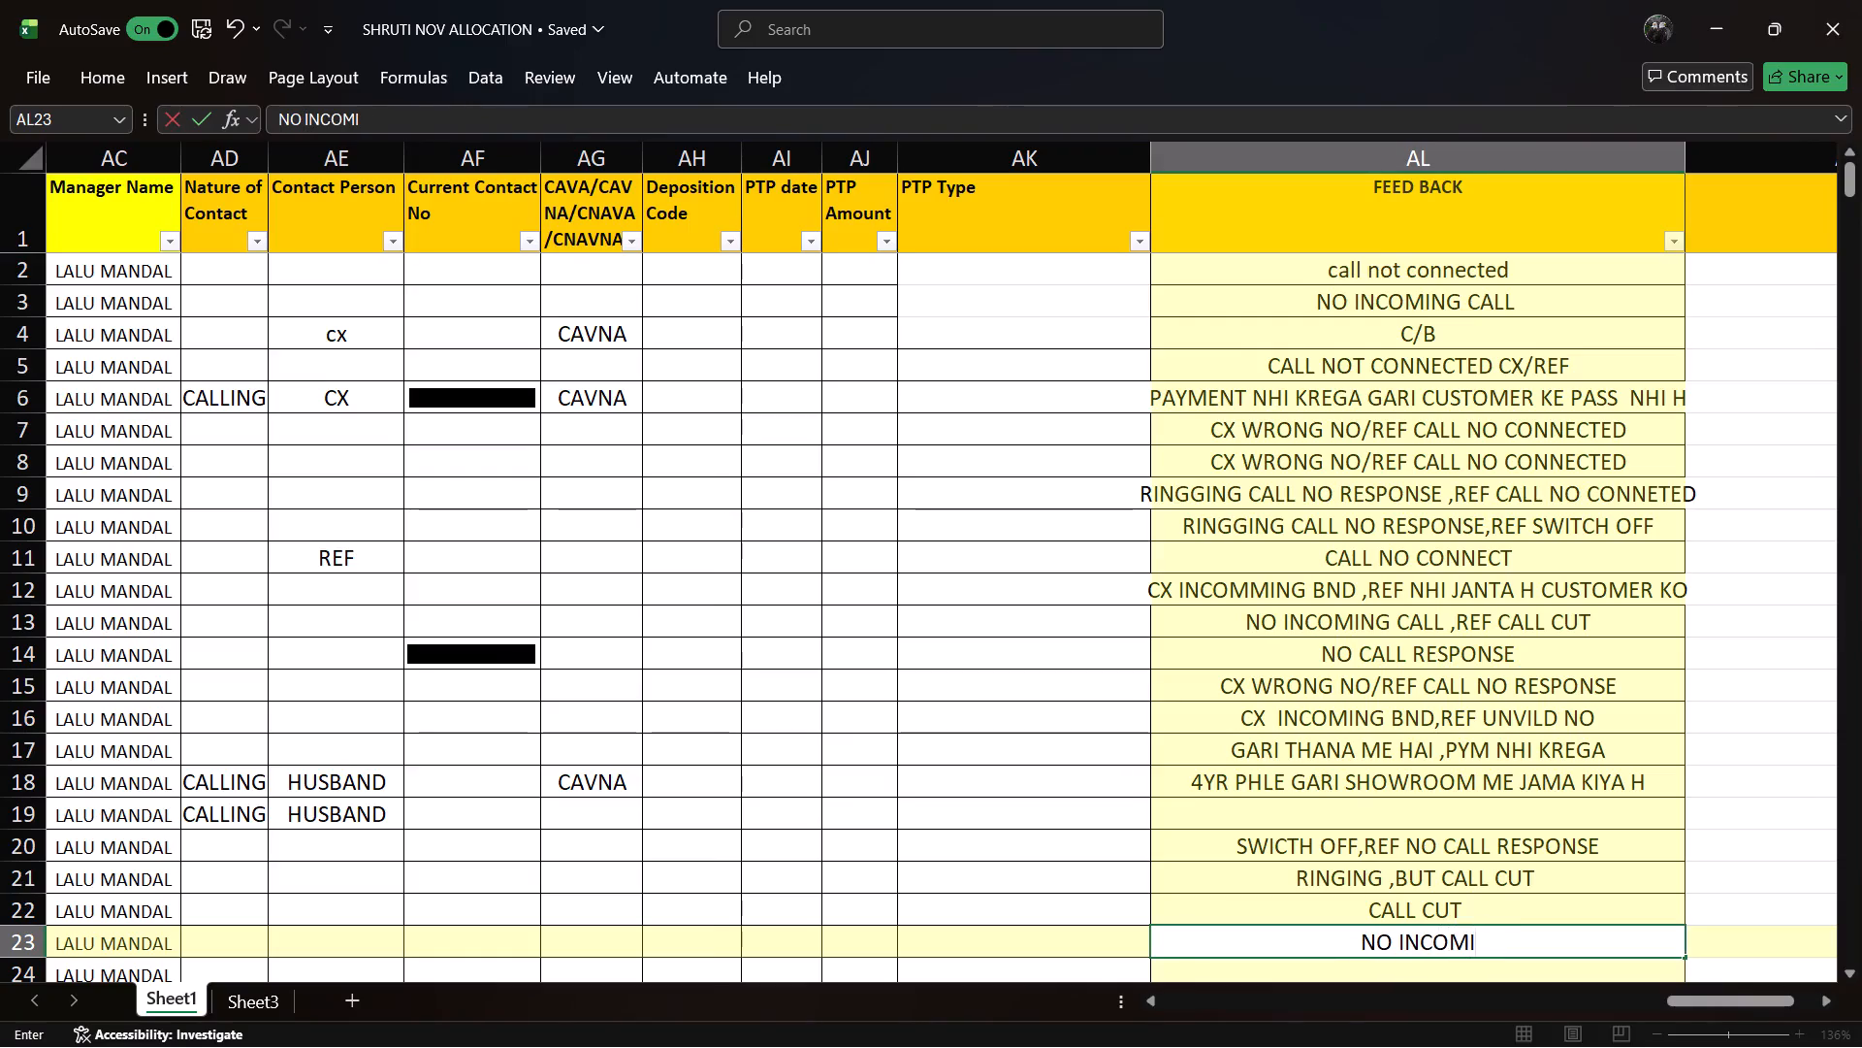
key(space)
key(comma)
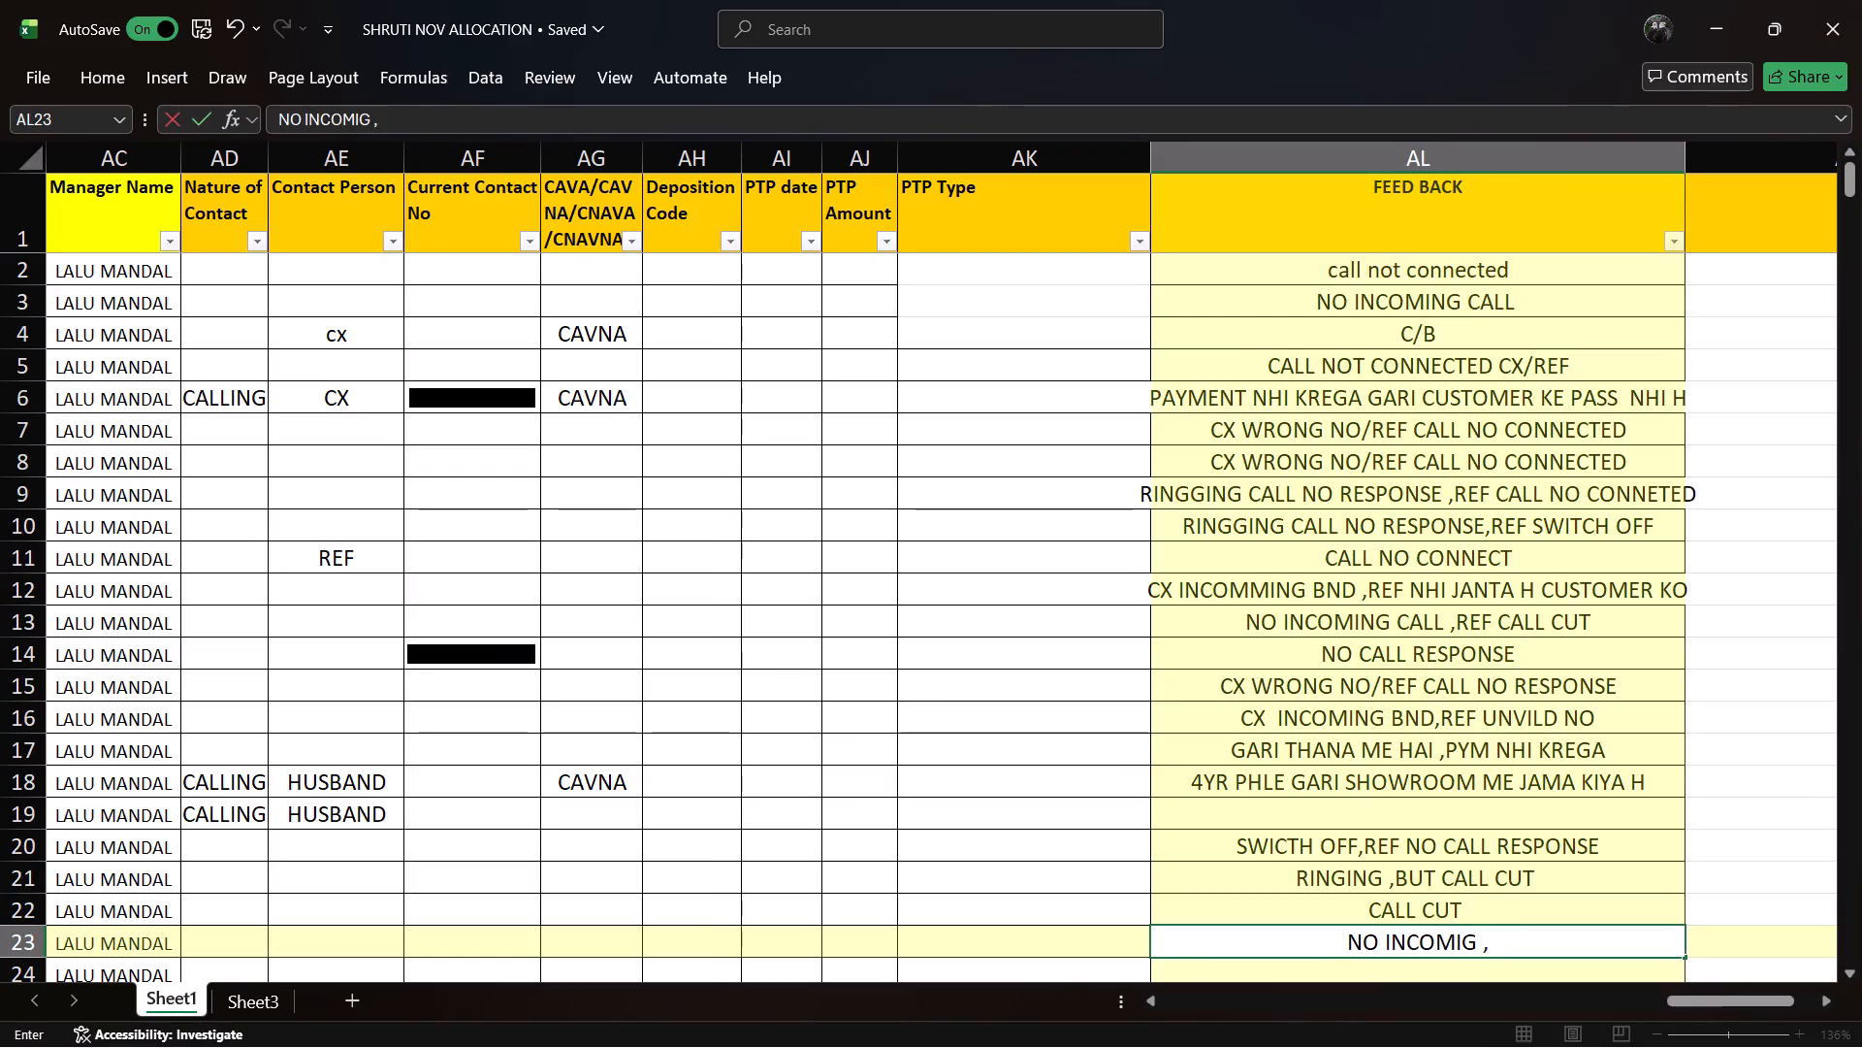
text(REF)
key(space)
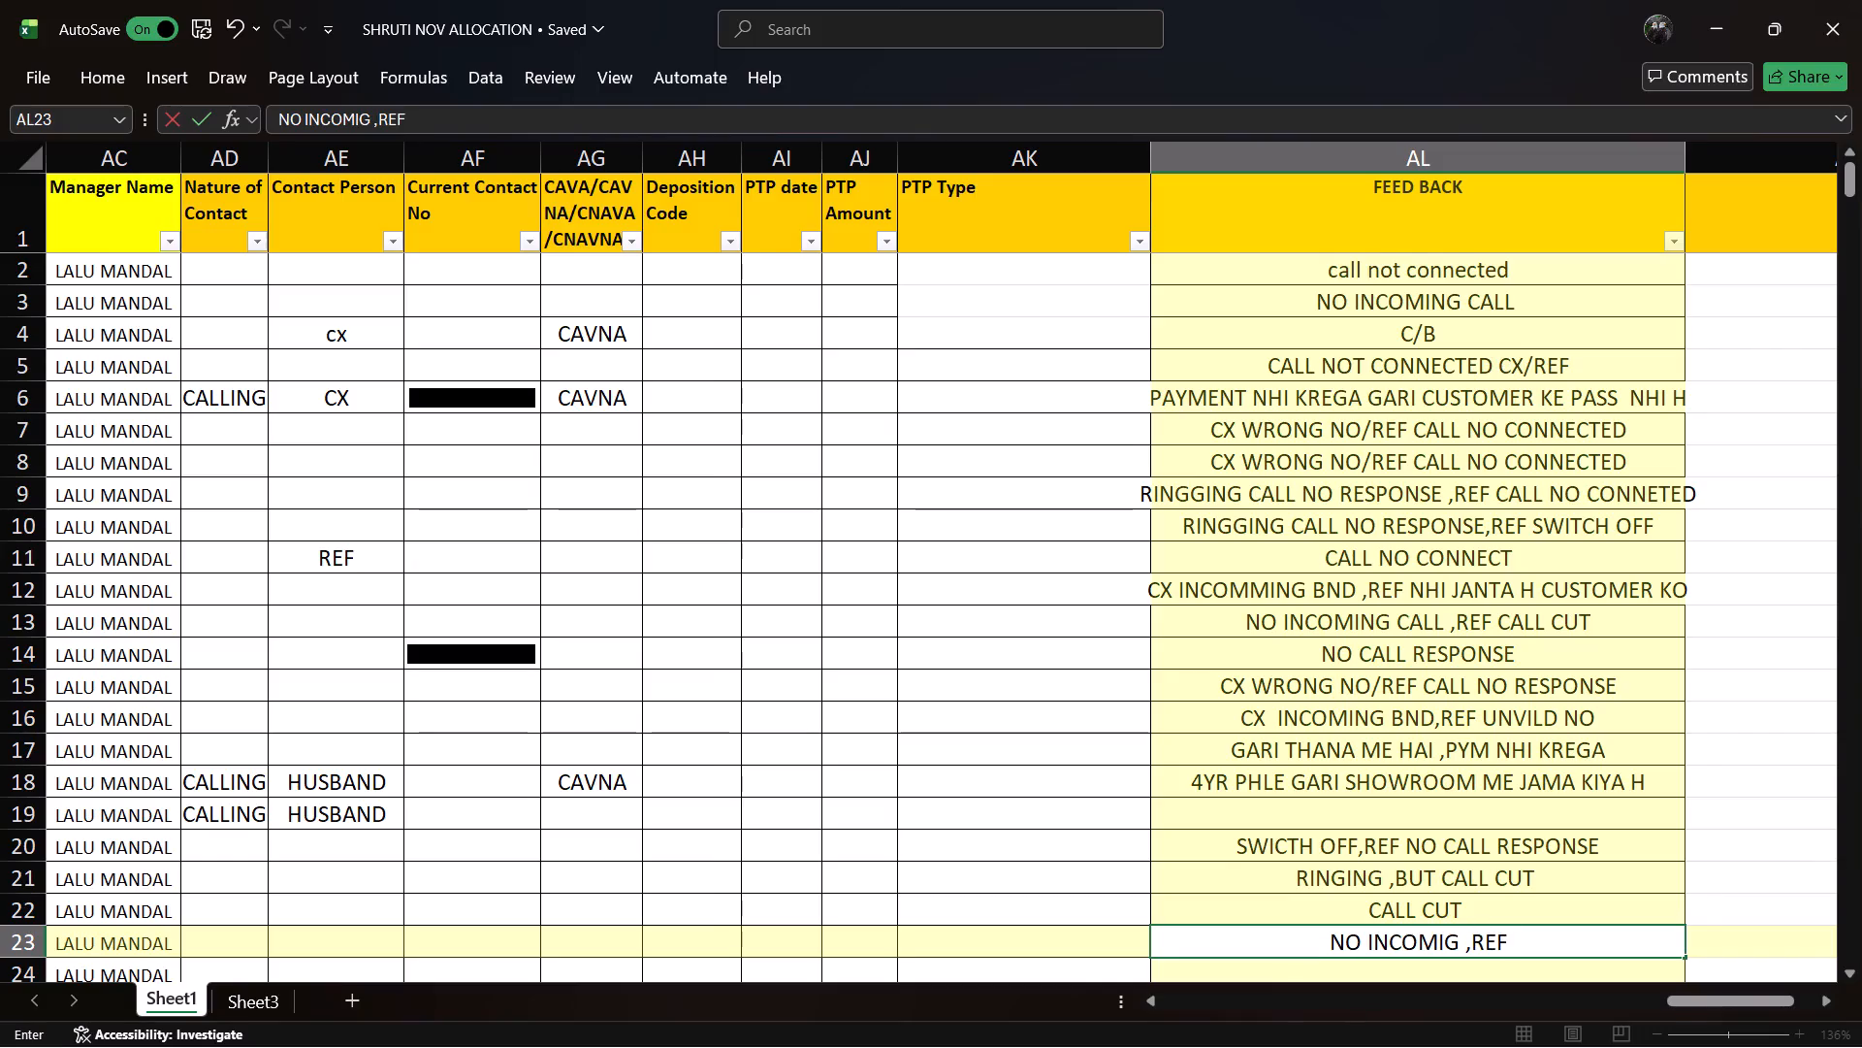
text(CALL N)
text(O RES)
text(PONCE)
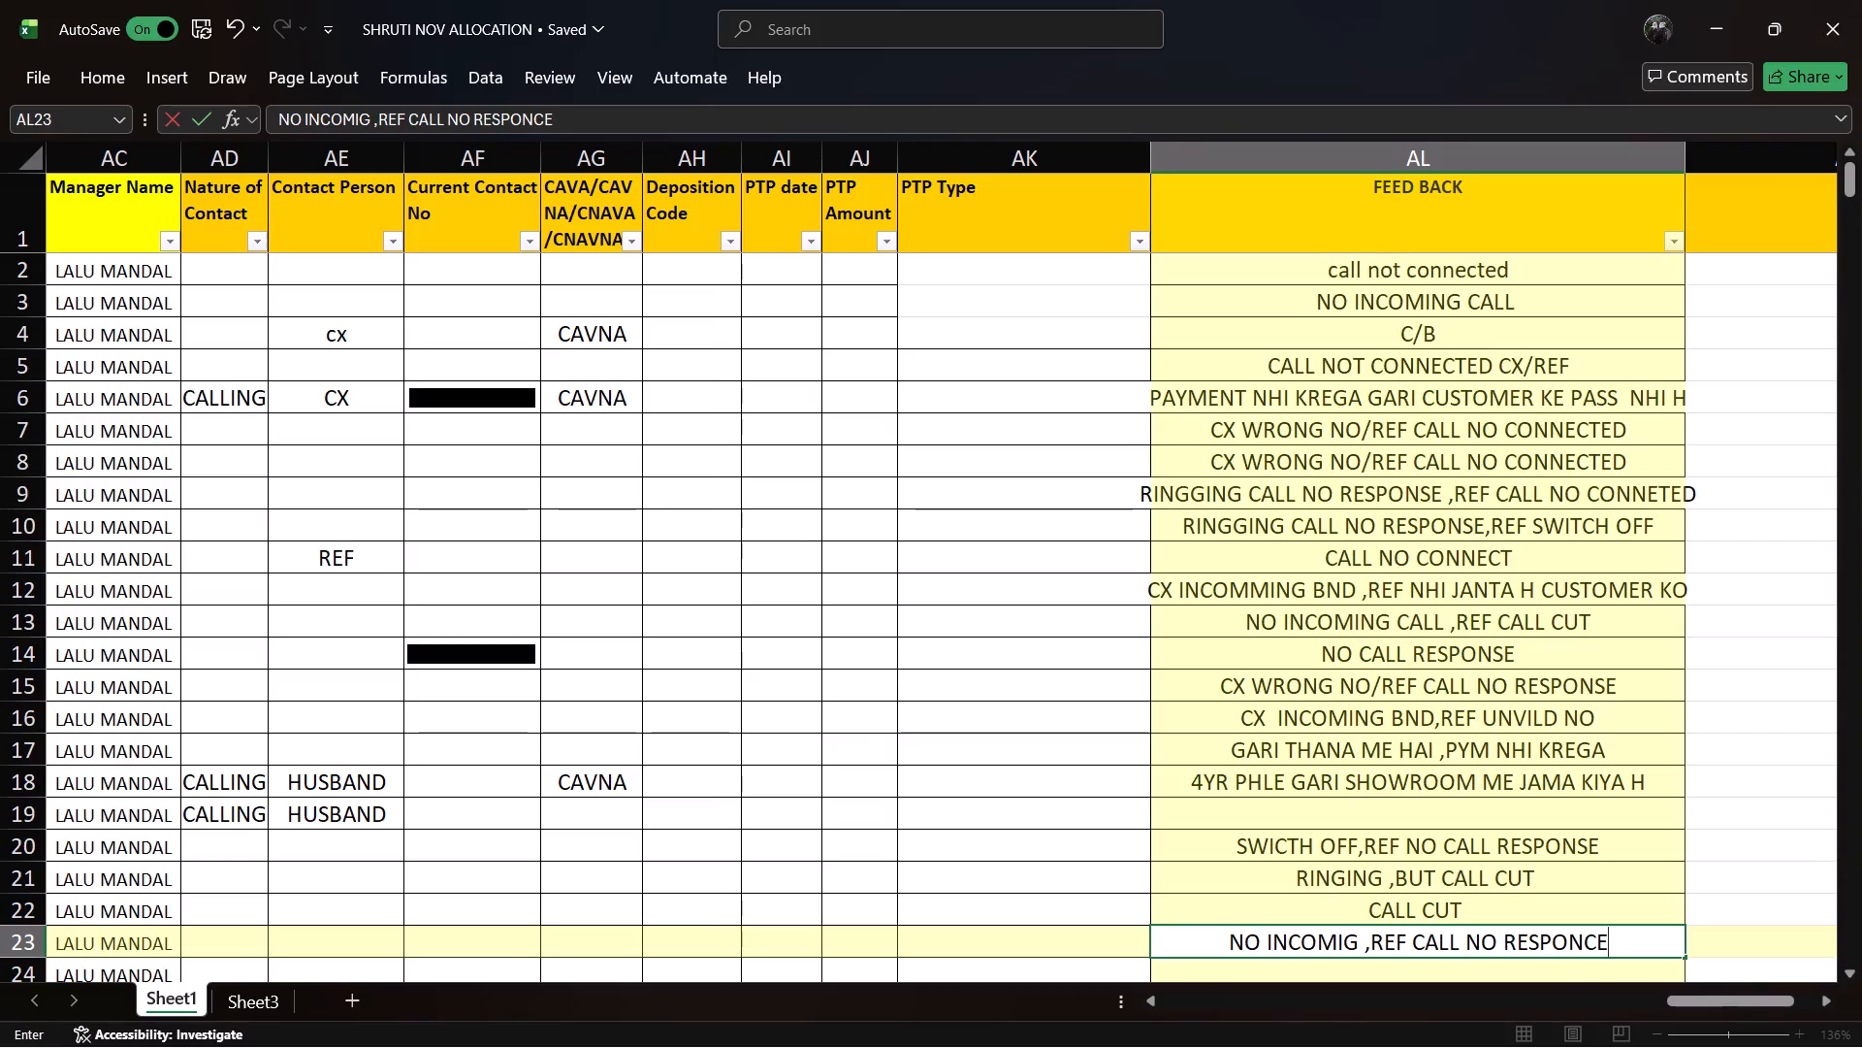
key(ctrl+s)
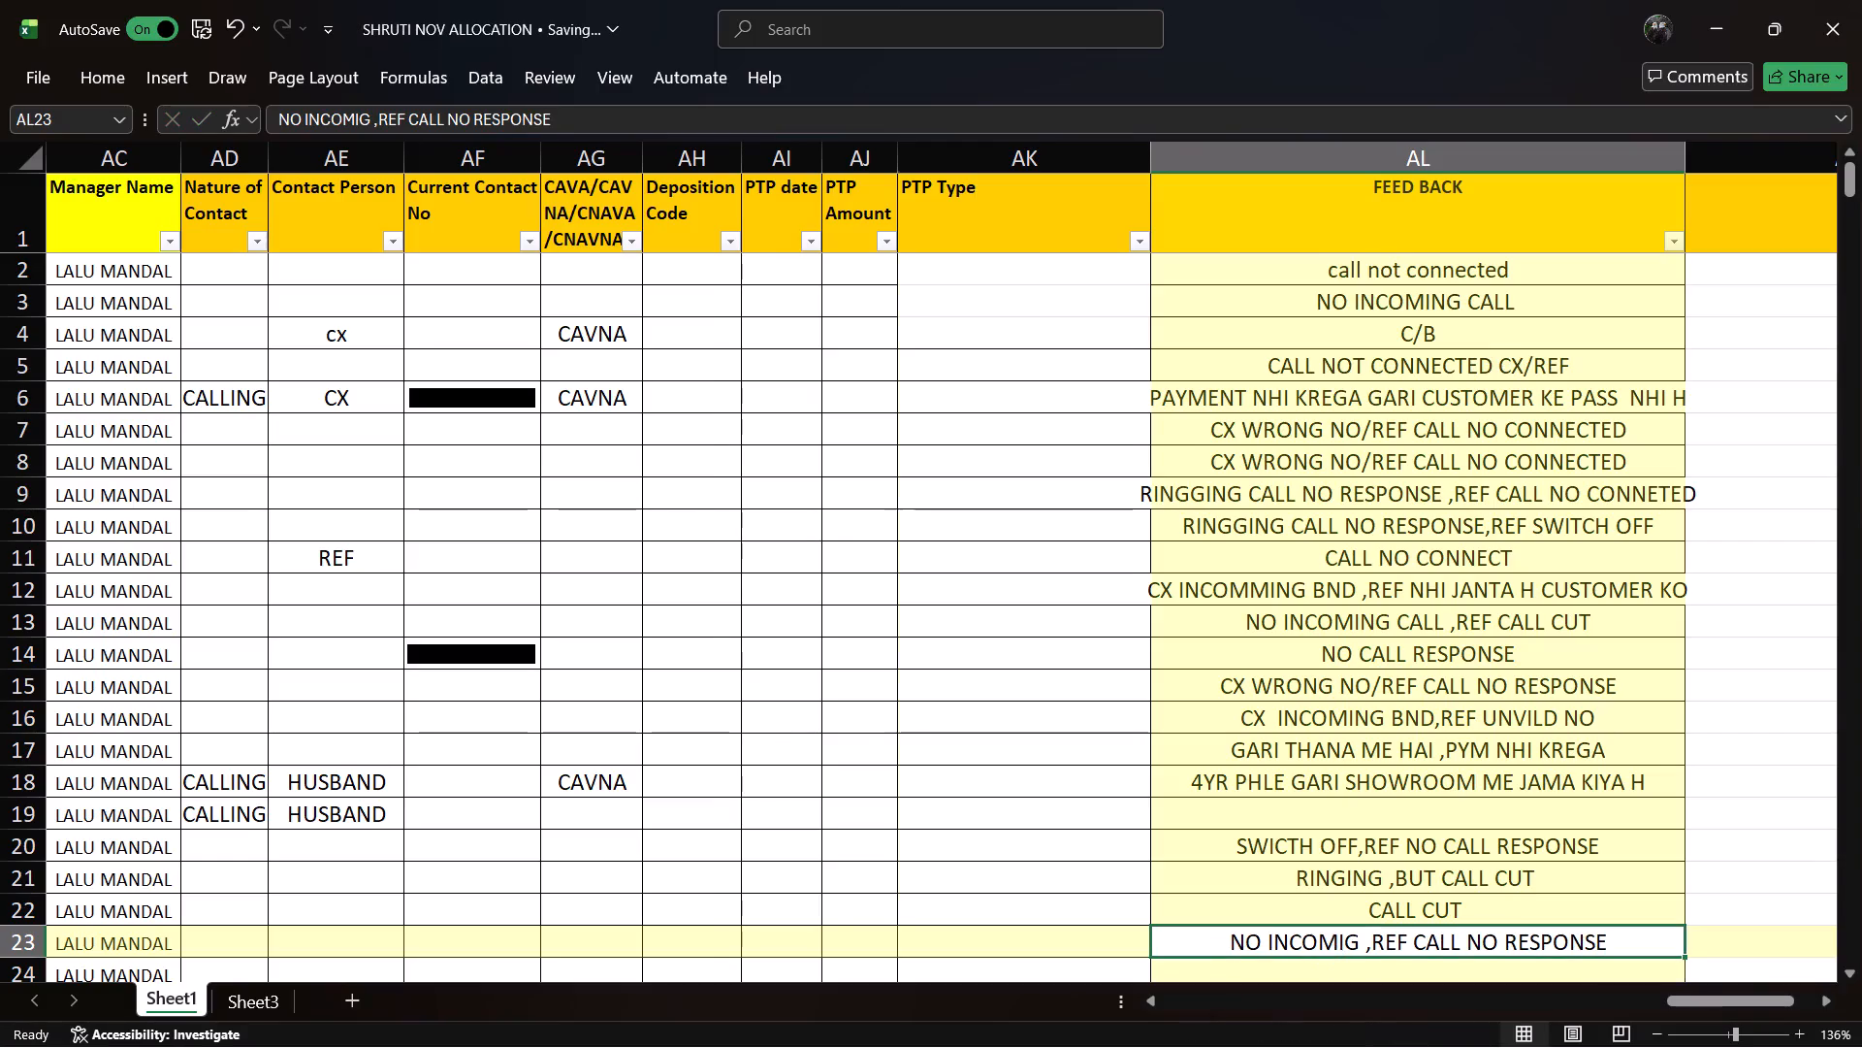
Return to the start of the records and examine row 24's loan number, customer name and mobile number.
key(Left)
key(Left)
key(Left)
key(Left)
key(Left)
key(Left)
key(Left)
key(Left)
key(Left)
key(Left)
key(Left)
key(Left)
key(Left)
key(Left)
key(Left)
key(Left)
key(Left)
key(Left)
key(Left)
key(Left)
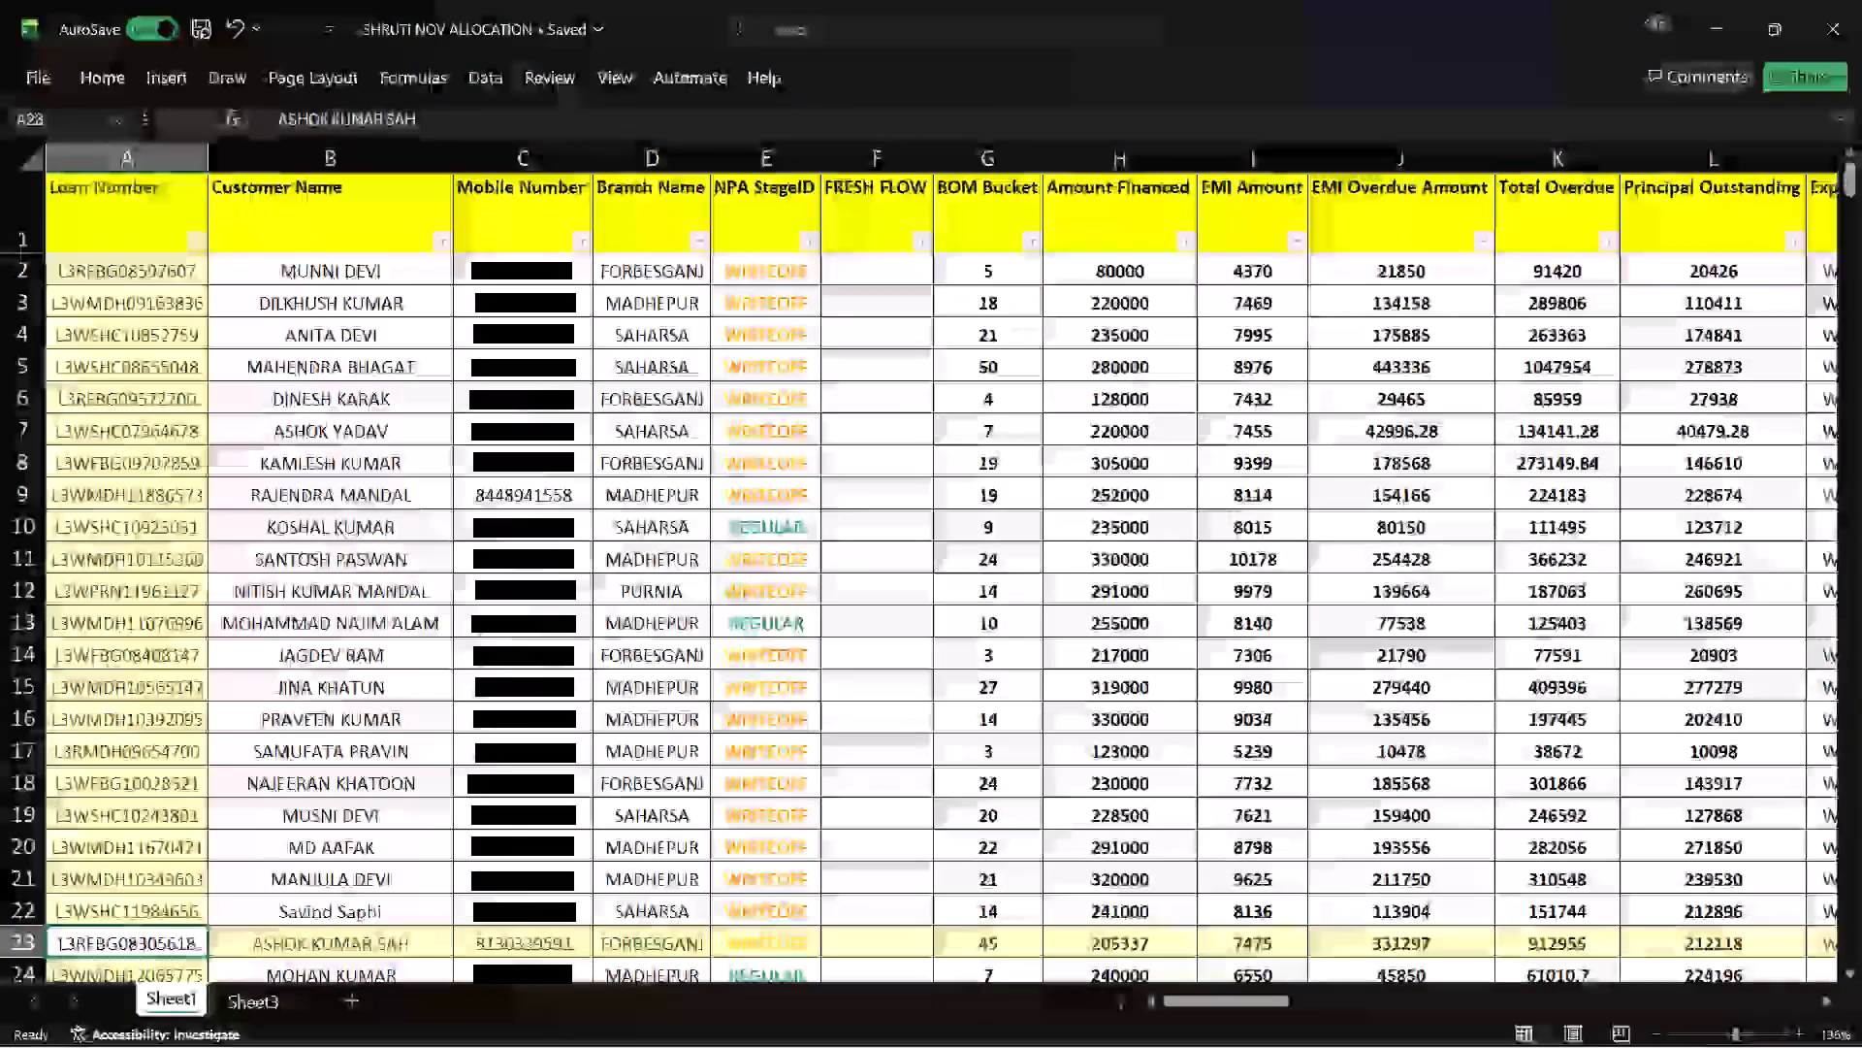
key(Down)
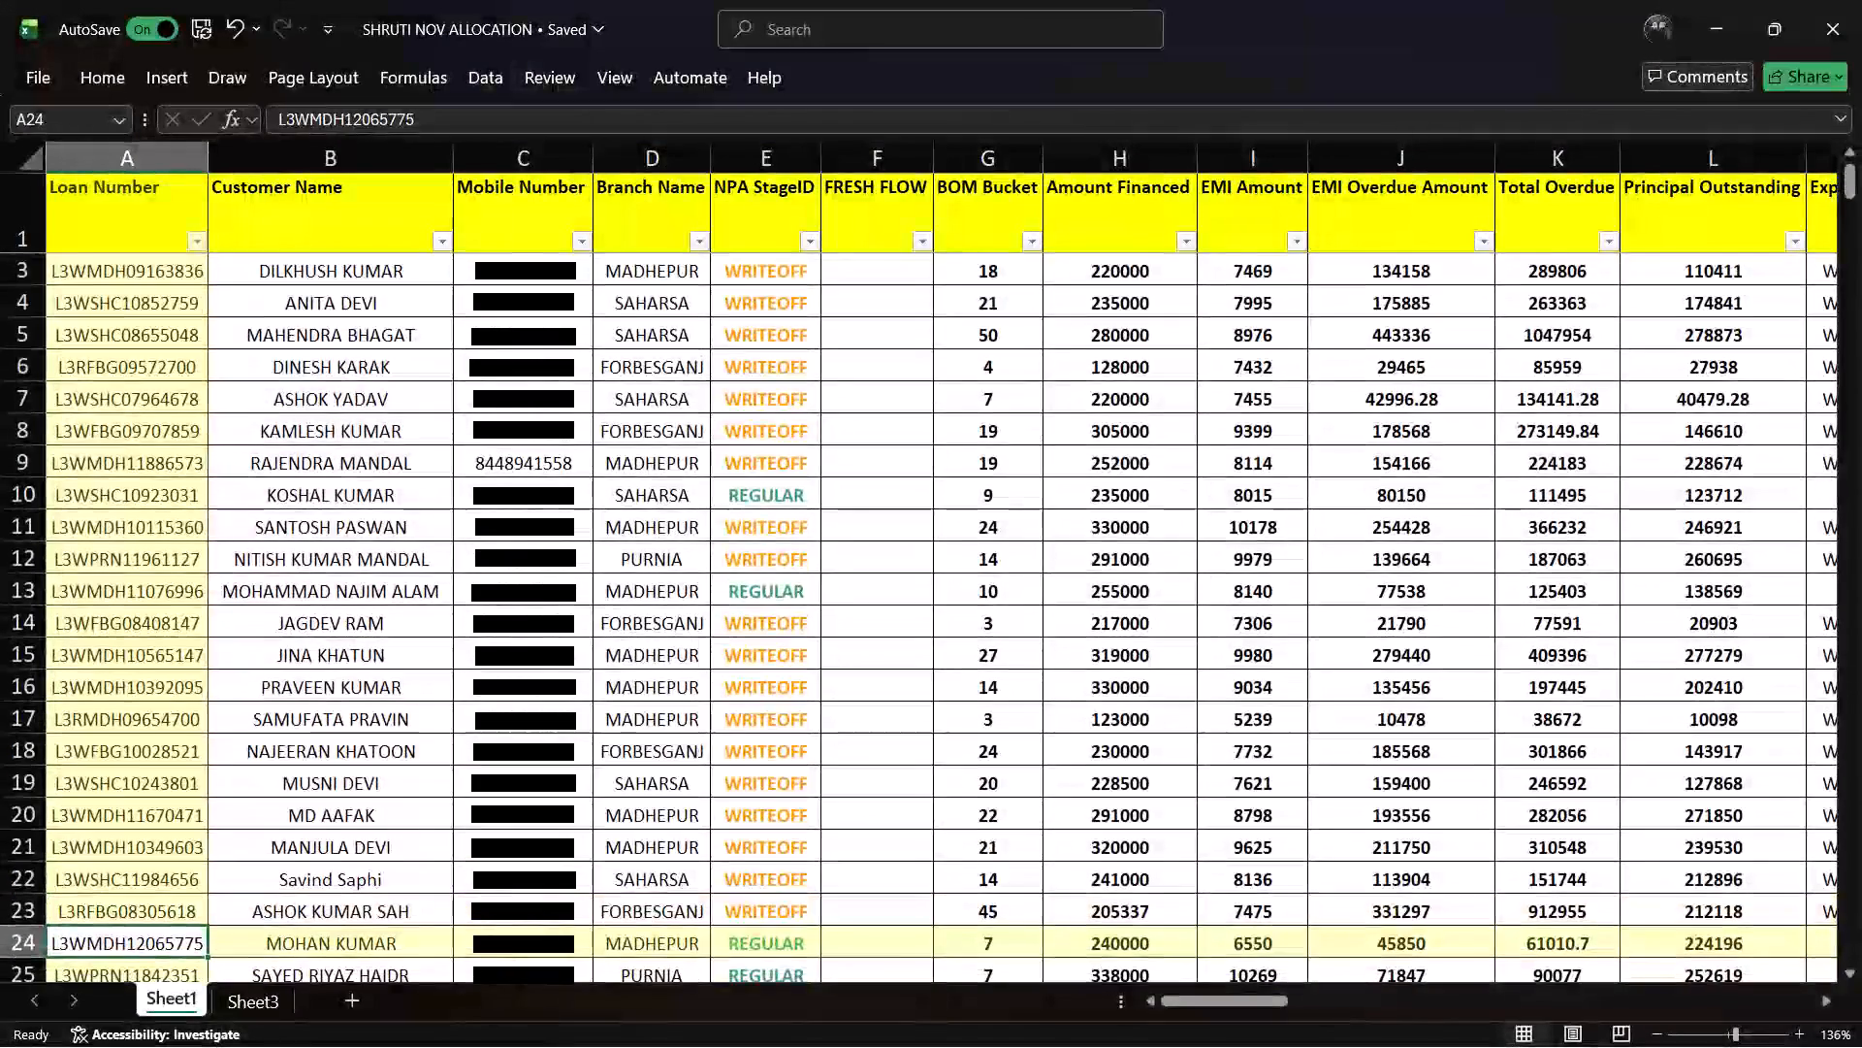
key(Right)
key(Right)
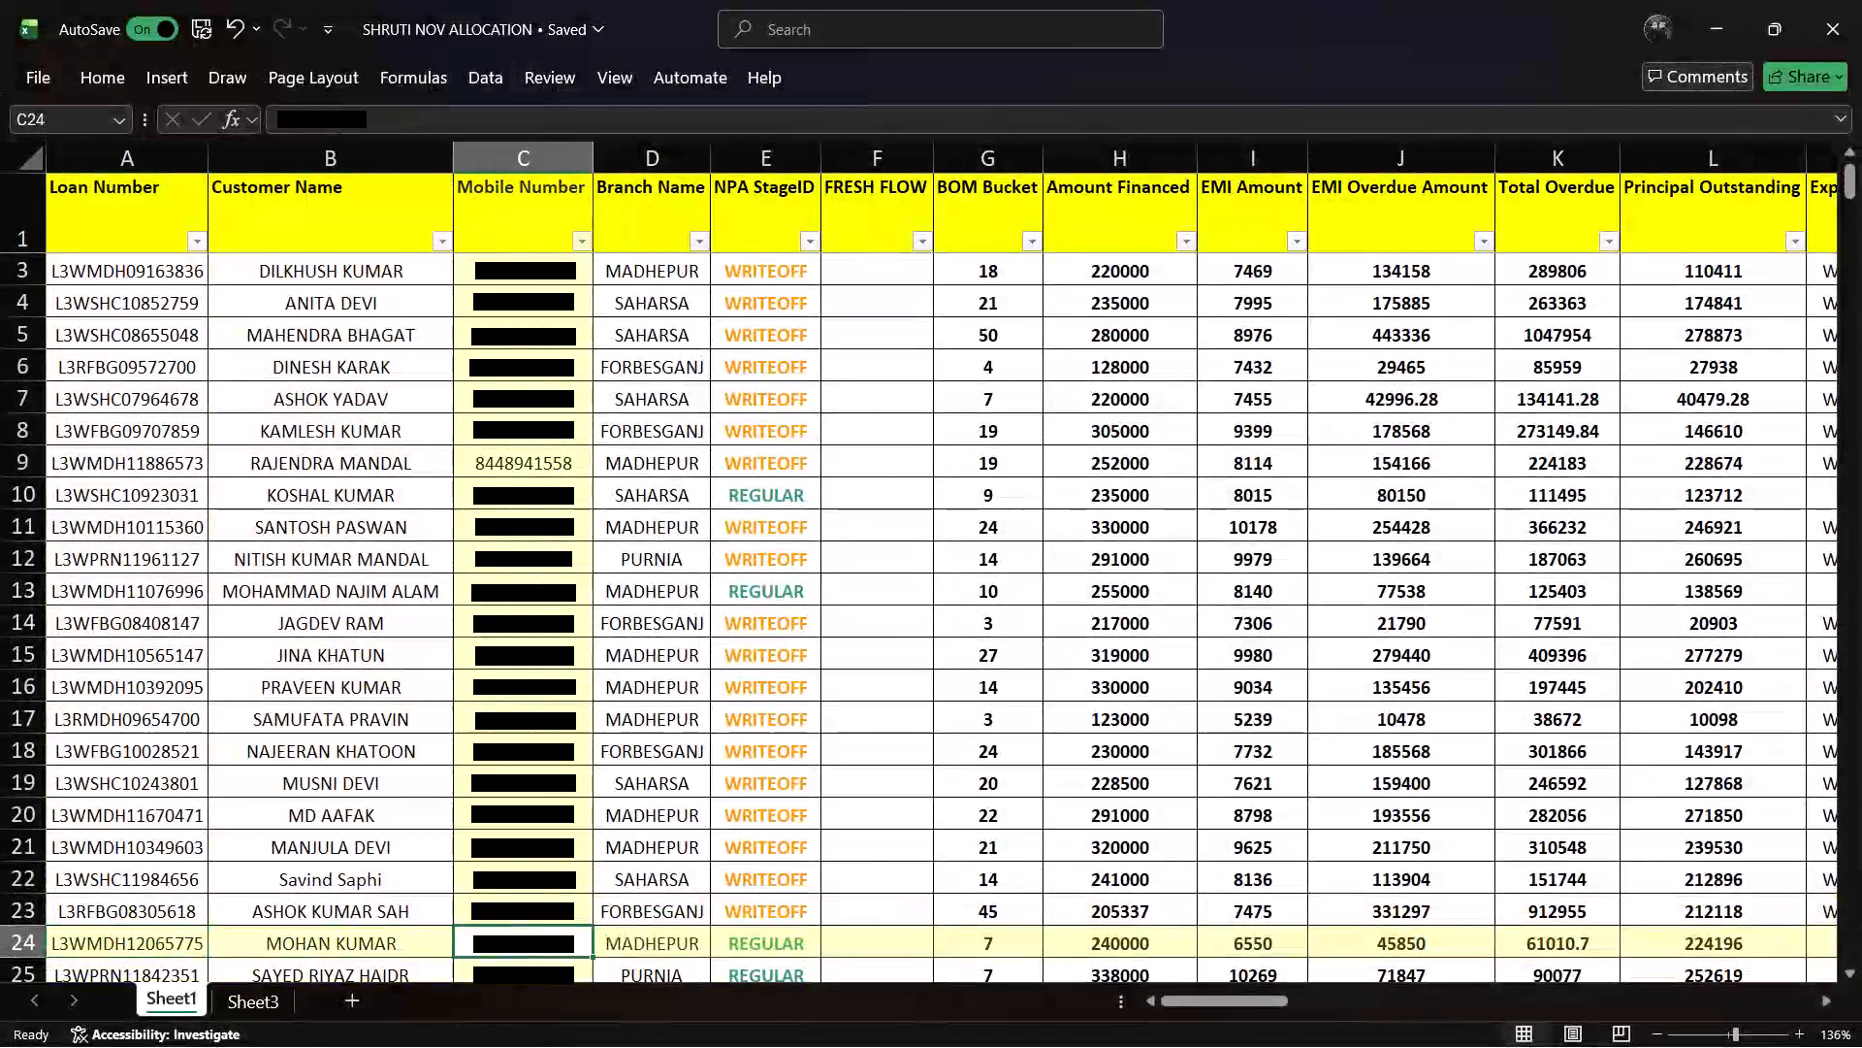
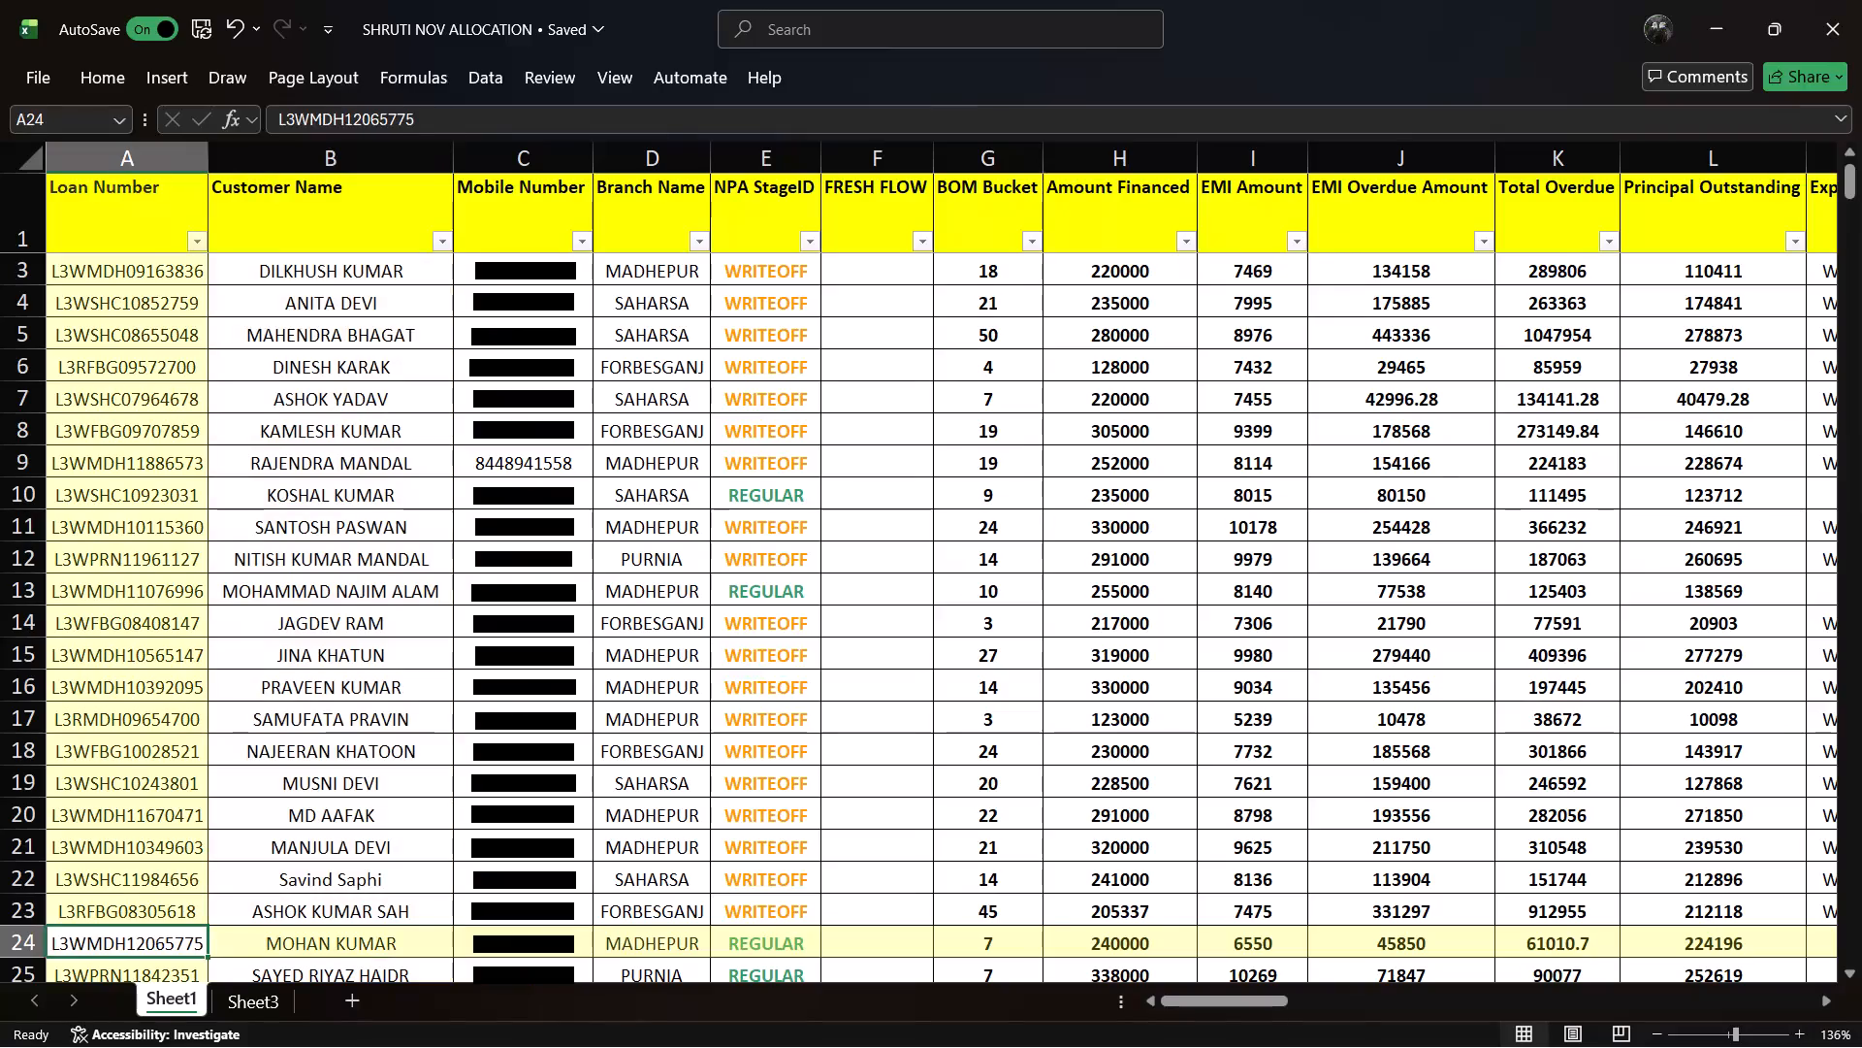
Check the EMI overdue amount in row 24 and move back to the start of that record.
key(Left)
click(1330, 956)
key(Left)
key(Left)
key(Left)
key(Left)
key(Left)
key(Left)
key(Left)
key(Left)
key(Left)
key(Left)
key(Left)
key(Left)
key(Left)
key(Left)
key(Left)
key(Left)
key(Left)
key(Left)
key(Left)
key(Left)
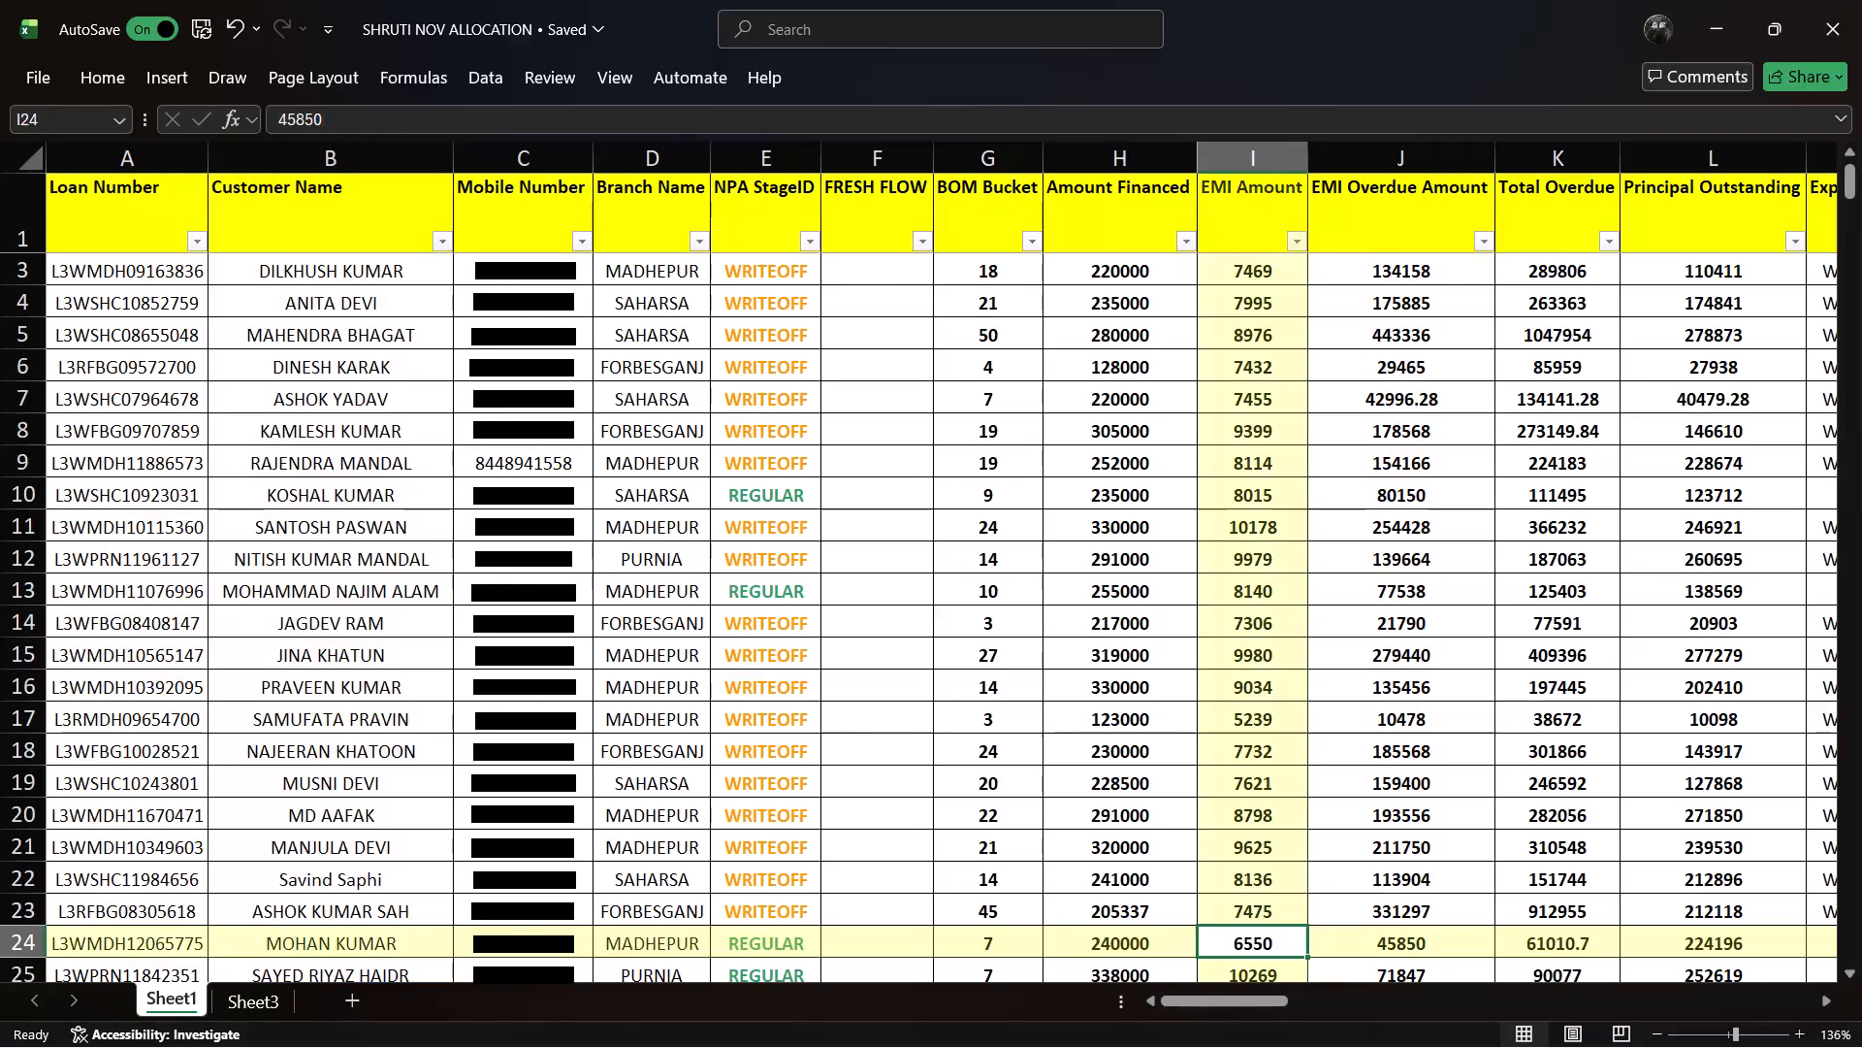
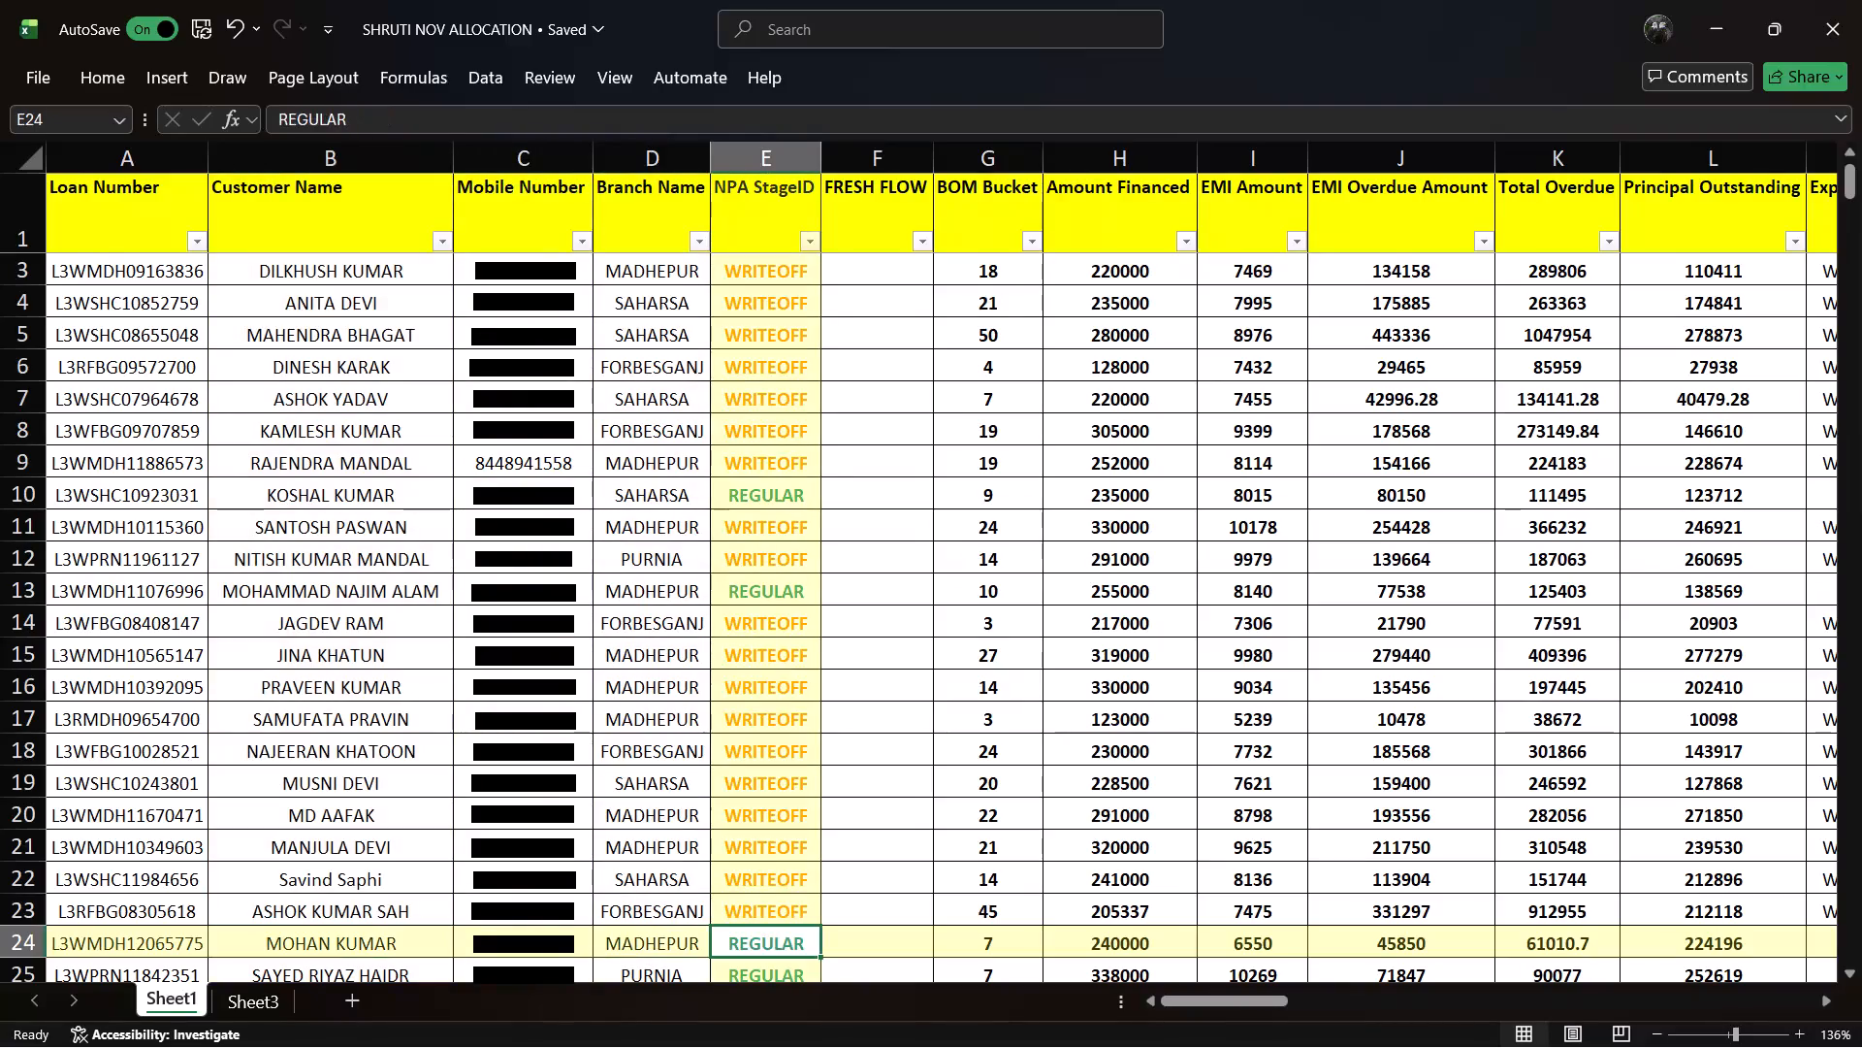
Review the row 24 record across its loan amounts, expiry, FoS name, residence address, vehicle and reference details.
key(Right)
key(Right)
key(Right)
key(Right)
key(Right)
key(Right)
key(Right)
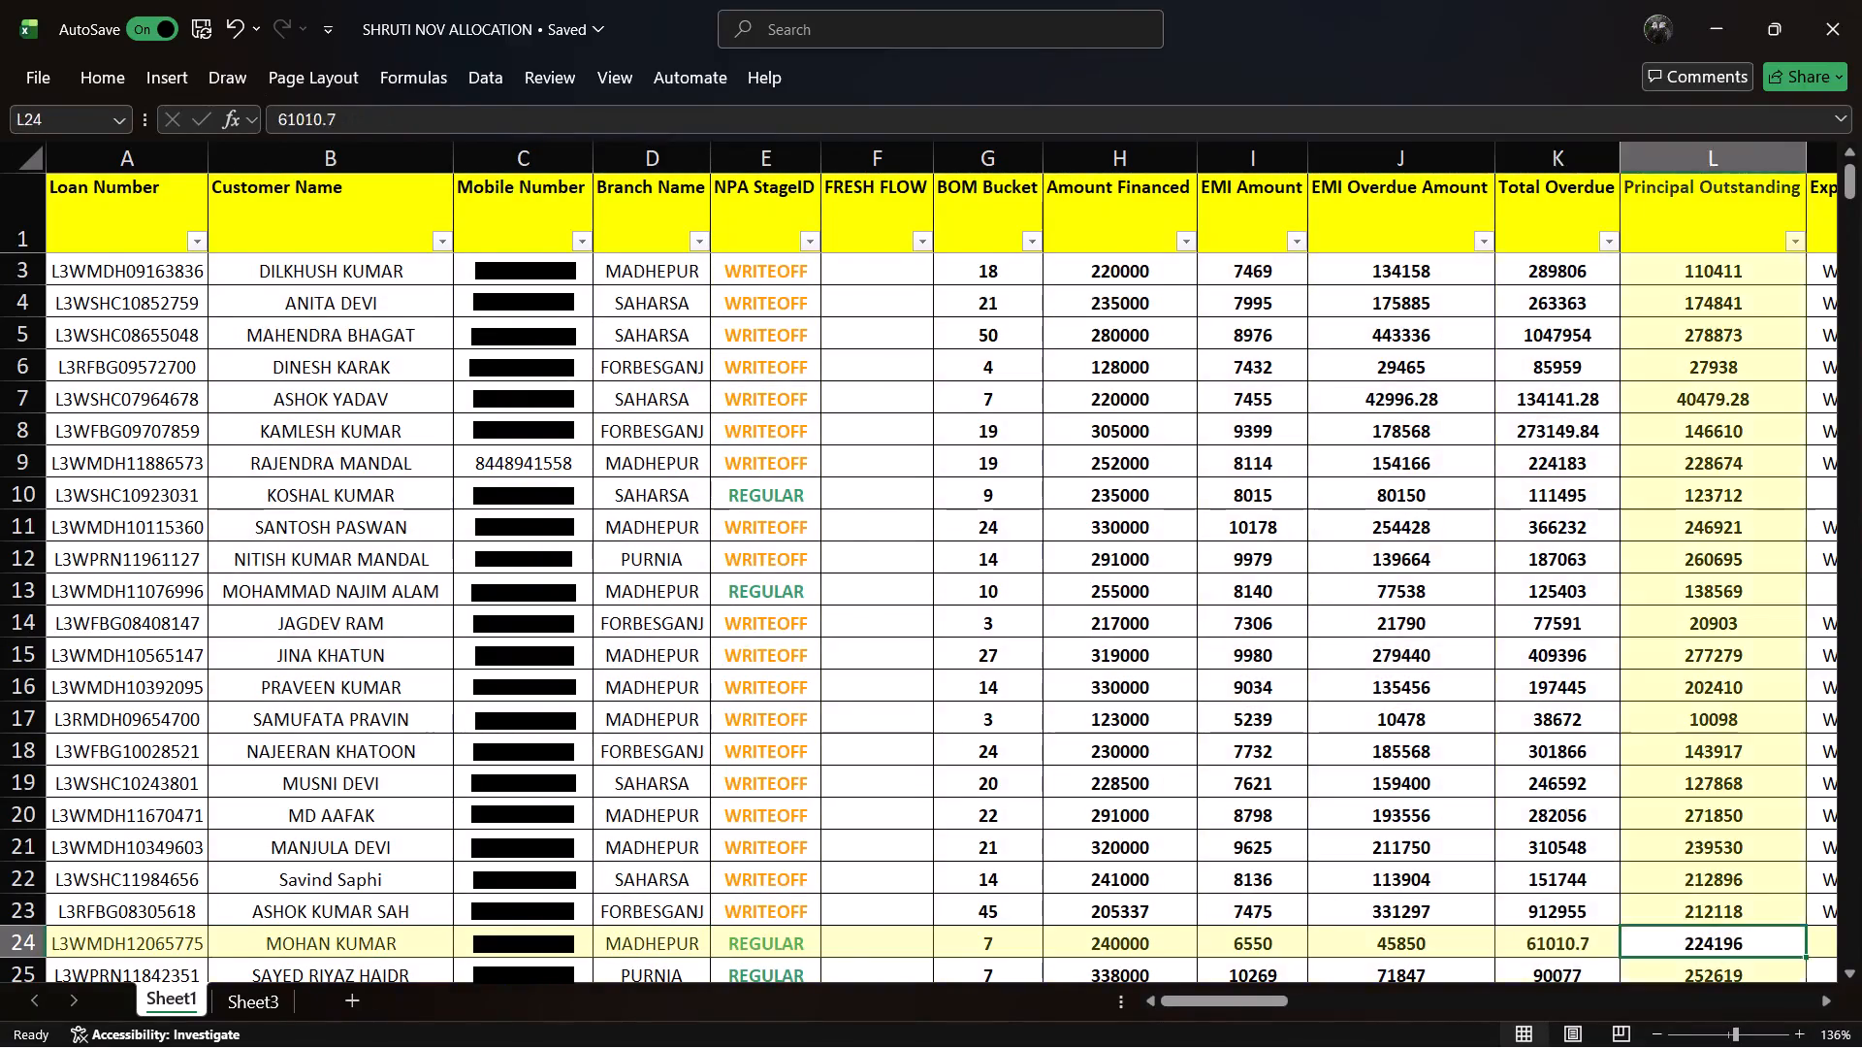
key(Right)
key(Right)
key(Right)
key(Right)
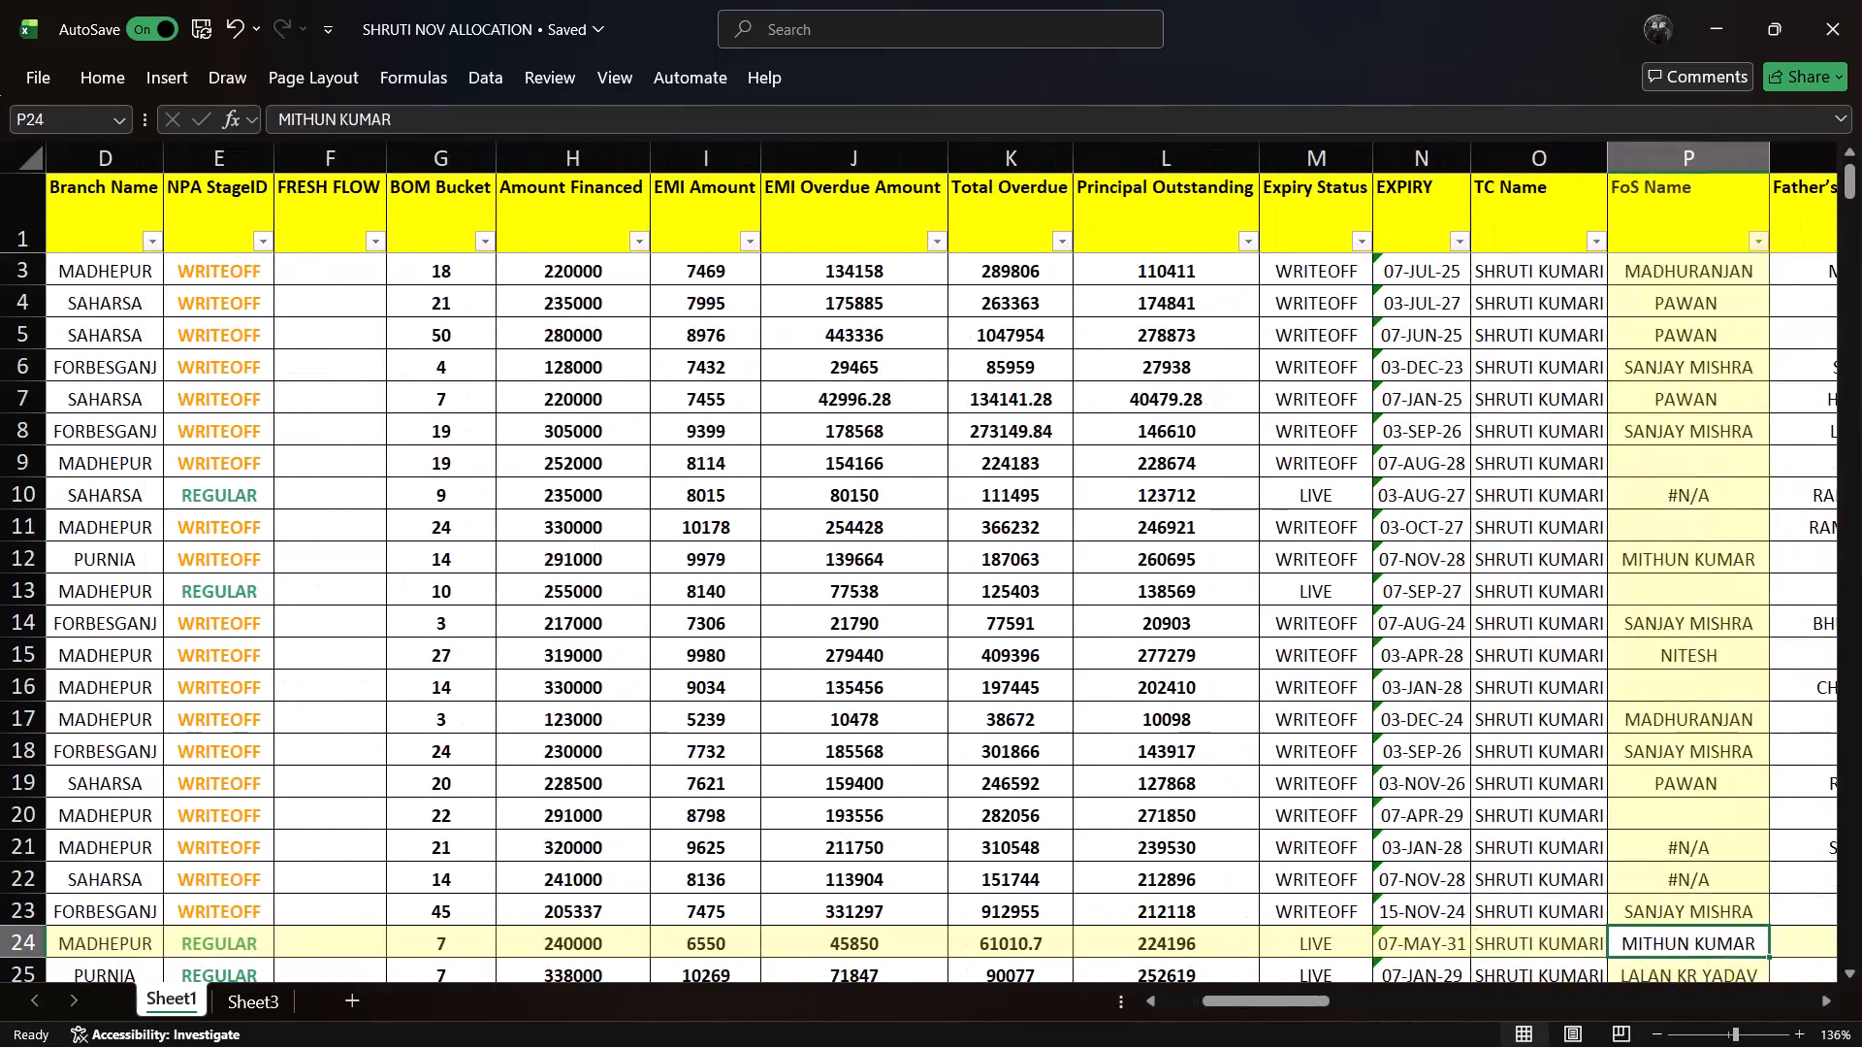
key(Right)
key(Right)
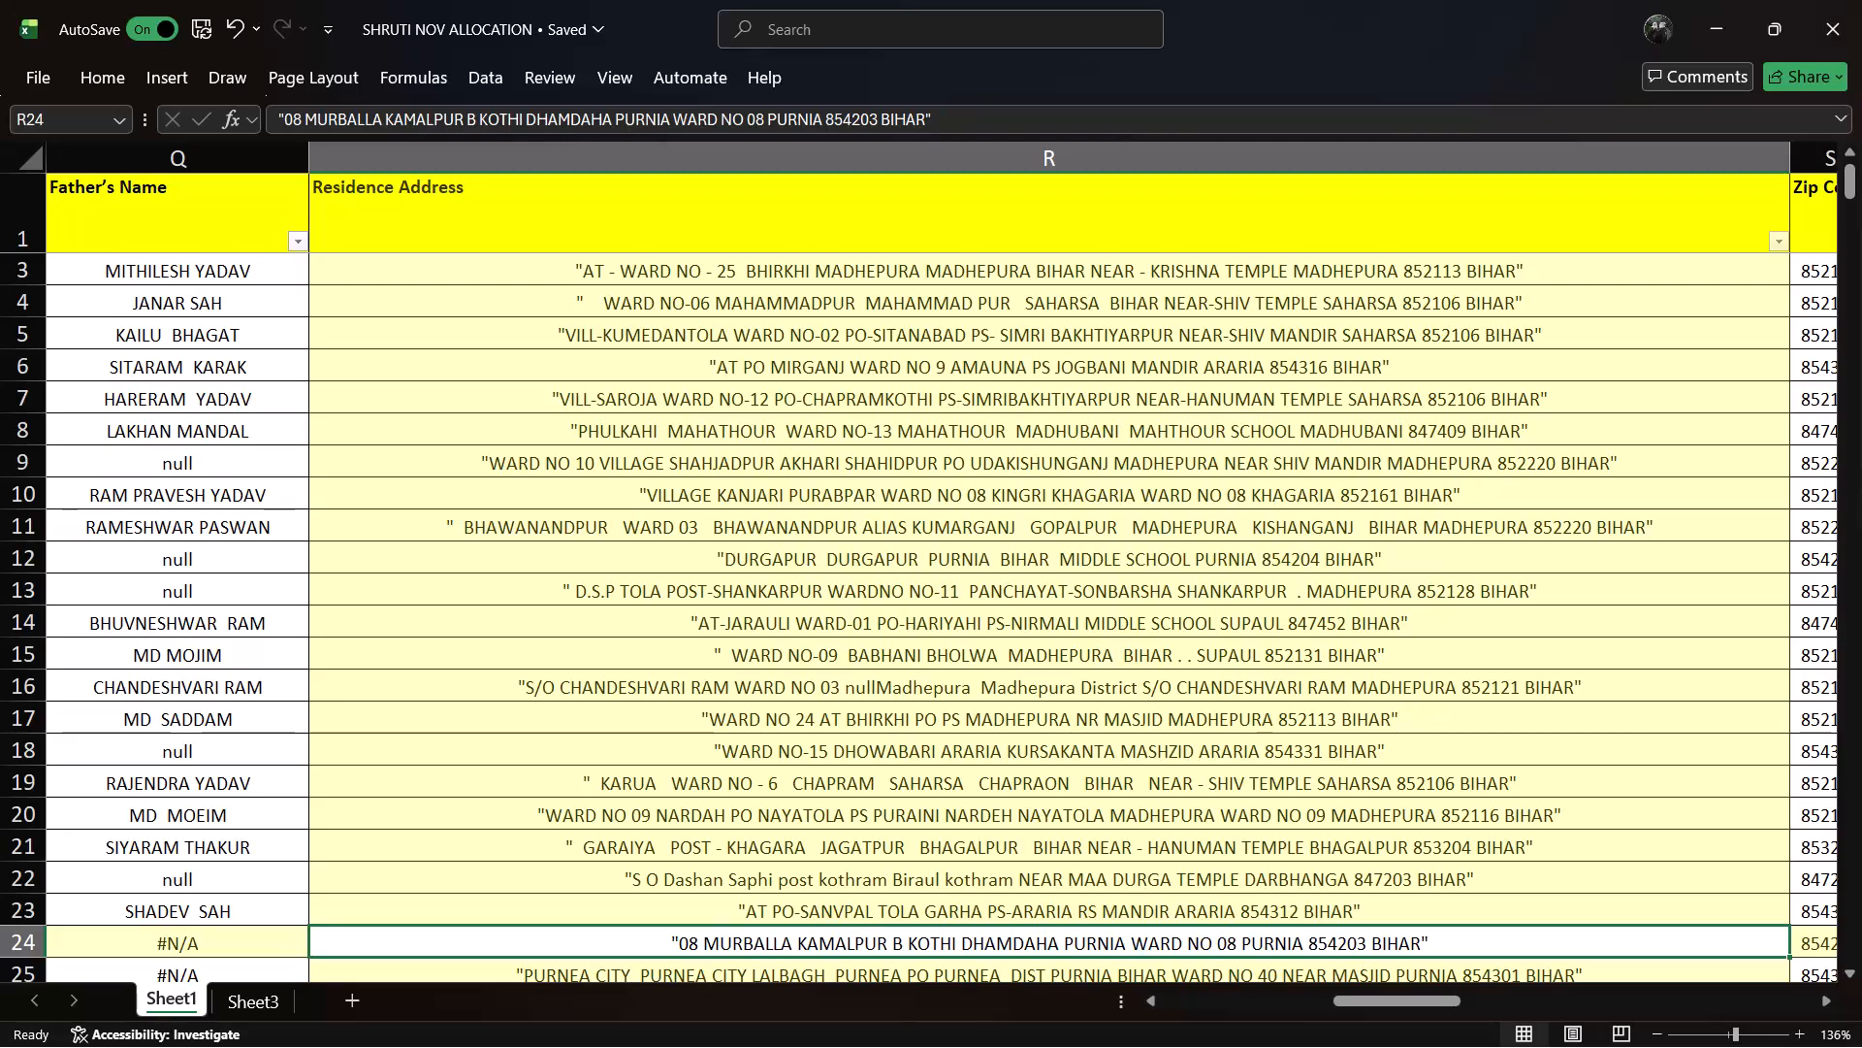
key(Right)
key(Right)
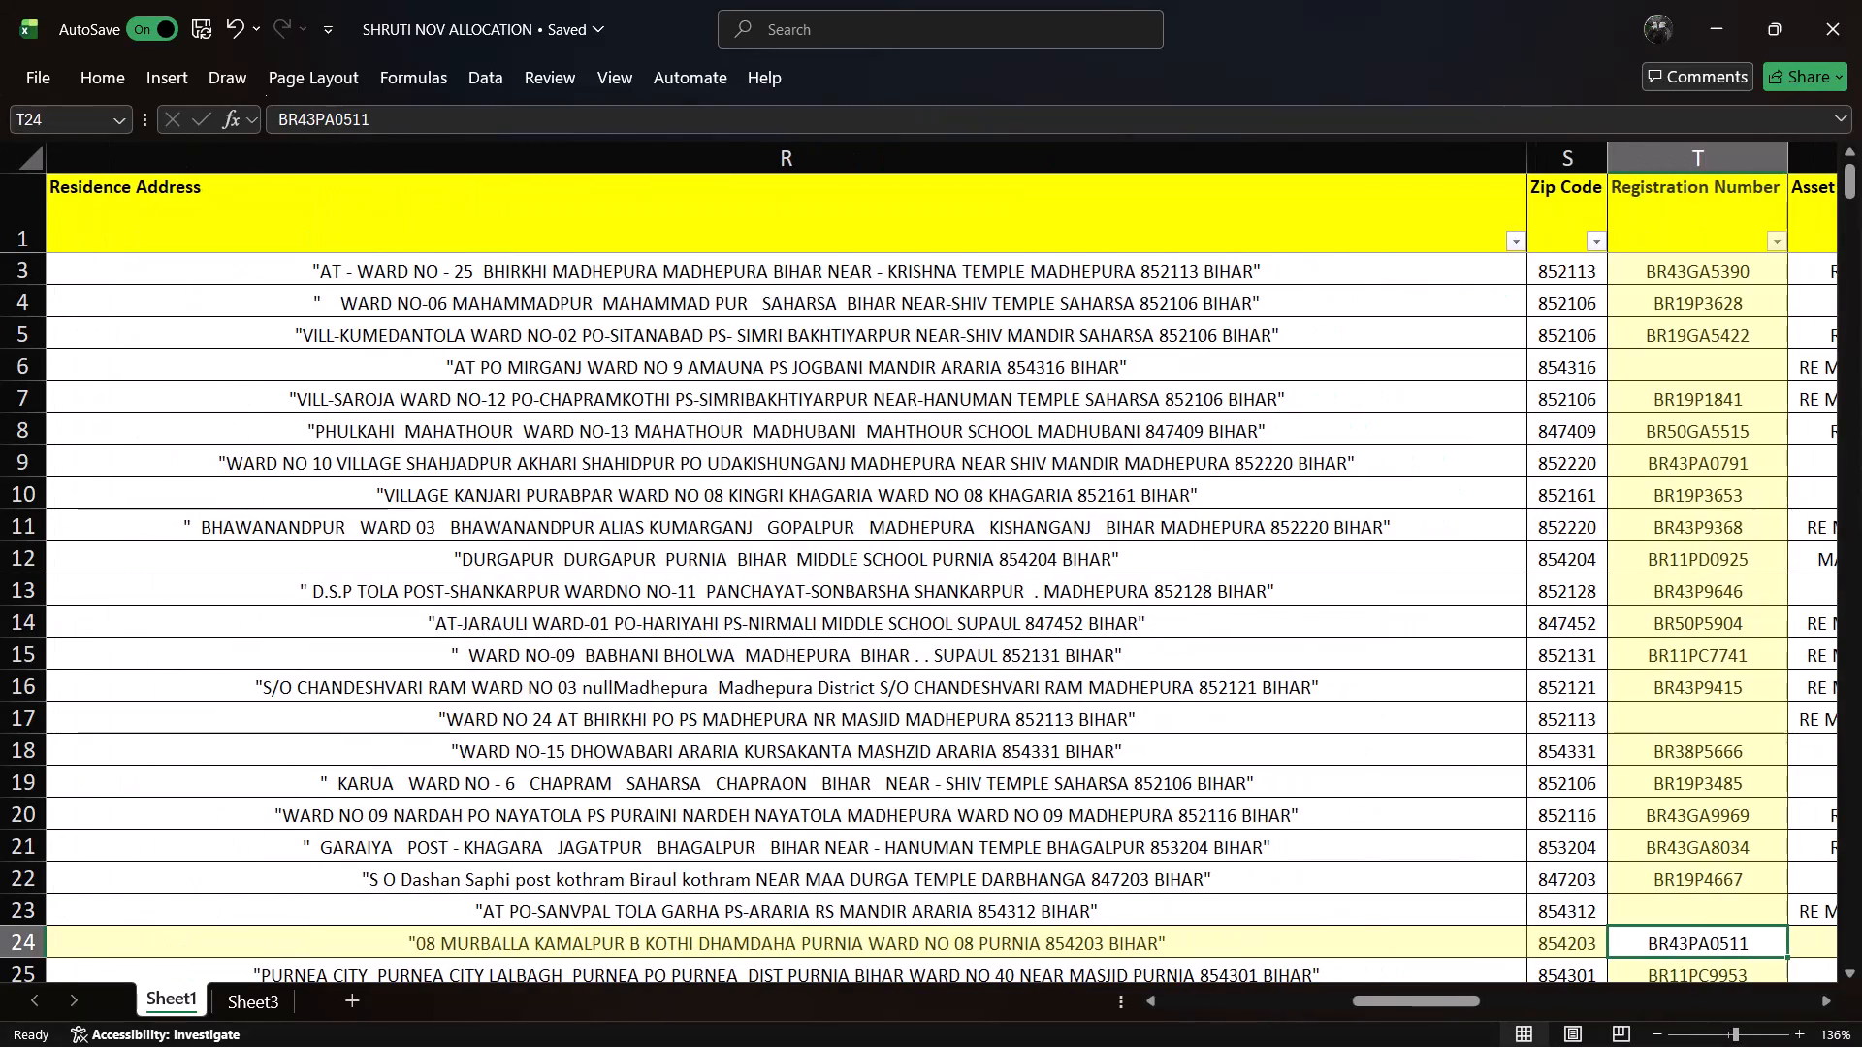
key(Right)
key(Right)
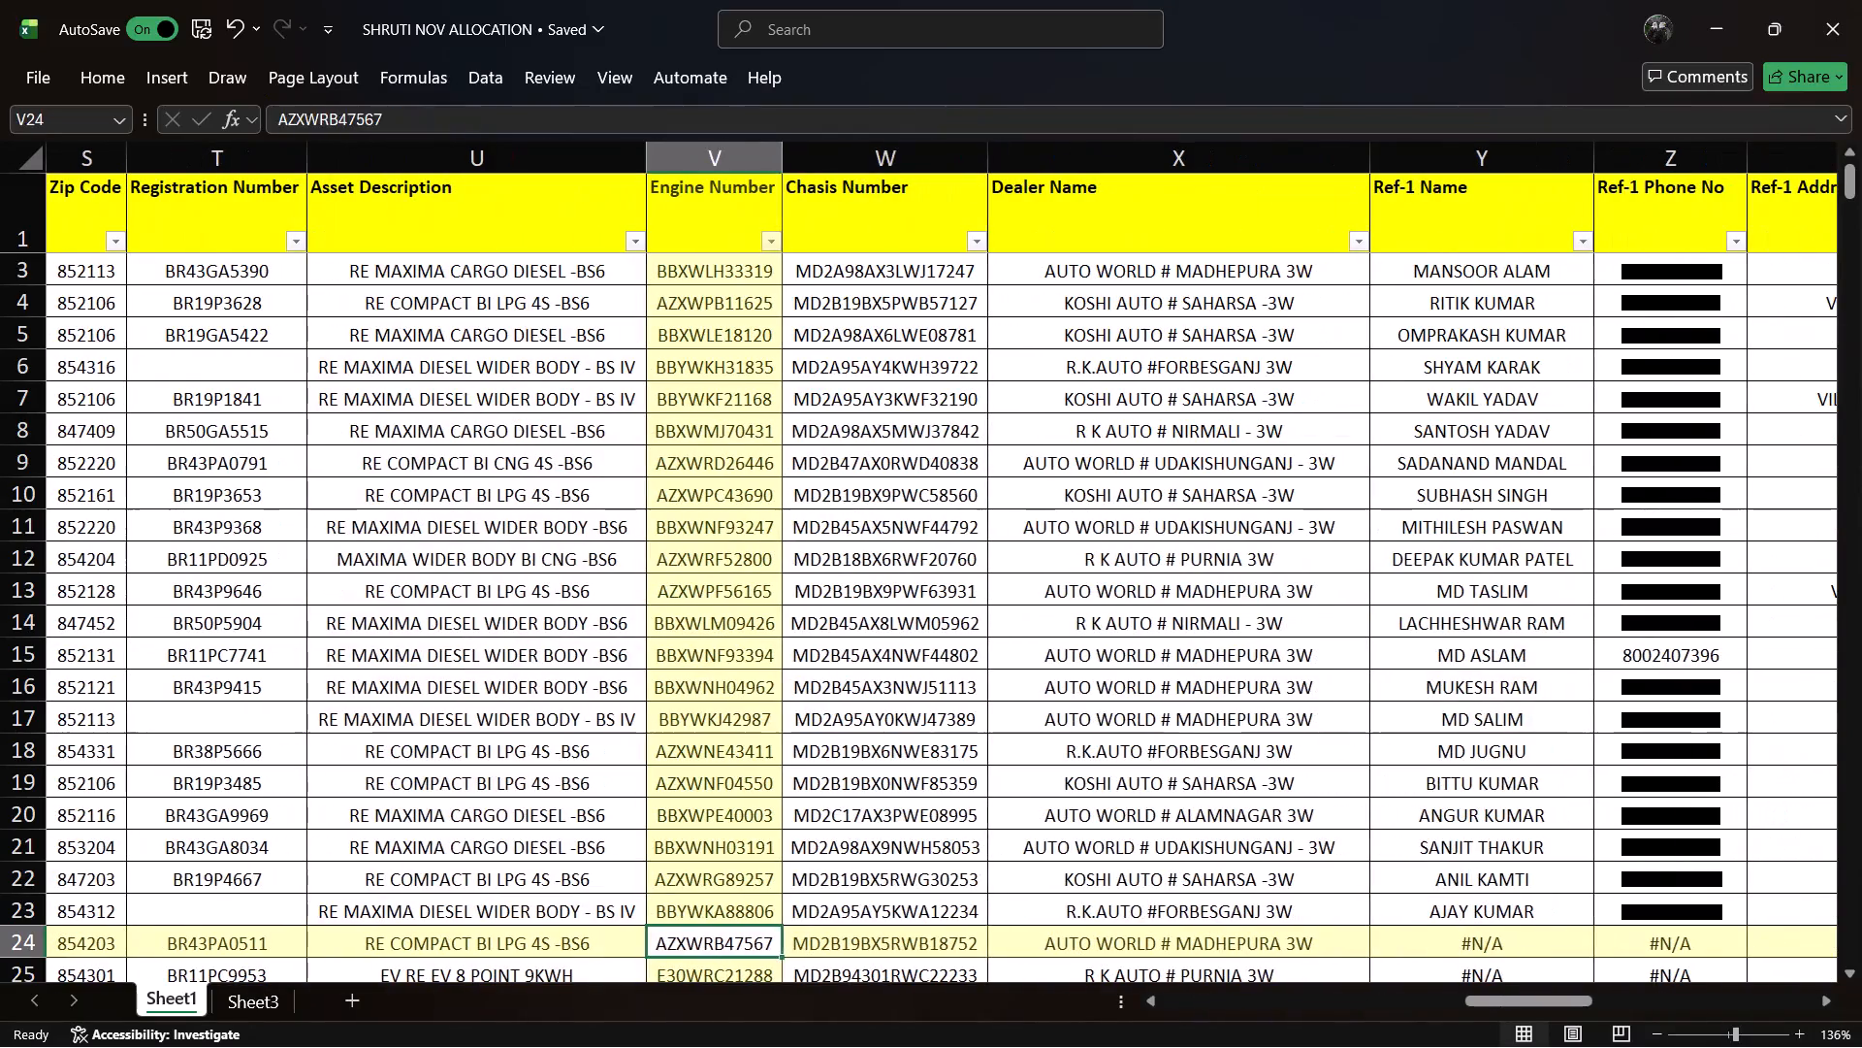
key(Right)
key(Right)
key(Right)
key(Right)
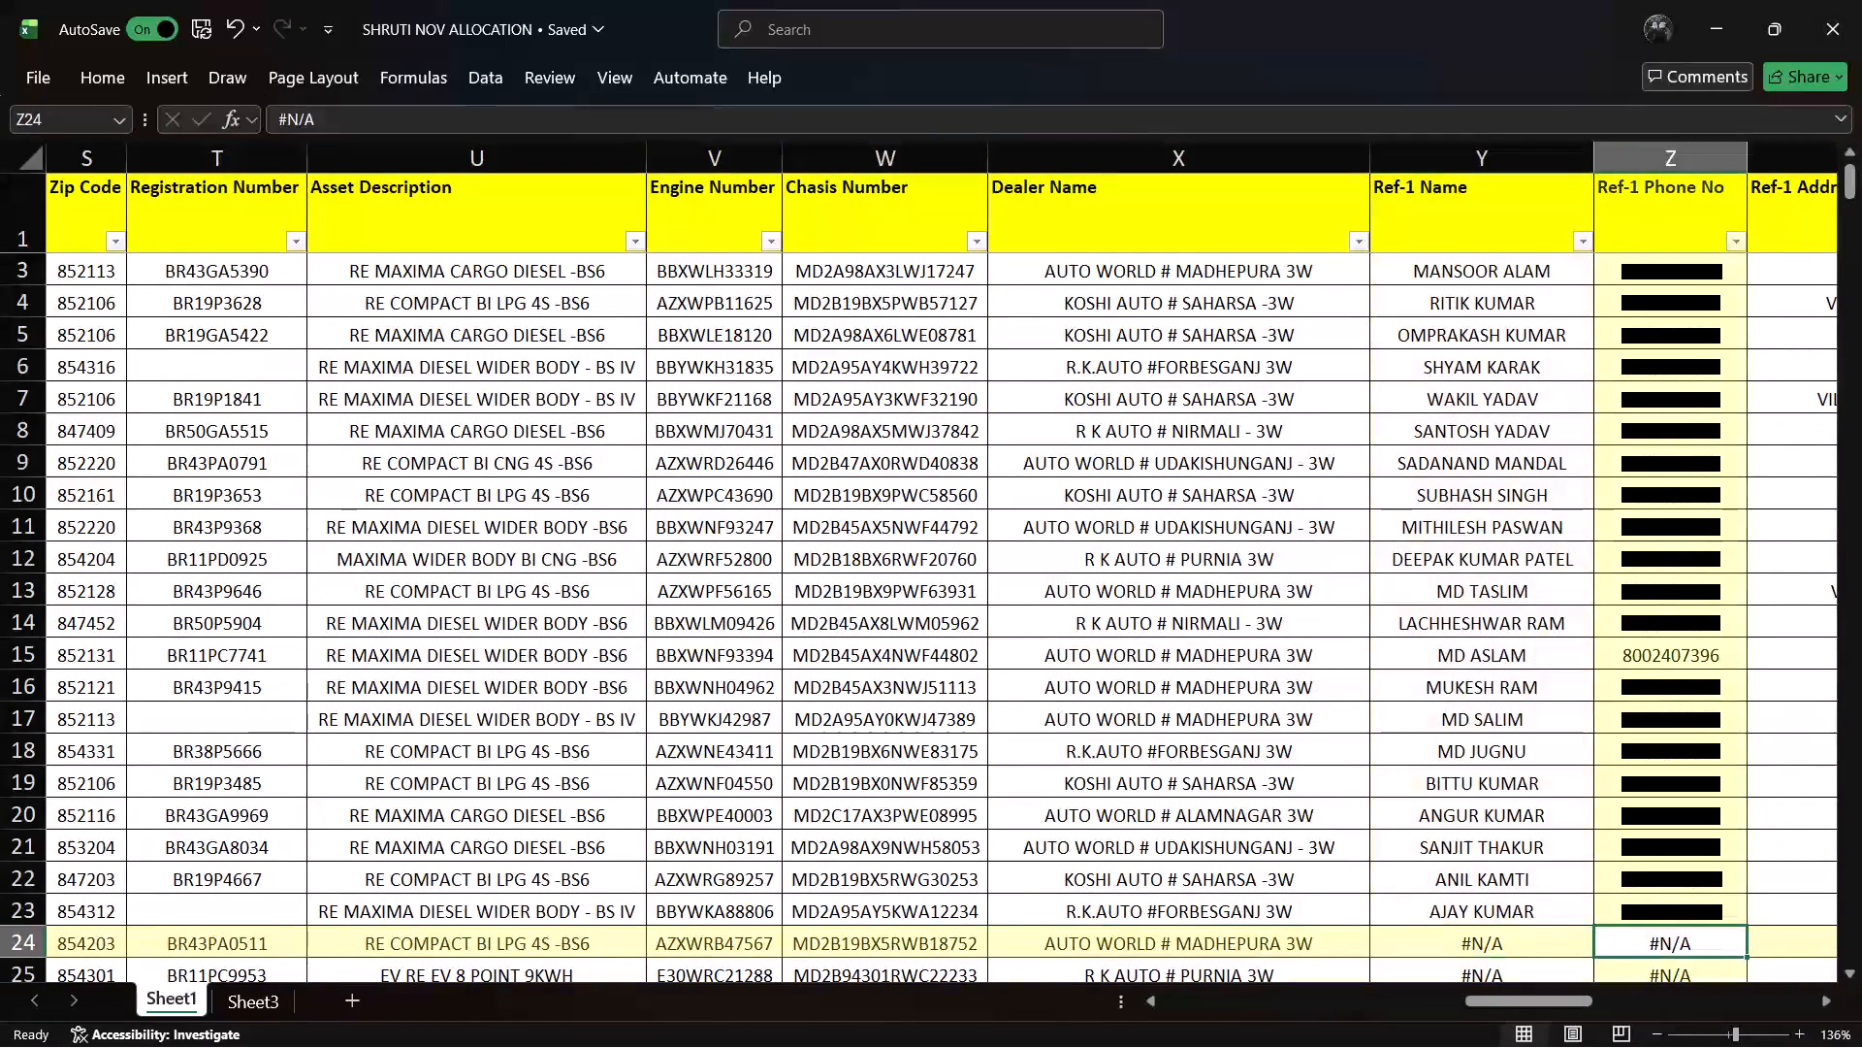
key(Right)
key(Right)
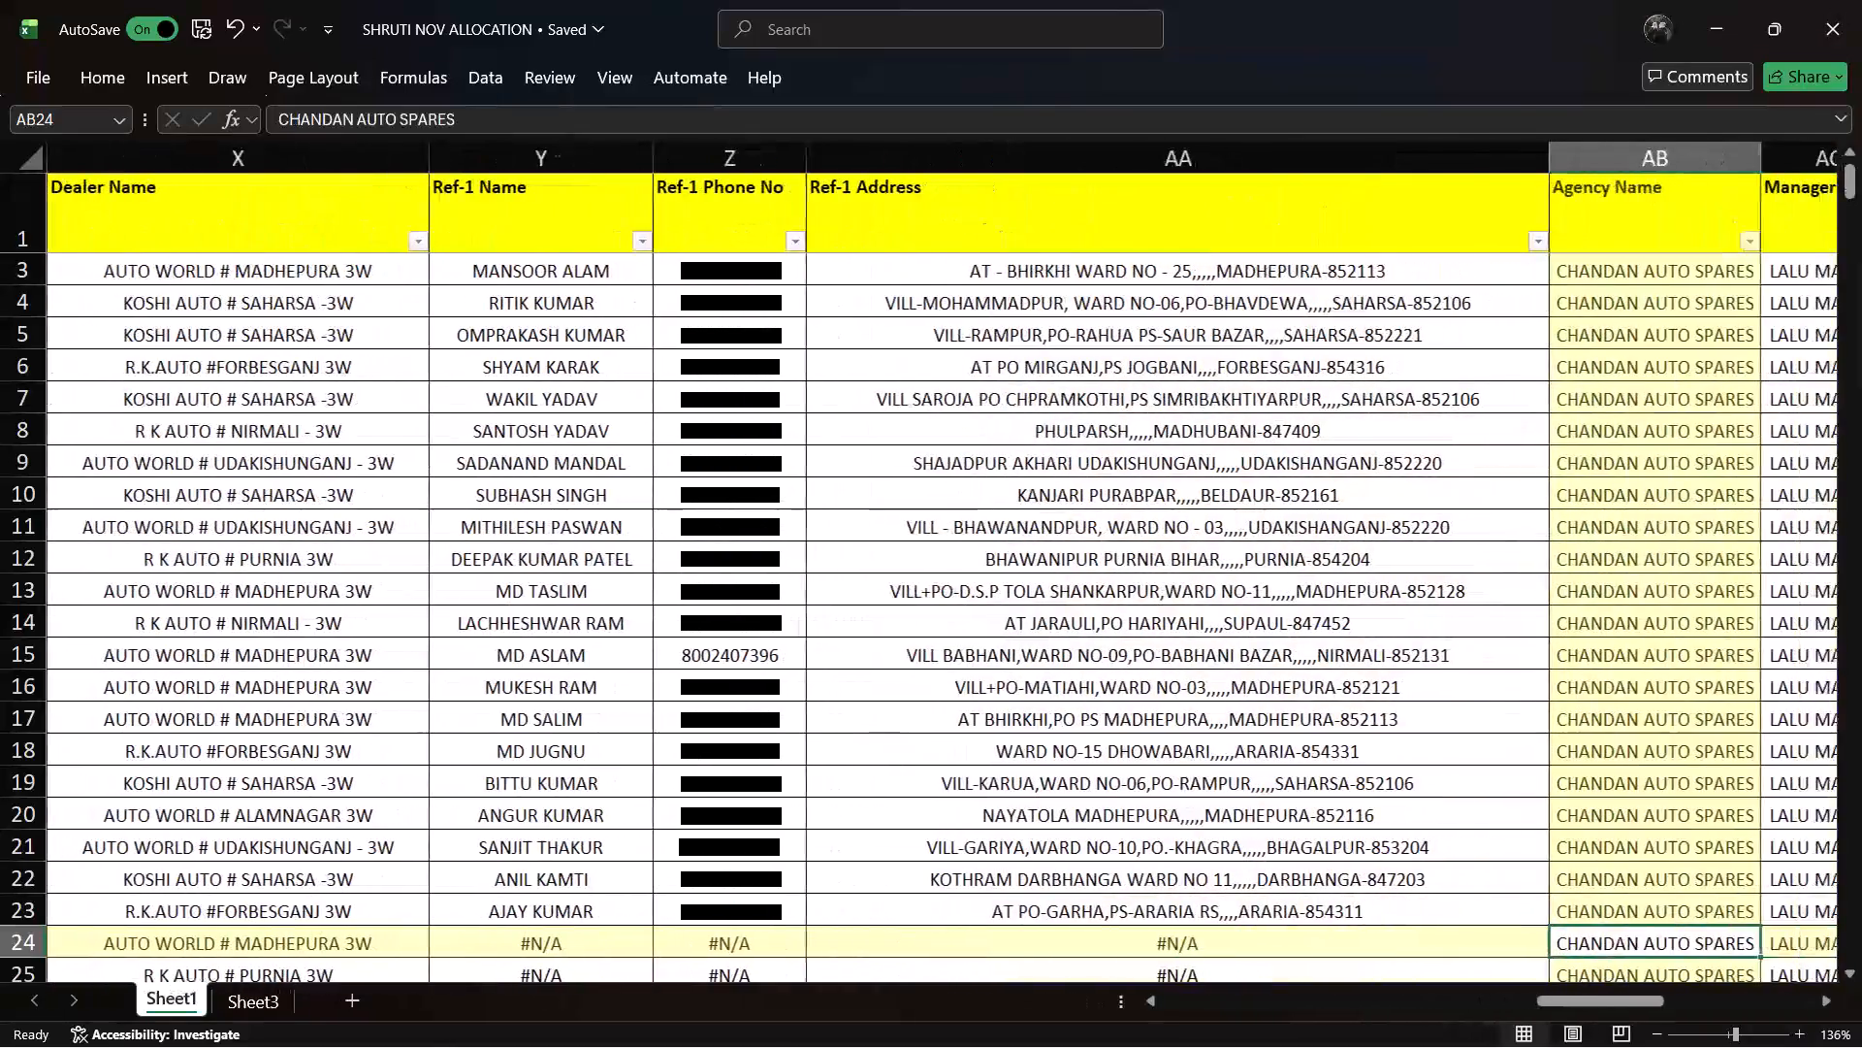
Record CALLING as the nature of contact and CX as the contact person in row 24.
key(Right)
key(Right)
key(Right)
key(Right)
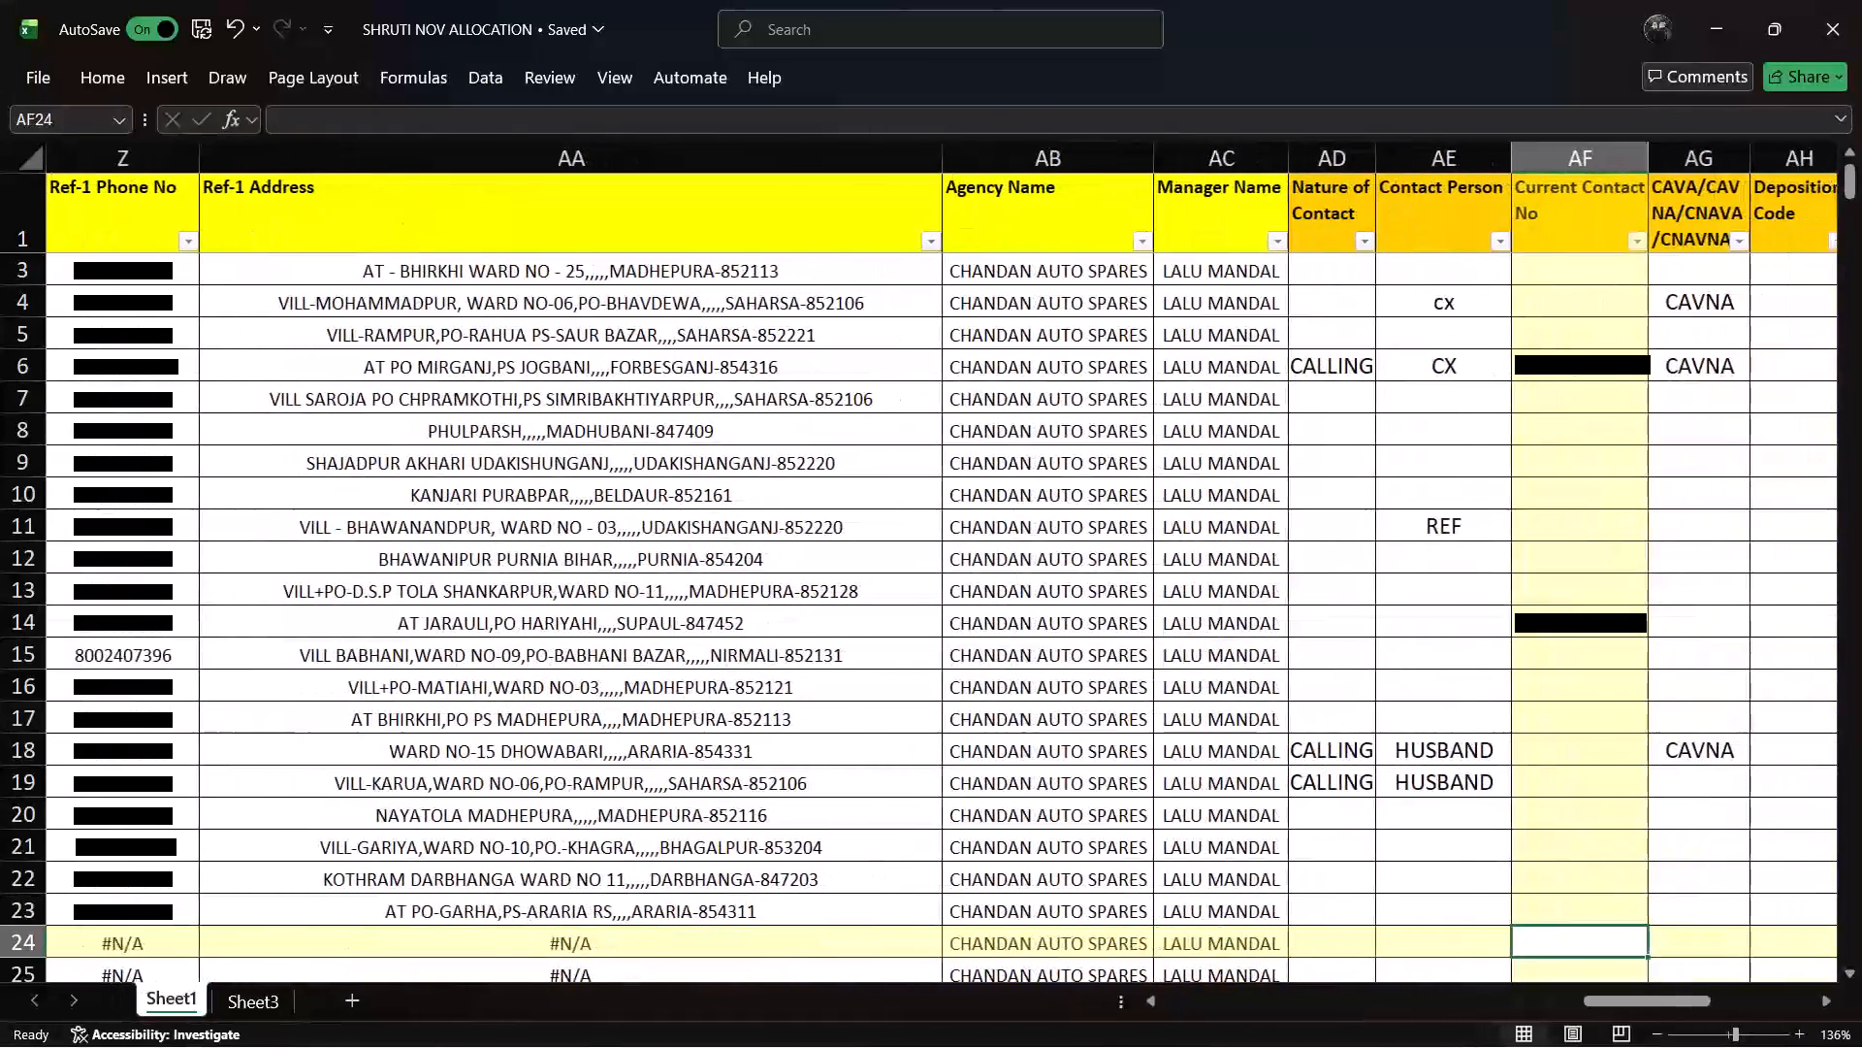
key(Right)
key(Right)
key(Right)
key(Right)
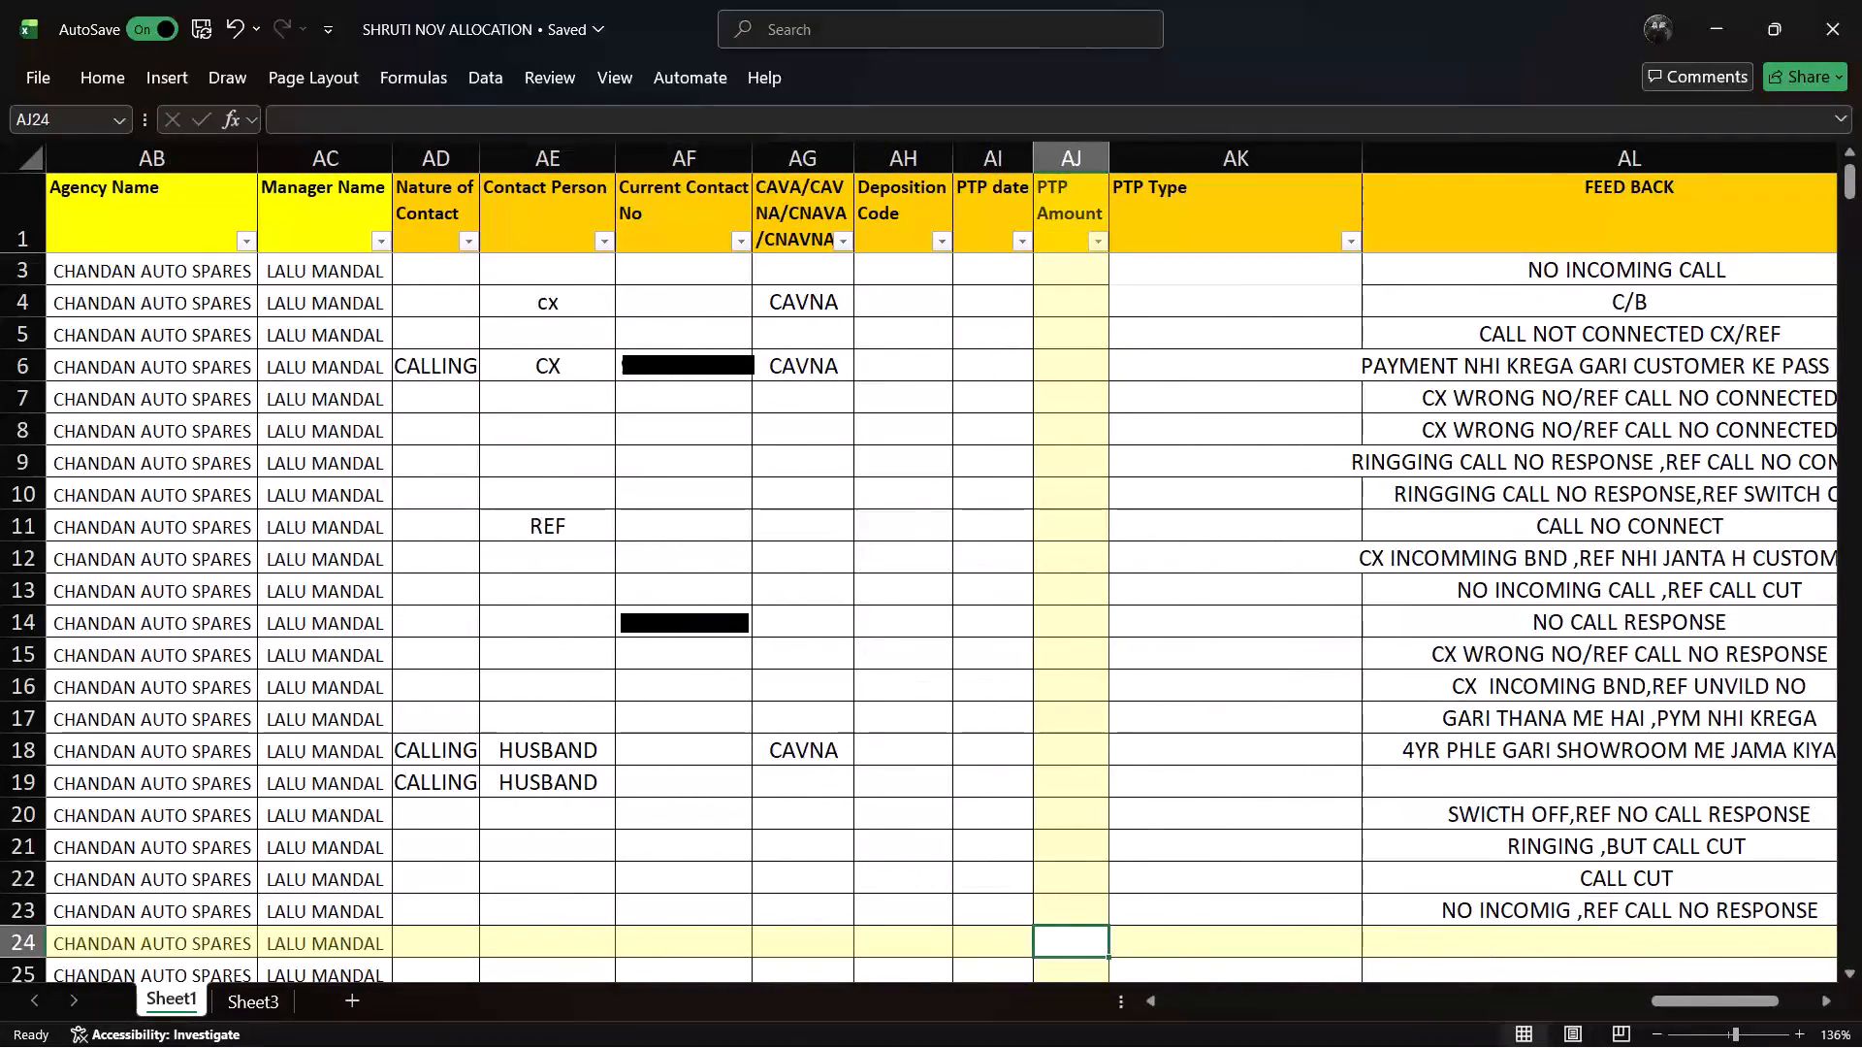
key(Left)
key(Left)
key(Left)
key(Left)
key(Left)
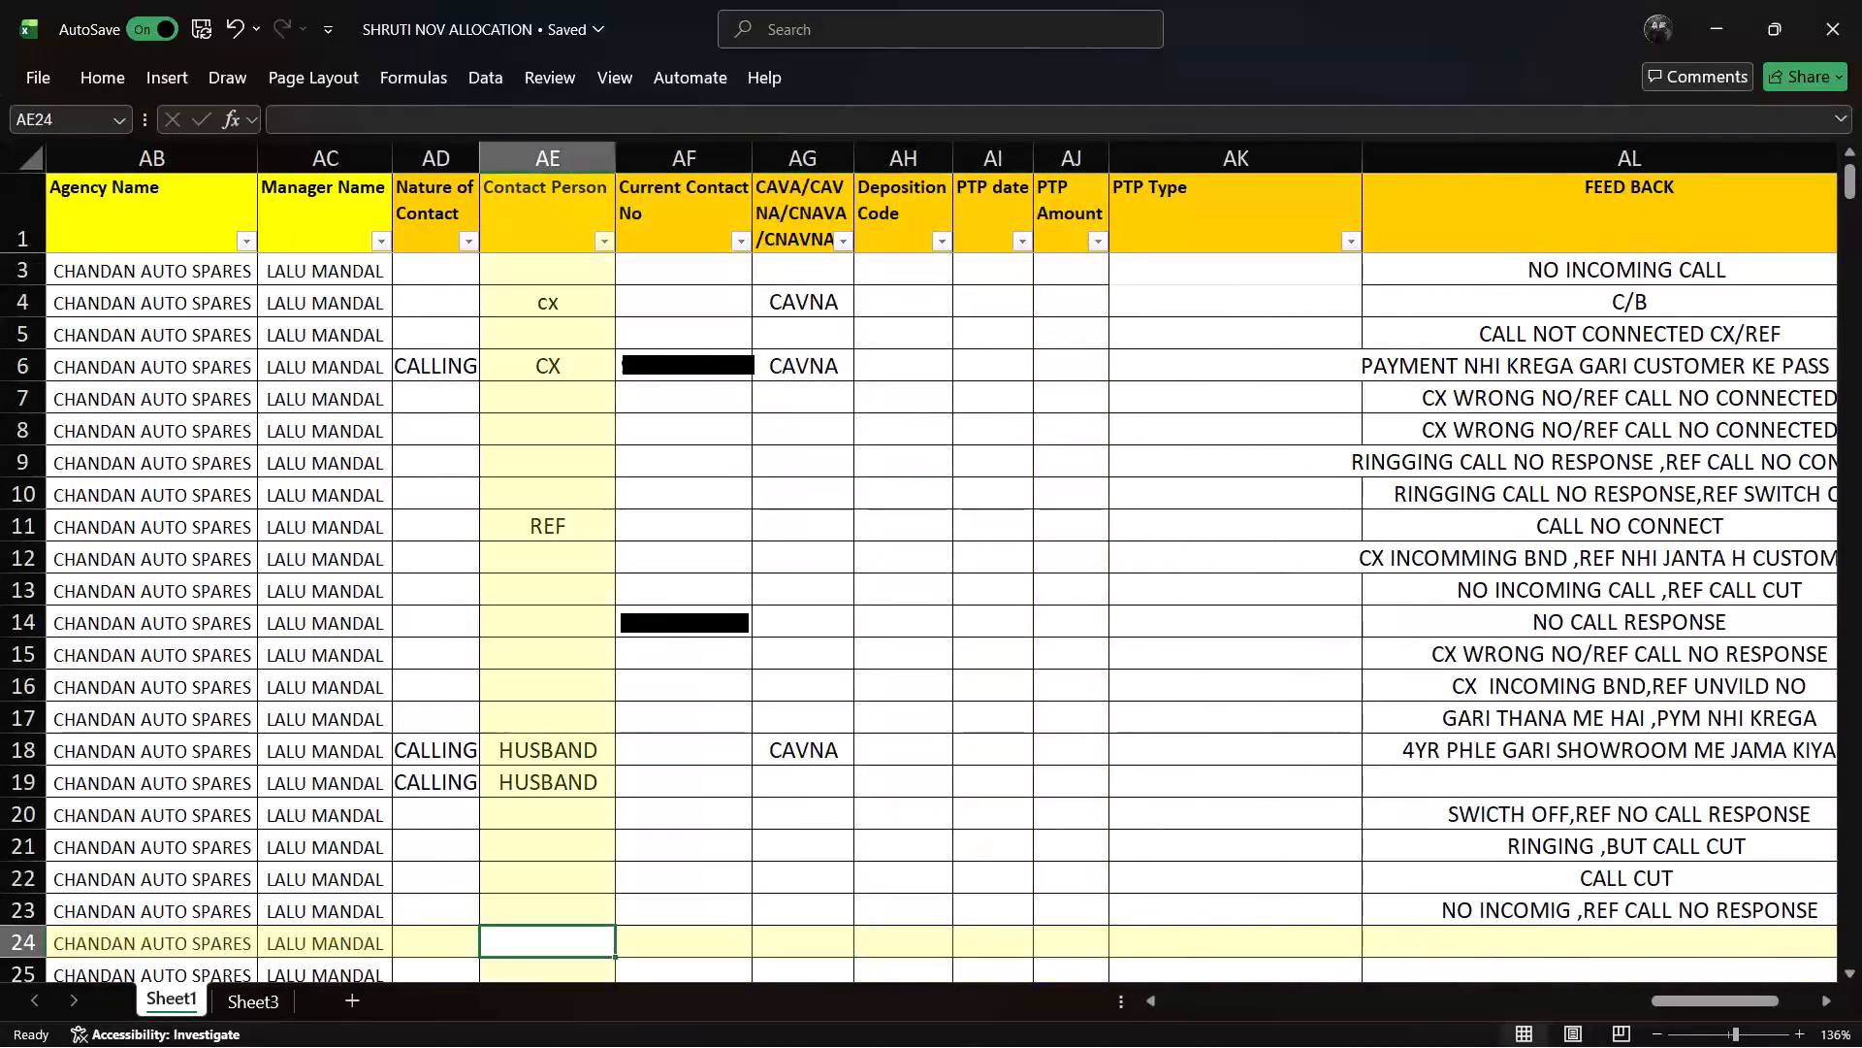
key(Left)
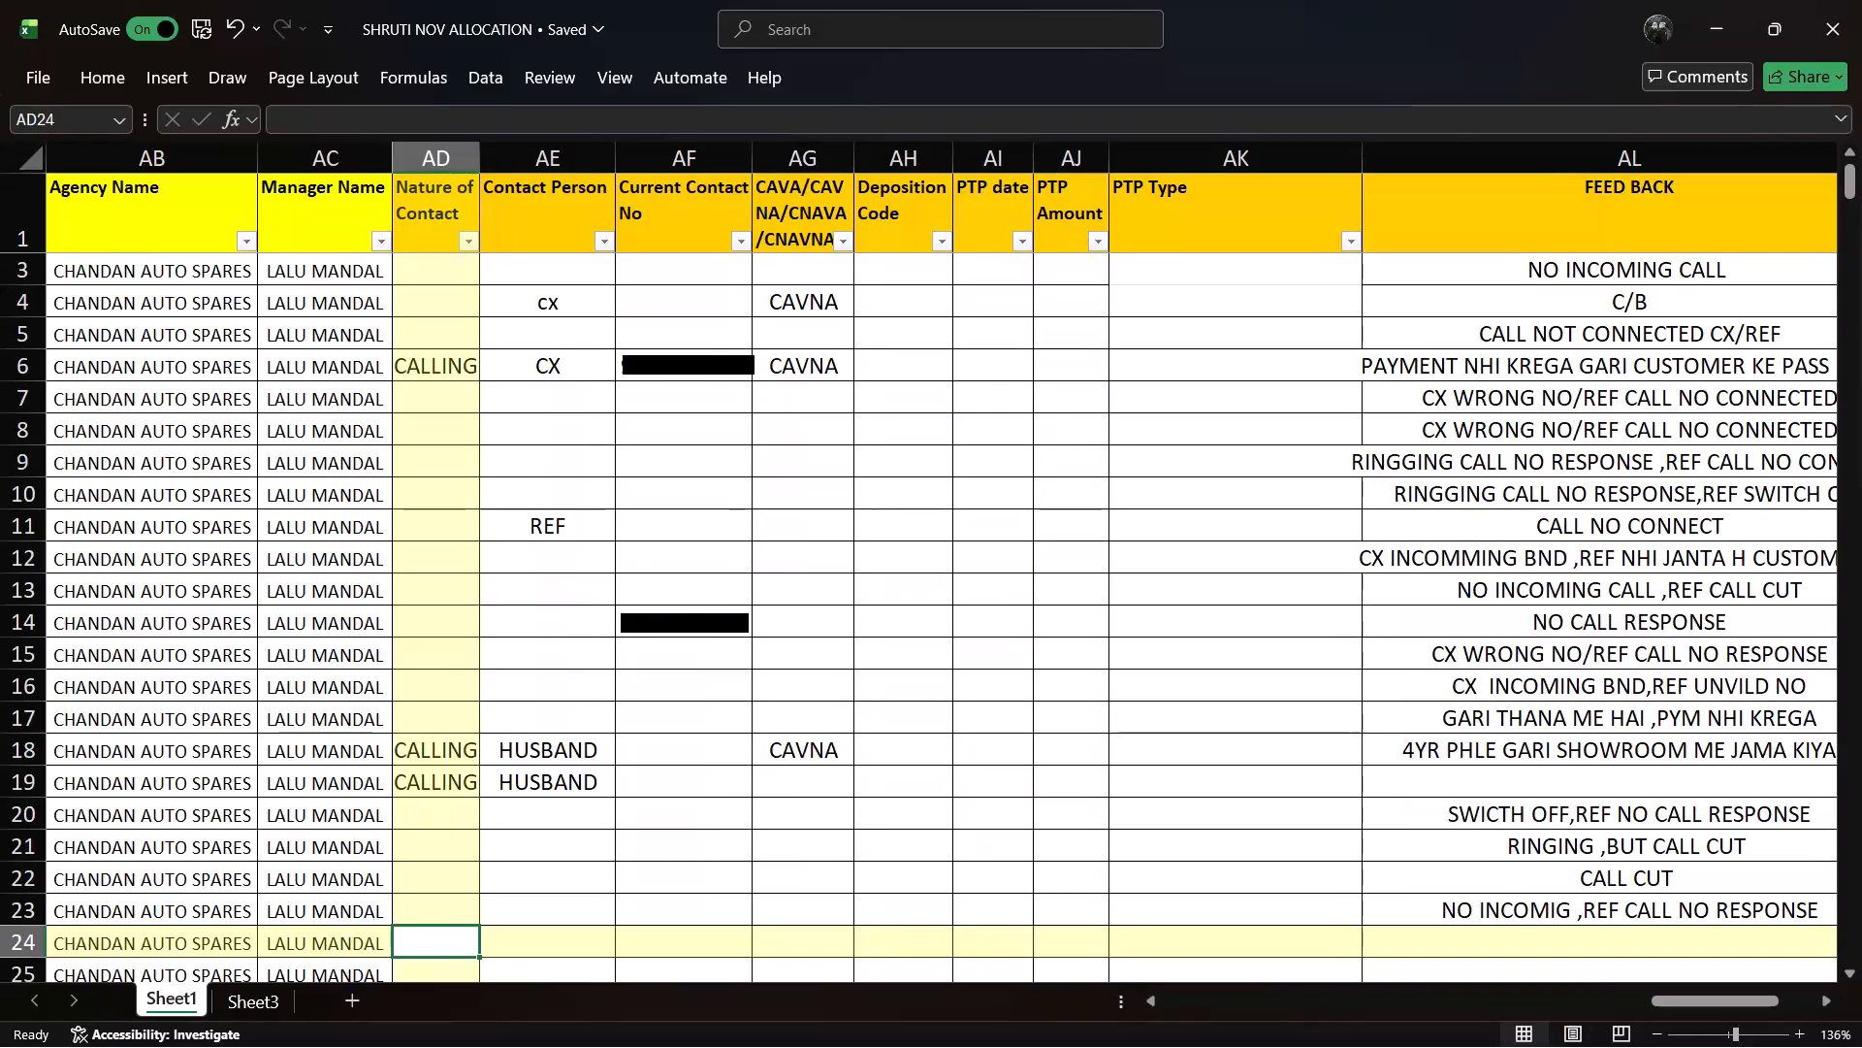
key(c)
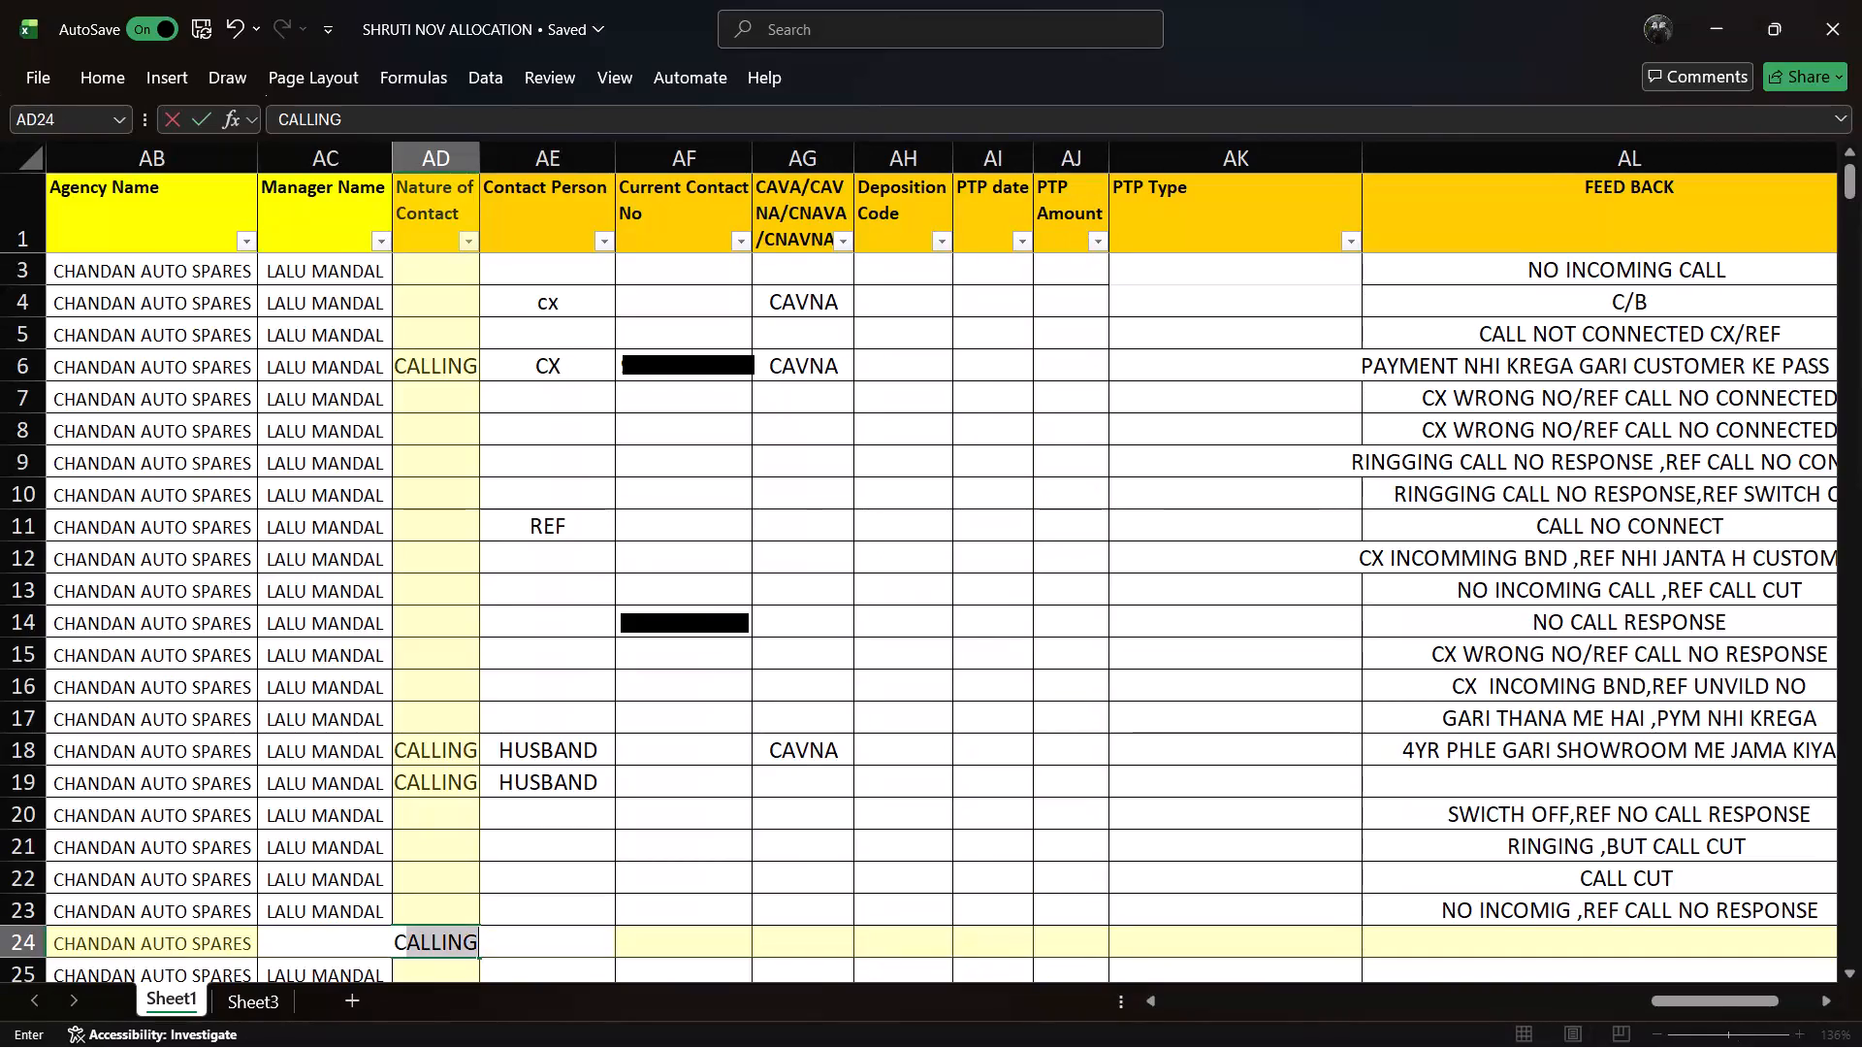
key(Right)
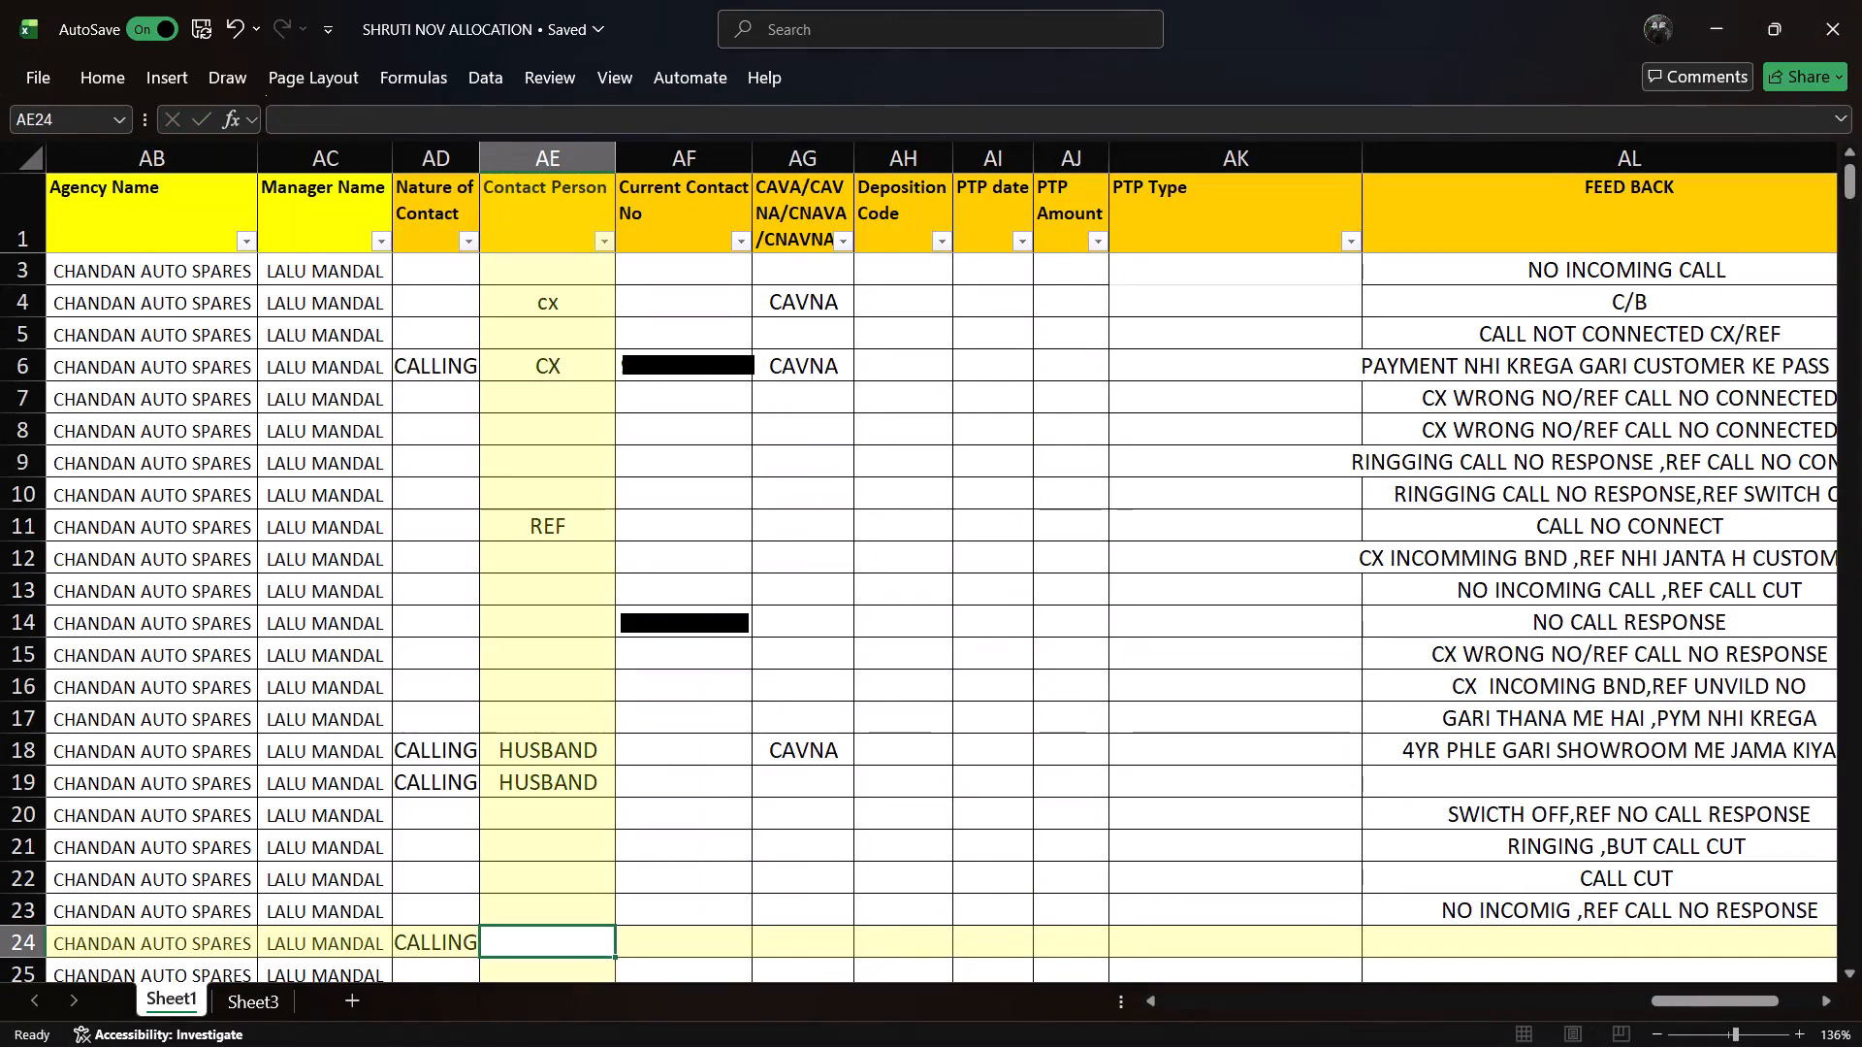
text(CUS)
key(t)
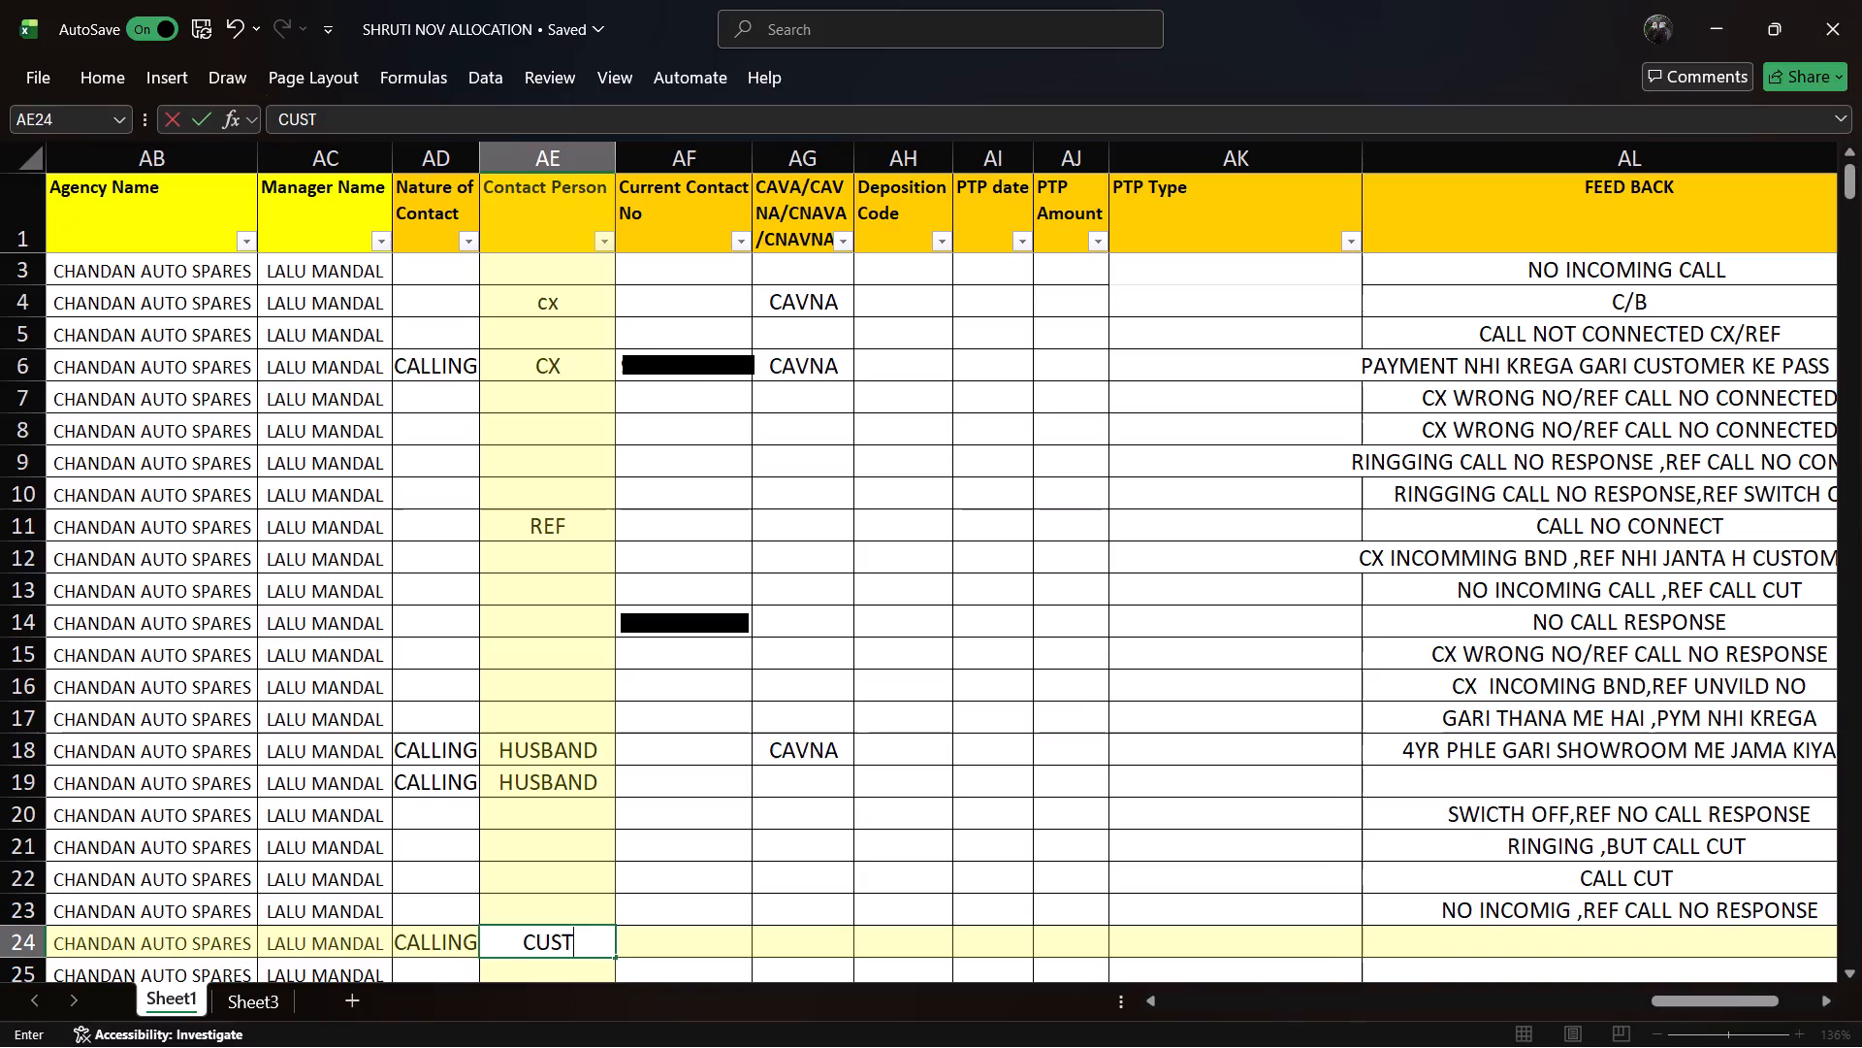
key(BackSpace)
key(BackSpace)
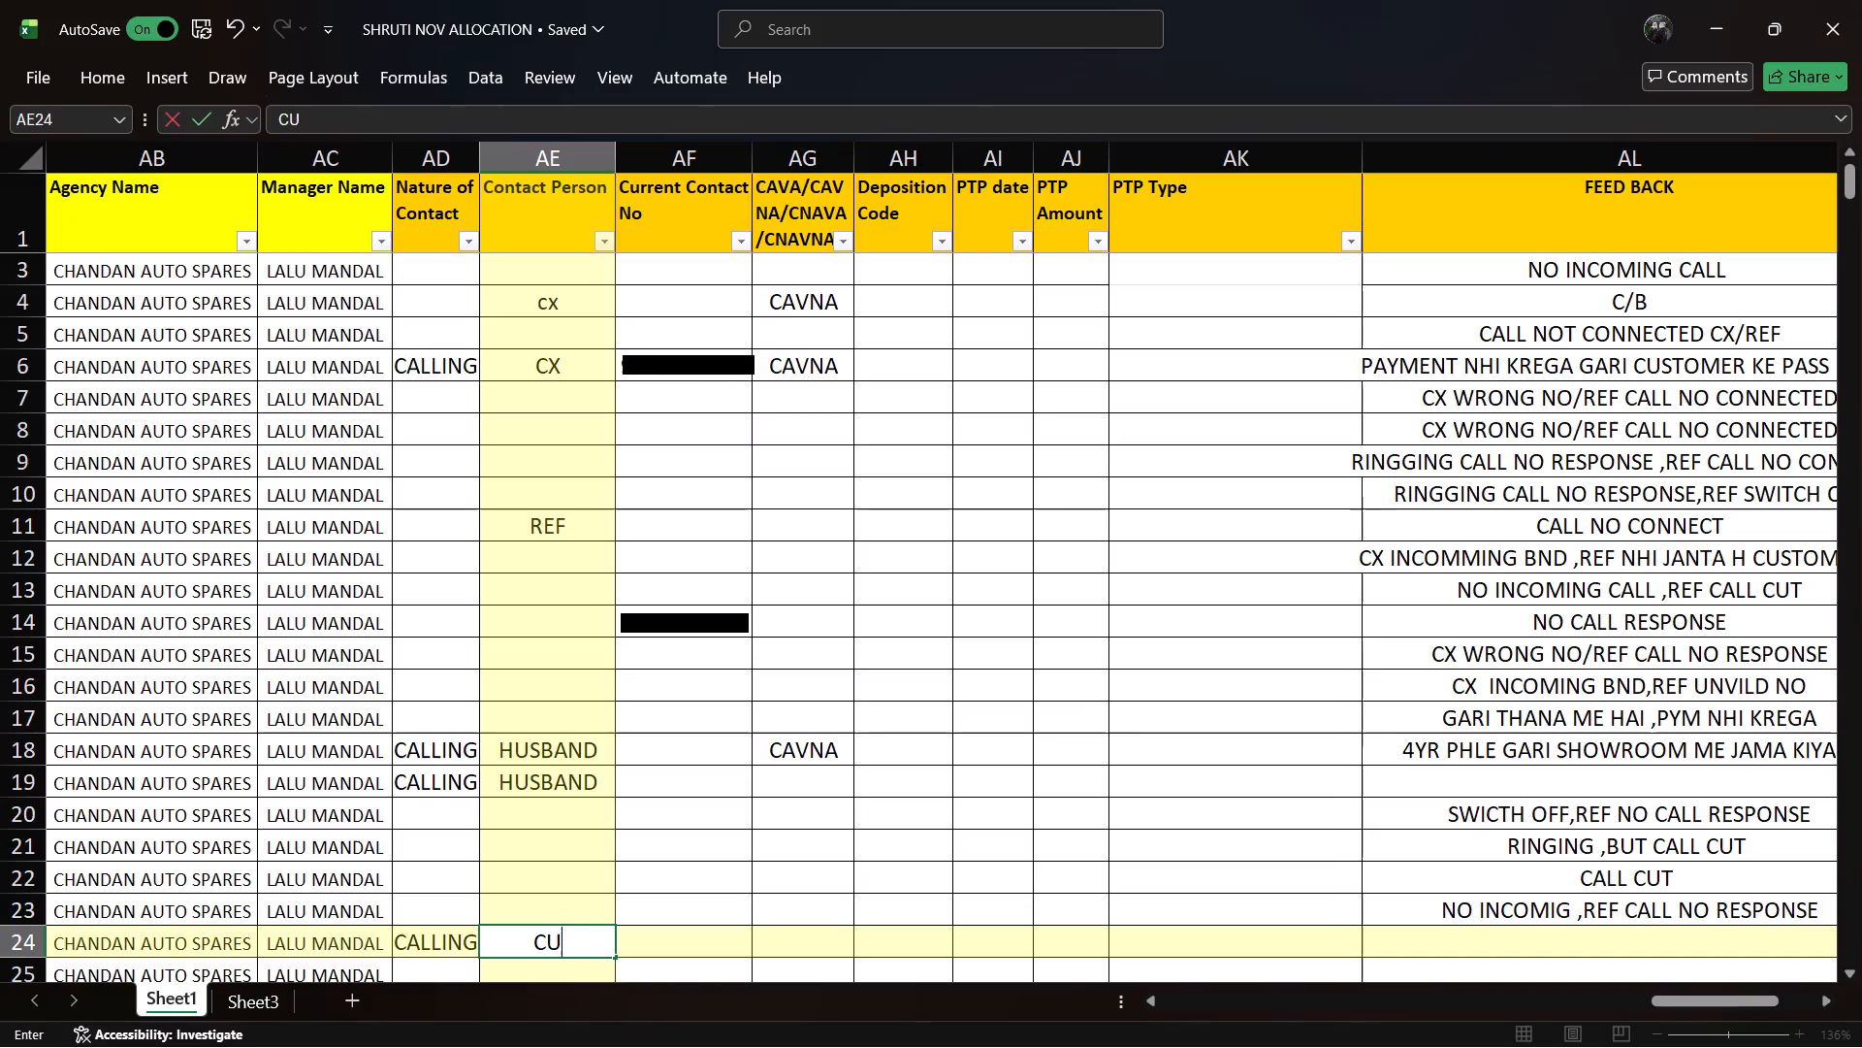
key(BackSpace)
key(x)
key(Right)
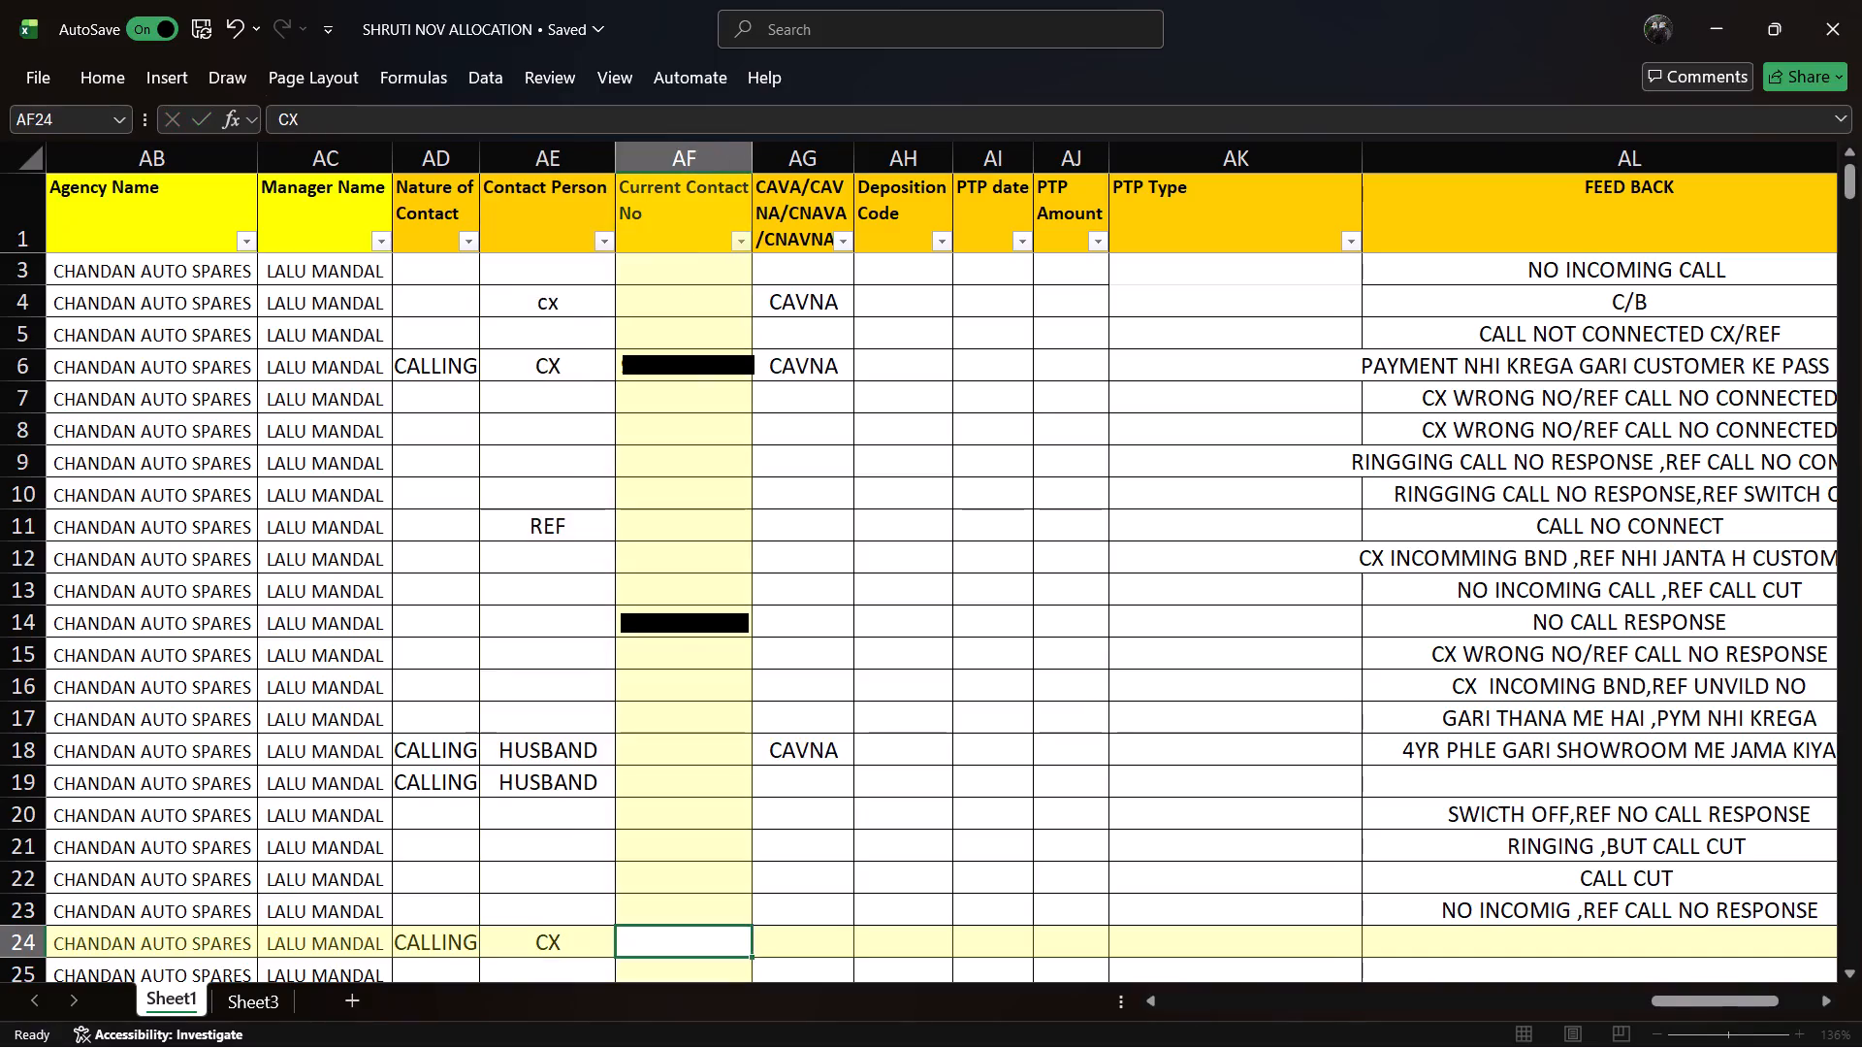
Enter the row 24 feedback as "6BJE BAT KREGA" and save the workbook.
key(Right)
key(Right)
key(Right)
key(Right)
key(Right)
key(Right)
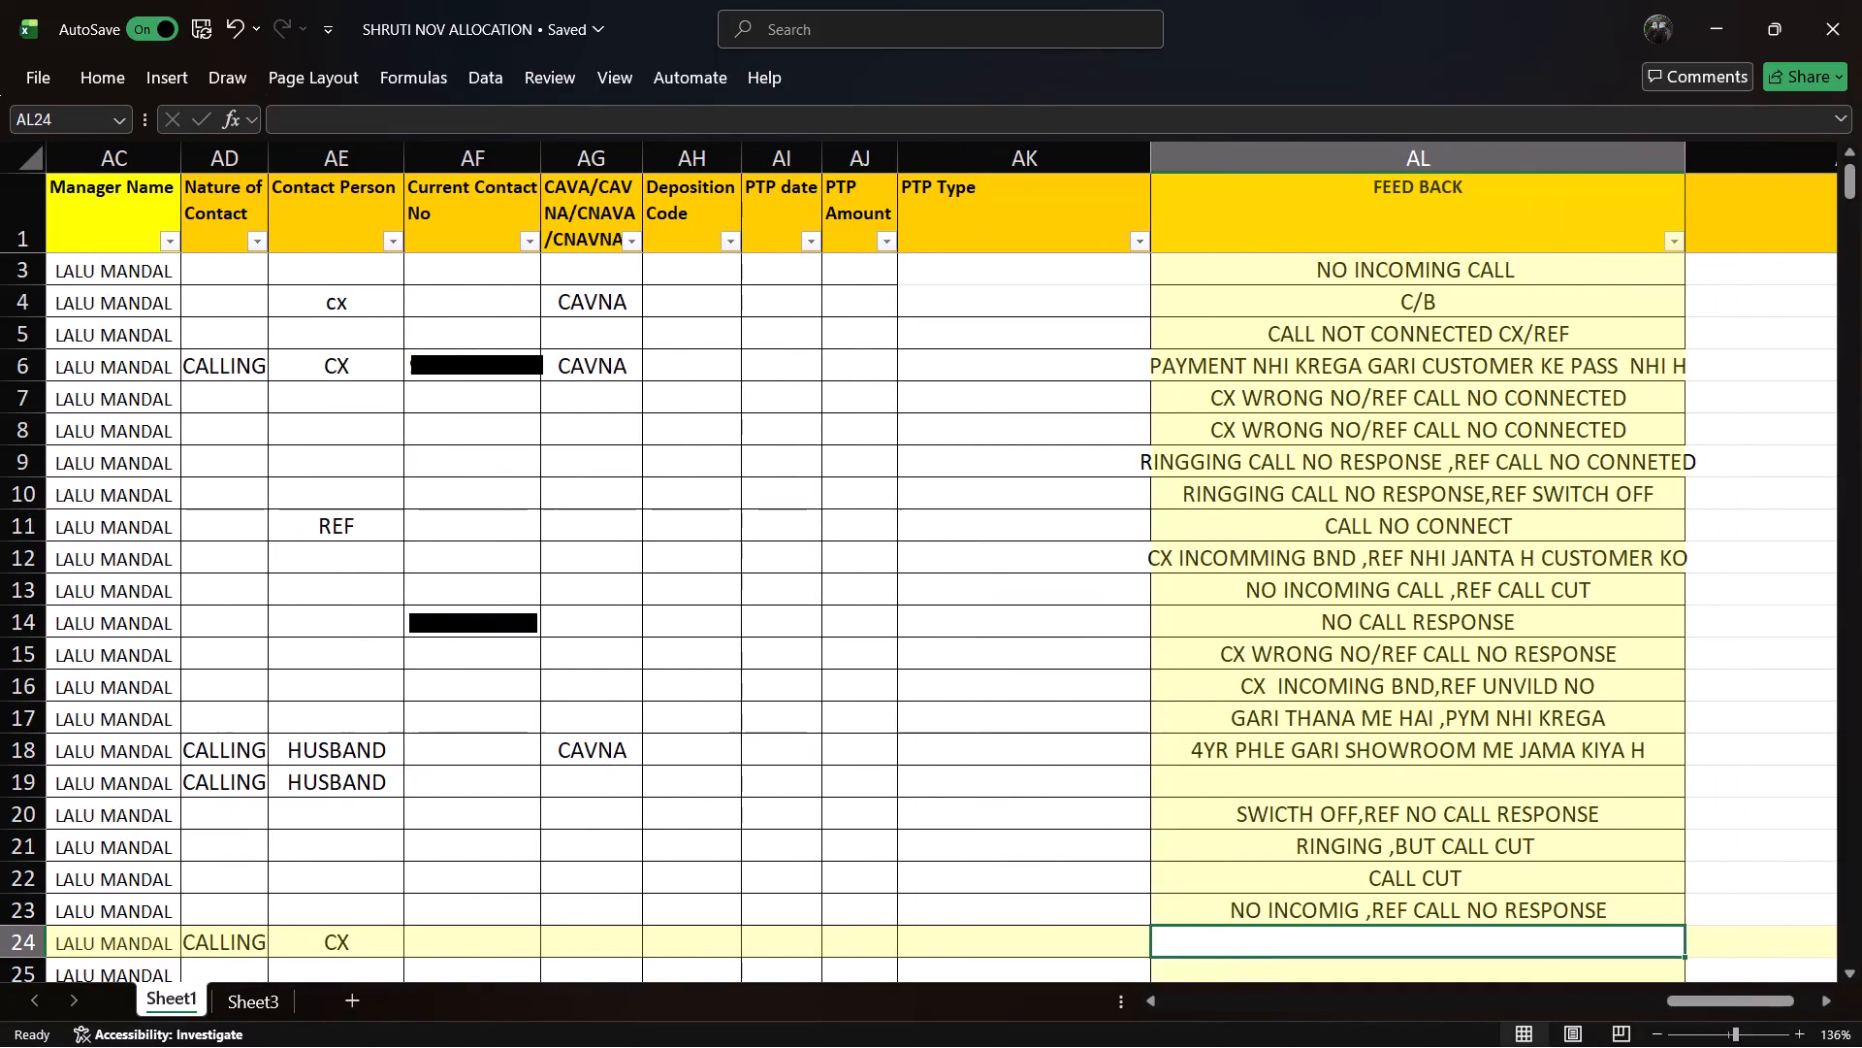
key(6)
text(BJE)
key(space)
text(BAT)
key(space)
text(KREGA)
key(space)
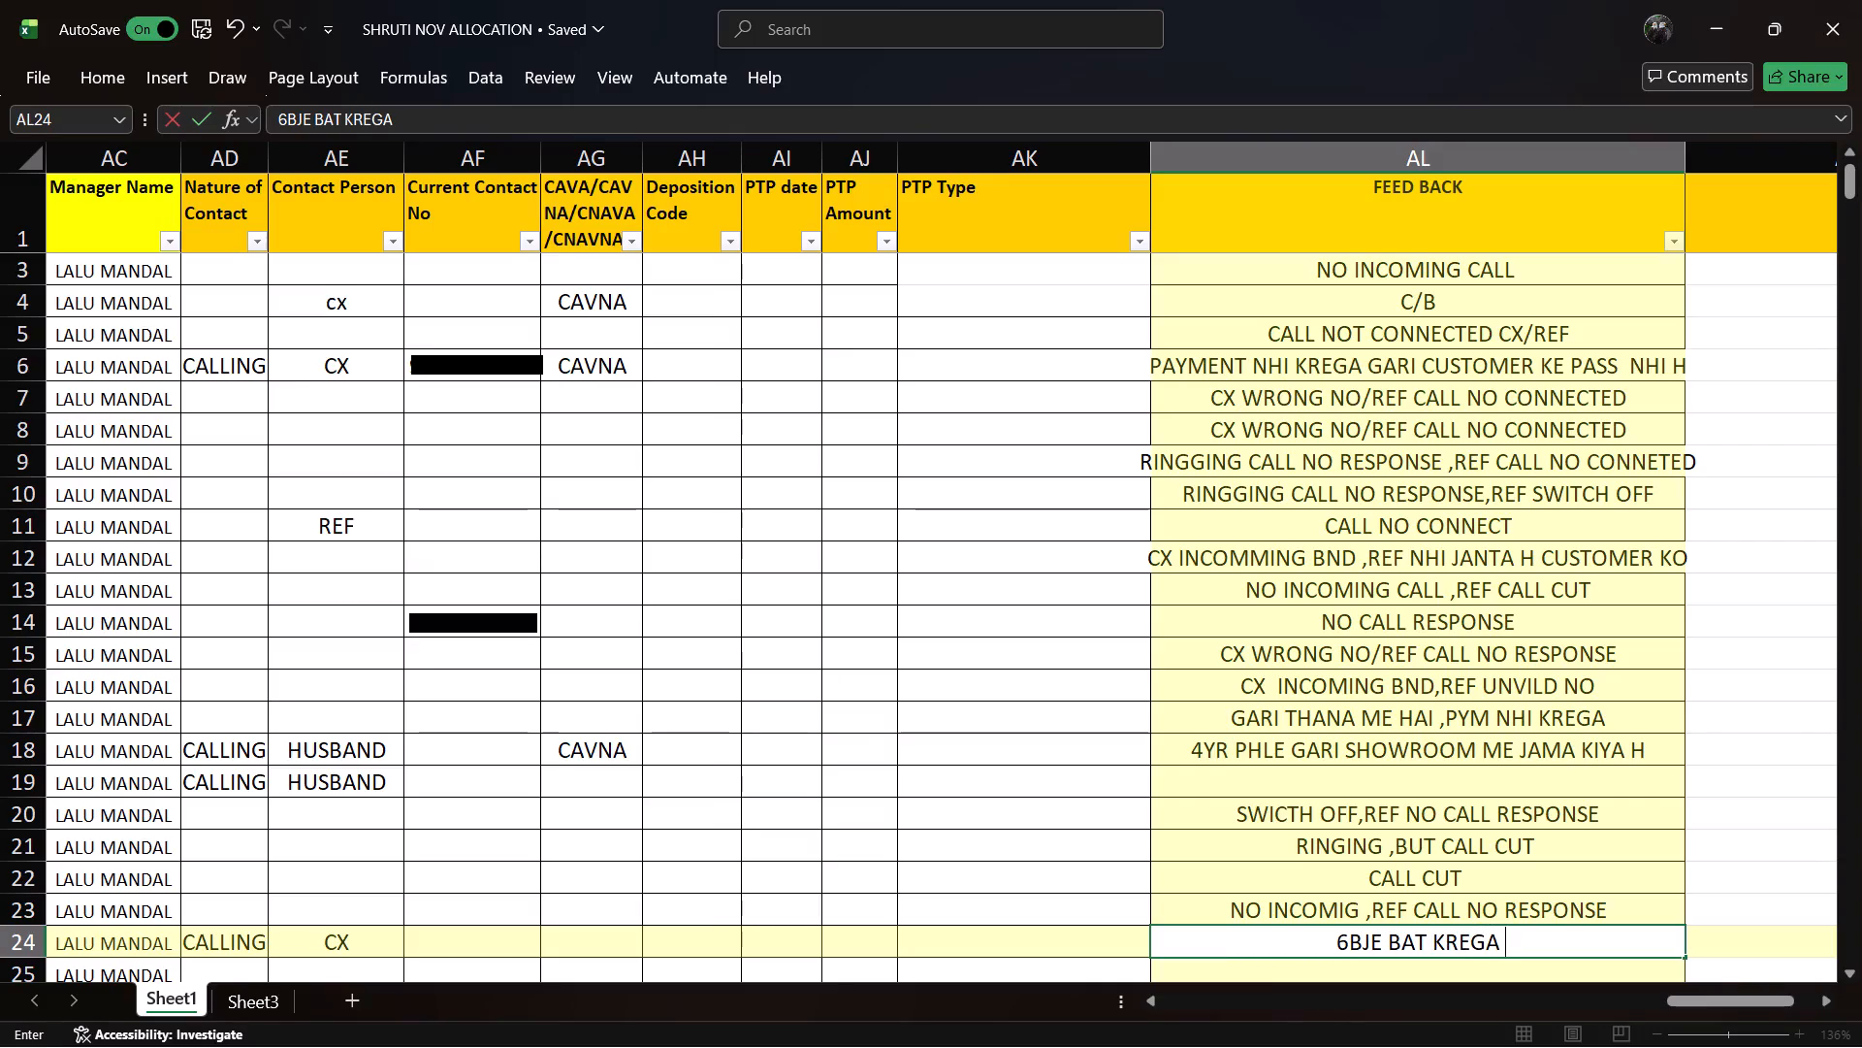
key(Down)
key(ctrl+s)
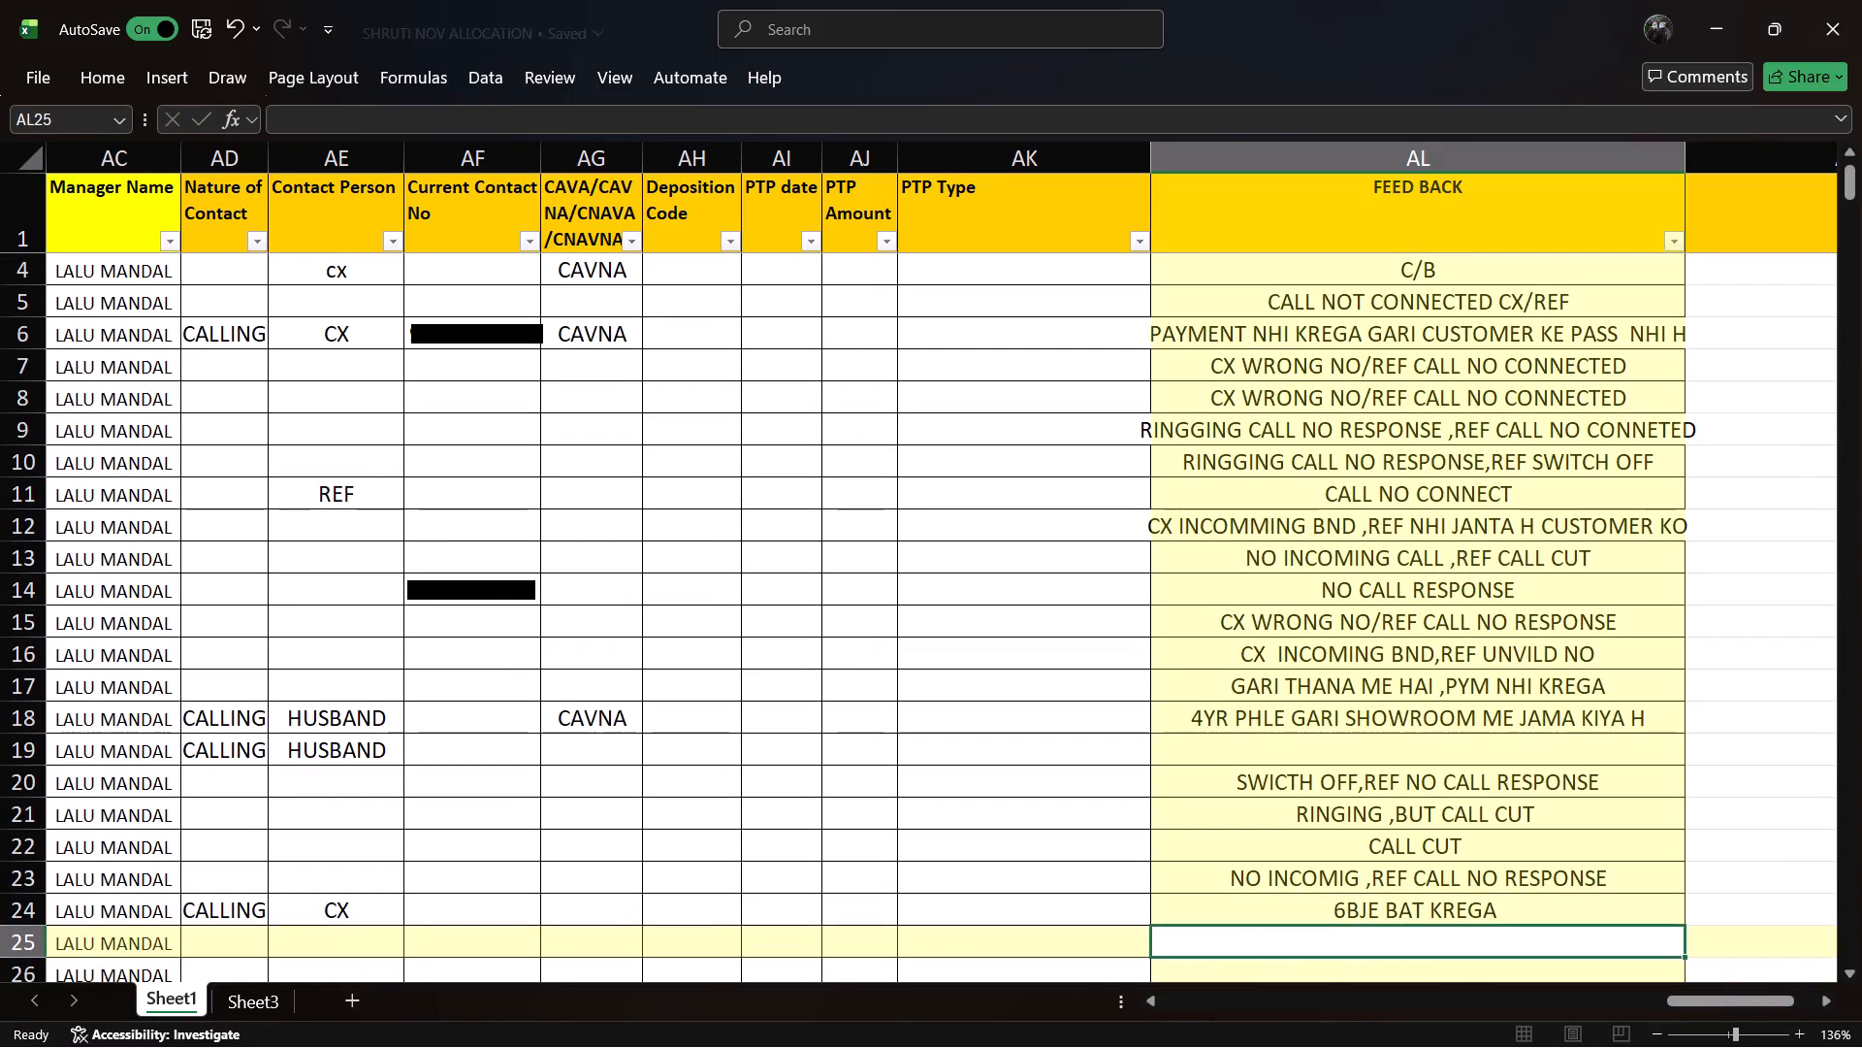
Go back to the start of the row 25 record and check the customer's name and mobile number.
key(Left)
key(Left)
key(Left)
key(Left)
key(Left)
key(Left)
key(Left)
key(Left)
key(Left)
key(Left)
key(Left)
key(Left)
key(Left)
key(Left)
key(Left)
key(Left)
key(Left)
key(Left)
key(Left)
key(Left)
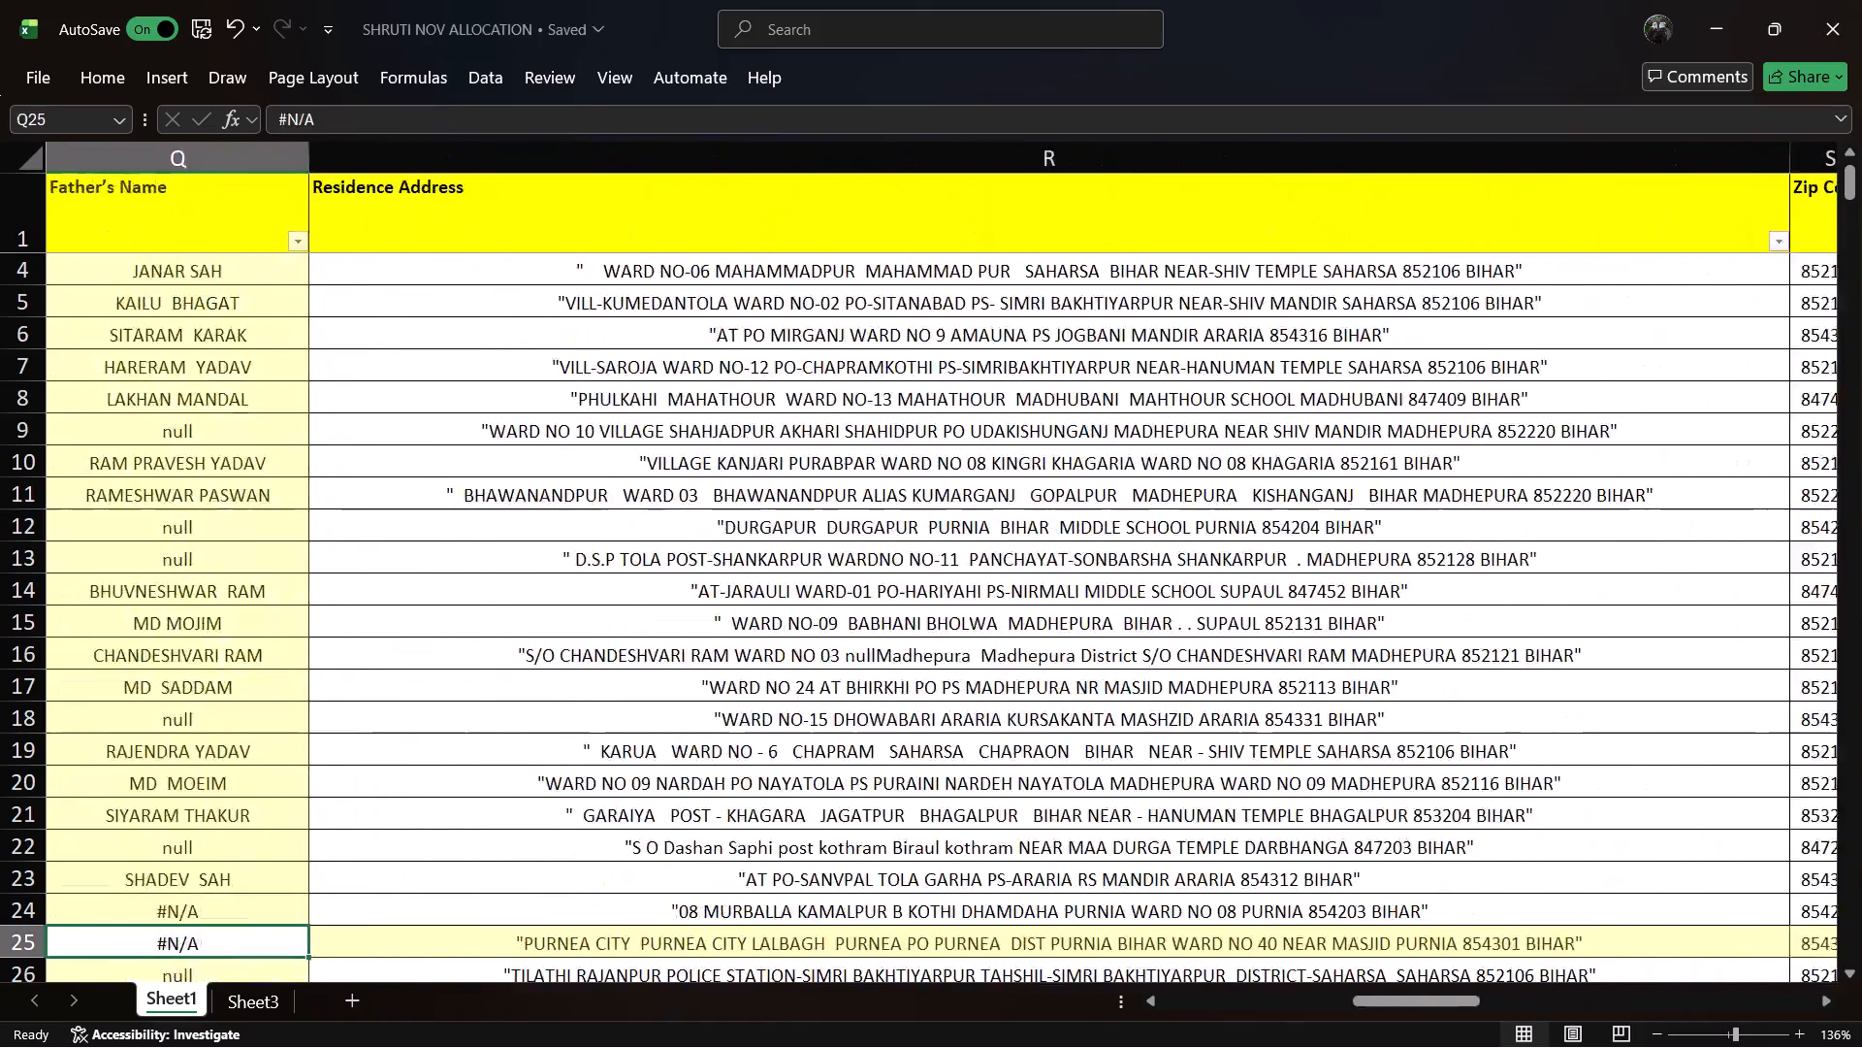
key(Right)
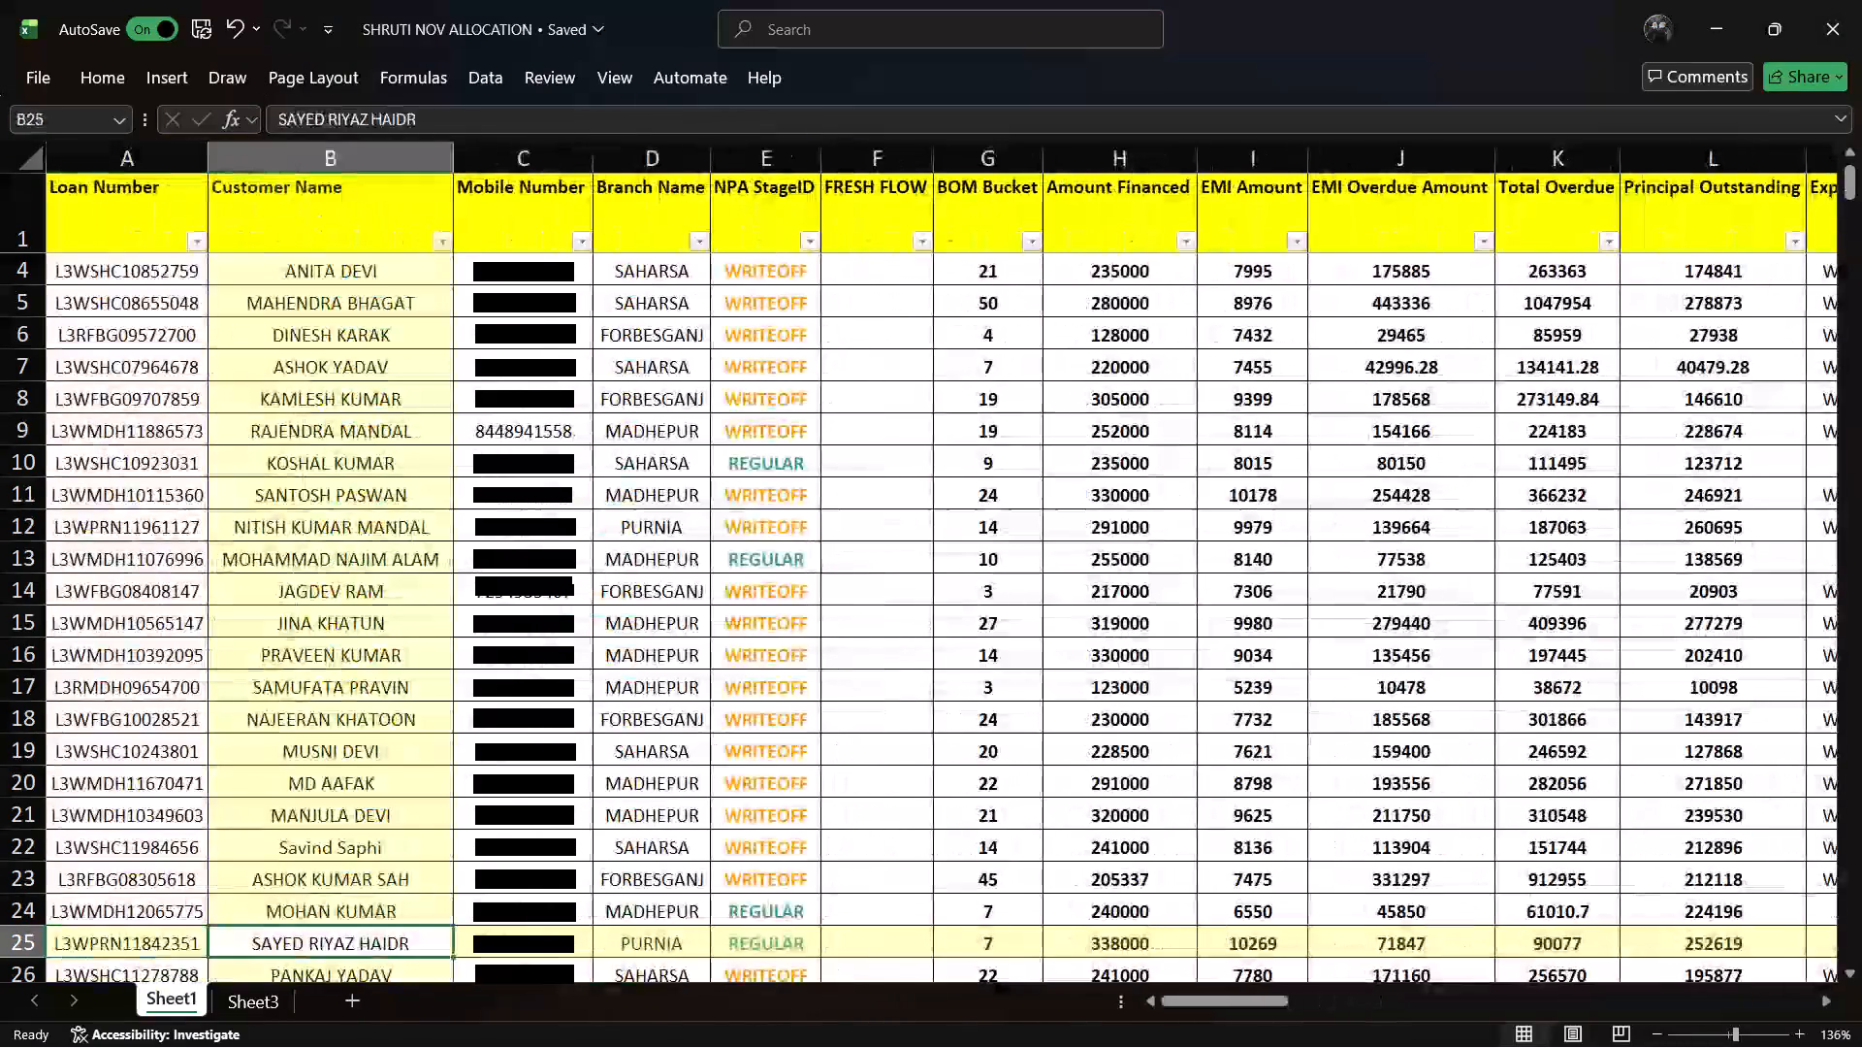
key(Right)
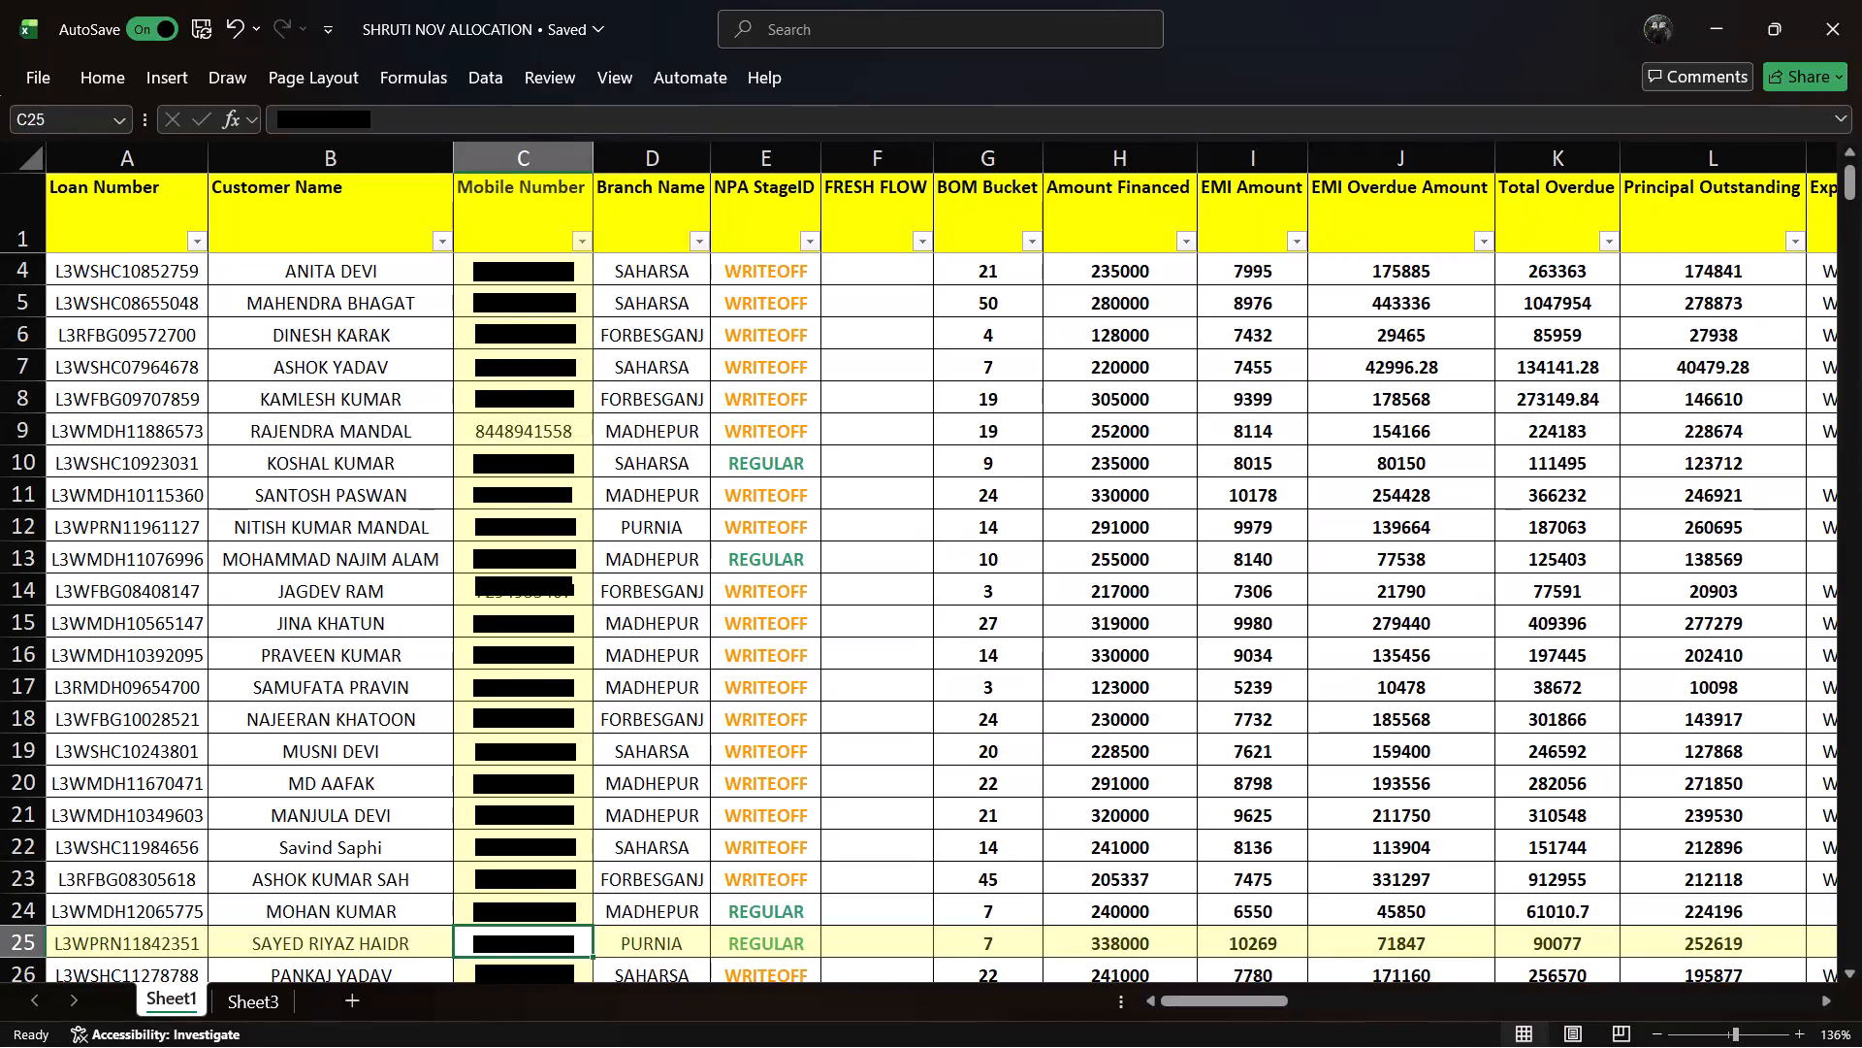
Review the row 25 record across its BOM bucket, loan amounts, residence address, asset, dealer and reference details.
key(Right)
key(Right)
key(Right)
key(Right)
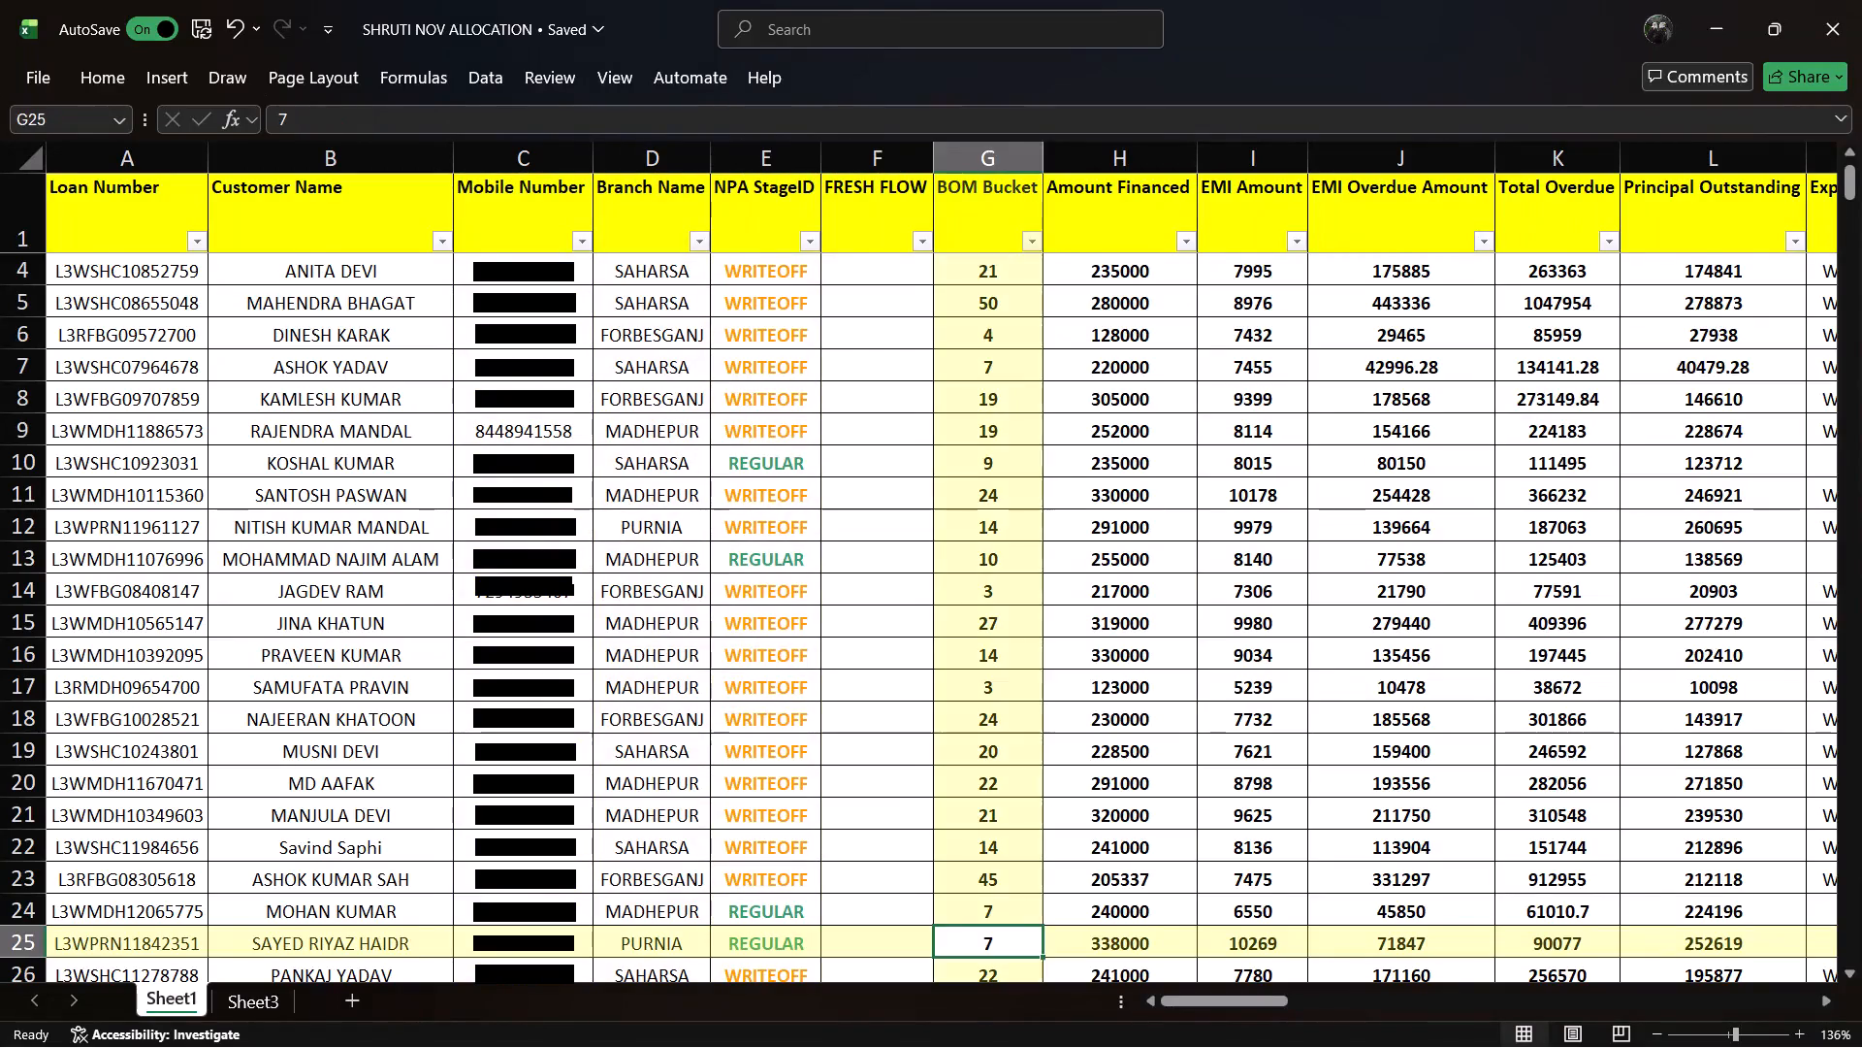
key(Right)
key(Right)
key(Right)
key(Right)
key(Right)
key(Right)
key(Right)
key(Right)
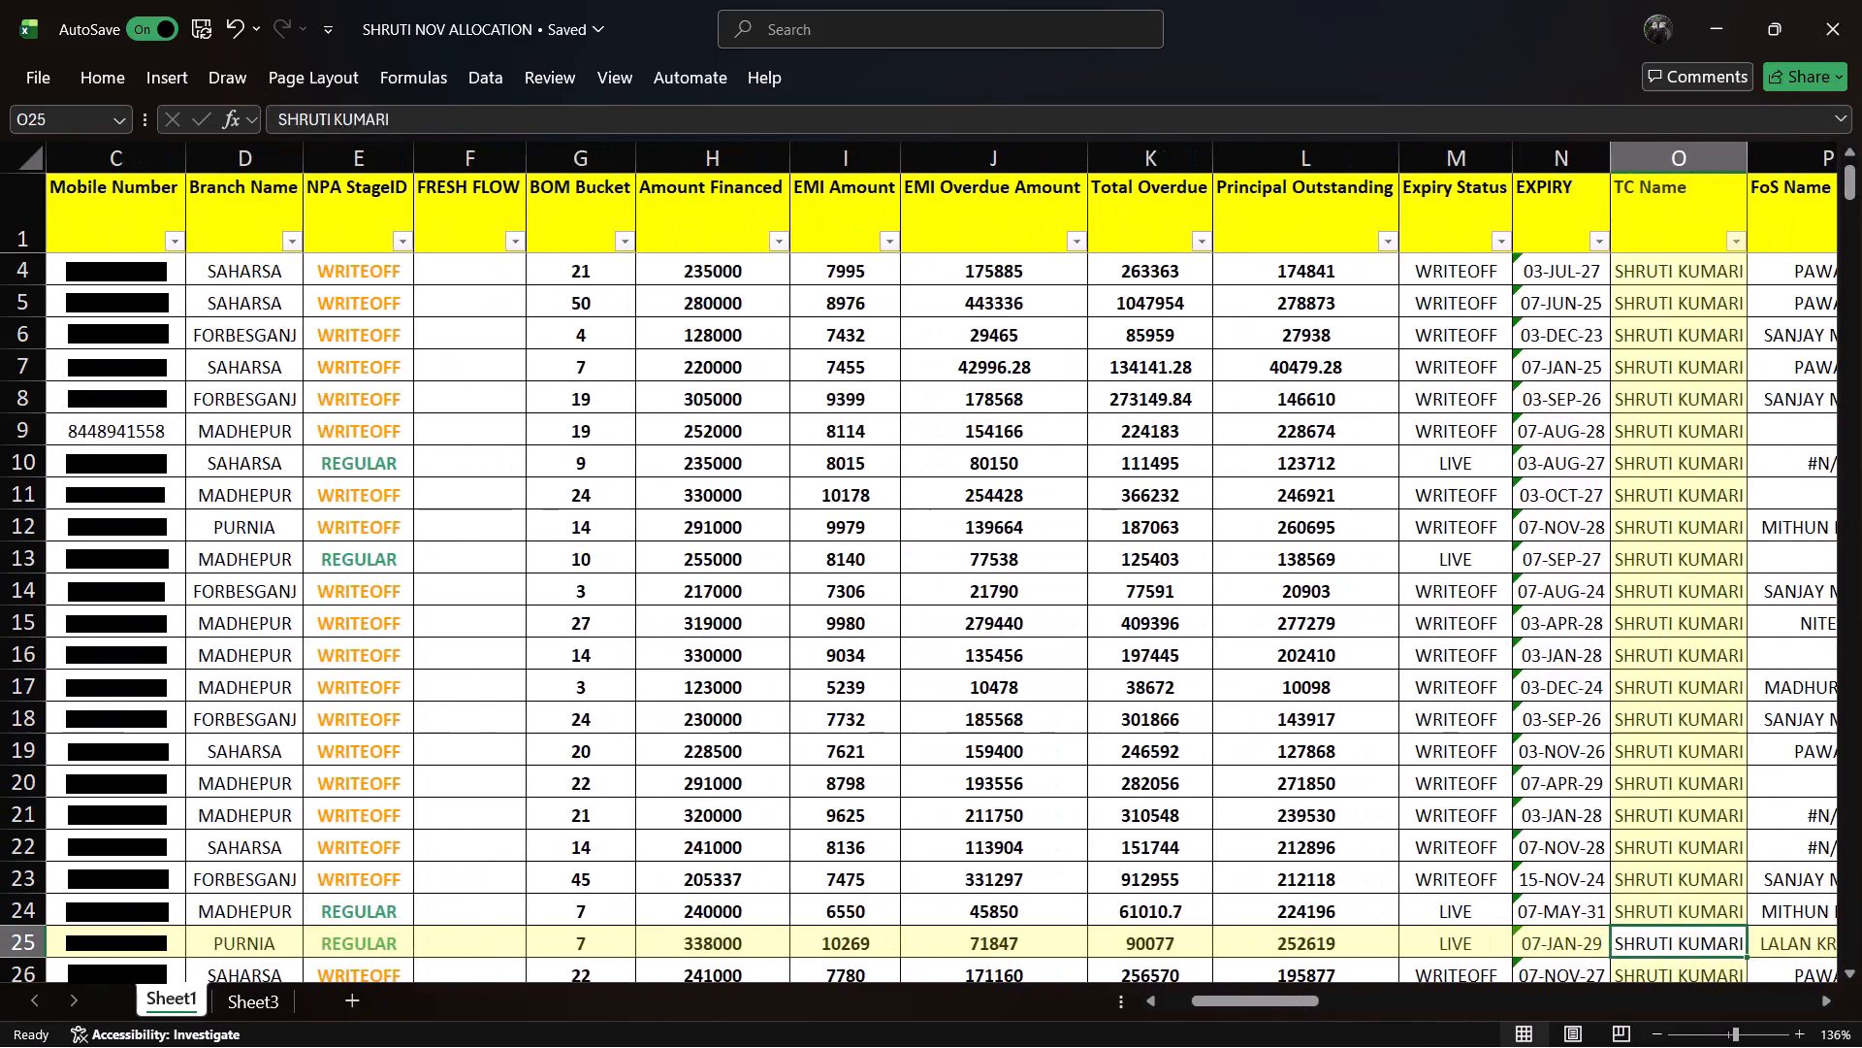
key(Right)
key(Right)
key(Right)
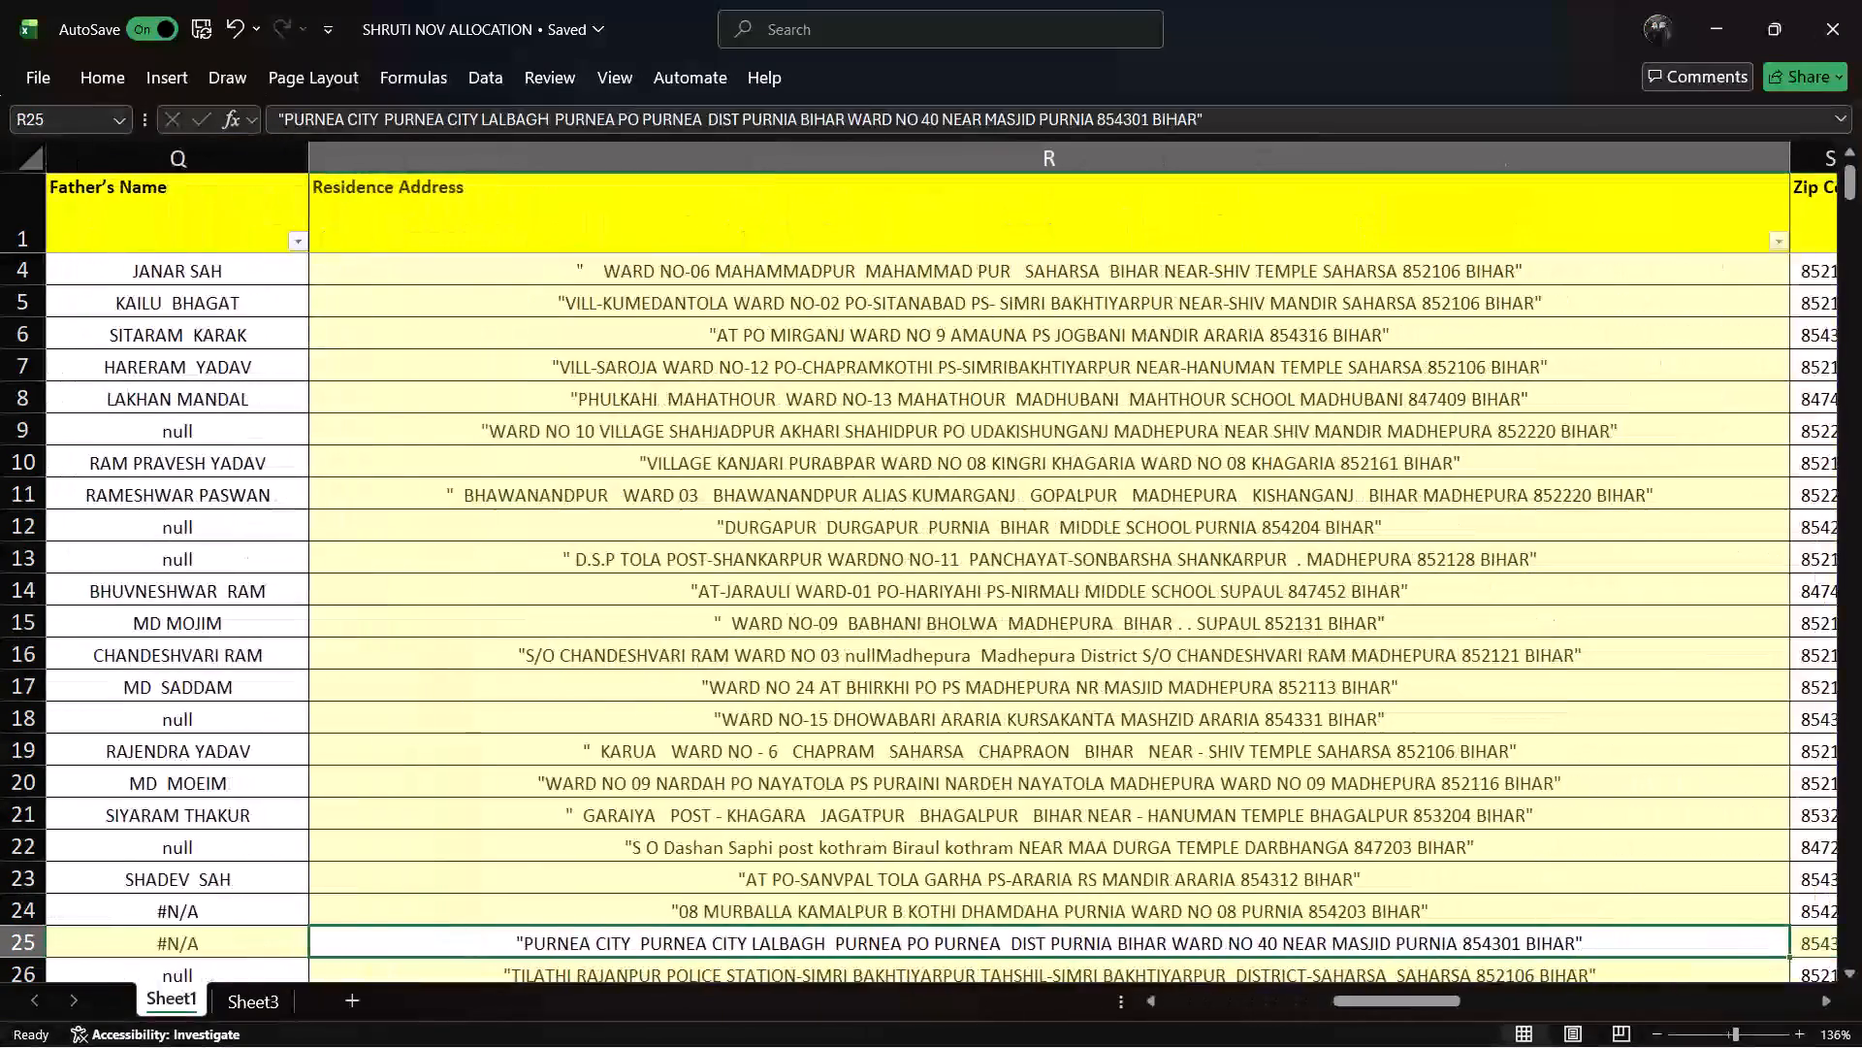
key(Right)
key(Right)
key(Right)
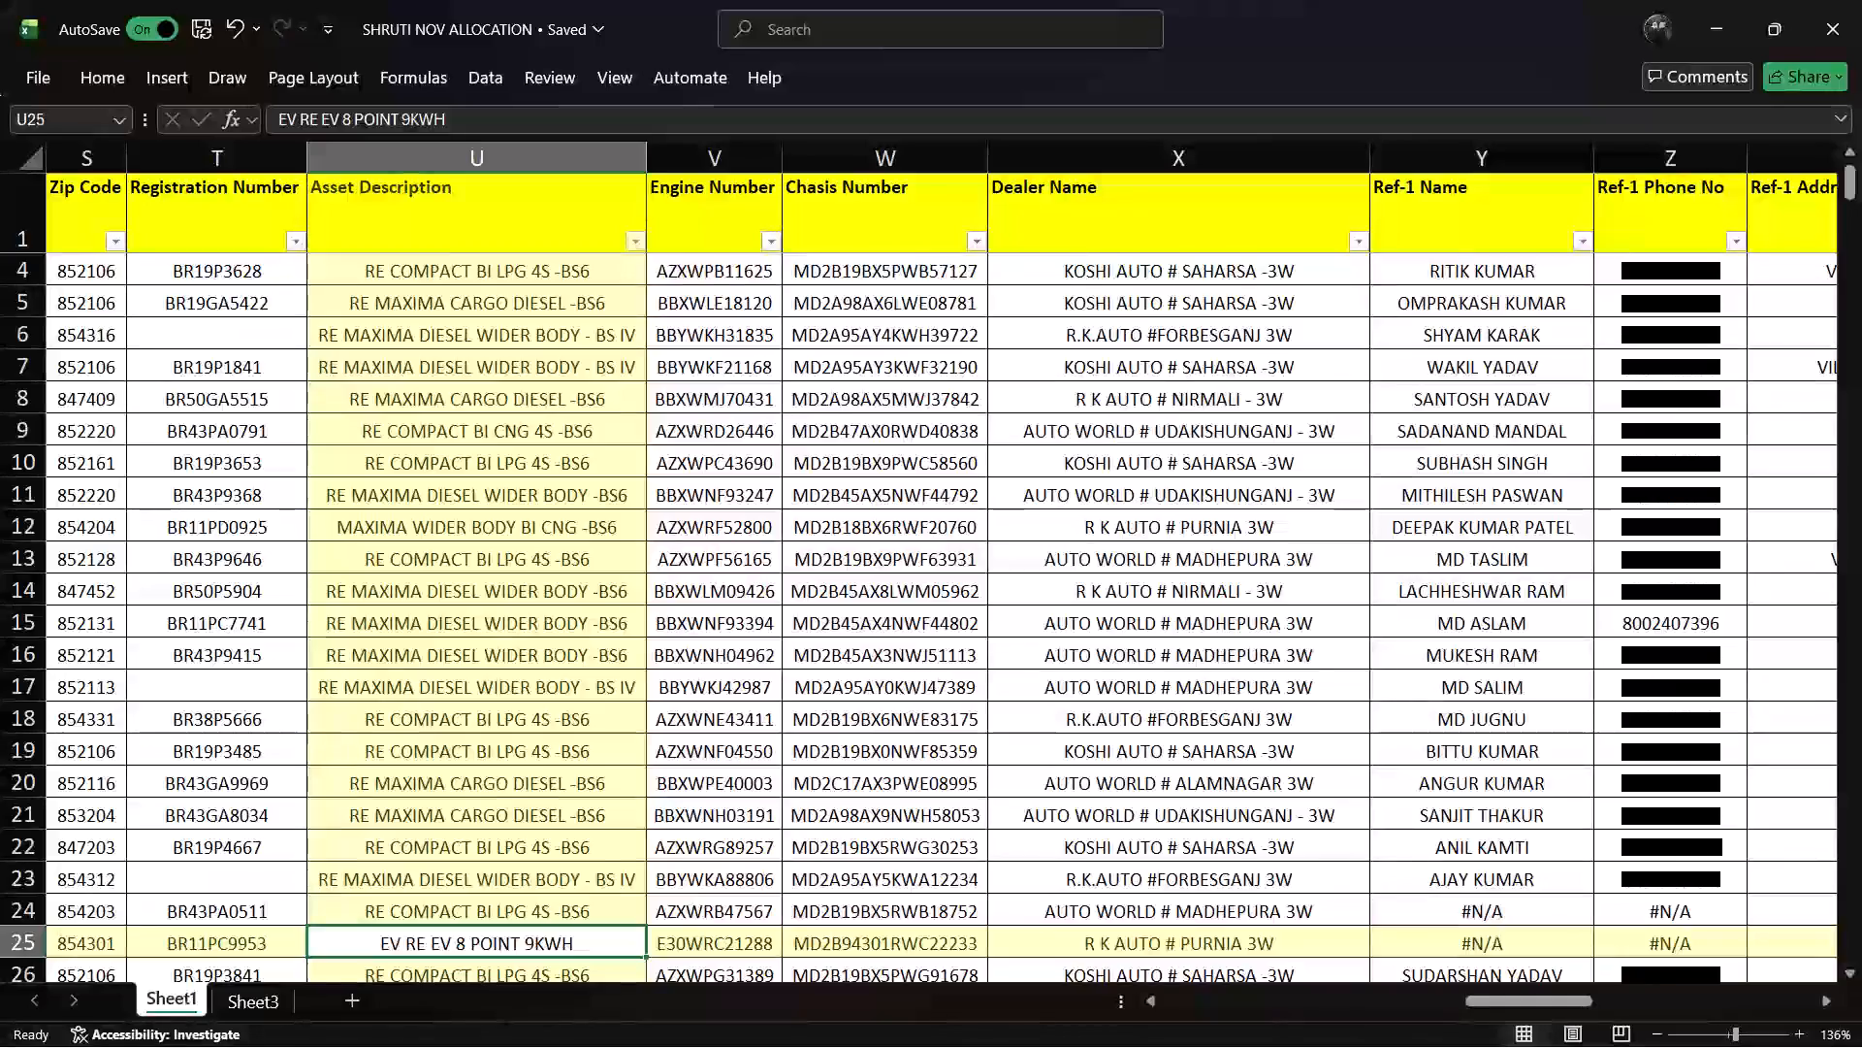
key(Right)
key(Right)
key(Right)
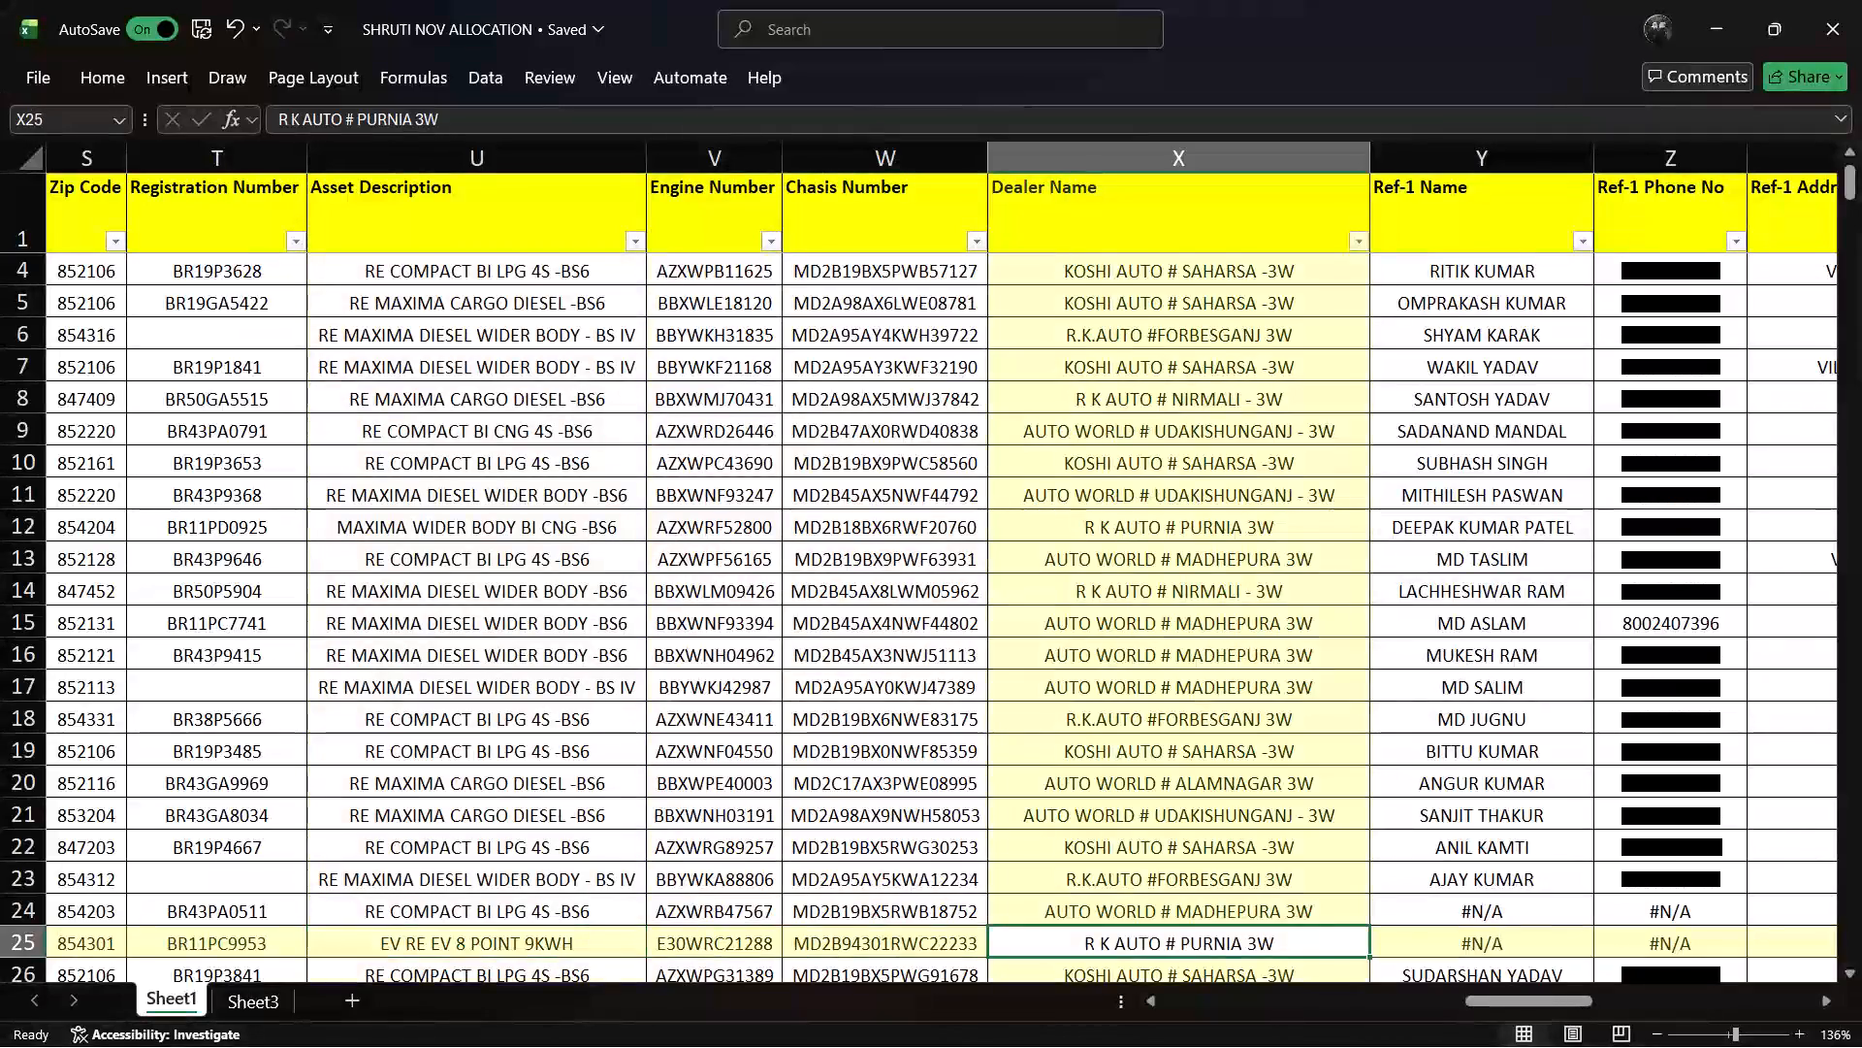
key(Right)
key(Right)
key(Right)
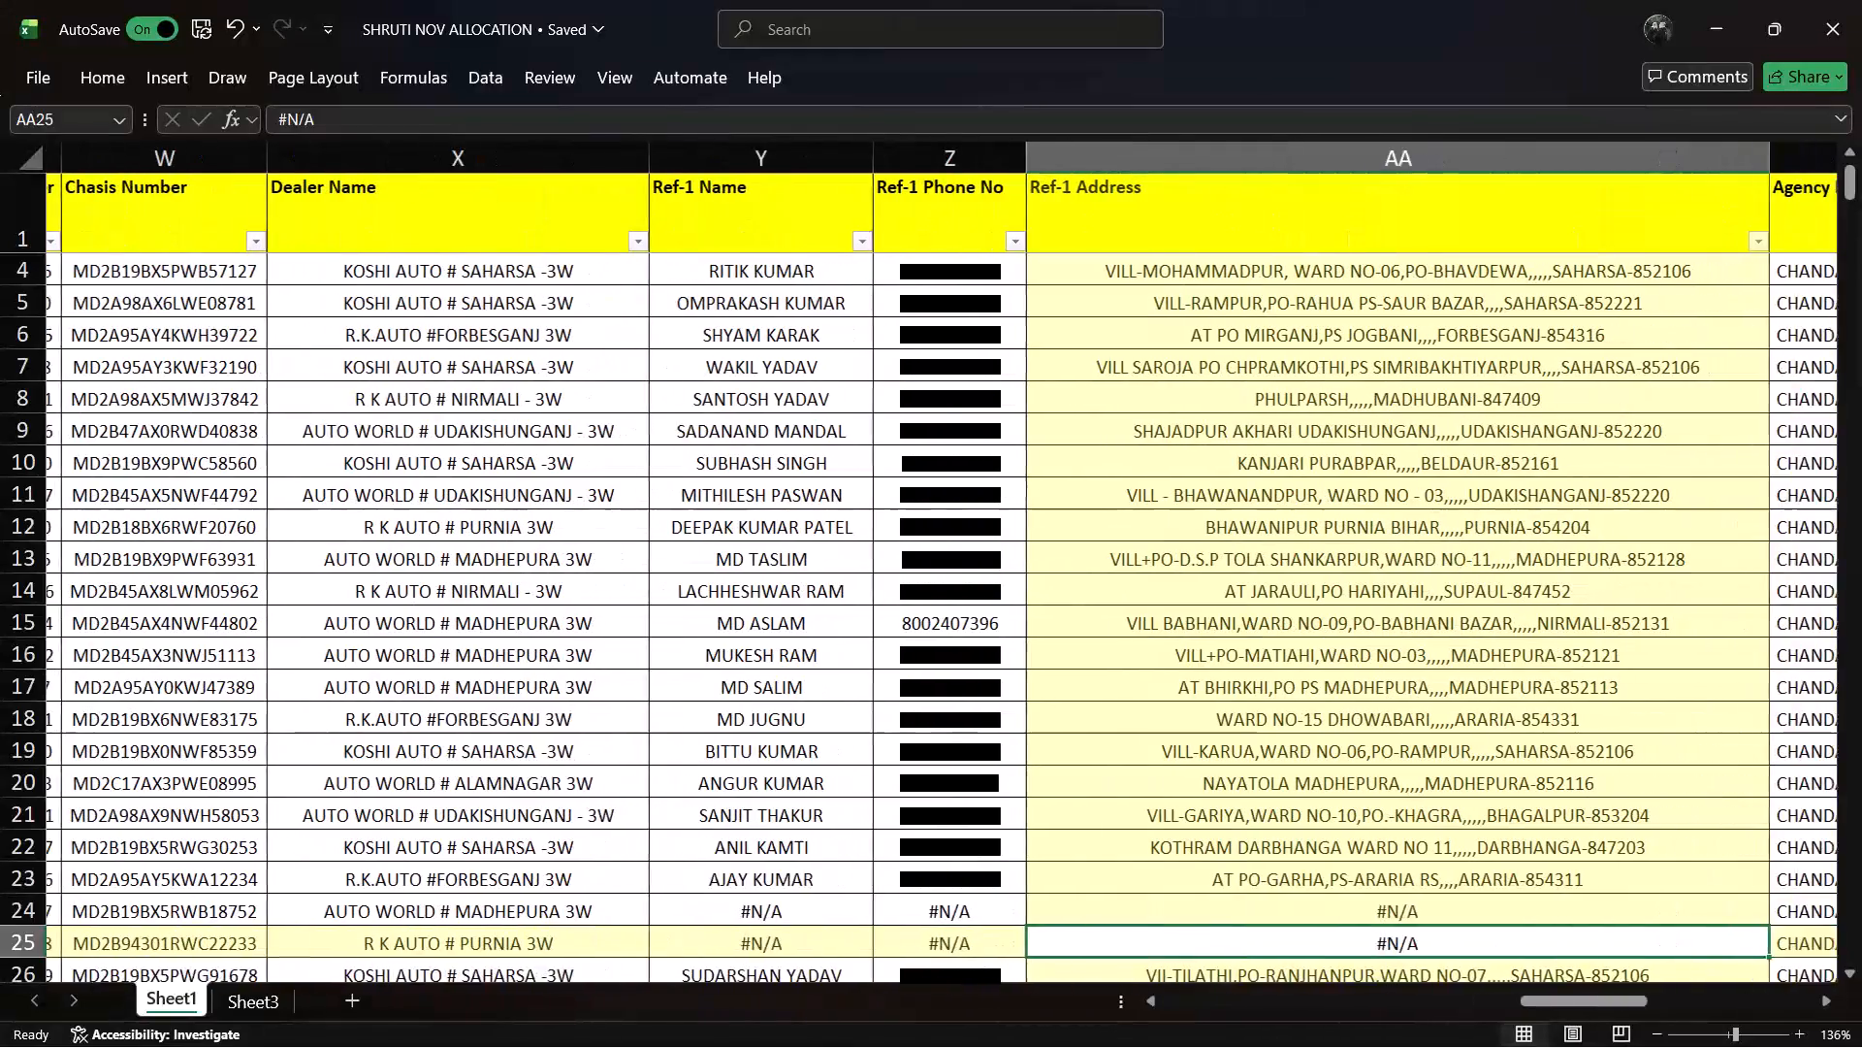
Enter the row 25 feedback as "NO INCOMING CALL" and save the workbook.
key(Right)
key(Right)
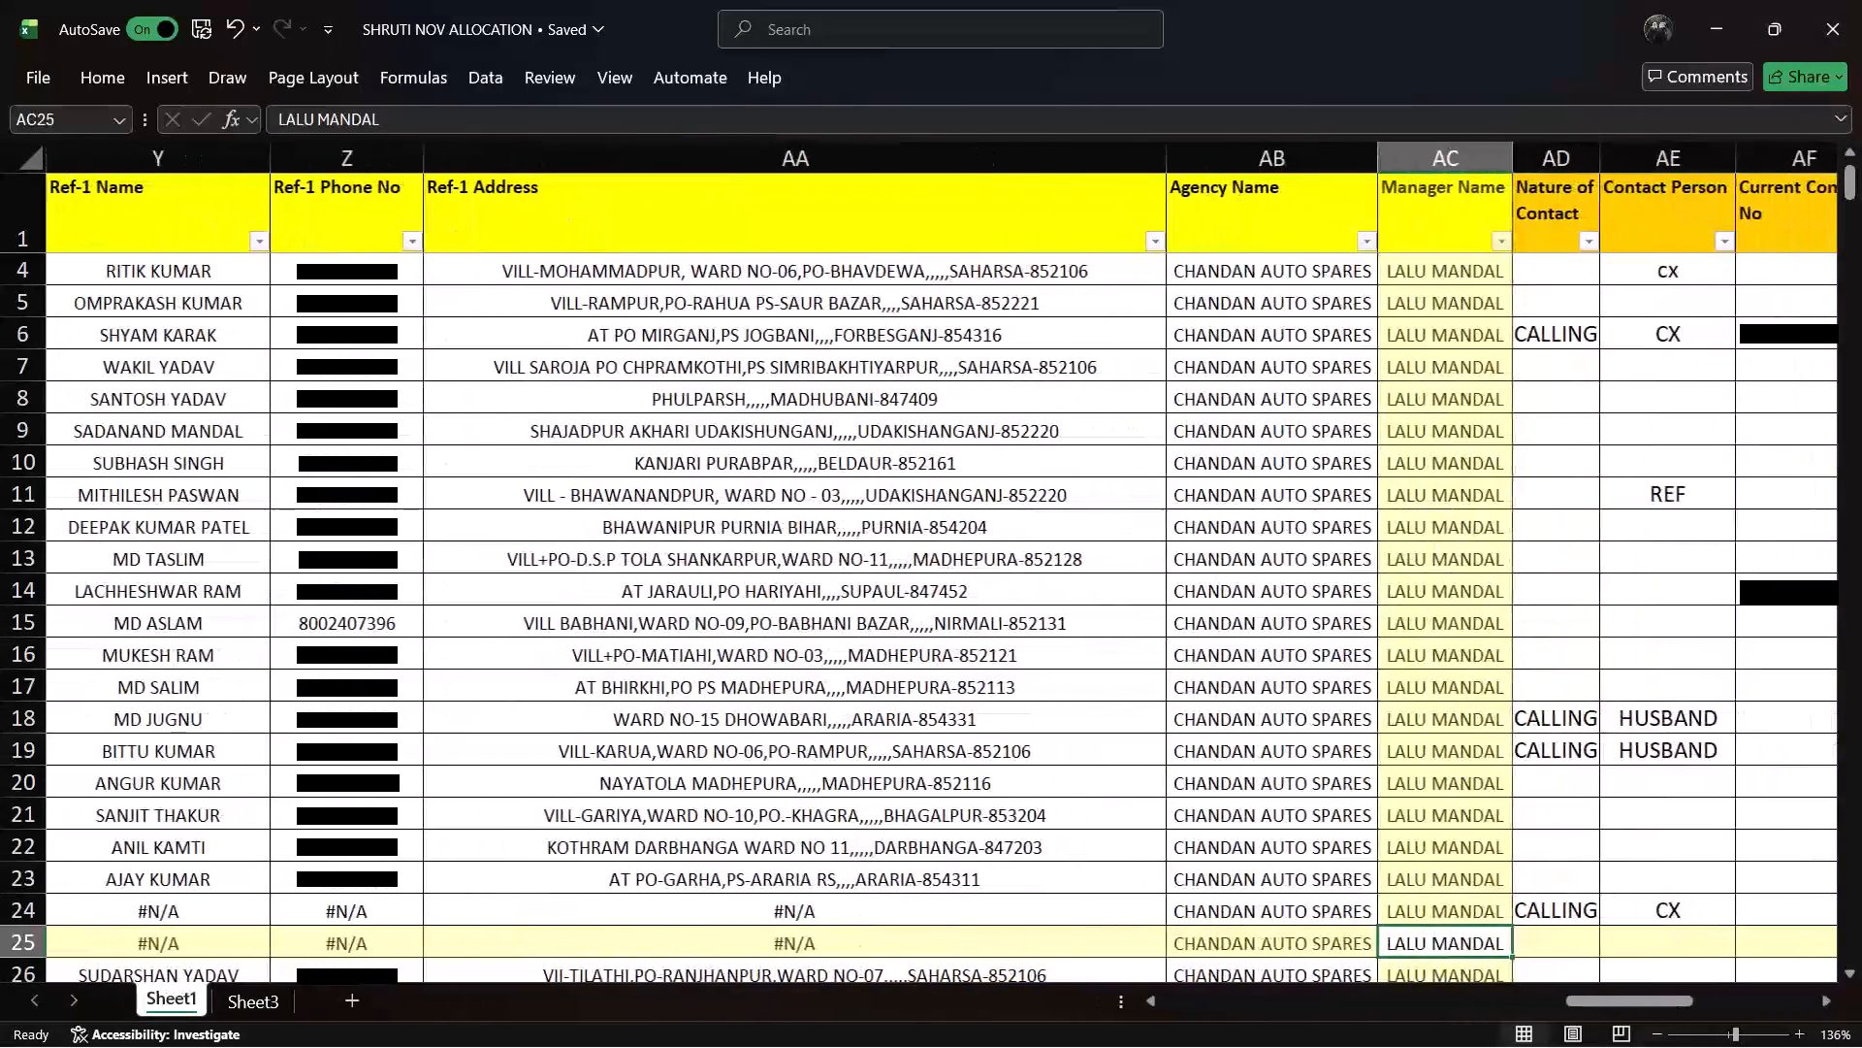
key(Right)
key(Right)
key(Right)
key(Right)
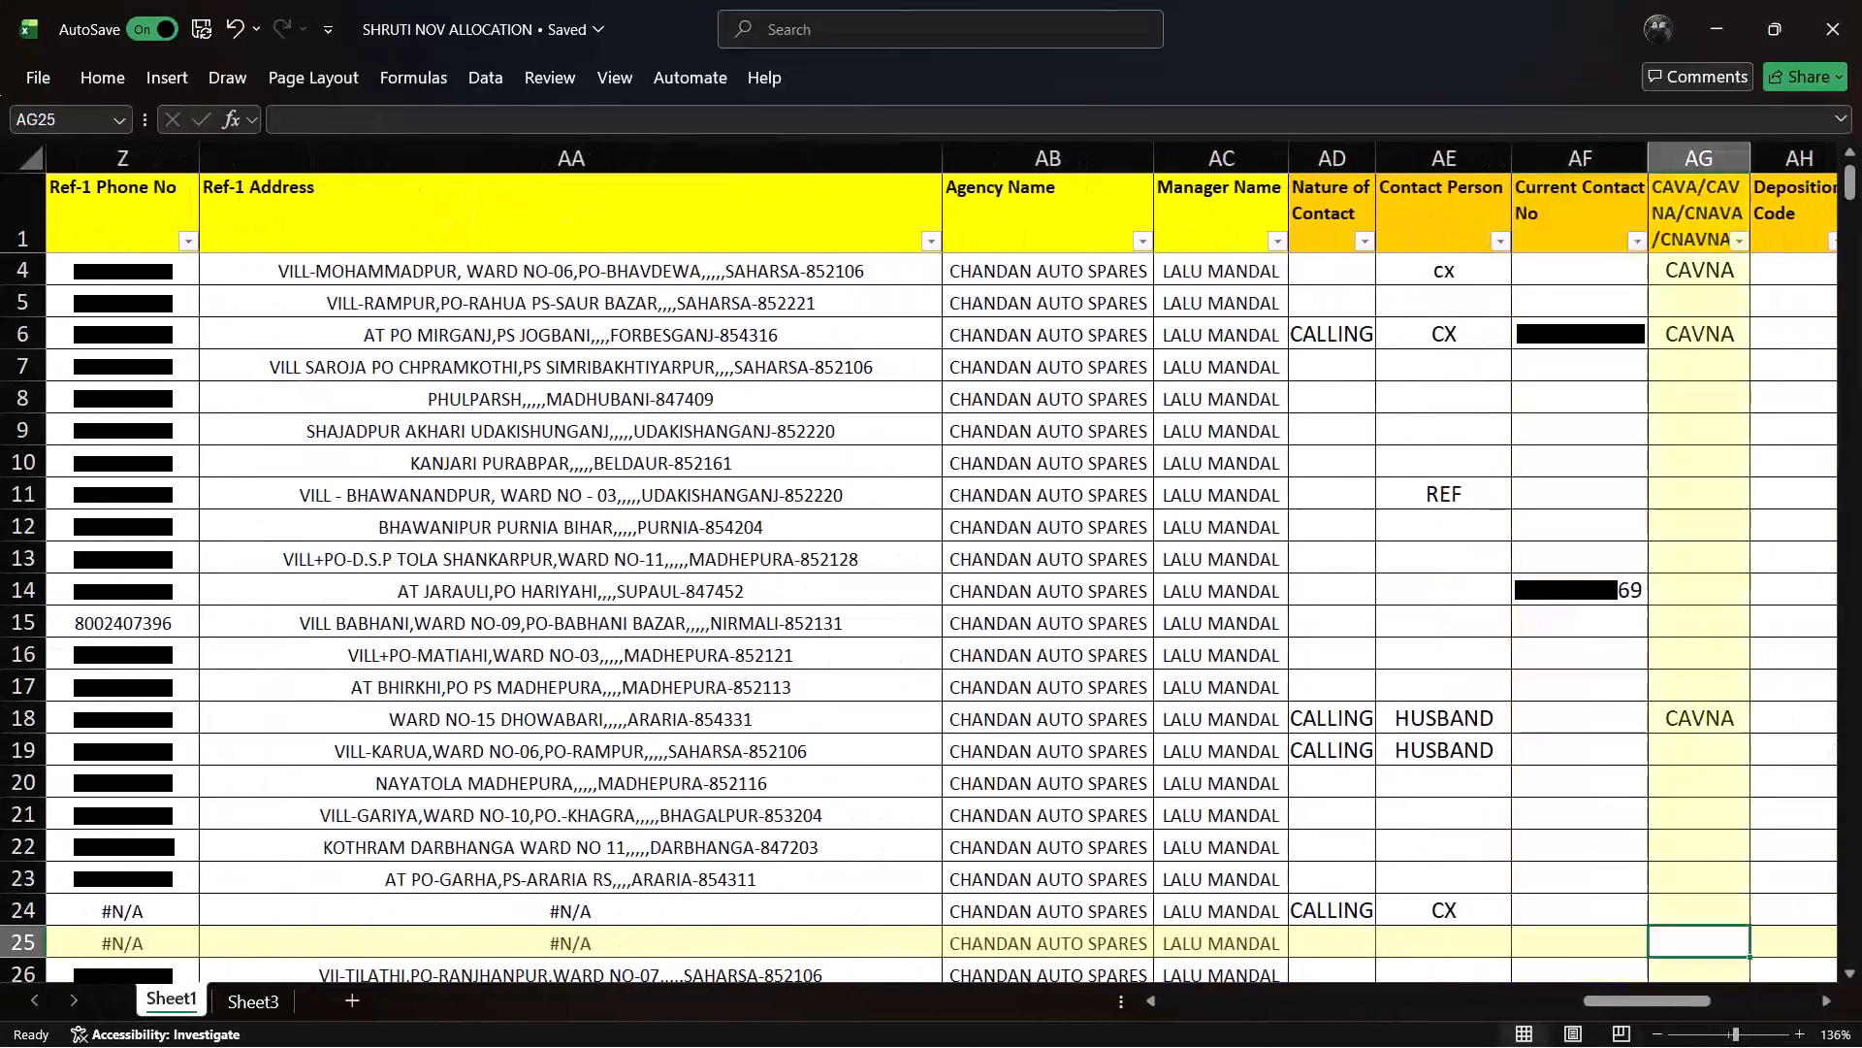
key(Right)
key(Right)
key(Right)
key(Right)
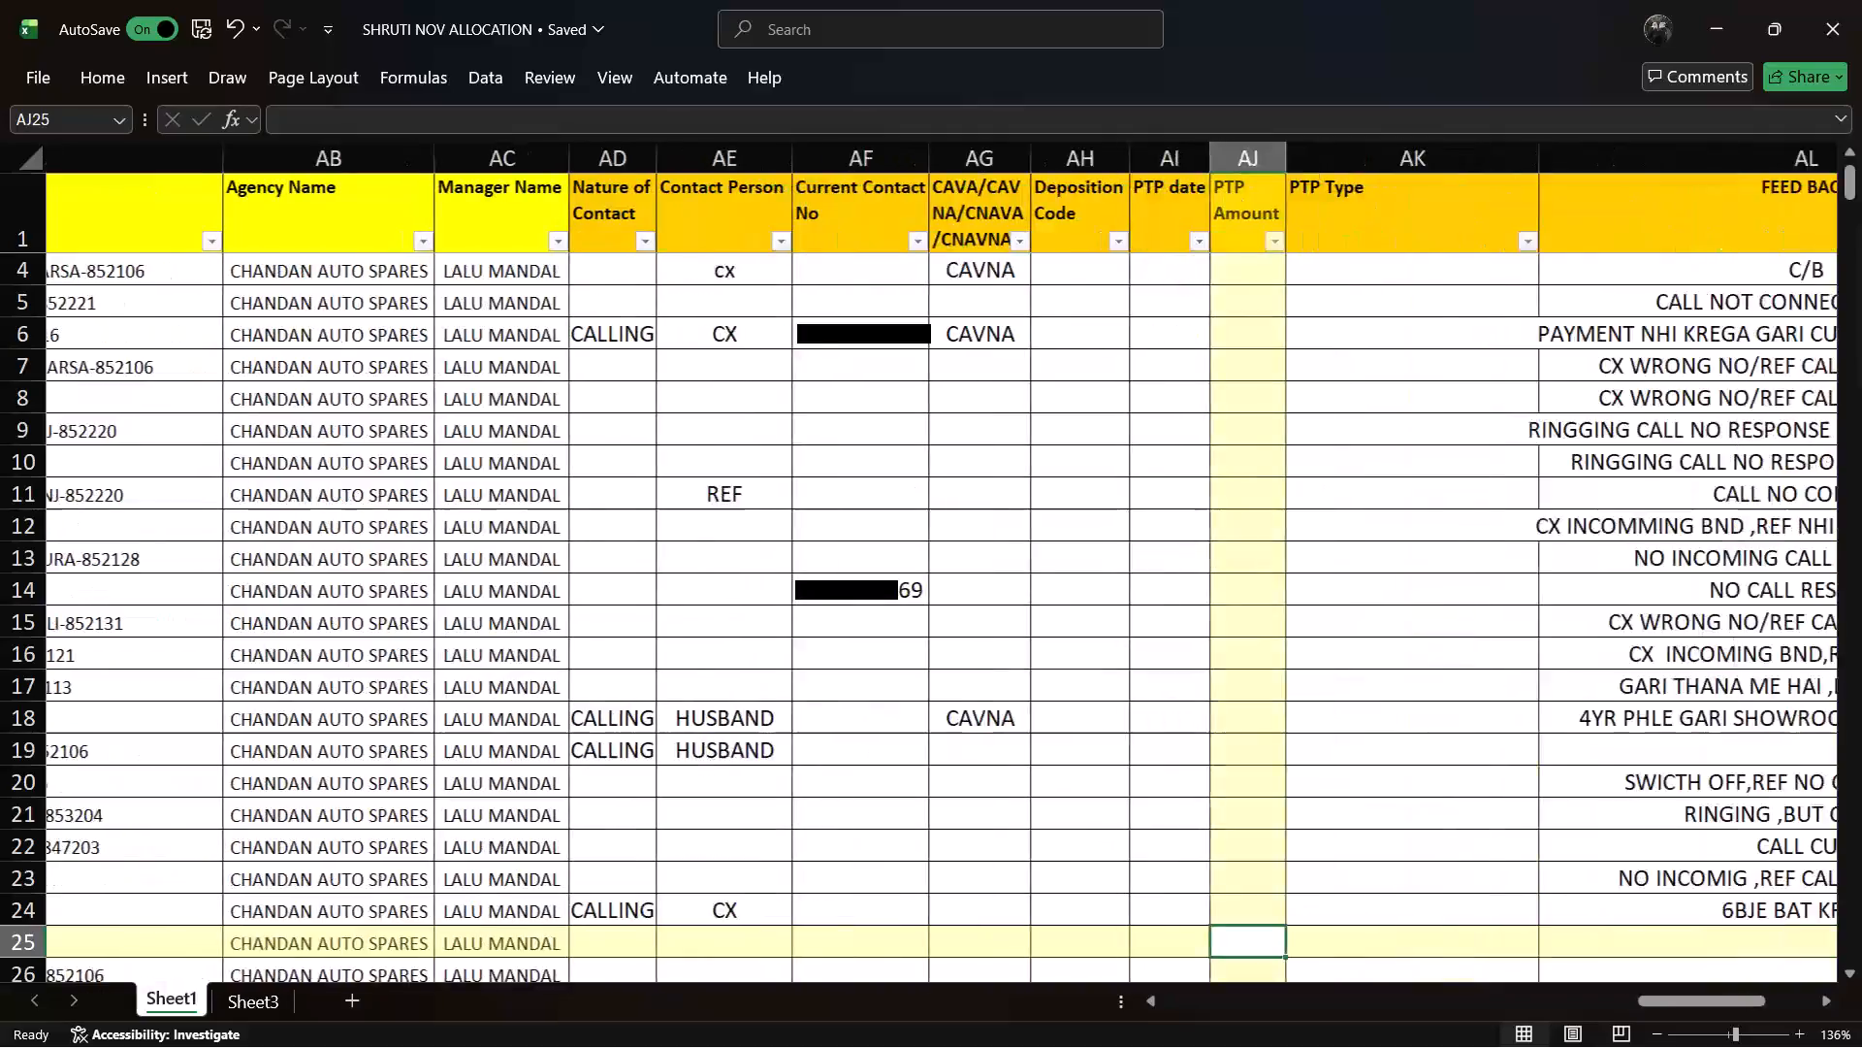
key(Right)
text(NO)
key(space)
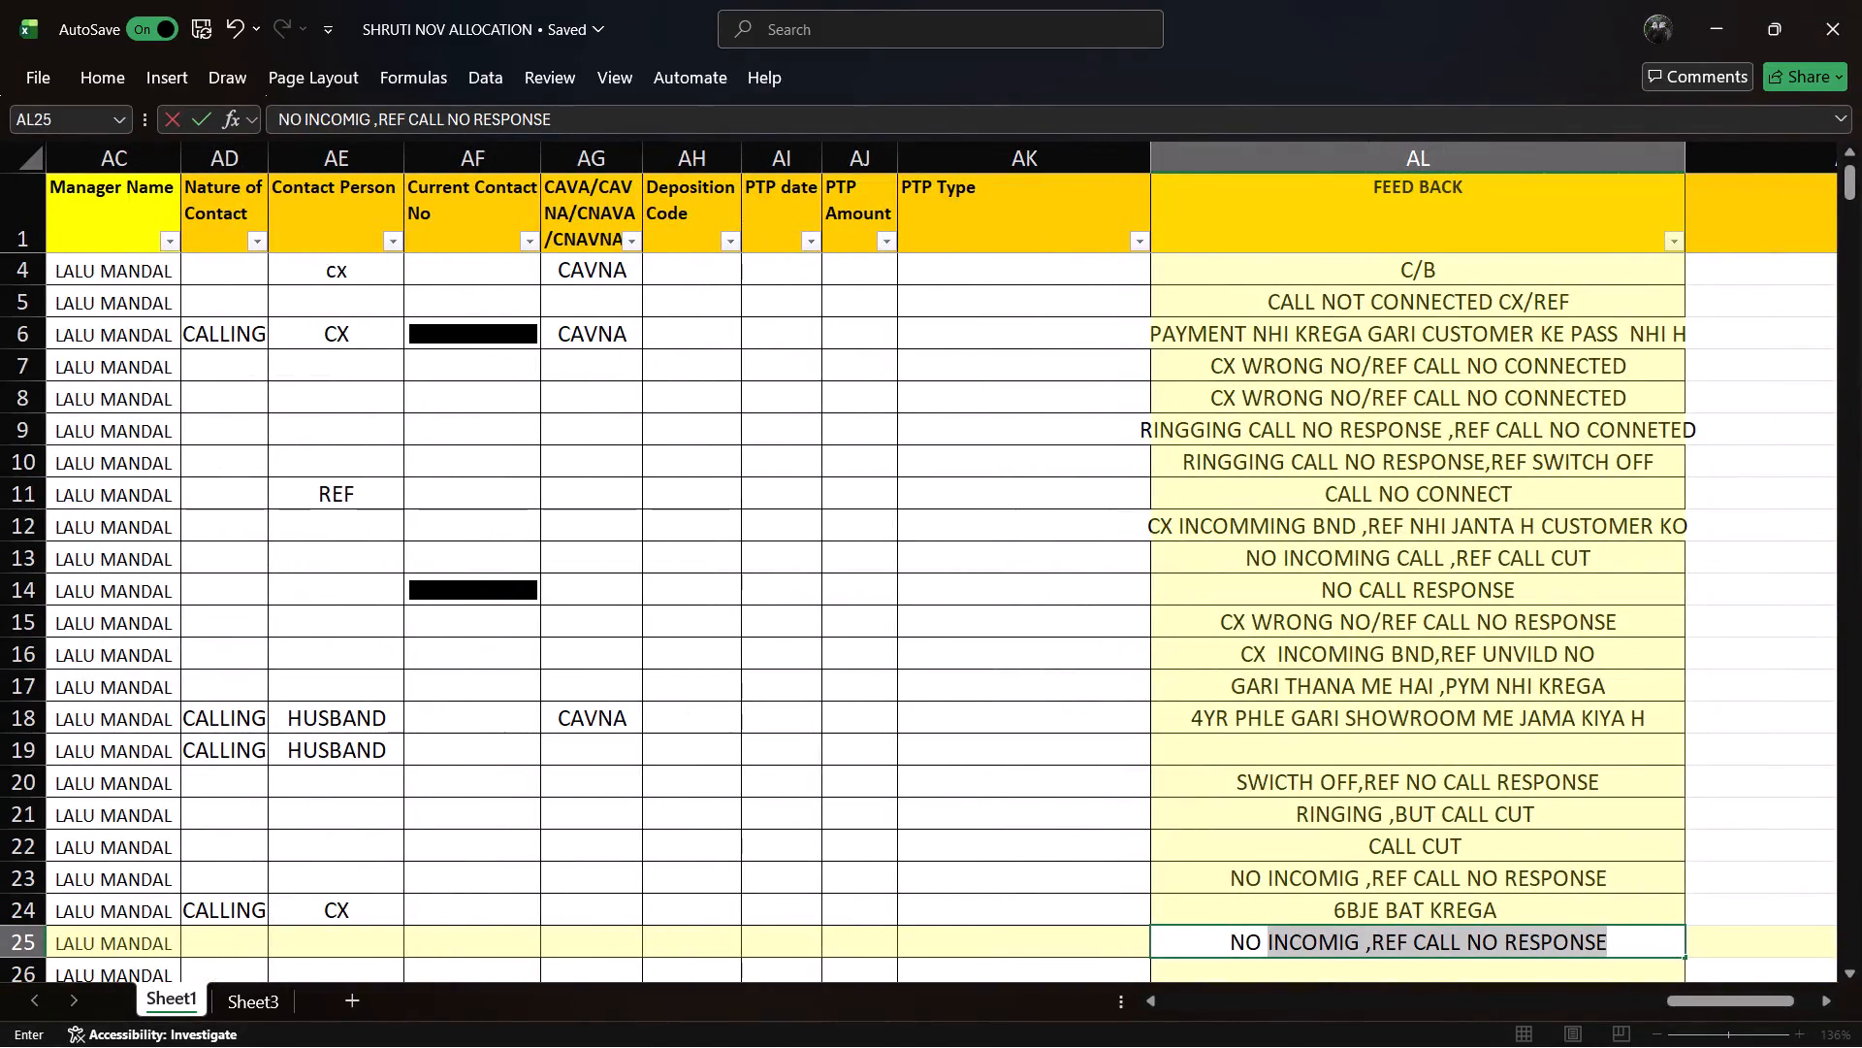
key(i)
key(n)
text(COMING)
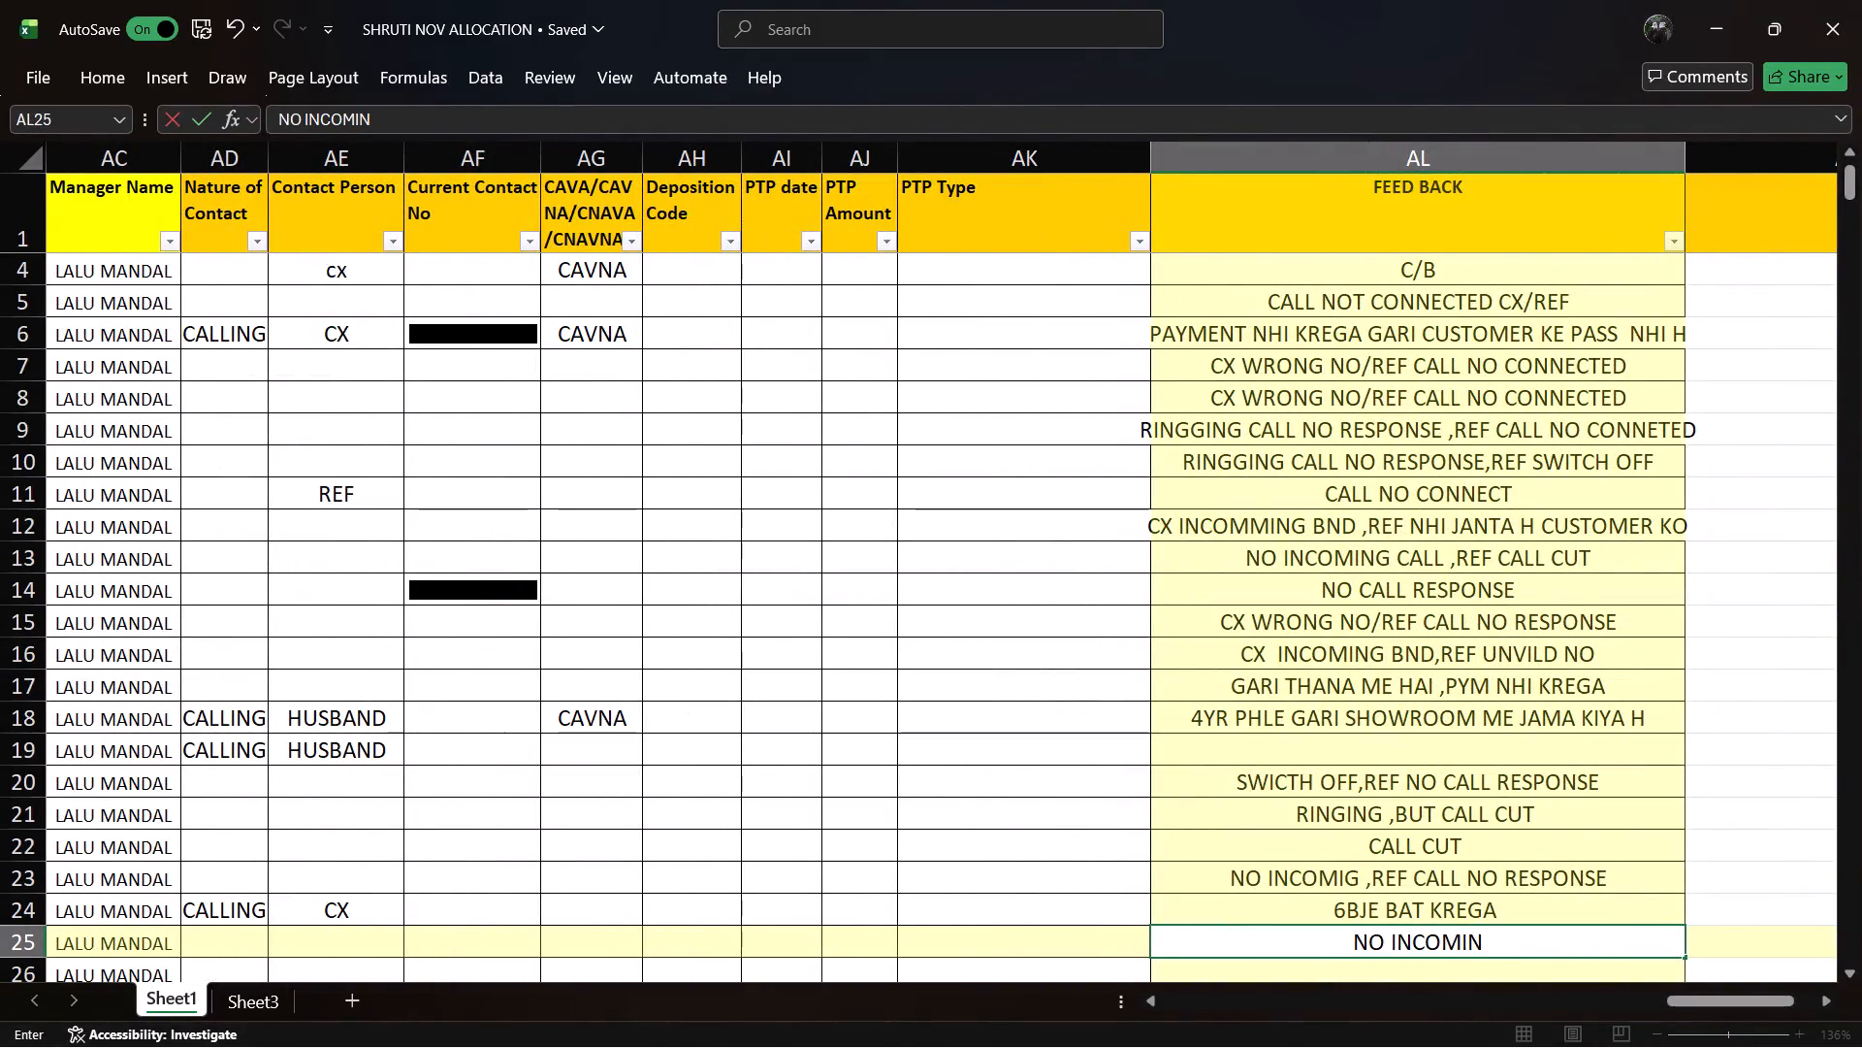
key(space)
text(CALL)
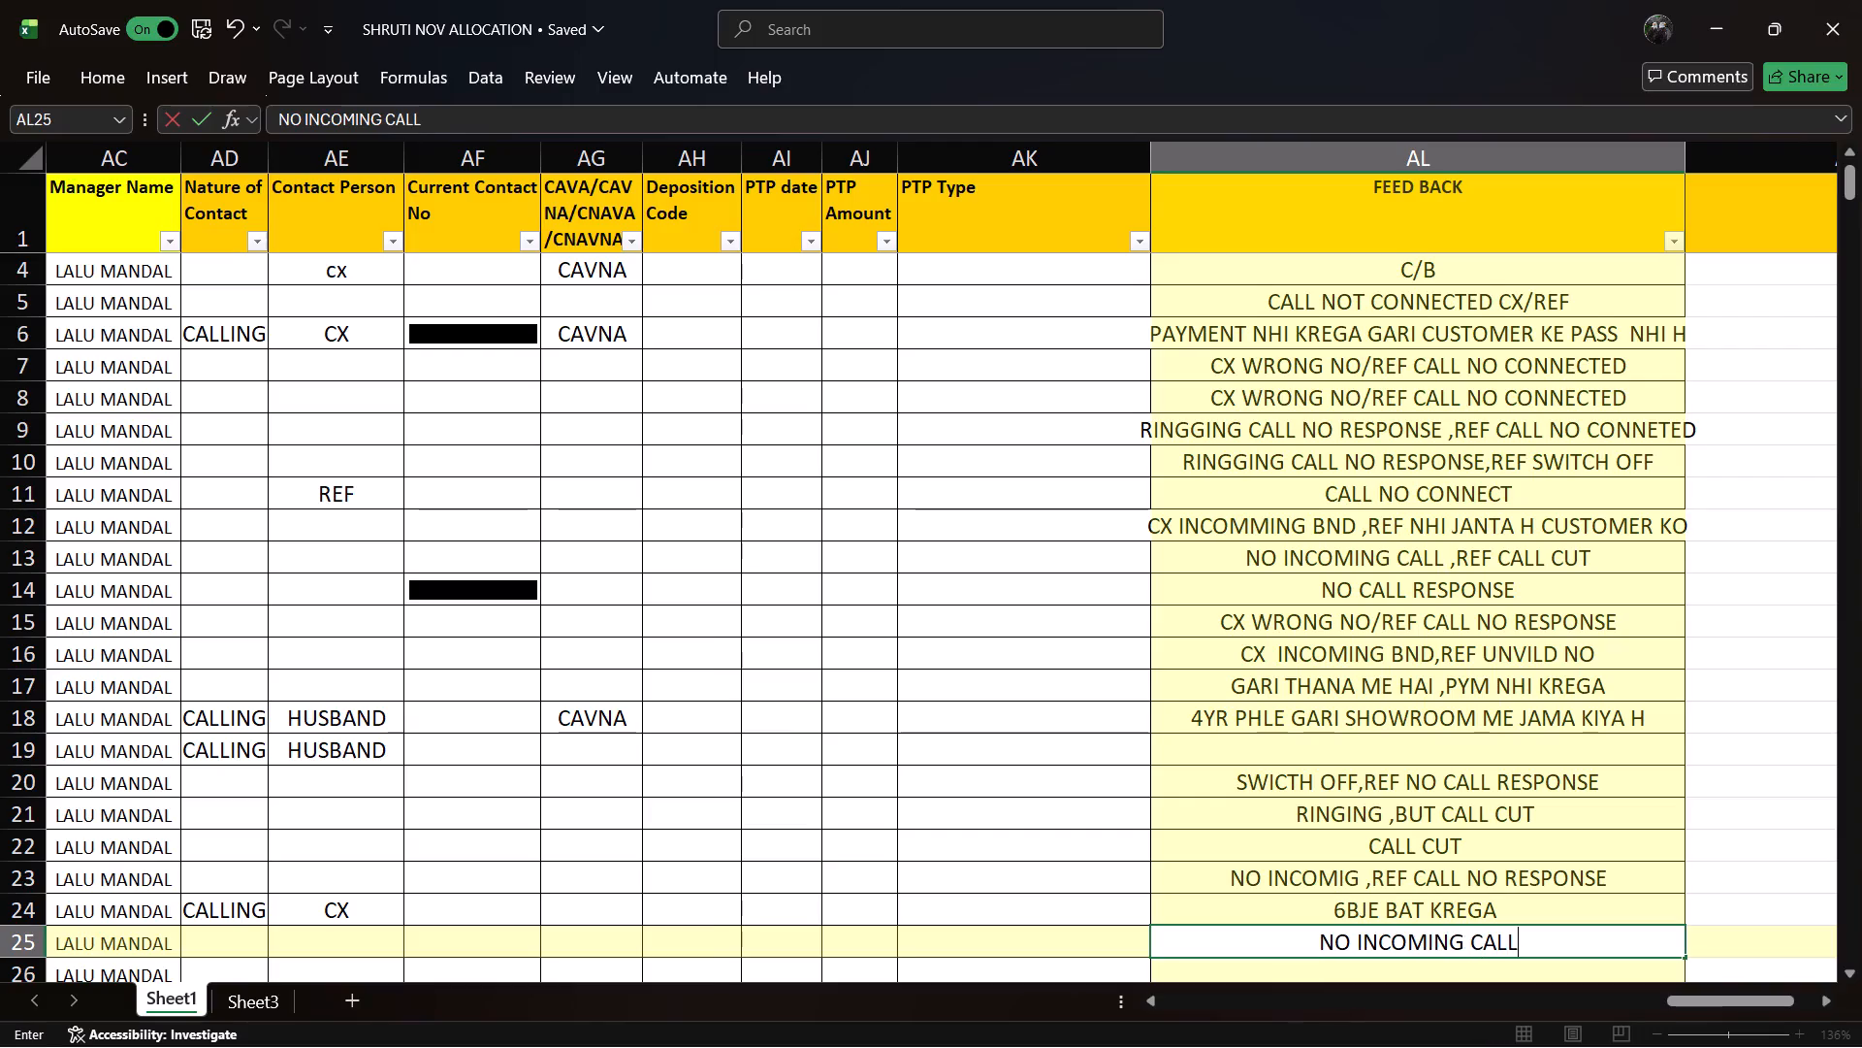
key(Down)
key(ctrl+s)
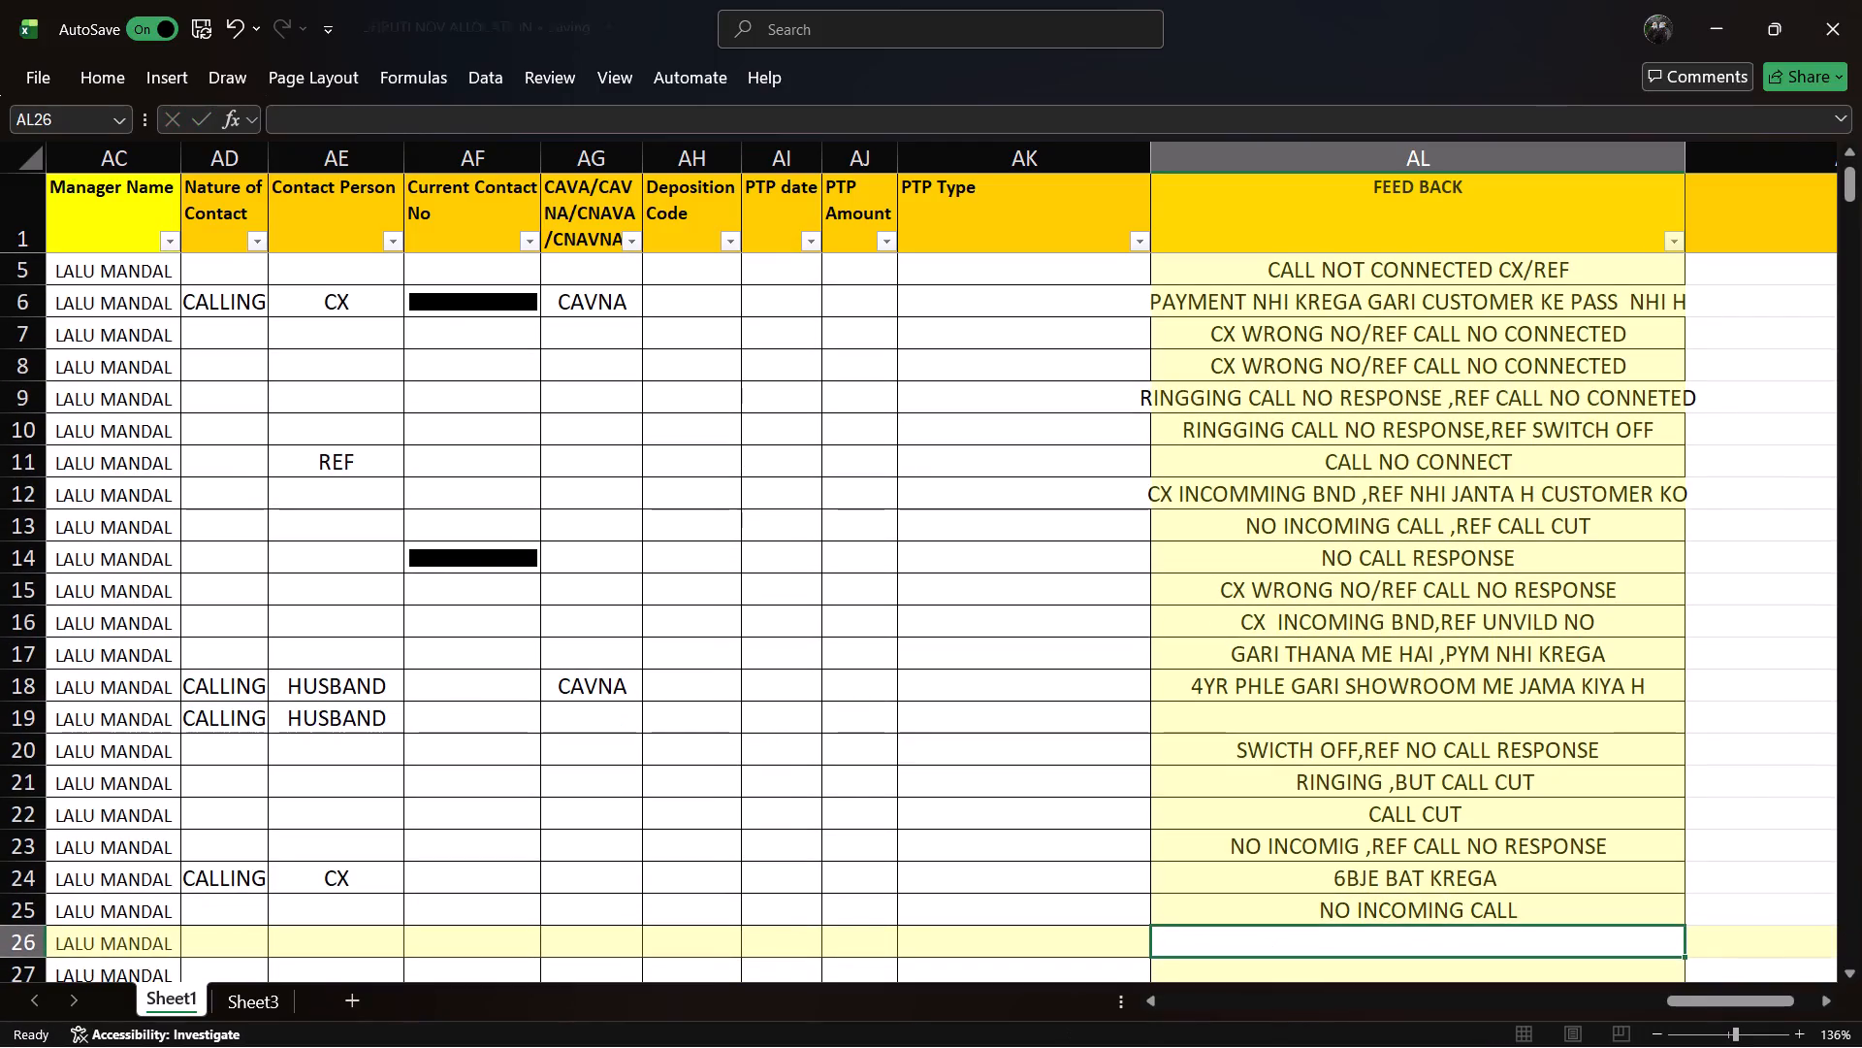
Go back to the start of the row 26 record and check the customer's name and mobile number.
key(Left)
key(Left)
key(Left)
key(Left)
key(Left)
key(Left)
key(Left)
key(Left)
key(Left)
key(Left)
key(Left)
key(Left)
key(Left)
key(Left)
key(Left)
key(Left)
key(Left)
key(Left)
key(Left)
key(Left)
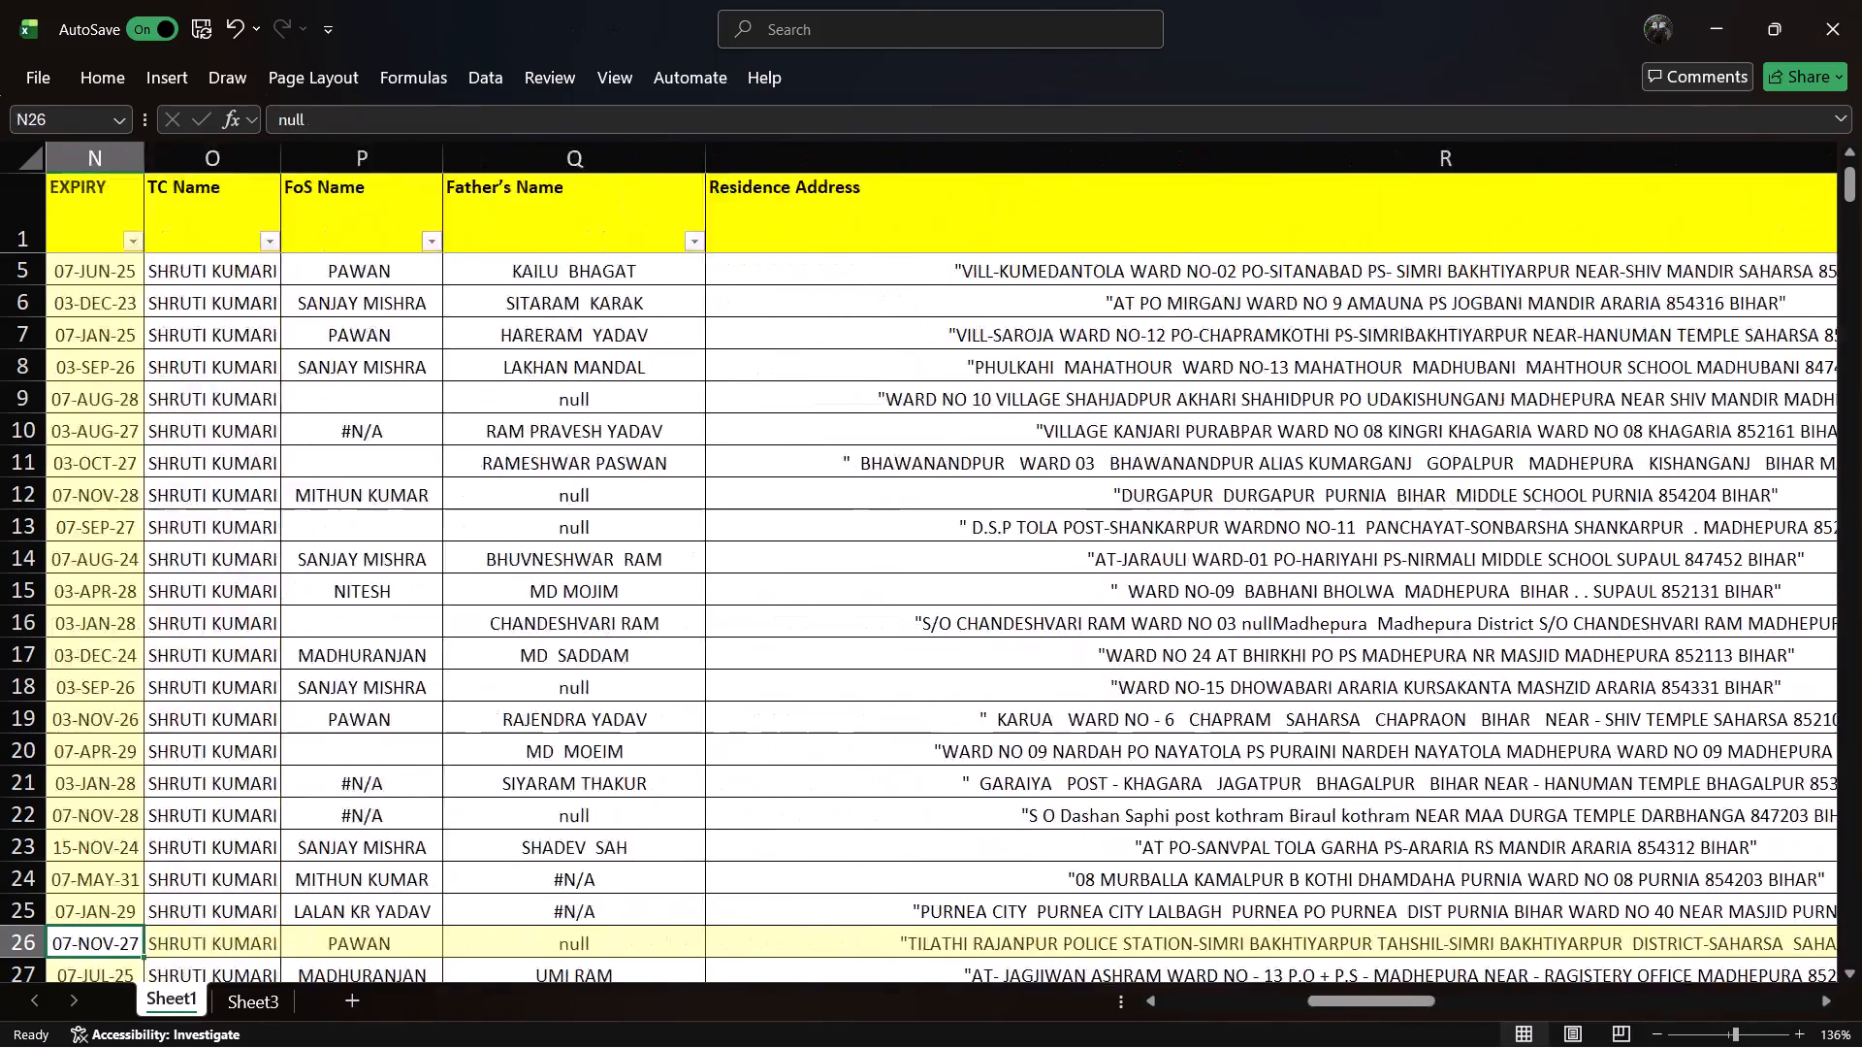
key(Right)
key(Right)
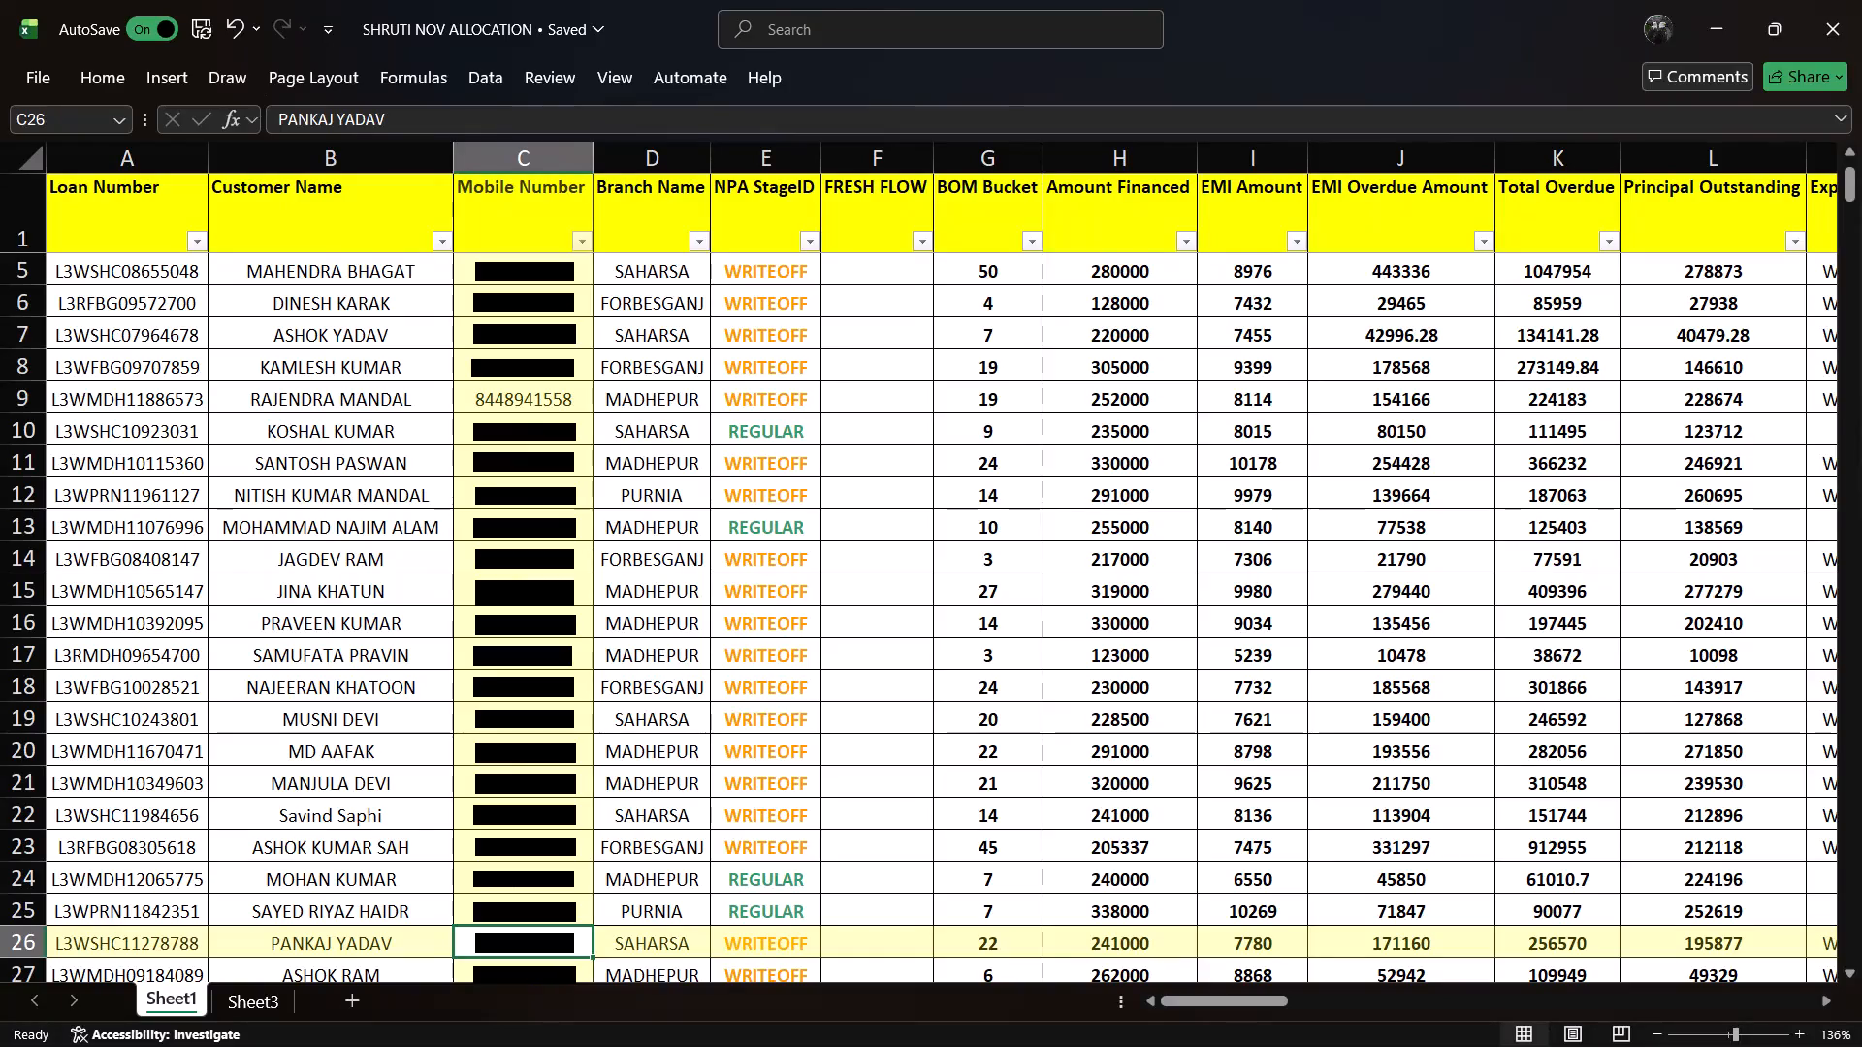
Review the row 26 record across its BOM bucket, loan amounts, residence address, registration, asset and dealer details to the reference's phone number.
key(Right)
key(Right)
key(Right)
key(Right)
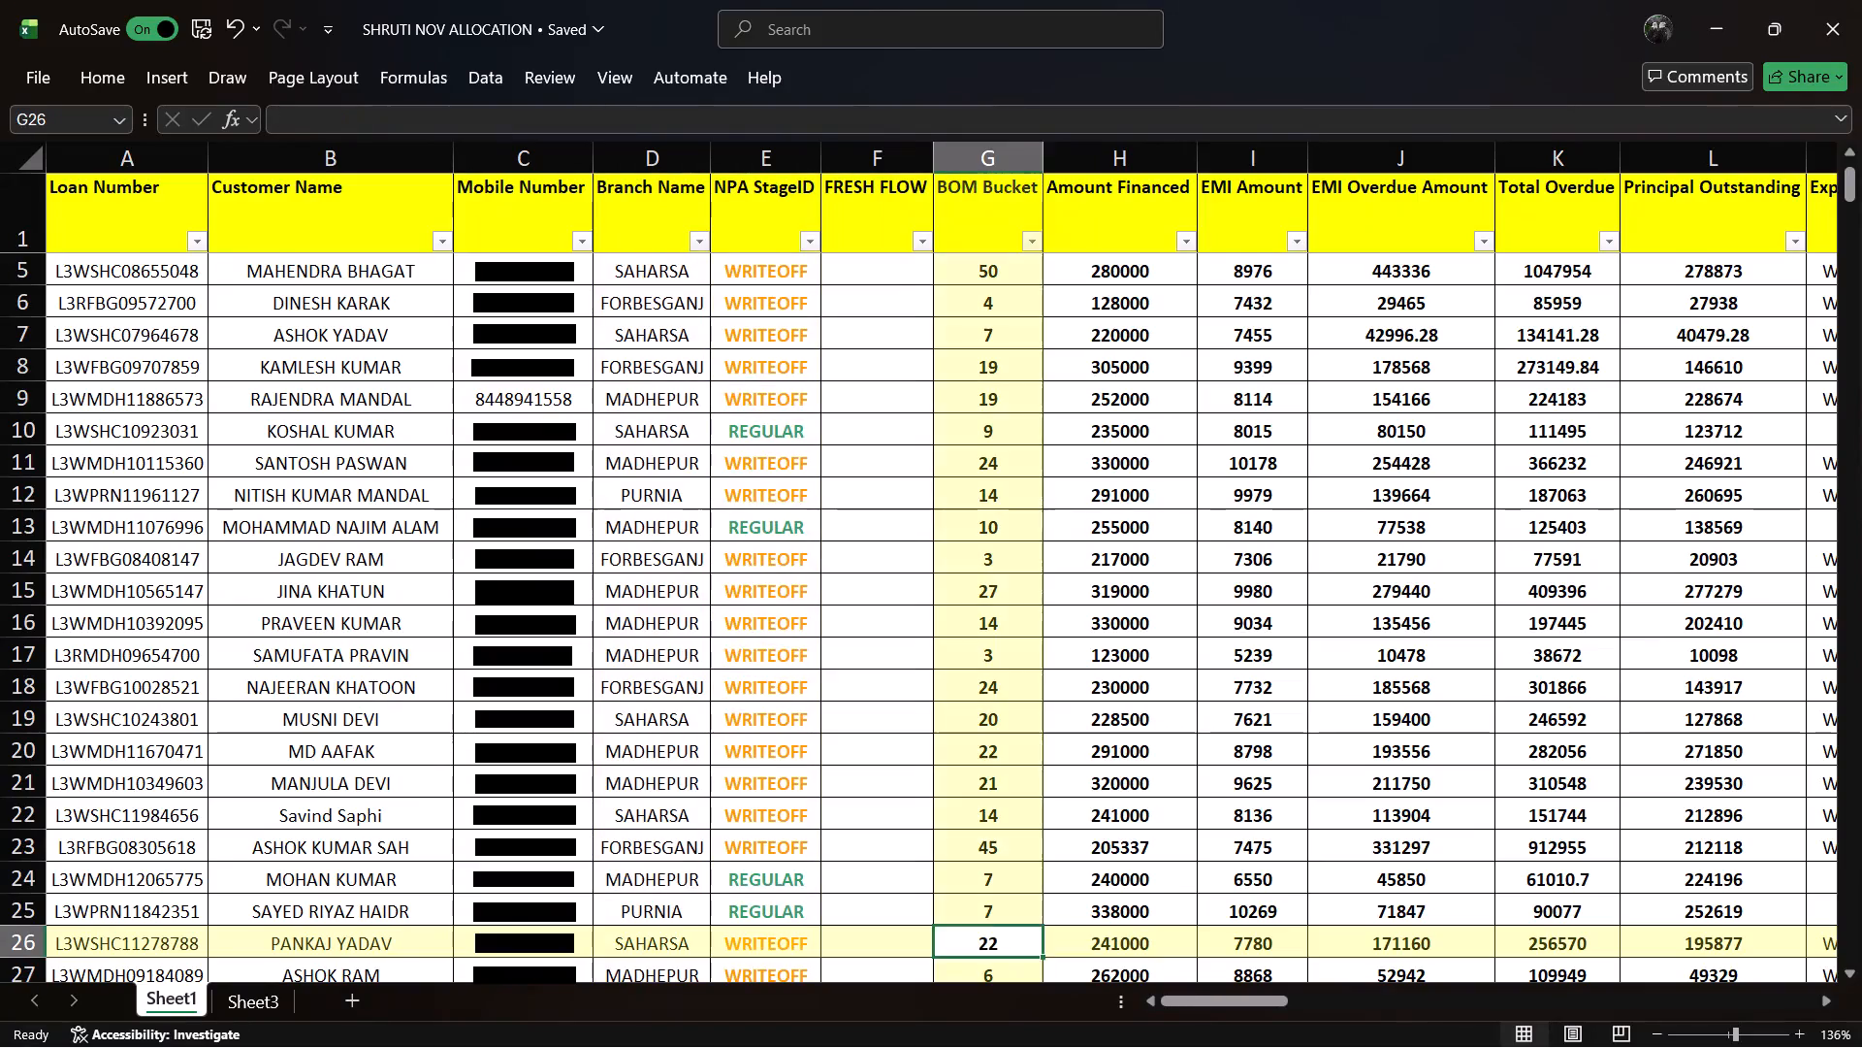
key(Right)
key(Right)
key(Right)
key(Right)
key(Right)
key(Right)
key(Right)
key(Right)
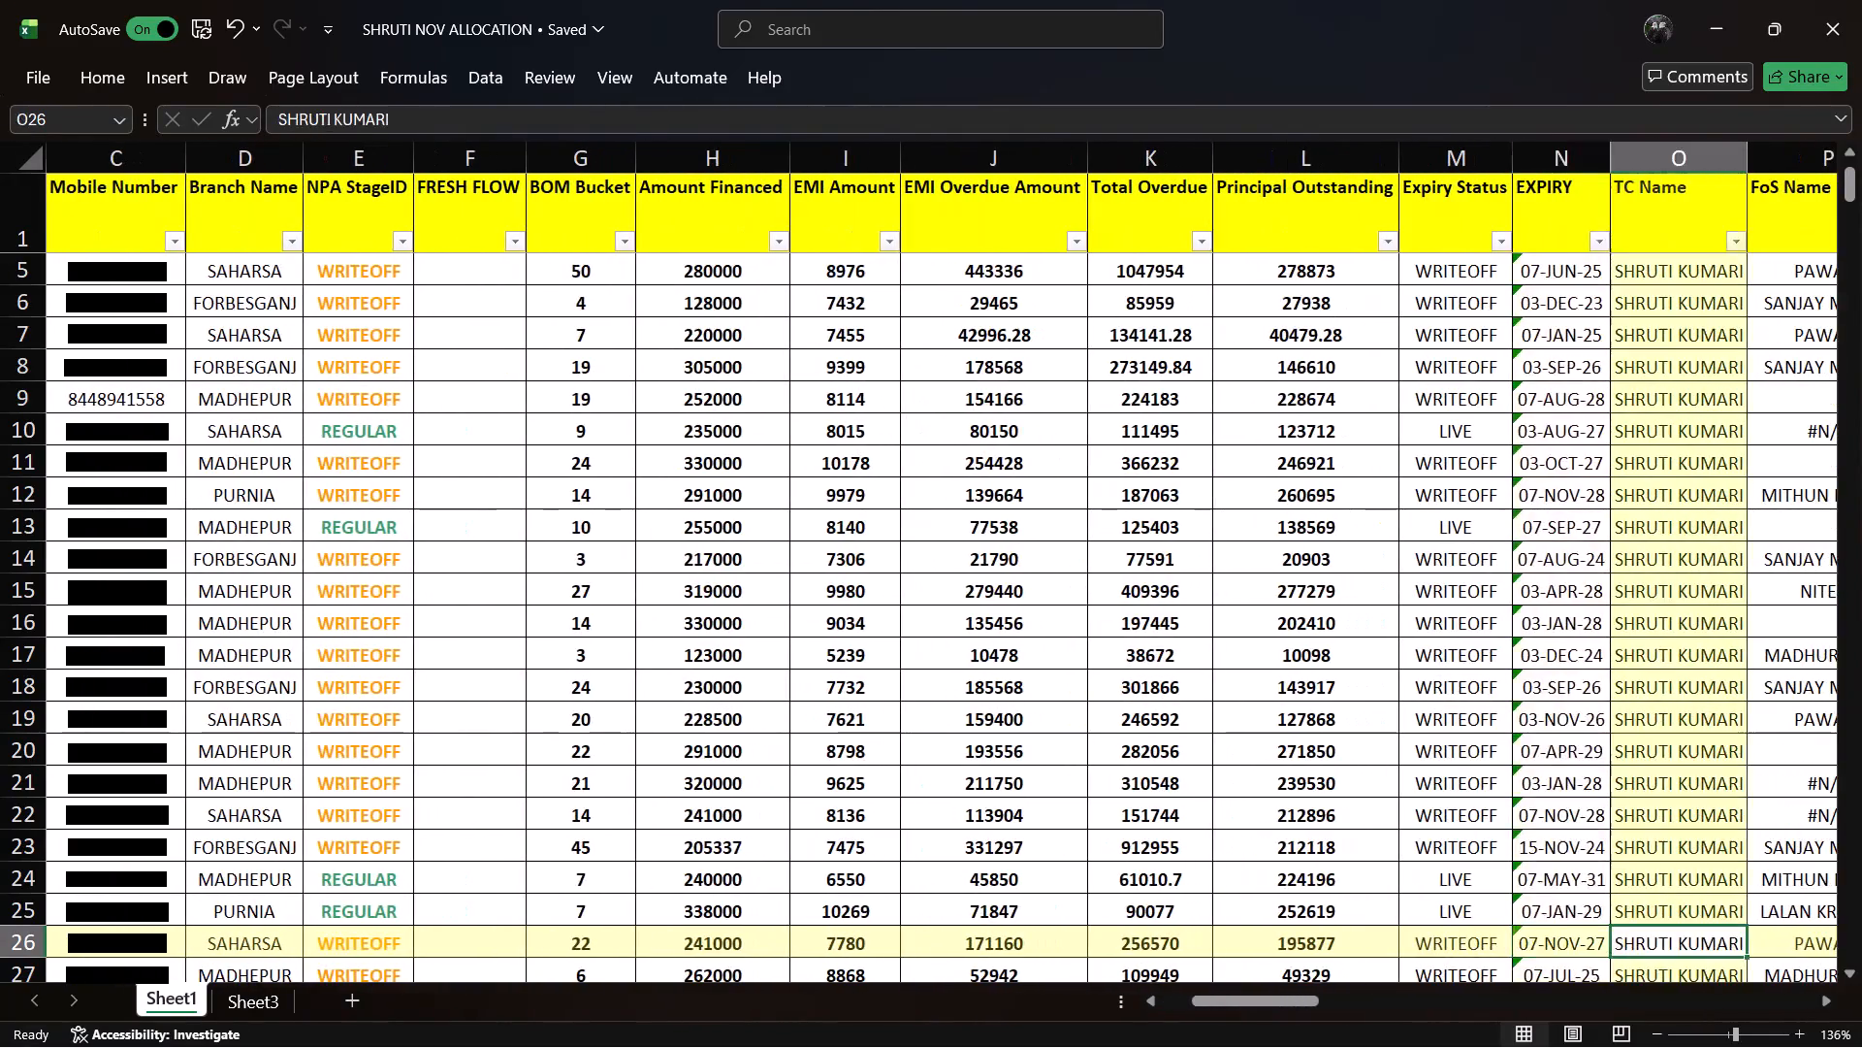
key(Right)
key(Right)
key(Right)
key(Right)
key(Right)
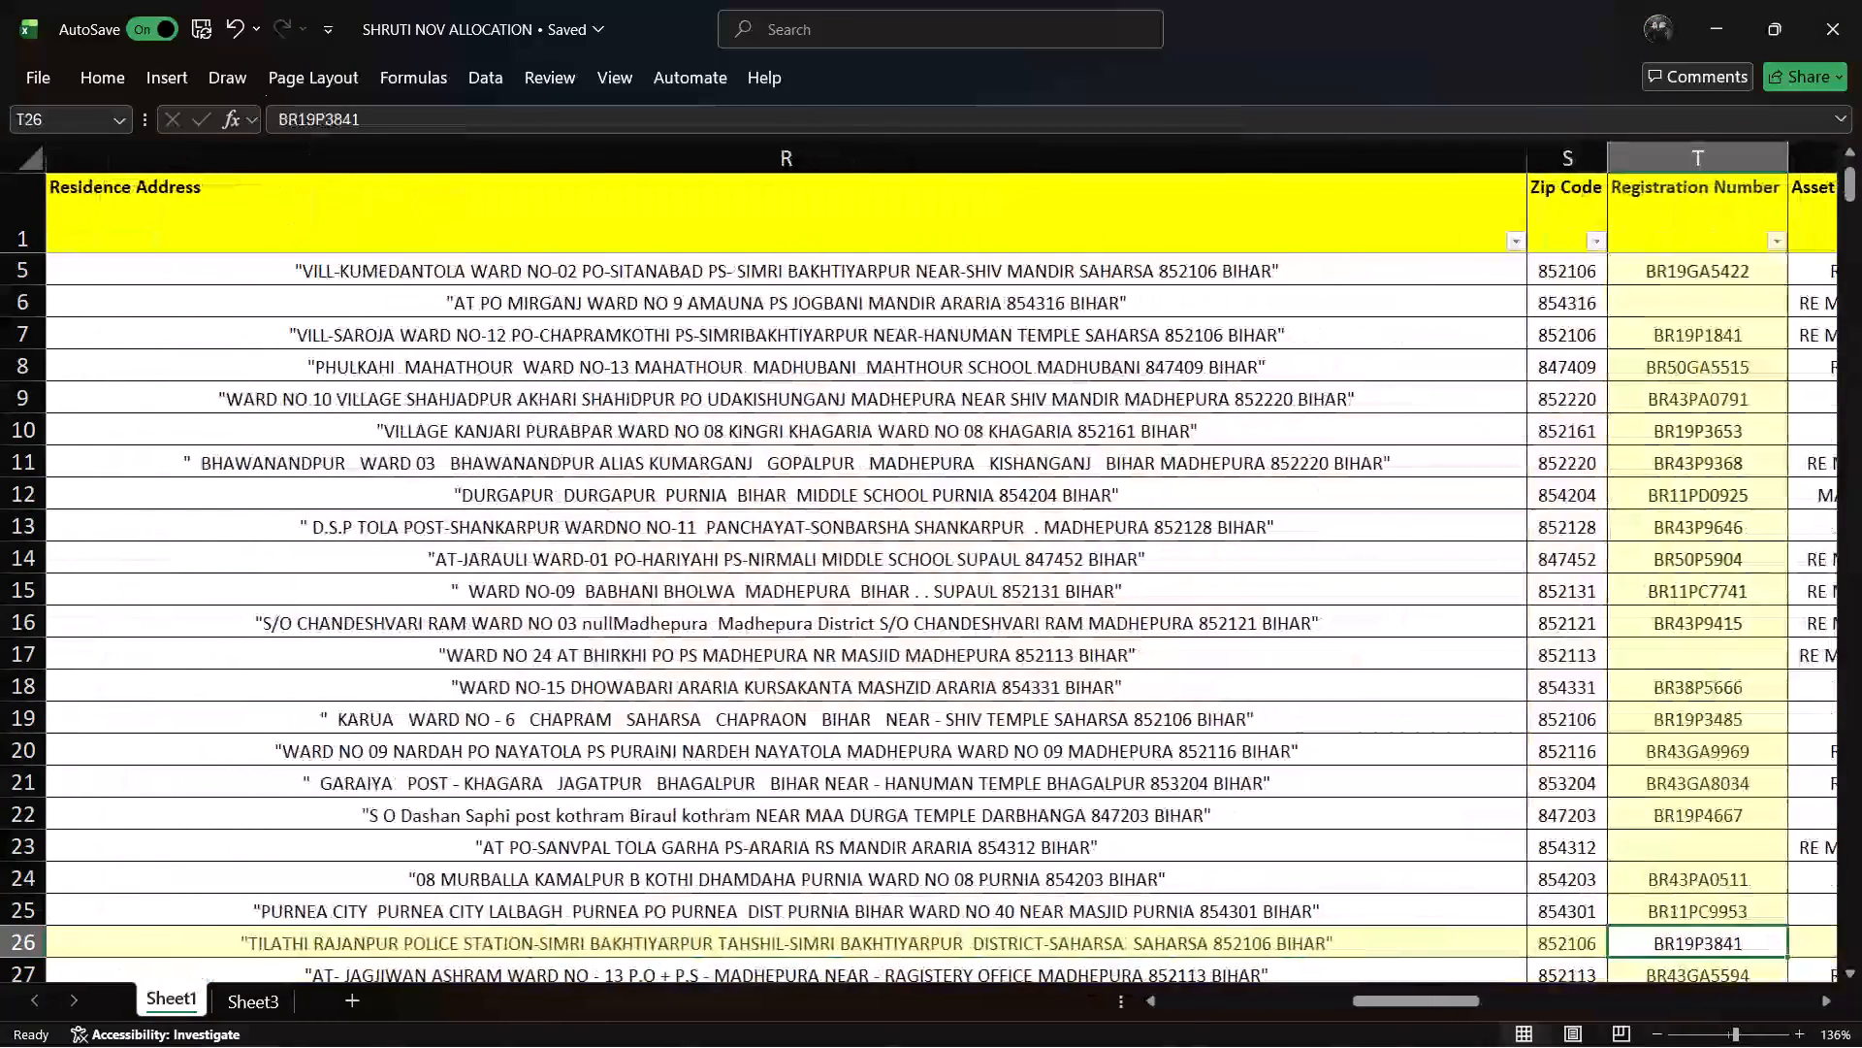
key(Right)
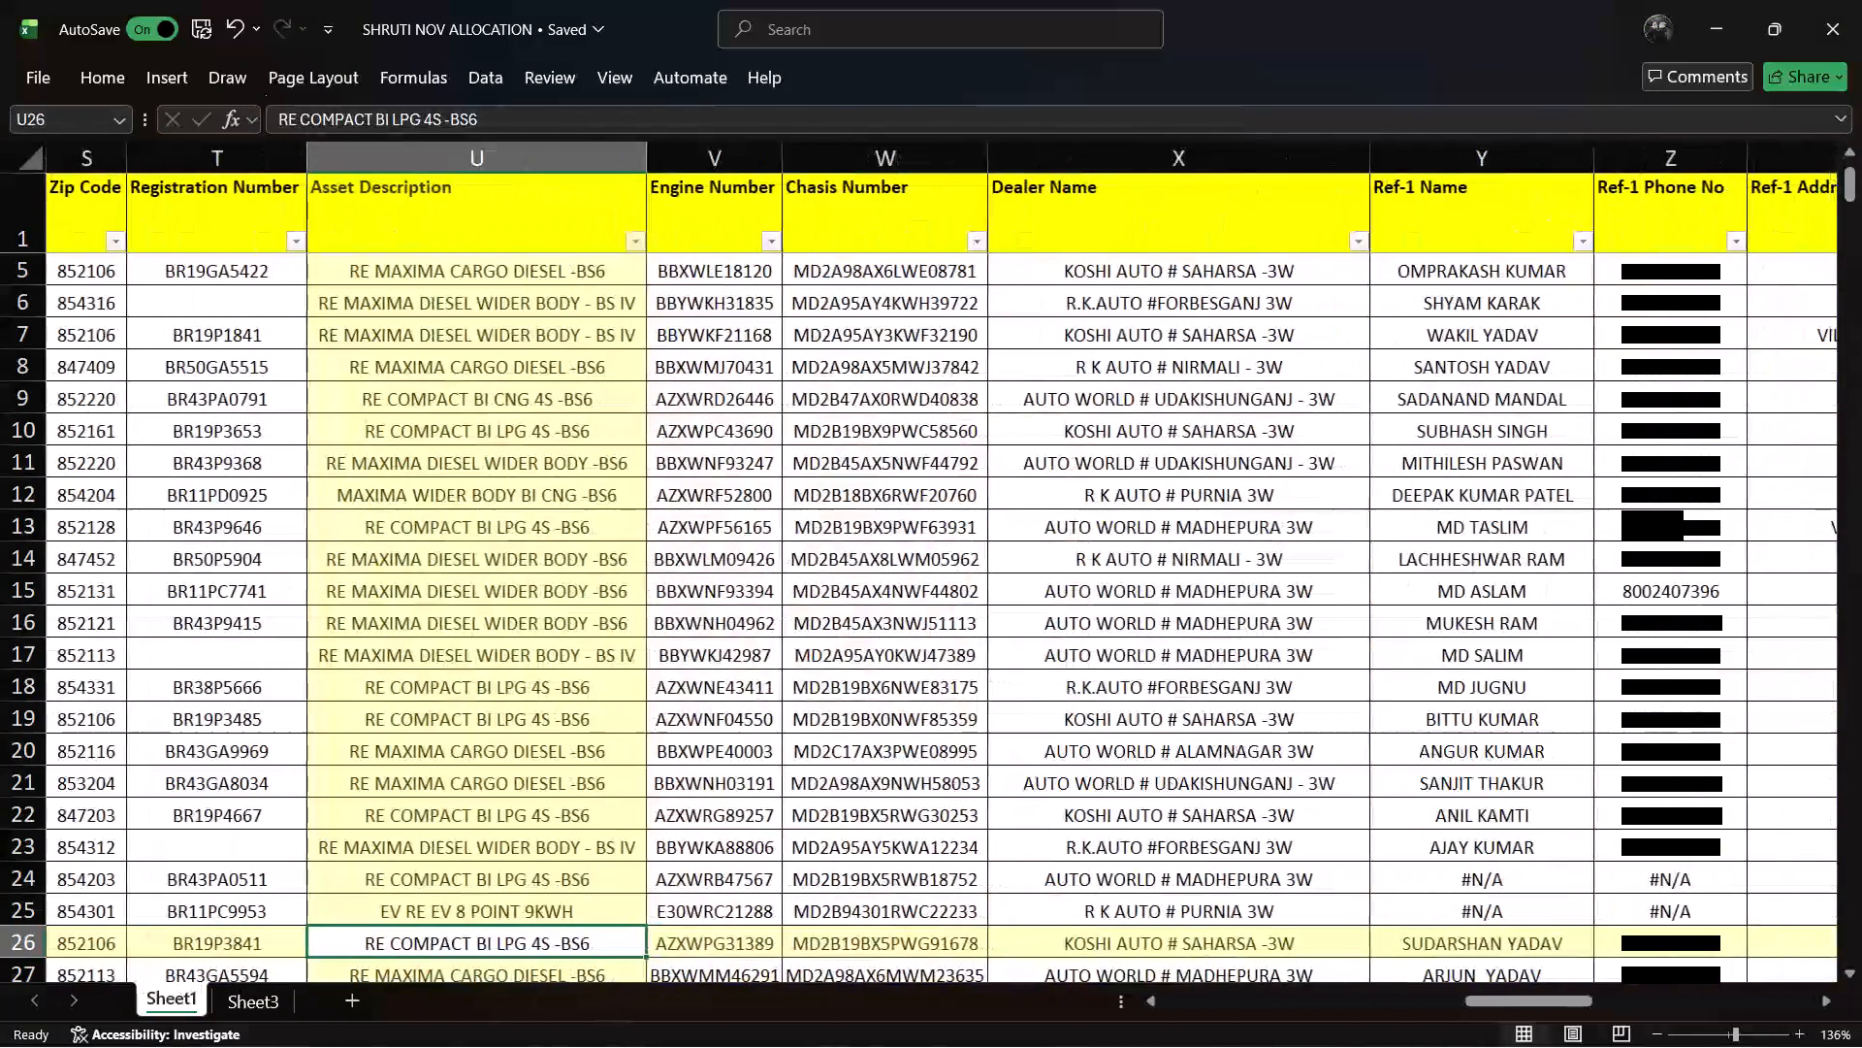
key(Right)
key(Right)
key(Right)
key(Right)
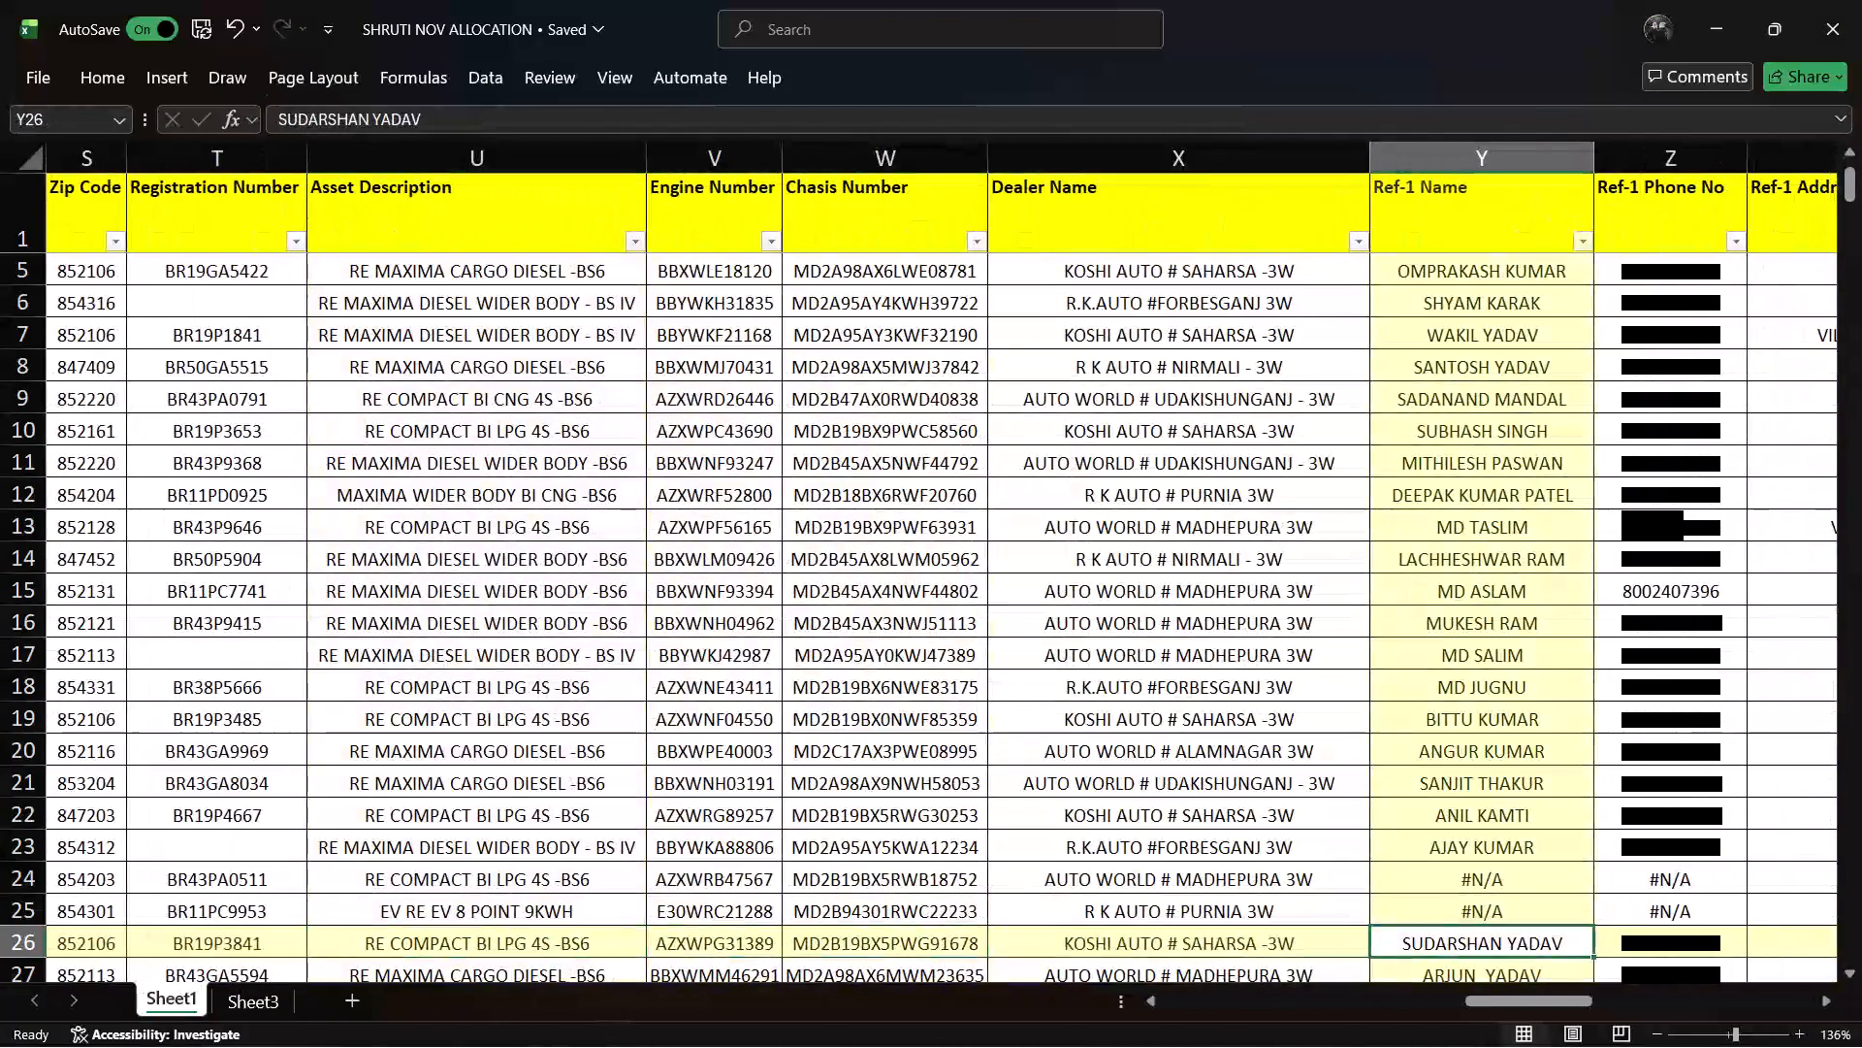
key(Right)
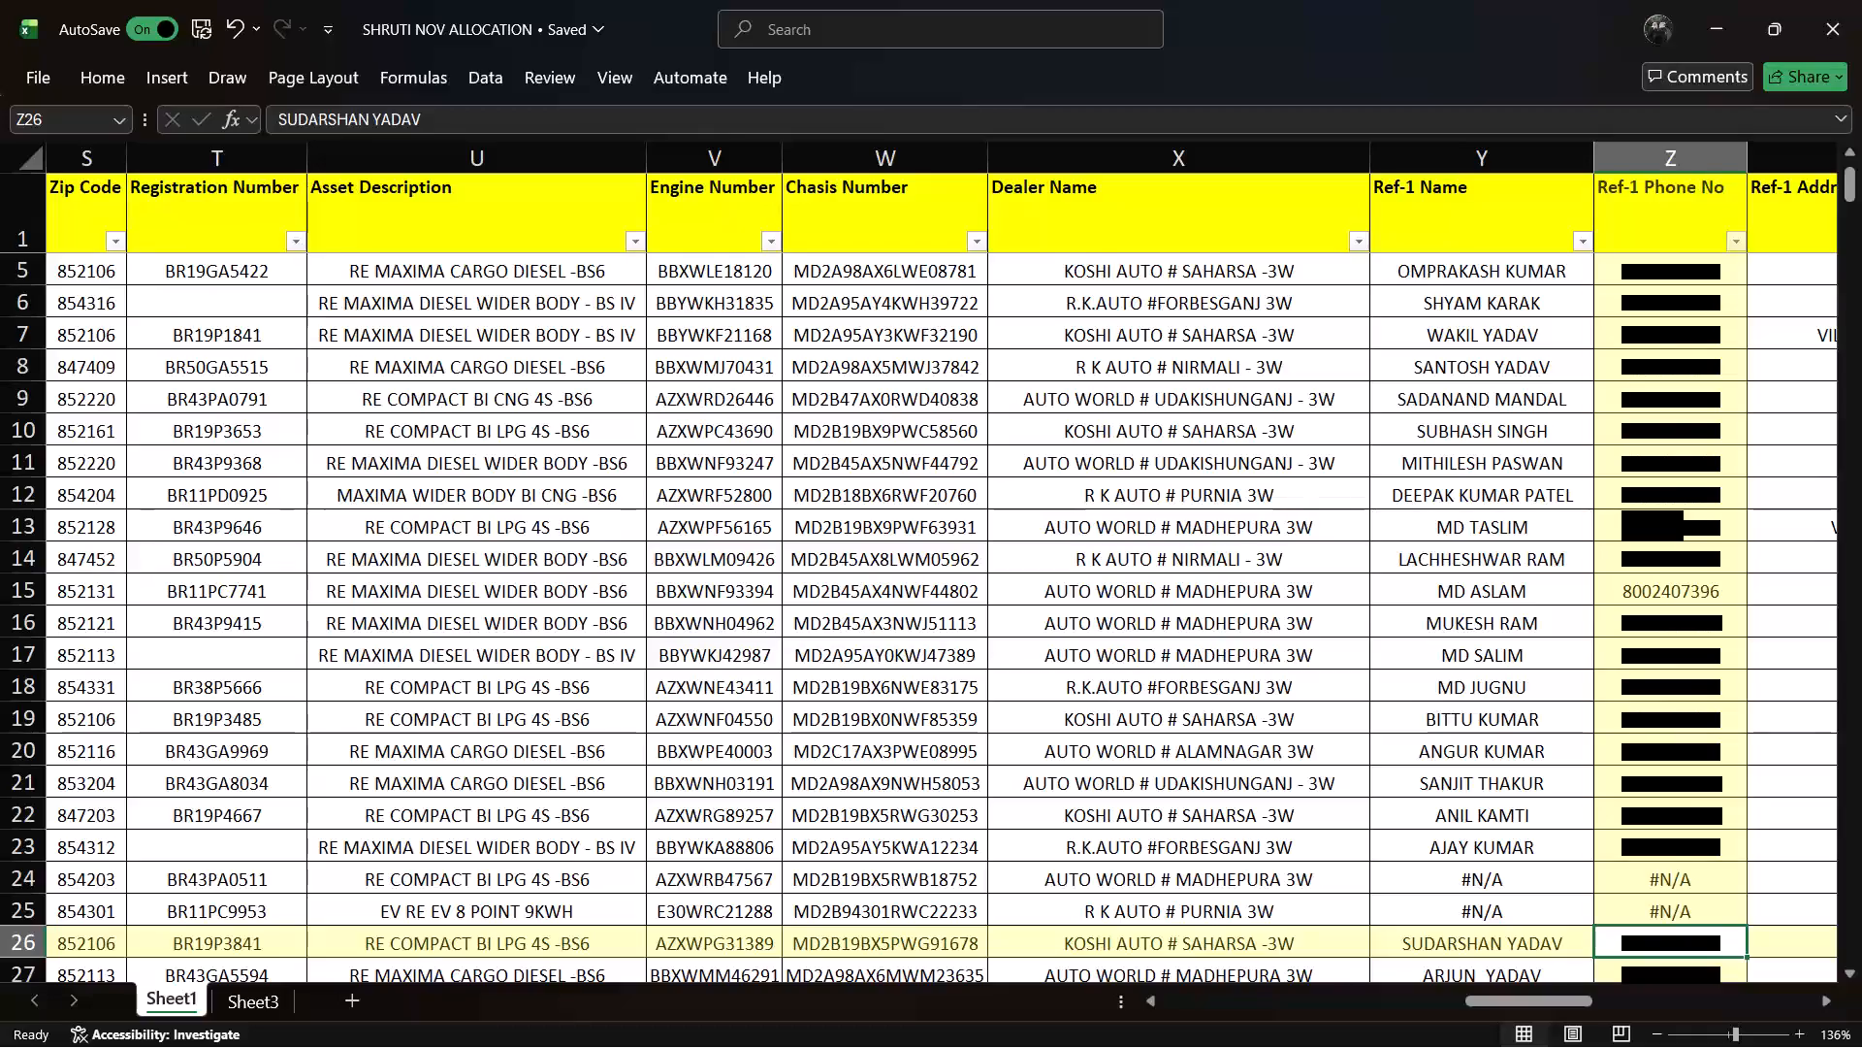
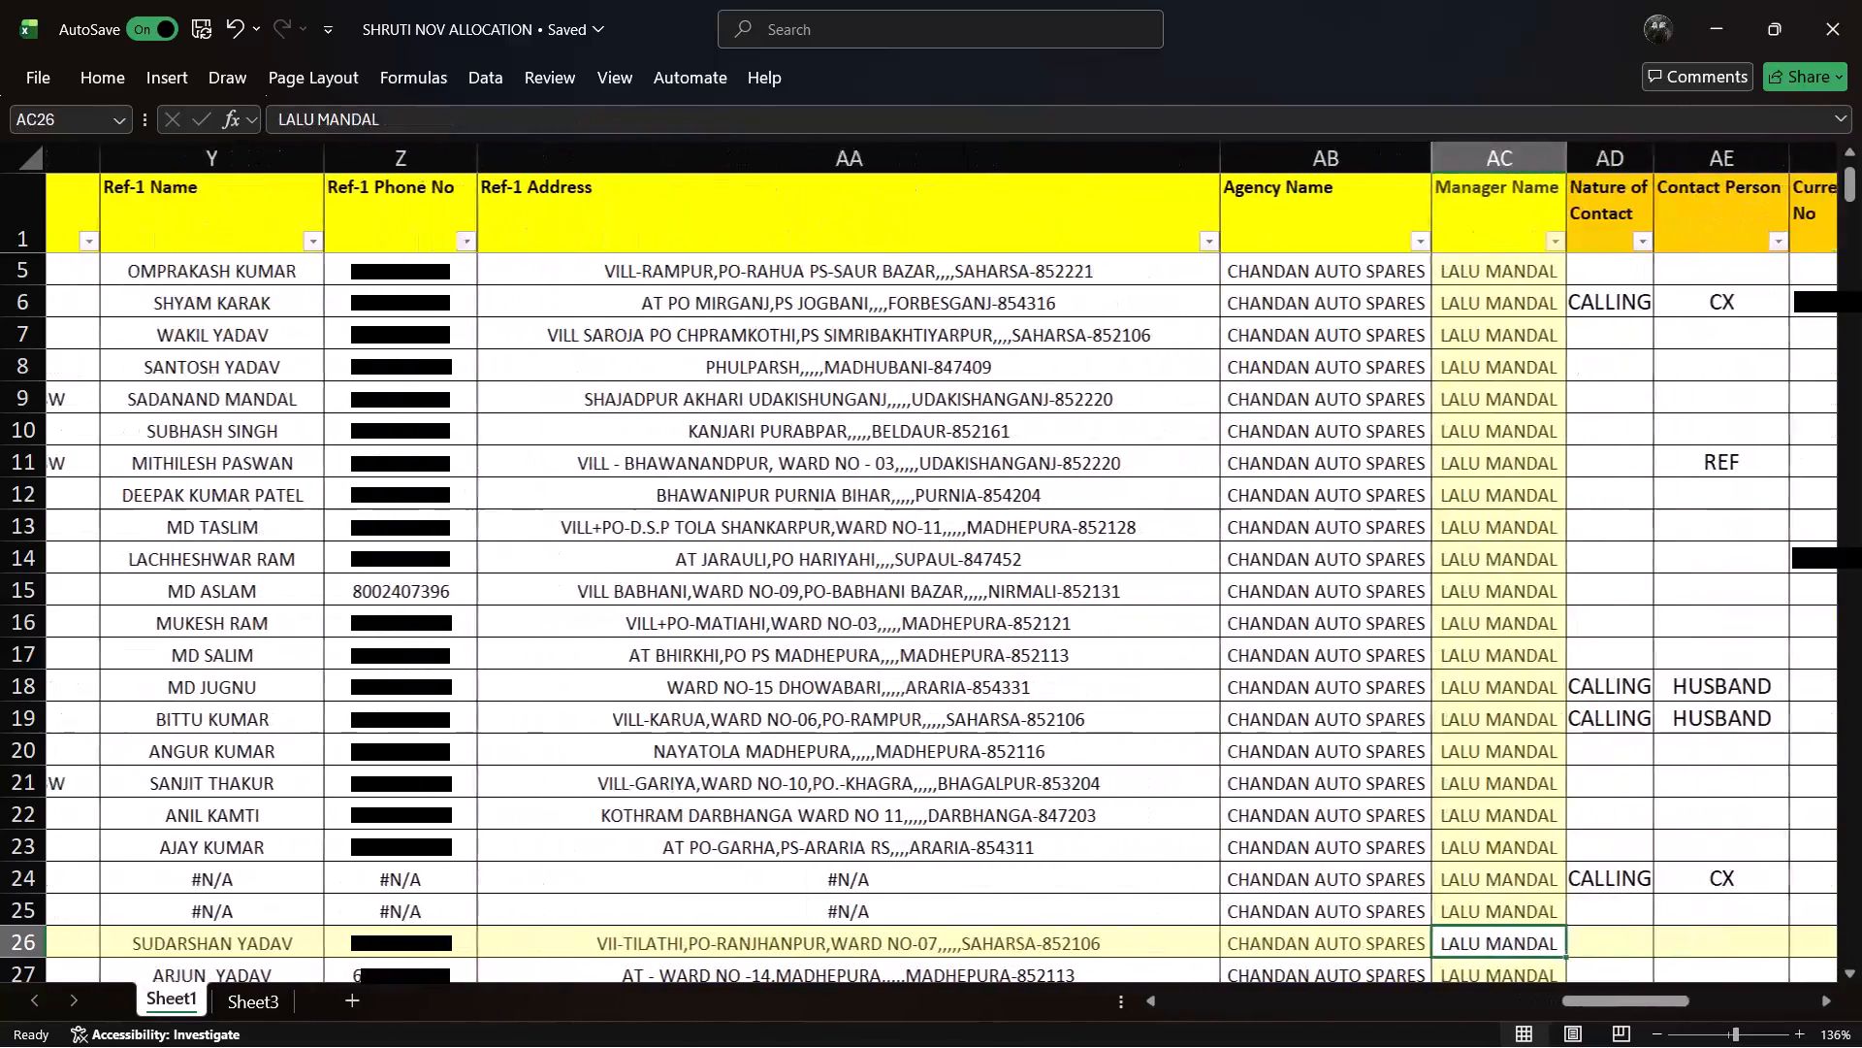
Enter the row 26 feedback as "NO INCOMING CALL BOTH CX &REF" and save the workbook.
key(Right)
key(Right)
key(Right)
key(Right)
key(Right)
key(Right)
key(Right)
key(Right)
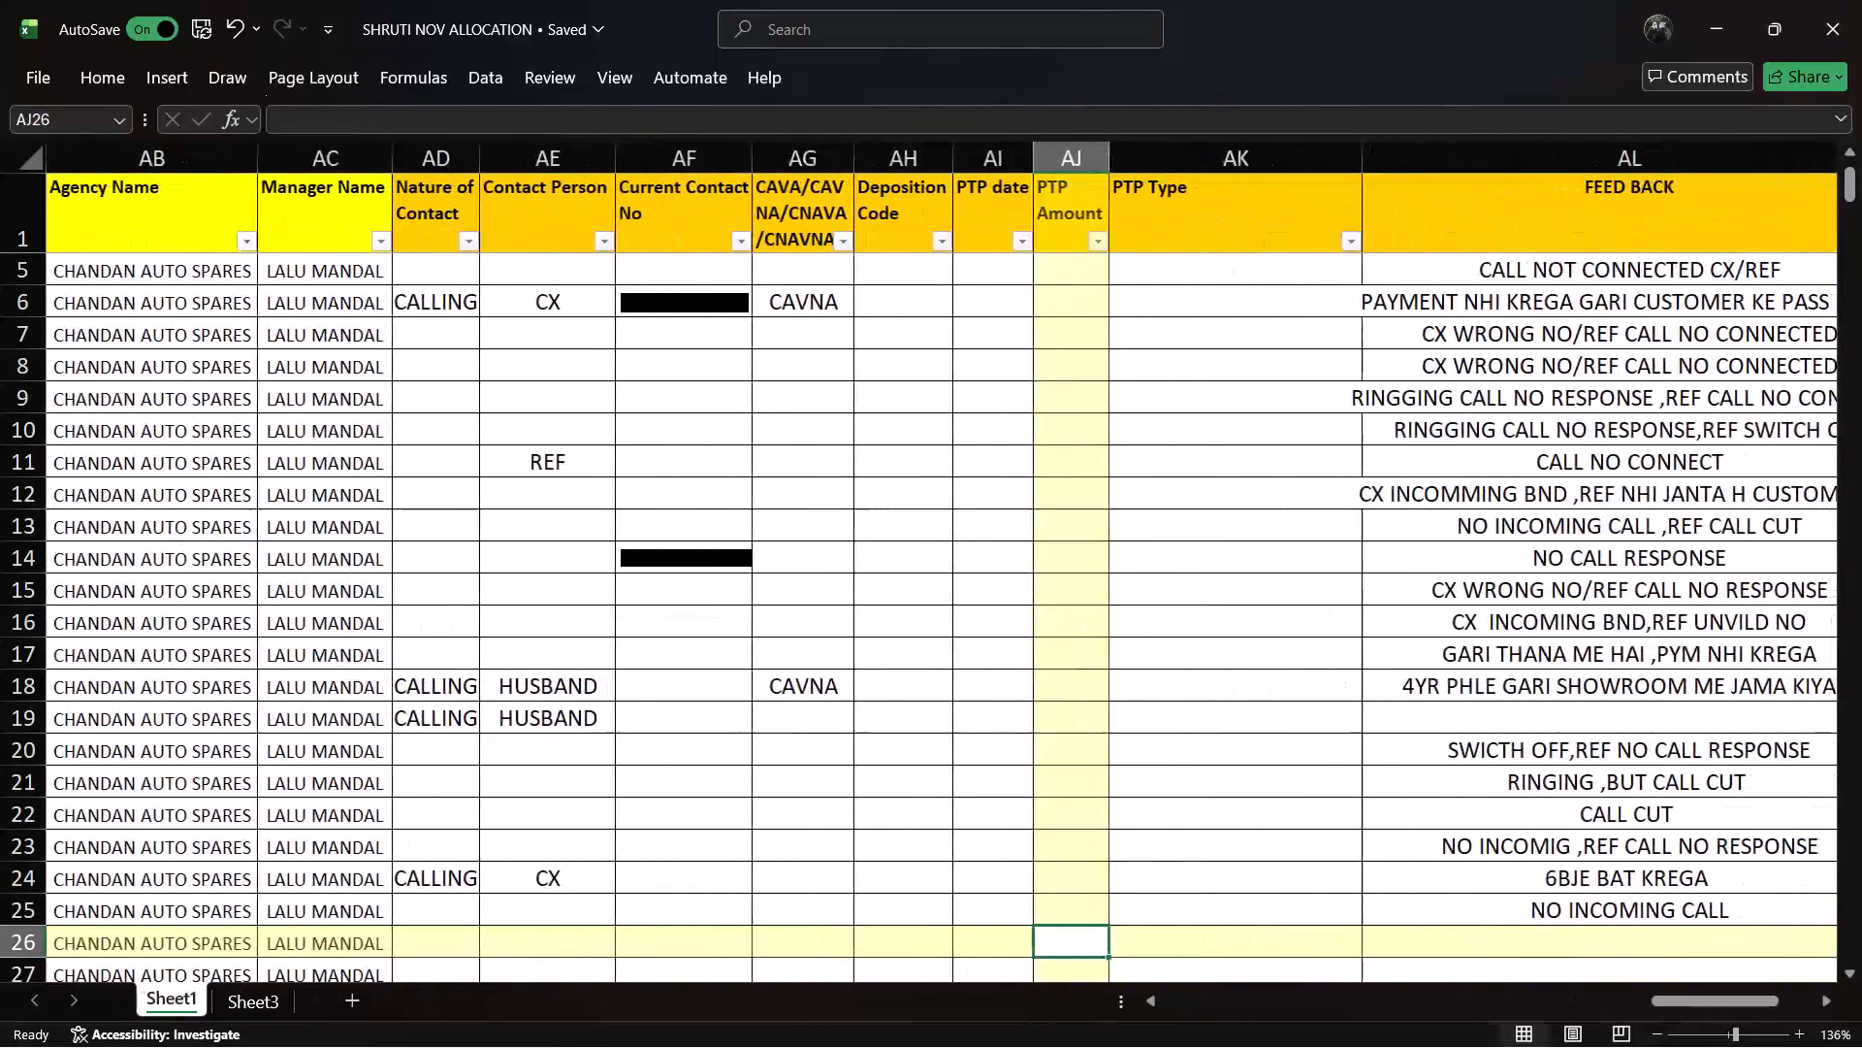
key(Right)
key(o)
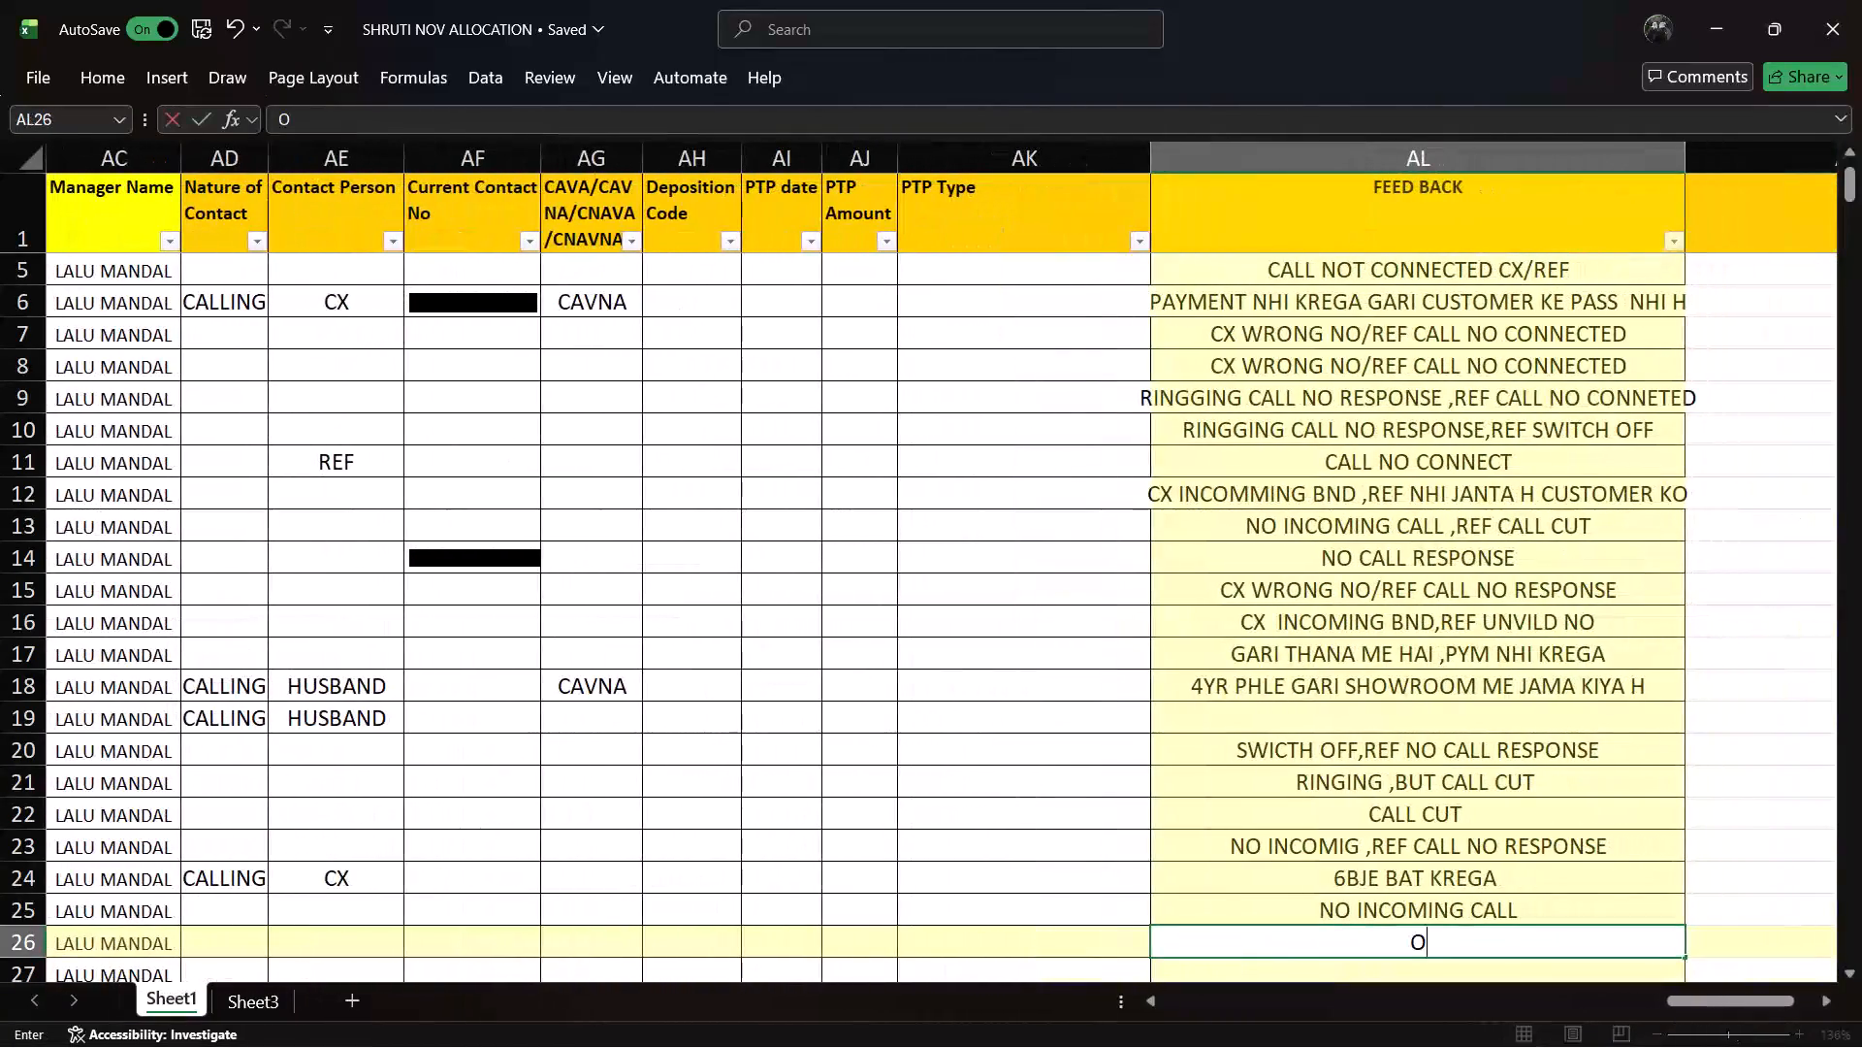
key(BackSpace)
text(NO)
key(space)
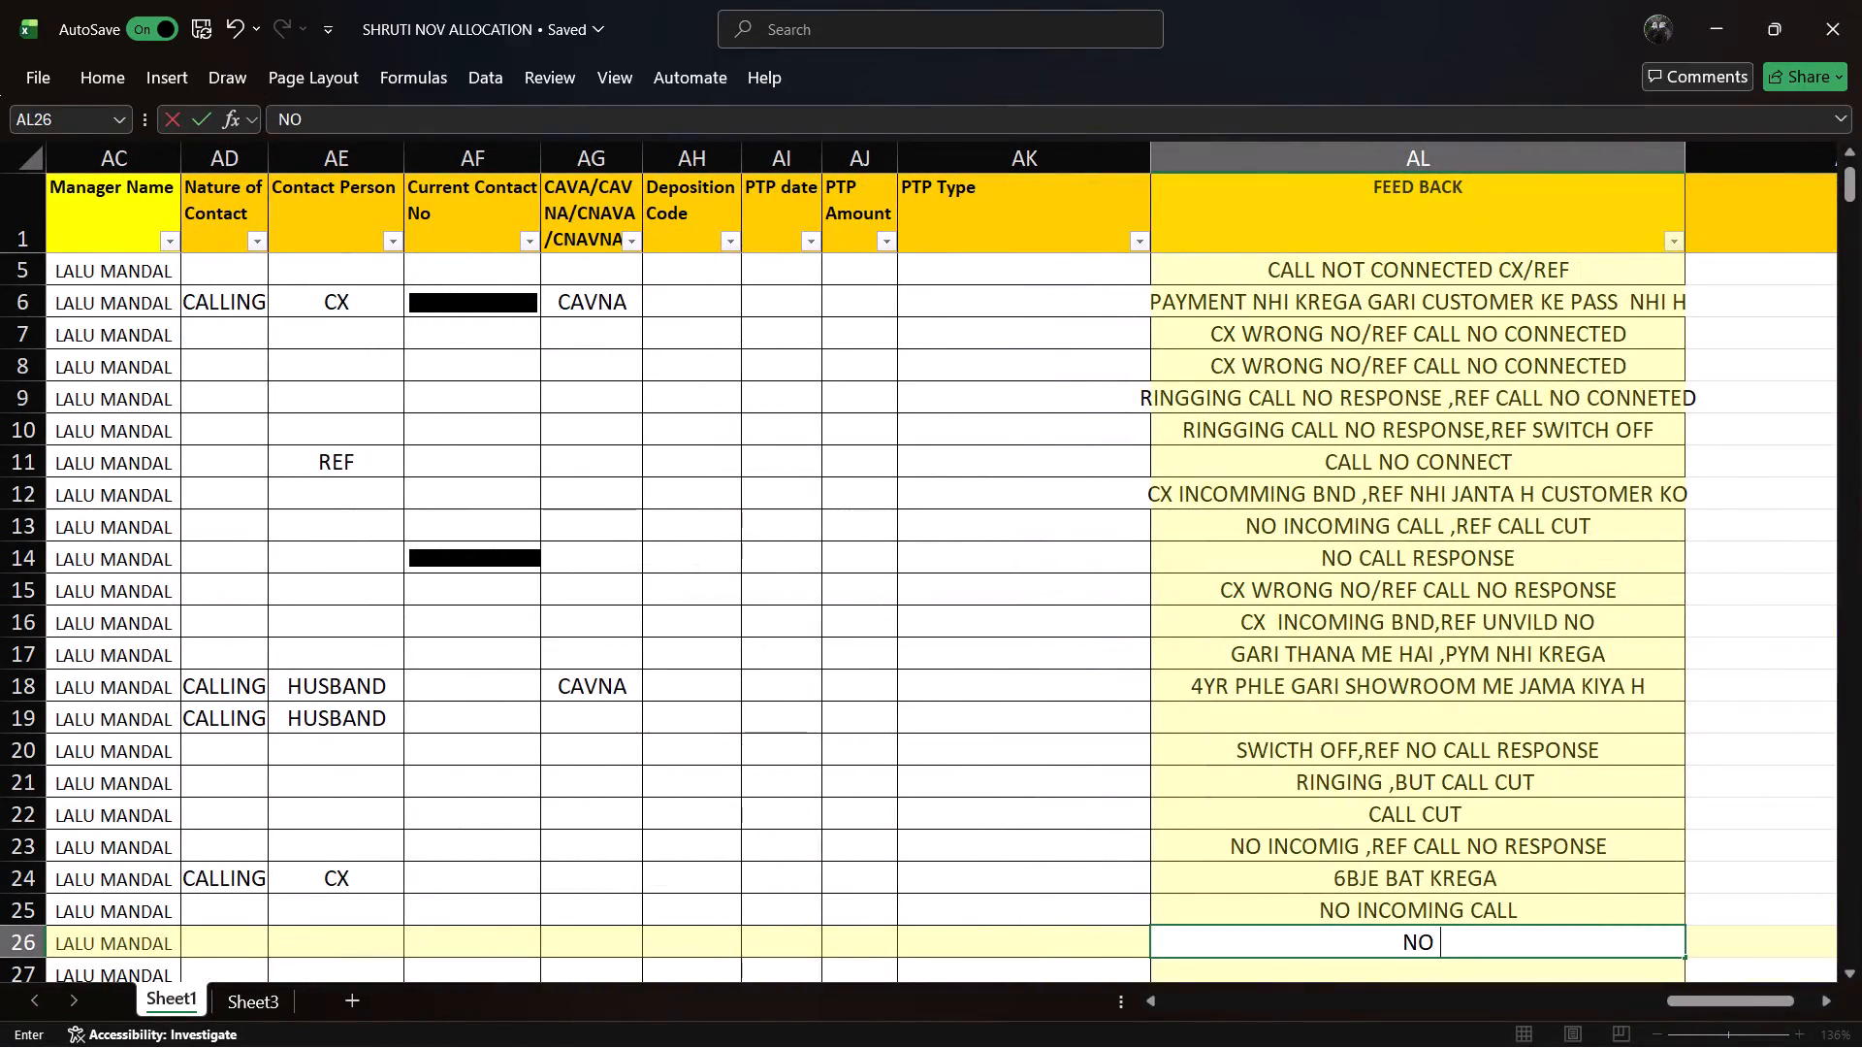
text(IN)
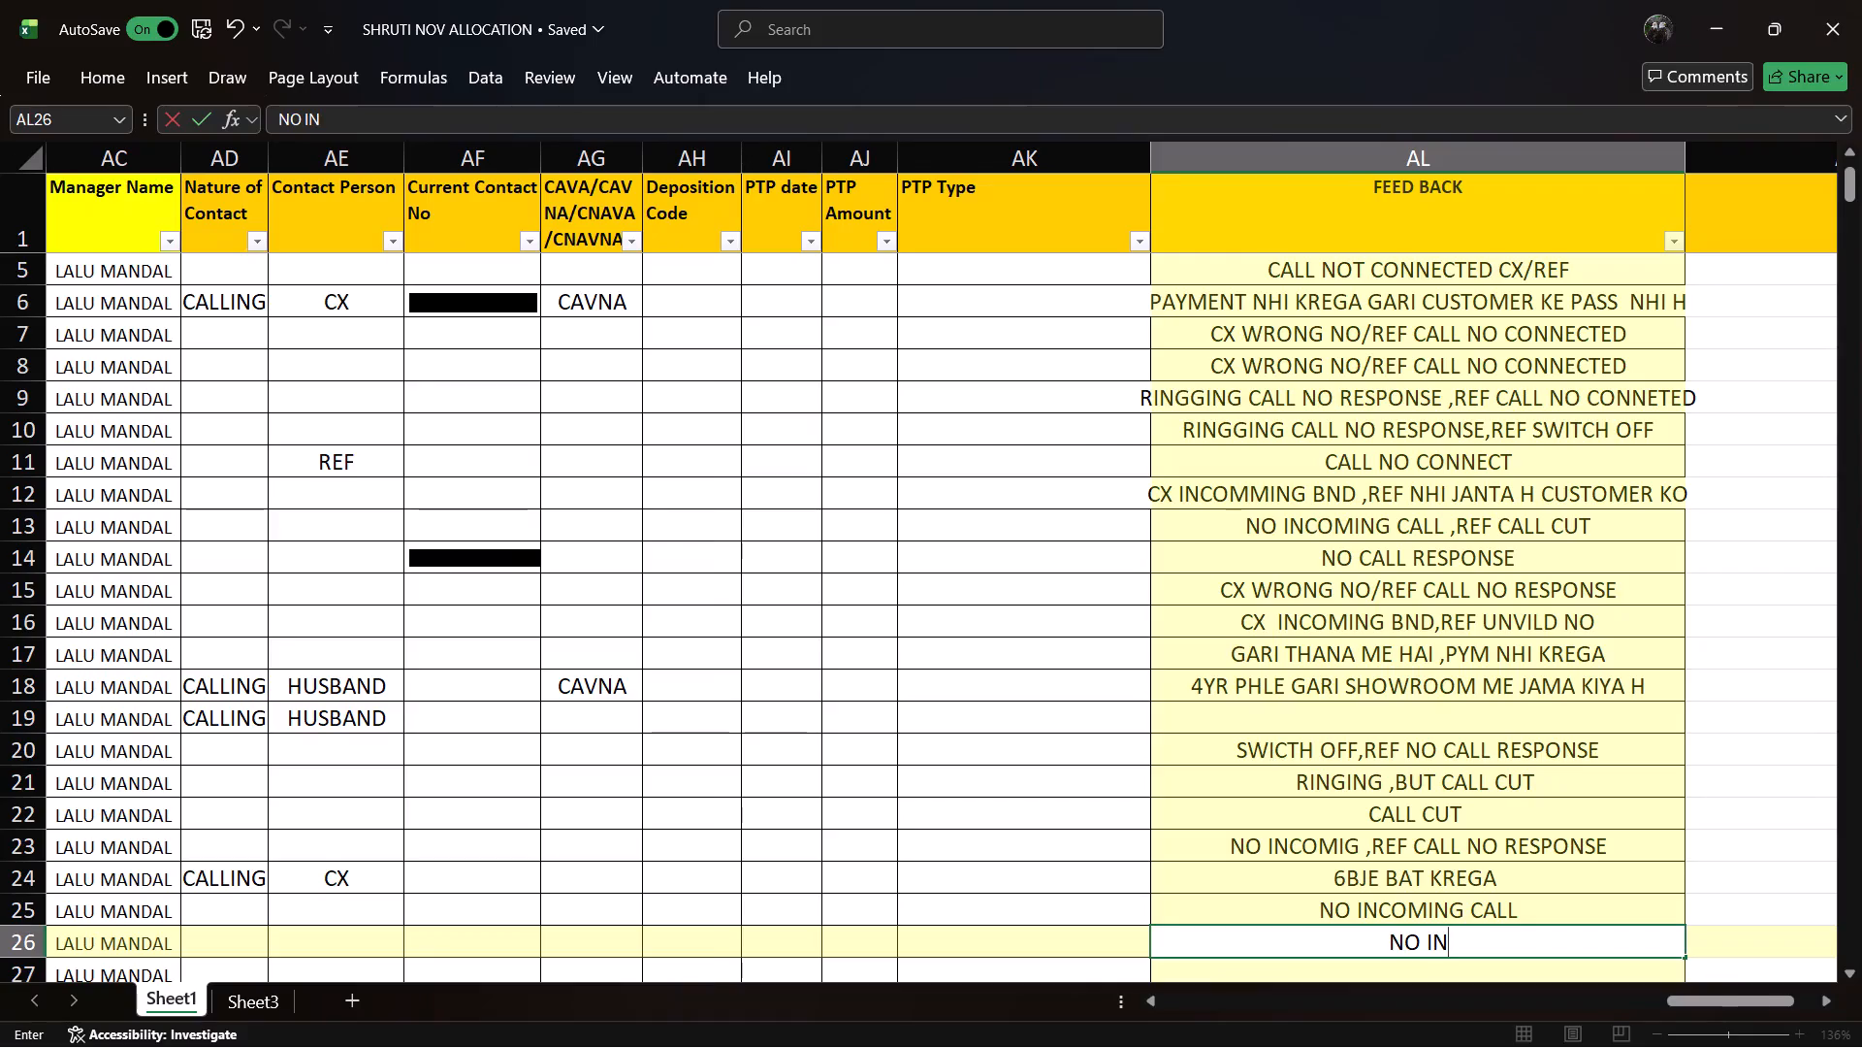
key(c)
text(OMING)
key(space)
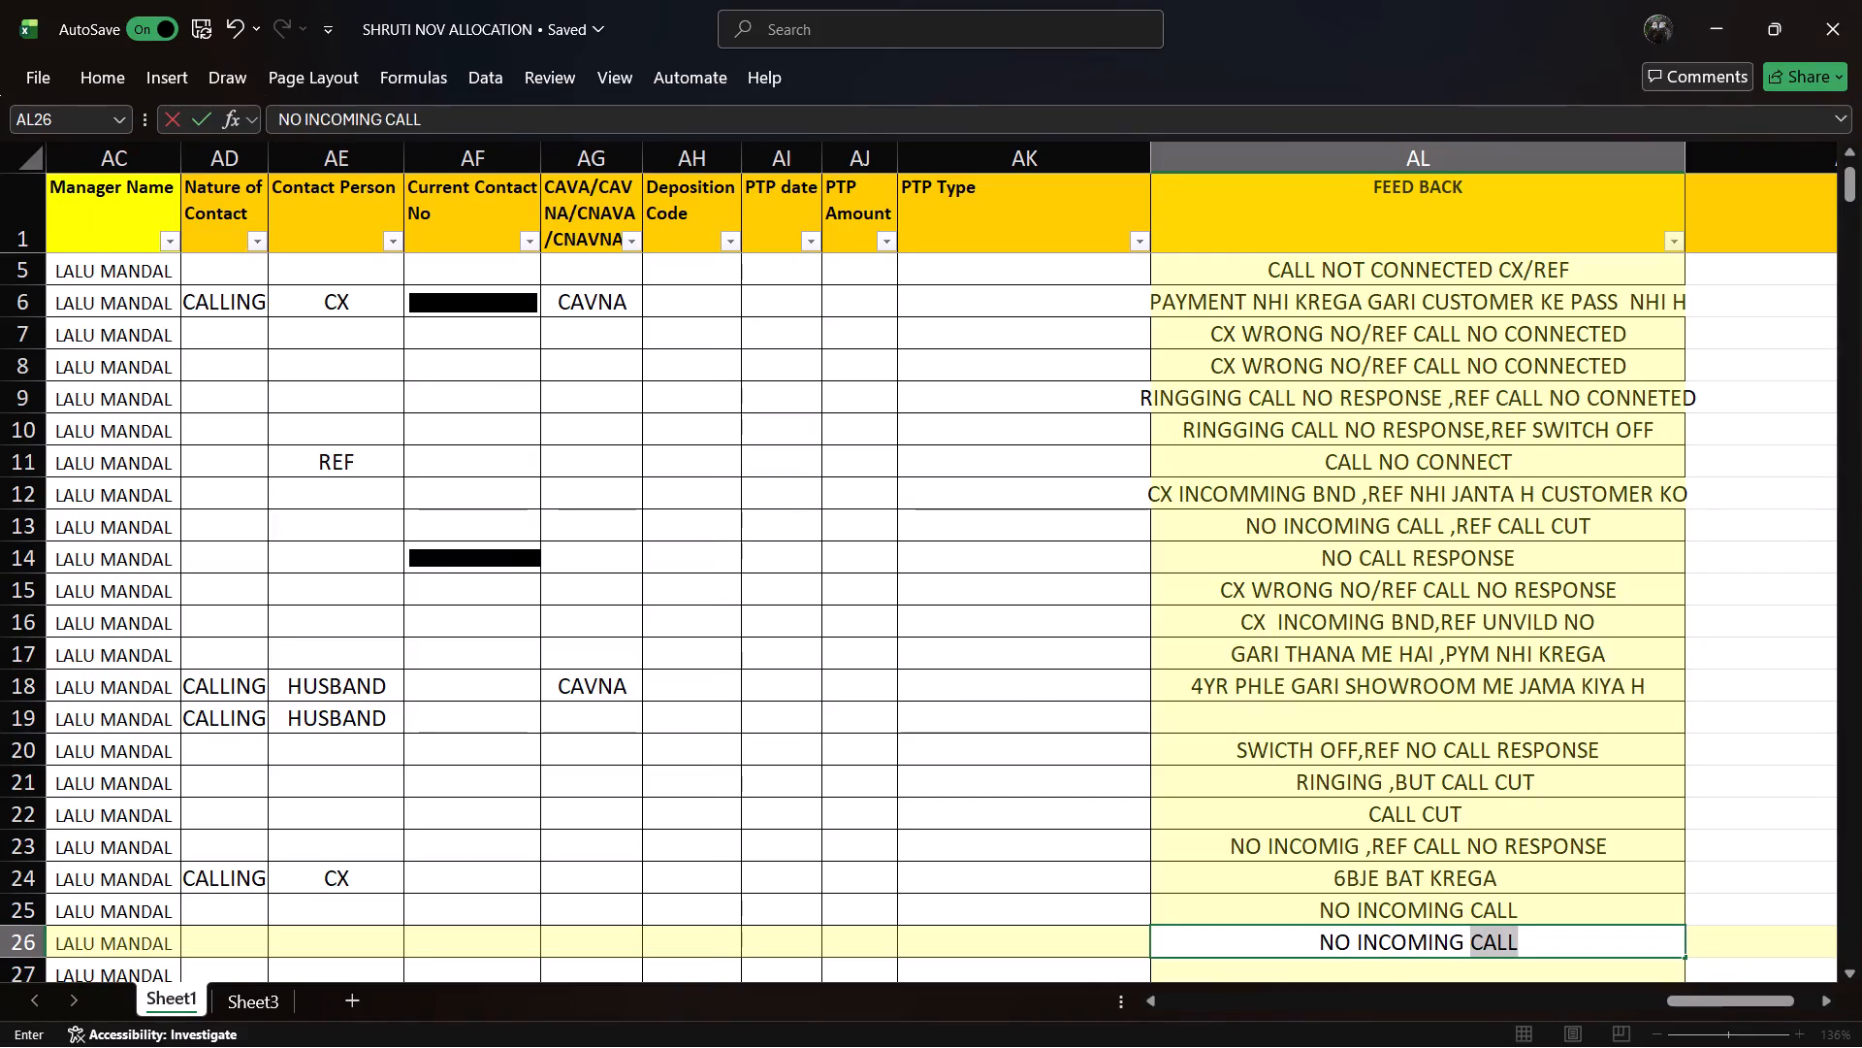
text(CALL)
key(space)
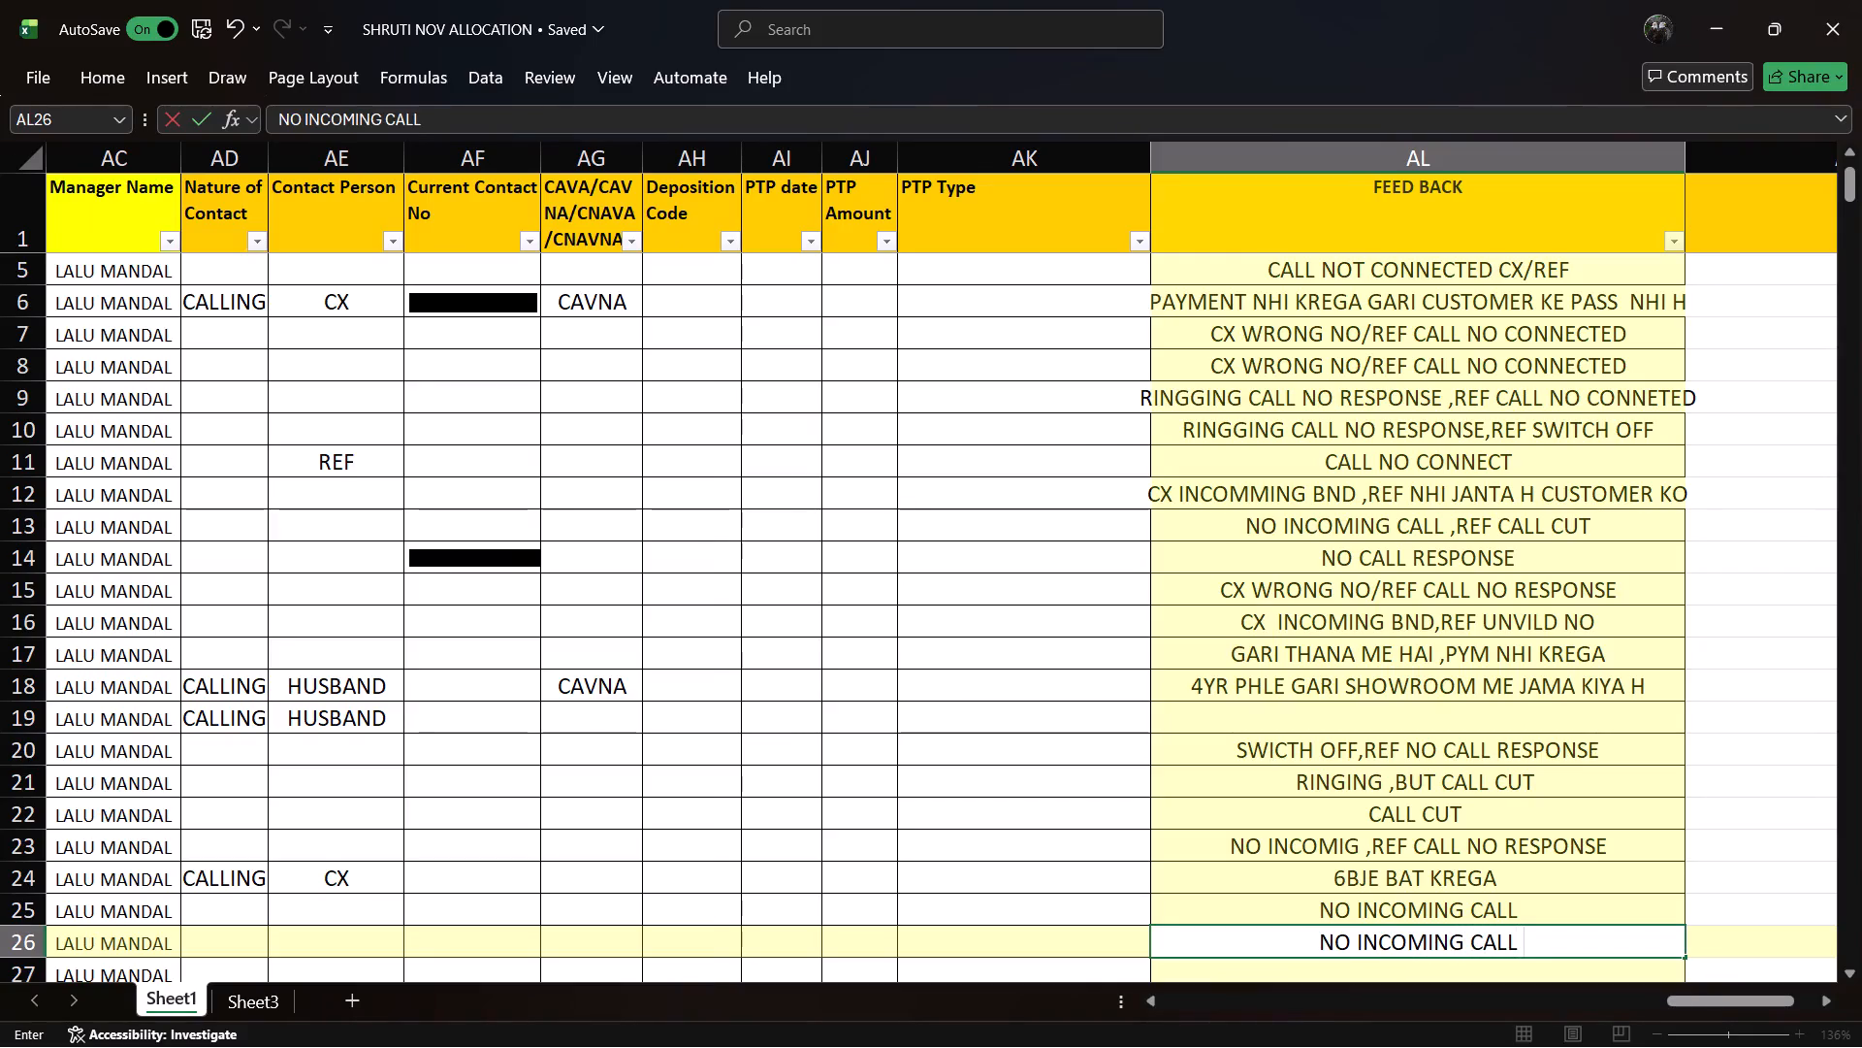
key(b)
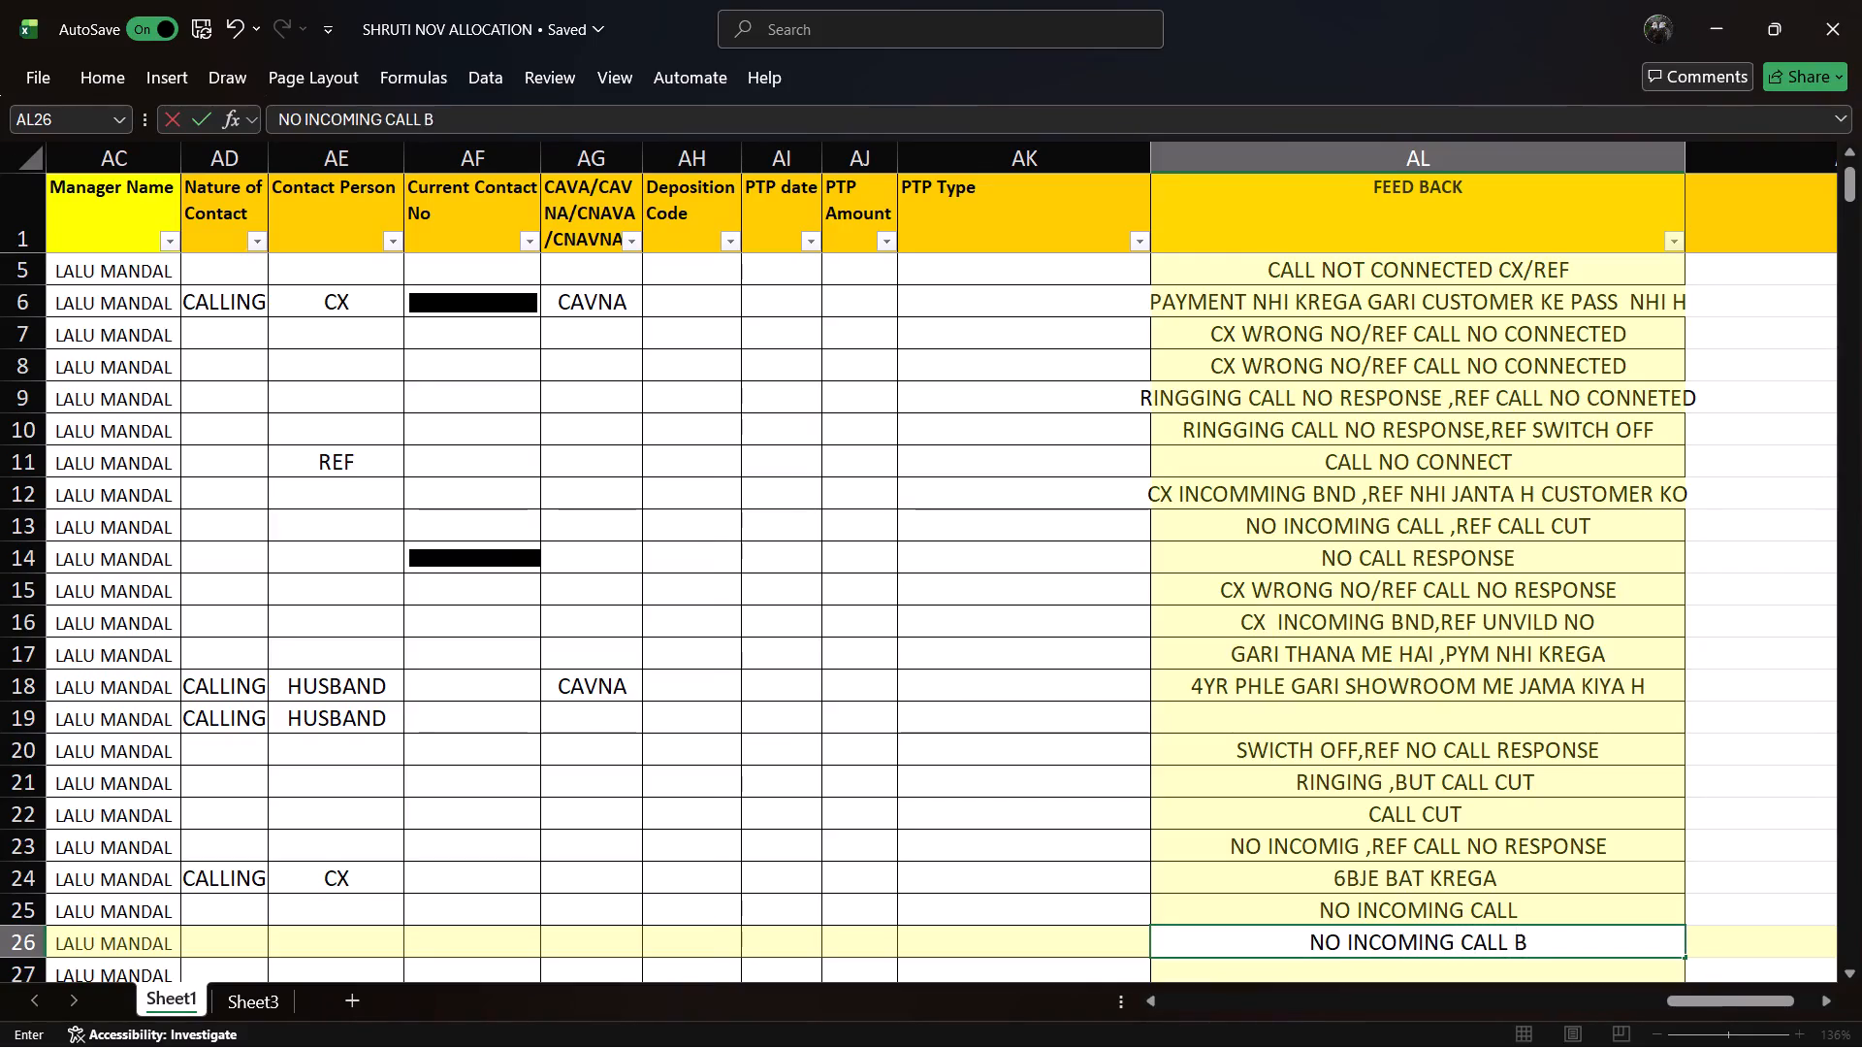
text(OTH)
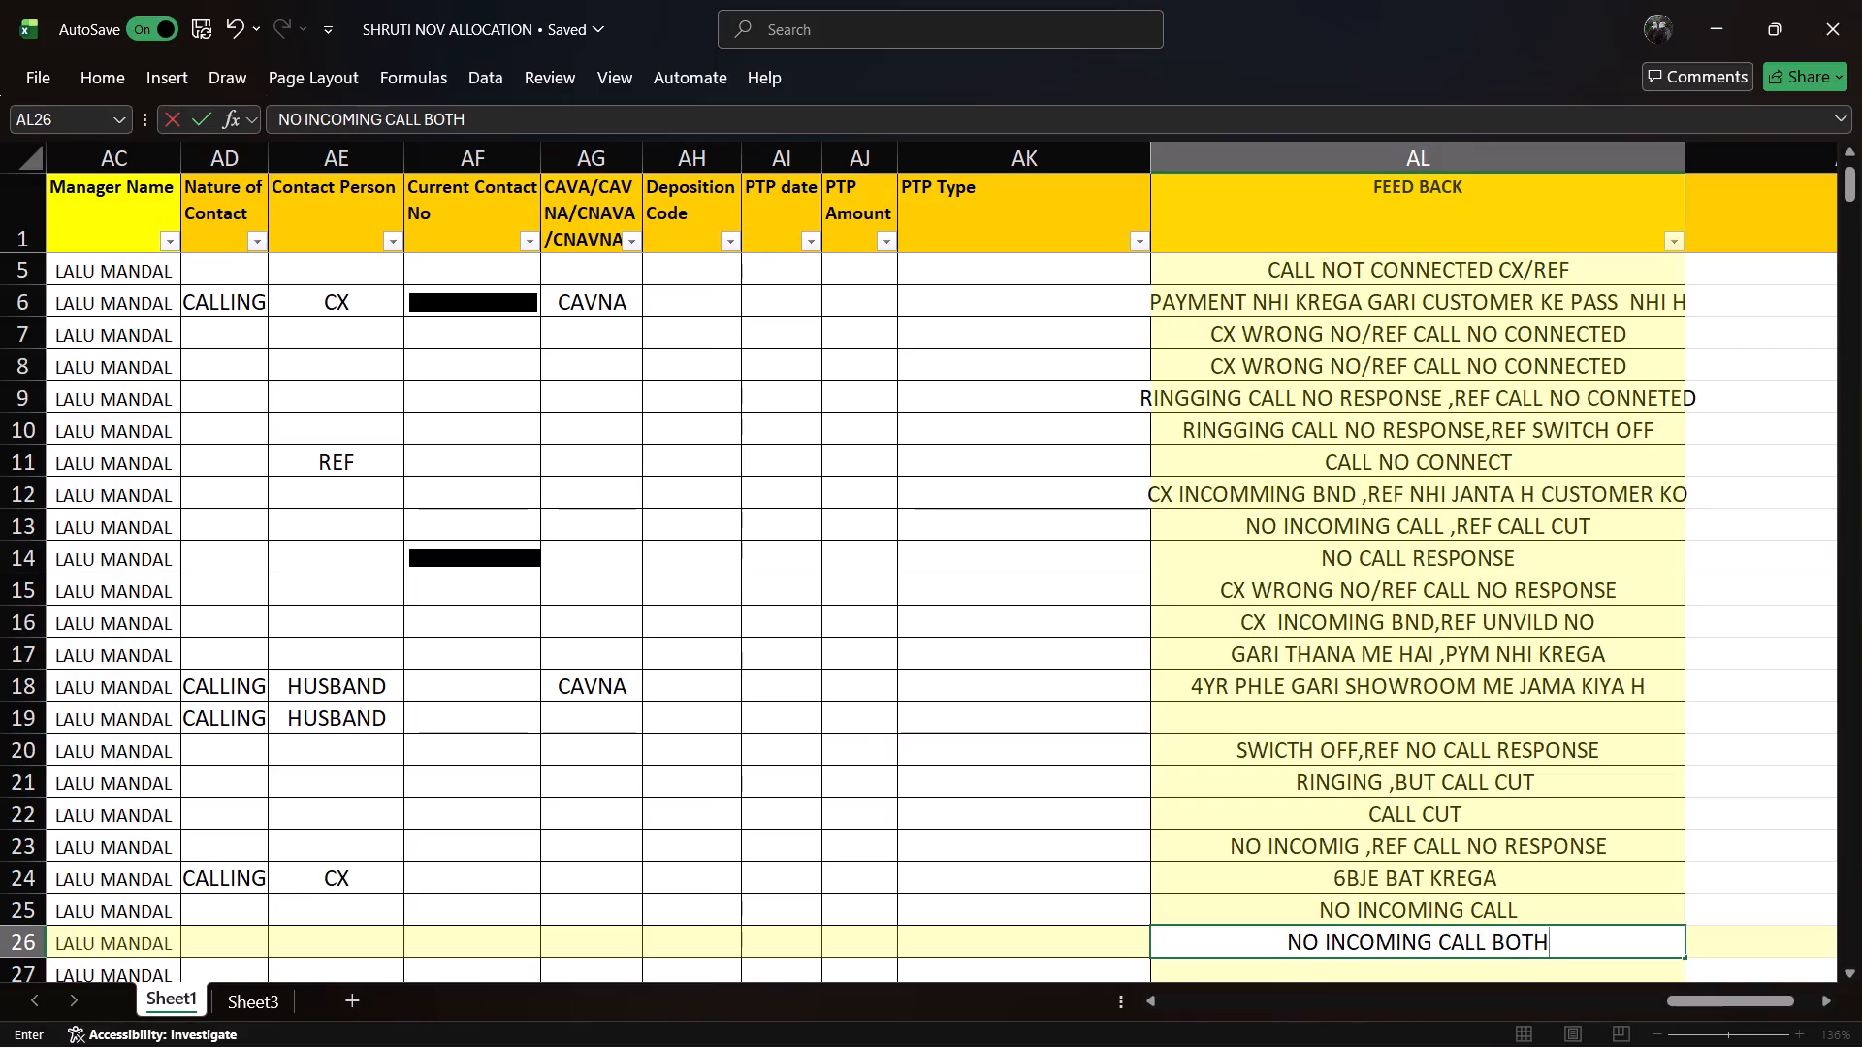
key(space)
text(CX)
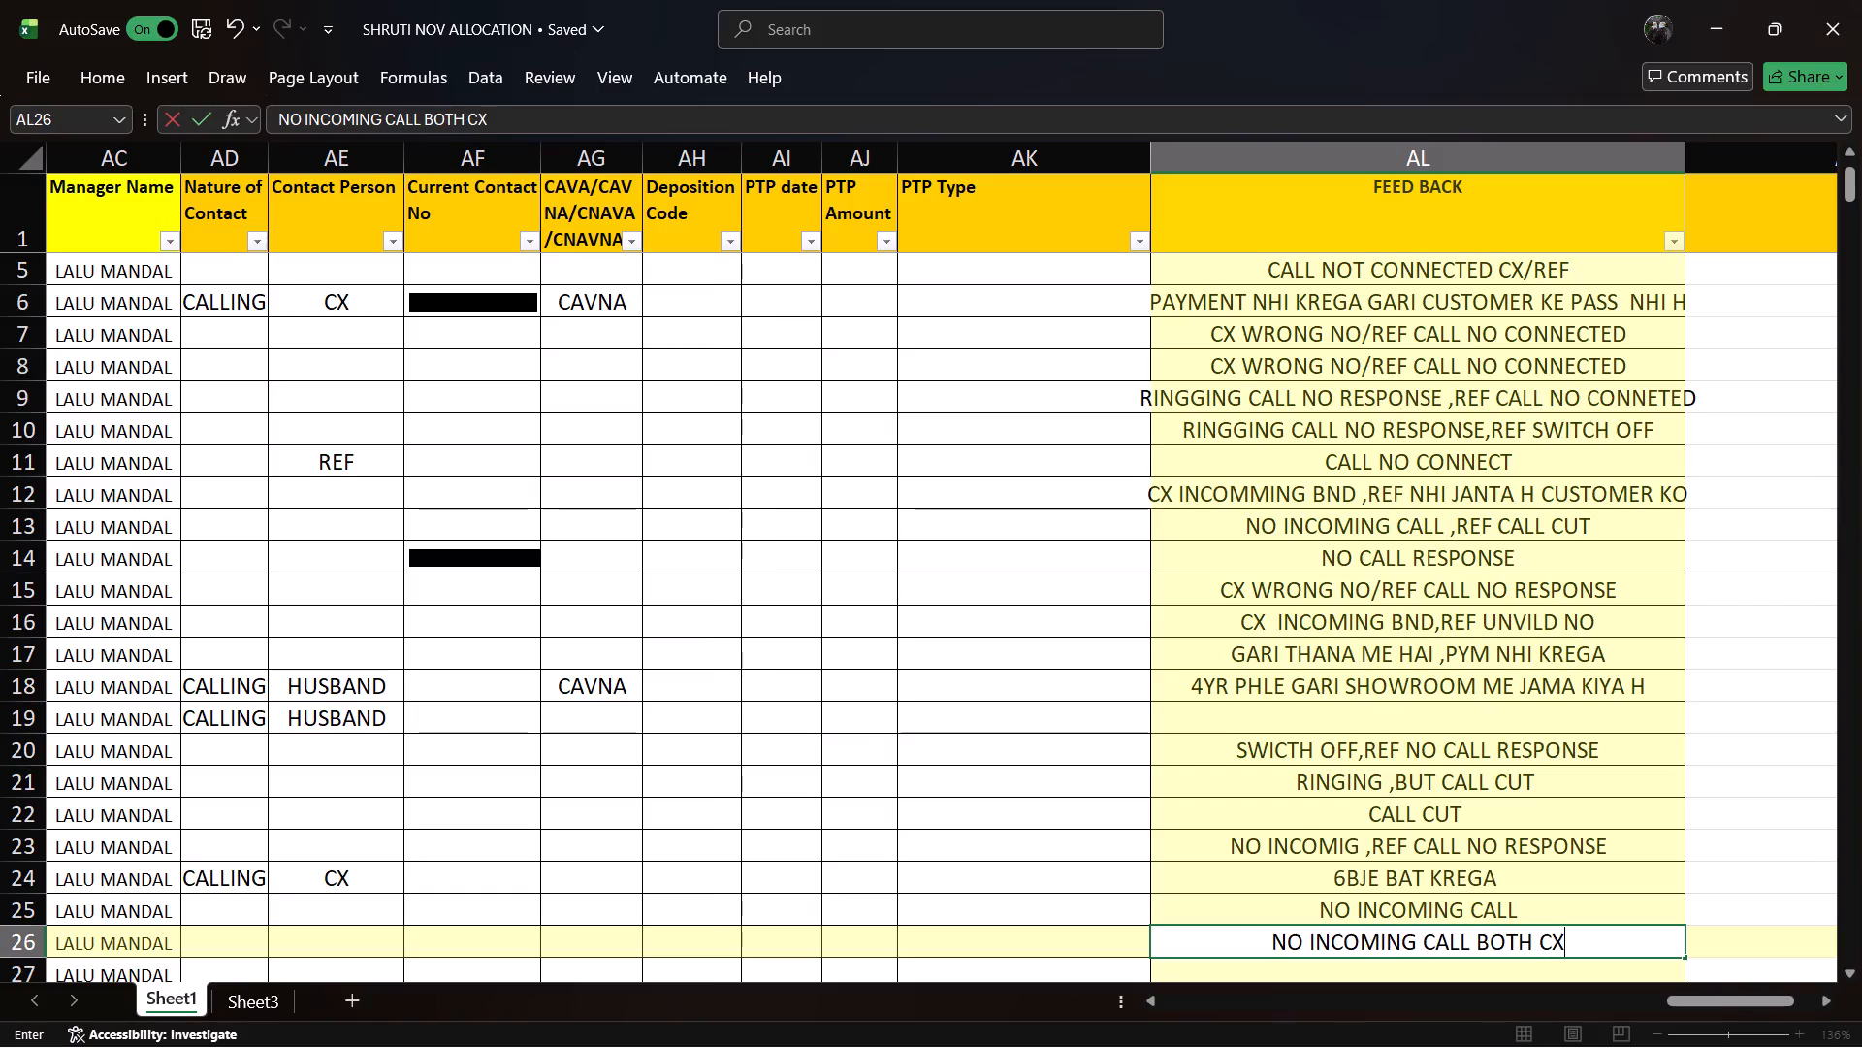
key(space)
key(shift+ampersand)
text(REF)
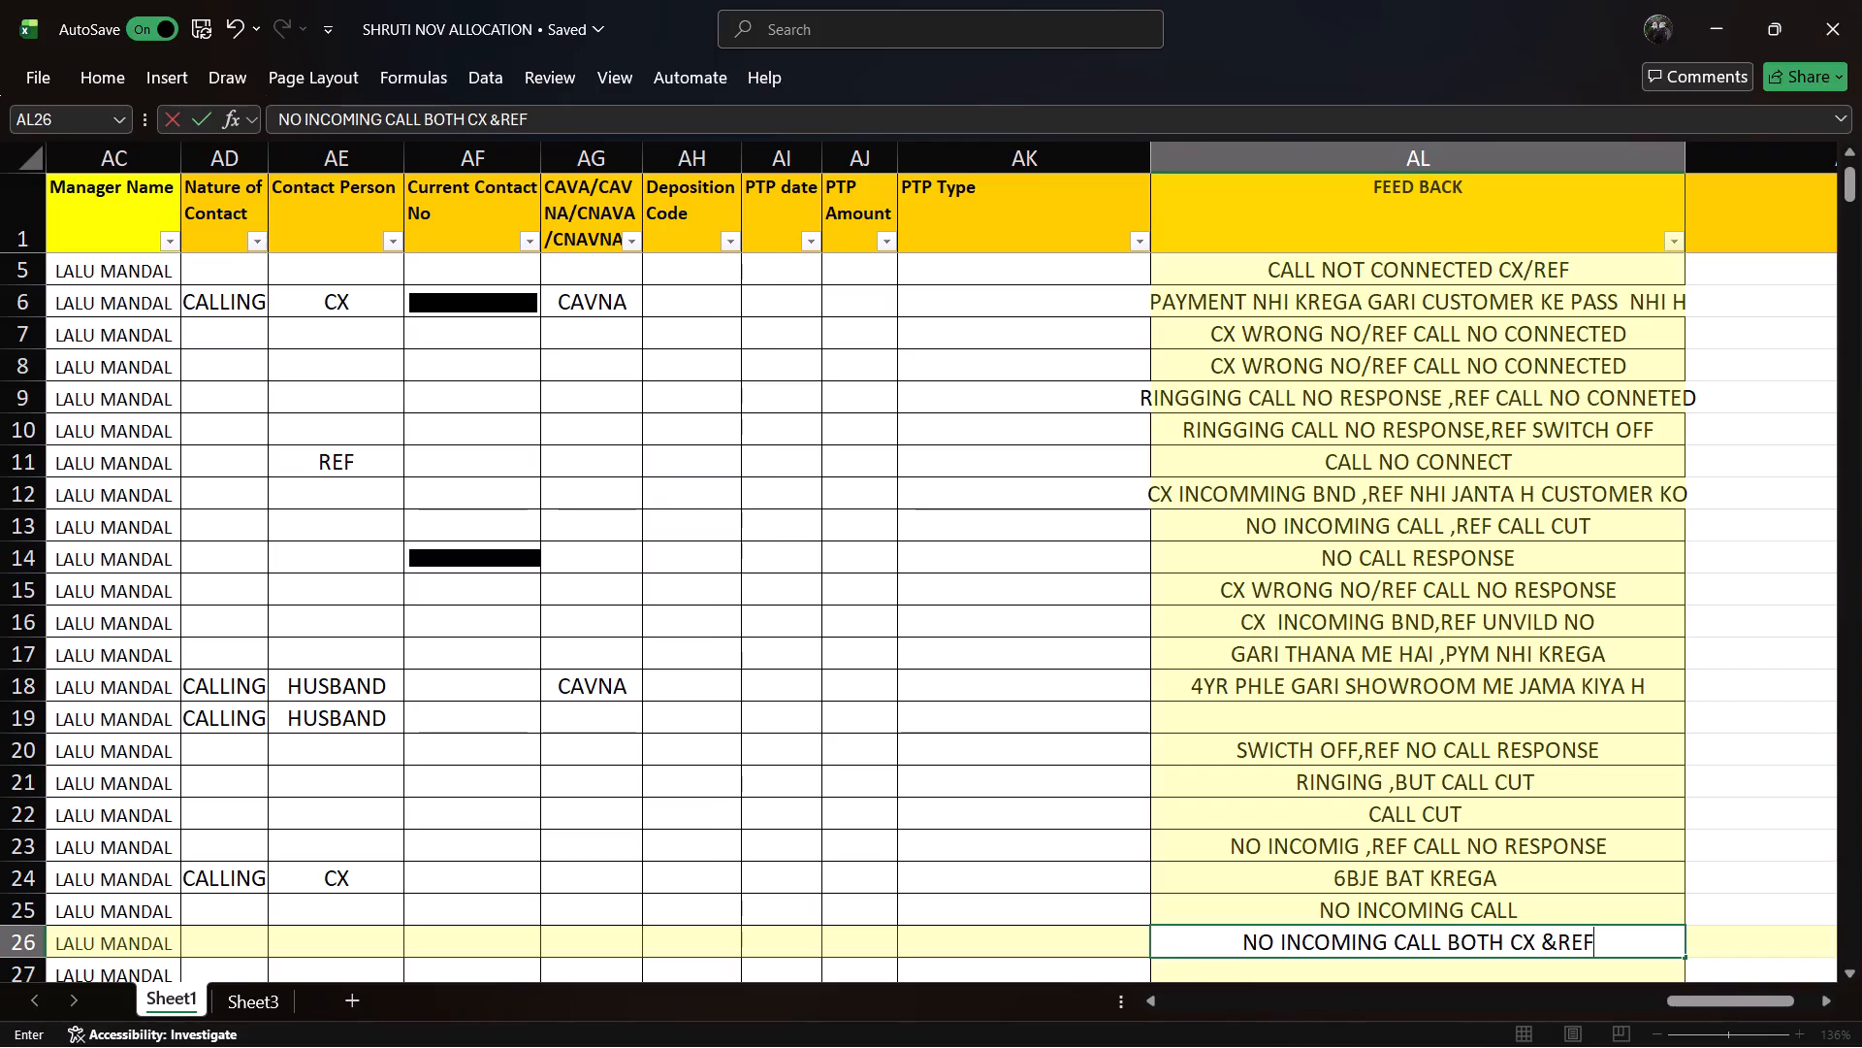
key(Down)
key(ctrl+s)
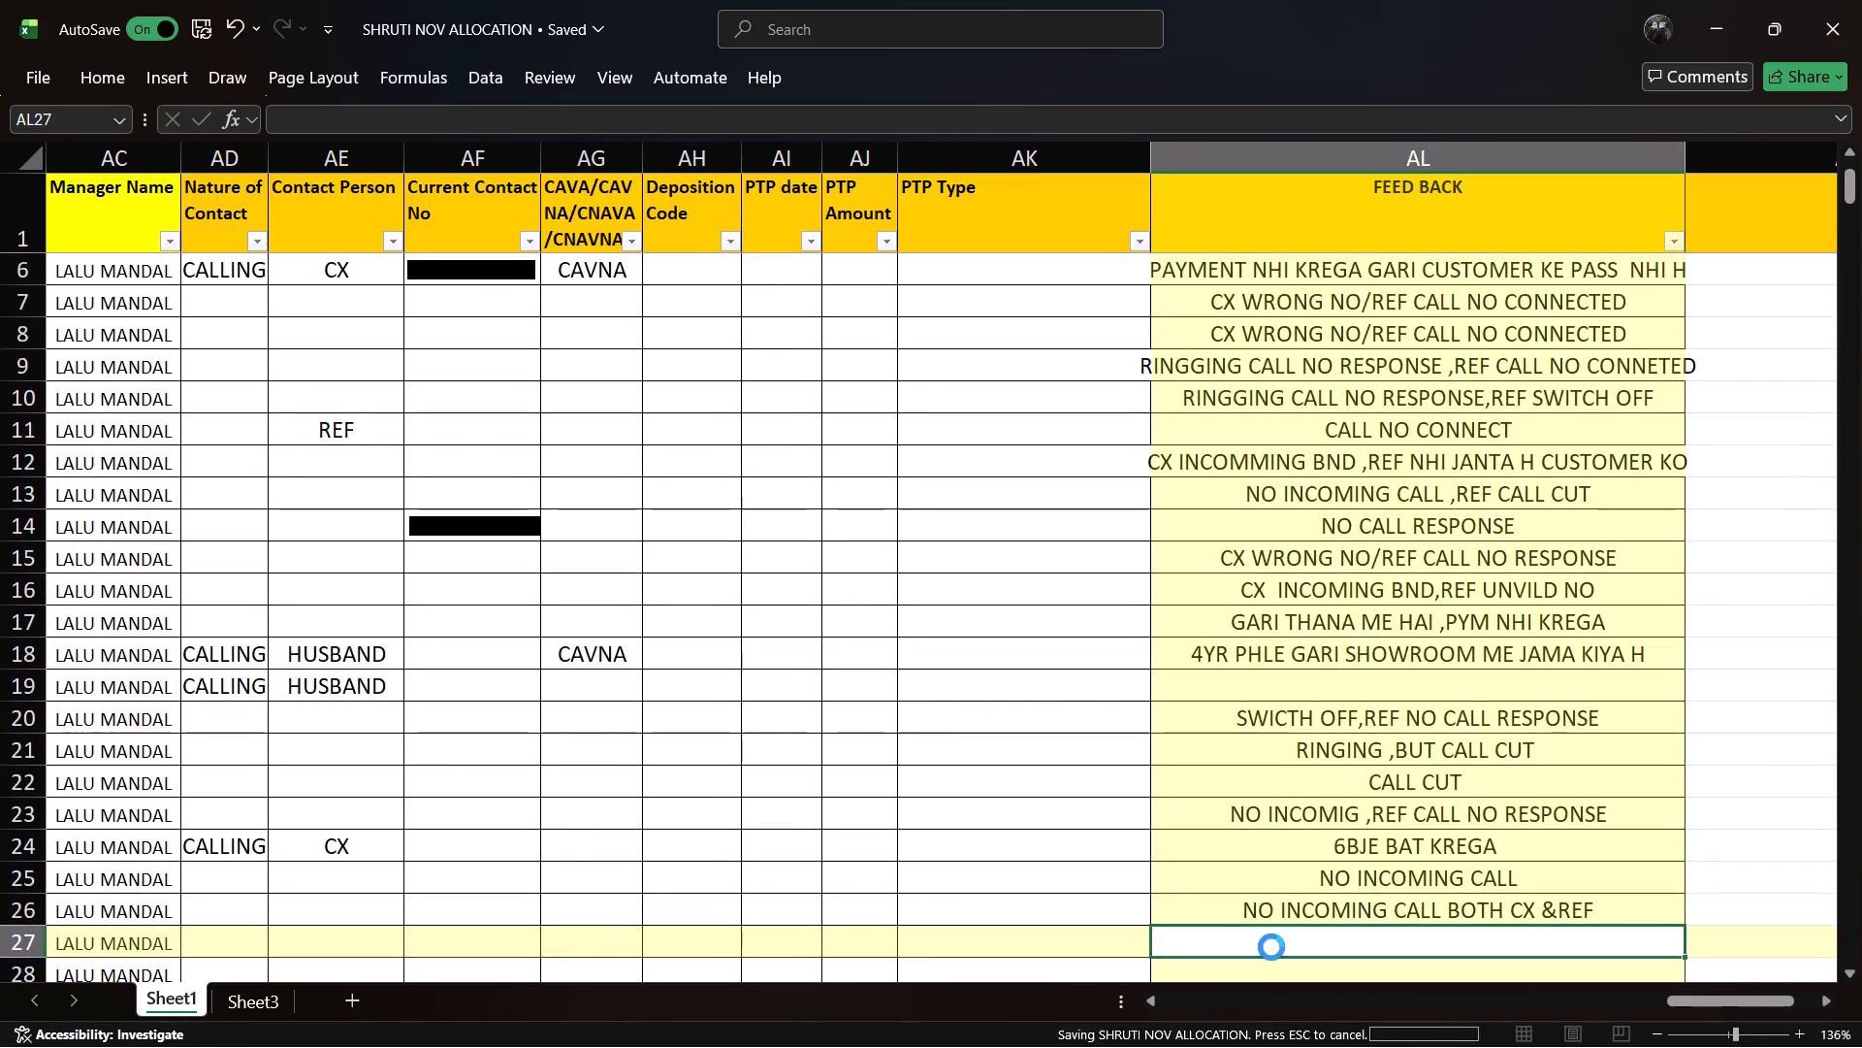
Go back to the start of the row 27 record and check the customer's name and mobile number.
key(Left)
key(Left)
key(Left)
key(Left)
key(Left)
key(Left)
key(Left)
key(Left)
key(Left)
key(Left)
key(Left)
key(Left)
key(Left)
key(Left)
key(Left)
key(Left)
key(Left)
key(Left)
key(Left)
key(Left)
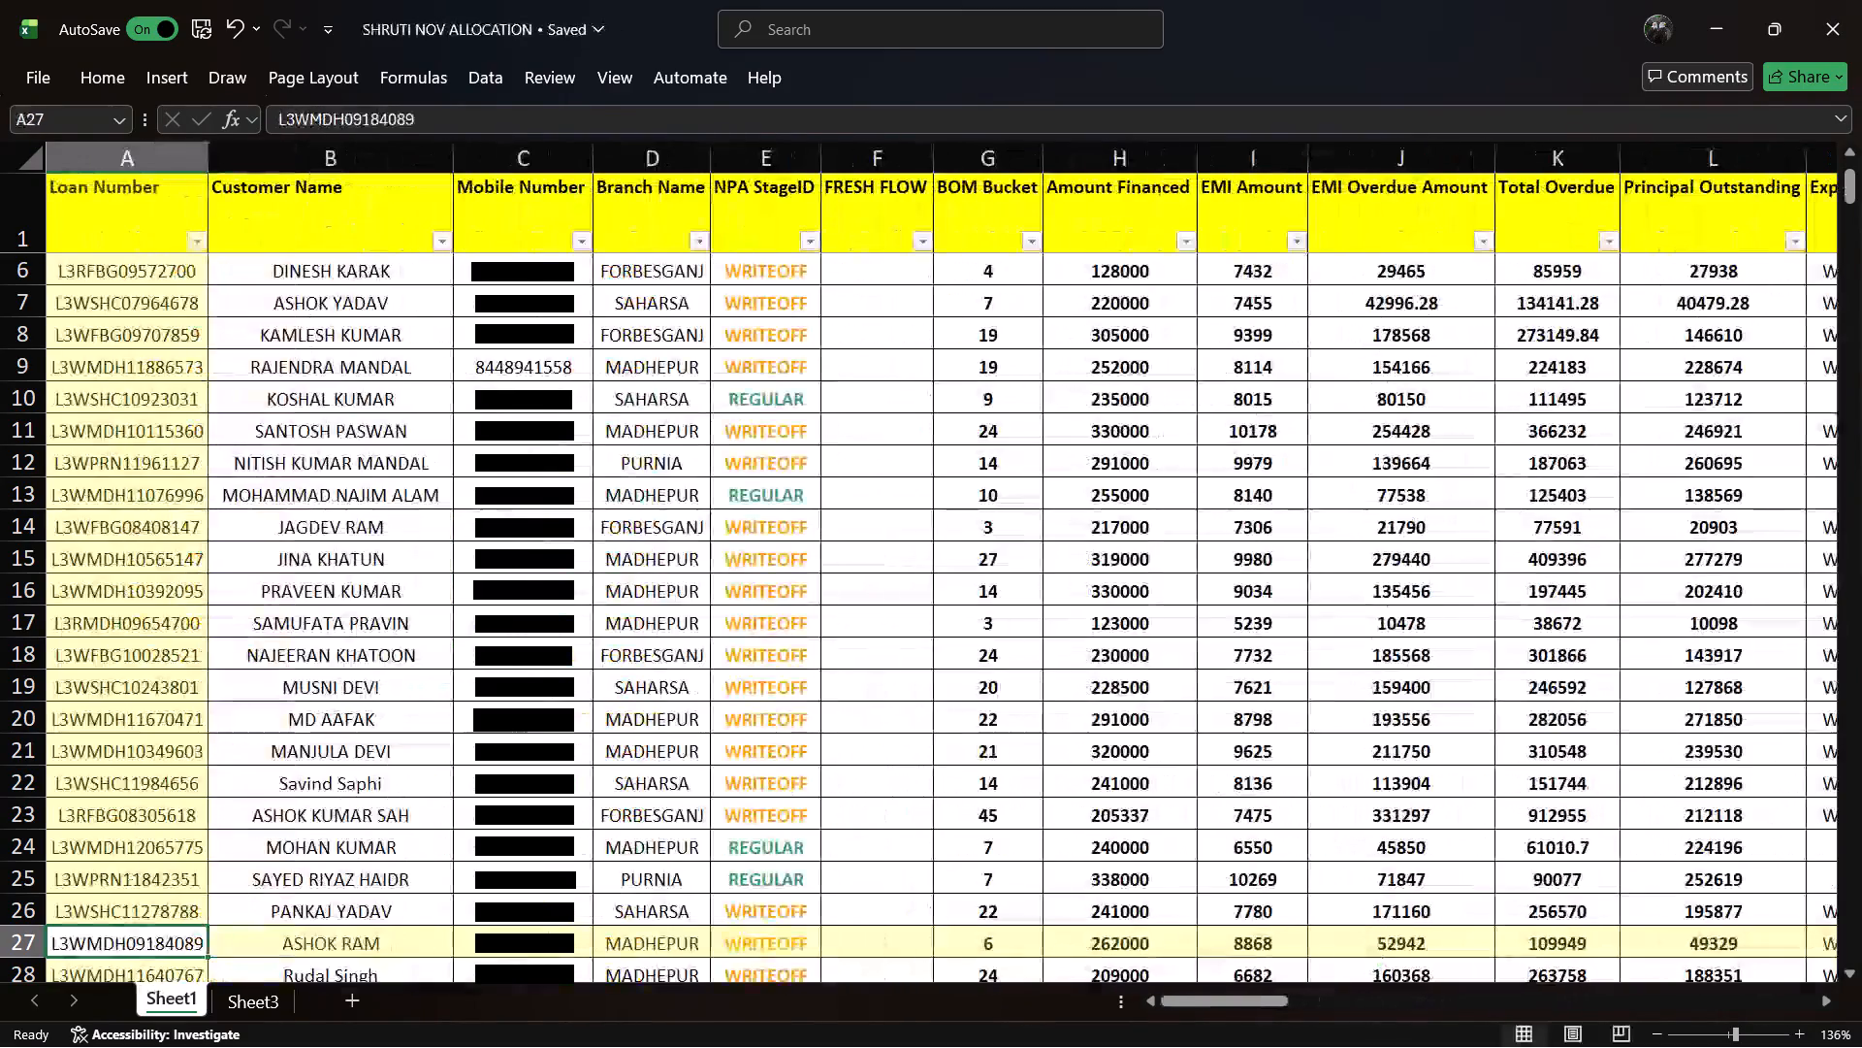
key(Right)
key(Right)
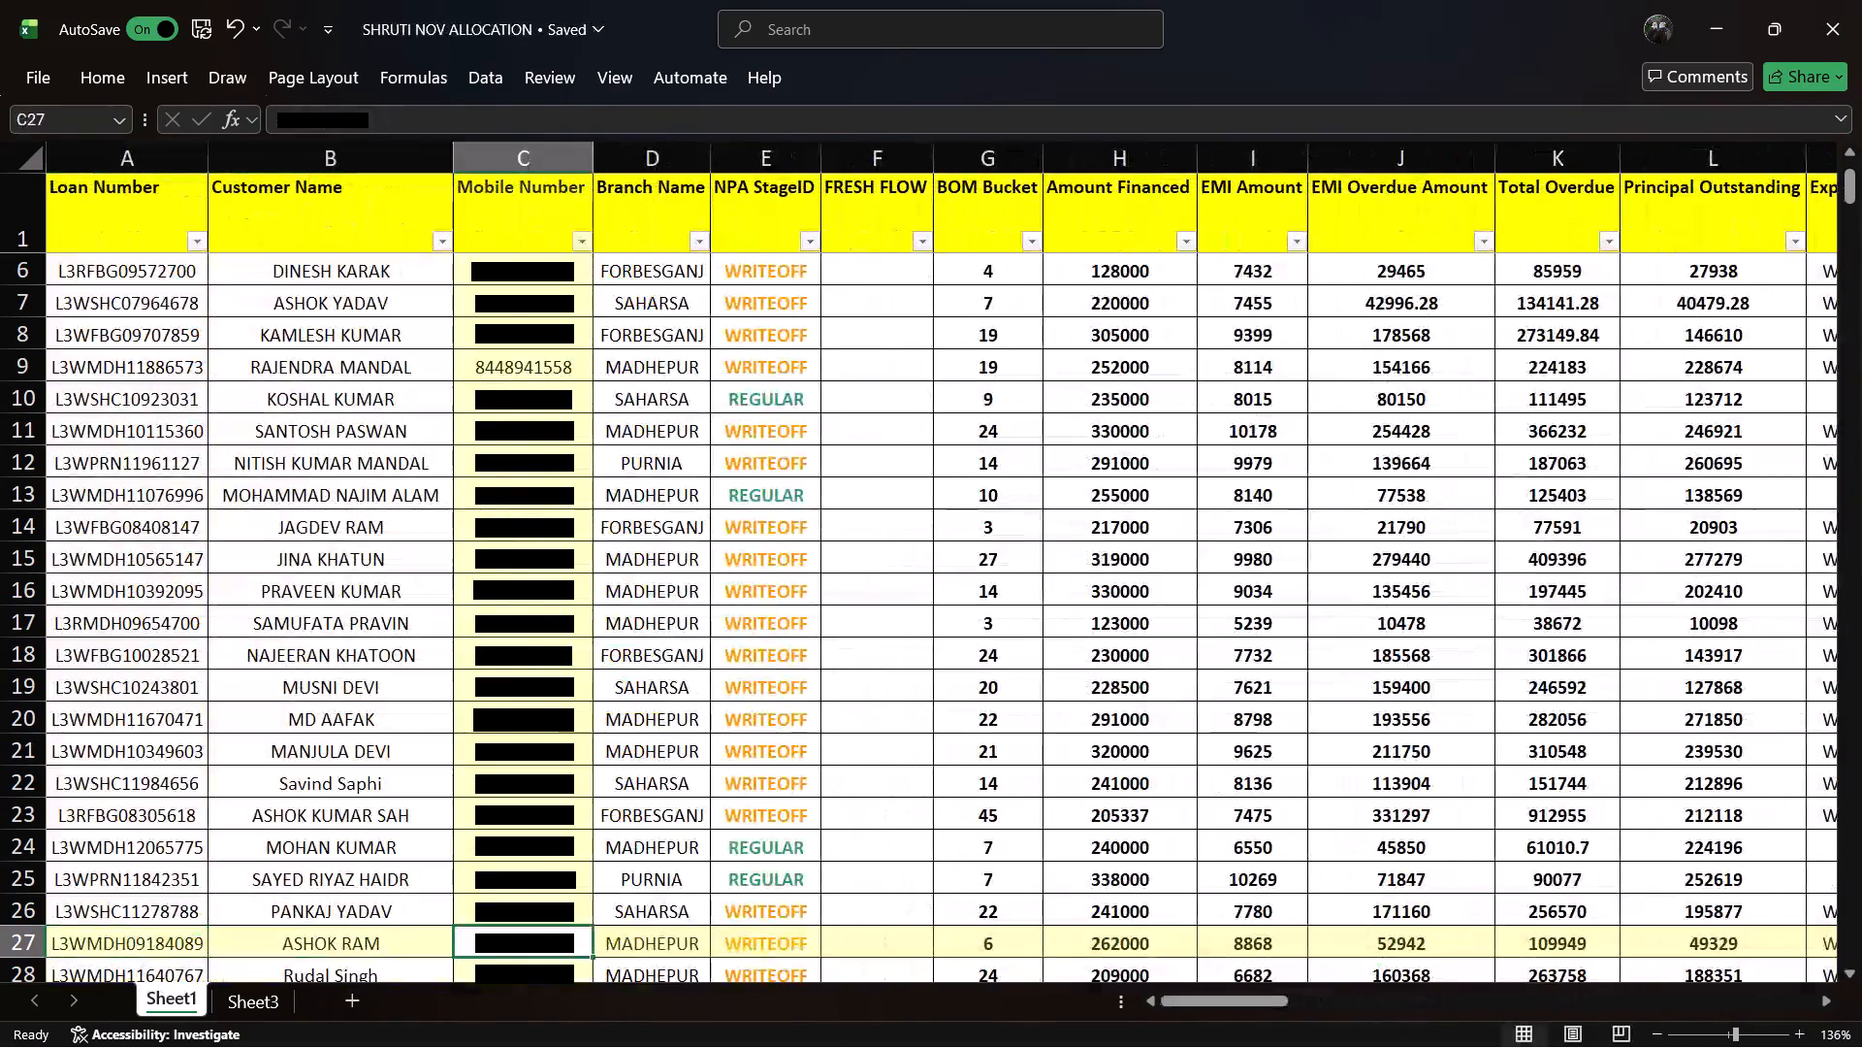
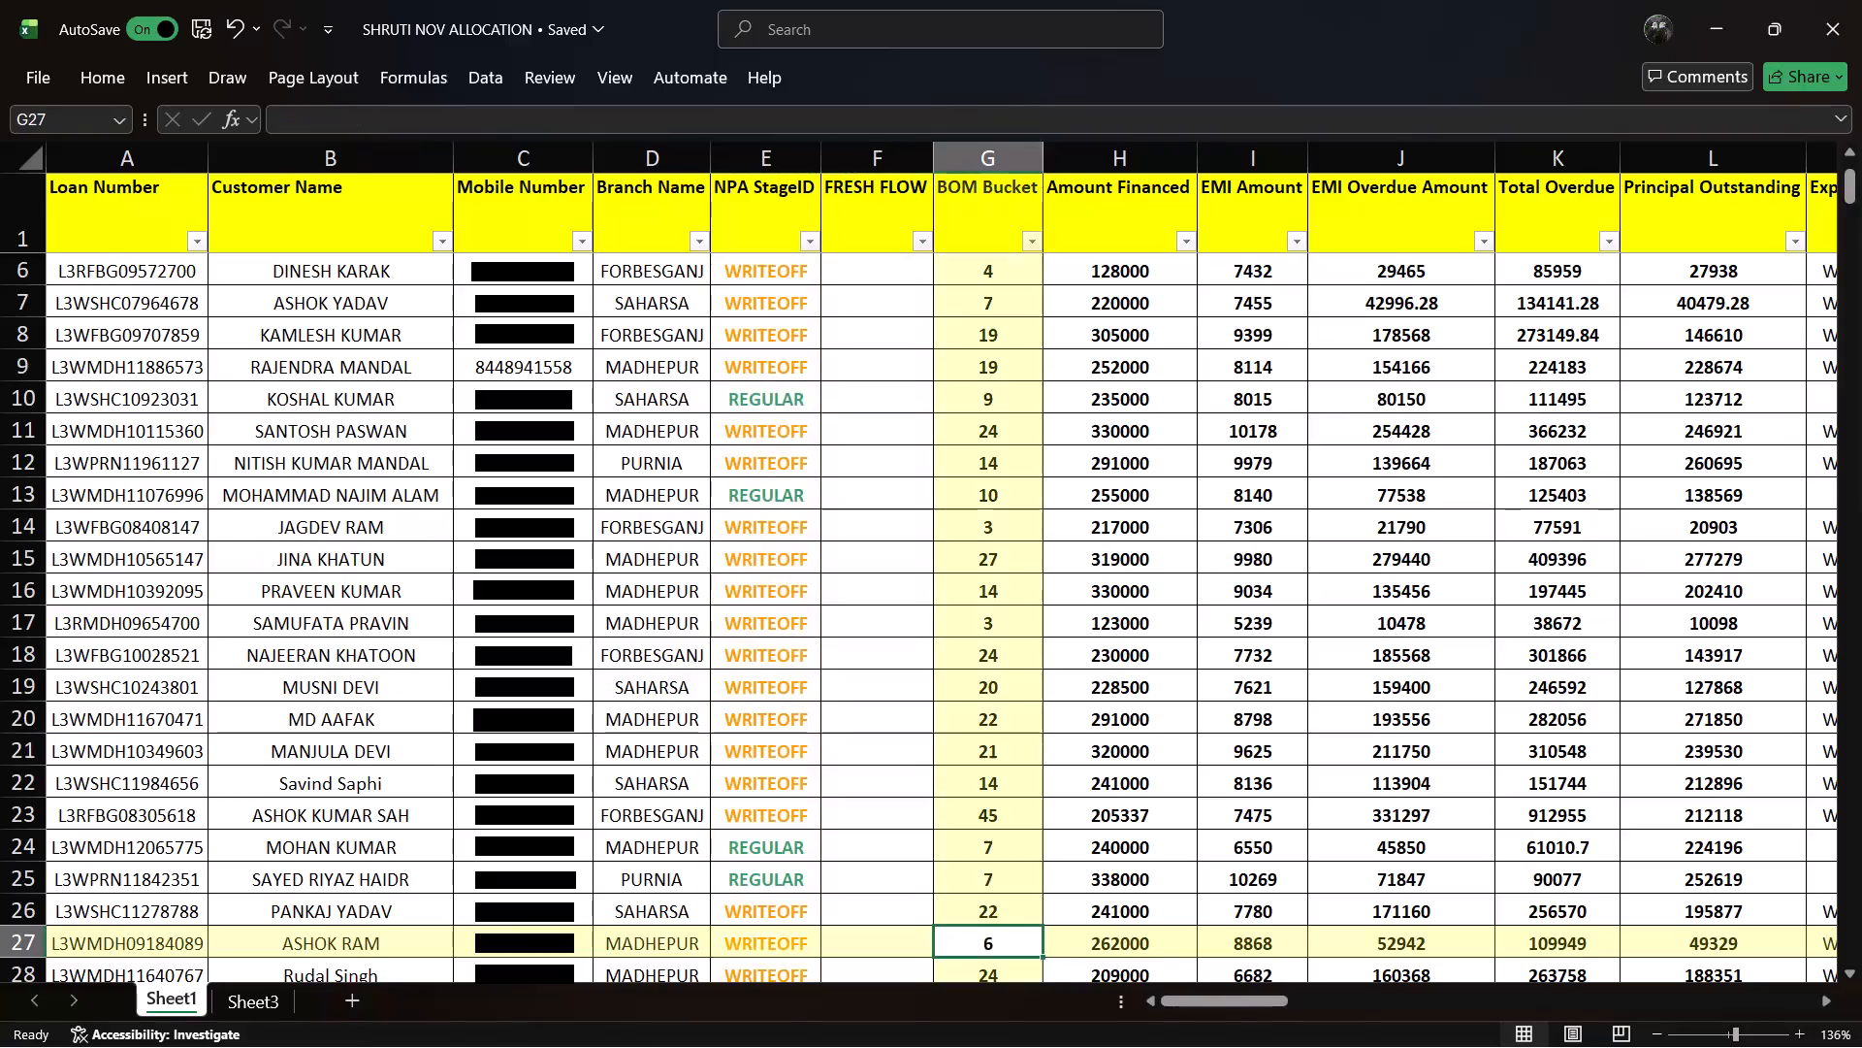
Enter the row 27 feedback as "NO INCOMING CALL" and save the workbook.
key(Right)
key(Right)
key(Right)
key(Right)
key(Right)
key(Right)
key(Right)
key(Right)
key(Right)
key(Right)
key(Right)
key(Right)
key(Right)
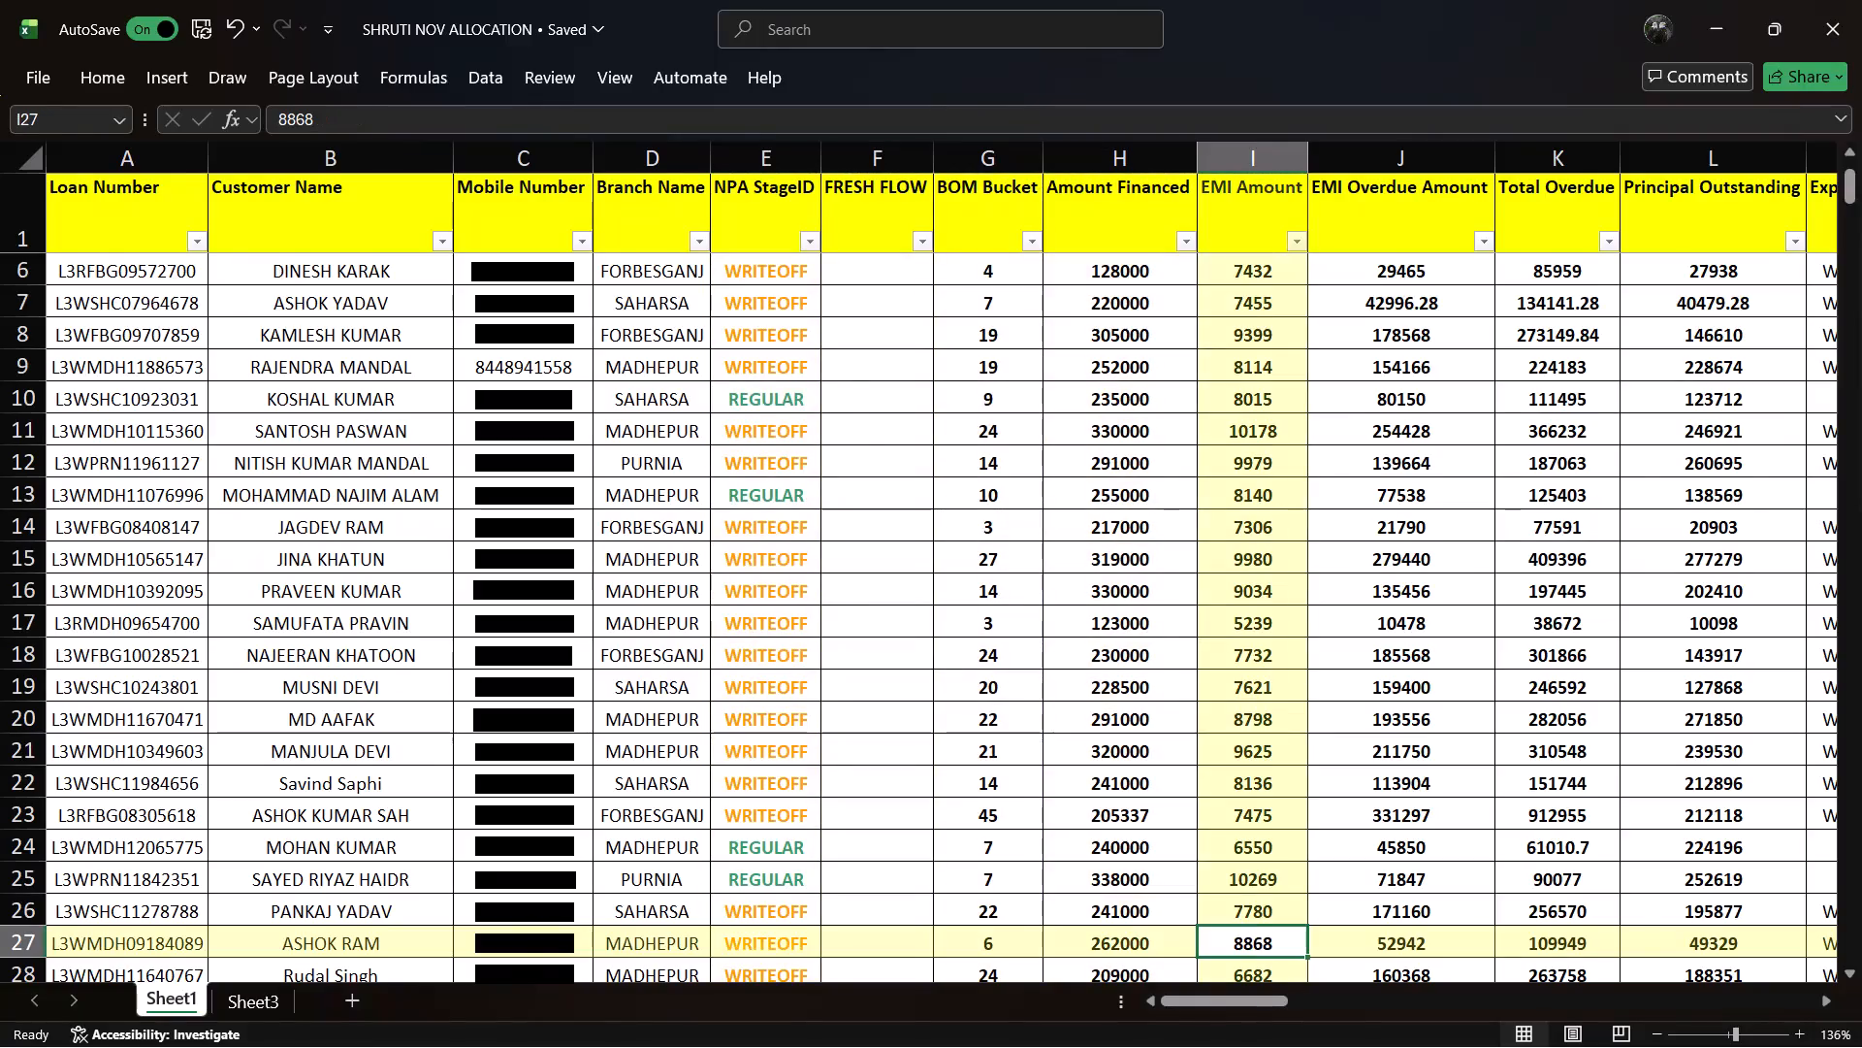
key(Right)
key(Right)
key(Right)
key(Right)
key(Right)
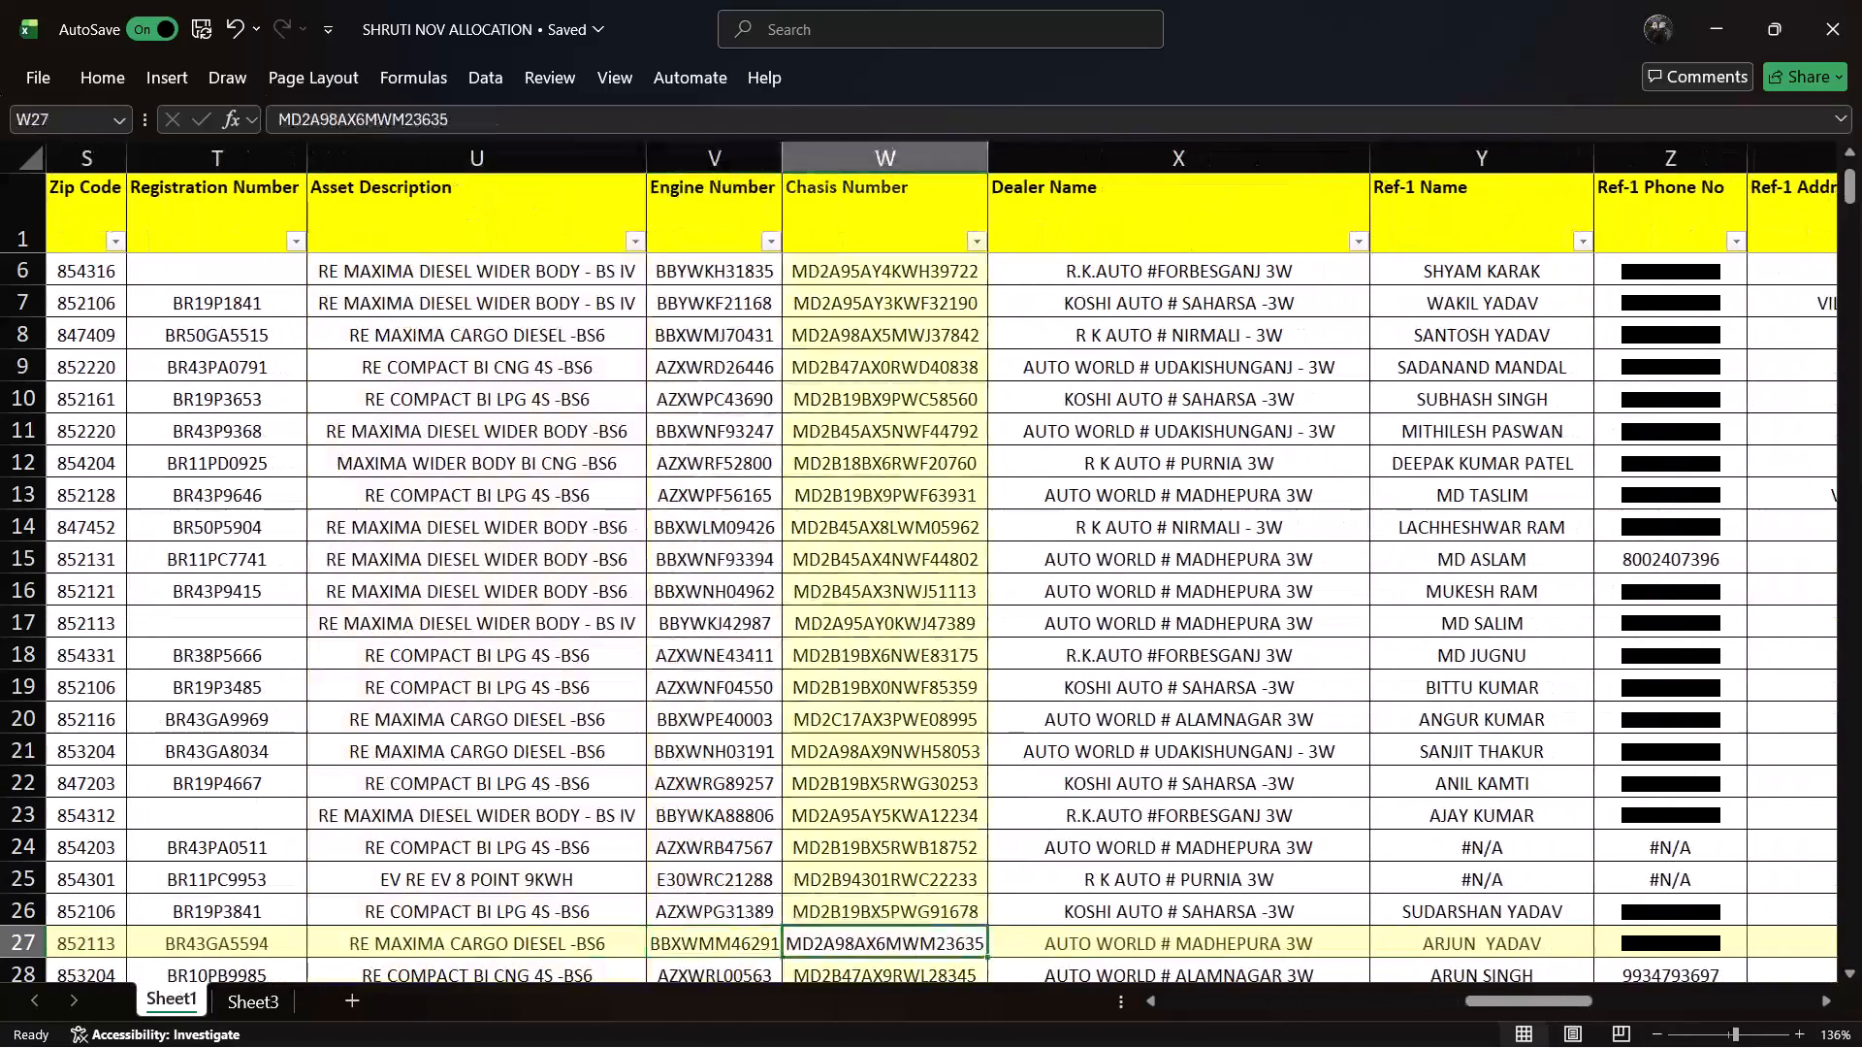
key(Right)
key(Right)
key(Right)
key(Right)
key(Right)
key(Right)
key(Right)
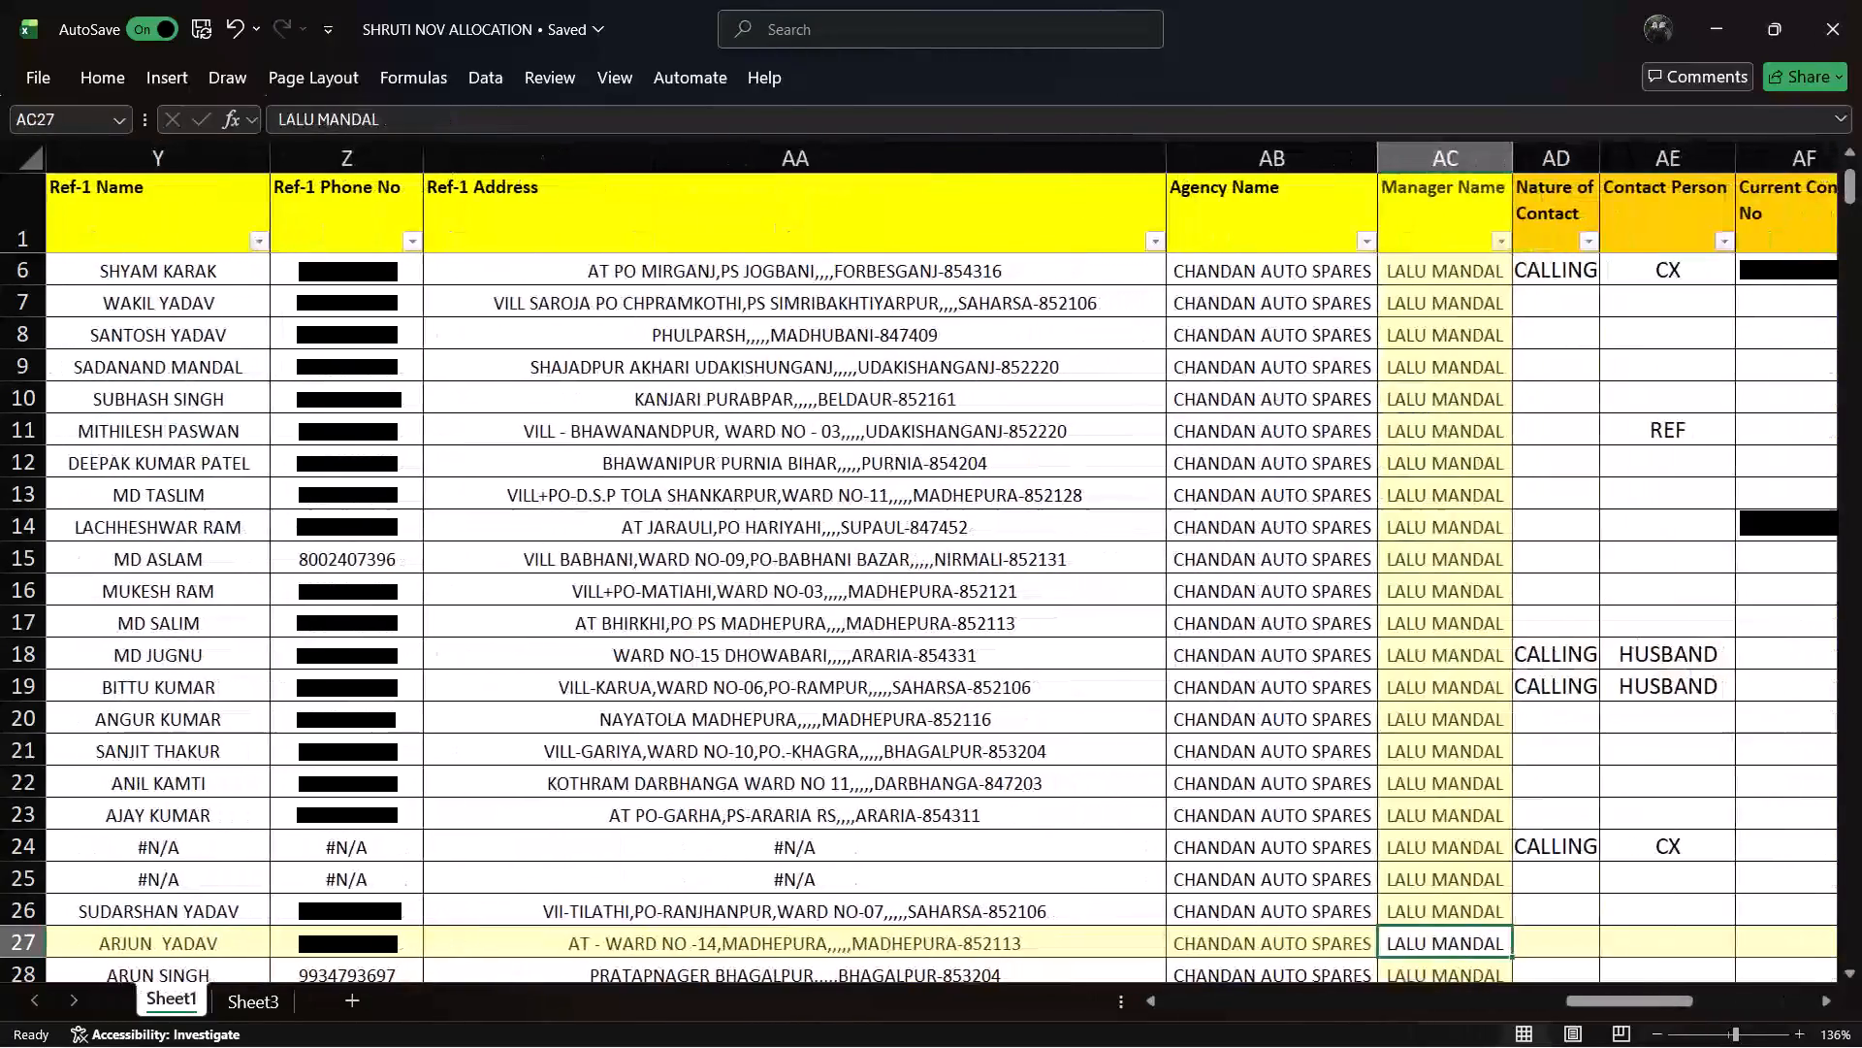
key(Right)
key(Right)
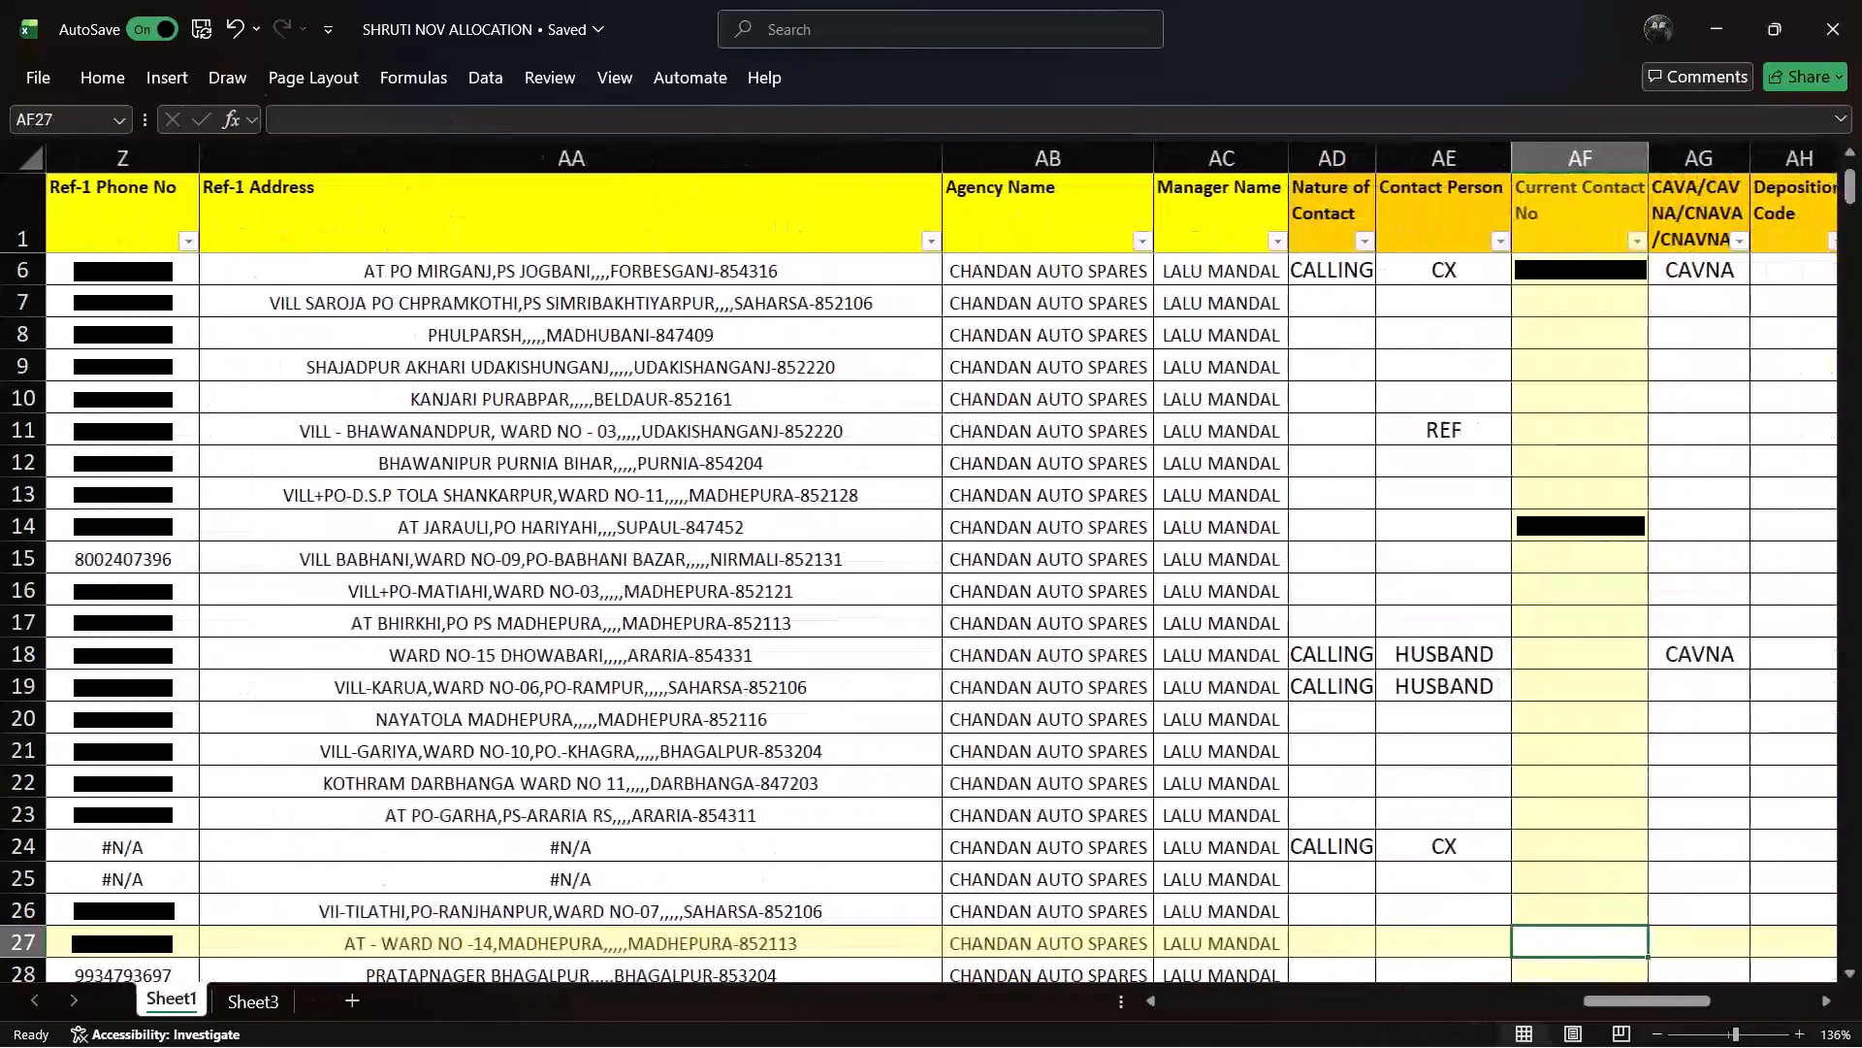
key(Right)
key(Right)
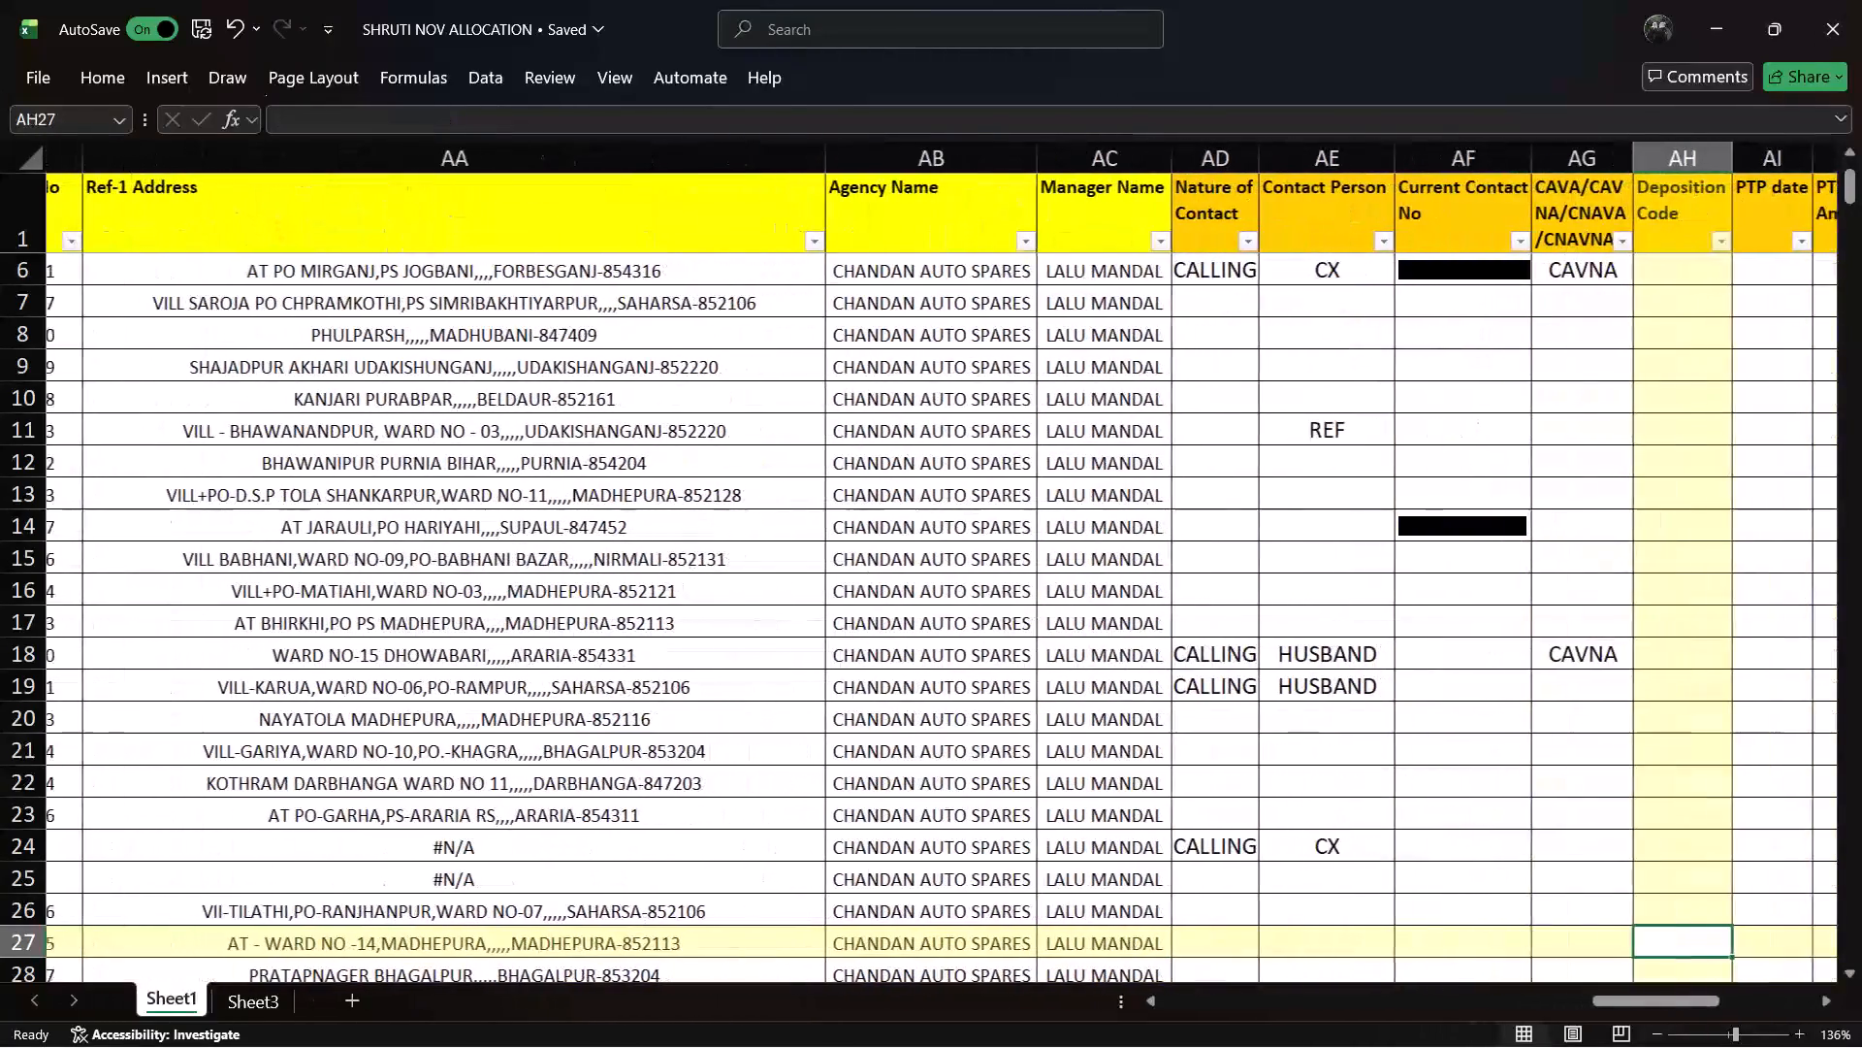
key(Right)
key(Right)
key(Right)
key(Right)
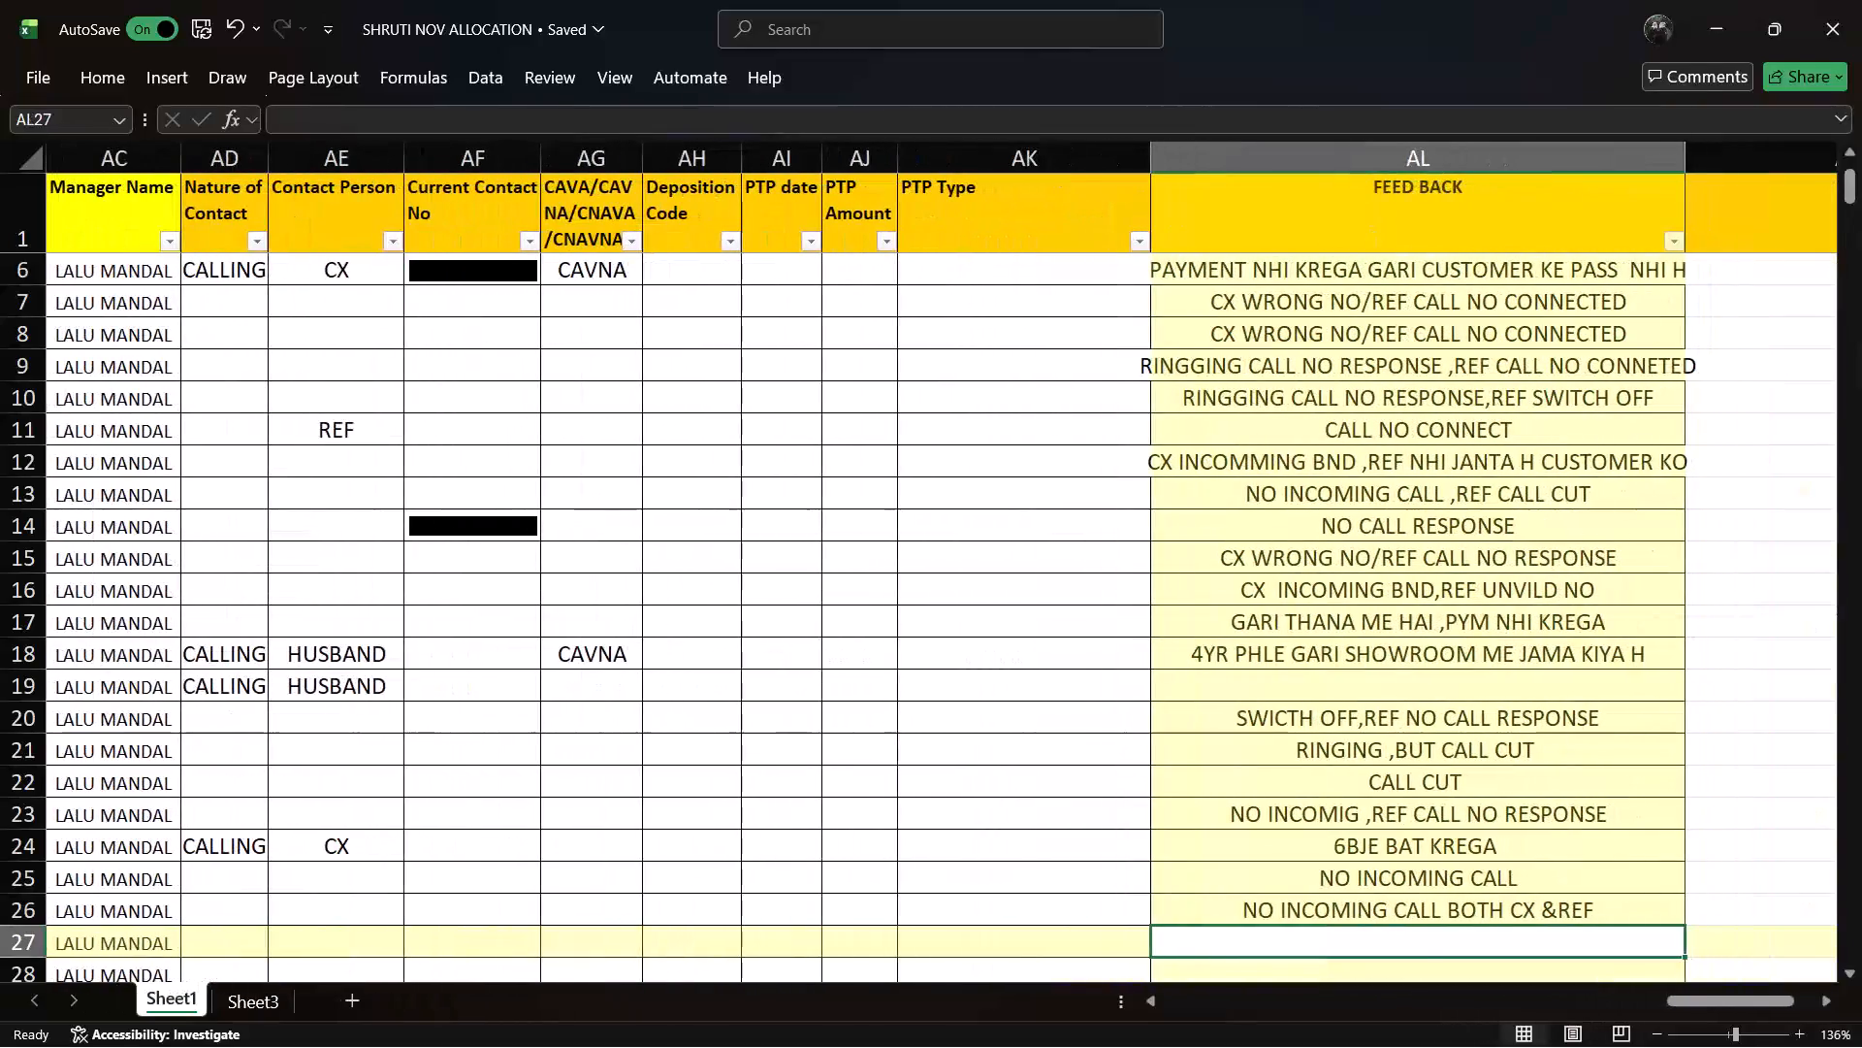
text(NO)
key(space)
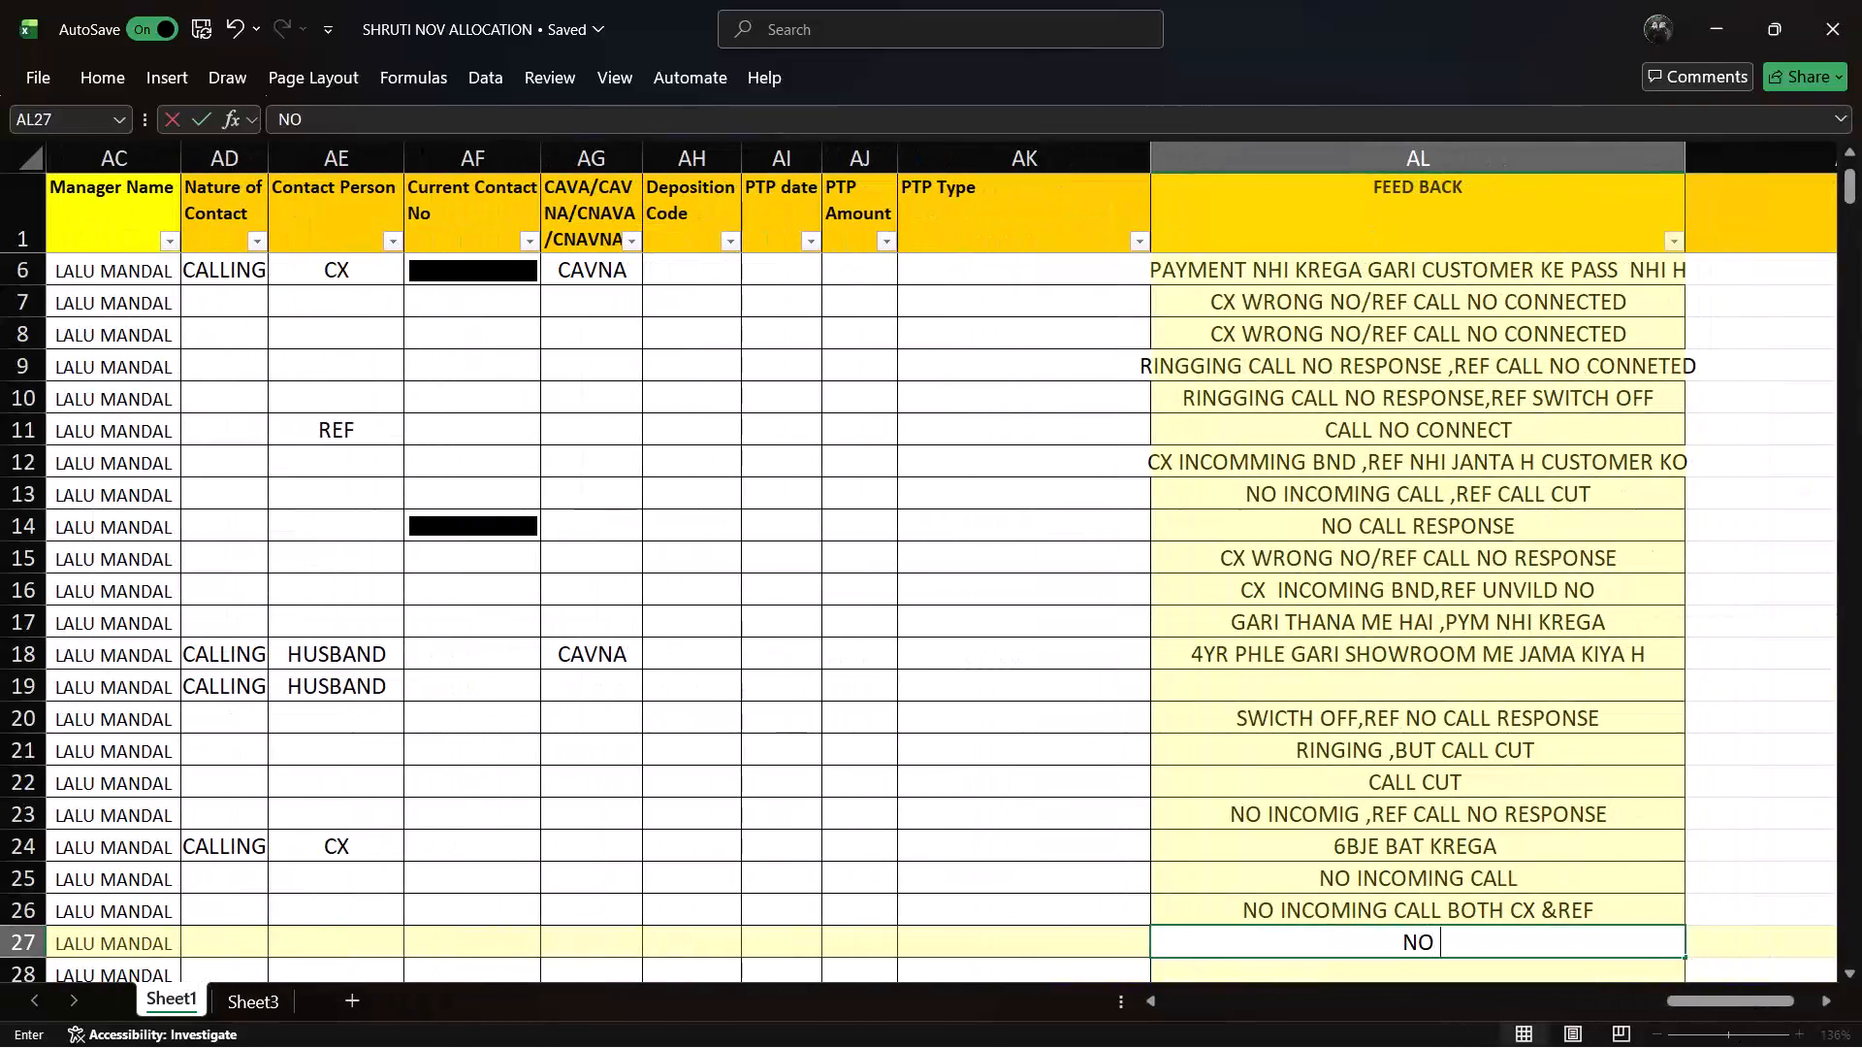
text(INC)
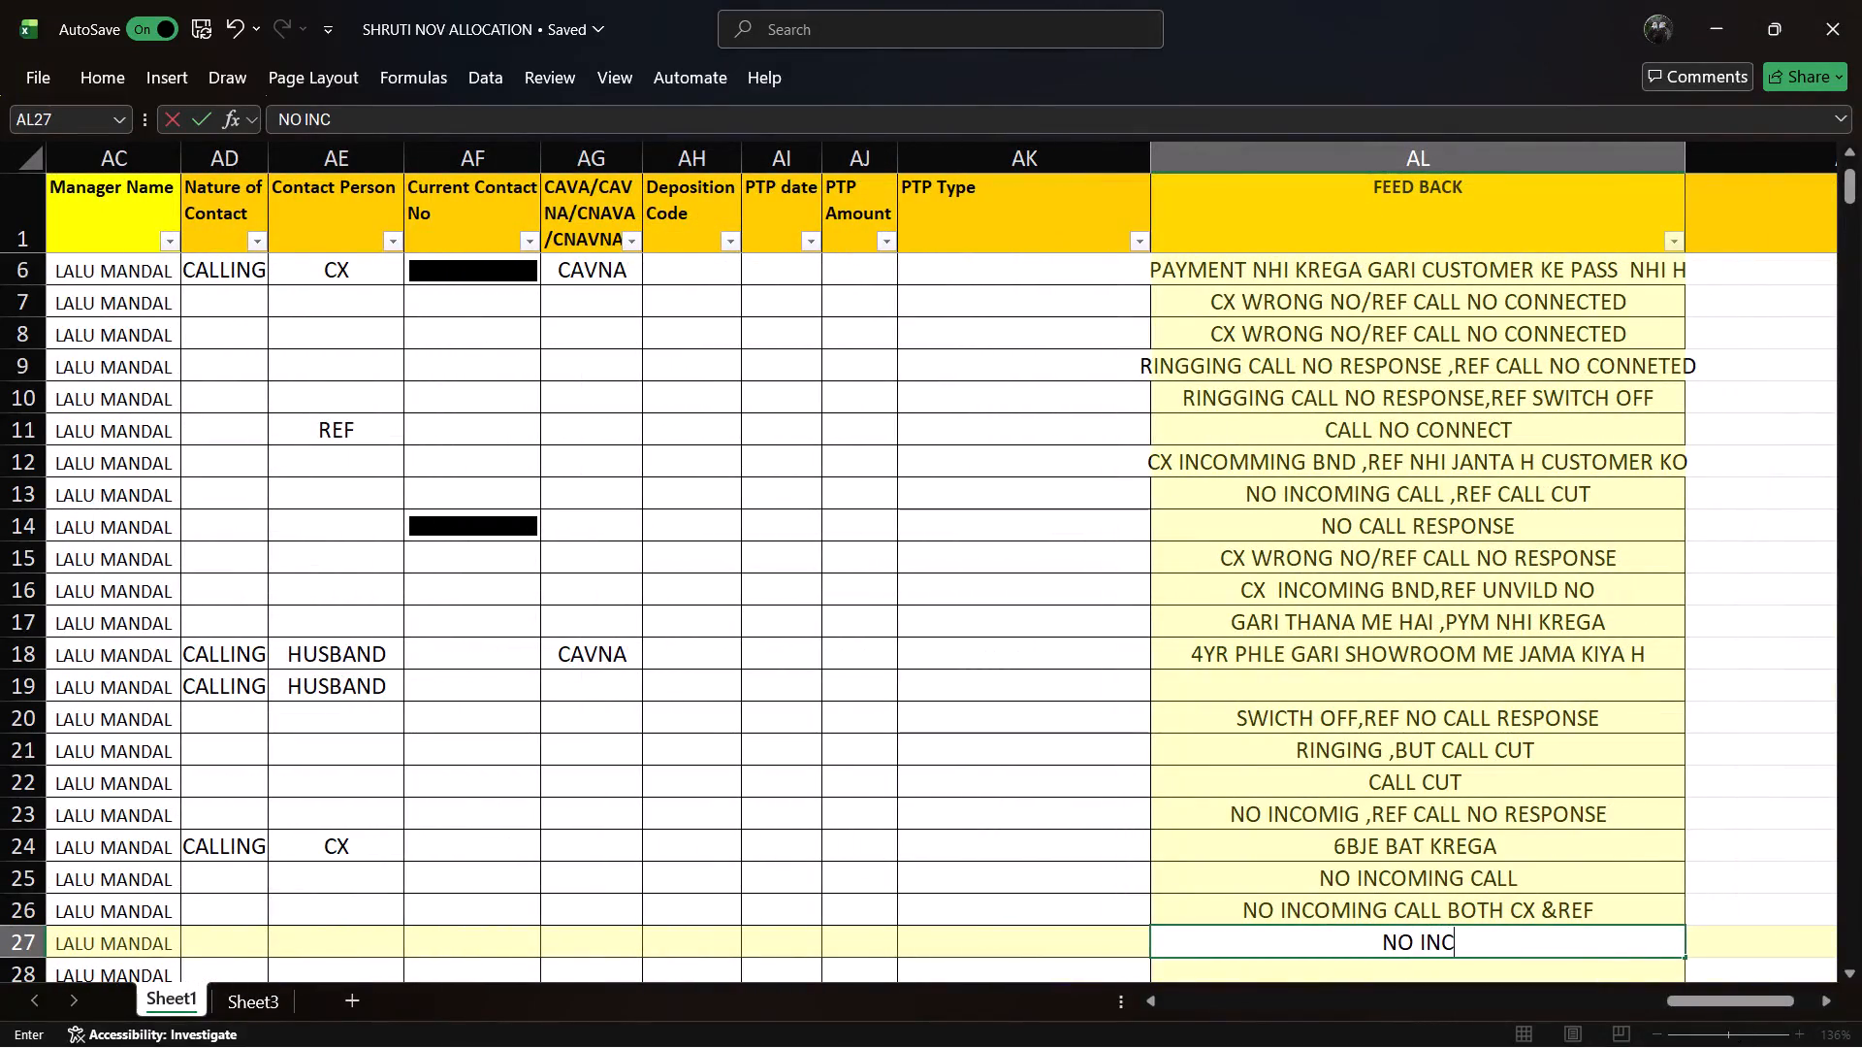
text(OMIG)
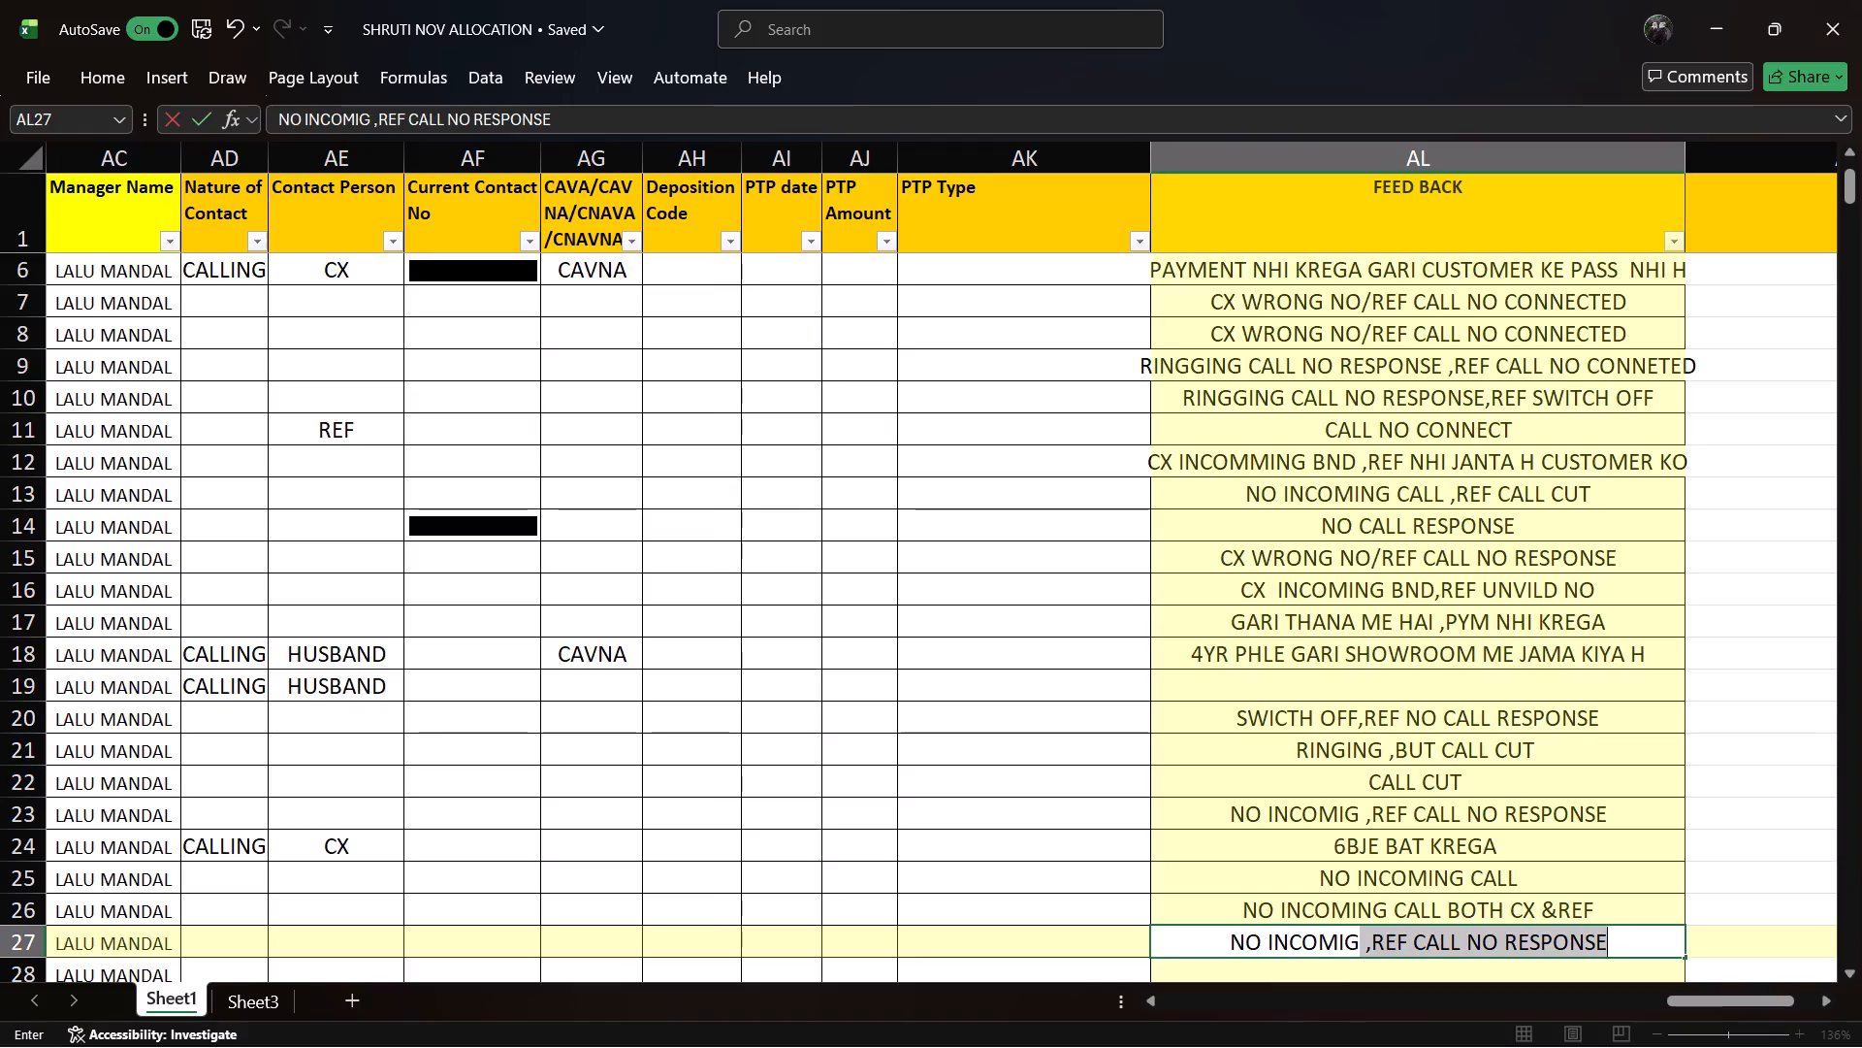
text(CALL)
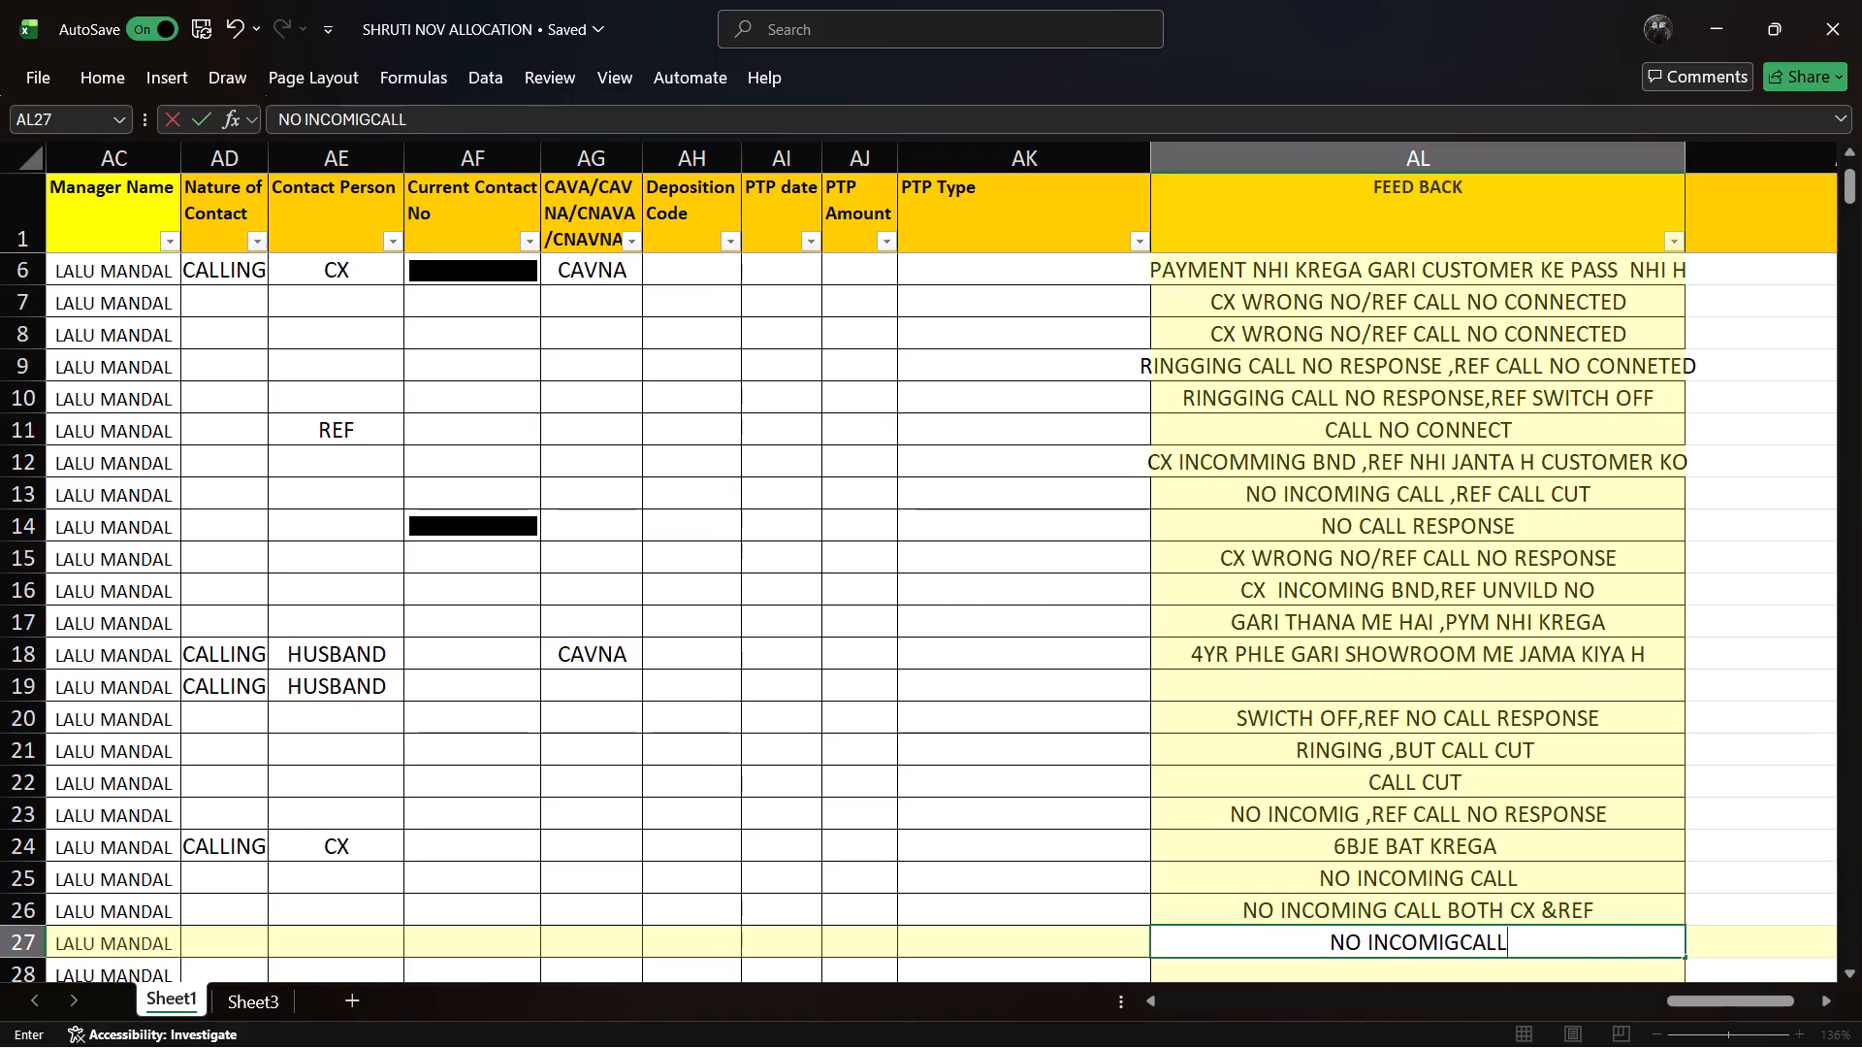
key(BackSpace)
key(BackSpace)
key(BackSpace)
key(BackSpace)
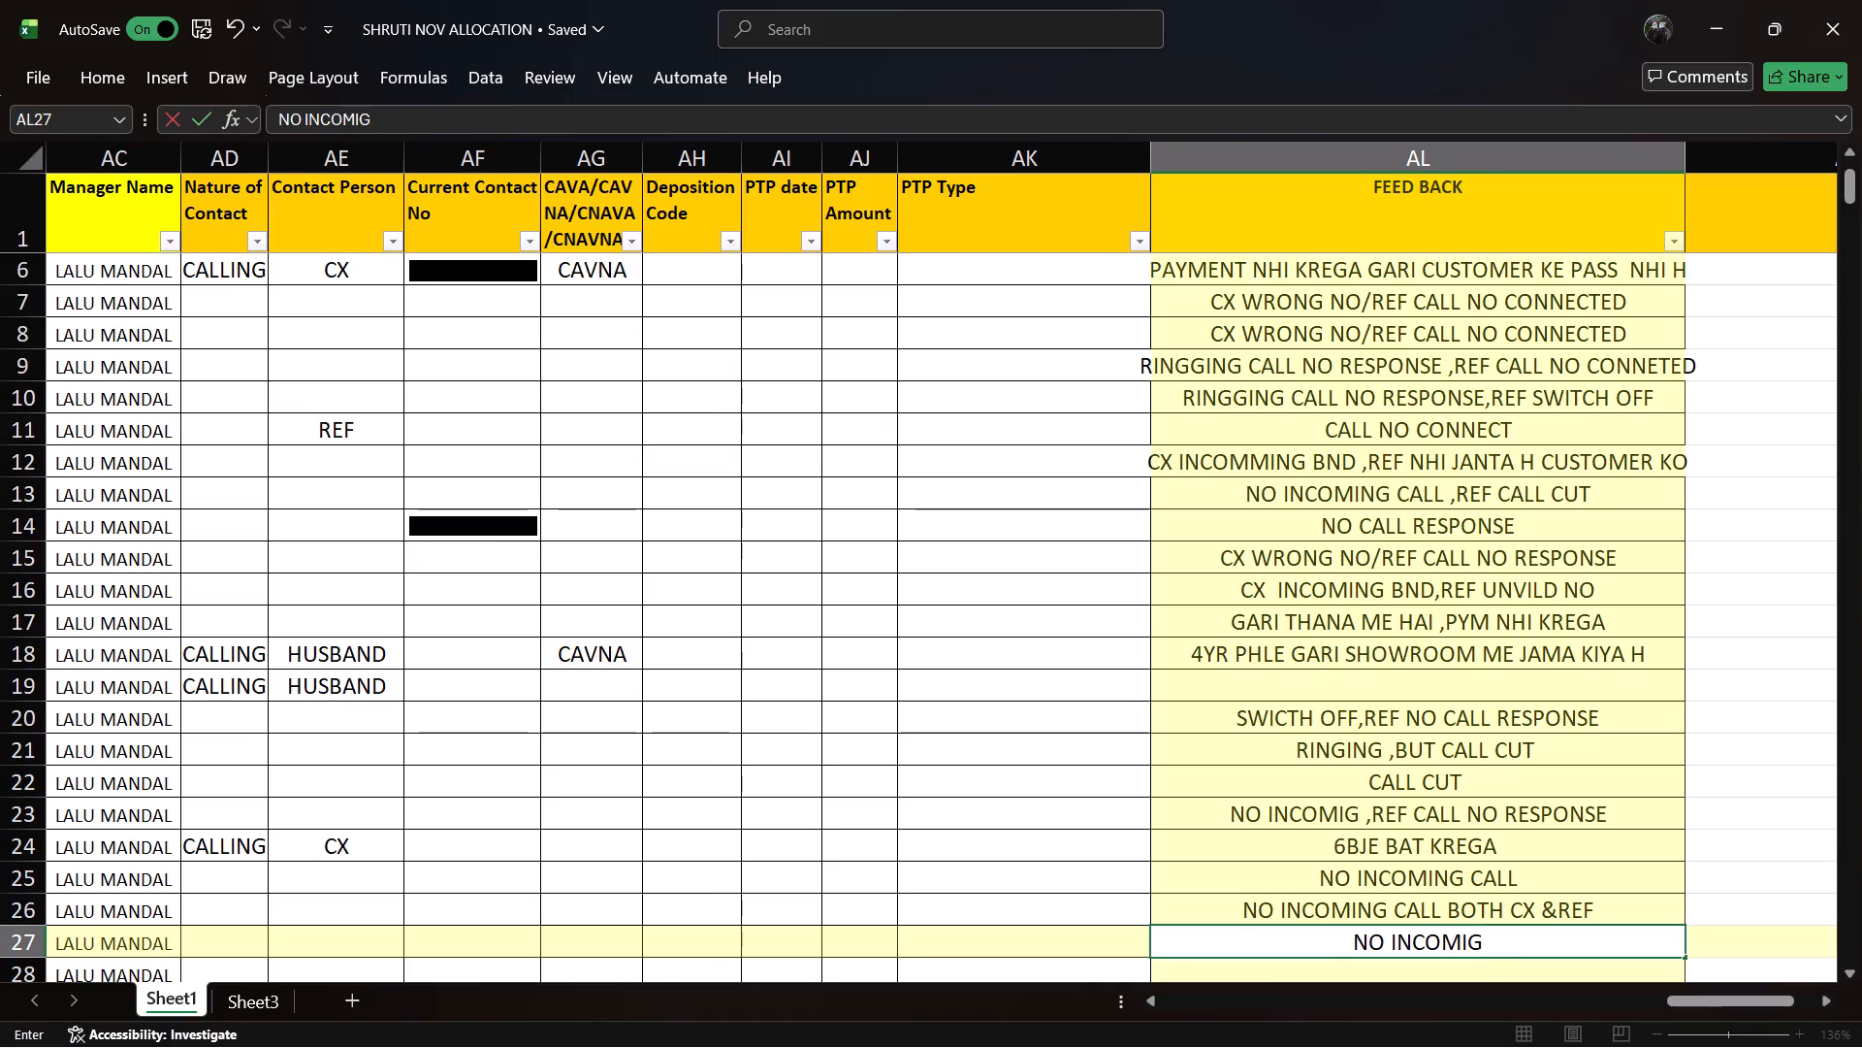
key(BackSpace)
text(NG)
key(space)
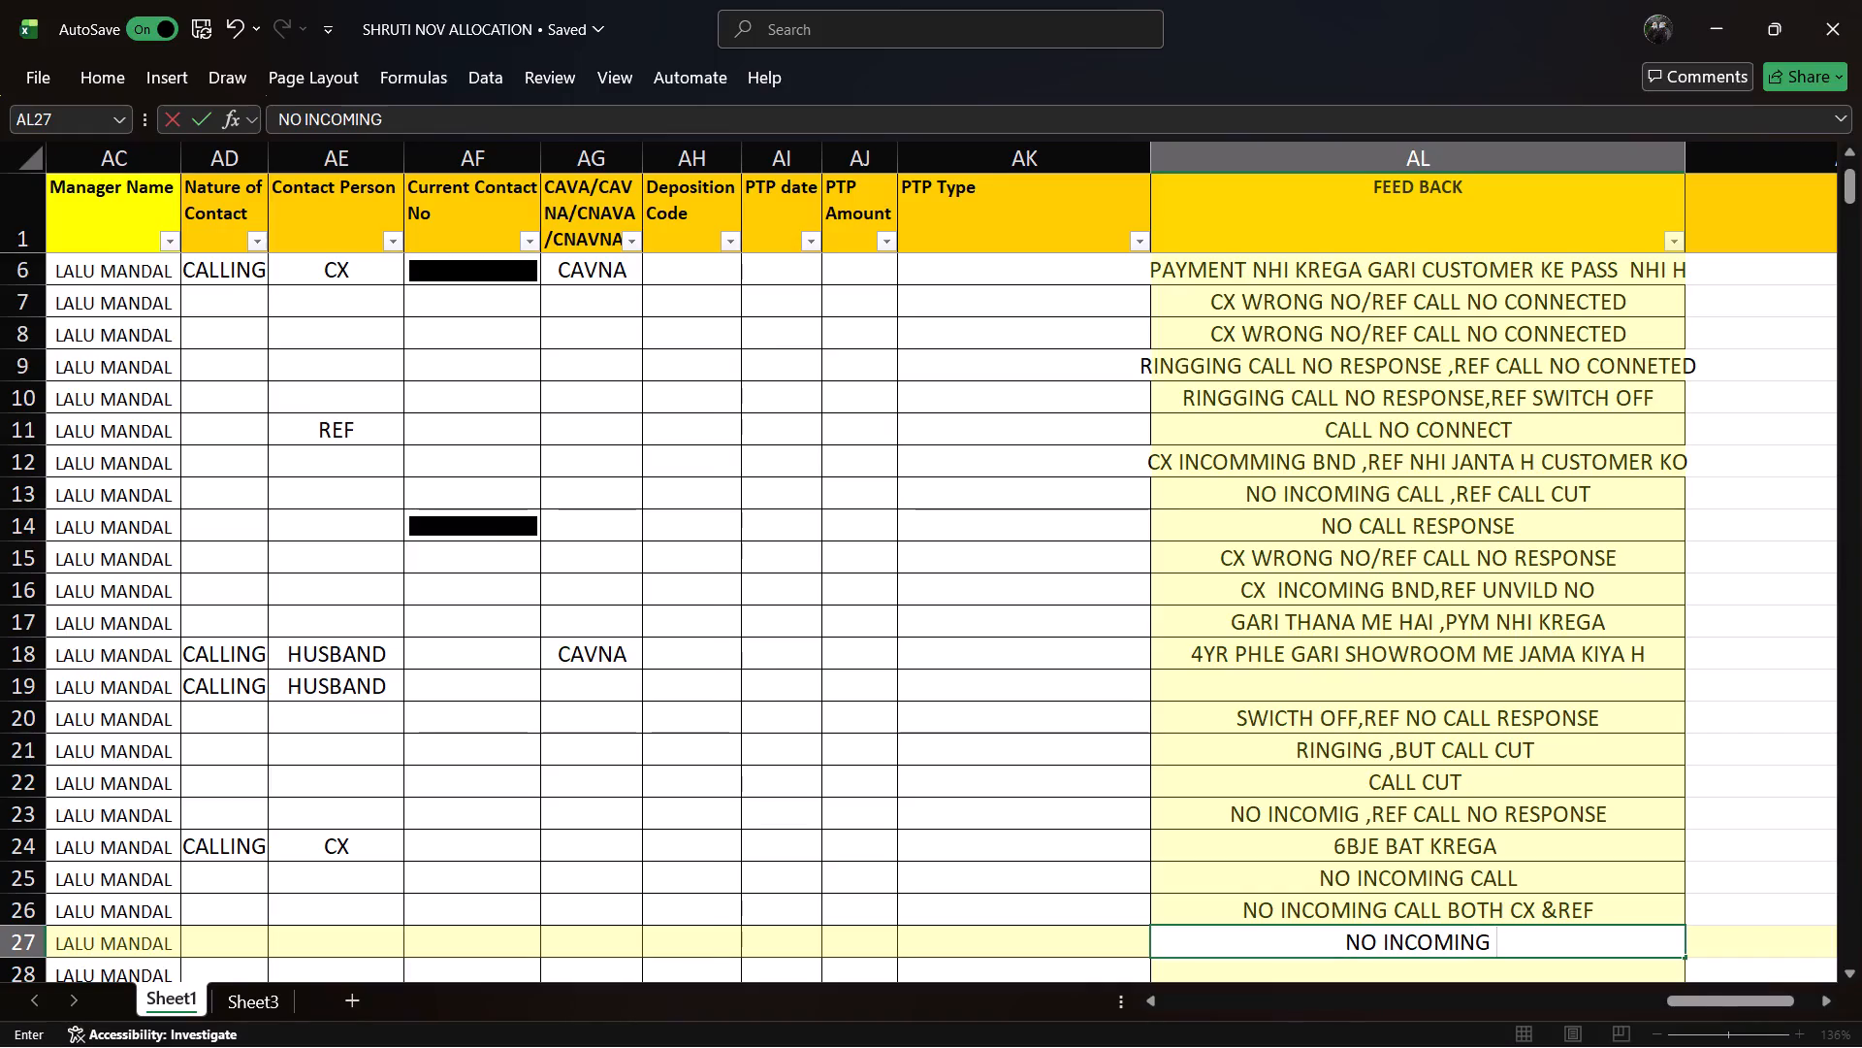
text(CALL)
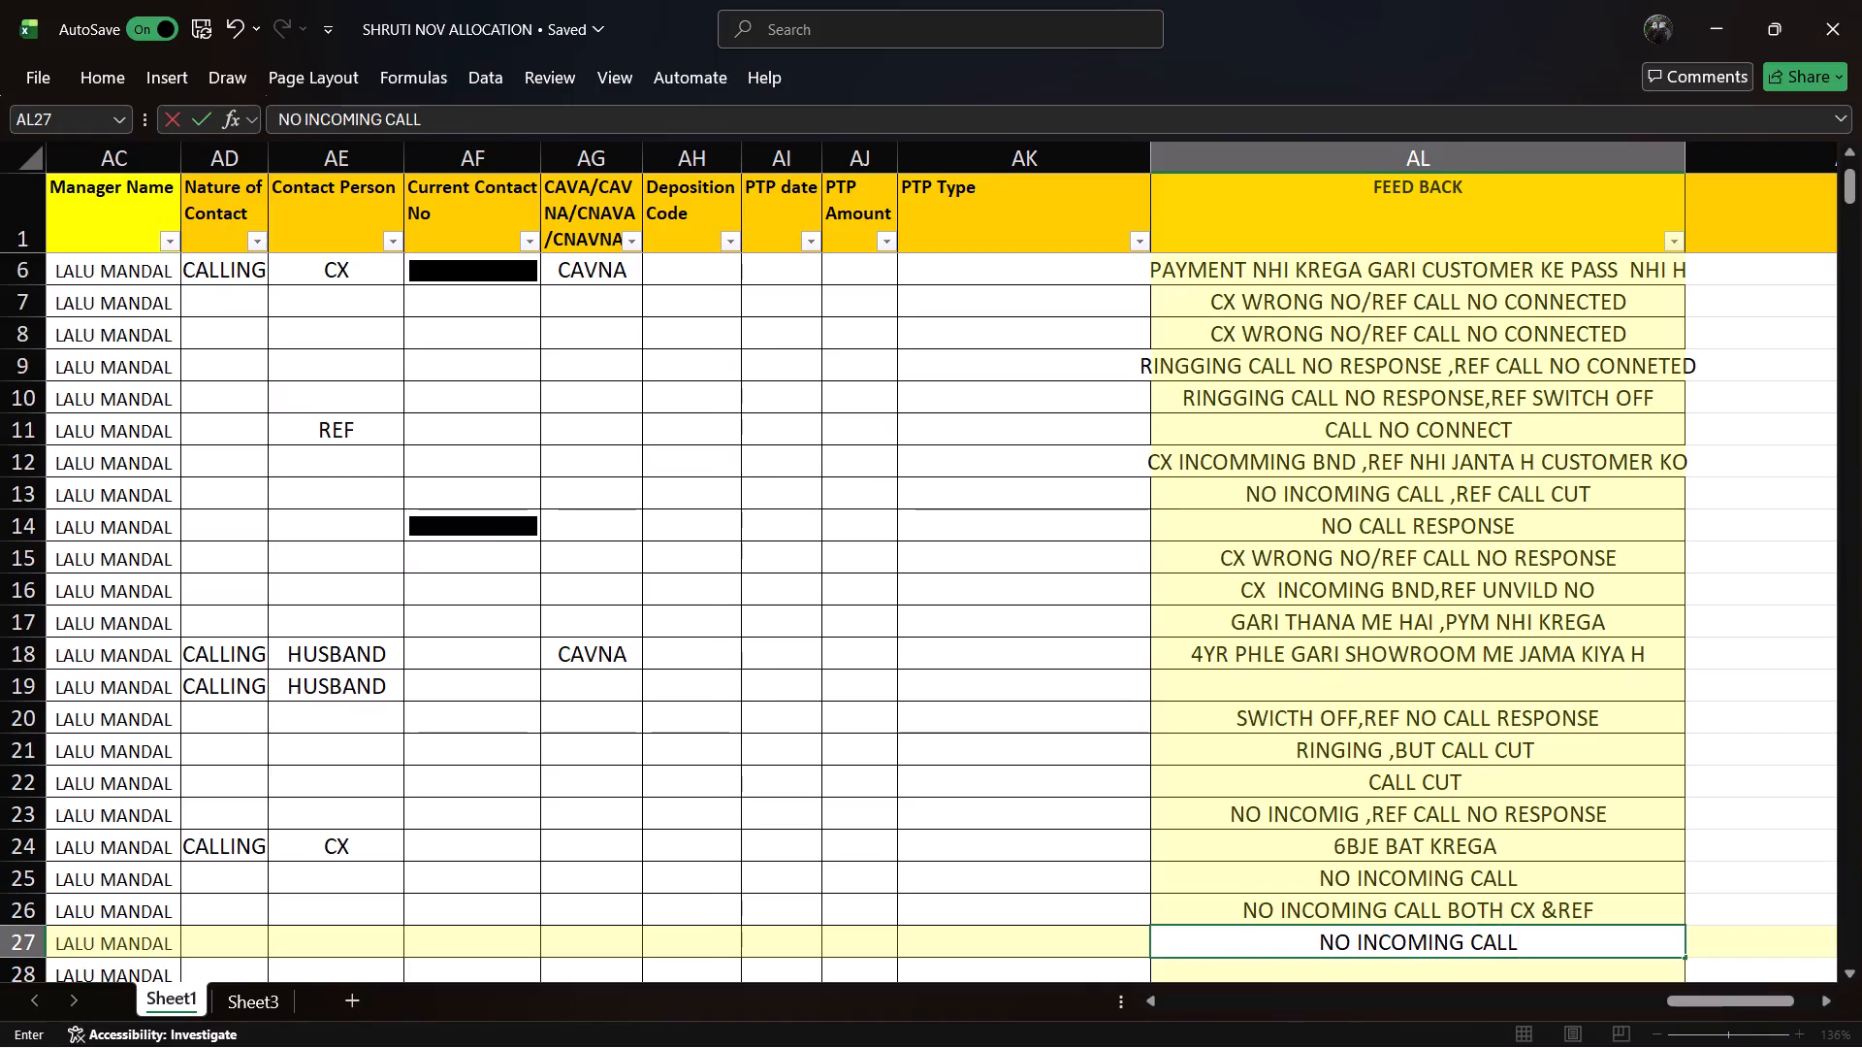
key(Down)
key(ctrl+s)
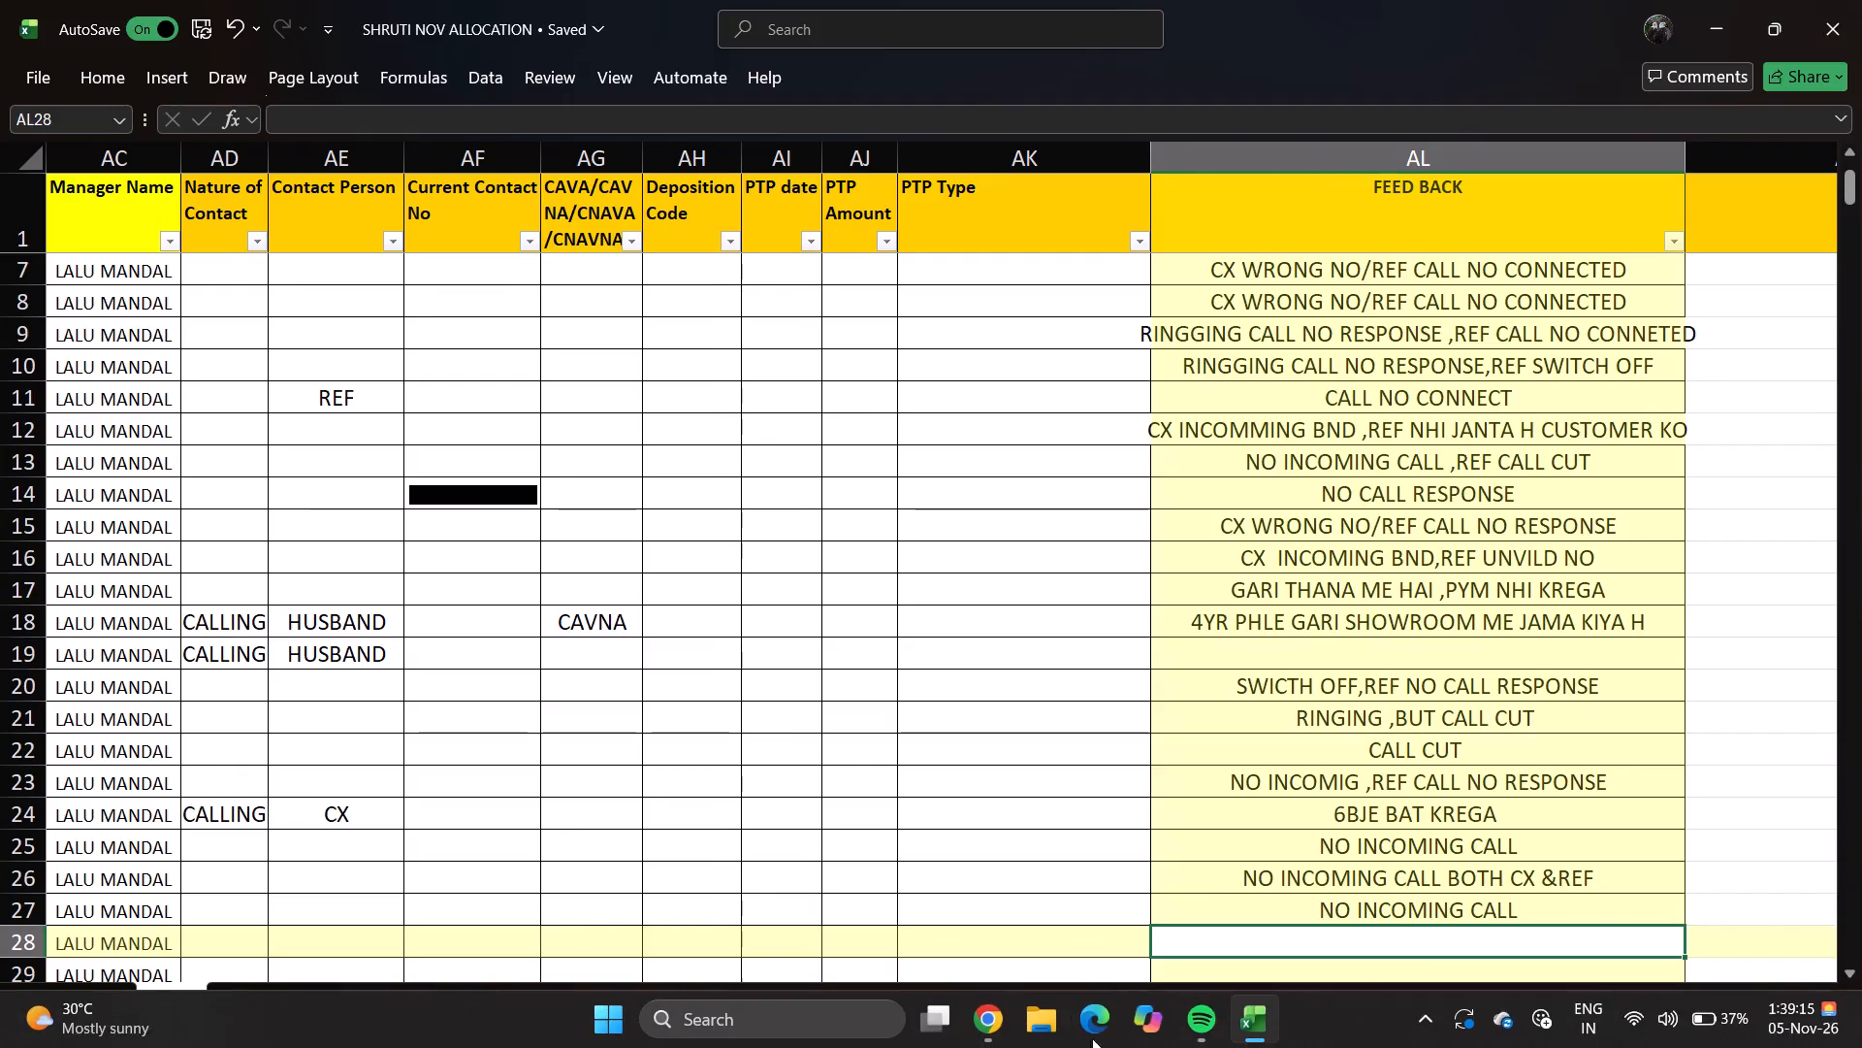
Extend the row 27 feedback to "NO INCOMING CALL,FEK REF" and save the workbook.
double_click(1533, 901)
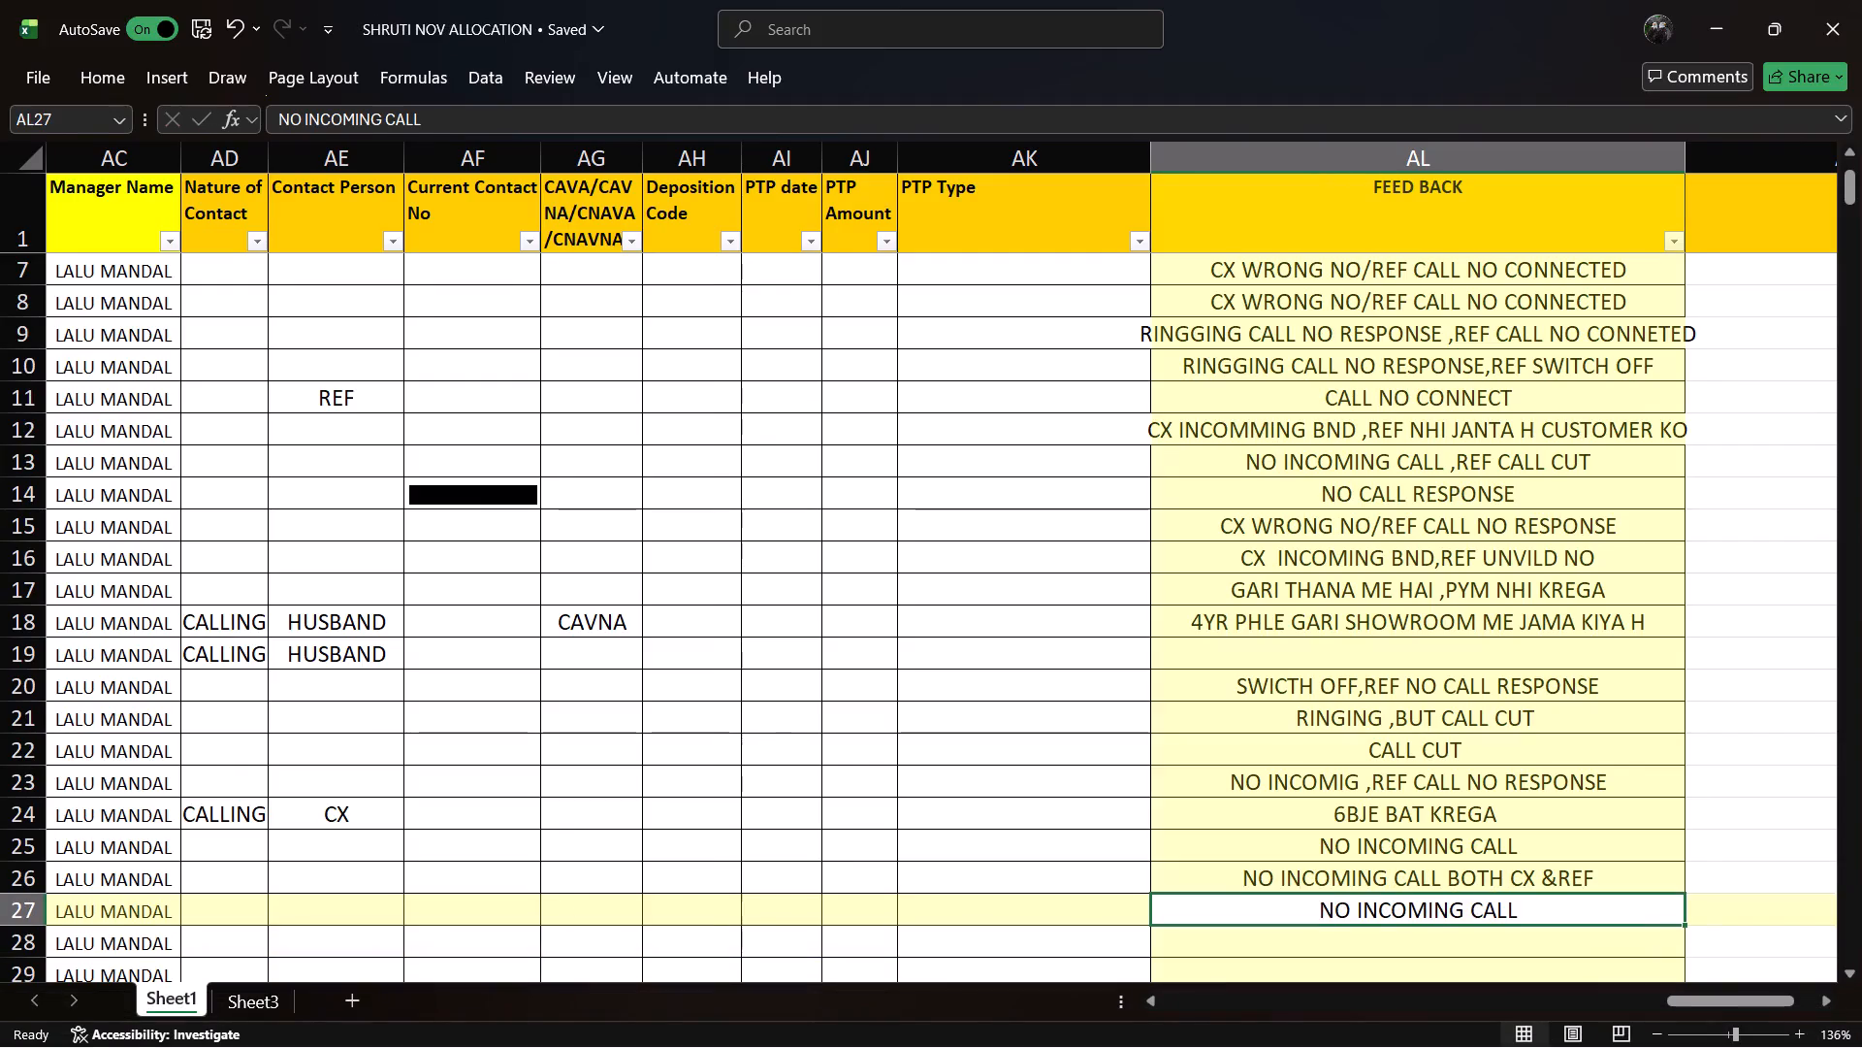
key(comma)
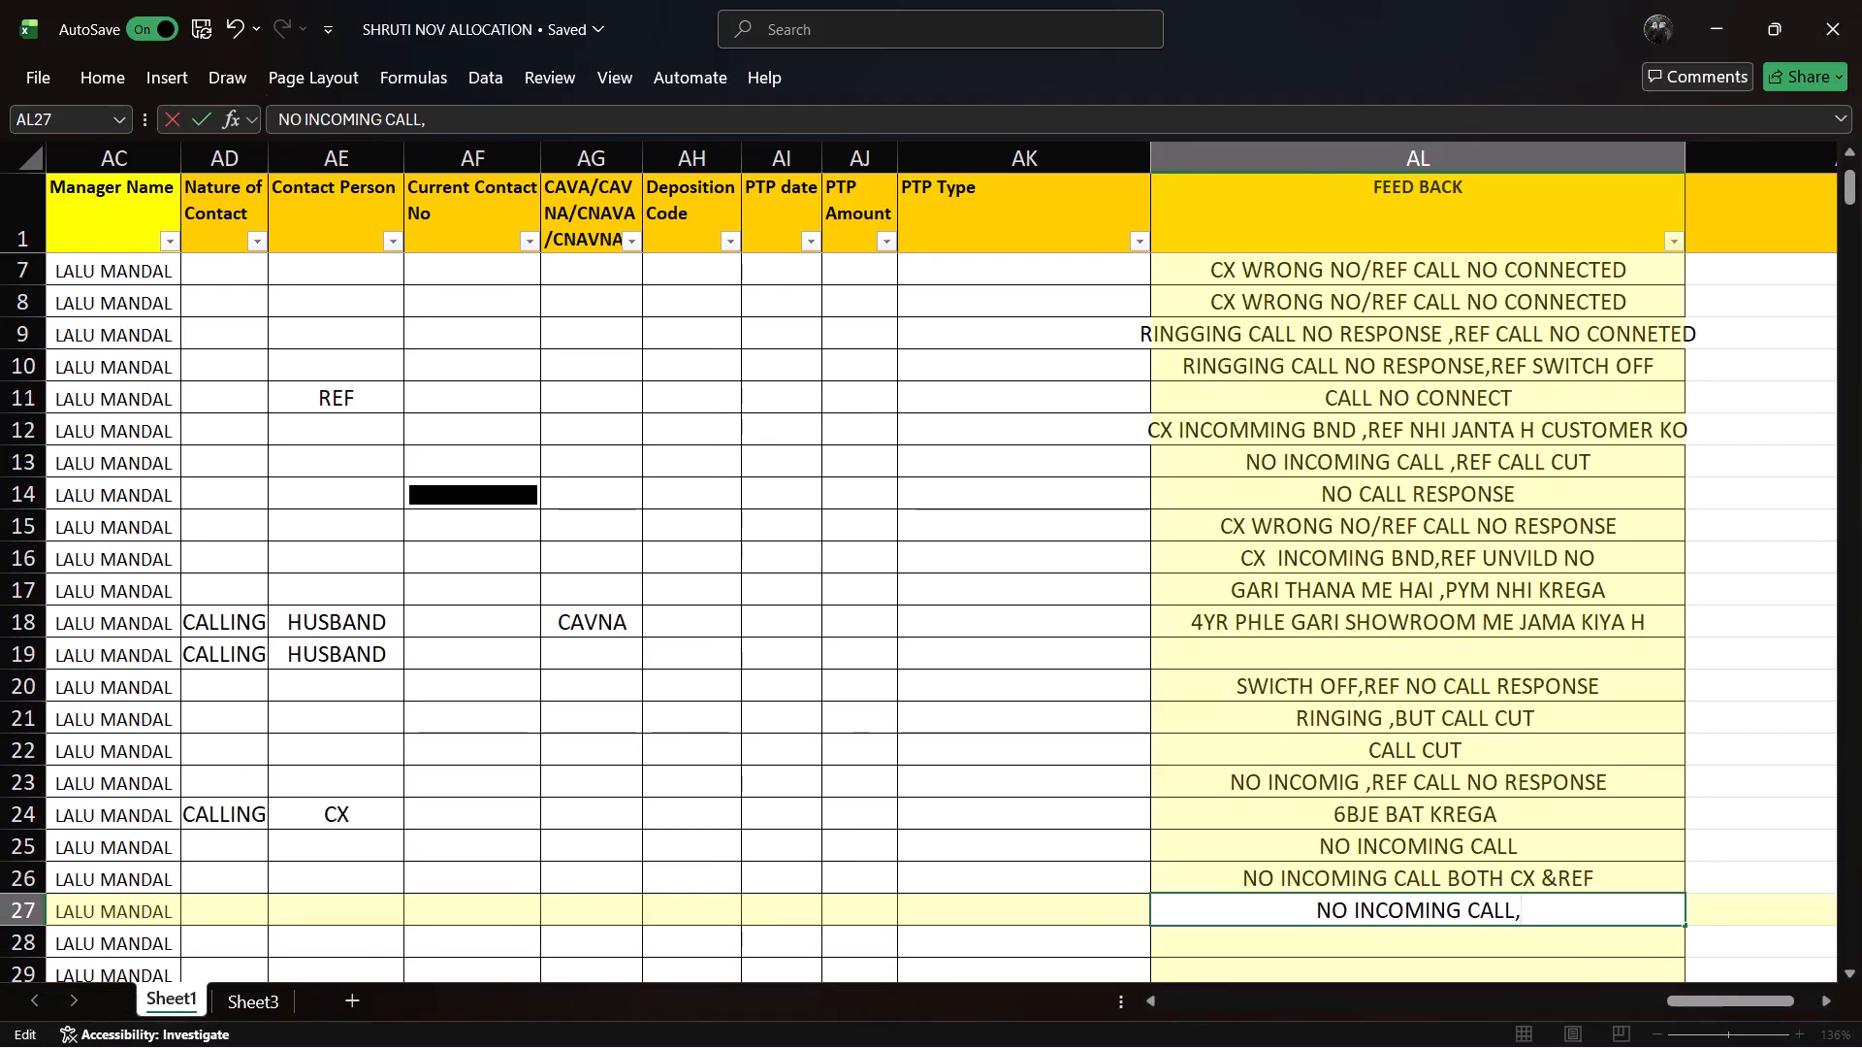
text(FEK REF)
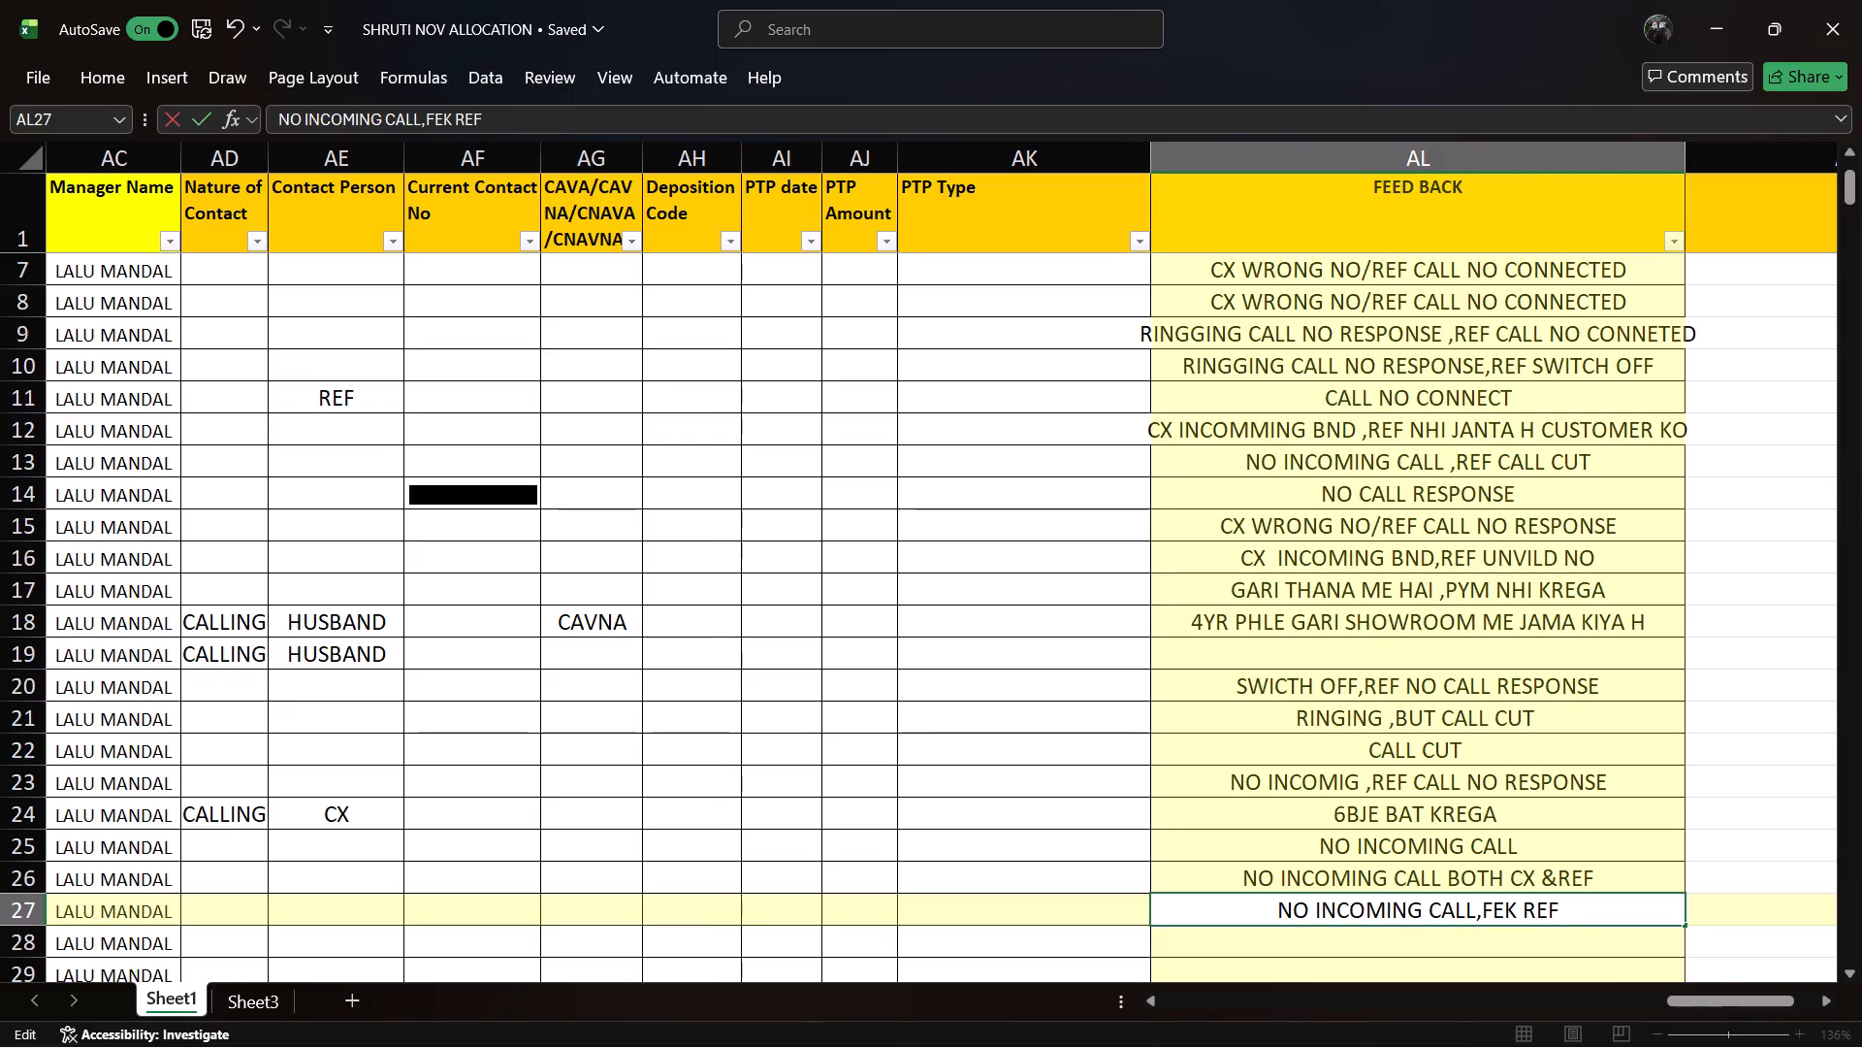
key(Down)
key(Down)
key(ctrl+s)
key(Down)
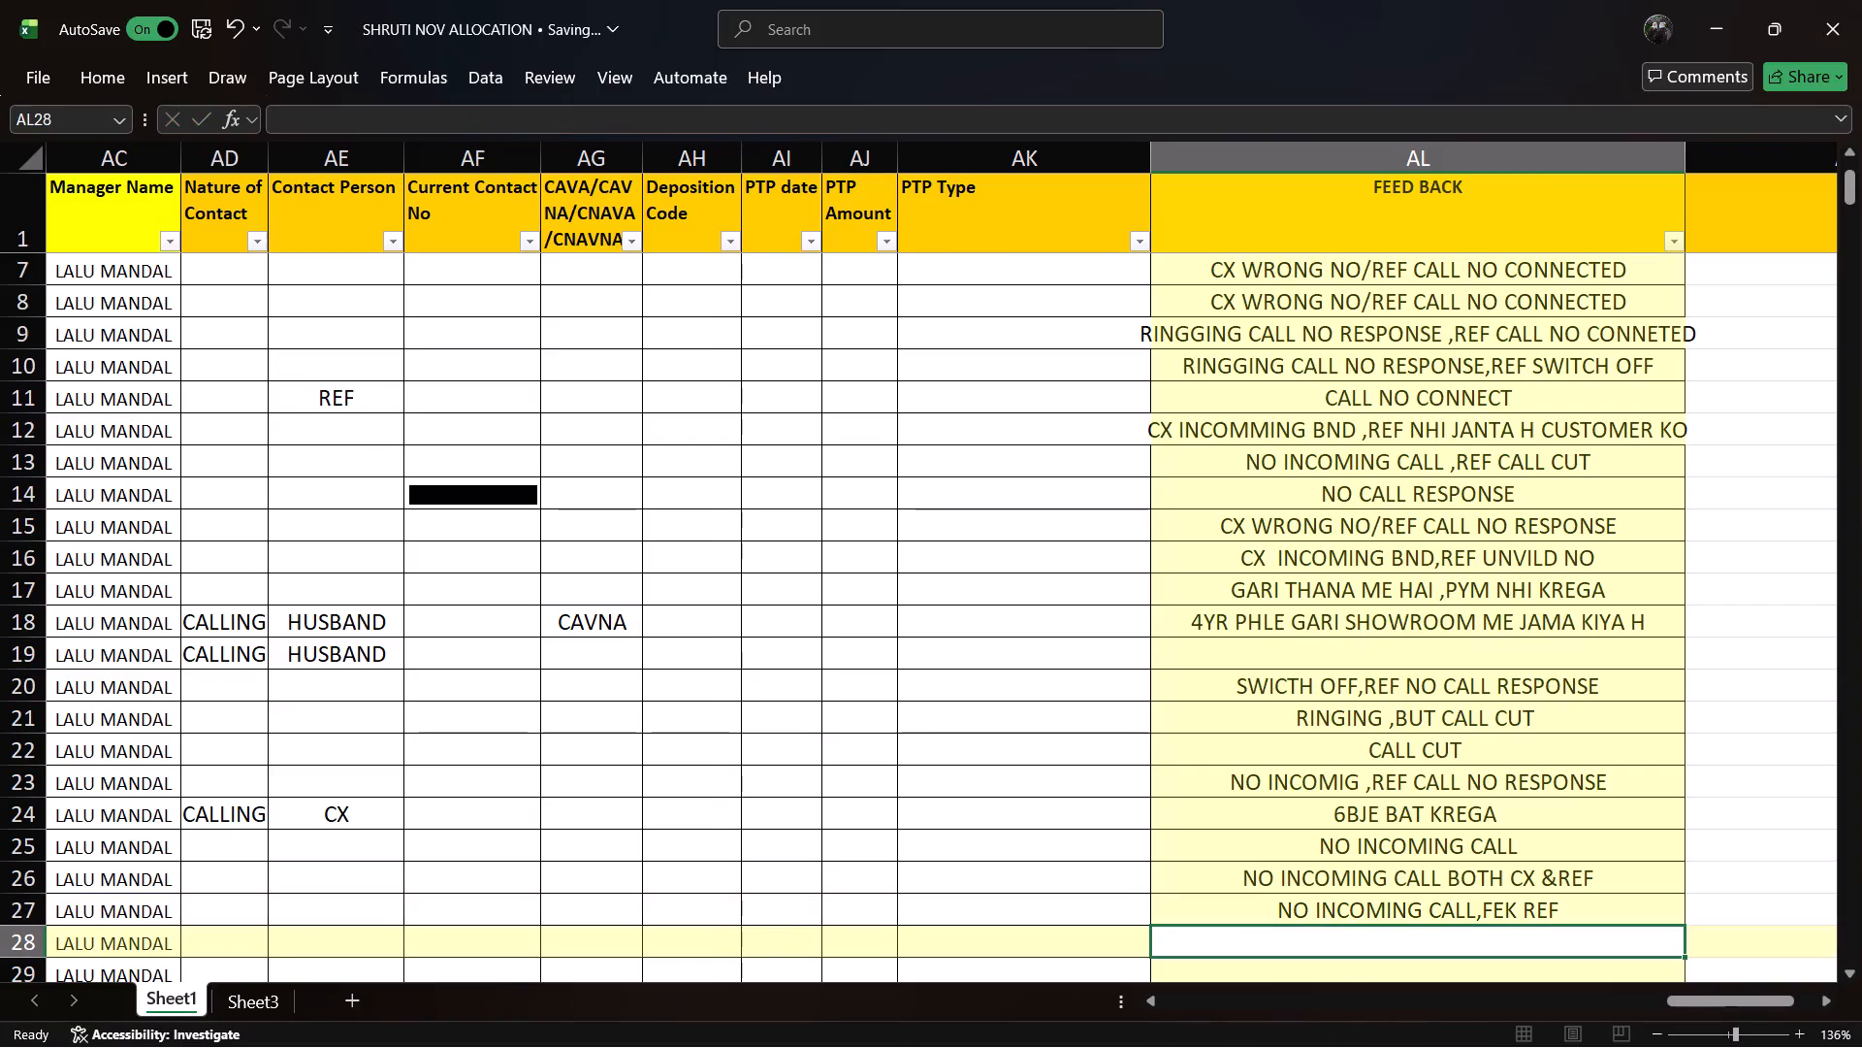
Go back to the start of the row 28 record and check the customer's name and mobile number.
key(Left)
key(Left)
key(Left)
key(Left)
key(Left)
key(Left)
key(Left)
key(Left)
key(Left)
key(Left)
key(Left)
key(Left)
key(Left)
key(Left)
key(Left)
key(Left)
key(Left)
key(Left)
key(Left)
key(Left)
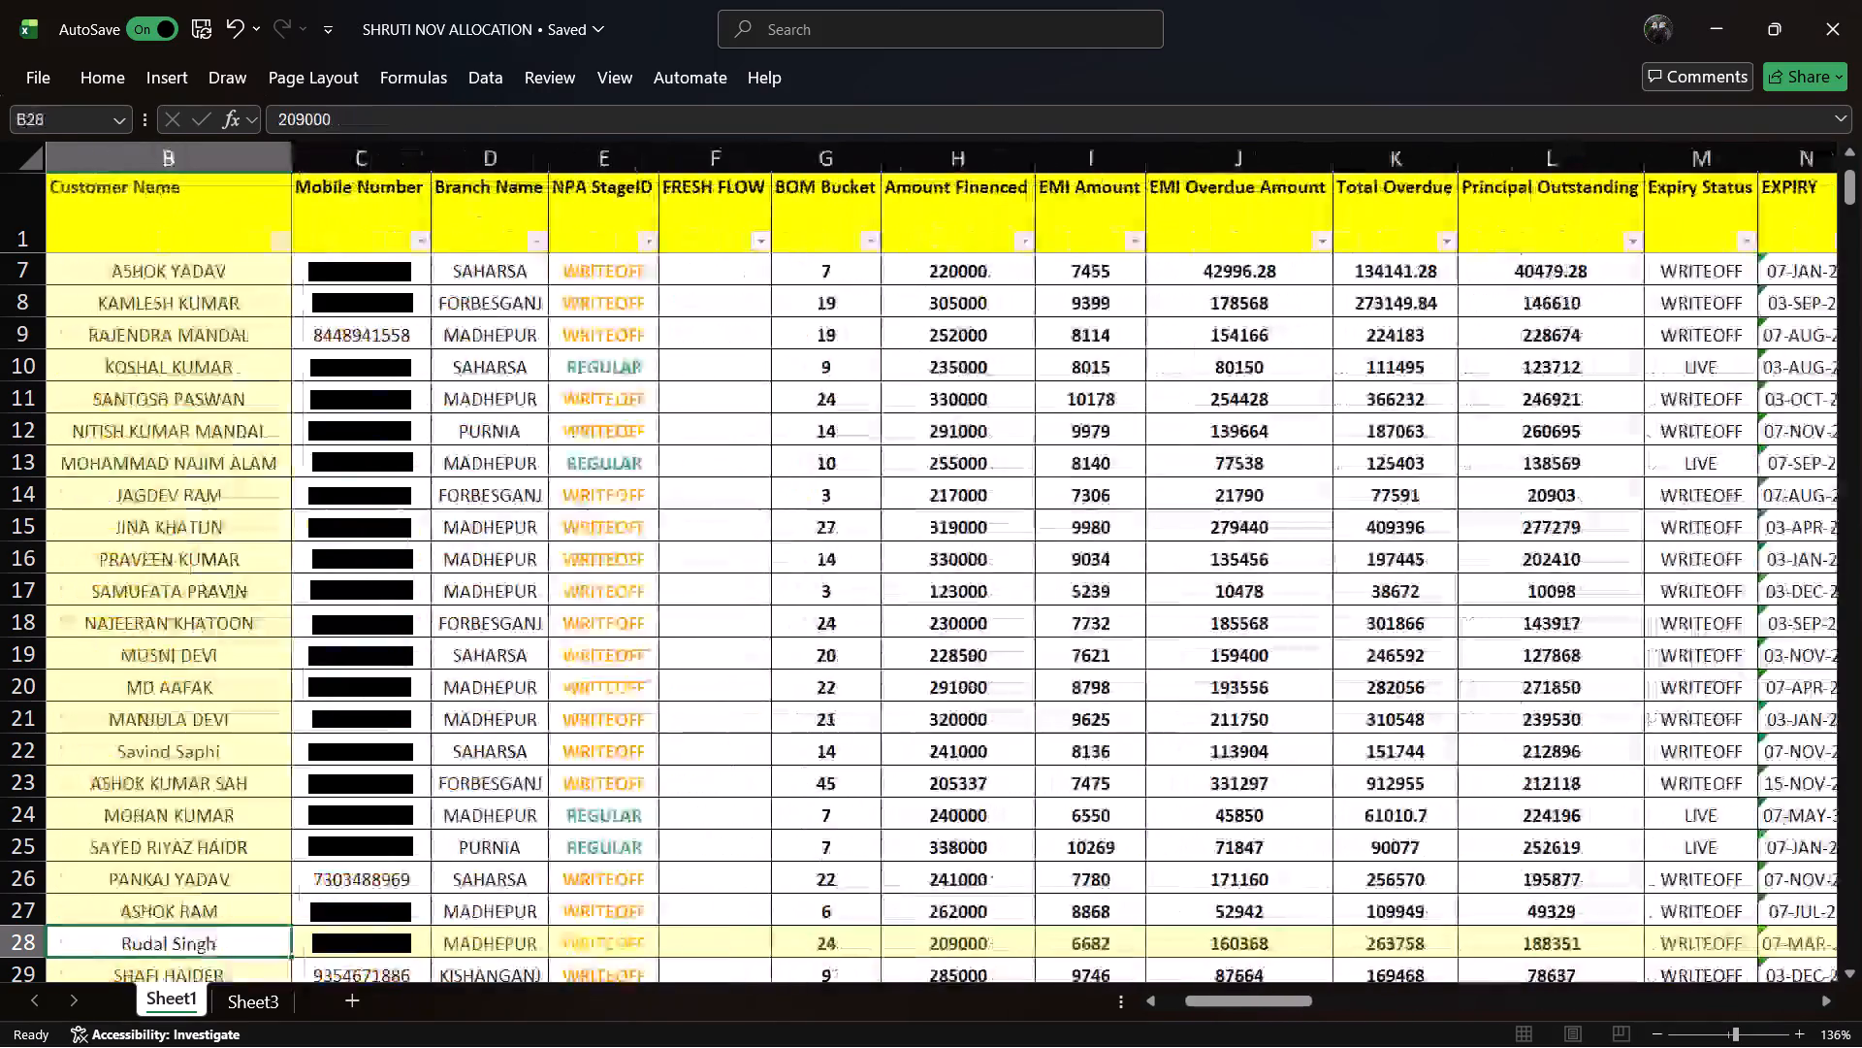
key(Right)
key(Right)
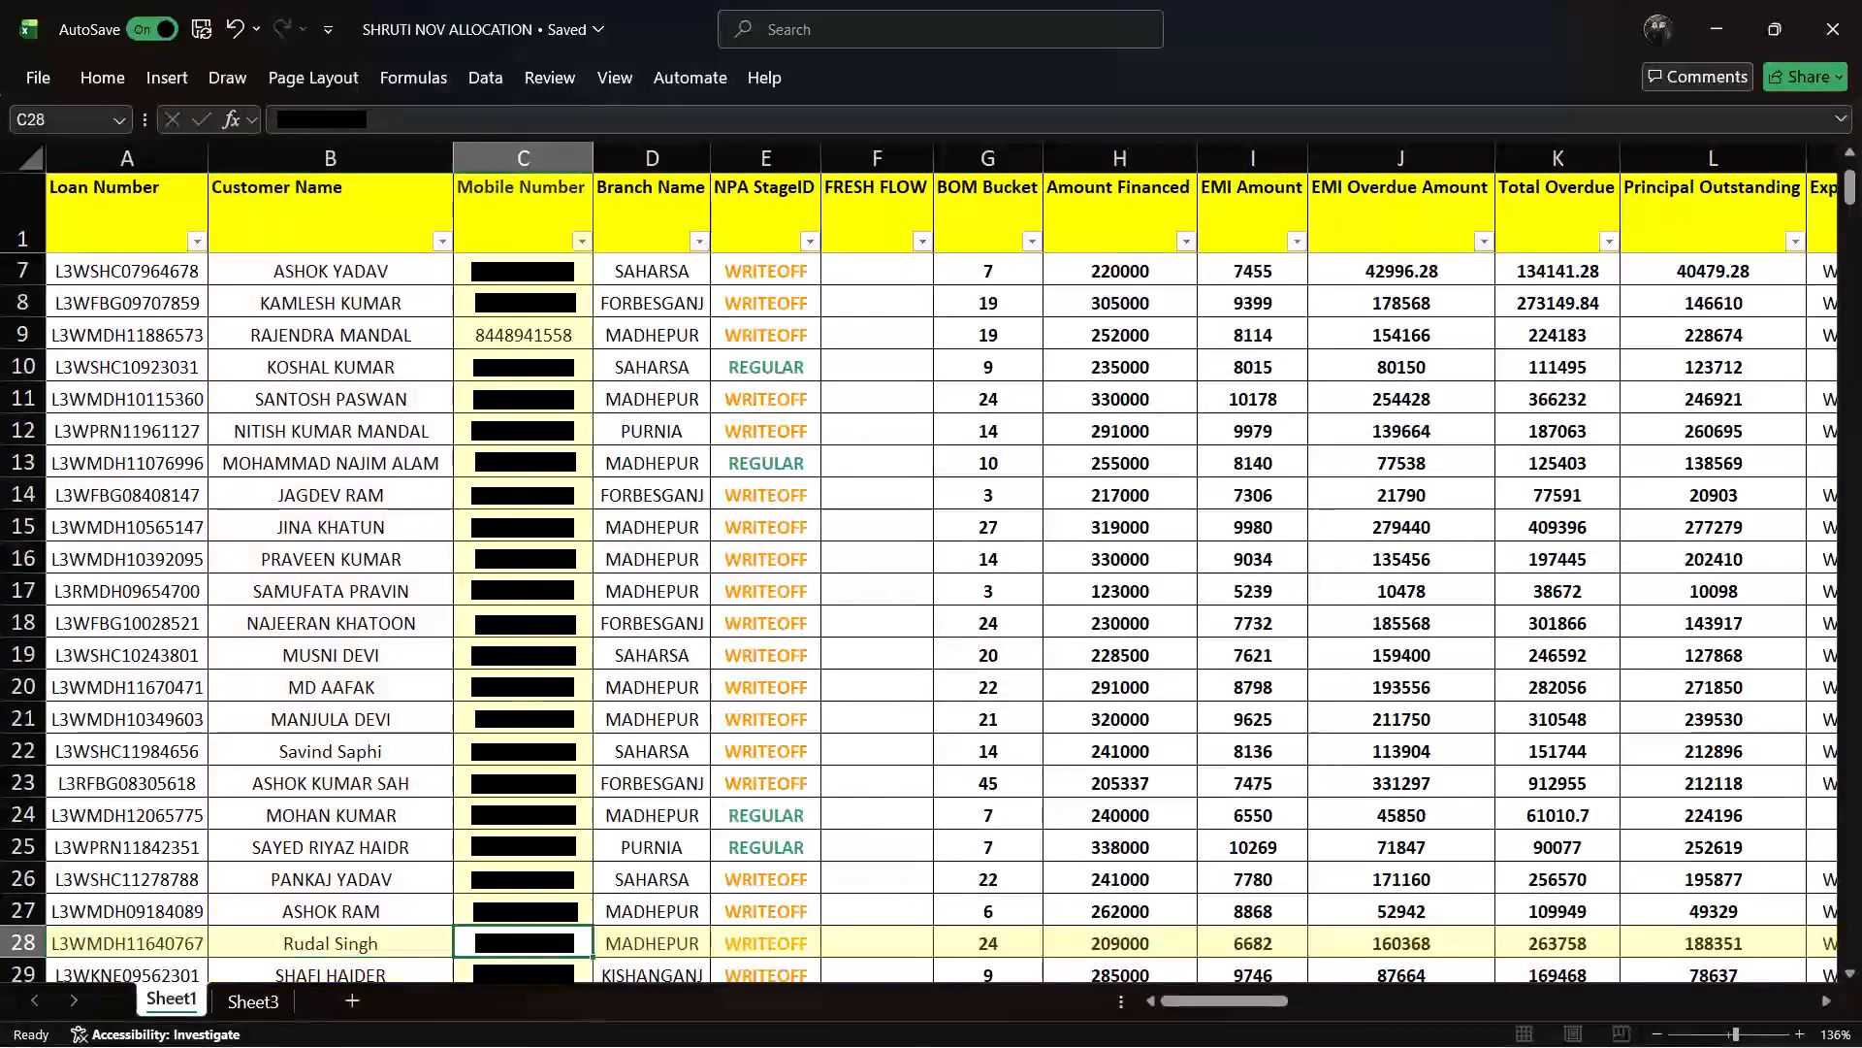
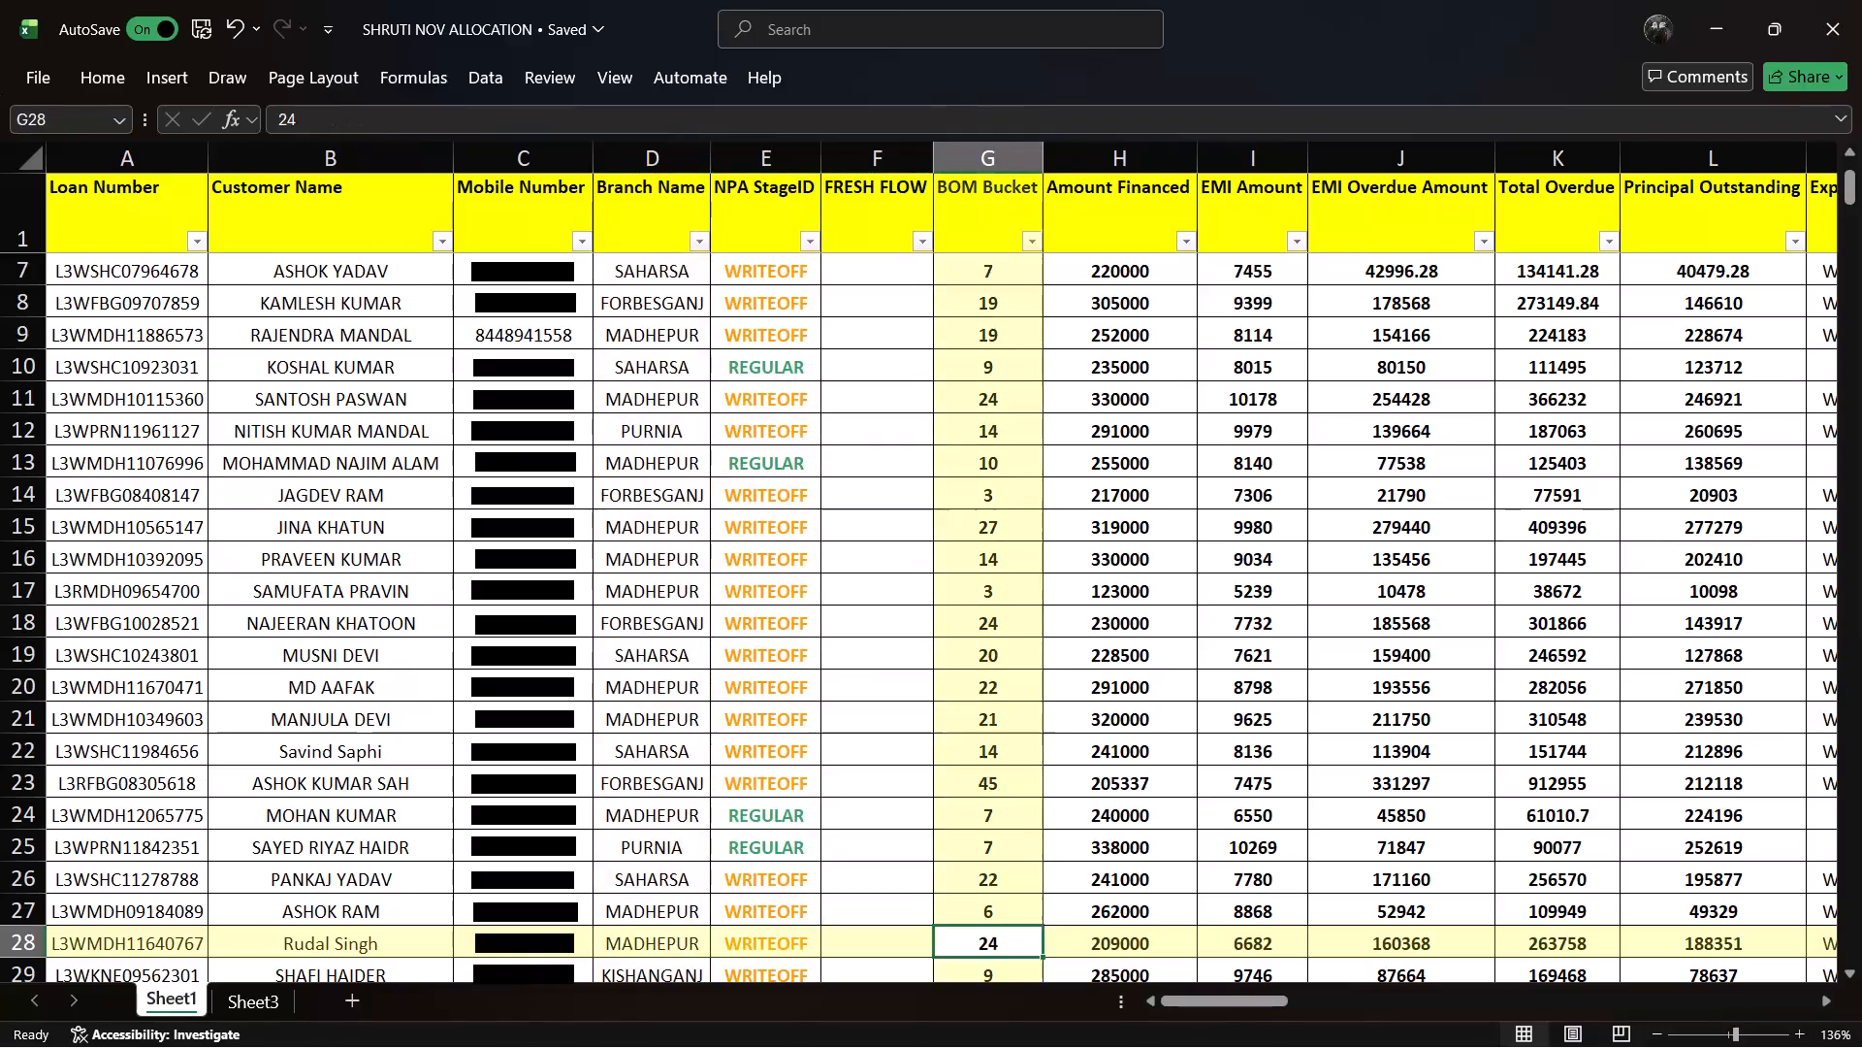
Review the row 28 record from the BOM bucket through the vehicle and reference details to the feedback column.
key(Right)
key(Right)
key(Right)
key(Right)
key(Right)
key(Right)
key(Right)
key(Right)
key(Right)
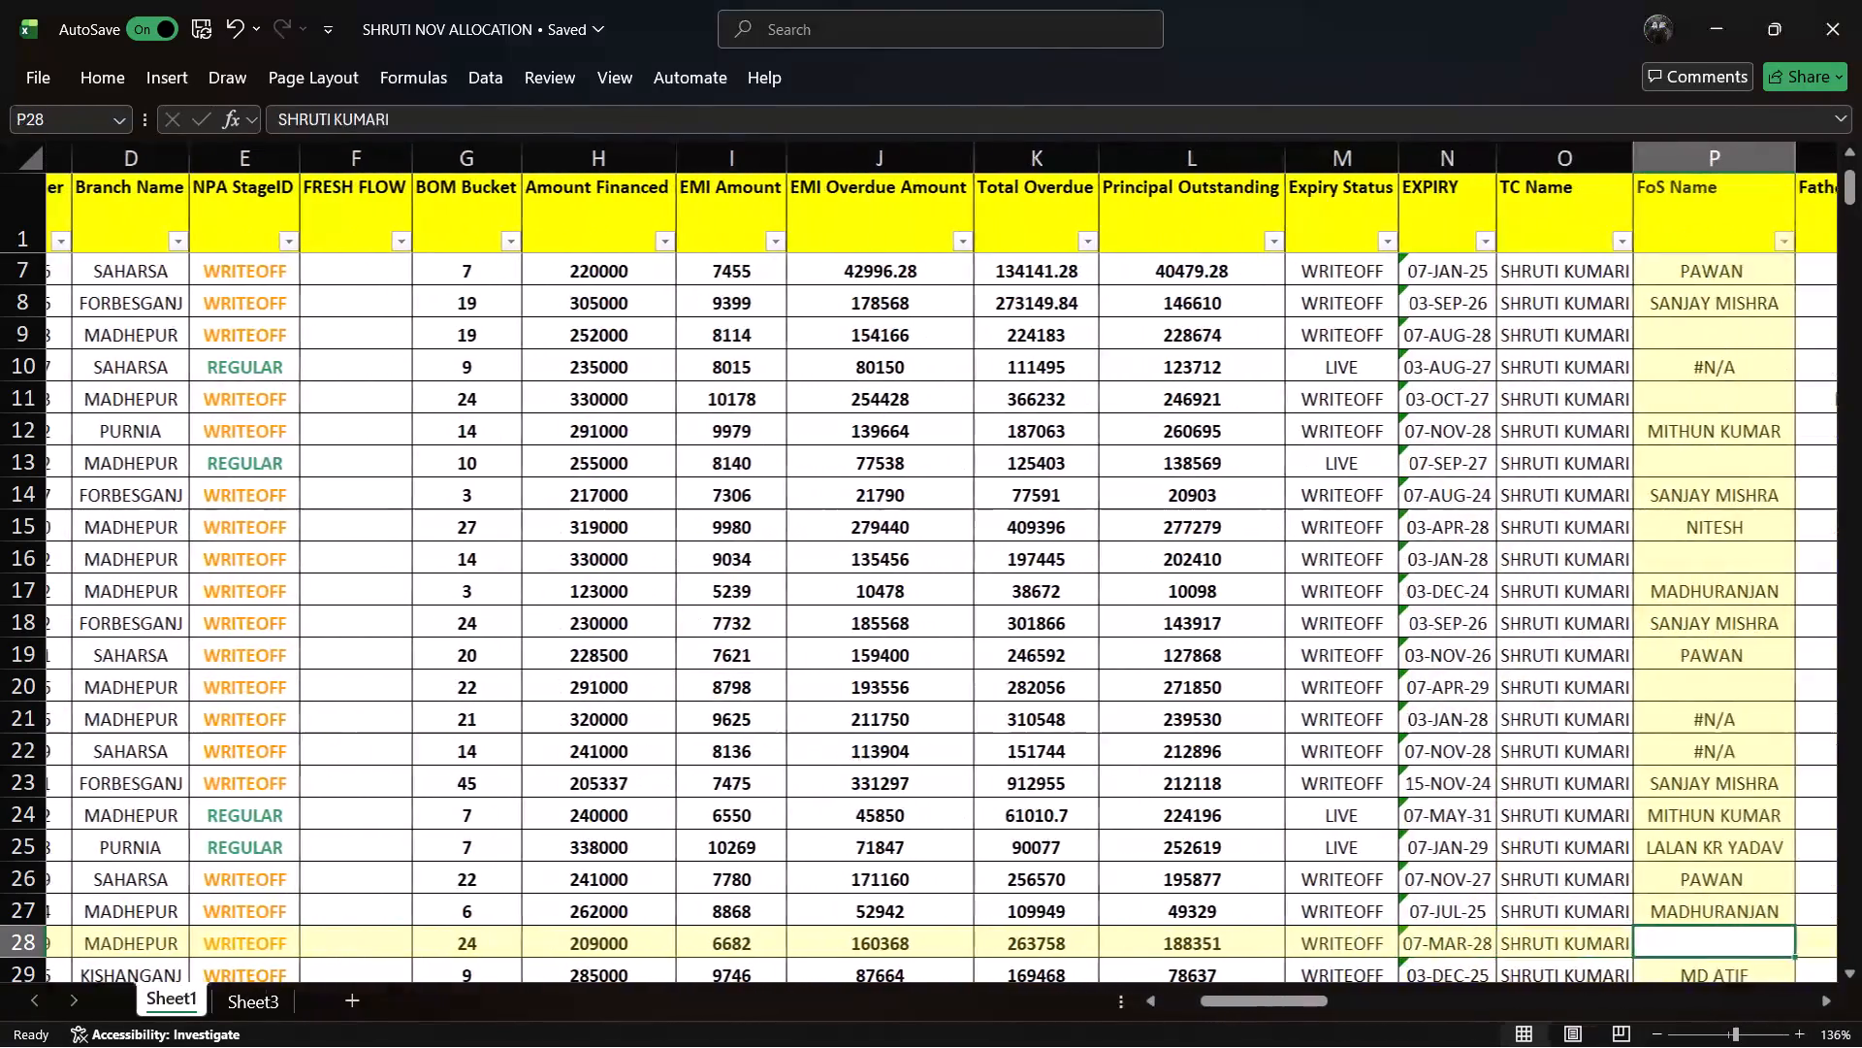
key(Right)
key(Right)
key(Right)
key(Right)
key(Right)
key(Right)
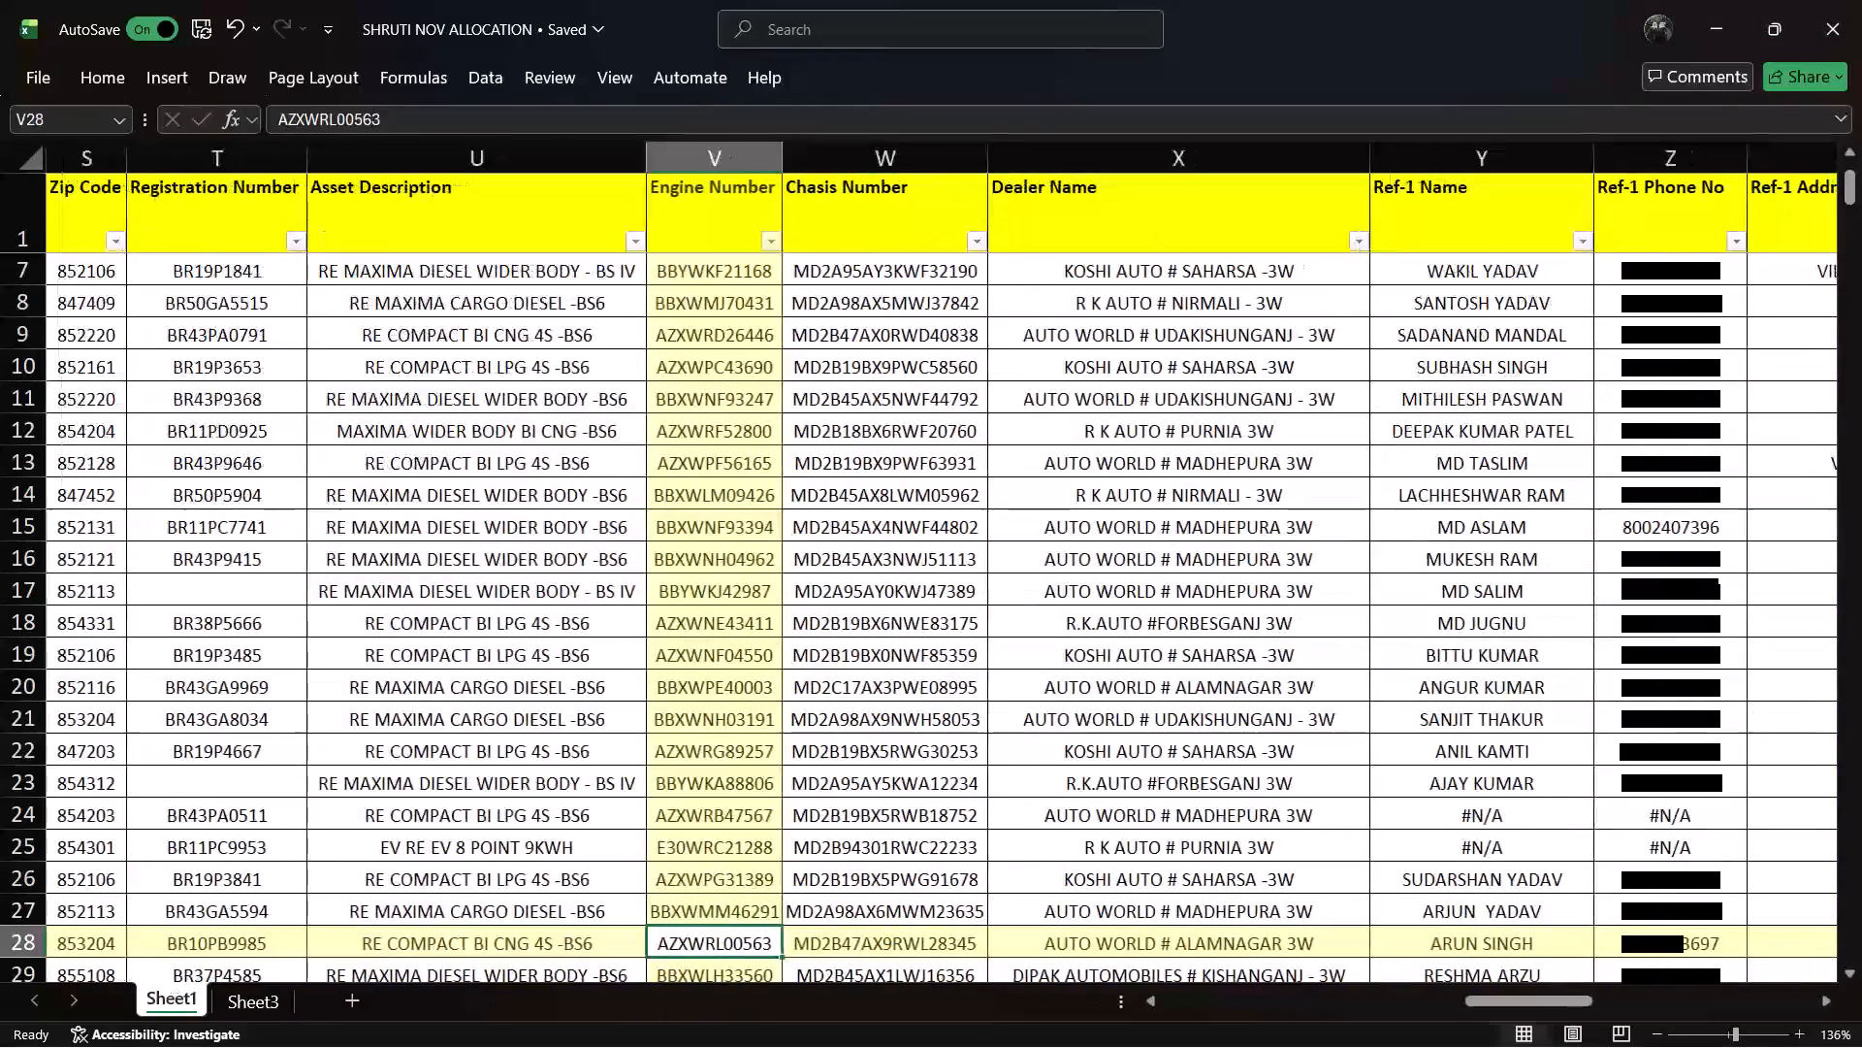
key(Right)
key(Right)
key(Right)
key(Right)
key(Right)
key(Right)
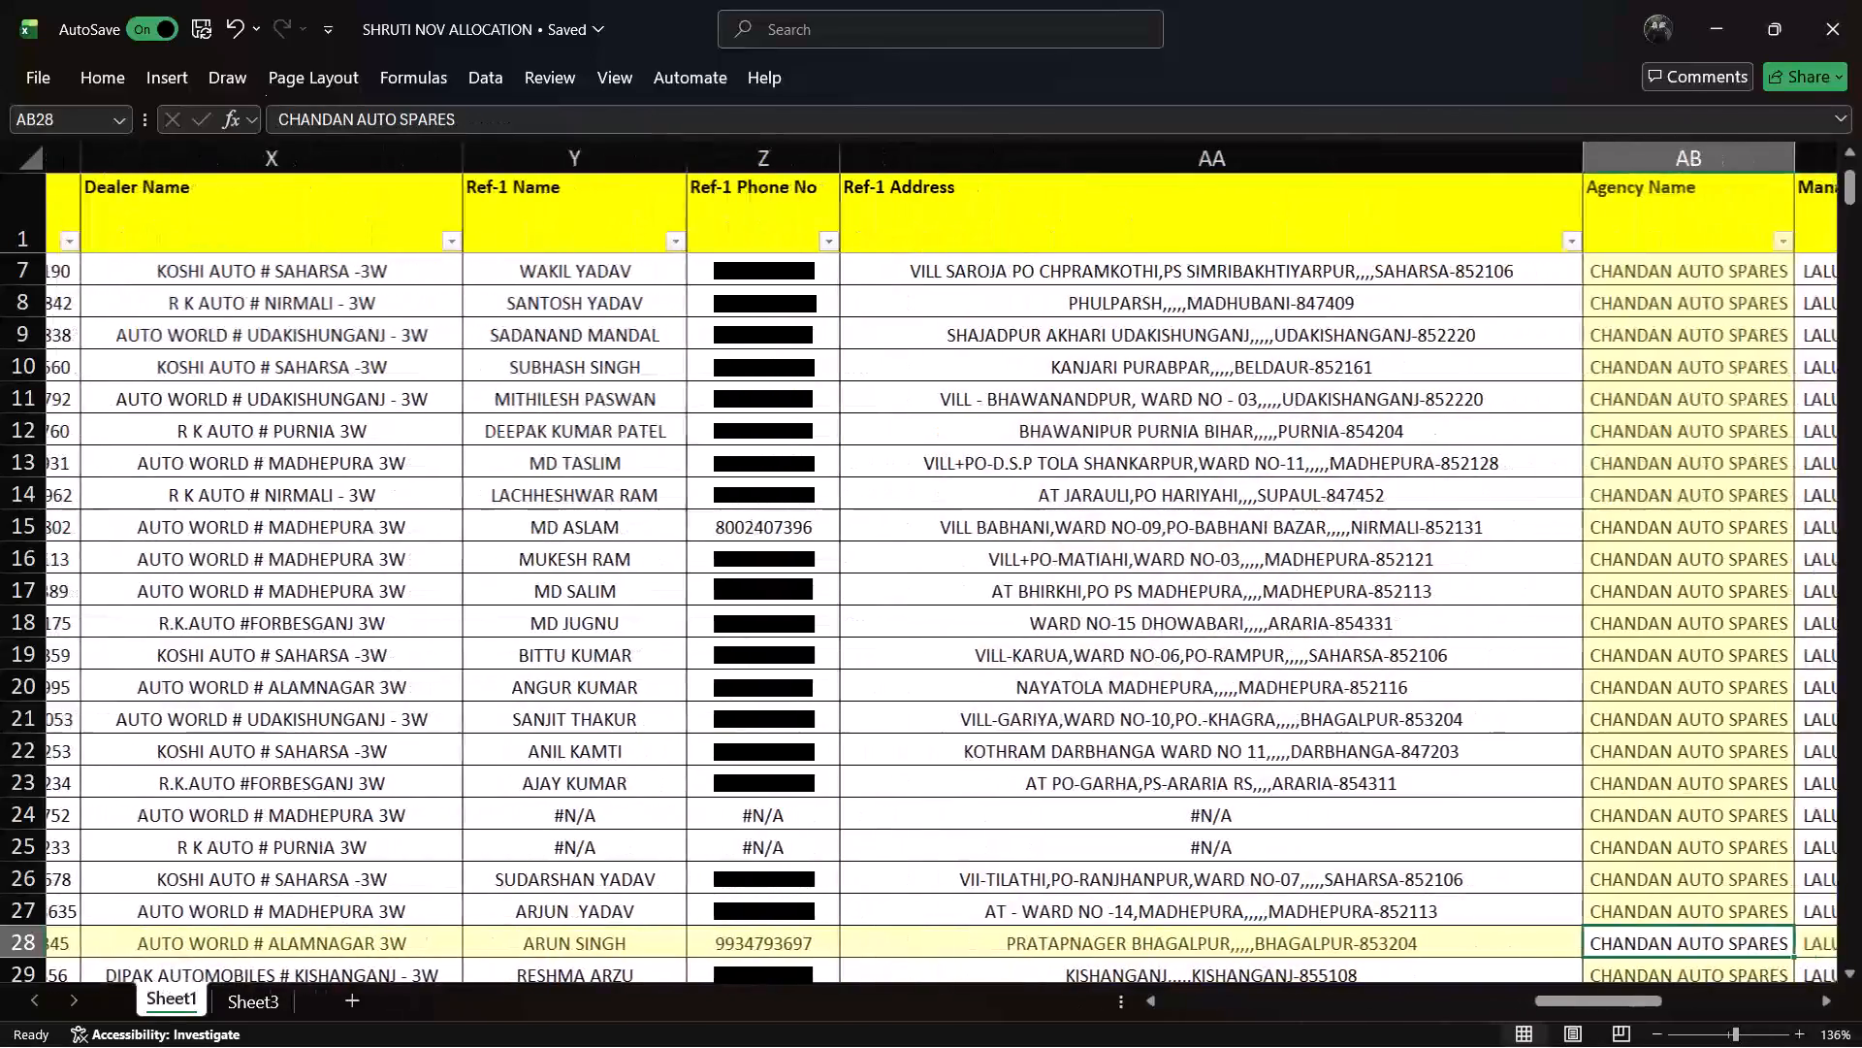
key(Right)
key(Right)
key(Right)
key(Right)
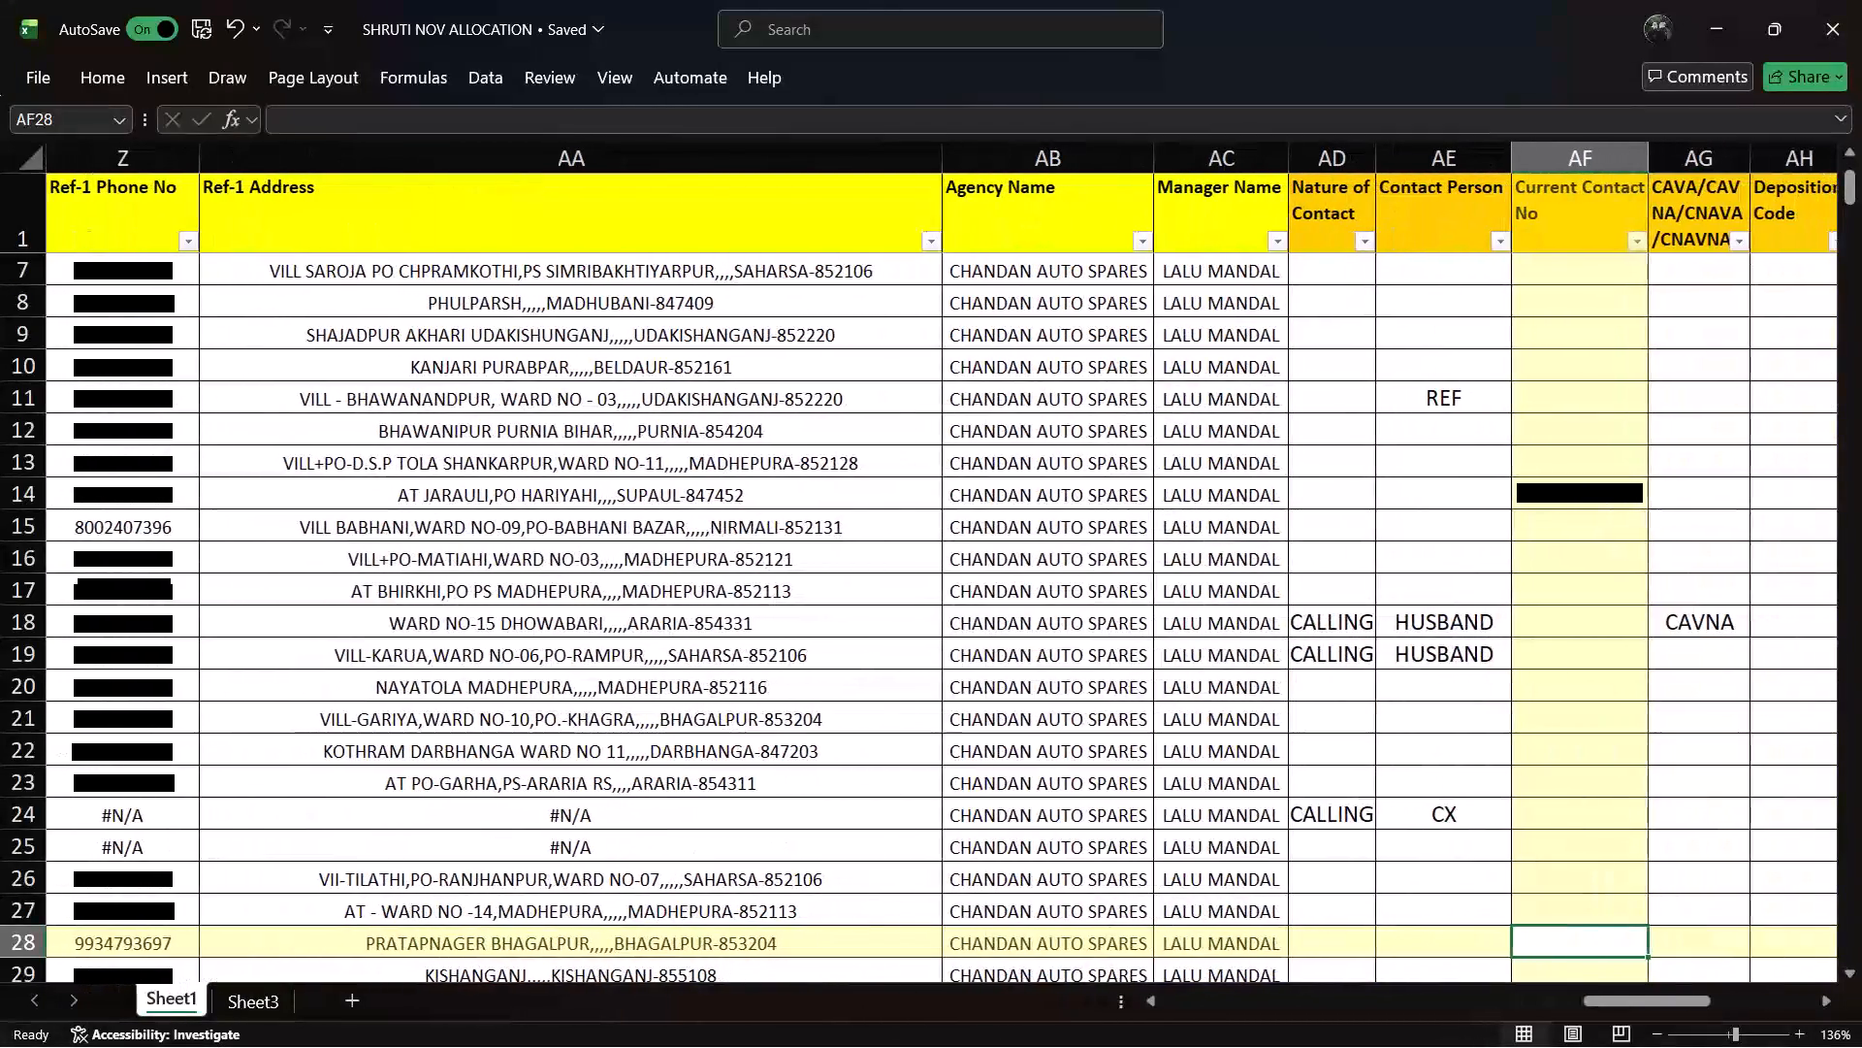
key(Right)
key(Right)
key(Right)
key(Right)
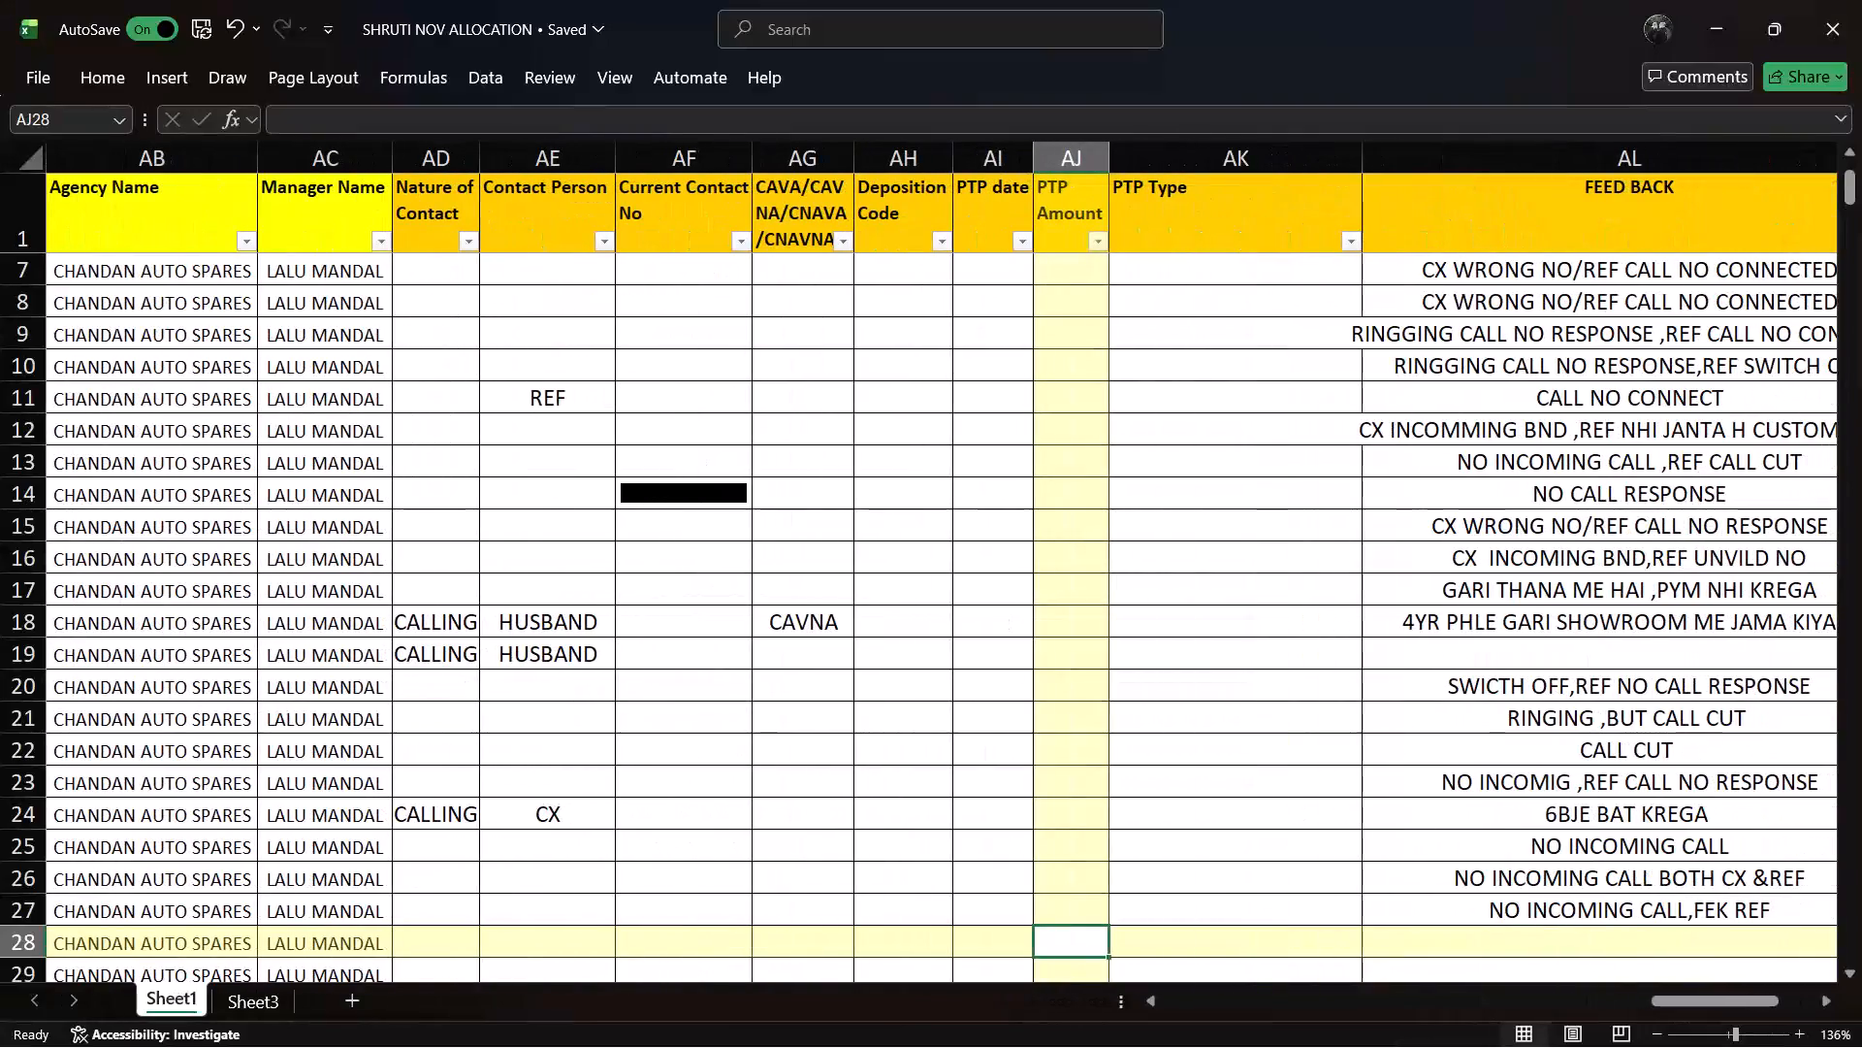
key(Right)
key(Right)
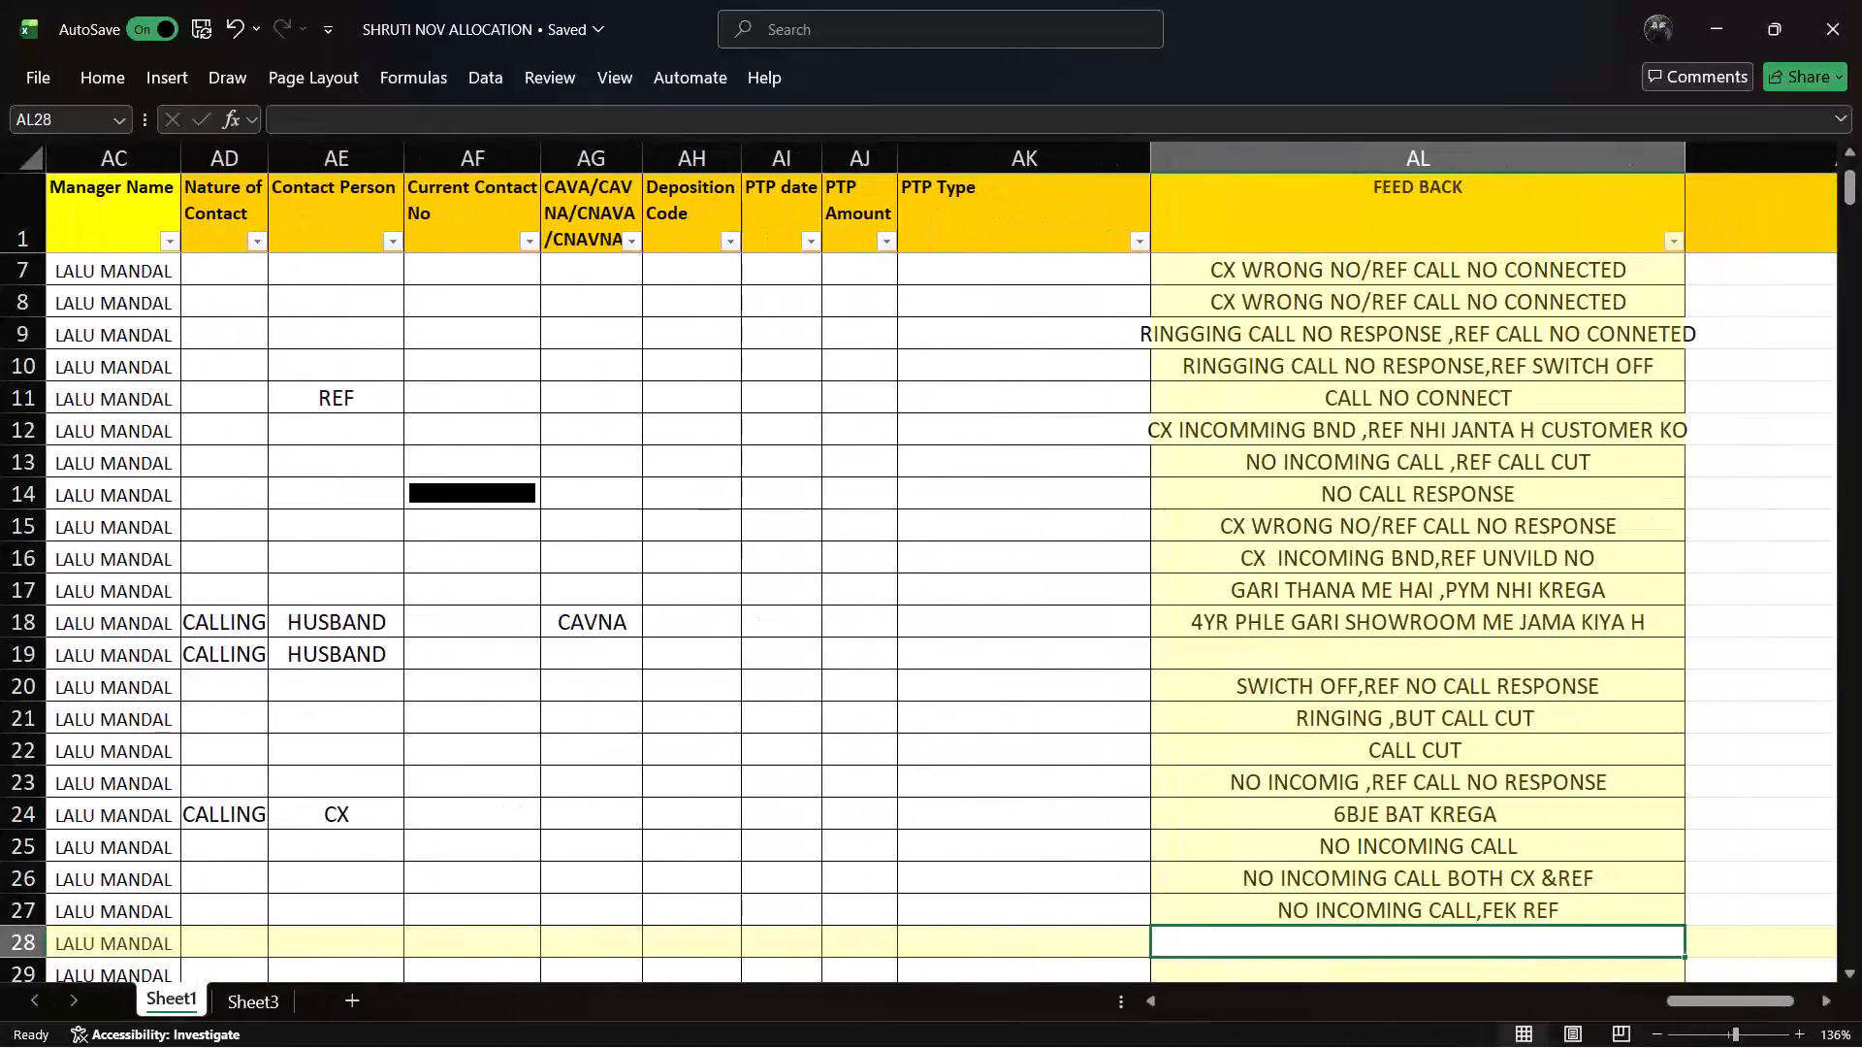
Return to the start of the row 28 record and check the customer's loan number, name and mobile number.
key(Left)
key(Left)
key(Left)
key(Left)
key(Left)
key(Left)
key(Left)
key(Left)
key(Left)
key(Left)
key(Left)
key(Left)
key(Left)
key(Left)
key(Left)
key(Left)
key(Left)
key(Left)
key(Left)
key(Left)
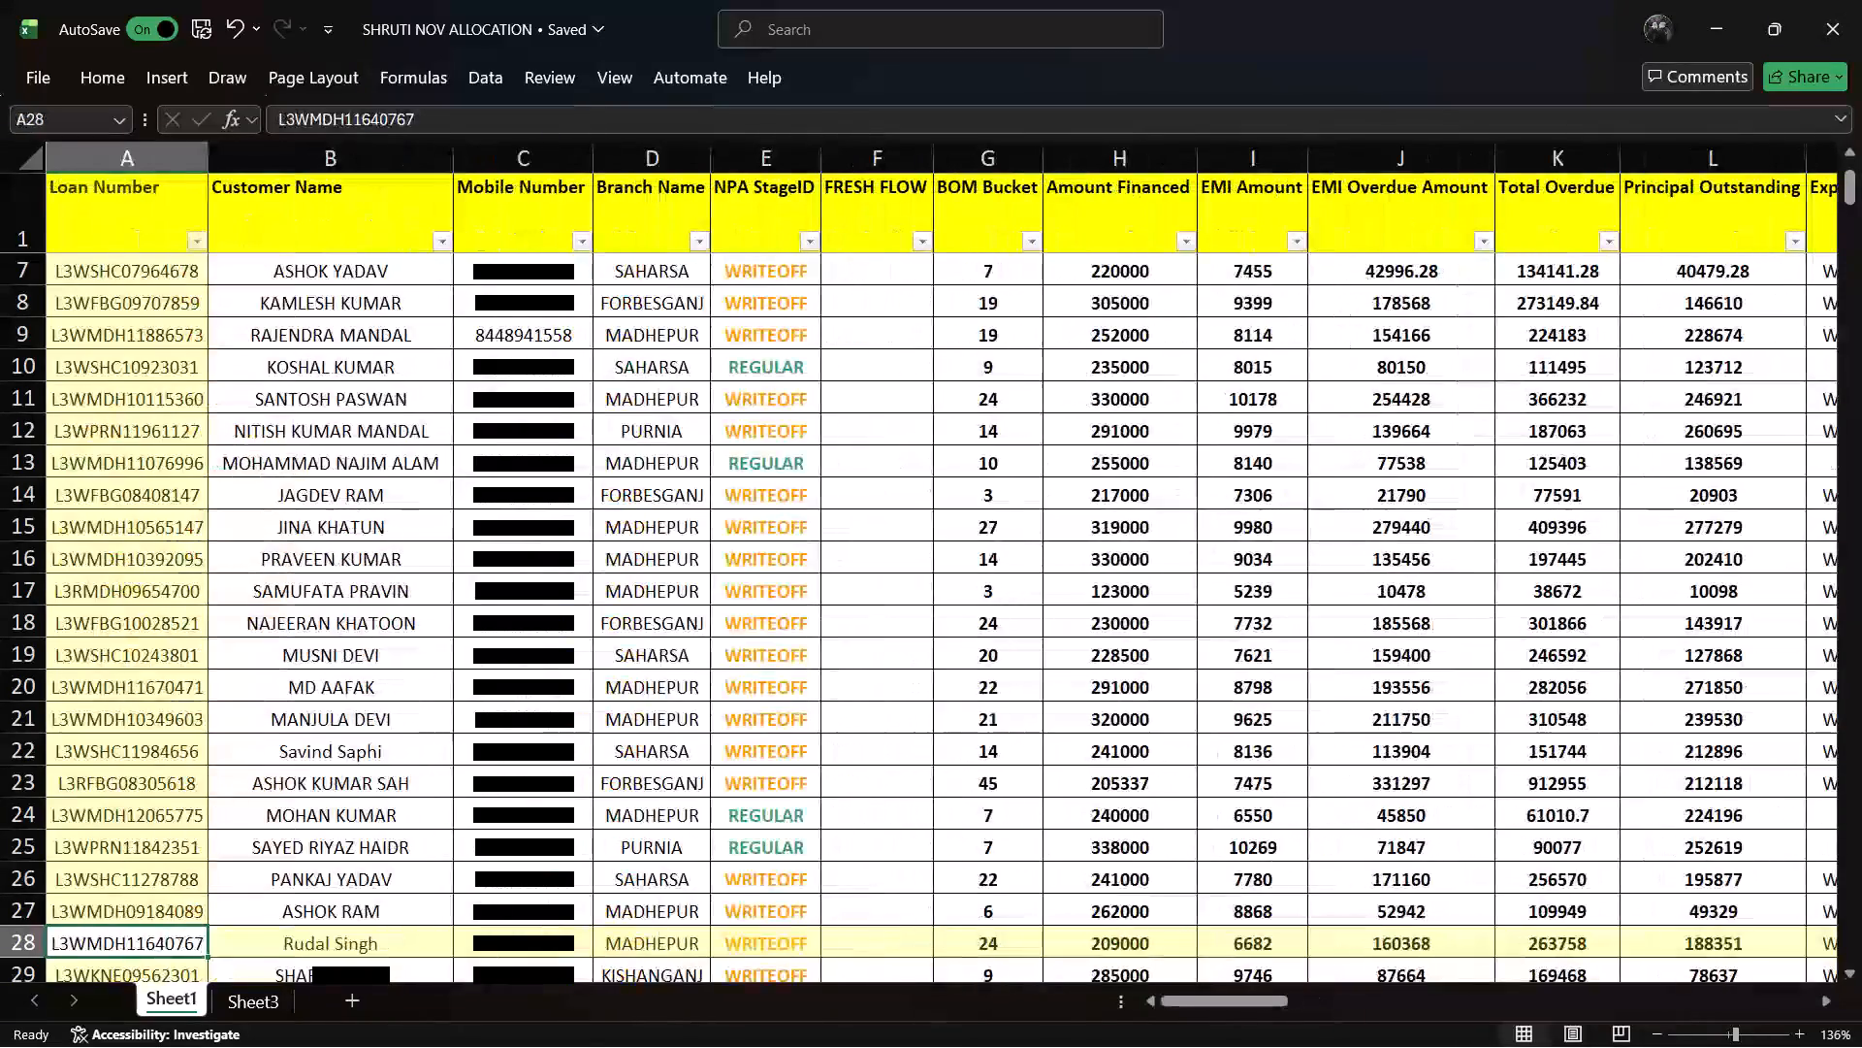
key(Right)
key(Right)
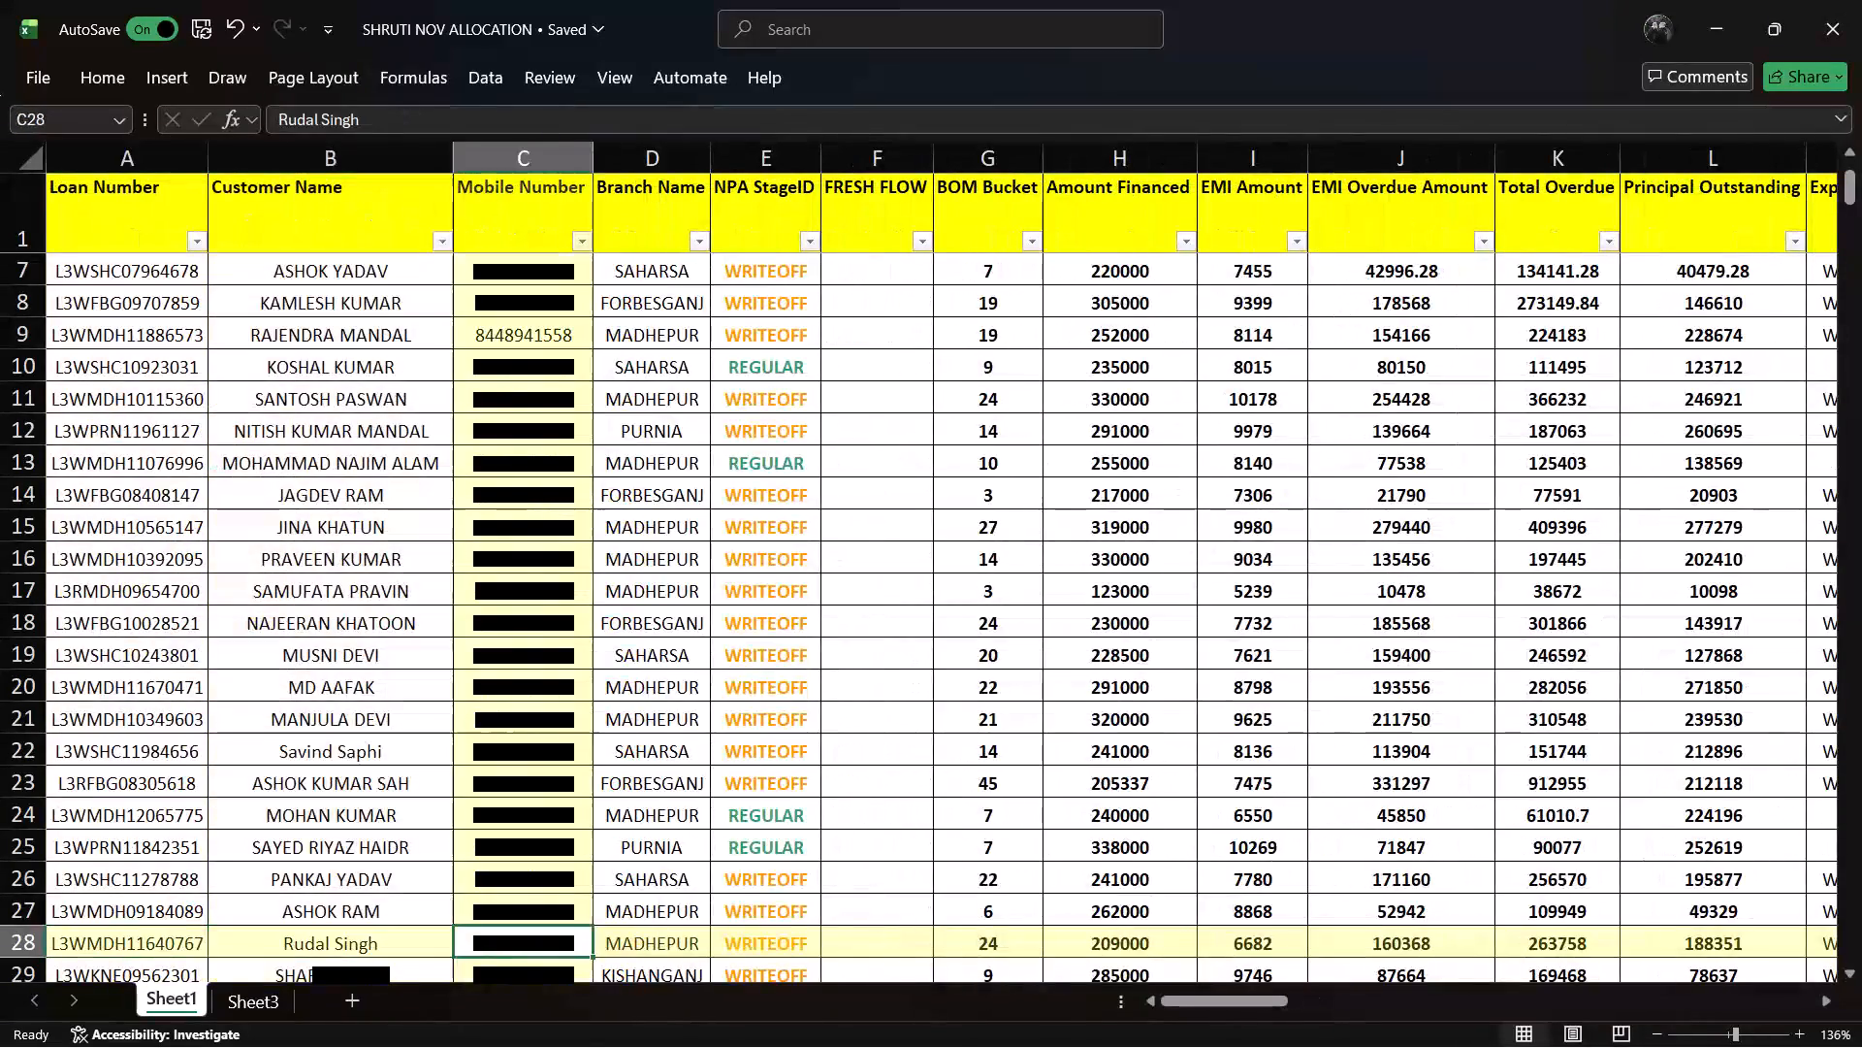
Review row 28's loan amounts, residence address and reference contact, continuing across to the contact and PTP columns.
key(Right)
key(Right)
key(Right)
key(Right)
key(Right)
key(Right)
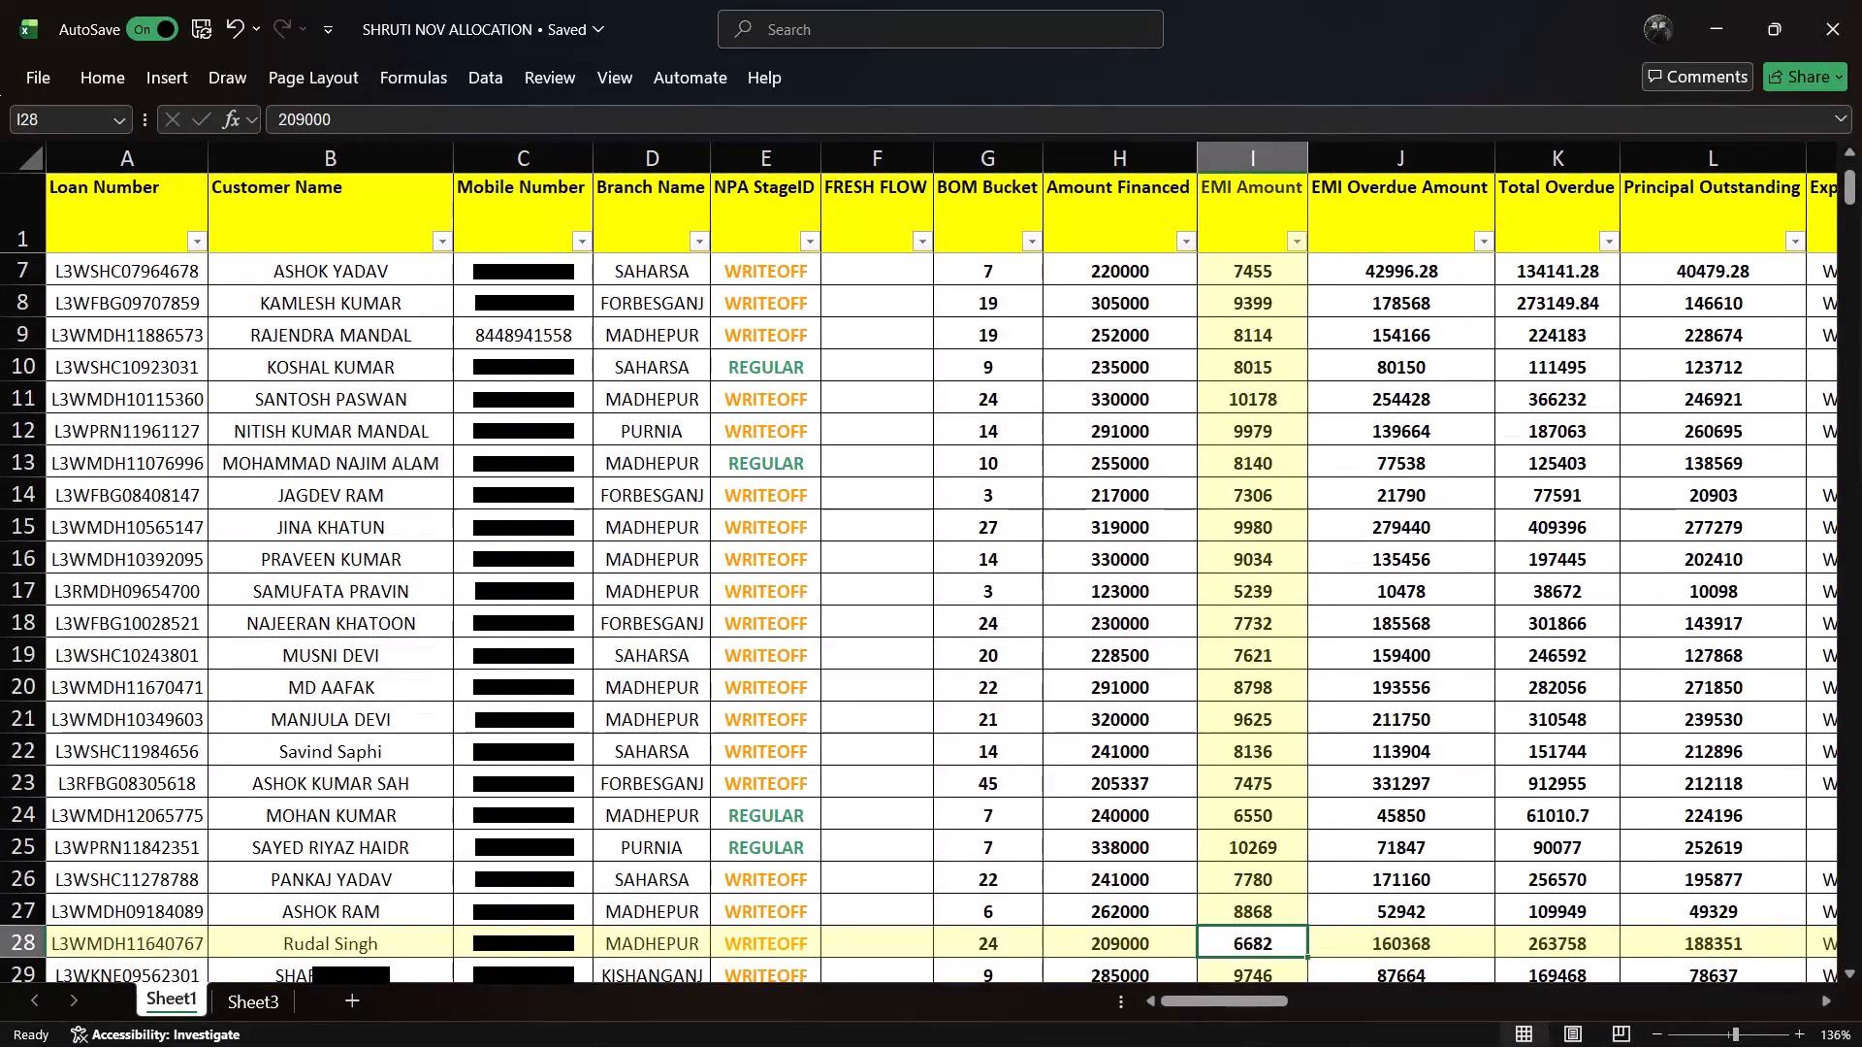
key(Right)
key(Right)
key(Right)
key(Right)
key(Right)
key(Right)
key(Right)
key(Right)
key(Right)
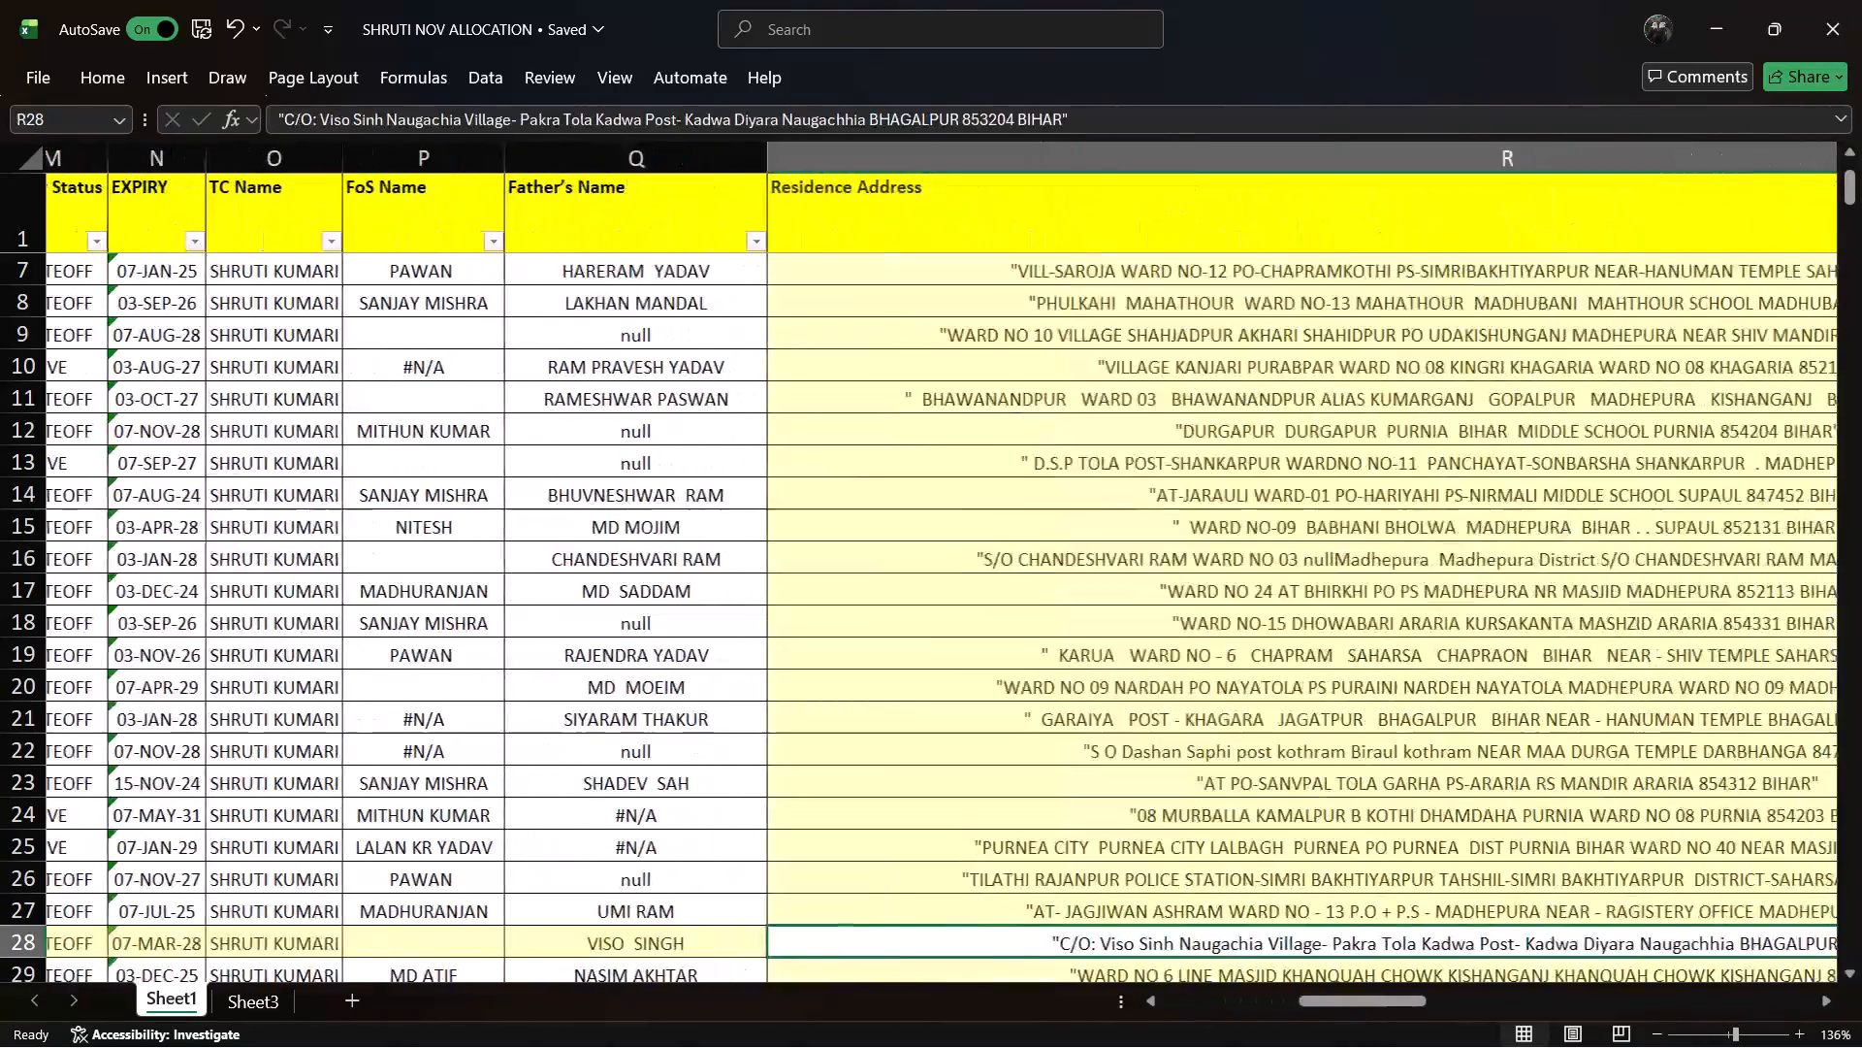
key(Right)
key(Right)
key(Right)
key(Right)
key(Right)
key(Right)
key(Right)
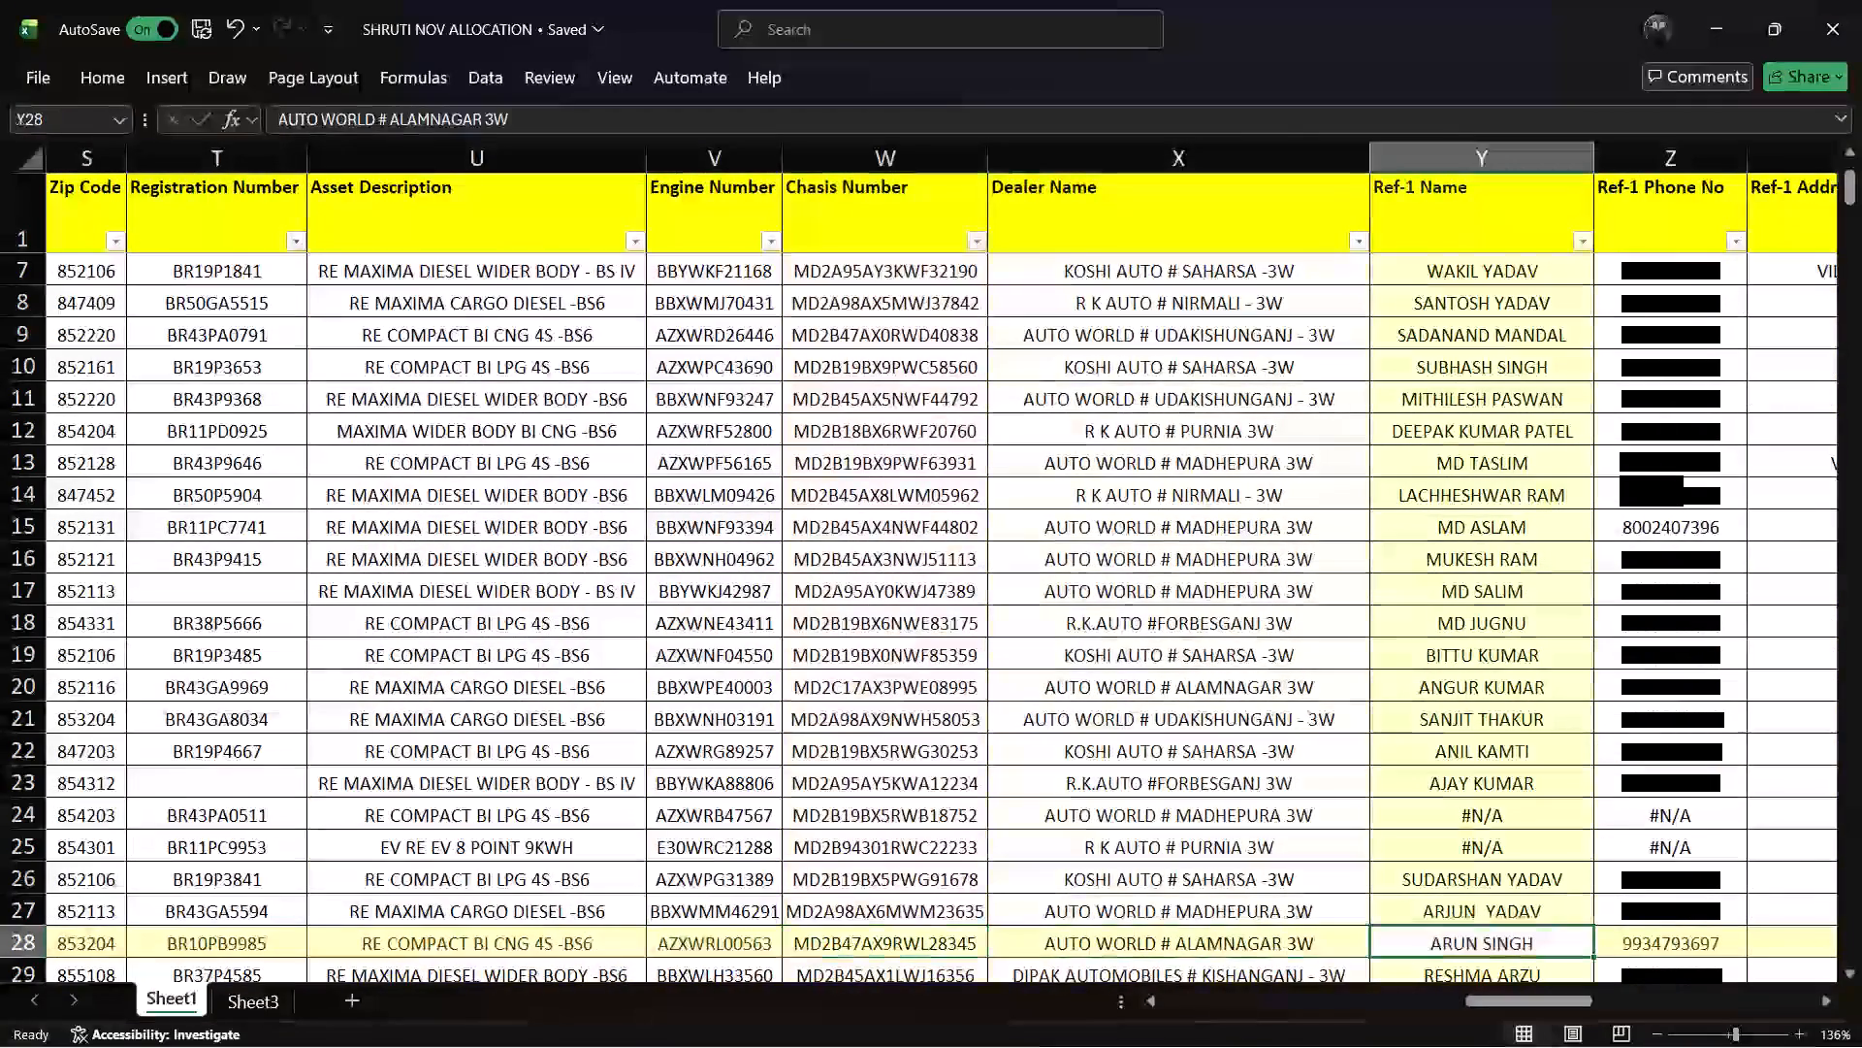
key(Right)
key(Right)
key(Right)
key(Right)
key(Right)
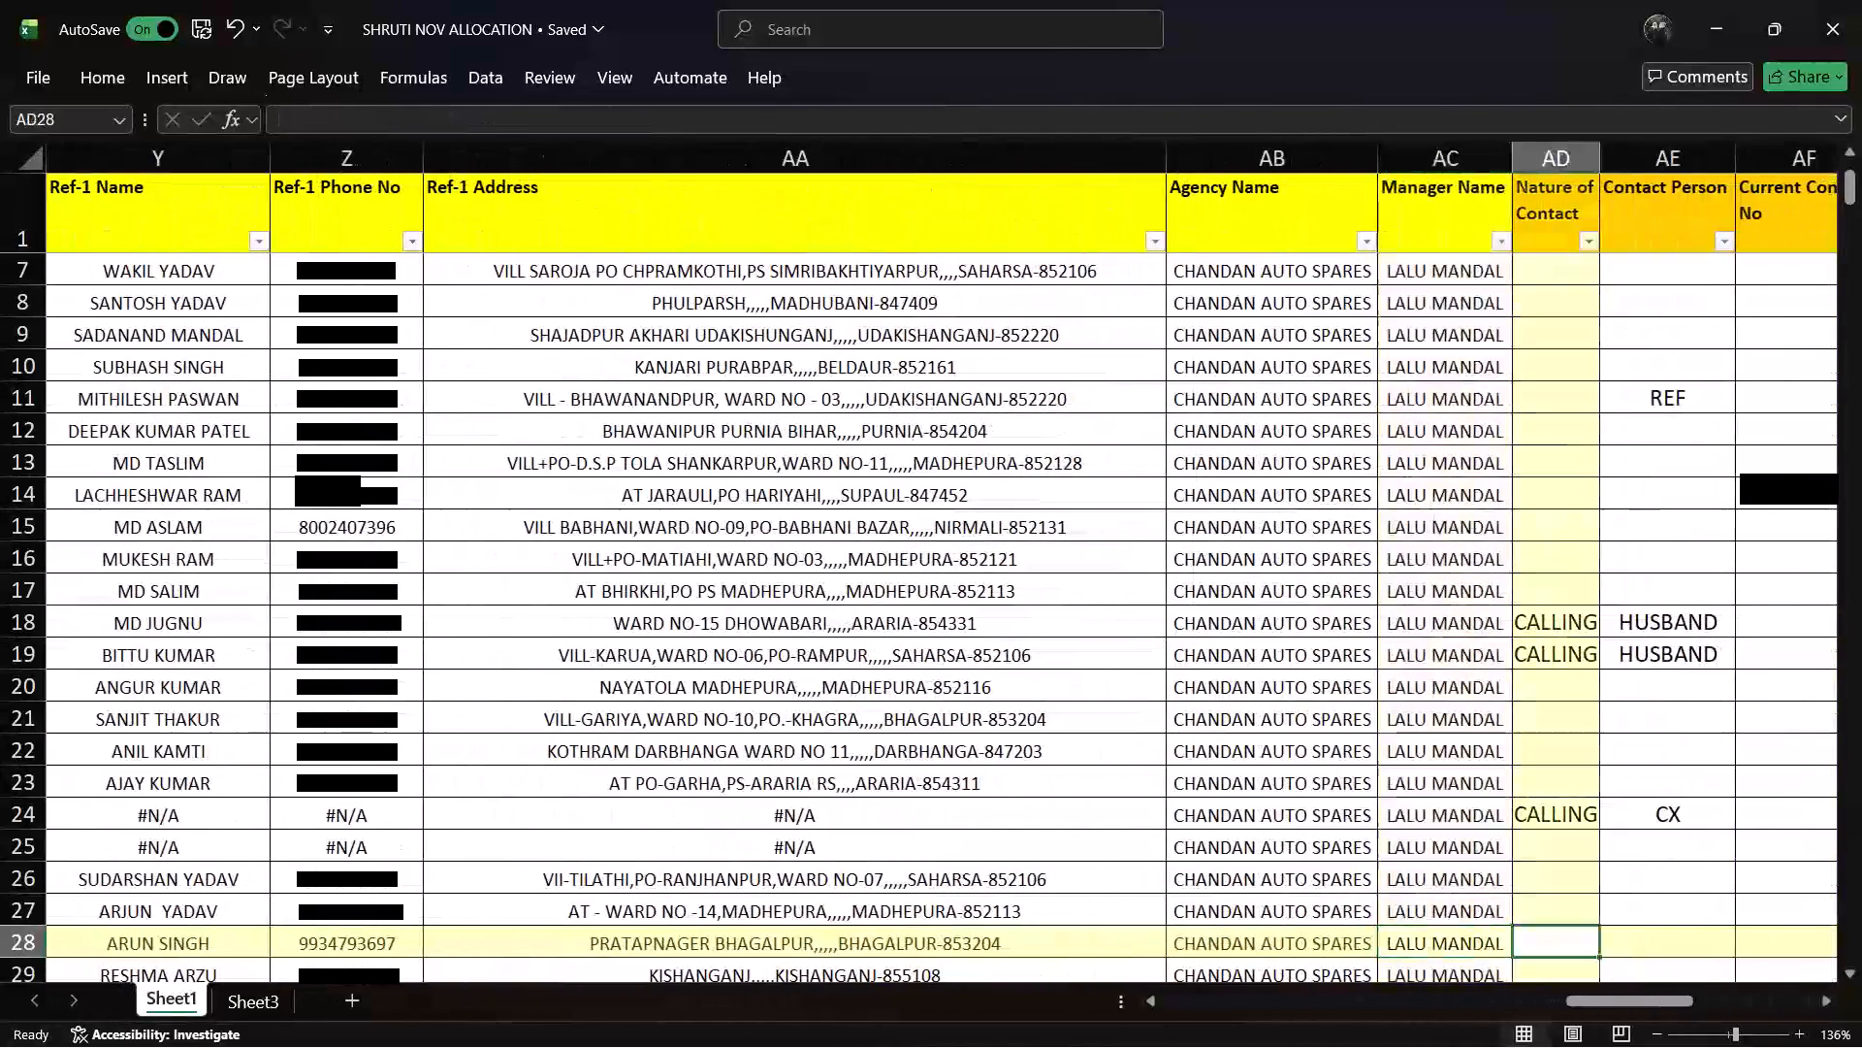
key(Right)
key(Right)
key(Right)
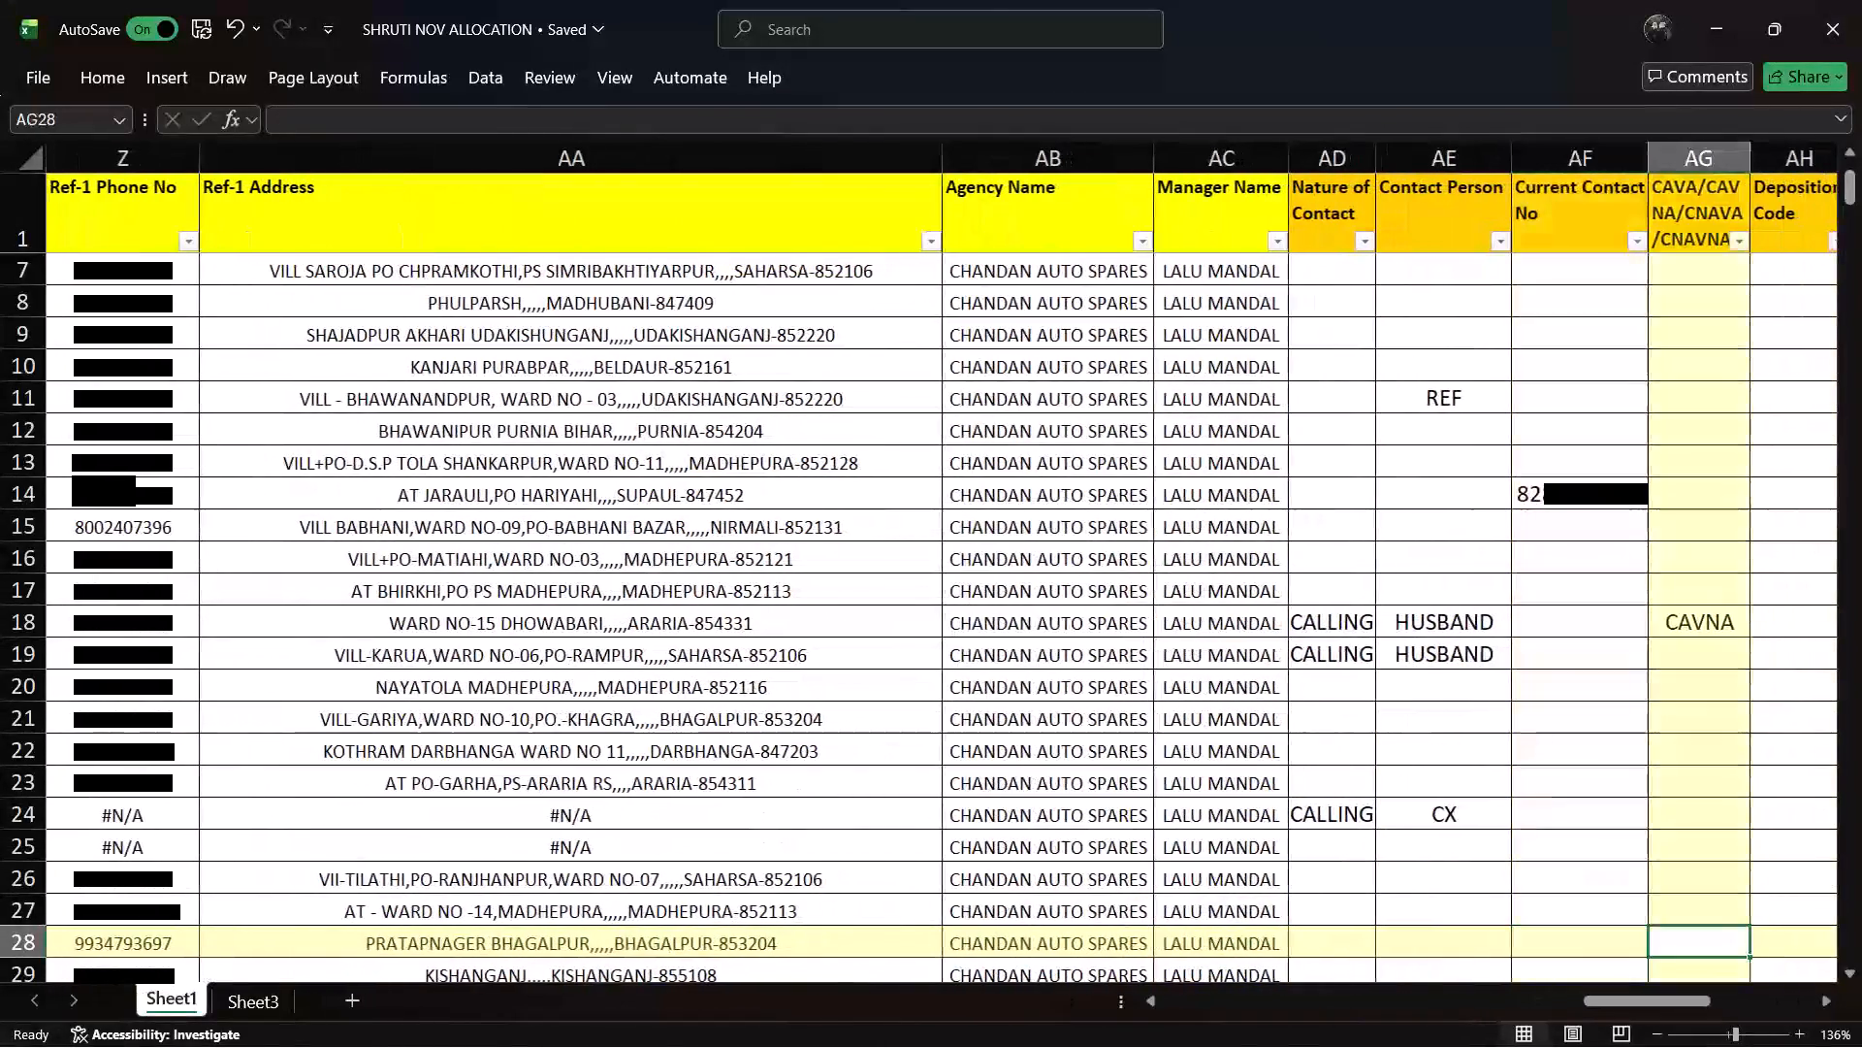
key(Right)
key(Right)
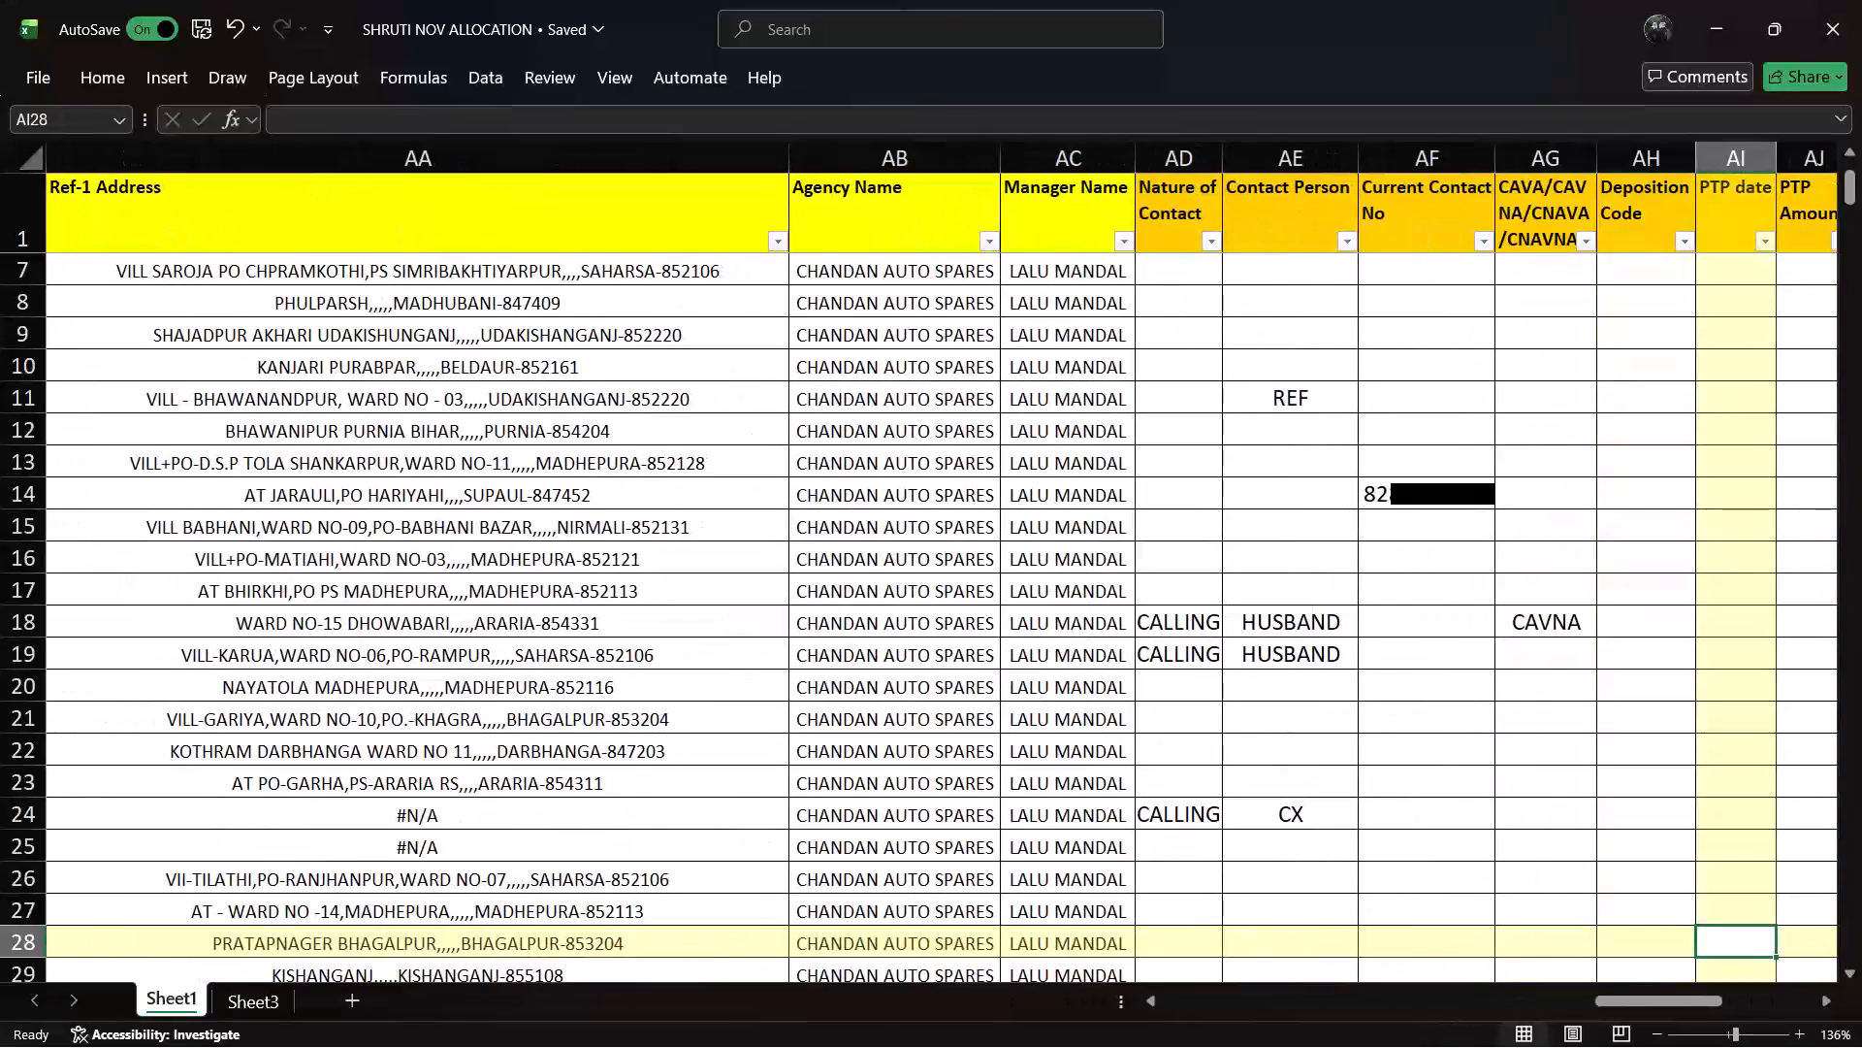
Enter DAUGHTER as the contact person for row 28.
click(1276, 942)
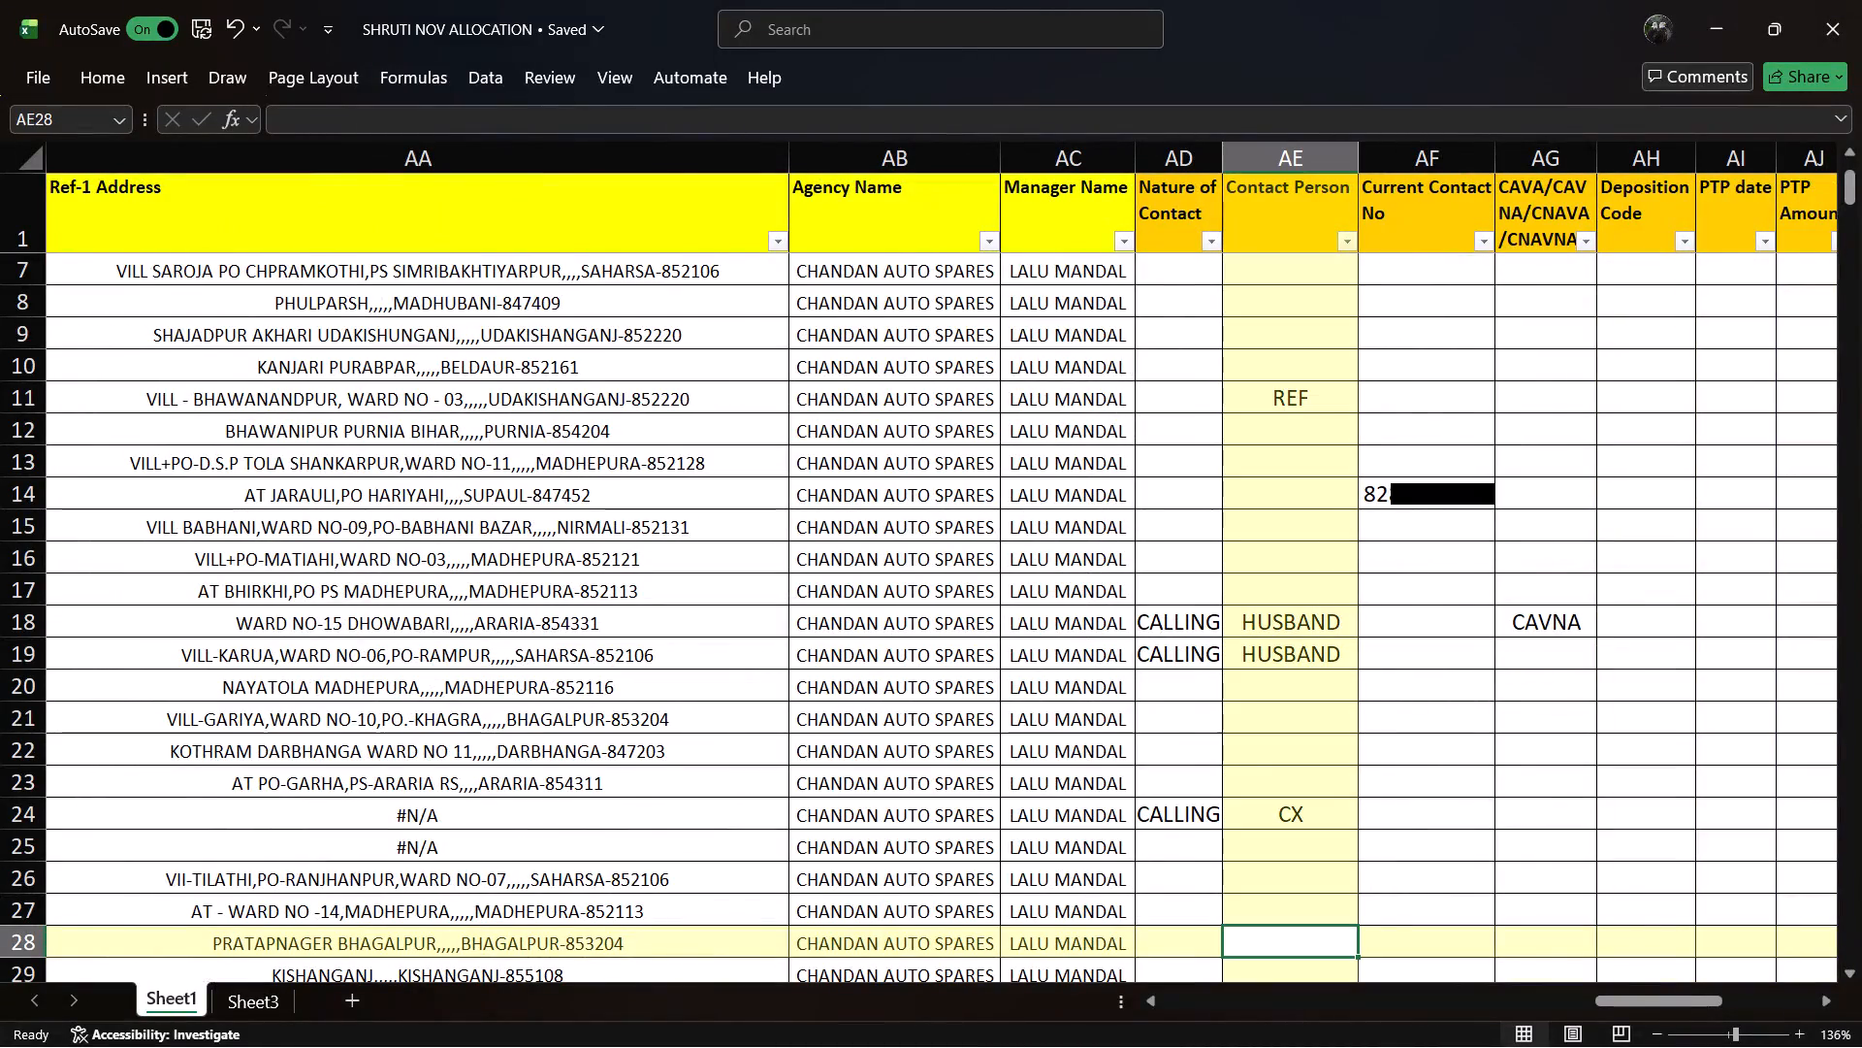
text(DAU)
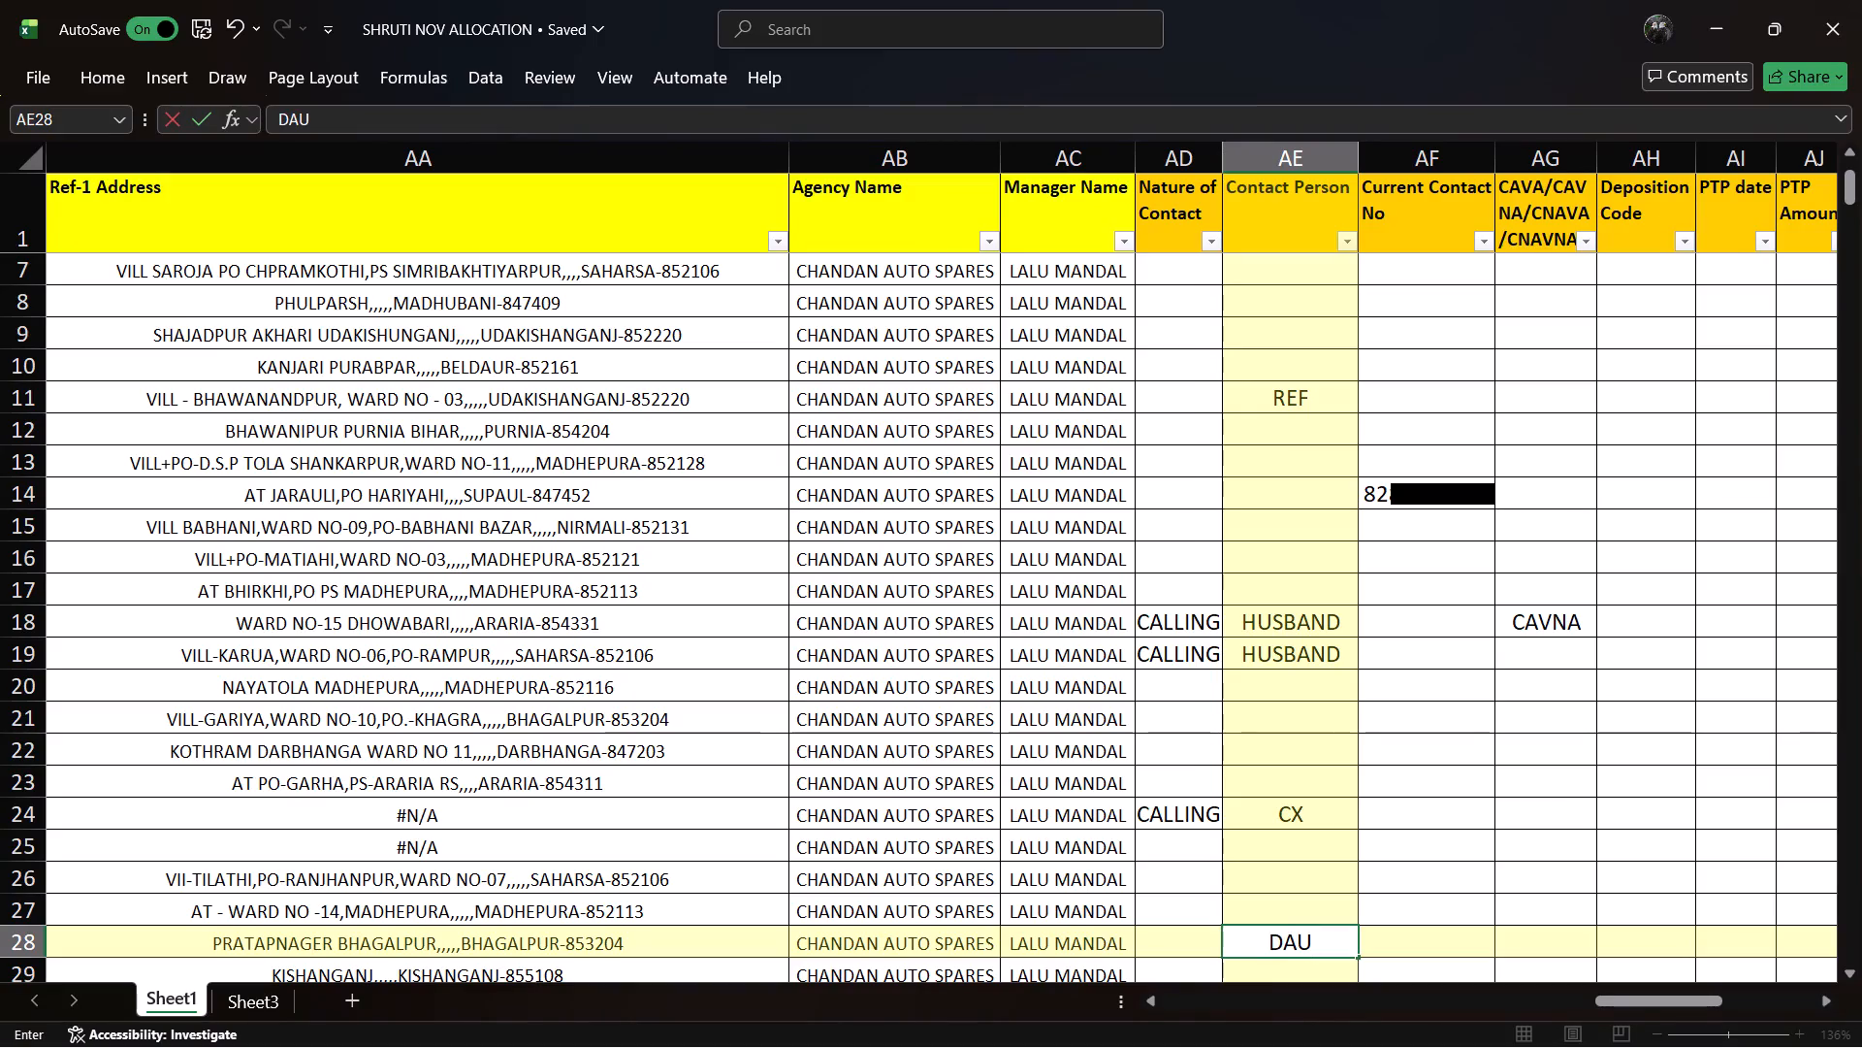
text(GHTER)
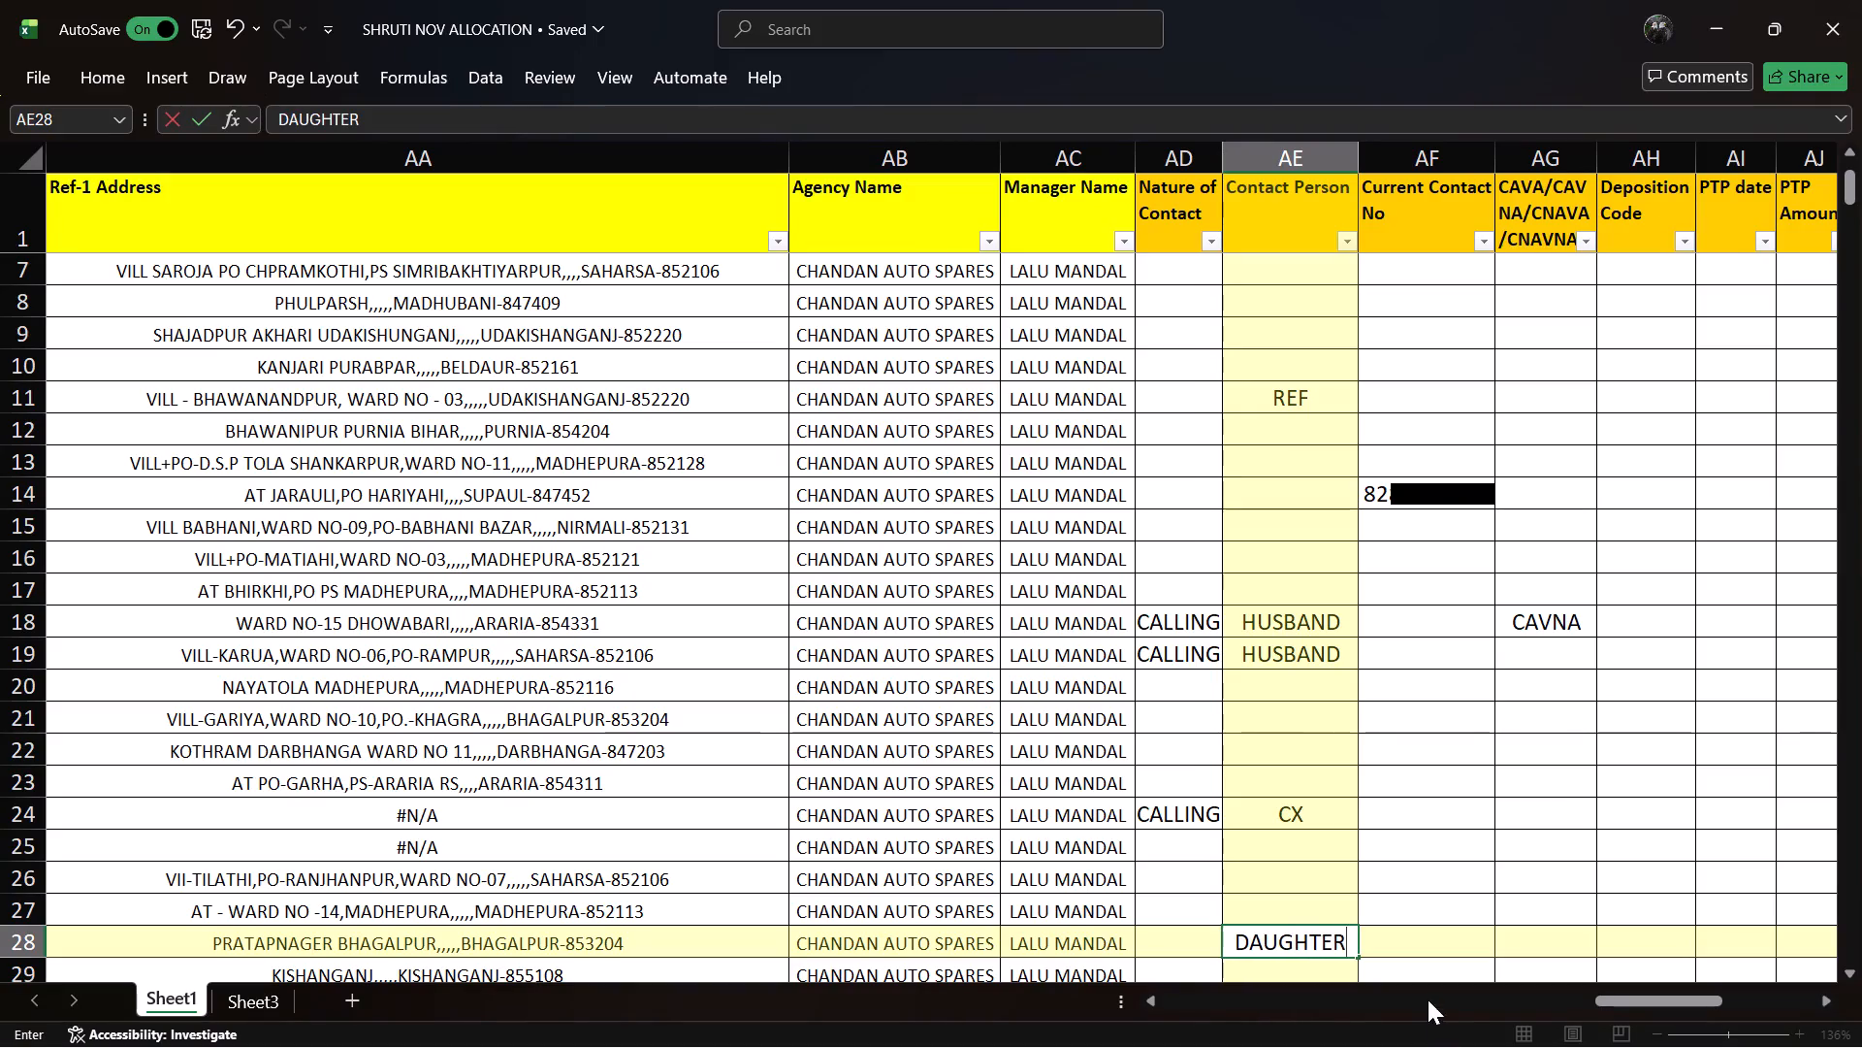
click(1416, 957)
Copy the CAVNA status from row 18 into the same column for row 28.
key(Right)
key(Right)
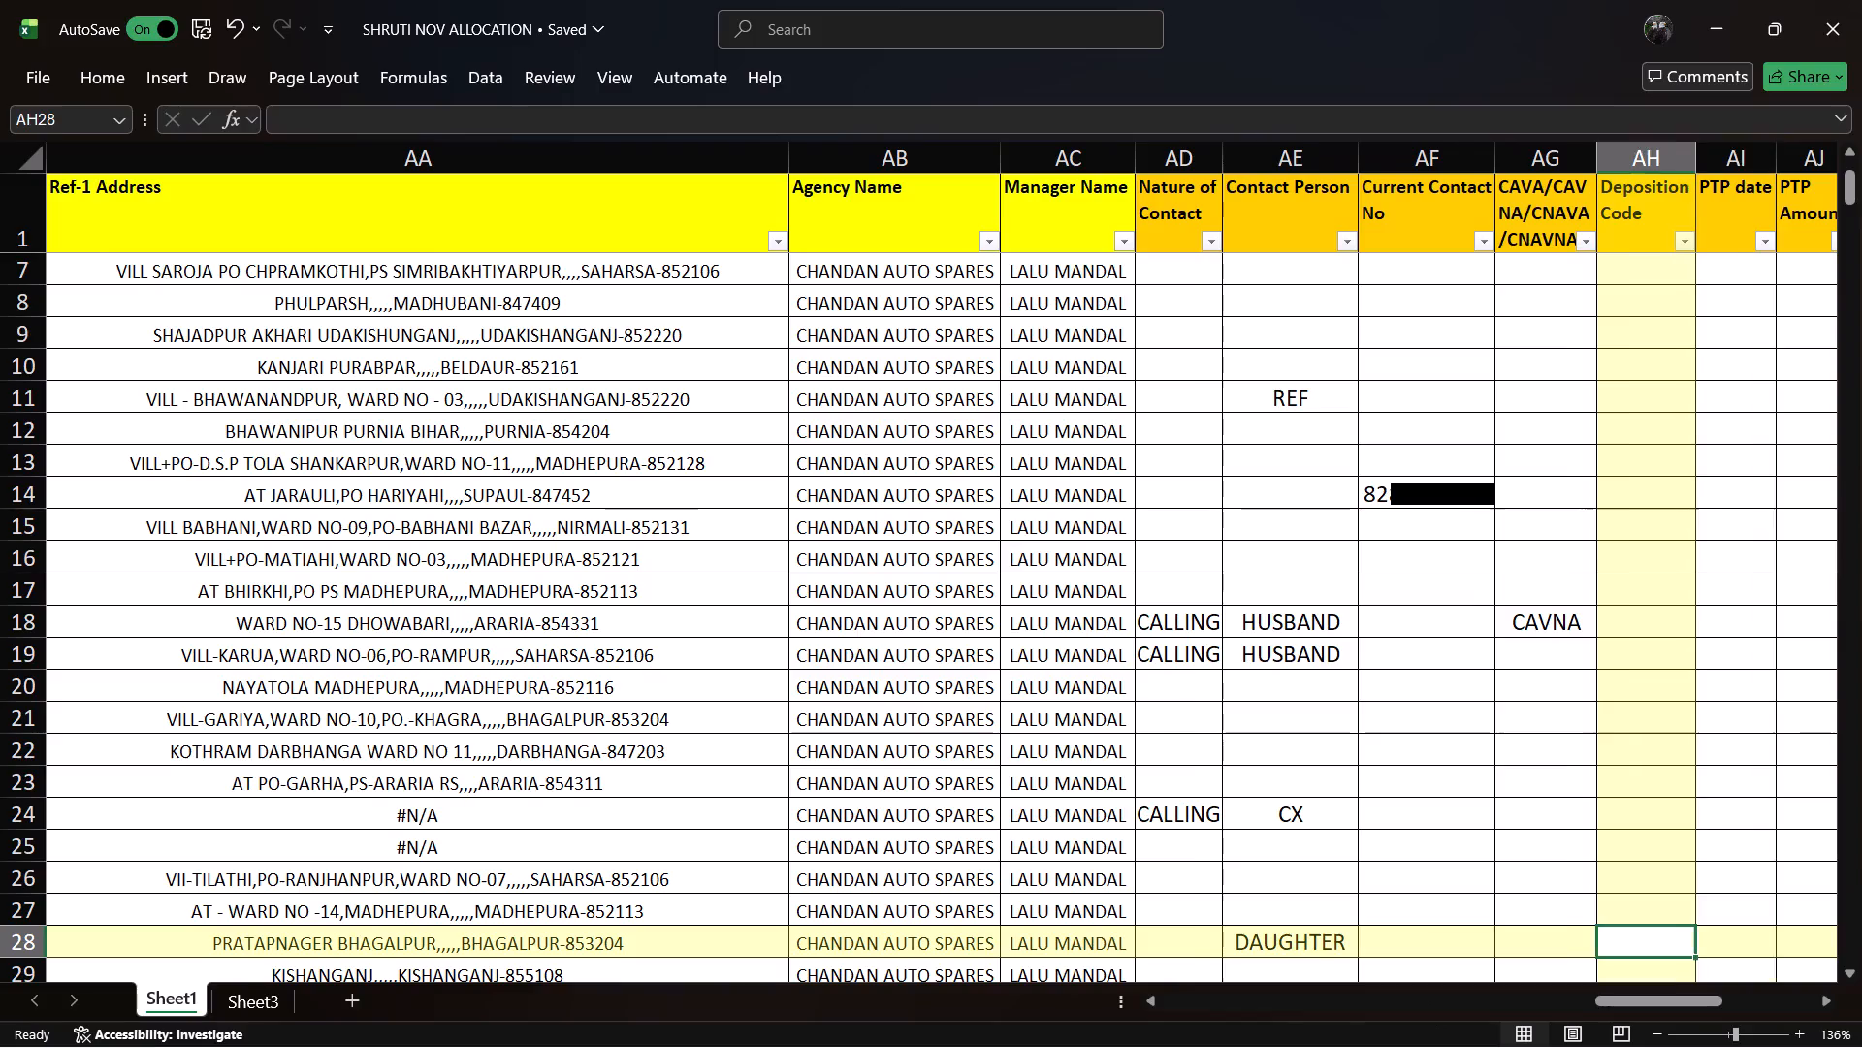
key(Right)
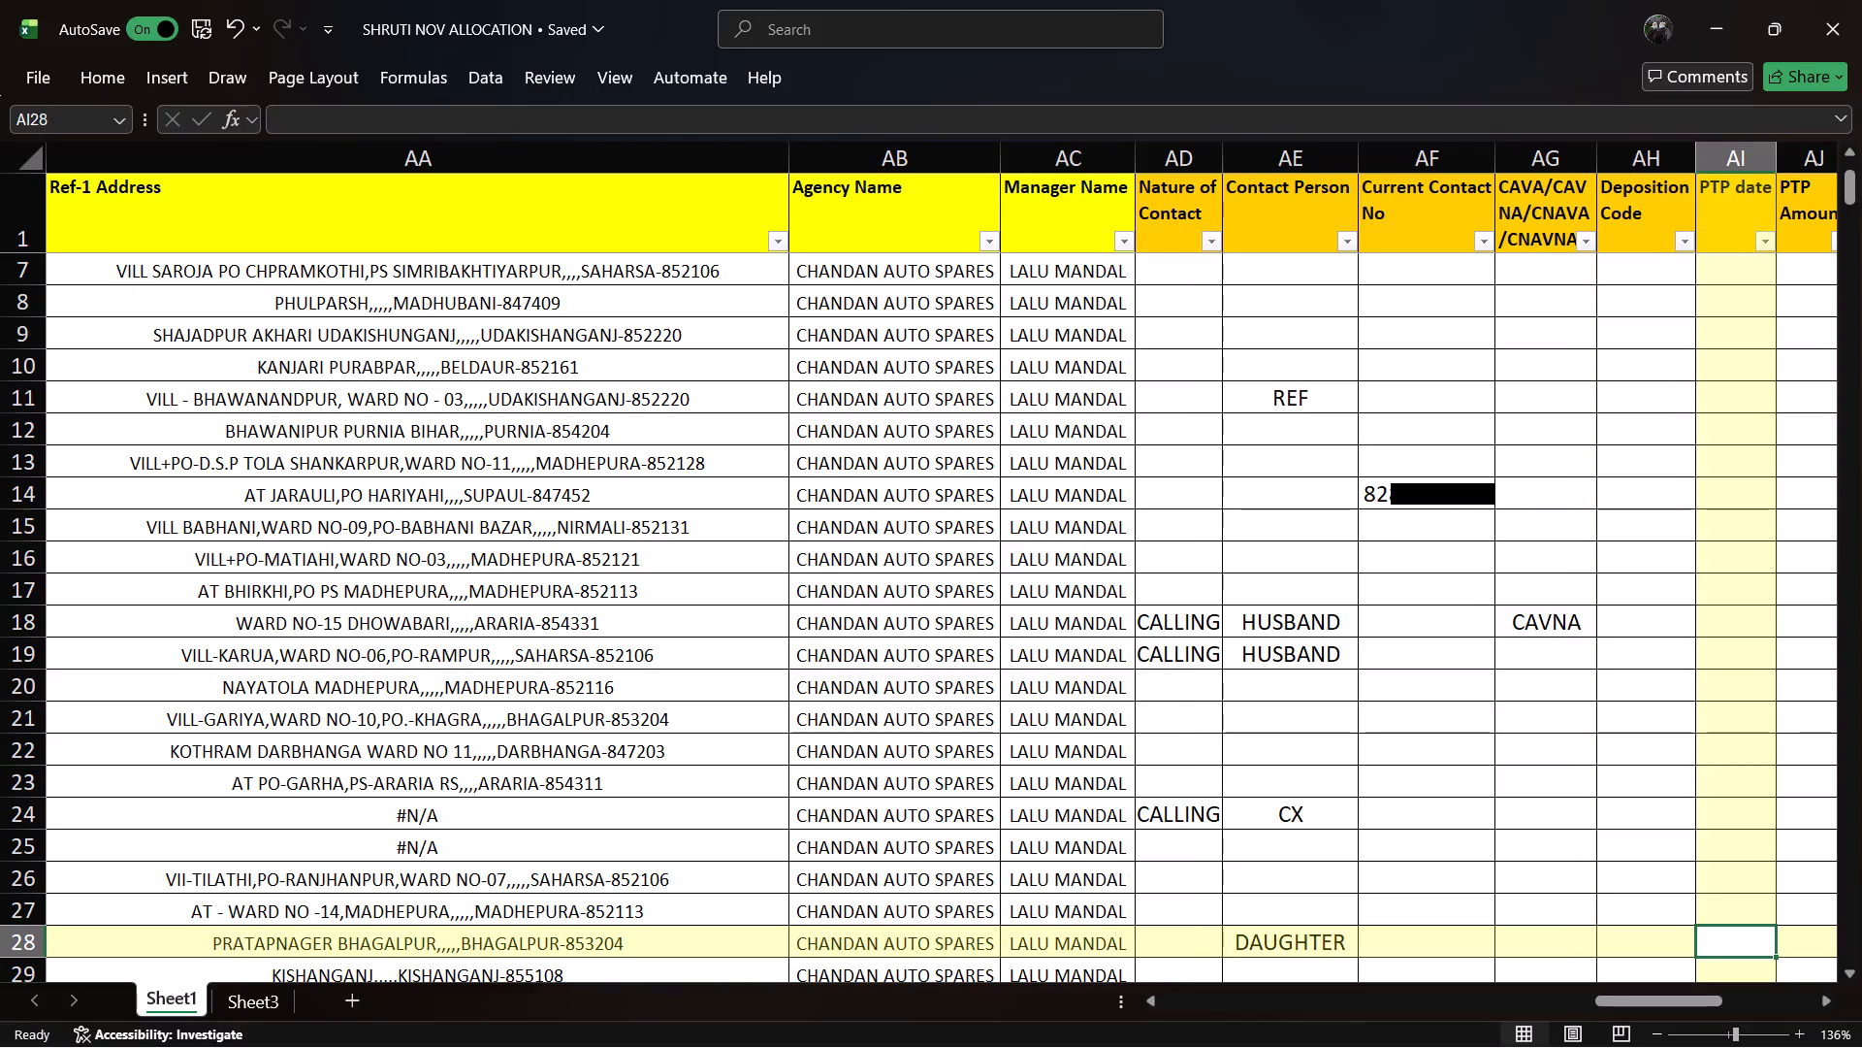
click(1533, 950)
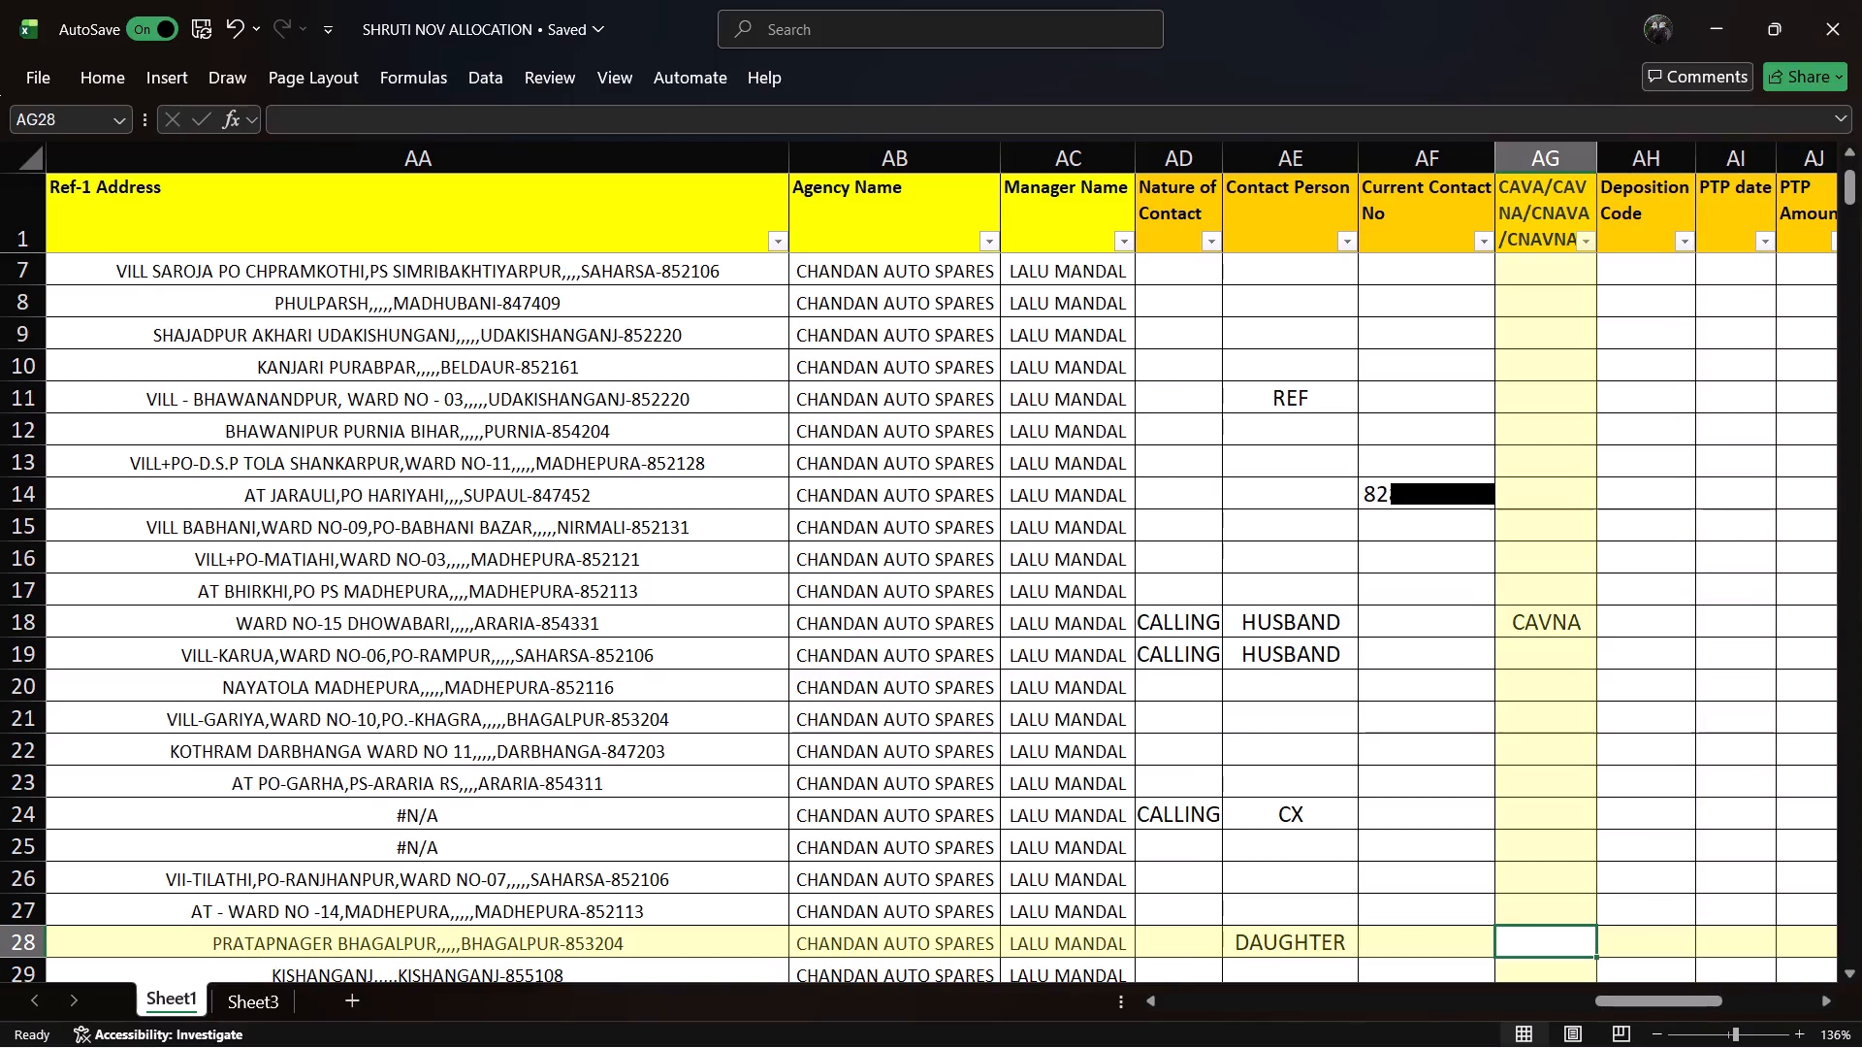
click(1563, 618)
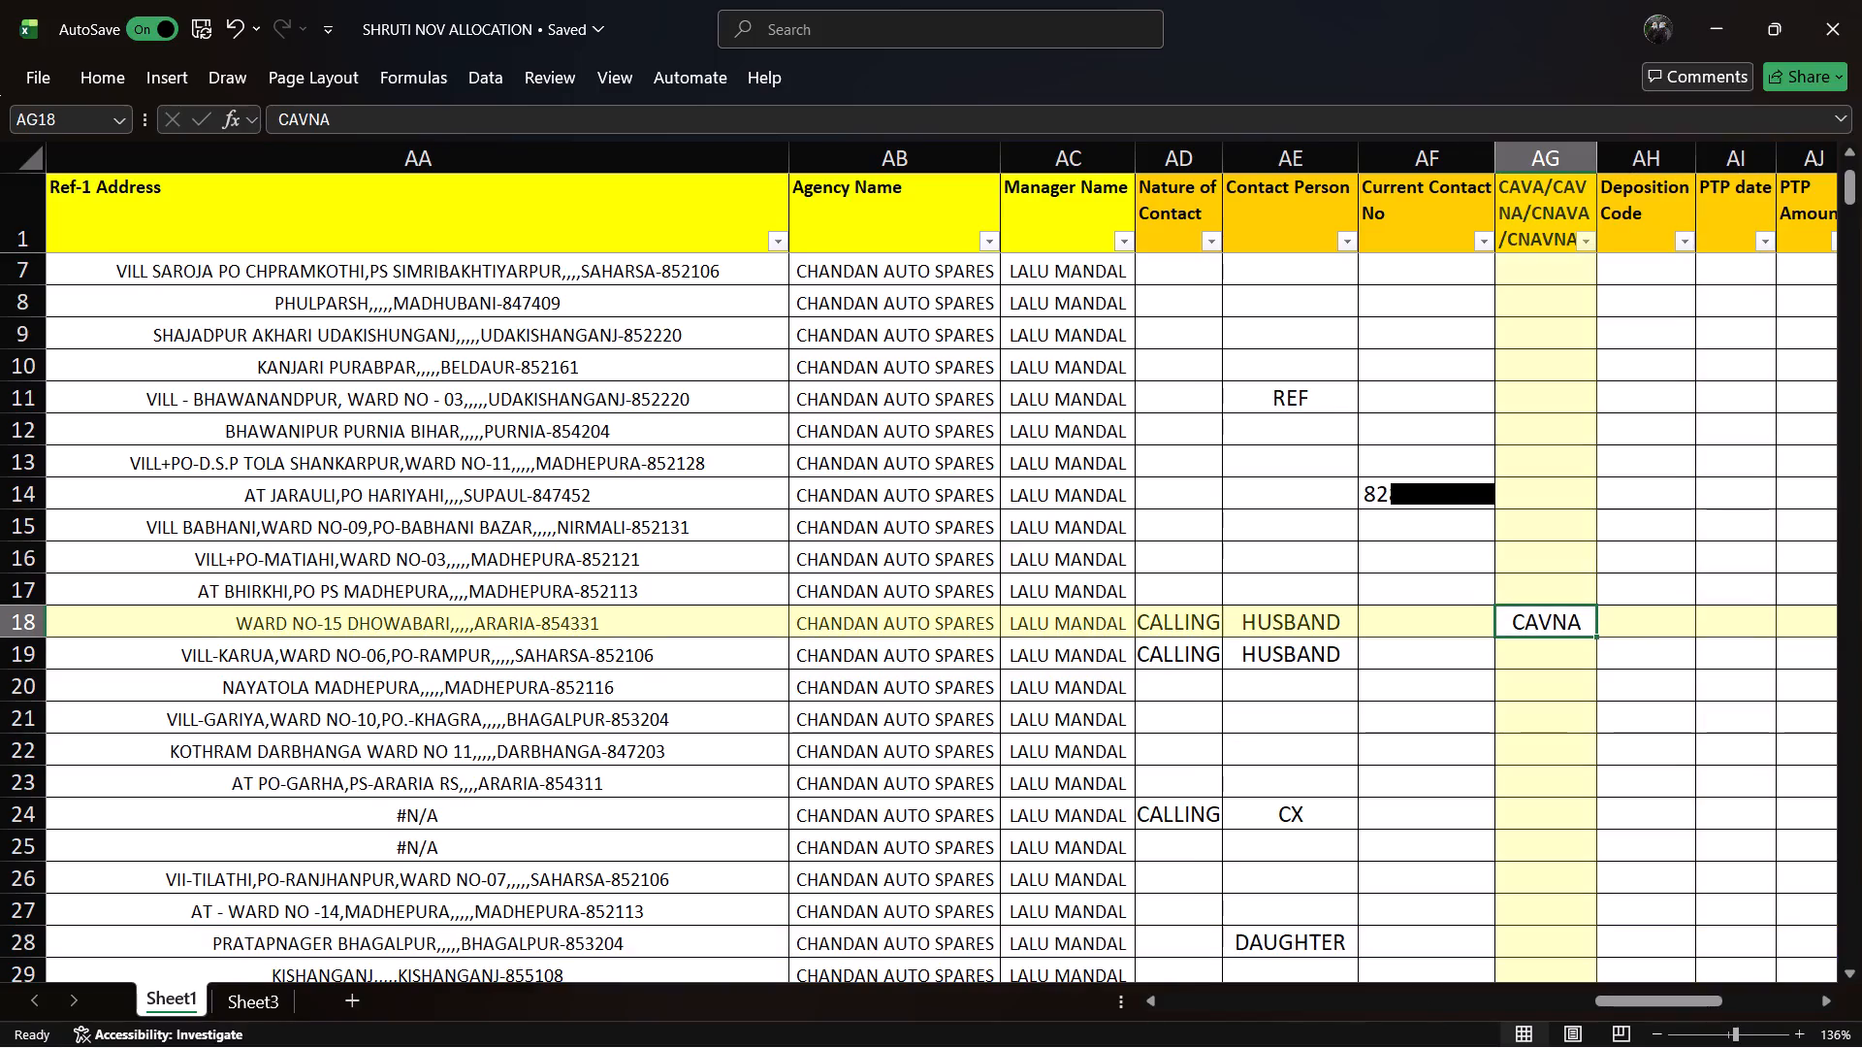
key(ctrl+c)
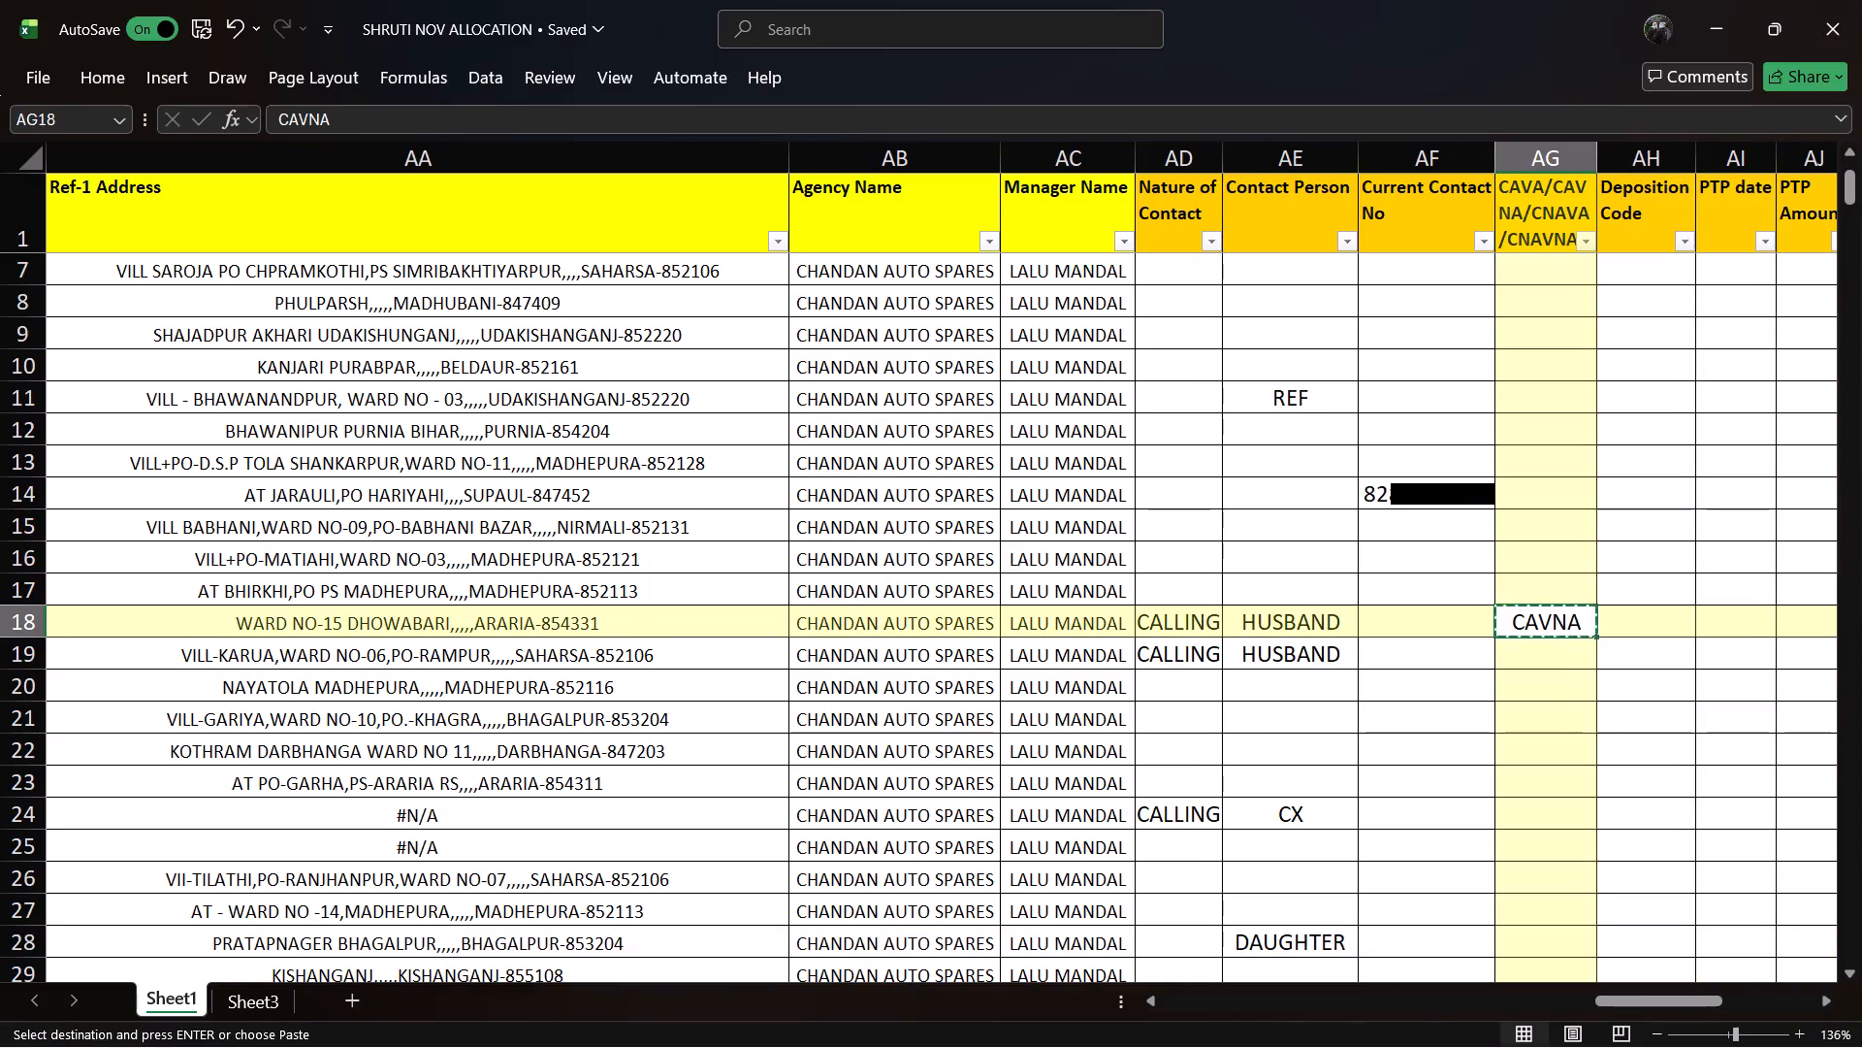
click(1522, 942)
key(ctrl+v)
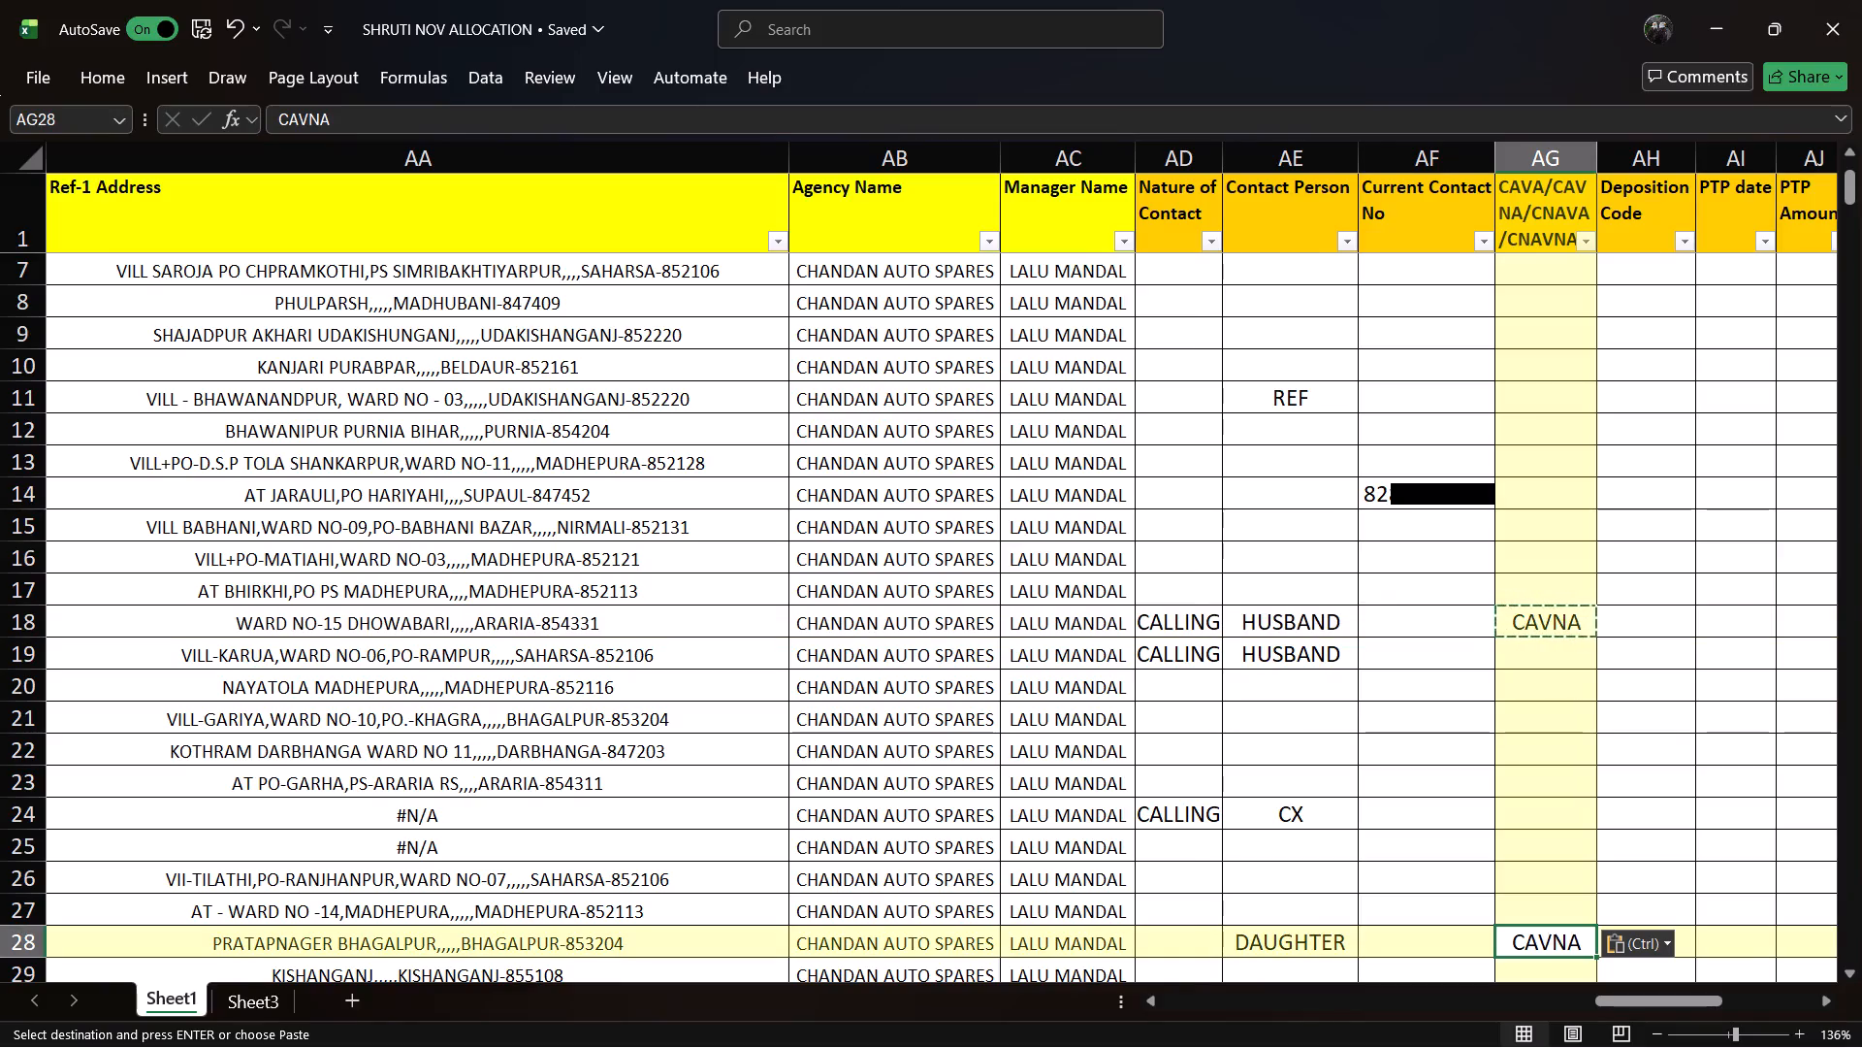
Enter the row 28 feedback as "GARI CHHORI HO GYA HAI" and save the workbook.
click(1392, 949)
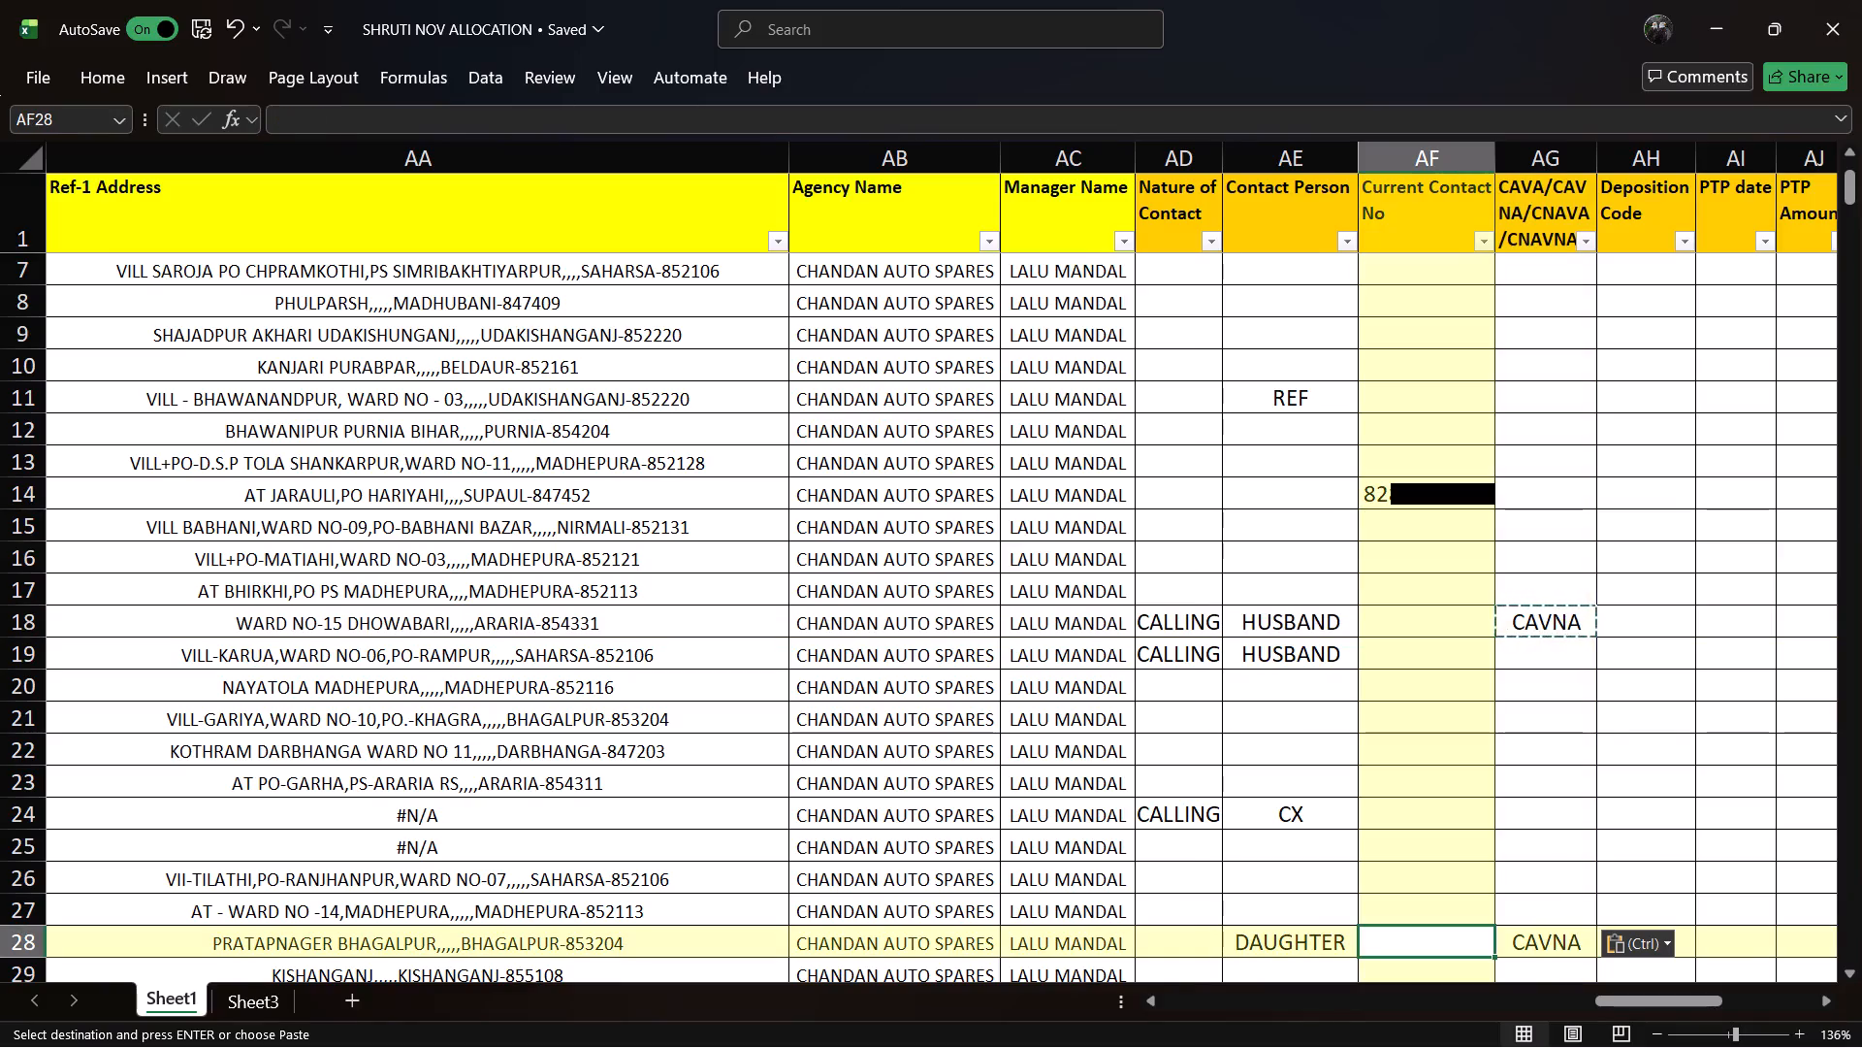
key(Right)
key(Right)
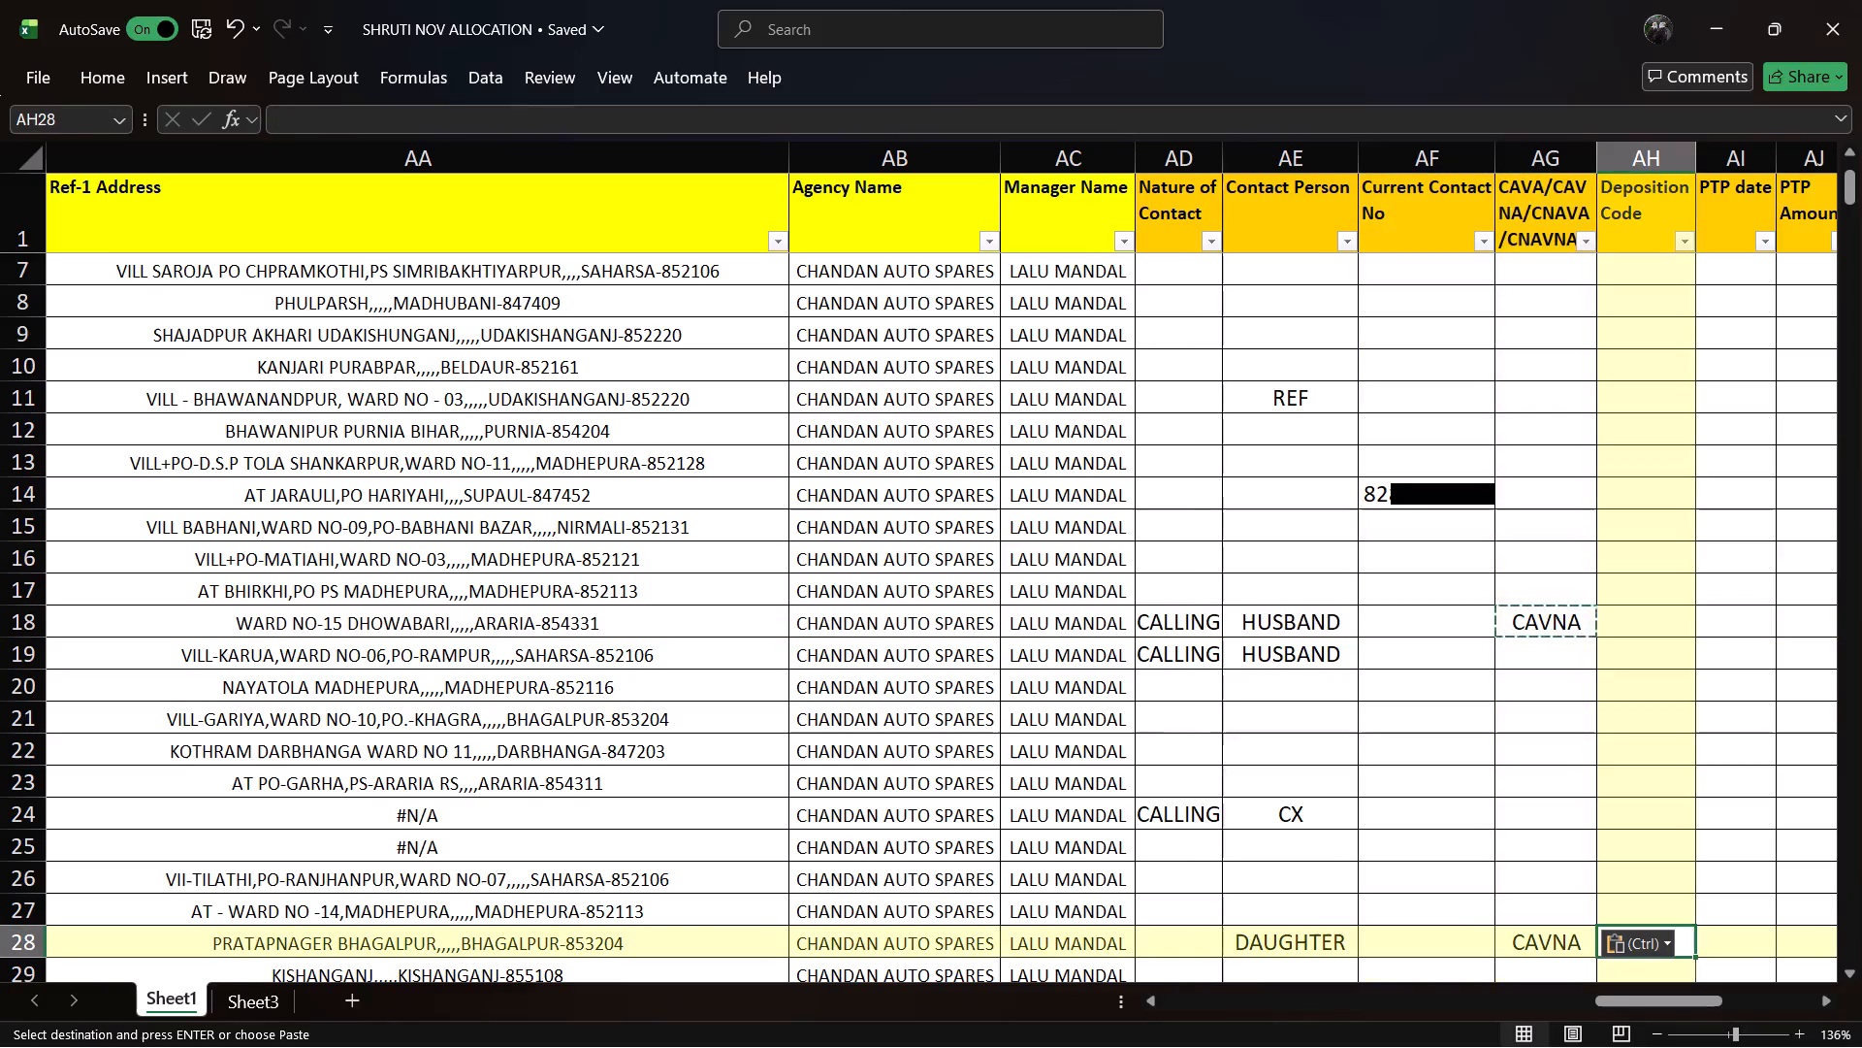
key(Right)
key(Right)
key(Right)
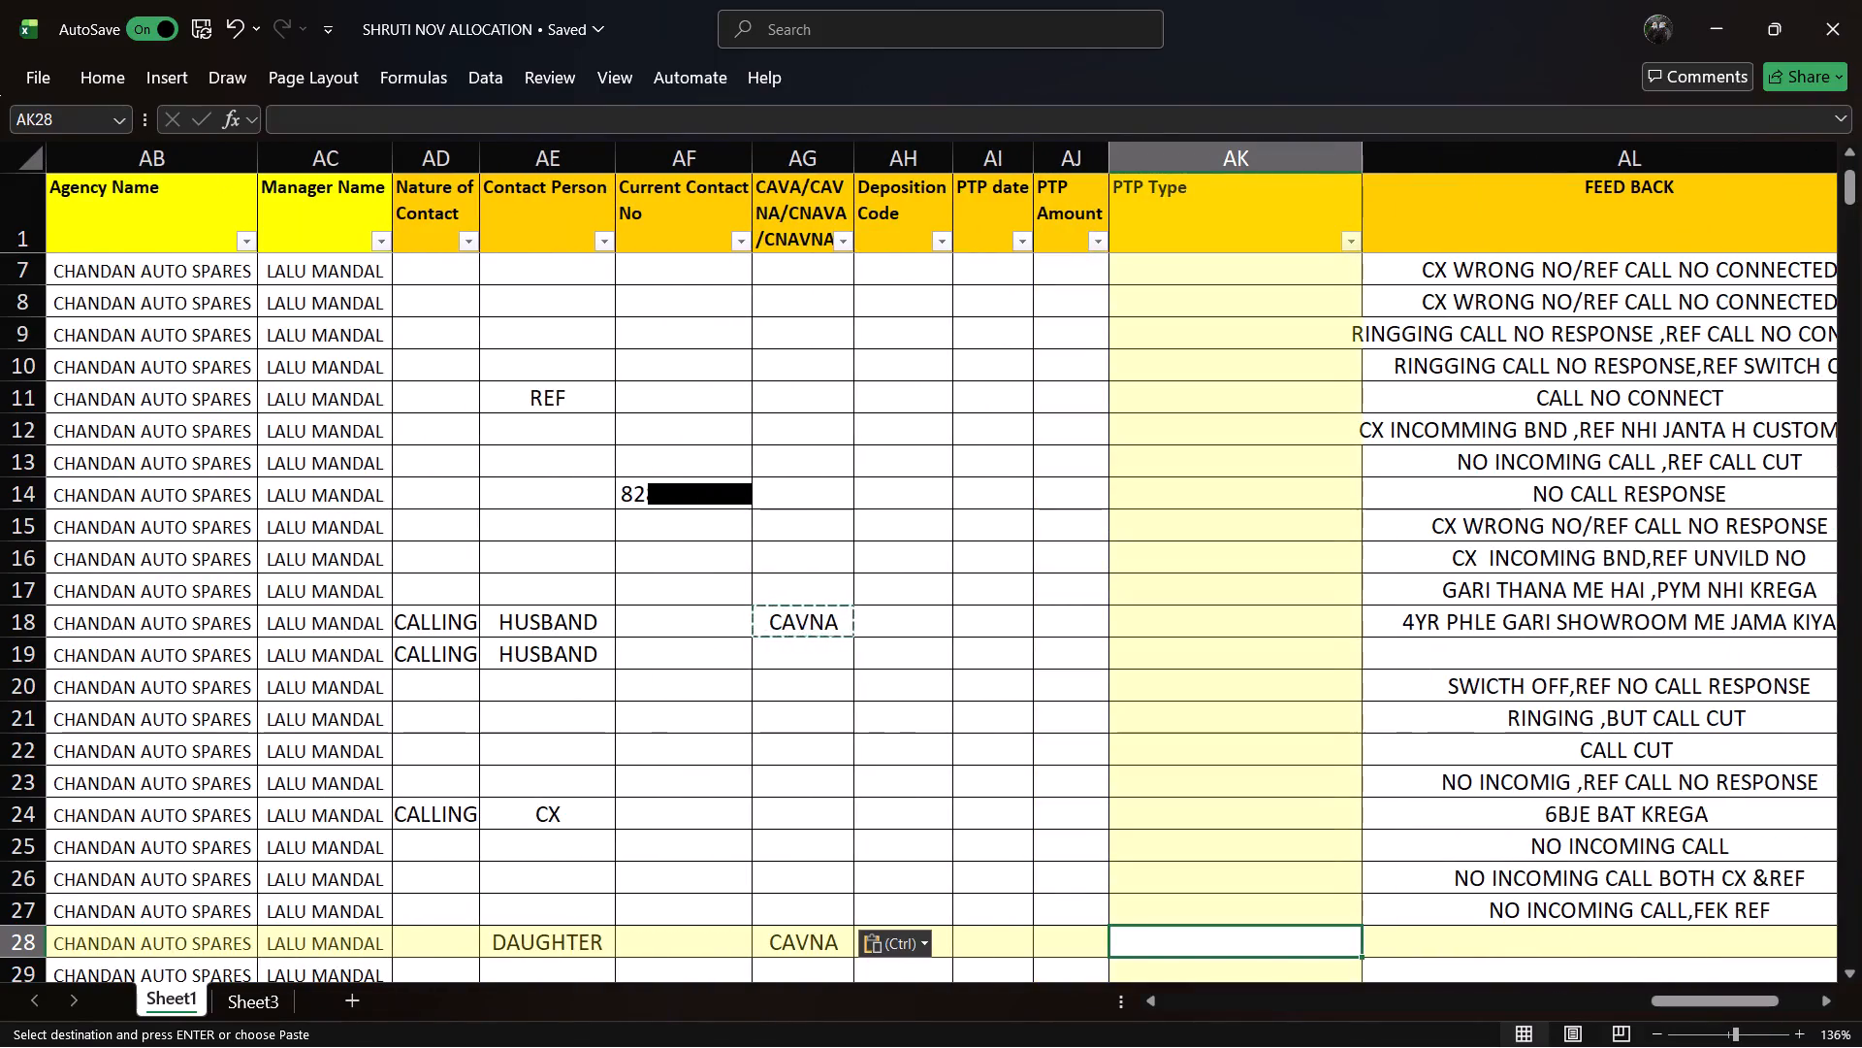
key(Right)
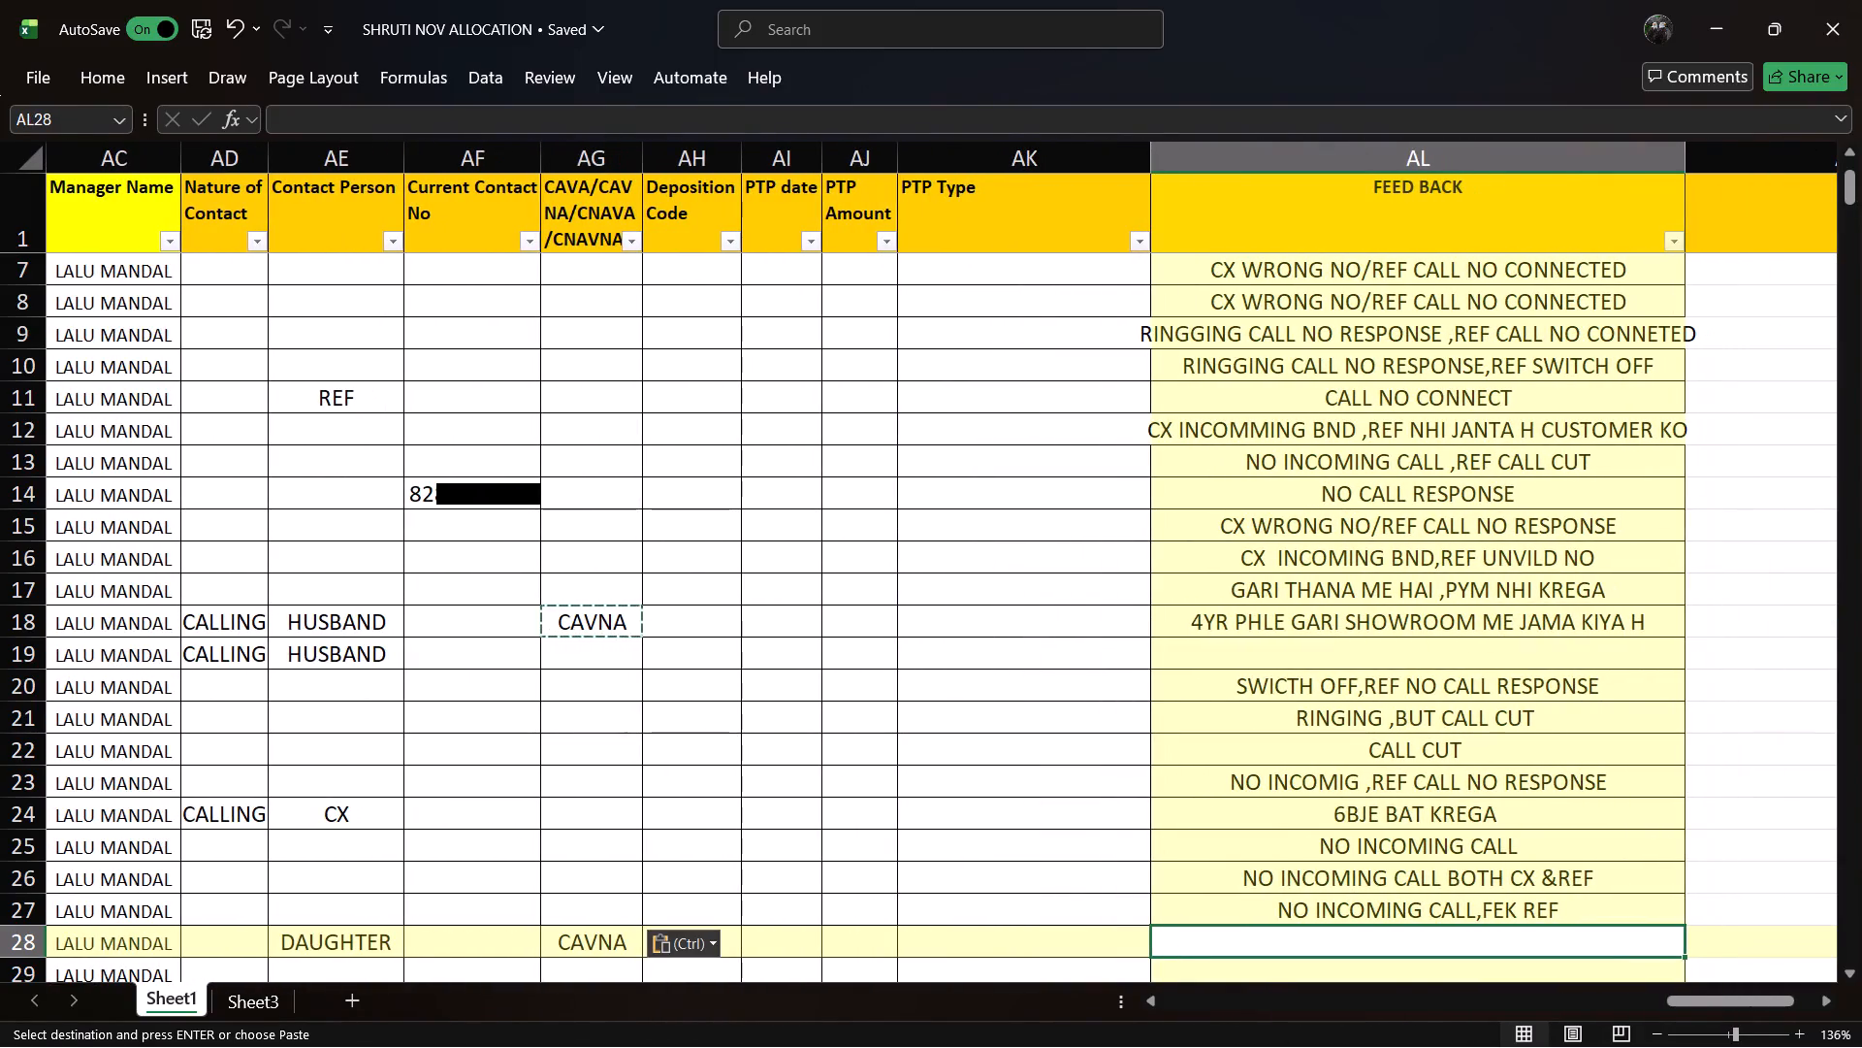
text(GARI)
key(space)
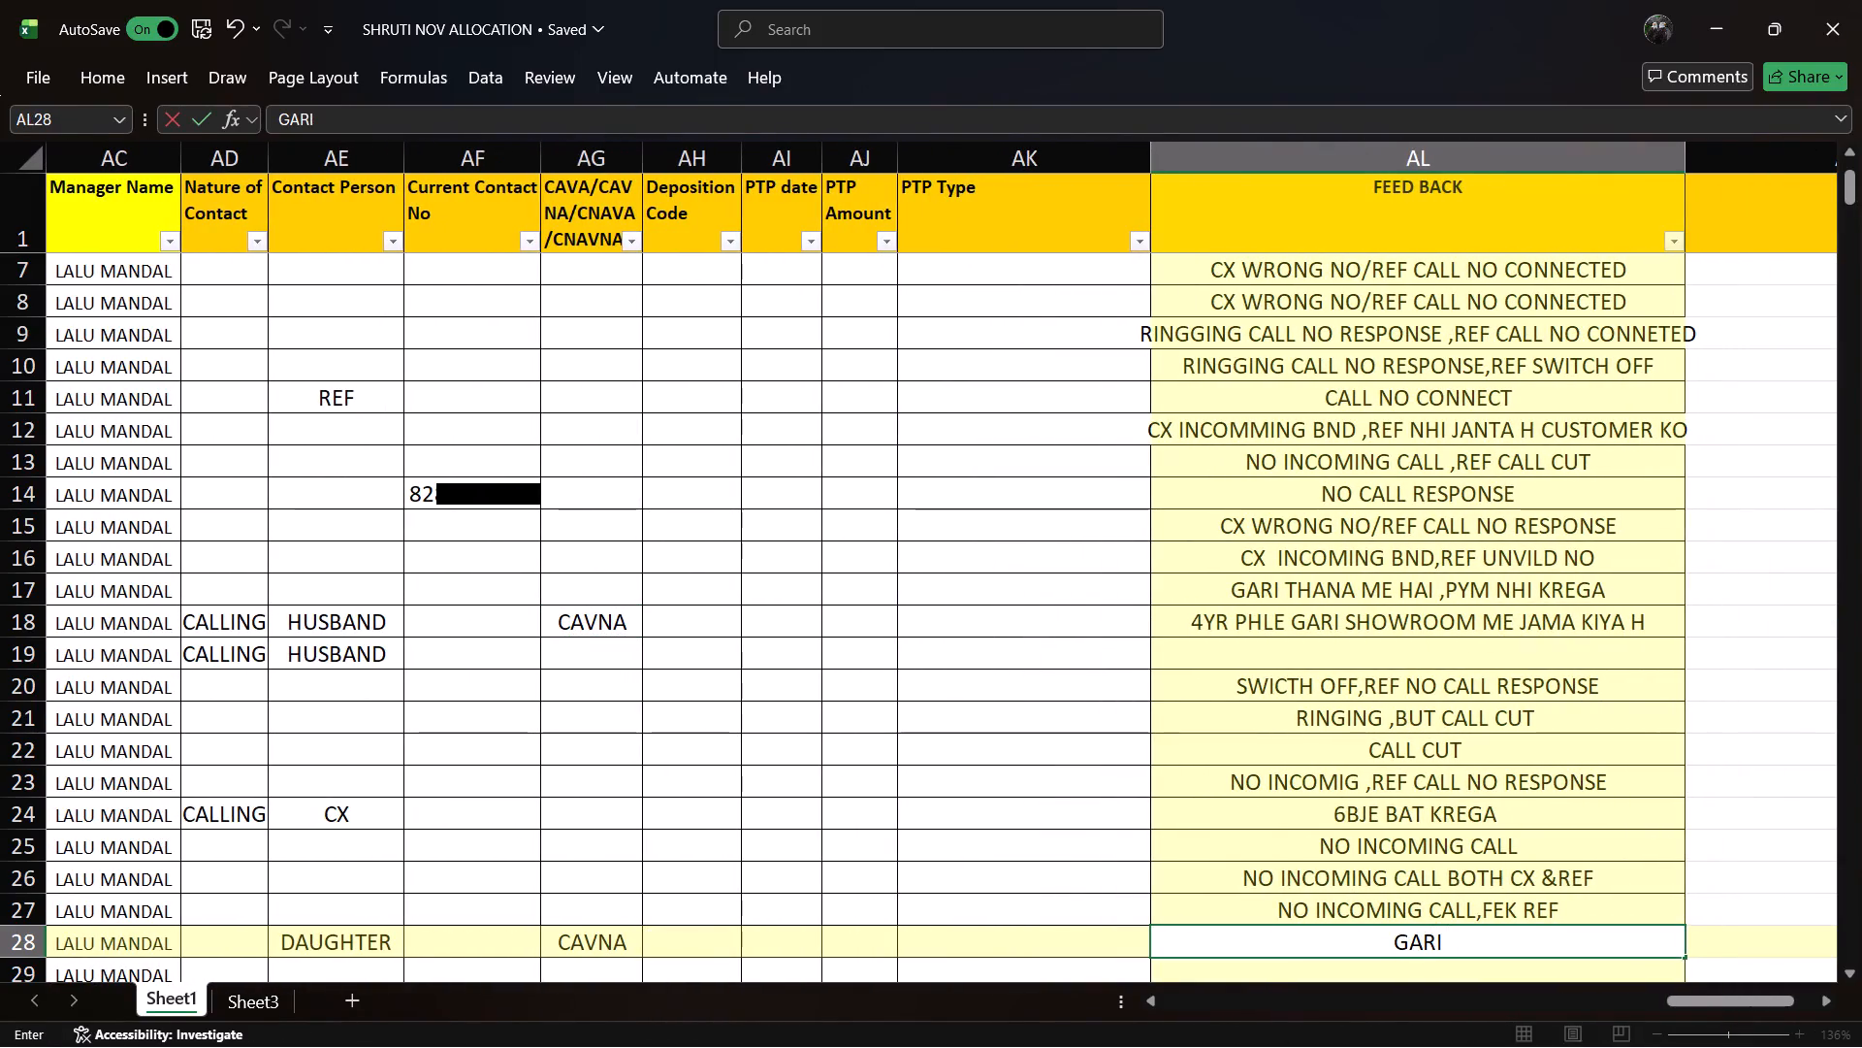
text(CHHOR)
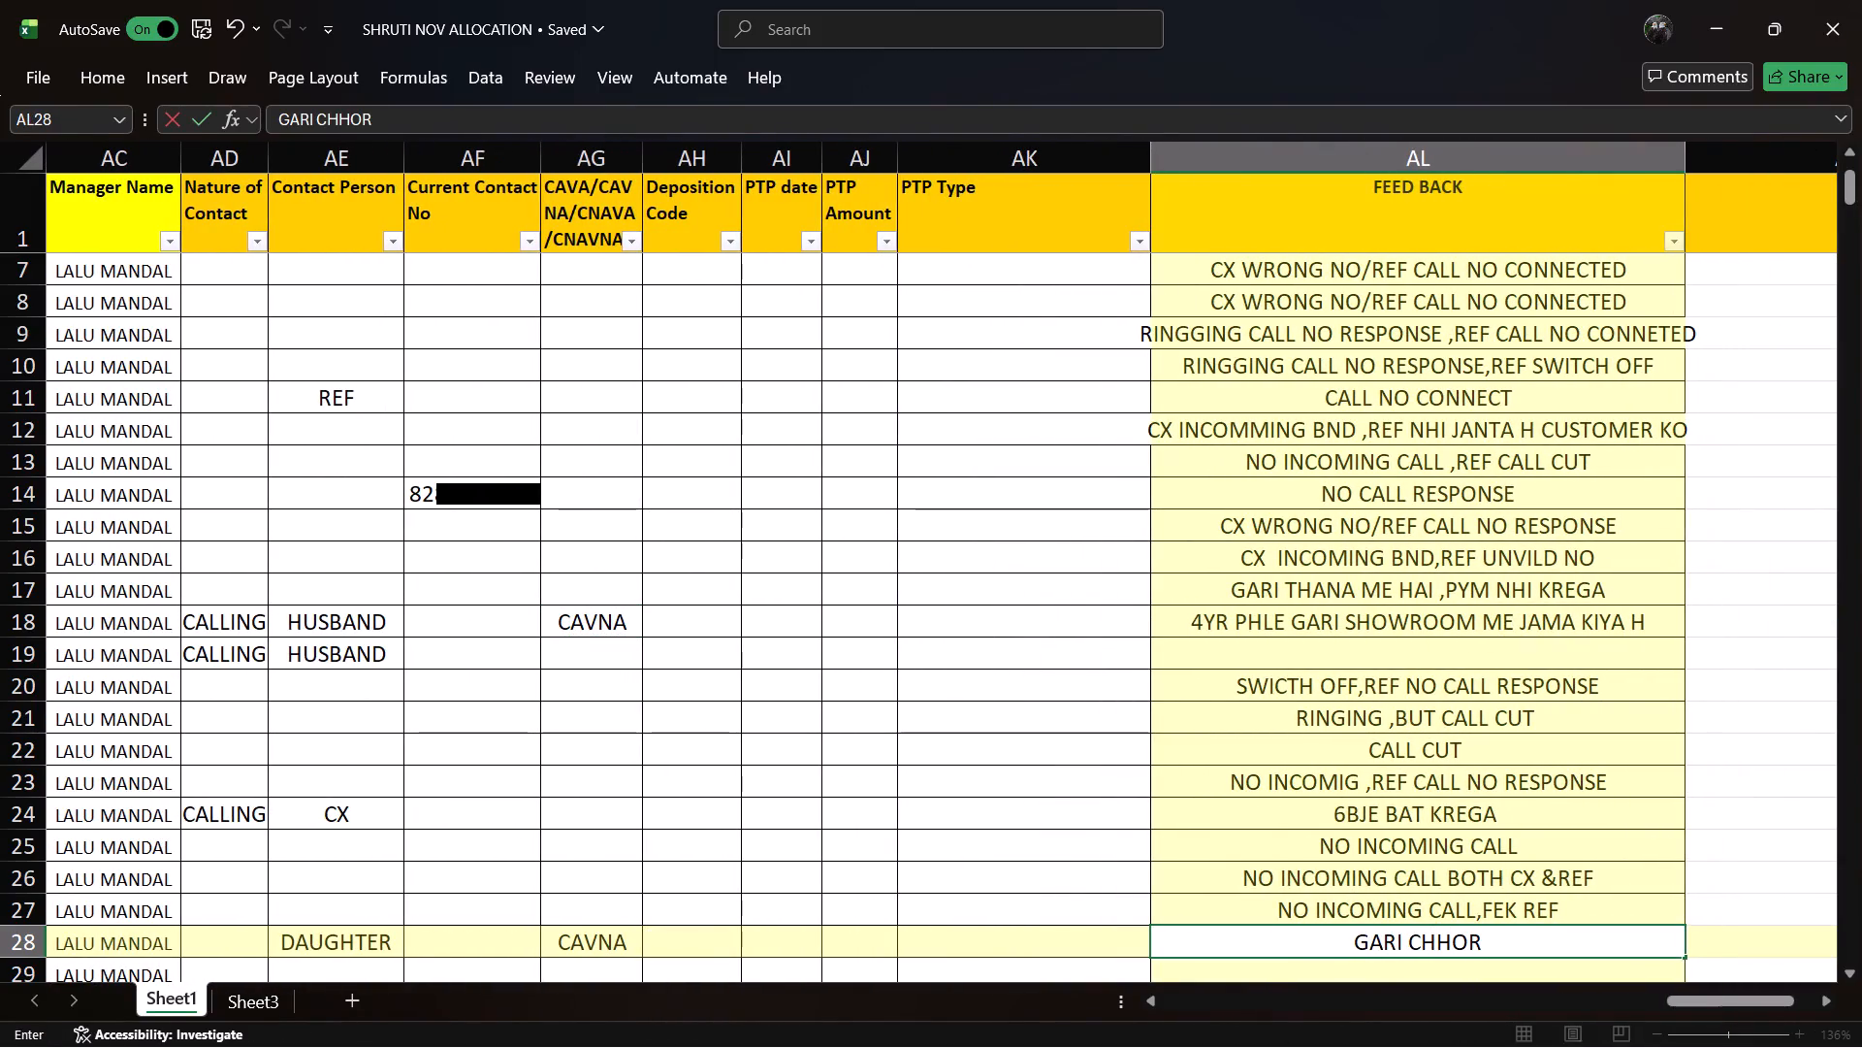
text(I HO GY A)
key(BackSpace)
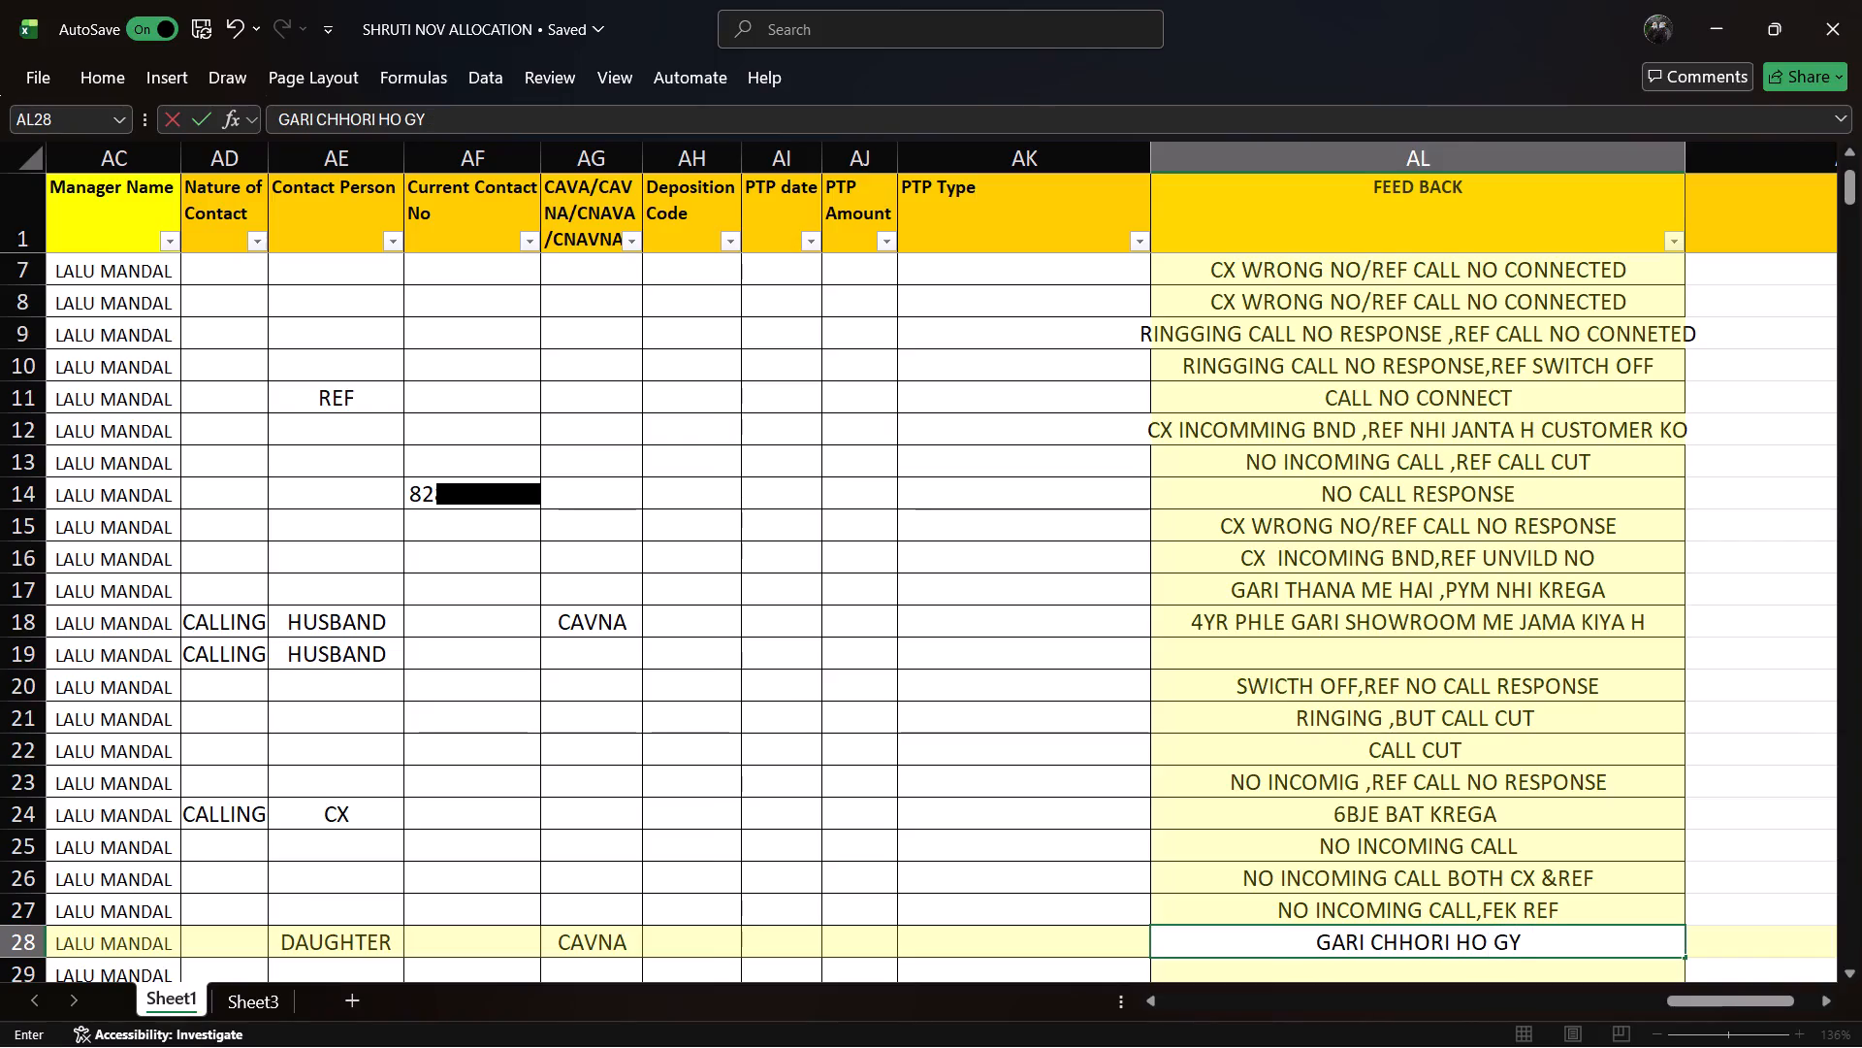
key(BackSpace)
text(A HAI)
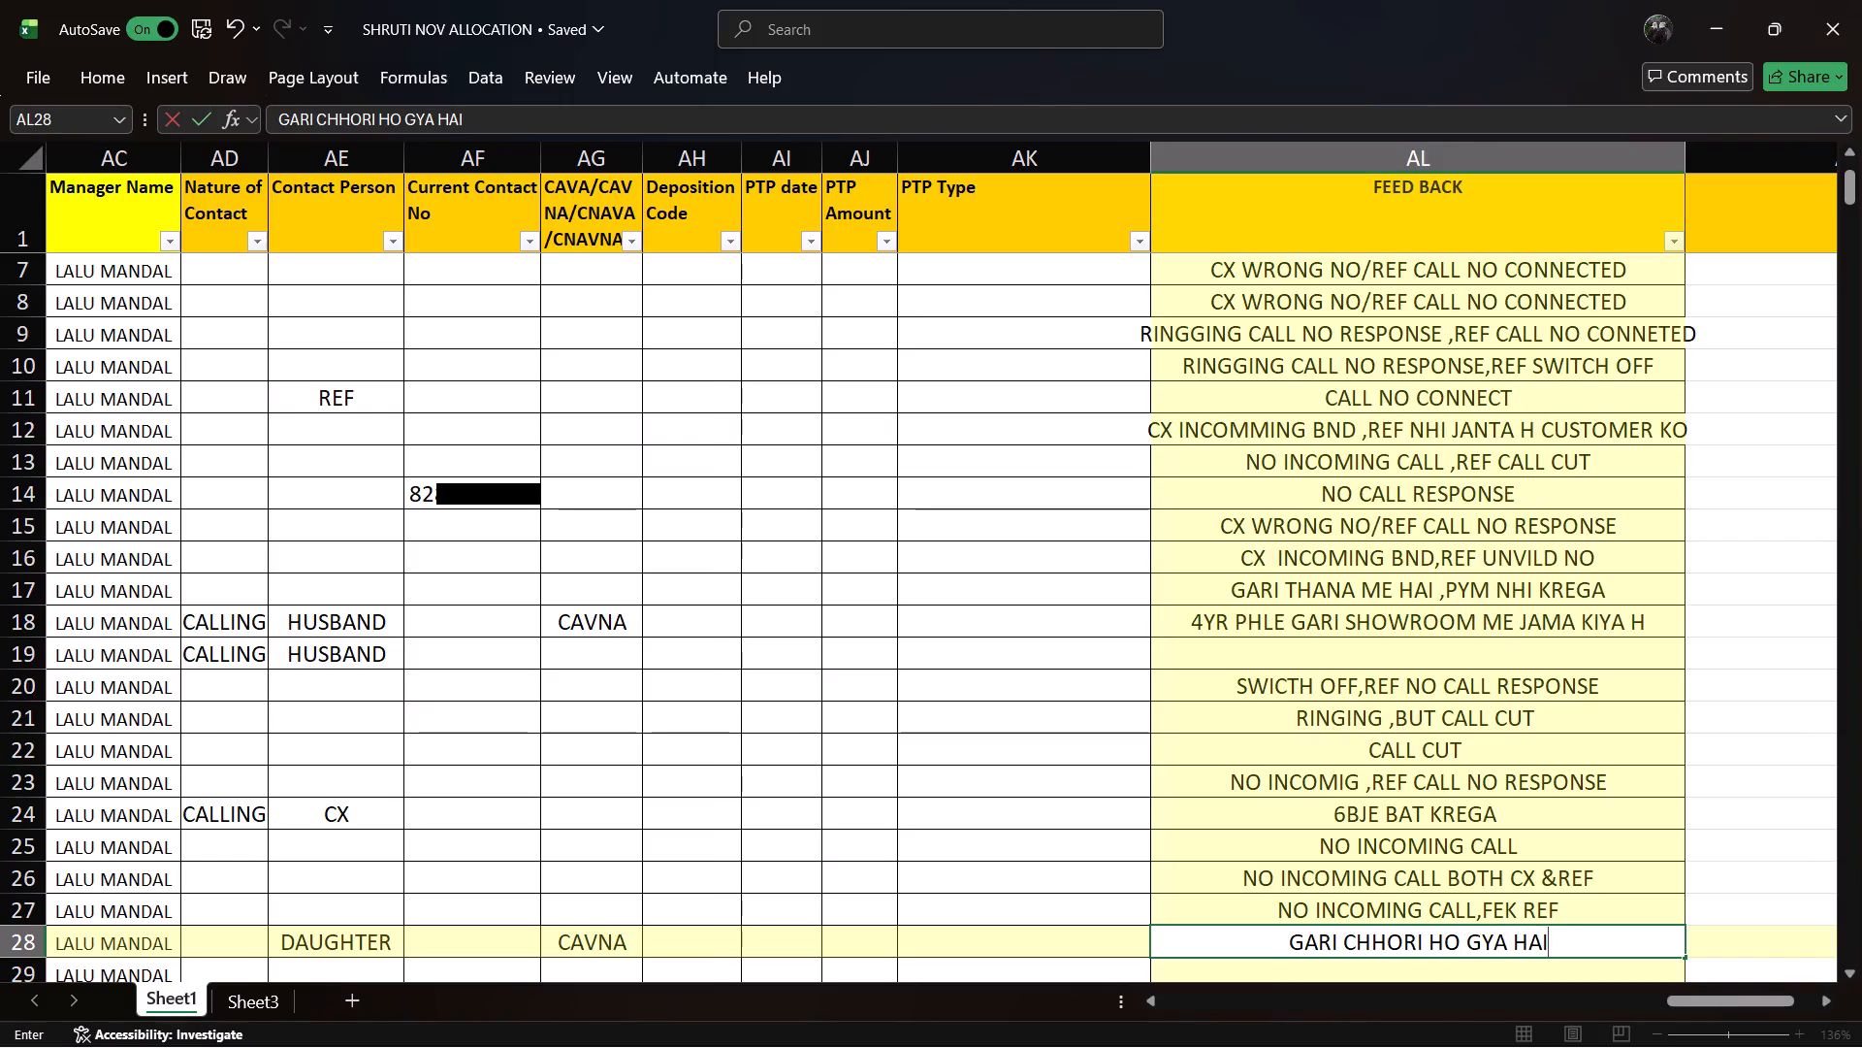
key(Left)
key(Left)
key(Left)
key(Left)
key(Left)
key(Left)
key(Left)
key(Left)
key(Left)
key(Left)
key(Left)
key(Left)
key(Left)
key(Left)
key(Left)
key(Left)
key(Left)
key(Left)
key(Left)
key(Left)
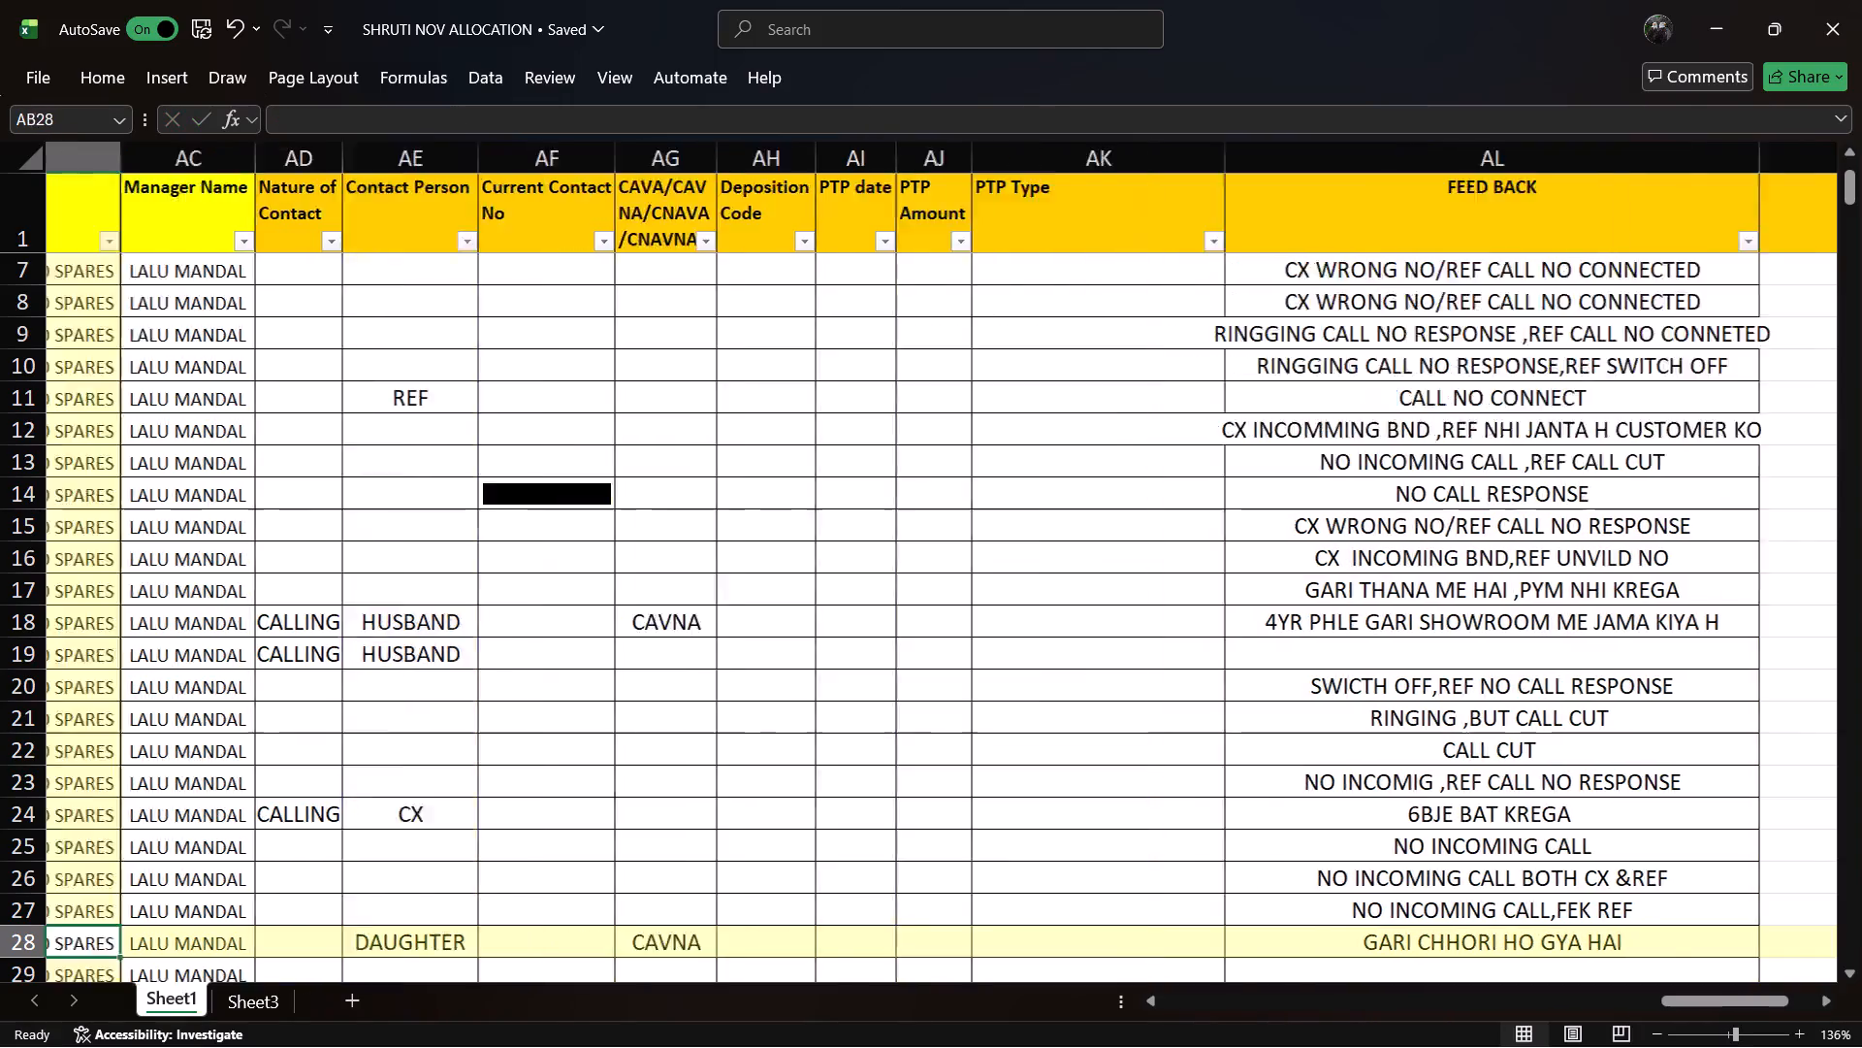
key(ctrl+s)
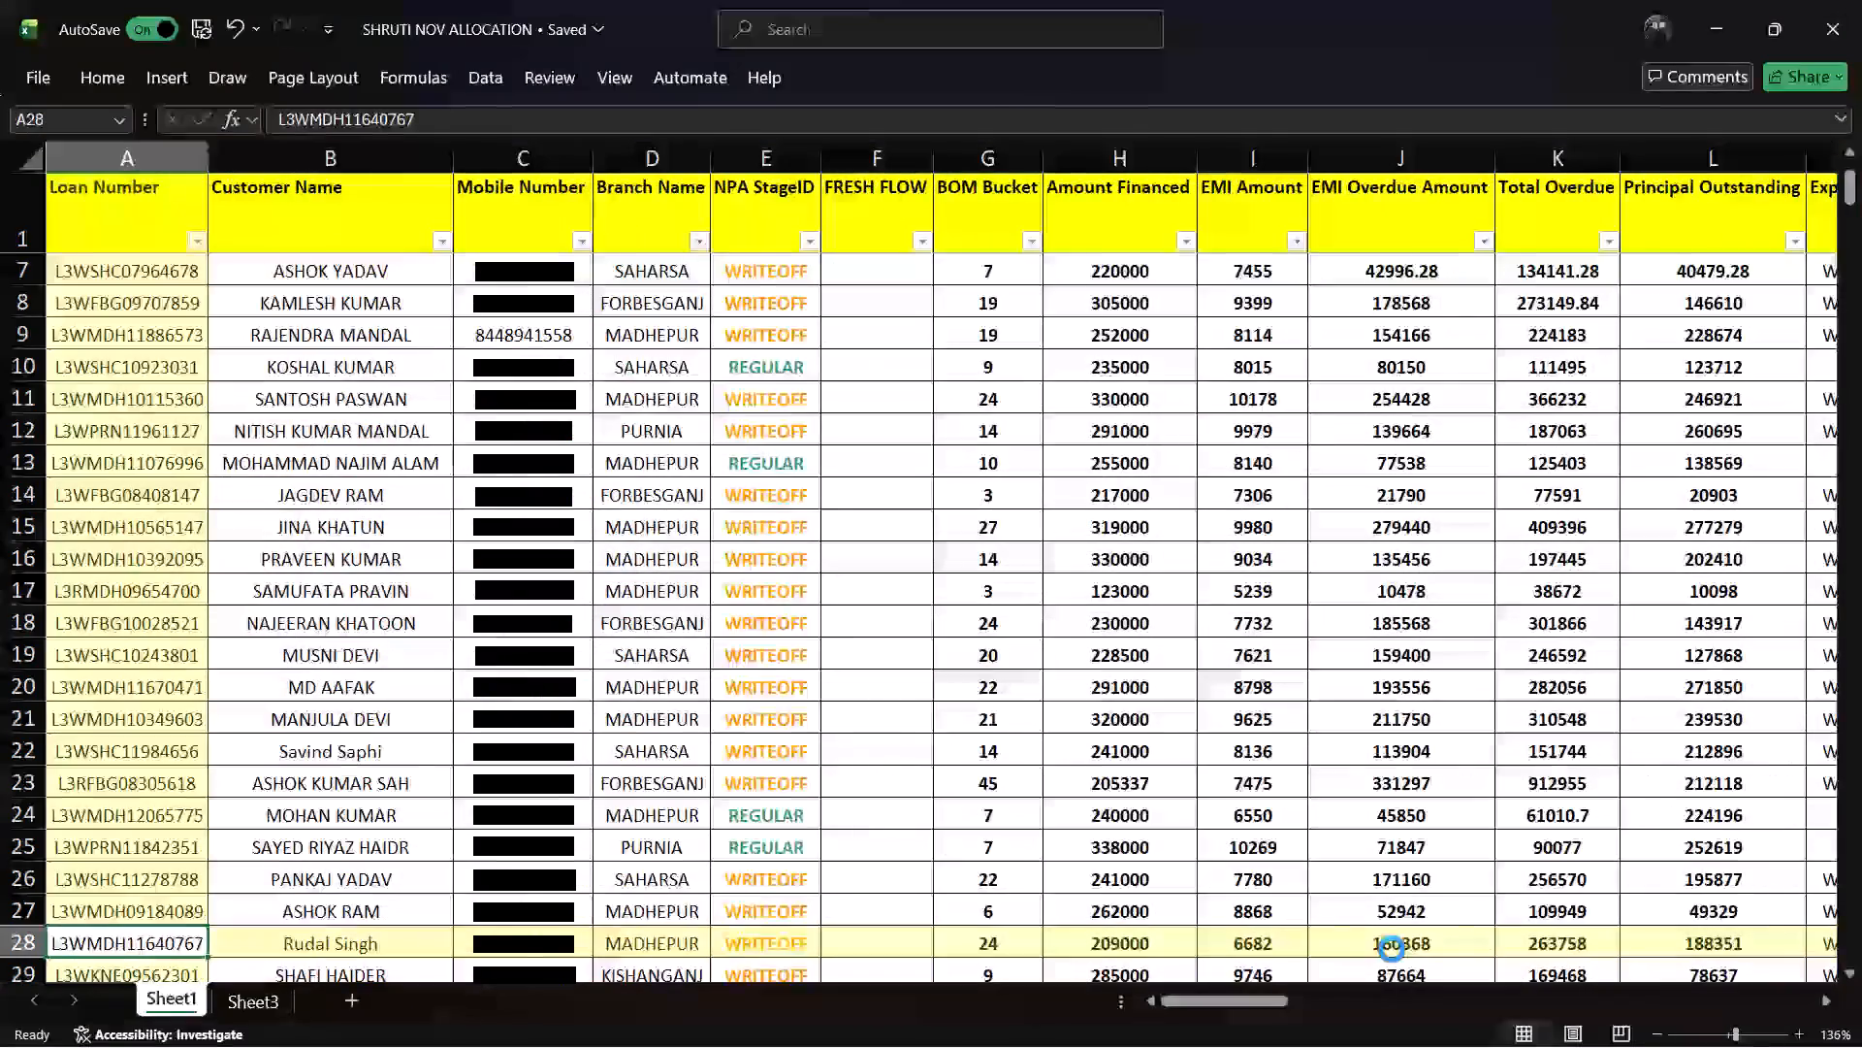
click(1392, 949)
key(ctrl+s)
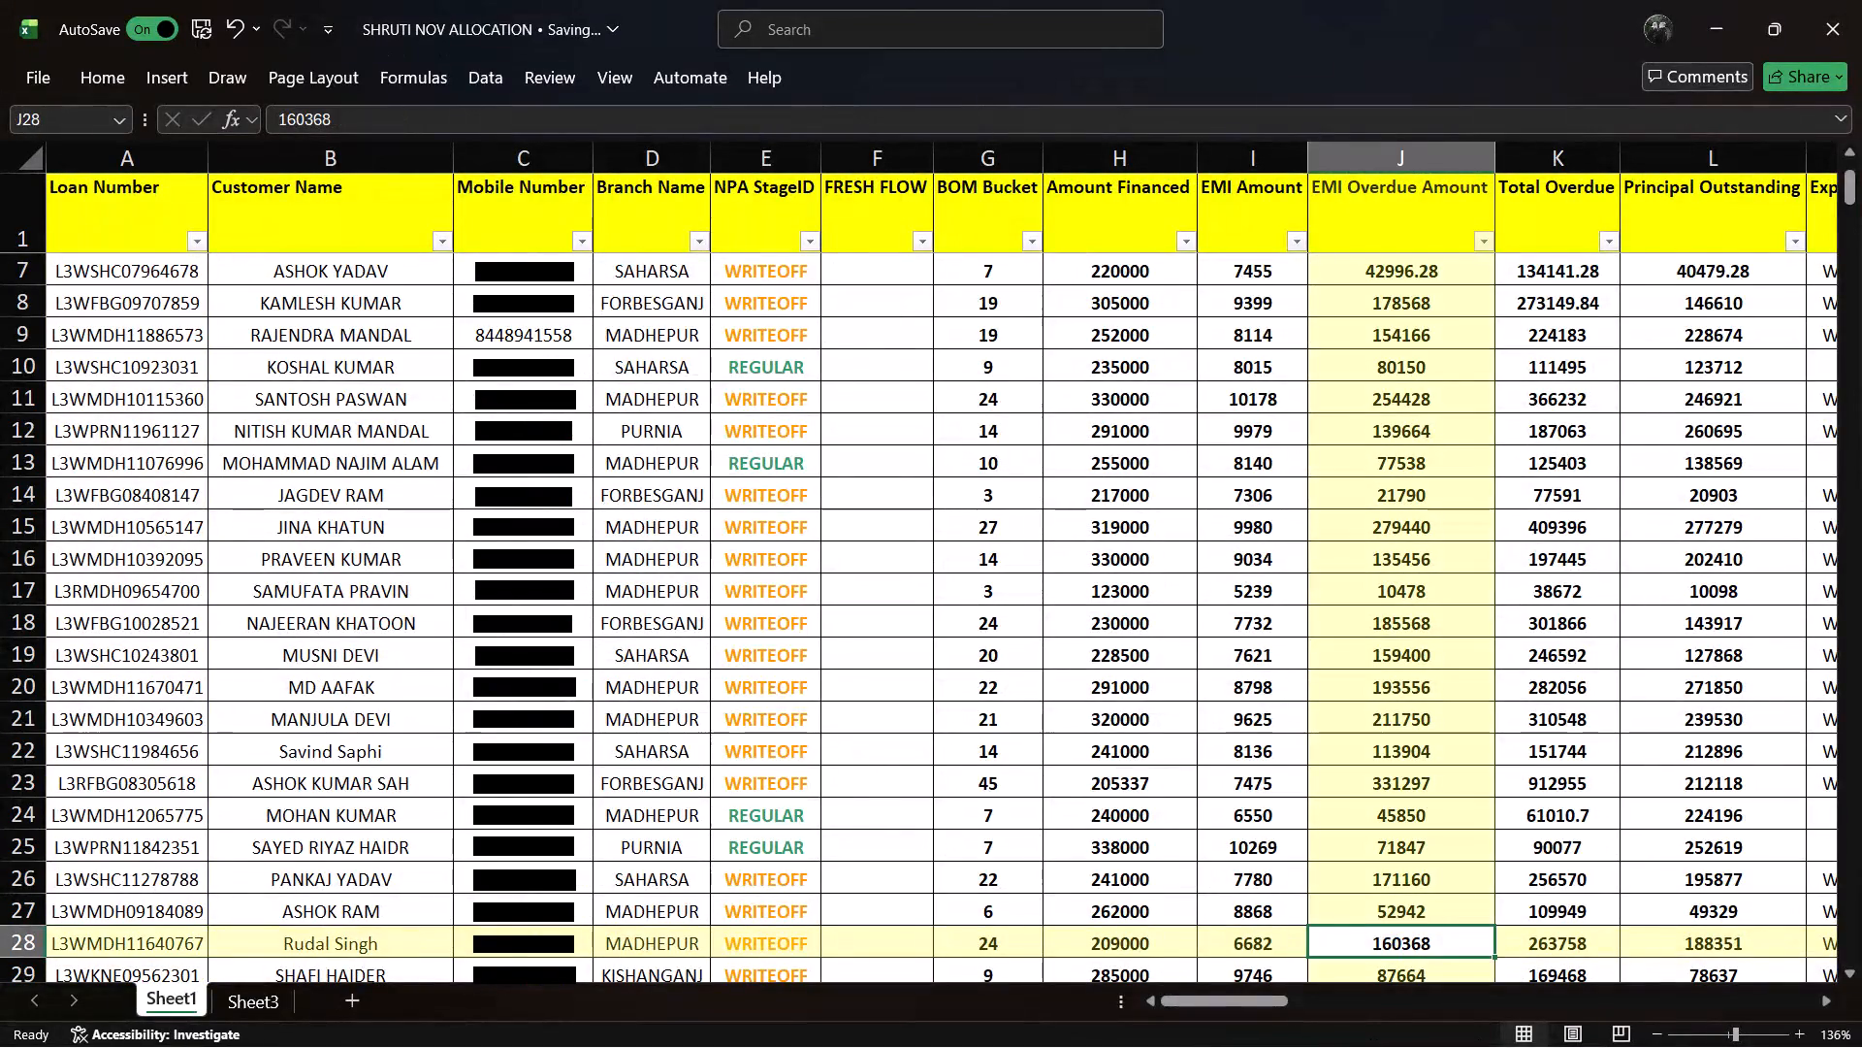
Go to the row 29 record and check the customer's name and mobile number.
key(Down)
key(Right)
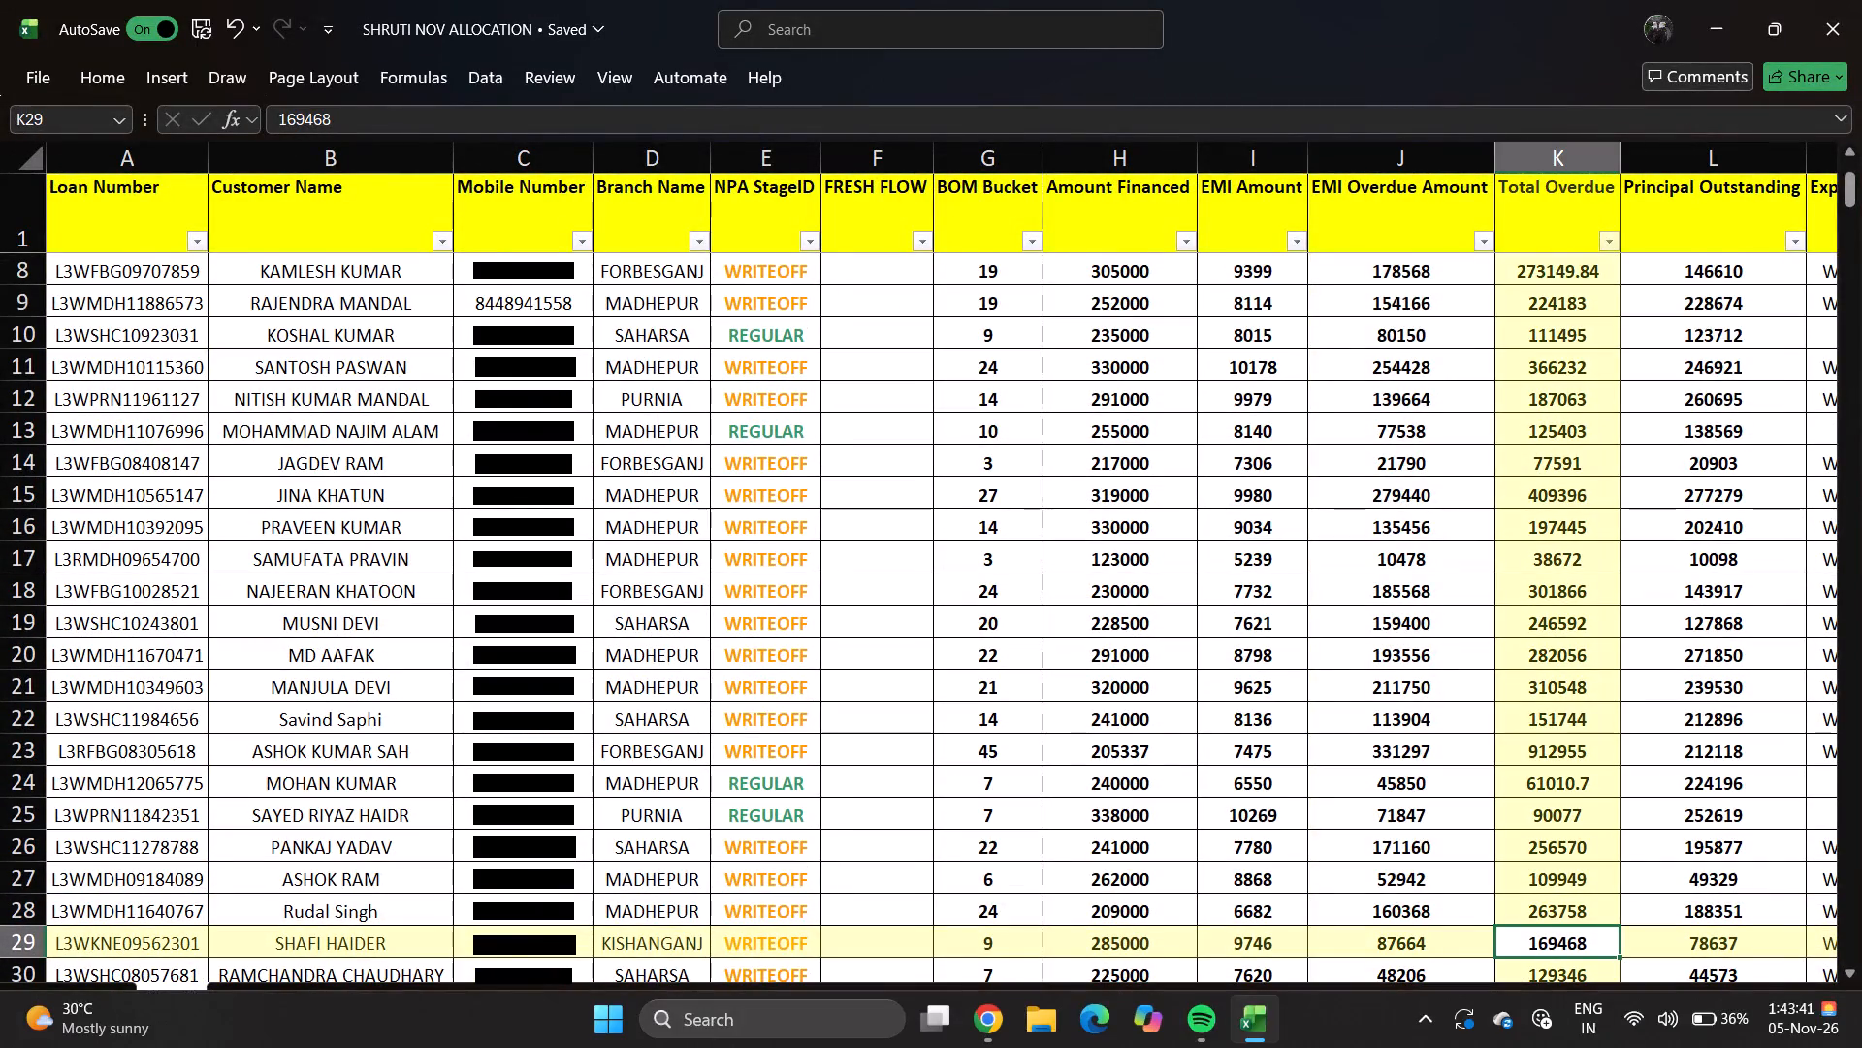
click(422, 919)
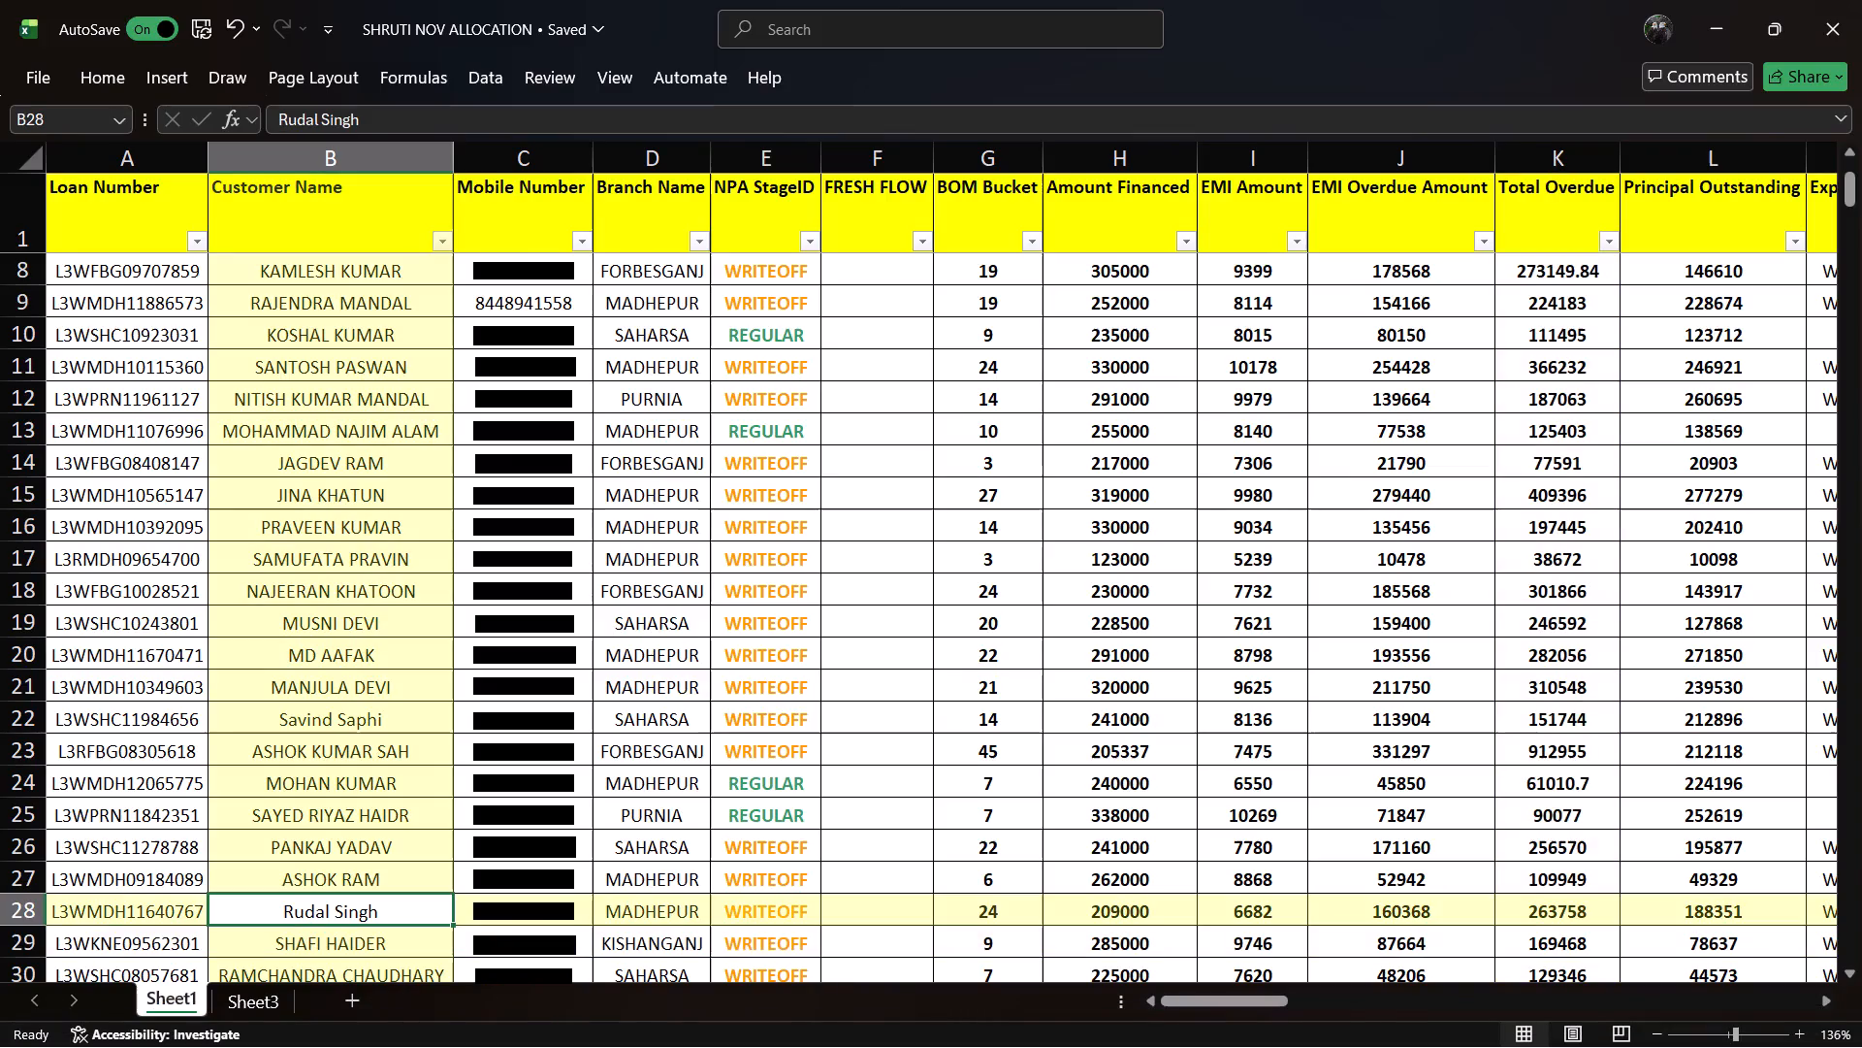
key(Down)
key(Right)
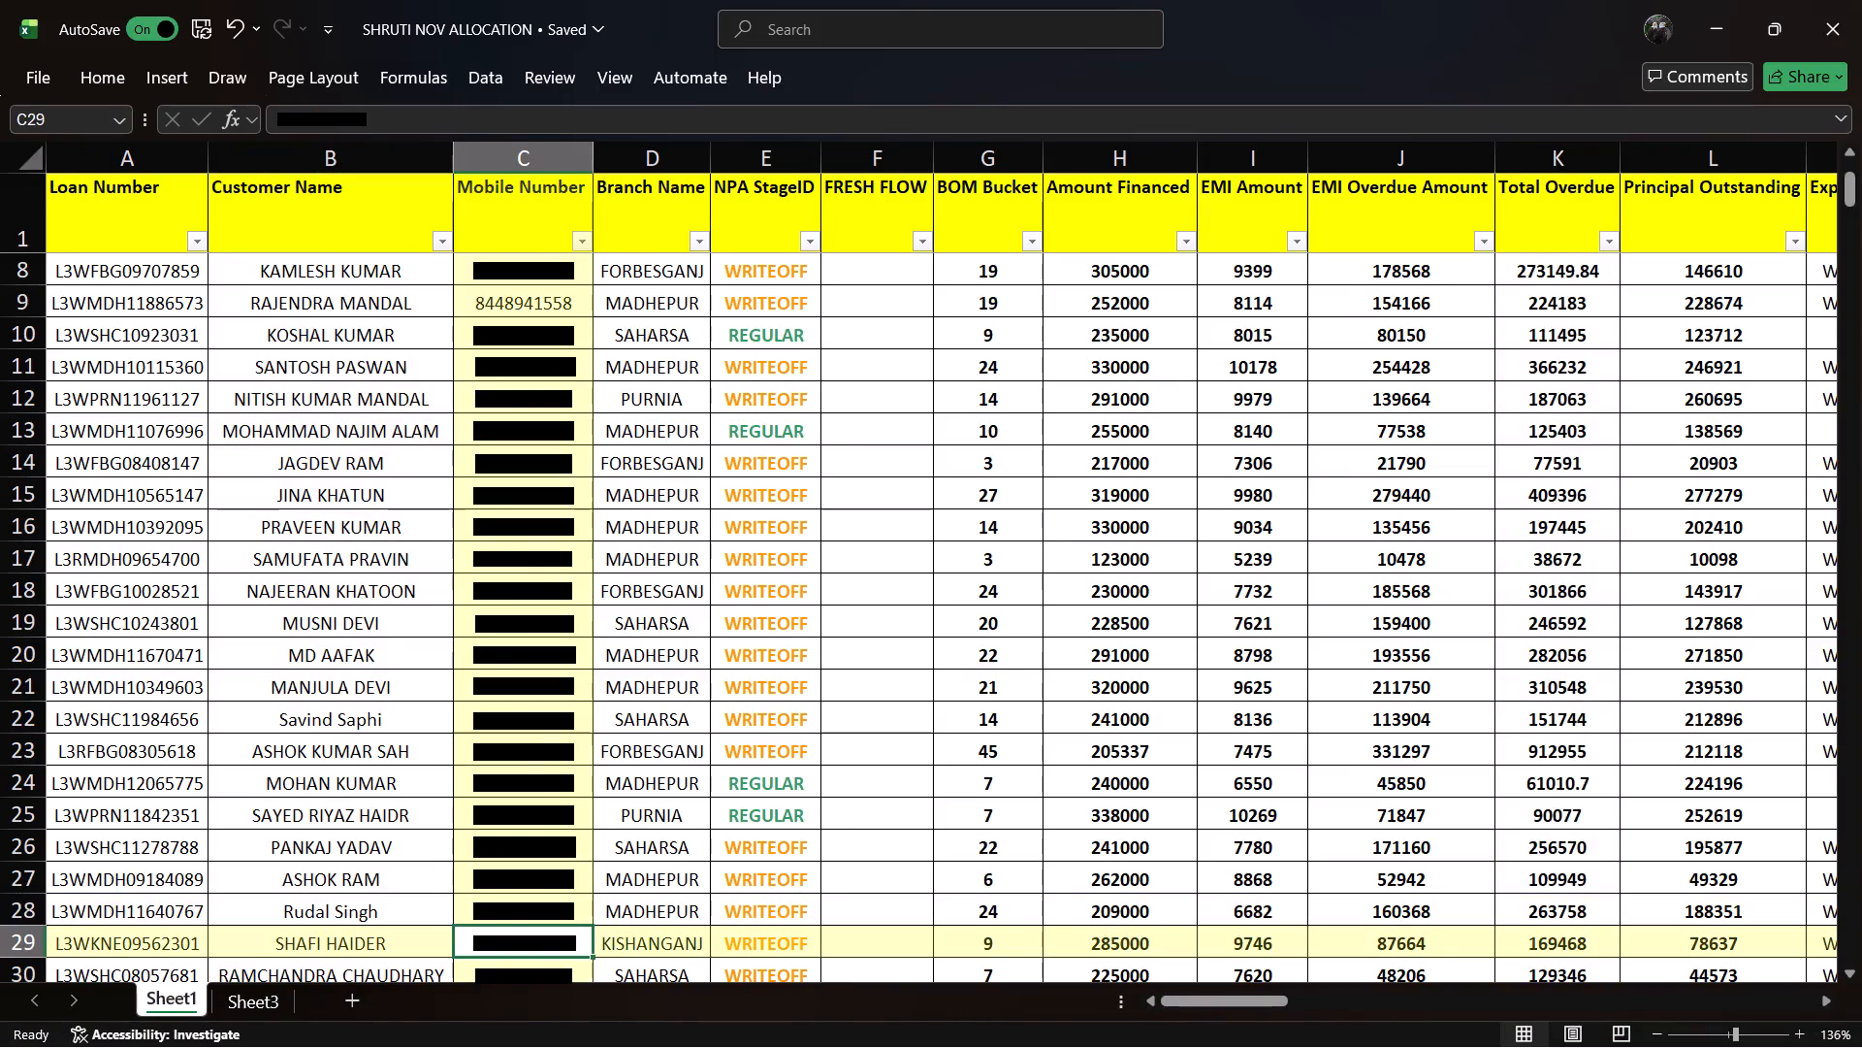
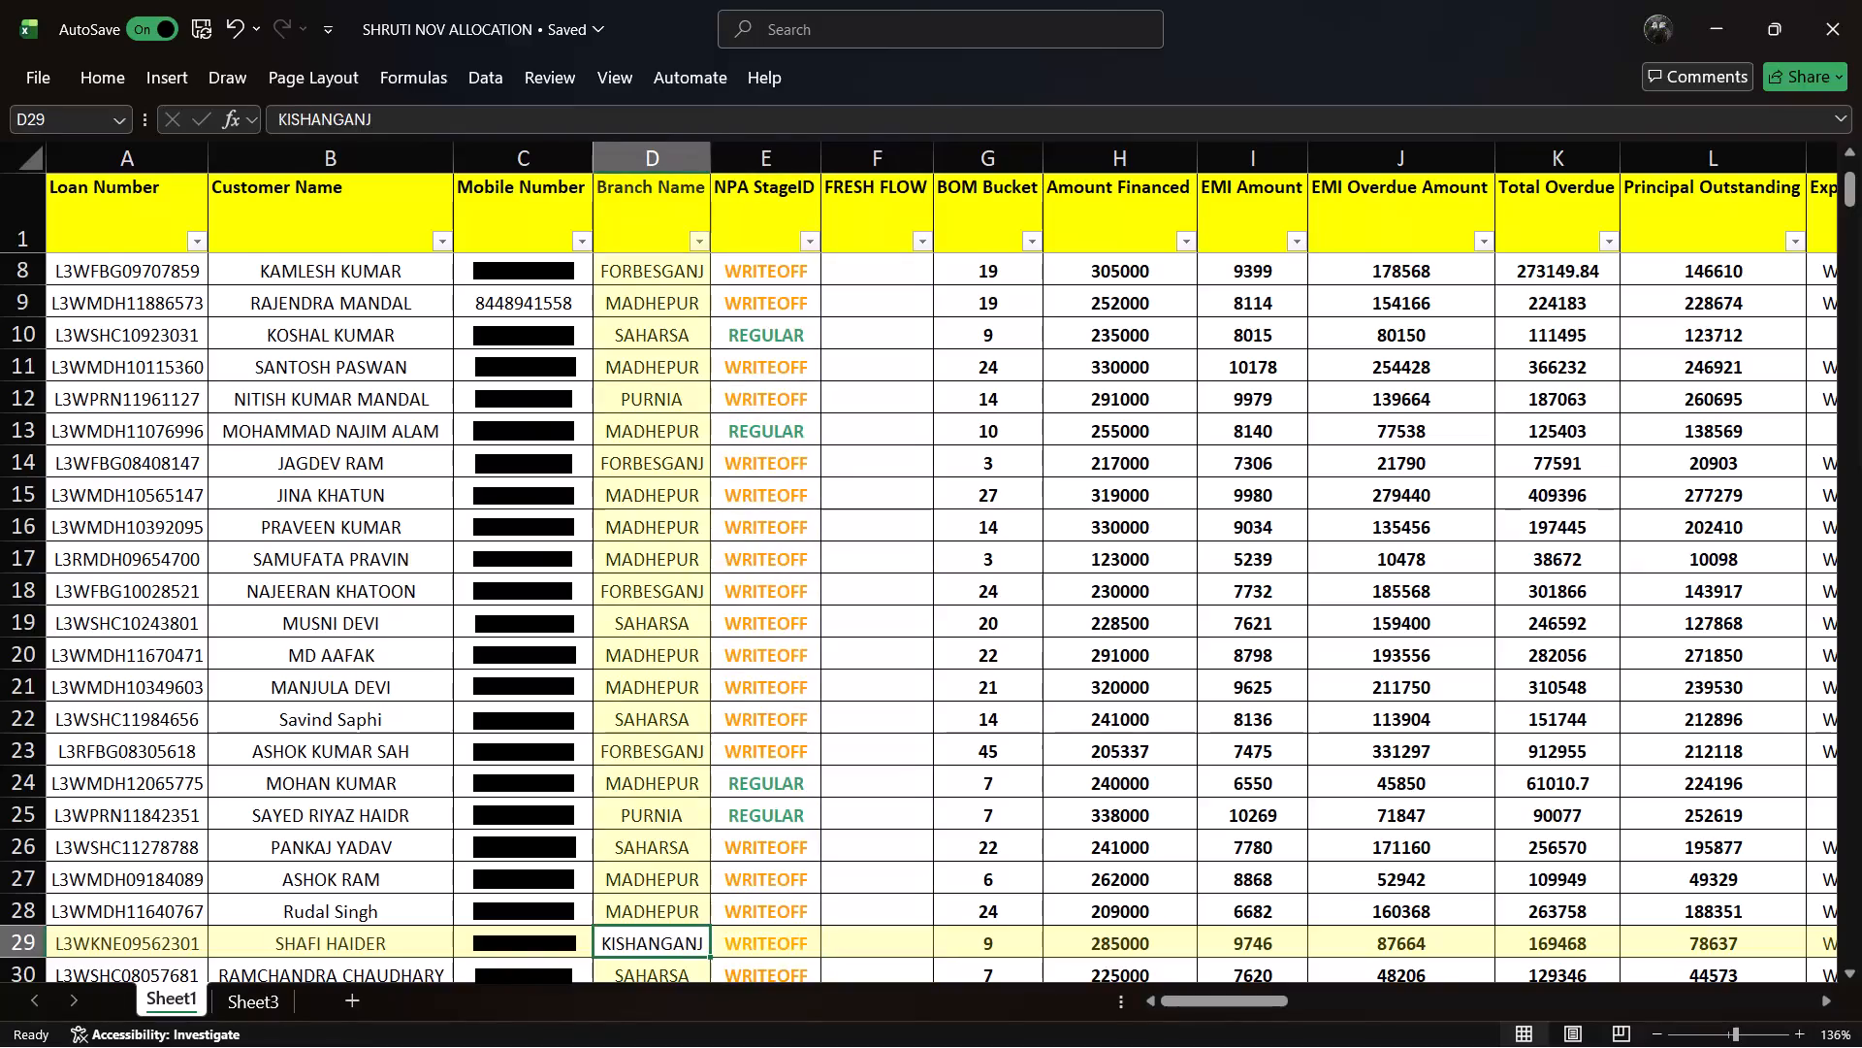
Review the row 29 record's loan amounts, vehicle details and reference contact across to the PTP columns.
key(Left)
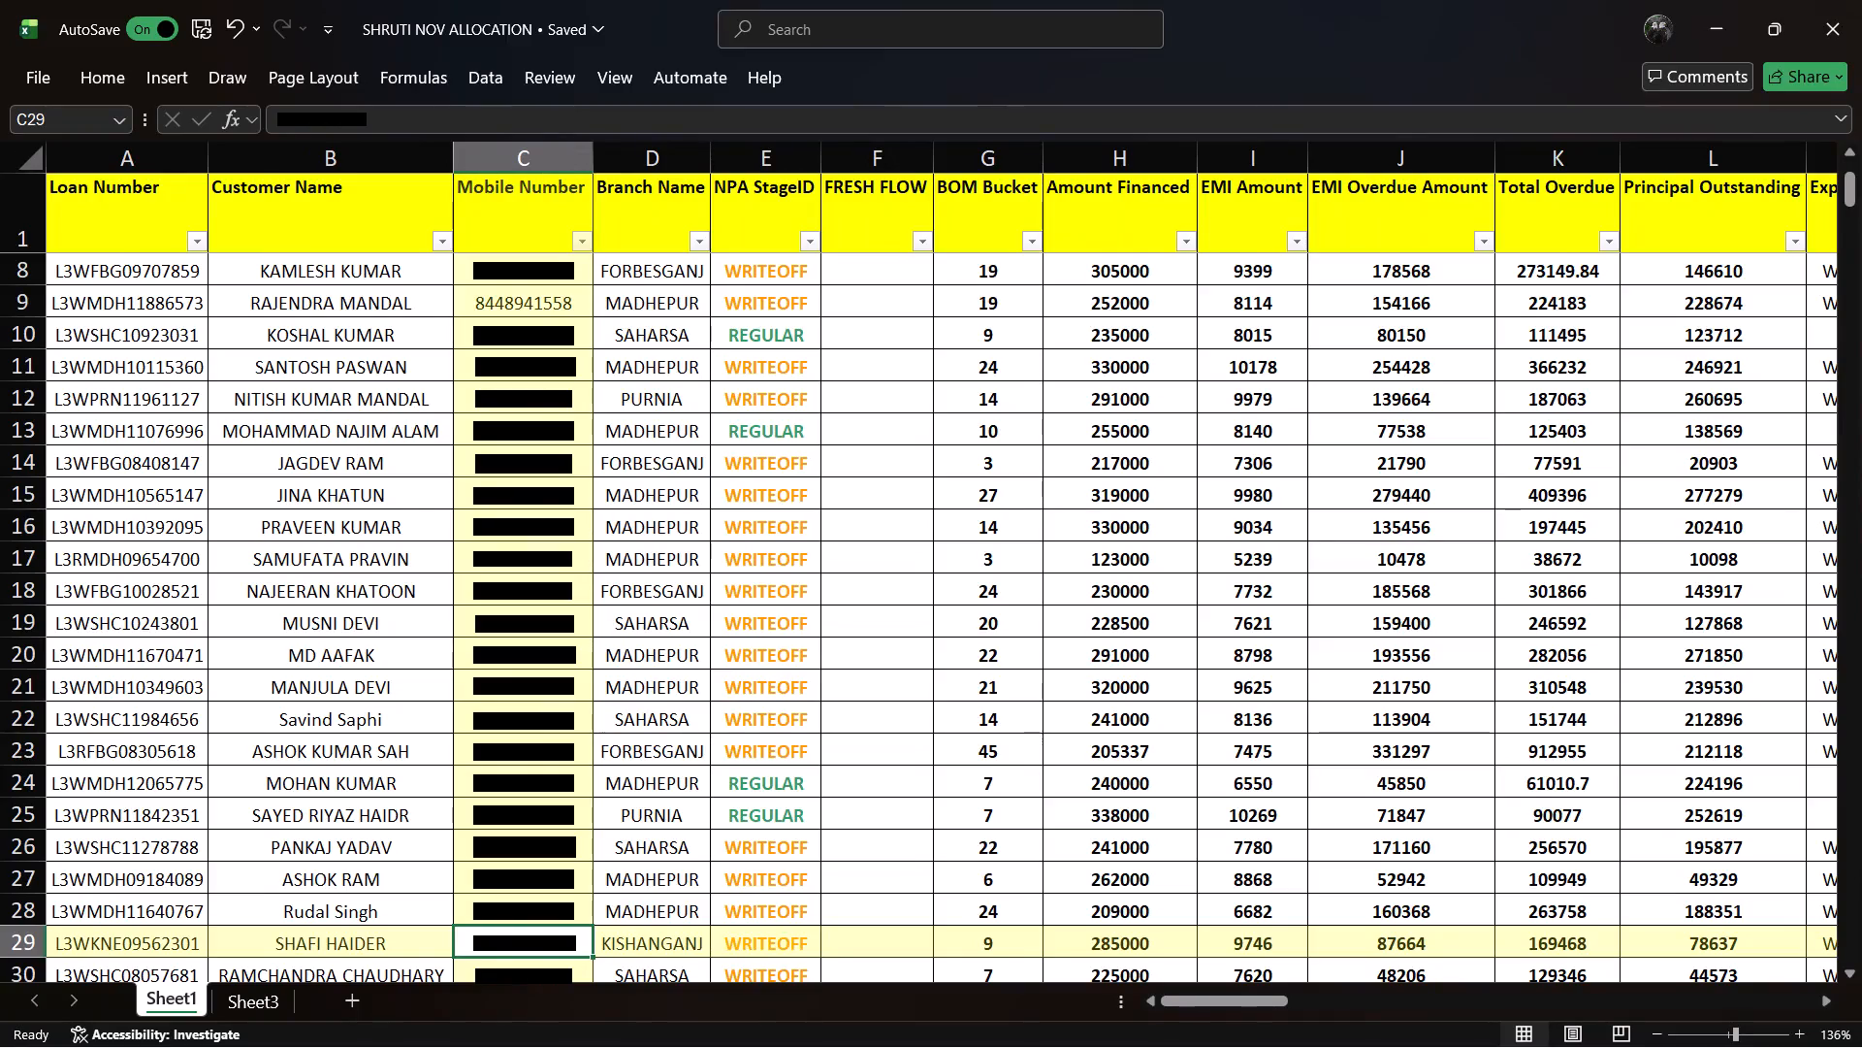
key(Right)
key(Right)
key(Right)
key(Right)
key(Right)
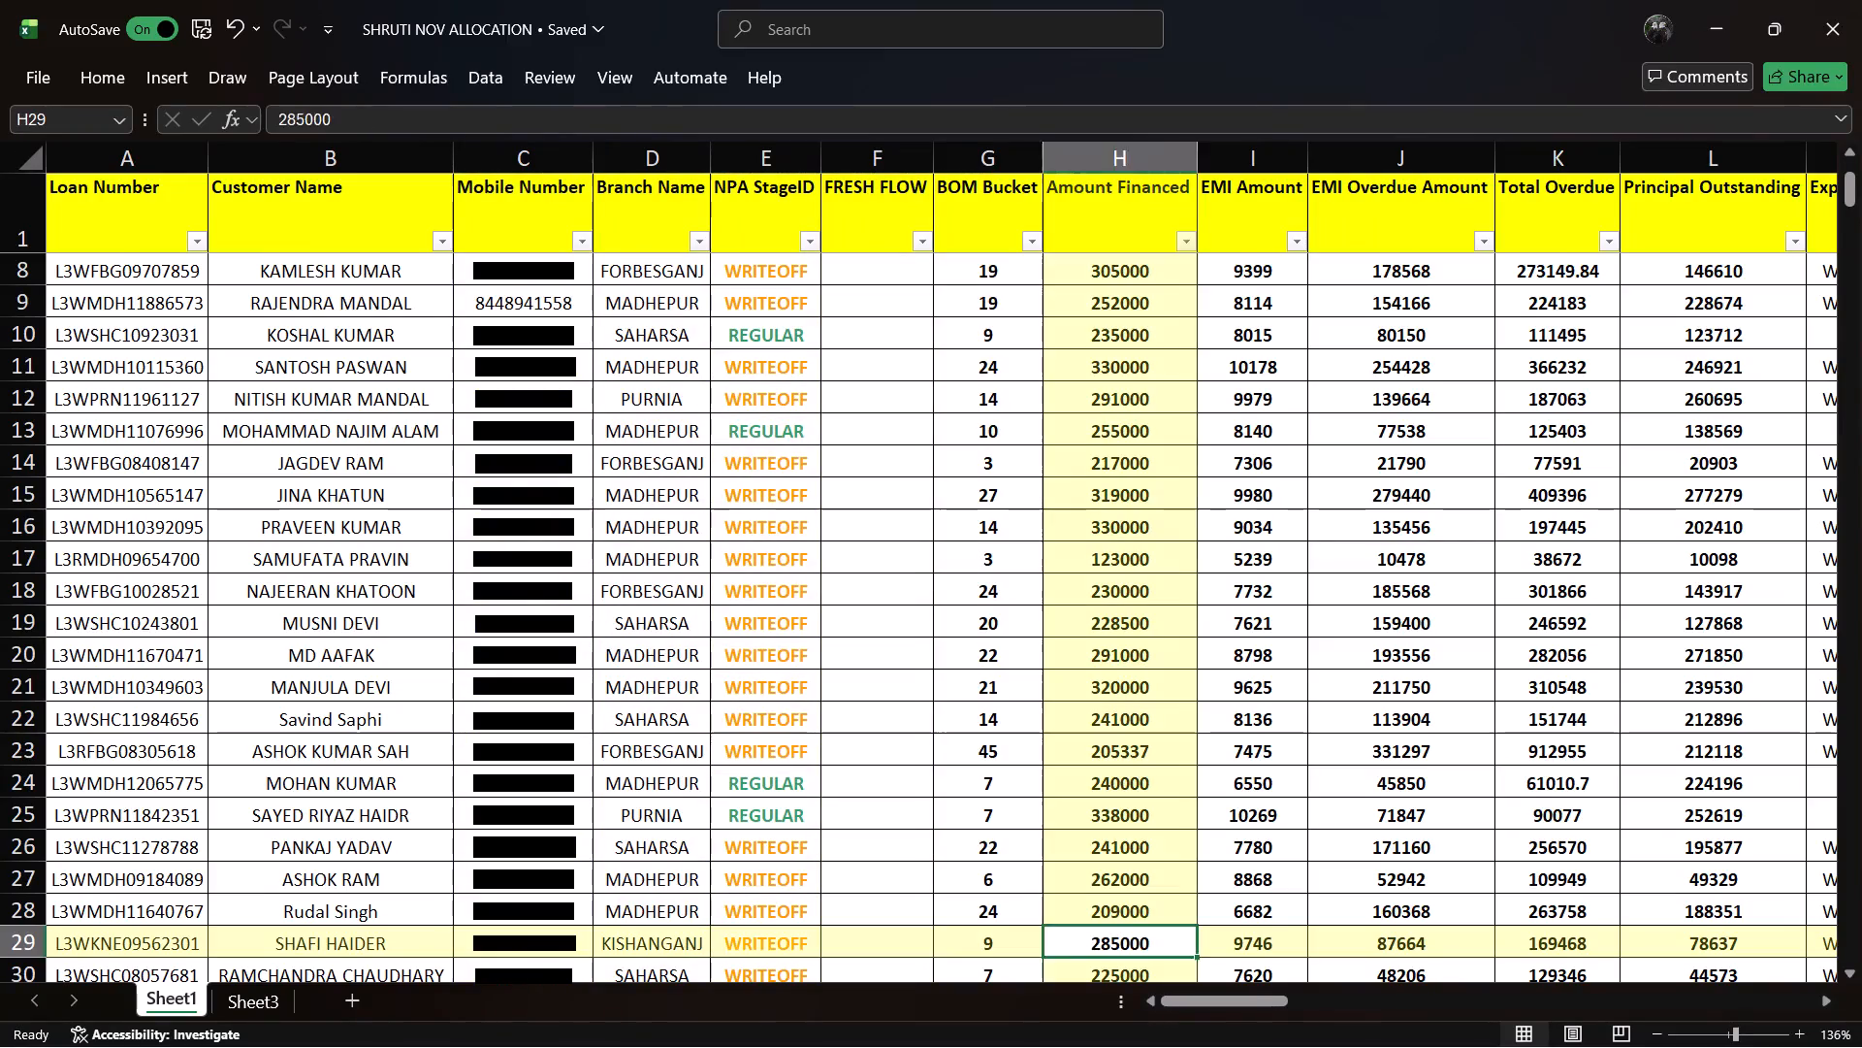
key(Right)
key(Right)
key(Right)
key(Right)
key(Right)
key(Right)
key(Right)
key(Right)
key(Right)
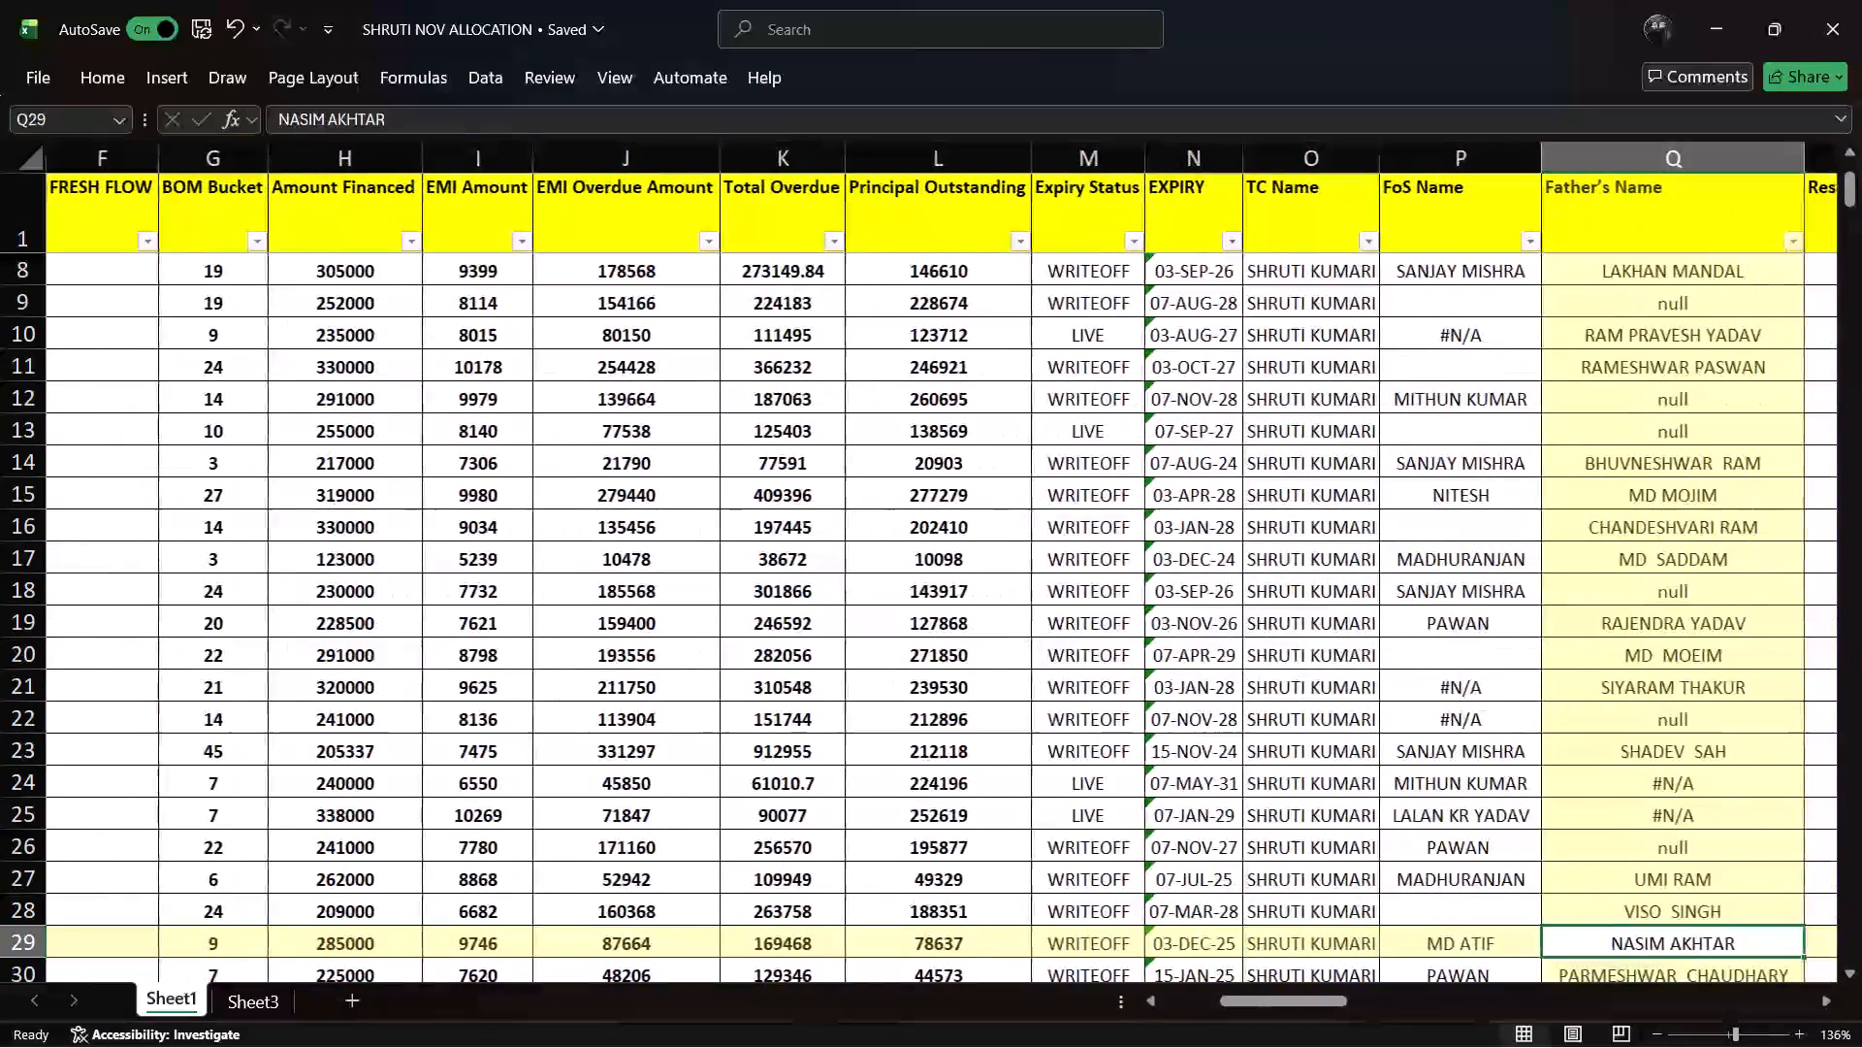
key(Right)
key(Right)
key(Right)
key(Right)
key(Right)
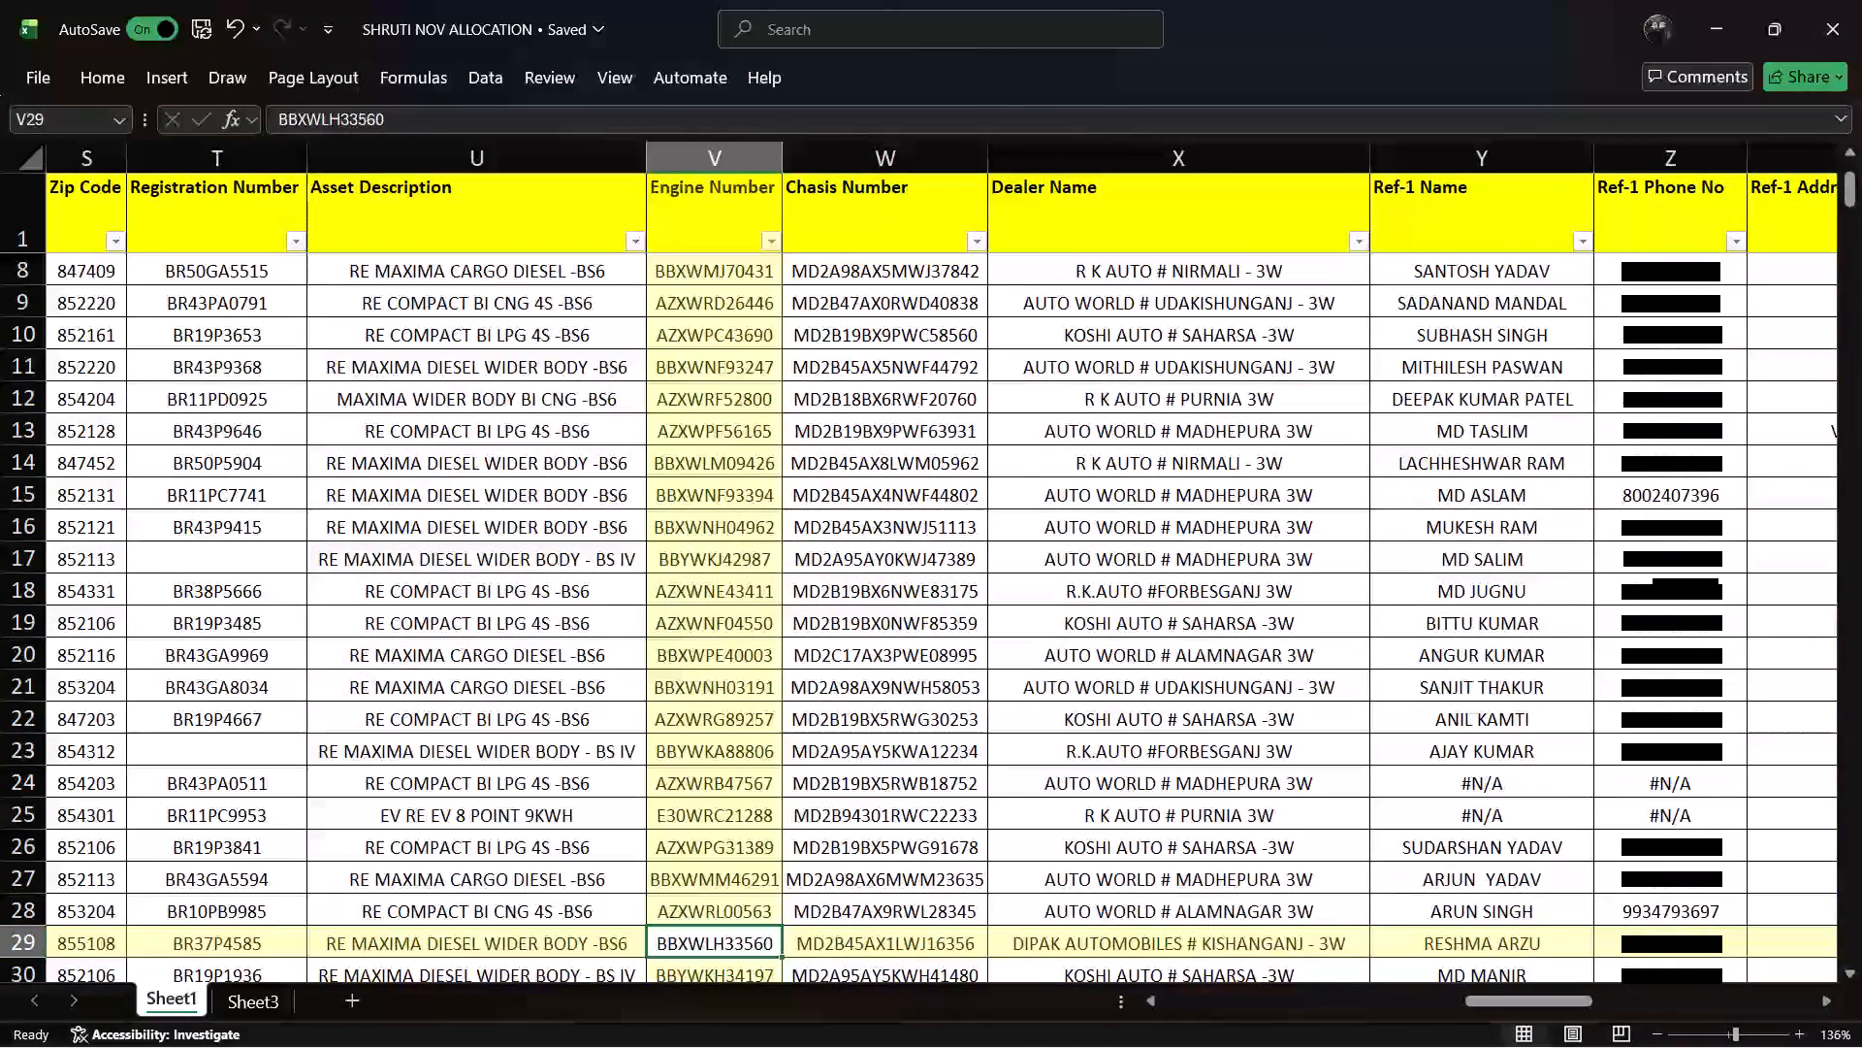
key(Right)
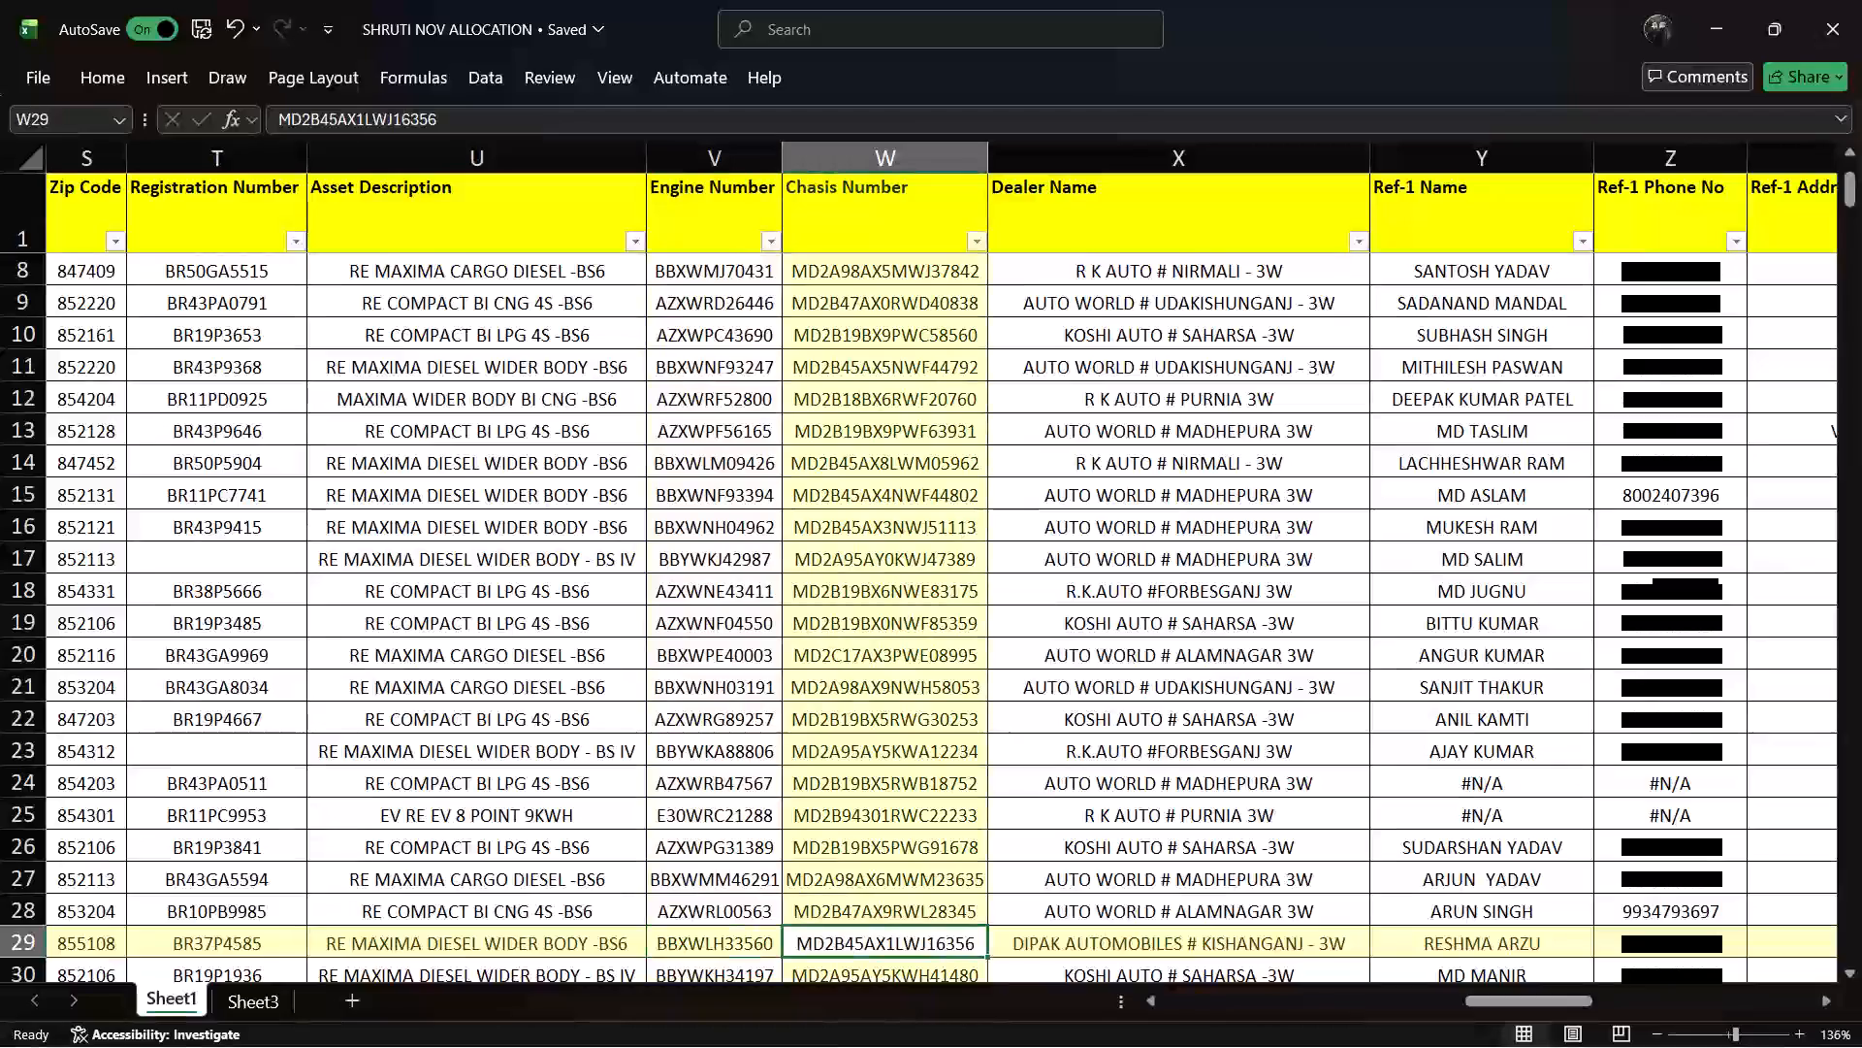
key(Right)
key(Right)
key(Right)
key(Right)
key(Right)
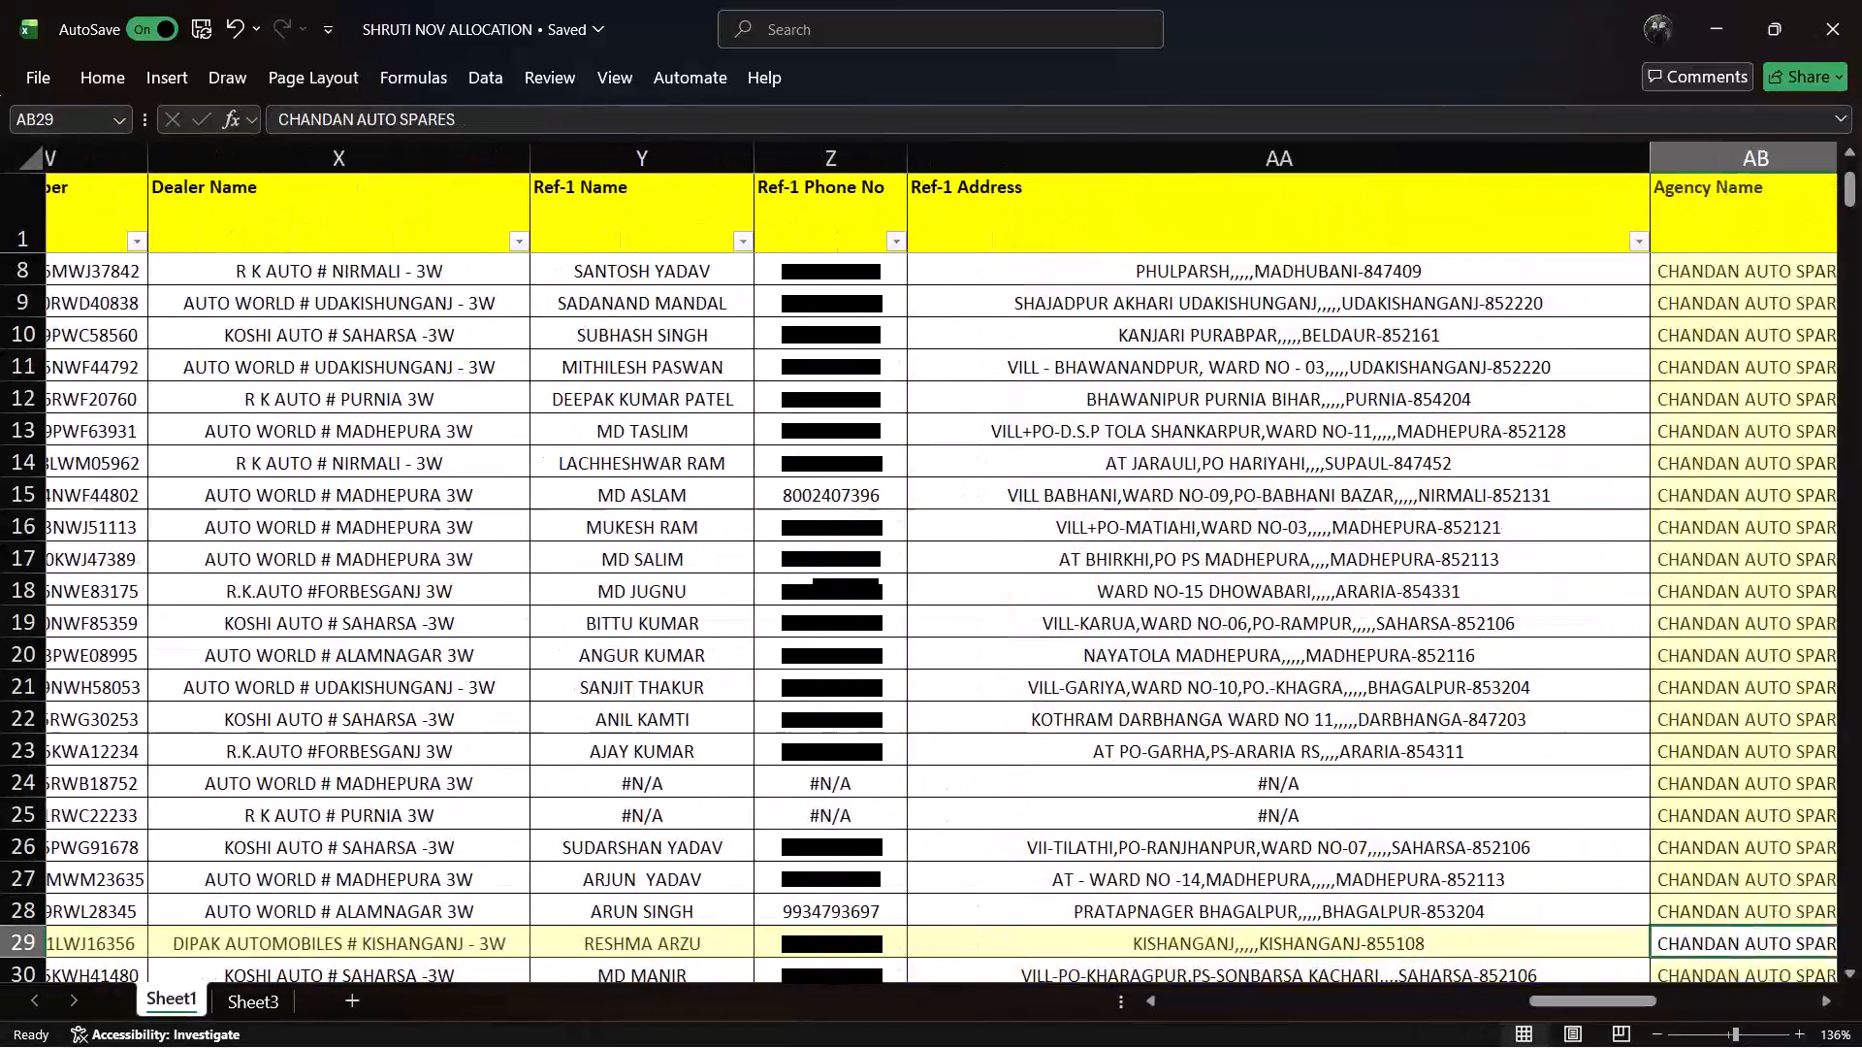
key(Right)
key(Right)
key(Right)
key(Right)
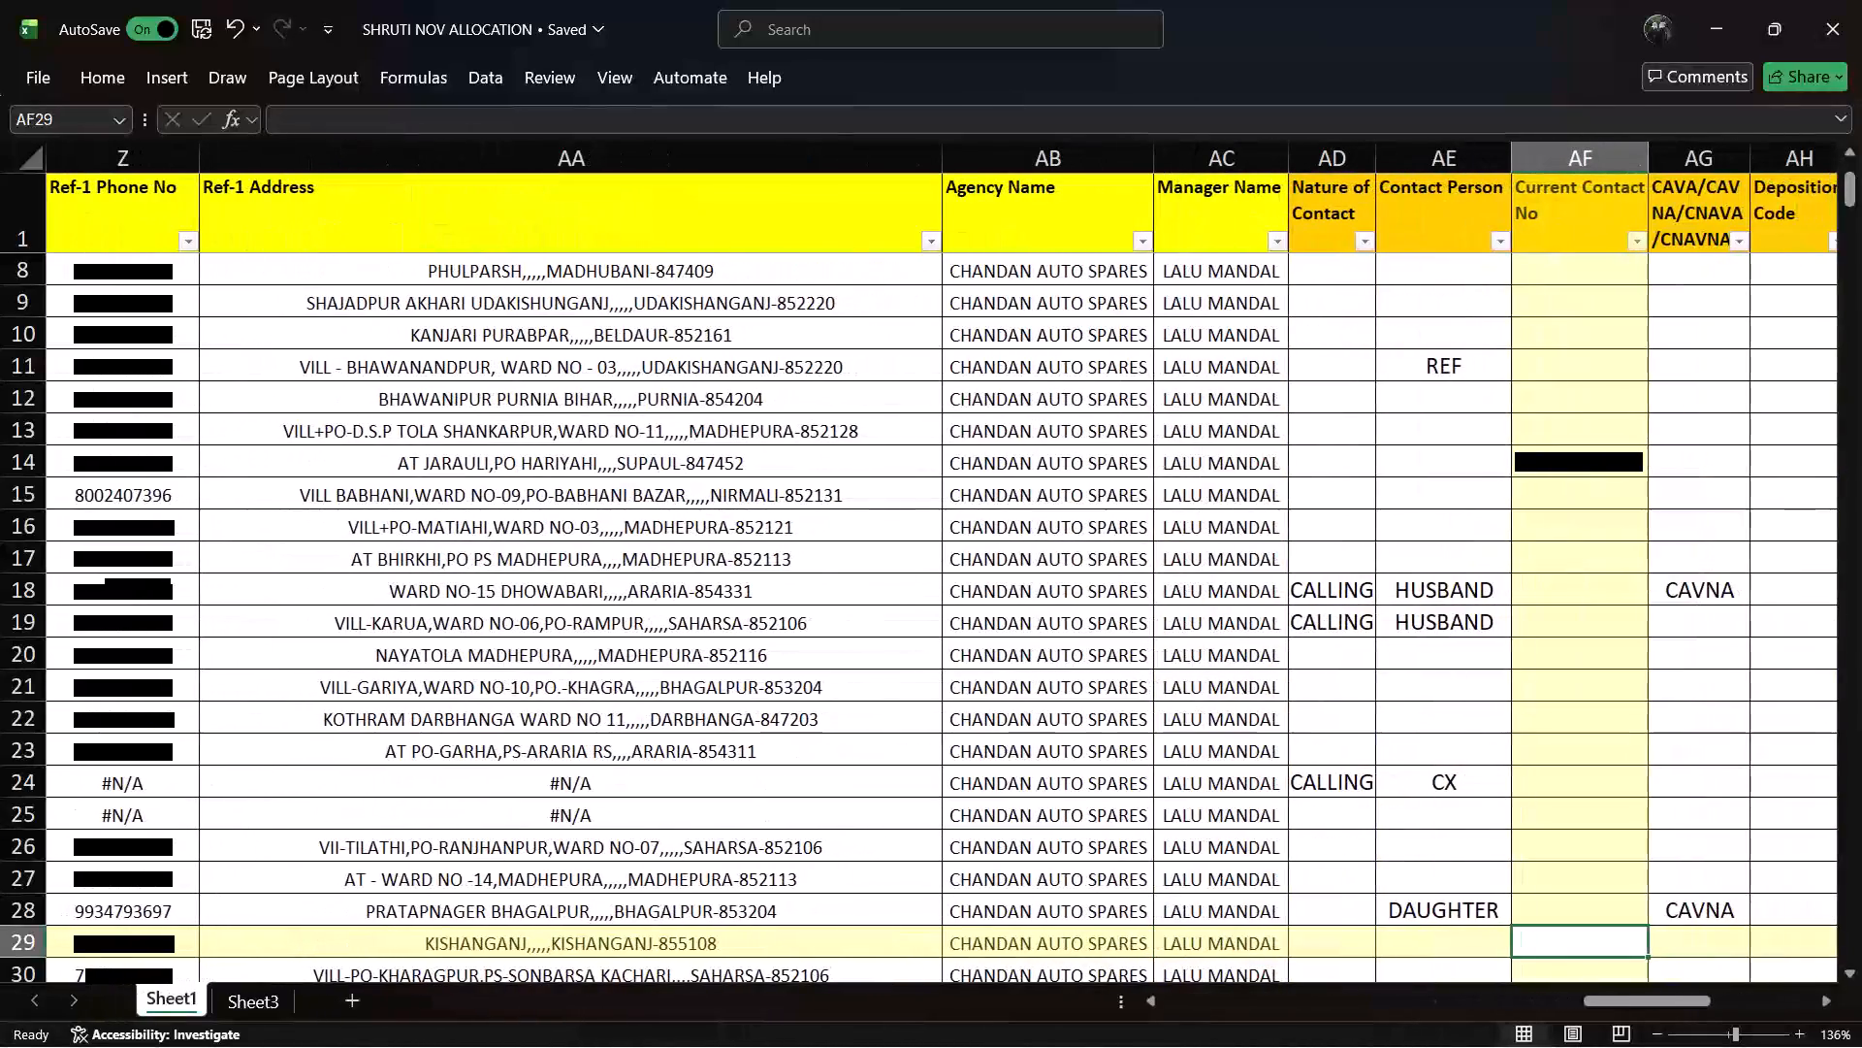
key(Right)
key(Right)
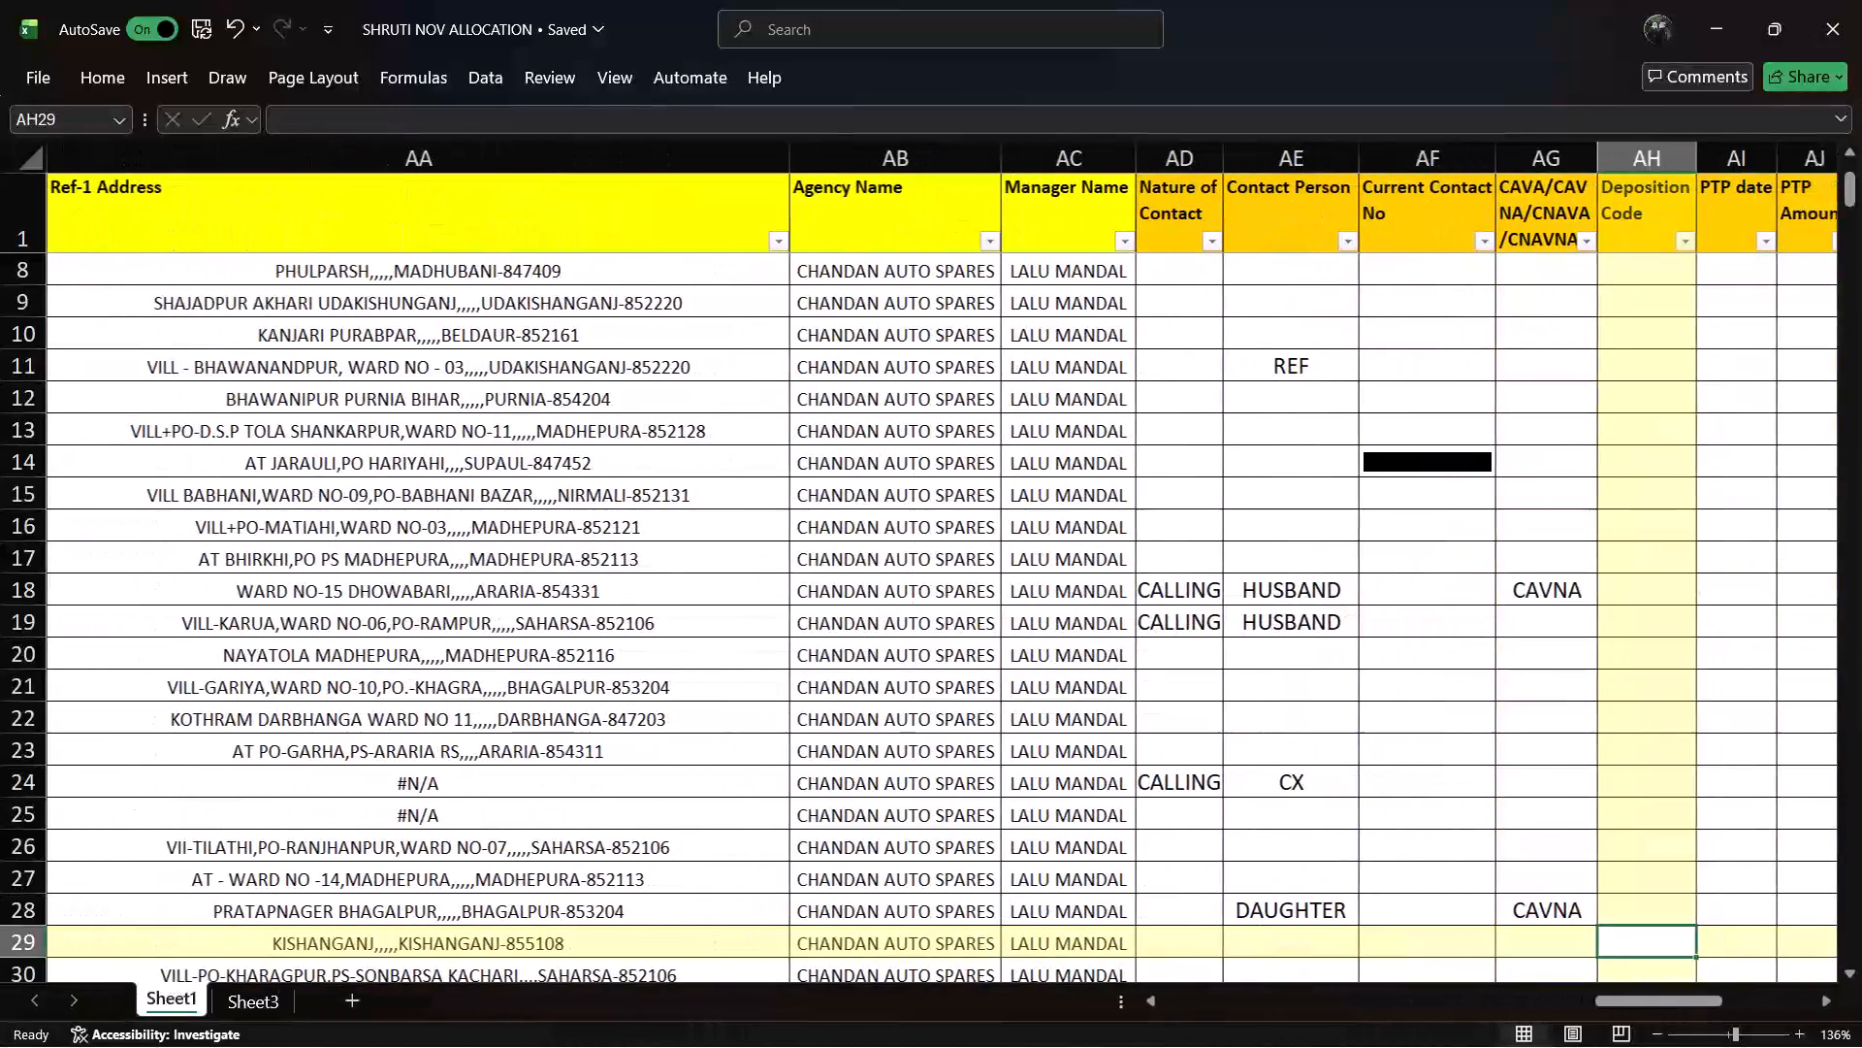
key(Right)
key(Right)
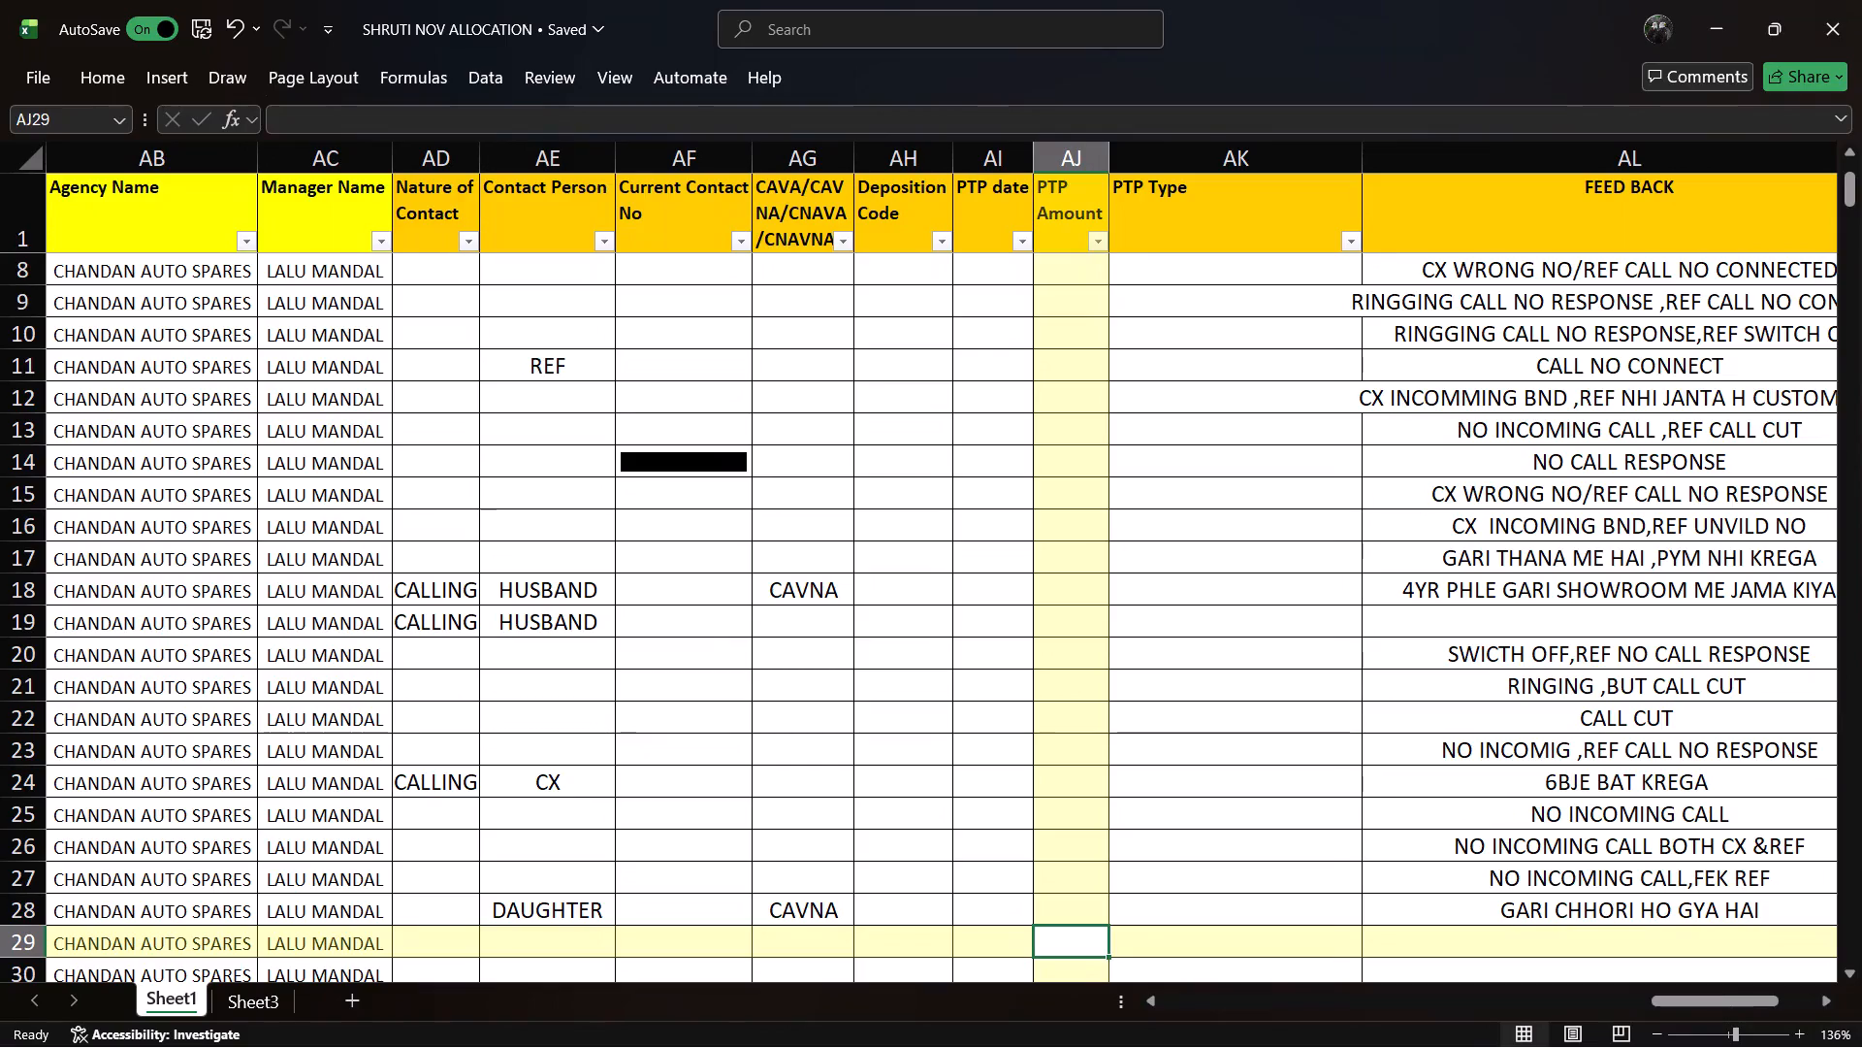
Enter CALLING as the nature of contact for row 29.
key(Left)
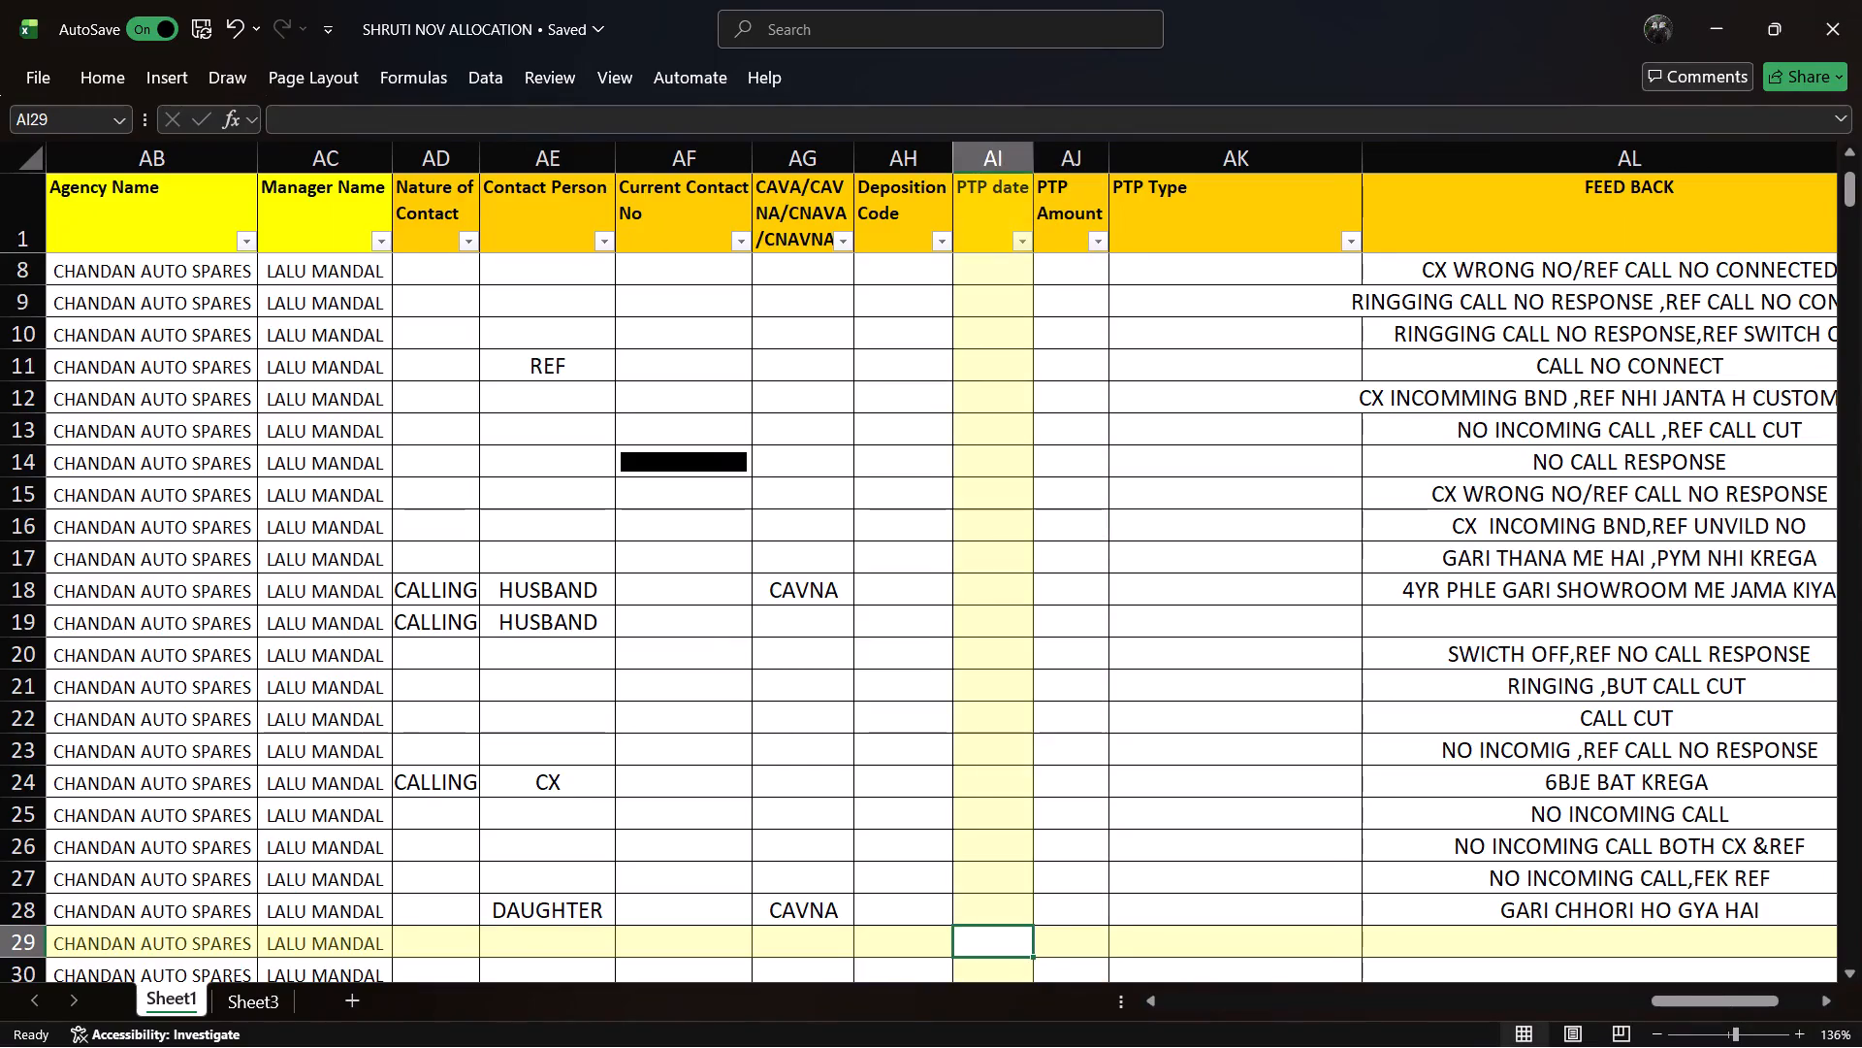
key(Left)
key(Left)
key(Left)
key(Left)
key(Left)
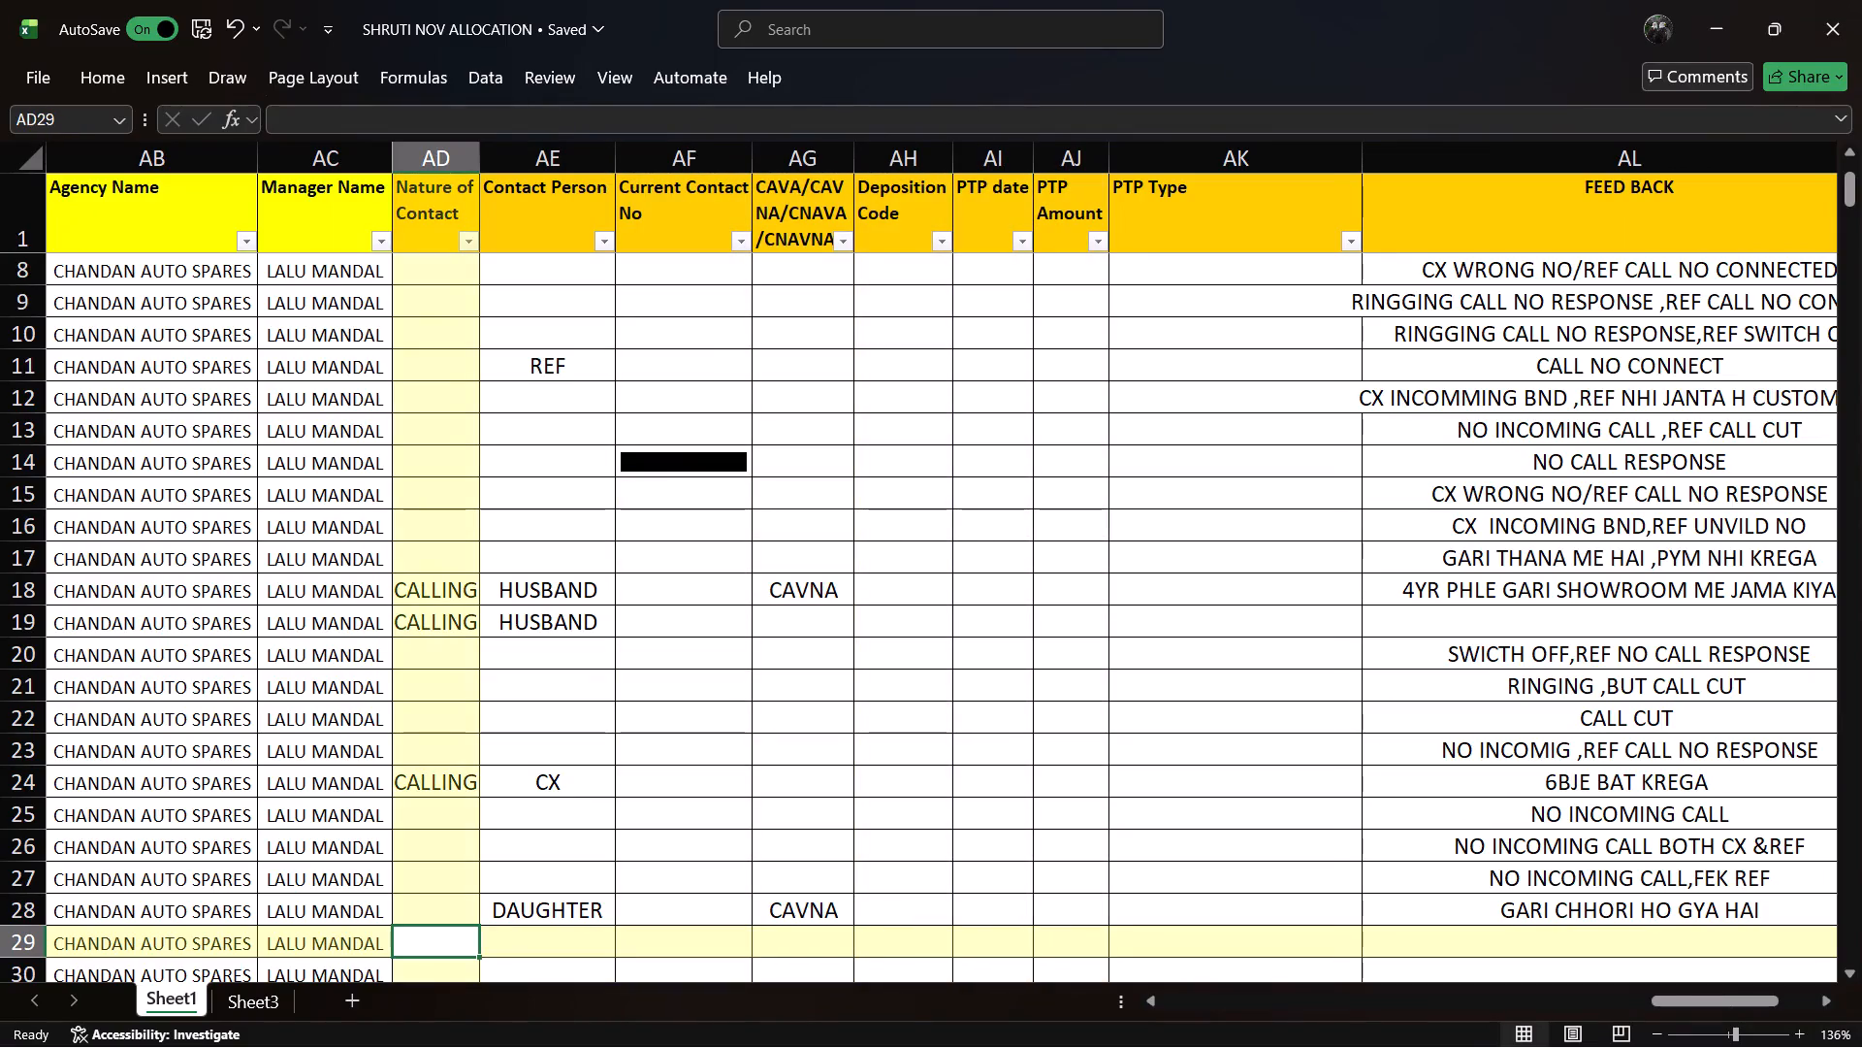
text(CALL)
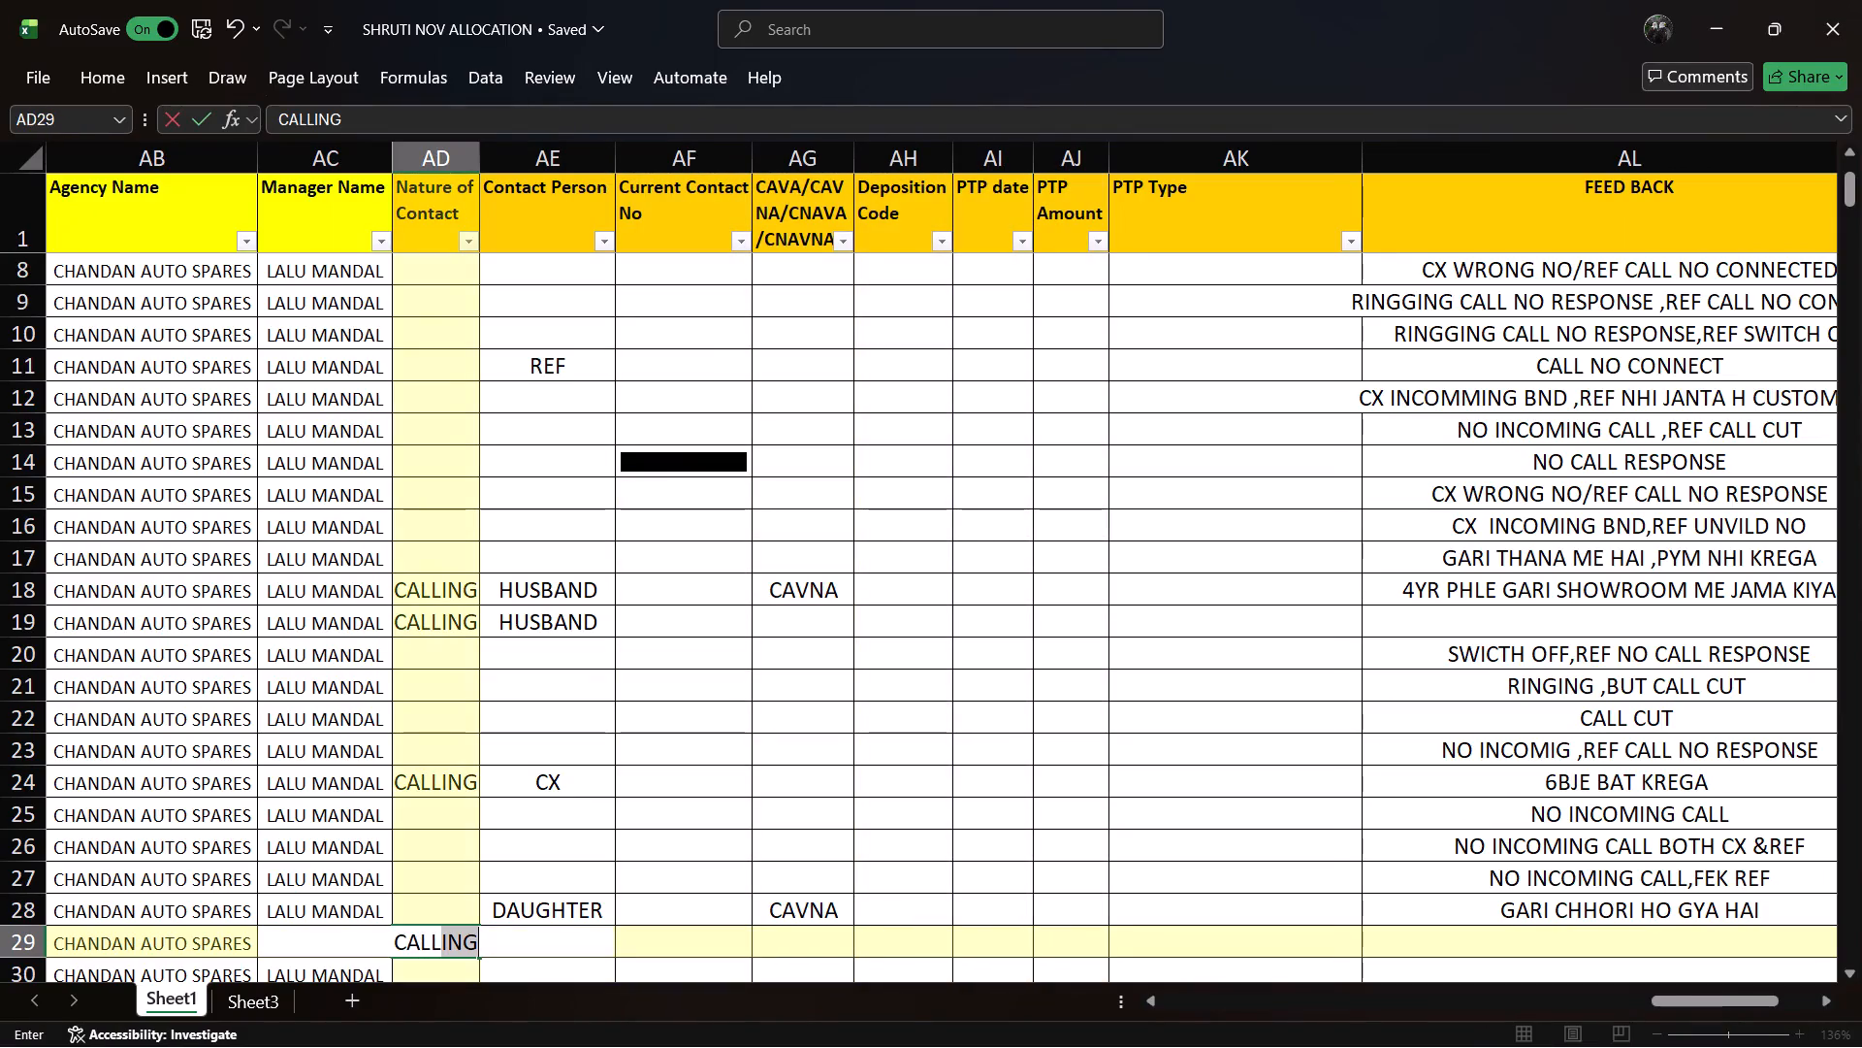
text(ING)
key(space)
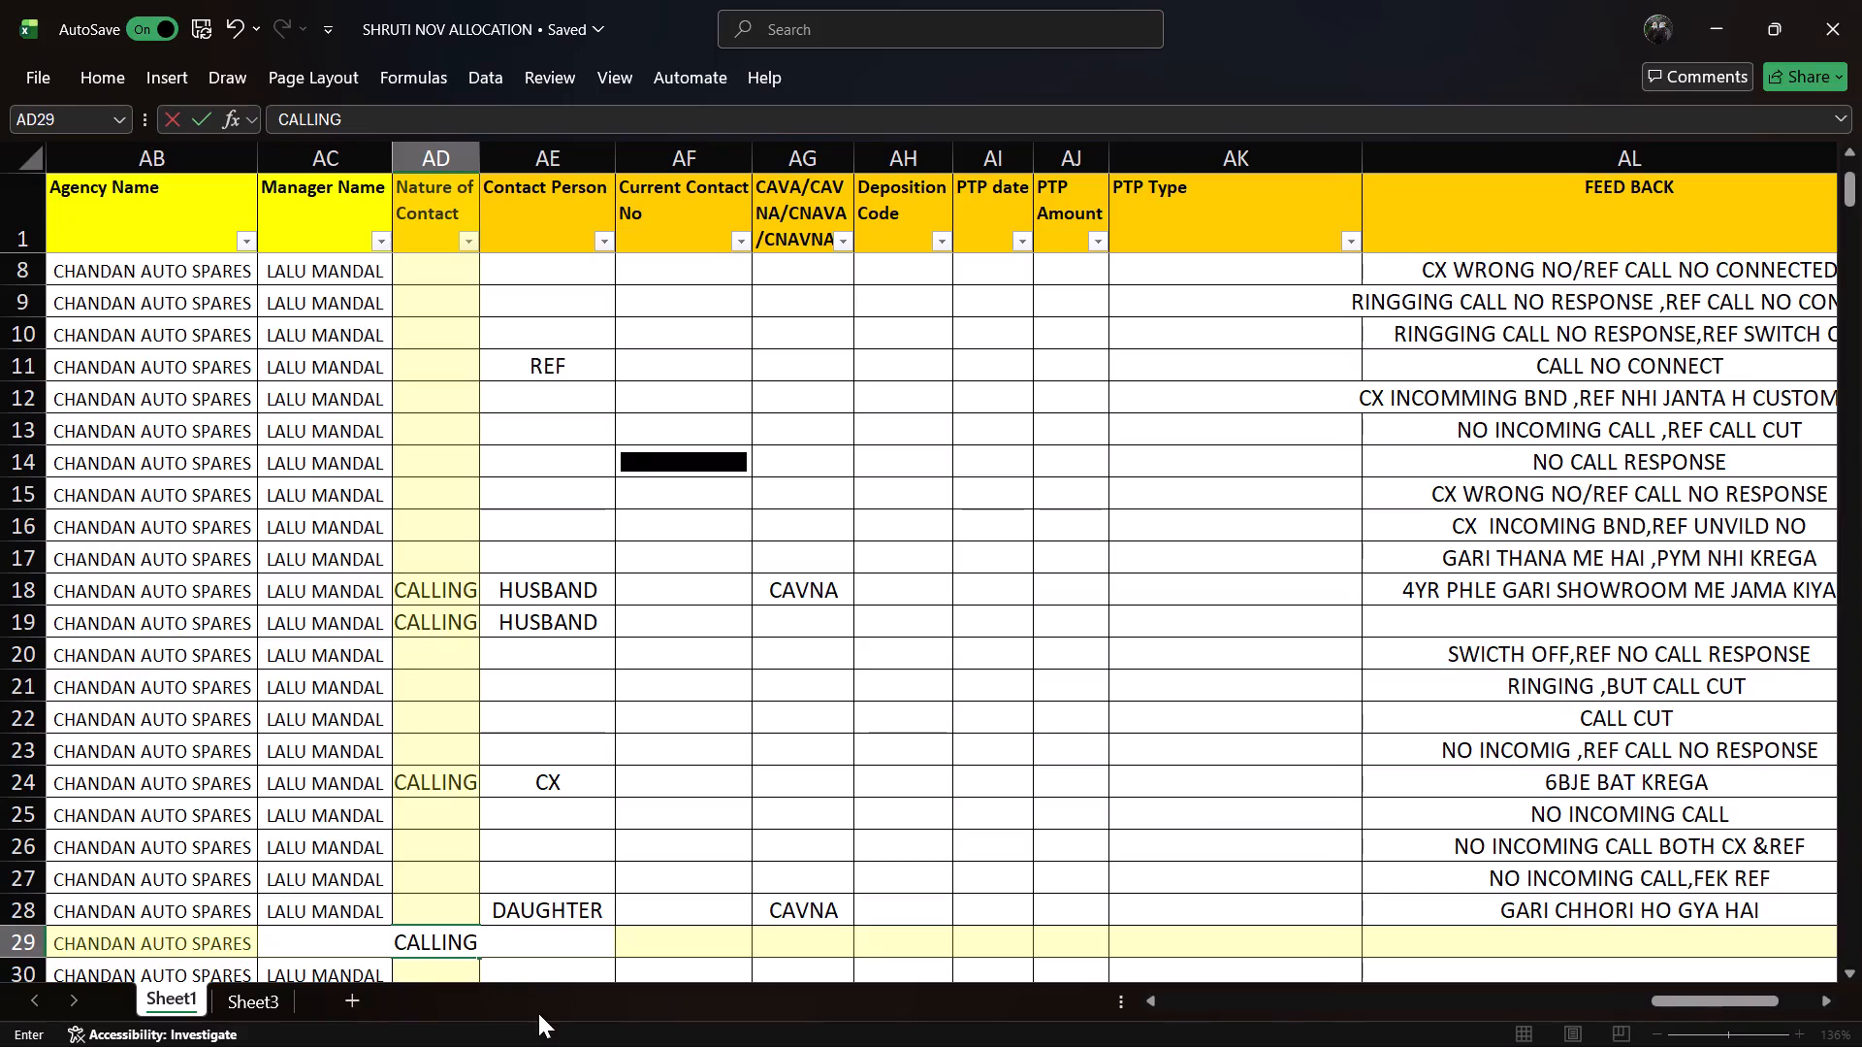
click(532, 957)
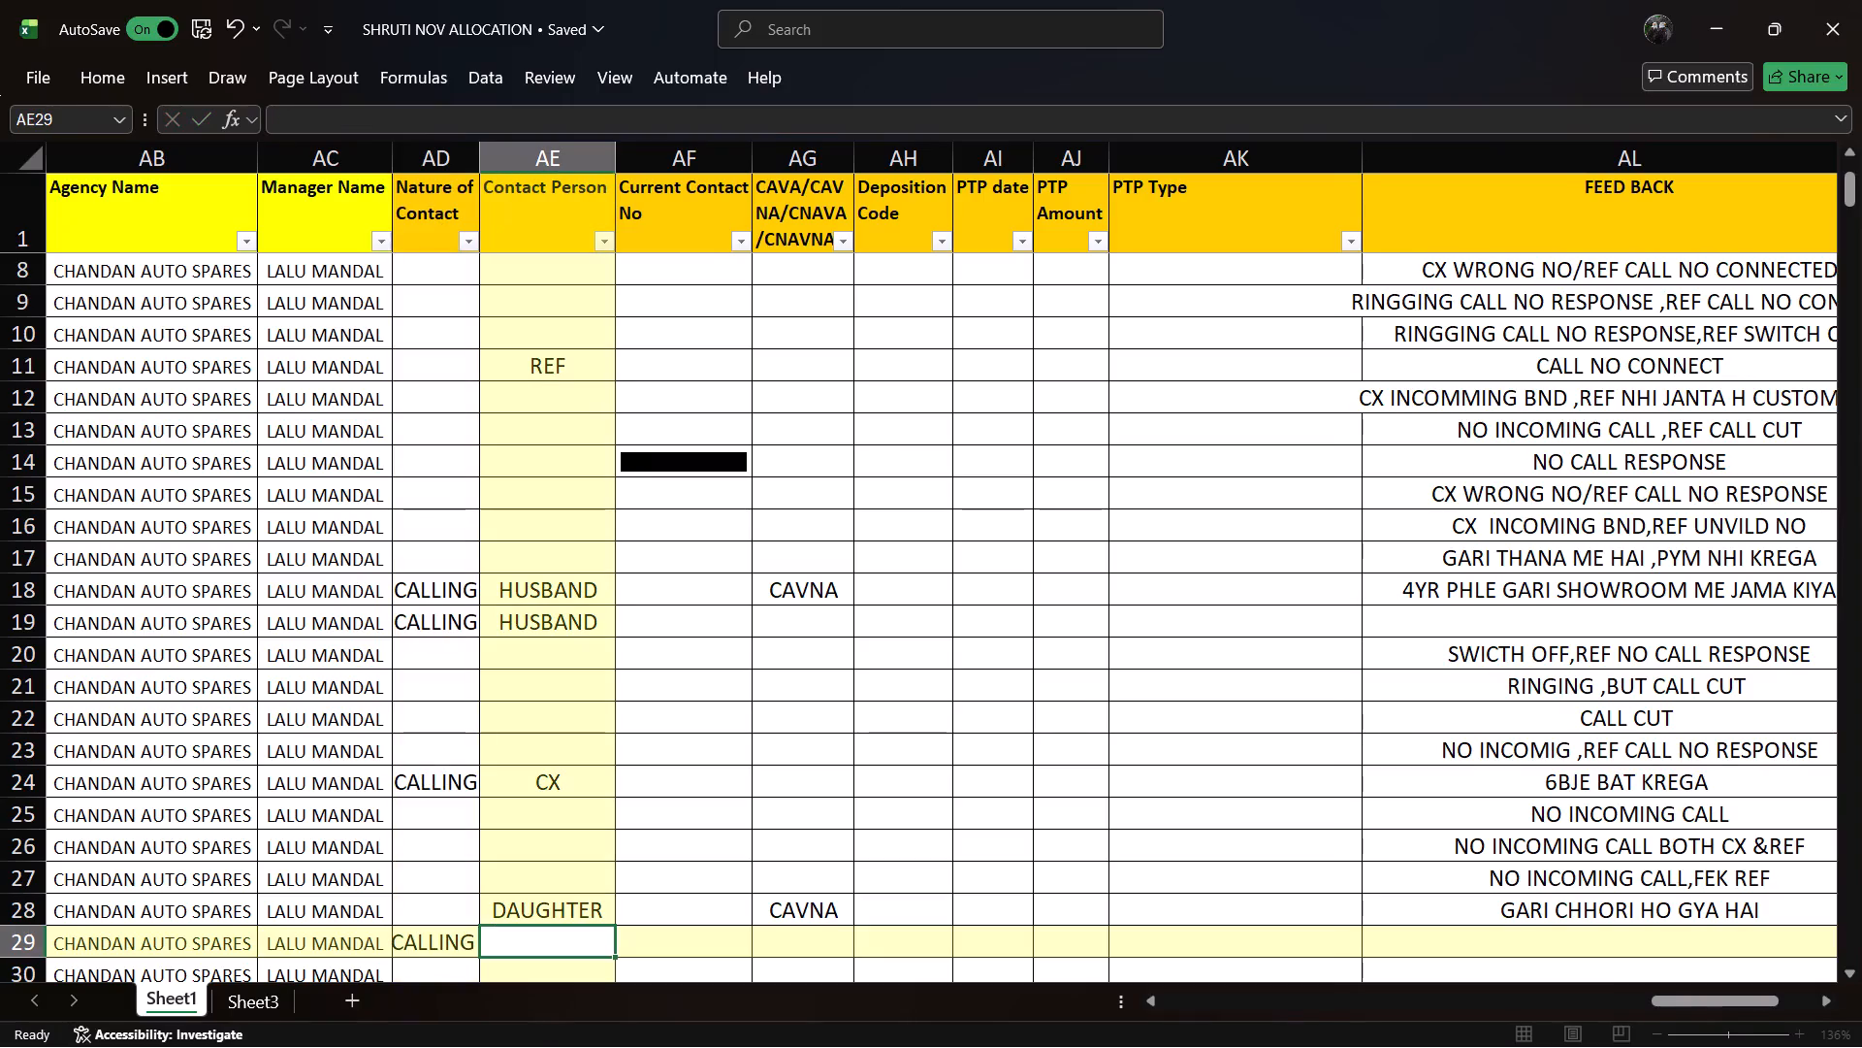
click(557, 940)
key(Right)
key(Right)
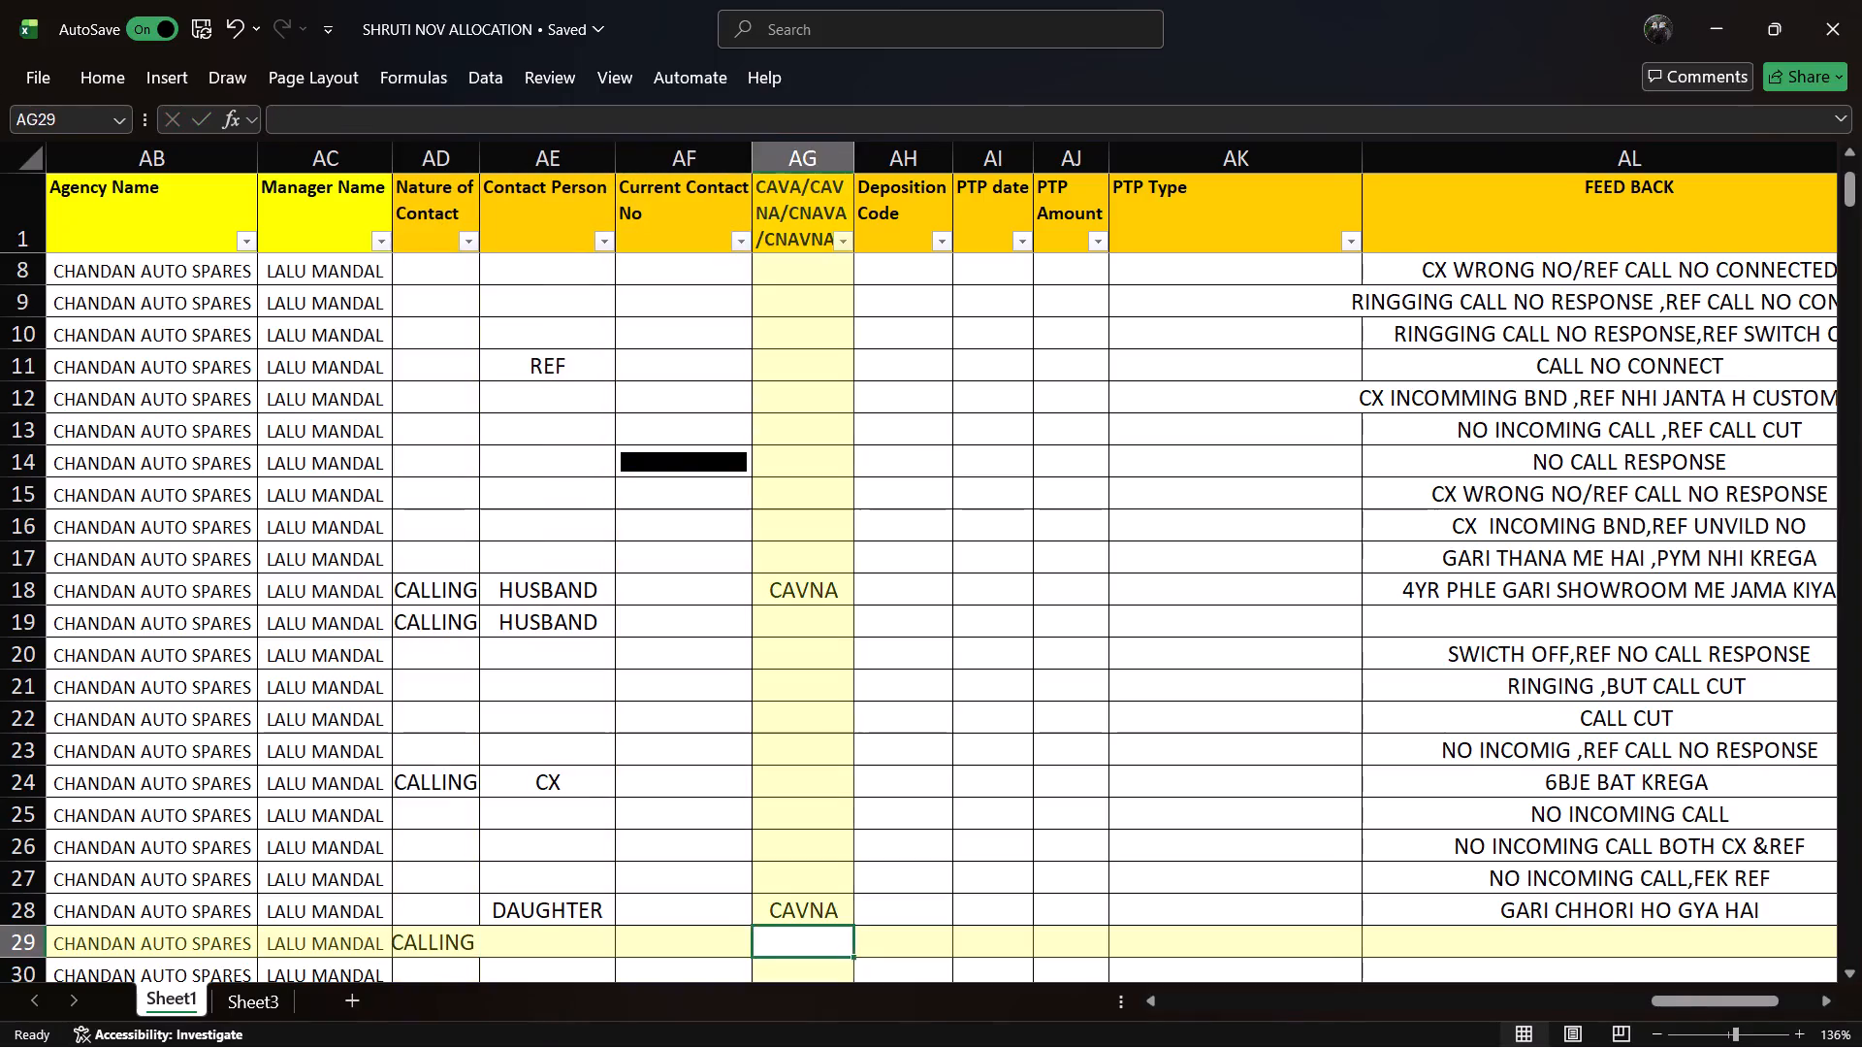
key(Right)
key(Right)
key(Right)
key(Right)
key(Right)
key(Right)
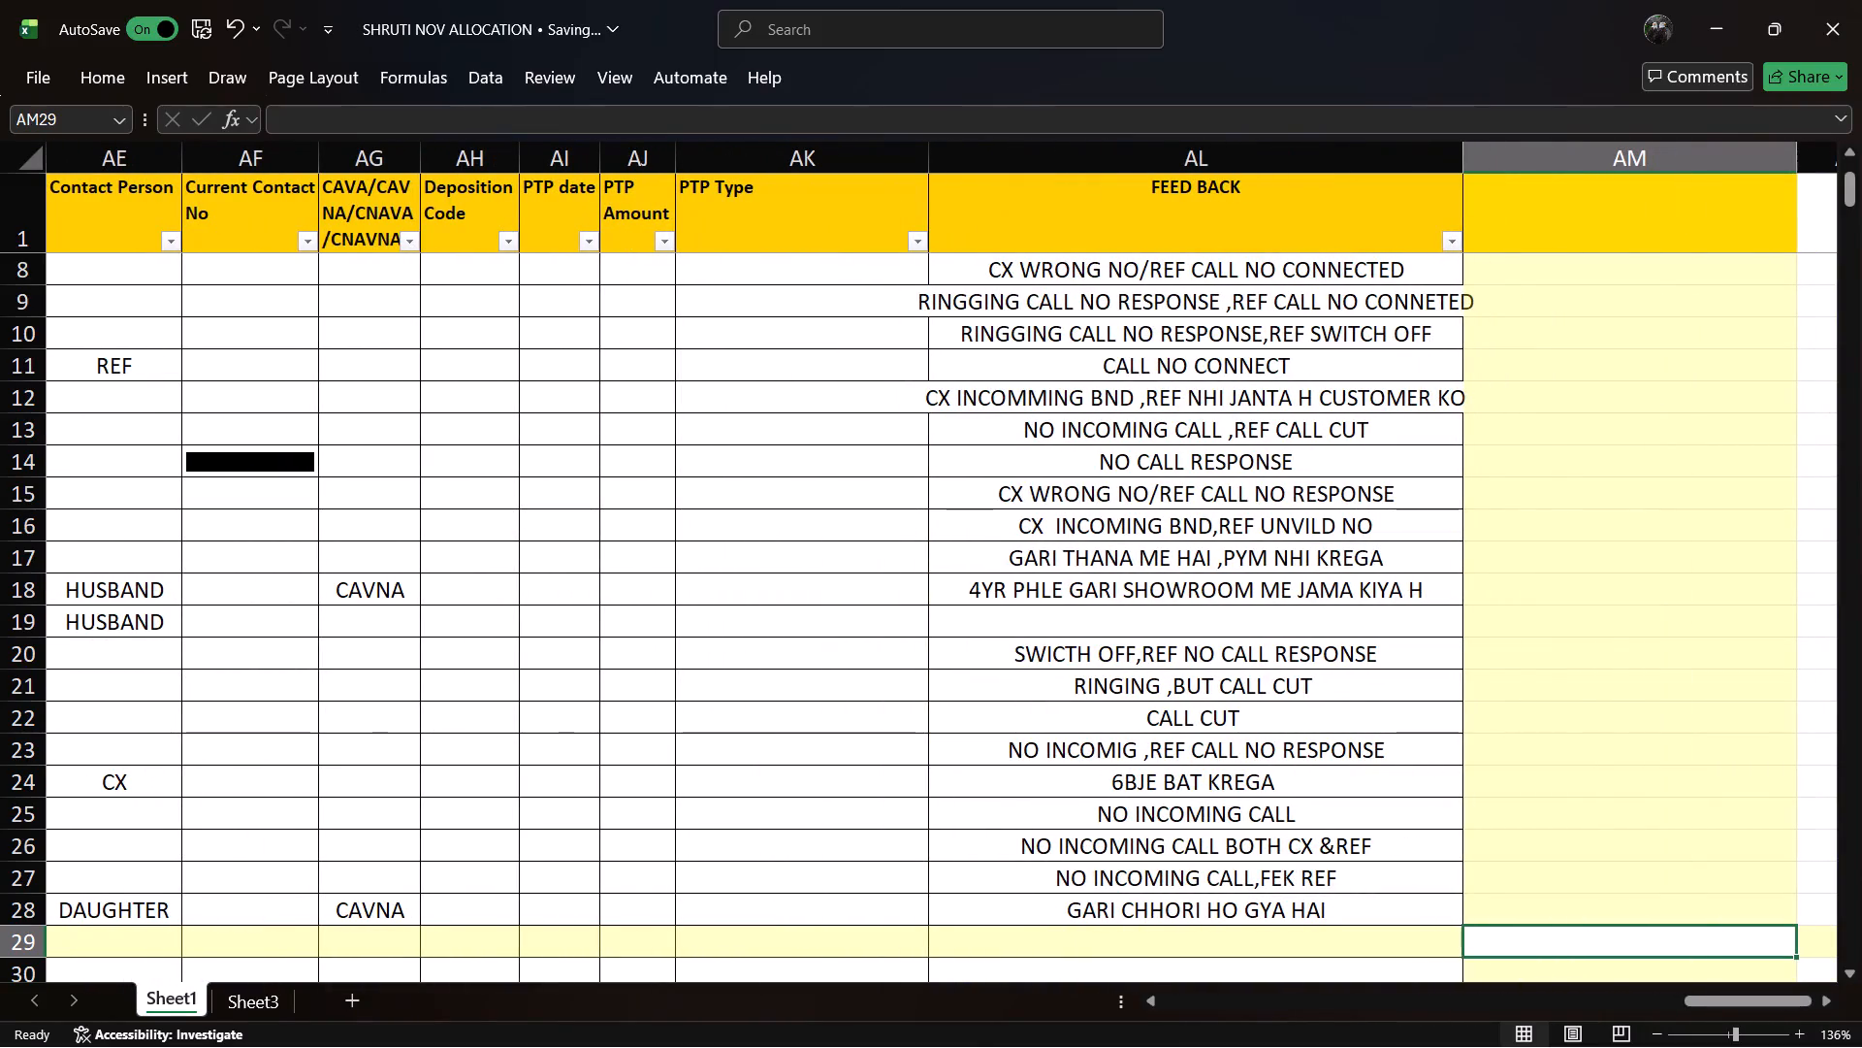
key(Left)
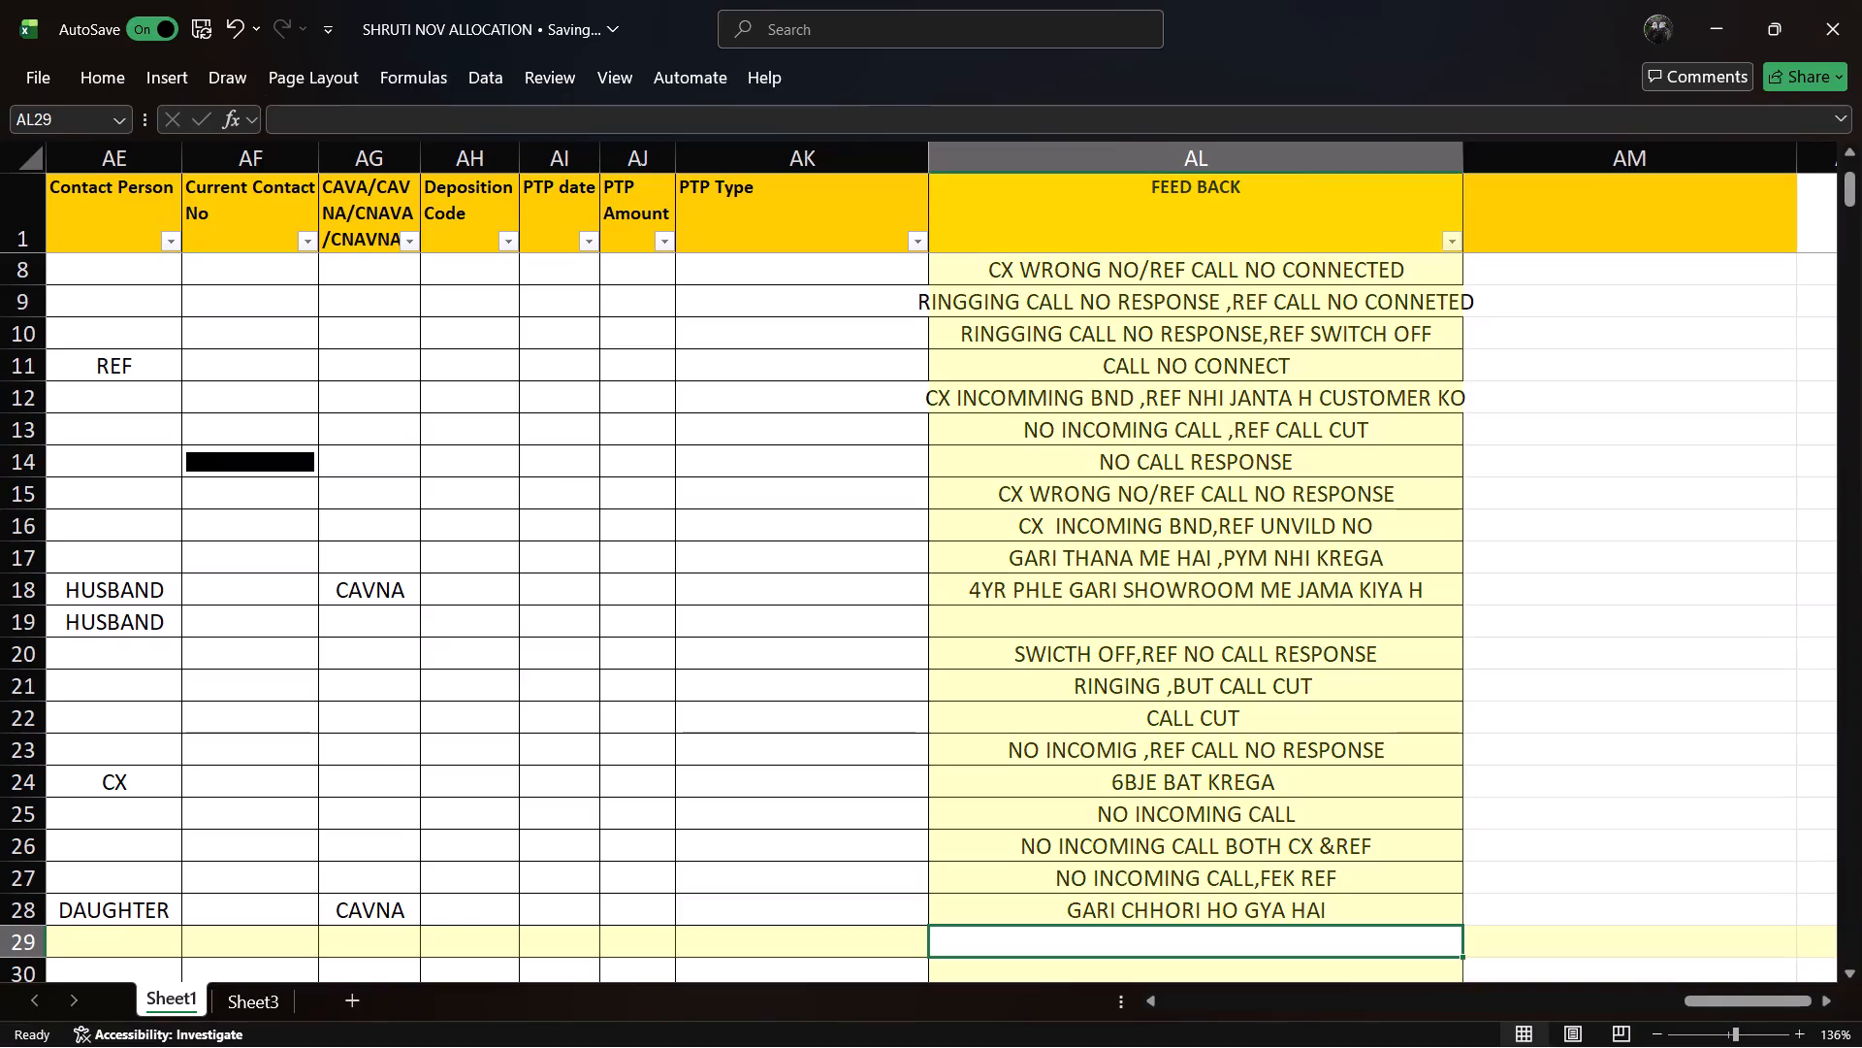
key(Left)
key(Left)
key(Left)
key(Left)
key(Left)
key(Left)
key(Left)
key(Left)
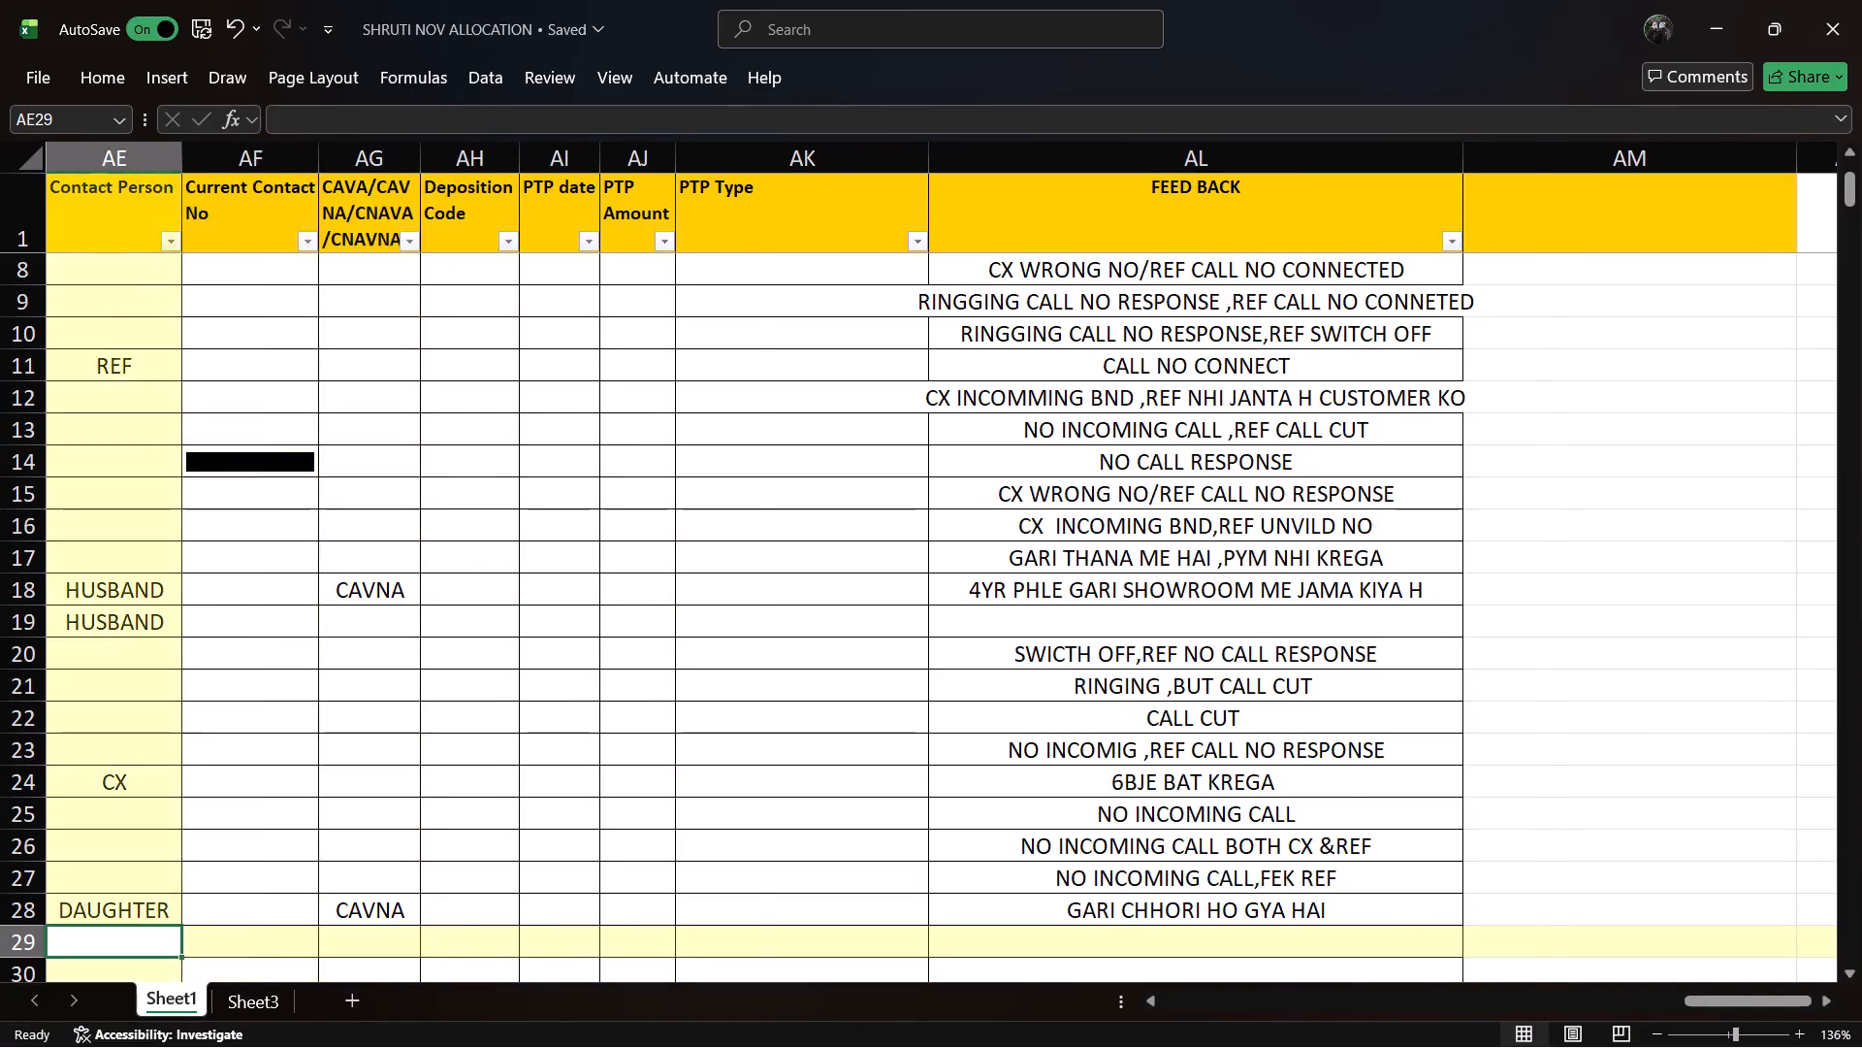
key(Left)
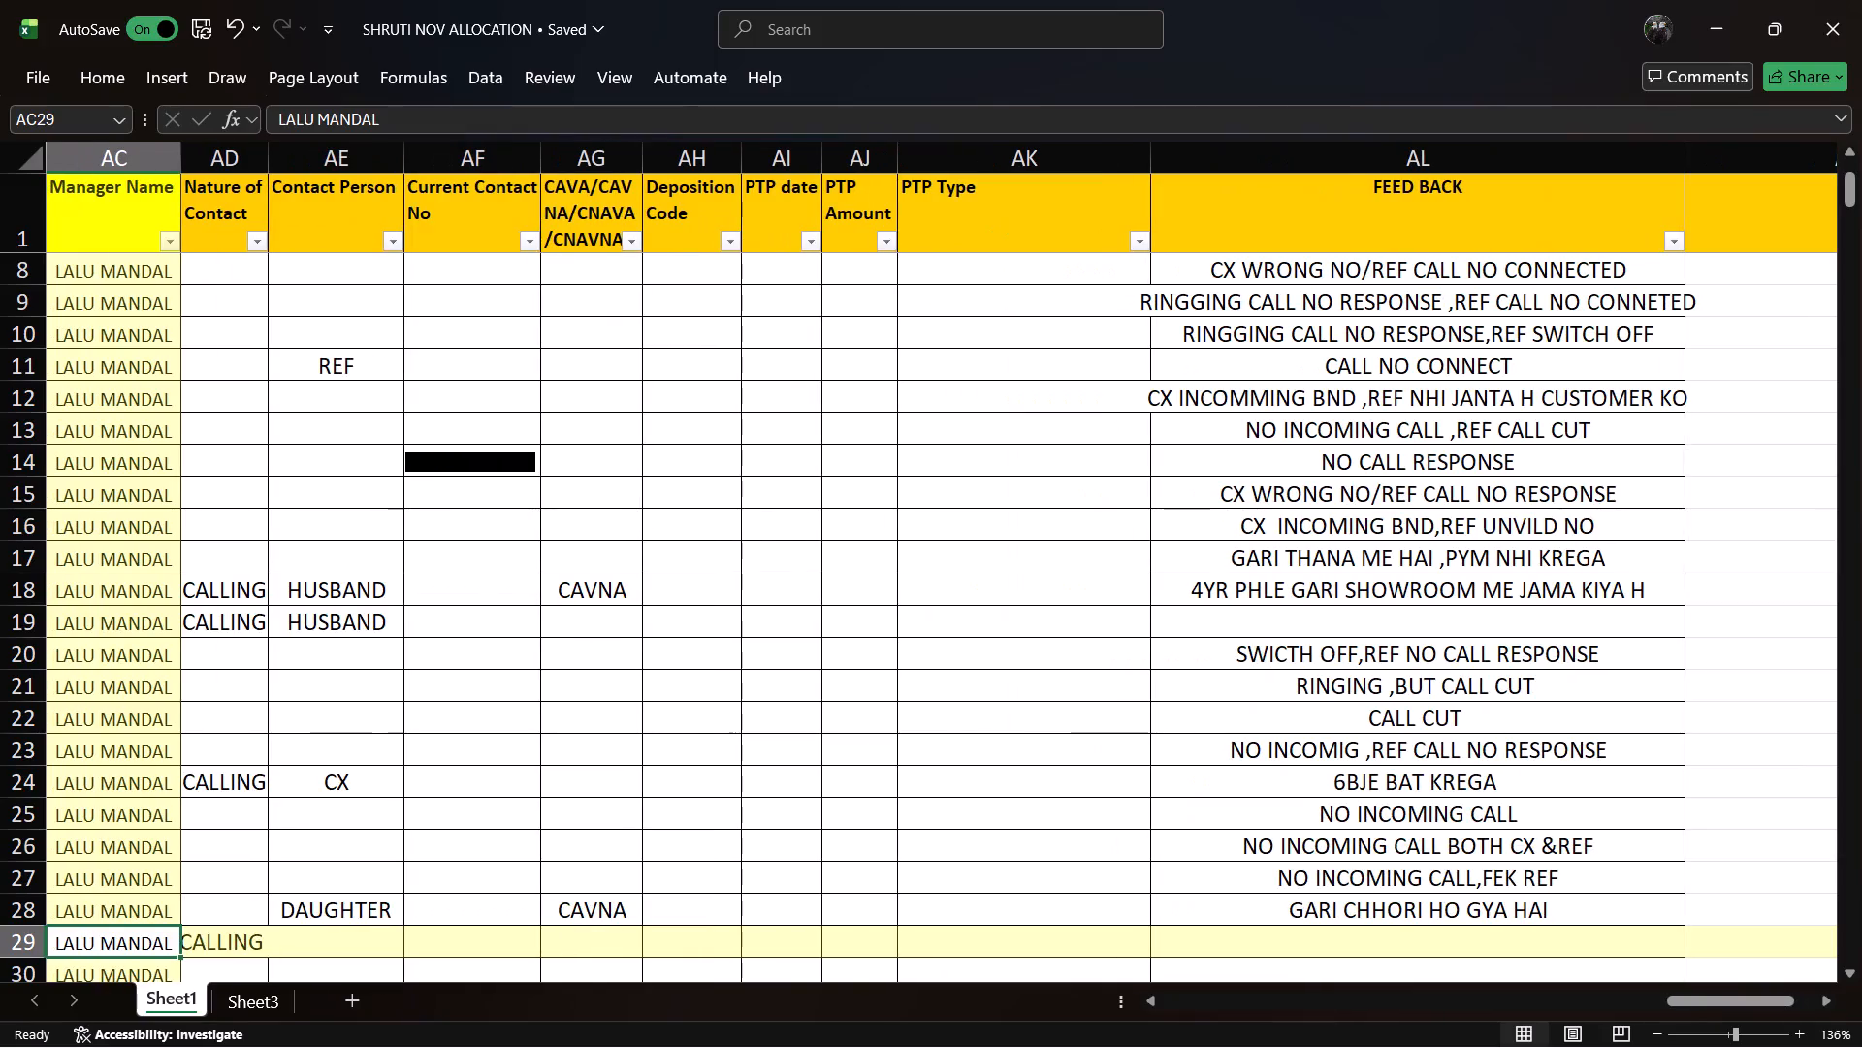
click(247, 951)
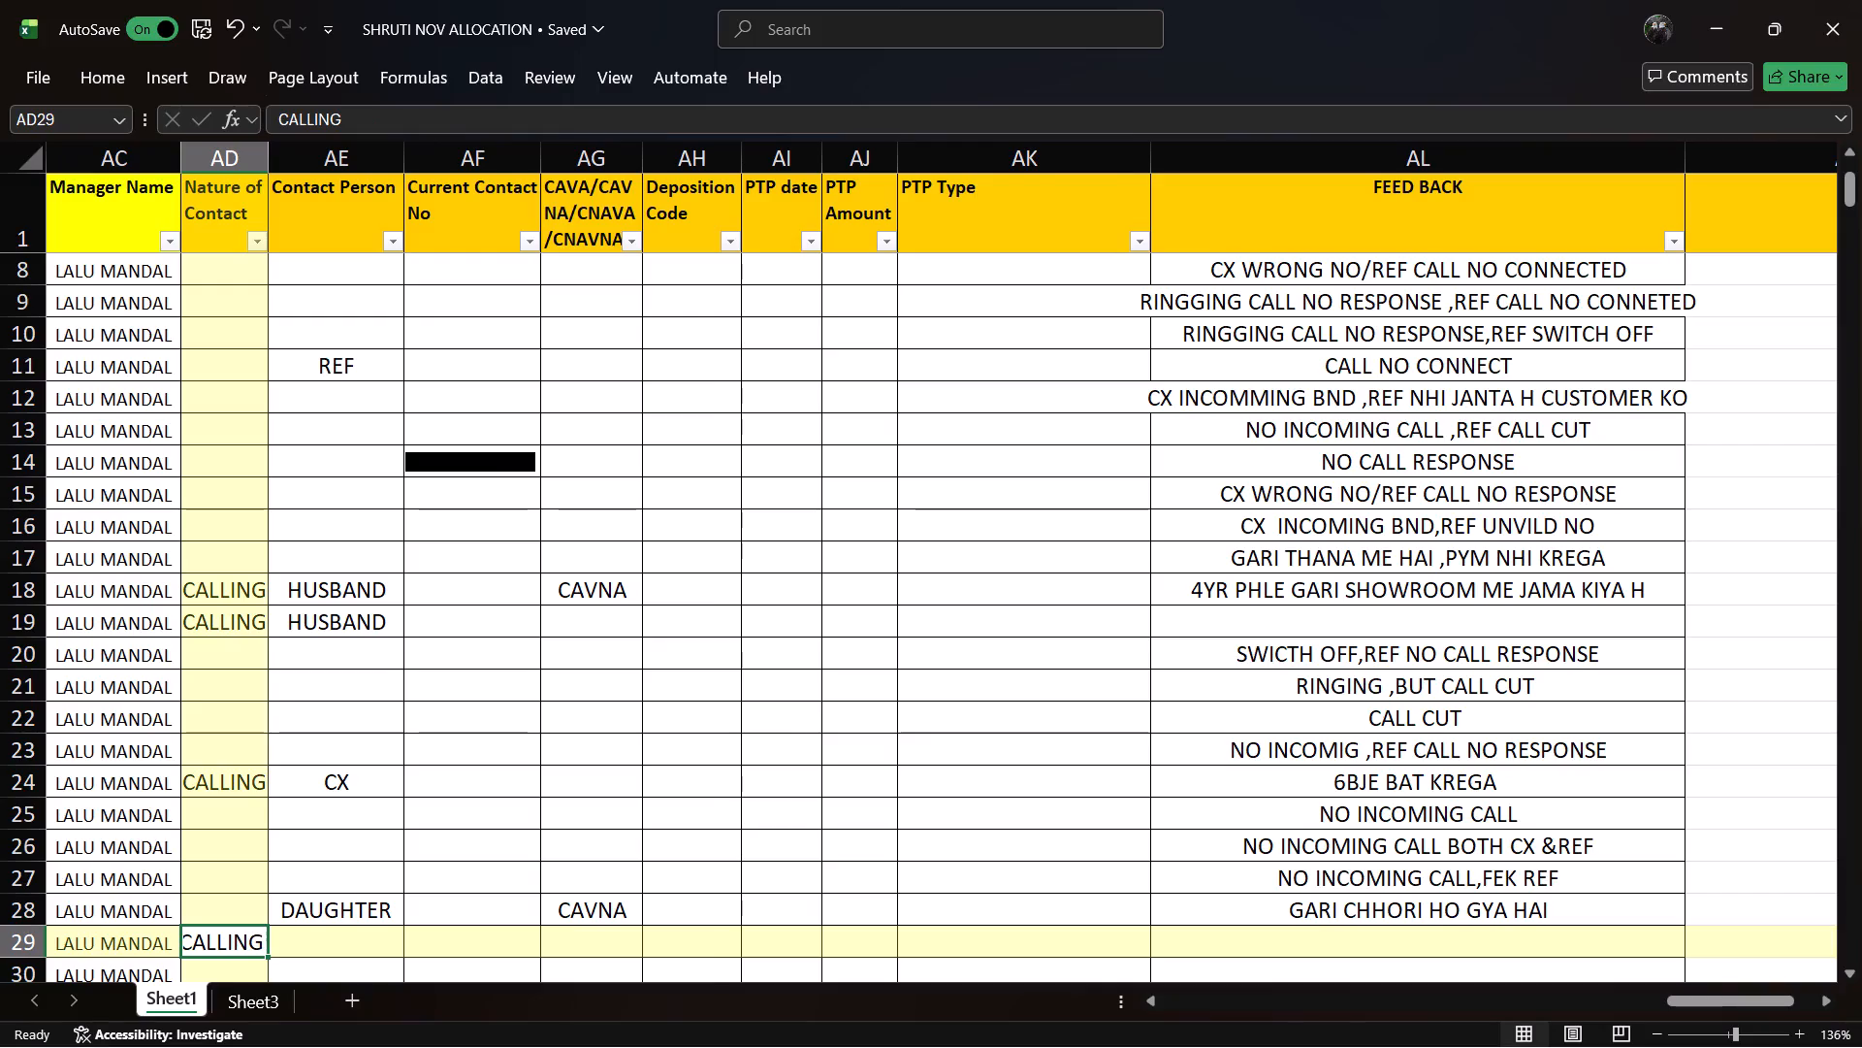
Enter the row 29 feedback as "CALL NO RESPONSE" and save the workbook.
key(Right)
key(Right)
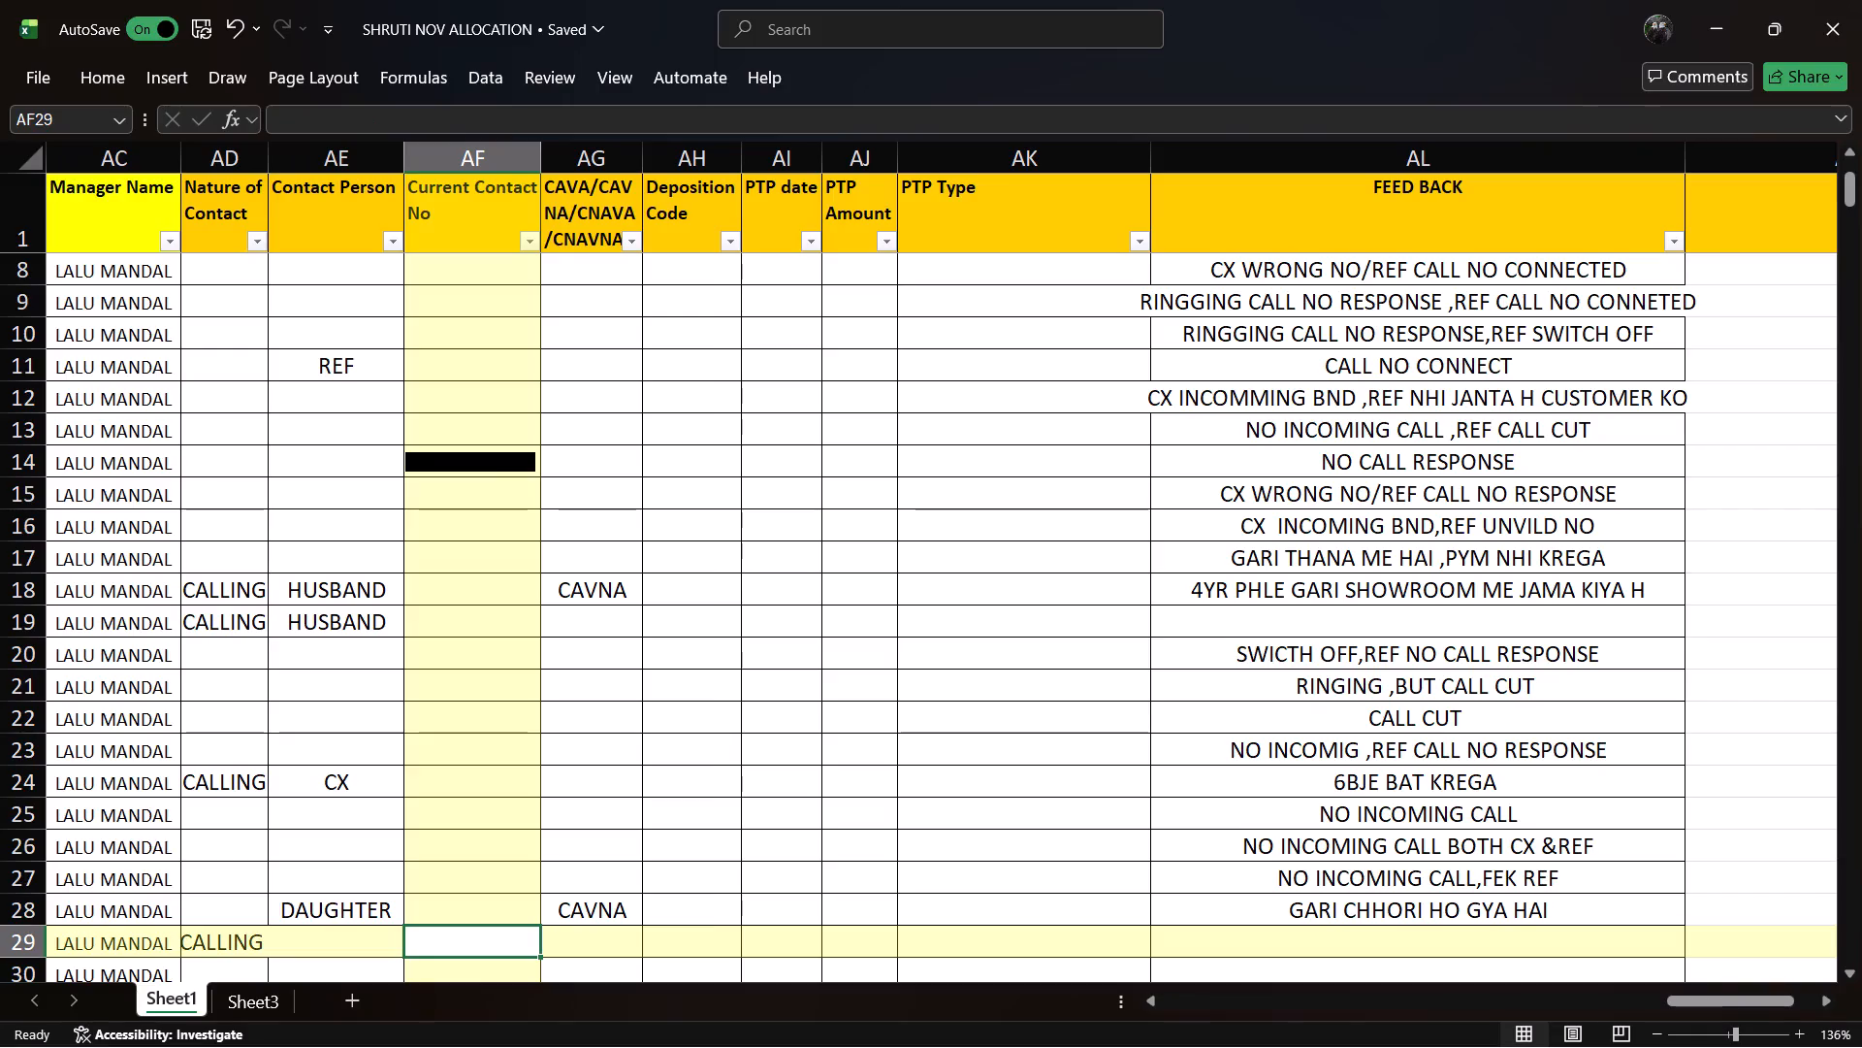
key(Right)
key(Right)
key(Right)
key(Right)
key(Right)
key(Right)
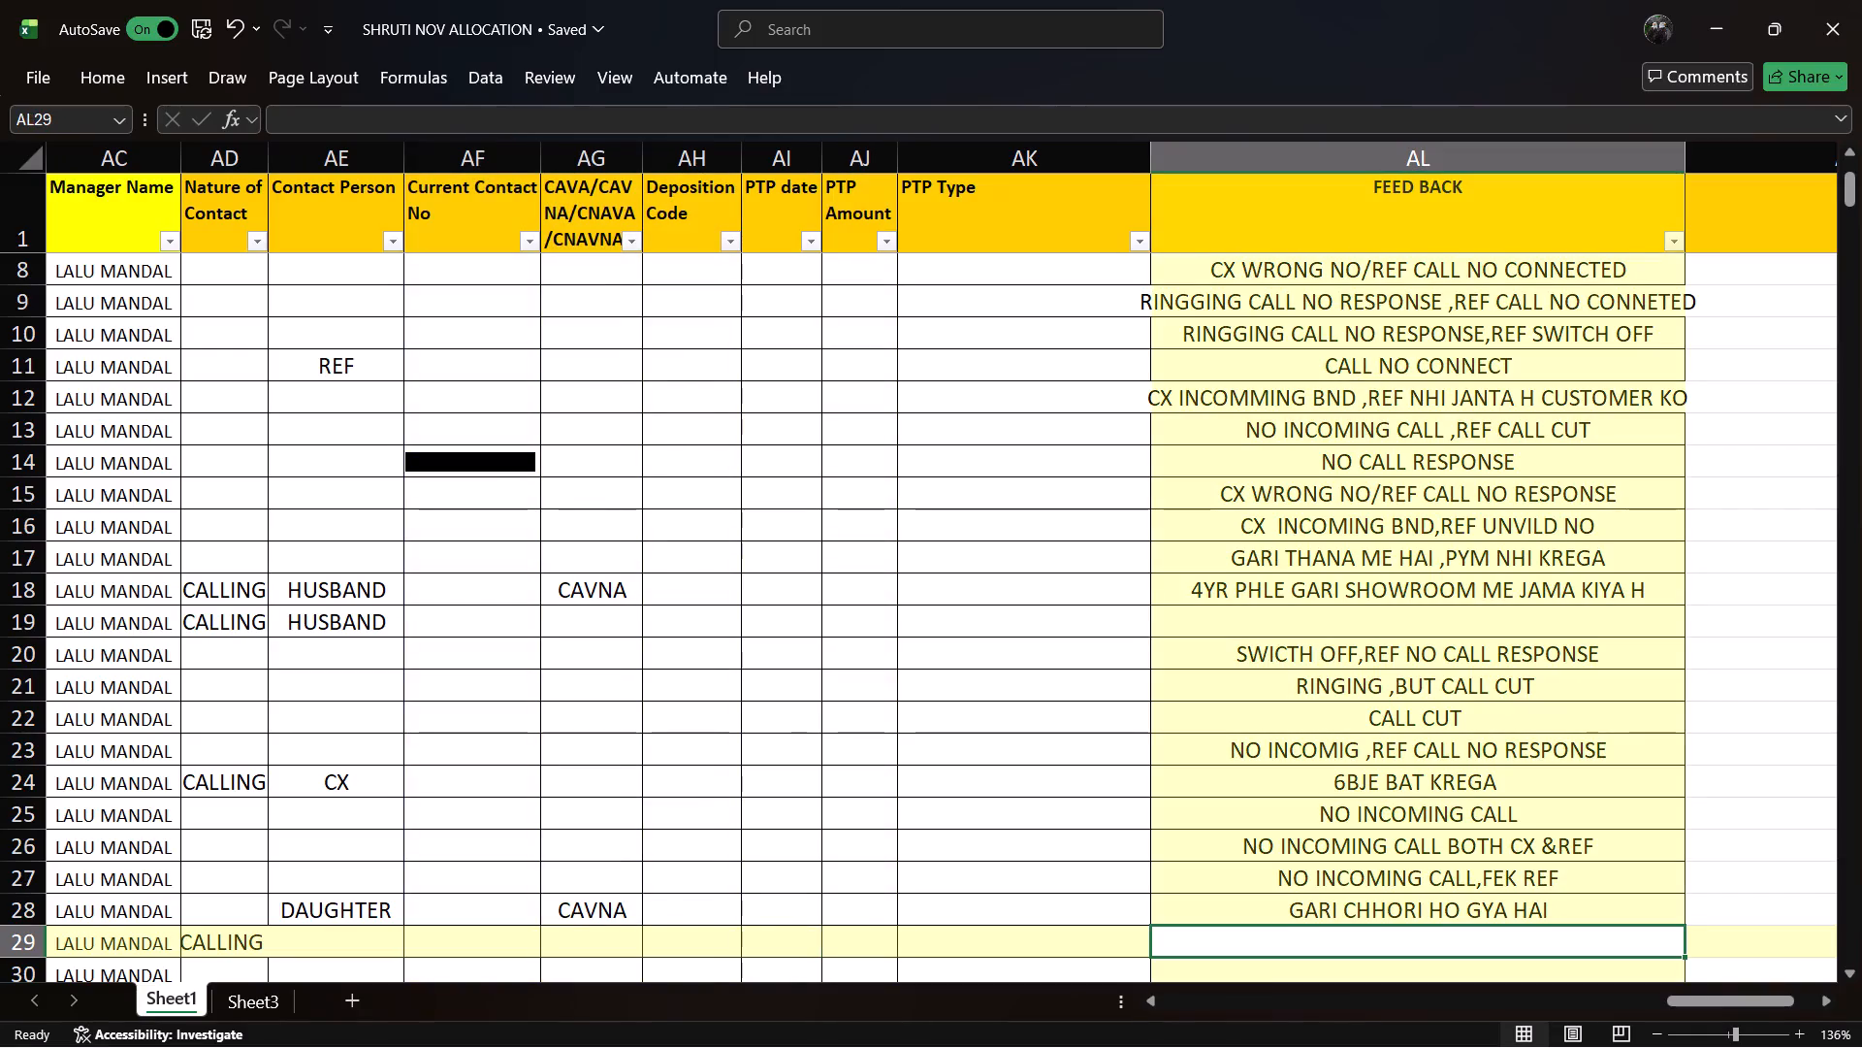
text(CALL NO RES)
text(PONCE)
key(space)
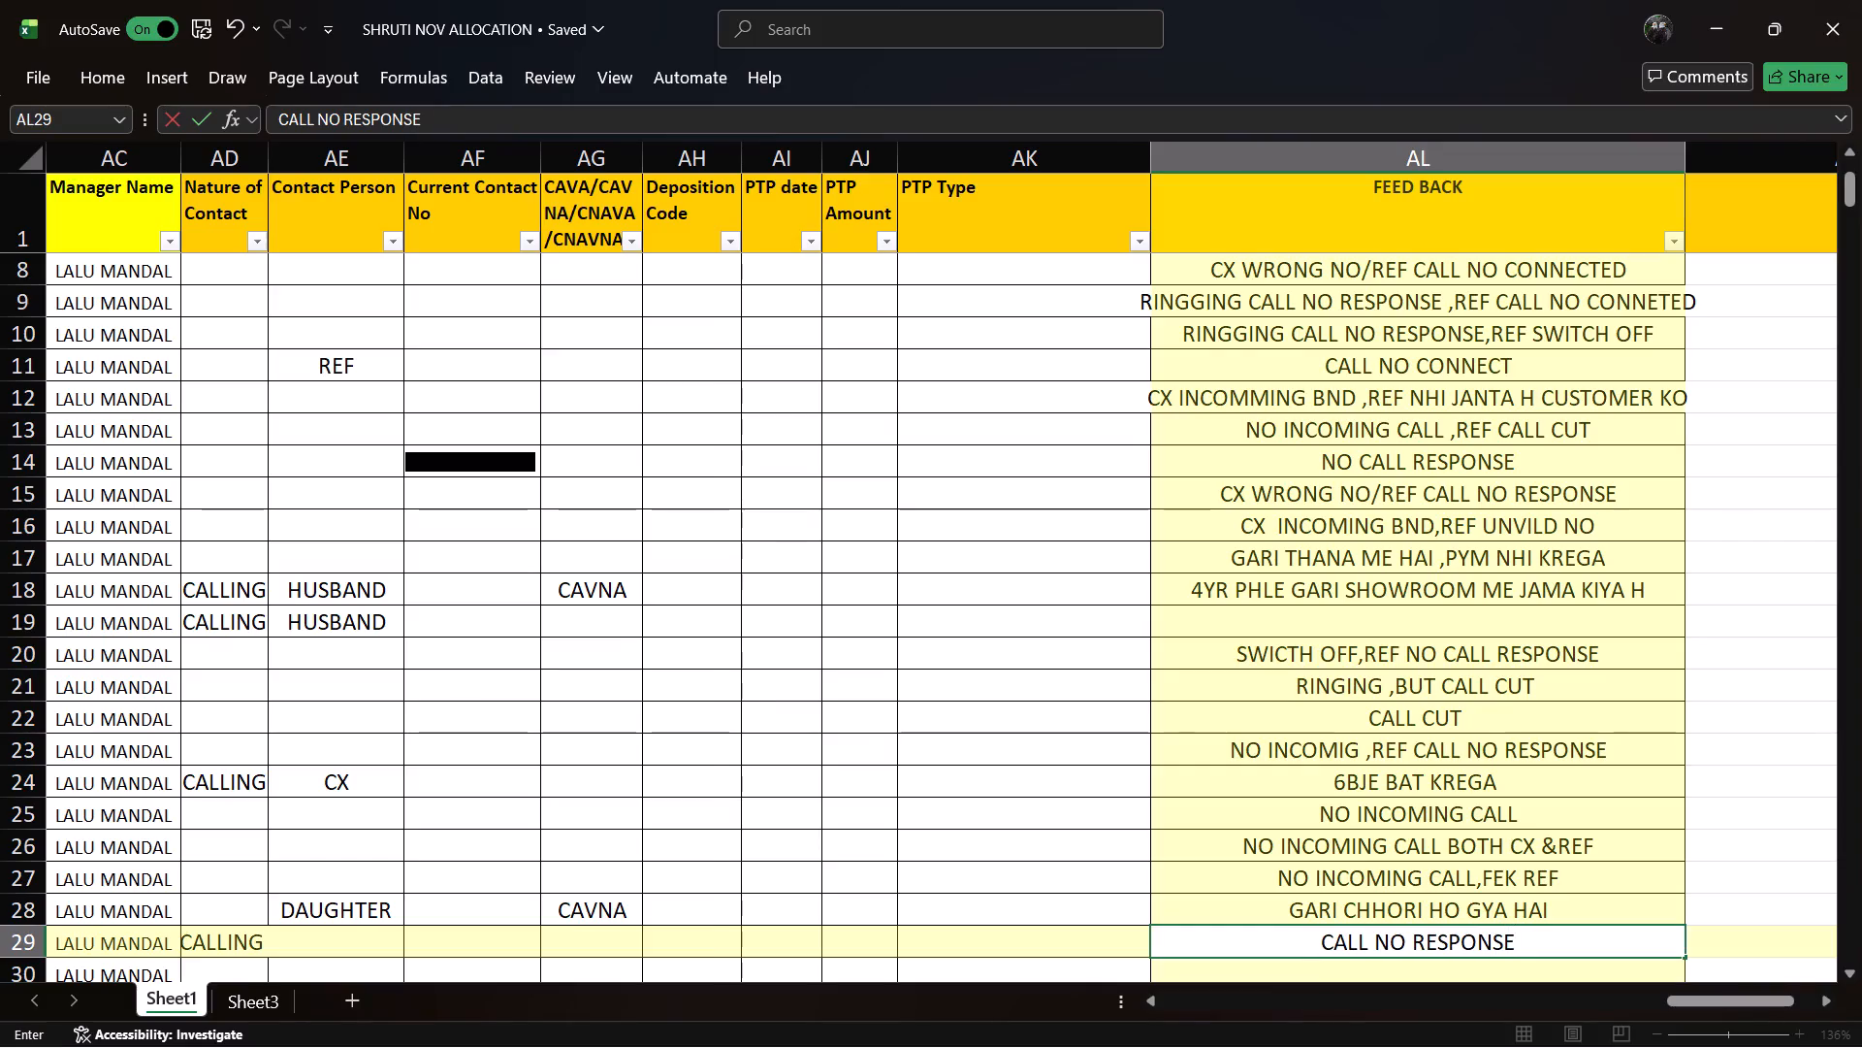
key(ctrl+s)
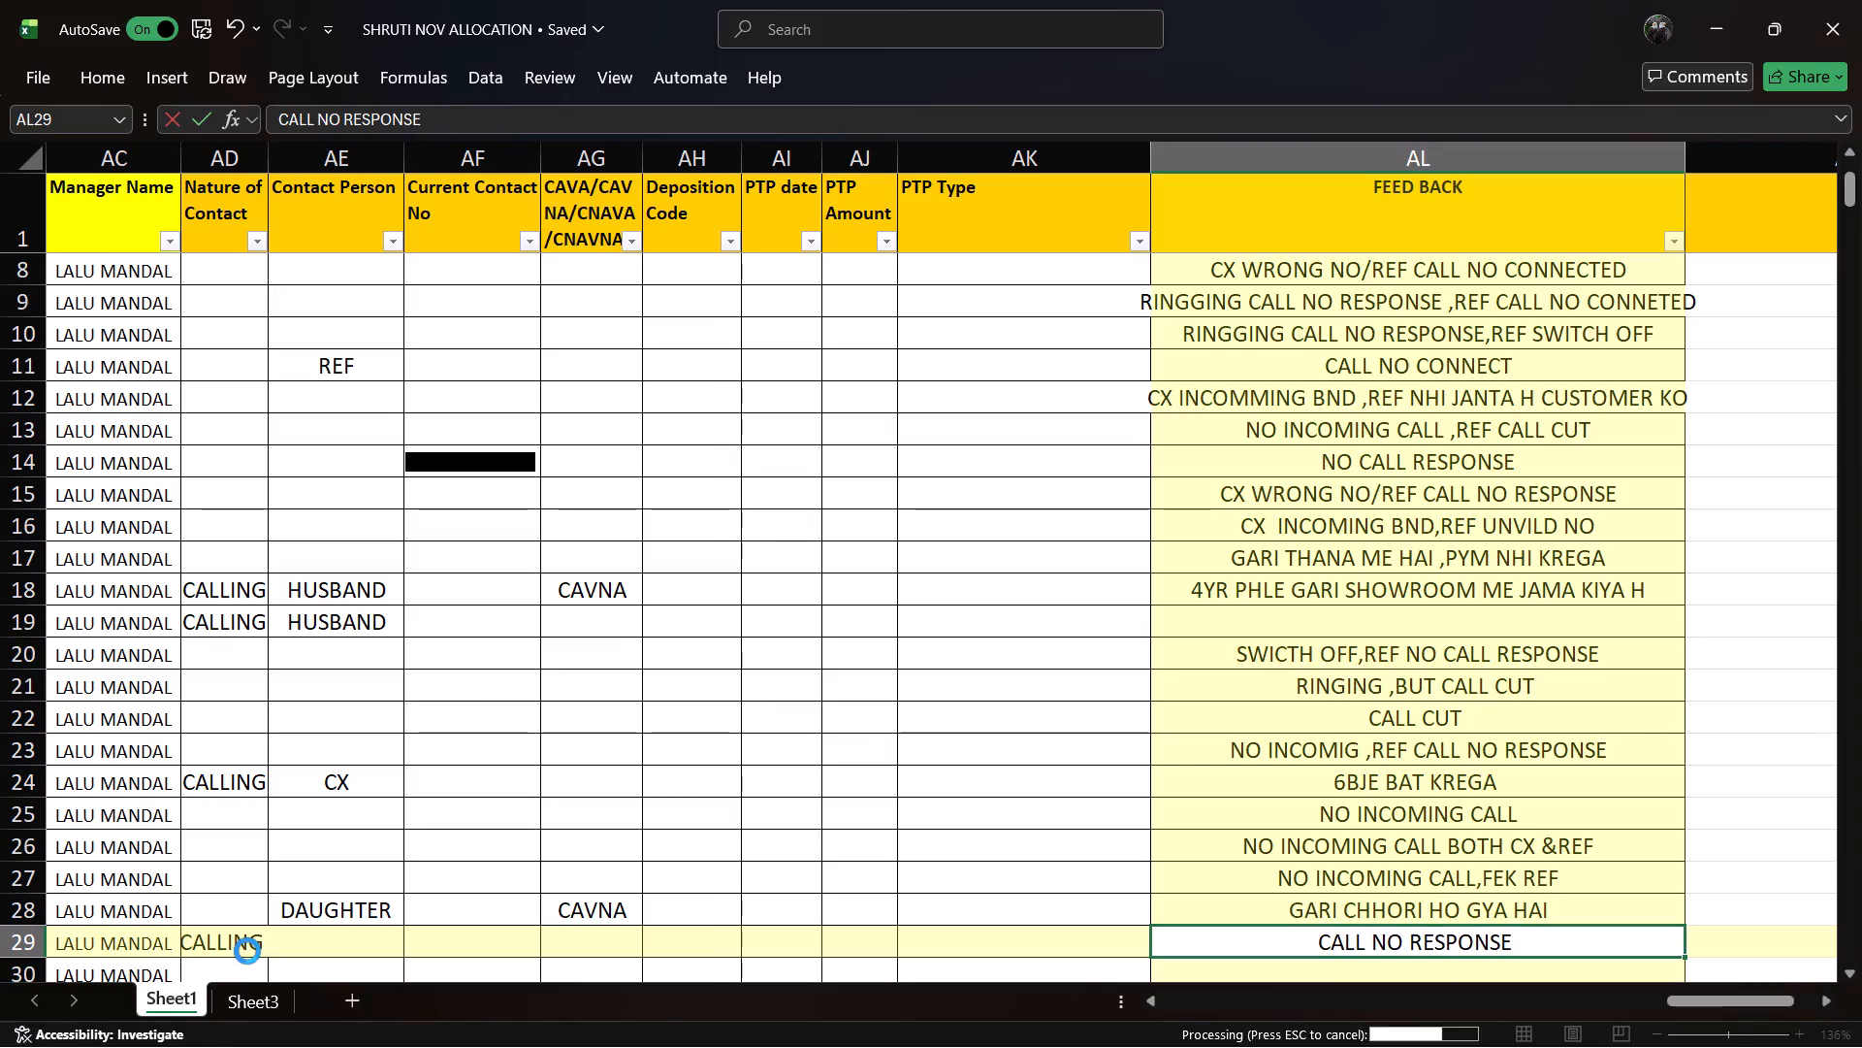
Go to the row 30 record, check the customer's name and mobile number, and save the workbook.
key(Down)
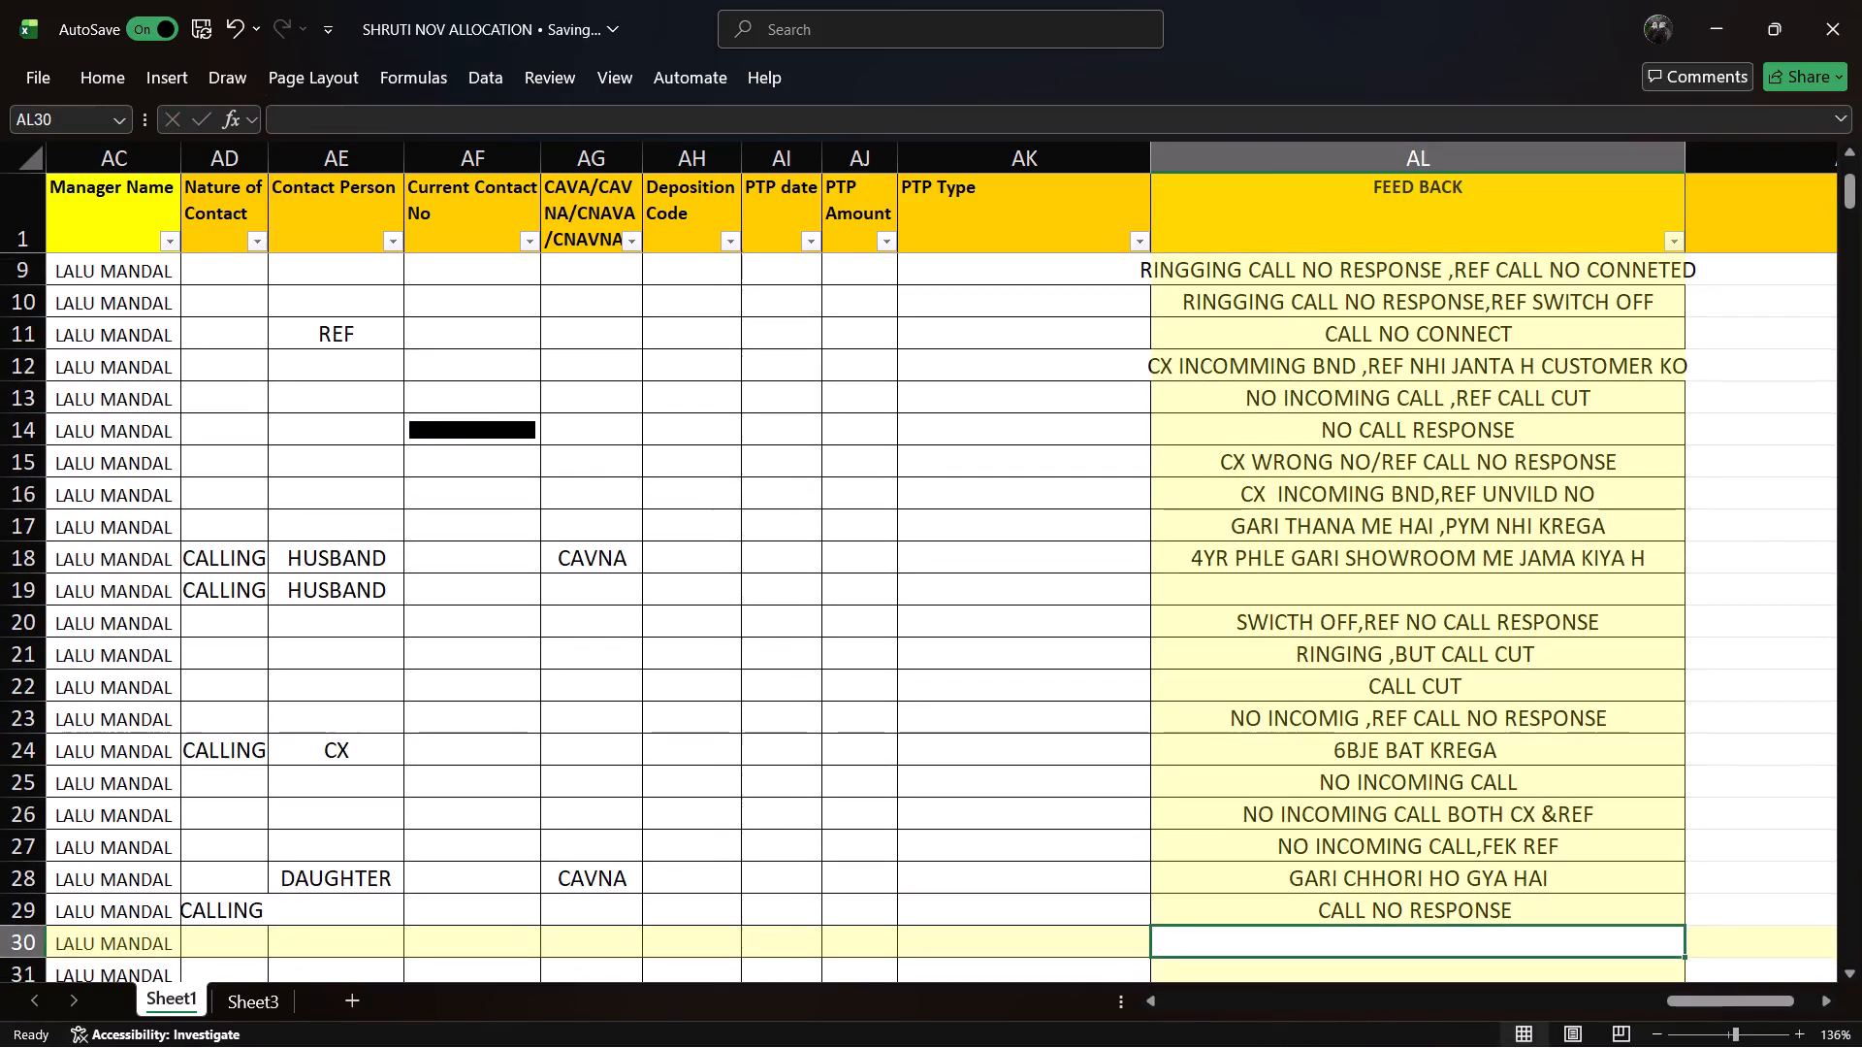
key(Left)
drag(247, 951, 237, 940)
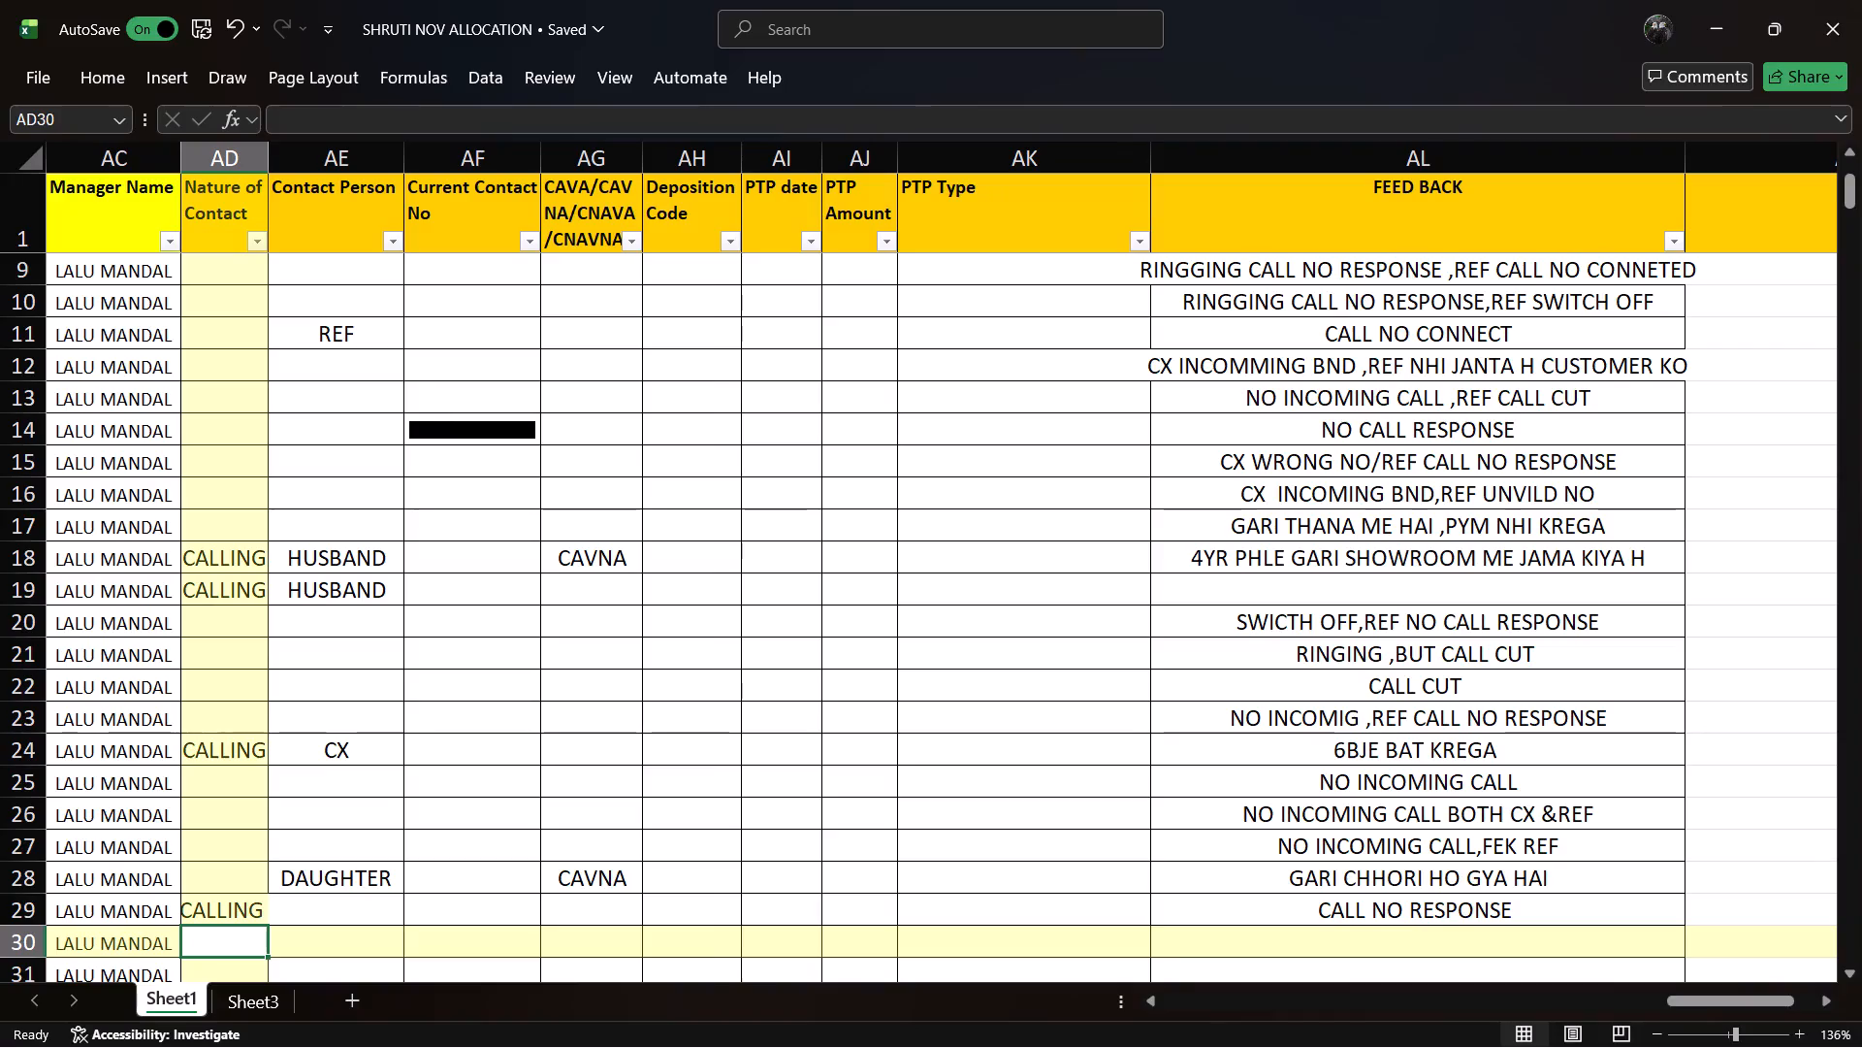
drag(237, 940, 232, 939)
click(239, 917)
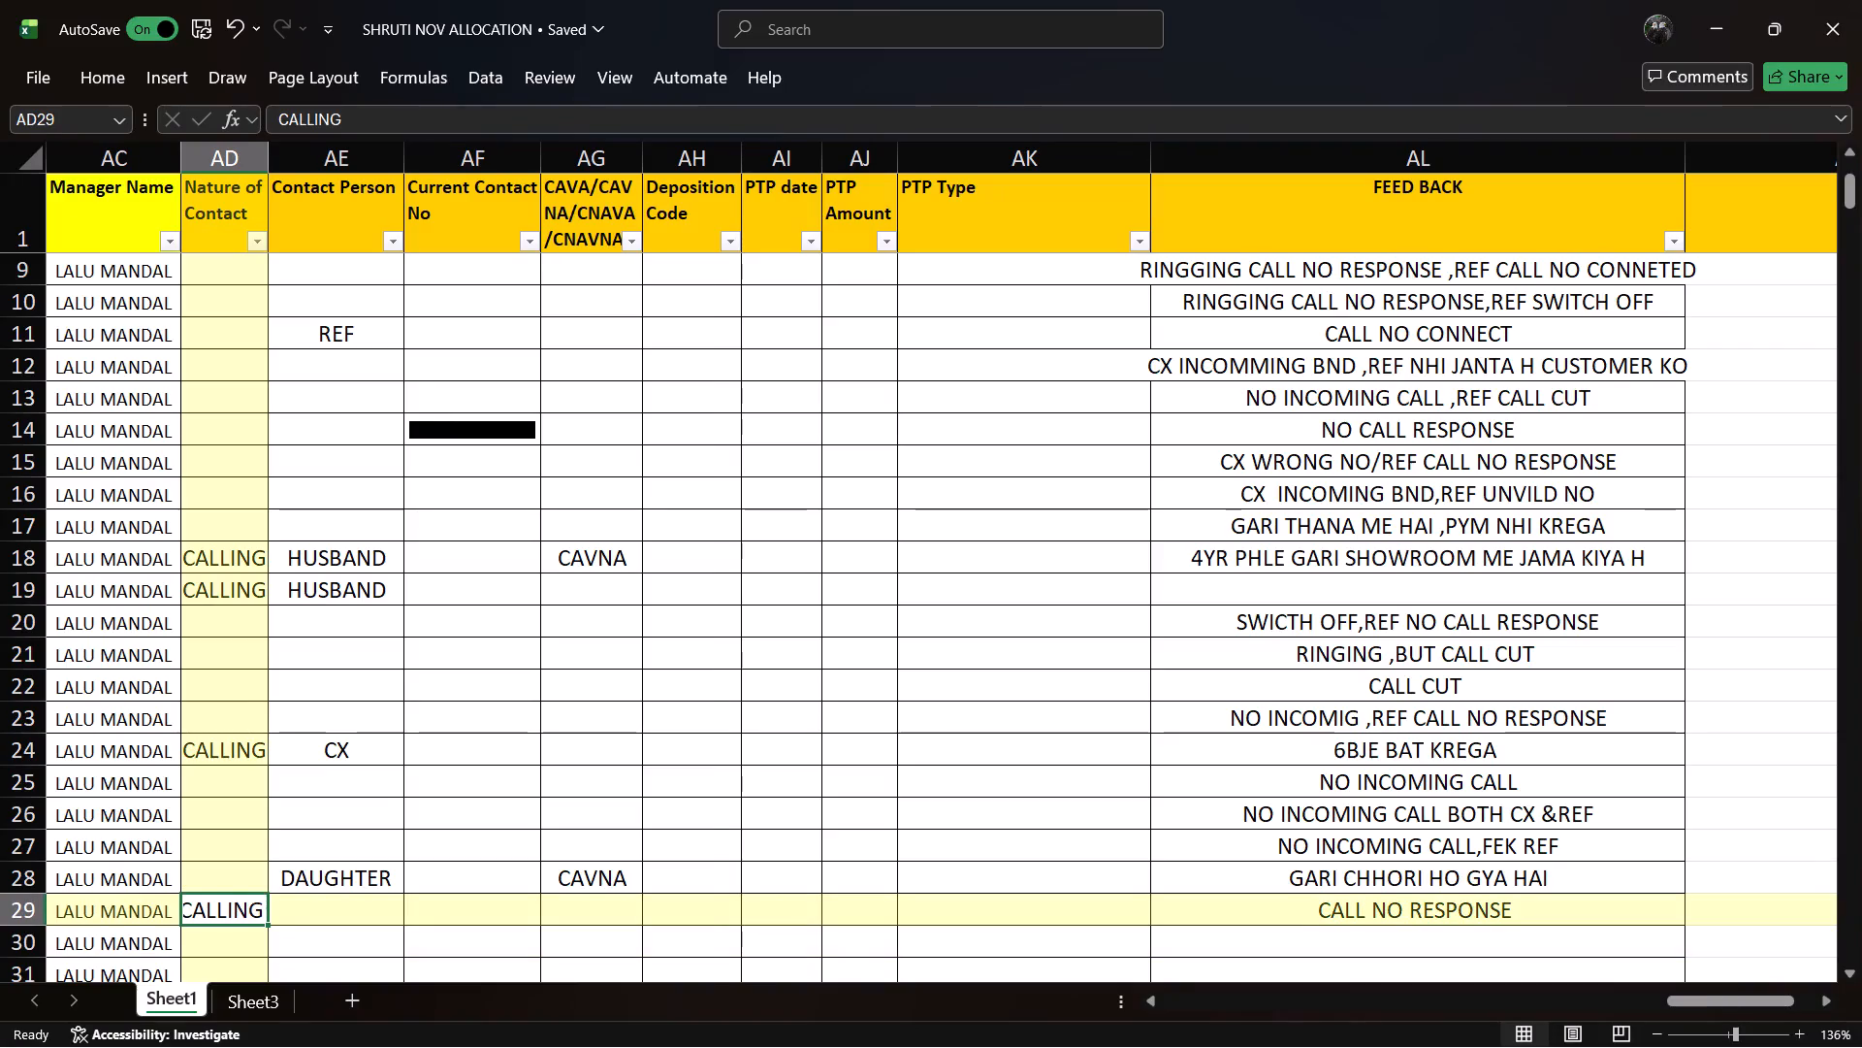
key(Right)
key(Down)
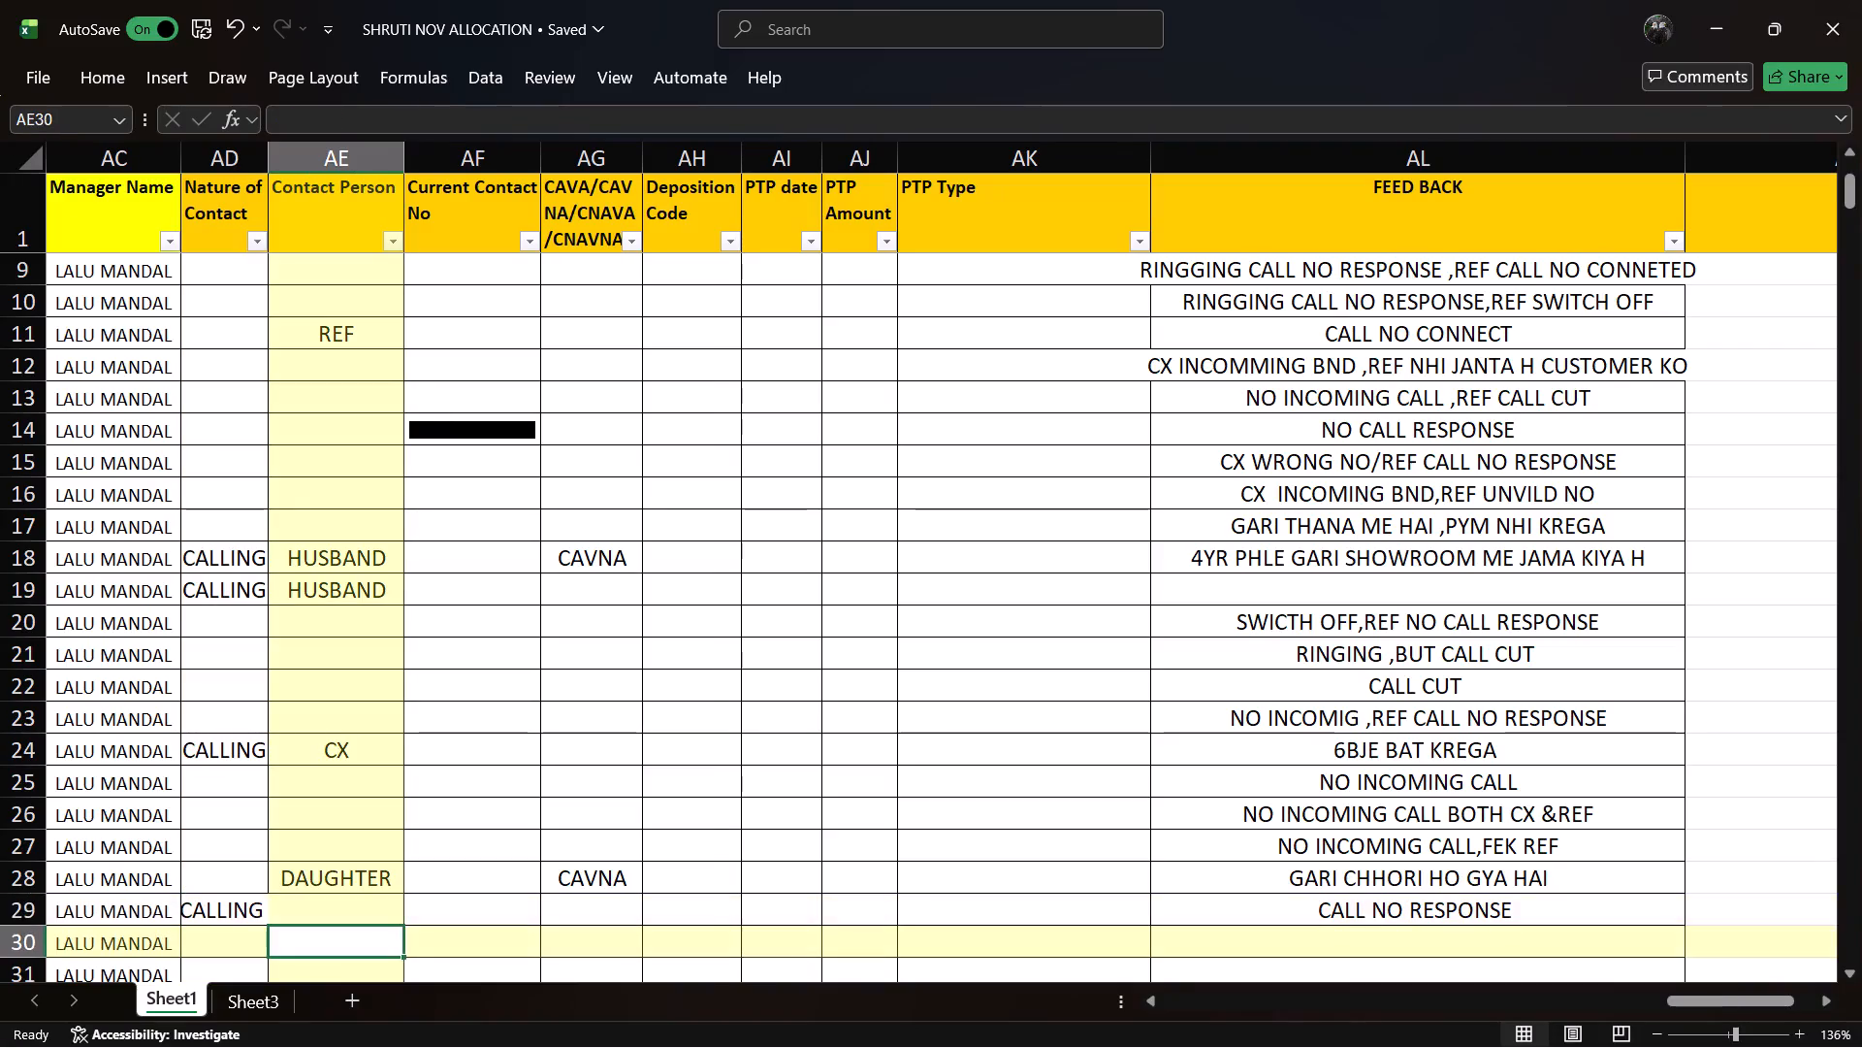
key(Left)
key(Left)
key(Left)
key(Left)
key(Left)
key(Left)
key(Left)
key(Left)
key(Left)
key(Left)
key(Left)
key(Left)
key(Left)
key(Left)
key(Left)
key(Left)
key(Left)
key(Left)
key(Left)
key(Left)
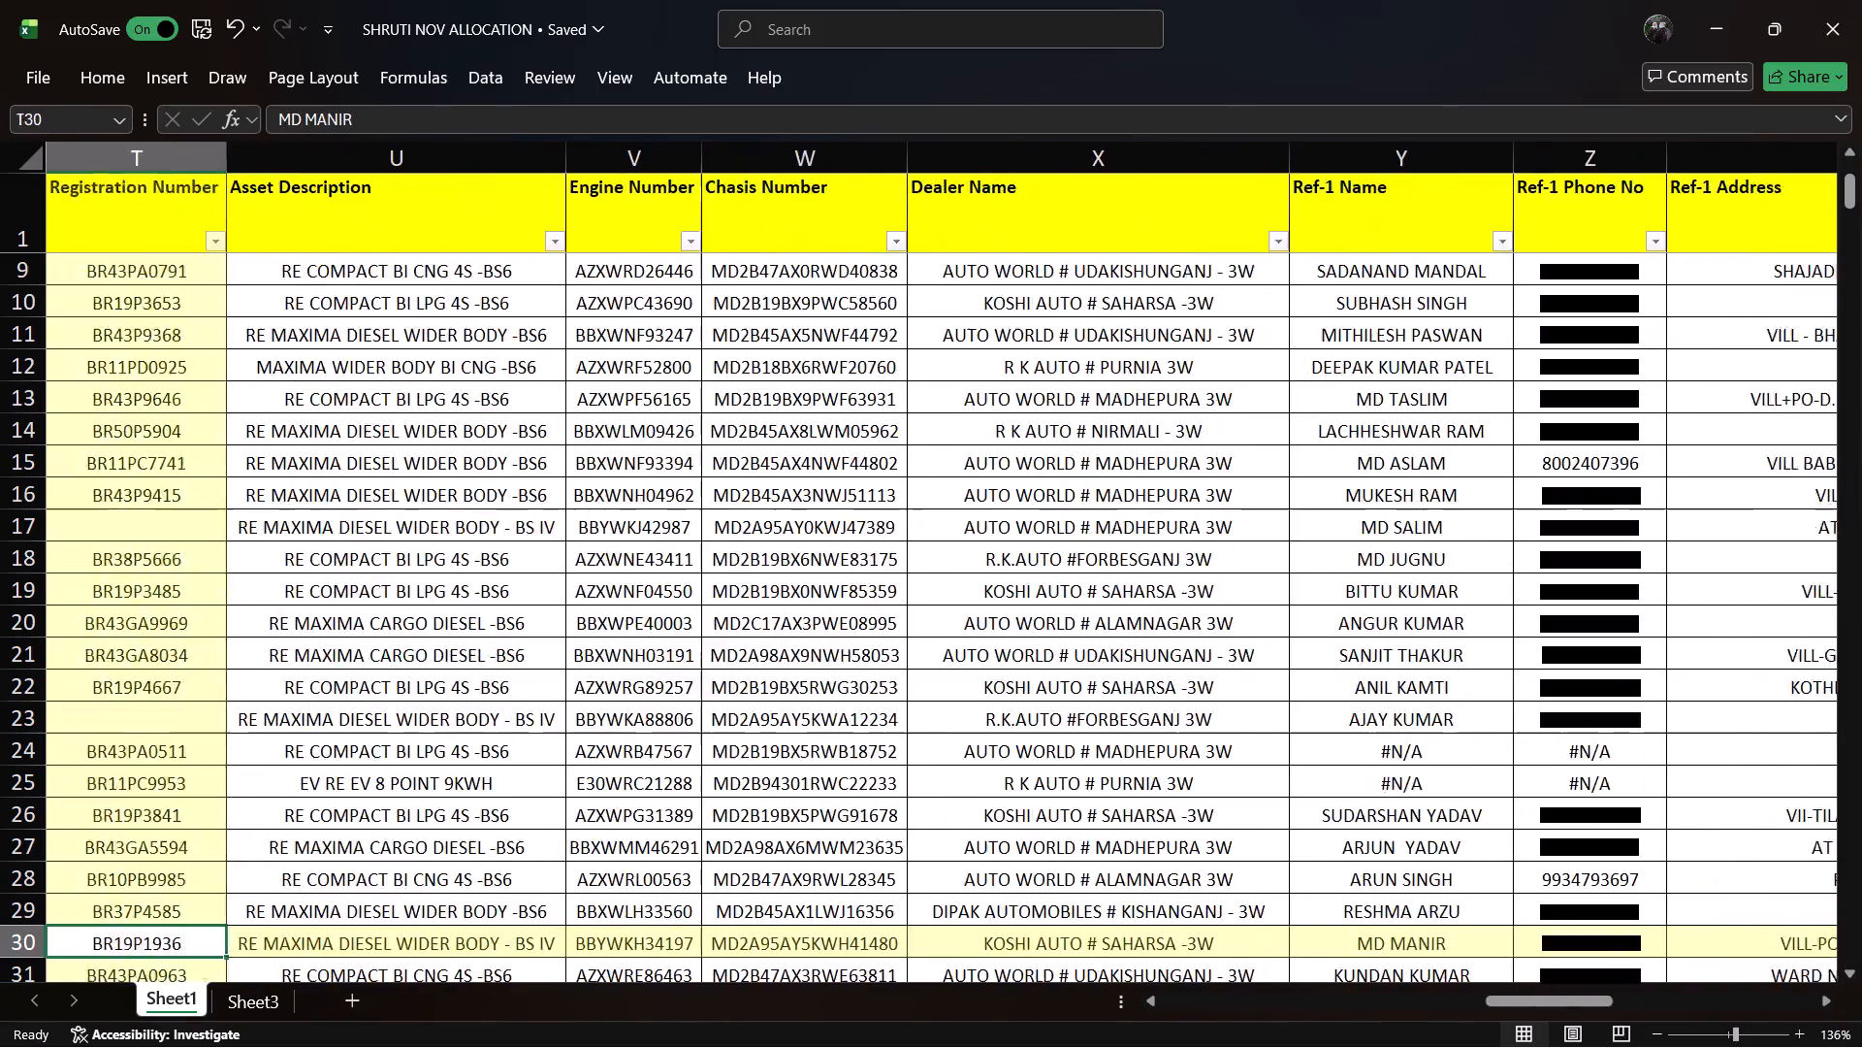
key(Right)
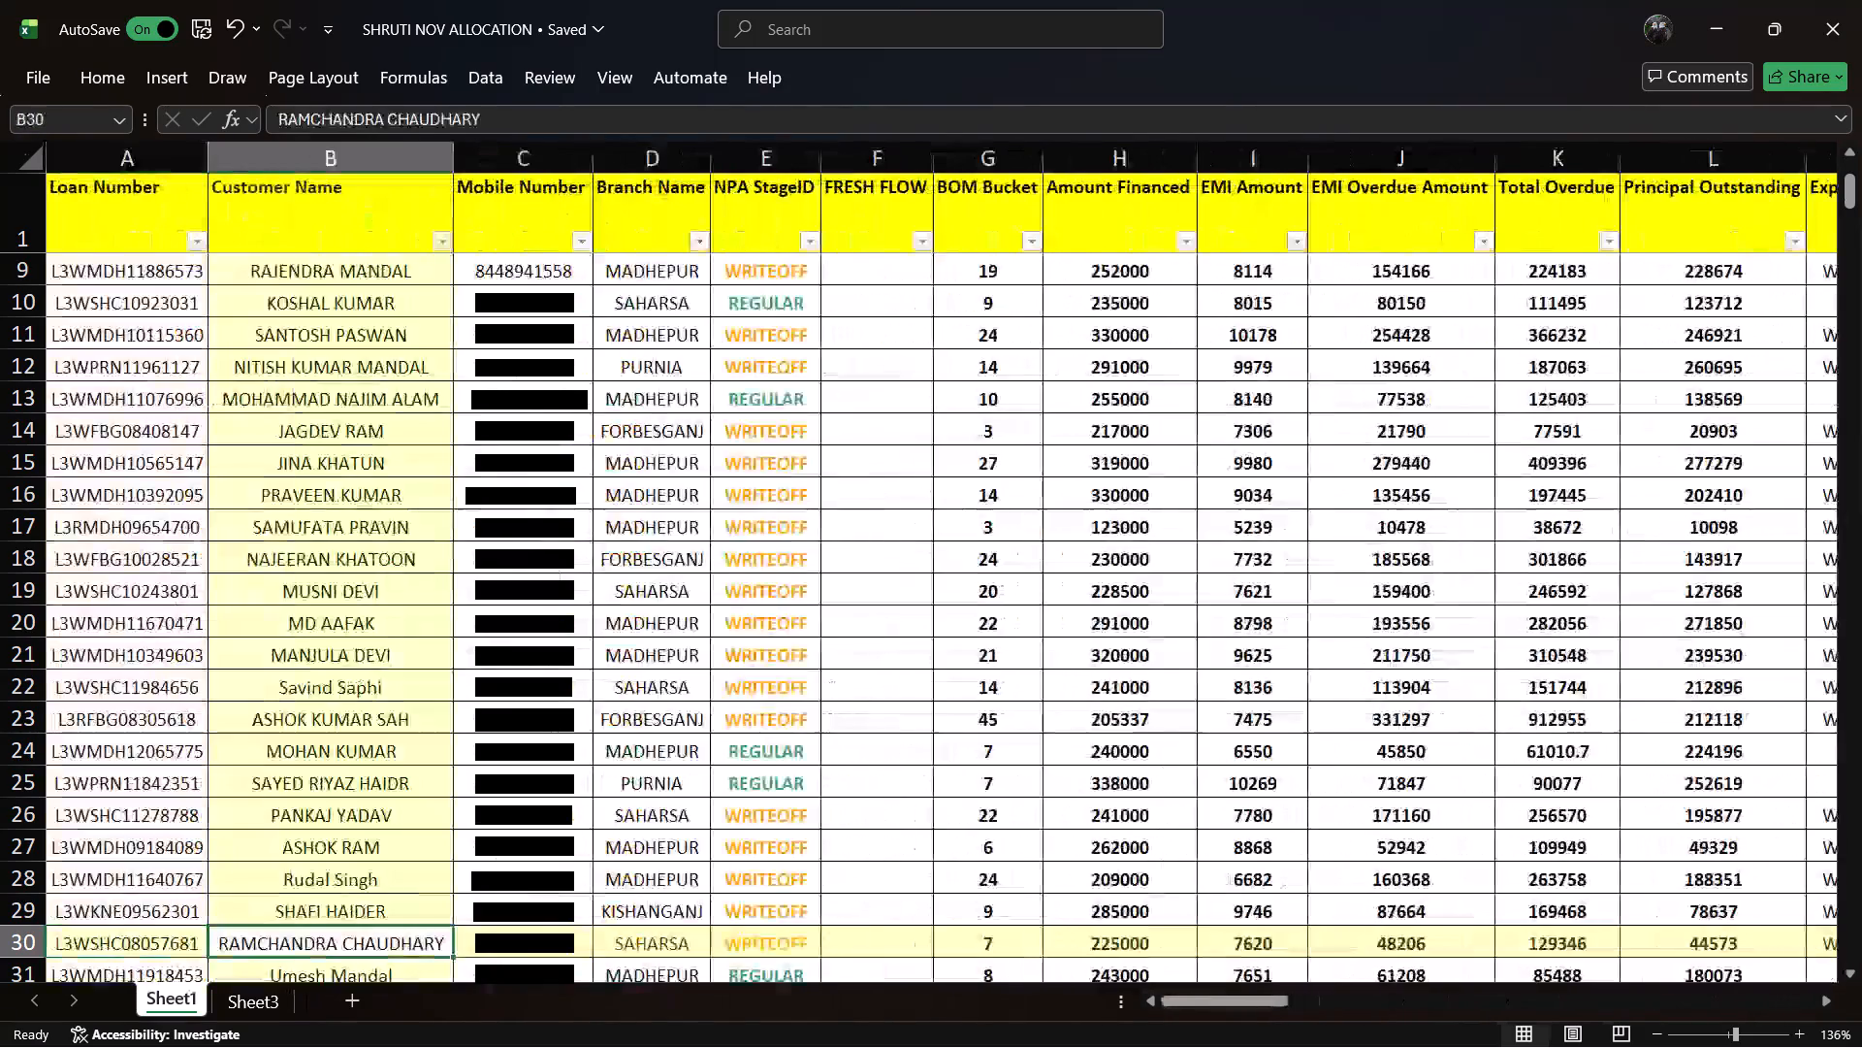
key(Right)
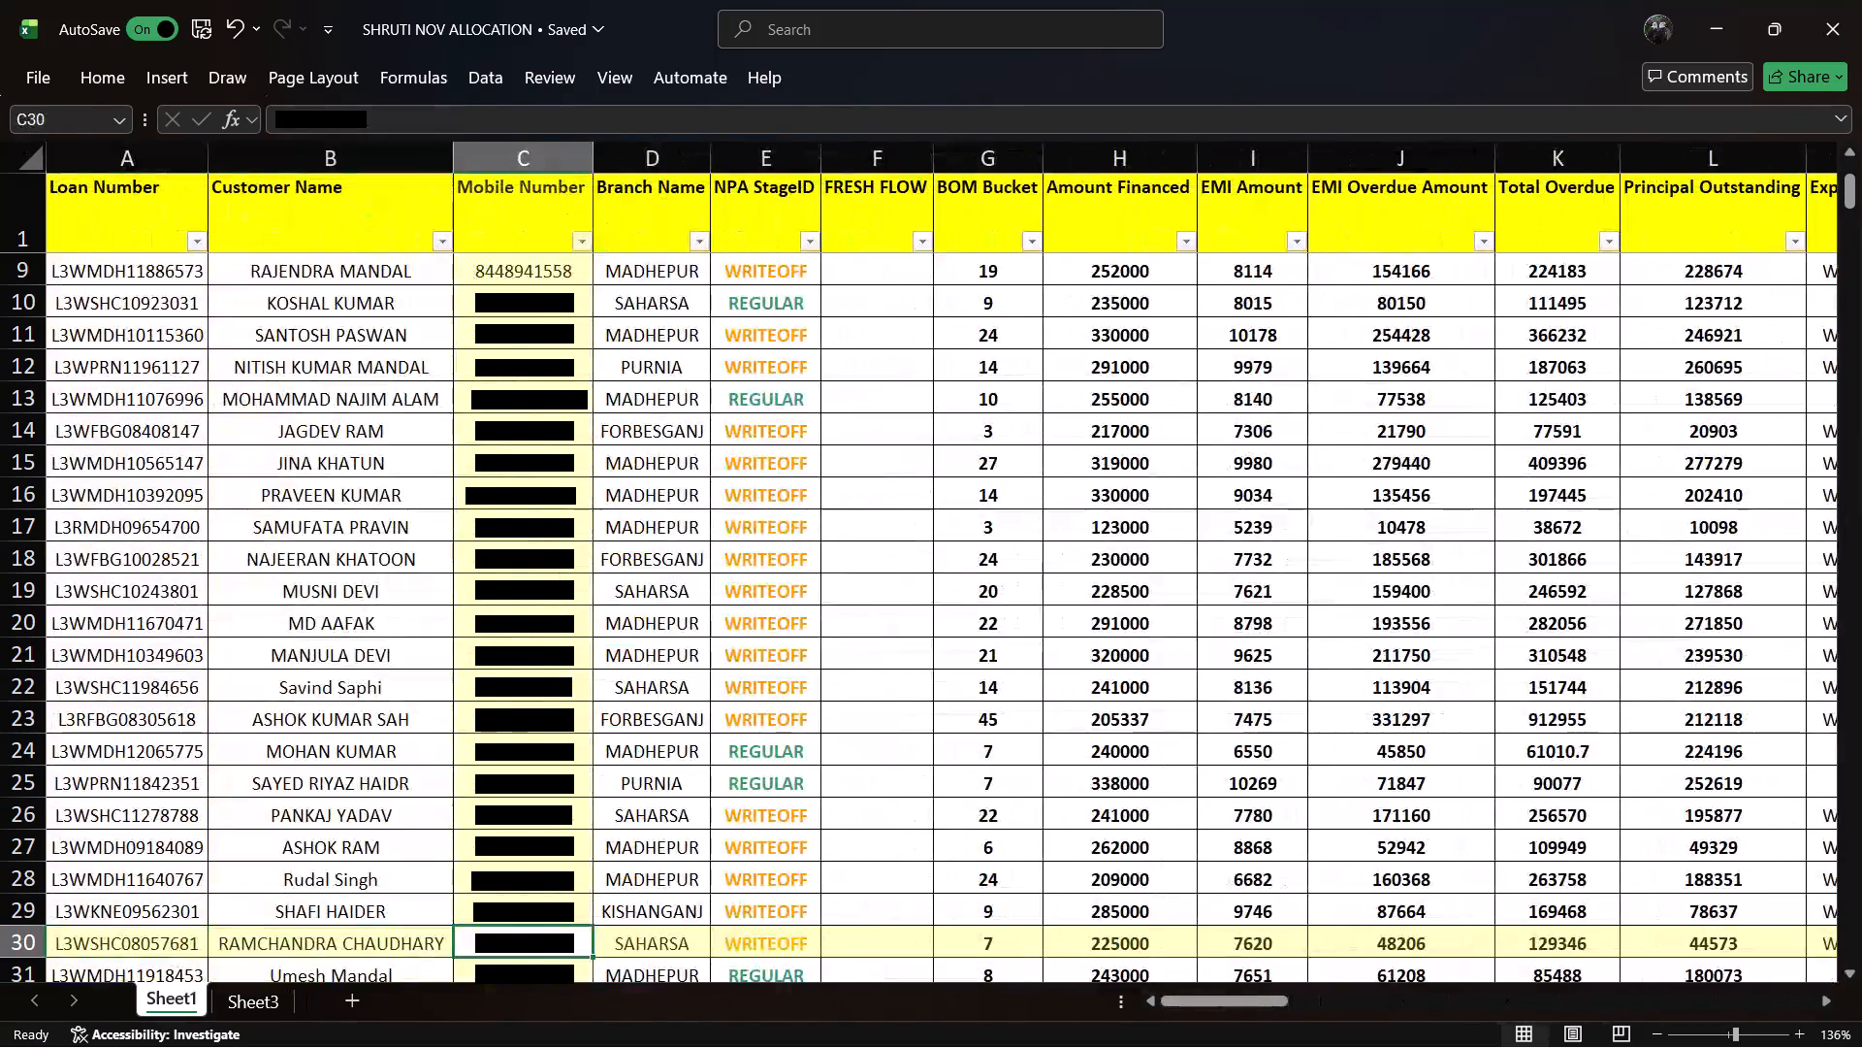
key(ctrl+s)
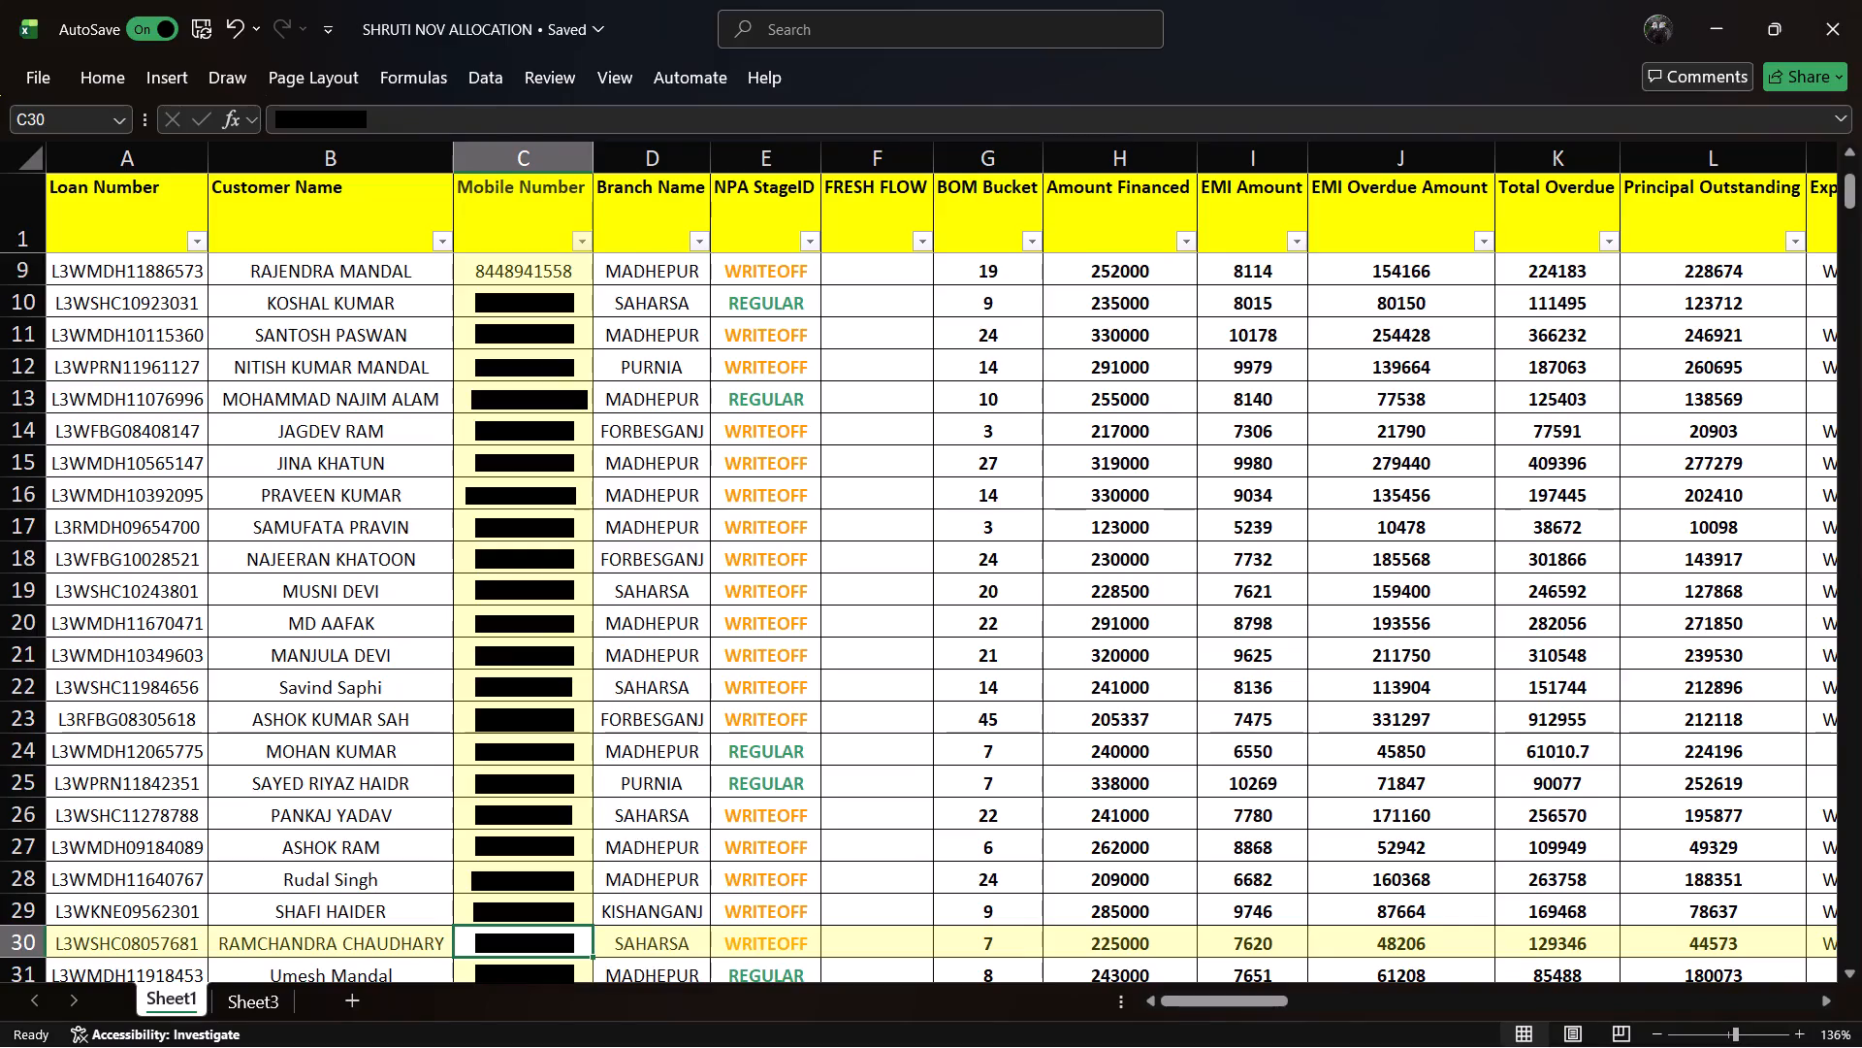
key(Right)
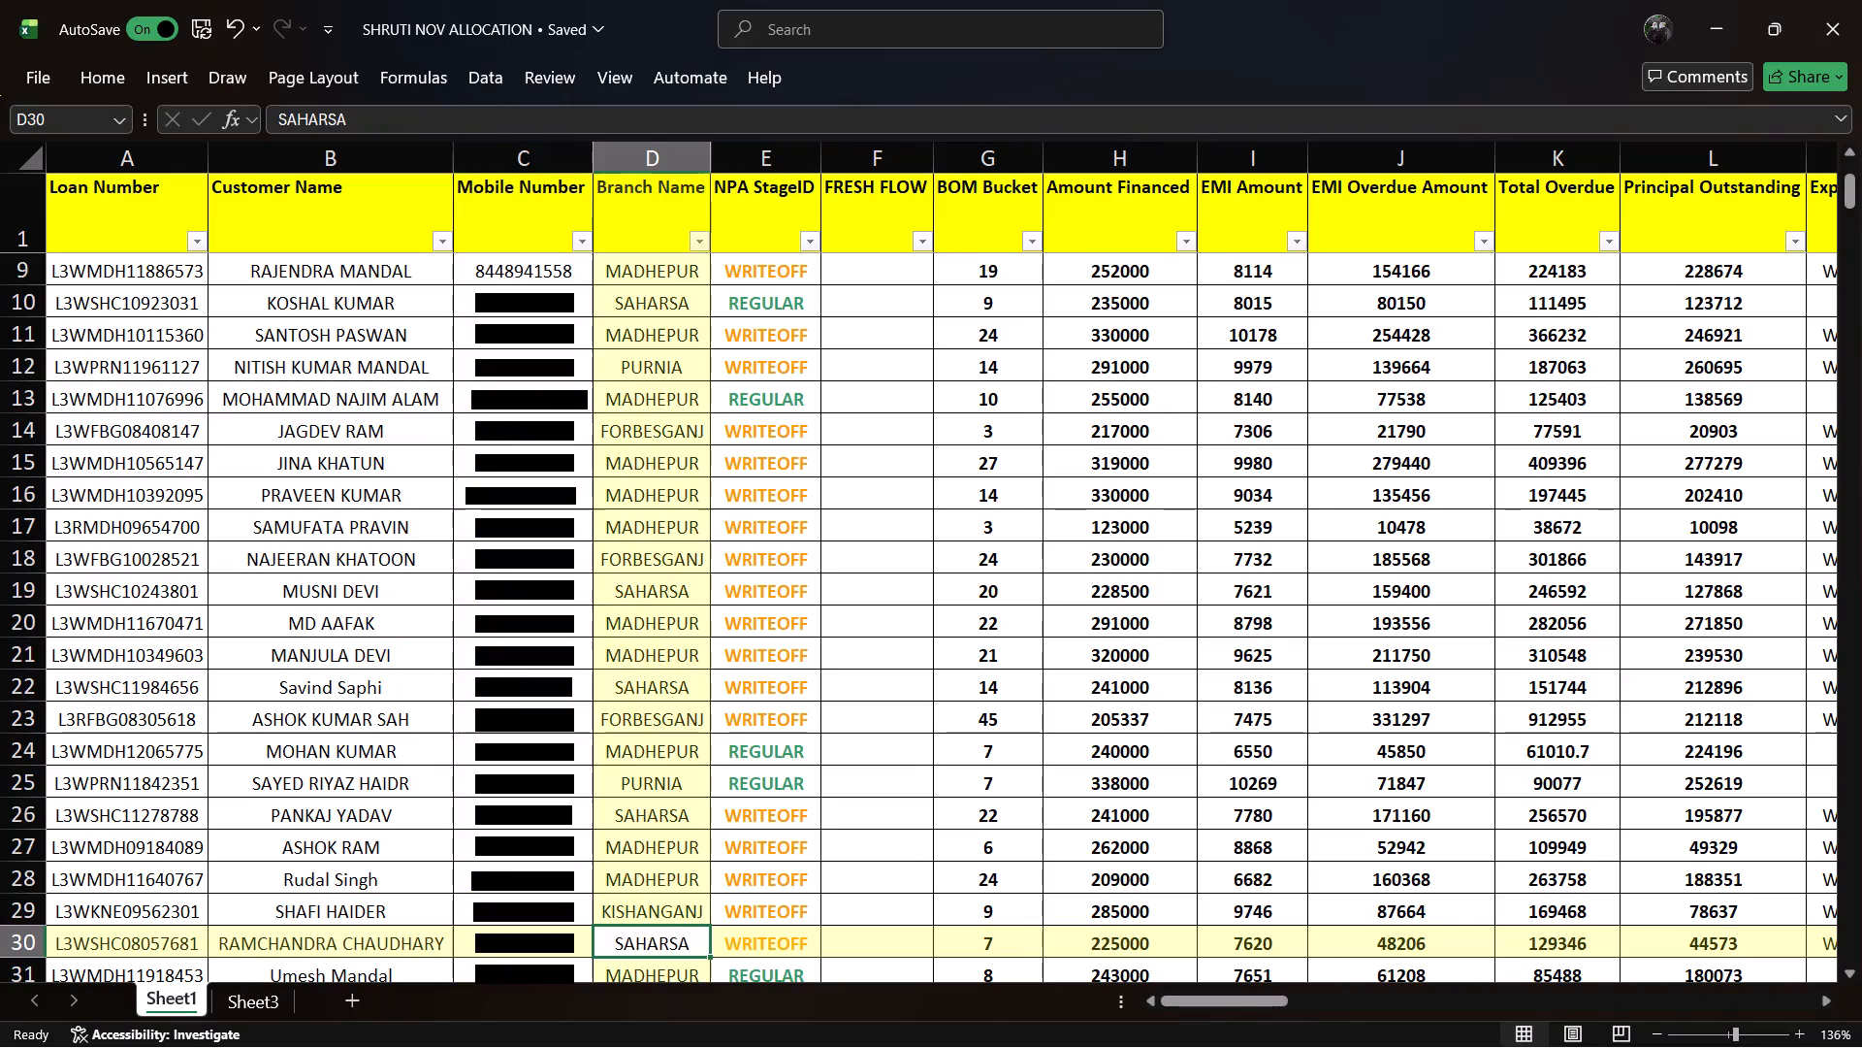
key(Left)
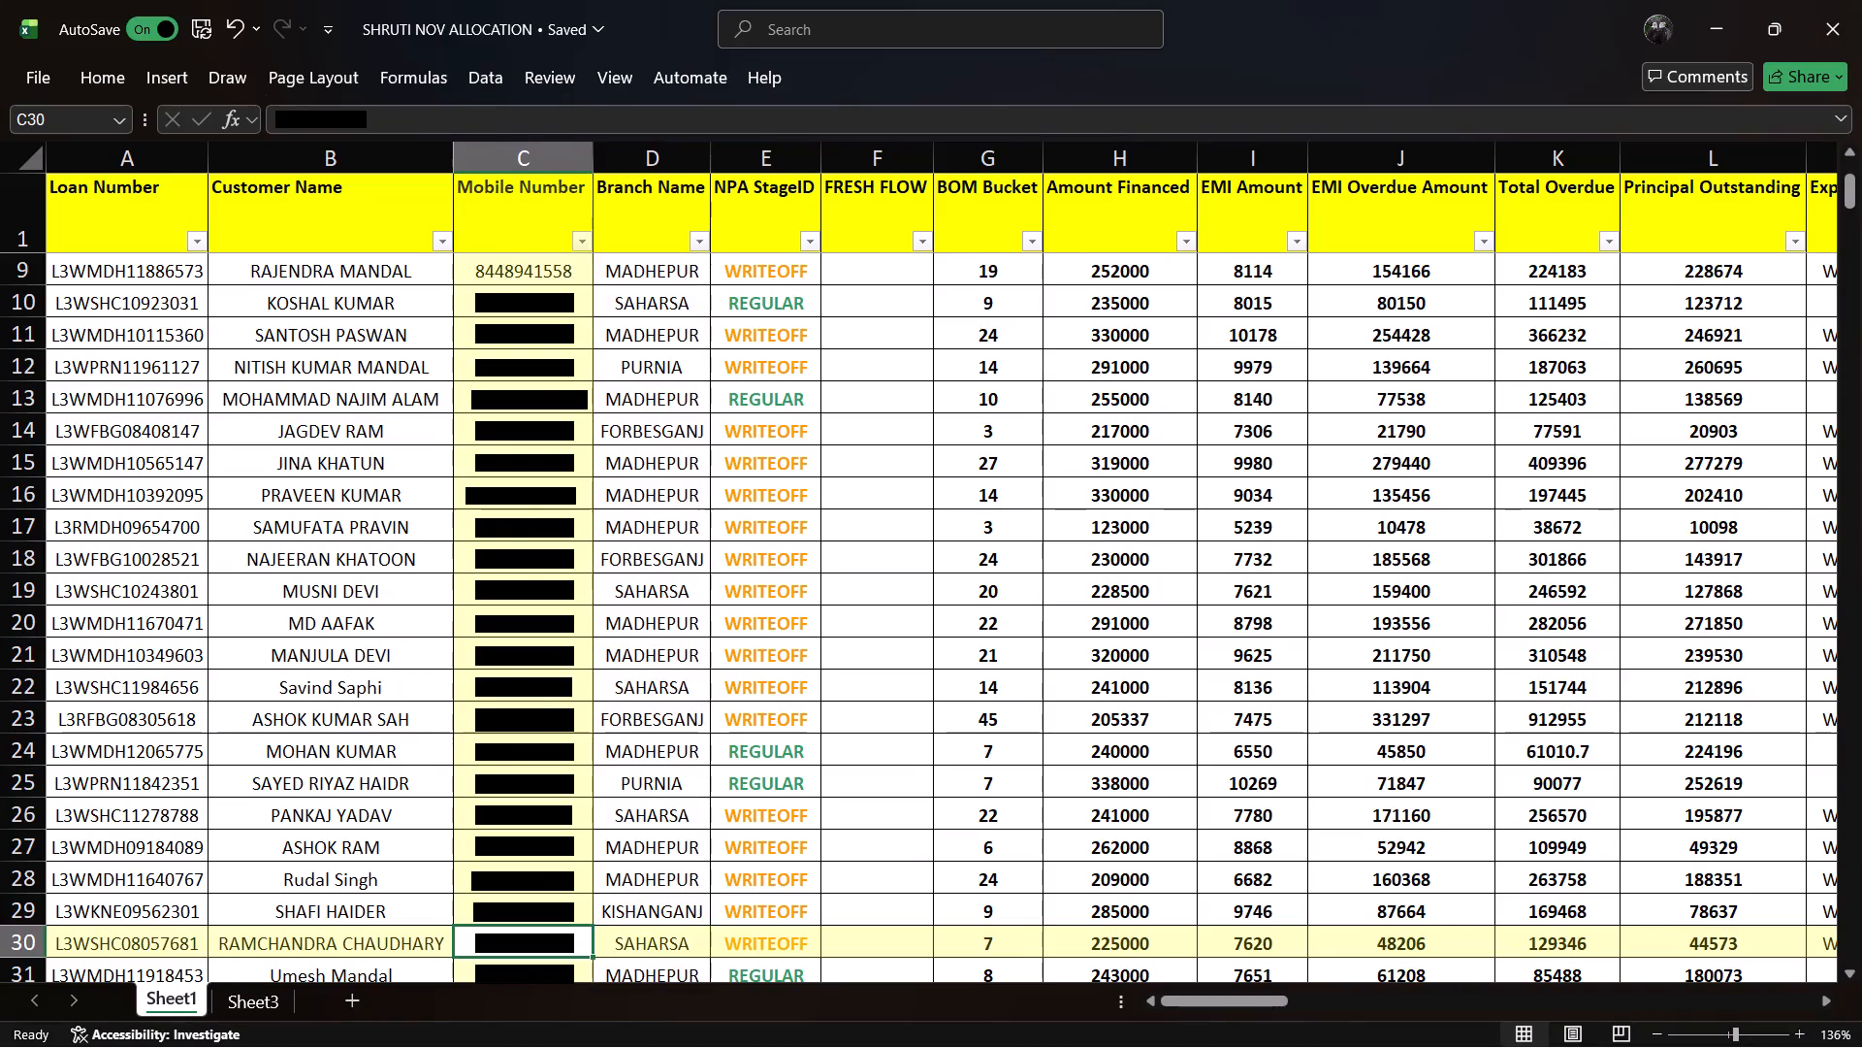
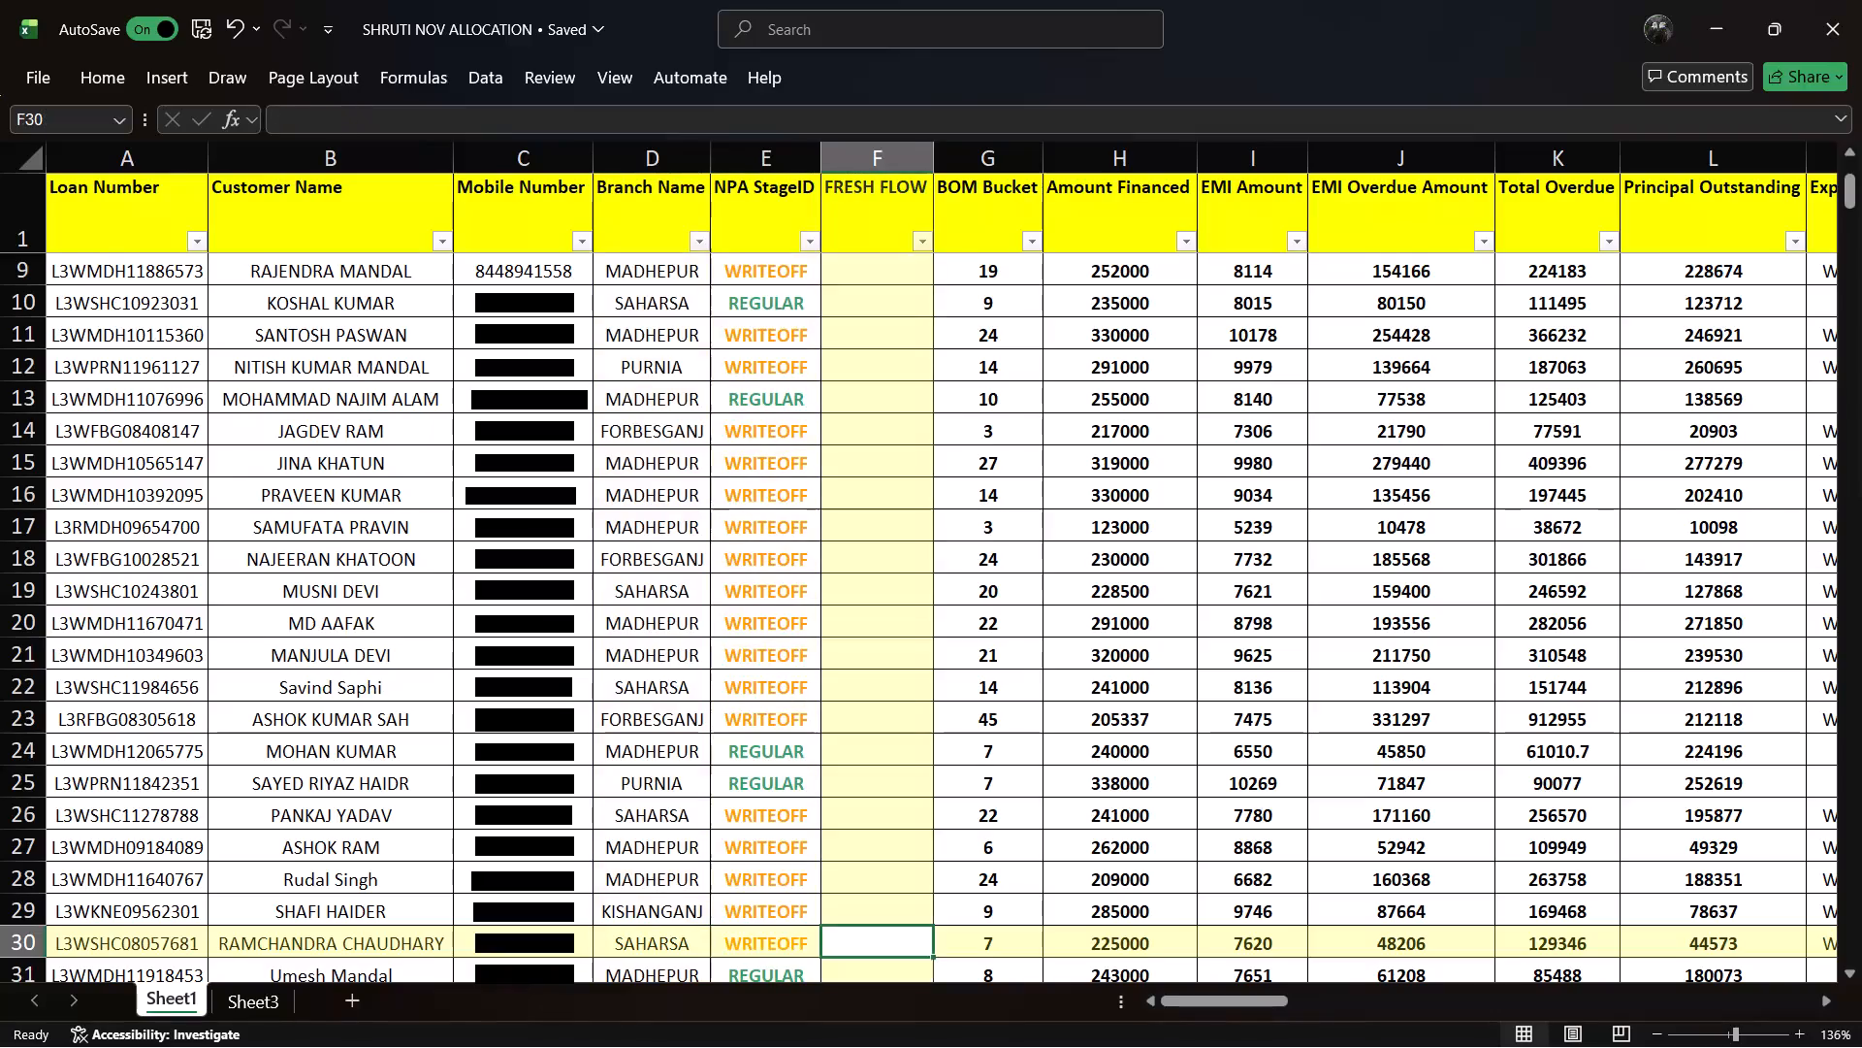
Review the row 30 record's loan amounts, expiry, vehicle details and reference contact across to the Contact Person column.
key(Right)
key(Right)
key(Right)
key(Right)
key(Right)
key(Right)
key(Right)
key(Right)
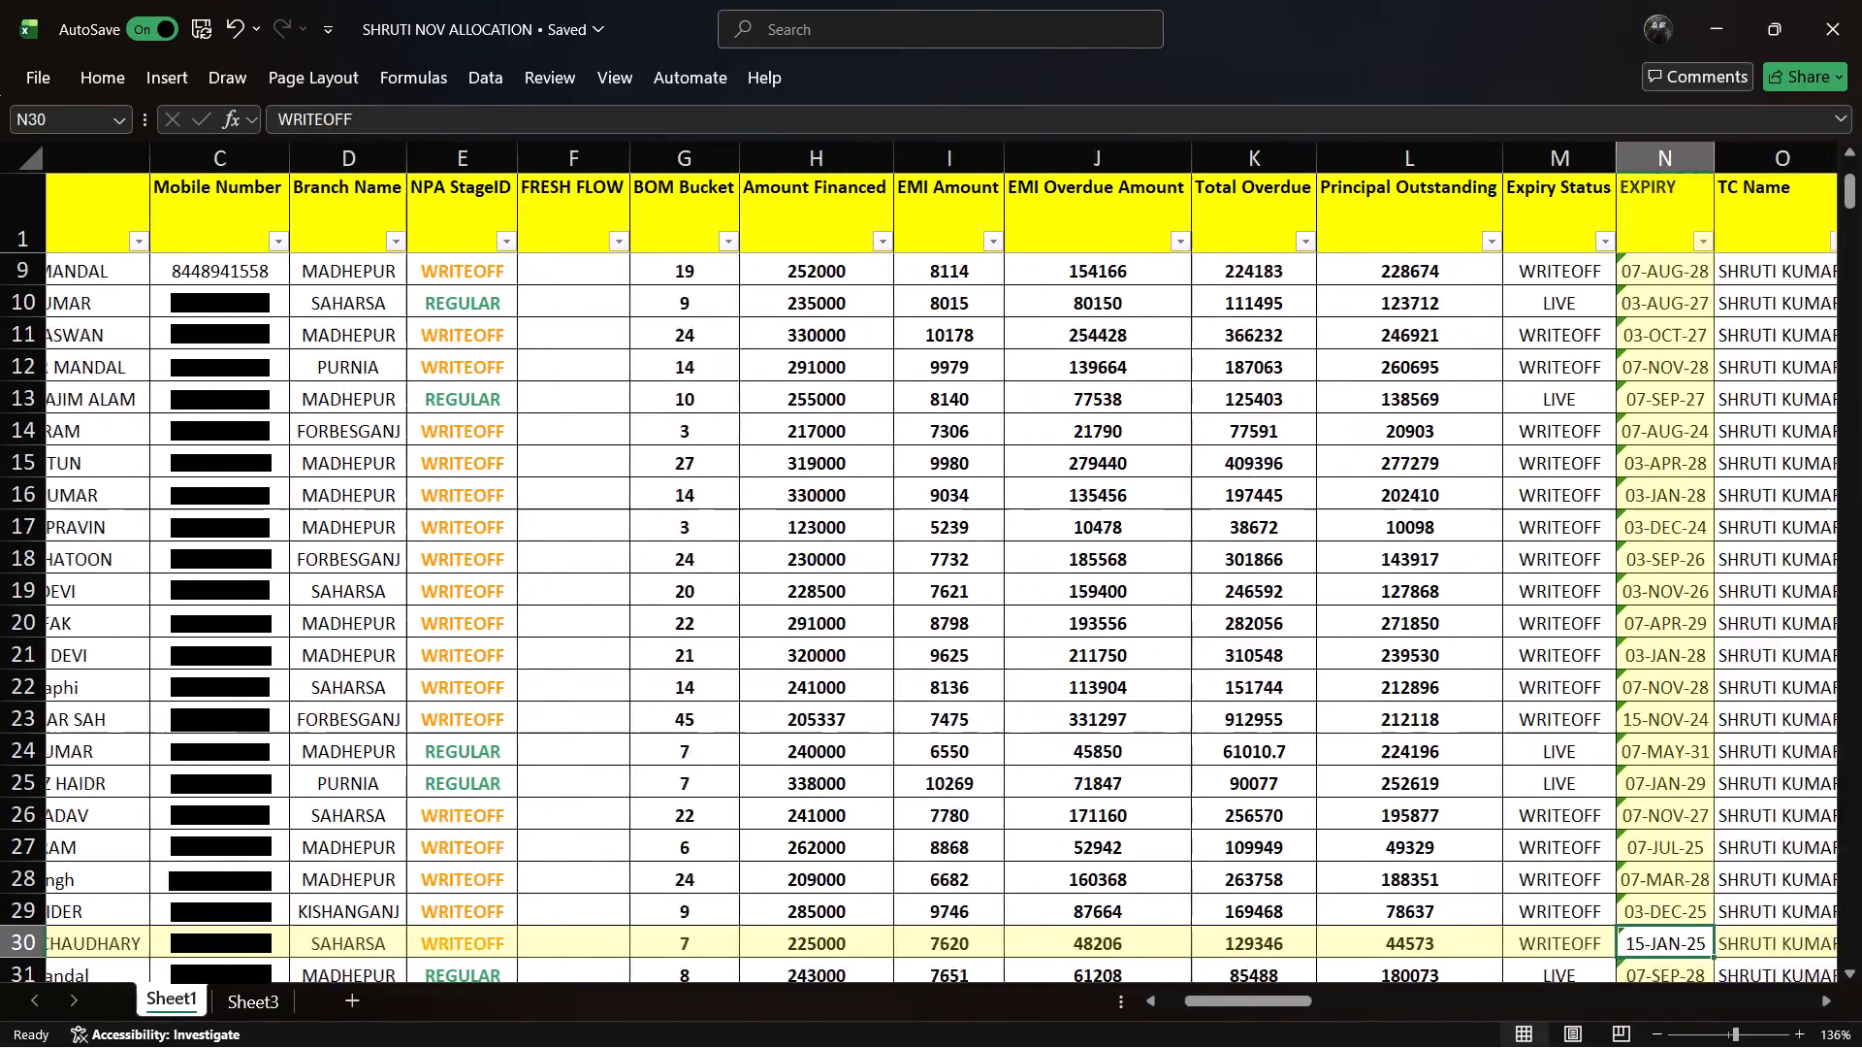
key(Right)
key(Right)
key(Right)
key(Right)
key(Right)
key(Right)
key(Right)
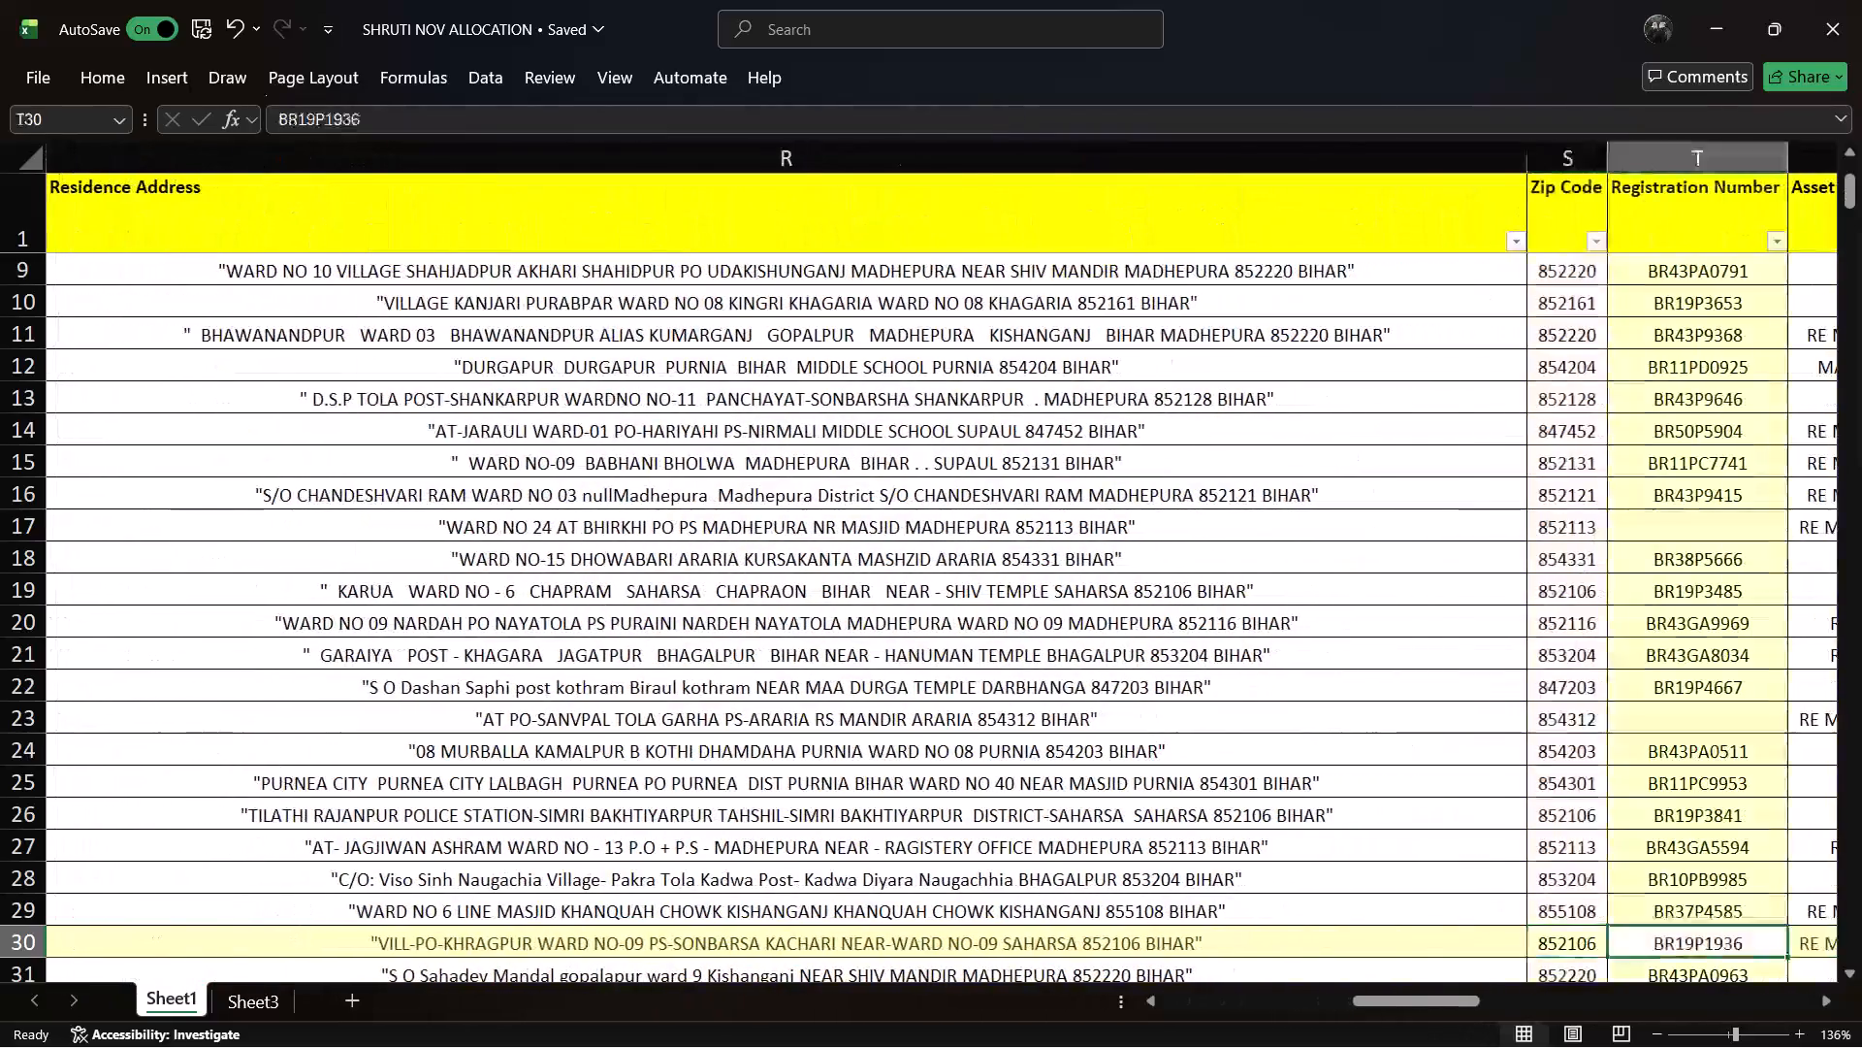
key(Right)
key(Right)
key(Right)
key(Right)
key(Right)
key(Right)
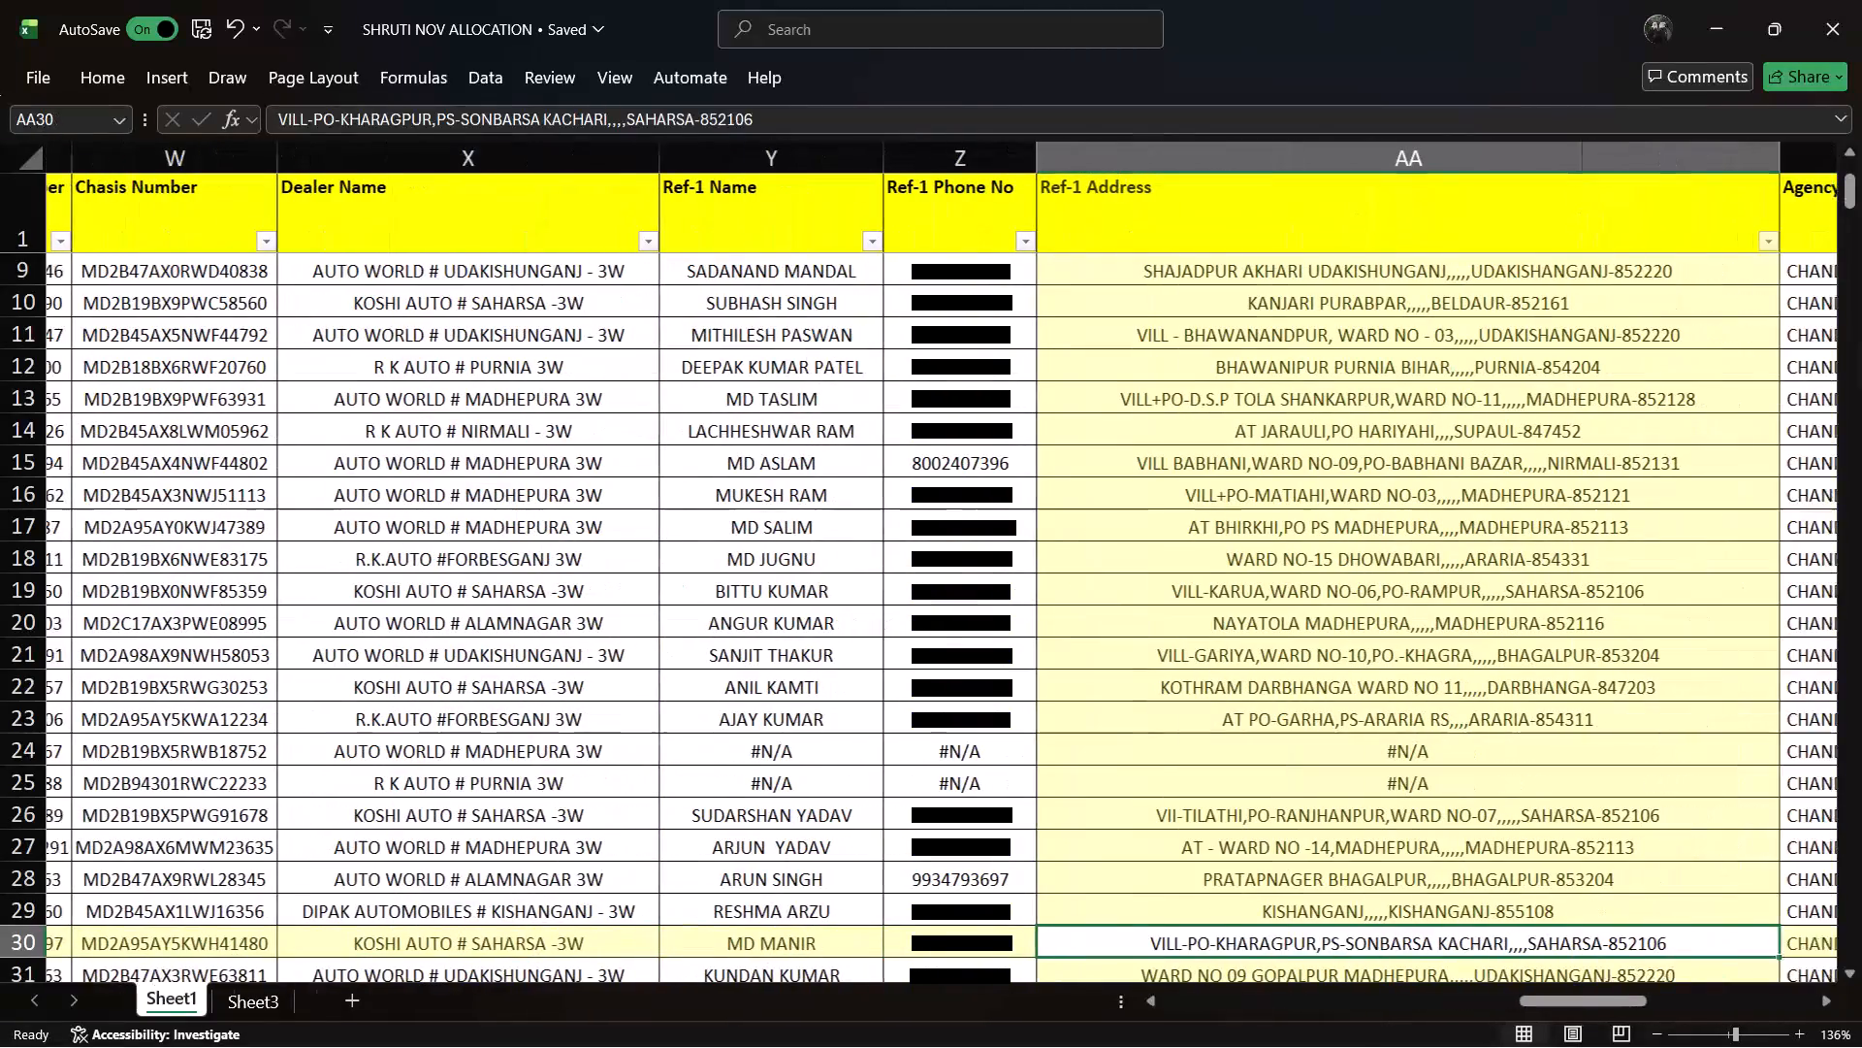
key(Right)
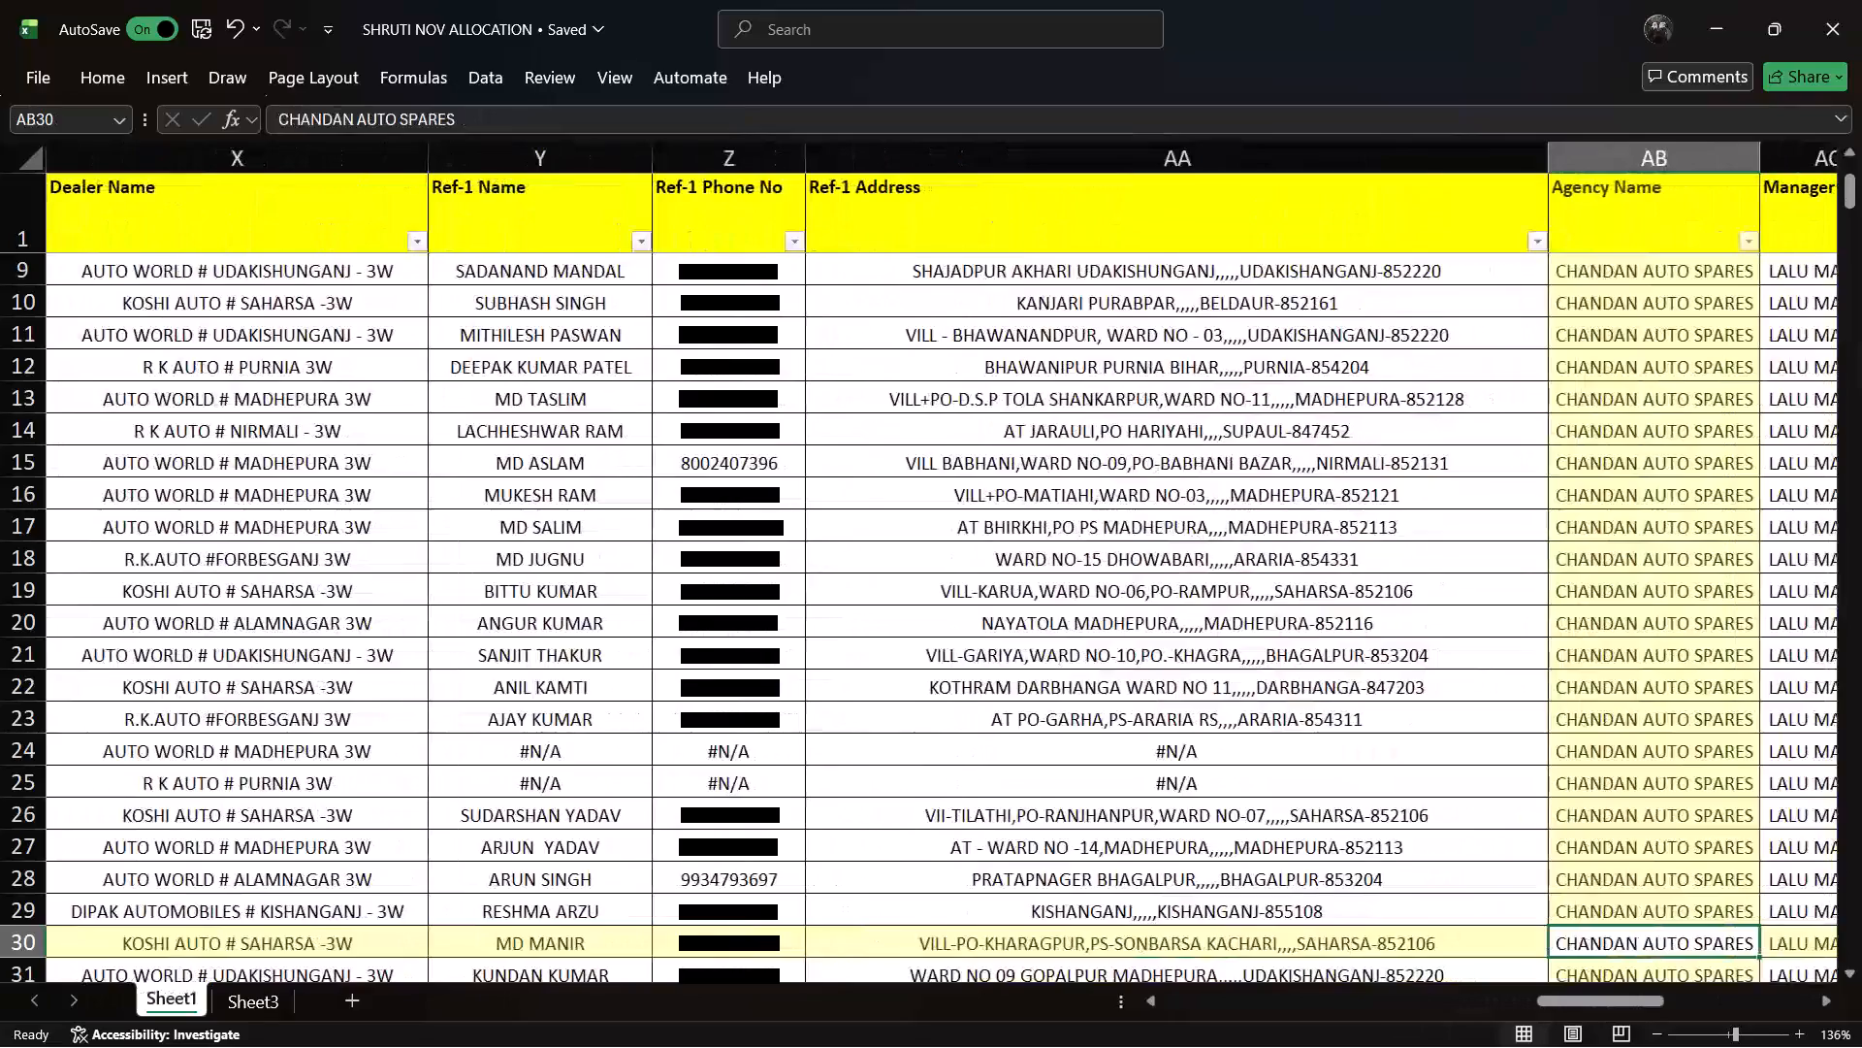
key(Right)
key(Right)
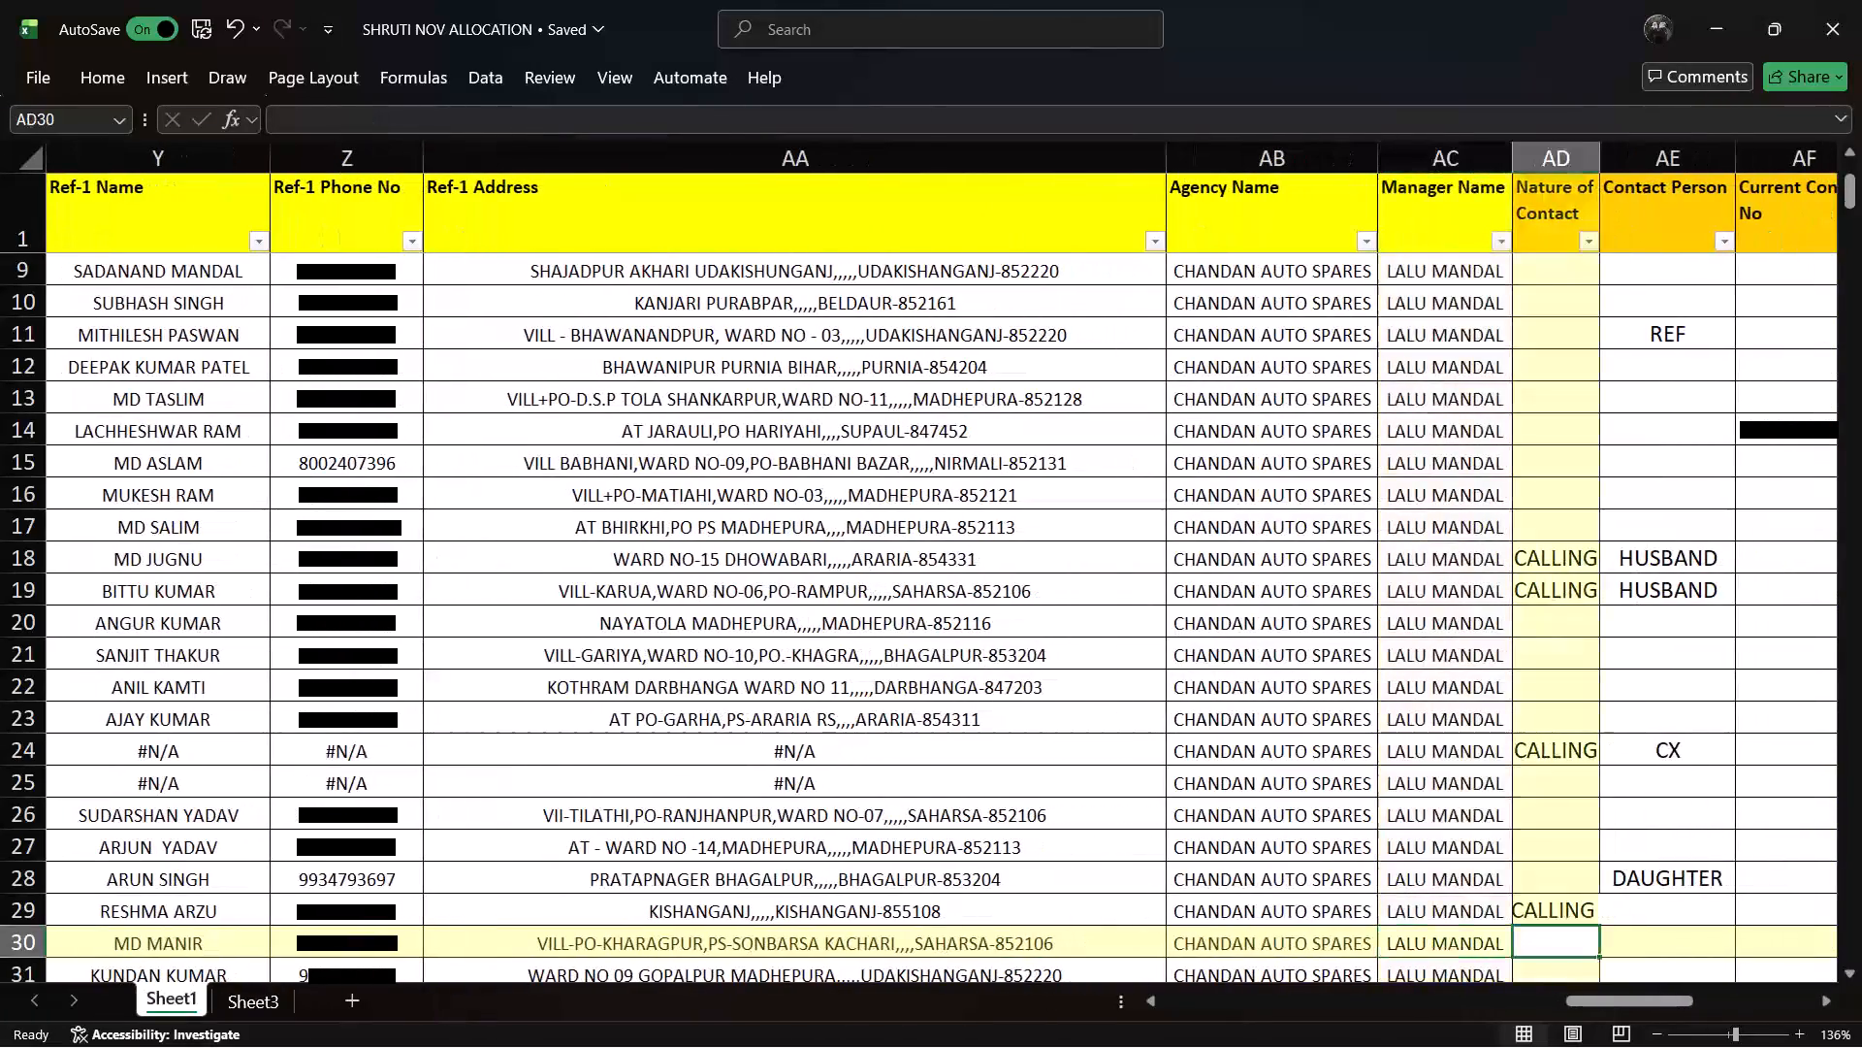
key(Right)
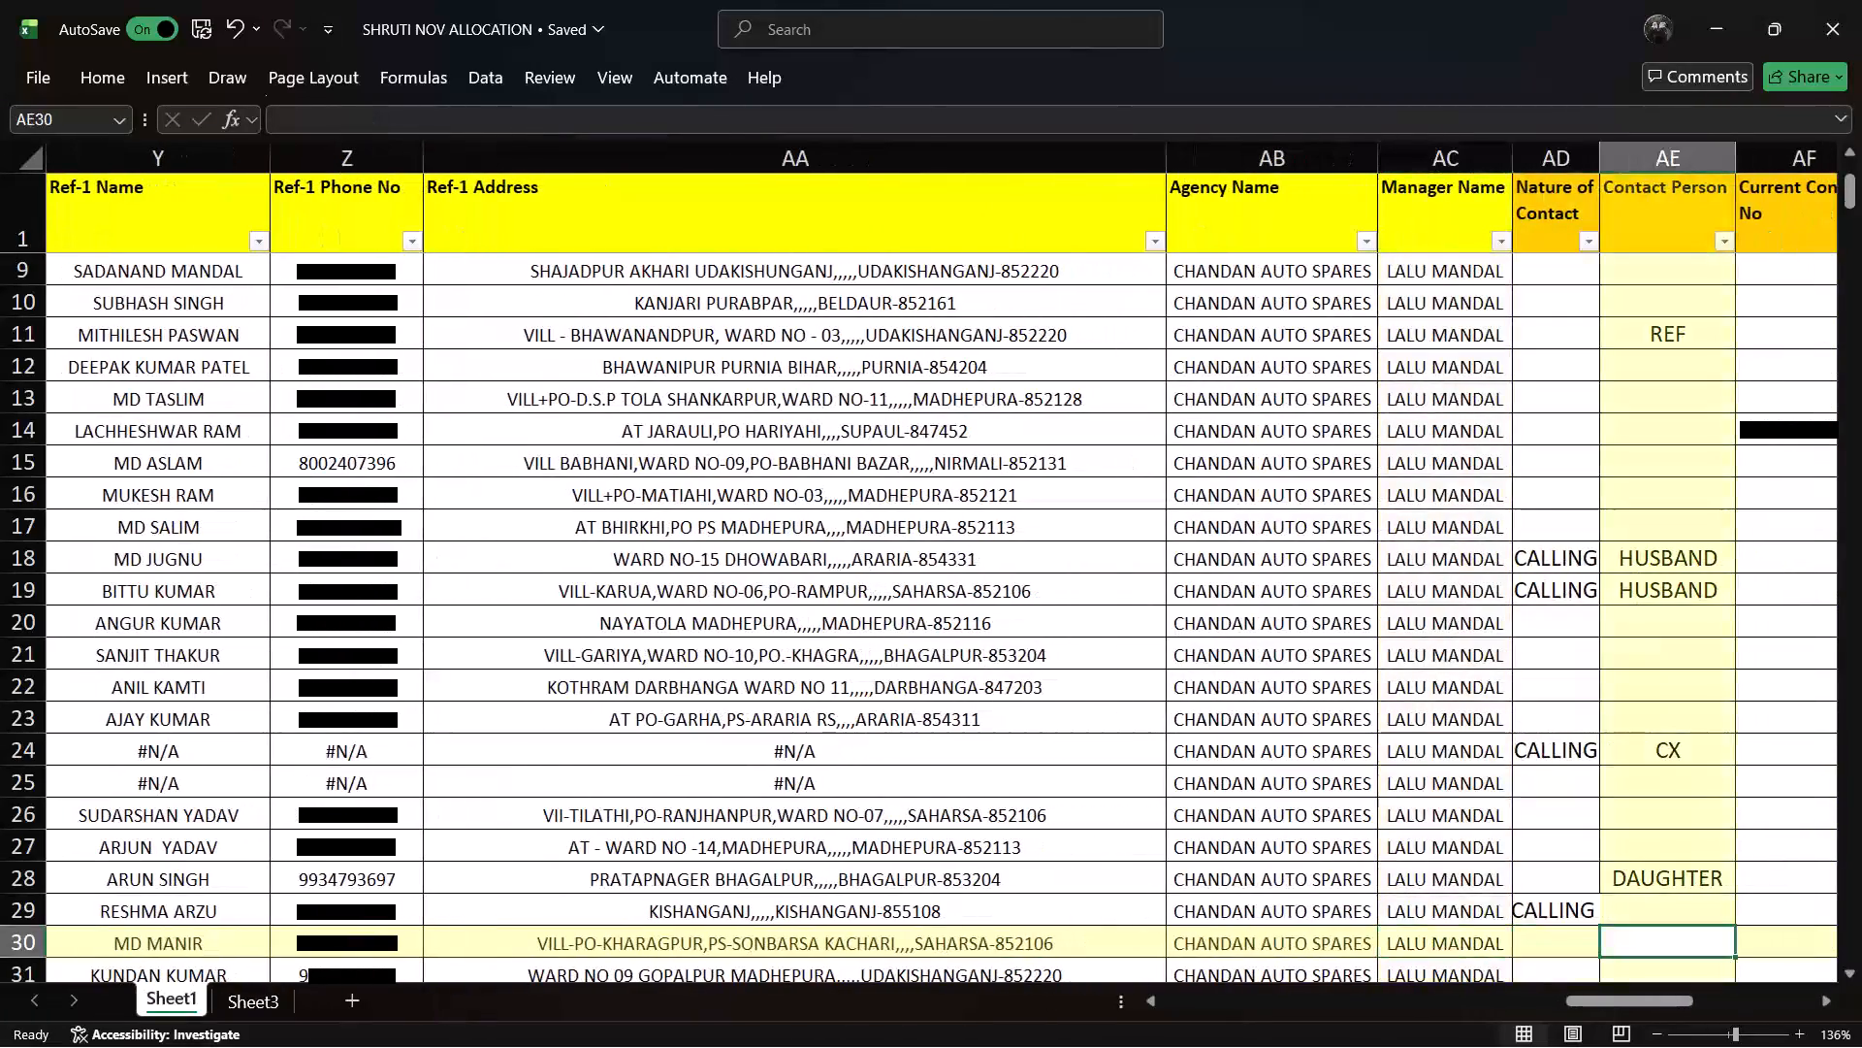
Recheck the reference name and phone number for the row 30 record.
key(Left)
key(Left)
key(Left)
key(Left)
key(Left)
key(Left)
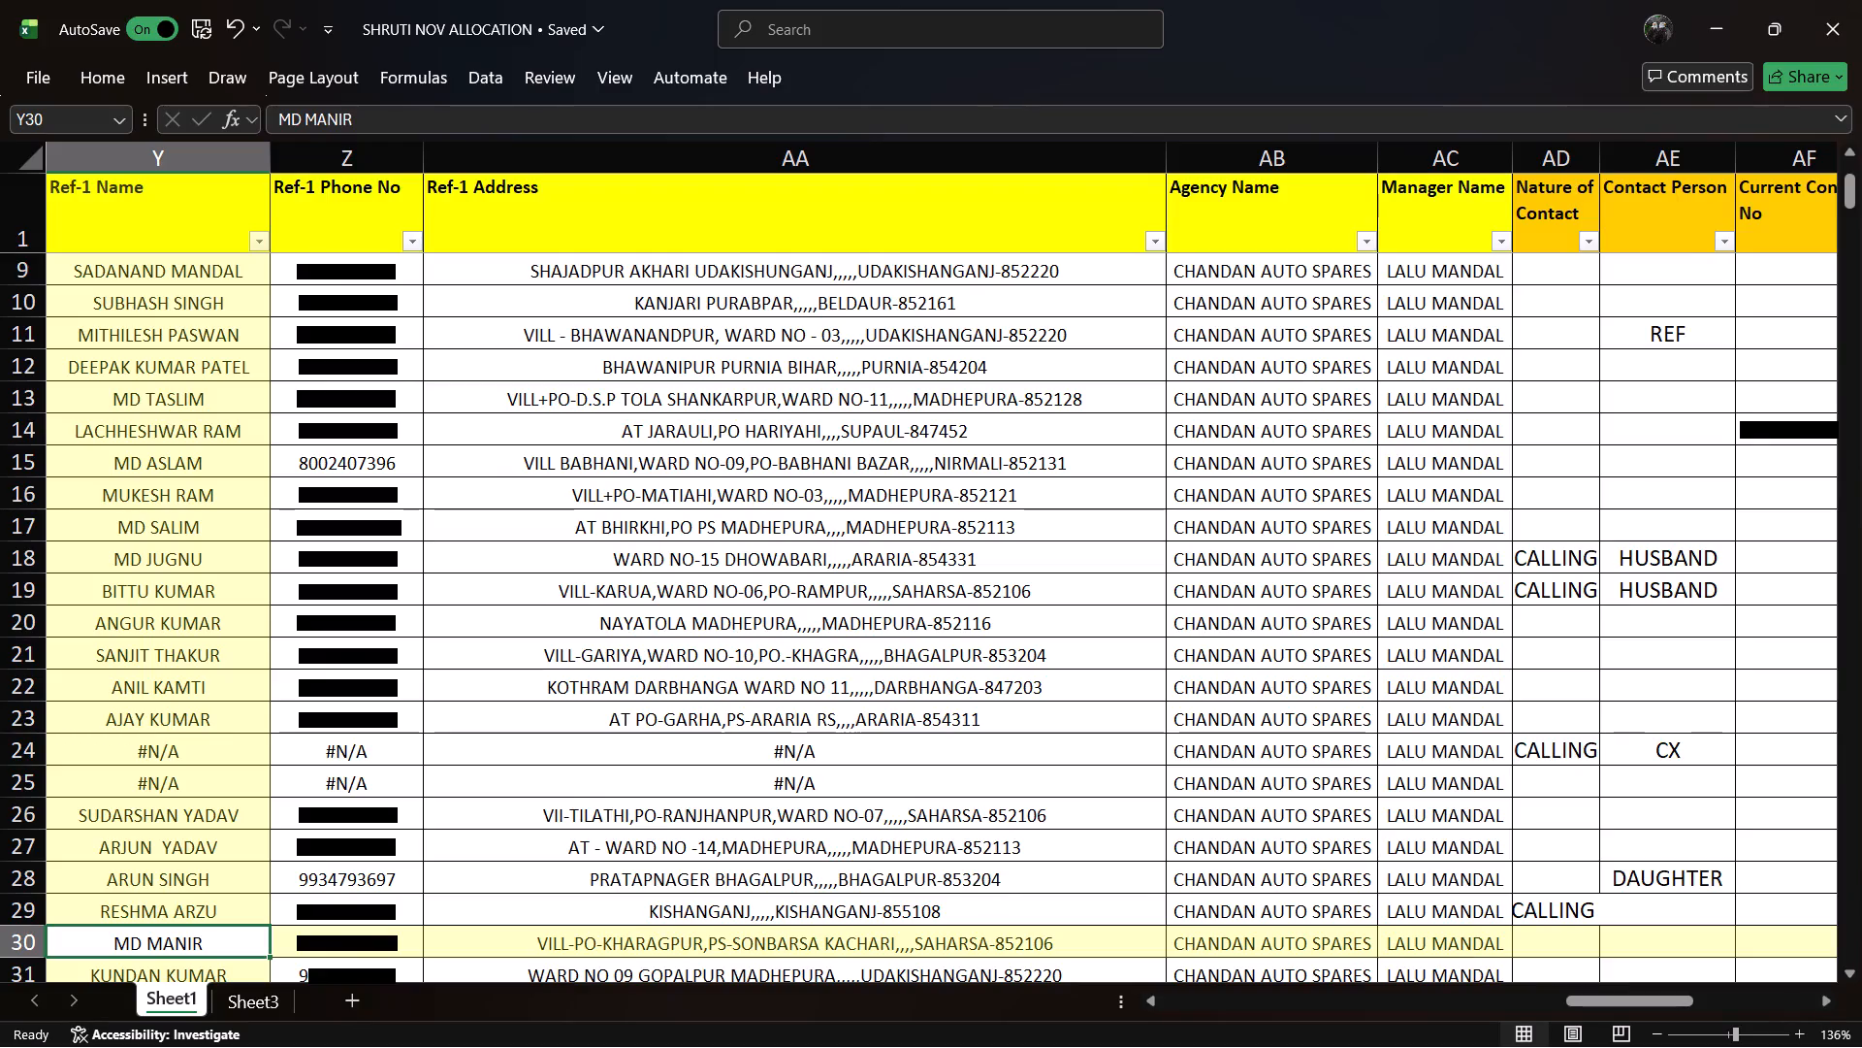
Go back to the row 30 record's loan number and check the customer's name.
key(Left)
key(Left)
key(Left)
key(Left)
key(Left)
key(Left)
key(Left)
key(Left)
key(Left)
key(Left)
key(Left)
key(Left)
key(Left)
key(Left)
key(Left)
key(Left)
key(Left)
key(Left)
key(Left)
key(Left)
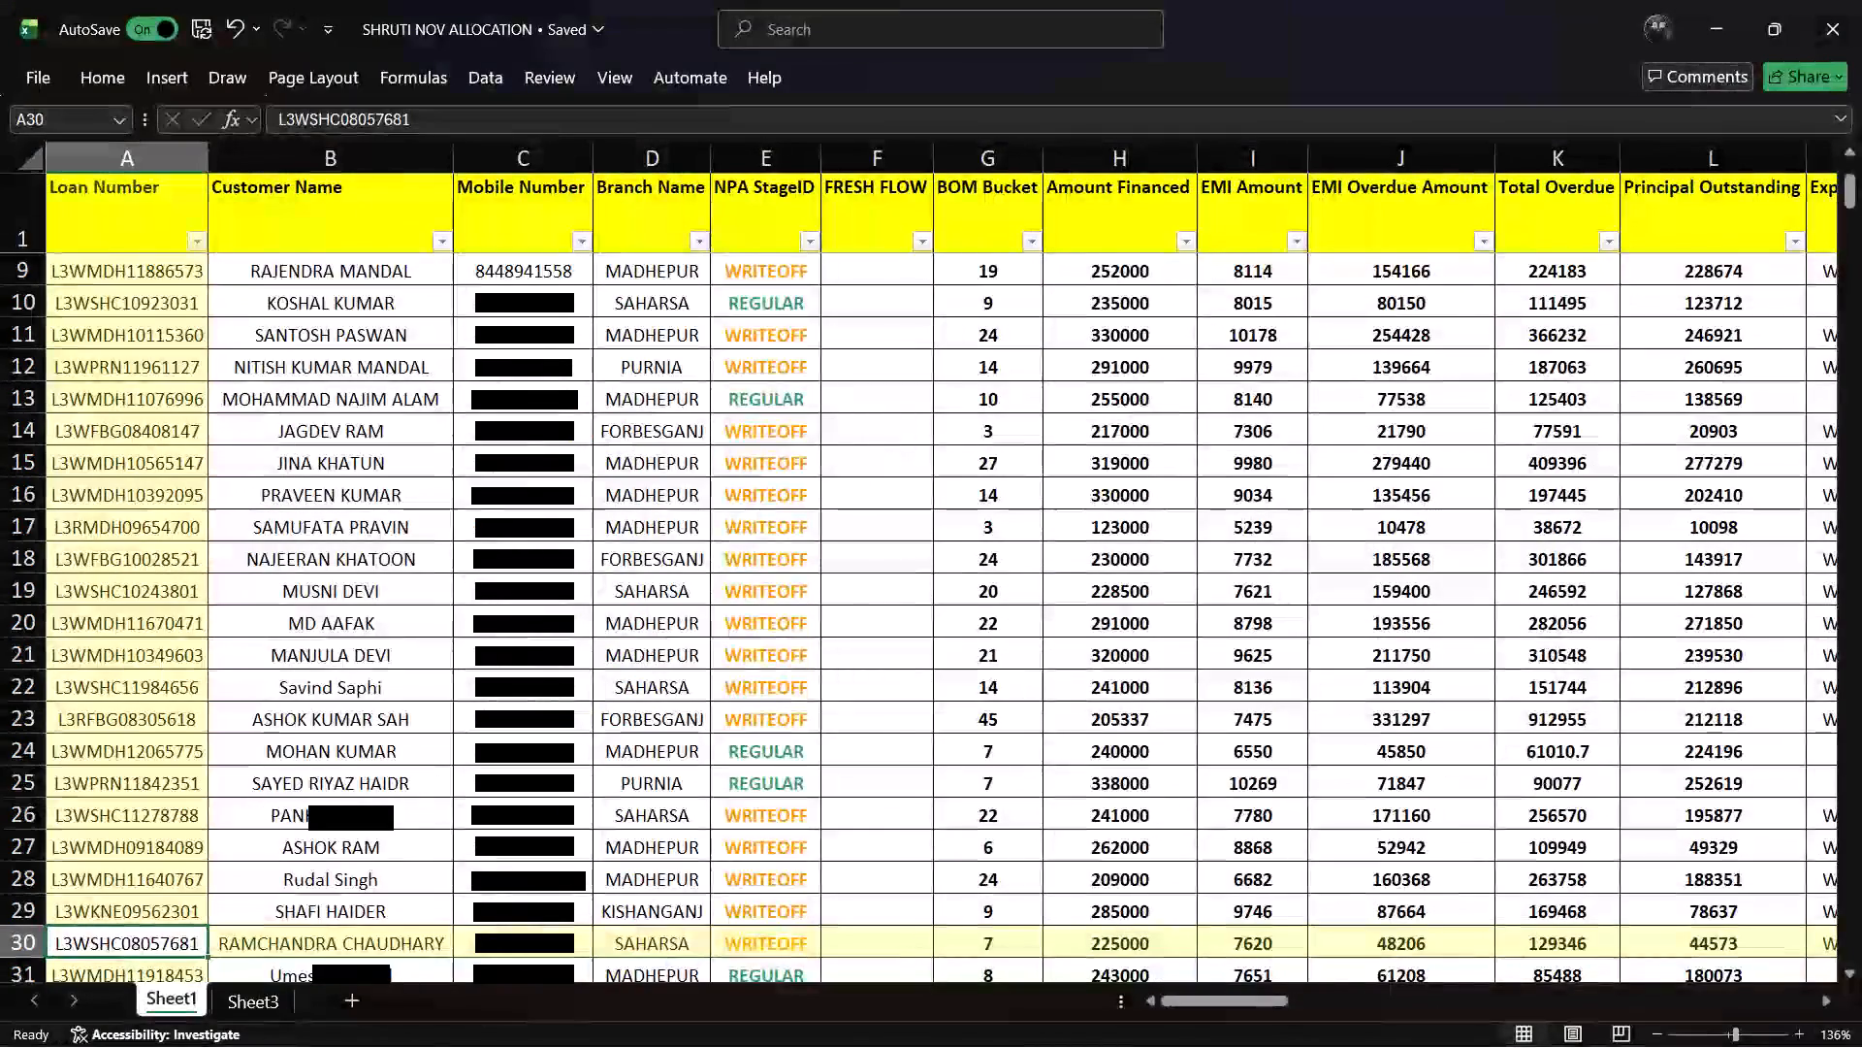
key(Right)
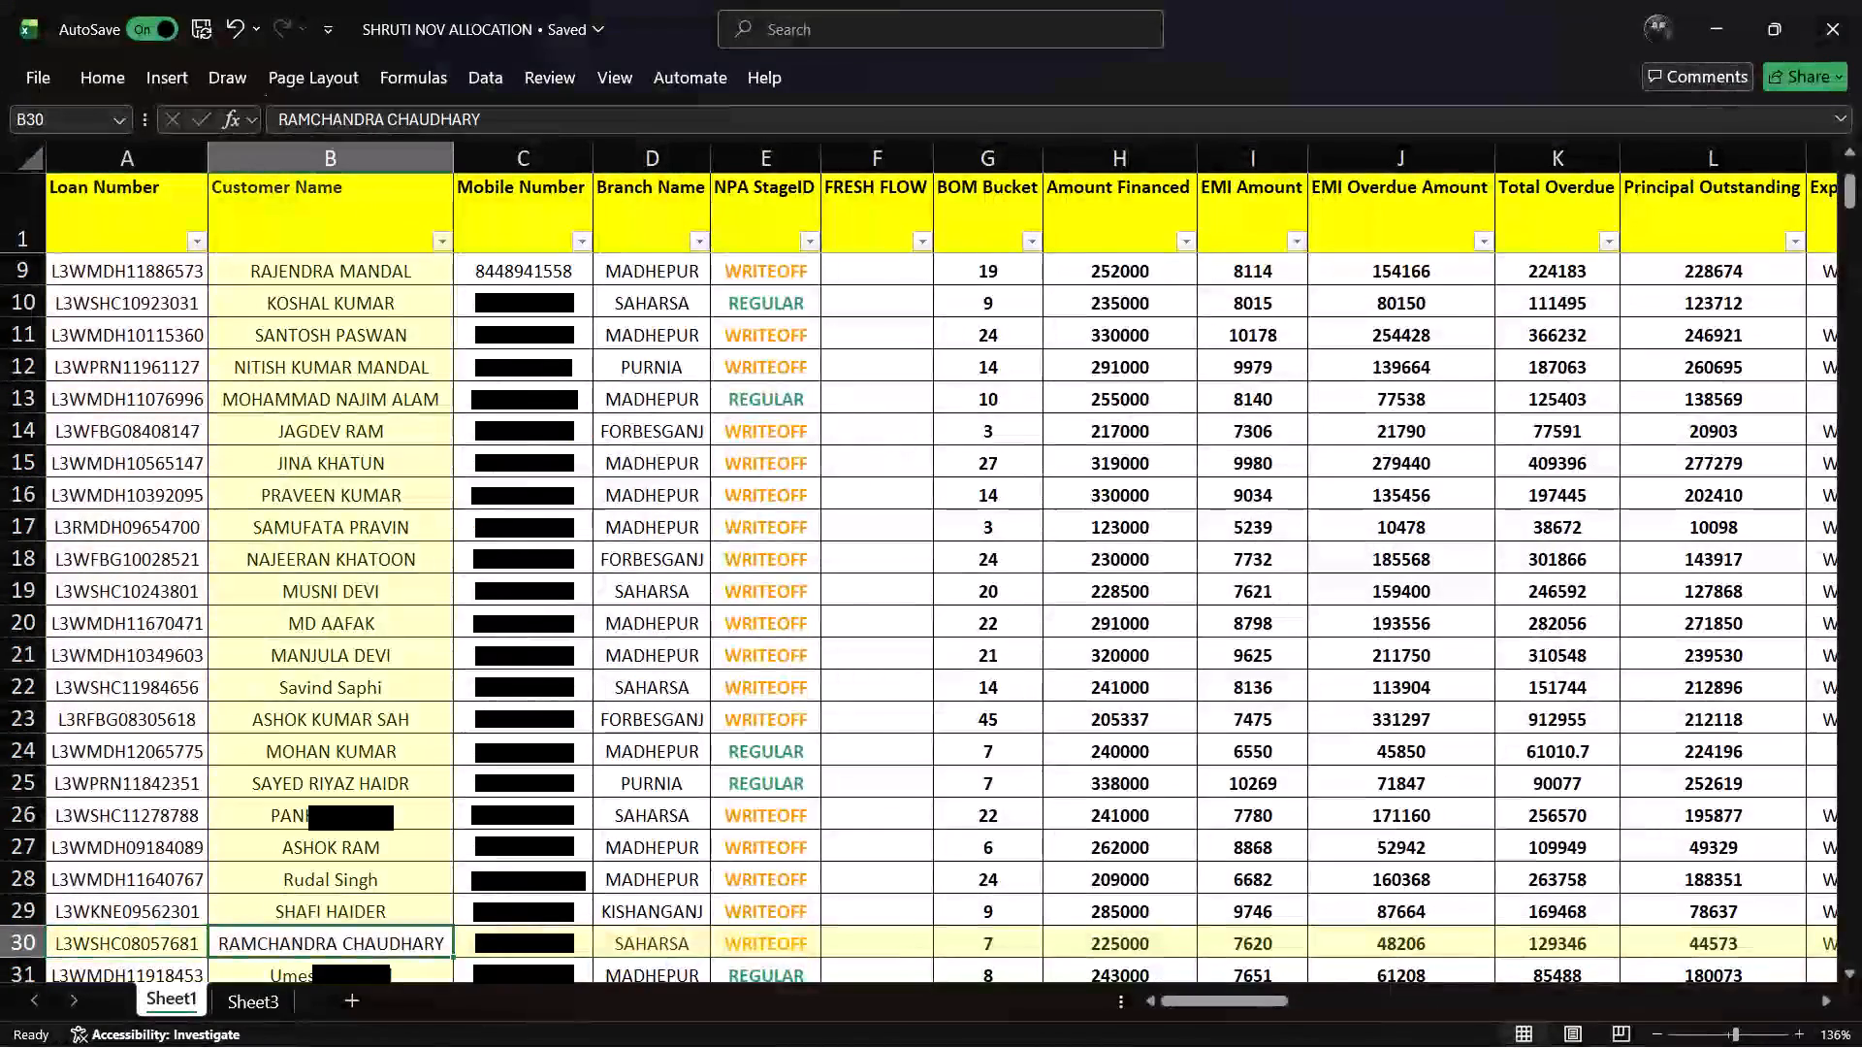
Look up the row 30 record's reference name and reference phone number.
key(Right)
key(Right)
key(Right)
key(Right)
key(Right)
key(Right)
key(Right)
key(Right)
key(Right)
key(Right)
key(Right)
key(Right)
key(Right)
key(Right)
key(Right)
key(Right)
key(Right)
key(Right)
key(Right)
key(Right)
key(Right)
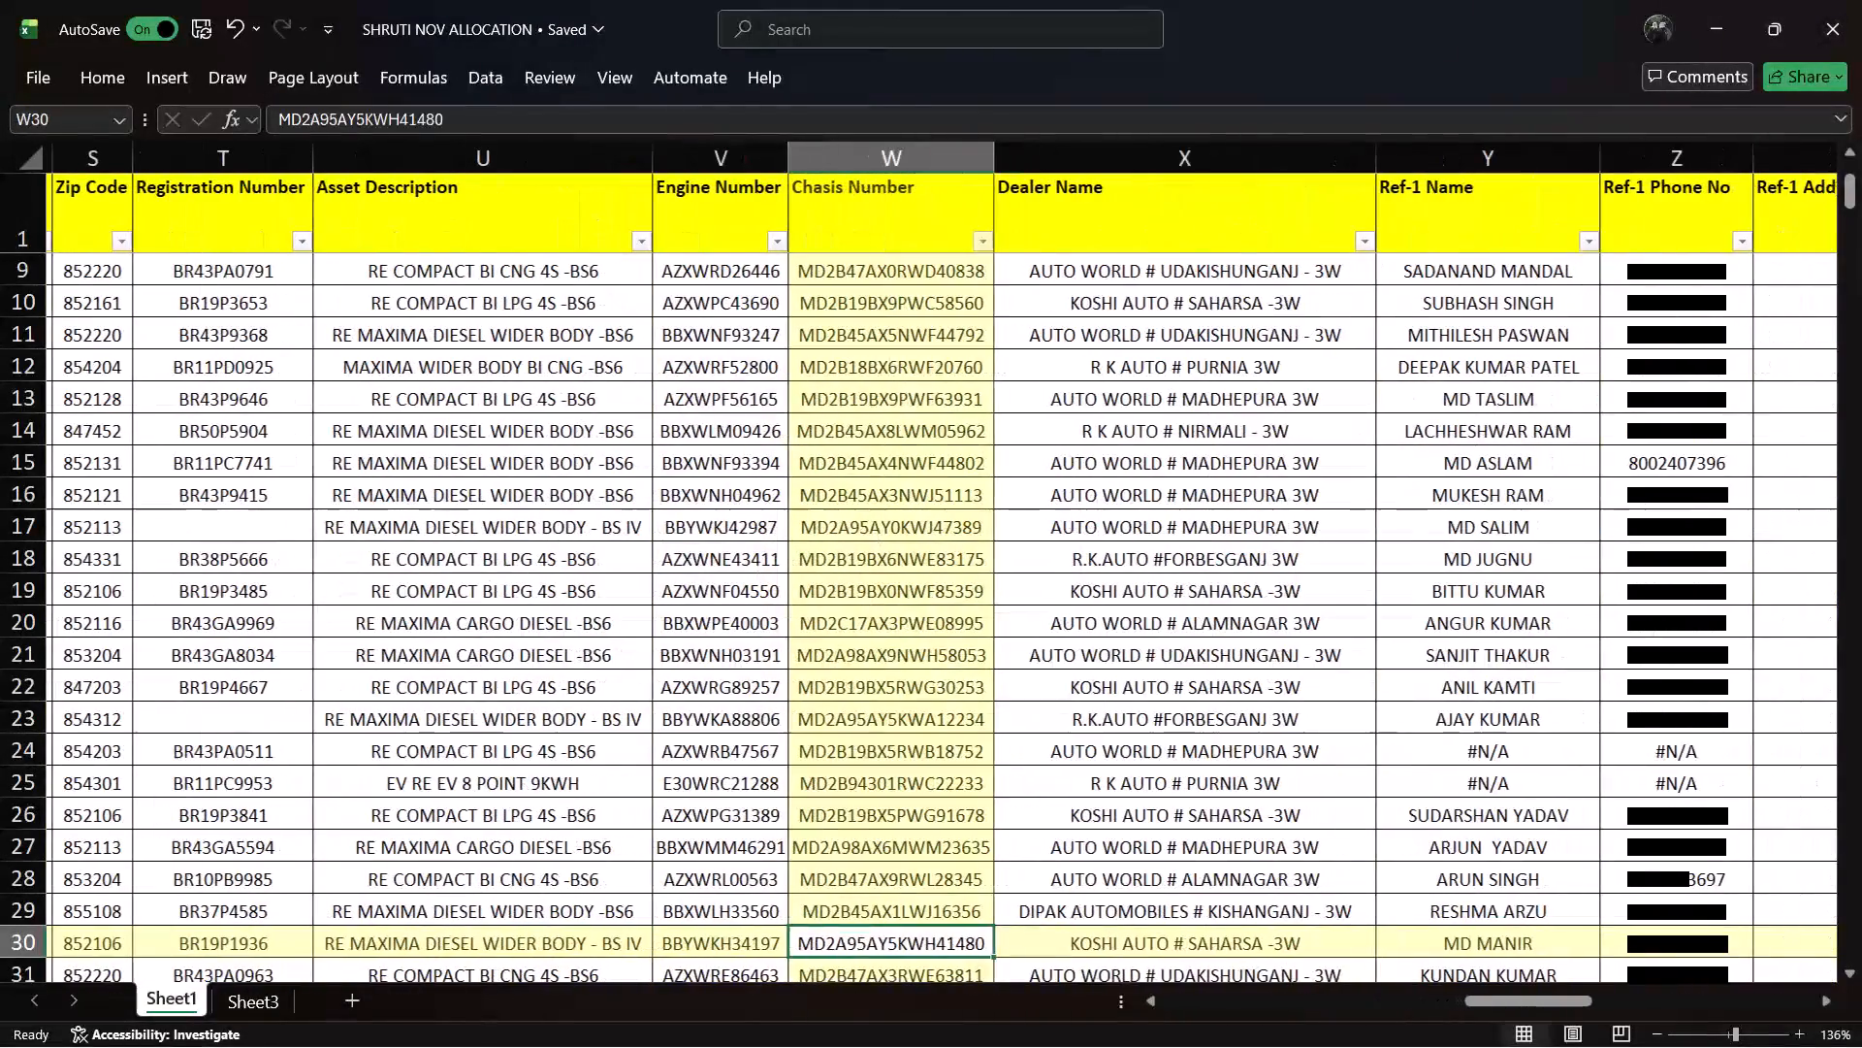
key(Right)
key(Right)
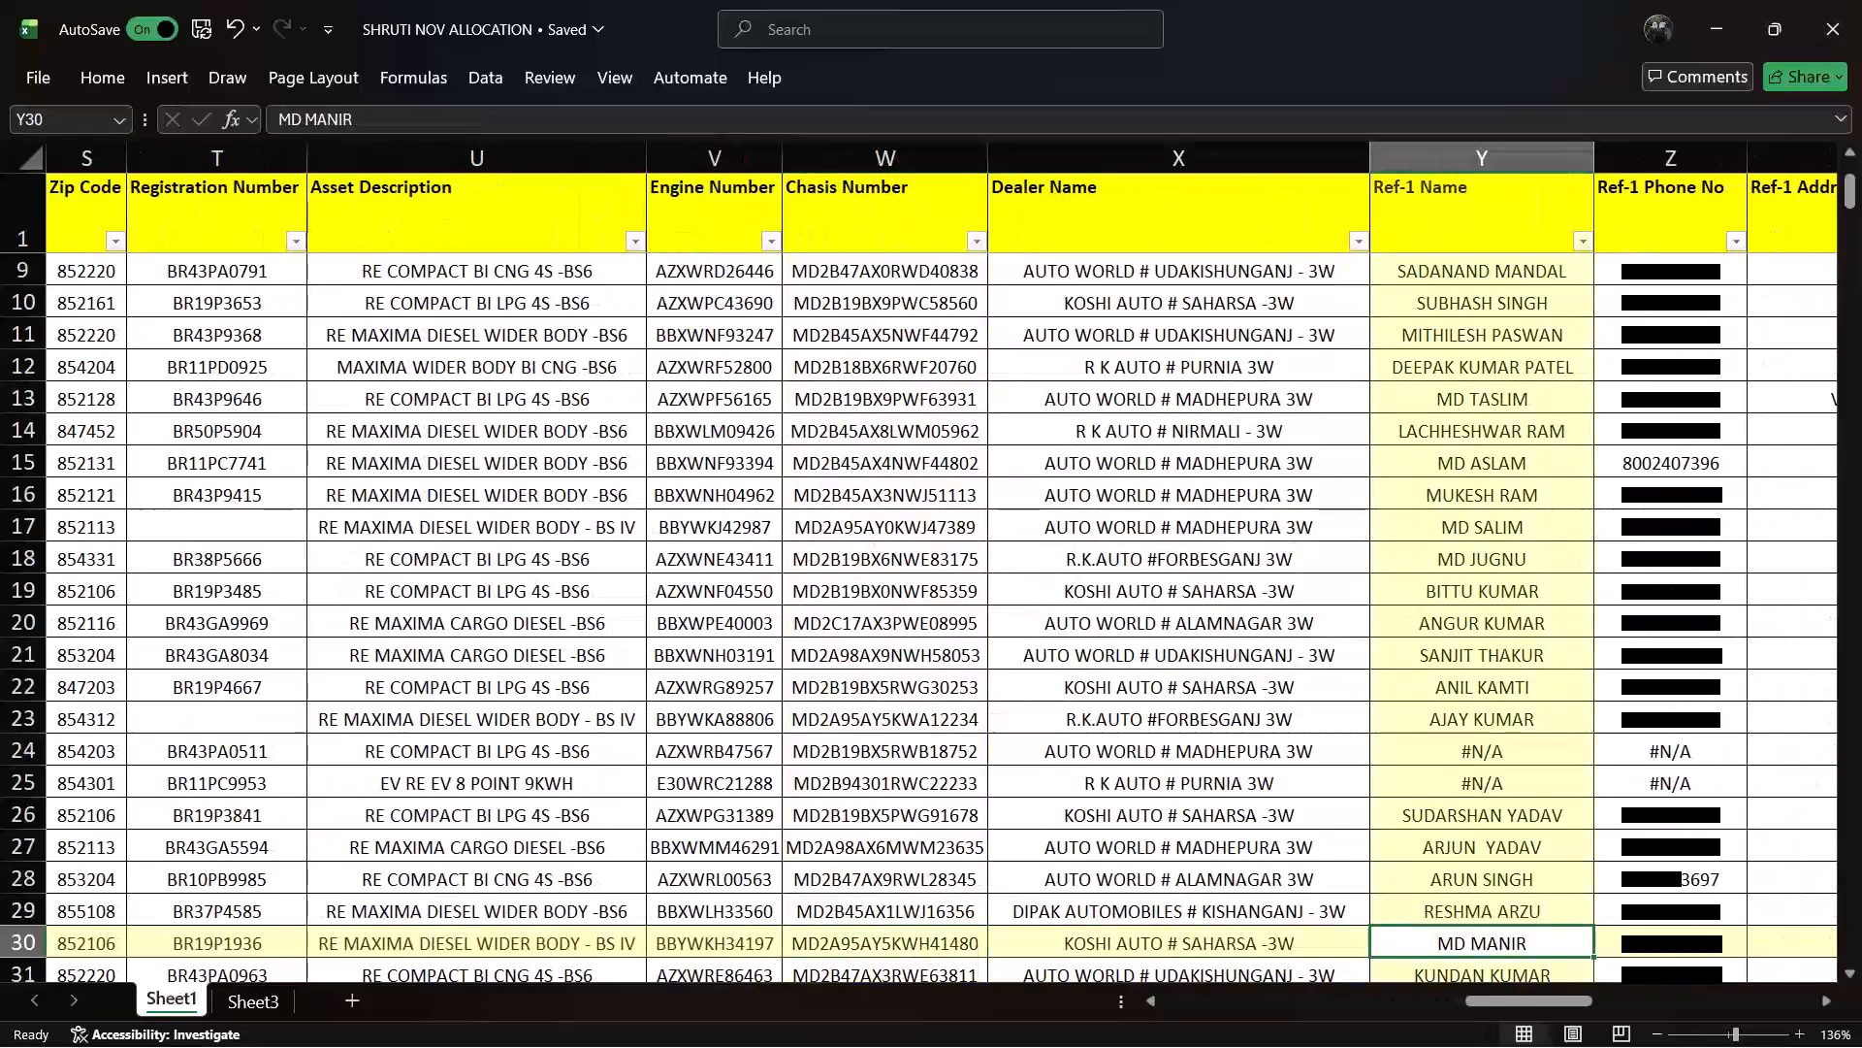
key(Right)
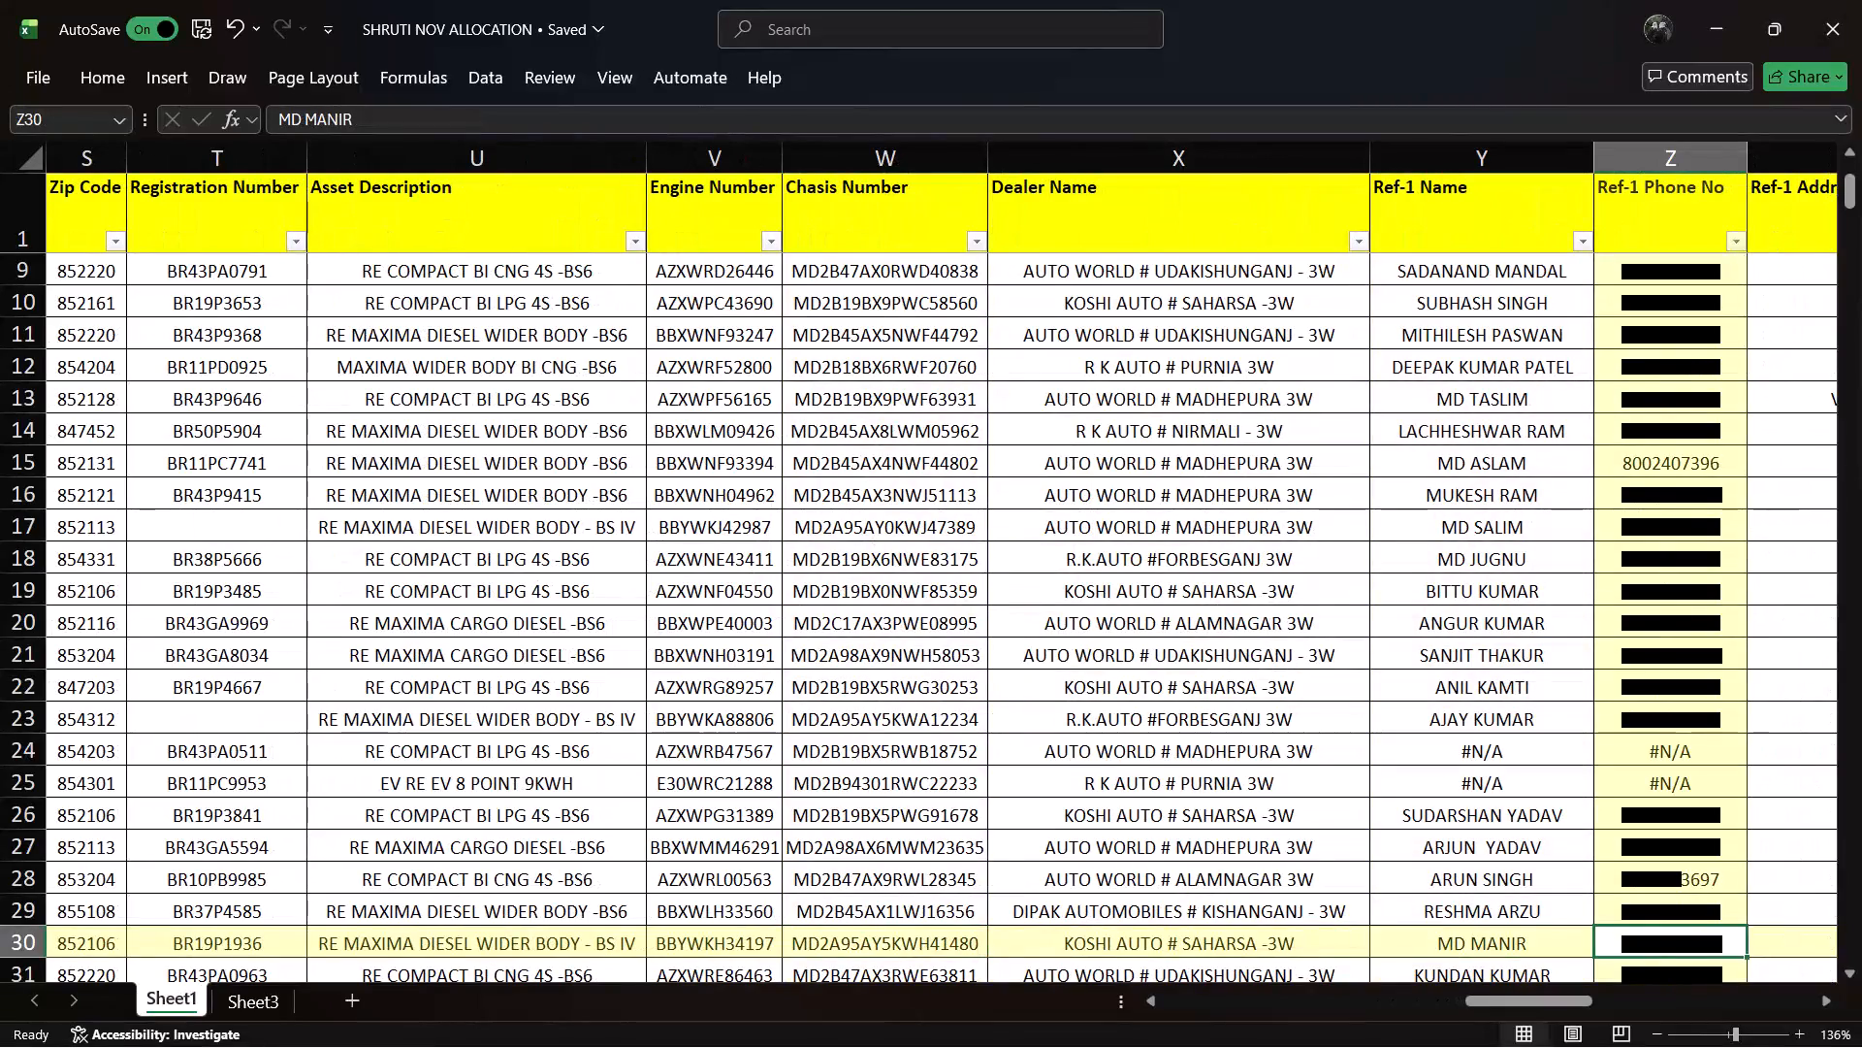
Go back across the row 30 record to its loan number and customer details.
key(Left)
key(Left)
key(Left)
key(Left)
key(Left)
key(Left)
key(Left)
key(Left)
key(Left)
key(Left)
key(Left)
key(Left)
key(Left)
key(Left)
key(Left)
key(Left)
key(Left)
key(Left)
key(Left)
key(Left)
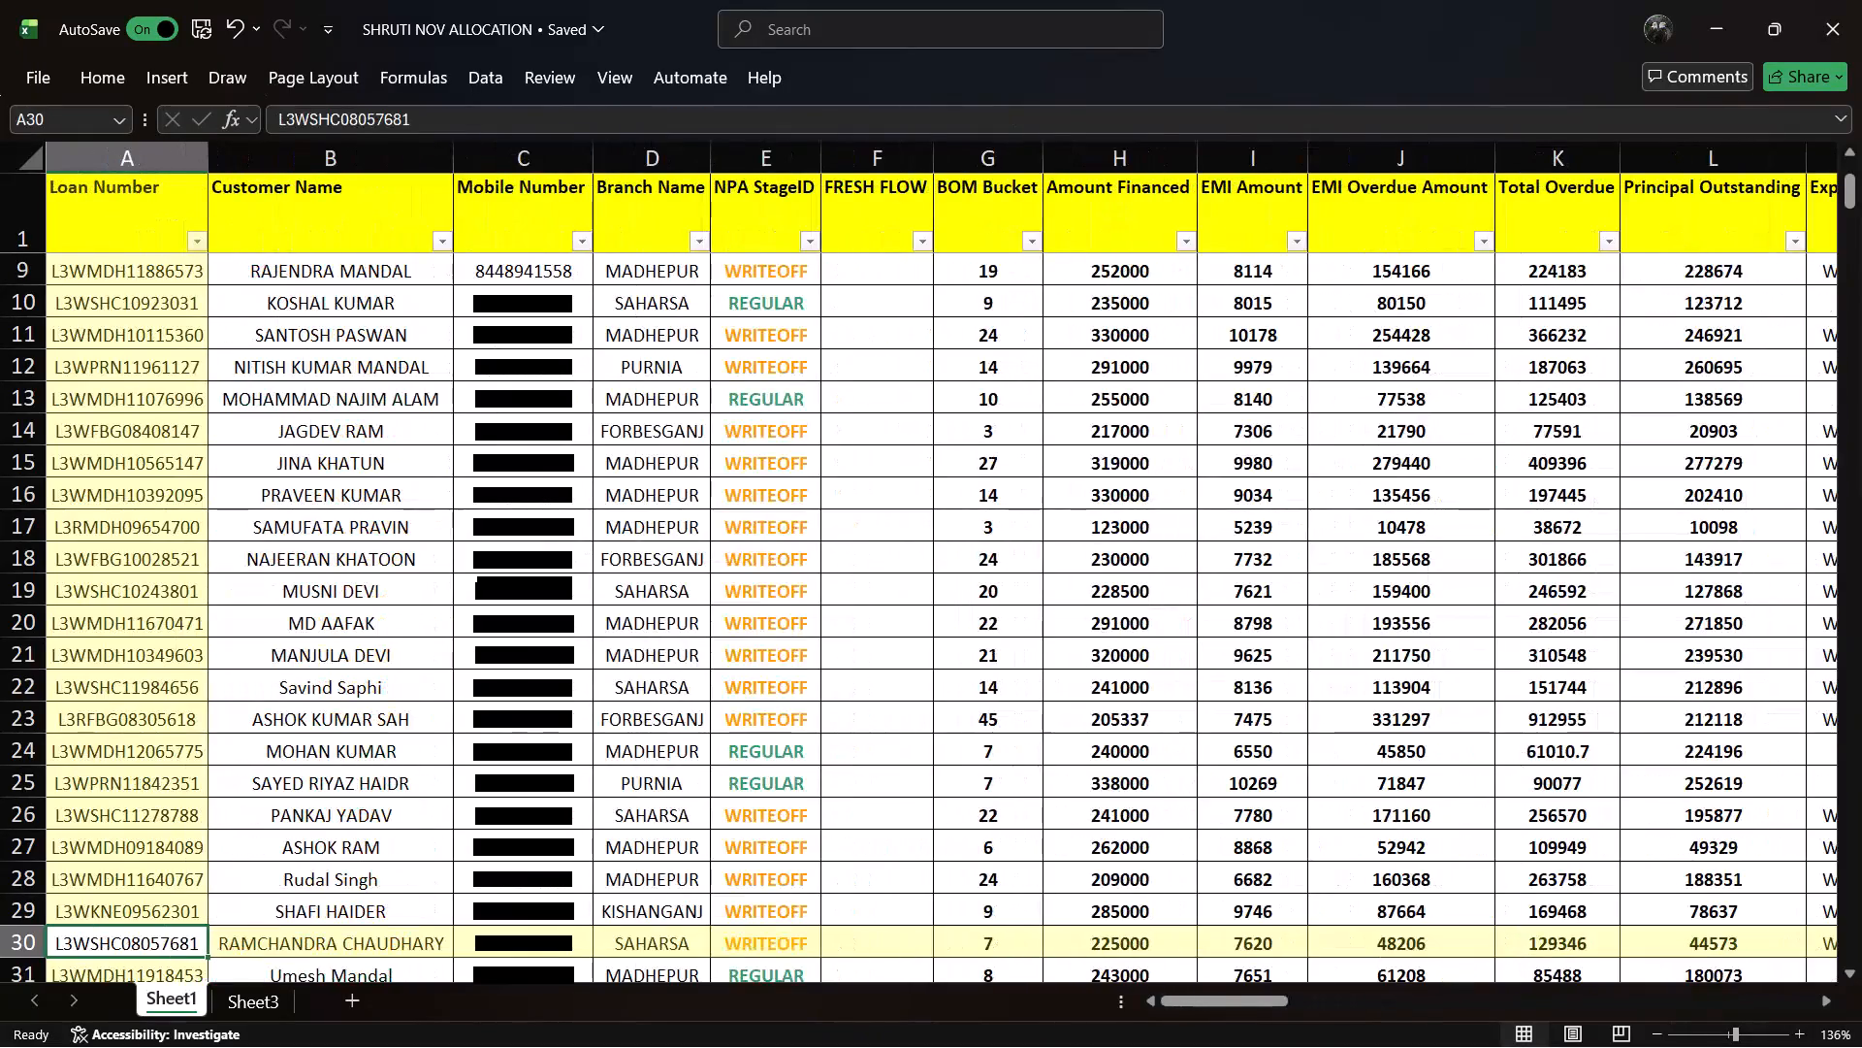
Enter the row 30 feedback as "SWITCH OFF" and save the workbook.
key(Right)
key(Right)
key(Right)
key(Right)
key(Right)
key(Right)
key(Right)
key(Right)
key(Right)
key(Right)
key(Right)
key(Right)
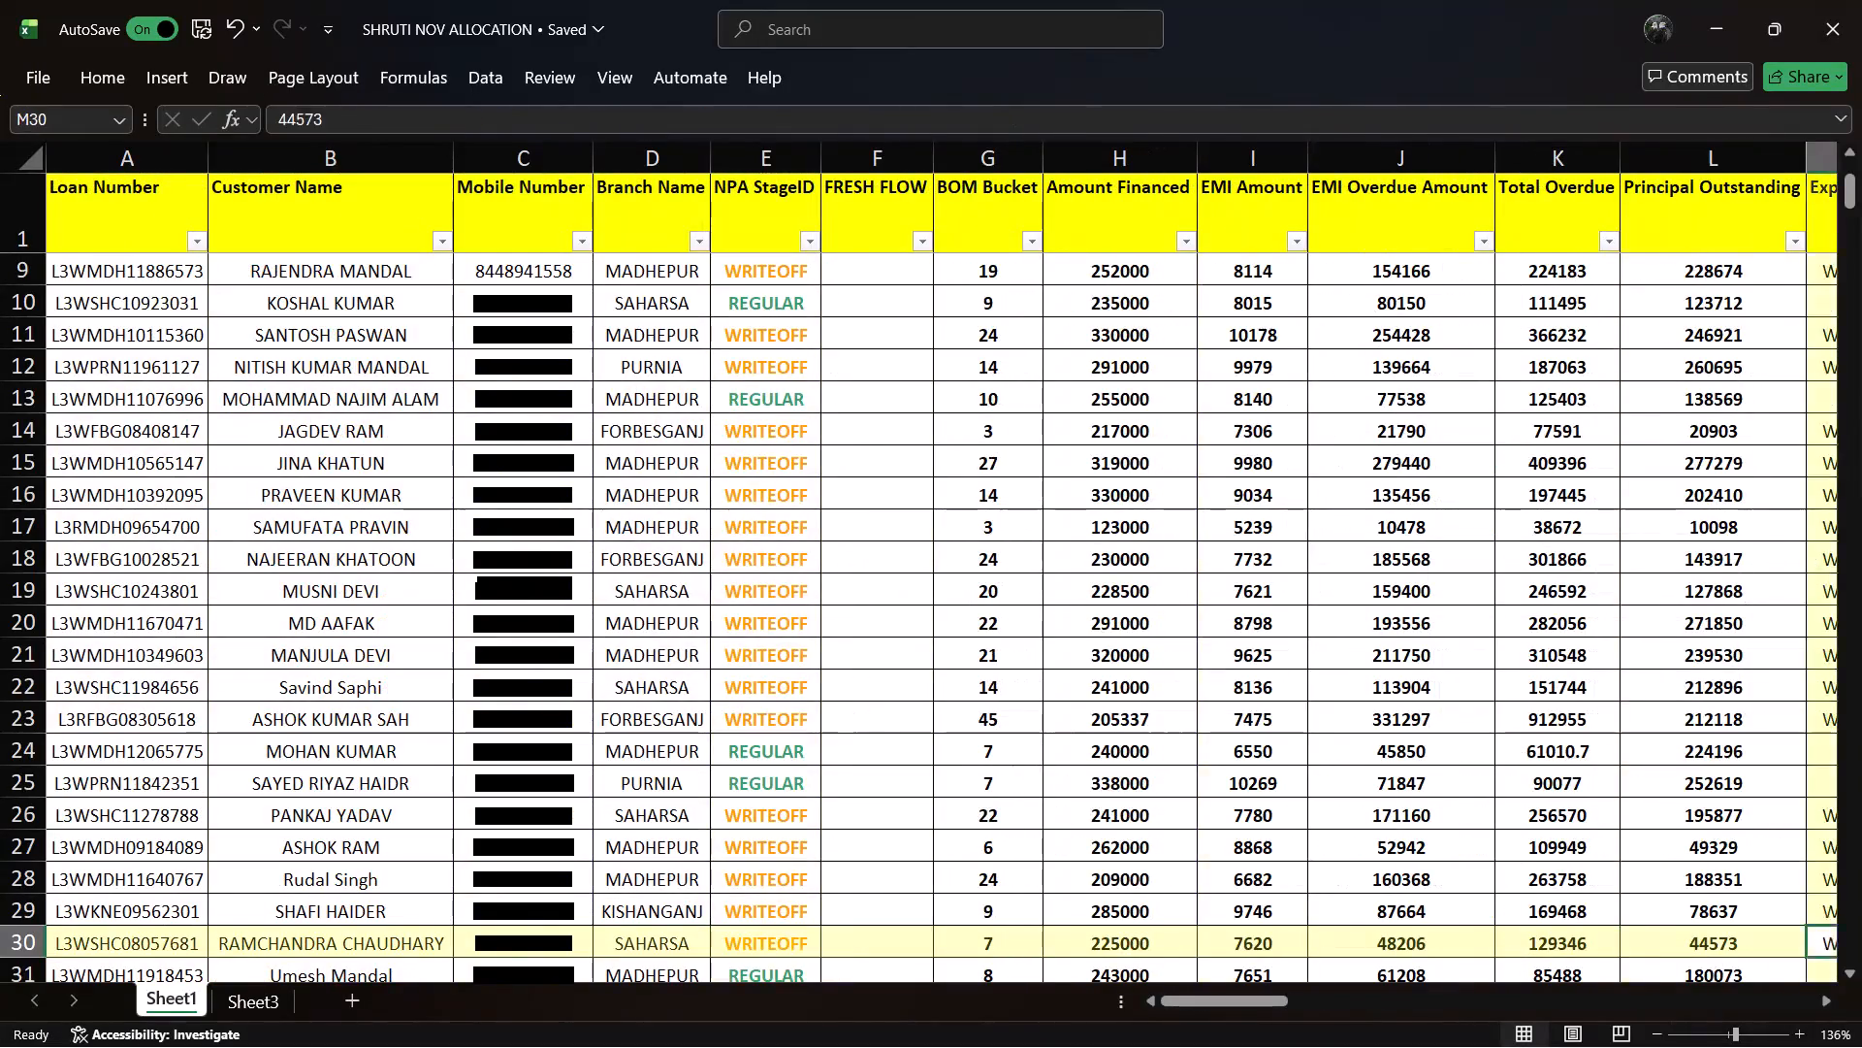
key(Right)
key(Right)
key(Right)
key(Right)
key(Right)
key(Right)
key(Right)
key(Right)
key(Right)
key(Right)
key(Right)
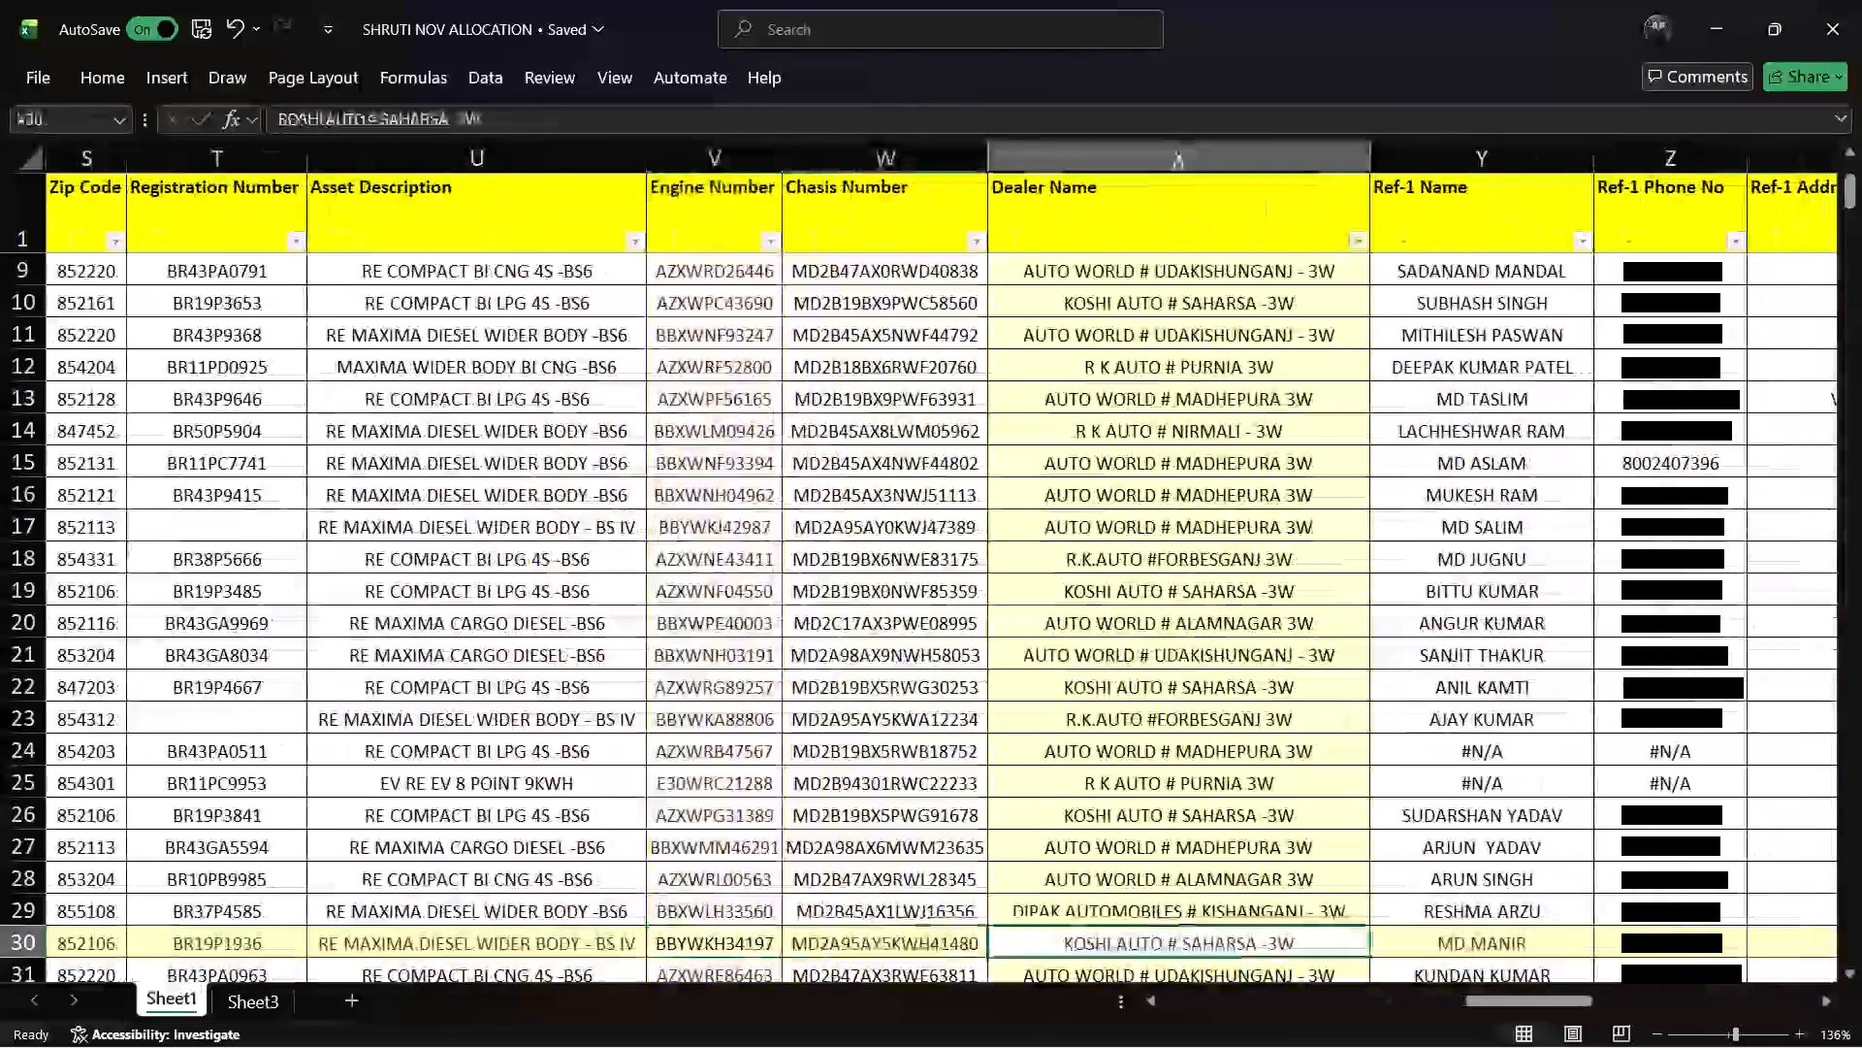
key(Right)
key(Right)
key(Right)
key(Right)
key(Right)
key(Right)
key(Right)
key(Right)
key(Right)
key(Right)
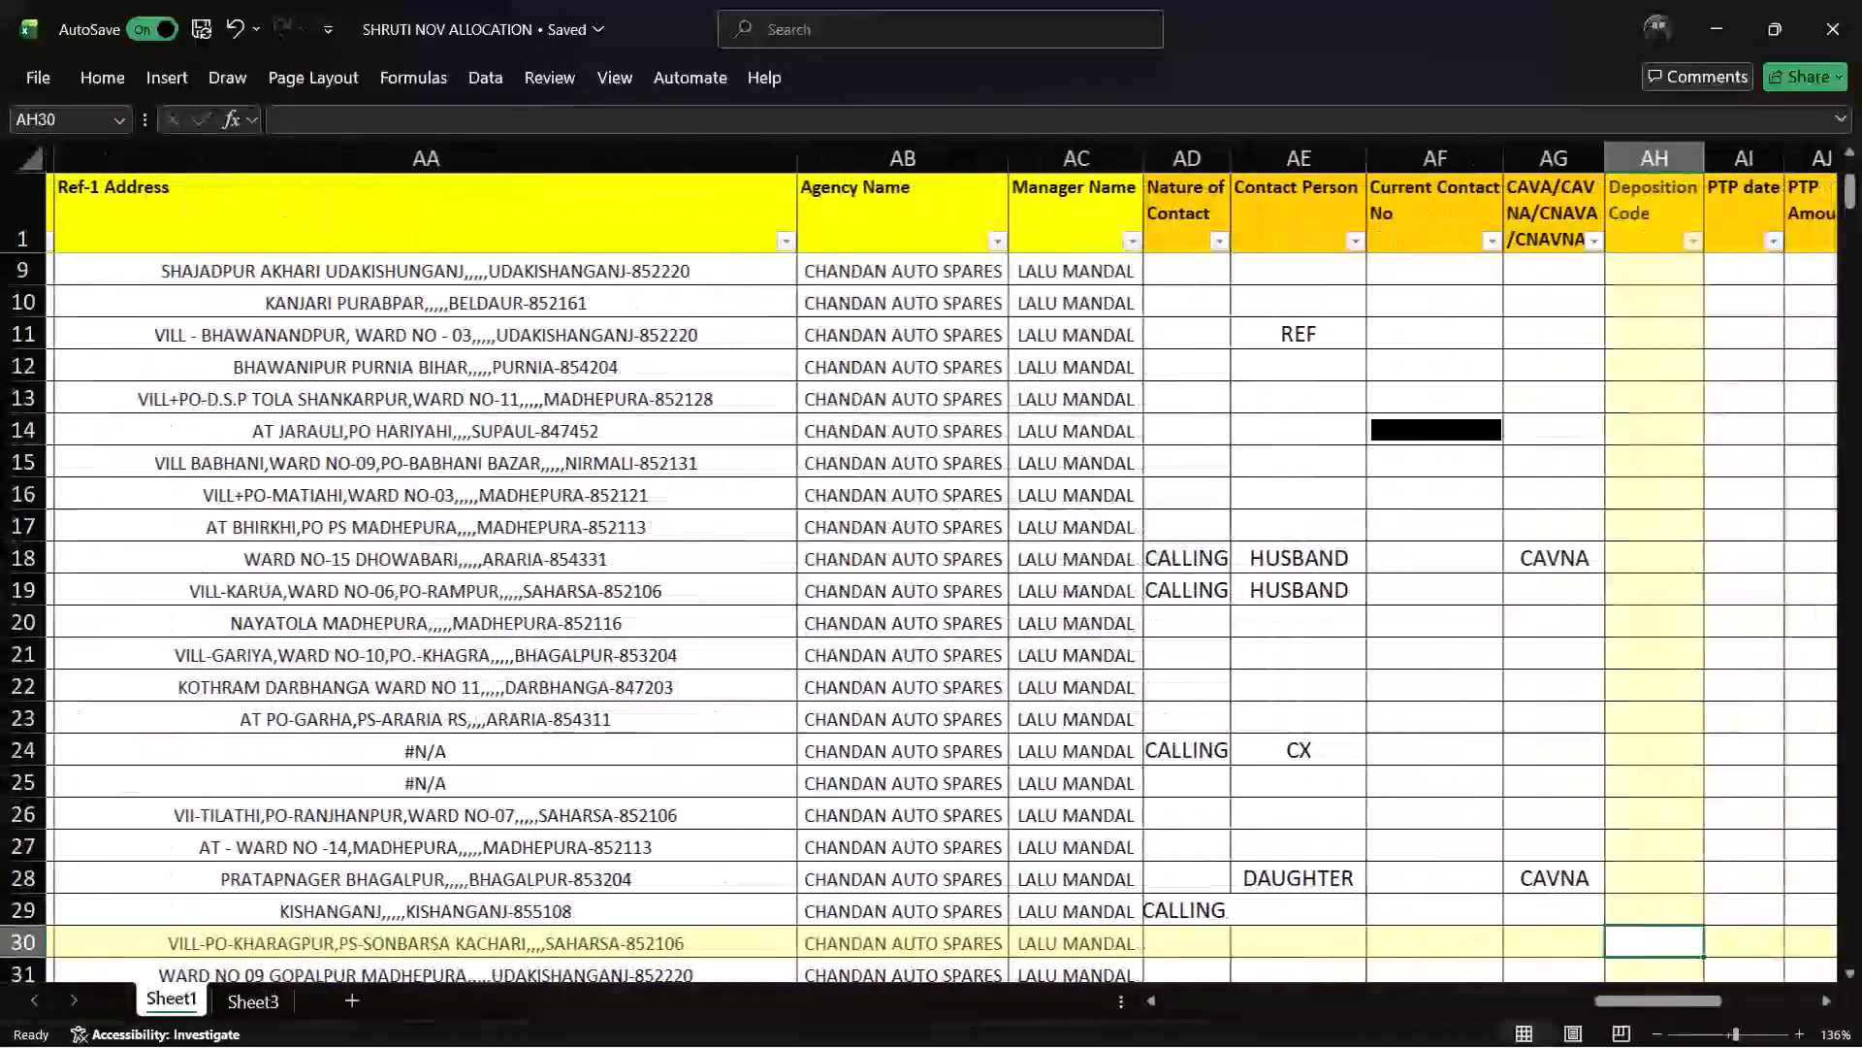
key(Right)
key(Right)
key(Right)
key(Right)
text(SW)
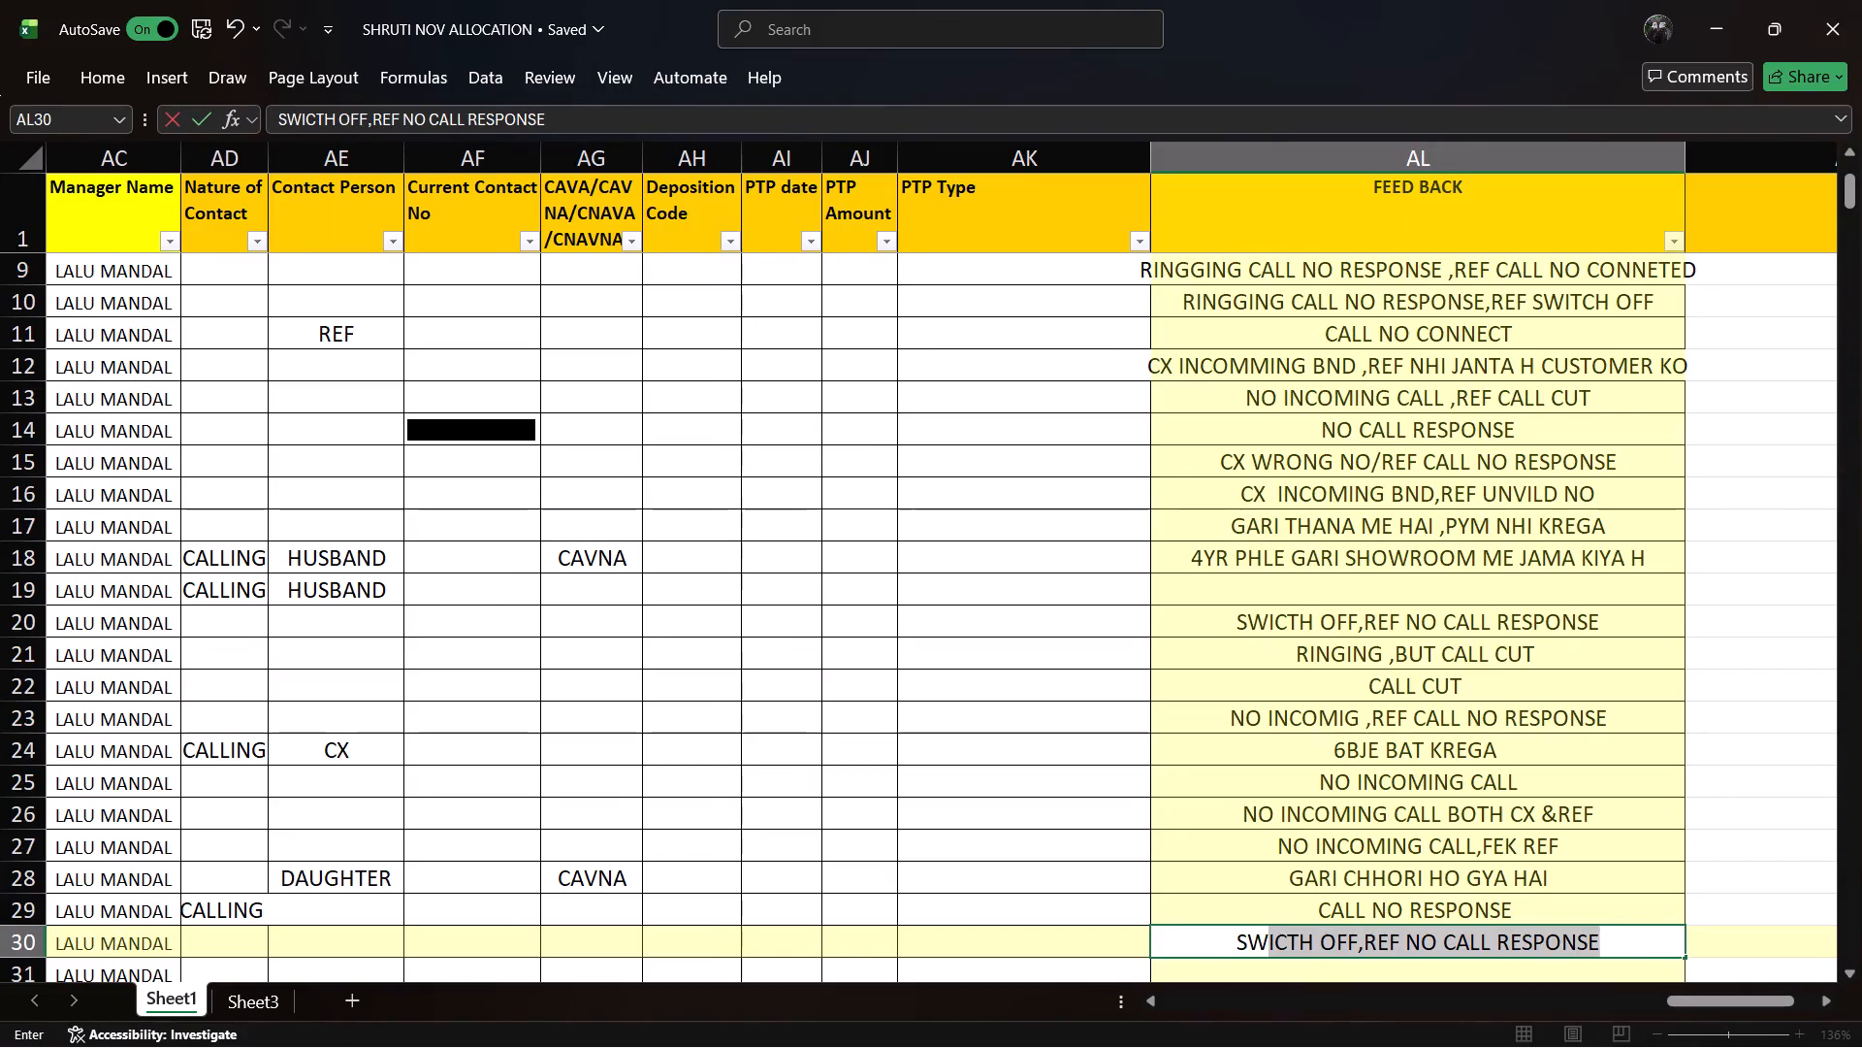
key(i)
text(TCH)
key(space)
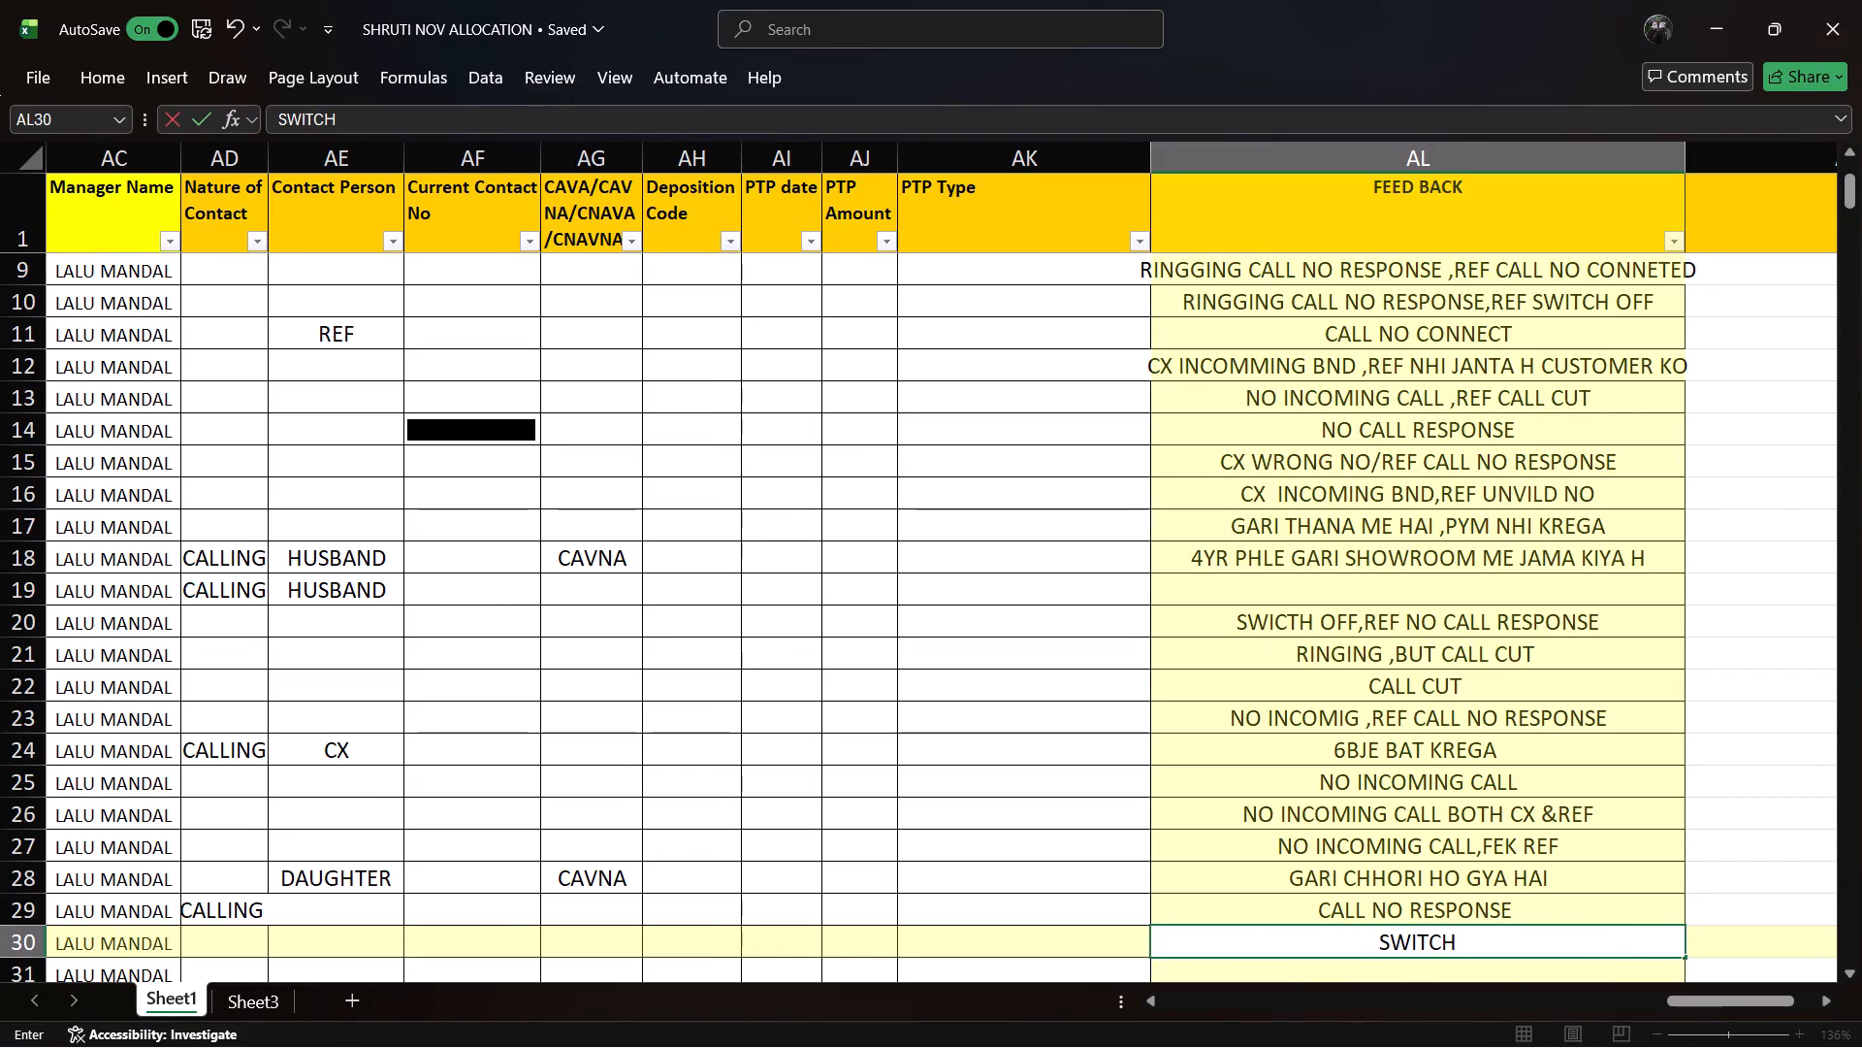
text(OFF)
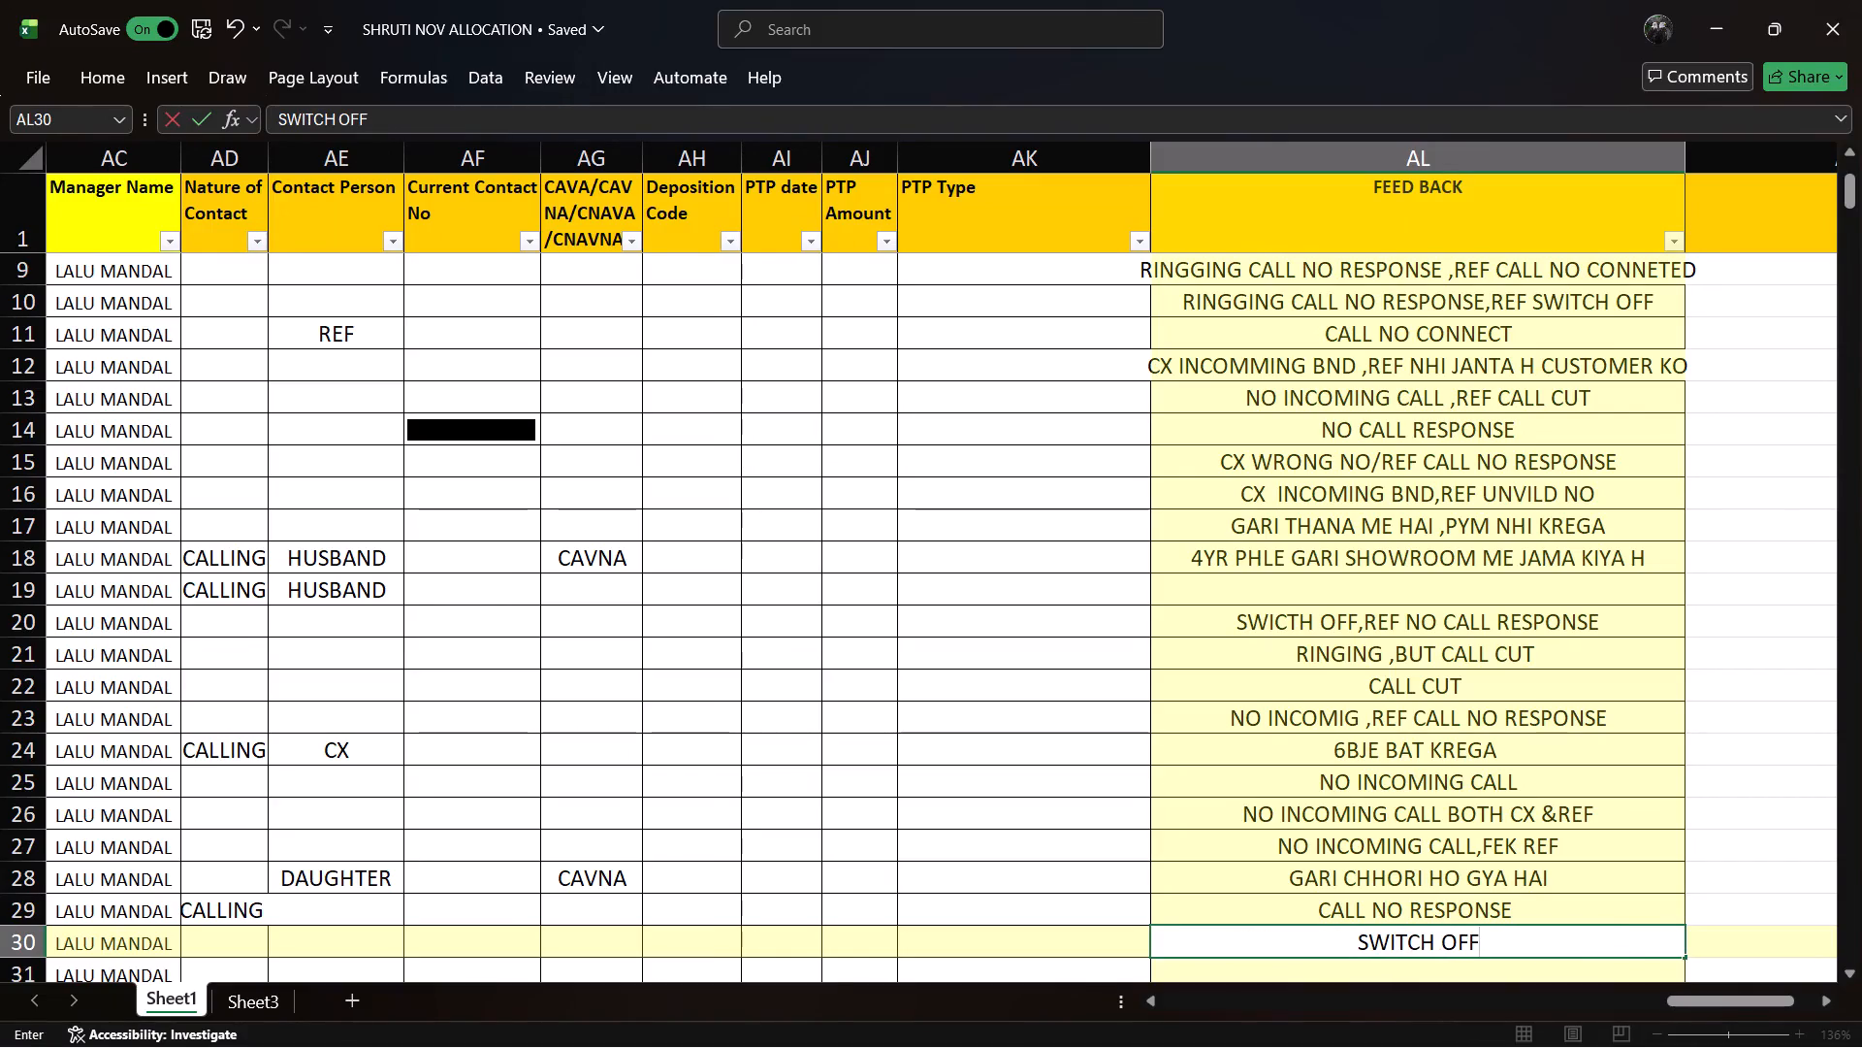
key(Down)
key(ctrl+s)
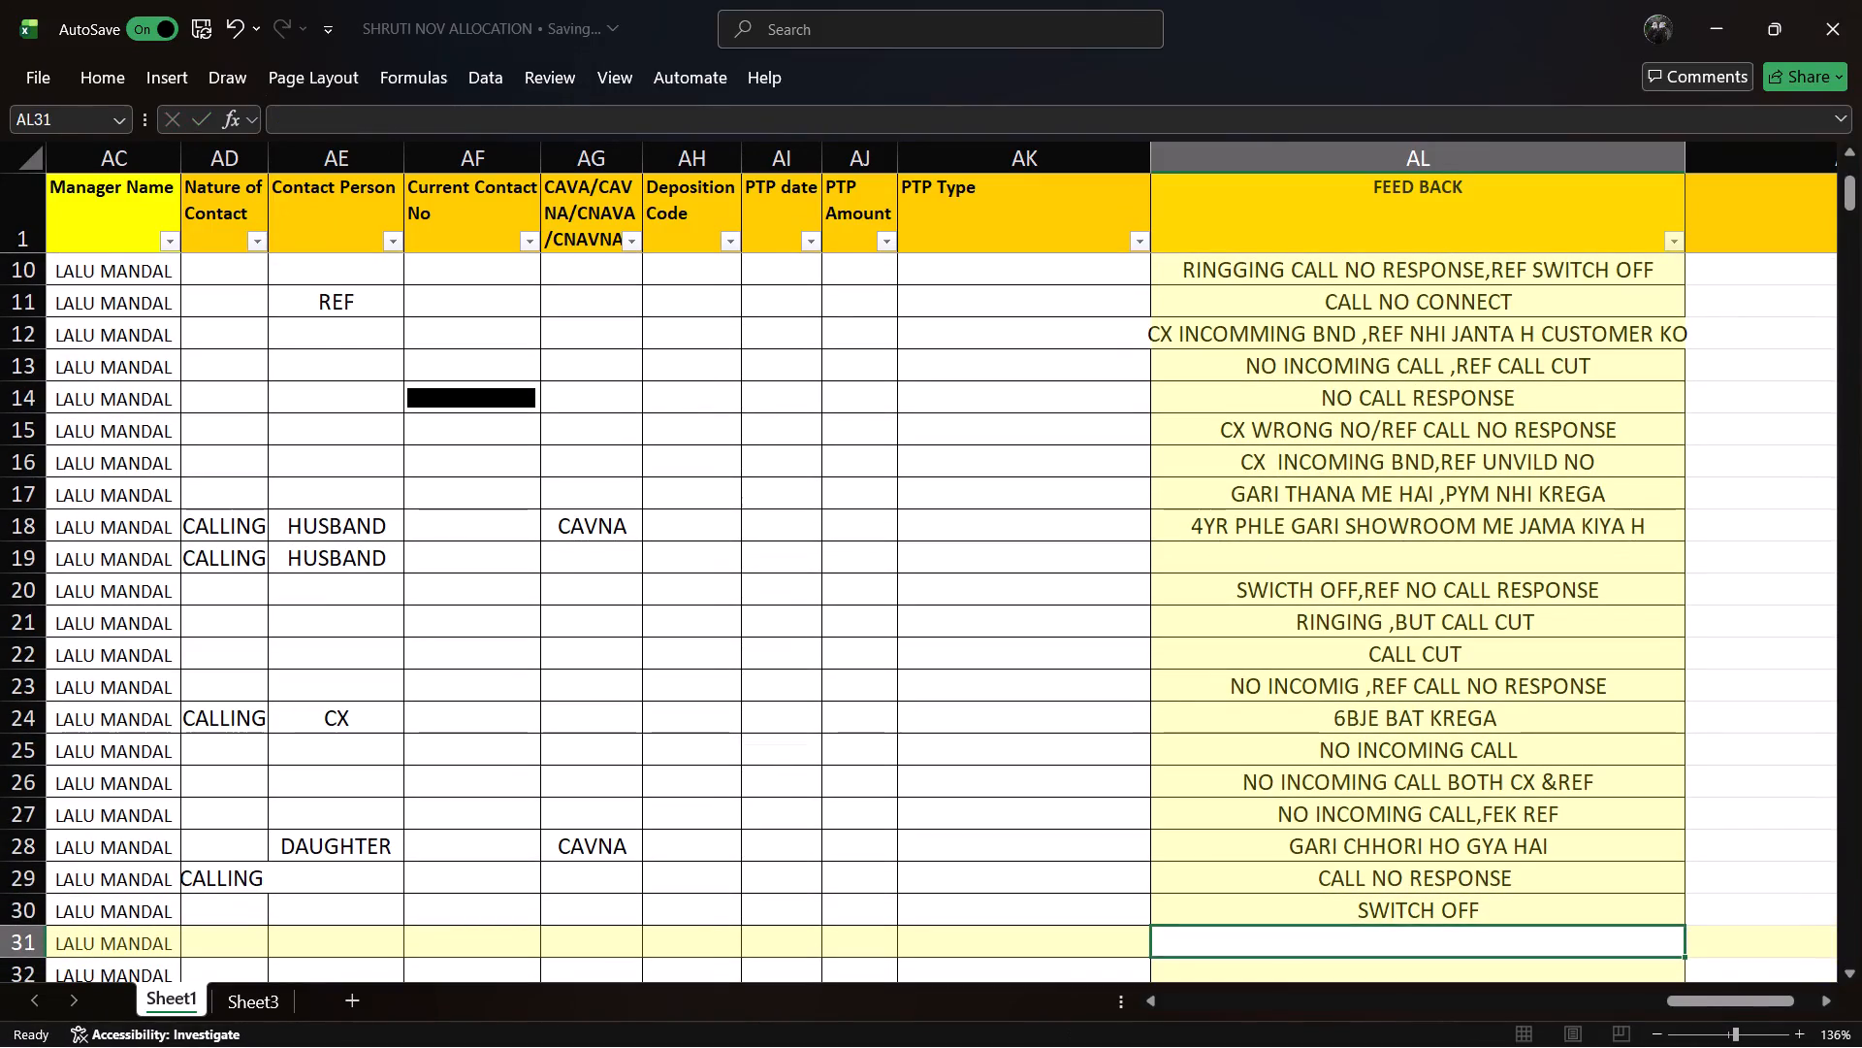
Go back across the row 31 record to check the customer's name and mobile number.
key(Left)
key(Left)
key(Left)
key(Left)
key(Left)
key(Left)
key(Left)
key(Left)
key(Left)
key(Left)
key(Left)
key(Left)
key(Left)
key(Left)
key(Left)
key(Left)
key(Left)
key(Left)
key(Left)
key(Left)
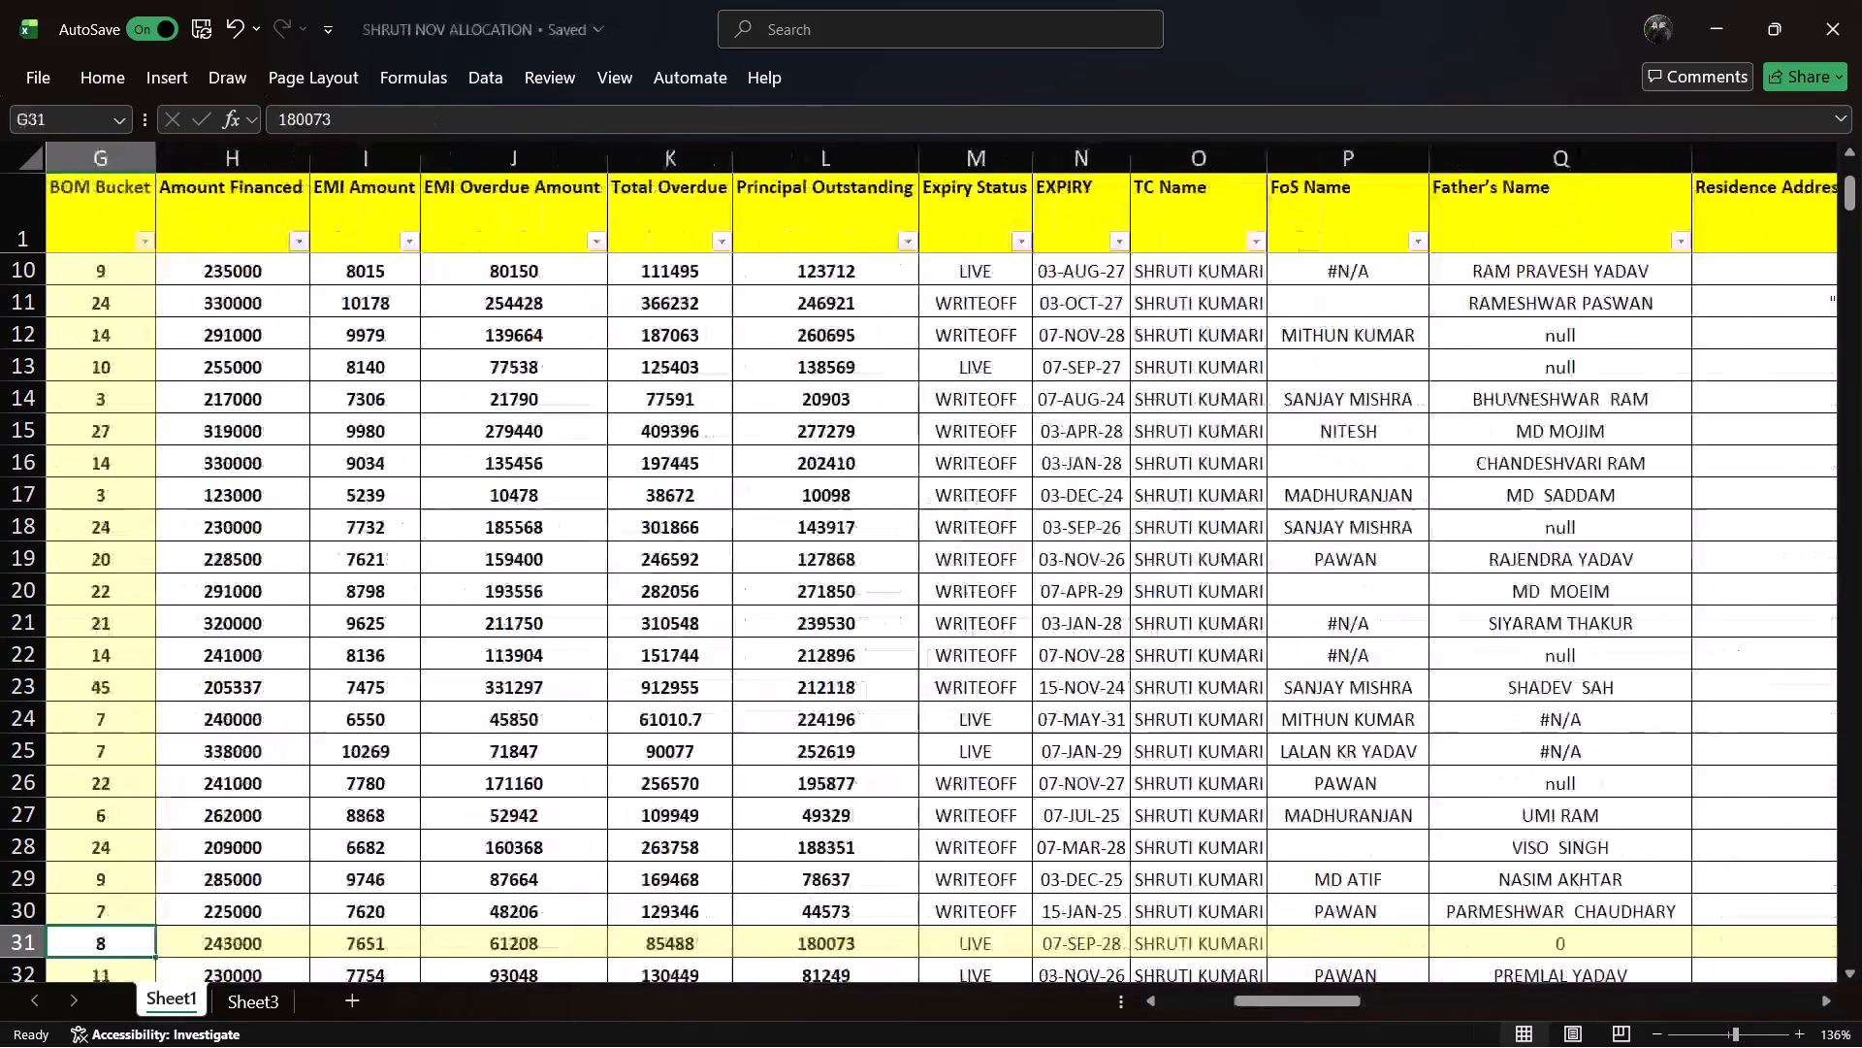
key(Right)
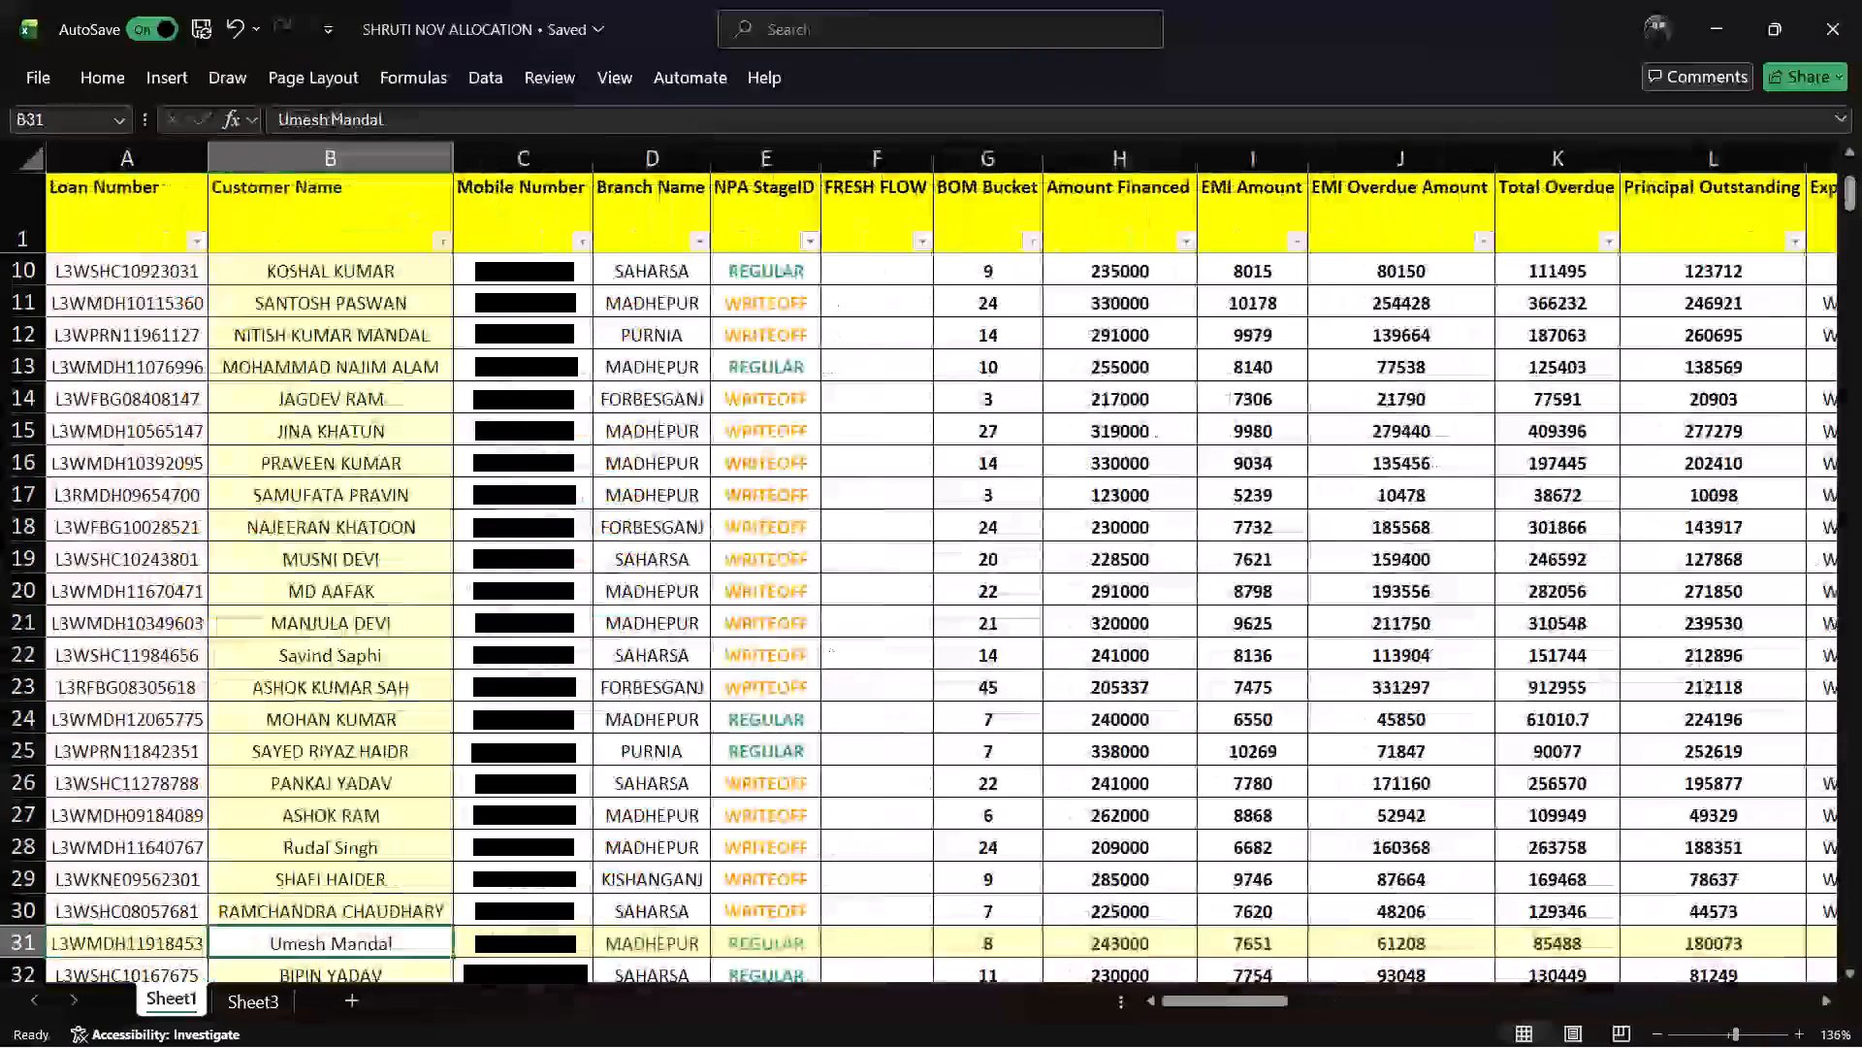
key(Right)
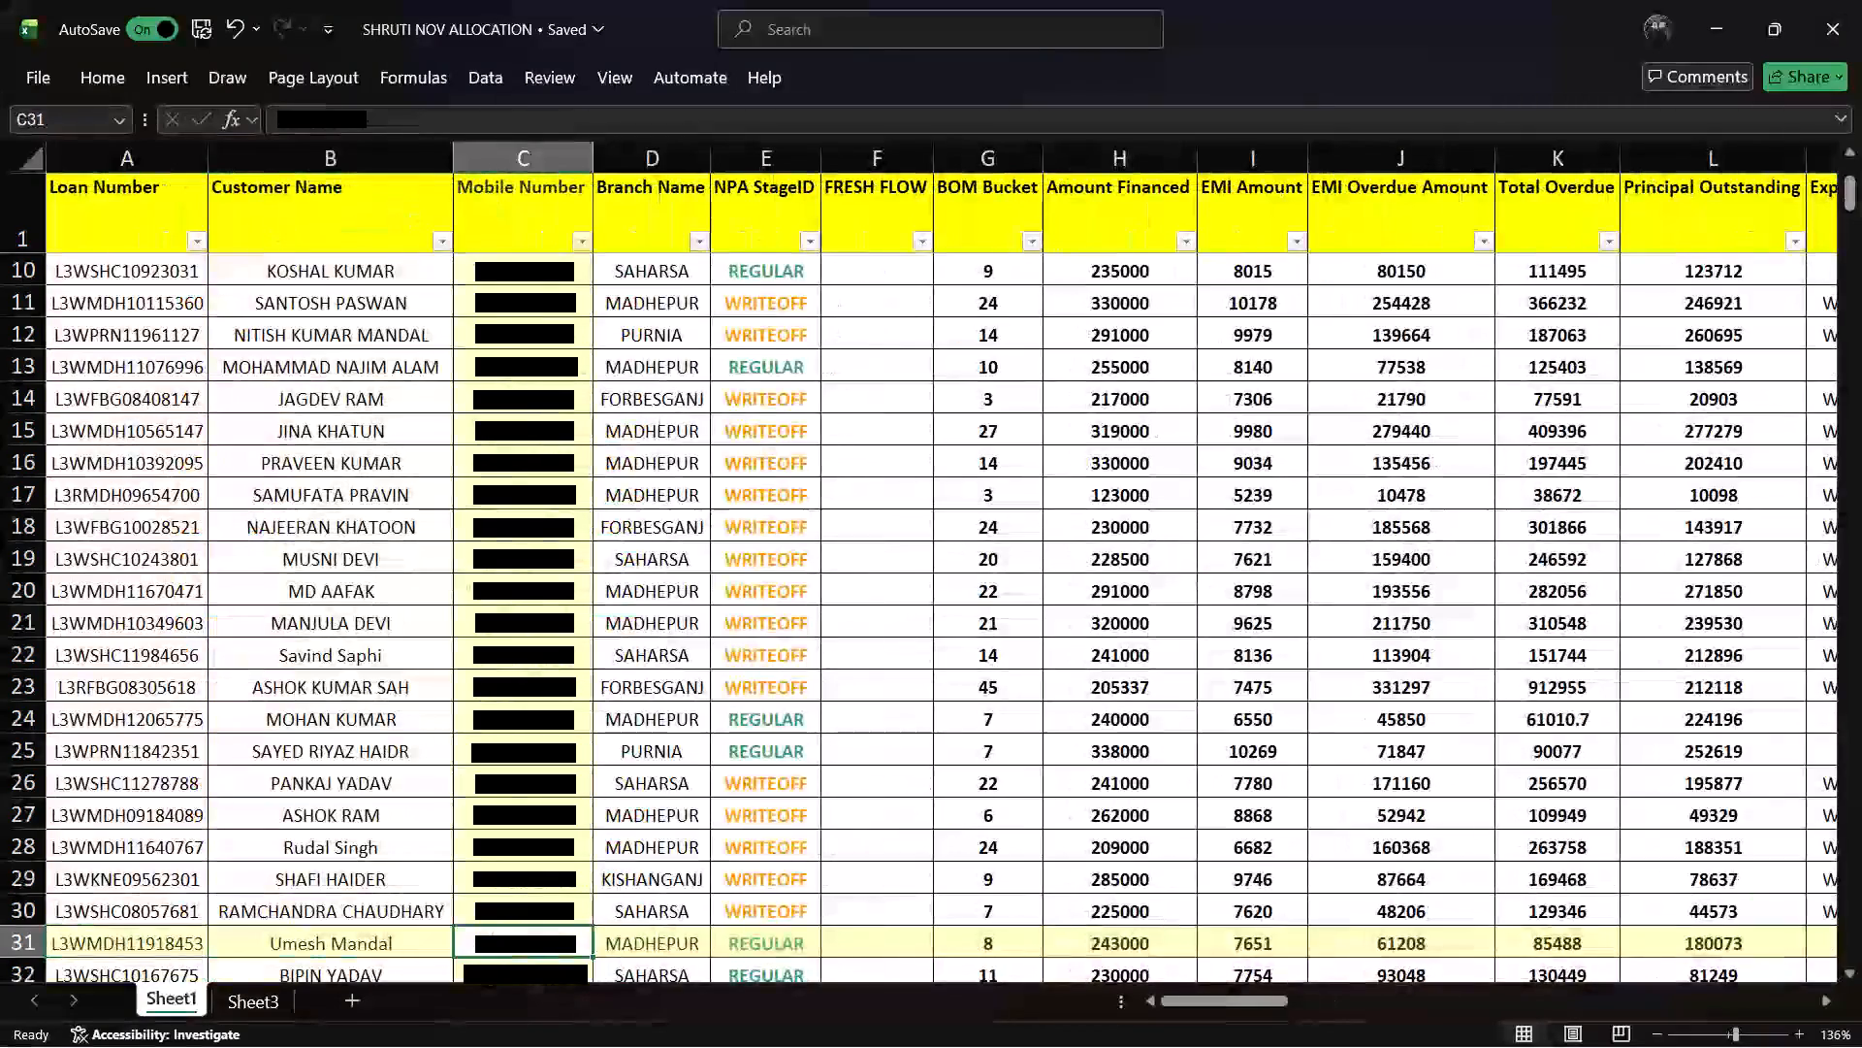
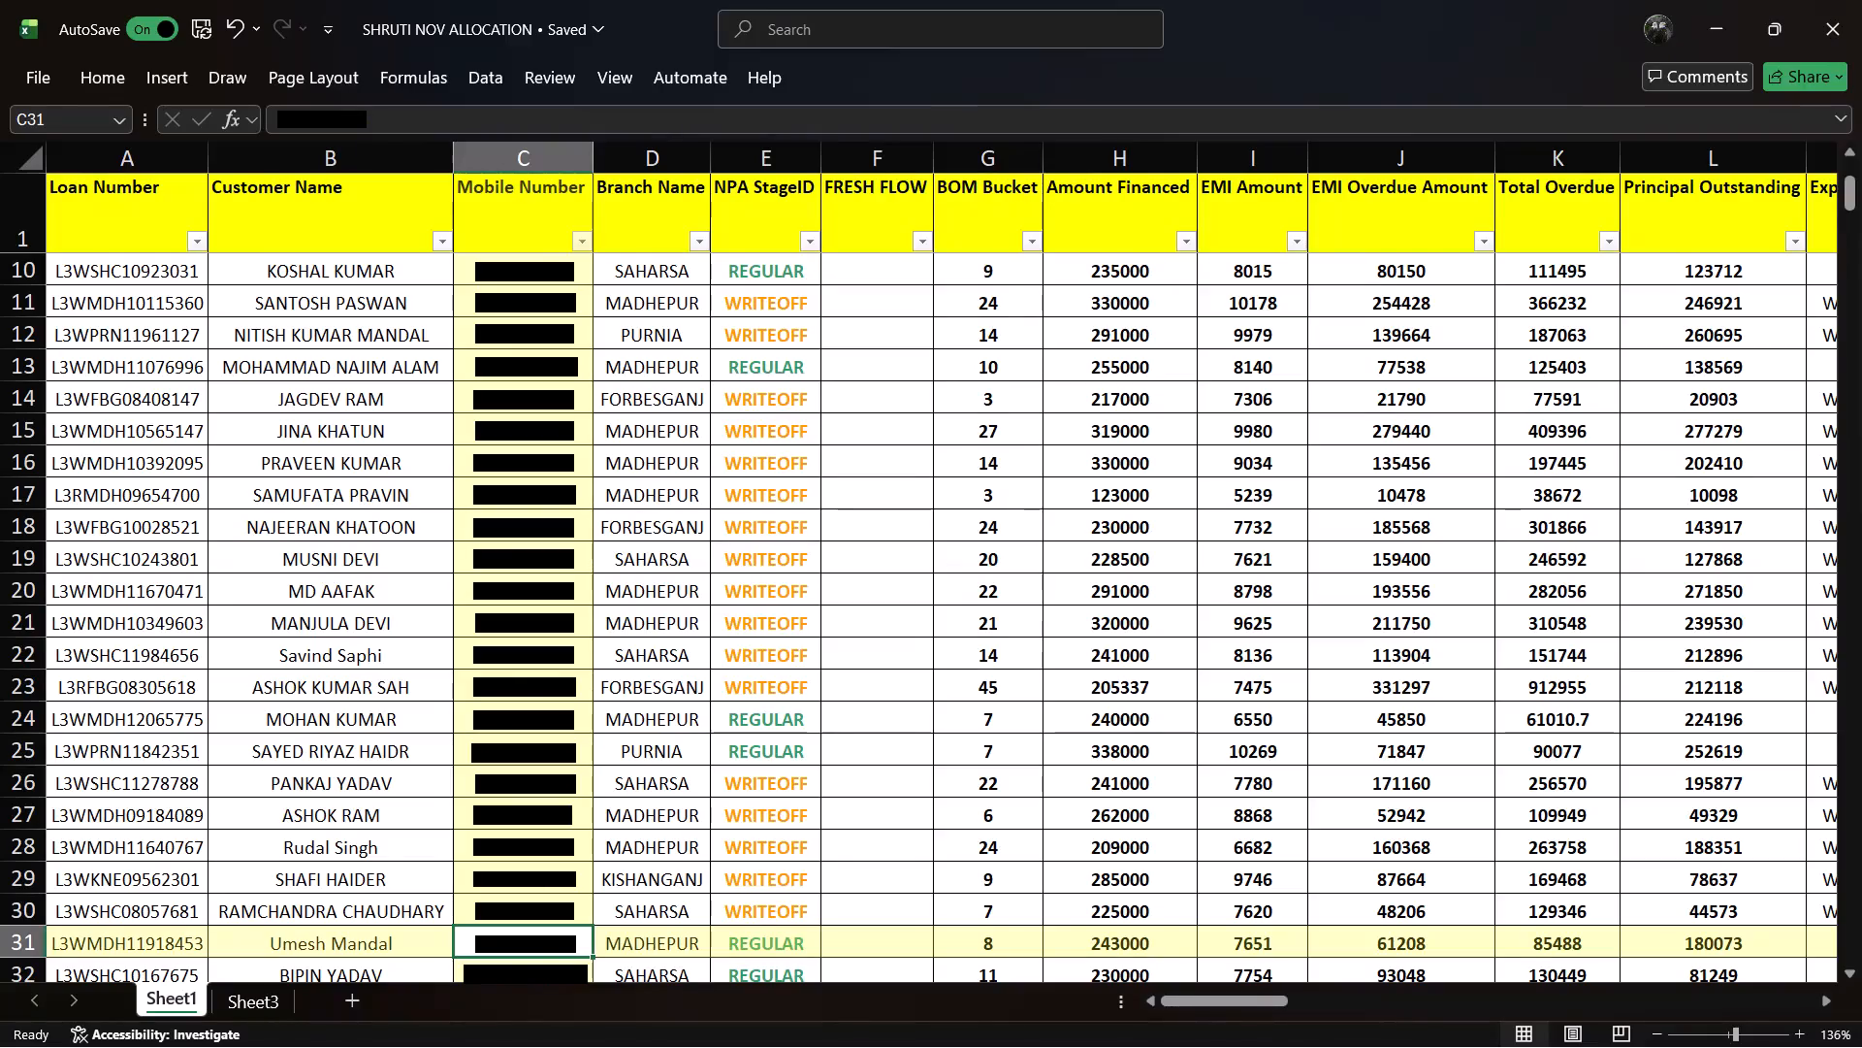
Check the row 31 record's loan number and mobile number, and enter its feedback as "GARI CHHORI HO GYA HAI".
key(Left)
key(Left)
key(Left)
key(Left)
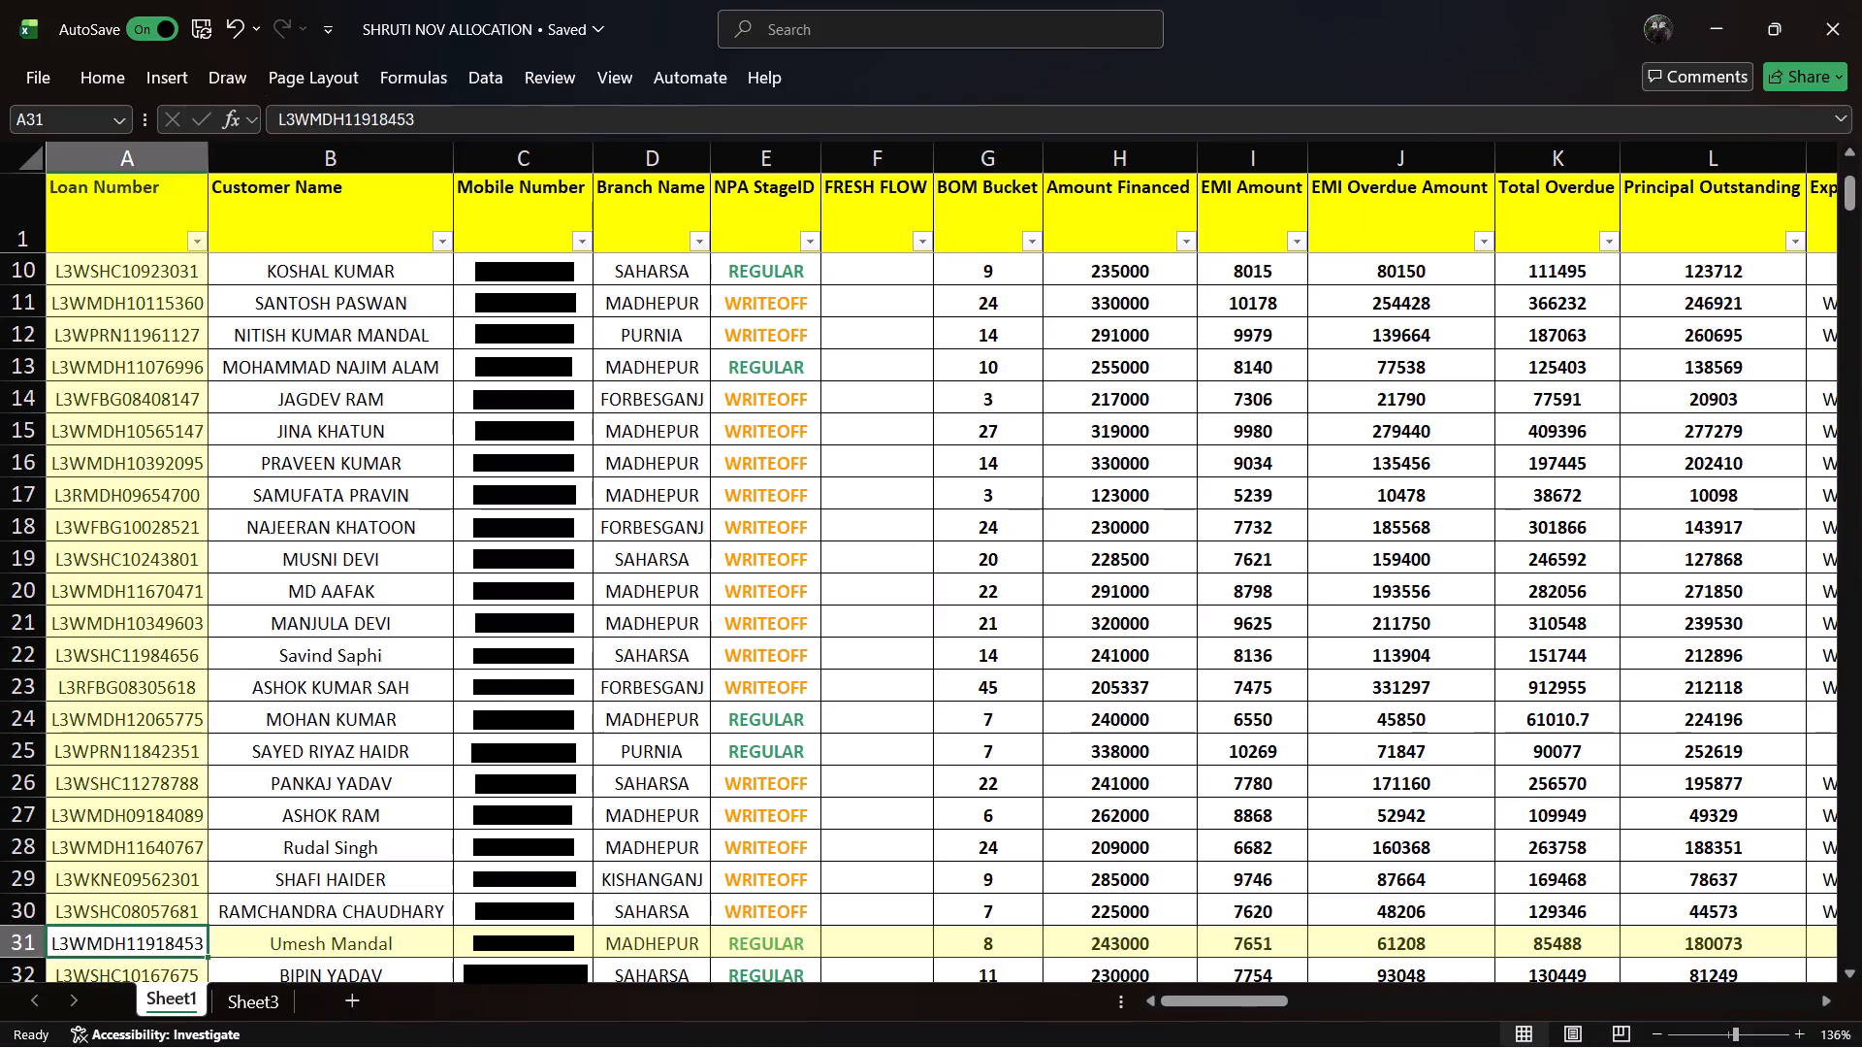
key(Right)
key(Right)
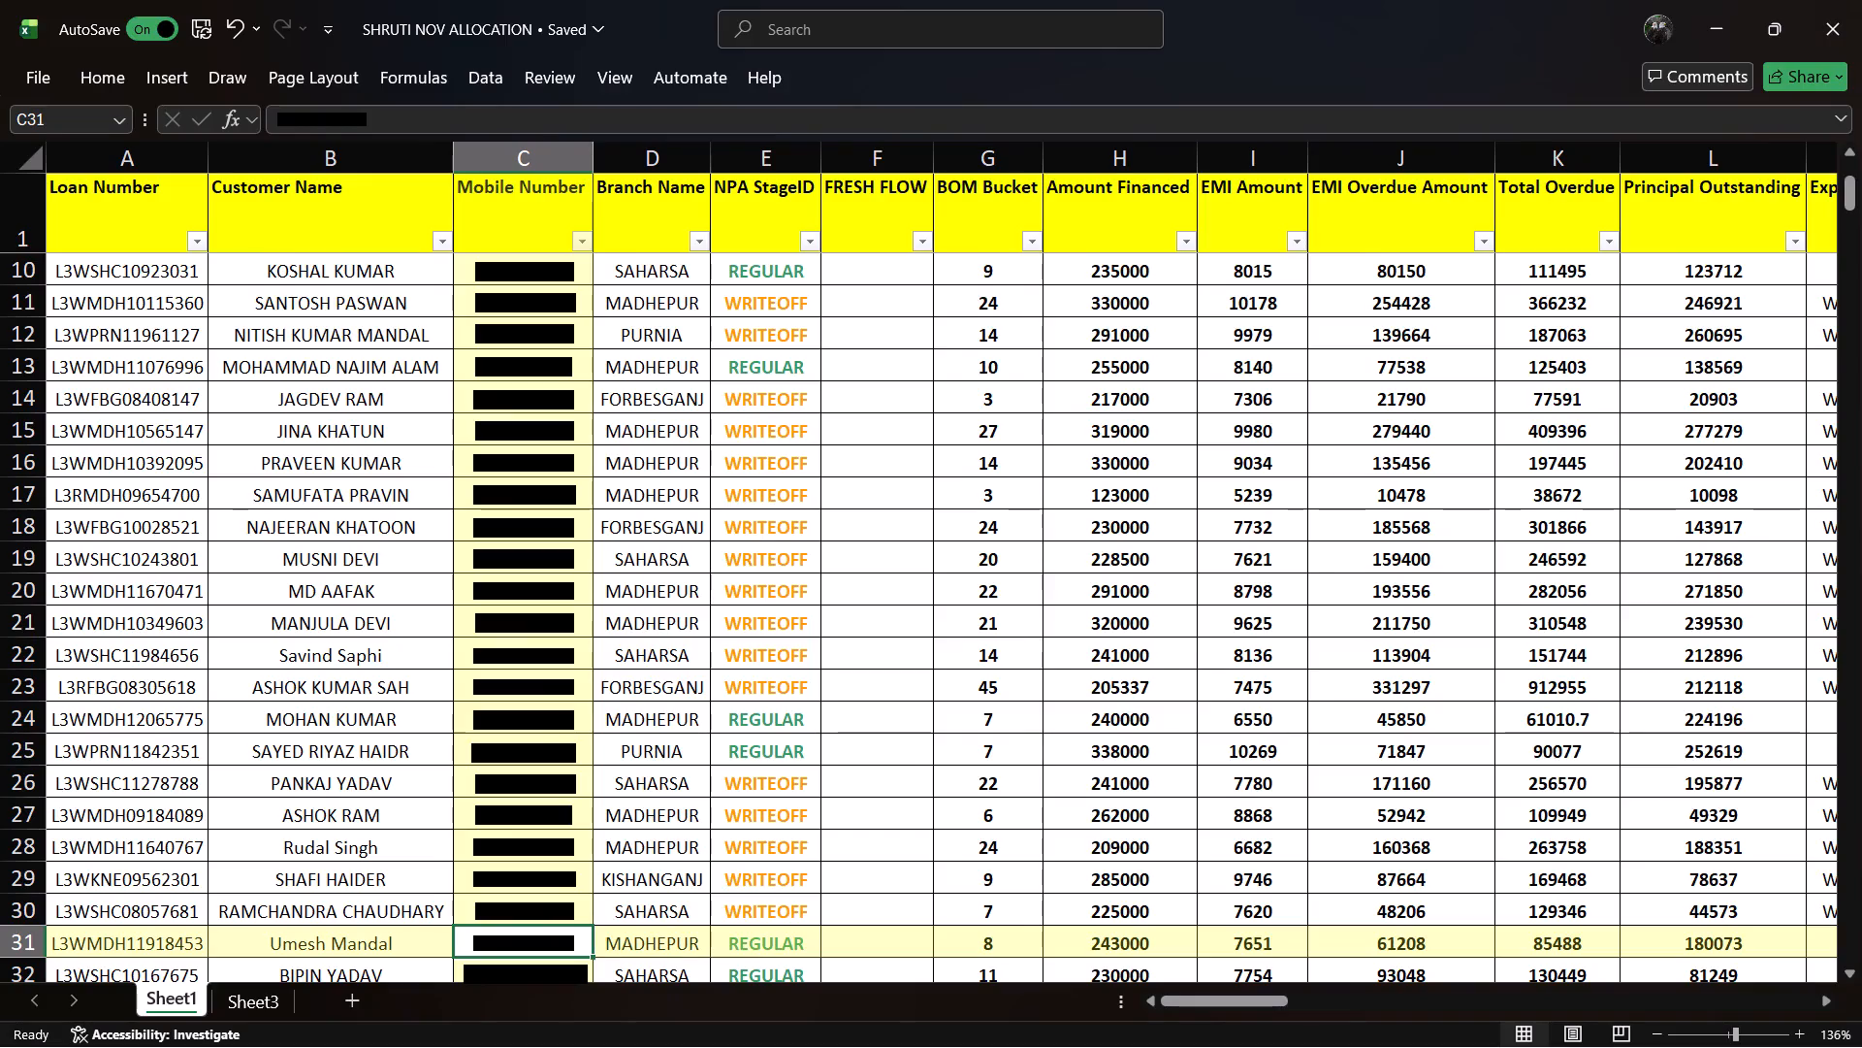
key(Right)
key(Right)
key(Right)
key(Right)
key(Right)
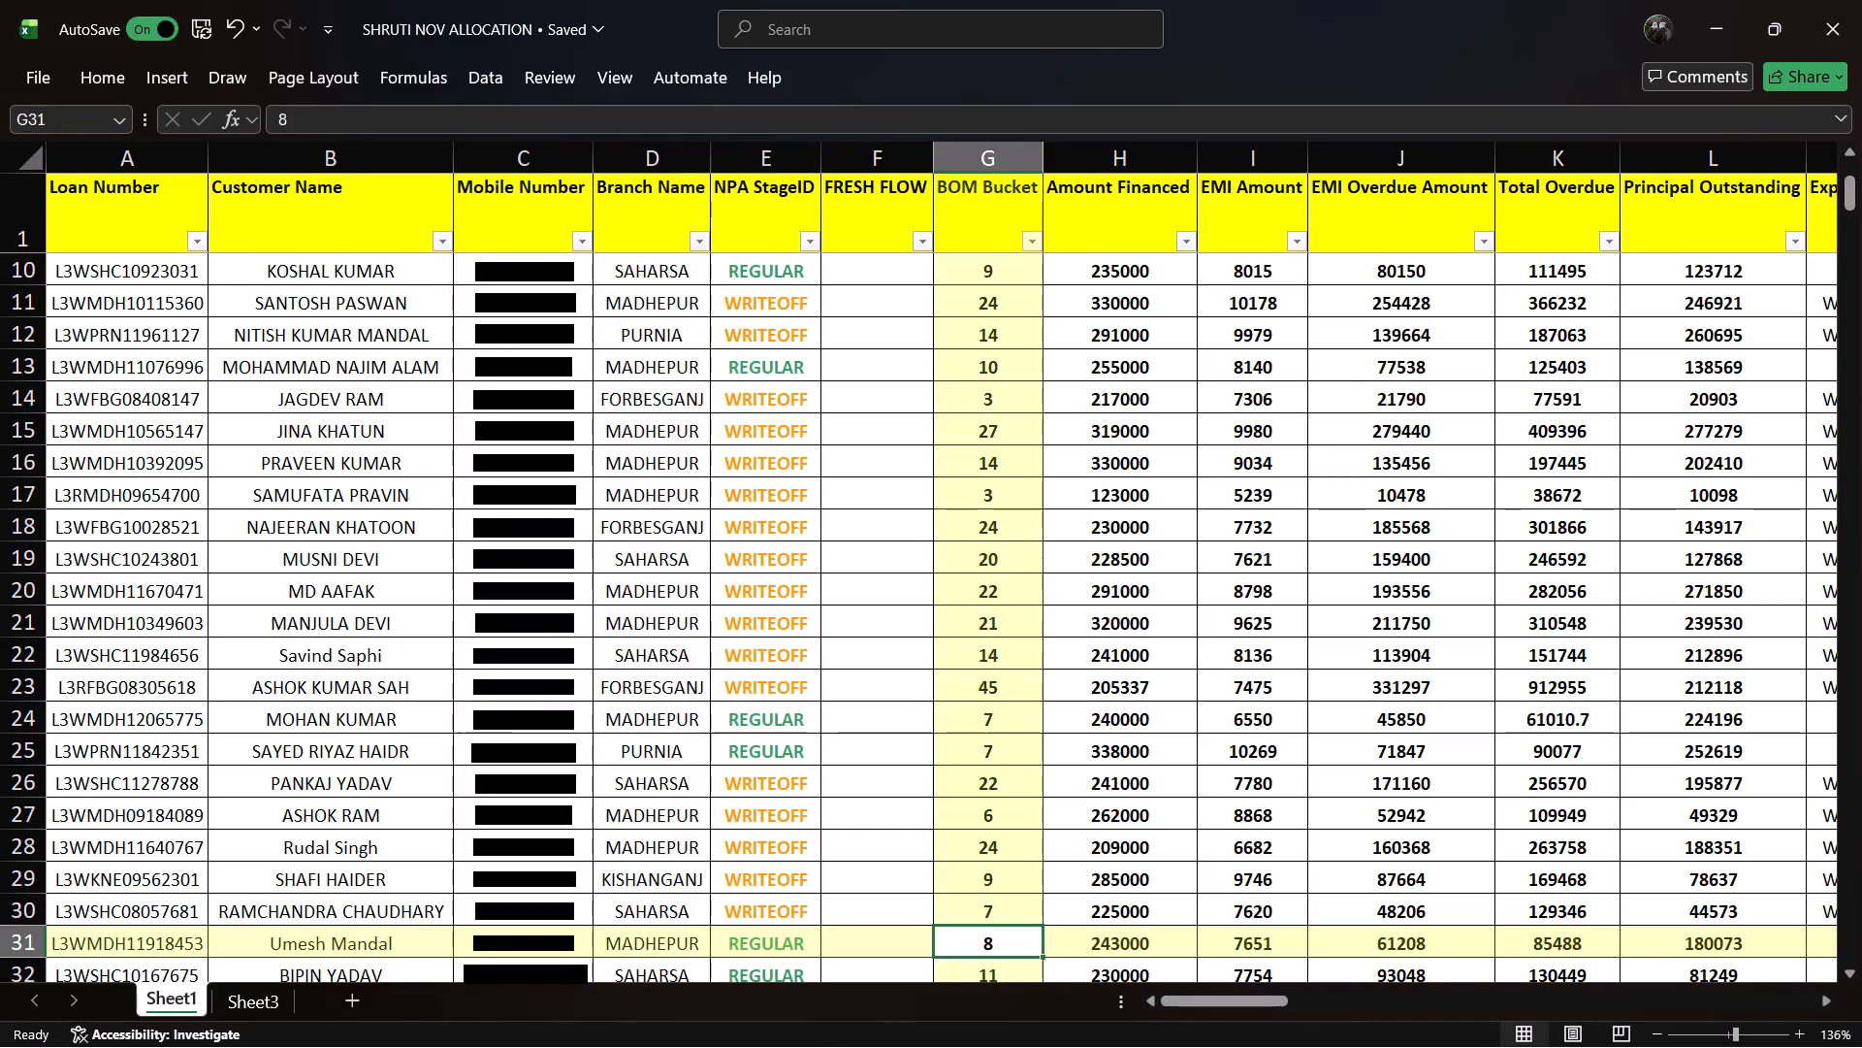
key(Right)
key(Right)
key(Right)
key(Right)
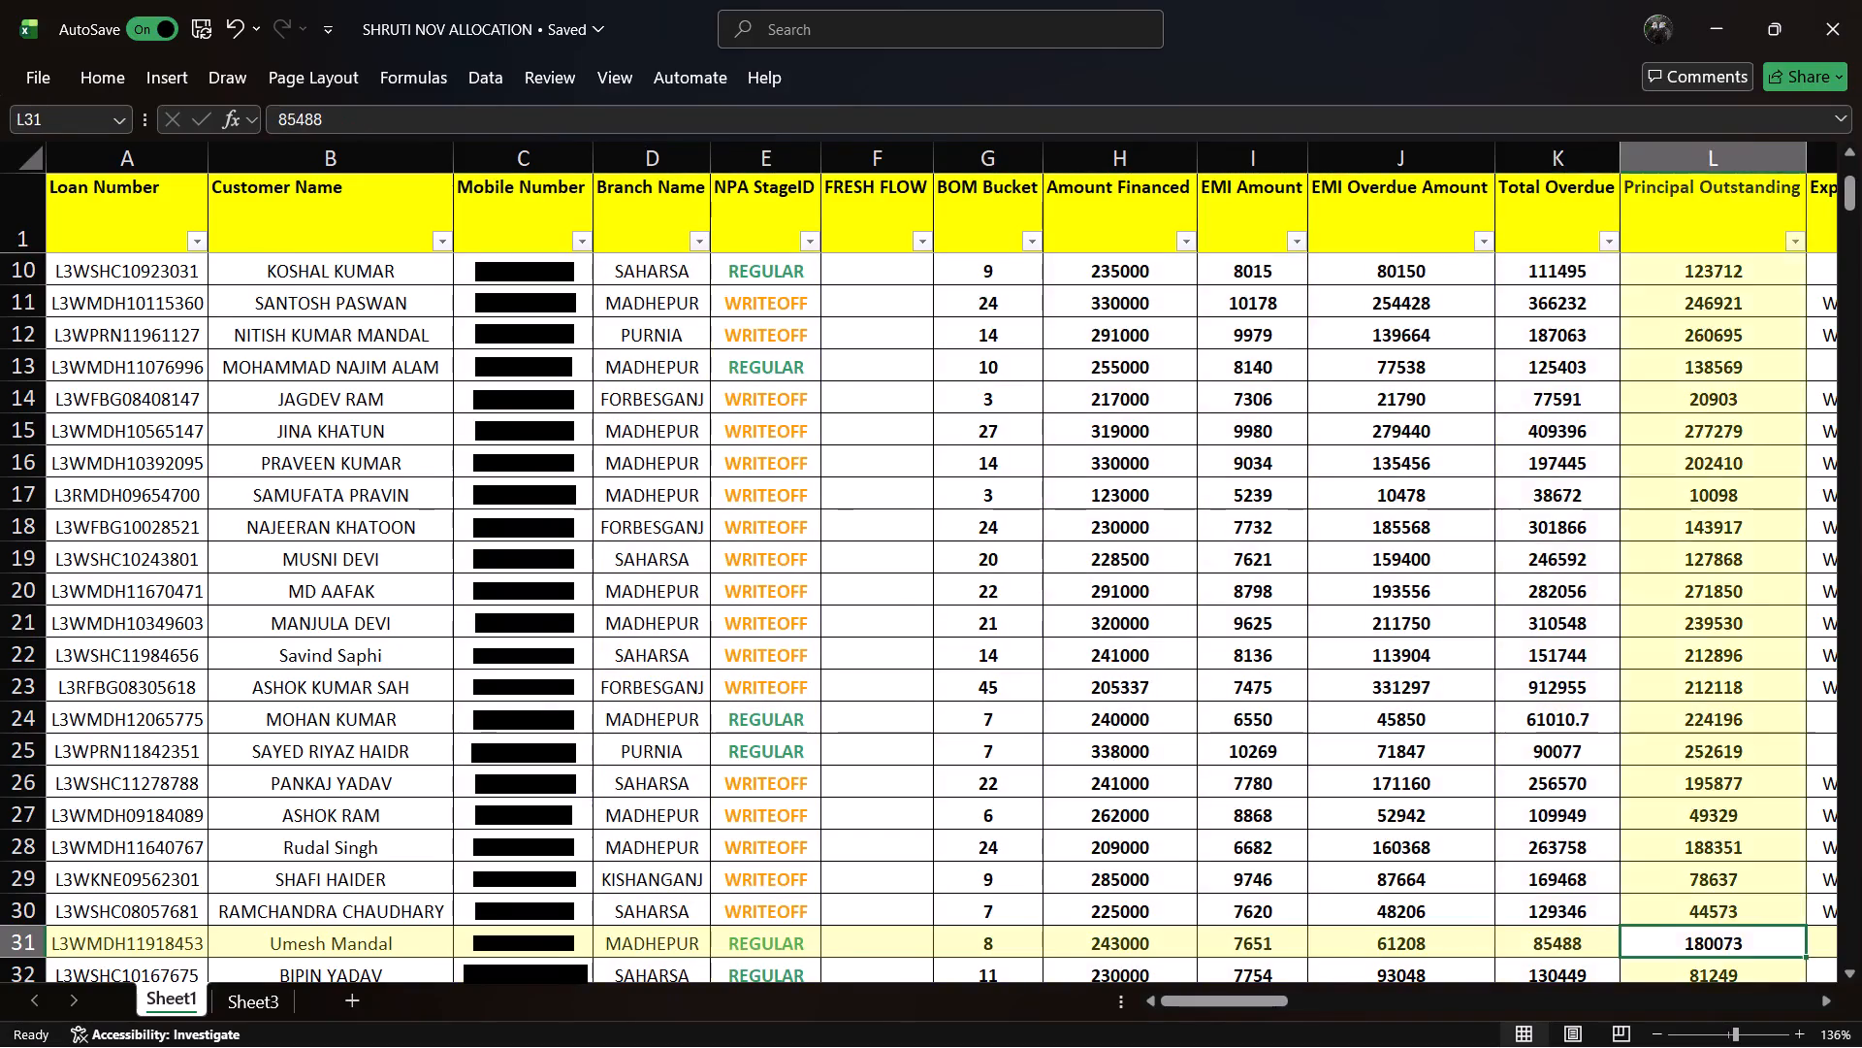
key(Right)
key(Right)
key(Right)
key(Right)
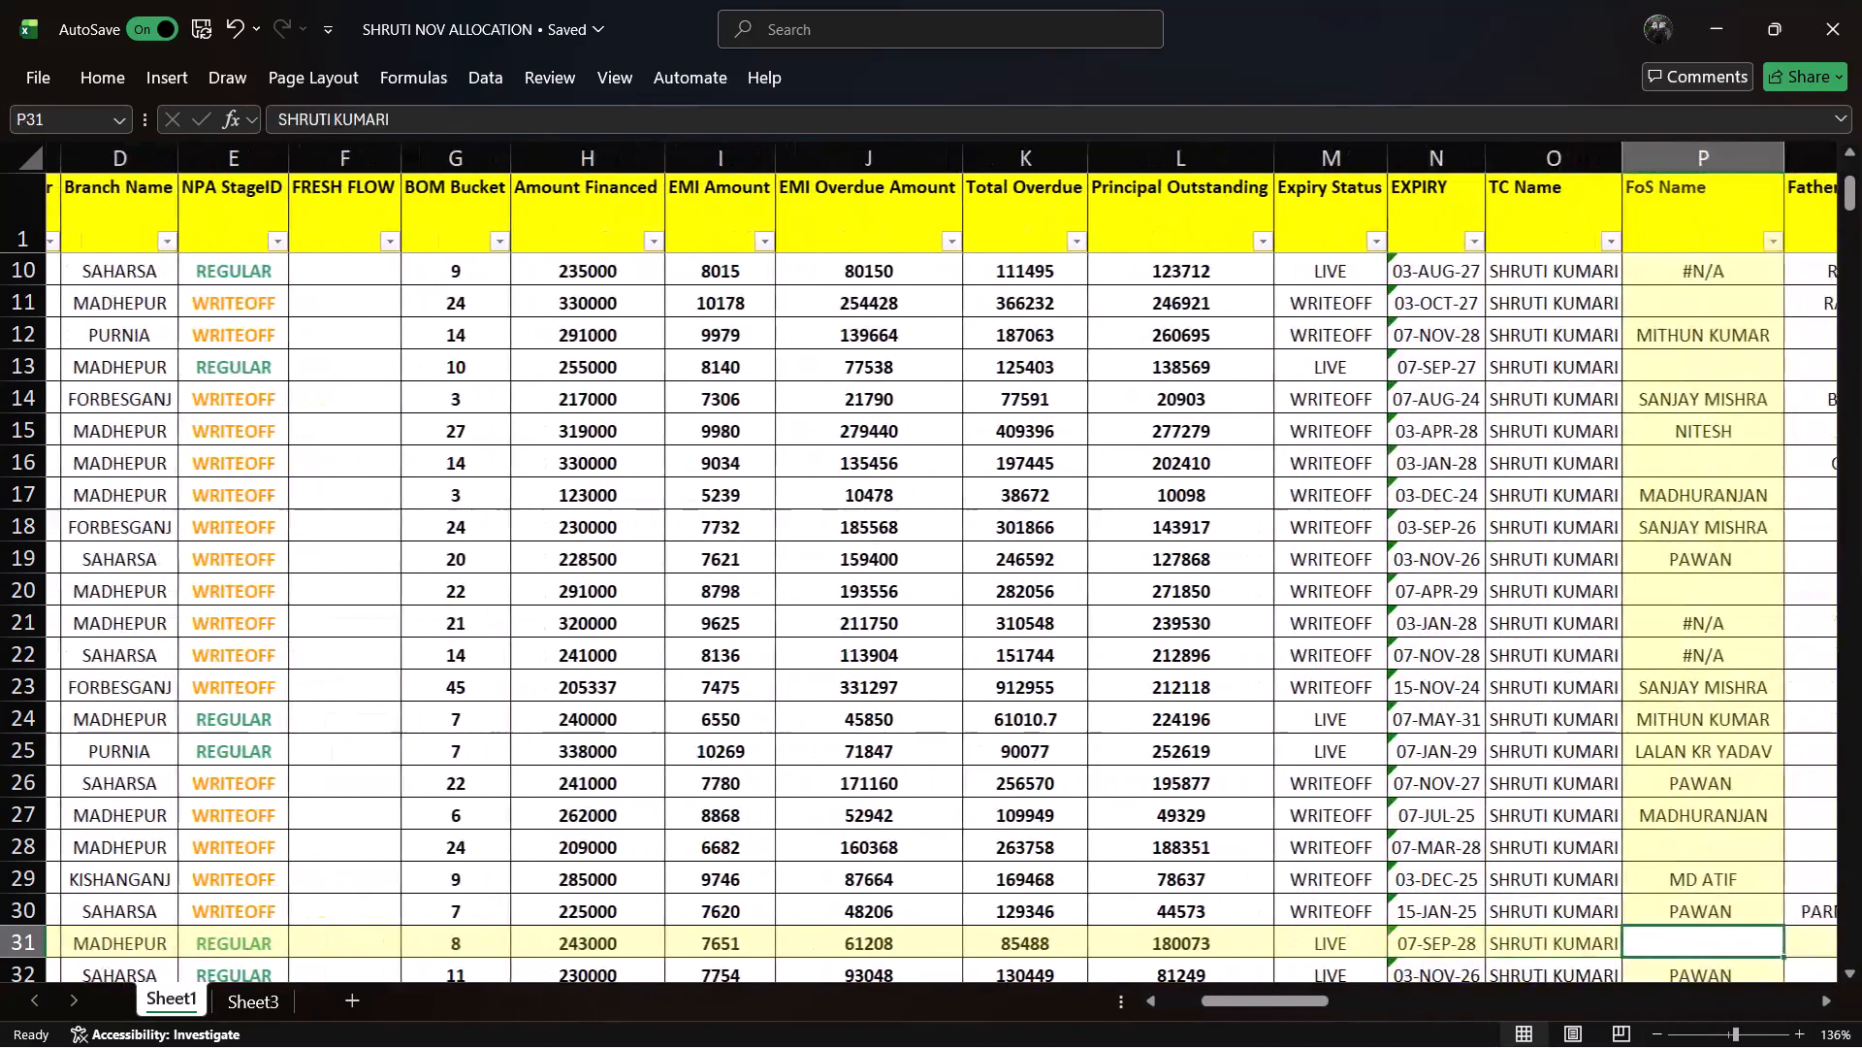
key(Right)
key(Right)
key(Right)
key(Right)
key(Right)
key(Right)
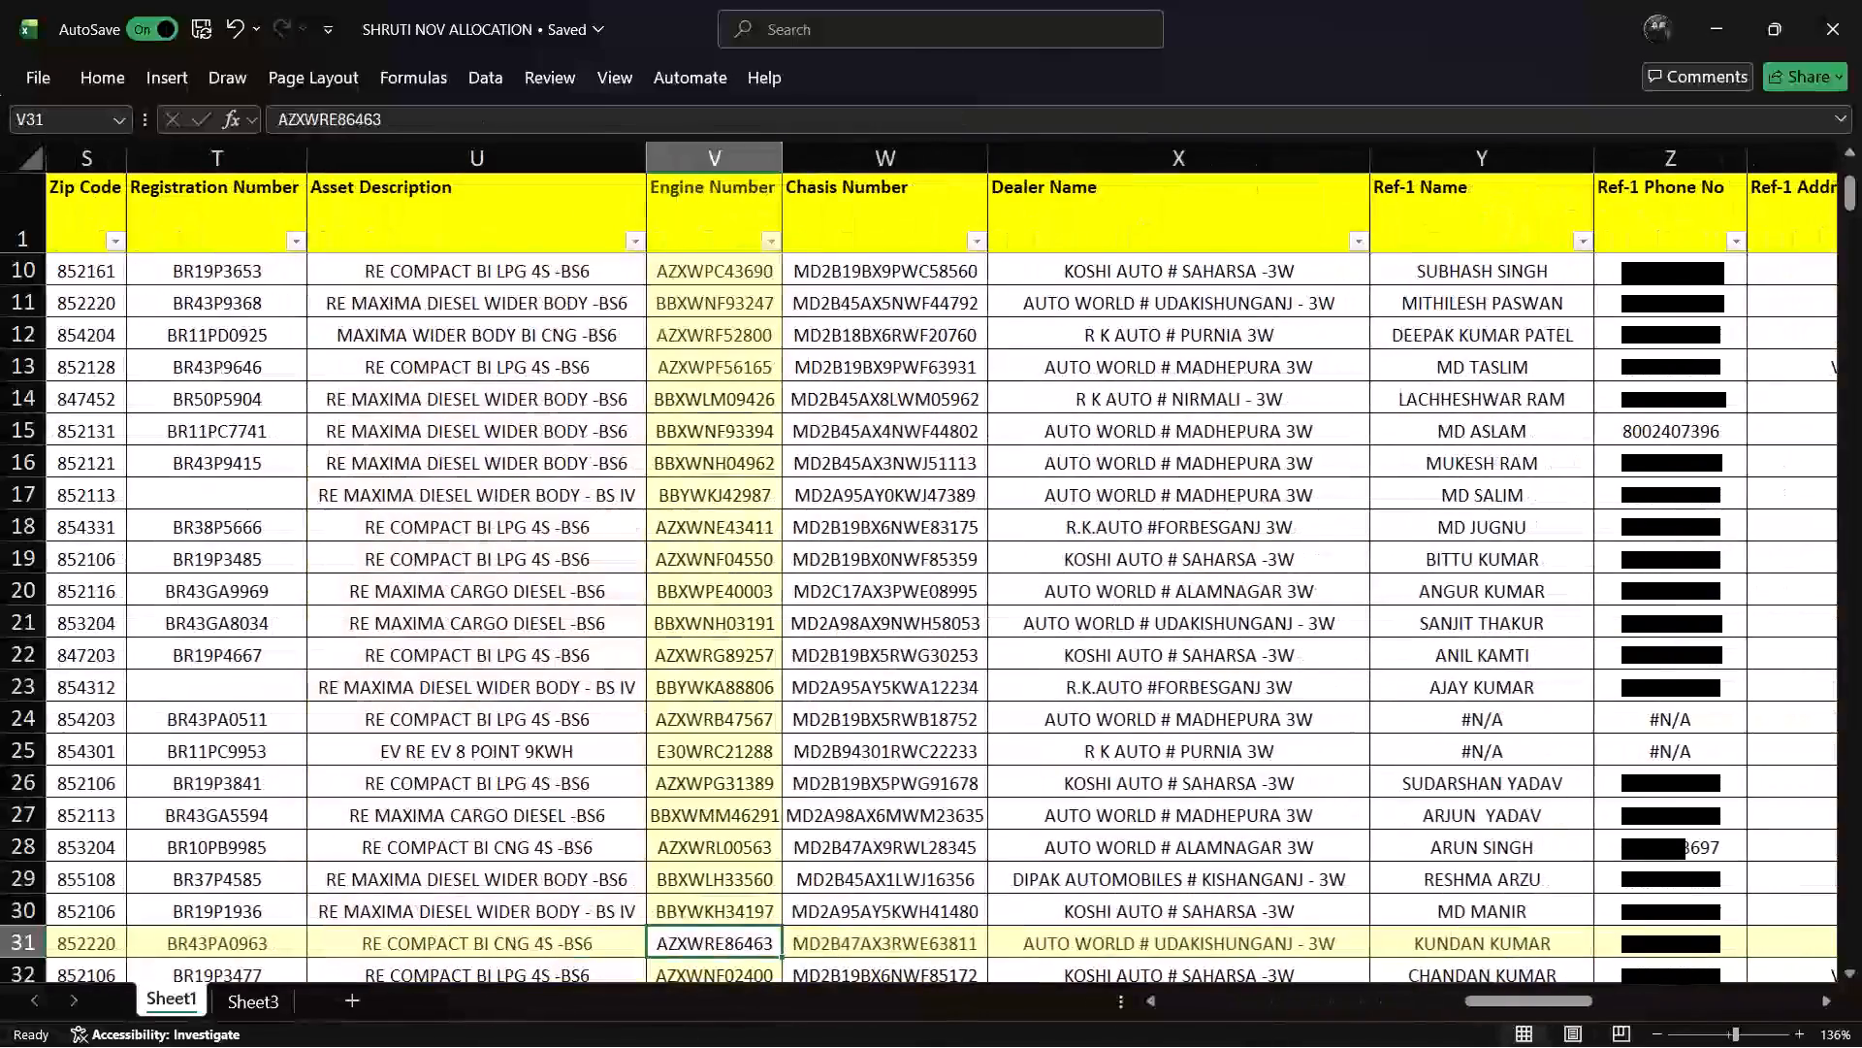
key(Right)
key(Right)
key(Right)
key(Right)
key(Right)
key(Right)
key(Right)
key(Right)
key(Right)
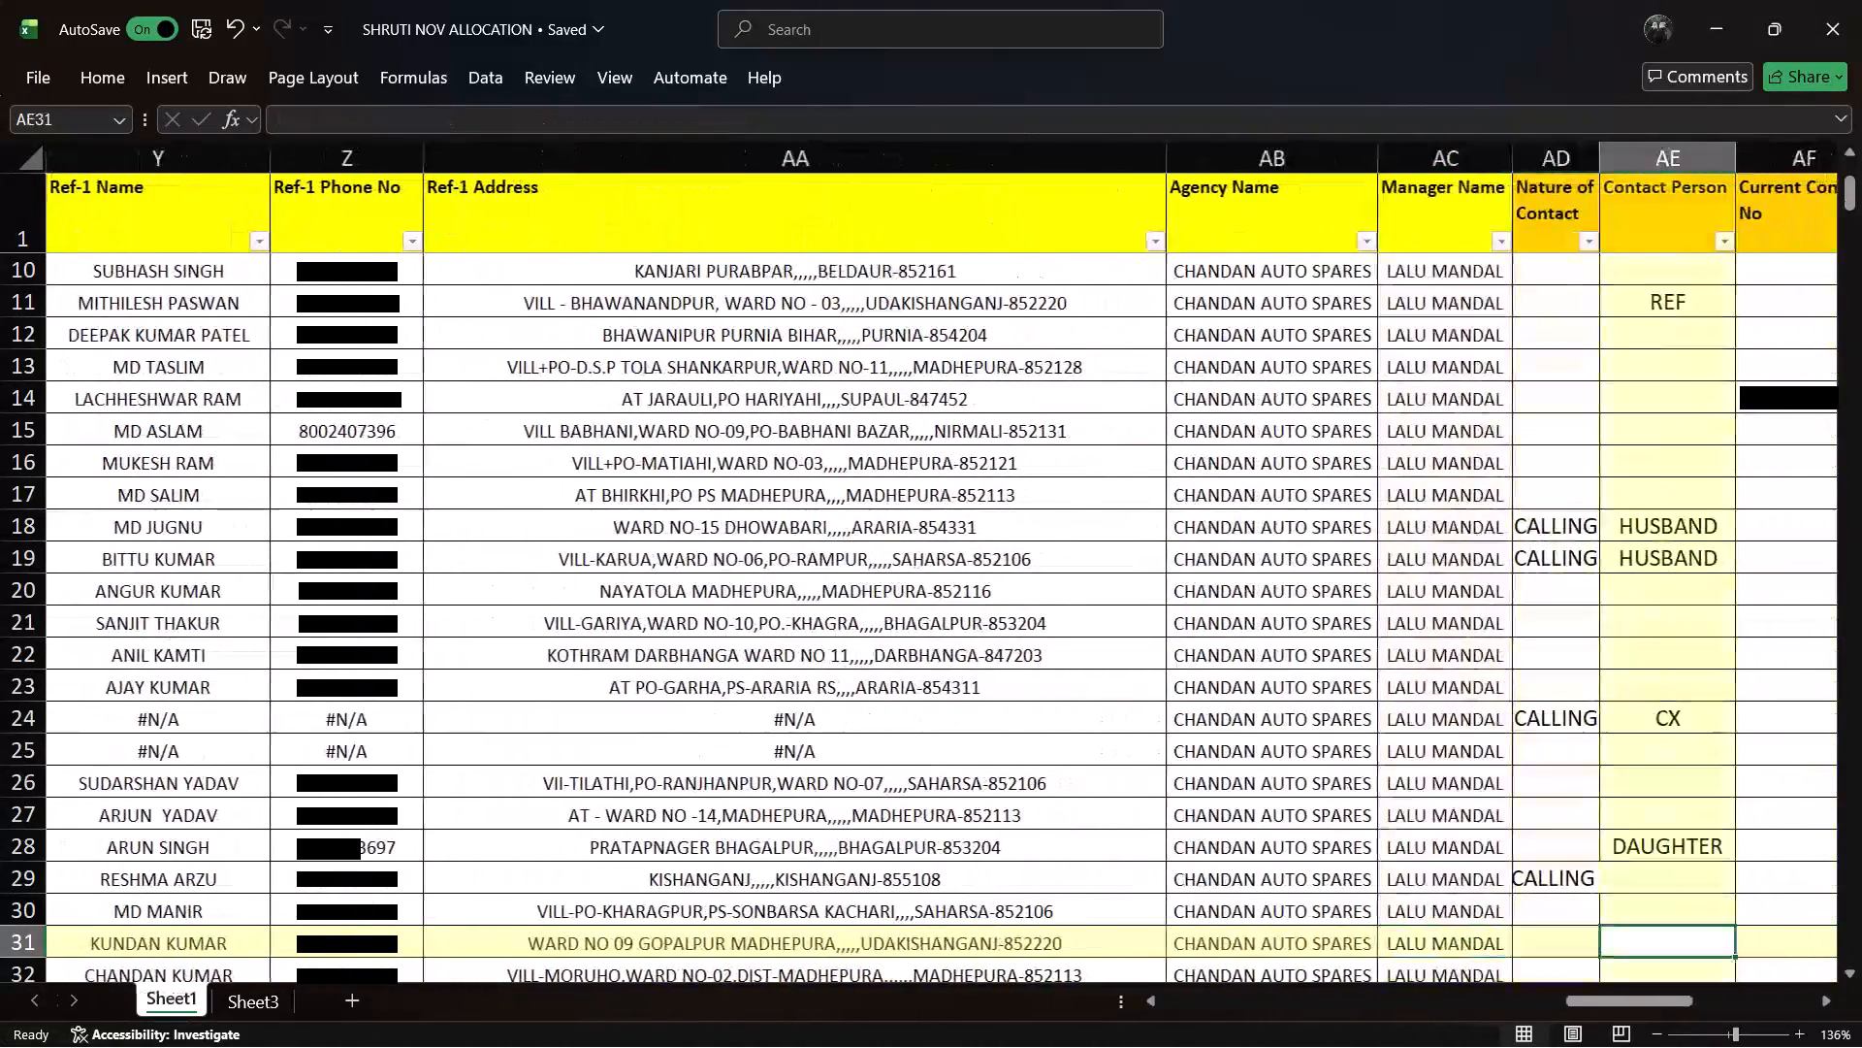
key(Right)
key(Right)
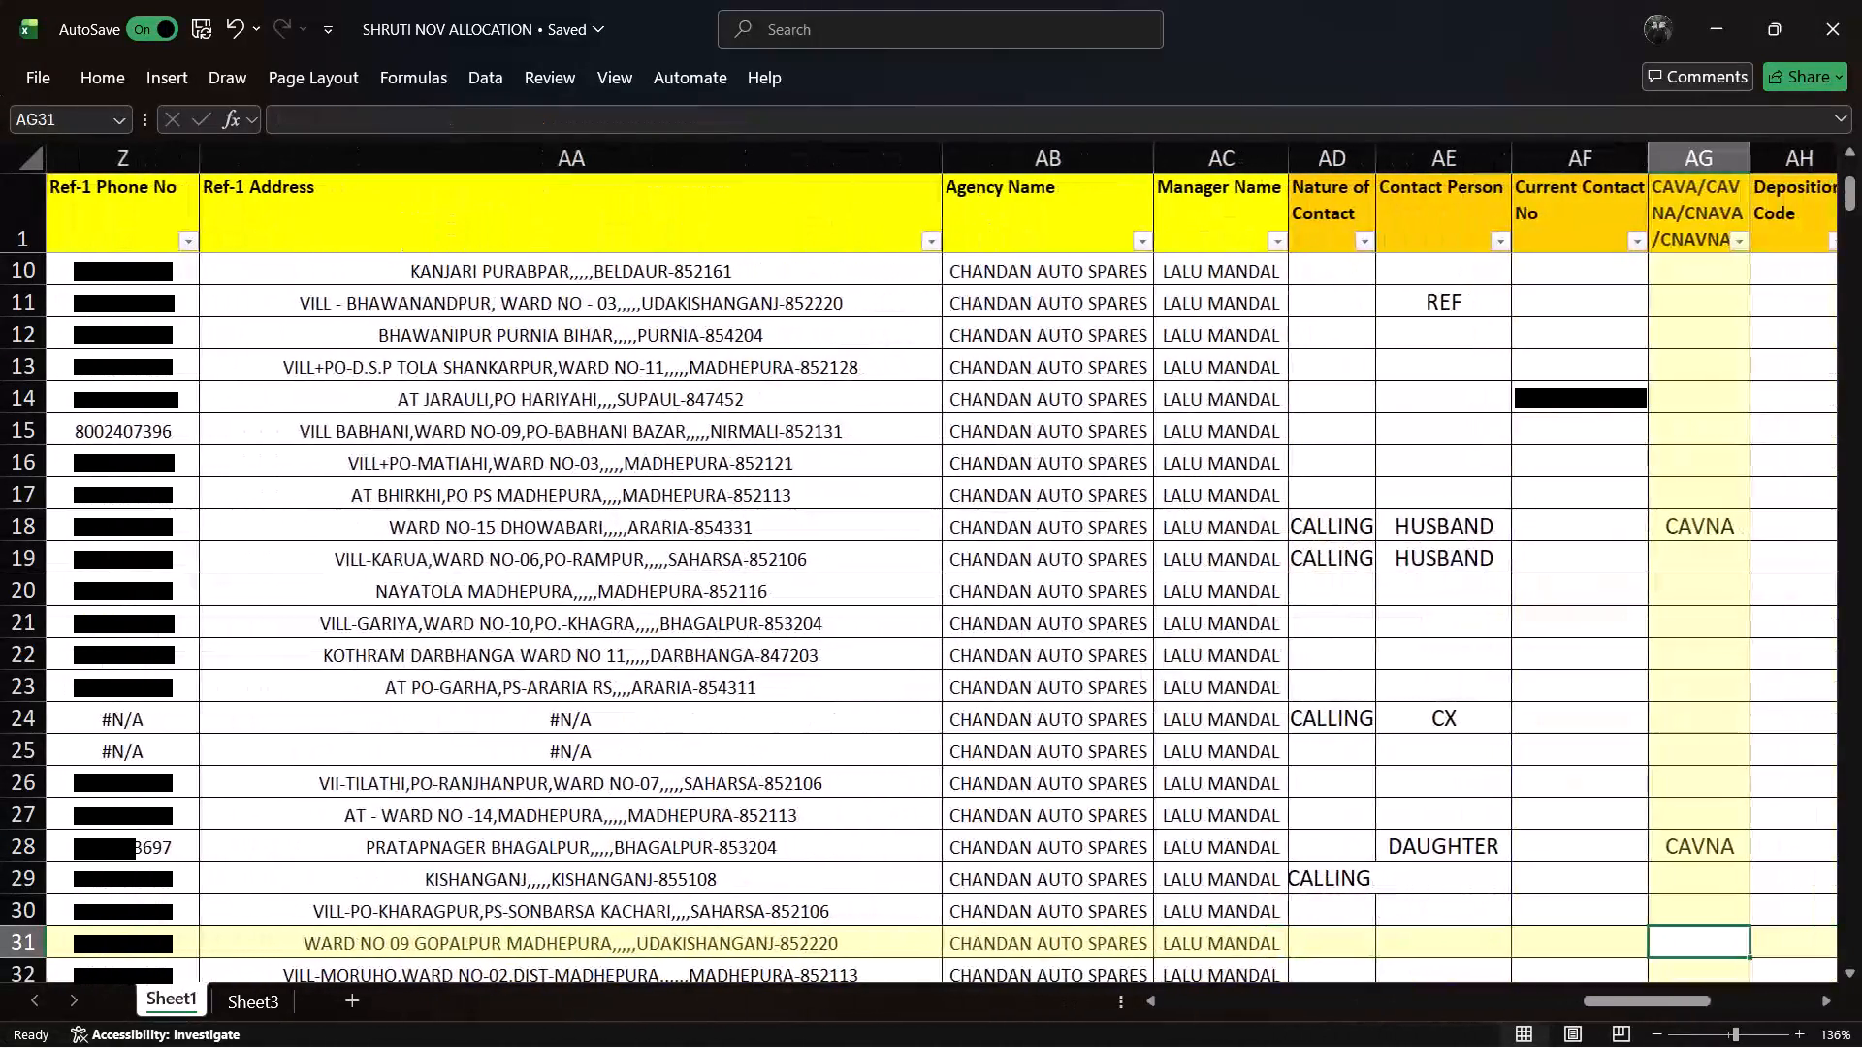
key(Right)
key(Right)
key(Right)
key(Right)
key(Right)
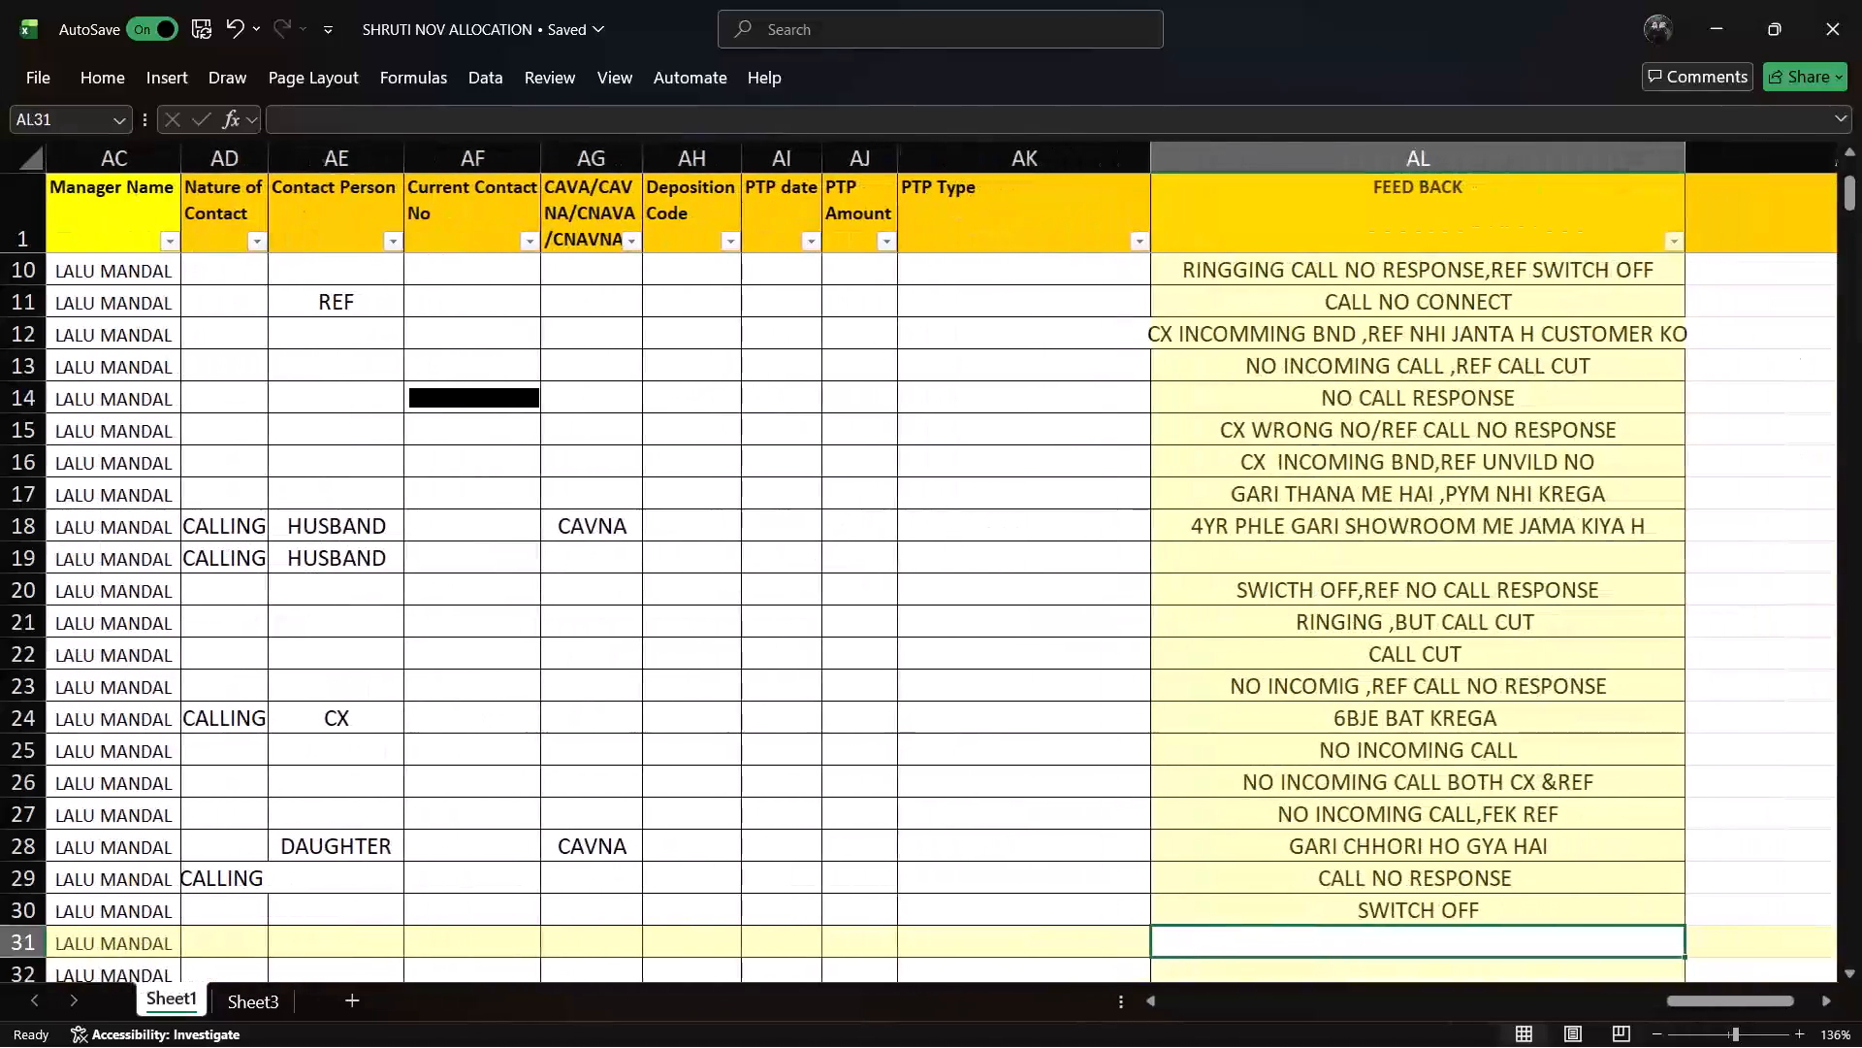
text(GAR)
key(i)
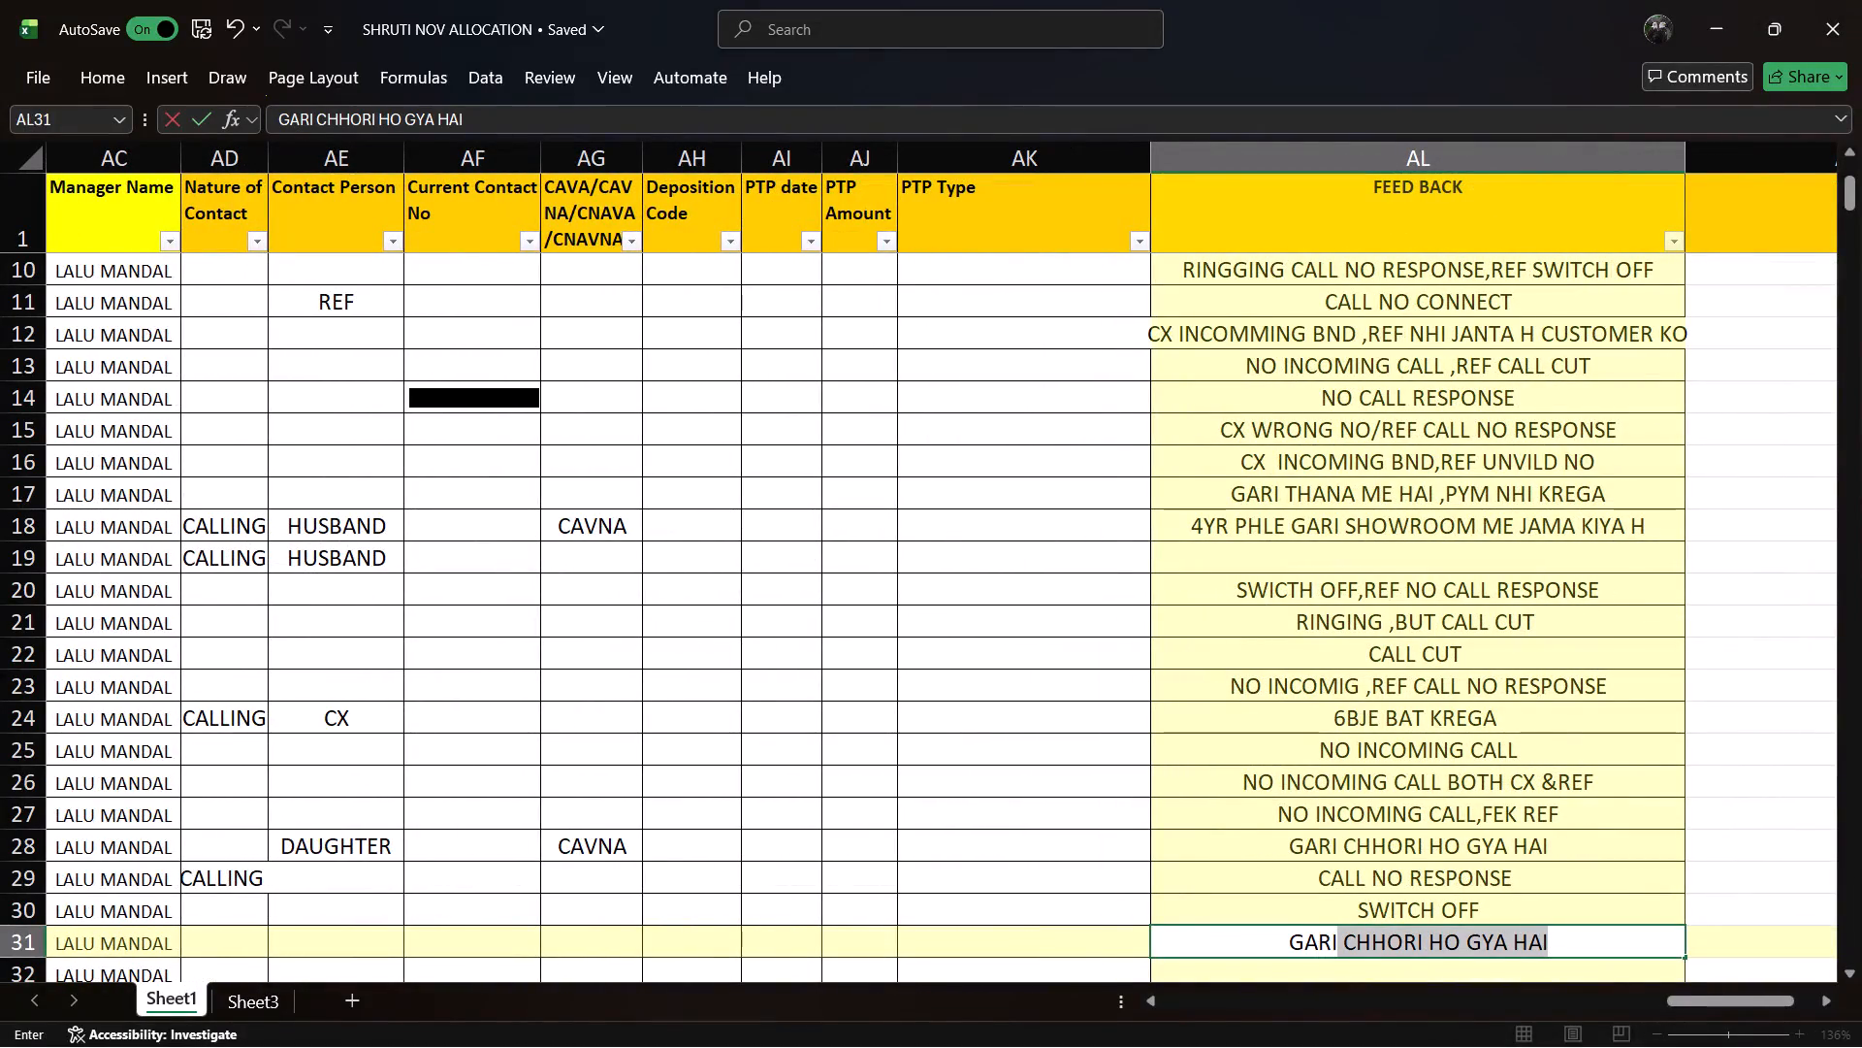
key(Left)
Set the contact person for the row 31 record to "CX" and save the workbook.
key(Left)
key(Left)
key(Left)
key(Left)
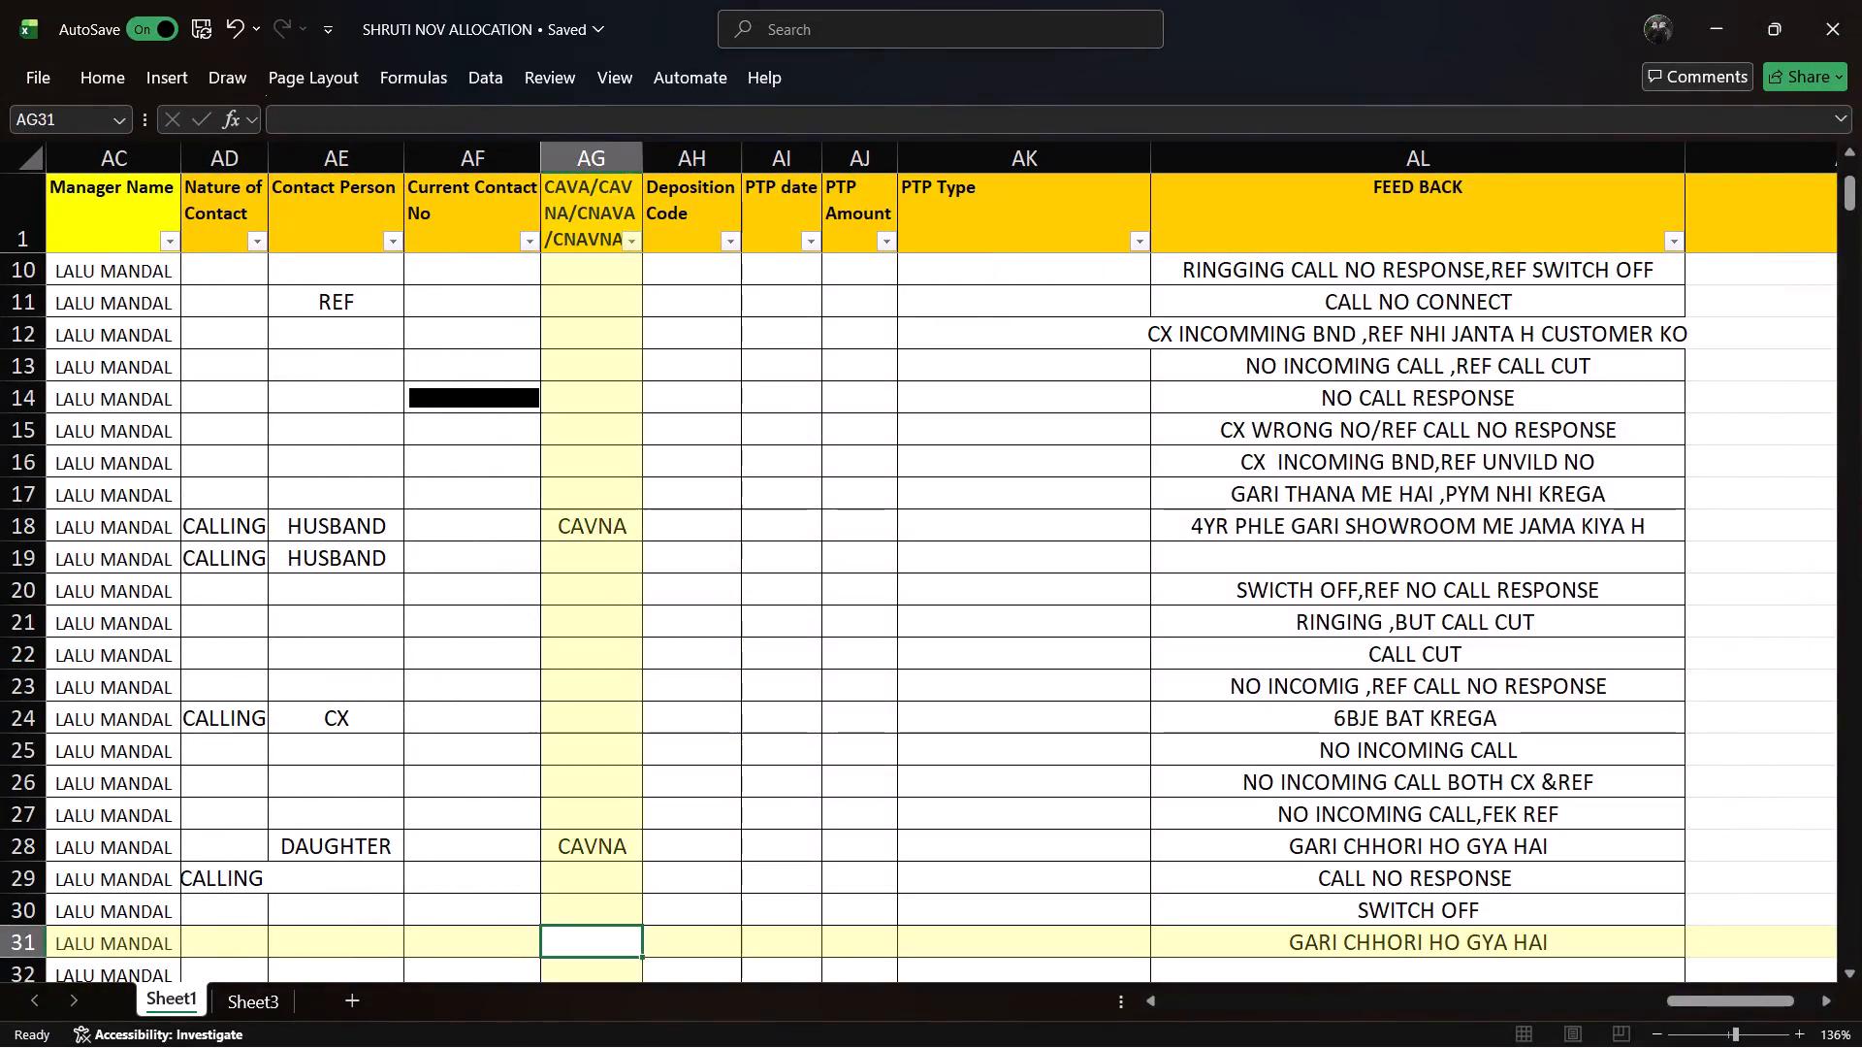
key(Left)
key(Left)
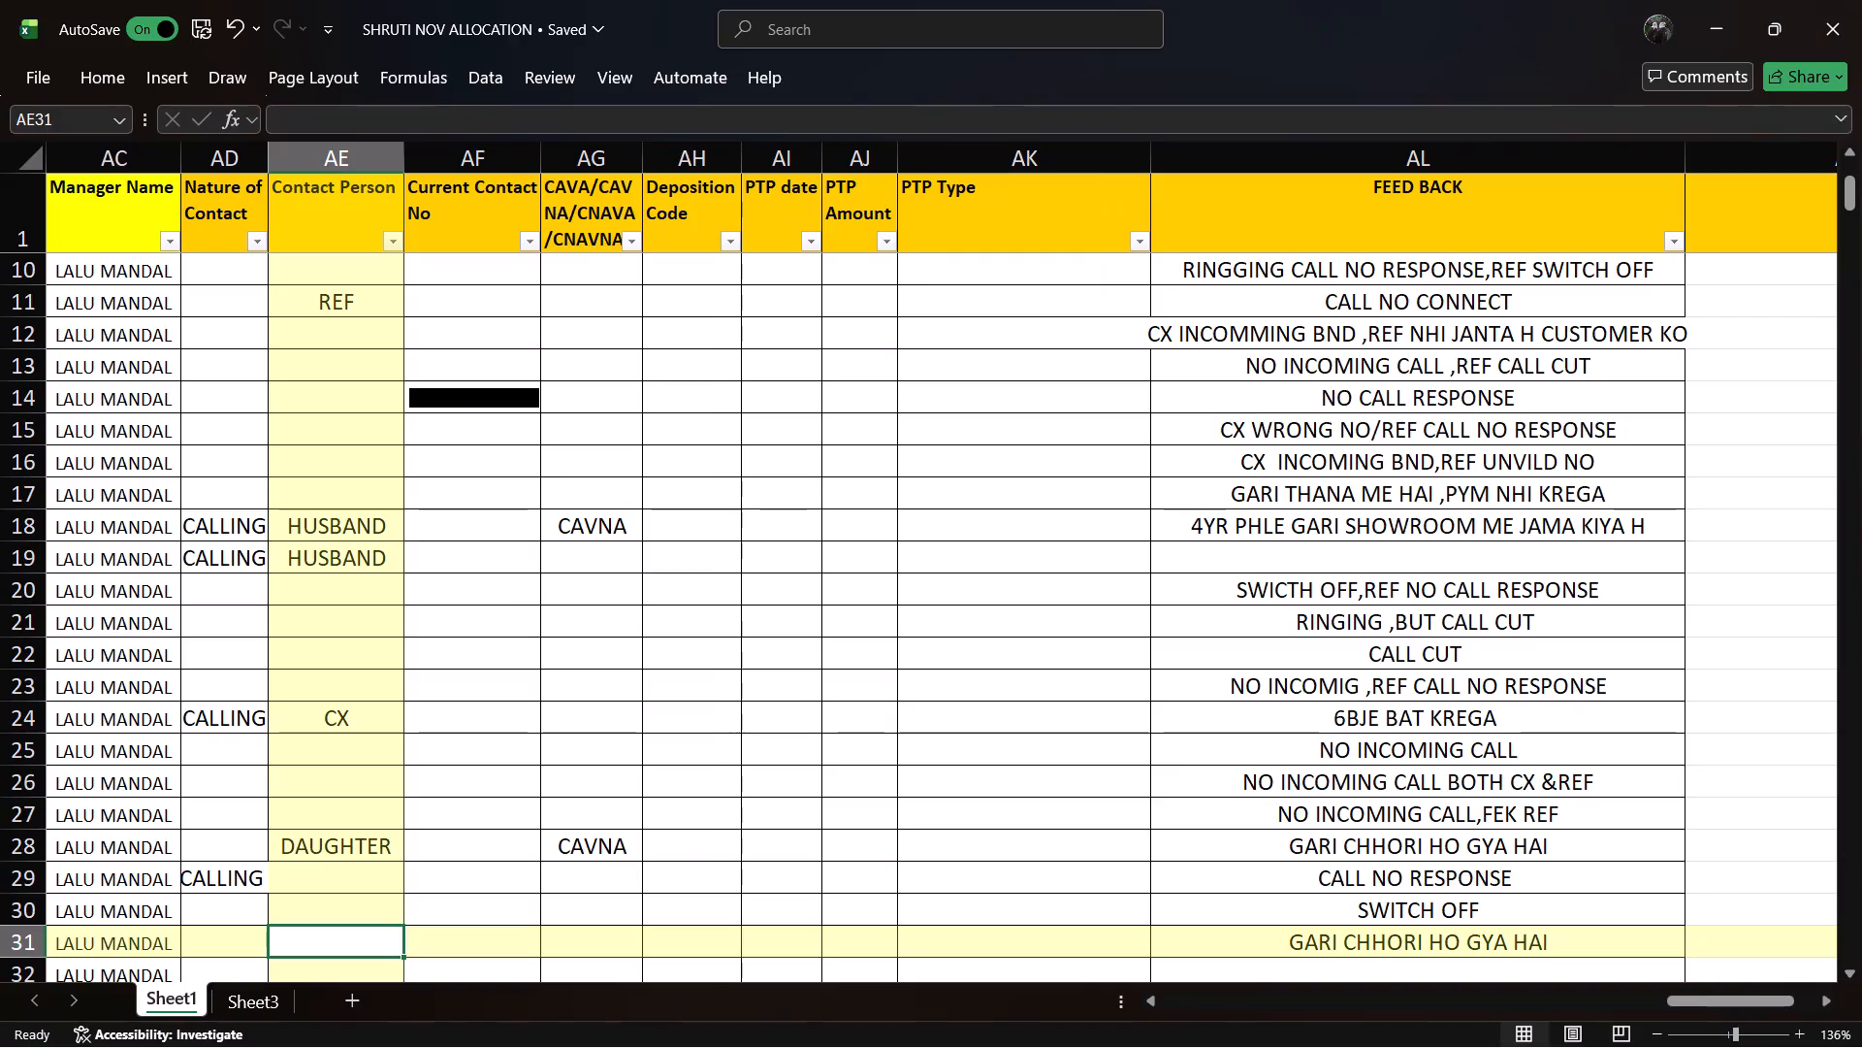
text(CX)
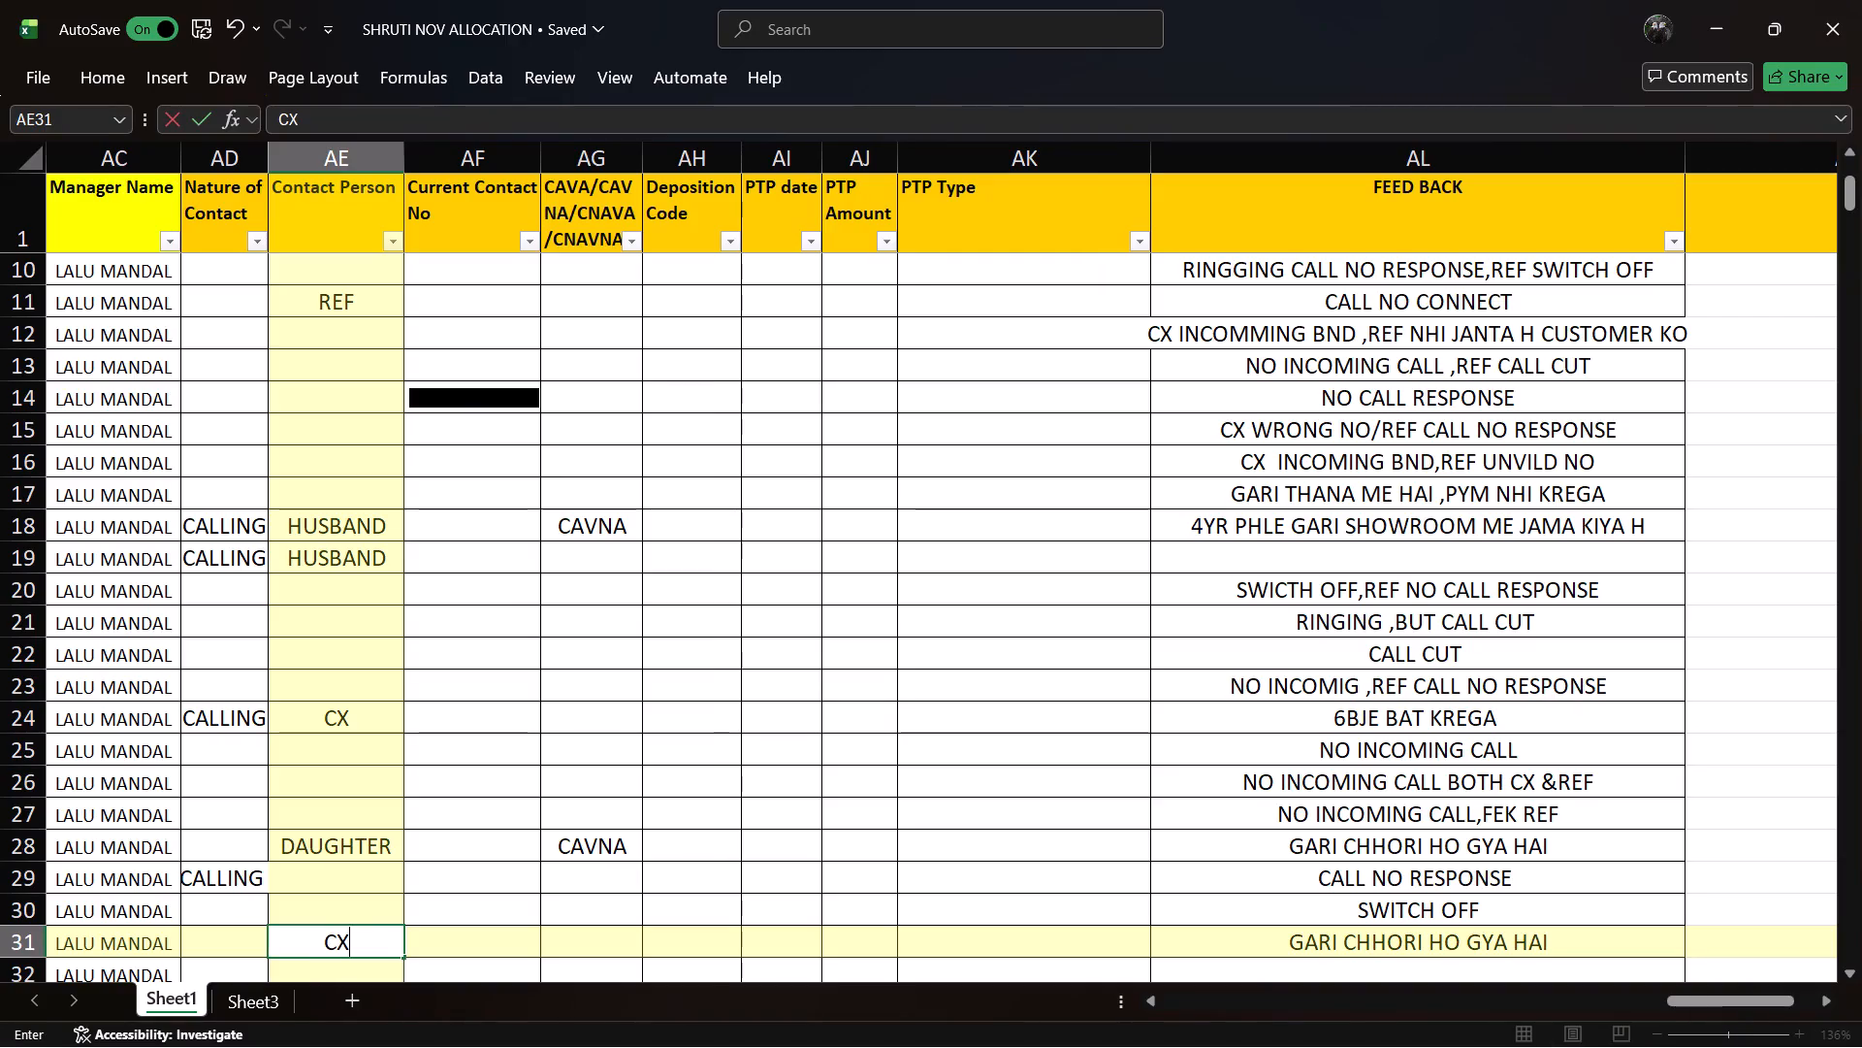
key(ctrl+s)
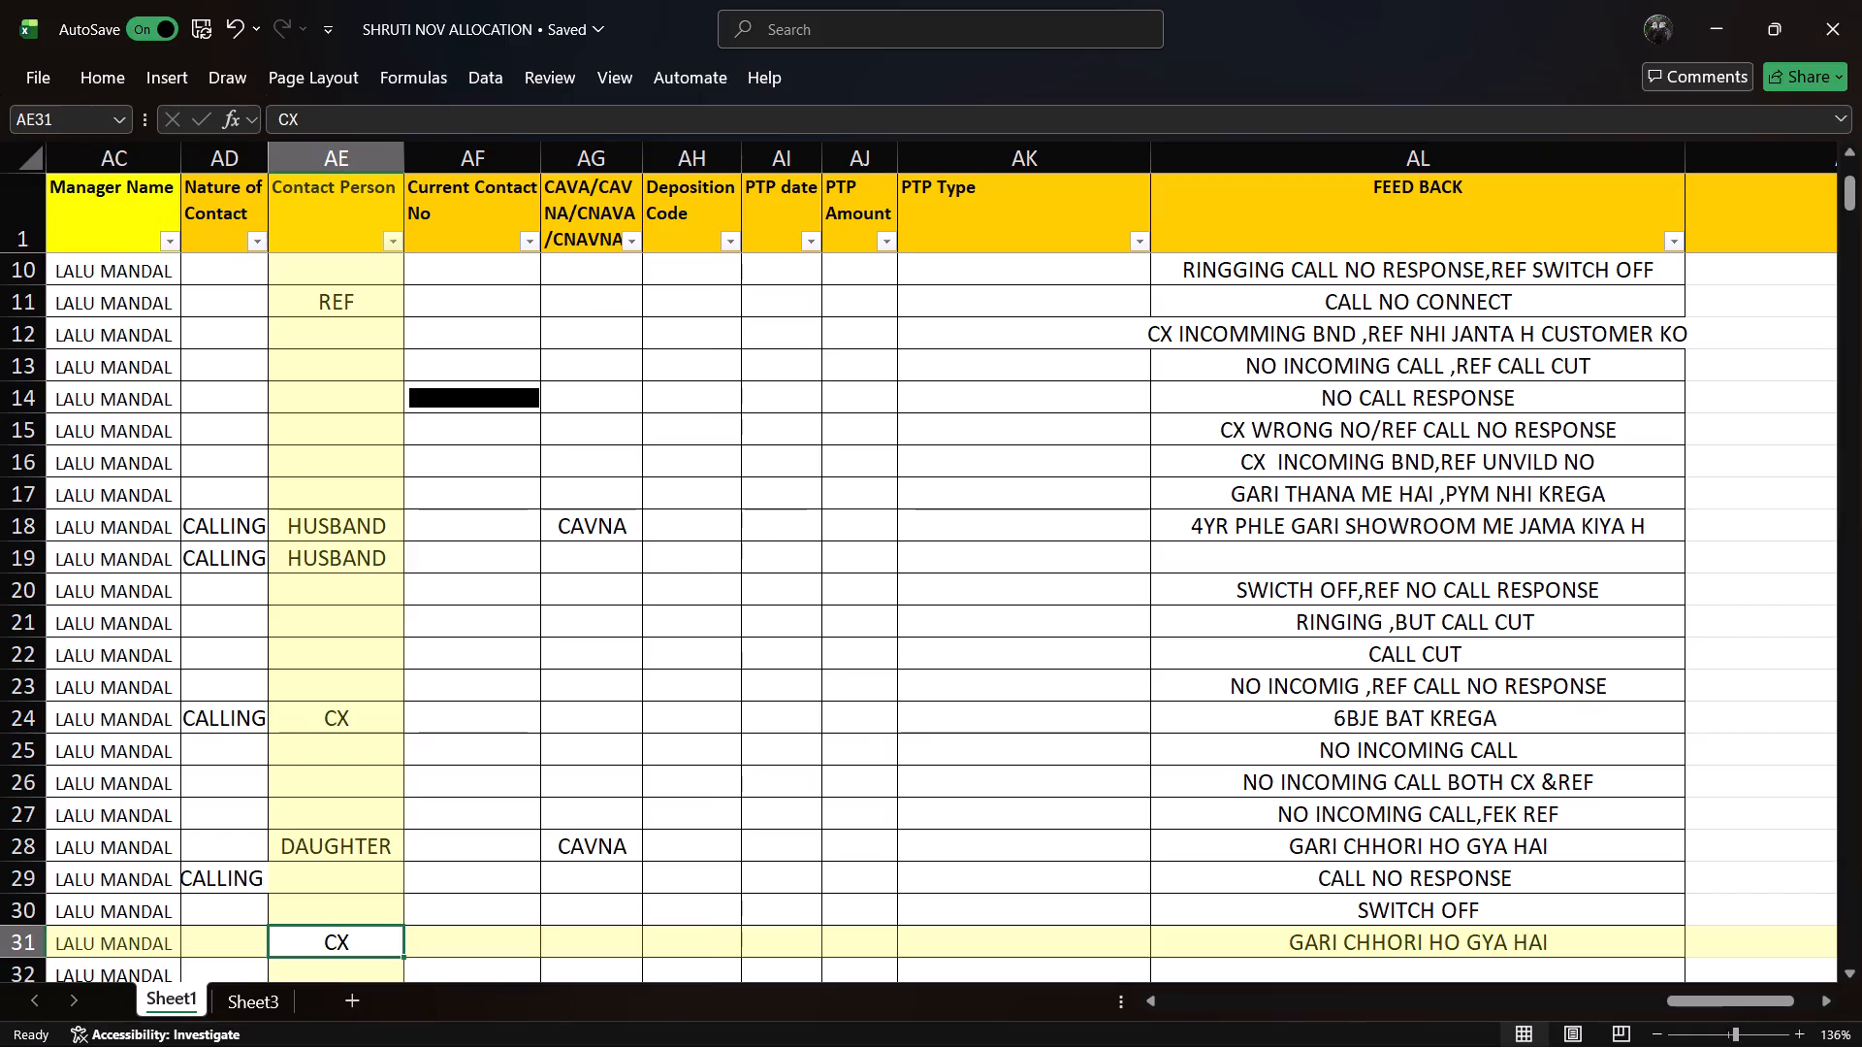
Go back across the row 31 record to check its loan number and customer name.
key(Left)
key(Left)
key(Left)
key(Left)
key(Left)
key(Left)
key(Left)
key(Left)
key(Left)
key(Left)
key(Left)
key(Left)
key(Left)
key(Left)
key(Left)
key(Left)
key(Left)
key(Left)
key(Left)
key(Left)
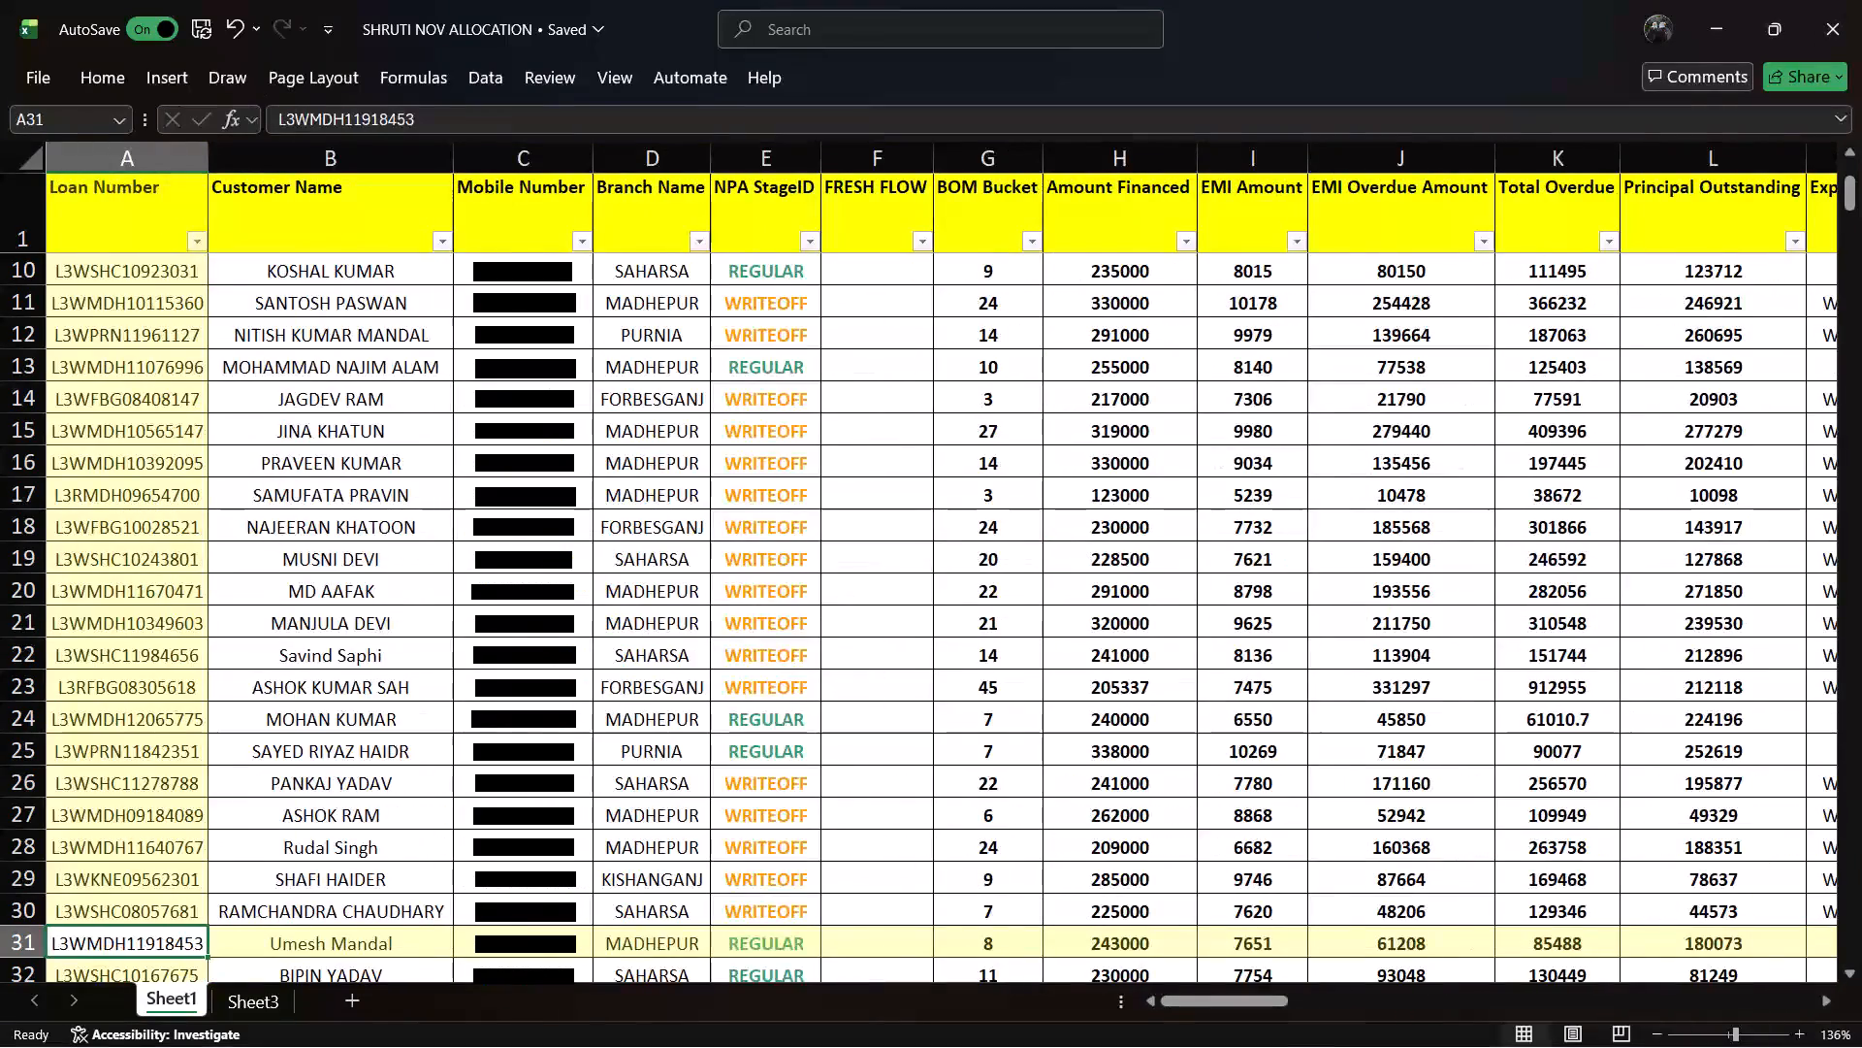
key(Right)
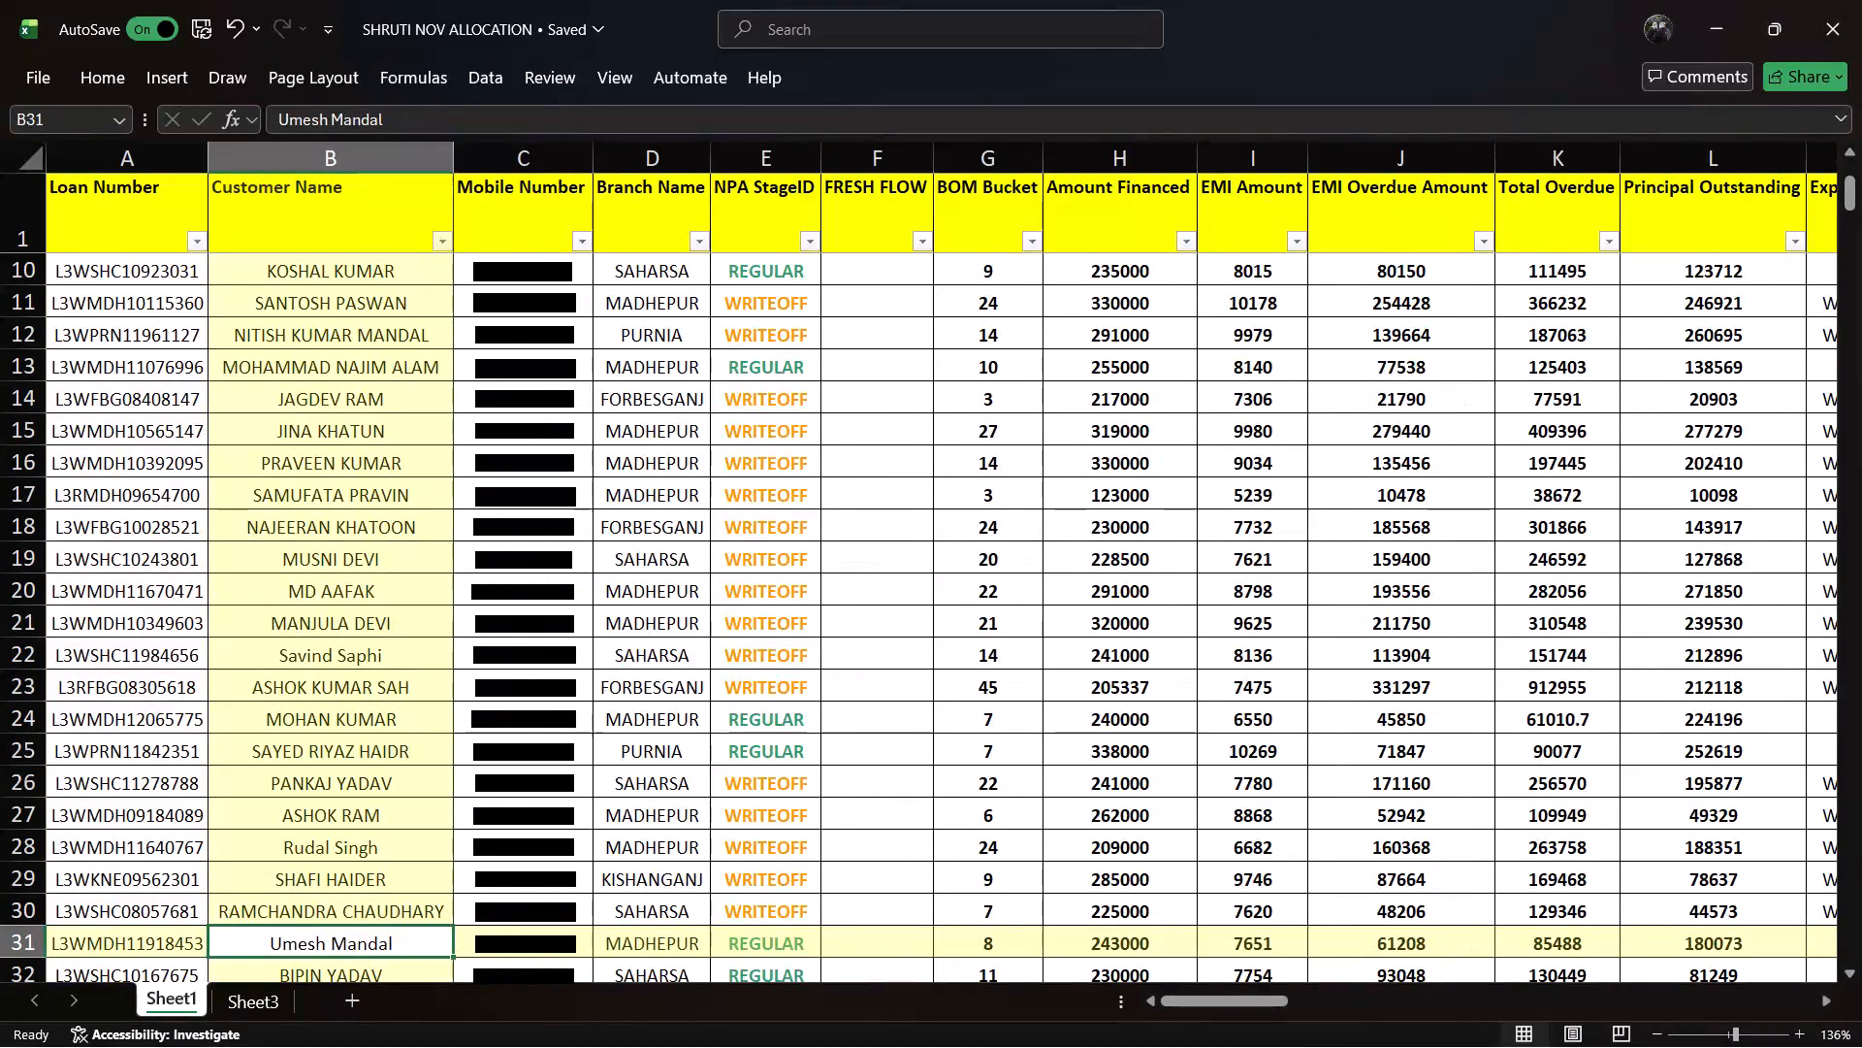
Review the row 31 record's amount financed, EMI amount, total overdue, principal outstanding, expiry status and expiry date.
key(Right)
key(Right)
key(Right)
key(Right)
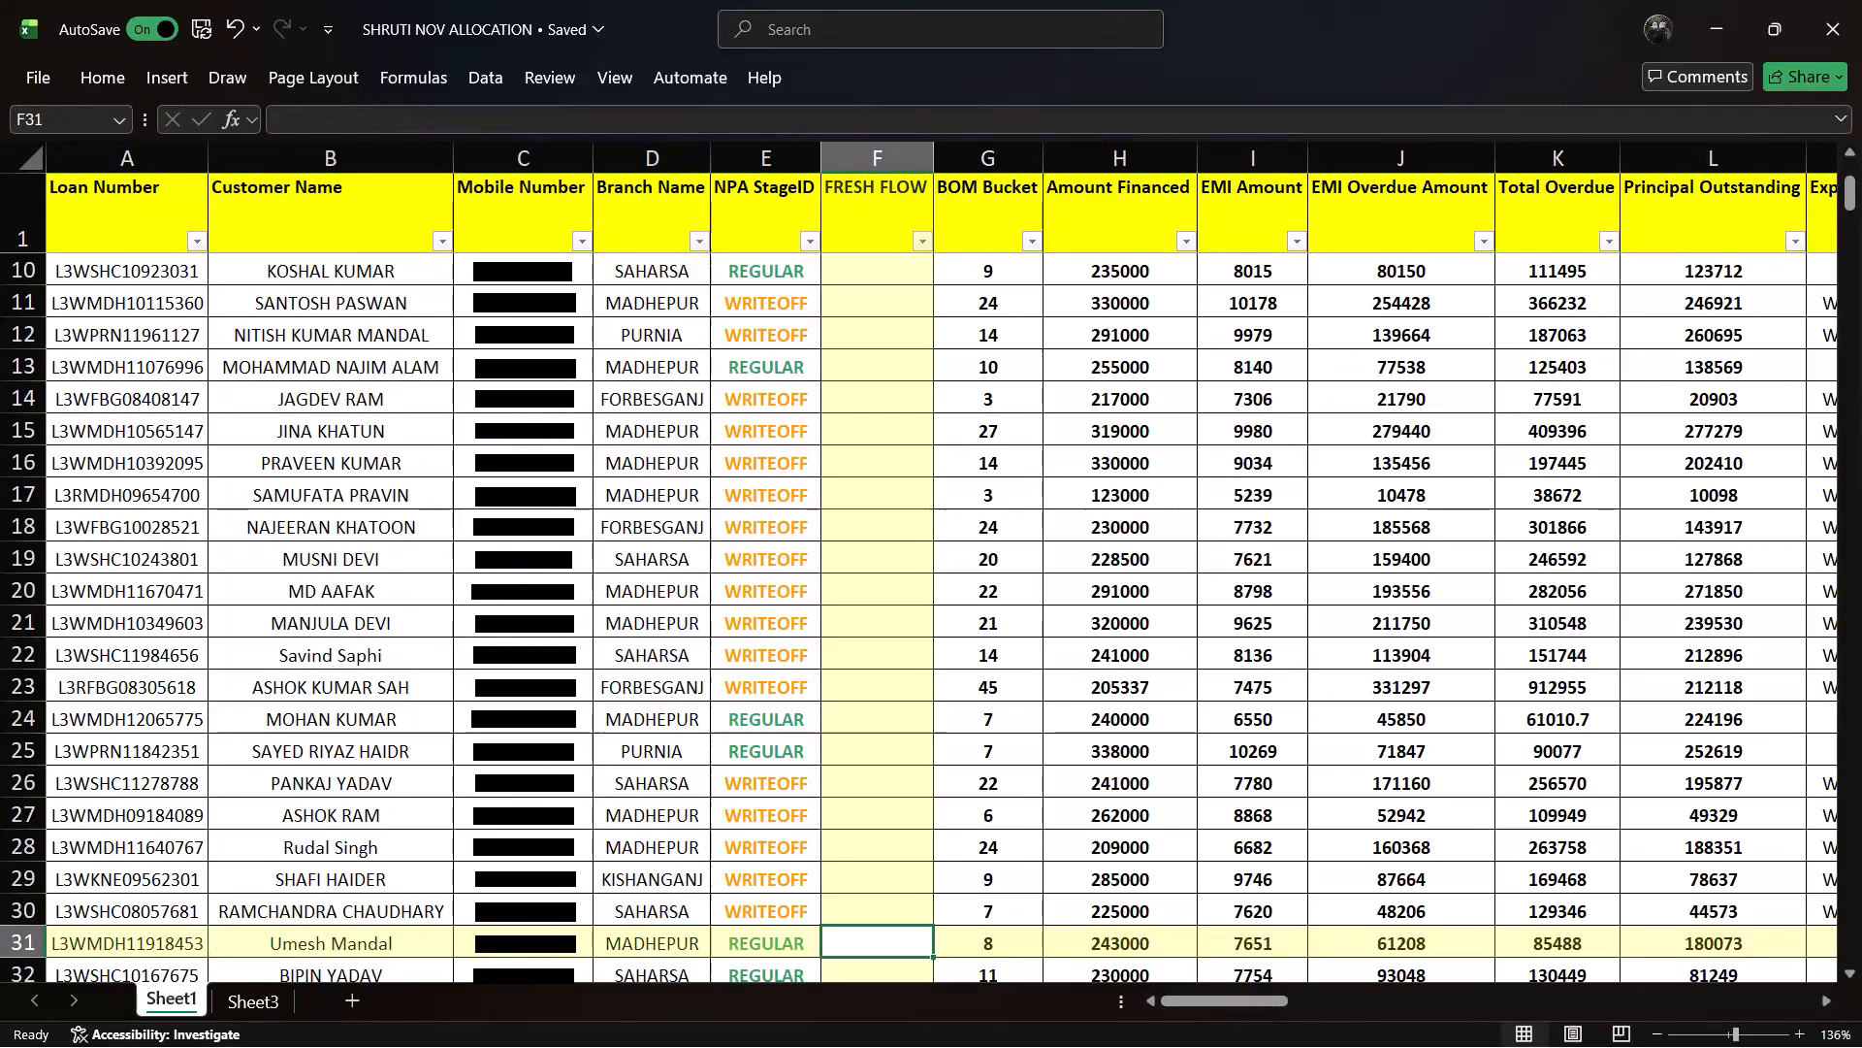
key(Right)
key(Right)
key(Right)
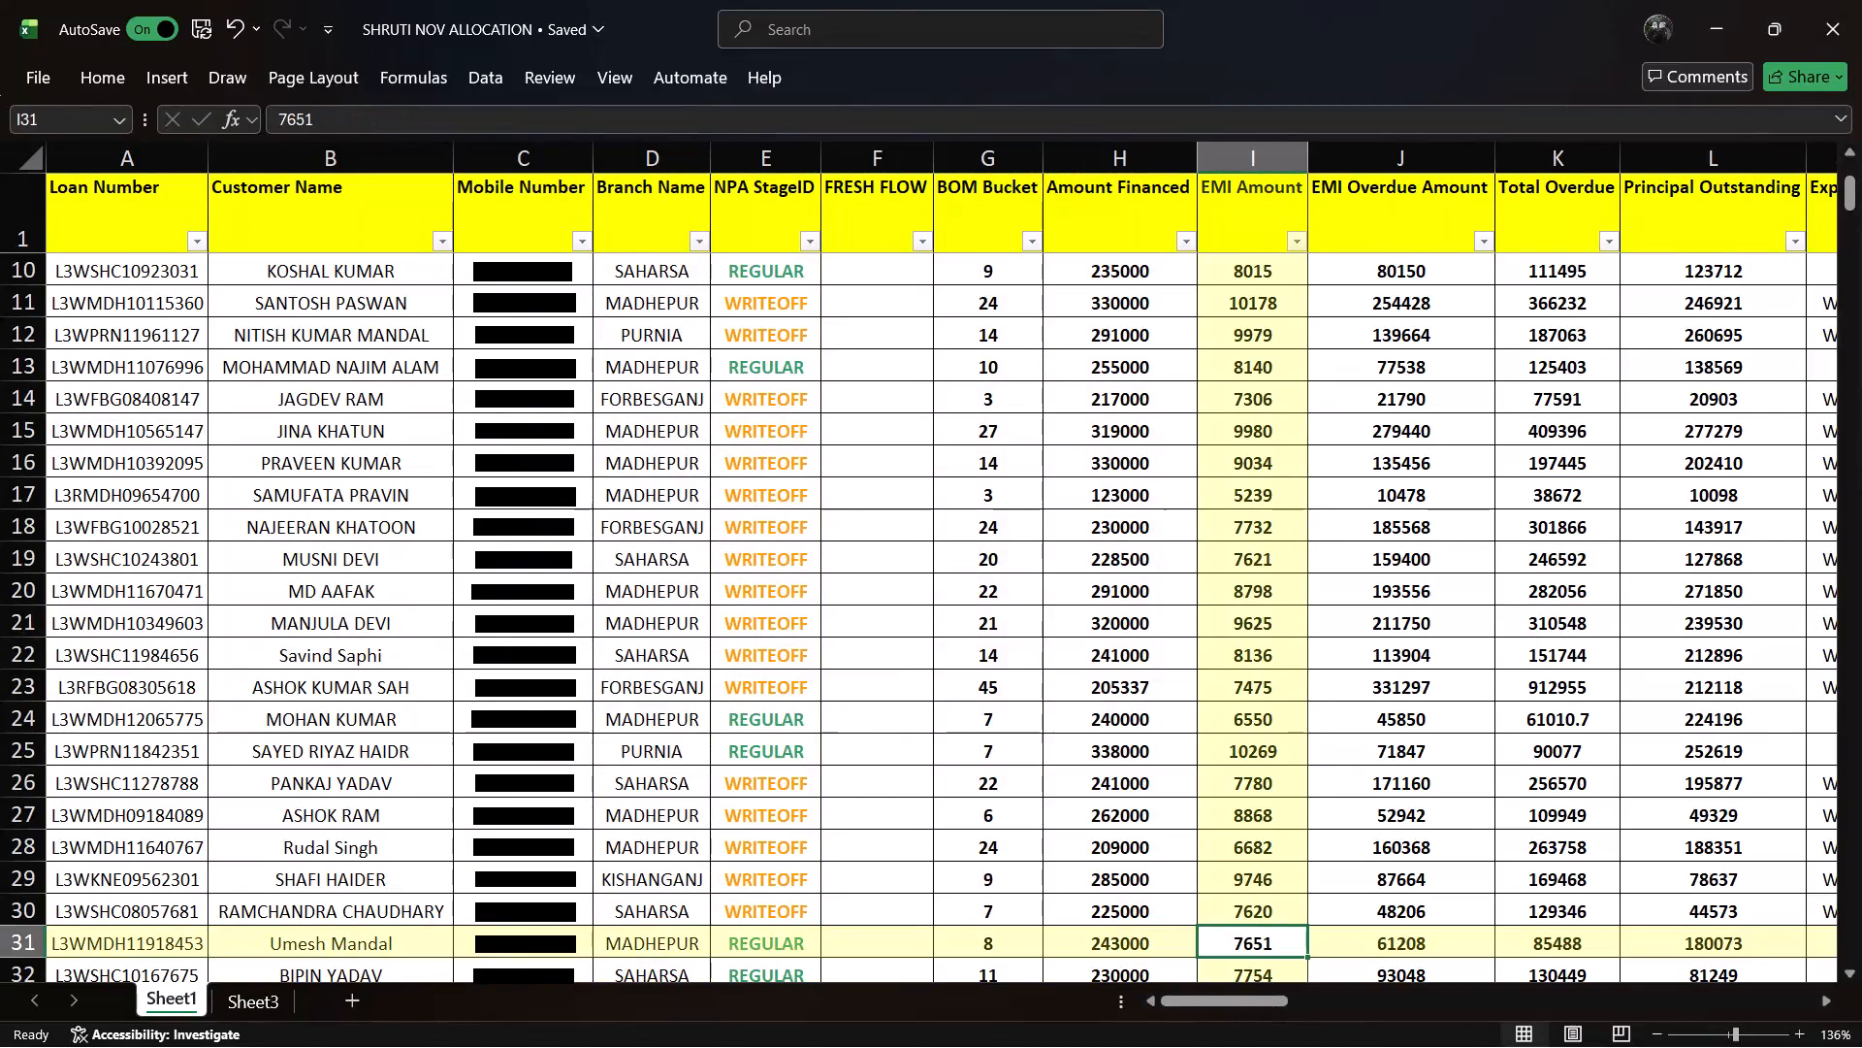
key(Right)
key(Right)
key(Right)
key(Right)
key(Right)
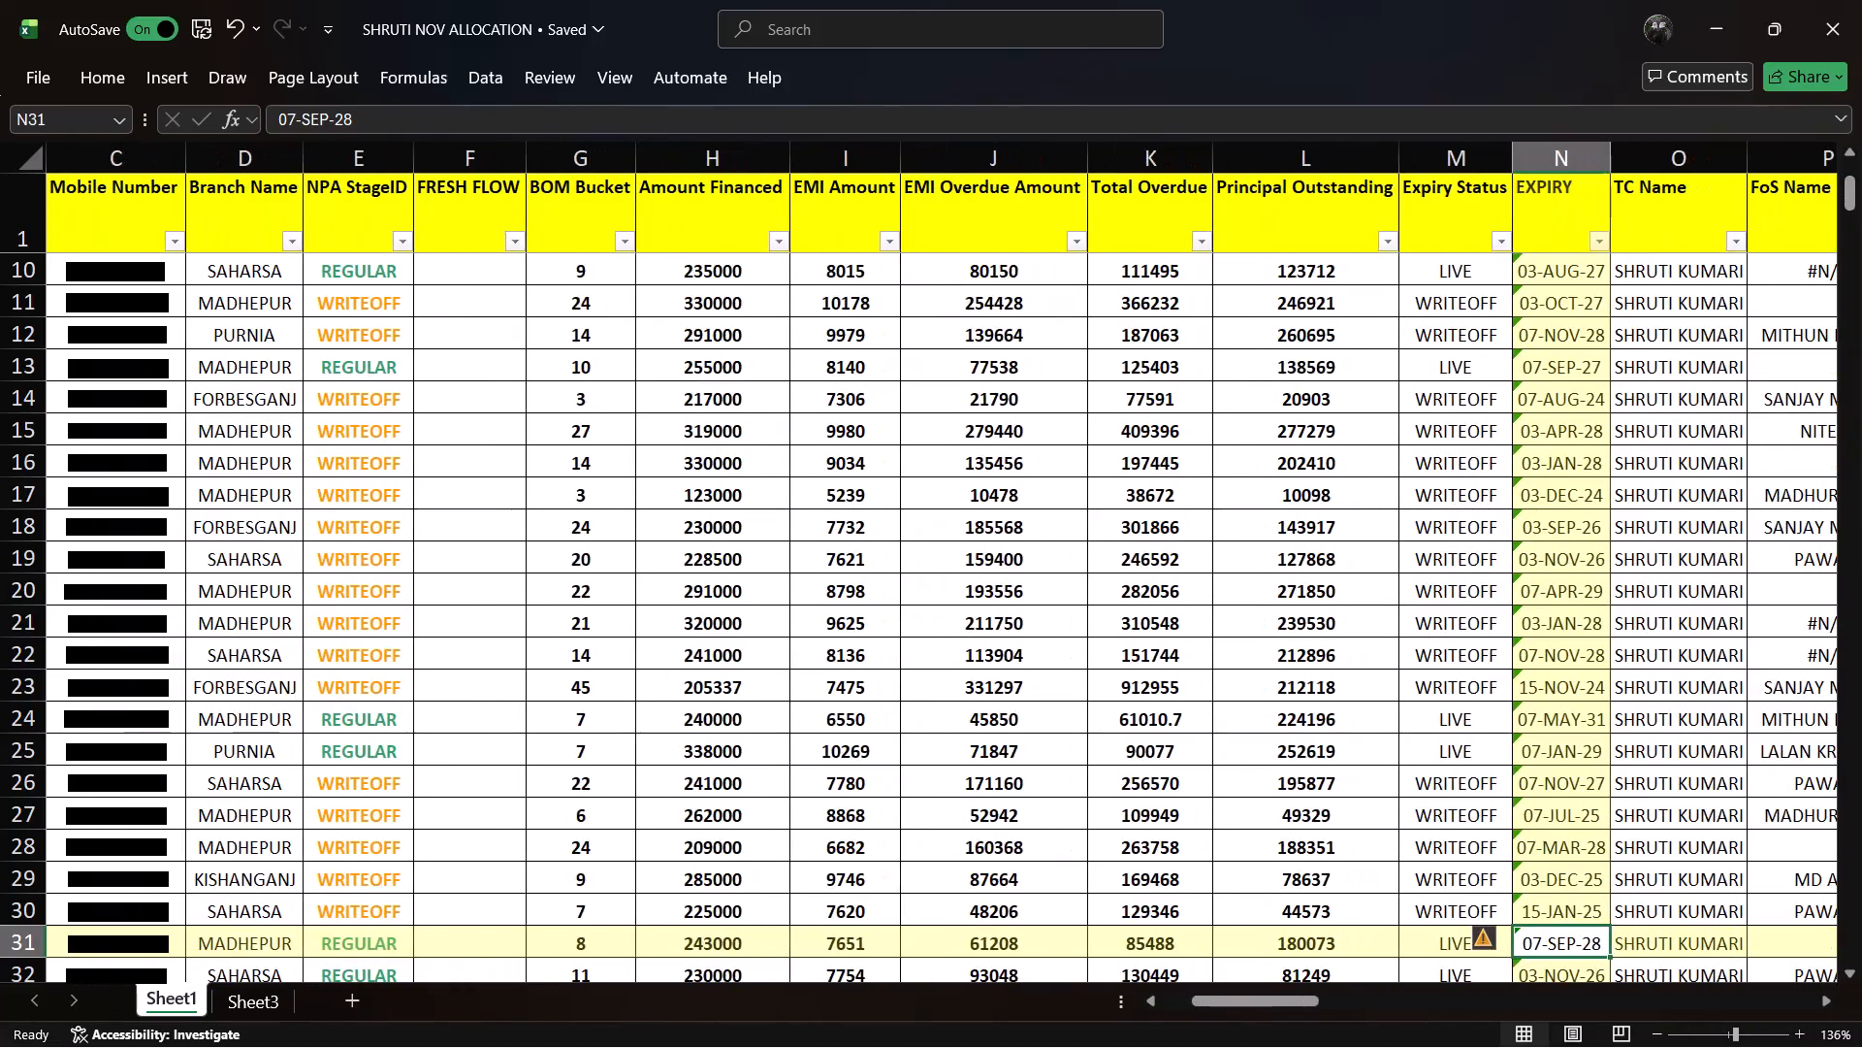
key(Left)
key(Left)
key(Left)
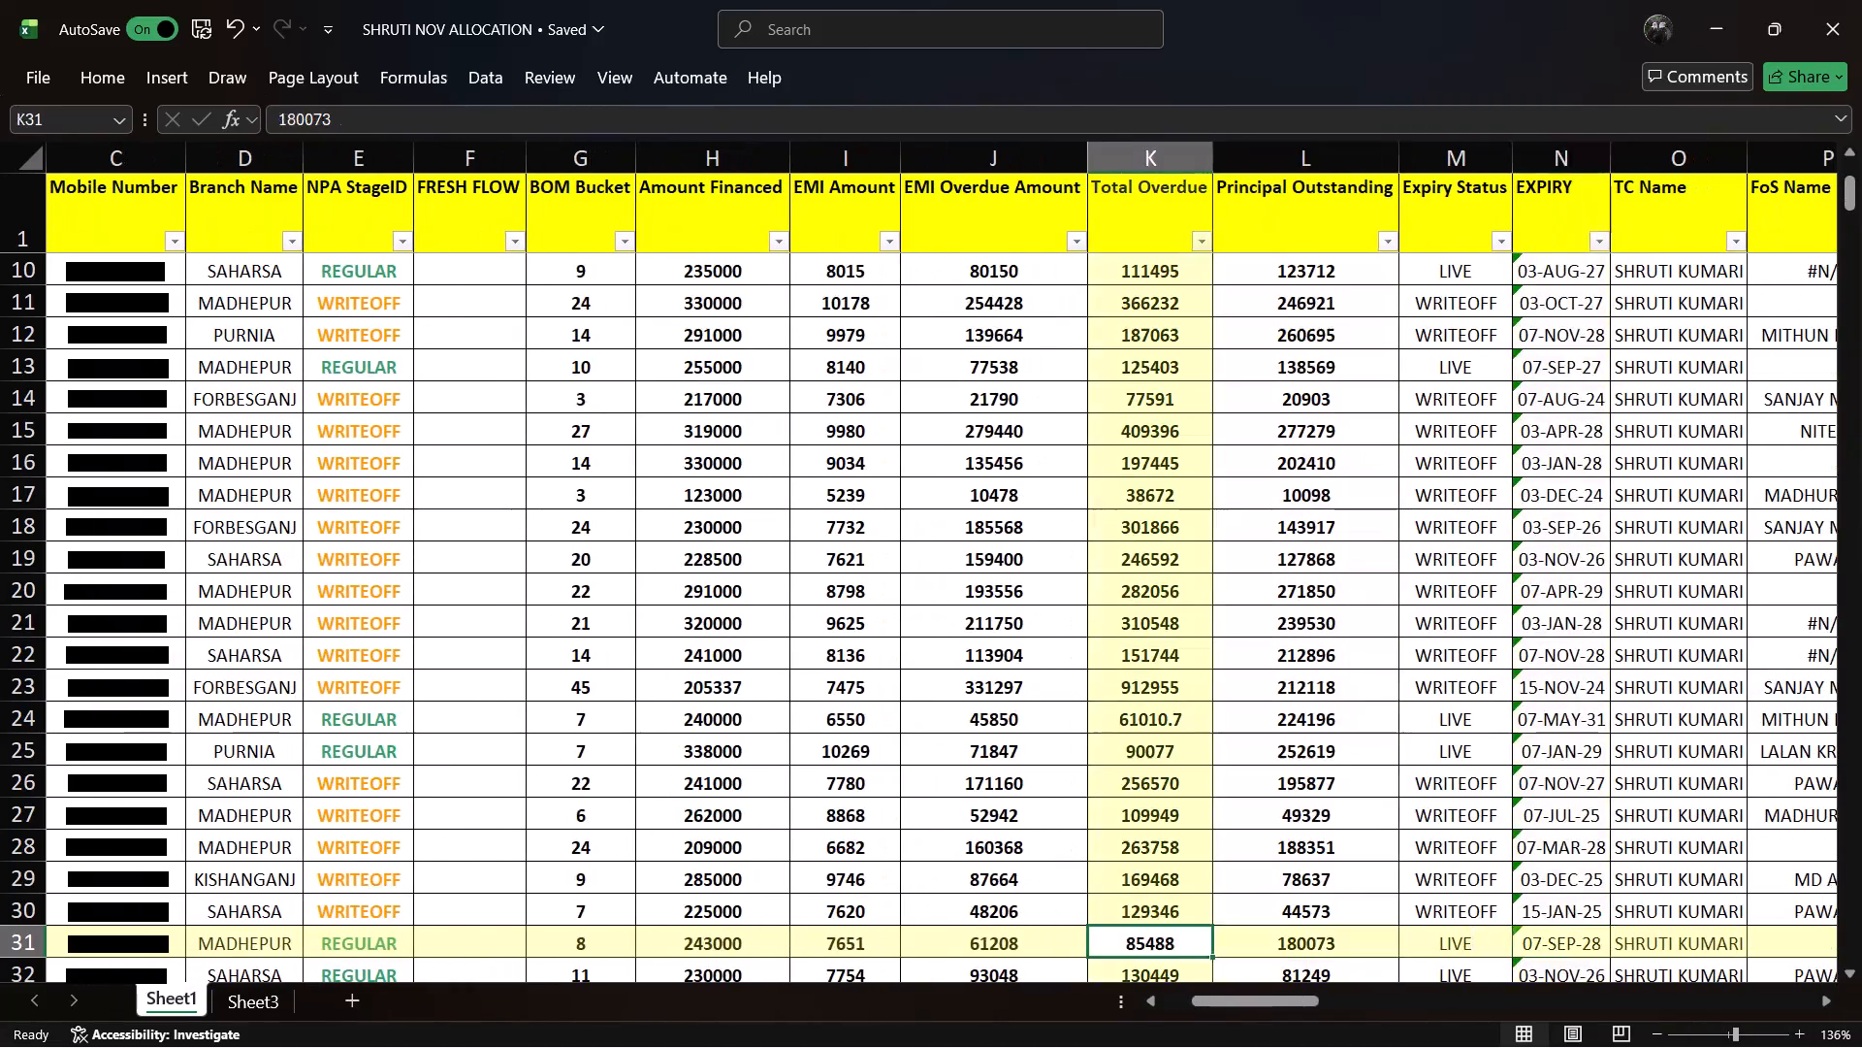
key(Left)
key(Left)
key(Left)
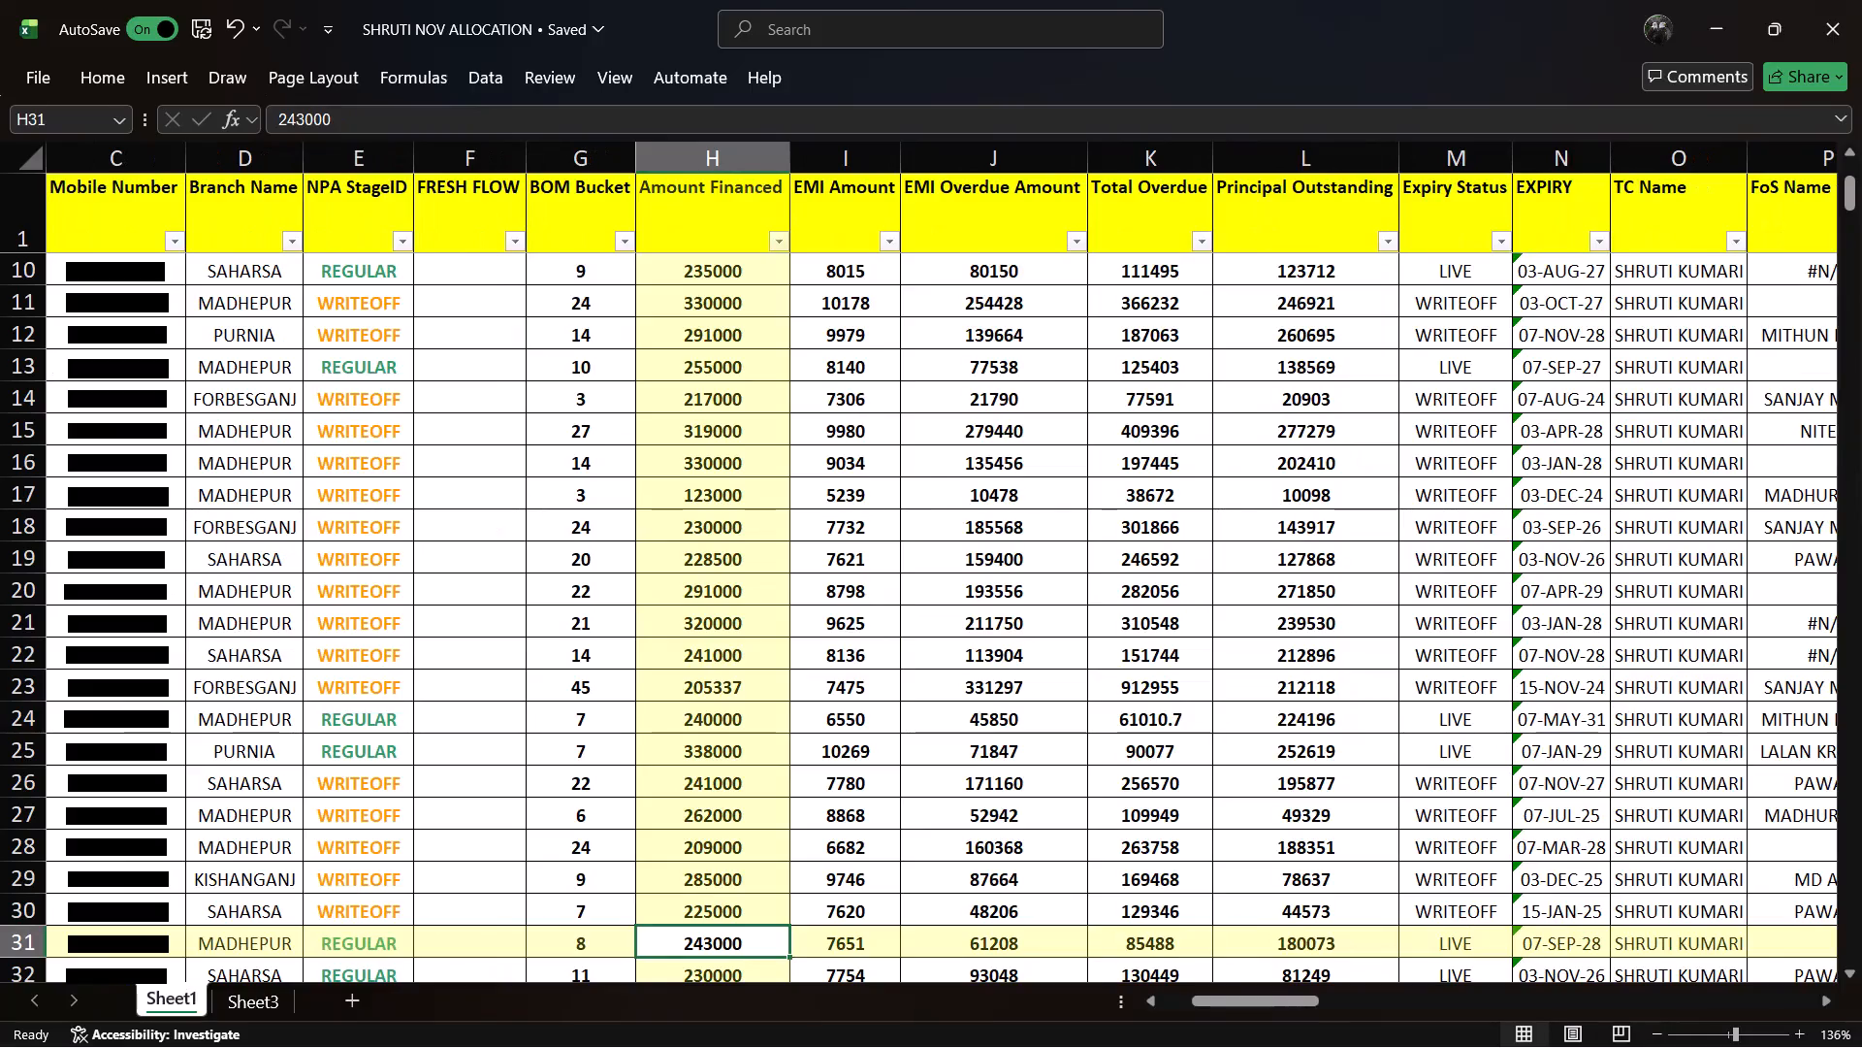
key(Right)
key(Right)
key(Right)
key(Right)
key(Right)
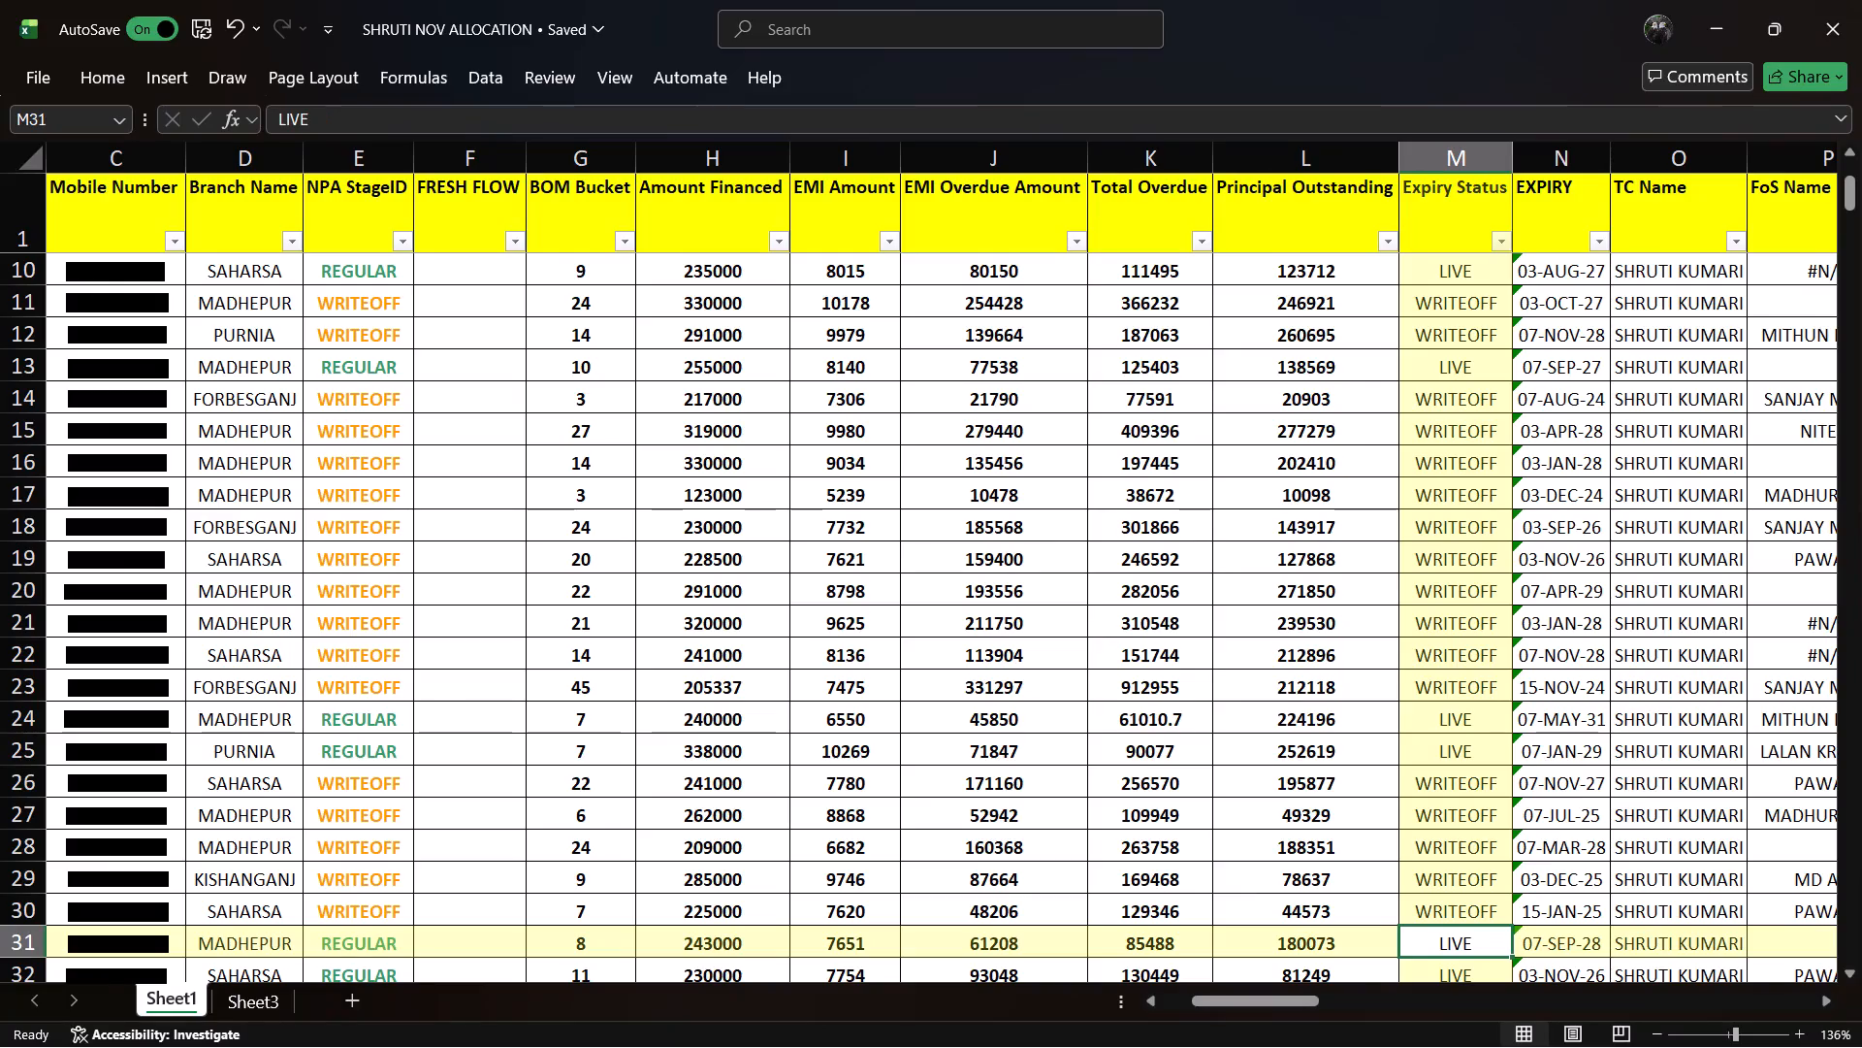
key(Left)
key(Left)
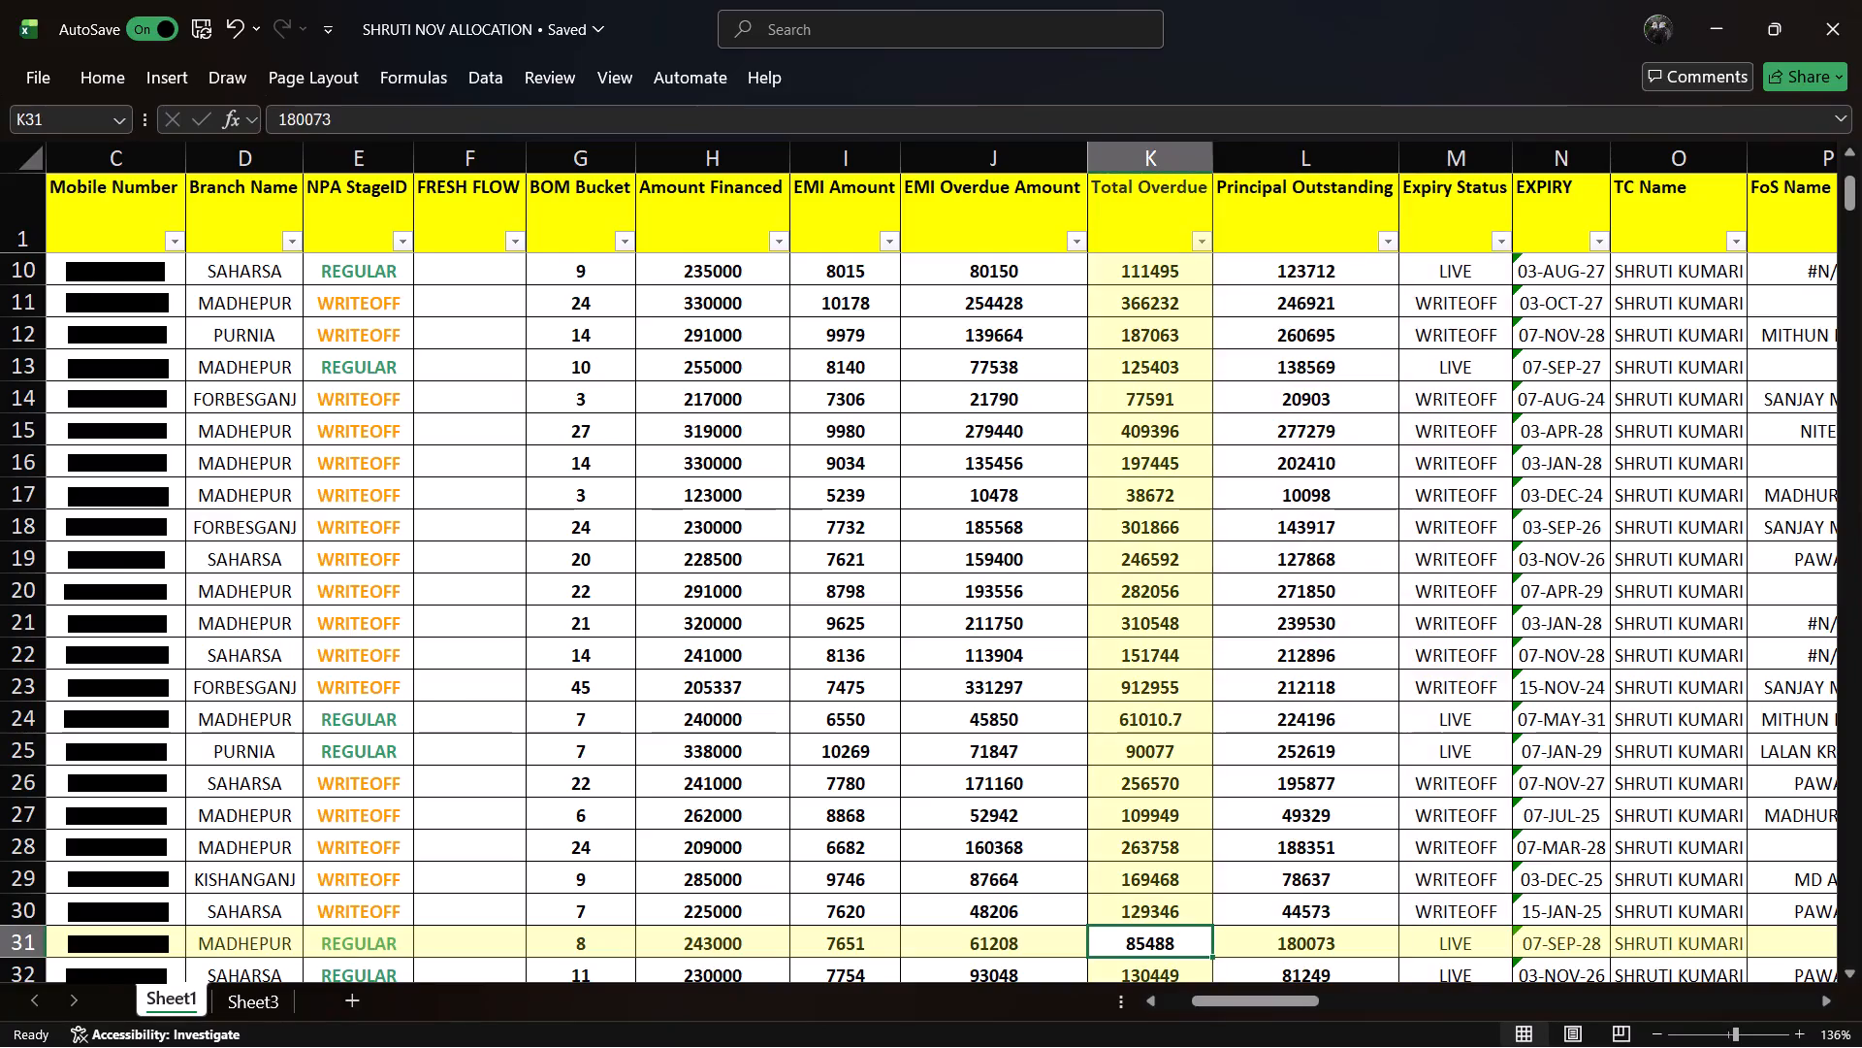
Return to the start of the row 31 record to check its loan number and mobile number.
key(Left)
key(Left)
key(Left)
key(Left)
key(Left)
key(Left)
key(Left)
key(Left)
key(Left)
key(Left)
key(Left)
key(Left)
key(Left)
key(Left)
key(Left)
key(Left)
key(Left)
key(Left)
key(Left)
key(Left)
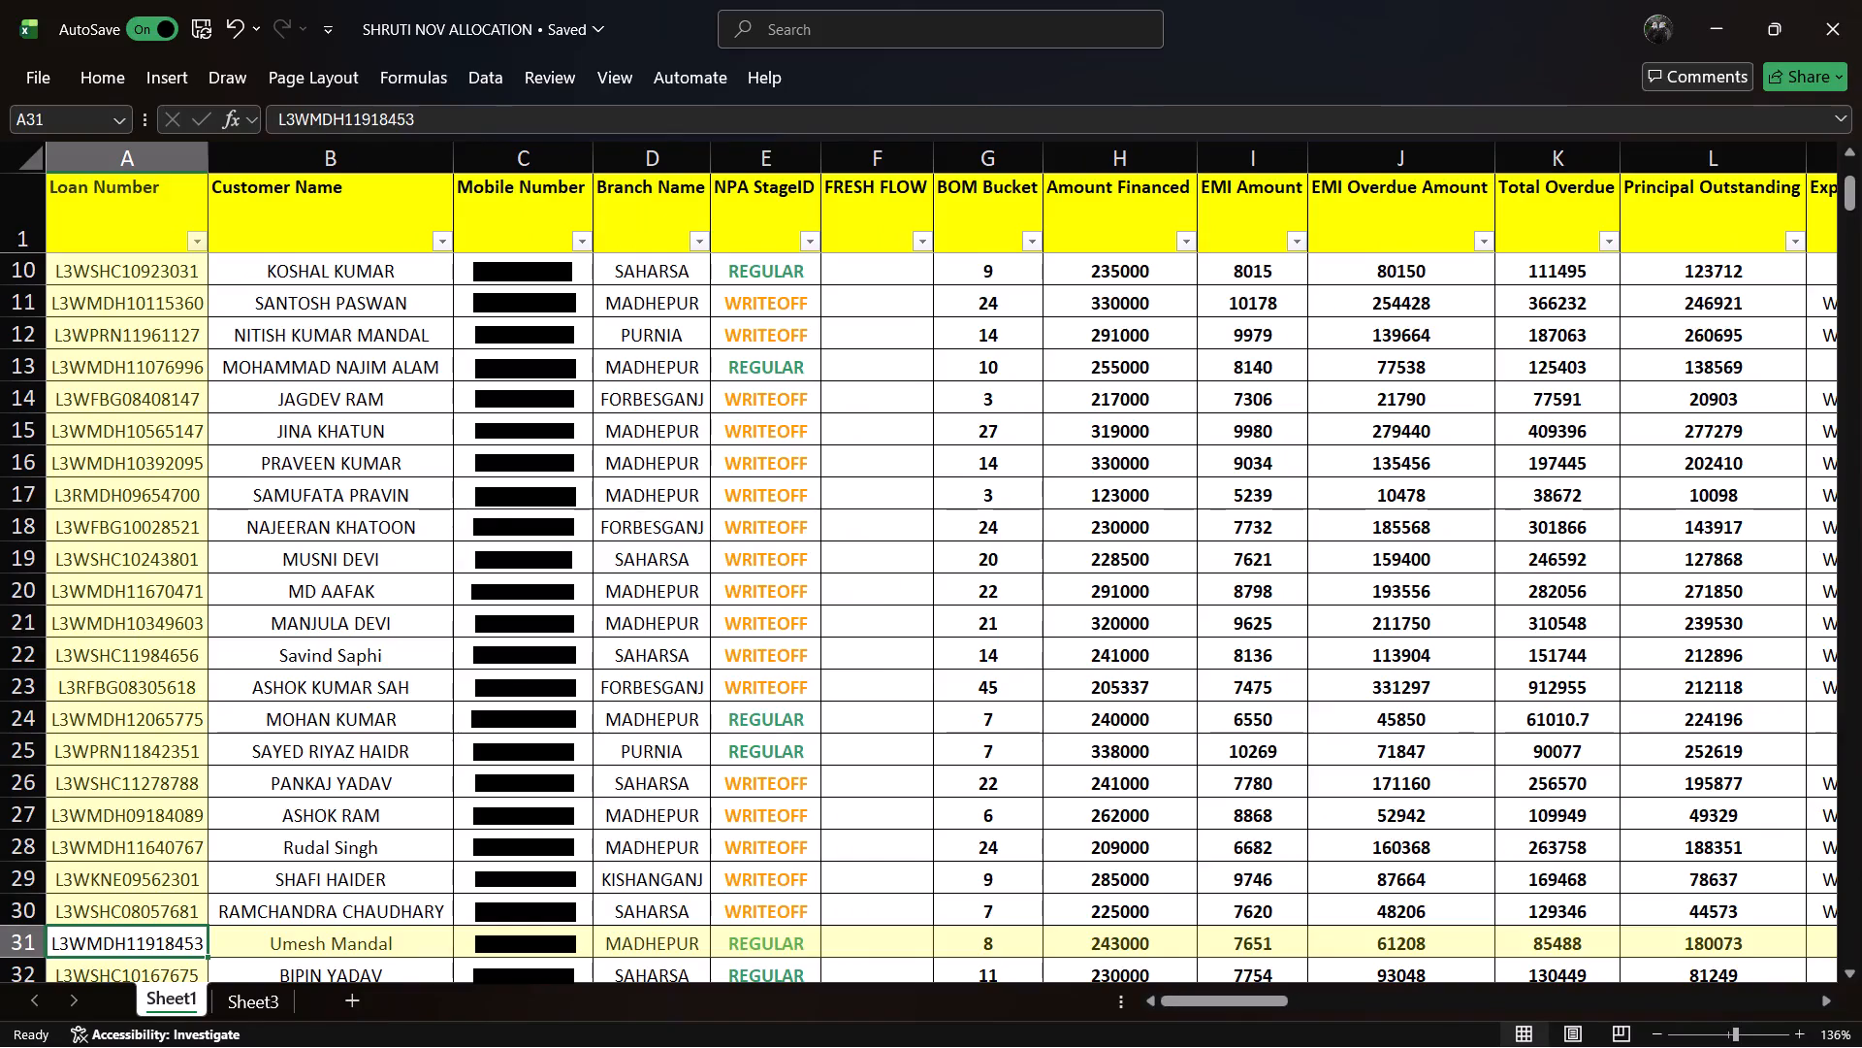
key(Right)
key(Right)
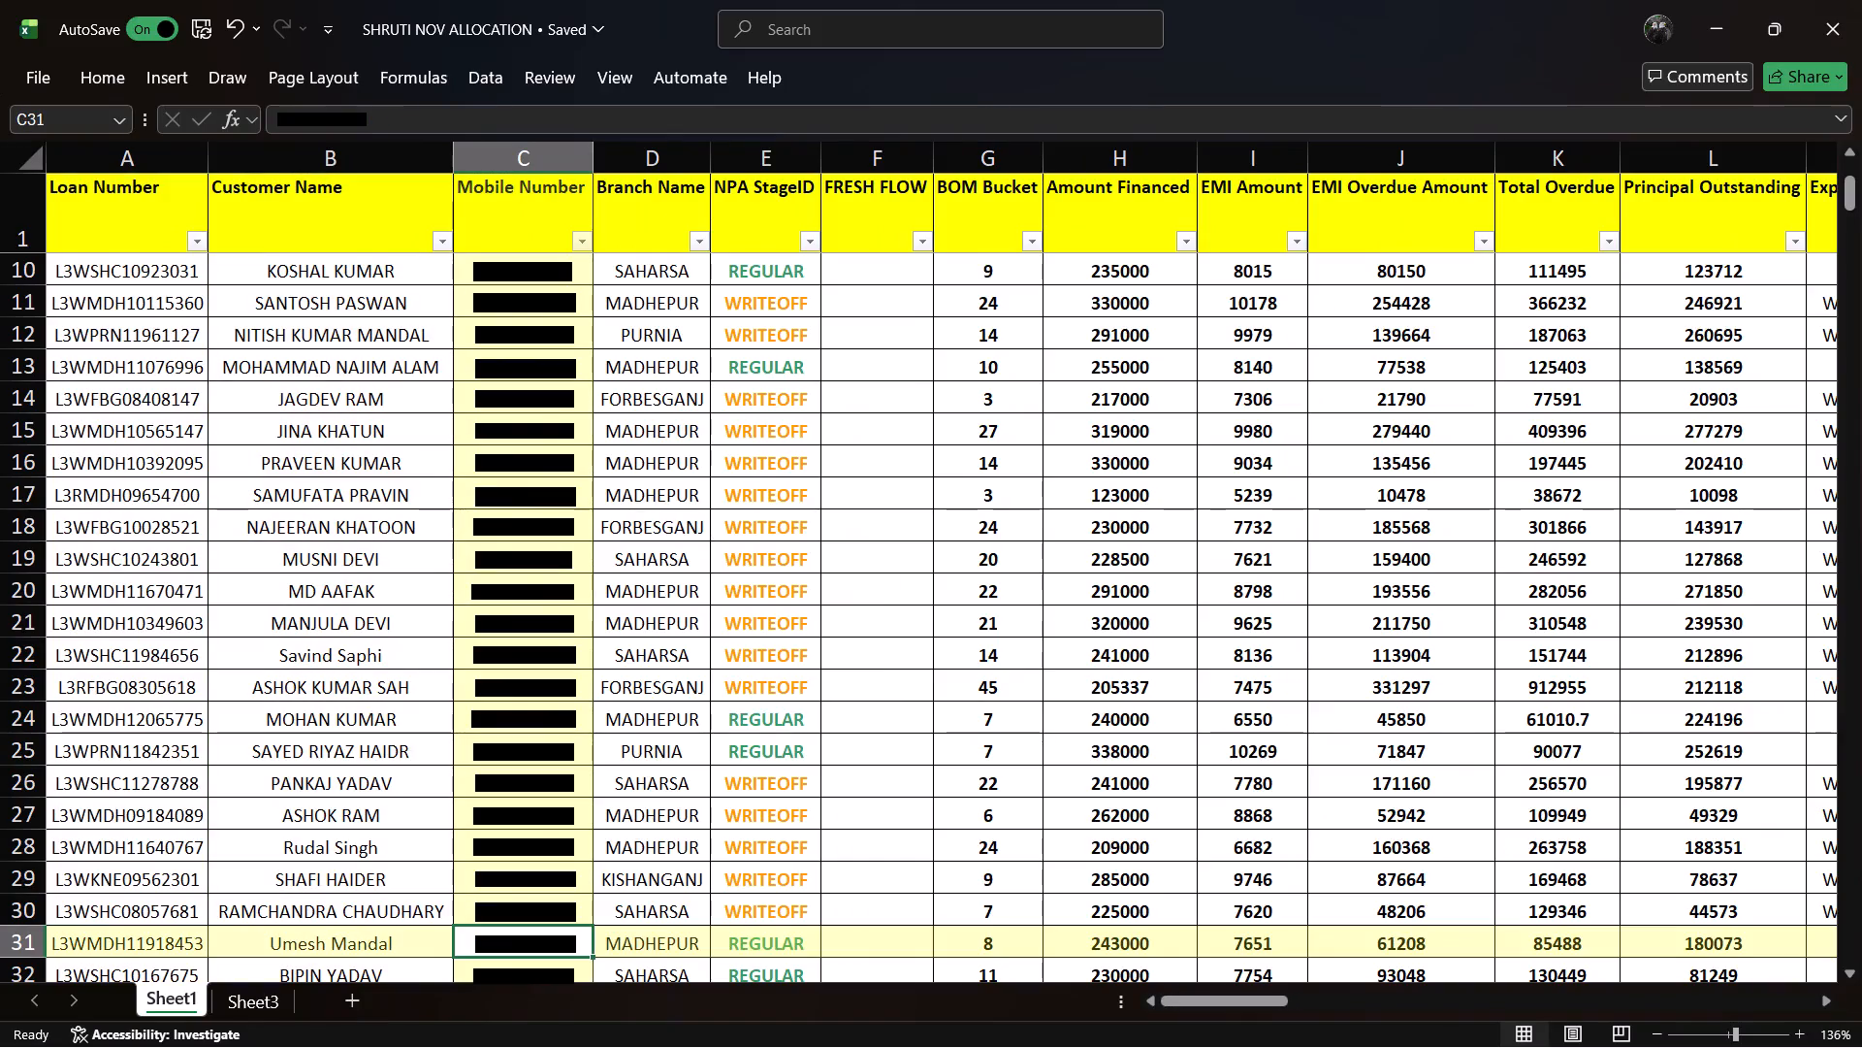
Examine the row 31 record's BOM bucket, amount financed, overdue amounts, expiry date and residence address.
key(Right)
key(Right)
key(Right)
key(Right)
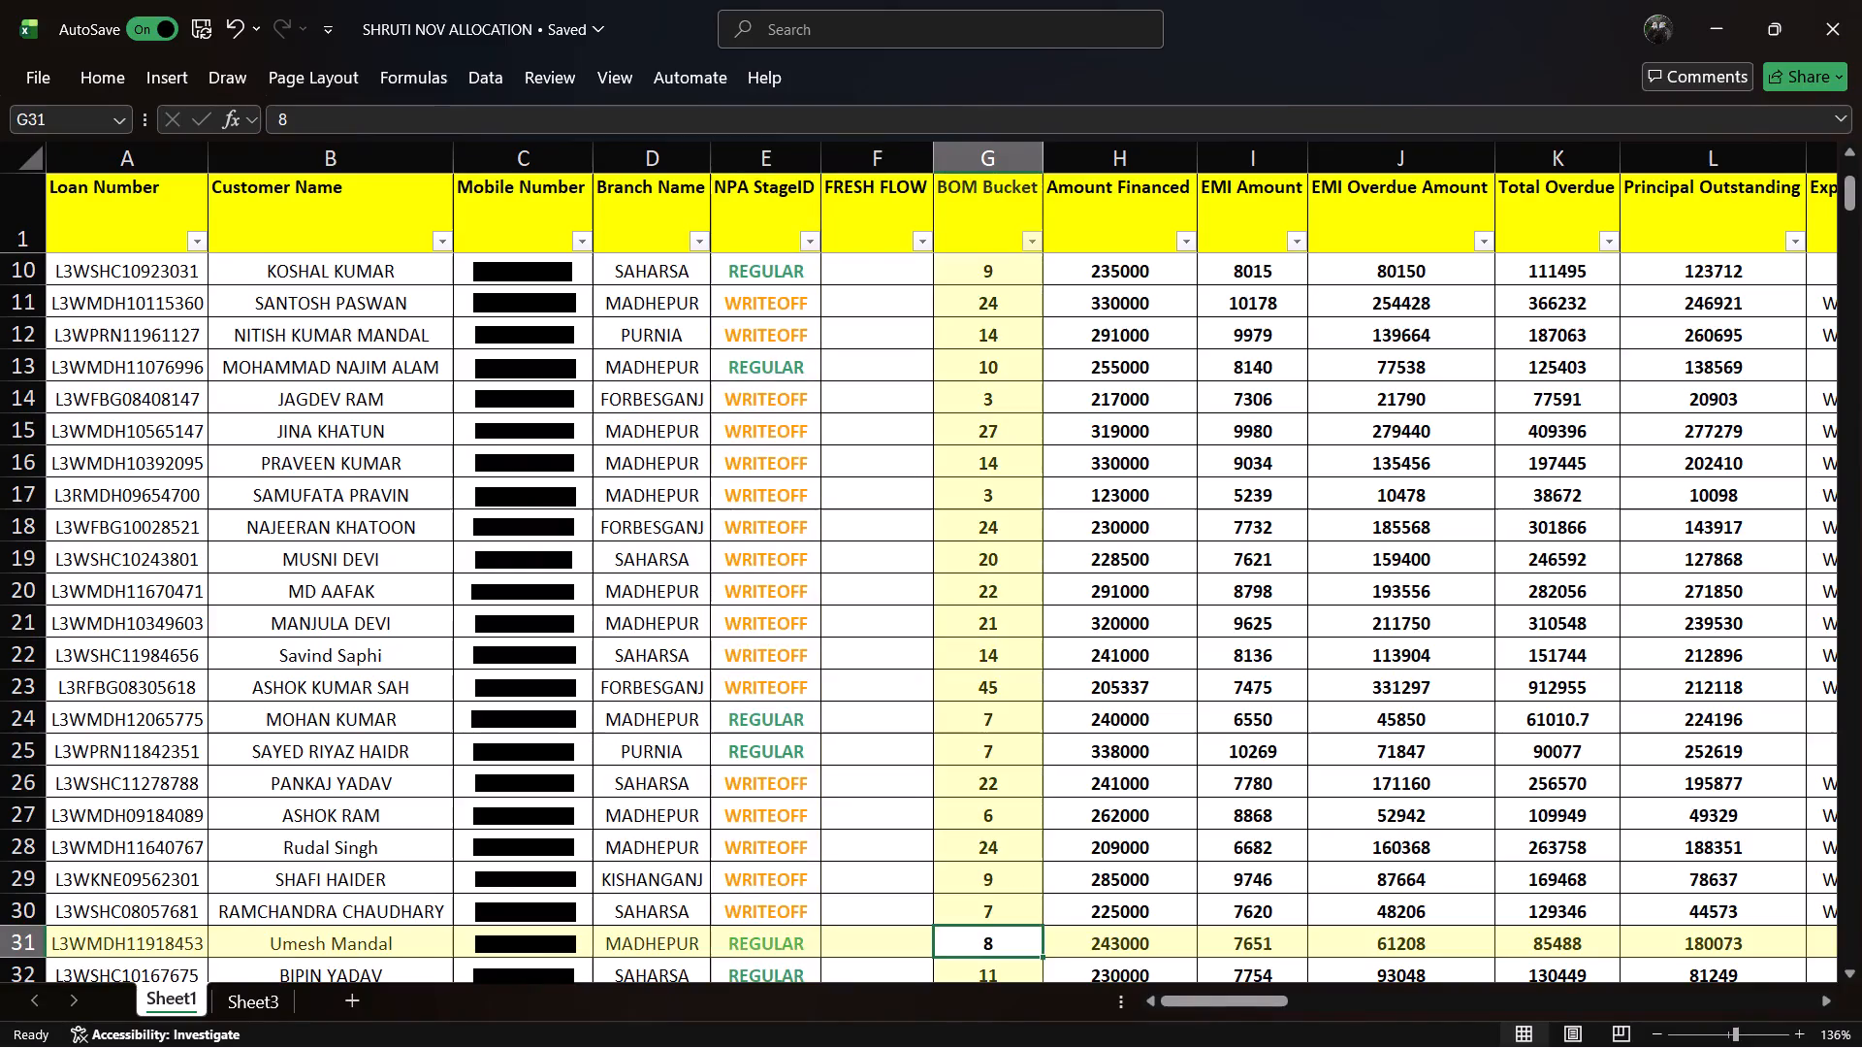
key(Right)
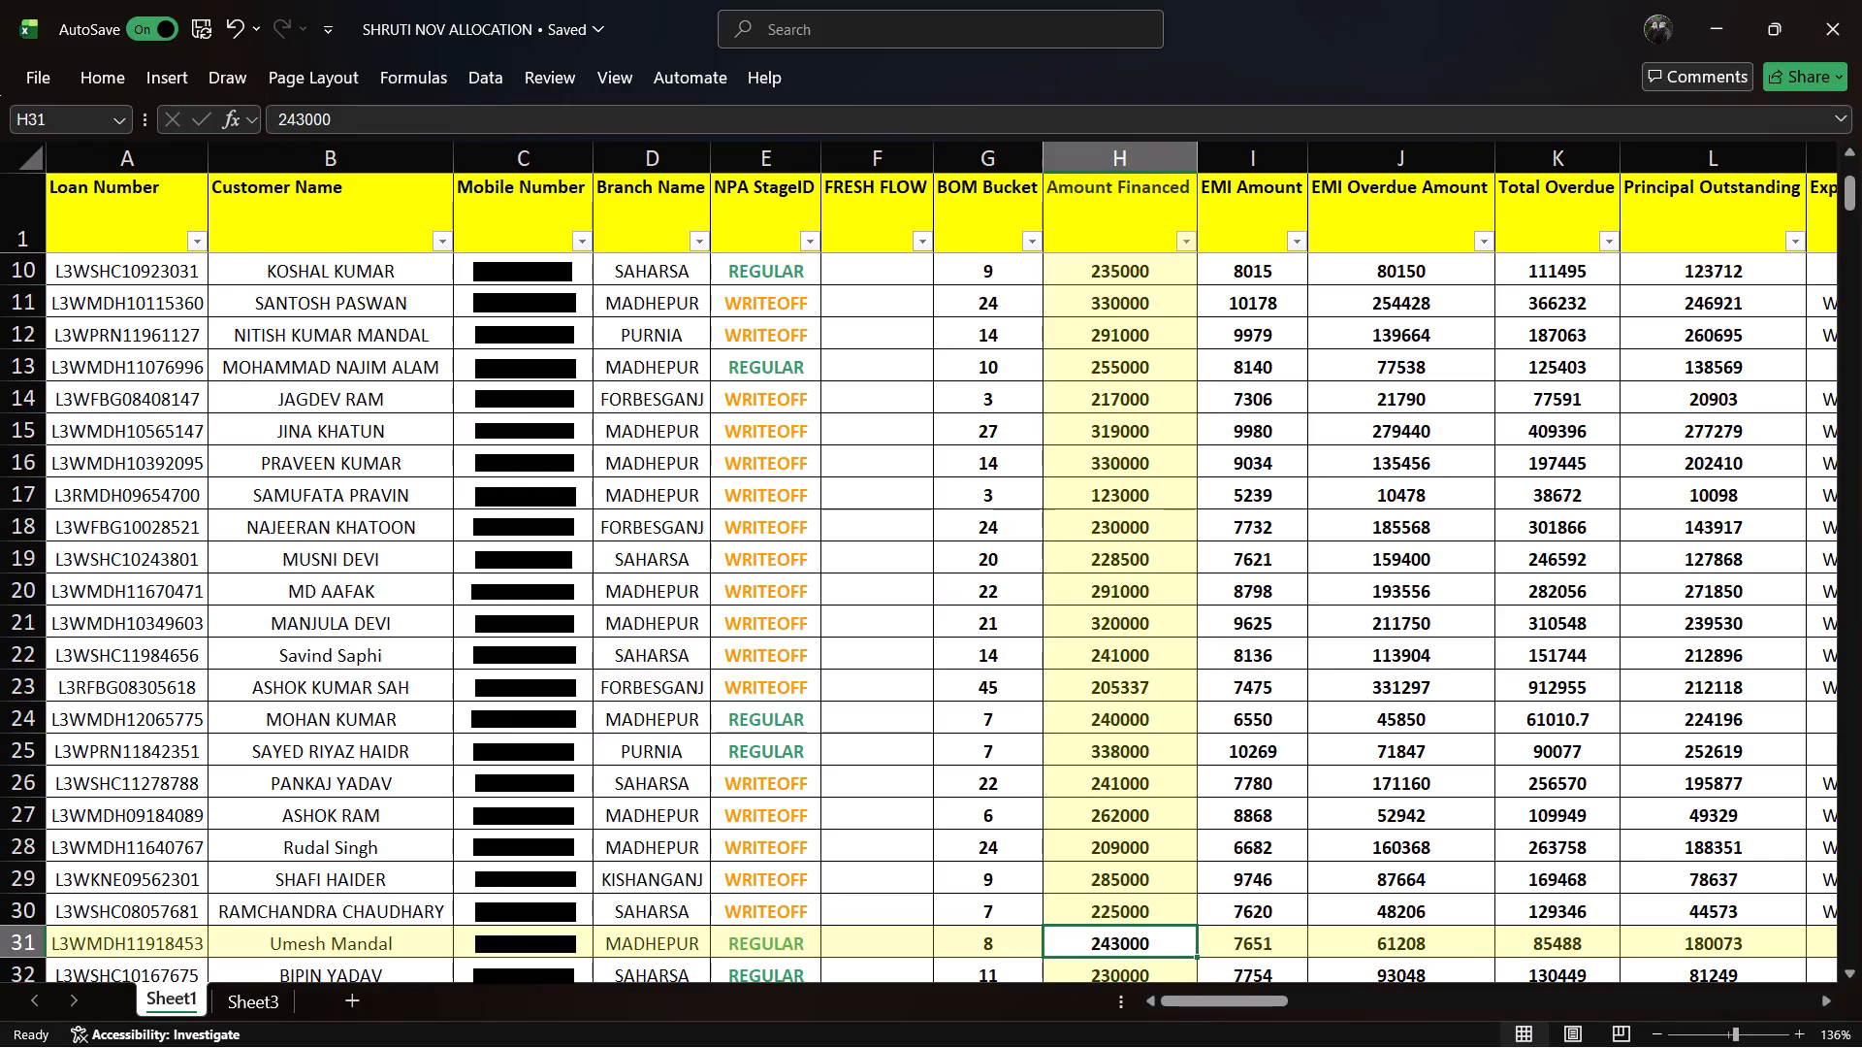
key(Right)
key(Right)
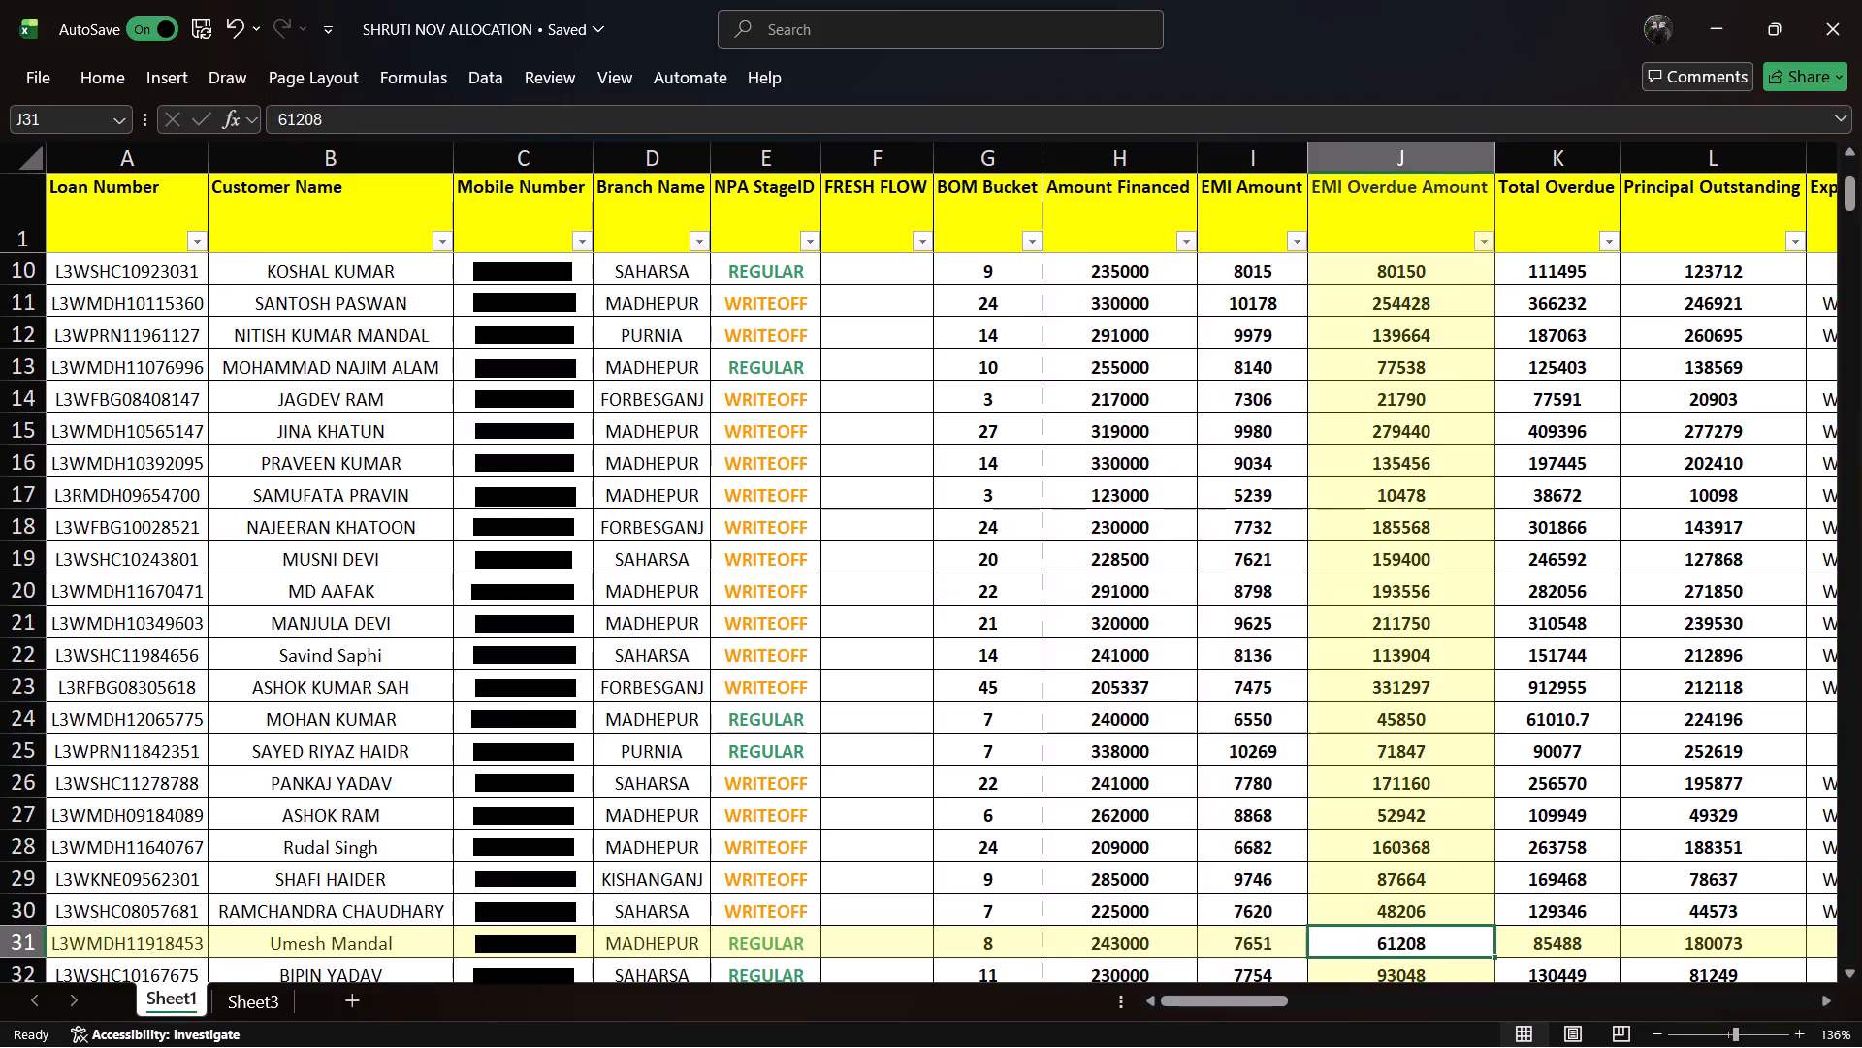
key(Right)
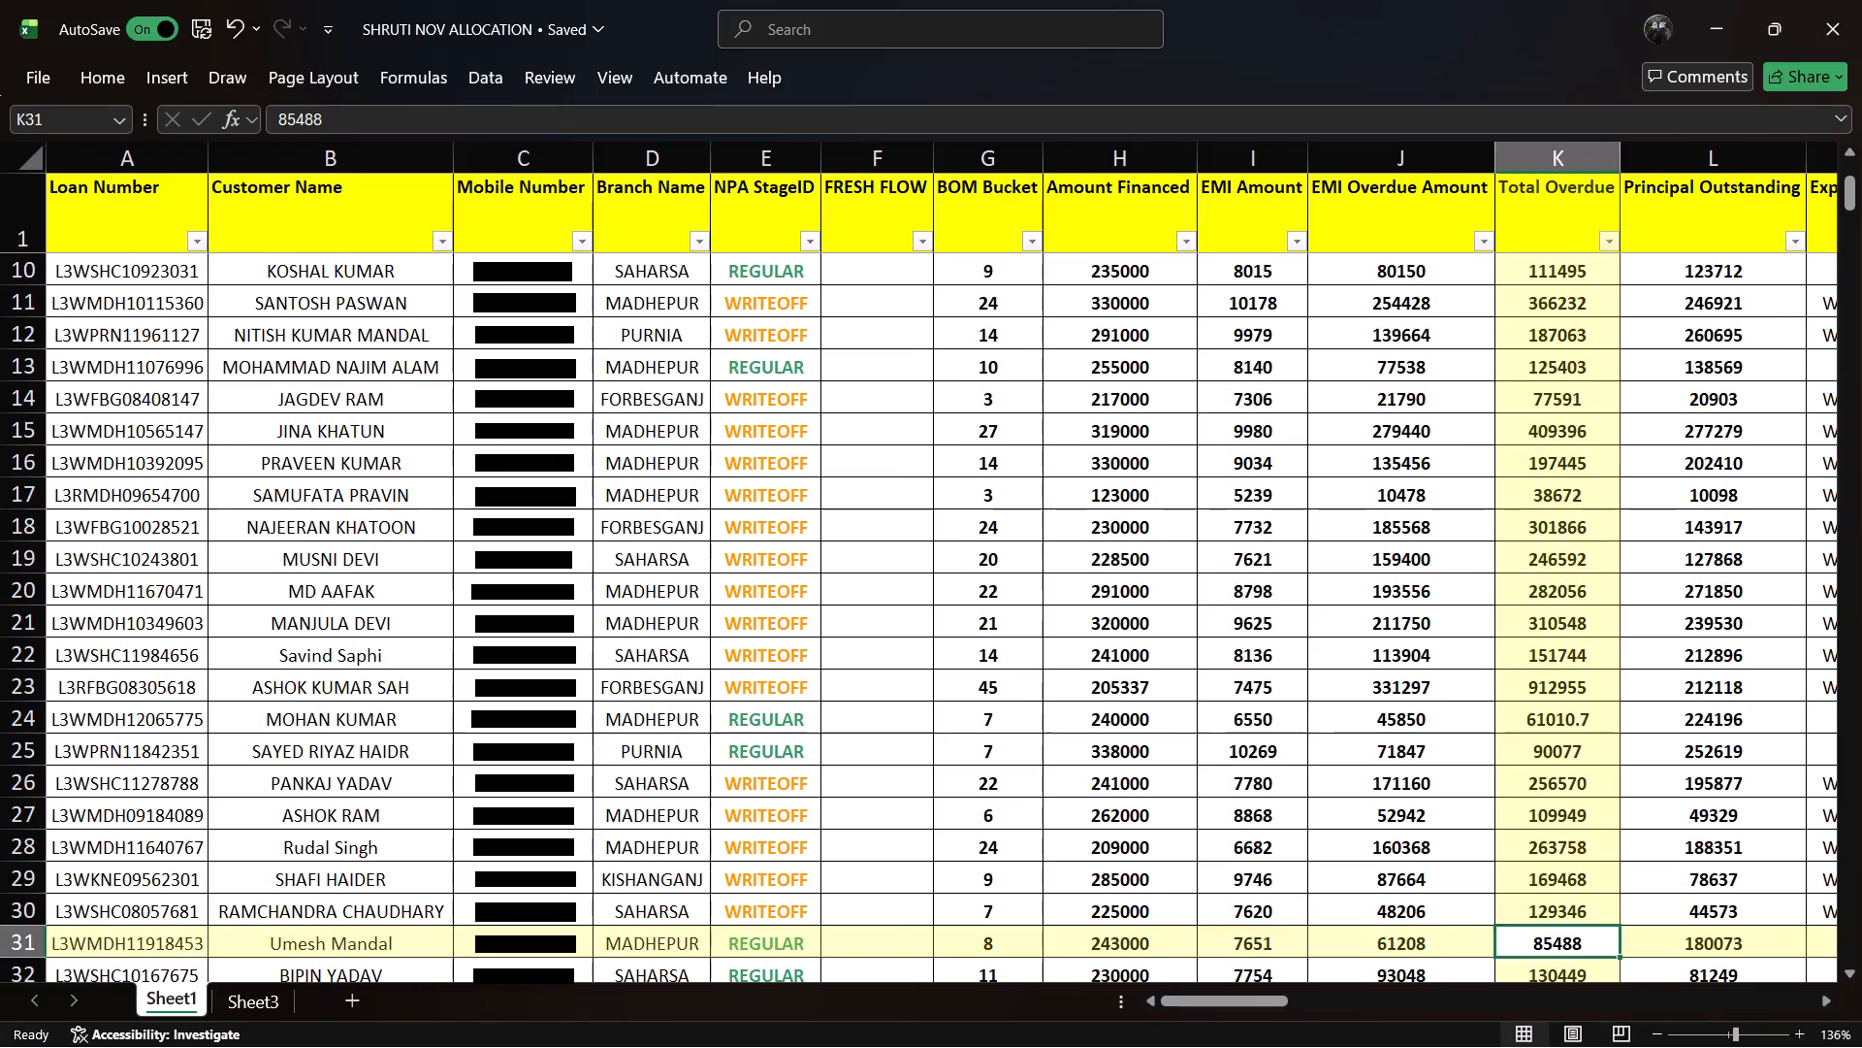
key(Right)
key(Right)
key(Right)
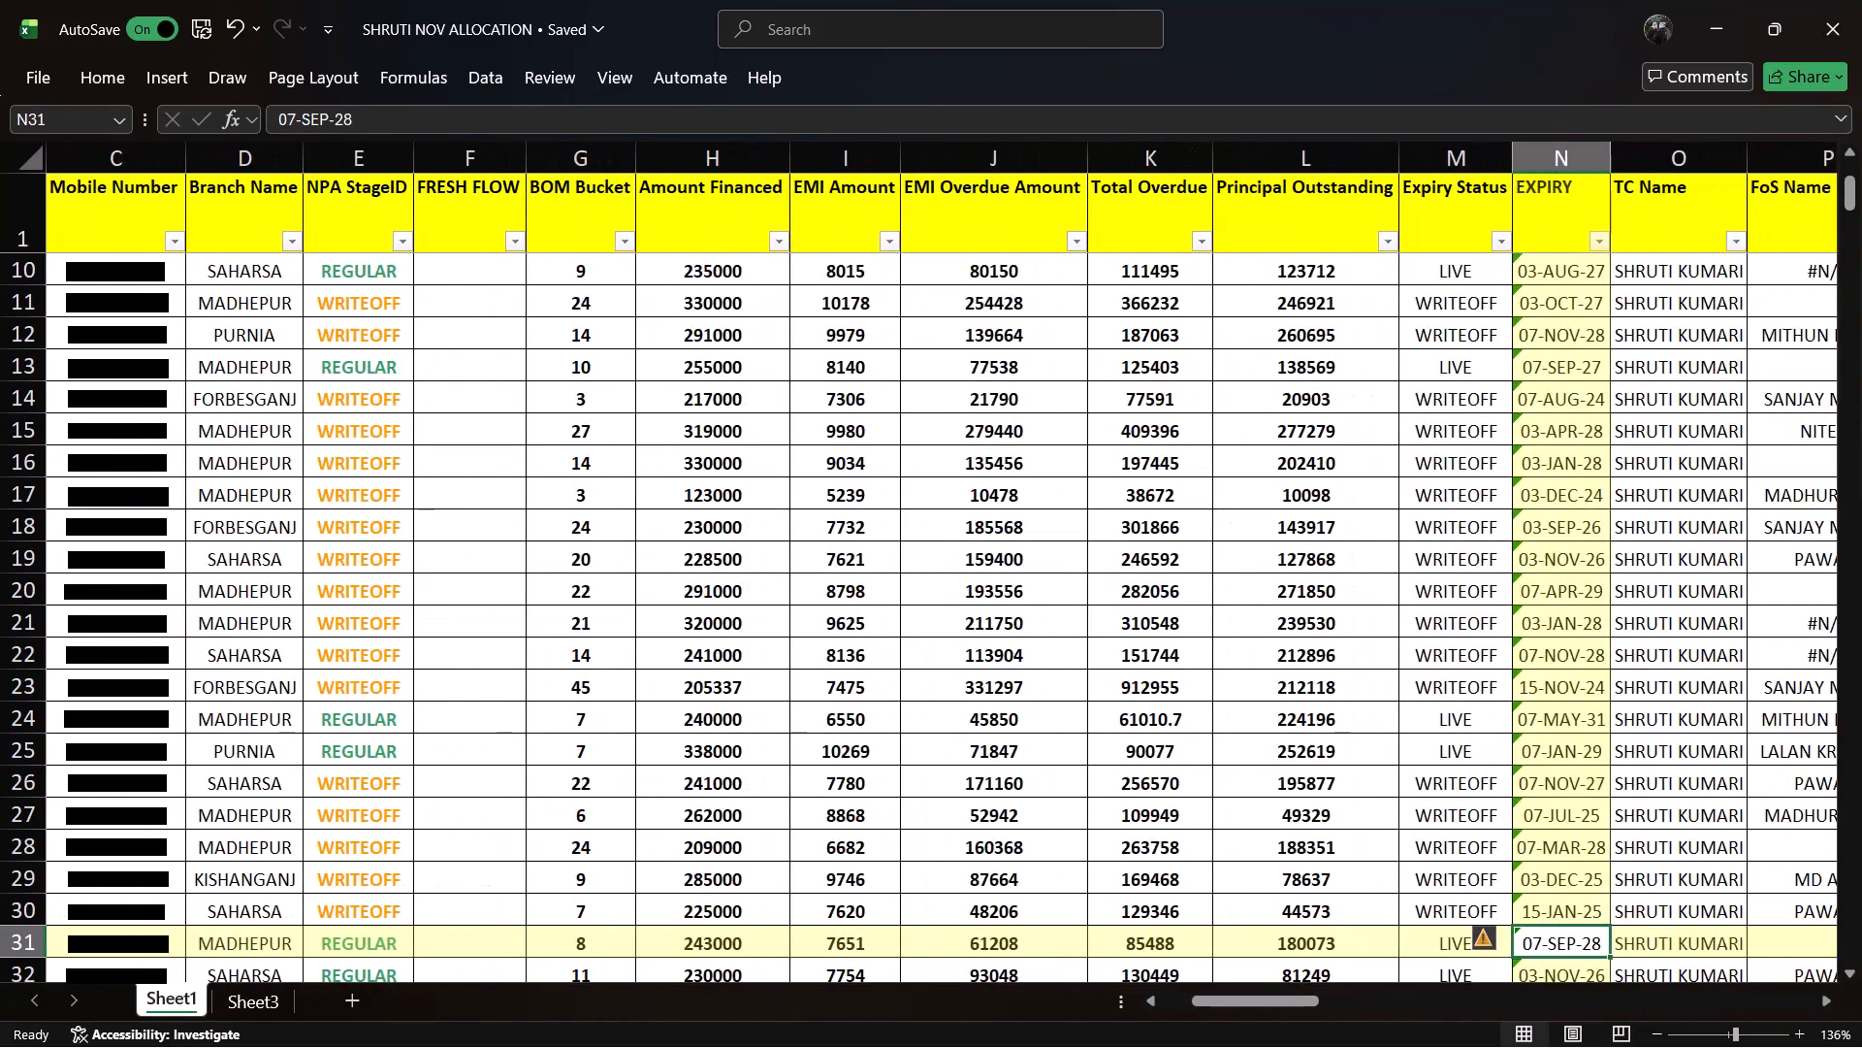
key(Right)
key(Right)
key(Right)
key(Right)
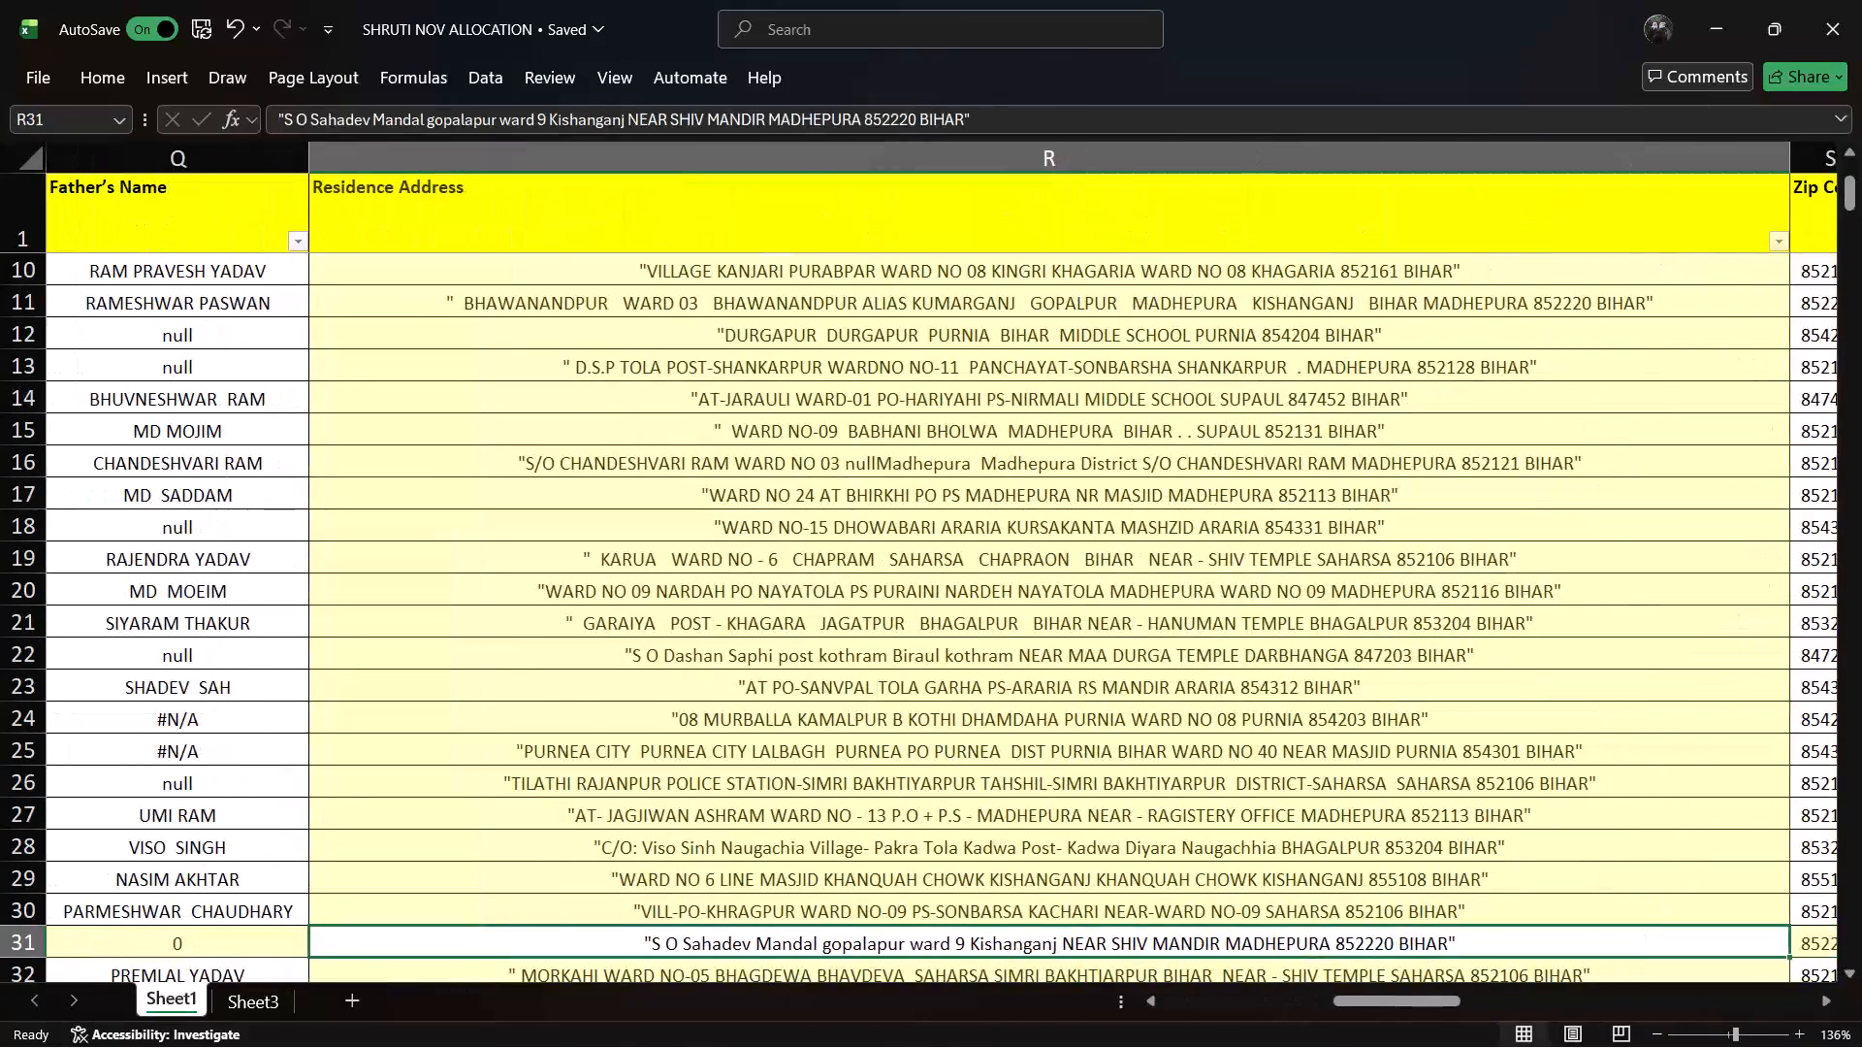
Examine the row 31 record's zip code, registration number, engine number, dealer and reference contact details.
key(Right)
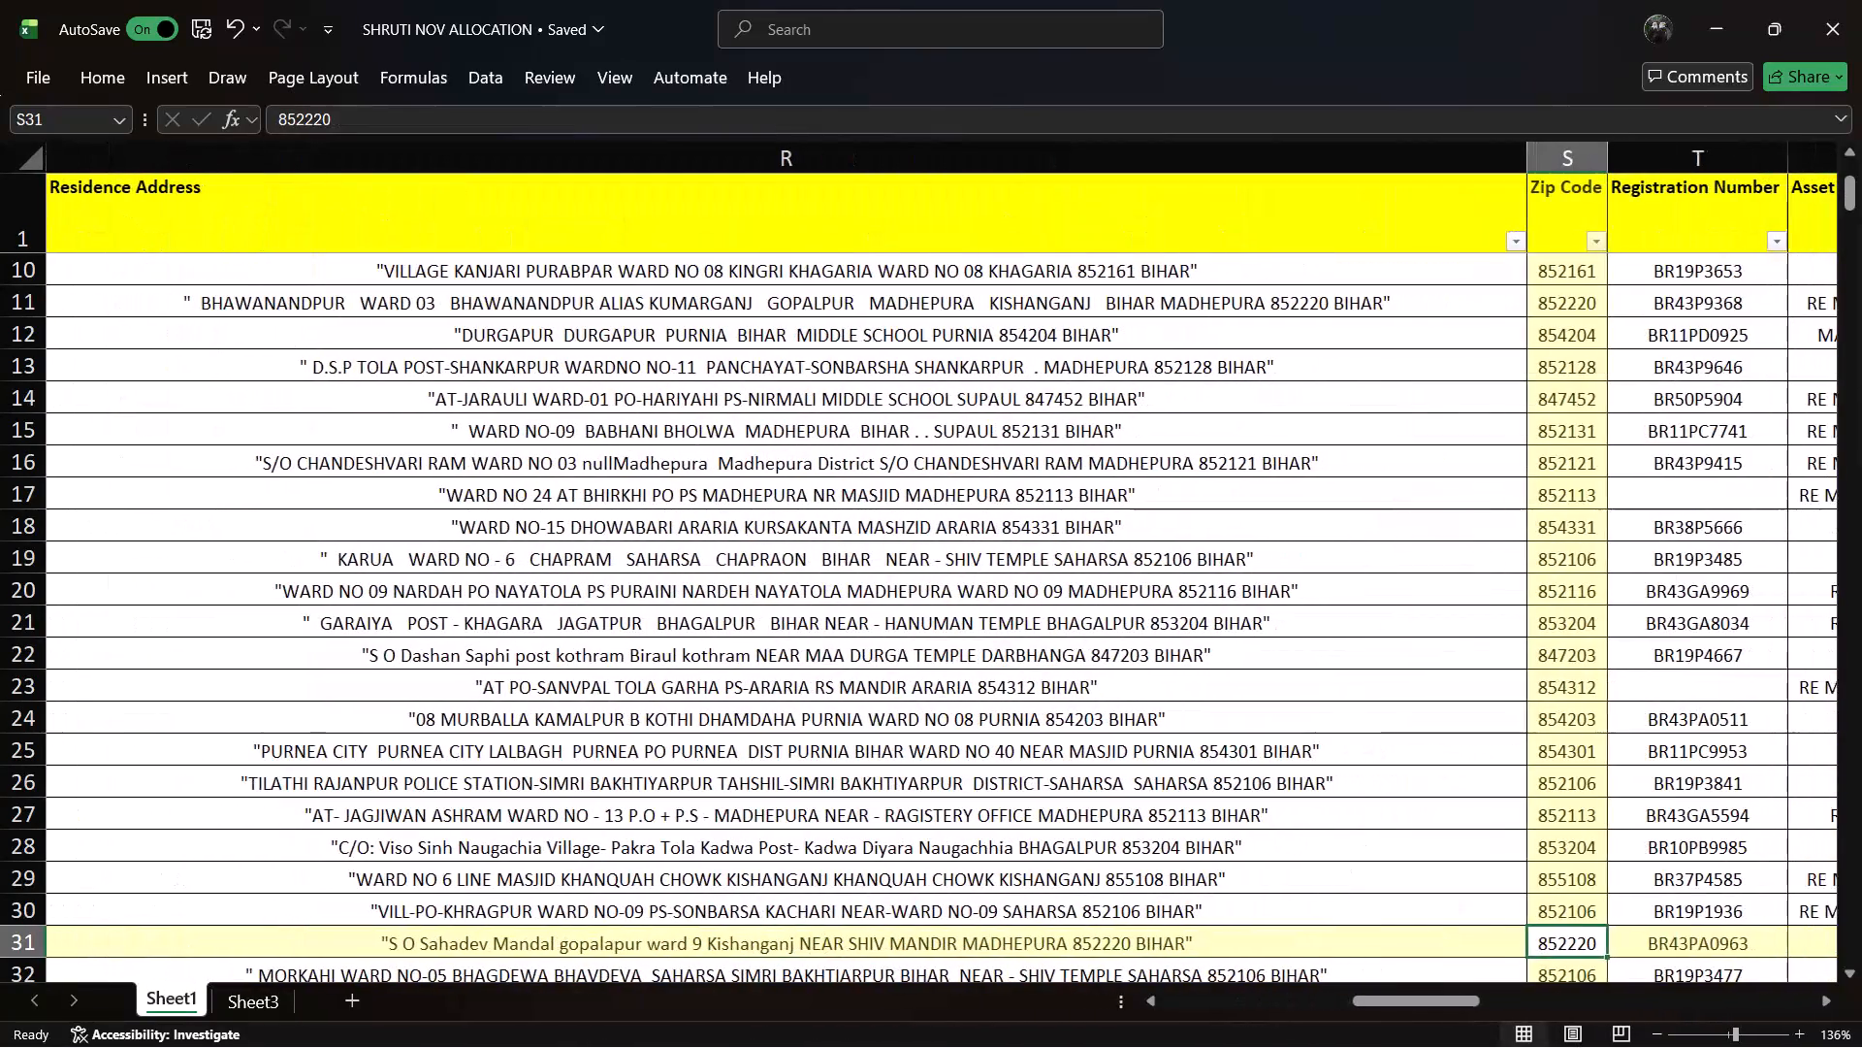
key(Right)
key(Right)
key(Right)
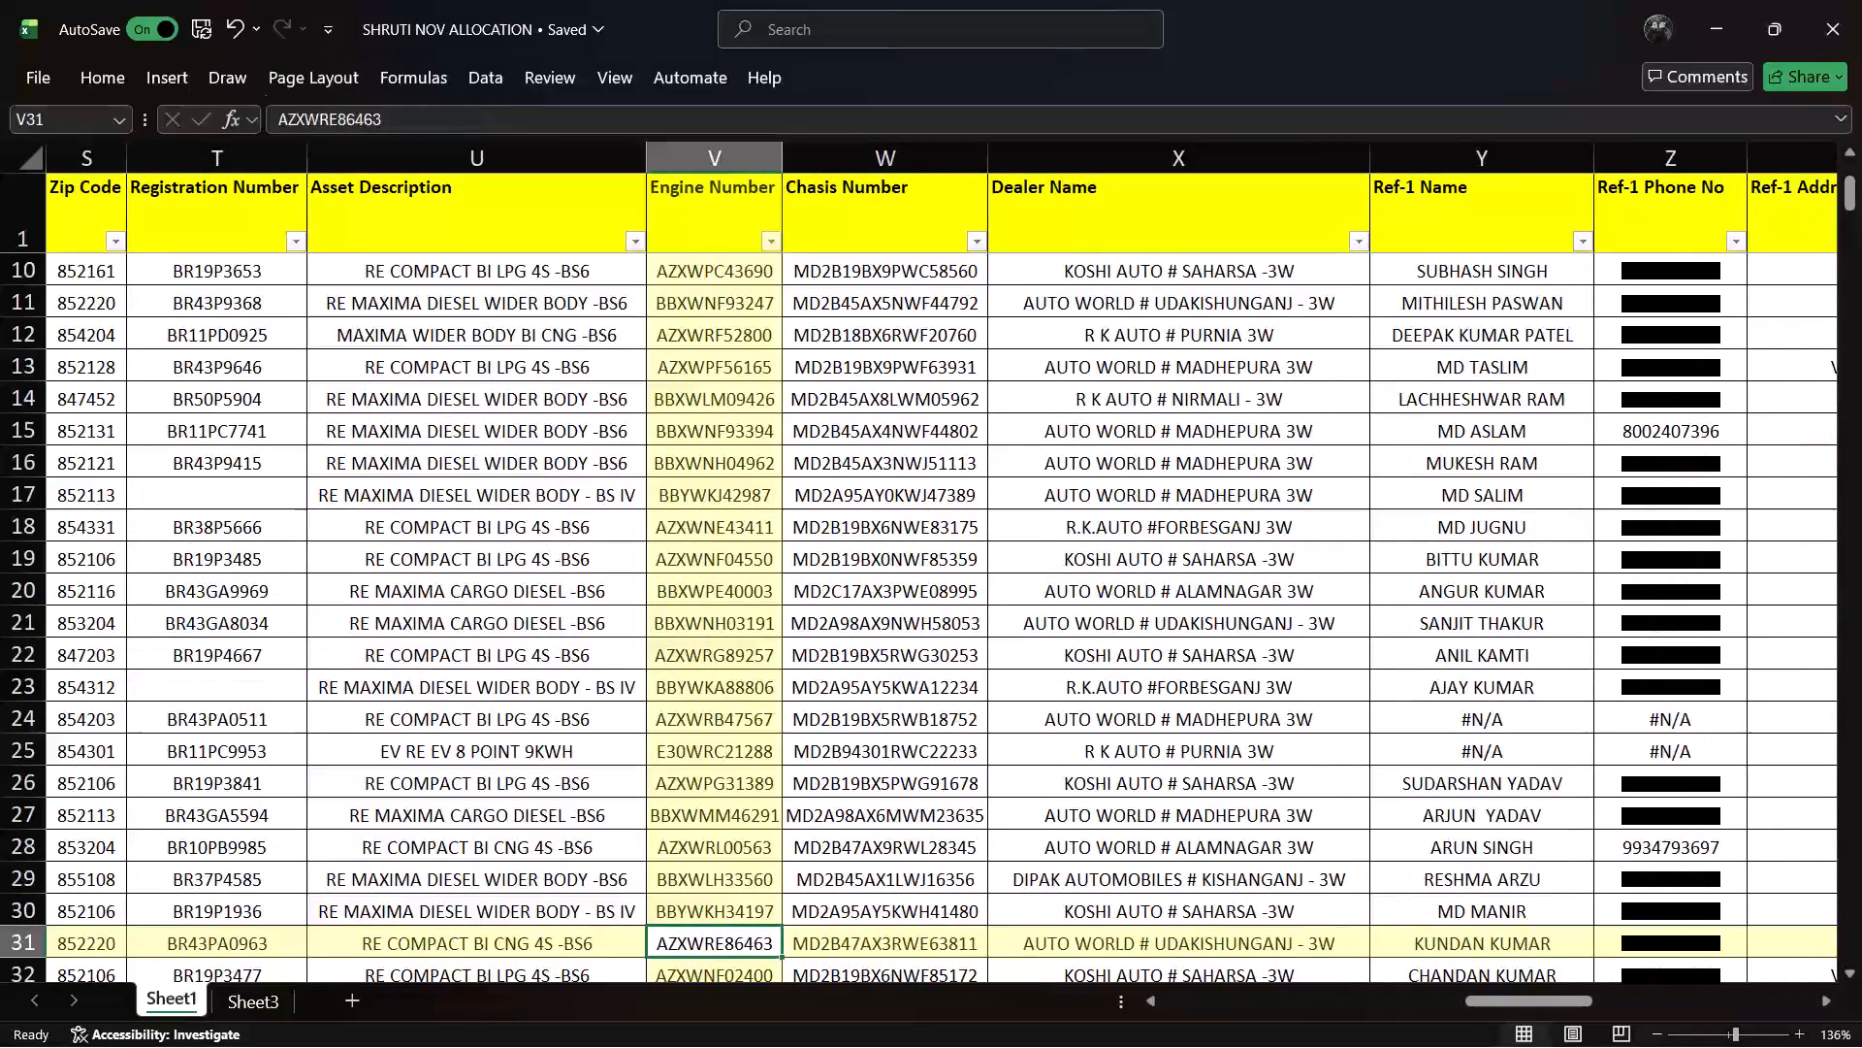
key(Right)
key(Right)
key(Right)
key(Right)
key(Right)
key(Right)
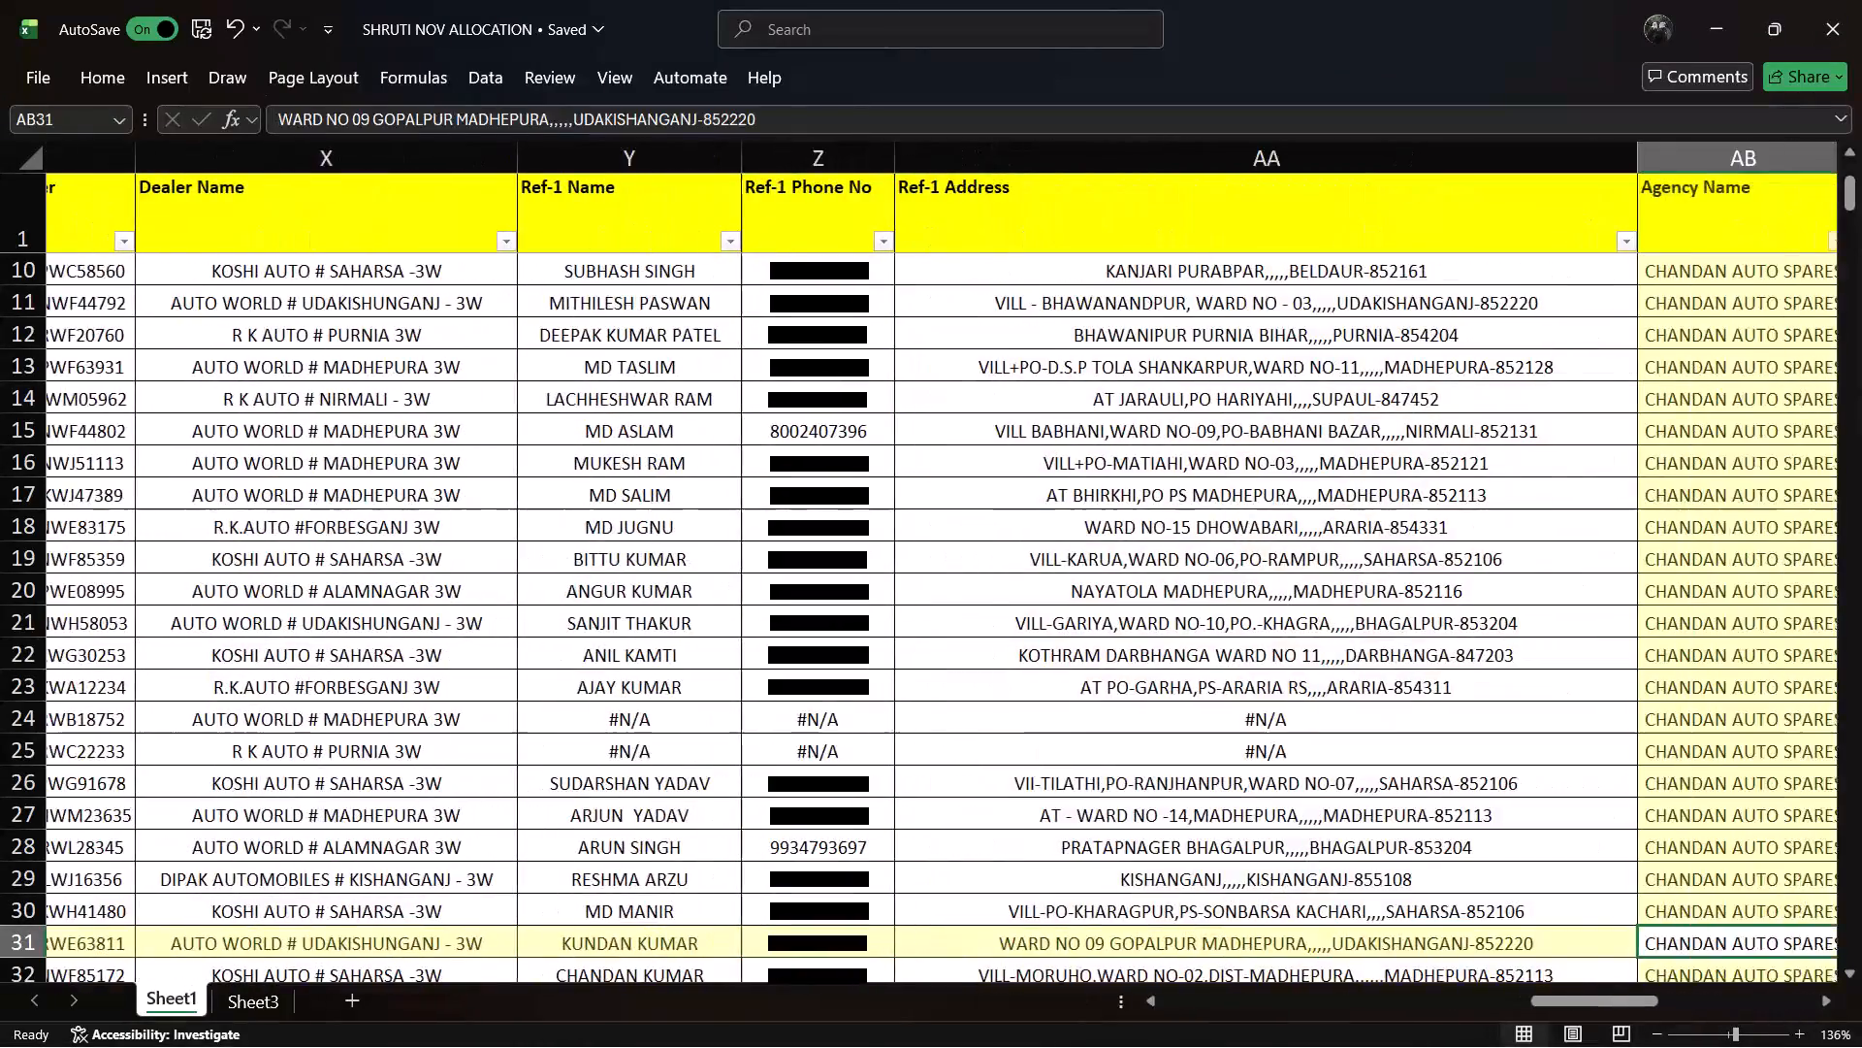
Check the row 31 record's contact person, current contact number, PTP fields and call feedback.
key(Right)
key(Right)
key(Right)
key(Right)
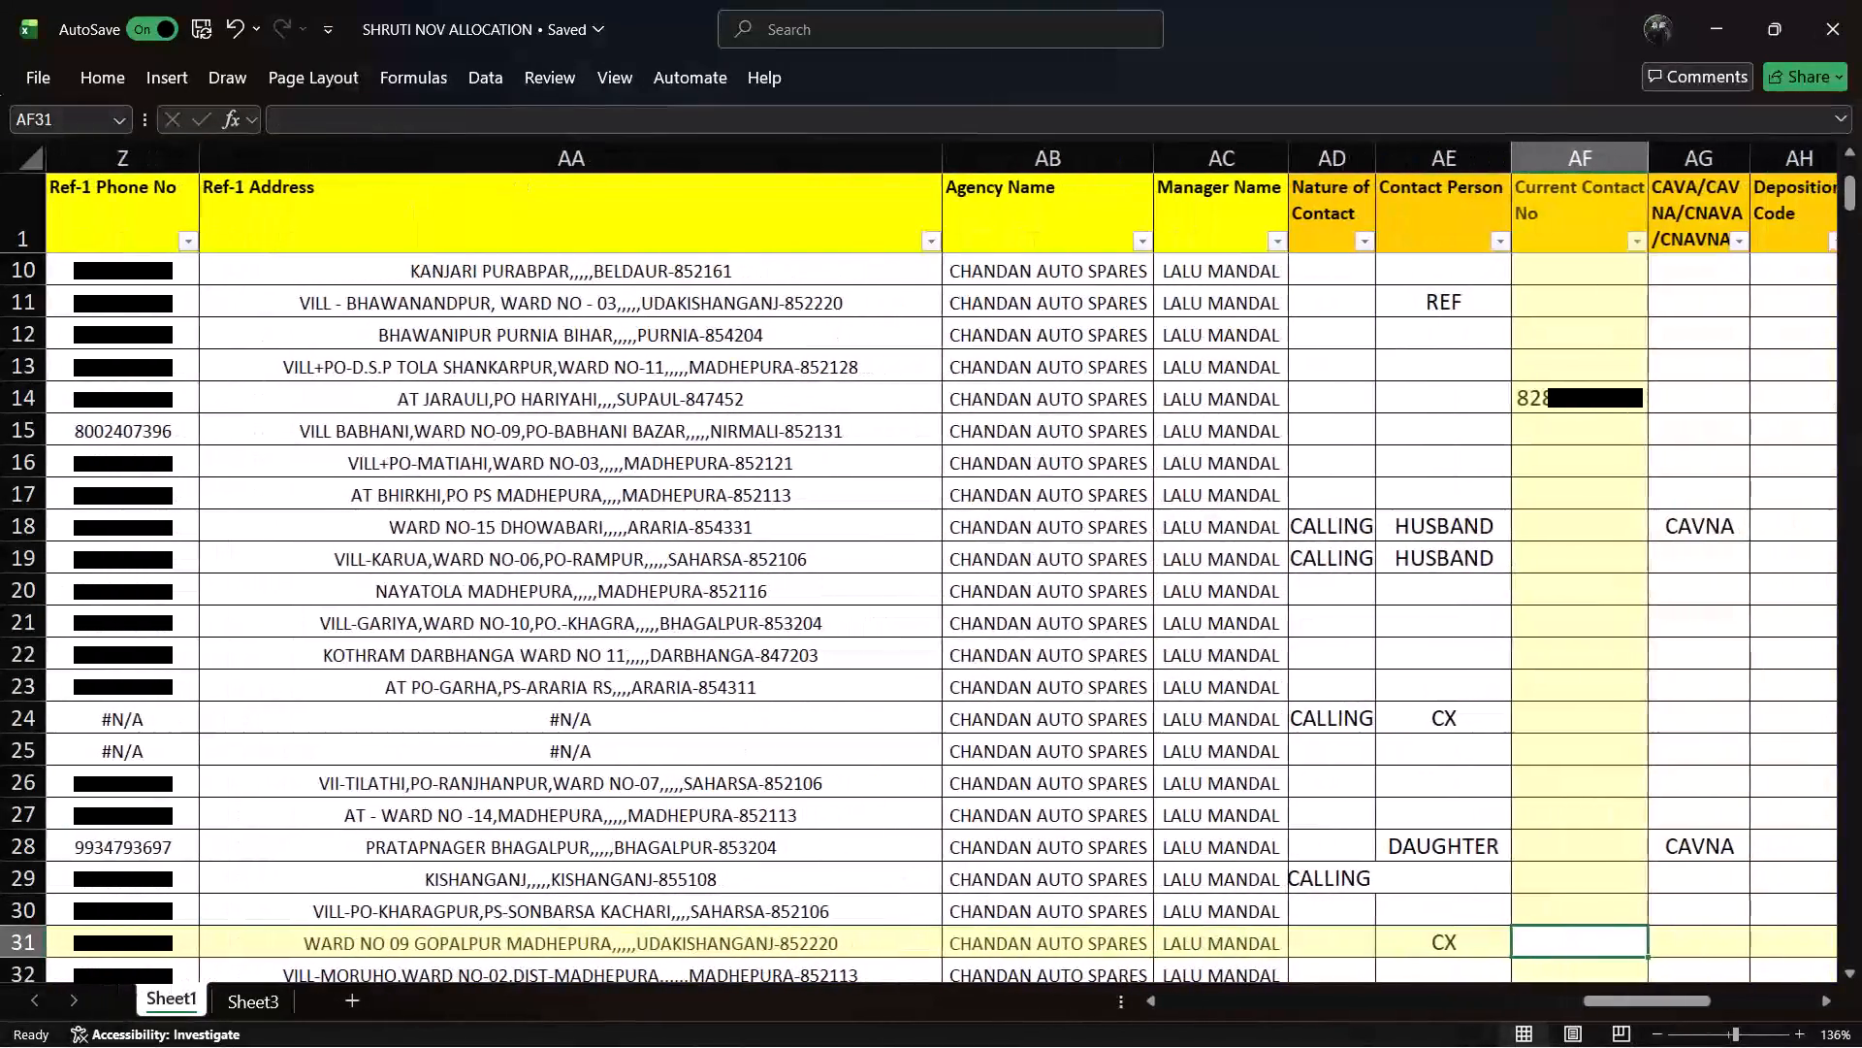
key(Right)
key(Right)
key(Right)
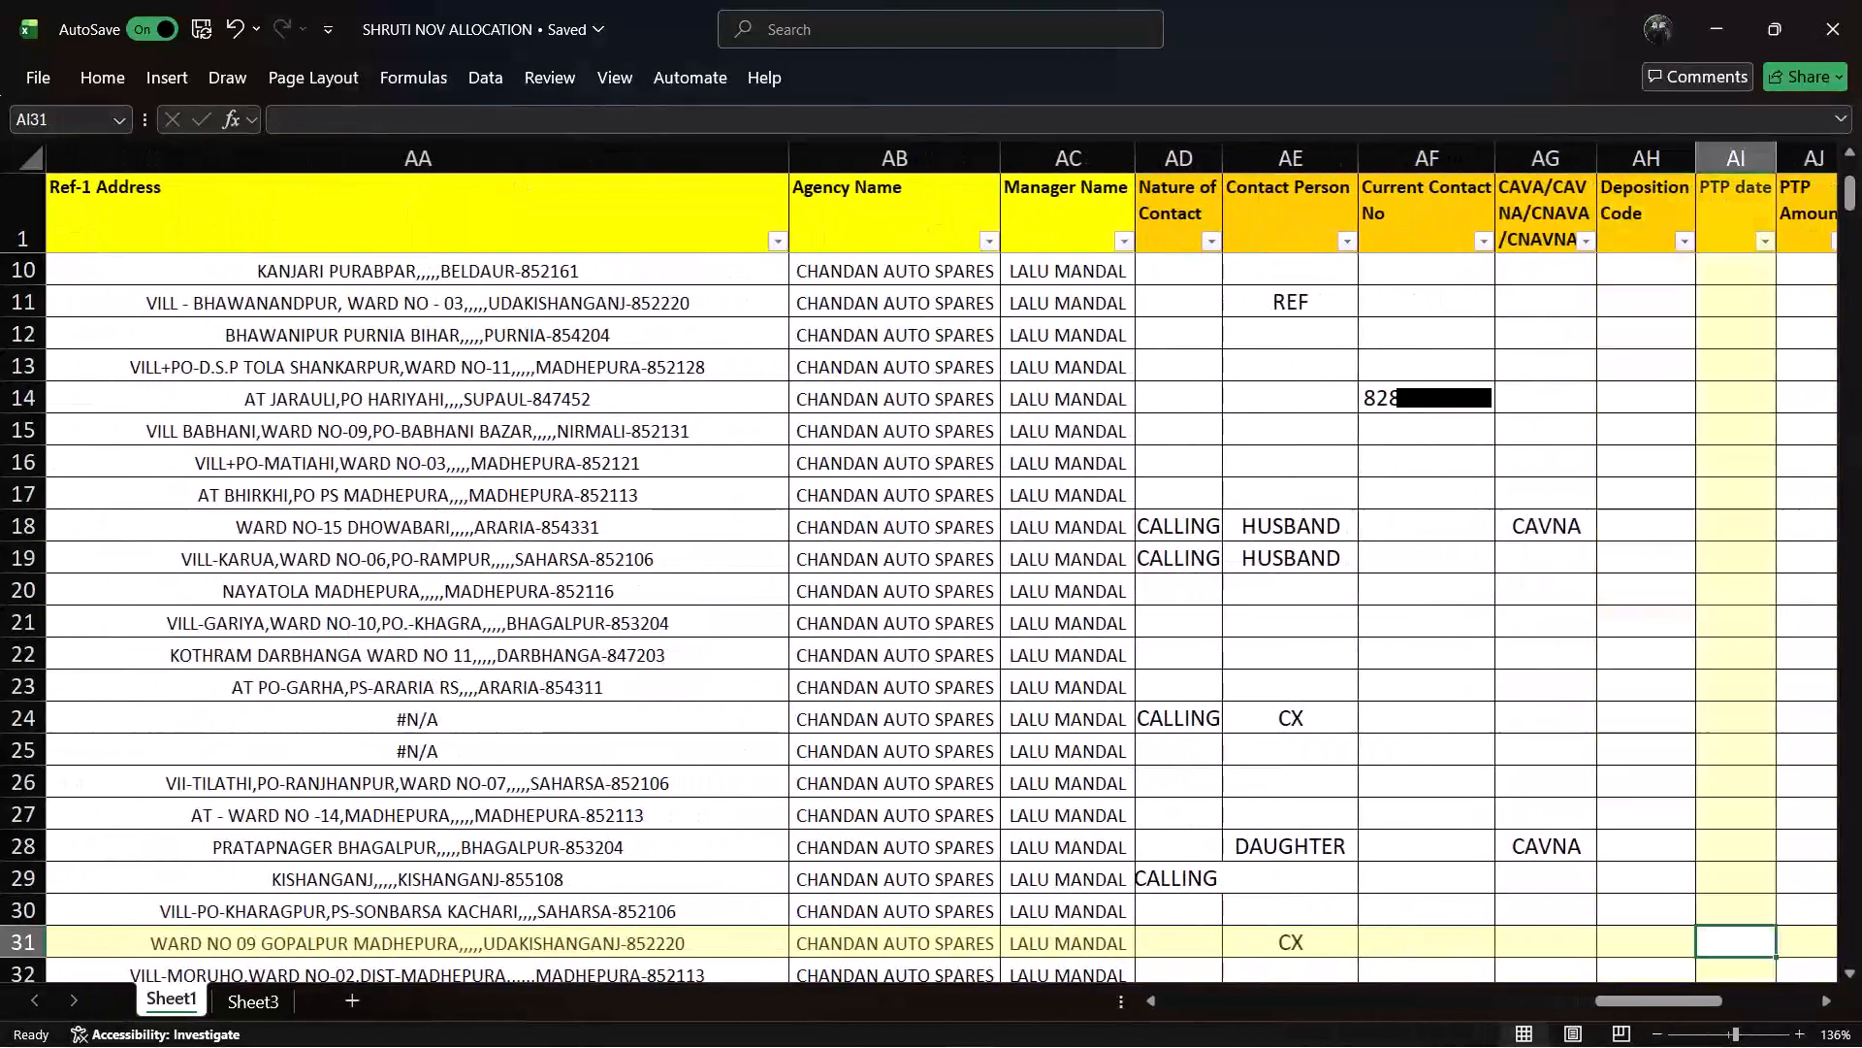
key(Right)
key(Right)
key(Right)
key(Right)
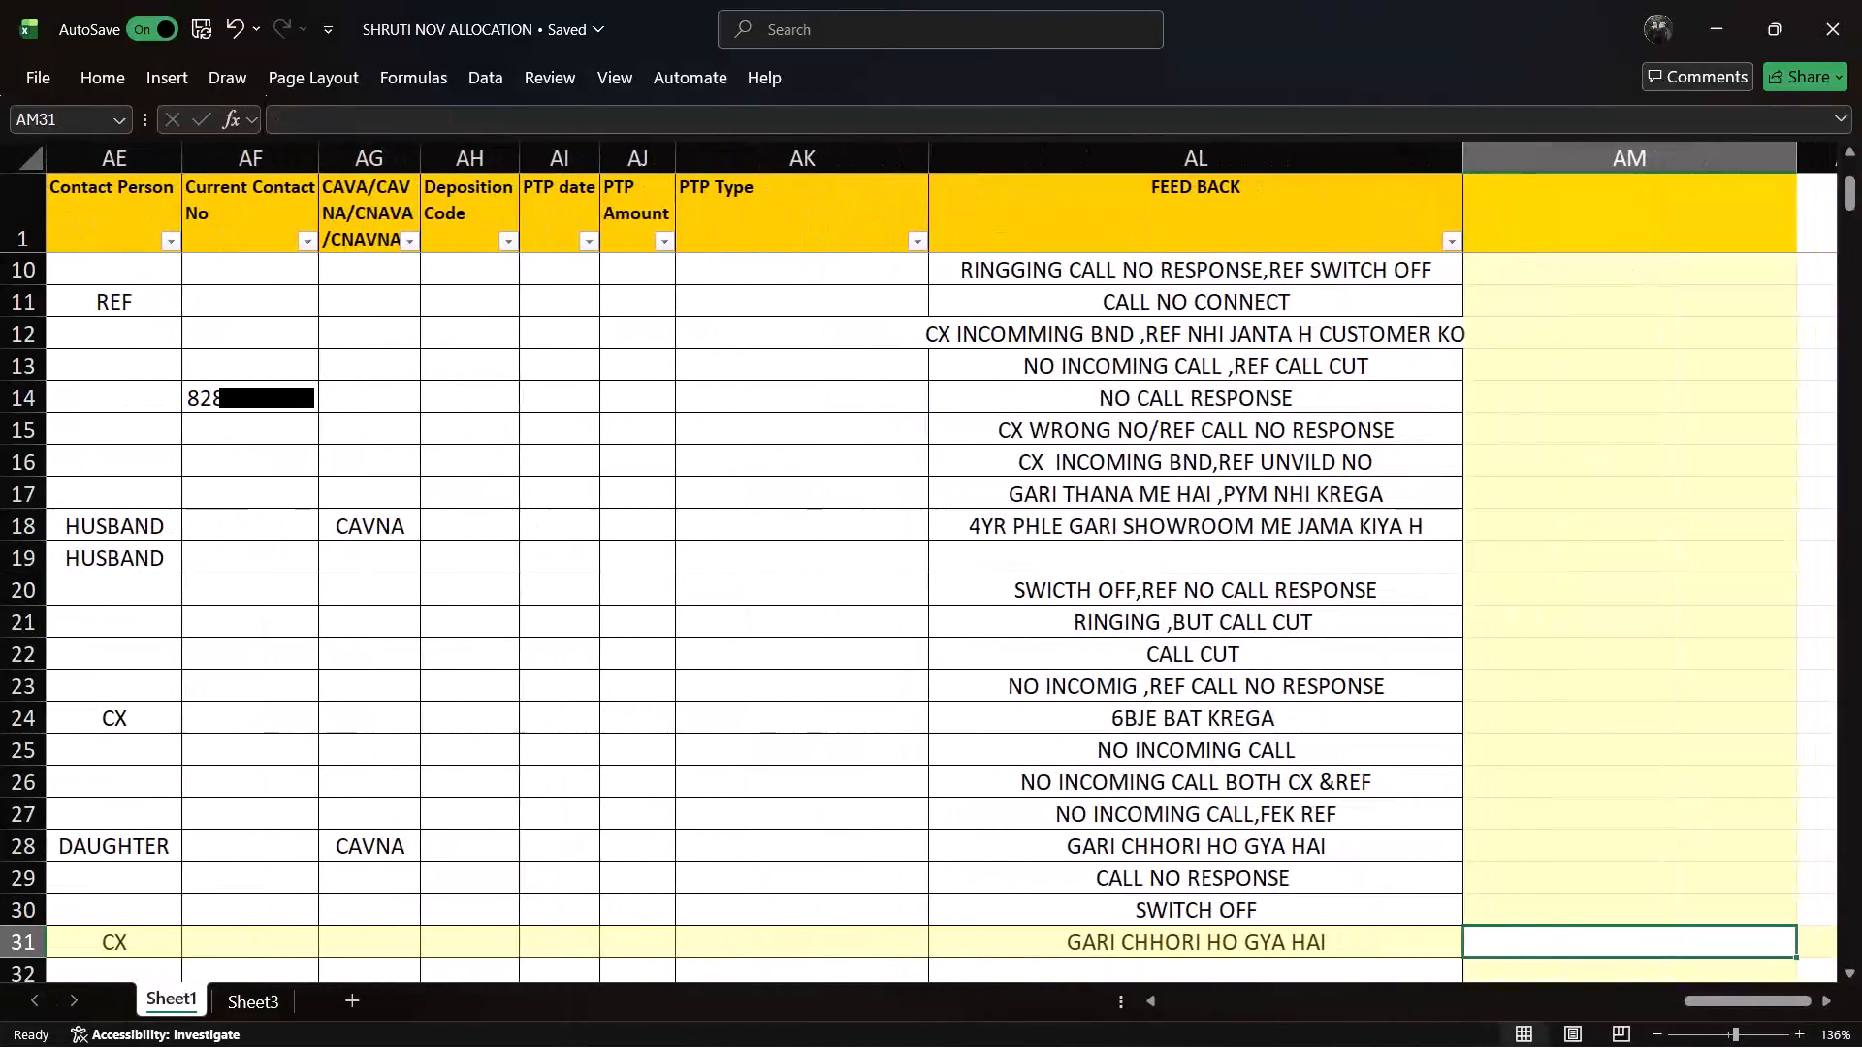
Go back across the row 31 record to check its loan number and customer name.
key(Left)
key(Left)
key(Left)
key(Left)
key(Left)
key(Left)
key(Left)
key(Left)
key(Left)
key(Left)
key(Left)
key(Left)
key(Left)
key(Left)
key(Left)
key(Left)
key(Left)
key(Left)
key(Left)
key(Left)
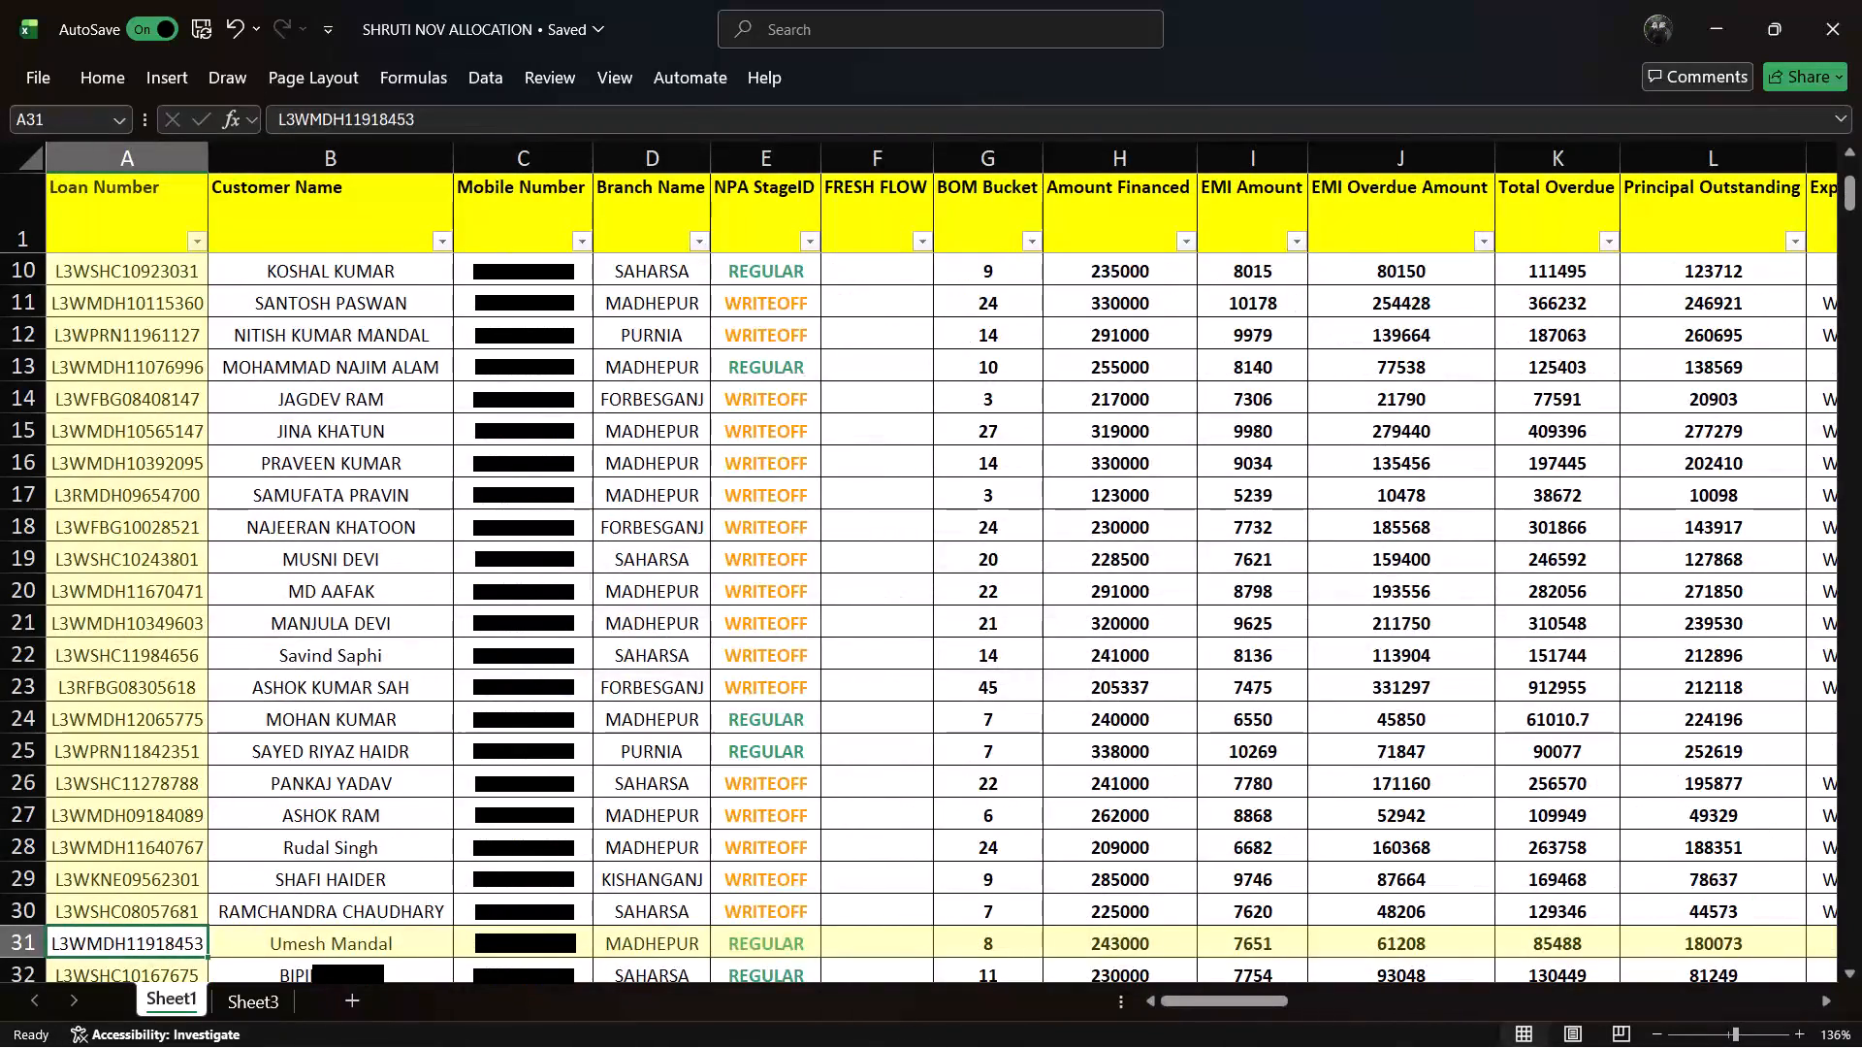
Review the row 31 record's branch, NPA stage, BOM bucket, financed and overdue amounts, and expiry date.
key(Right)
key(Right)
key(Right)
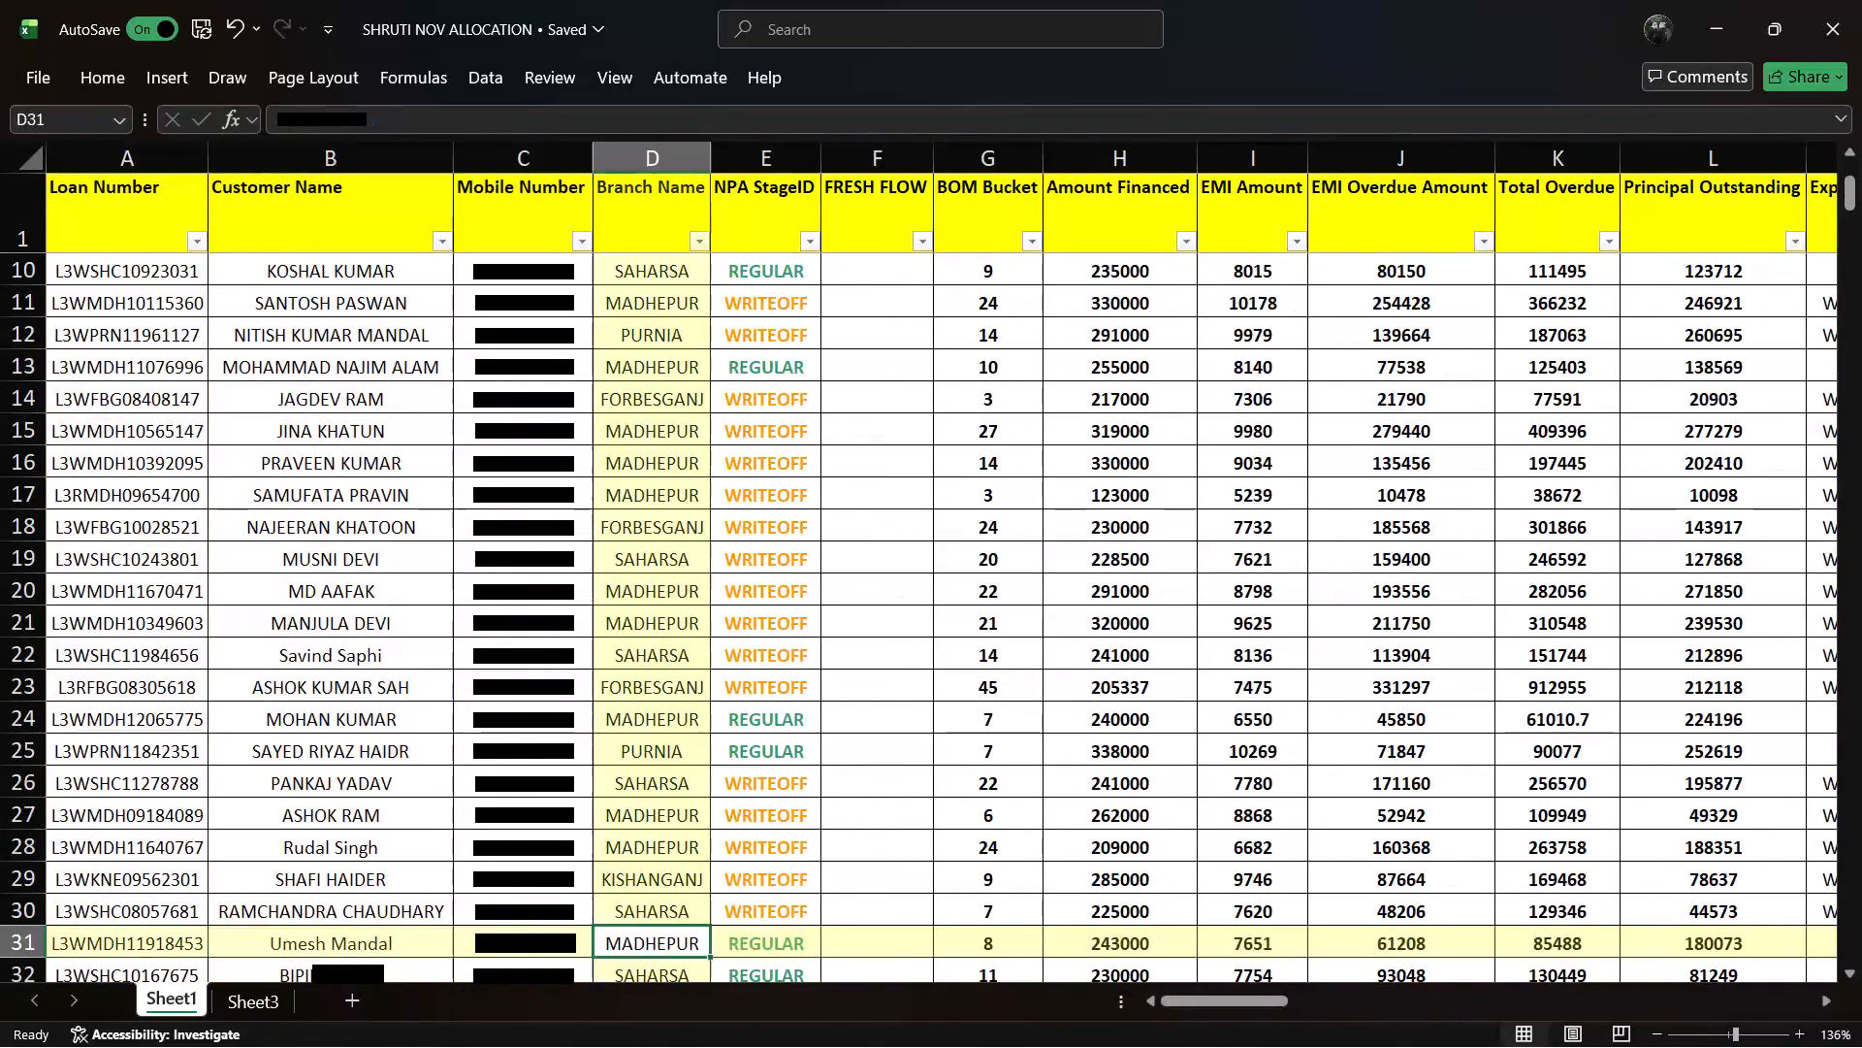
key(Right)
key(Right)
key(Right)
key(Right)
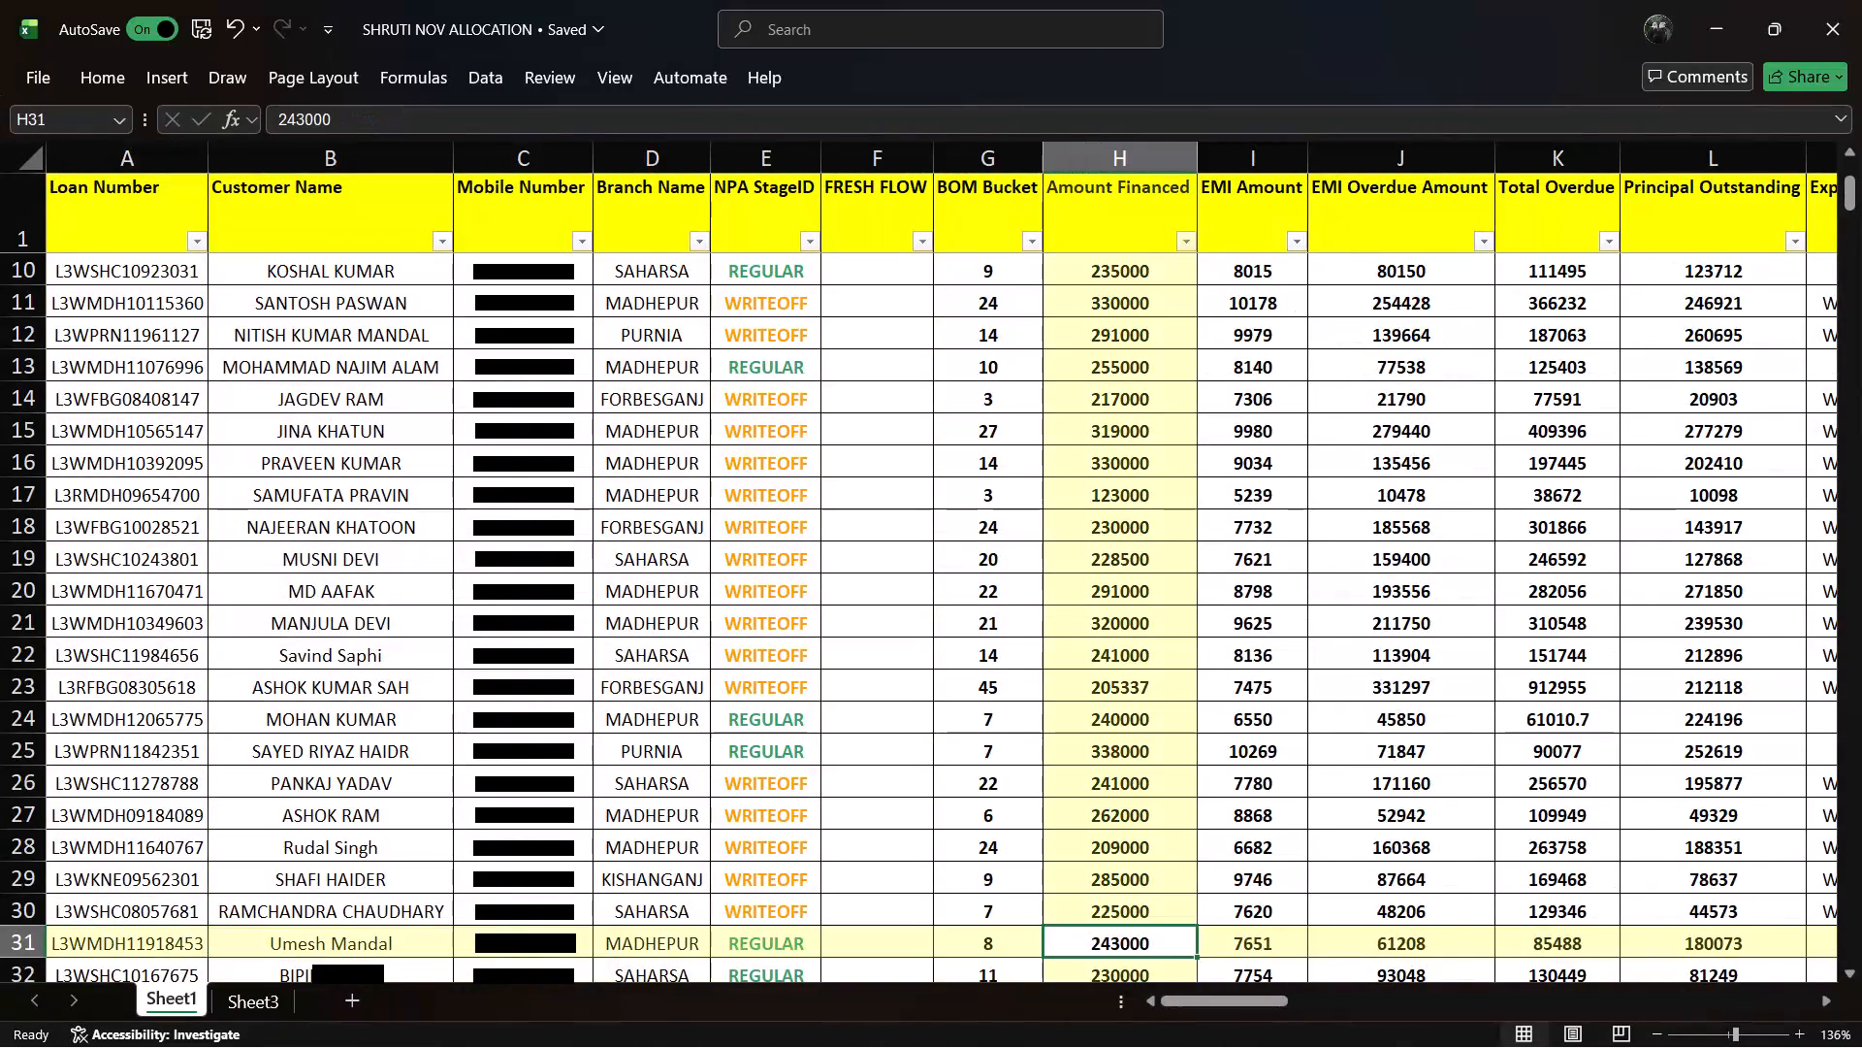
key(Right)
key(Right)
key(Right)
key(Right)
key(Right)
key(Right)
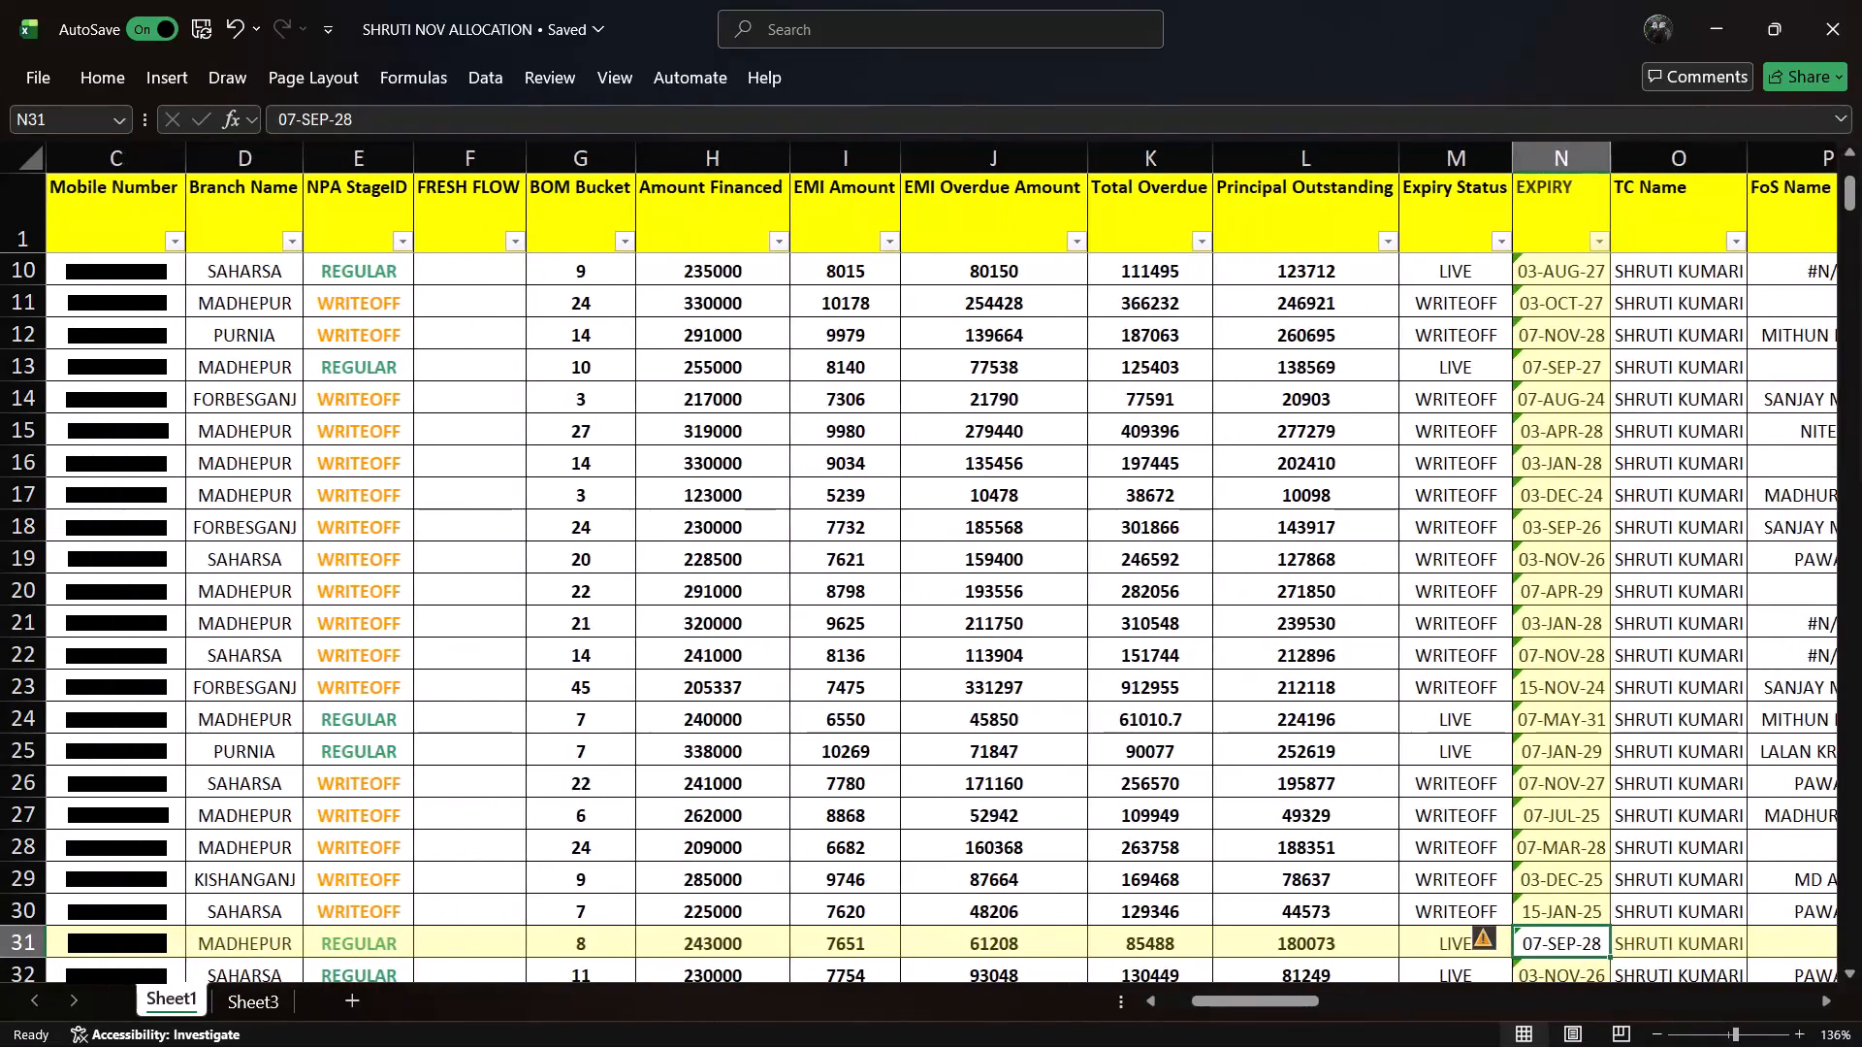
Save the allocation workbook.
key(ctrl+s)
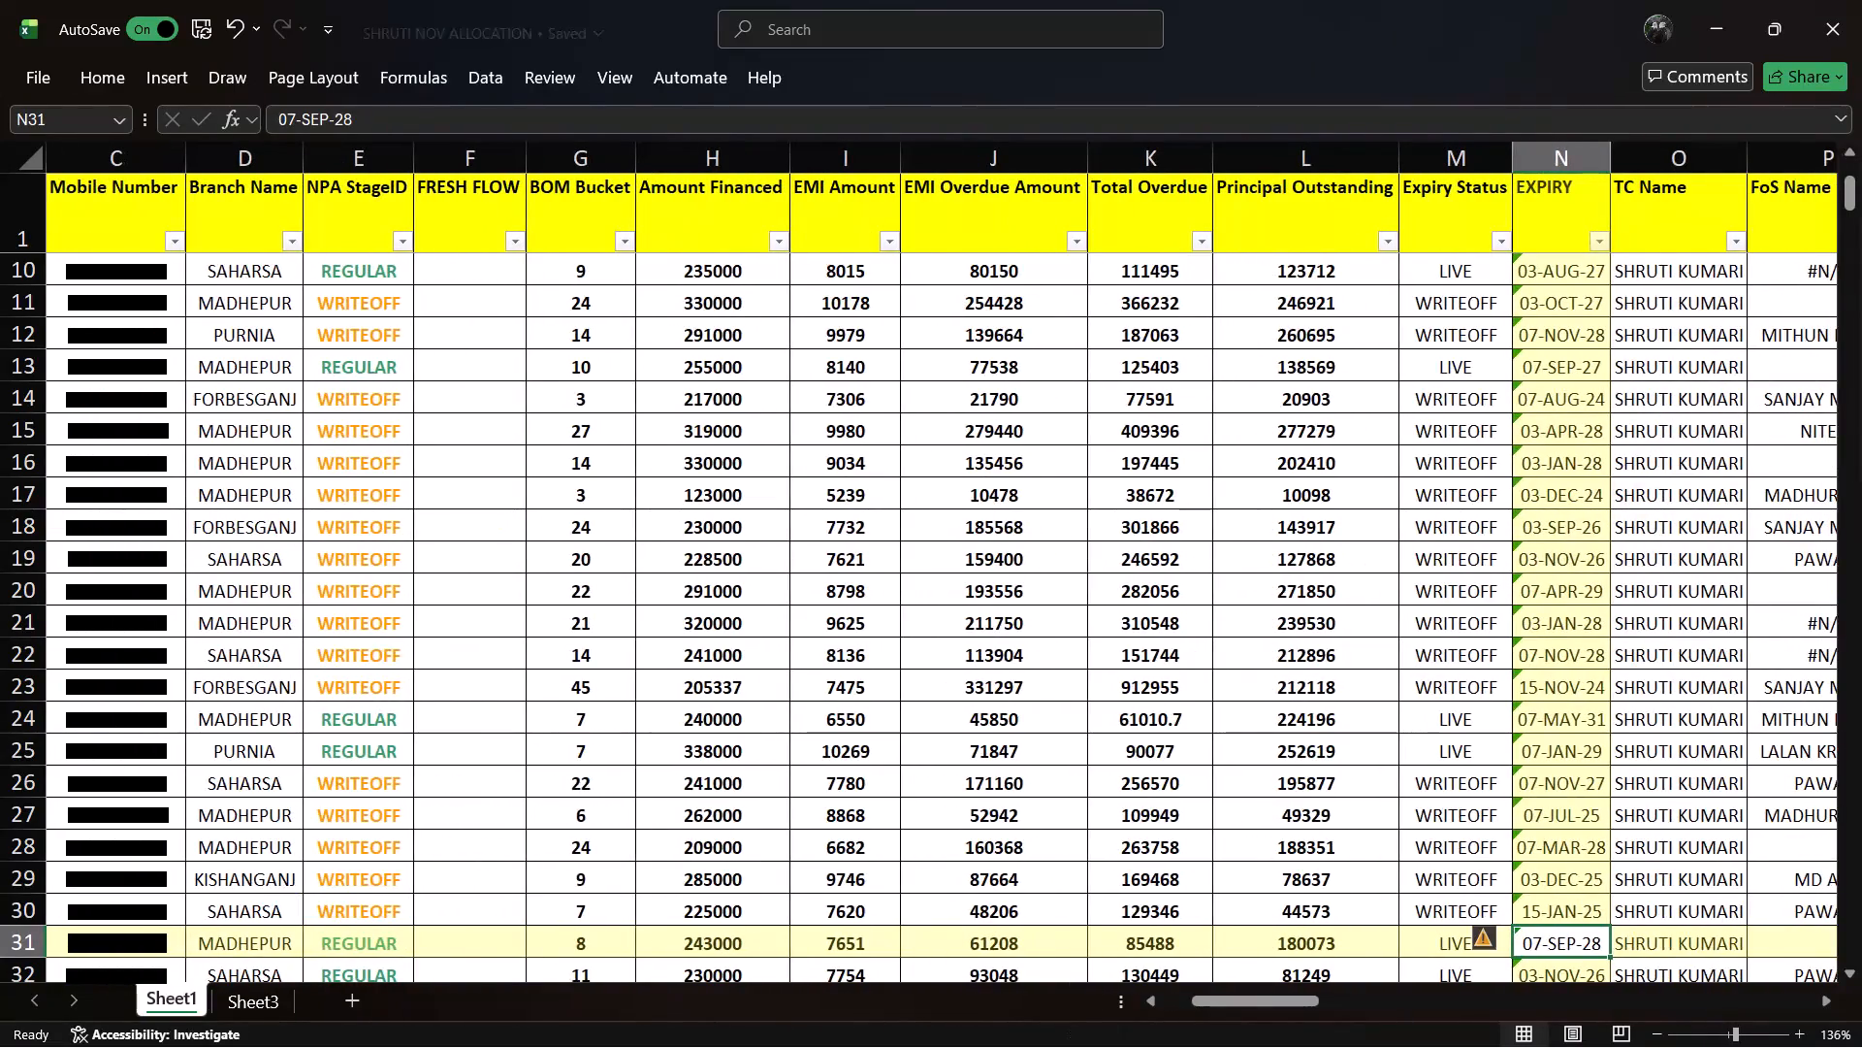
Examine the row 31 record's residence address, vehicle details, and reference name and phone number.
key(Right)
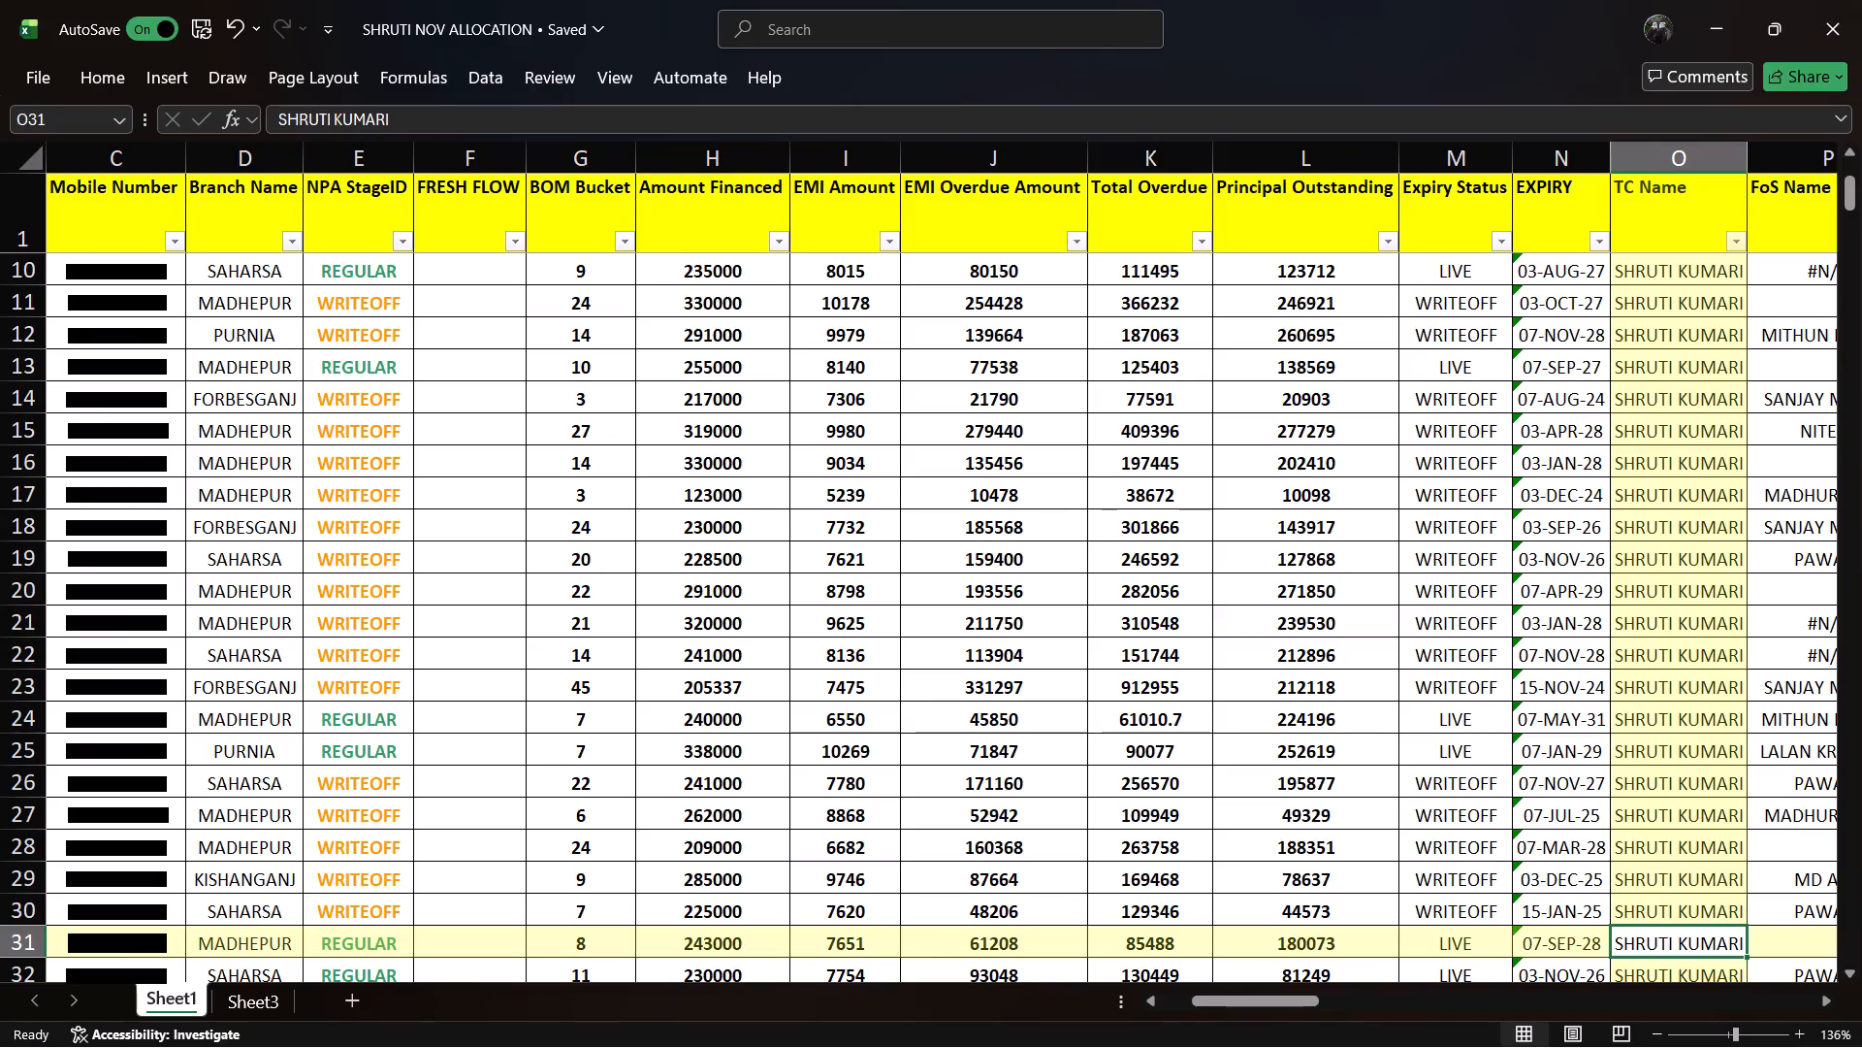
key(Right)
key(Right)
key(Right)
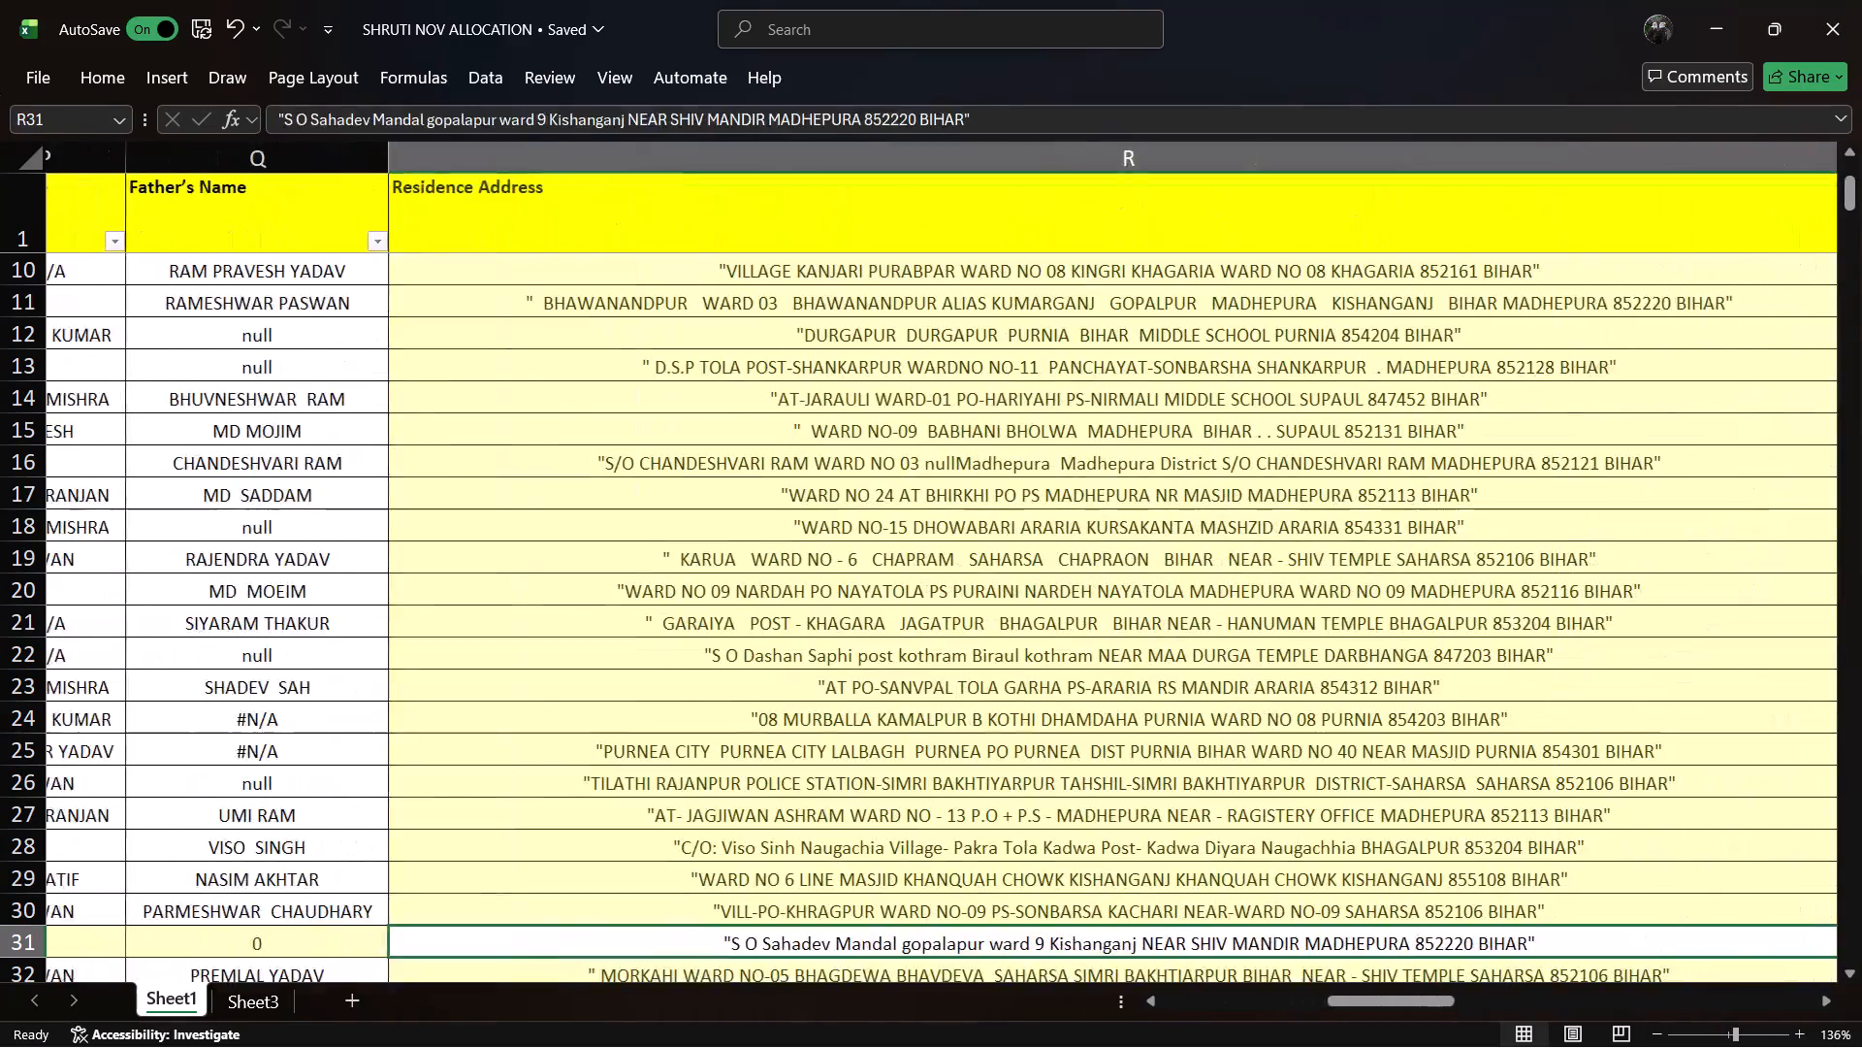
key(Right)
key(Right)
key(Right)
key(Right)
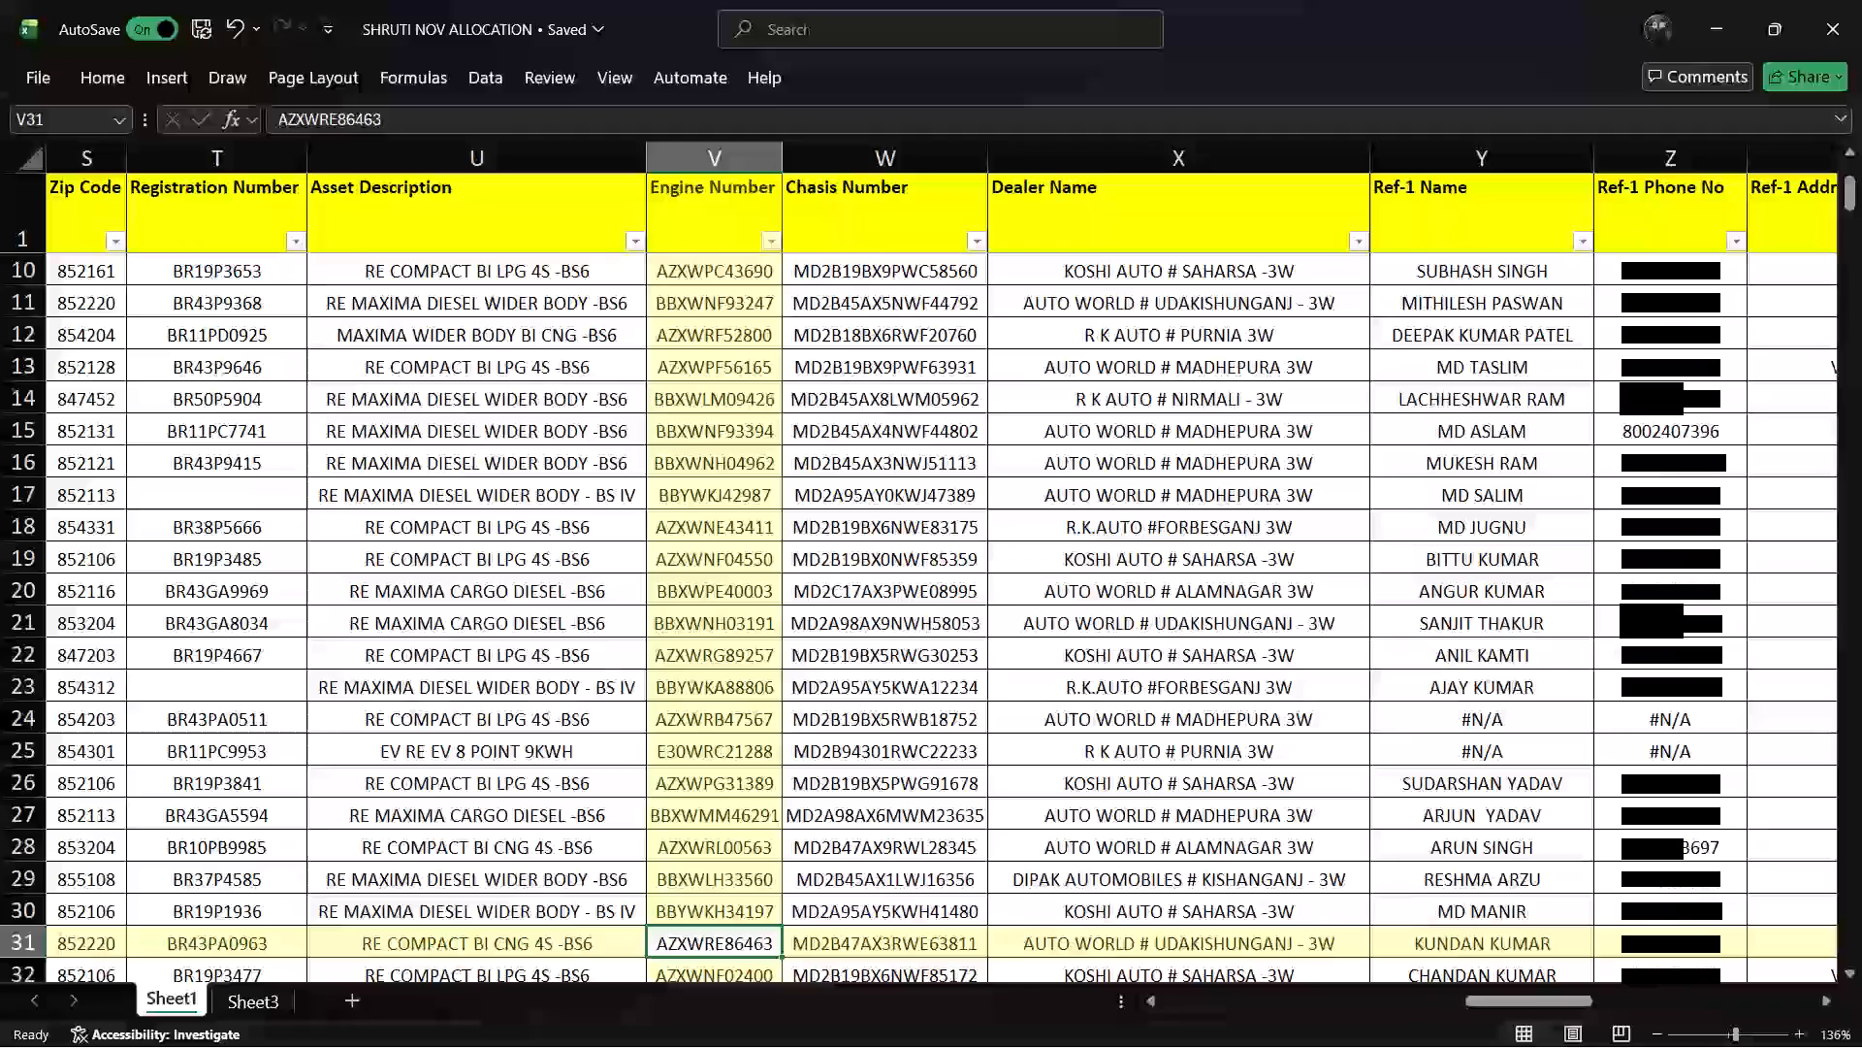
key(Right)
key(Right)
key(Right)
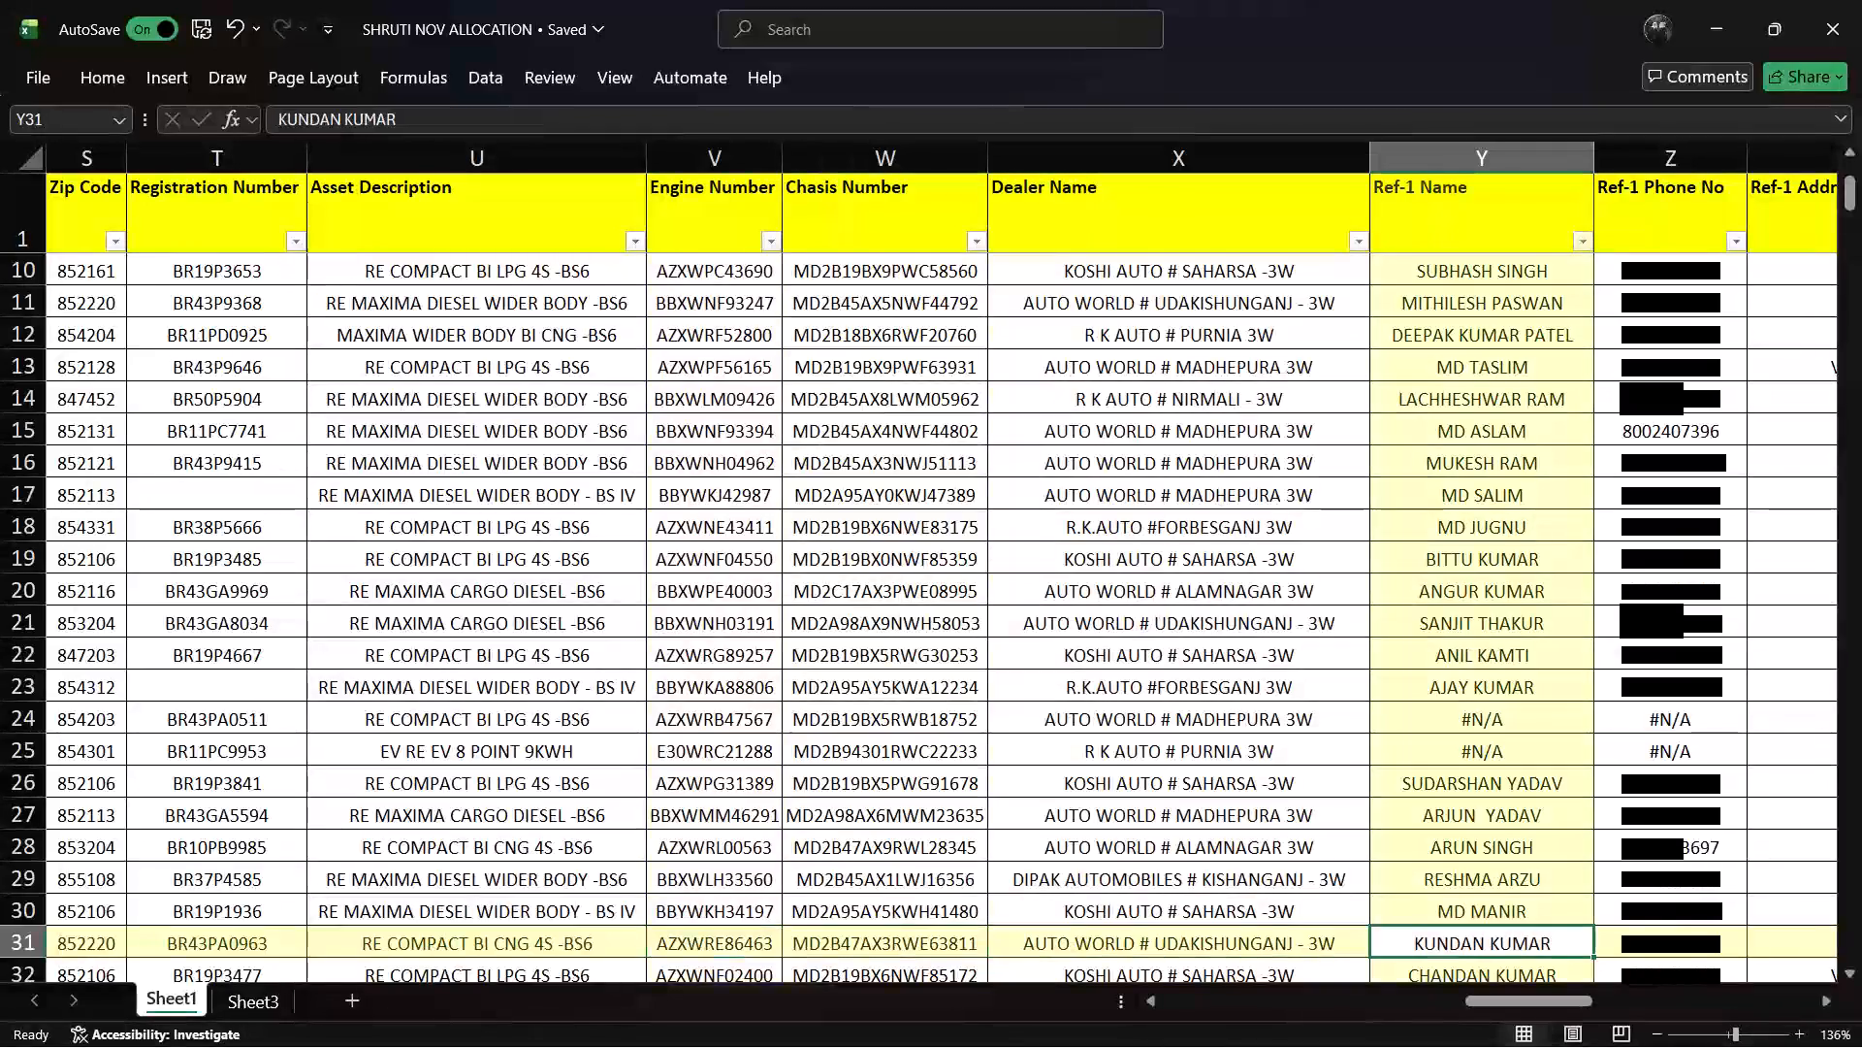
key(Right)
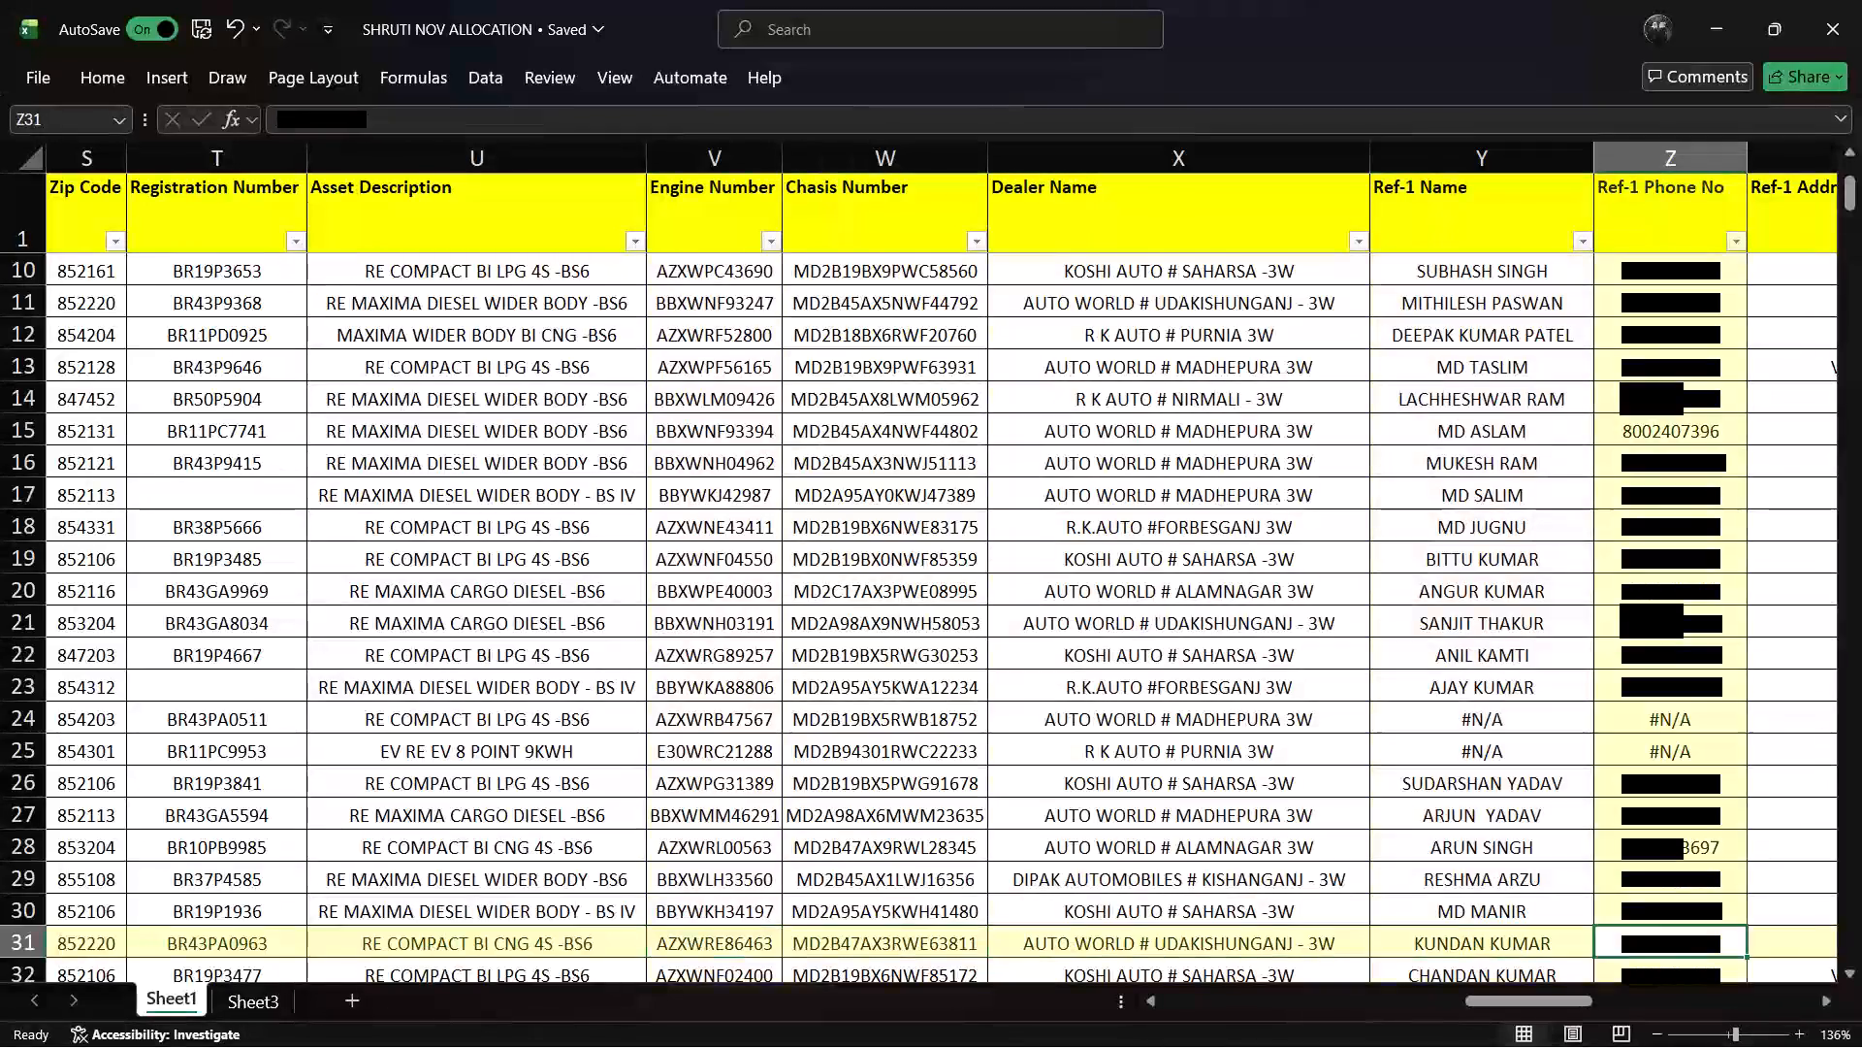
Enter CALLING as the Nature of Contact for the row 31 record and save the workbook.
key(Right)
key(Right)
key(Right)
key(Right)
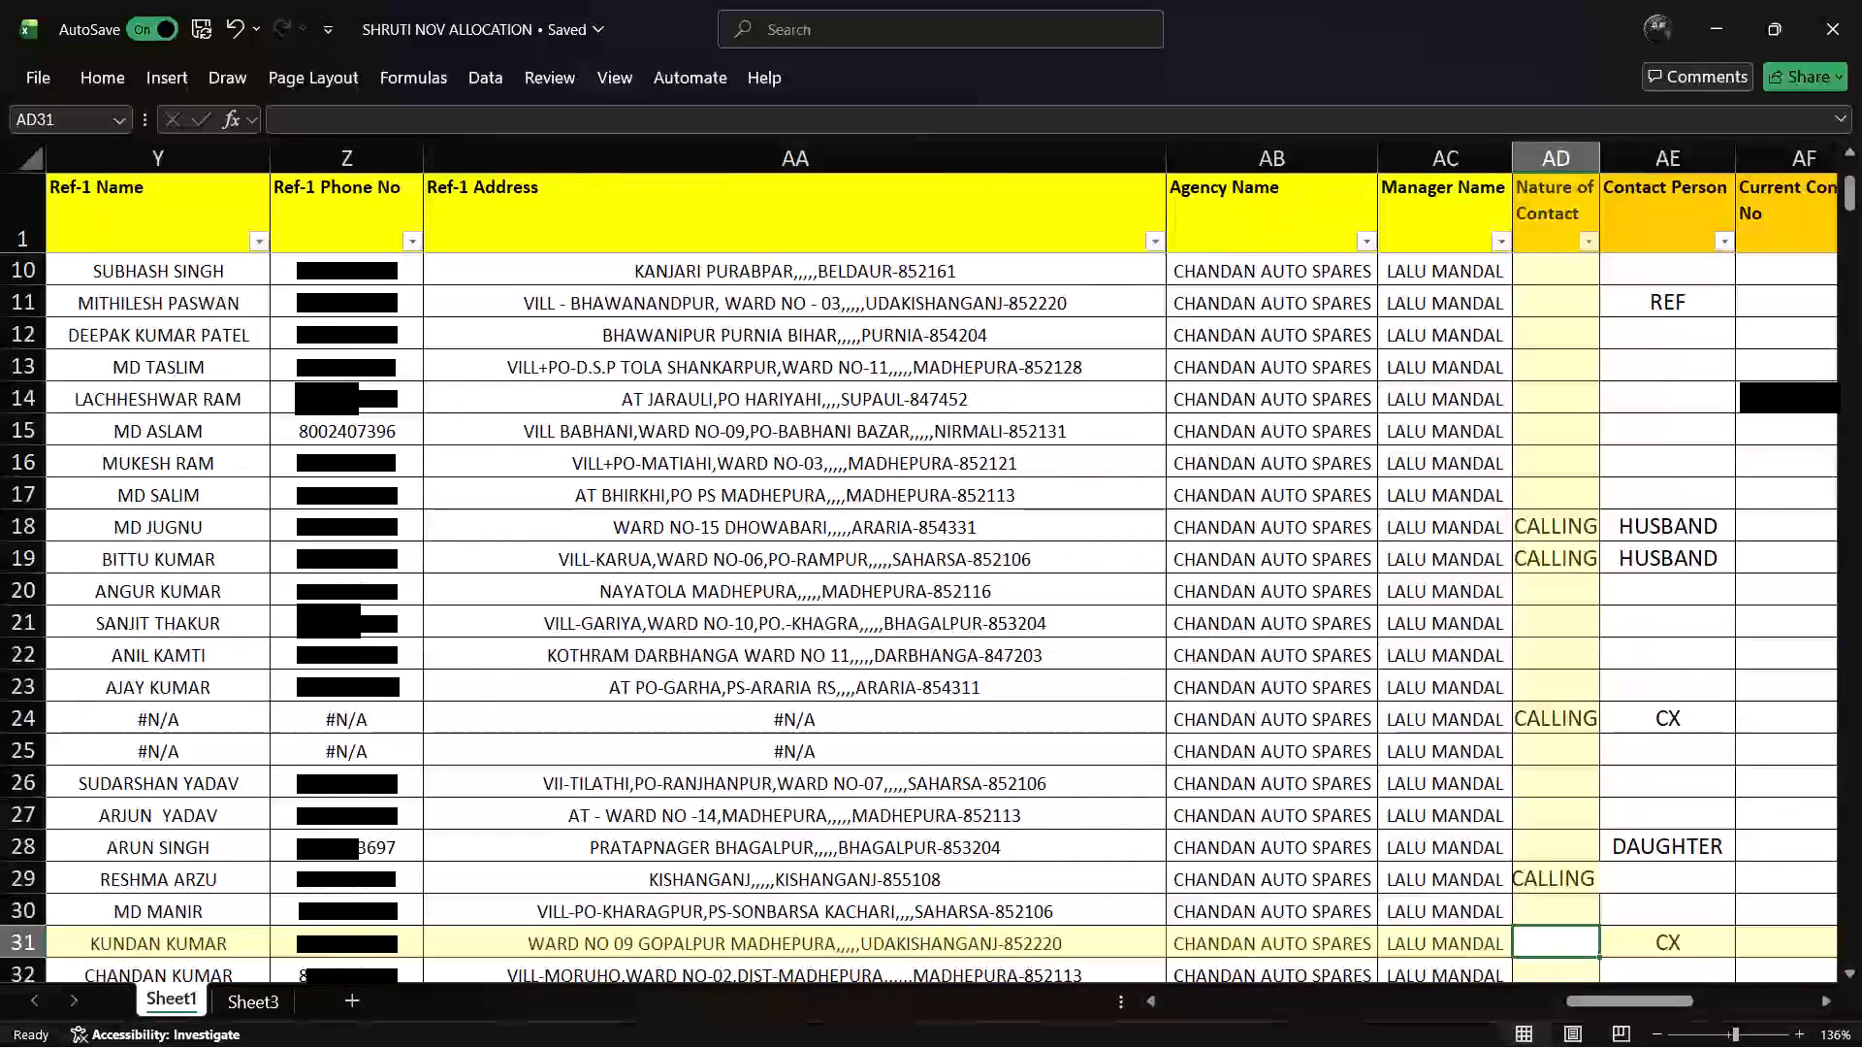
text(CA)
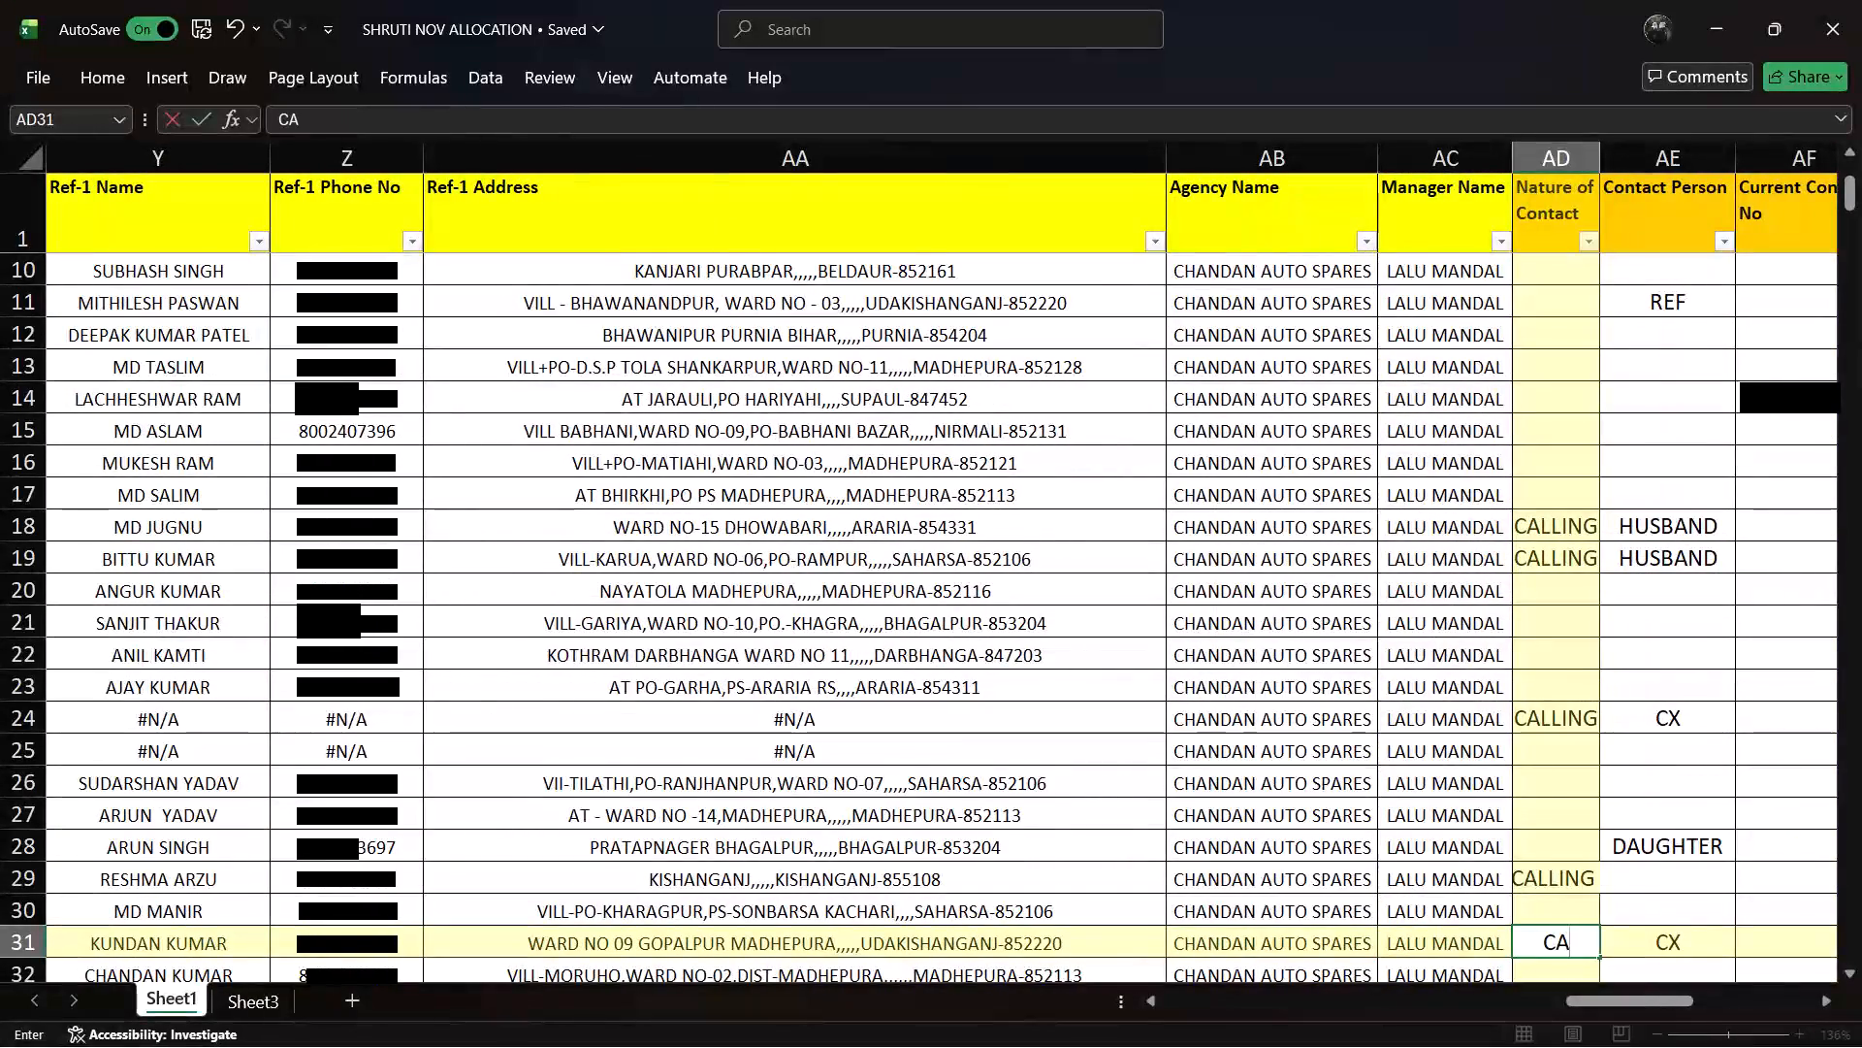
text(LL)
text(ING)
key(Right)
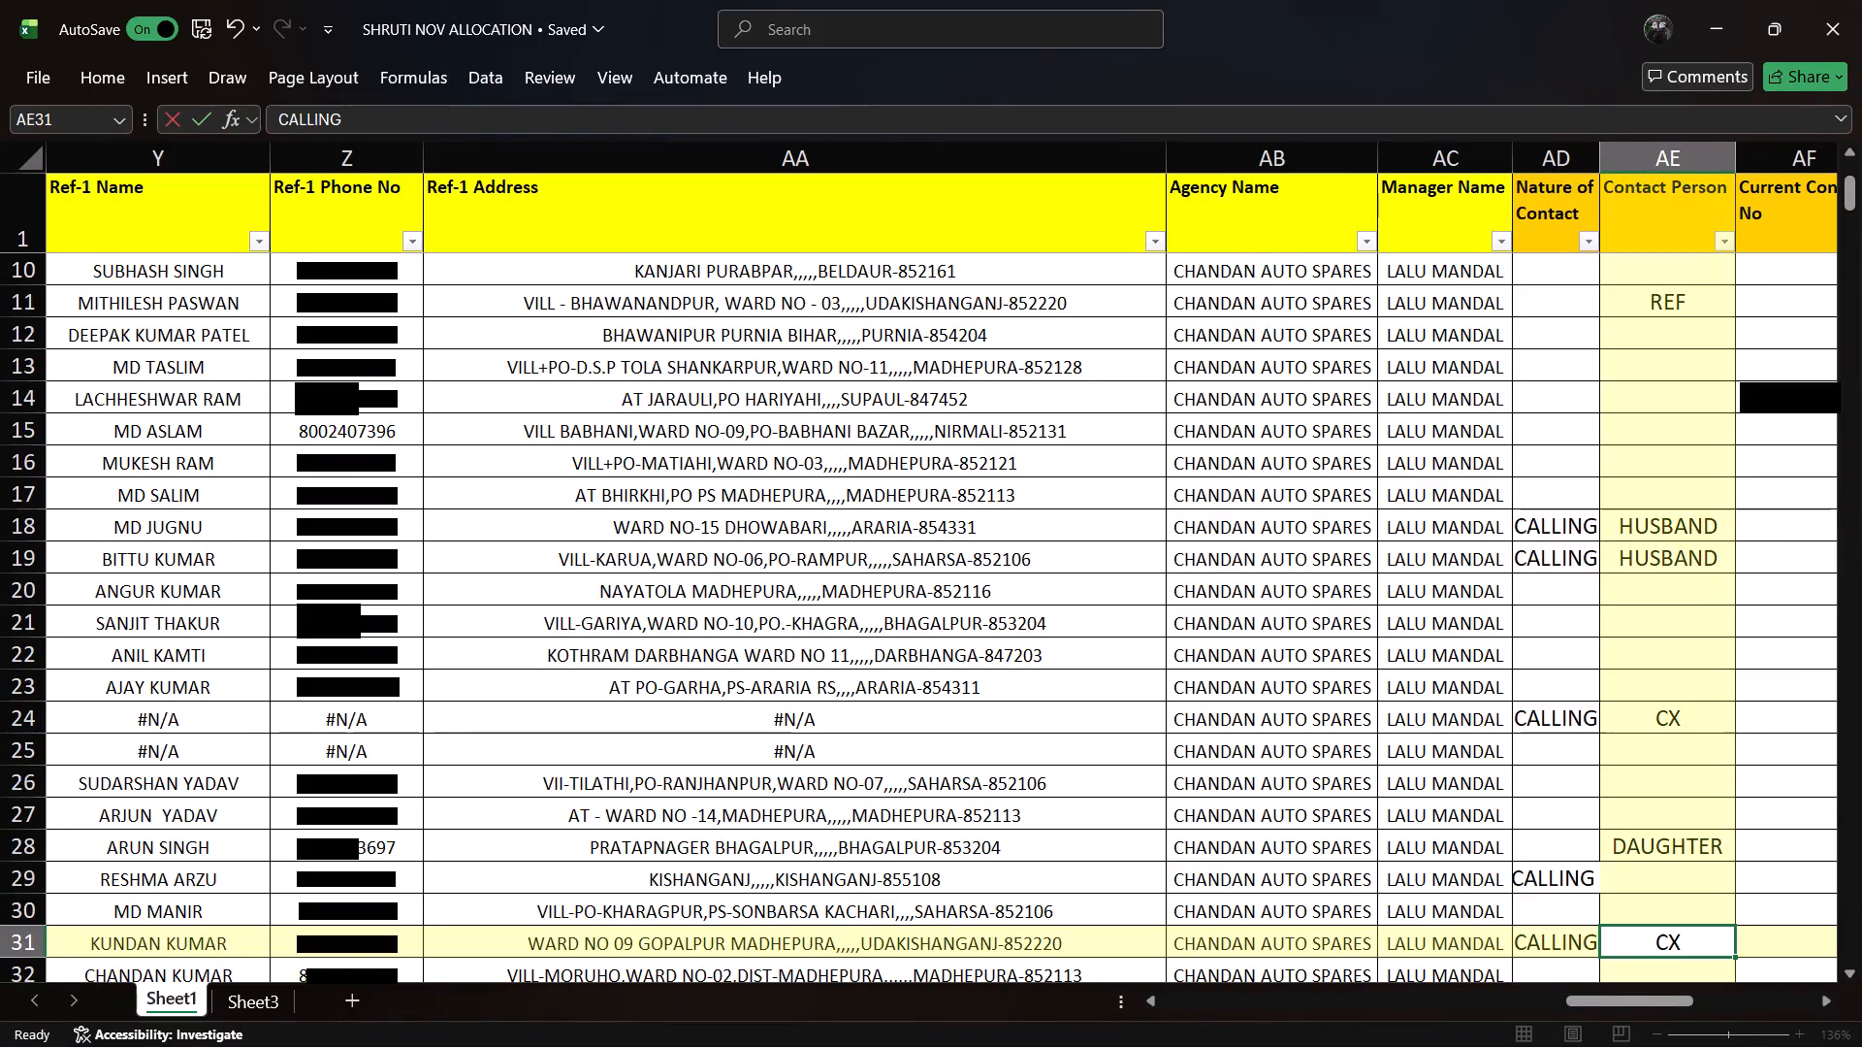
key(ctrl+s)
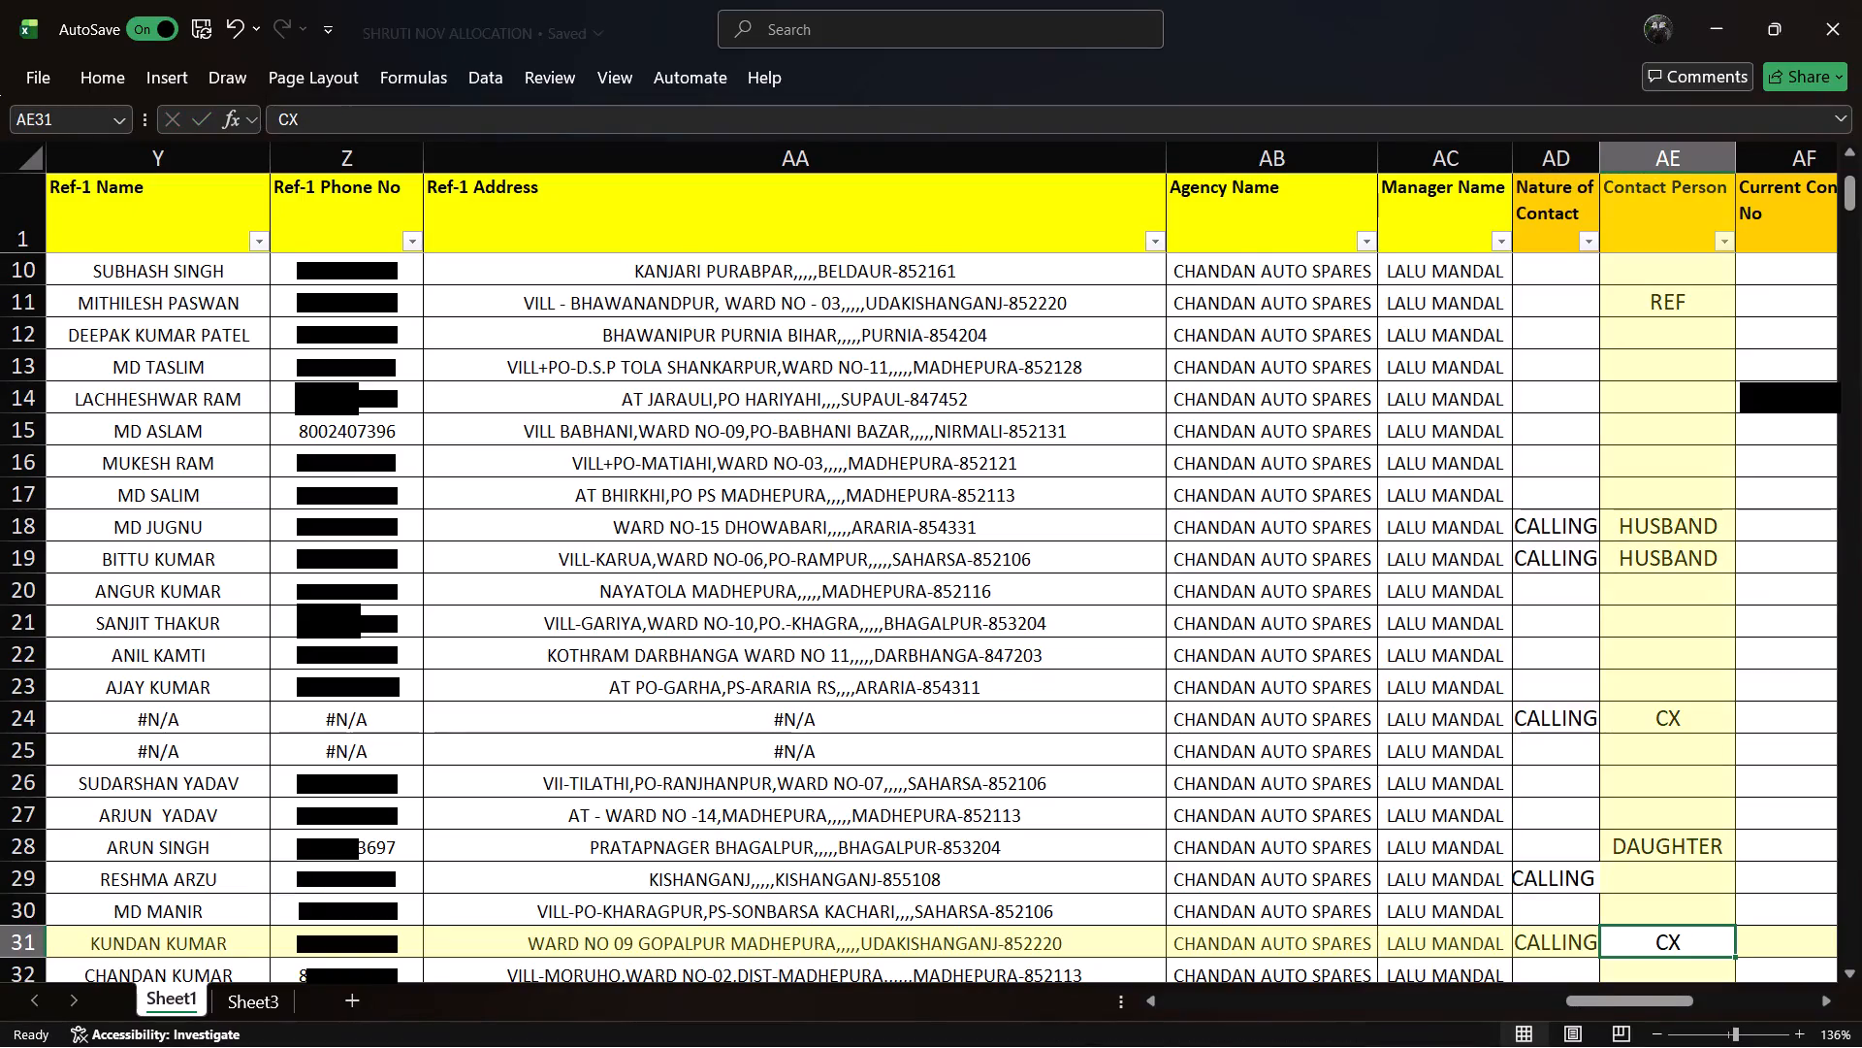
Go to the start of the row 32 record to check its loan number and customer name.
key(Down)
key(Left)
key(Left)
key(Left)
key(Left)
key(Left)
key(Left)
key(Left)
key(Left)
key(Left)
key(Left)
key(Left)
key(Left)
key(Left)
key(Left)
key(Left)
key(Left)
key(Left)
key(Left)
key(Left)
key(Left)
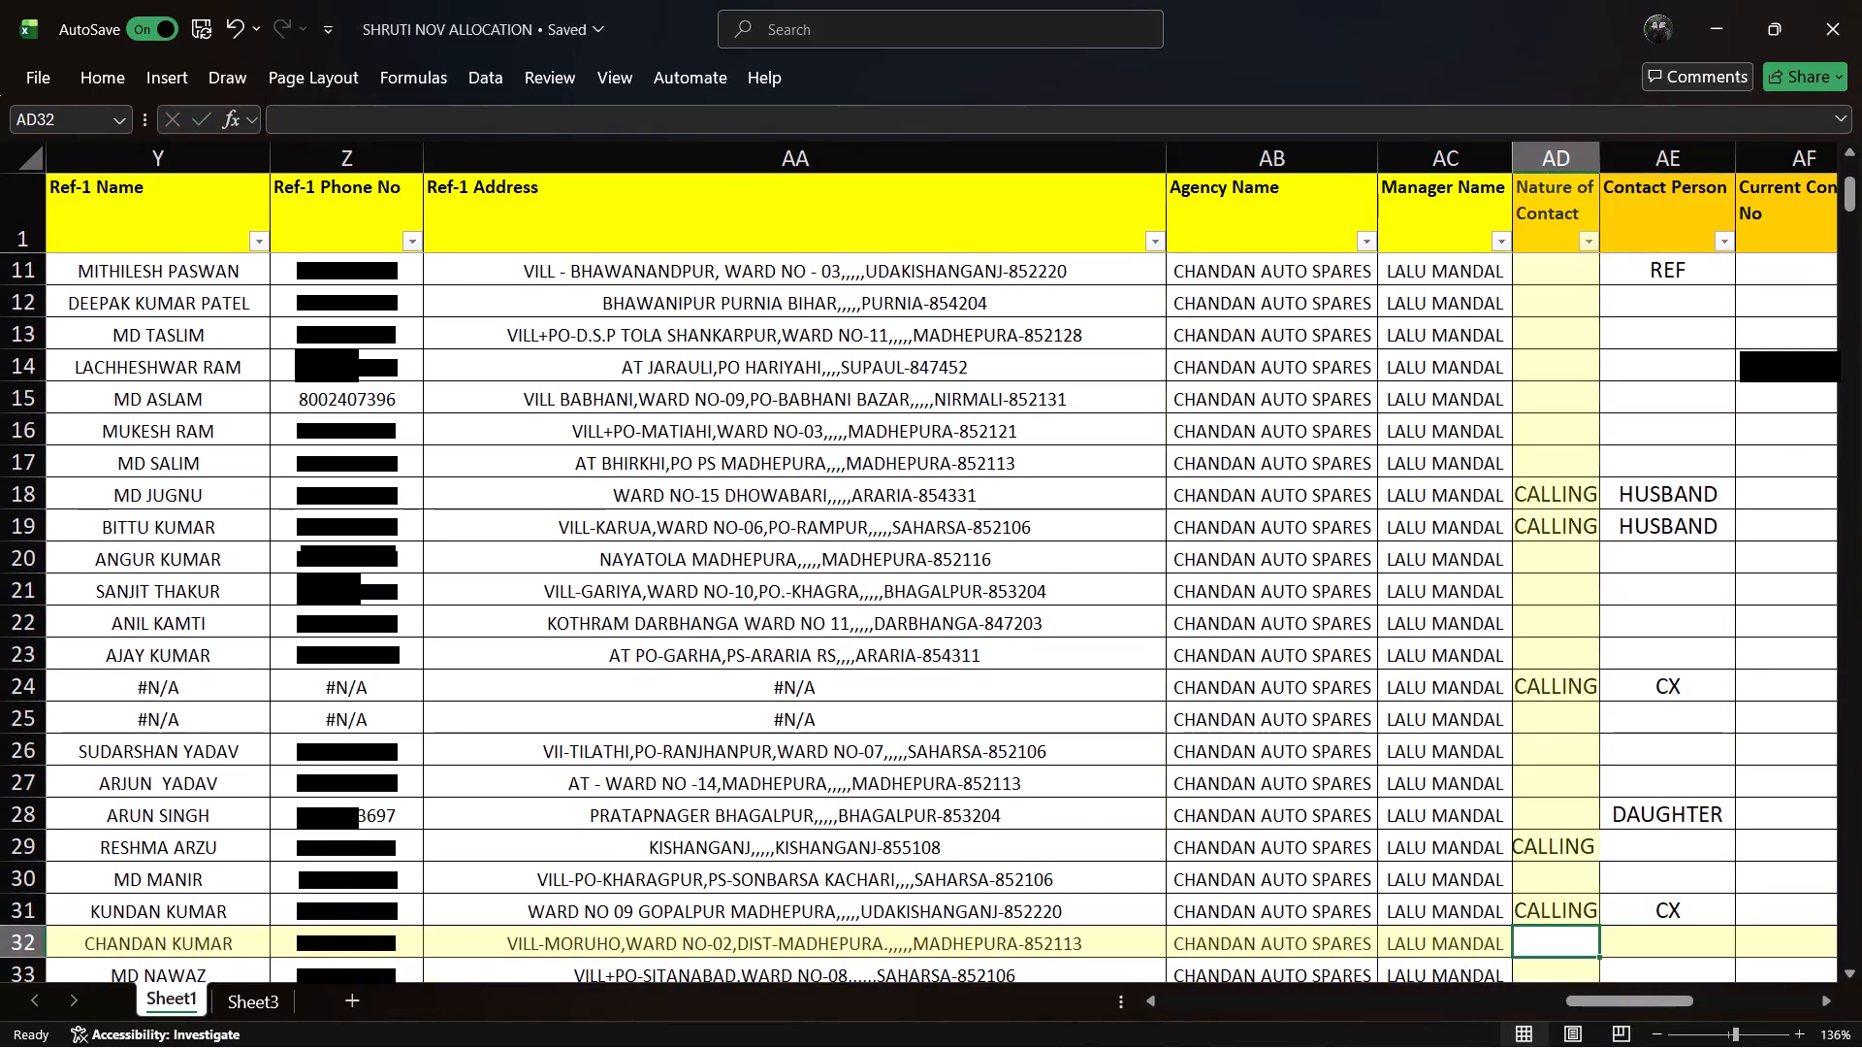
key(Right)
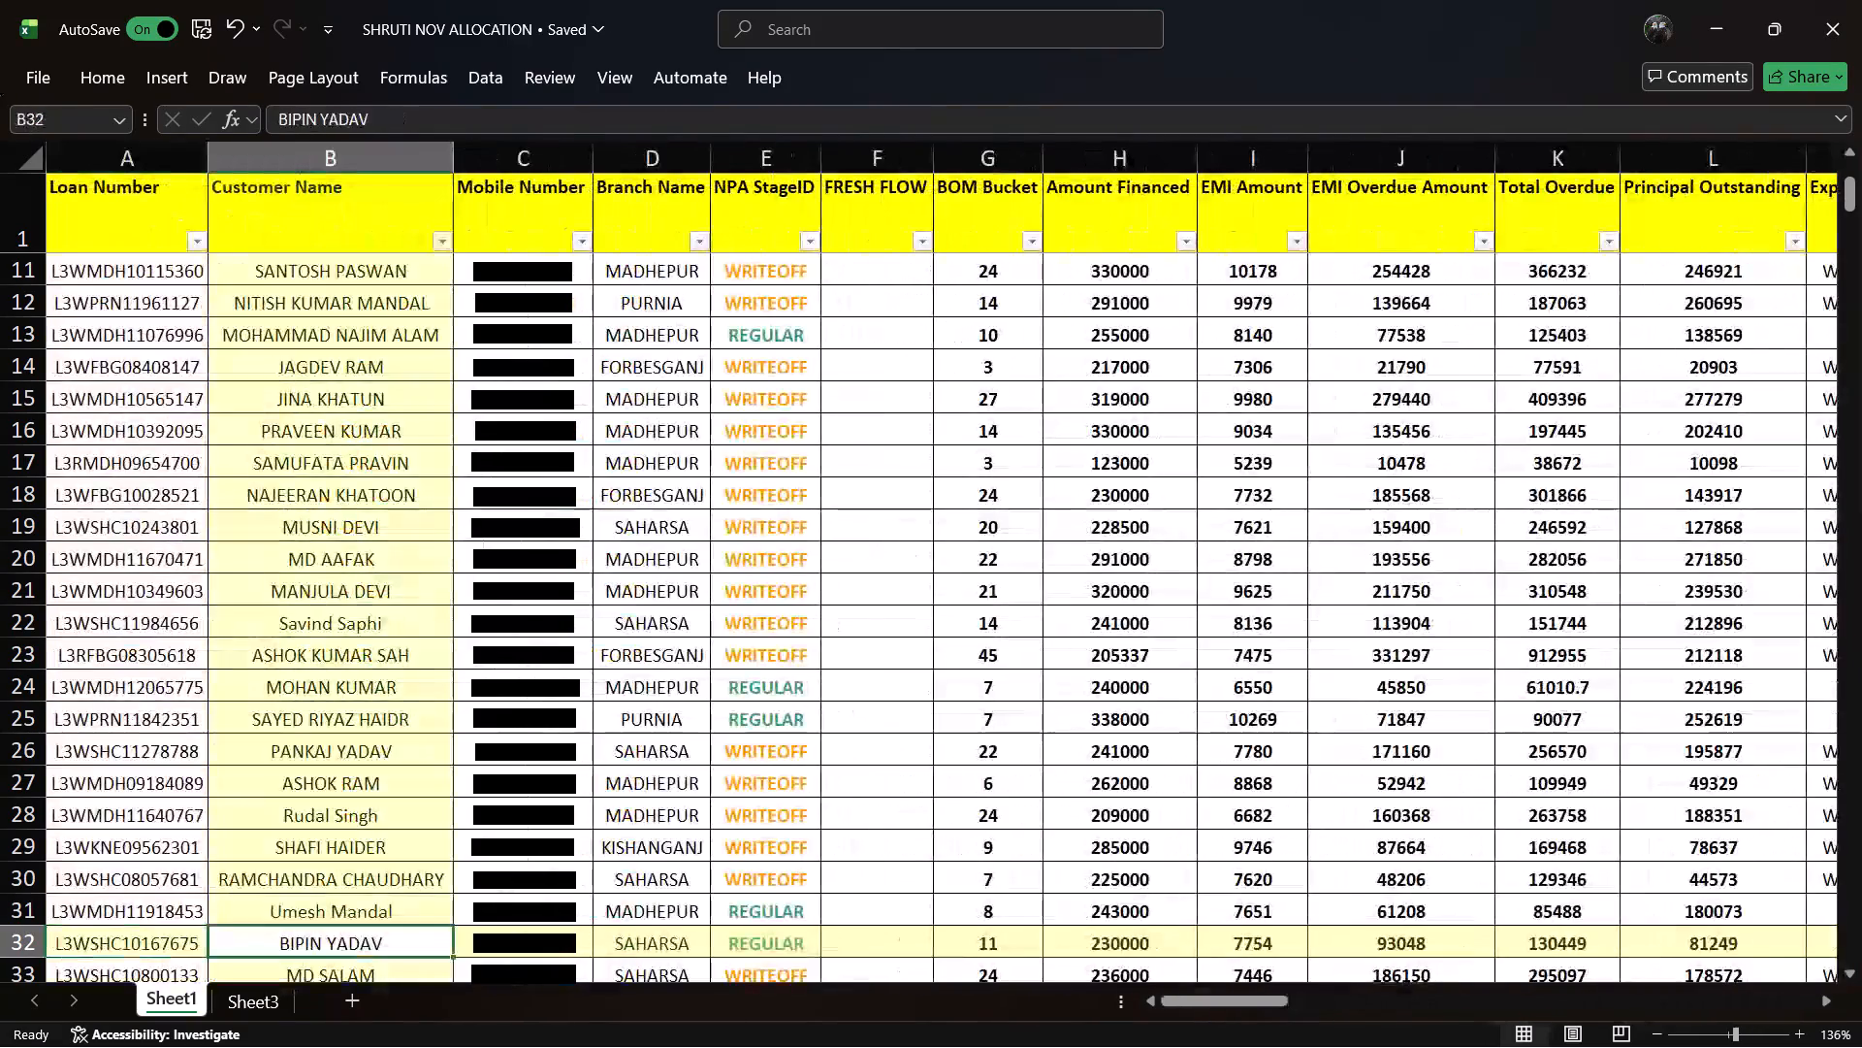
Go to the Mobile Number cell of the row 32 record to check the customer's contact number.
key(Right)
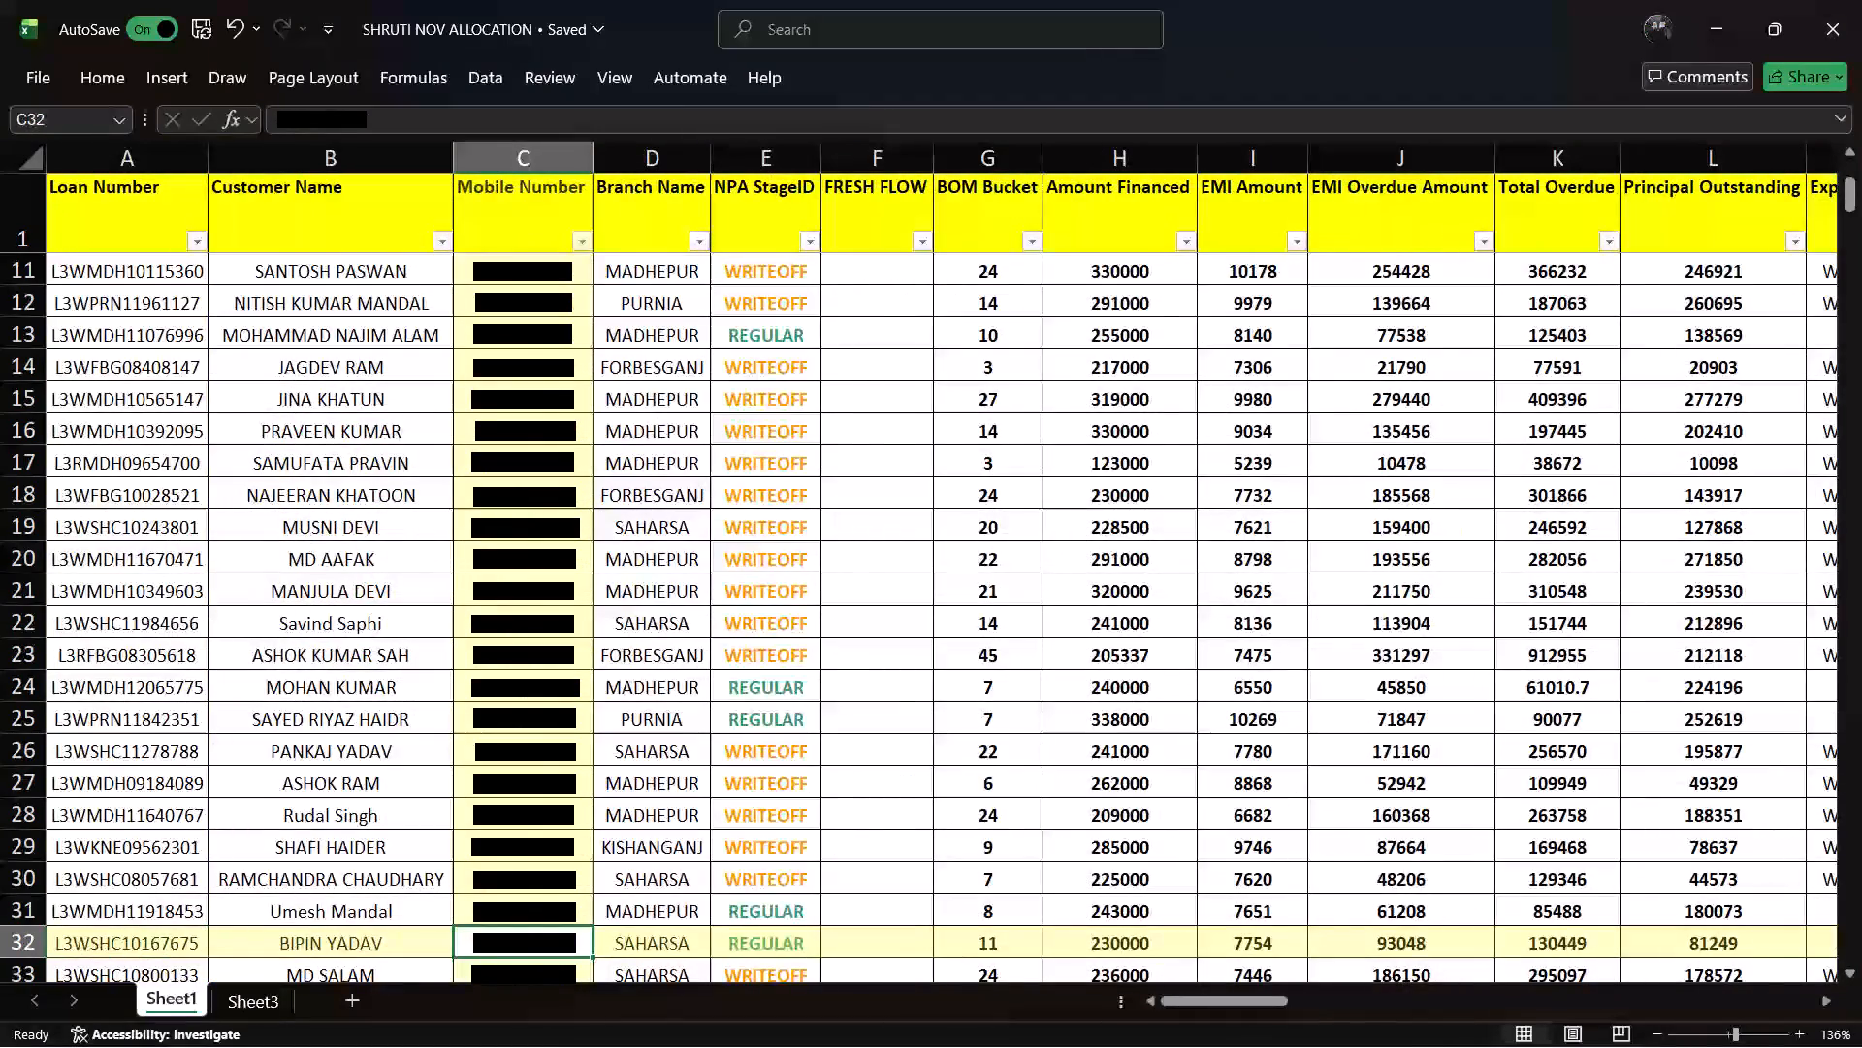
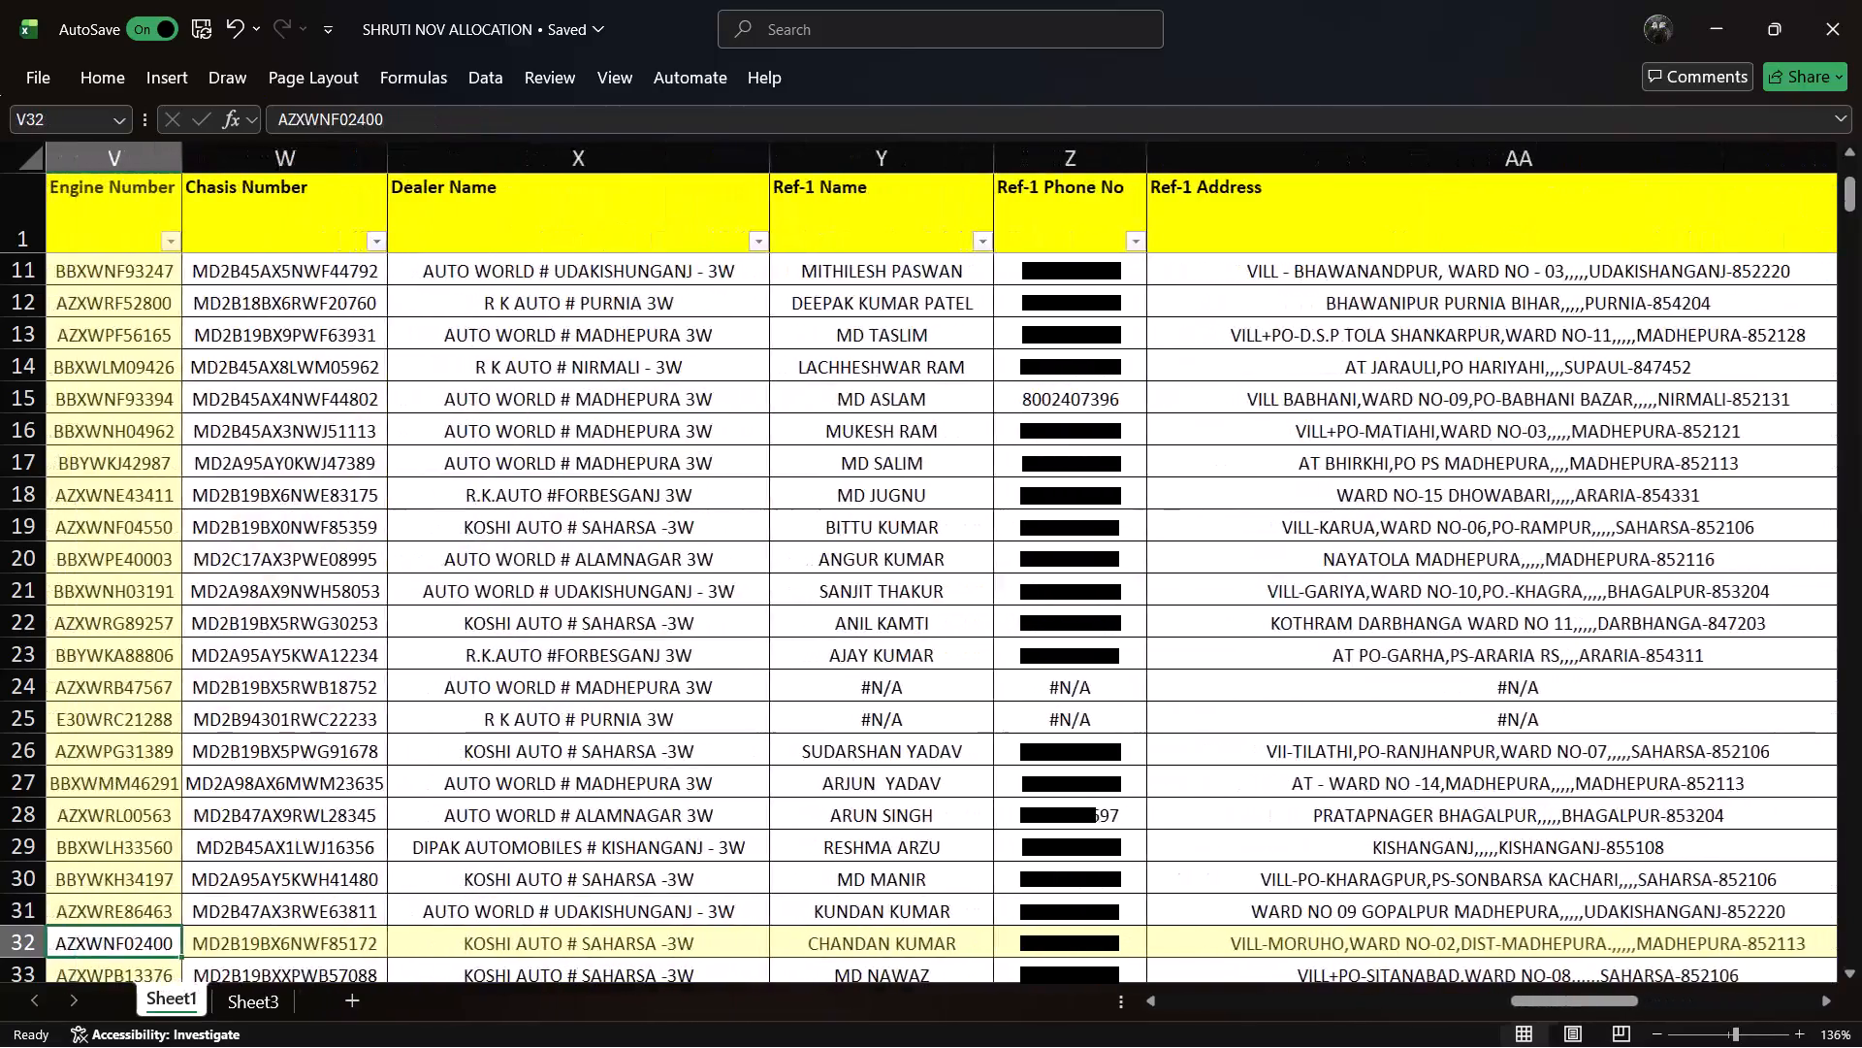
Examine the row 32 record across its customer, branch, overdue amount, vehicle and reference contact details, through to the Agency Name.
key(Right)
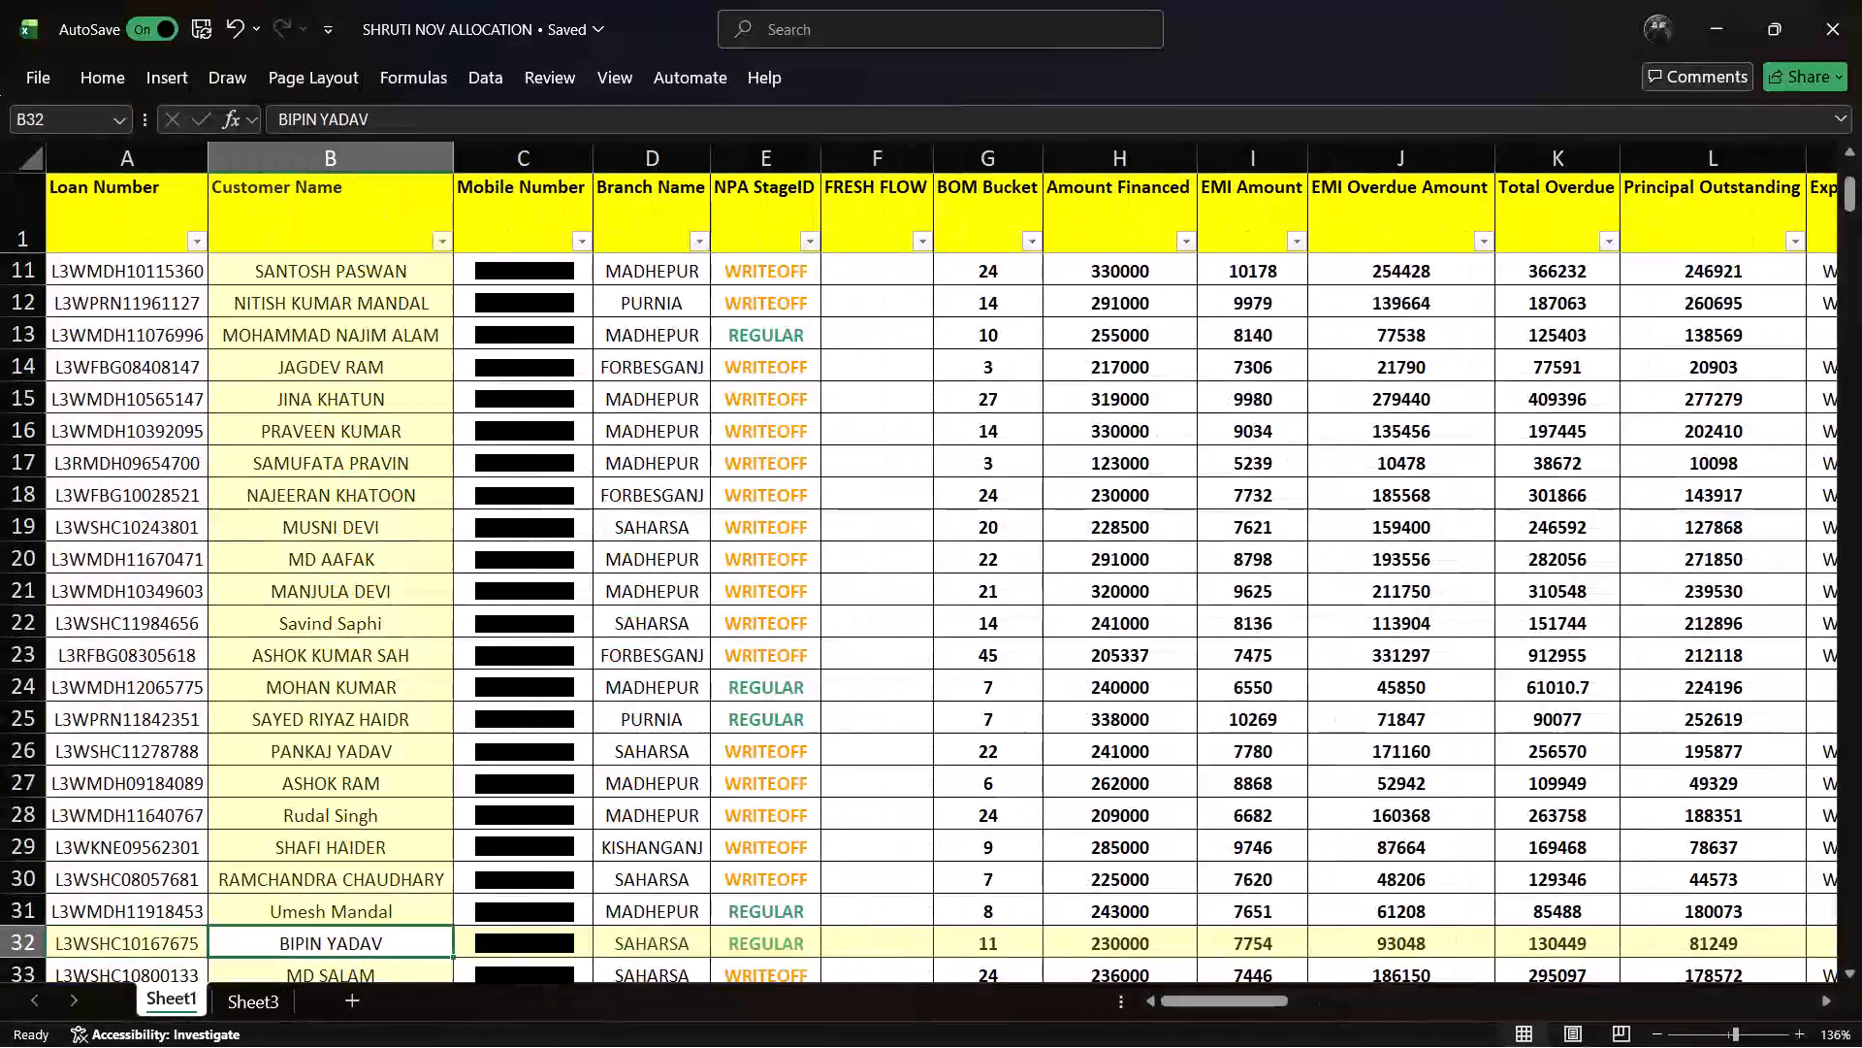
key(Right)
key(Right)
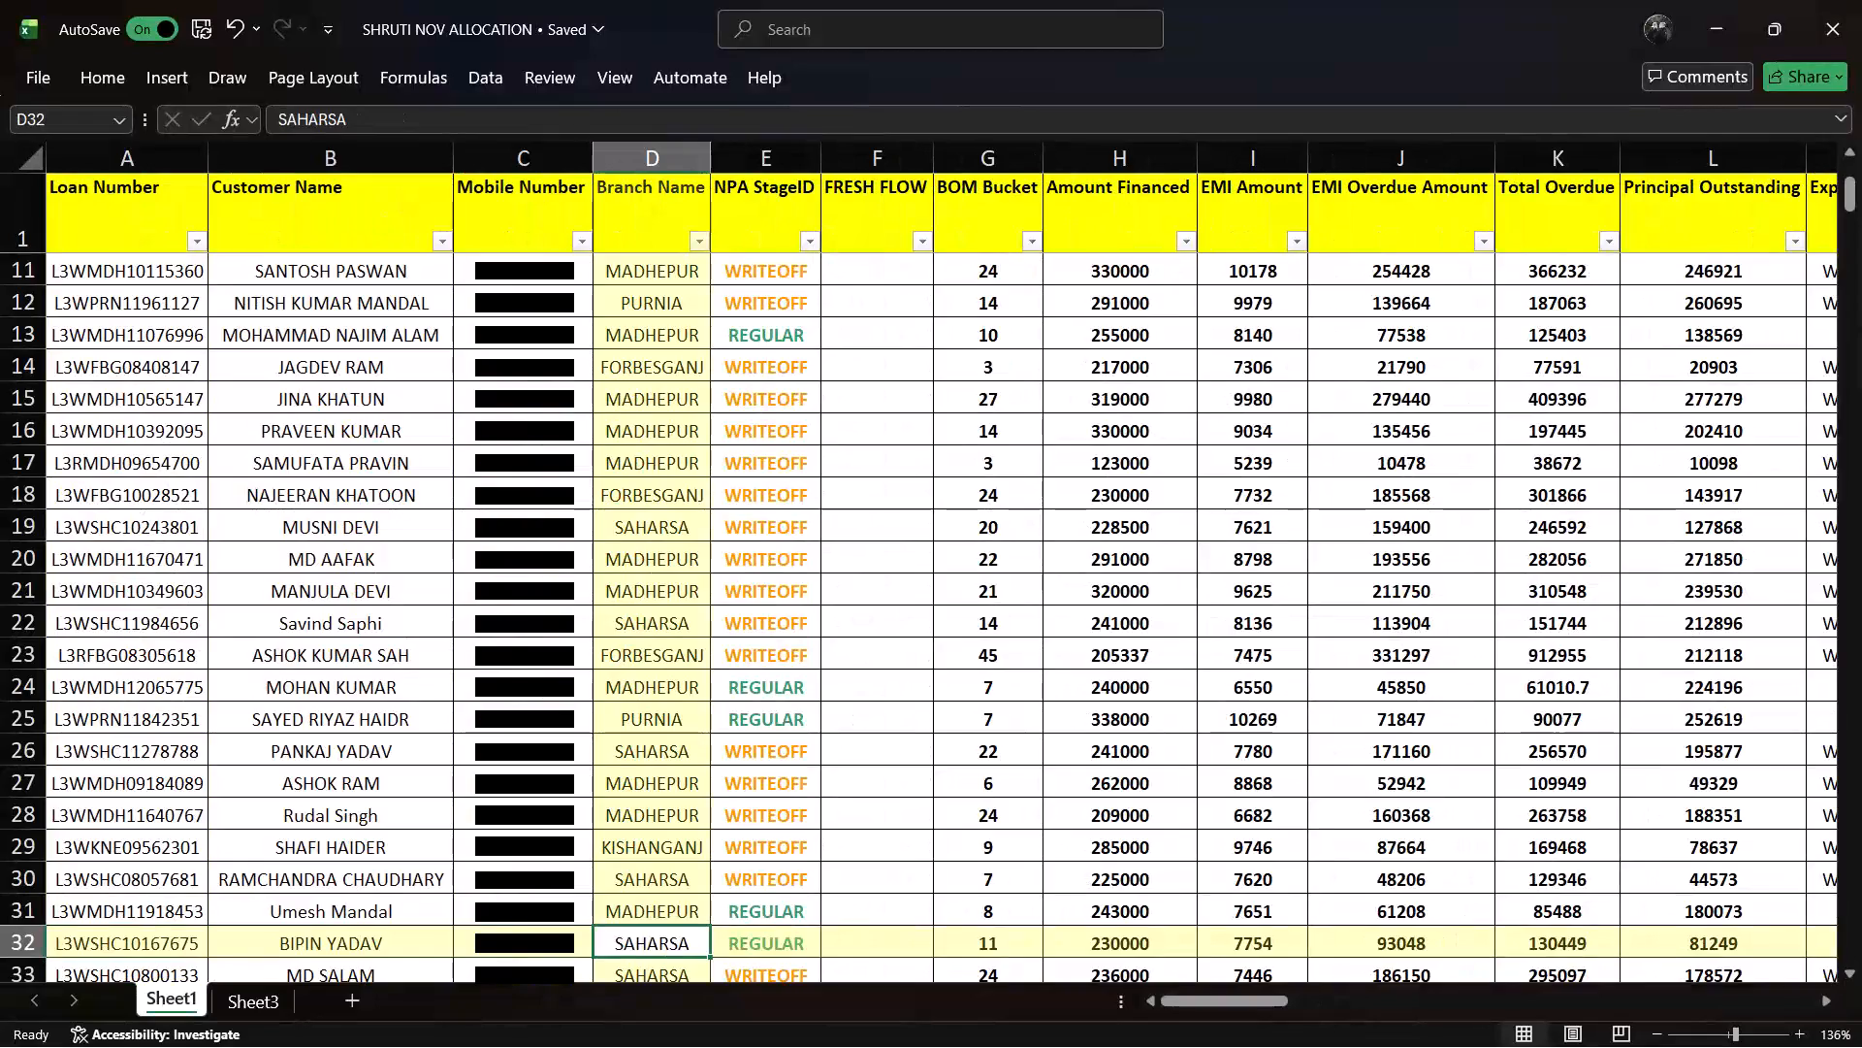
key(Right)
key(Right)
key(Right)
key(Right)
key(Right)
key(Right)
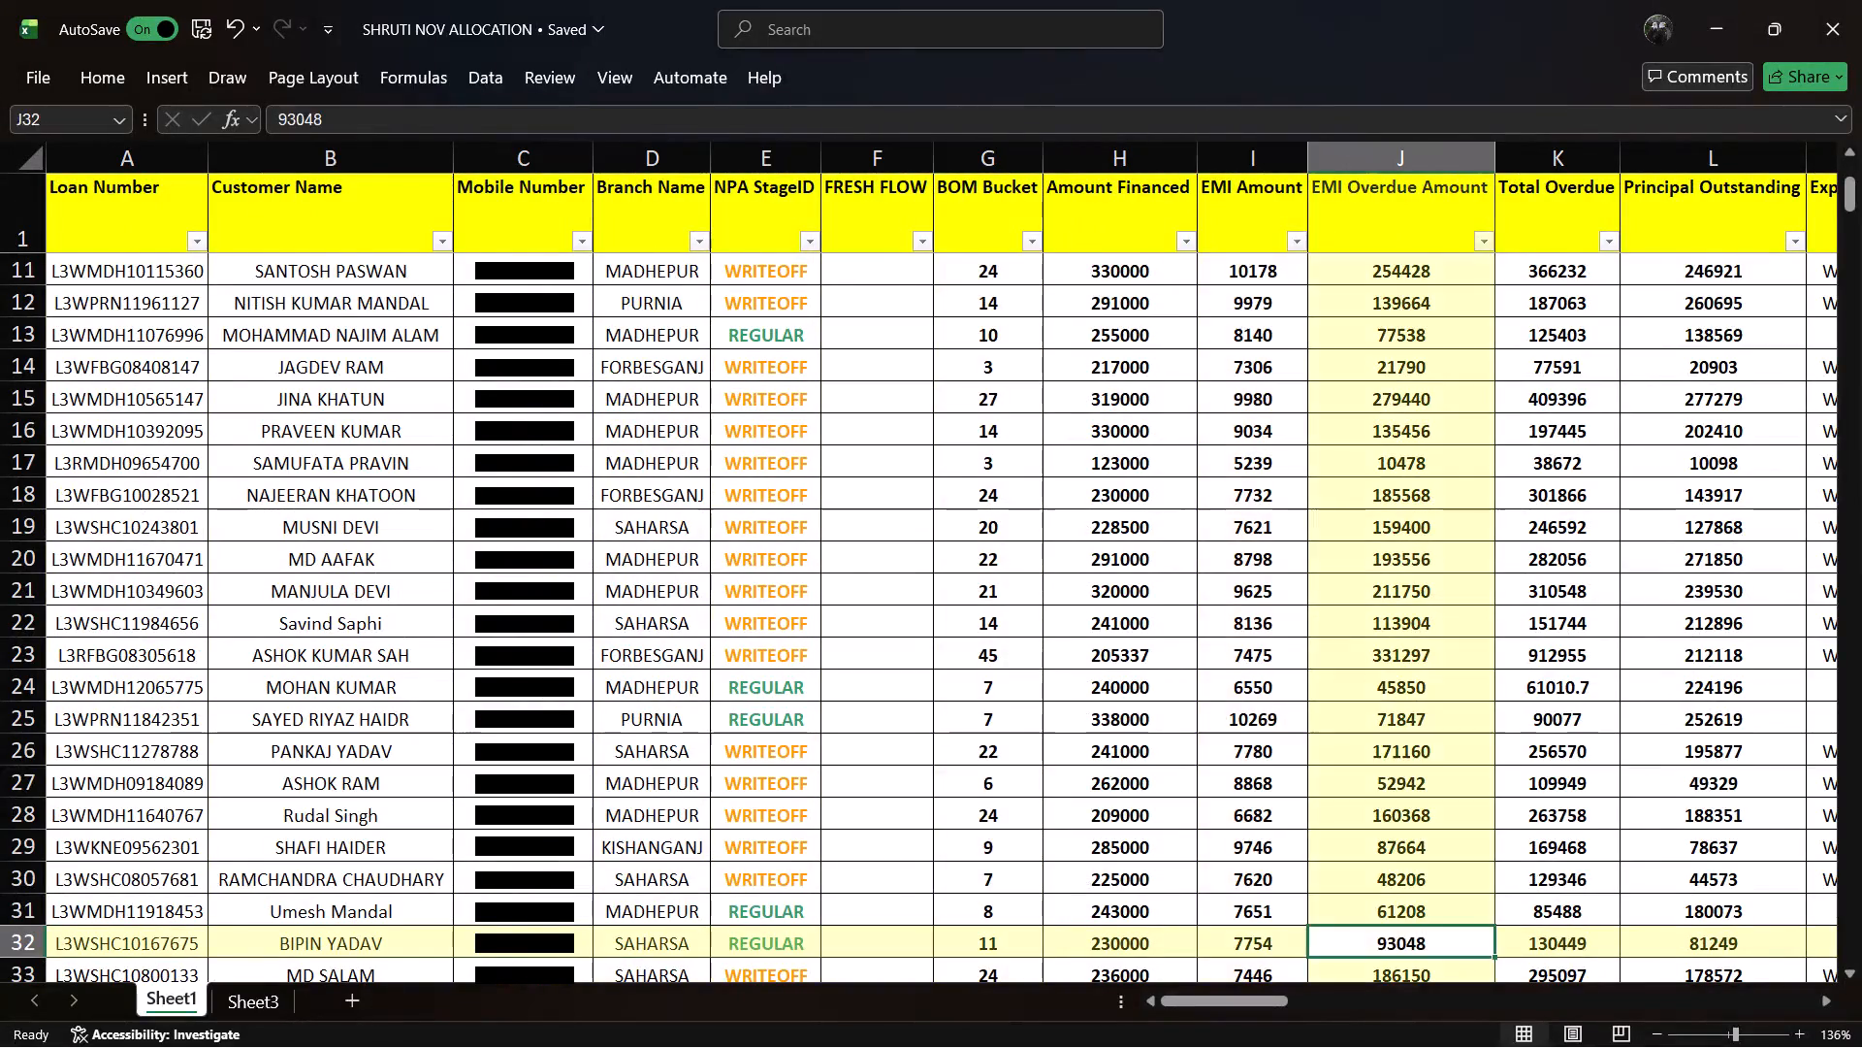
key(Right)
key(Right)
key(Right)
key(Right)
key(Right)
key(Right)
key(Right)
key(Right)
key(Right)
key(Right)
key(Right)
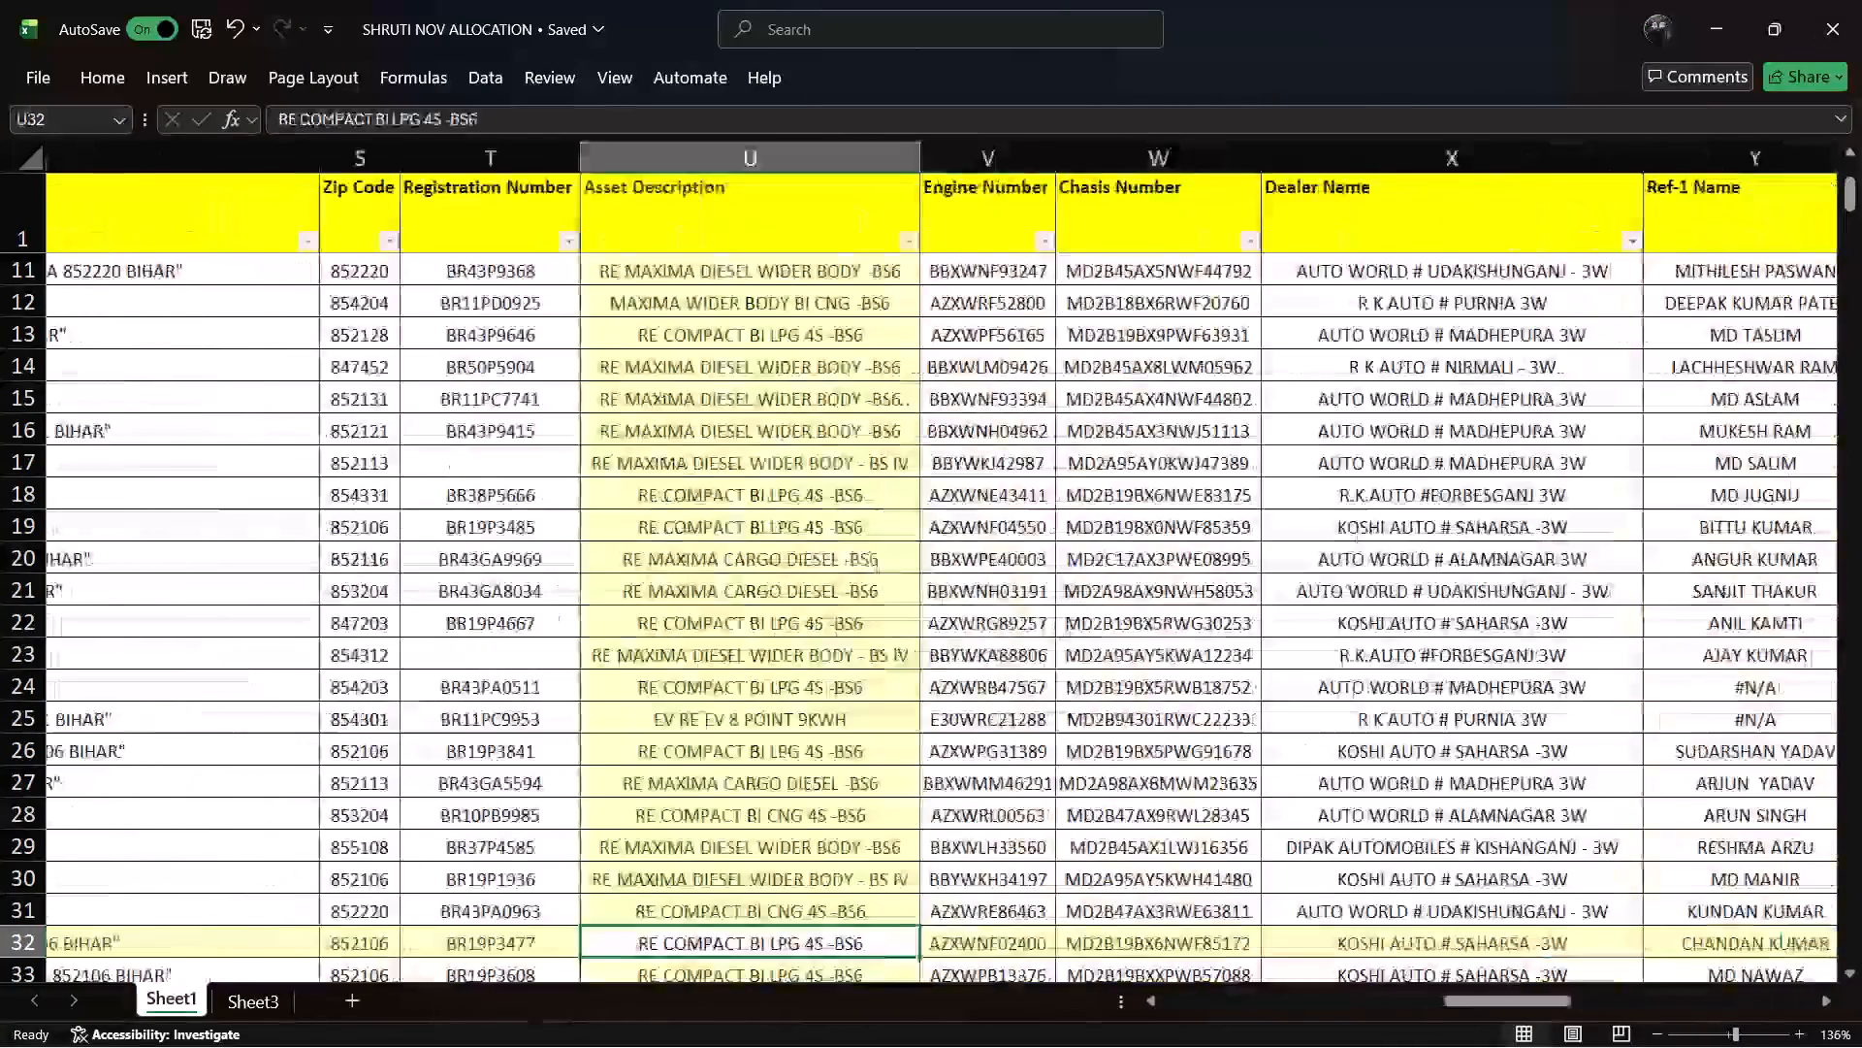
key(Right)
key(Right)
key(Right)
key(Right)
key(Right)
key(Right)
key(Right)
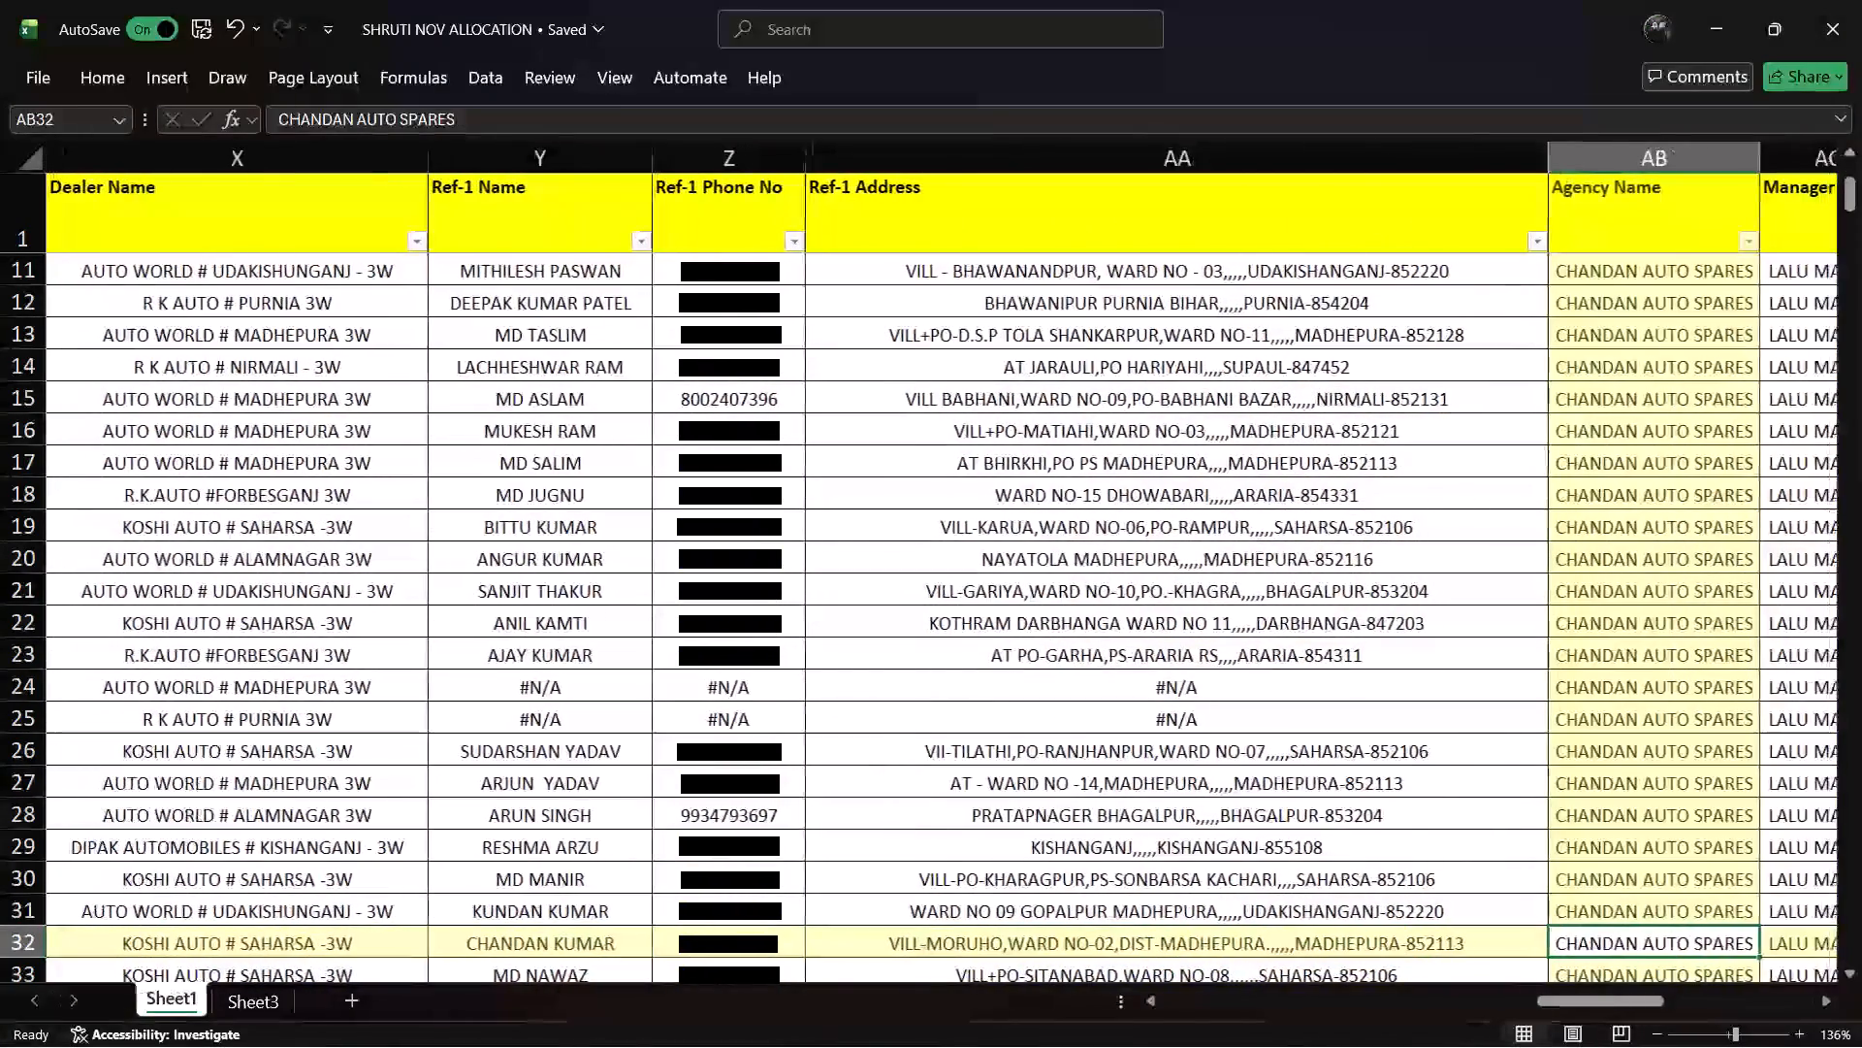
Check the row 32 record's contact columns and return to its loan number, customer name and mobile number.
key(Right)
key(Right)
key(Right)
key(Right)
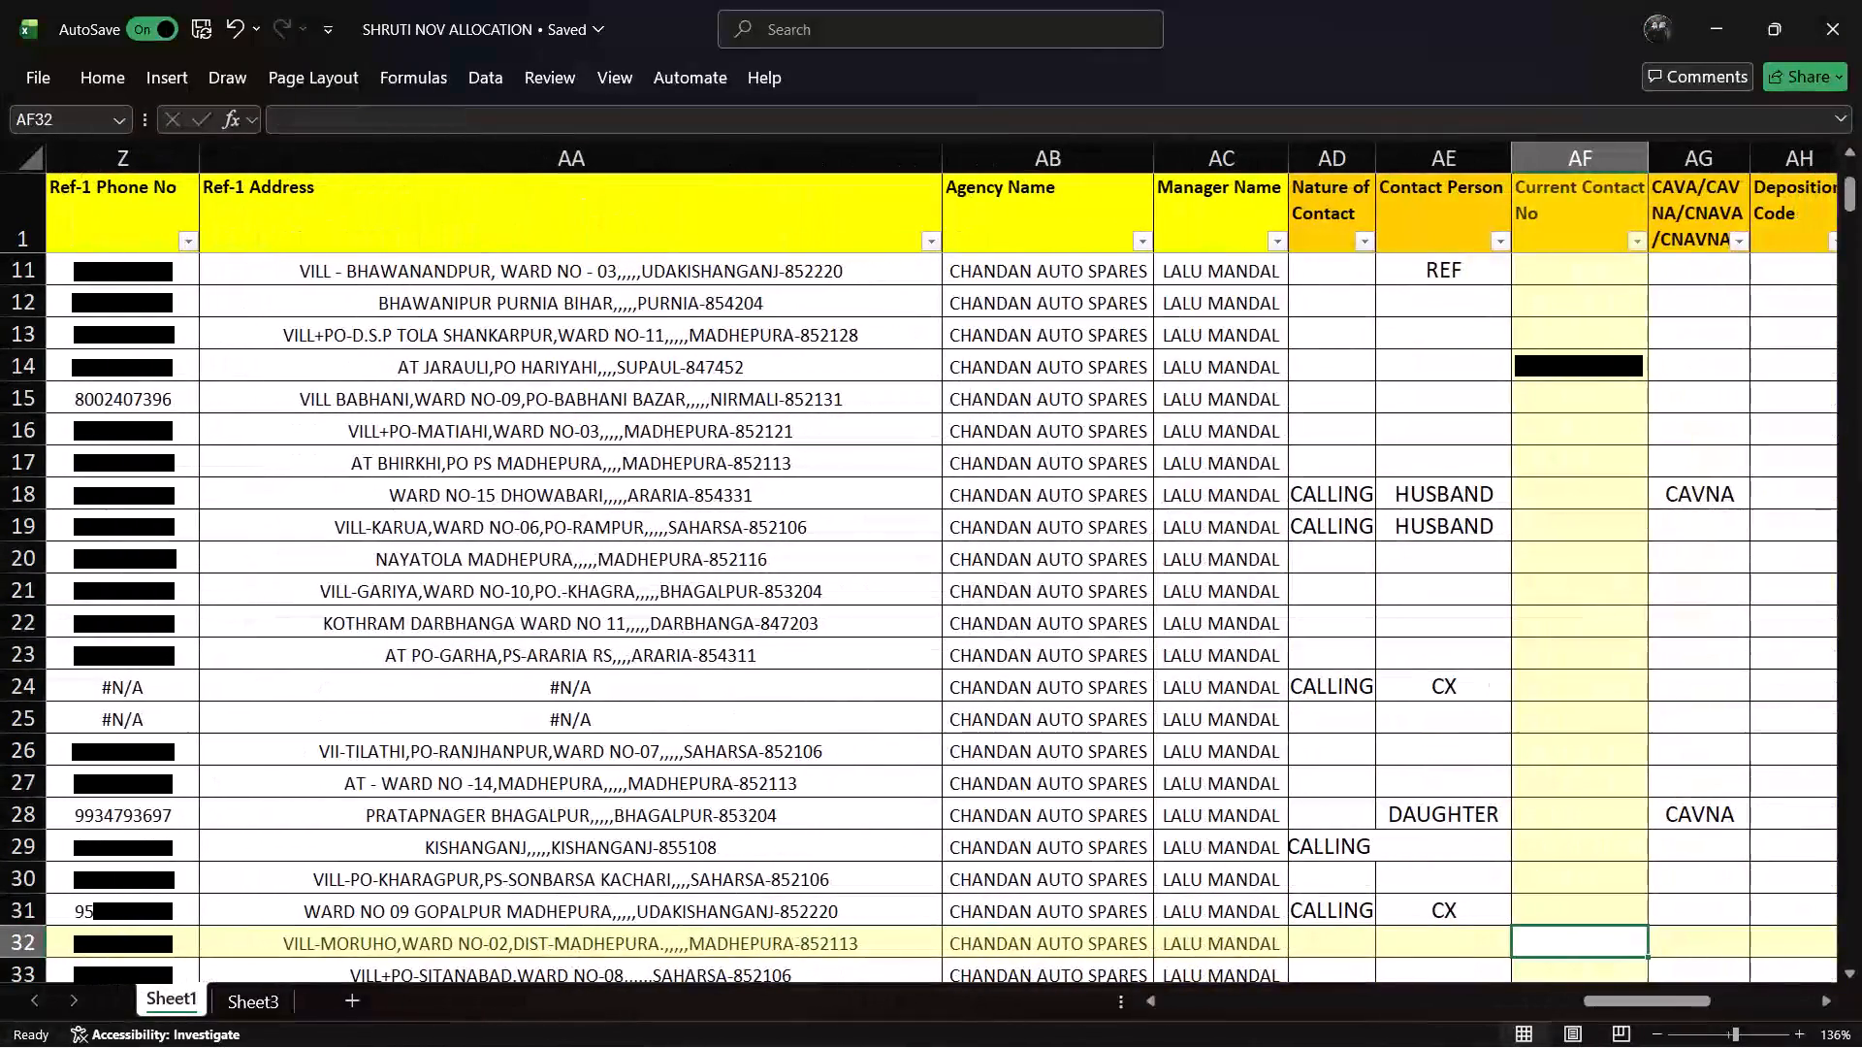
key(Left)
key(Left)
key(Left)
key(Left)
key(Left)
key(Left)
key(Left)
key(Left)
key(Left)
key(Left)
key(Left)
key(Left)
key(Left)
key(Left)
key(Left)
key(Left)
key(Left)
key(Left)
key(Left)
key(Left)
key(Left)
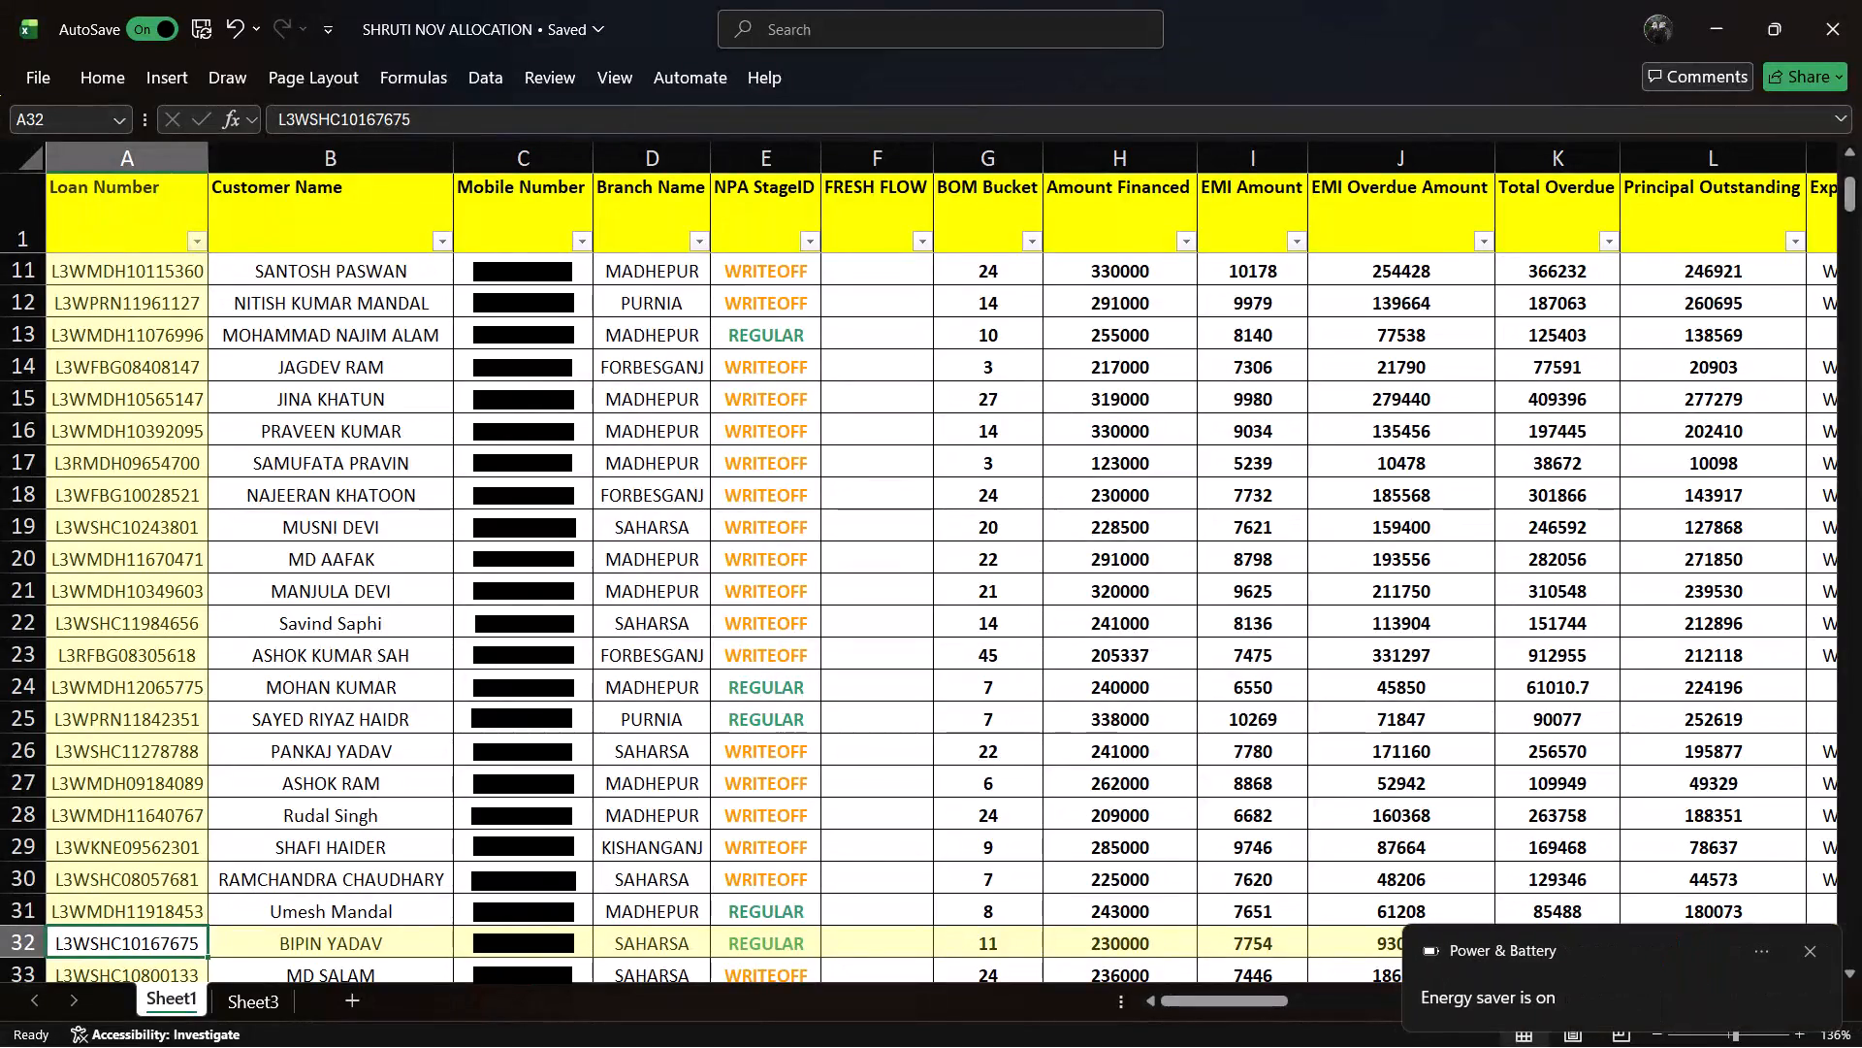
Examine the row 32 record's residence address, vehicle, dealer and reference details through to its contact and PTP columns.
key(Right)
key(Right)
key(Right)
key(Right)
key(Right)
key(Right)
key(Right)
key(Right)
key(Right)
key(Right)
key(Right)
key(Right)
key(Right)
key(Right)
key(Right)
key(Right)
key(Right)
key(Right)
key(Right)
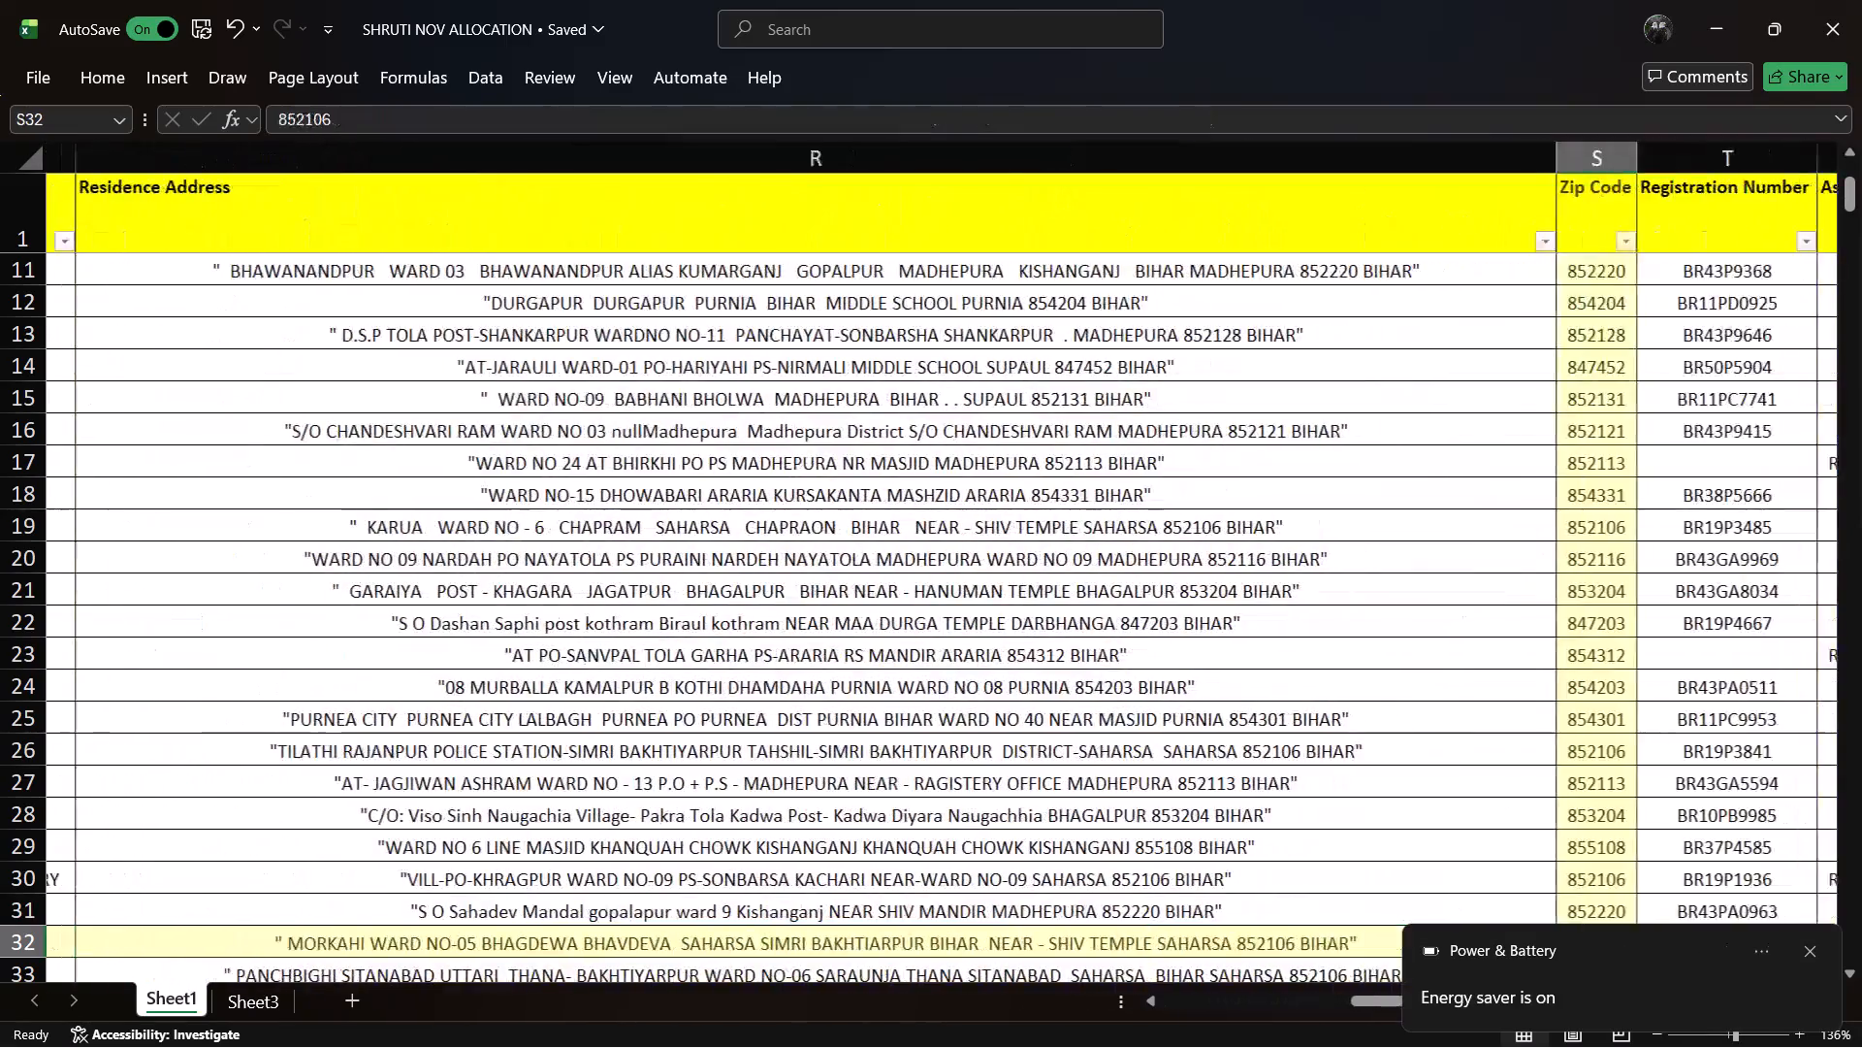
key(Right)
key(Right)
key(Right)
key(Right)
key(Right)
key(Right)
key(Right)
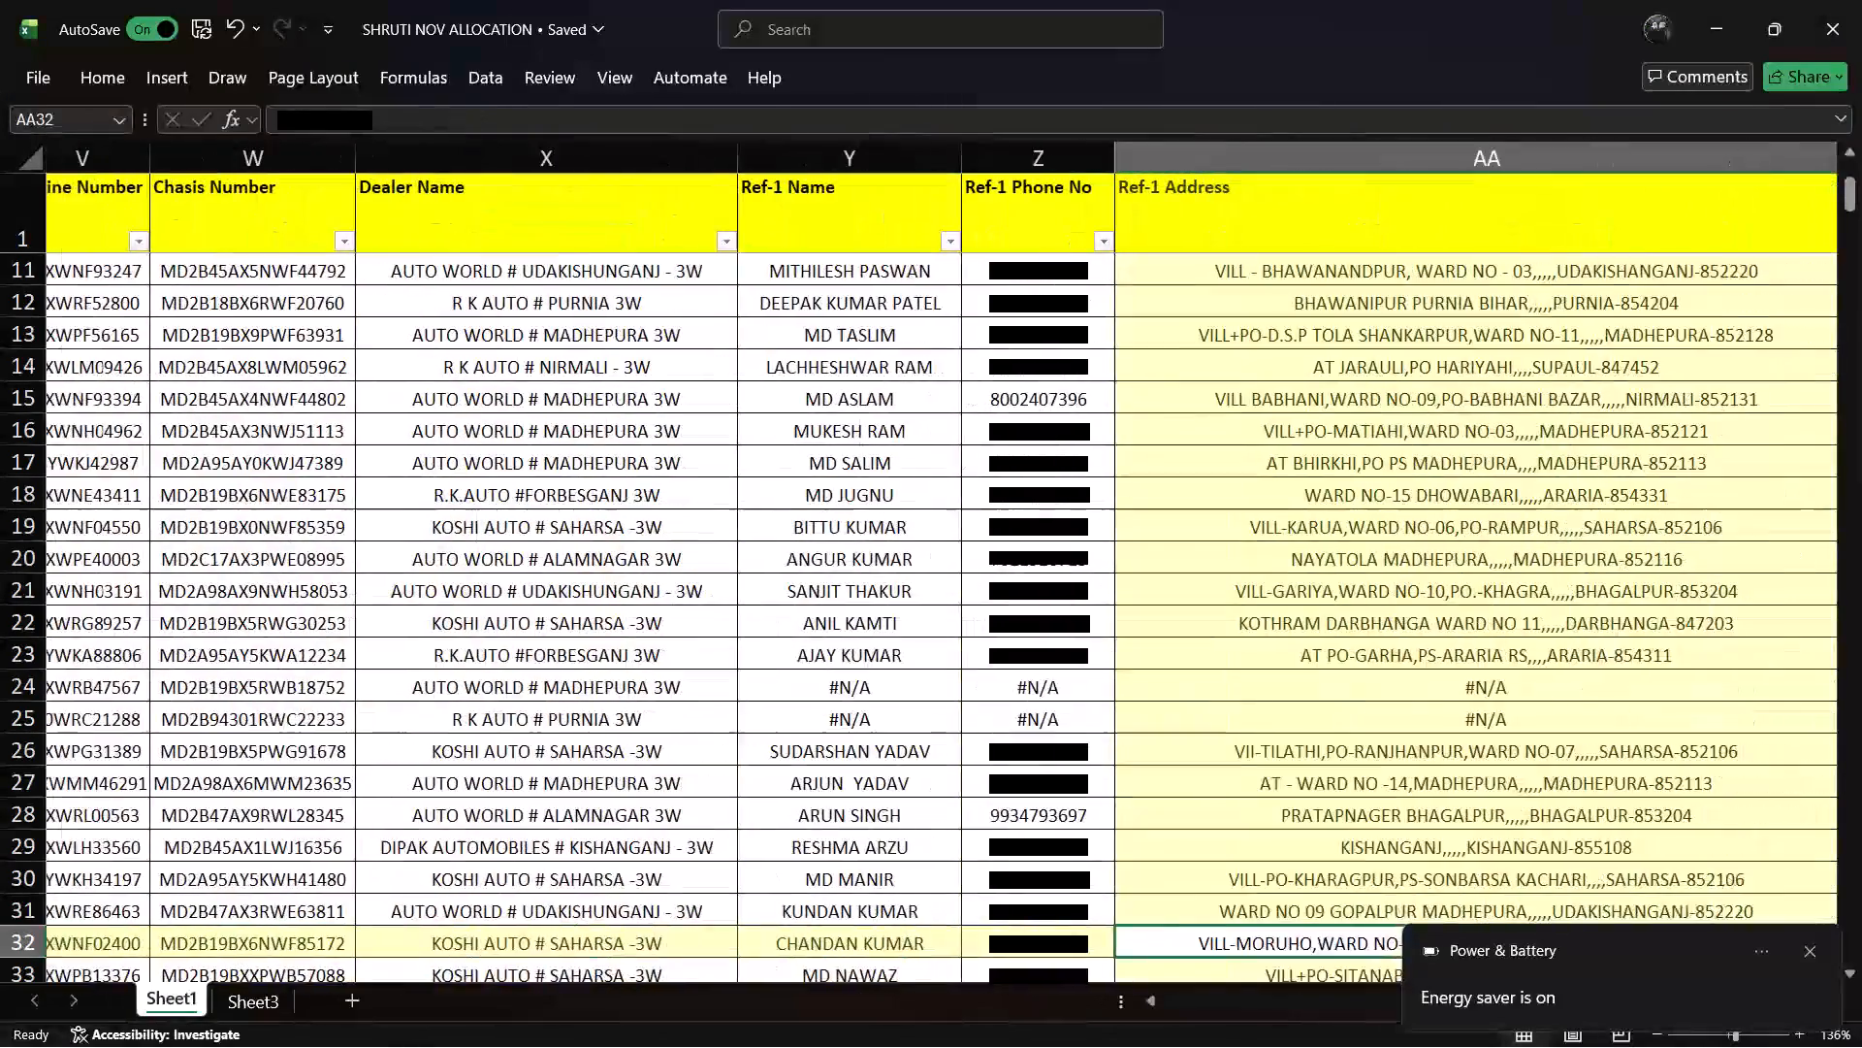
key(Right)
key(Right)
key(Right)
key(Right)
key(Right)
key(Right)
key(Right)
key(Right)
key(Right)
key(Right)
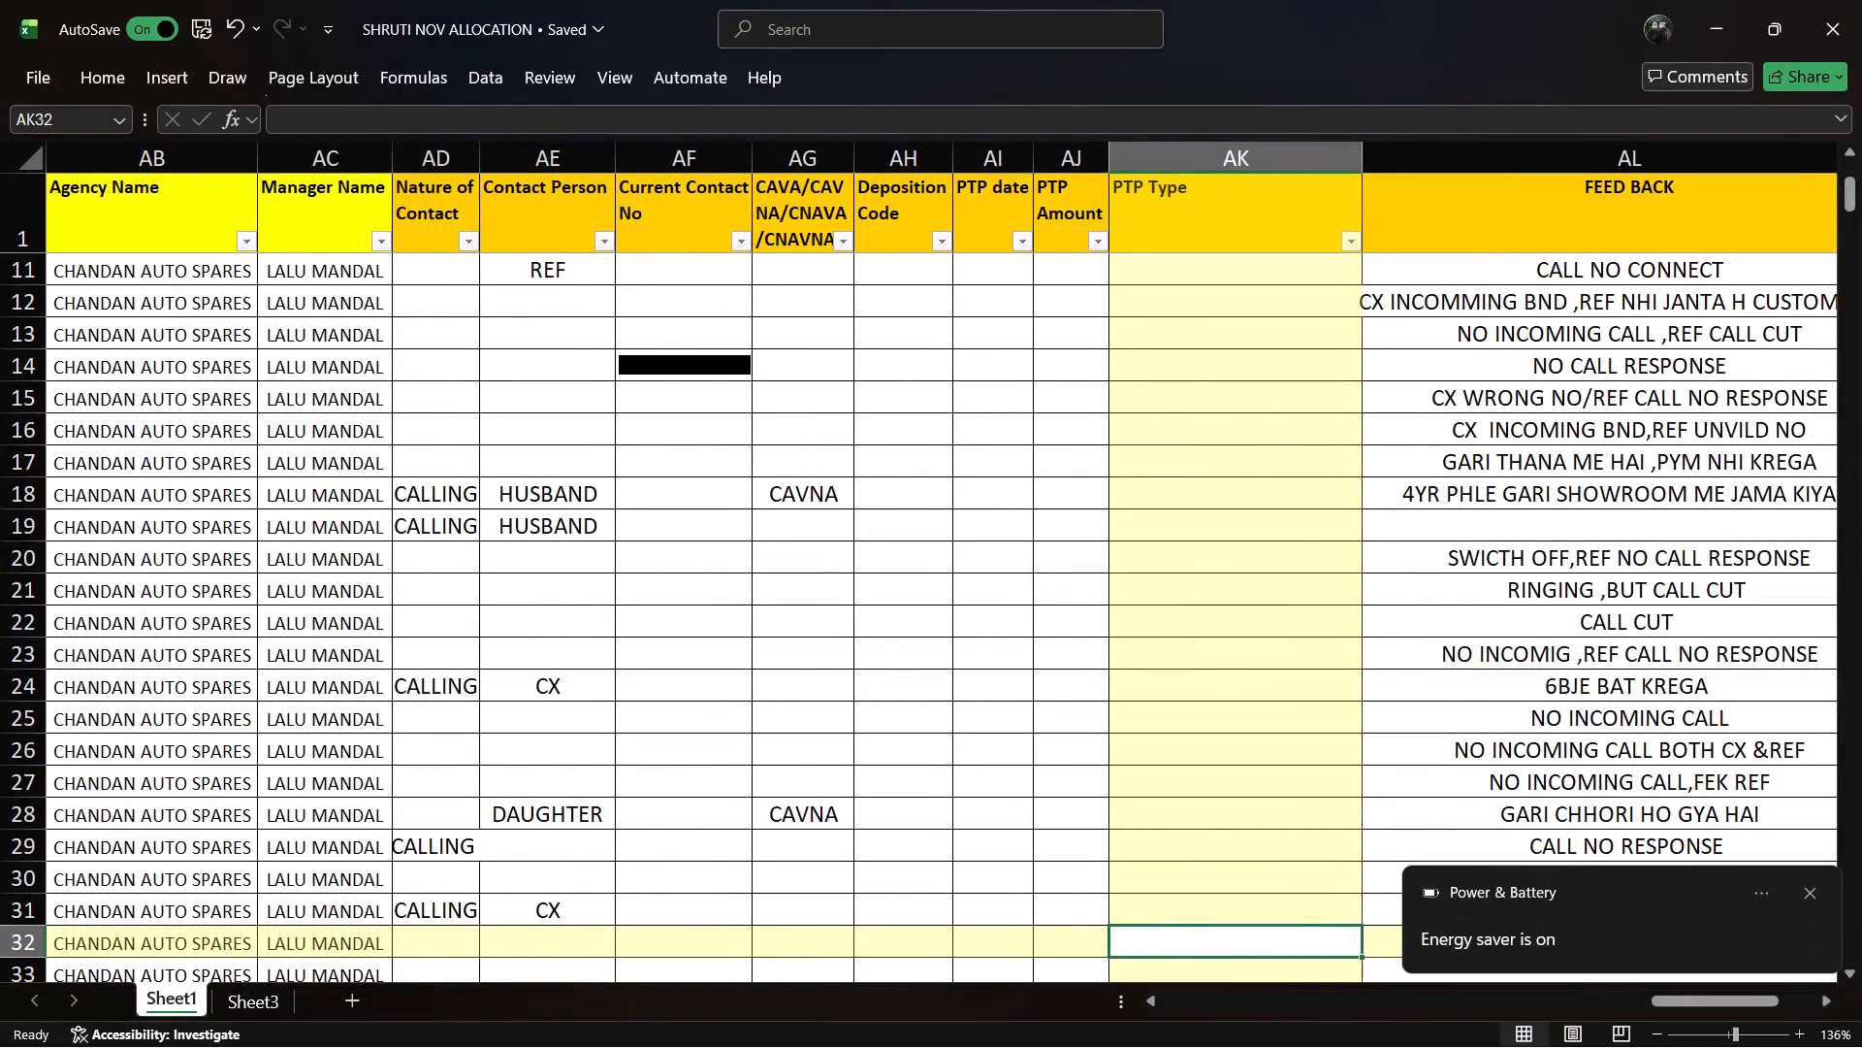
click(1802, 953)
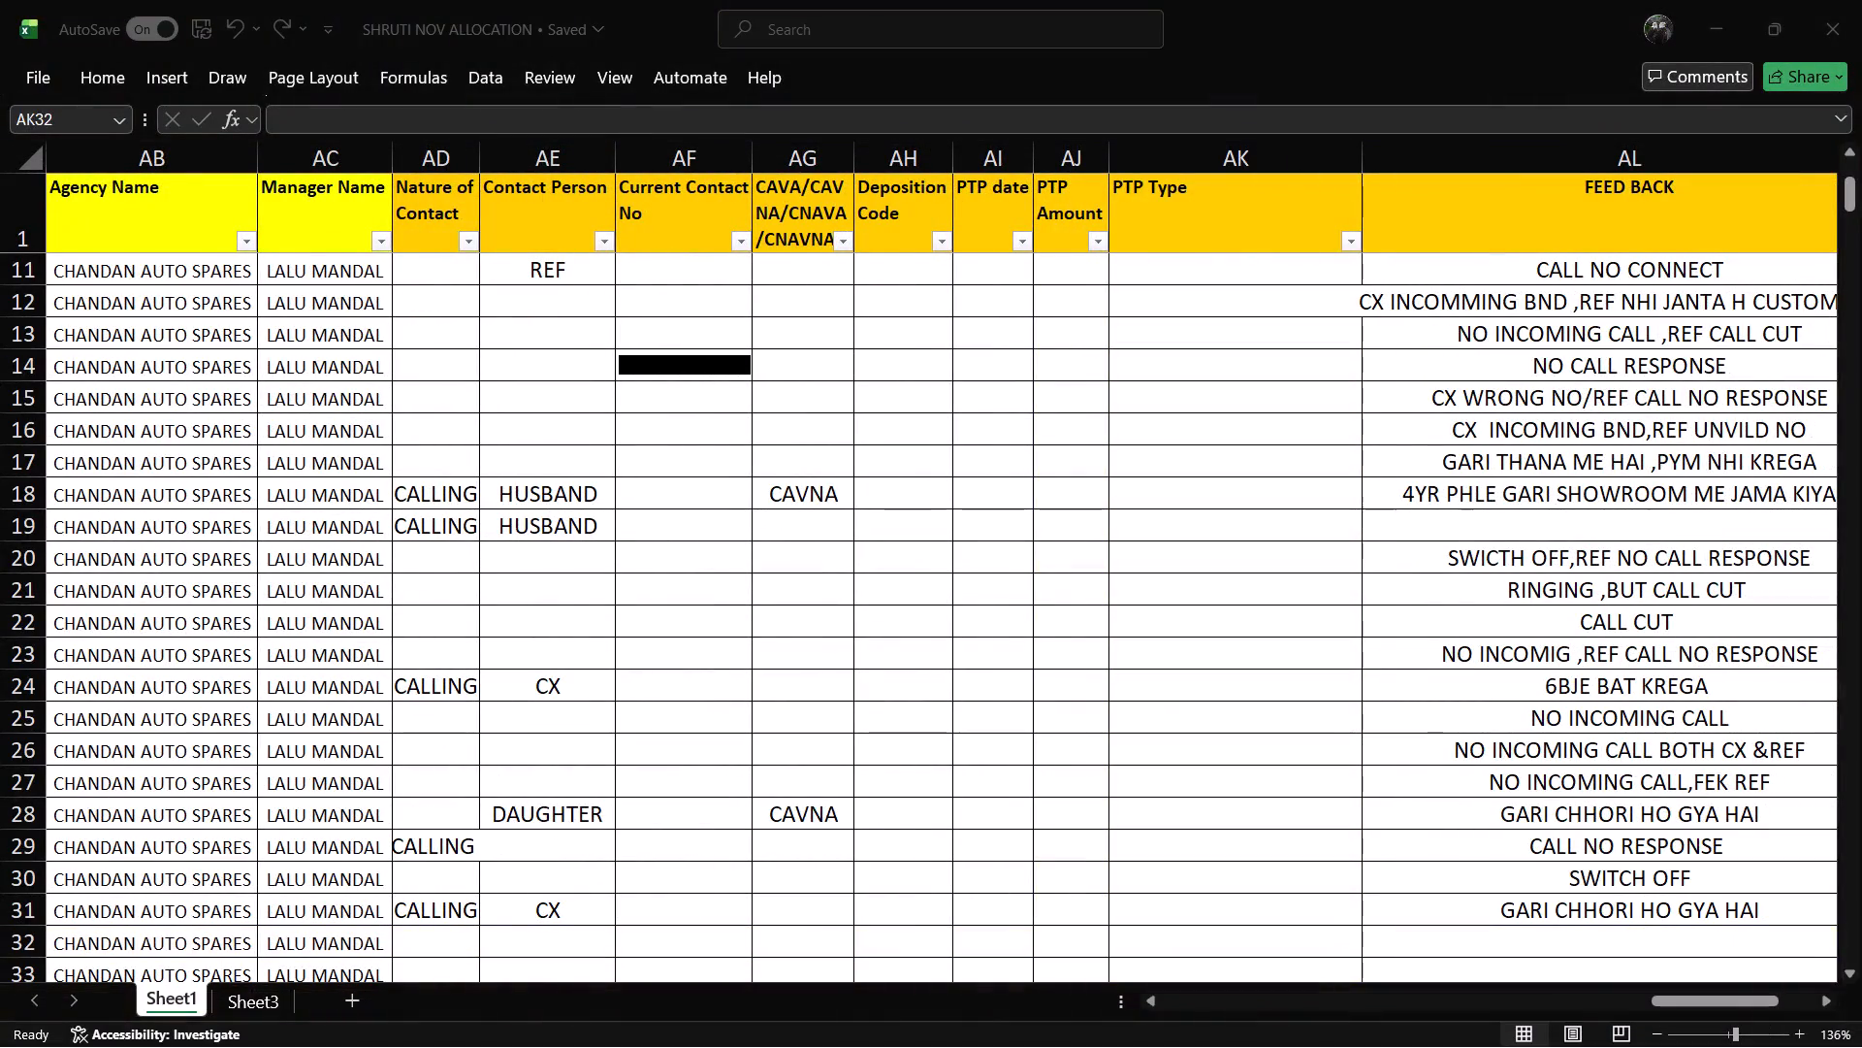
Copy CAVNA from the row 28 record into the row 31 record's CAVA/CAVNA/CNAVA/CNAVNA column and save the workbook.
click(1664, 907)
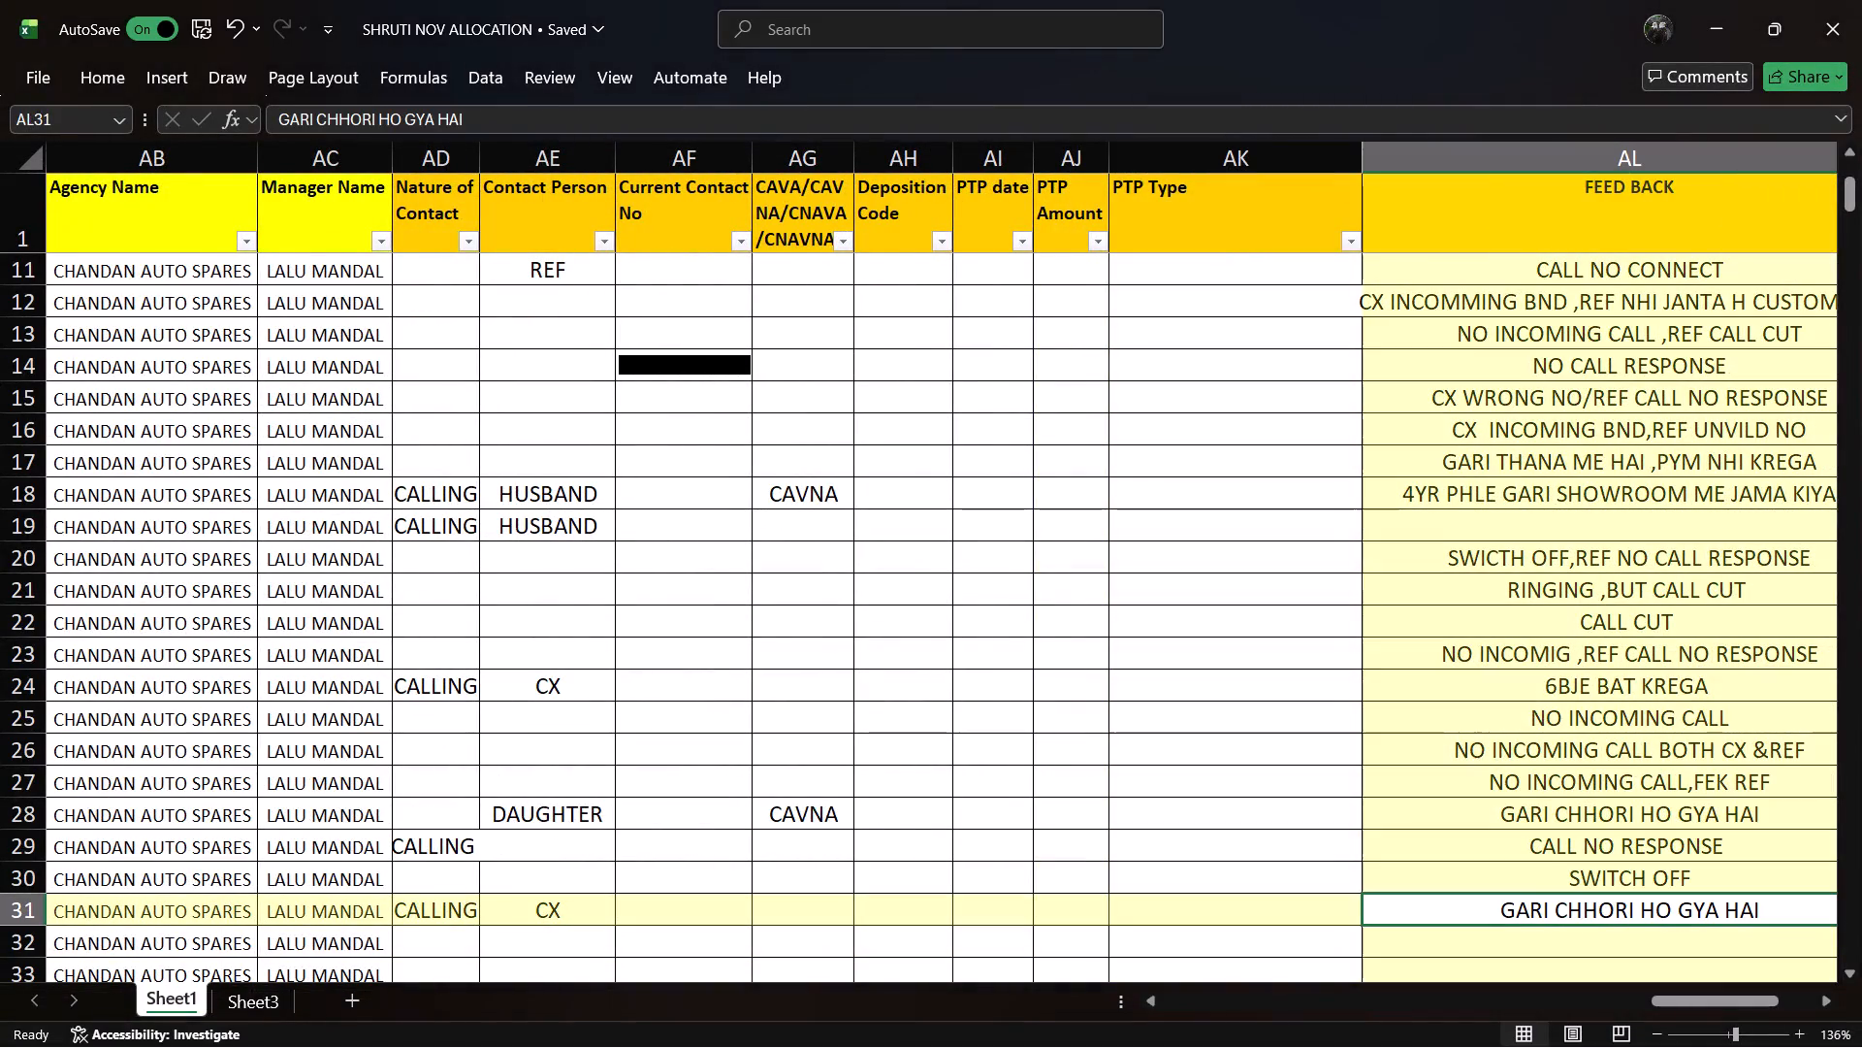
key(Left)
key(Left)
key(Left)
key(Left)
key(Left)
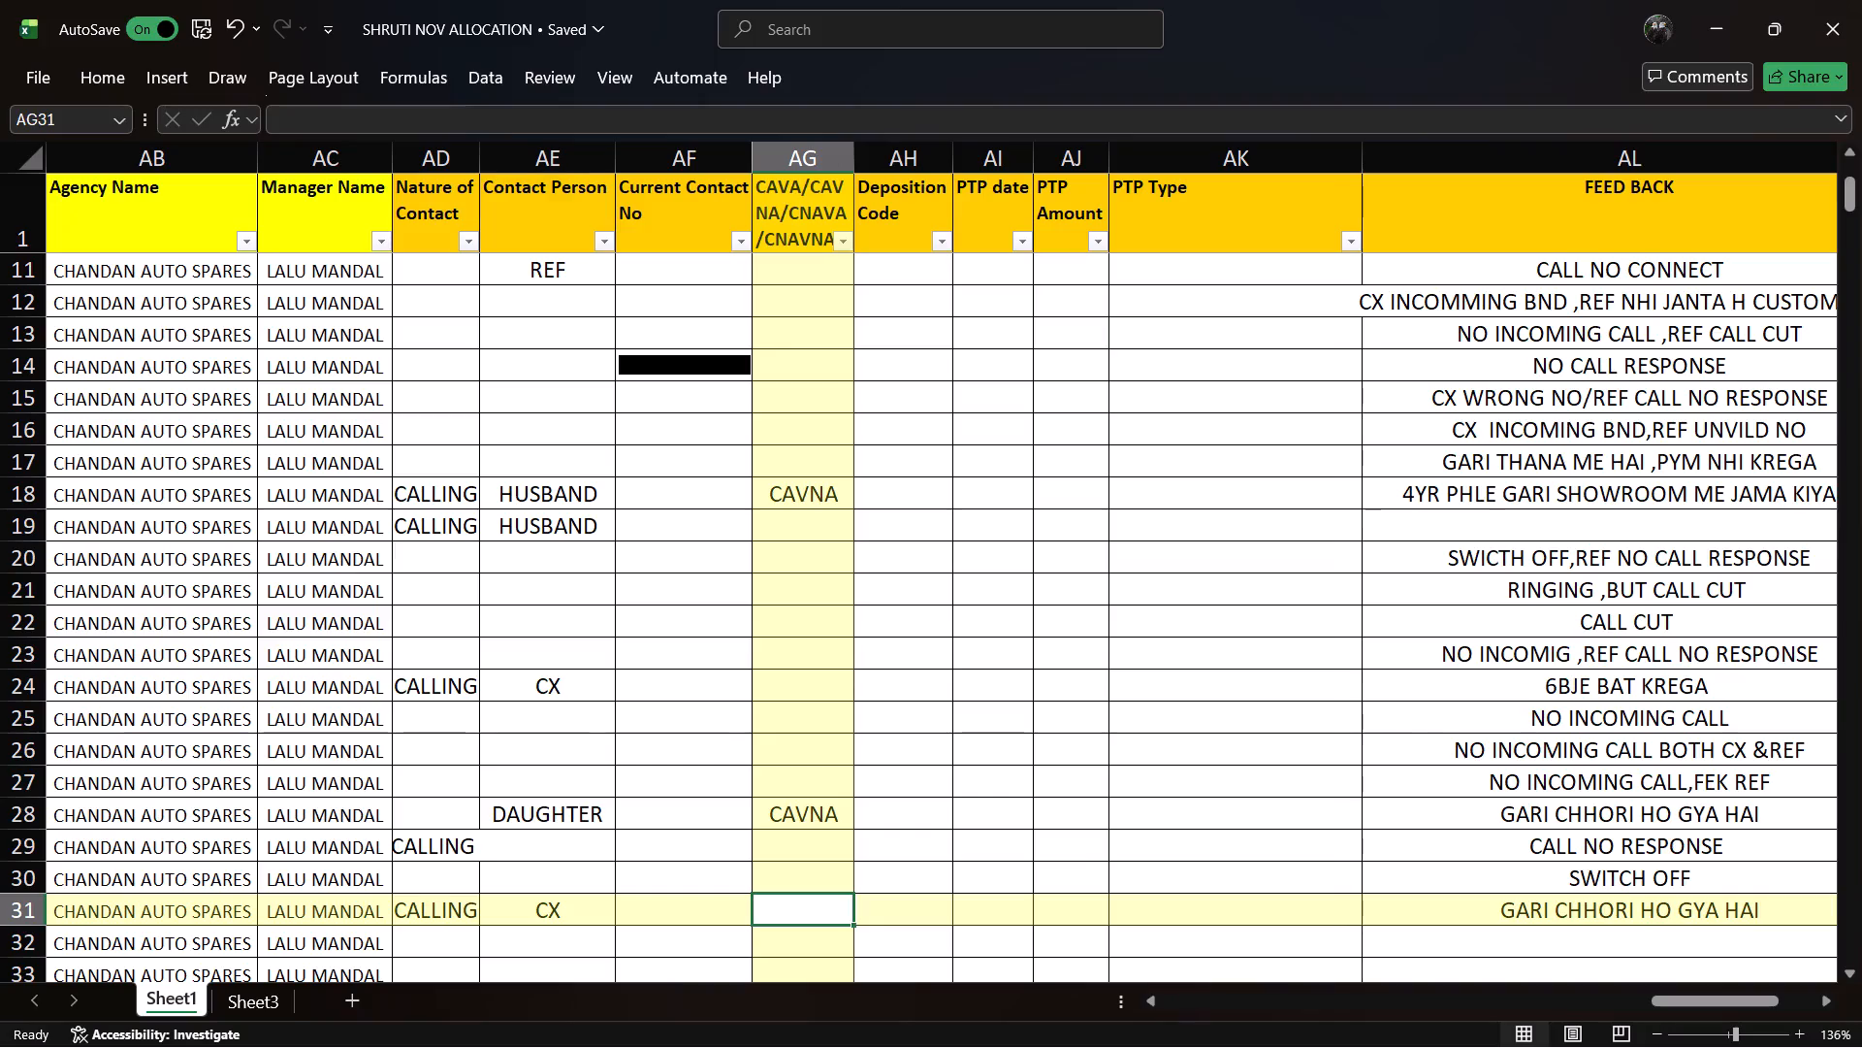
click(819, 813)
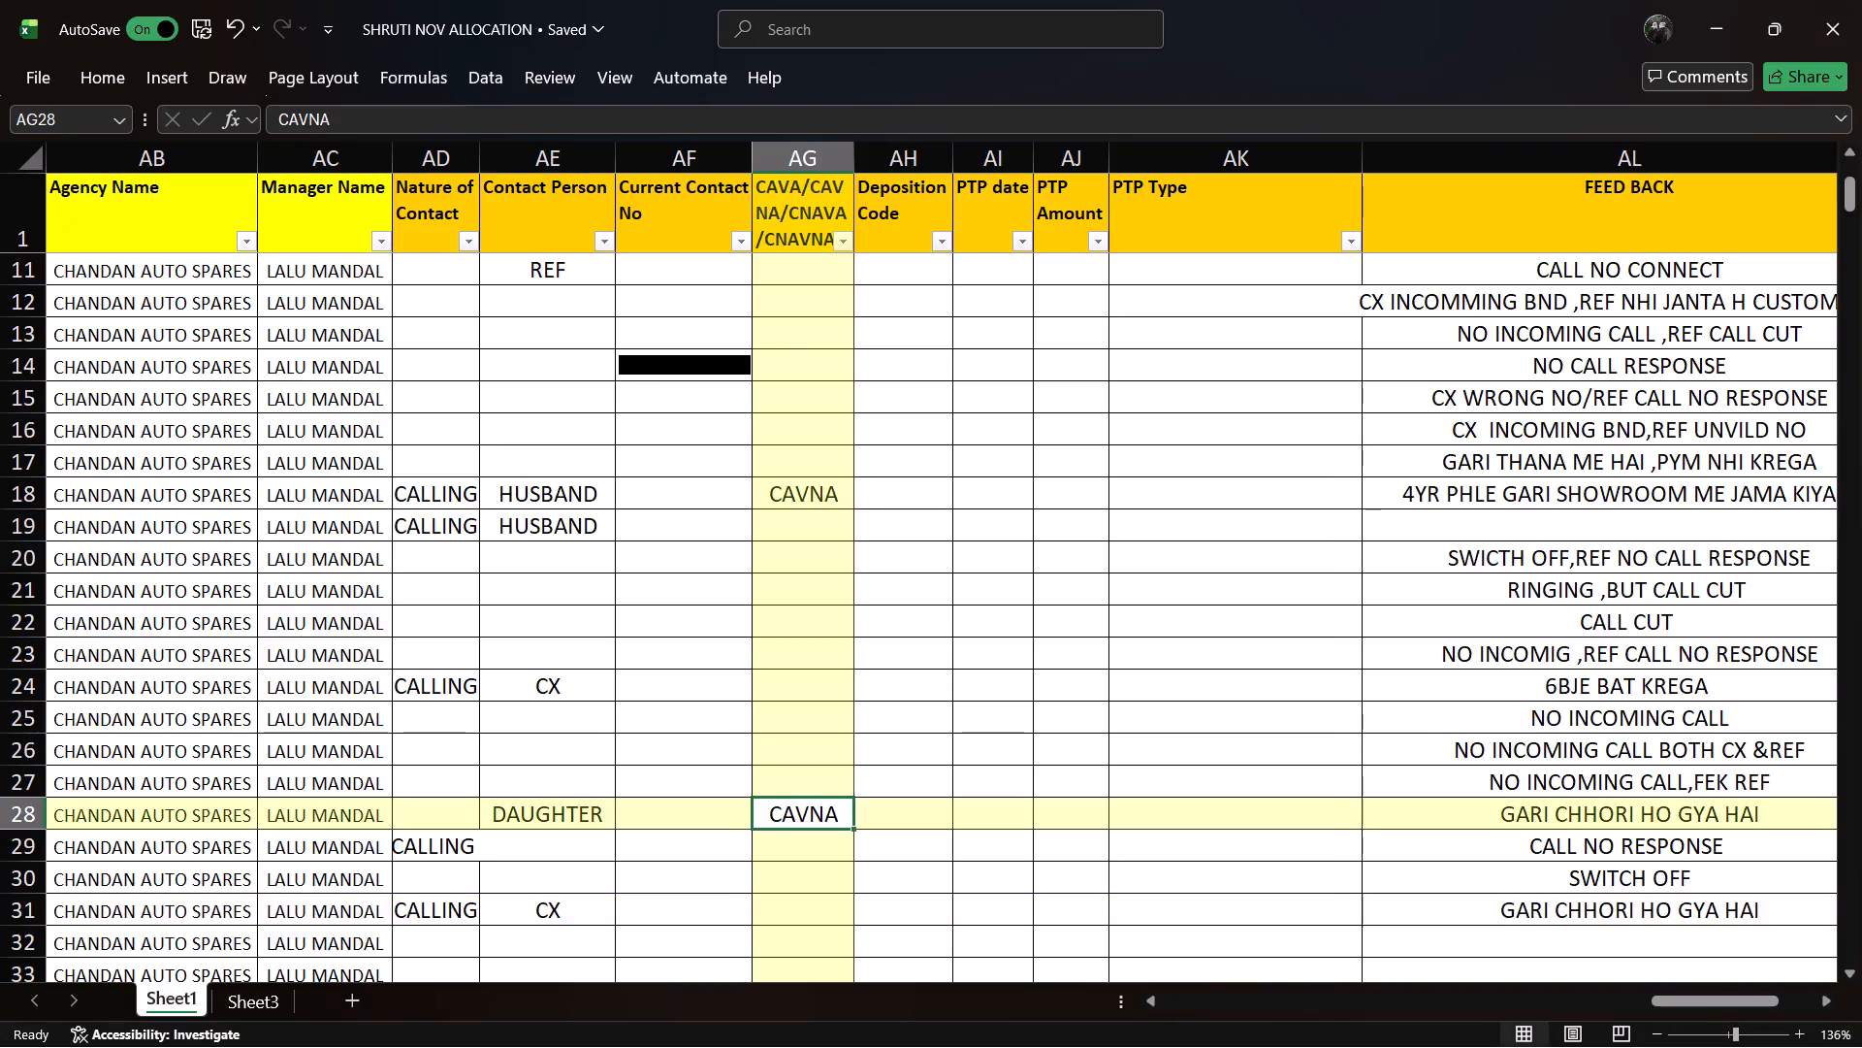
key(ctrl+c)
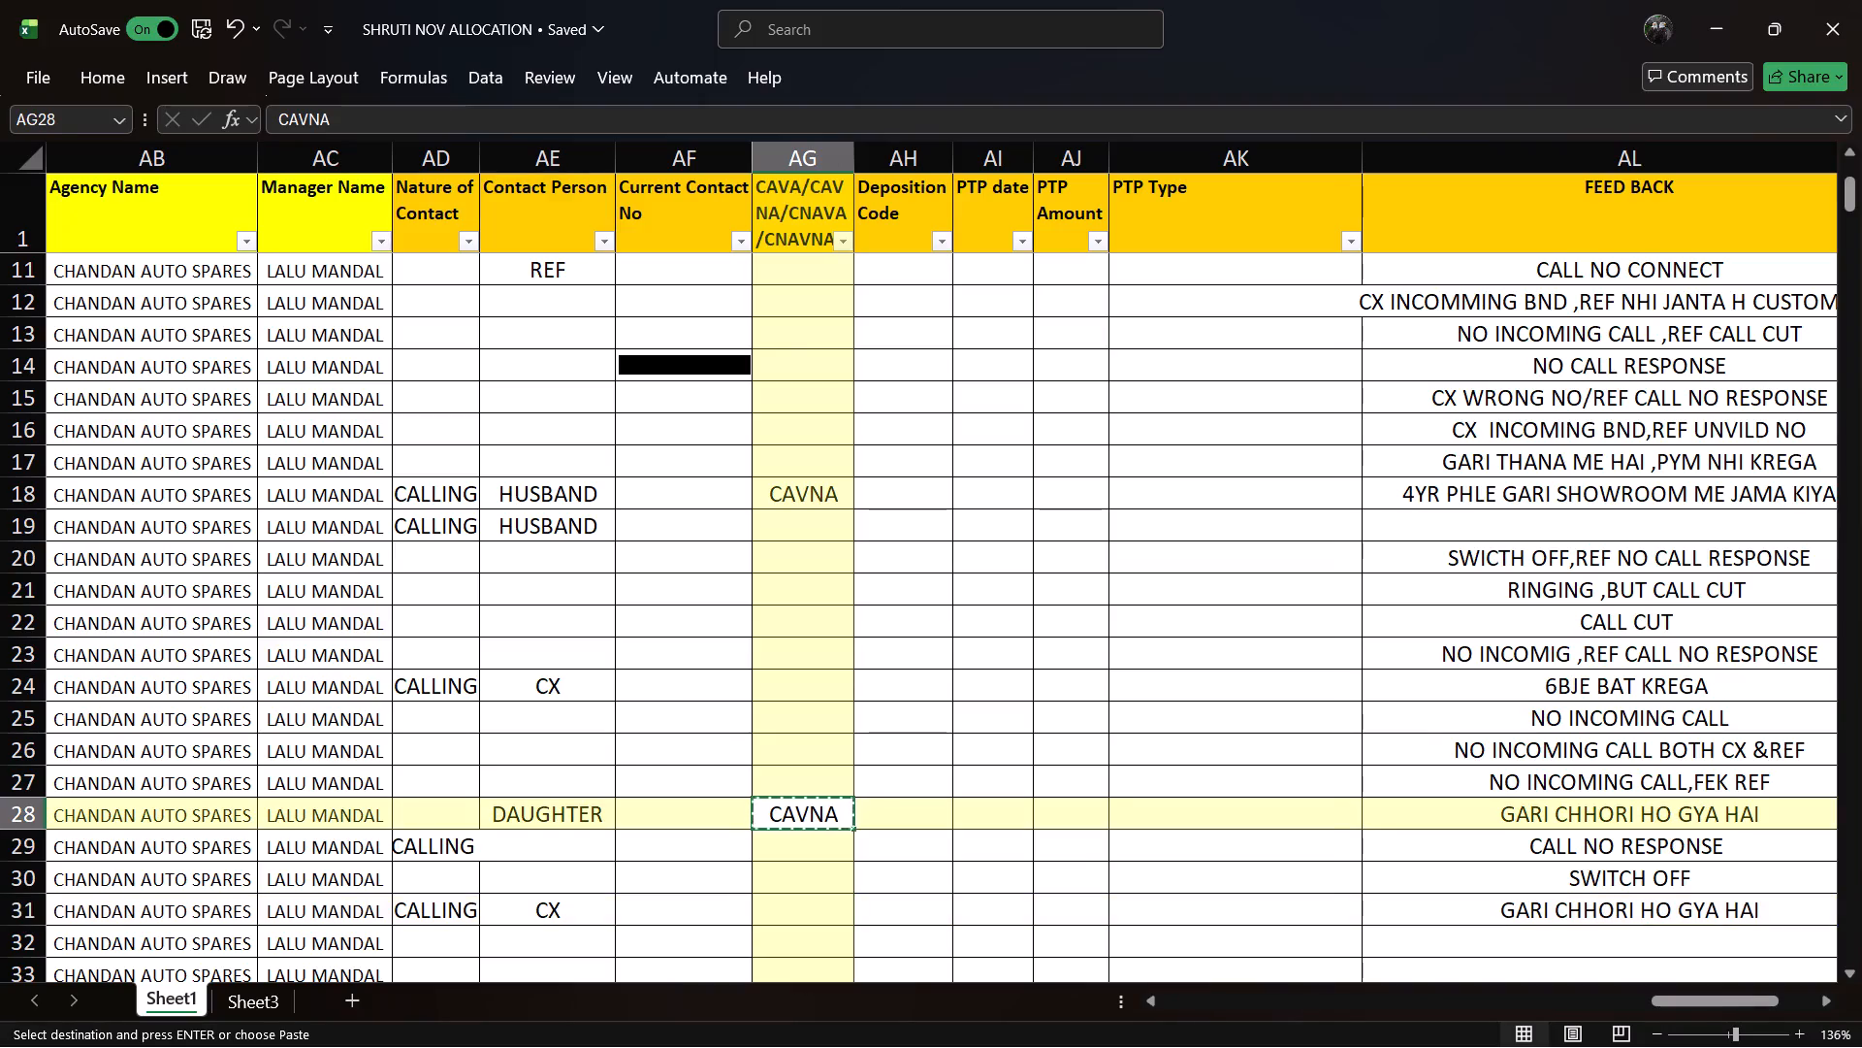
key(Down)
key(Down)
key(Down)
key(ctrl+v)
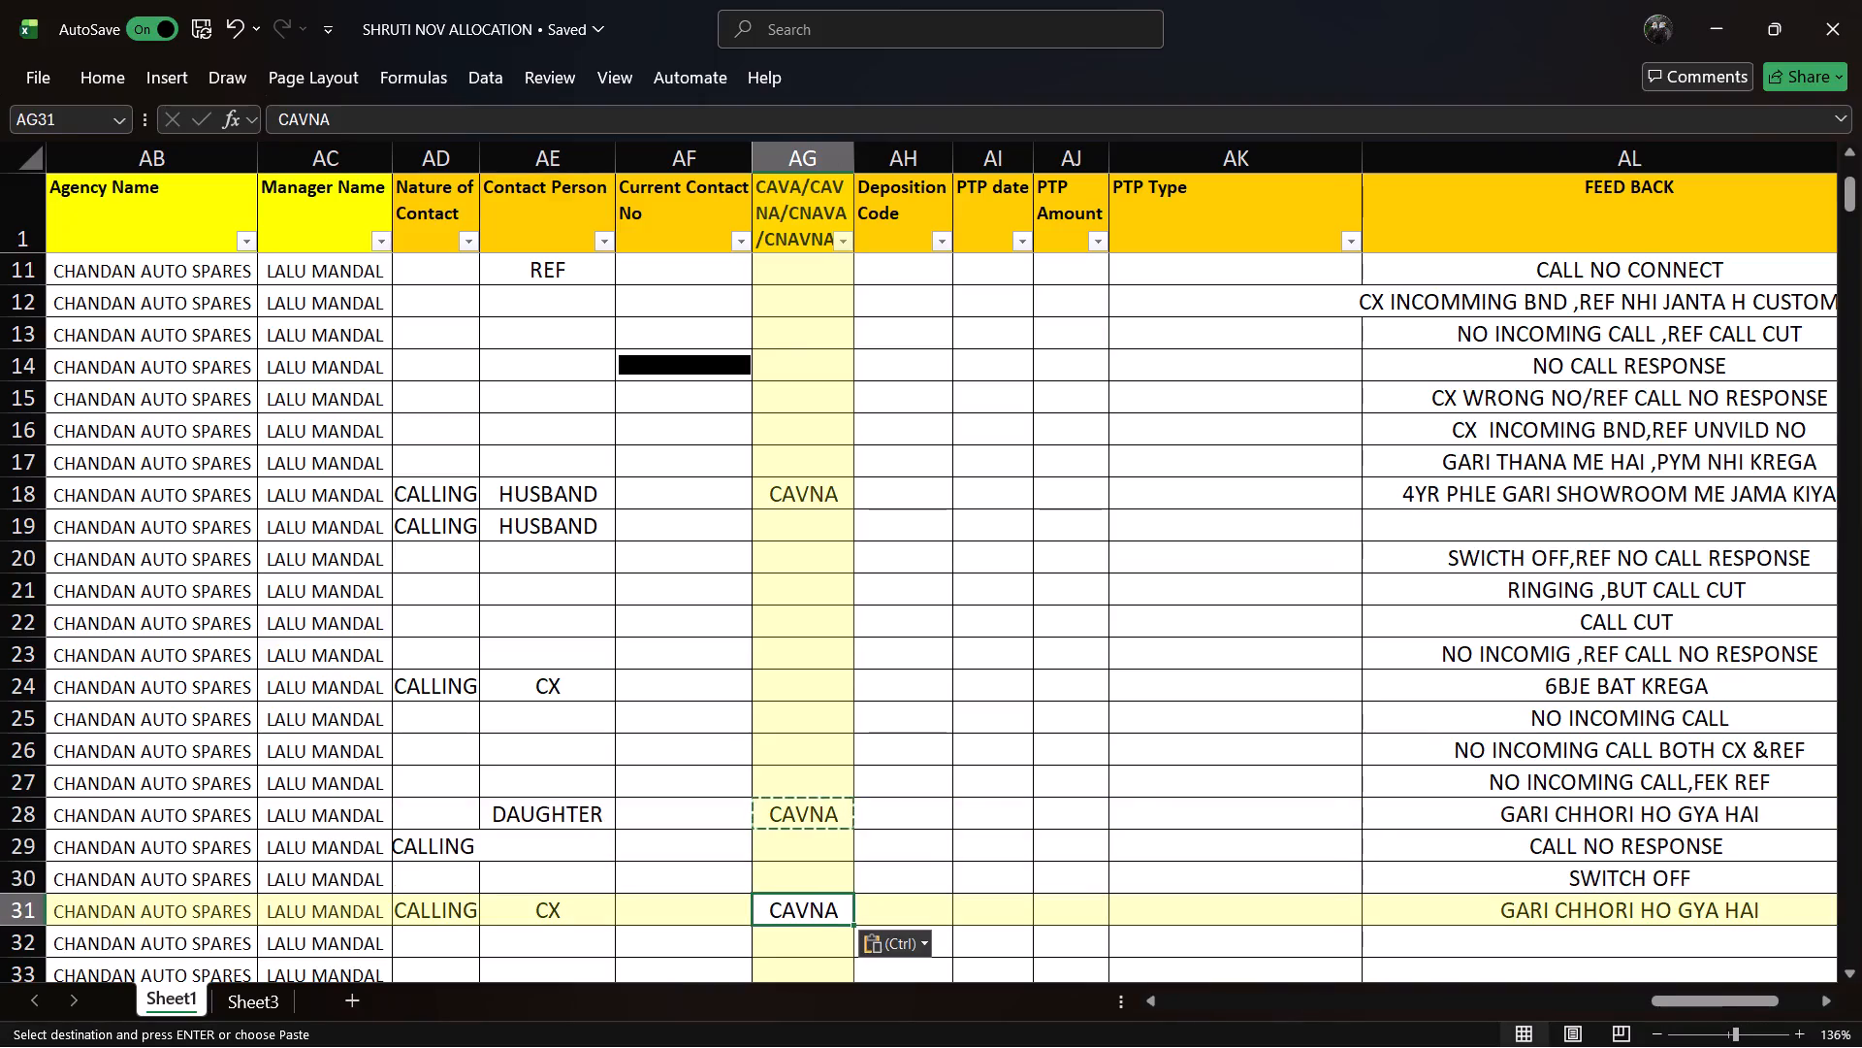
key(ctrl+s)
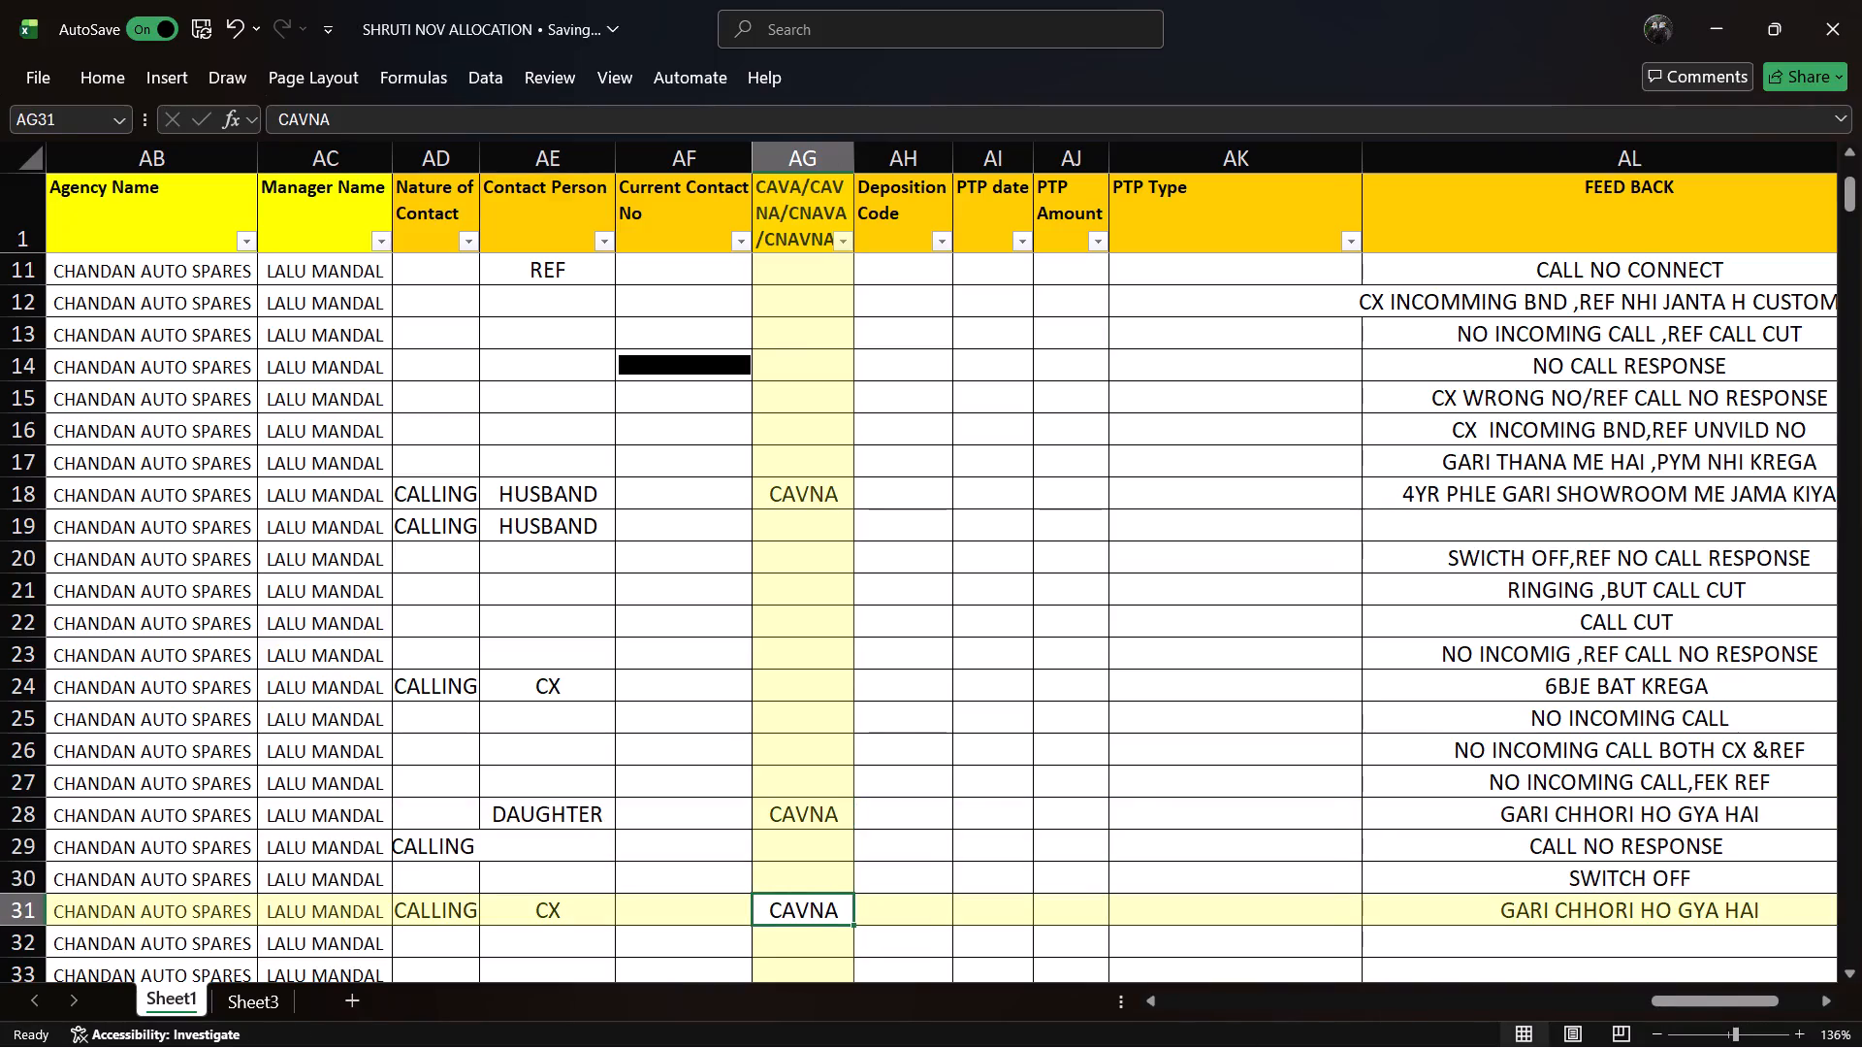
Enter CALL NO CONECT as the feedback for the row 32 record and save the workbook.
click(1437, 942)
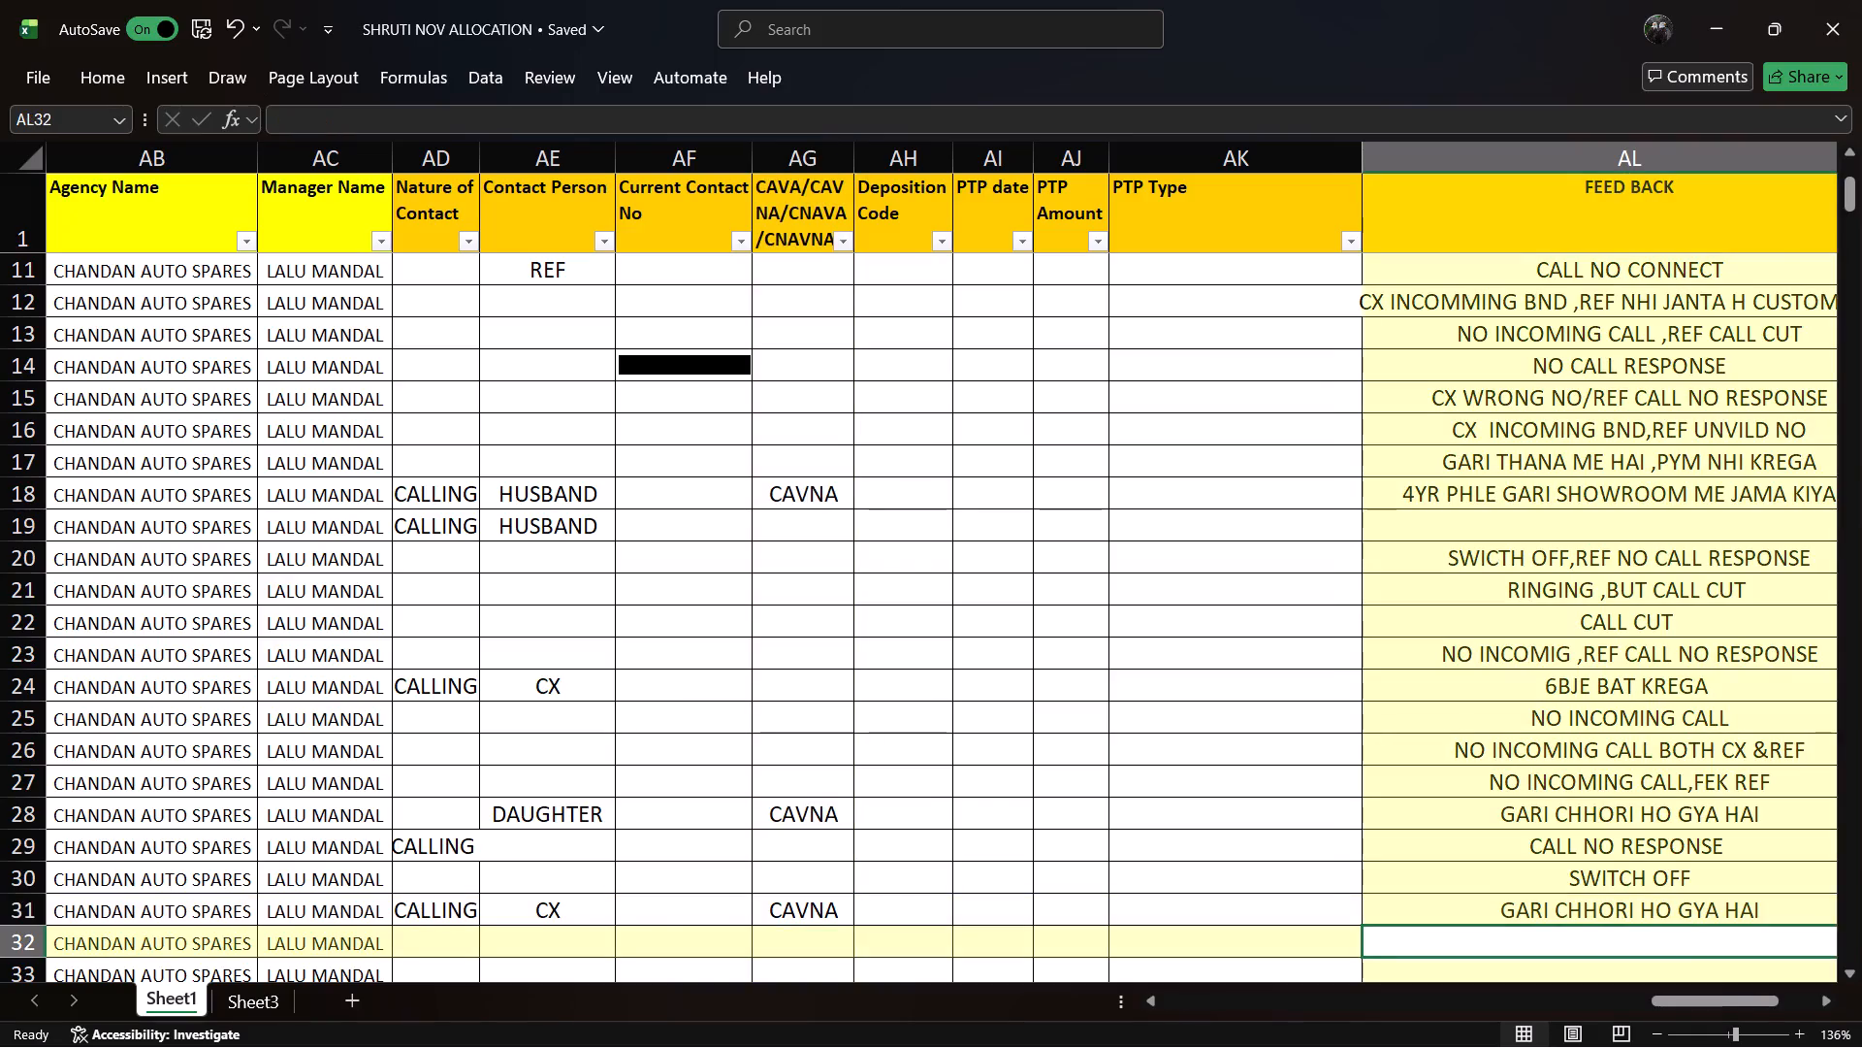
text(CA)
text(LL NO)
key(space)
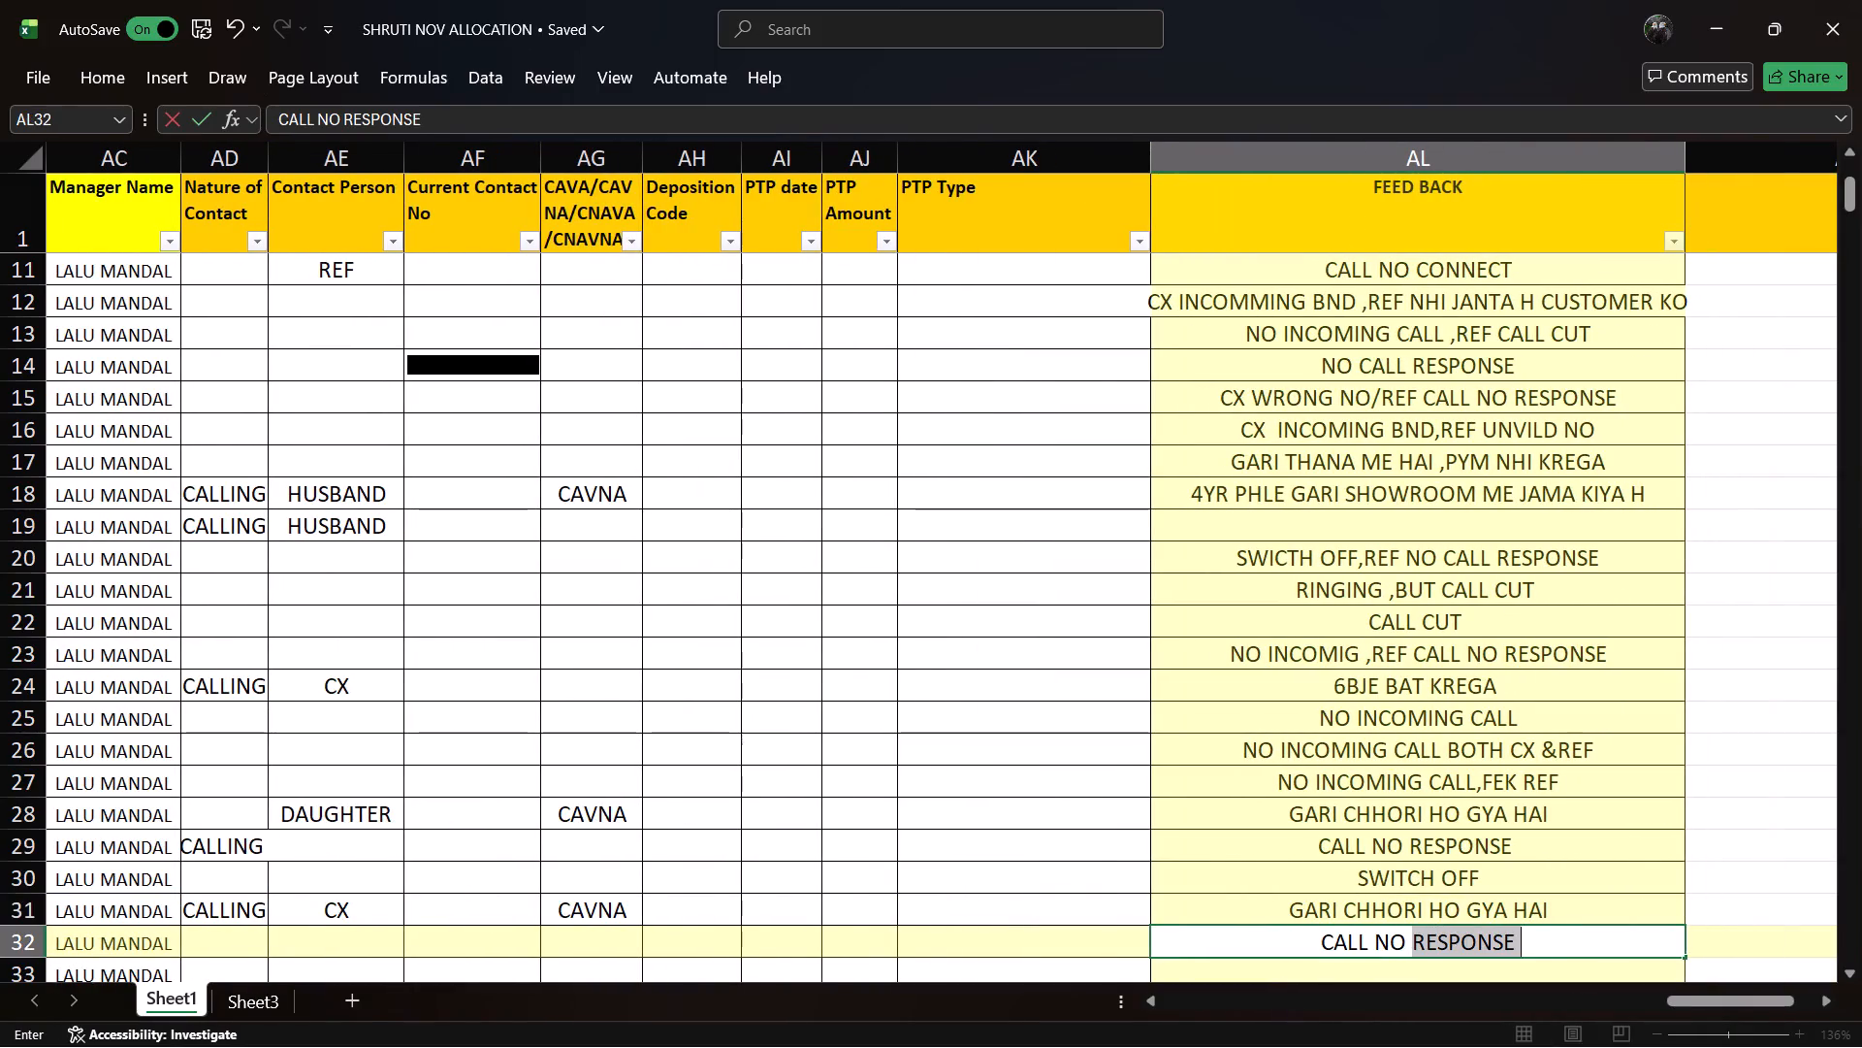
key(c)
text(ONN)
key(BackSpace)
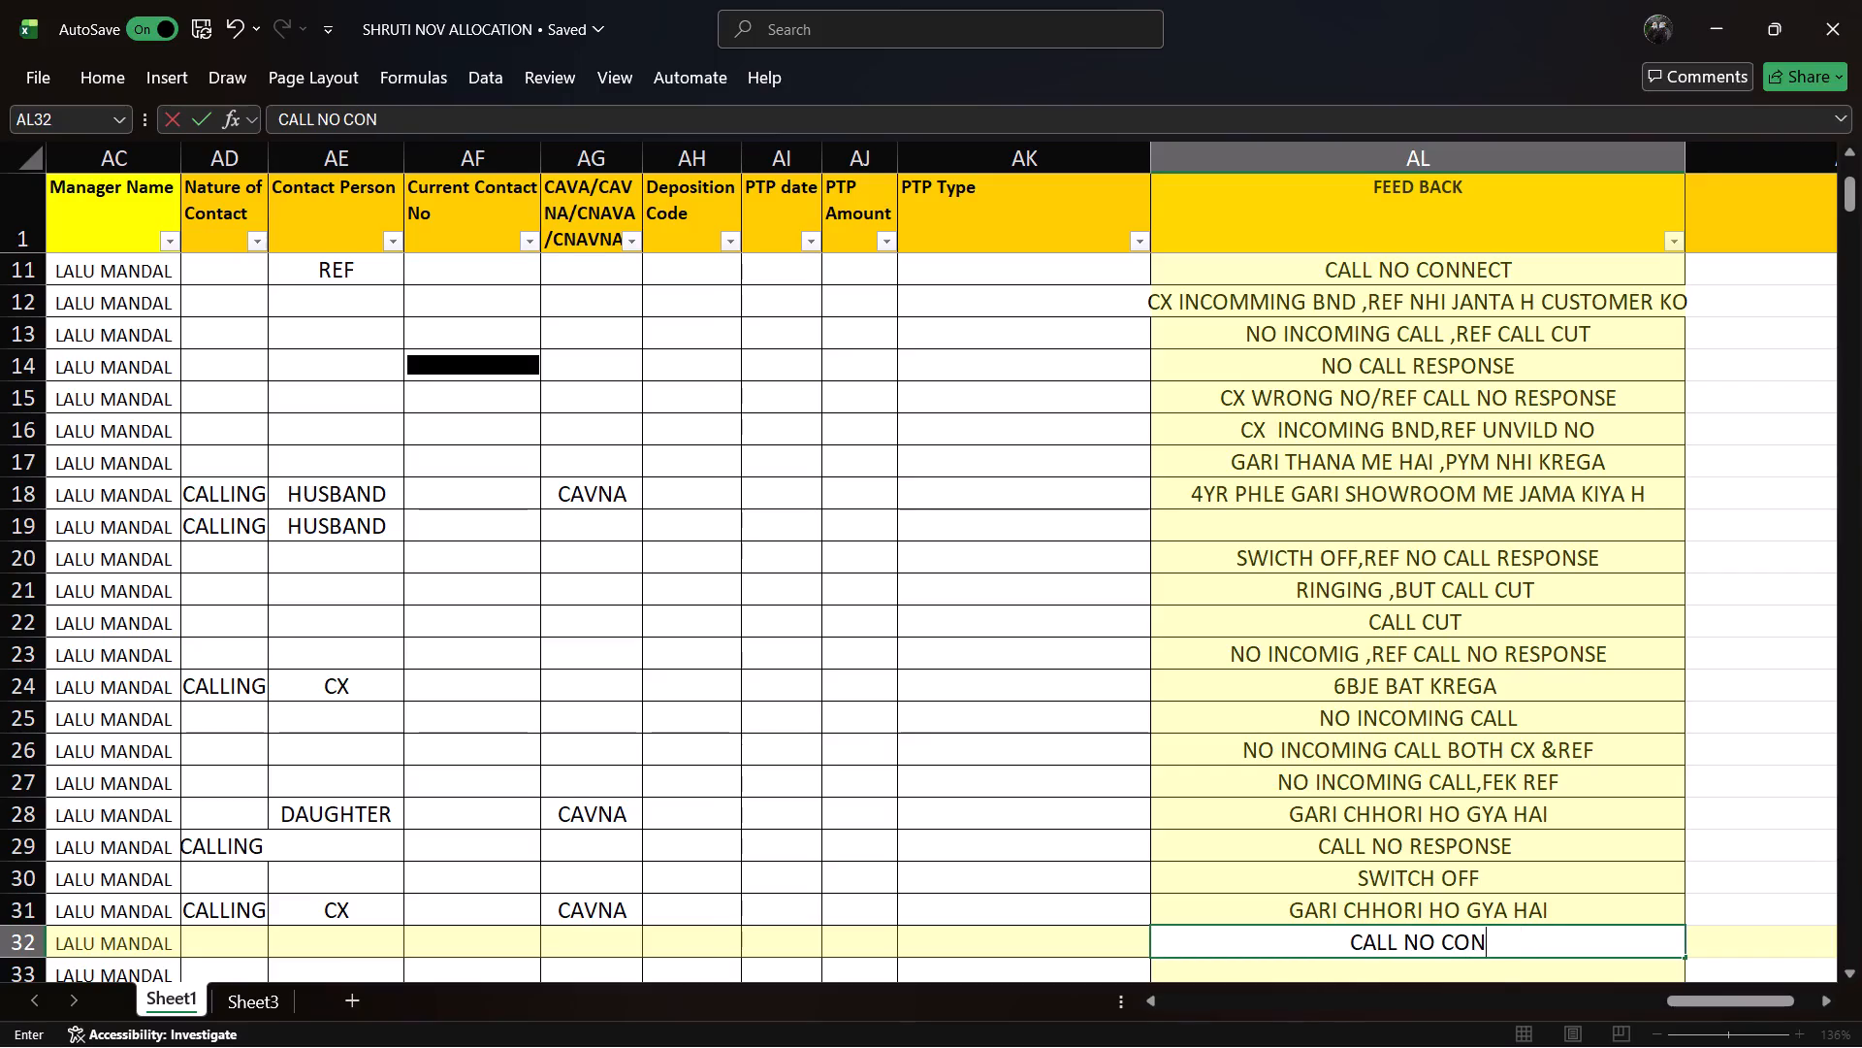
text(NT)
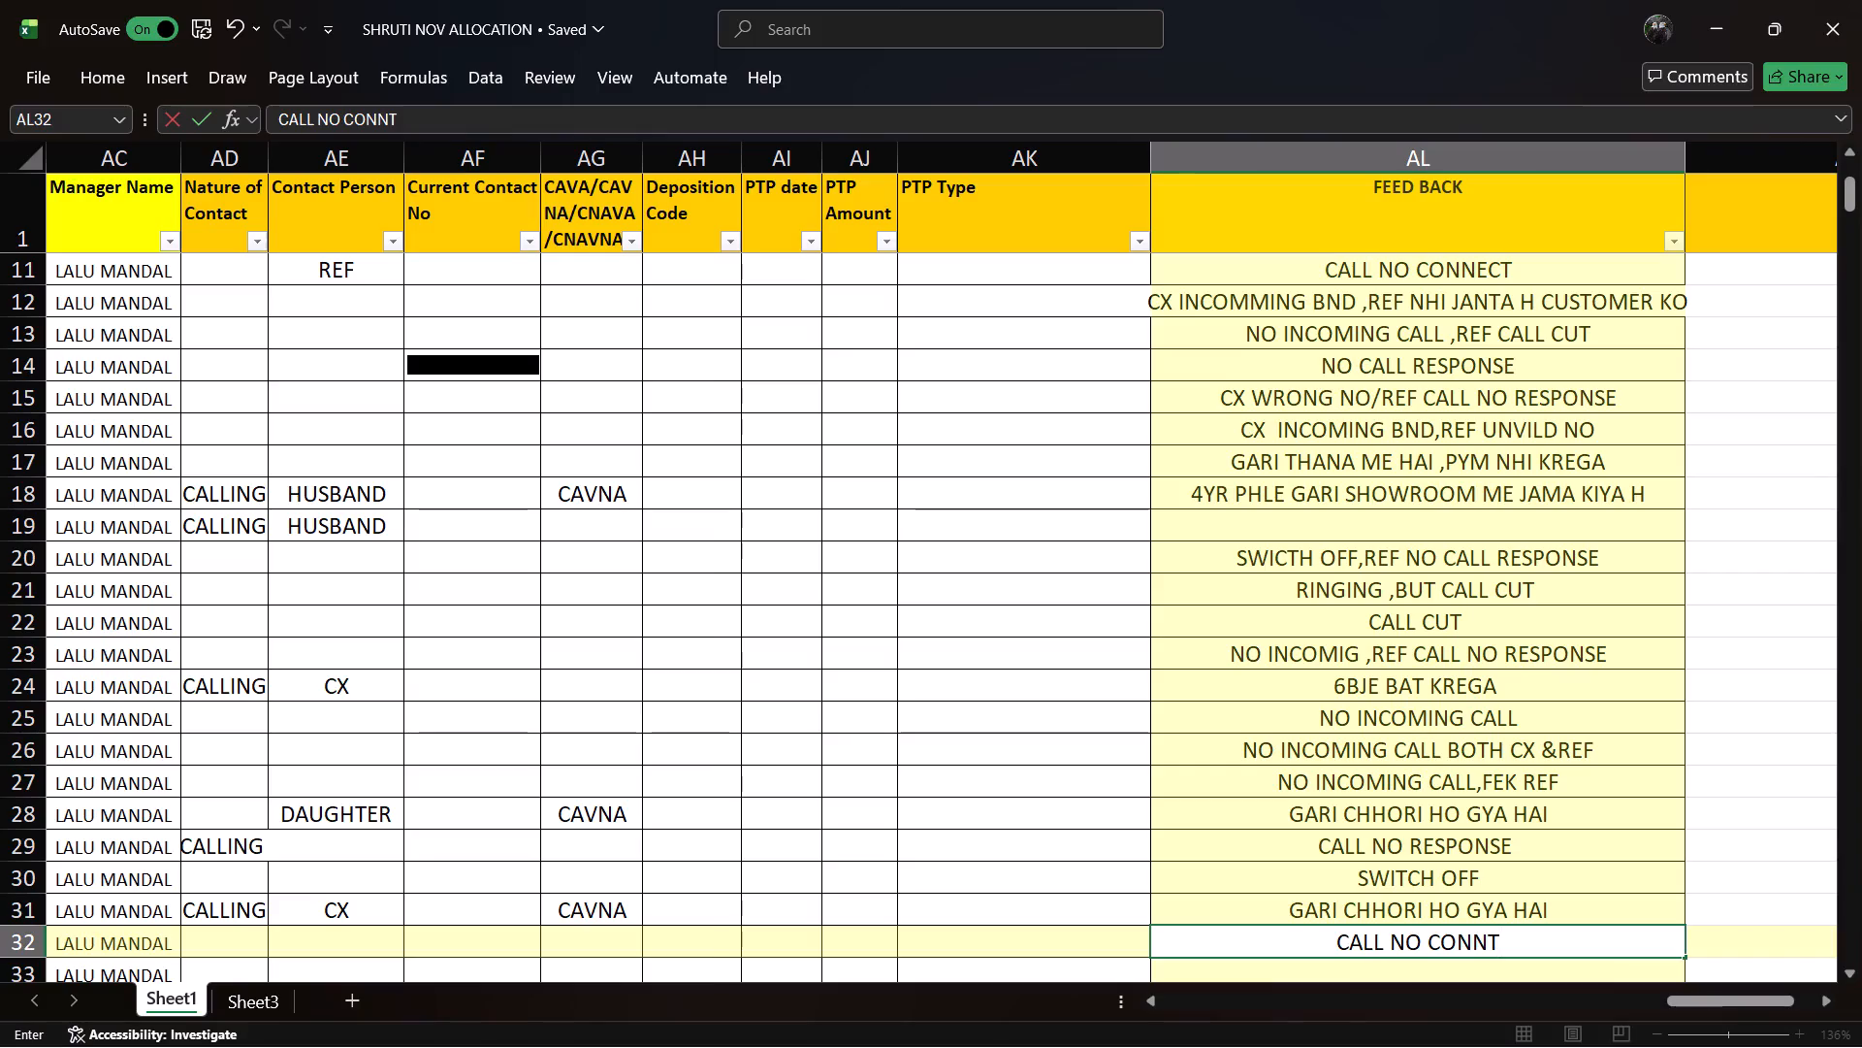
key(BackSpace)
key(BackSpace)
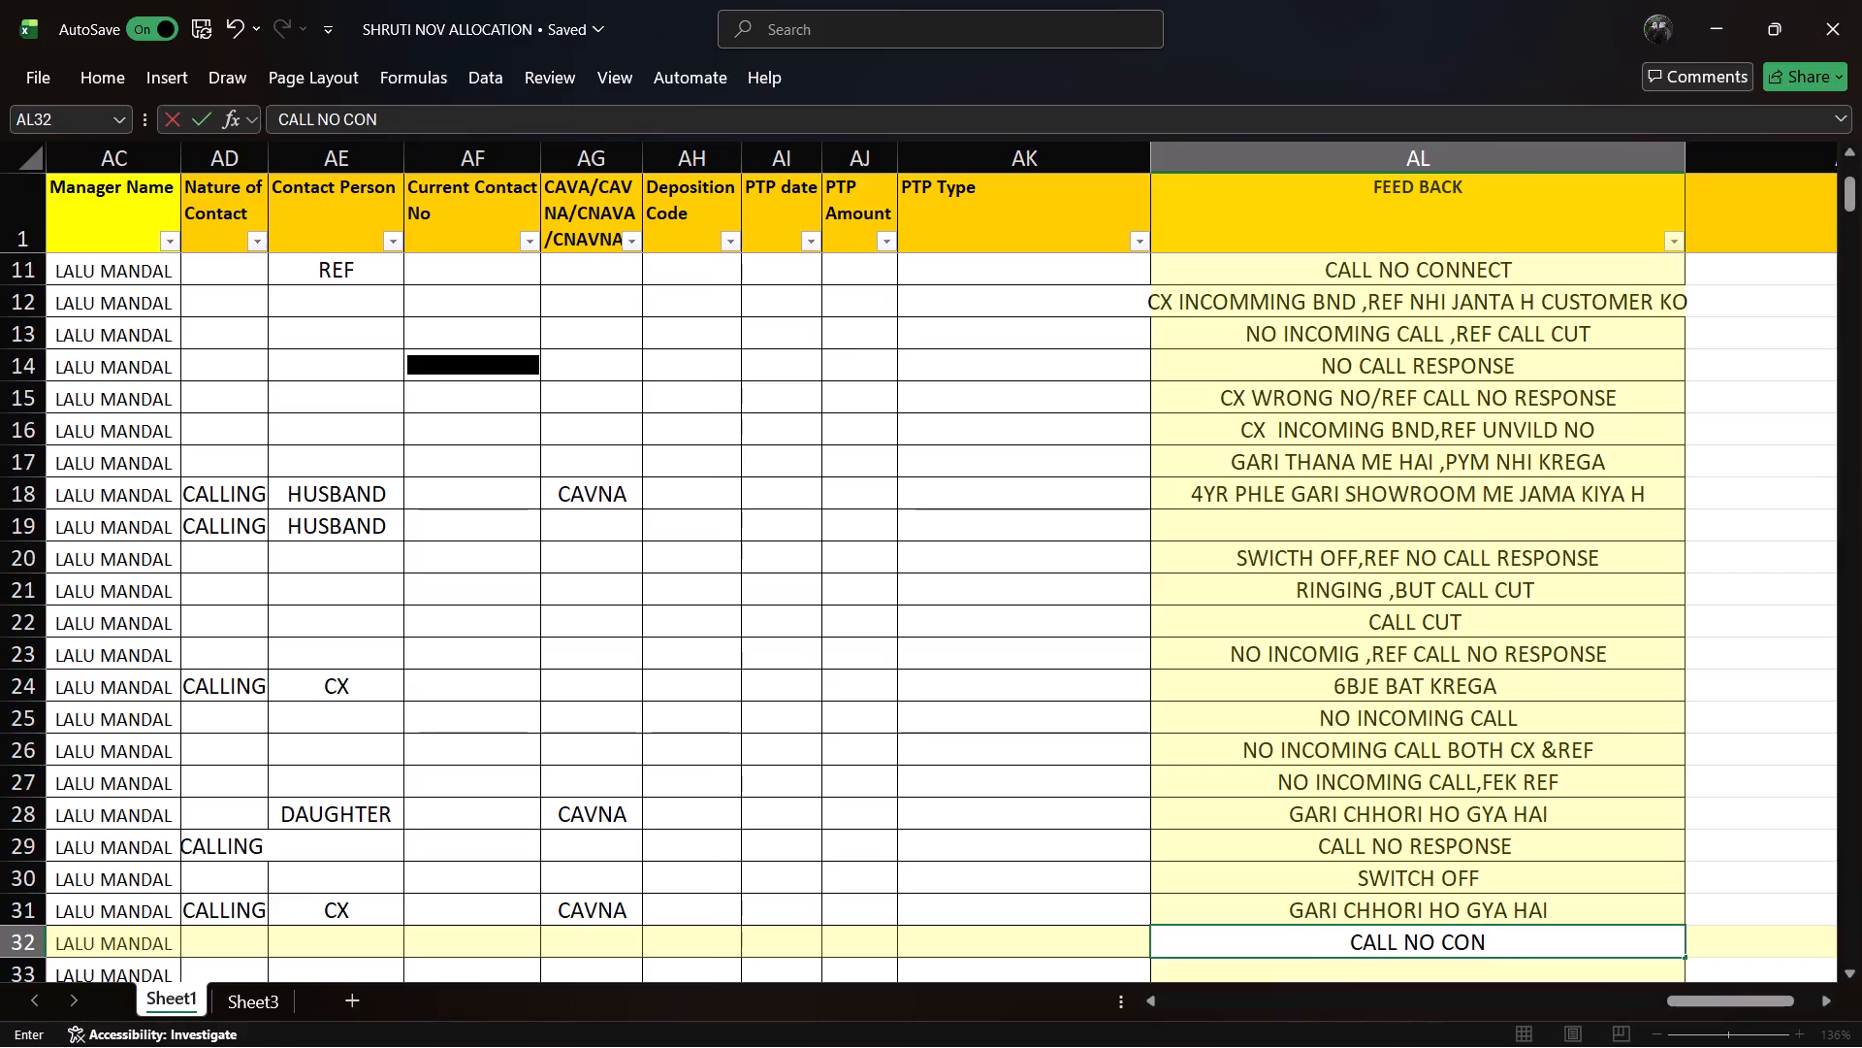
text(ECT)
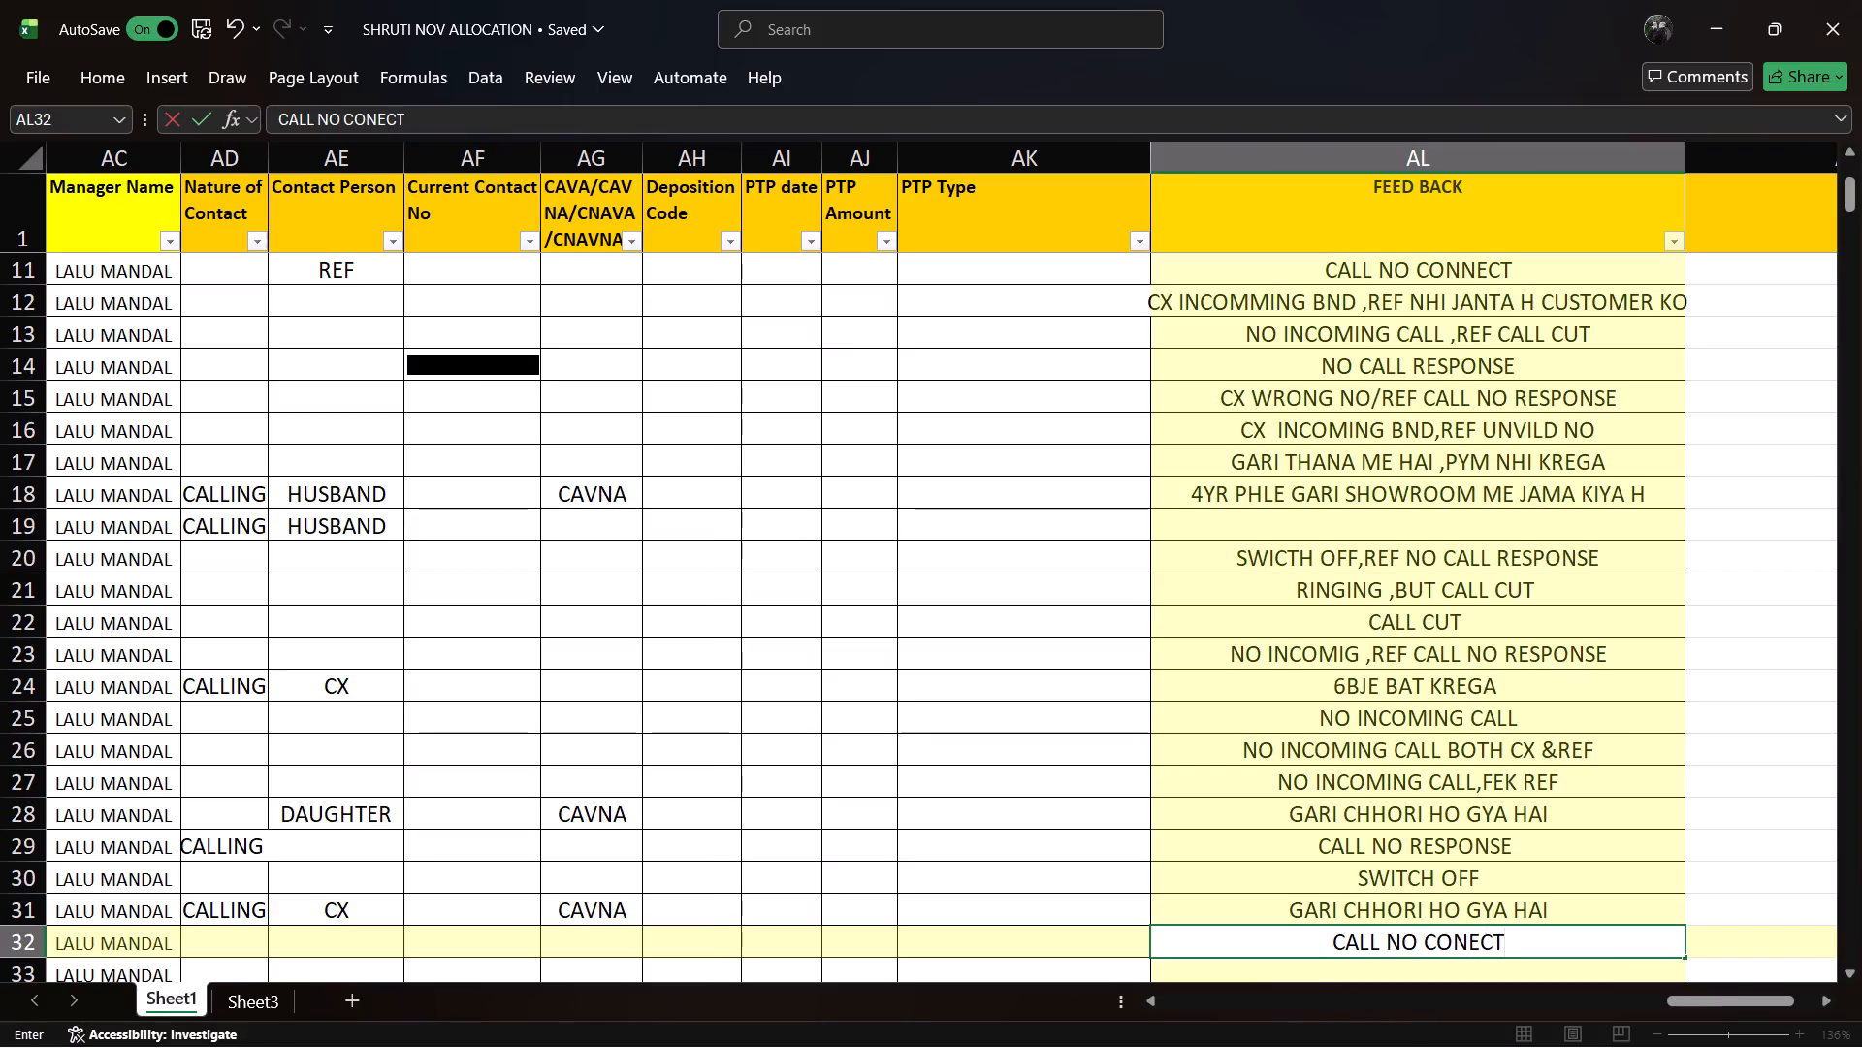
key(Down)
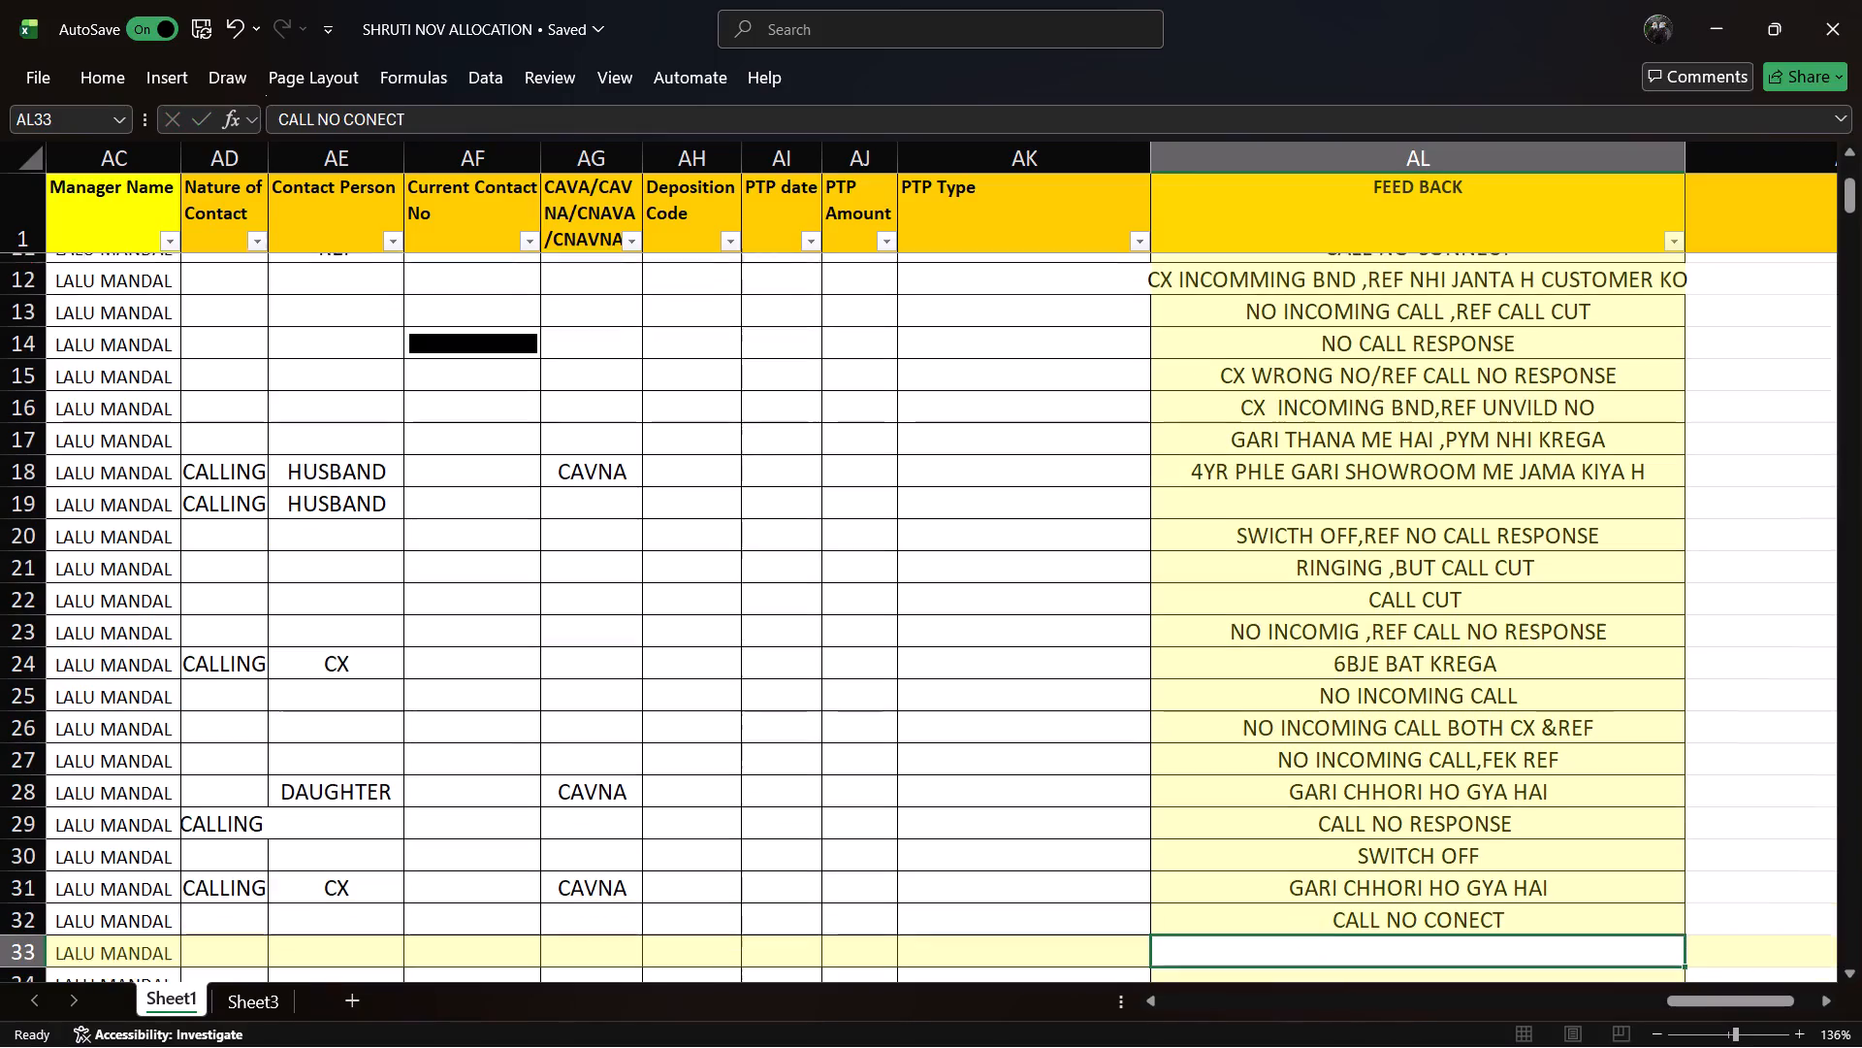
key(ctrl+s)
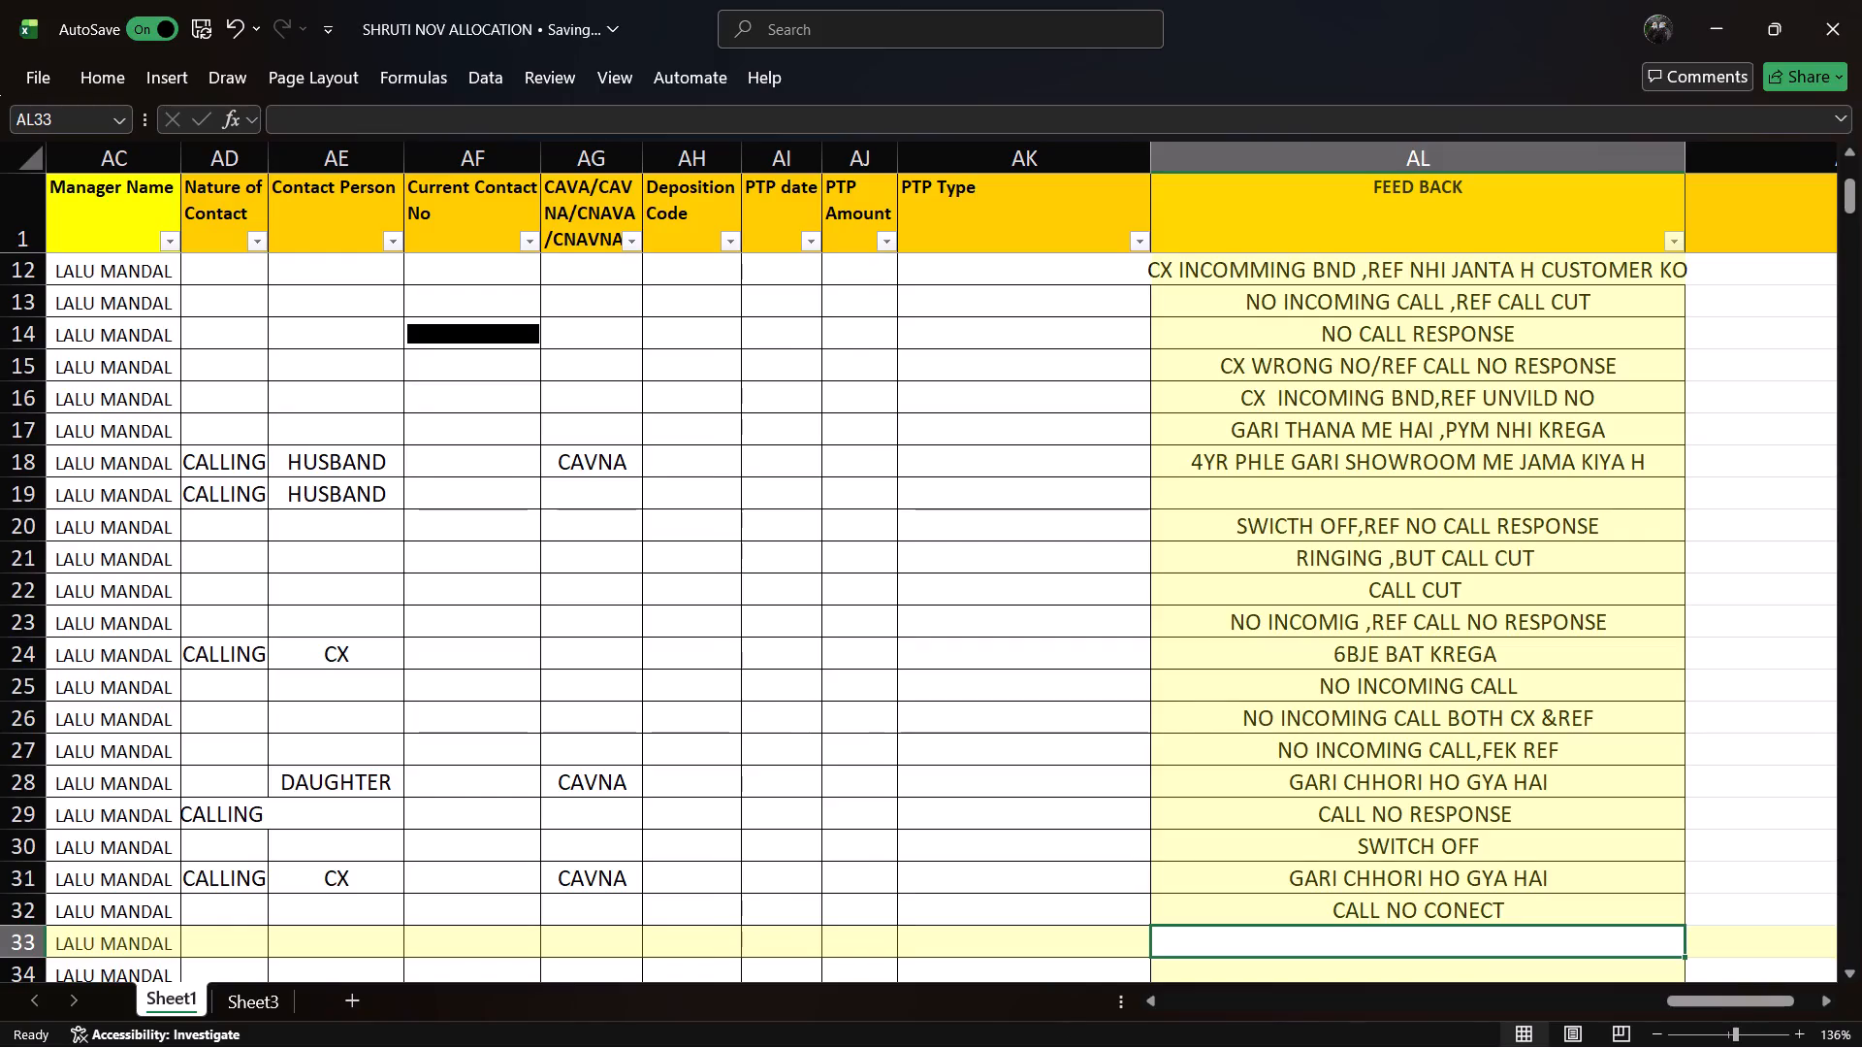
Go to the start of the row 33 record to check its customer name and mobile number.
key(Left)
key(Left)
key(Left)
key(Left)
key(Left)
key(Left)
key(Left)
key(Left)
key(Left)
key(Left)
key(Left)
key(Left)
key(Left)
key(Left)
key(Left)
key(Left)
key(Left)
key(Left)
key(Left)
key(Left)
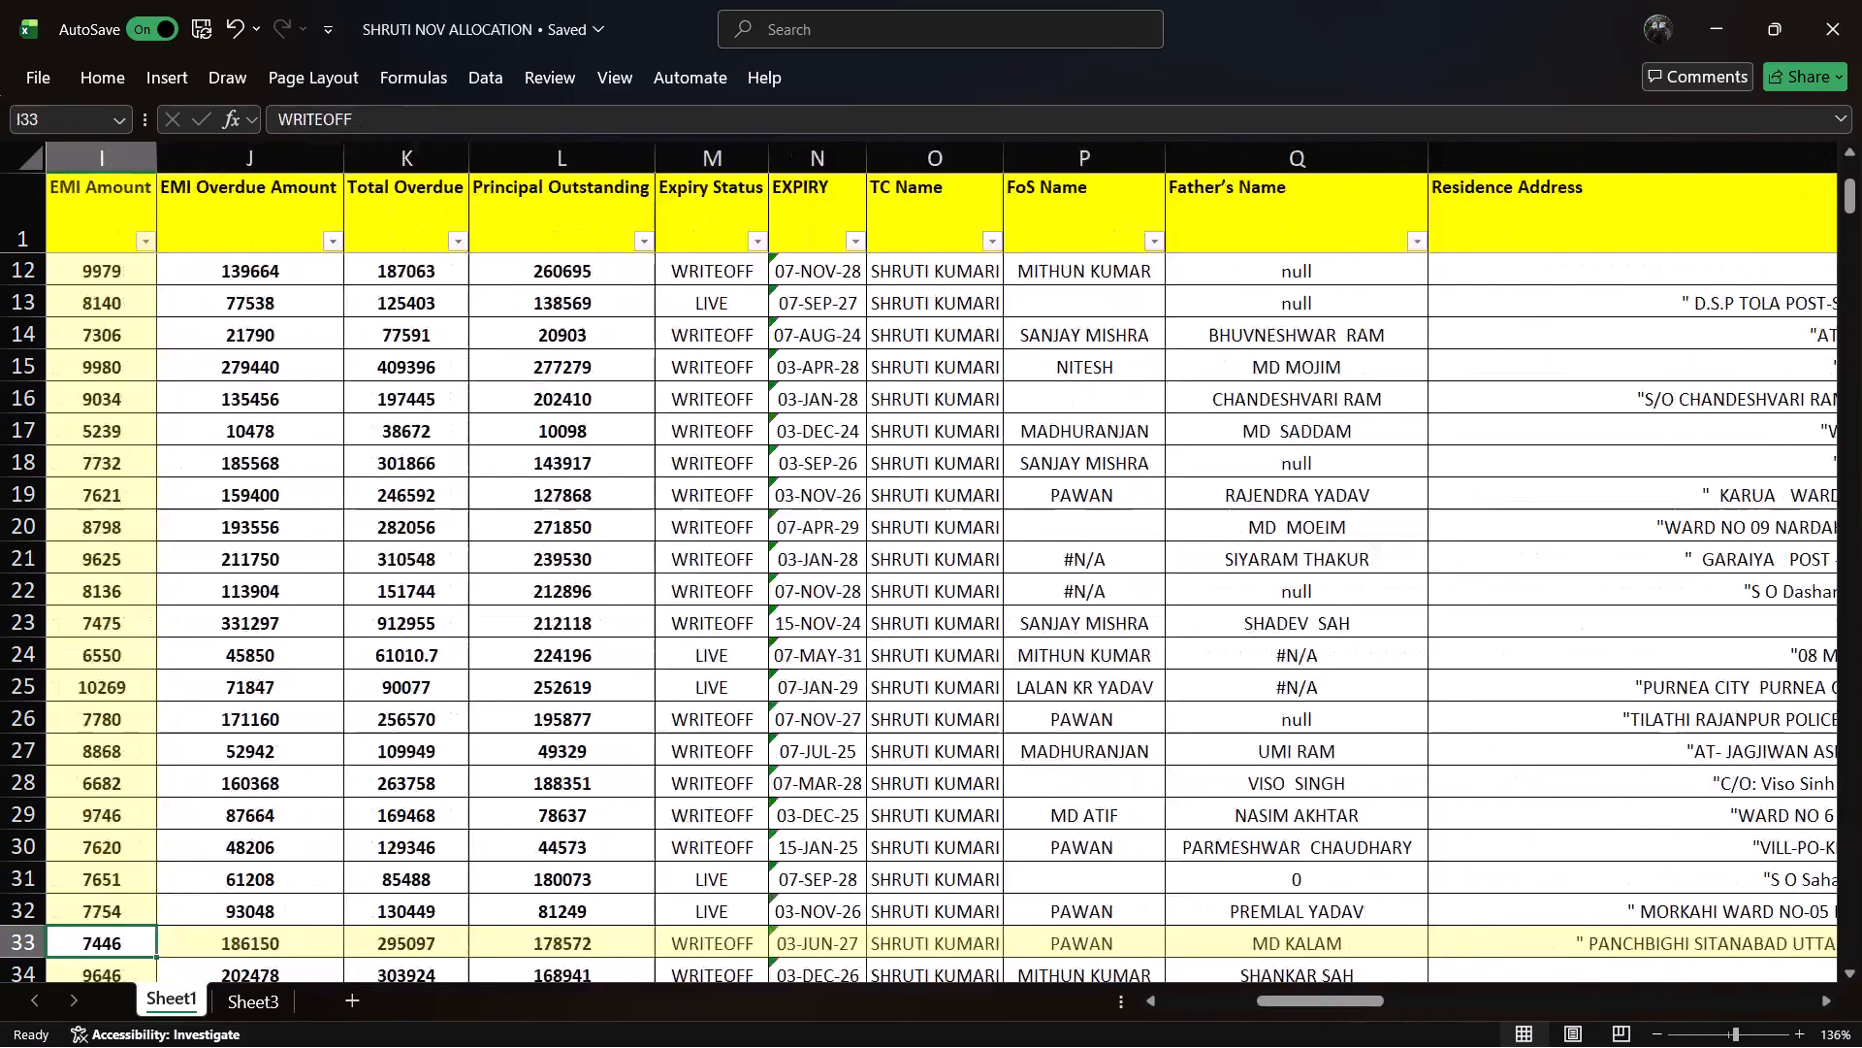
key(Right)
key(Right)
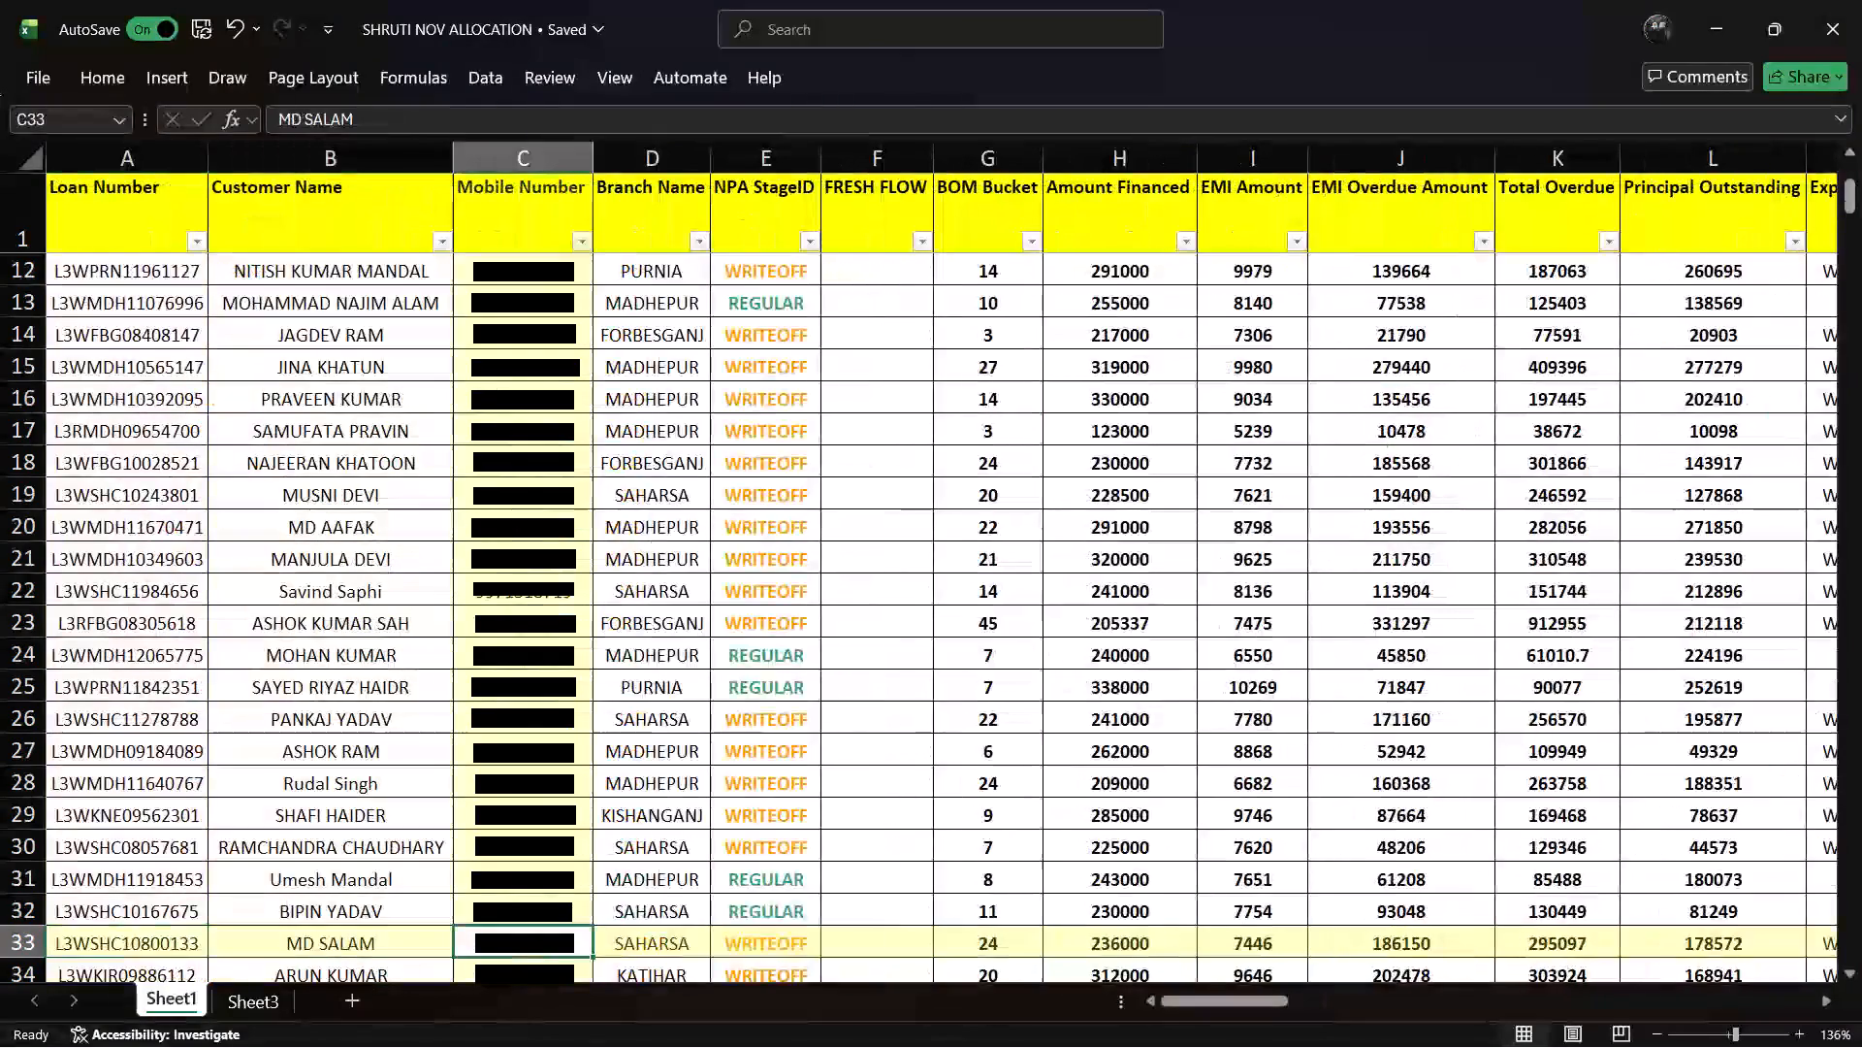
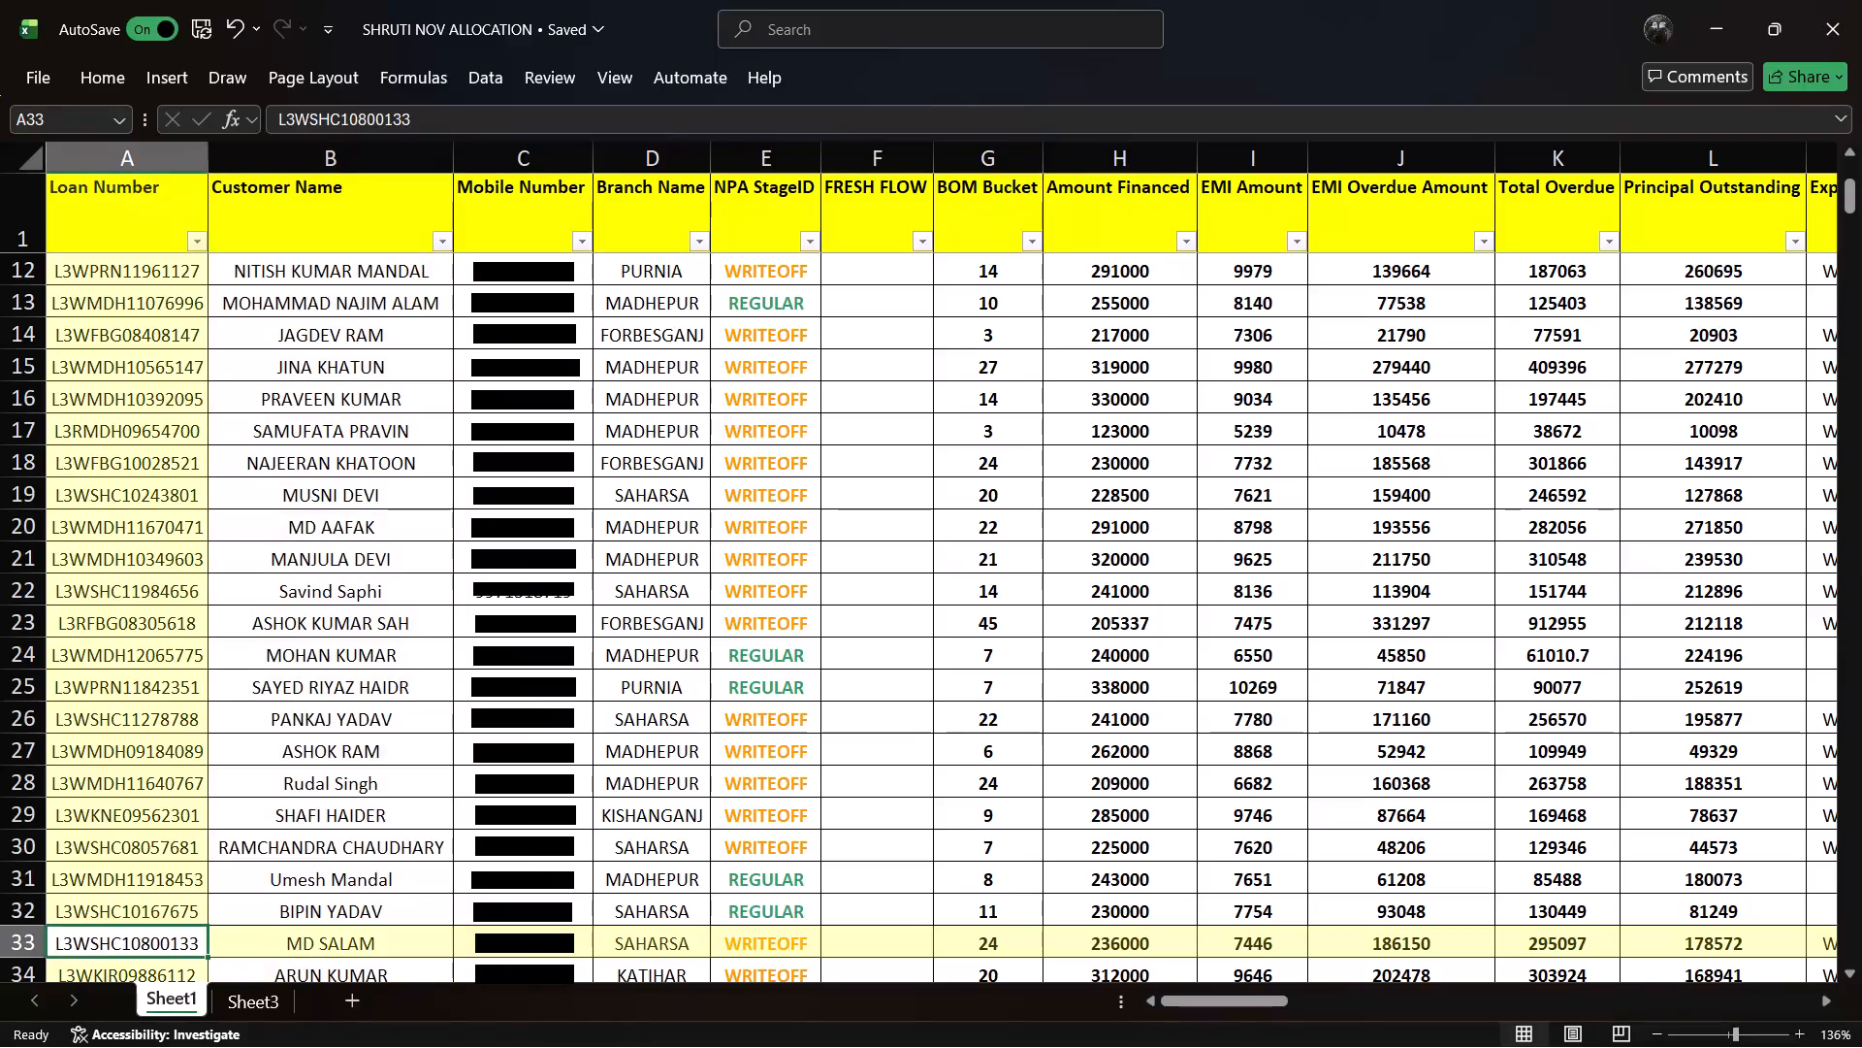
Examine the row 33 record's customer name, mobile number, branch, NPA stage and BOM bucket, returning to its loan number.
key(Right)
key(Right)
key(Right)
key(Right)
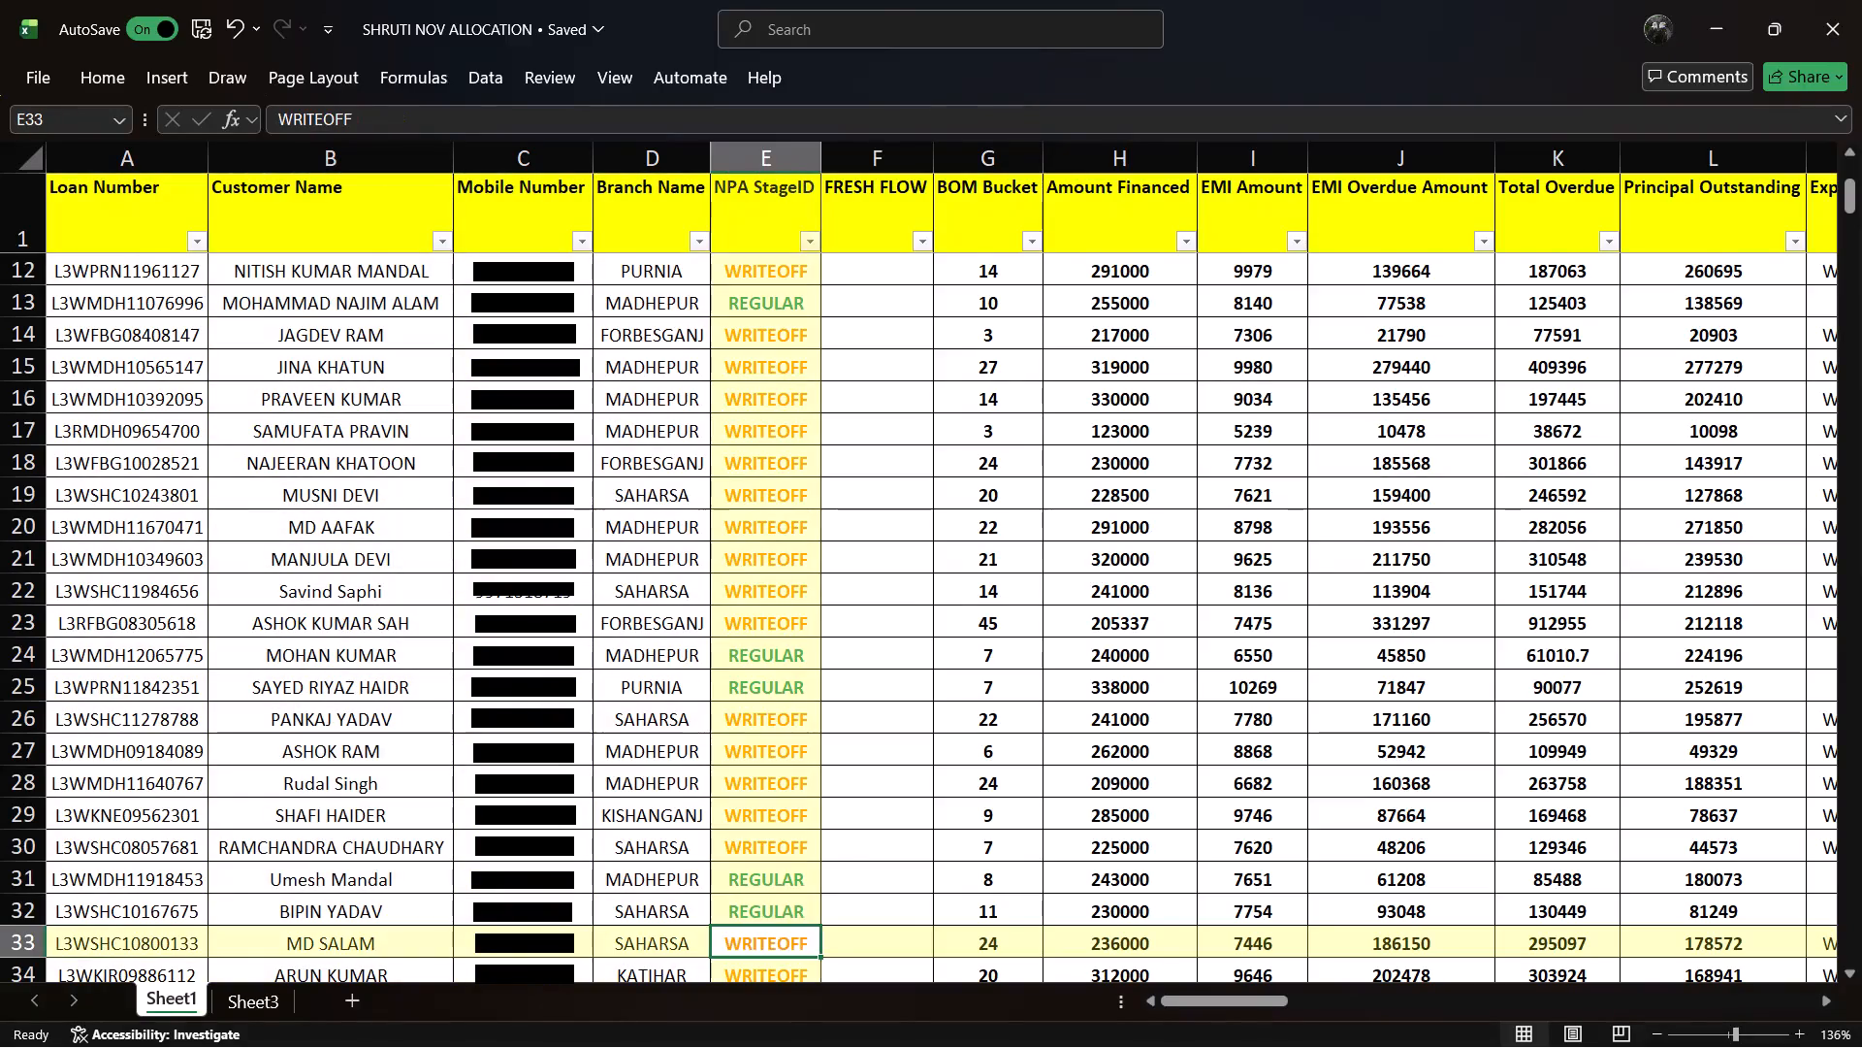
key(Right)
key(Right)
key(Left)
key(Left)
key(Left)
key(Left)
key(Left)
key(Left)
key(Left)
key(Left)
key(Left)
key(Left)
key(Left)
key(Left)
key(Left)
key(Left)
key(Left)
key(Left)
key(Left)
key(Left)
key(Left)
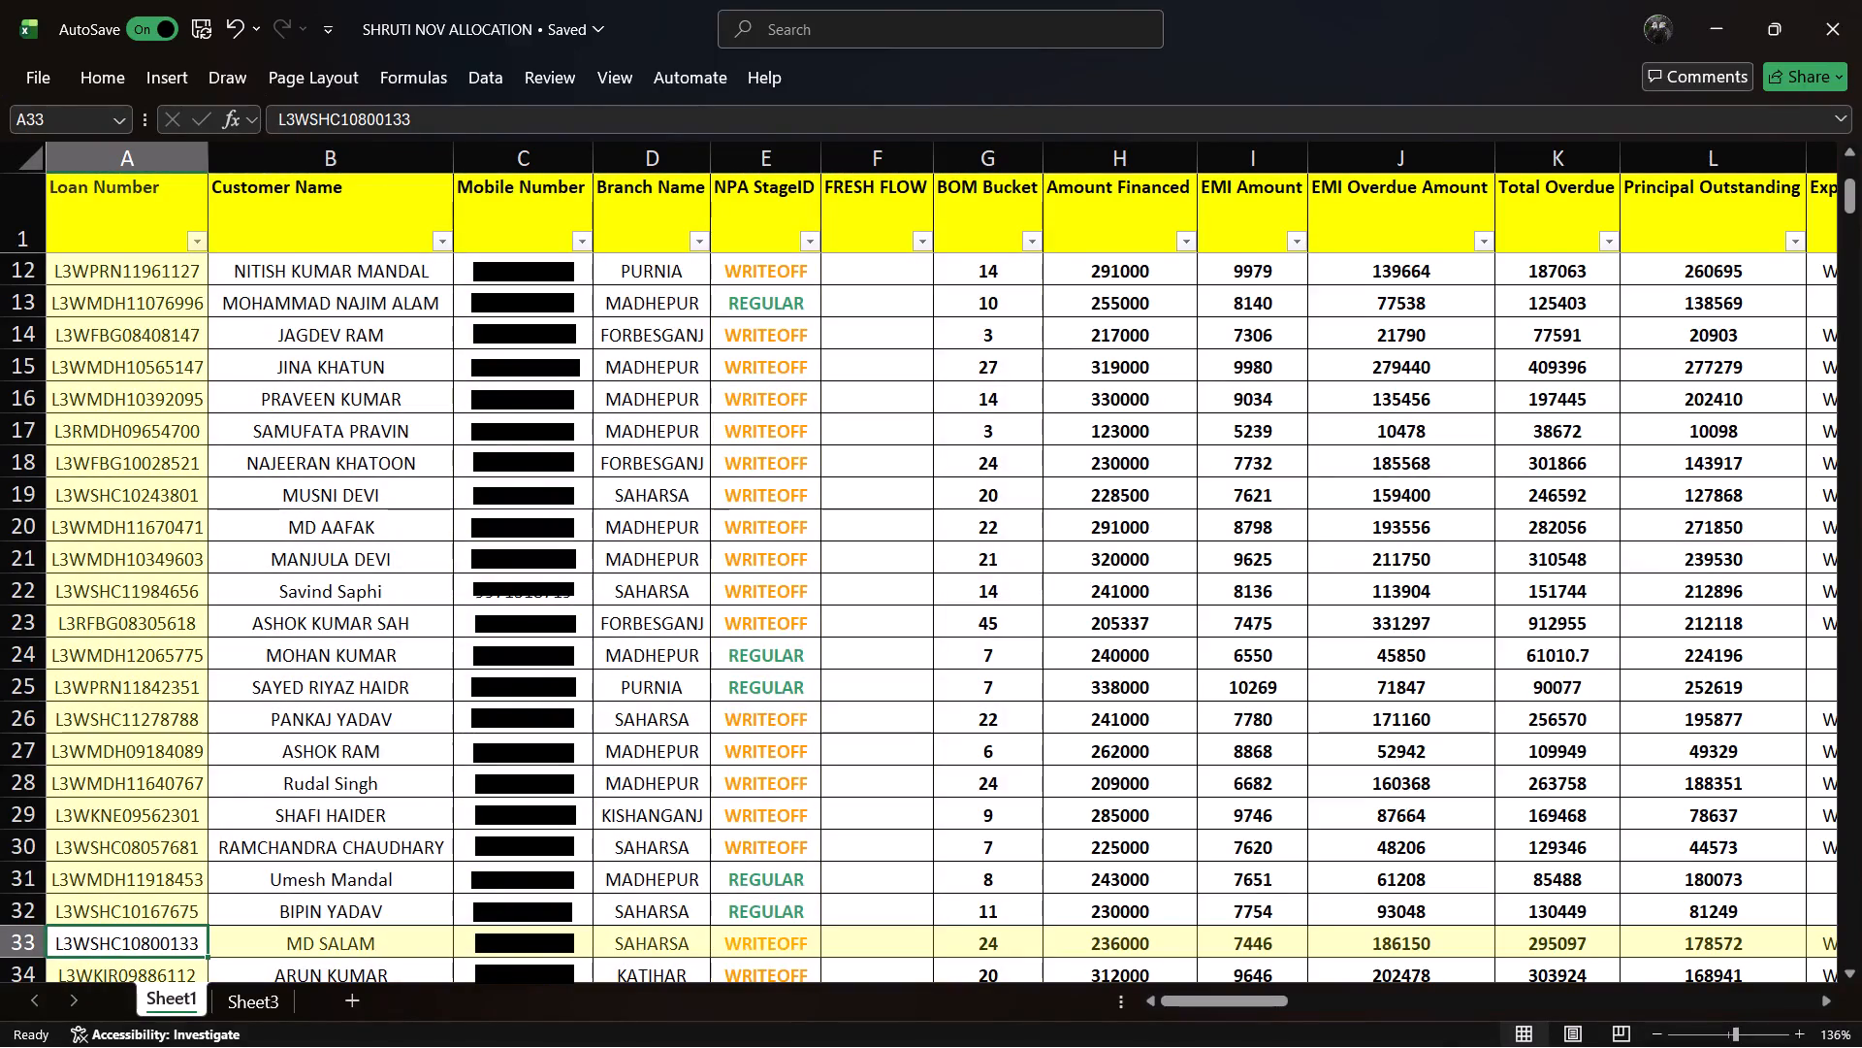
Examine the row 33 record from its customer name through the loan amounts, residence address and vehicle details to the Ref-1 phone number.
key(Right)
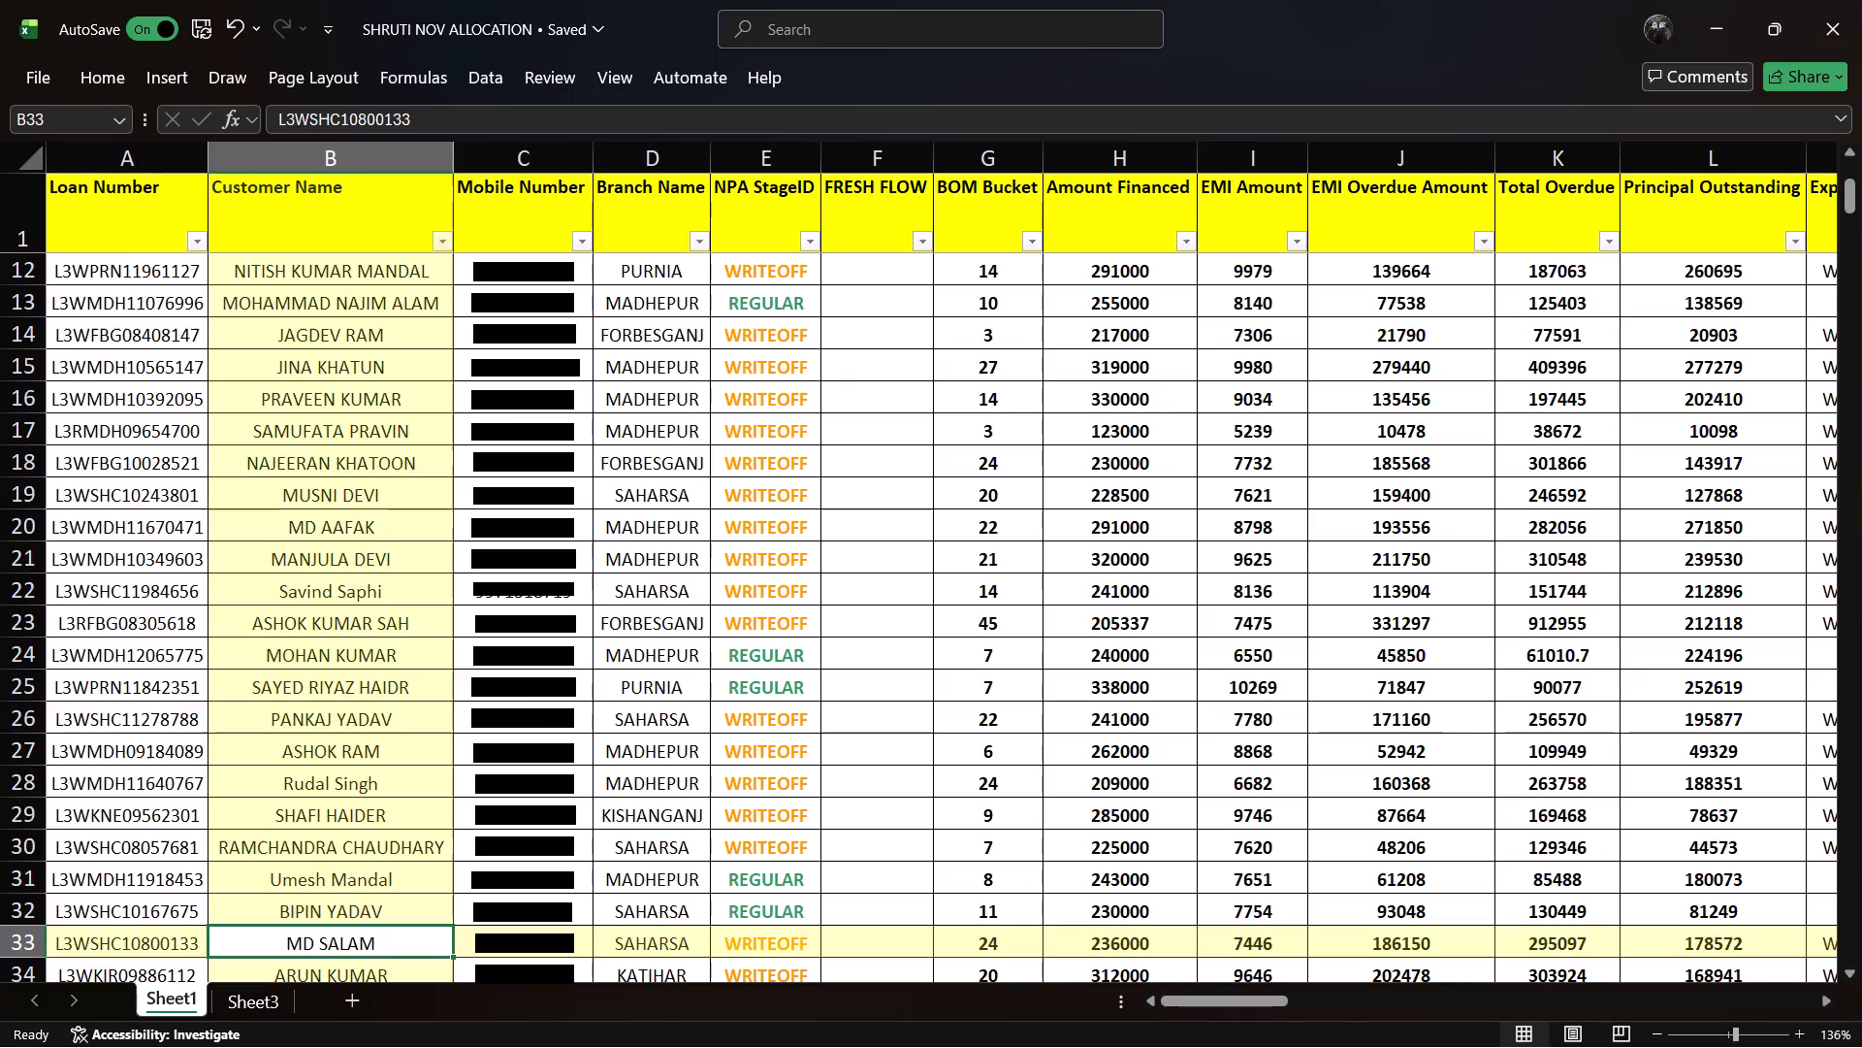
key(Right)
key(Right)
key(Right)
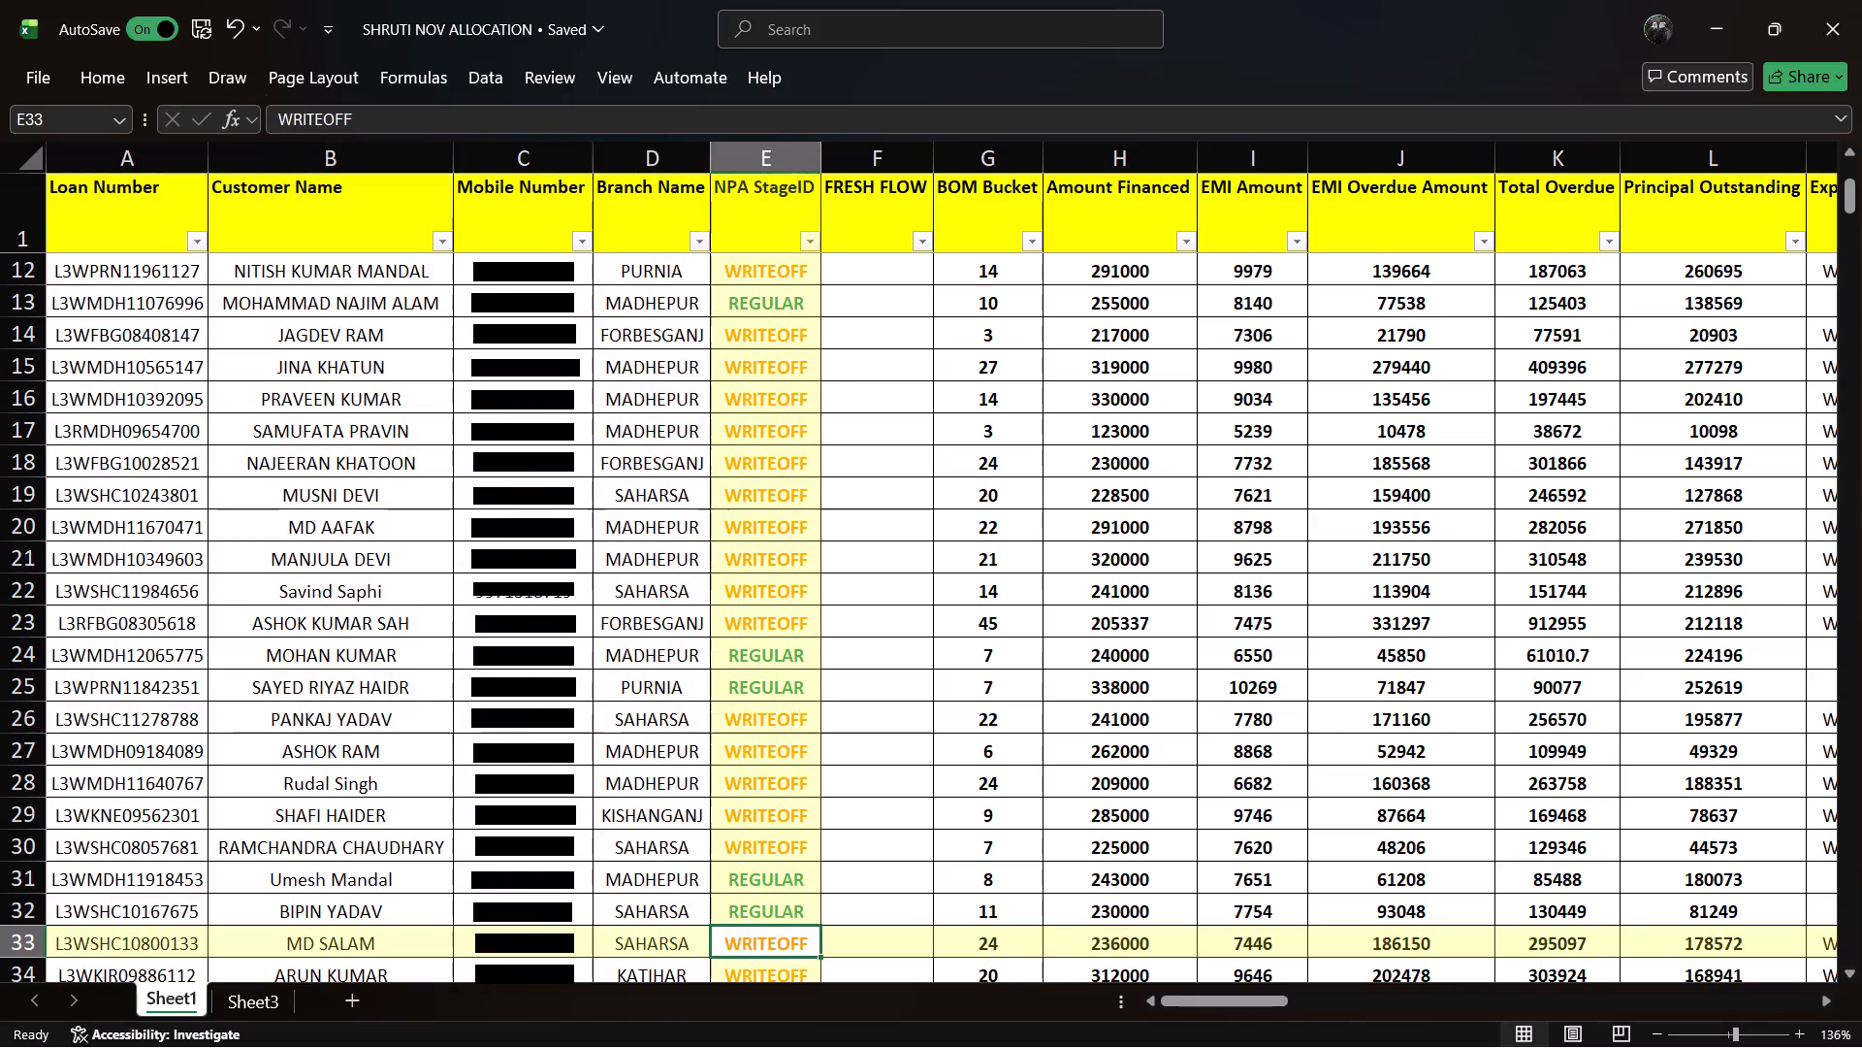
key(Right)
key(Right)
key(Right)
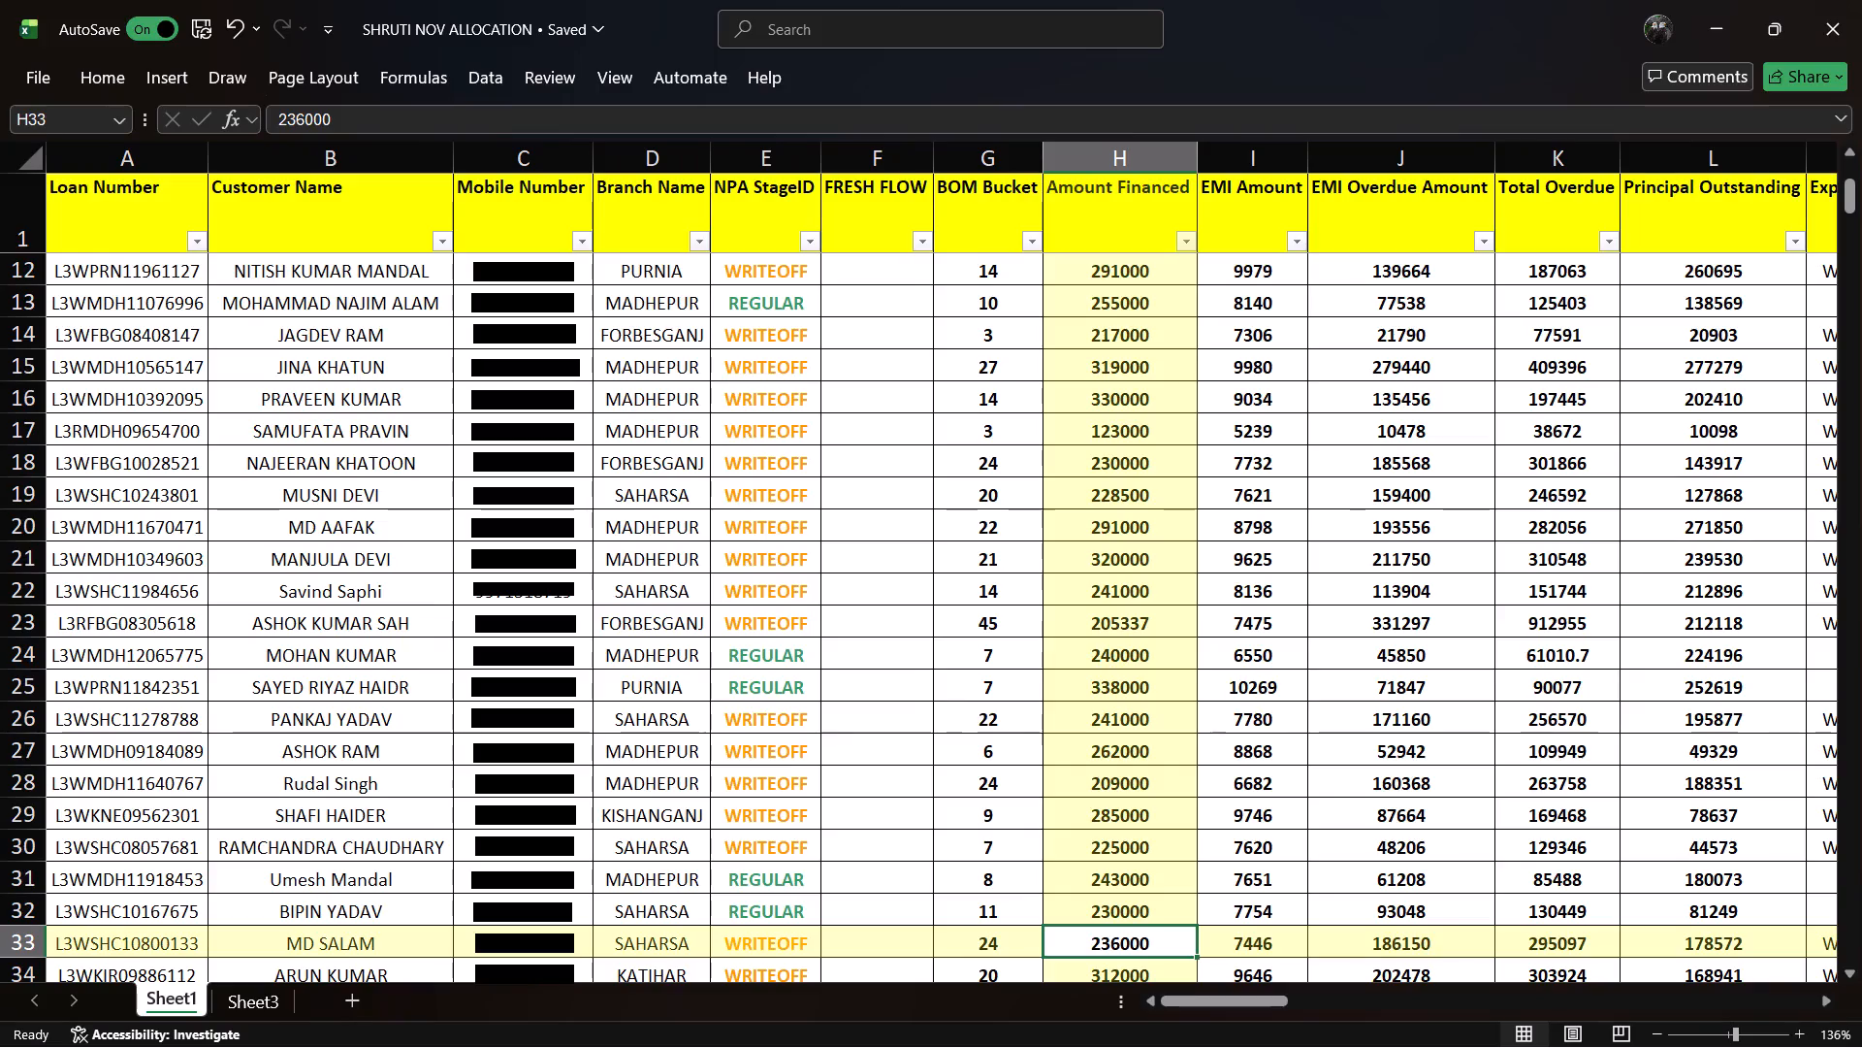
key(Right)
key(Right)
key(Right)
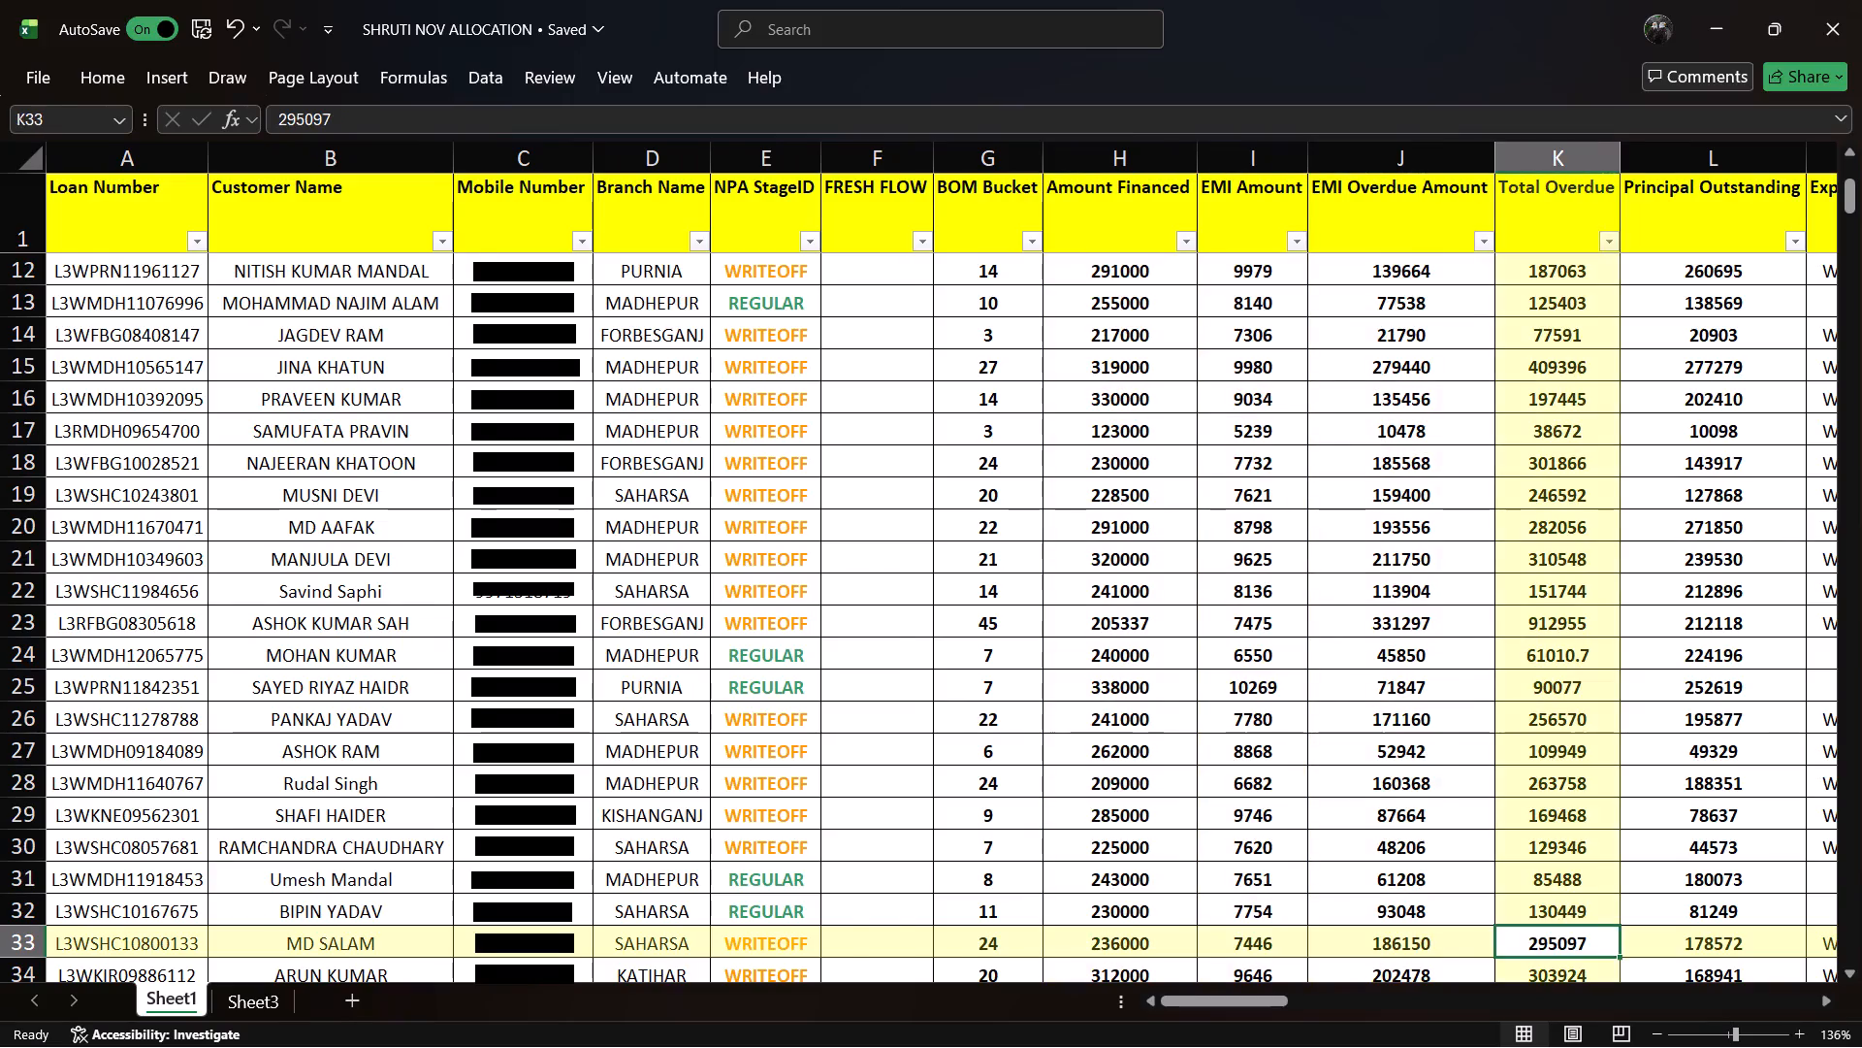
key(Right)
key(Right)
key(Right)
key(Right)
key(Right)
key(Right)
key(Right)
key(Right)
key(Right)
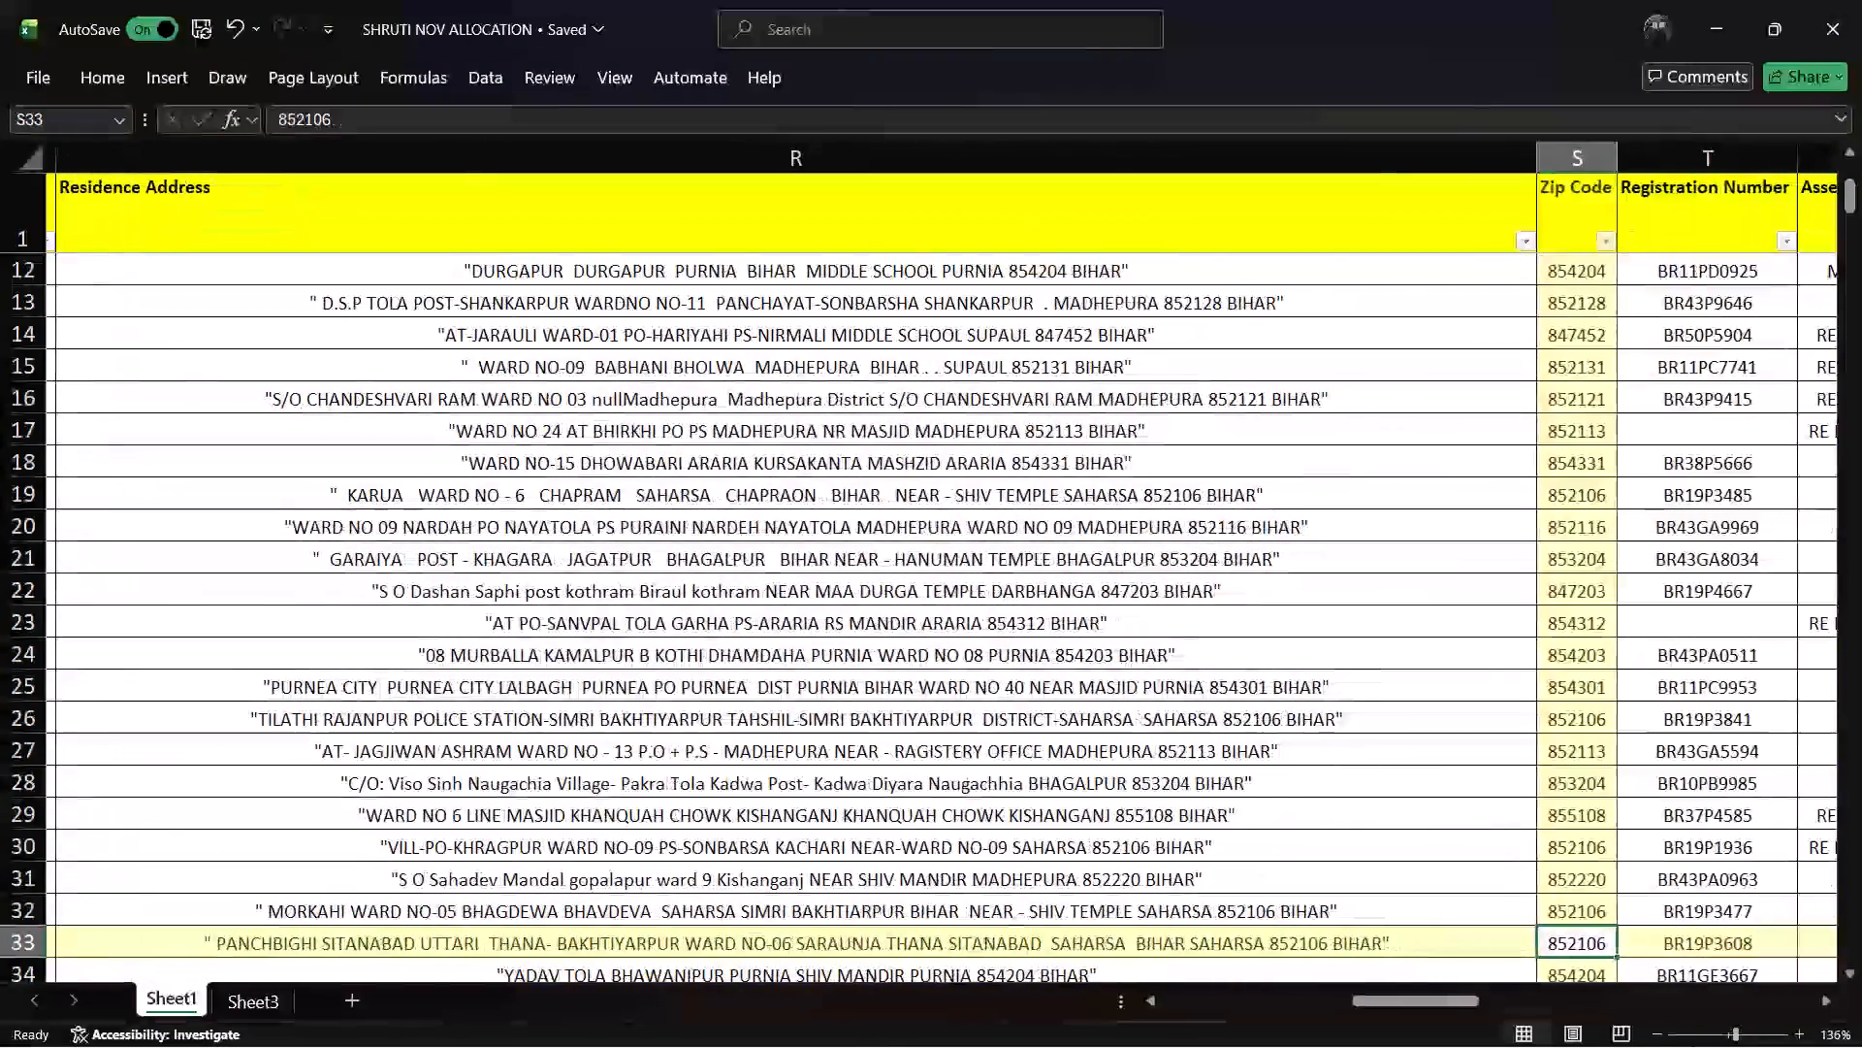
key(Right)
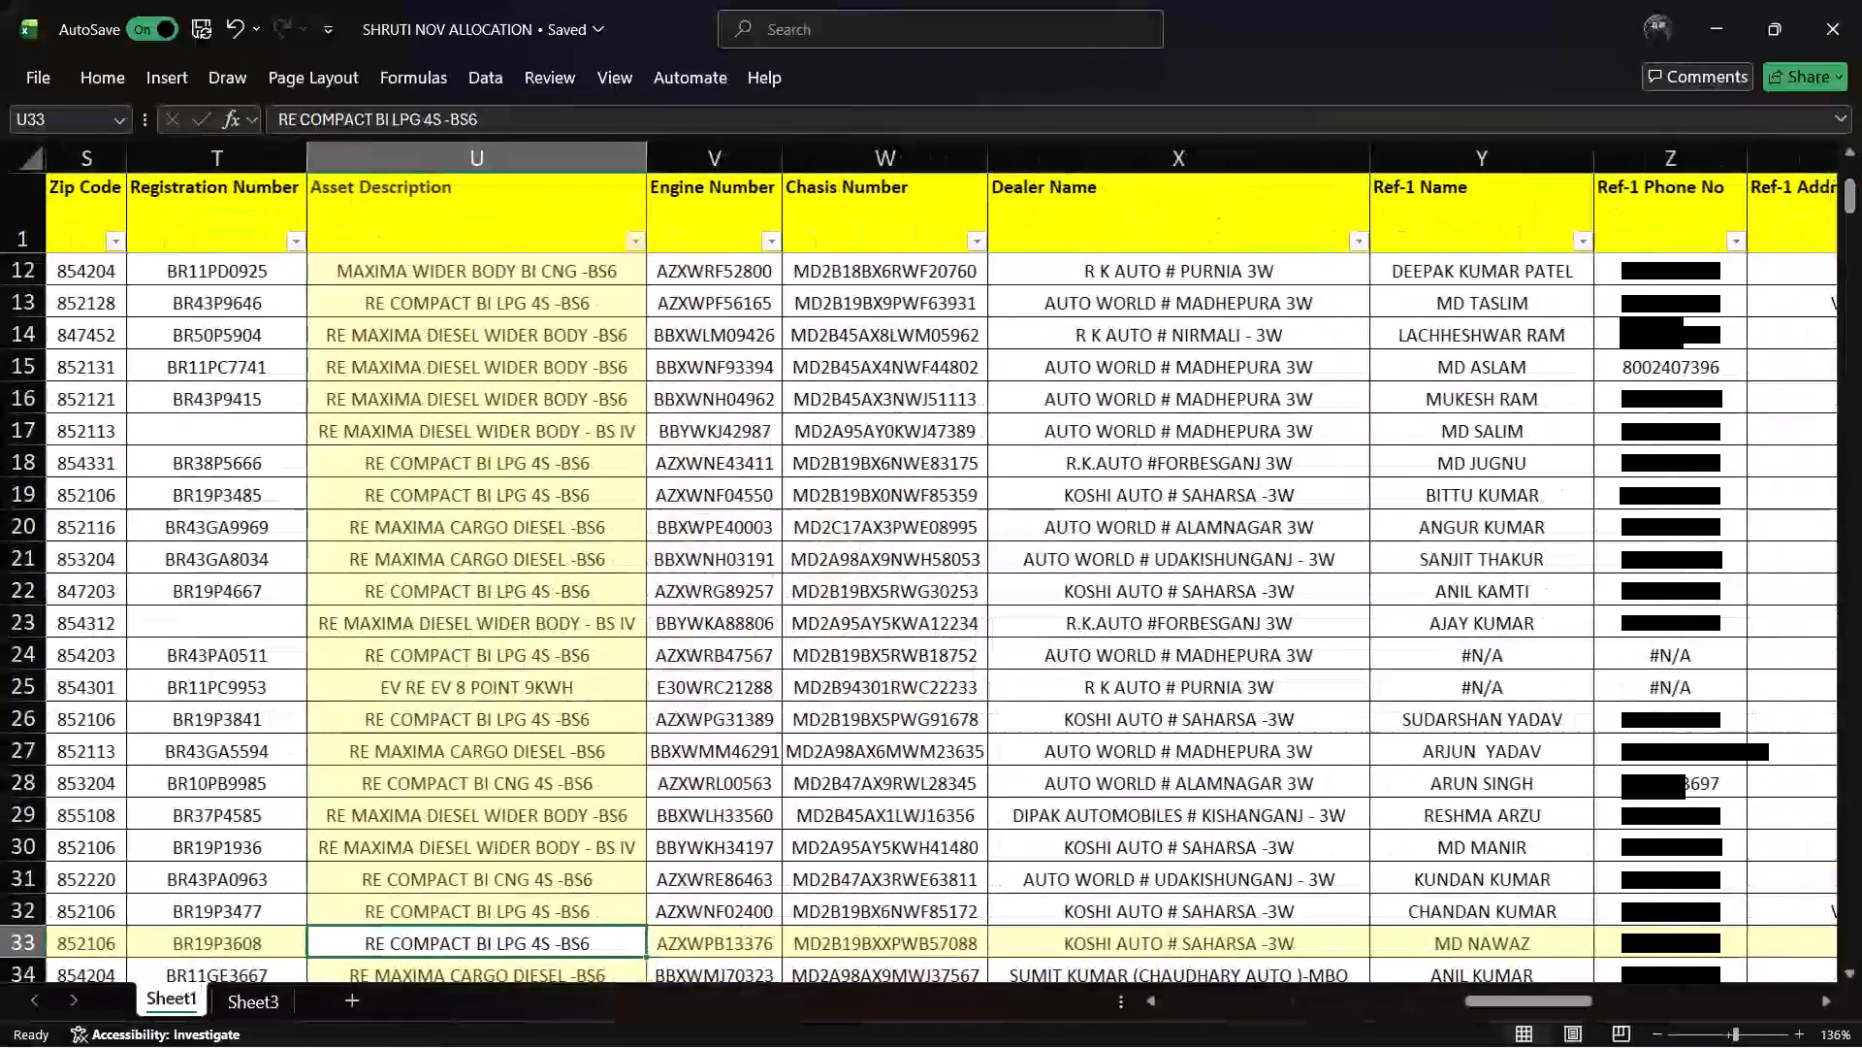
key(Left)
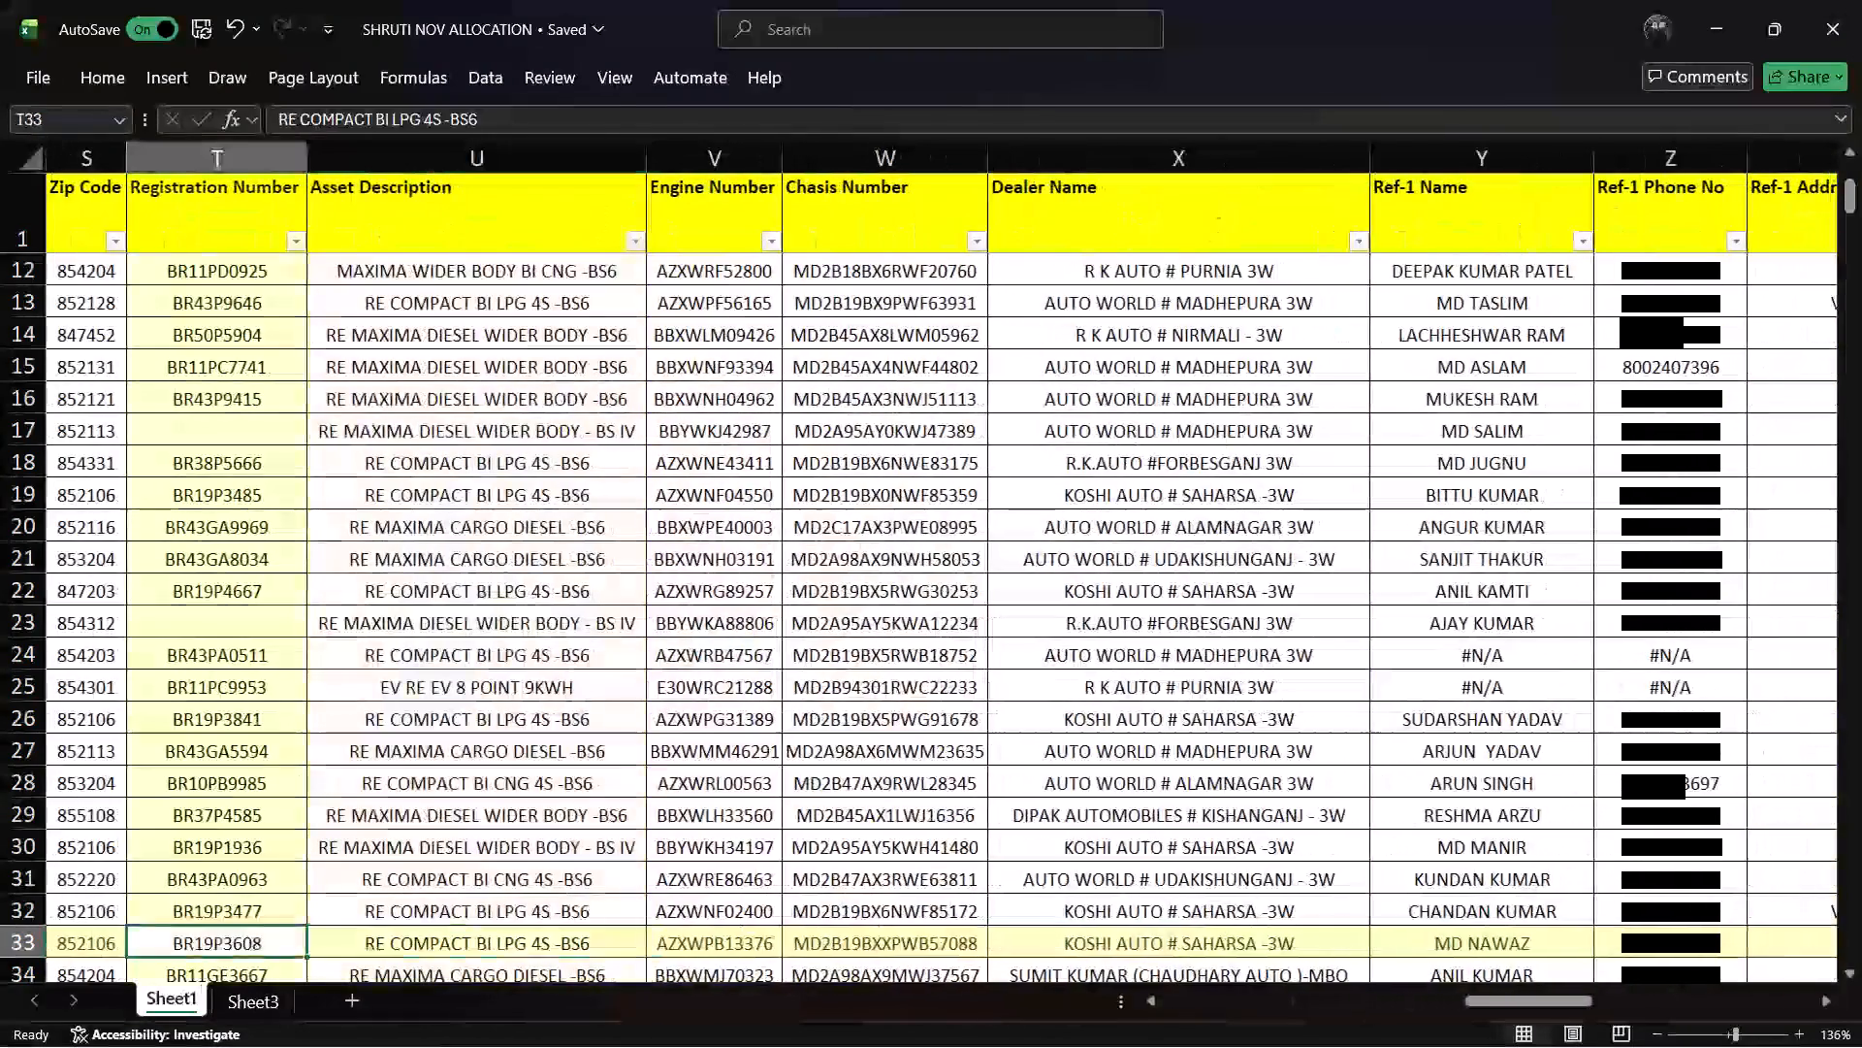
key(Right)
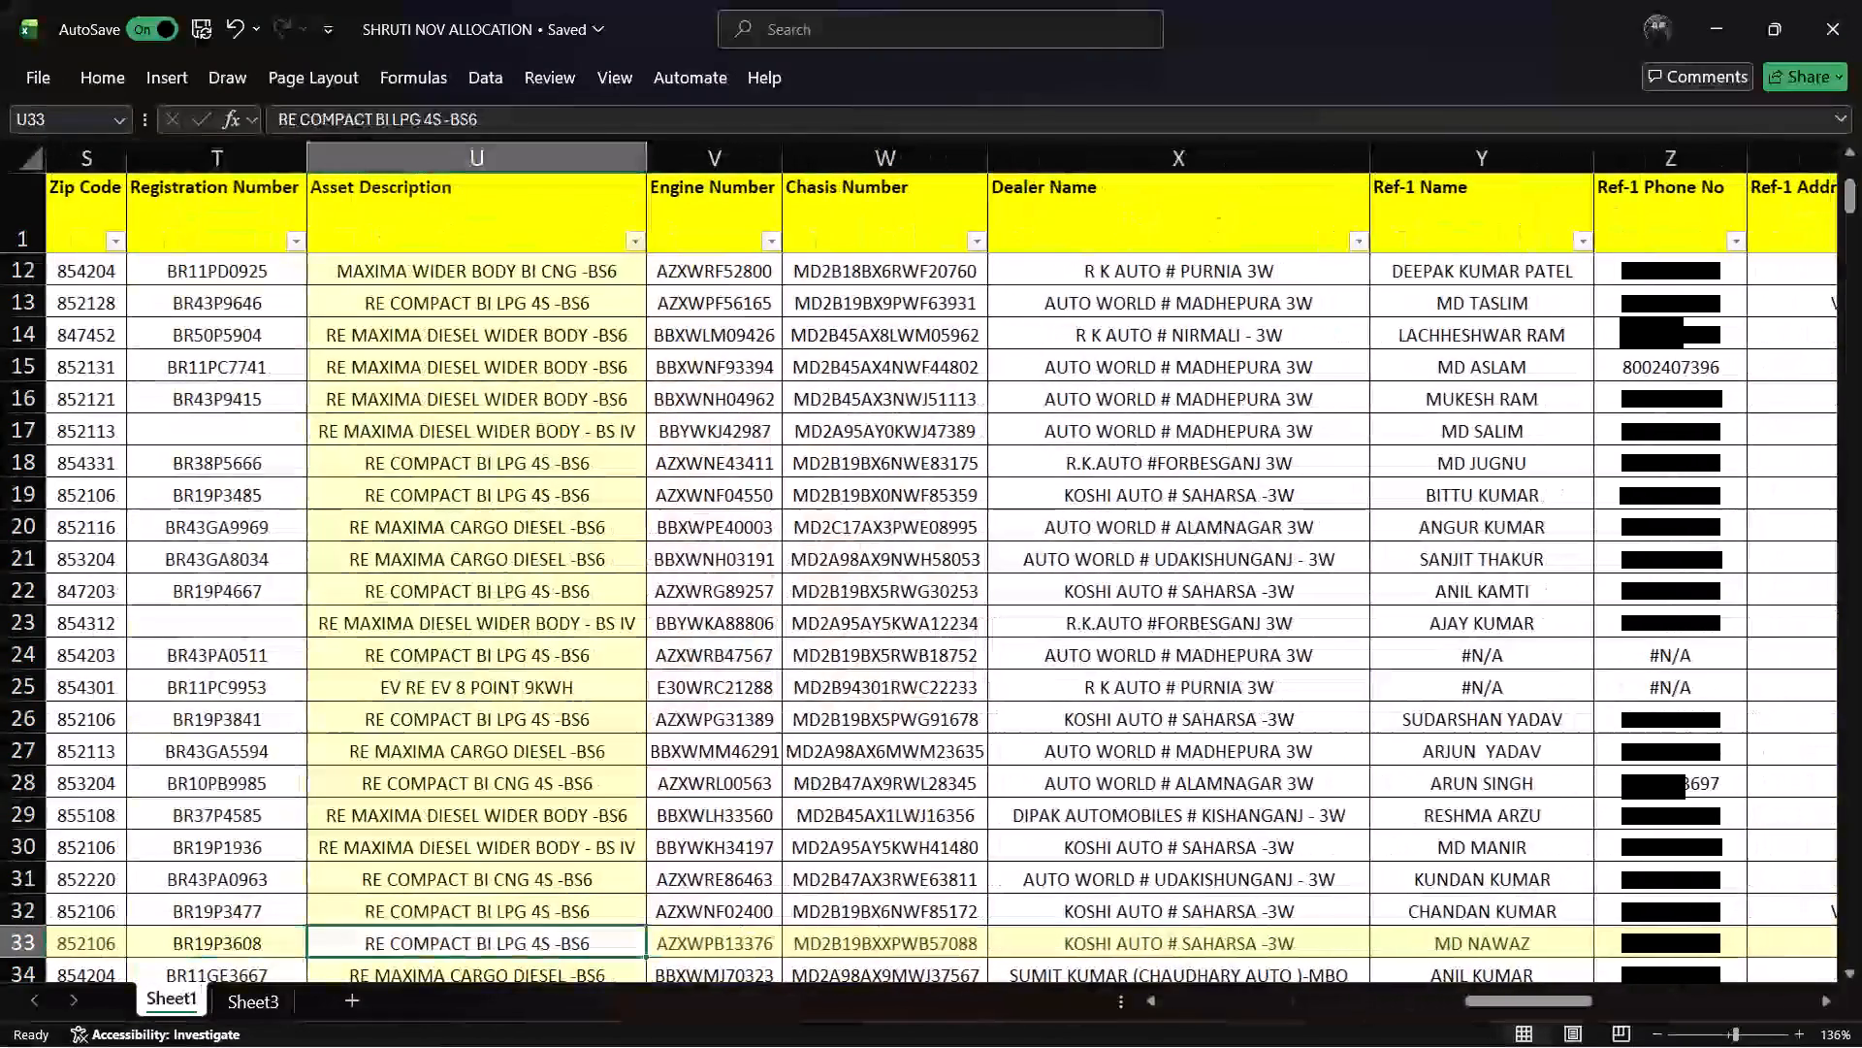
key(Right)
key(Right)
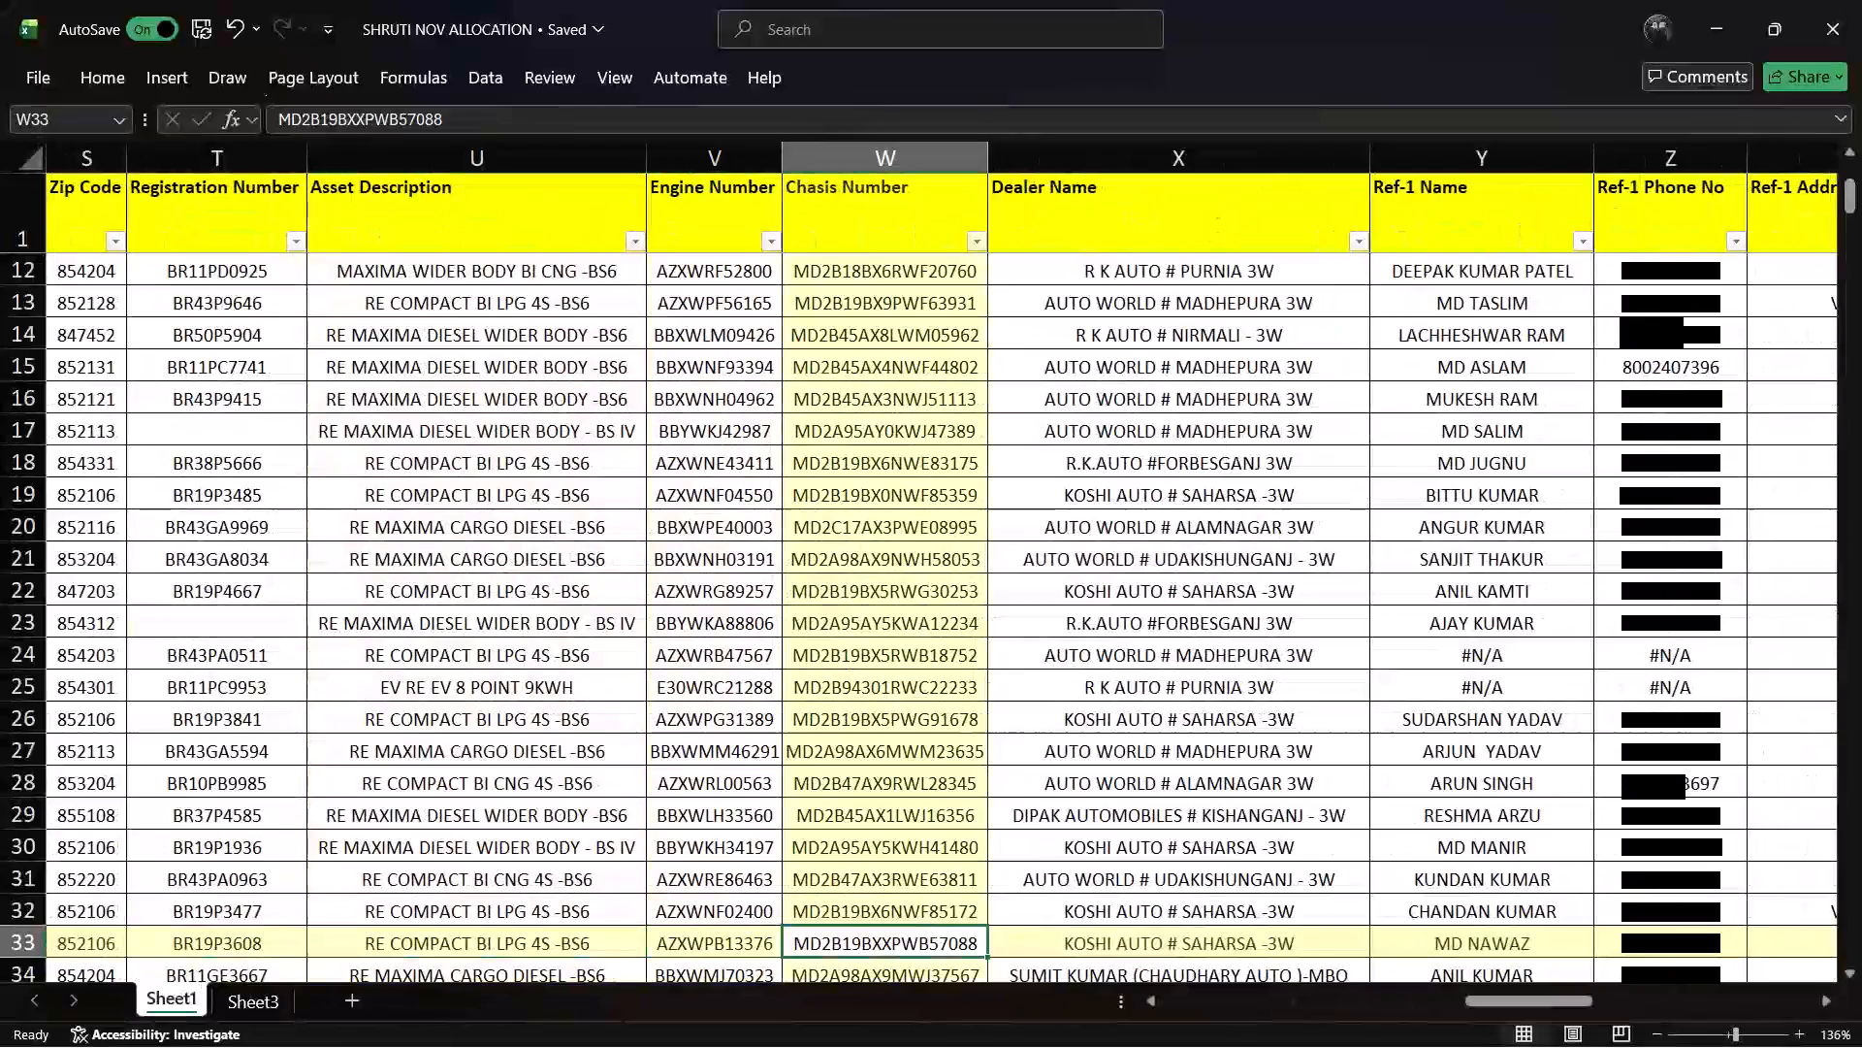
key(Right)
key(Right)
key(Right)
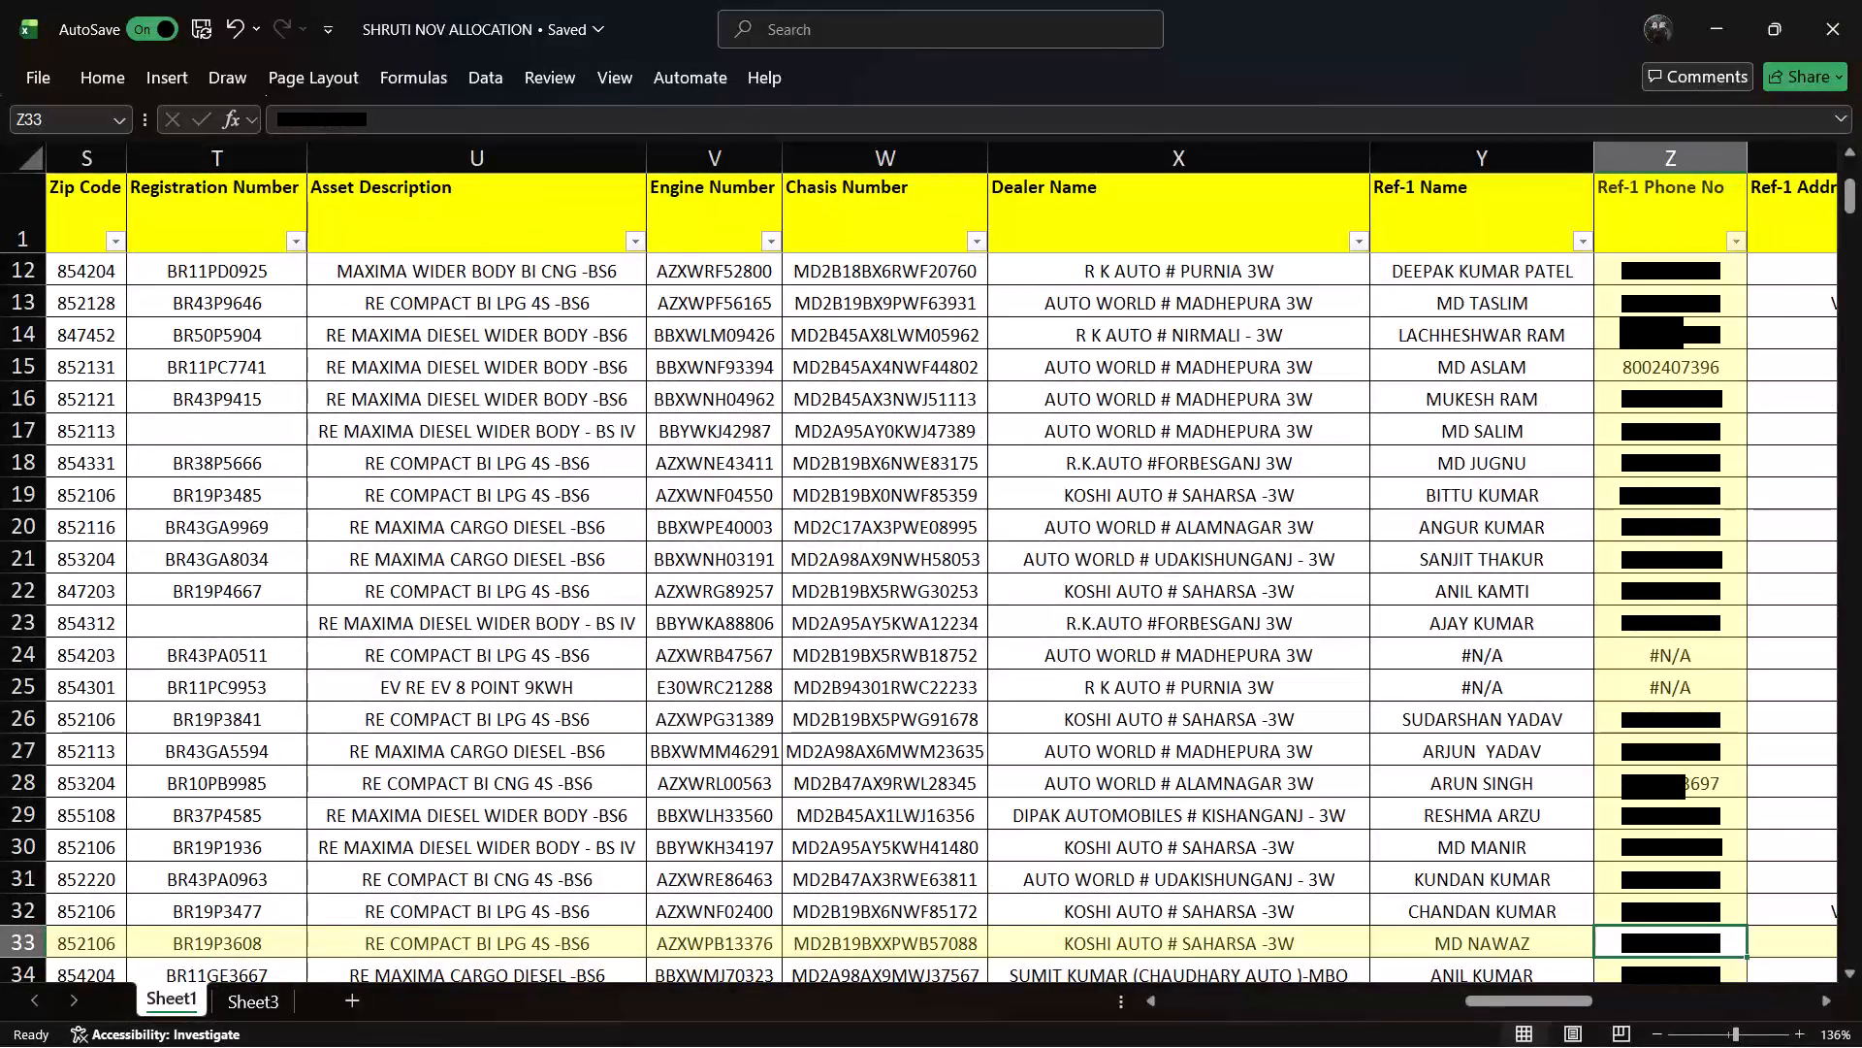
Return to the start of the row 33 record and review its mobile number, overdue amounts, expiry, FoS name and father's name.
key(Left)
key(Left)
key(Left)
key(Left)
key(Left)
key(Left)
key(Left)
key(Left)
key(Left)
key(Left)
key(Left)
key(Left)
key(Left)
key(Left)
key(Left)
key(Left)
key(Left)
key(Left)
key(Left)
key(Left)
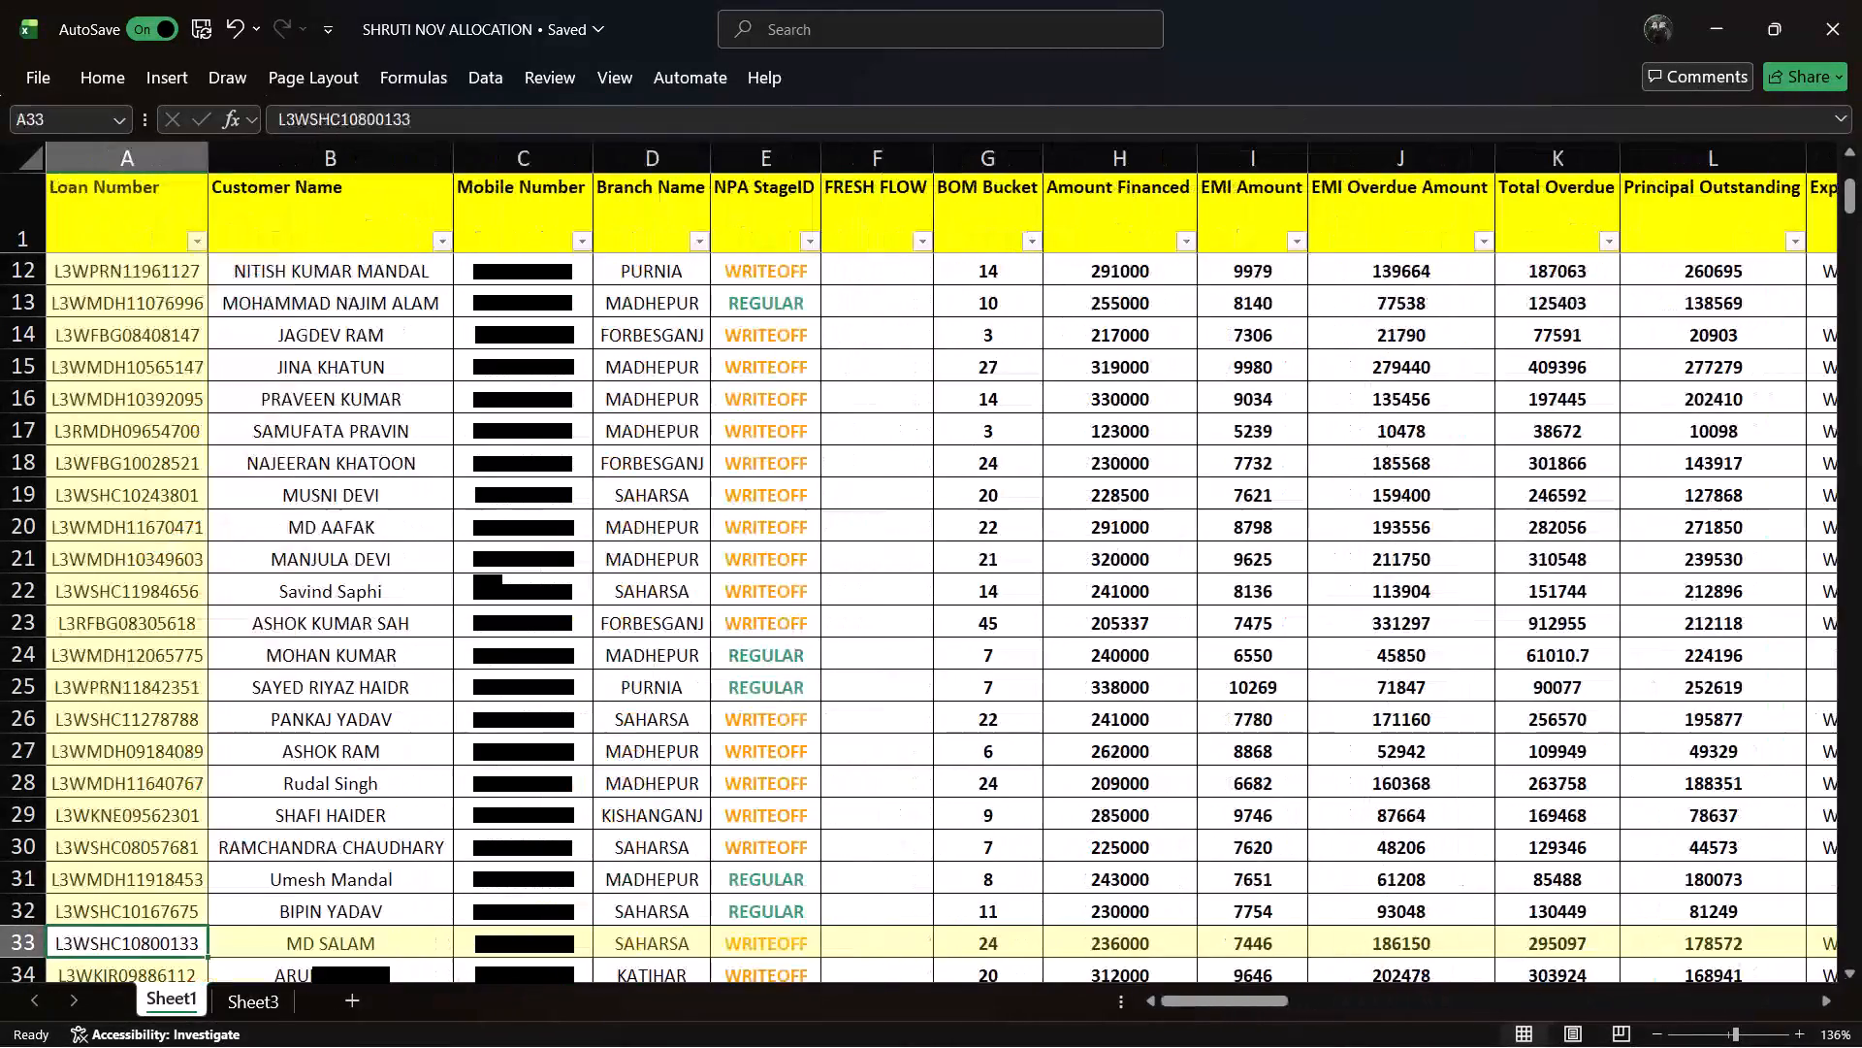
key(Right)
key(Right)
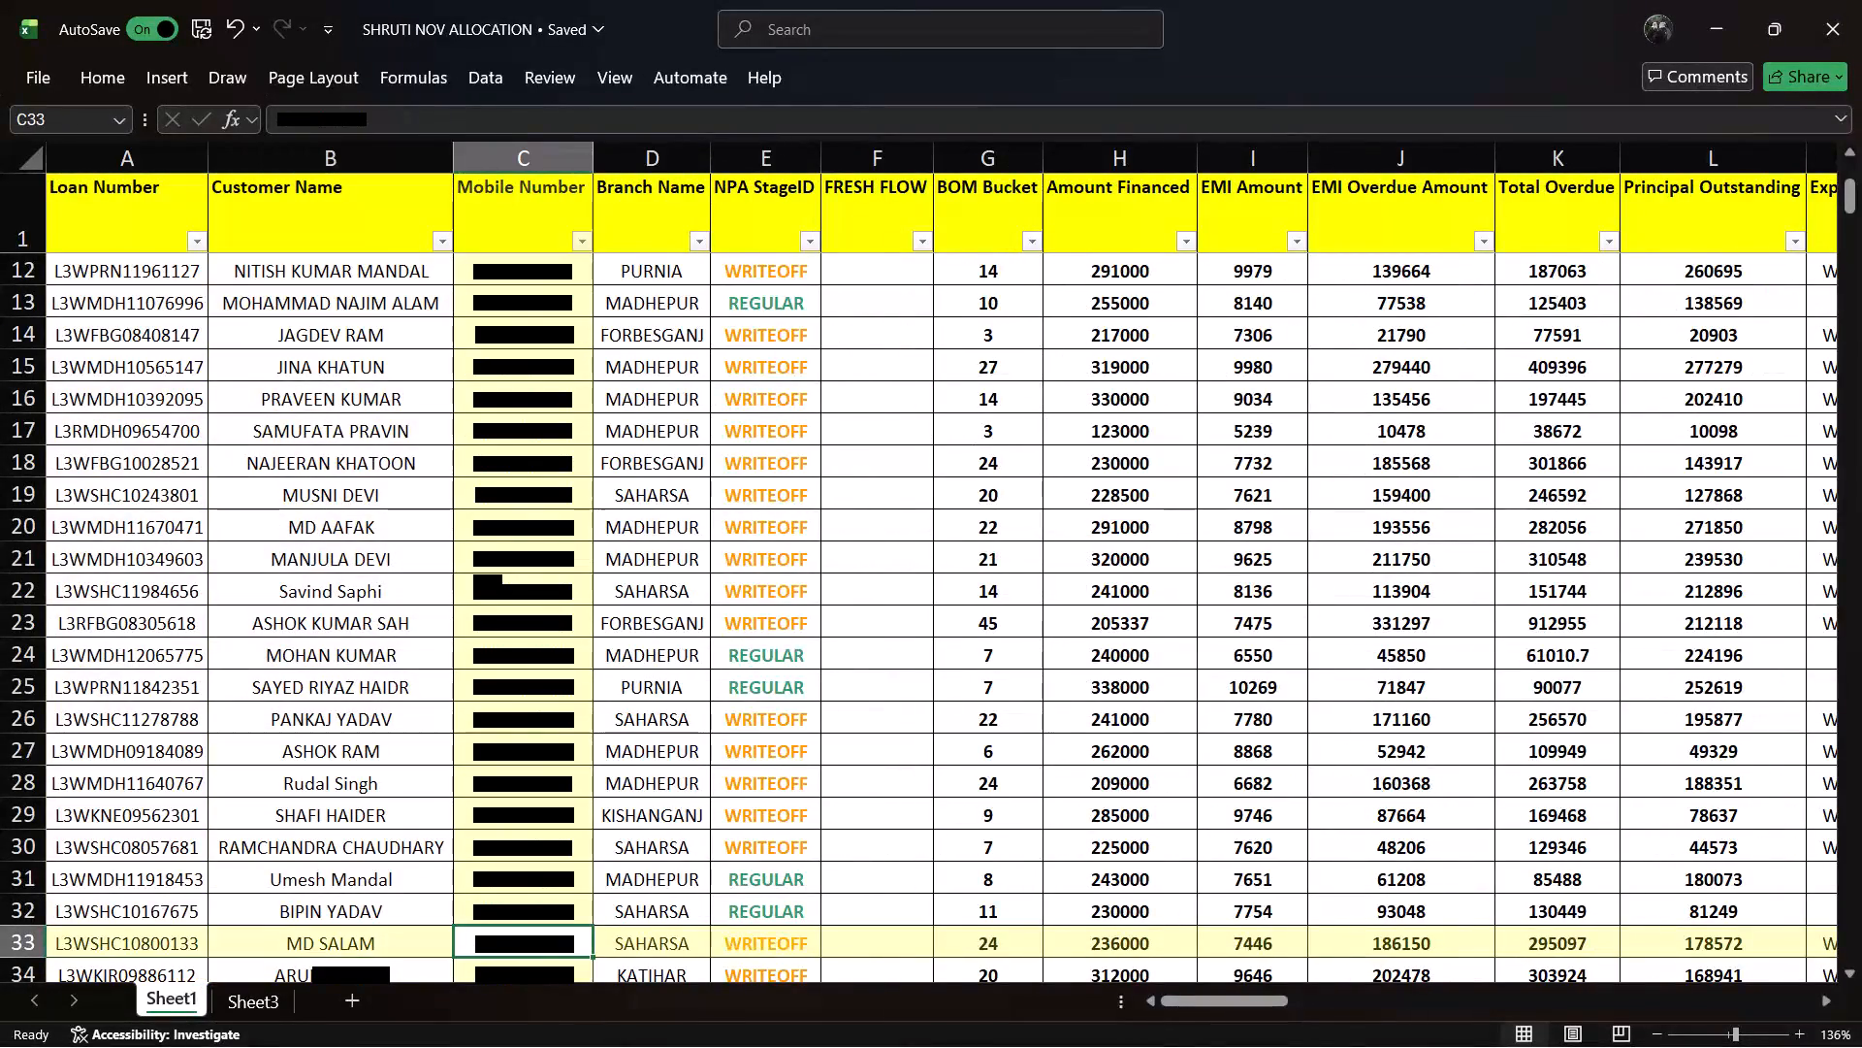
key(Right)
key(Right)
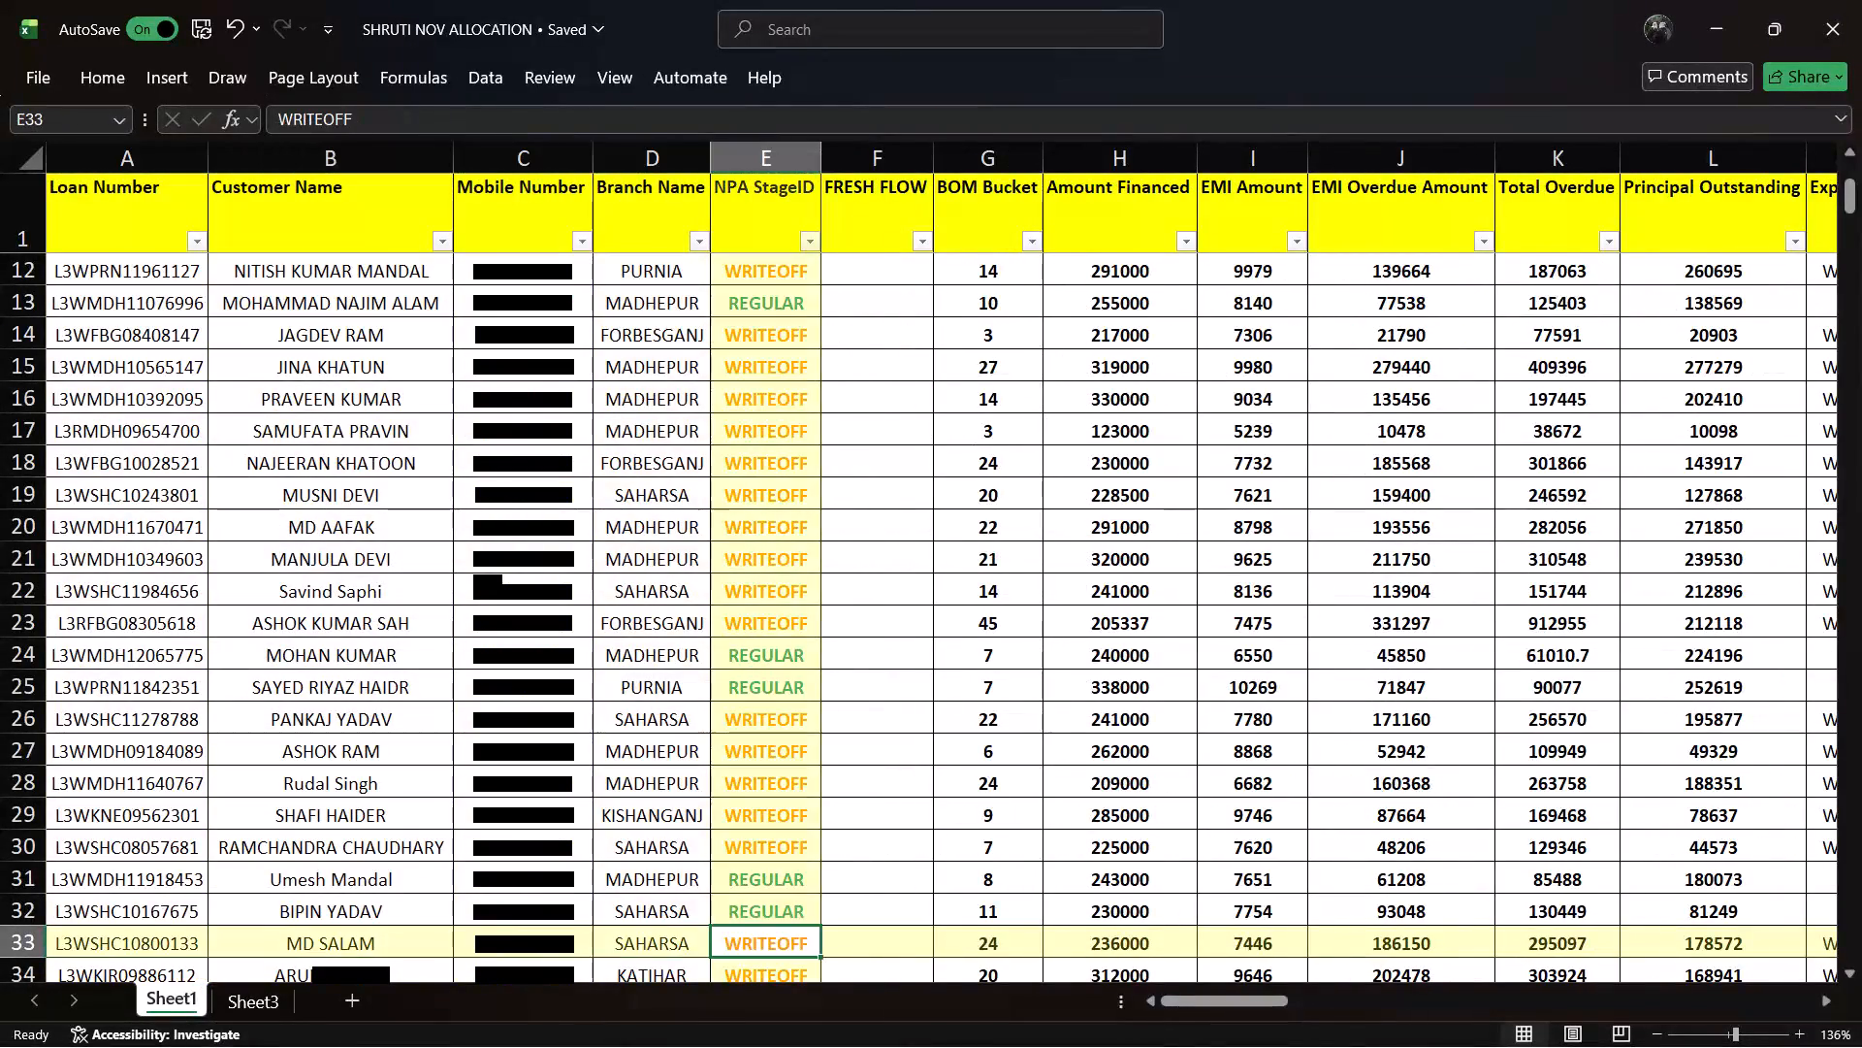
key(Right)
key(Right)
key(Right)
key(Right)
key(Right)
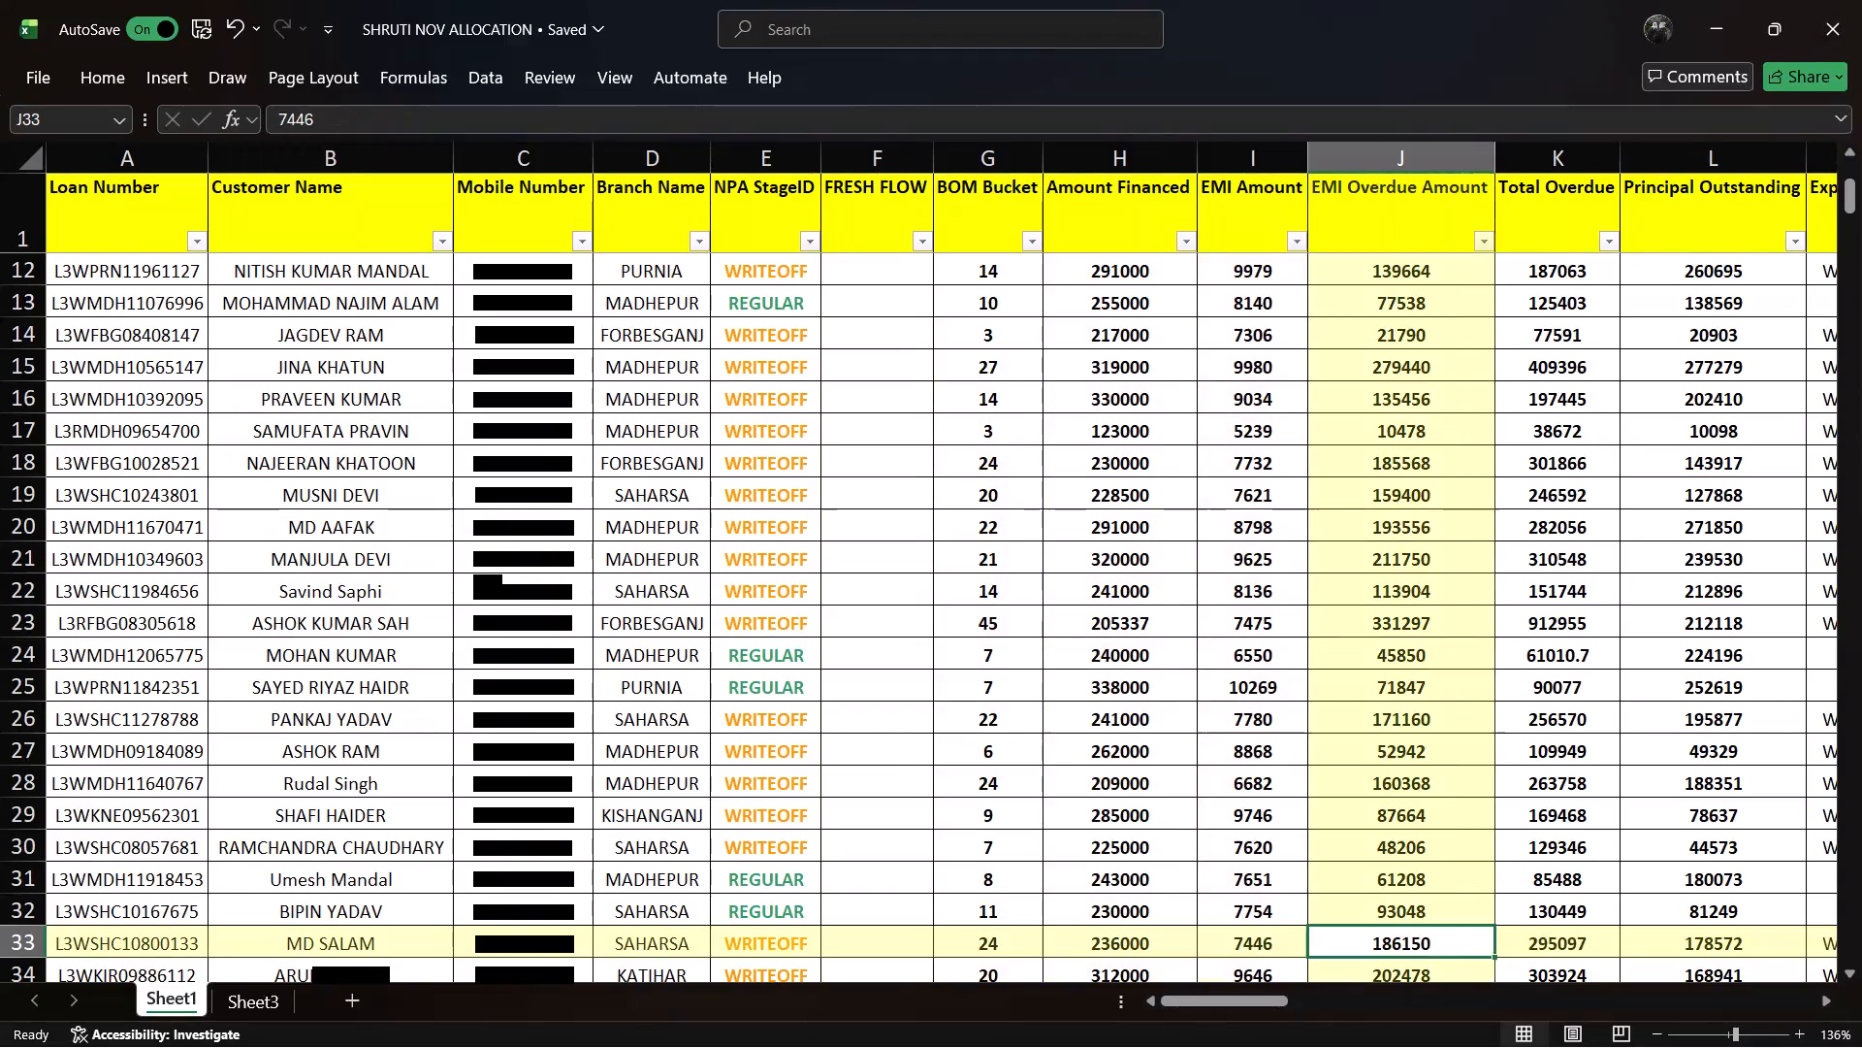
key(Right)
key(Right)
key(Right)
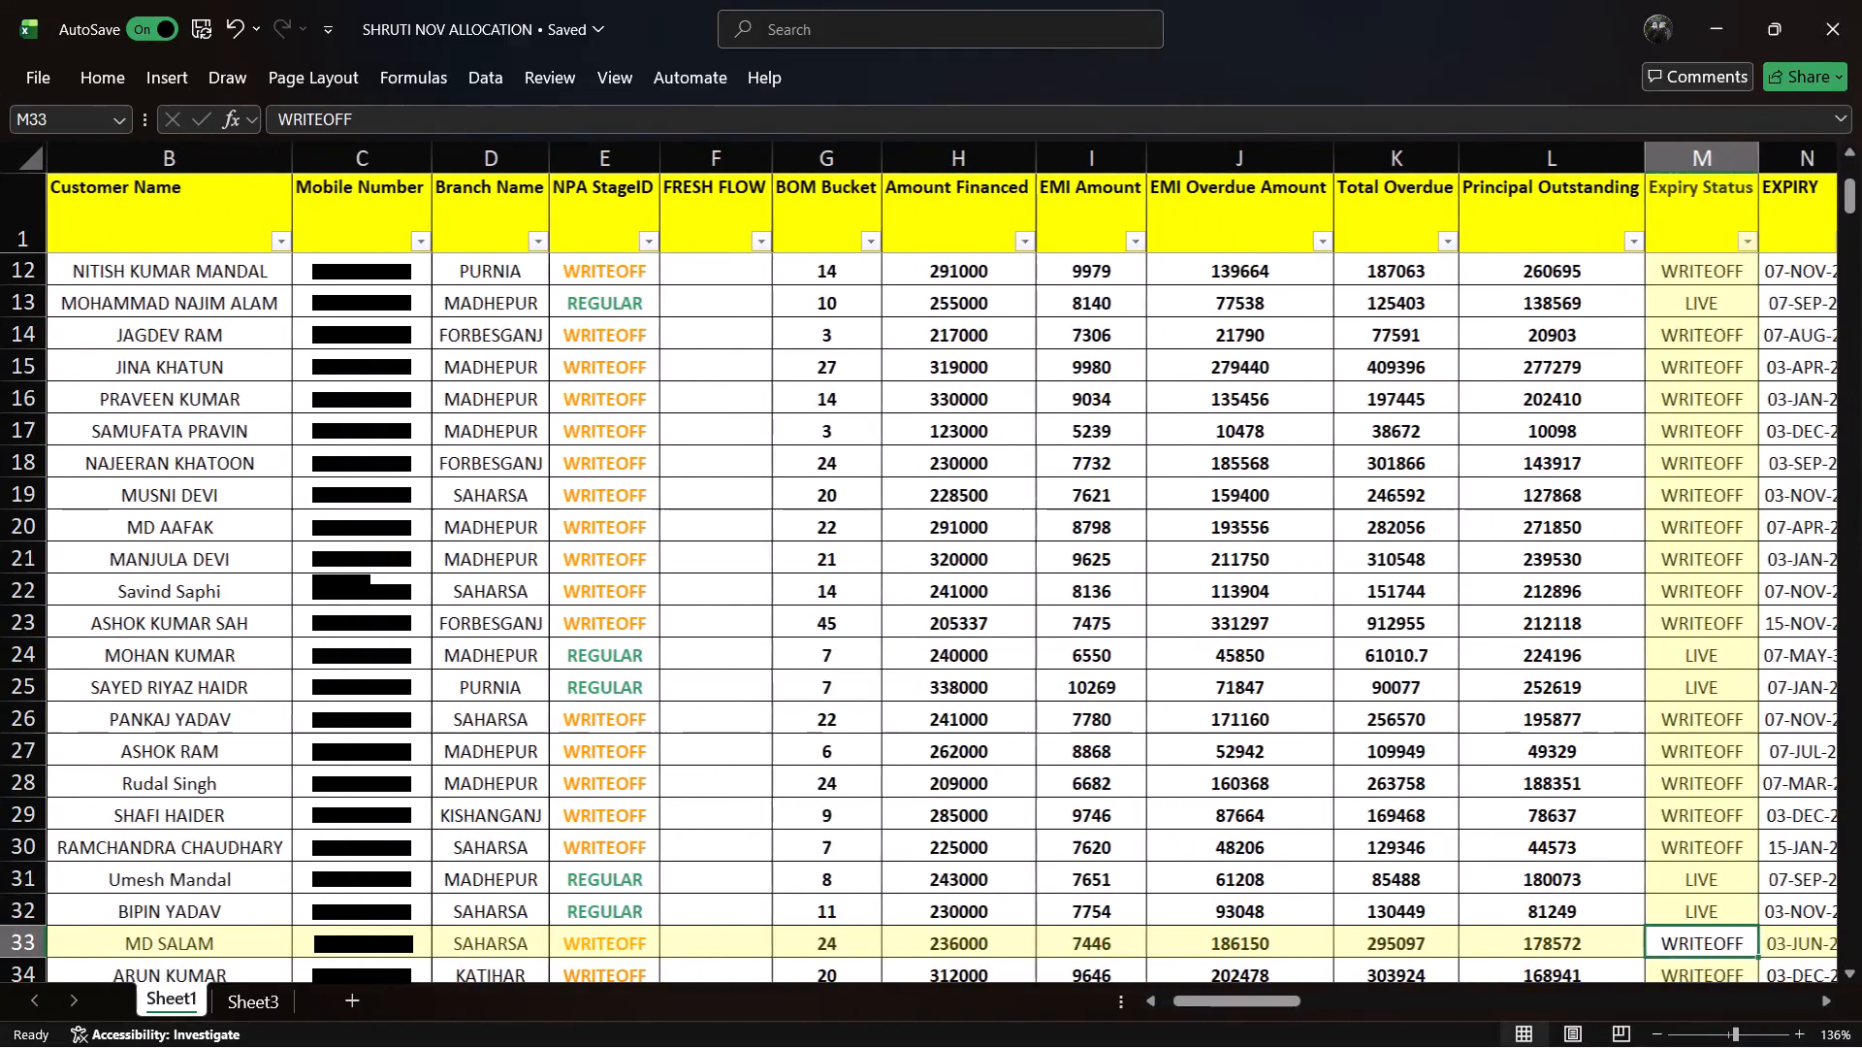
key(Right)
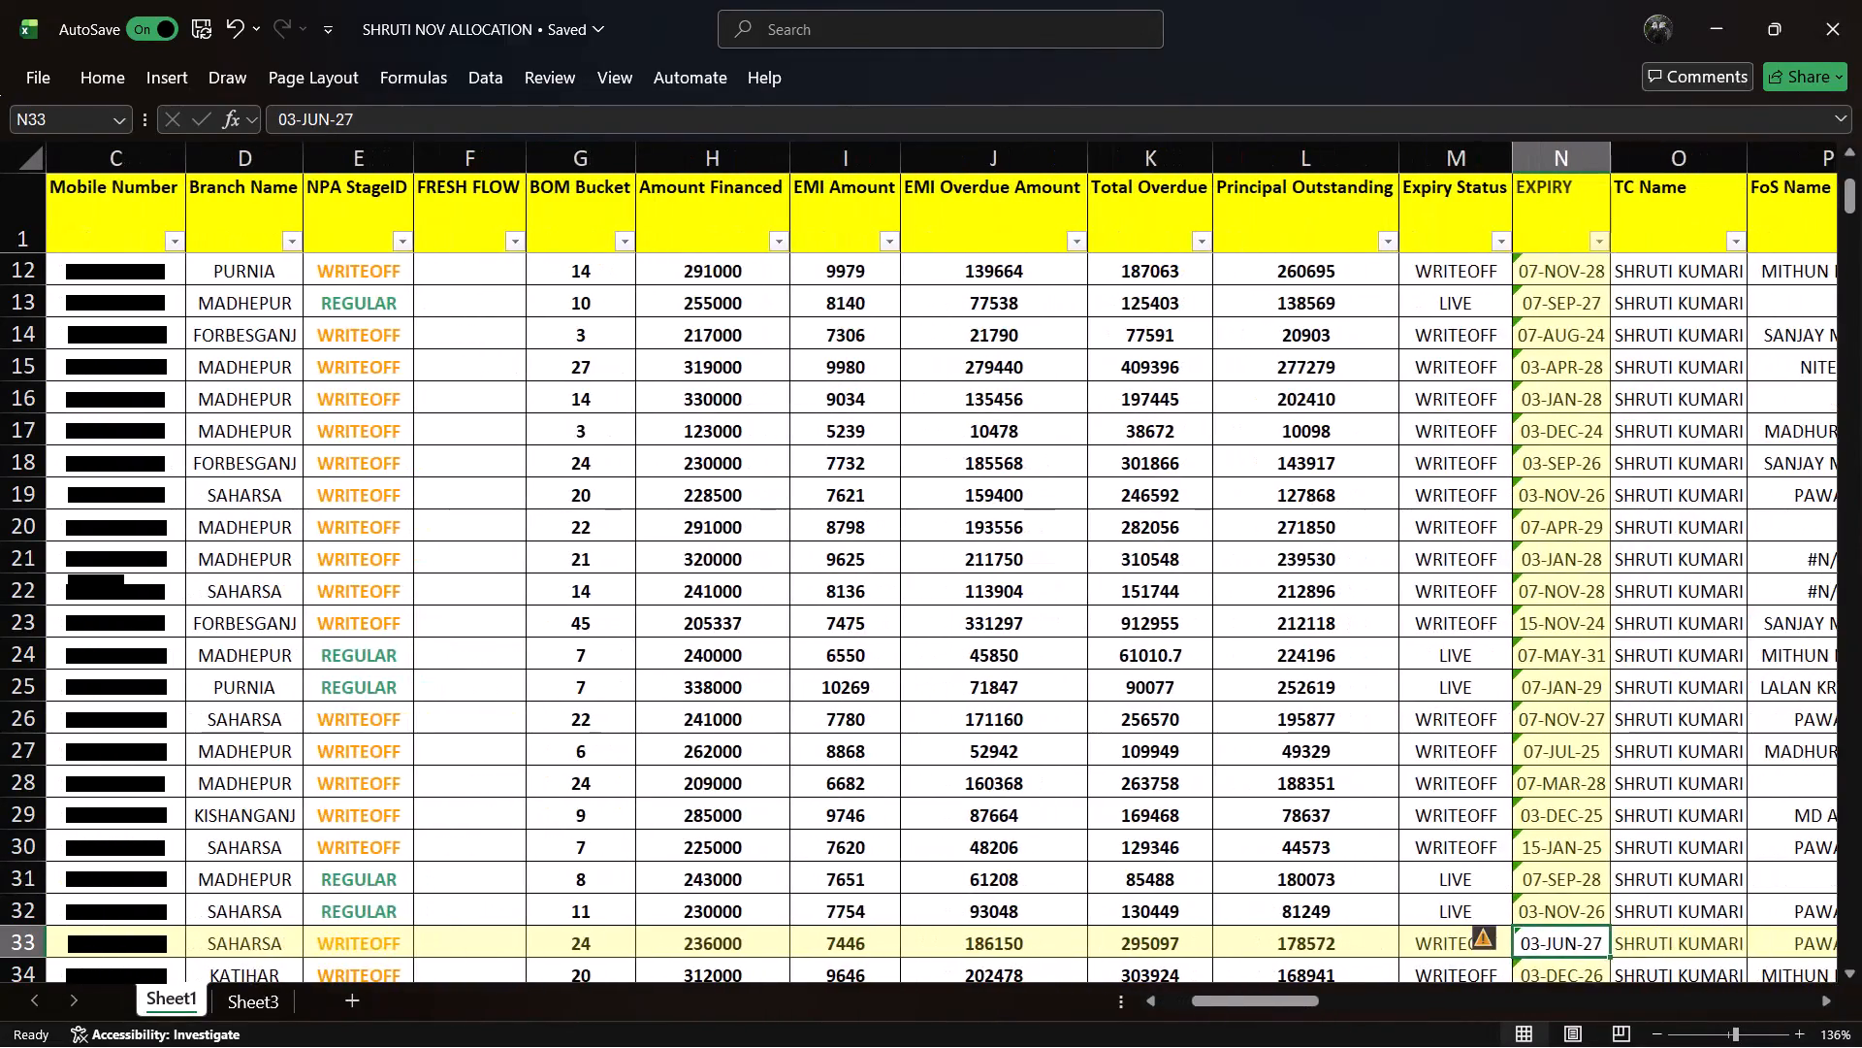
key(Right)
key(Right)
key(Right)
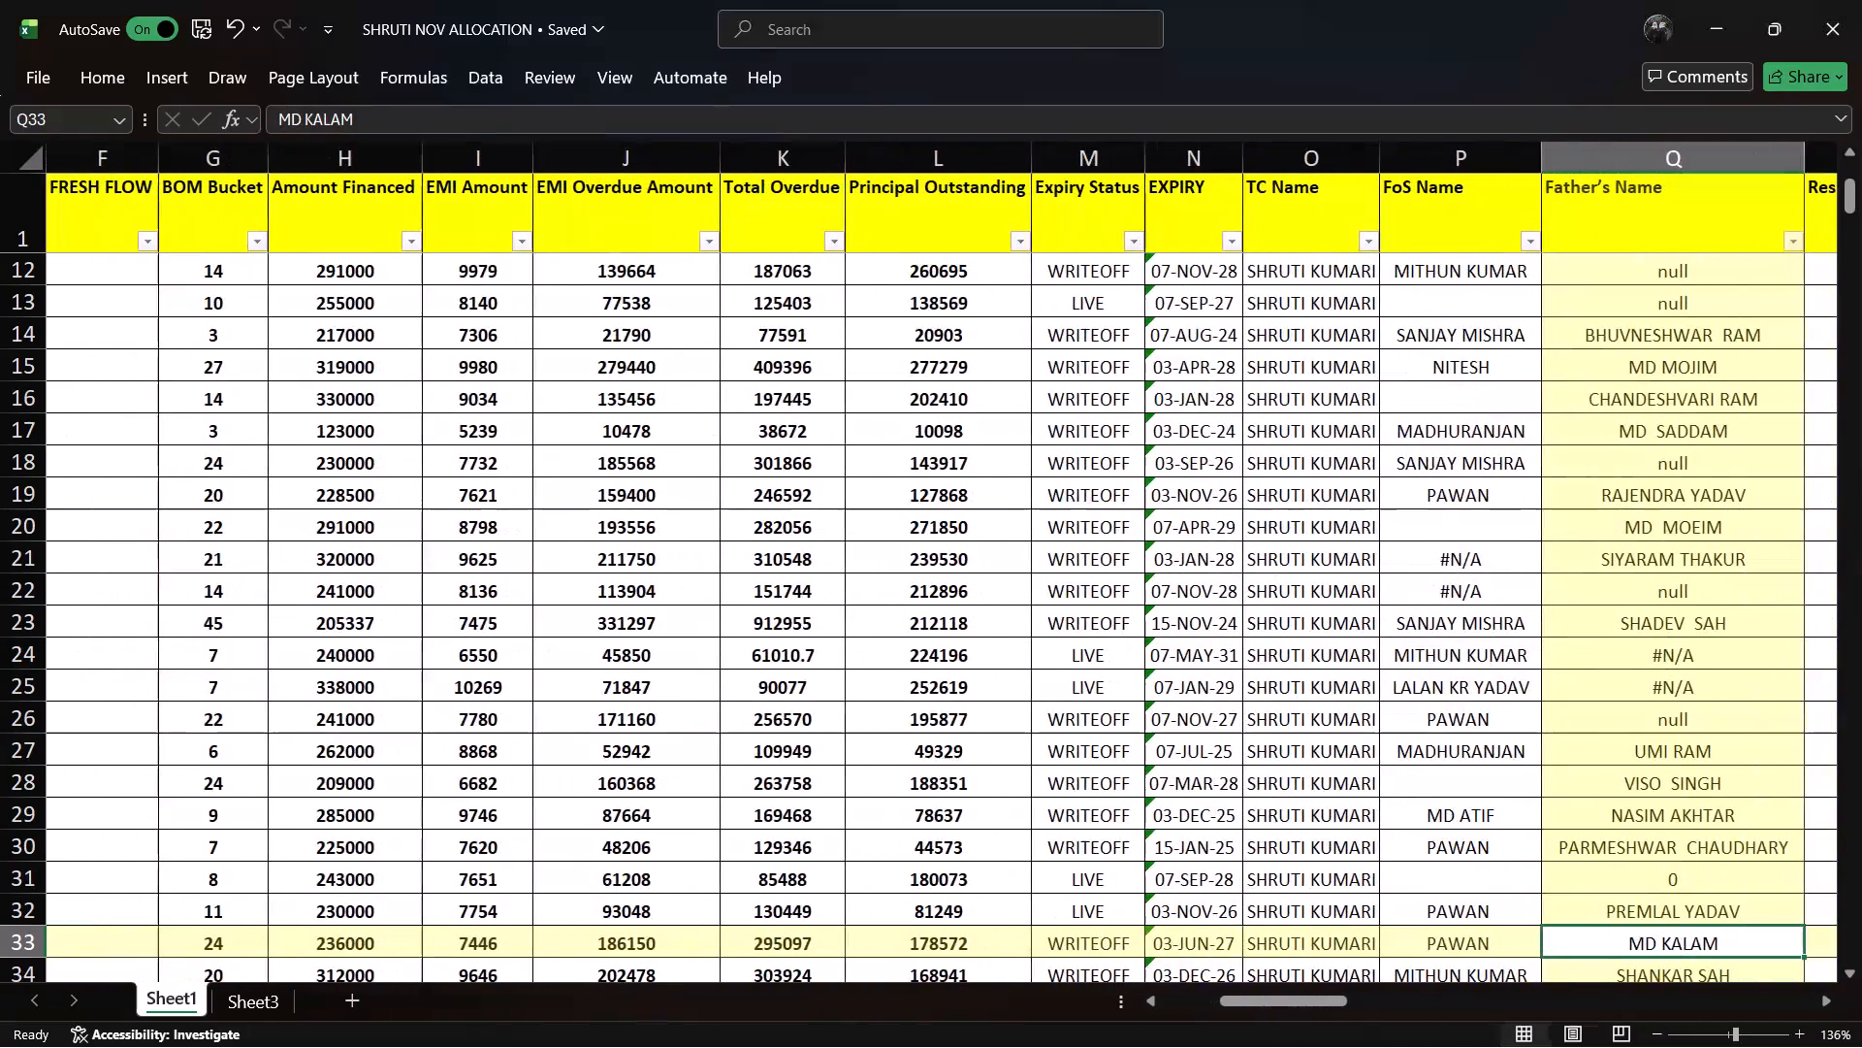
Examine the row 33 record's residence address, zip code, registration, asset, chassis, dealer and Ref-1 details.
key(Right)
key(Right)
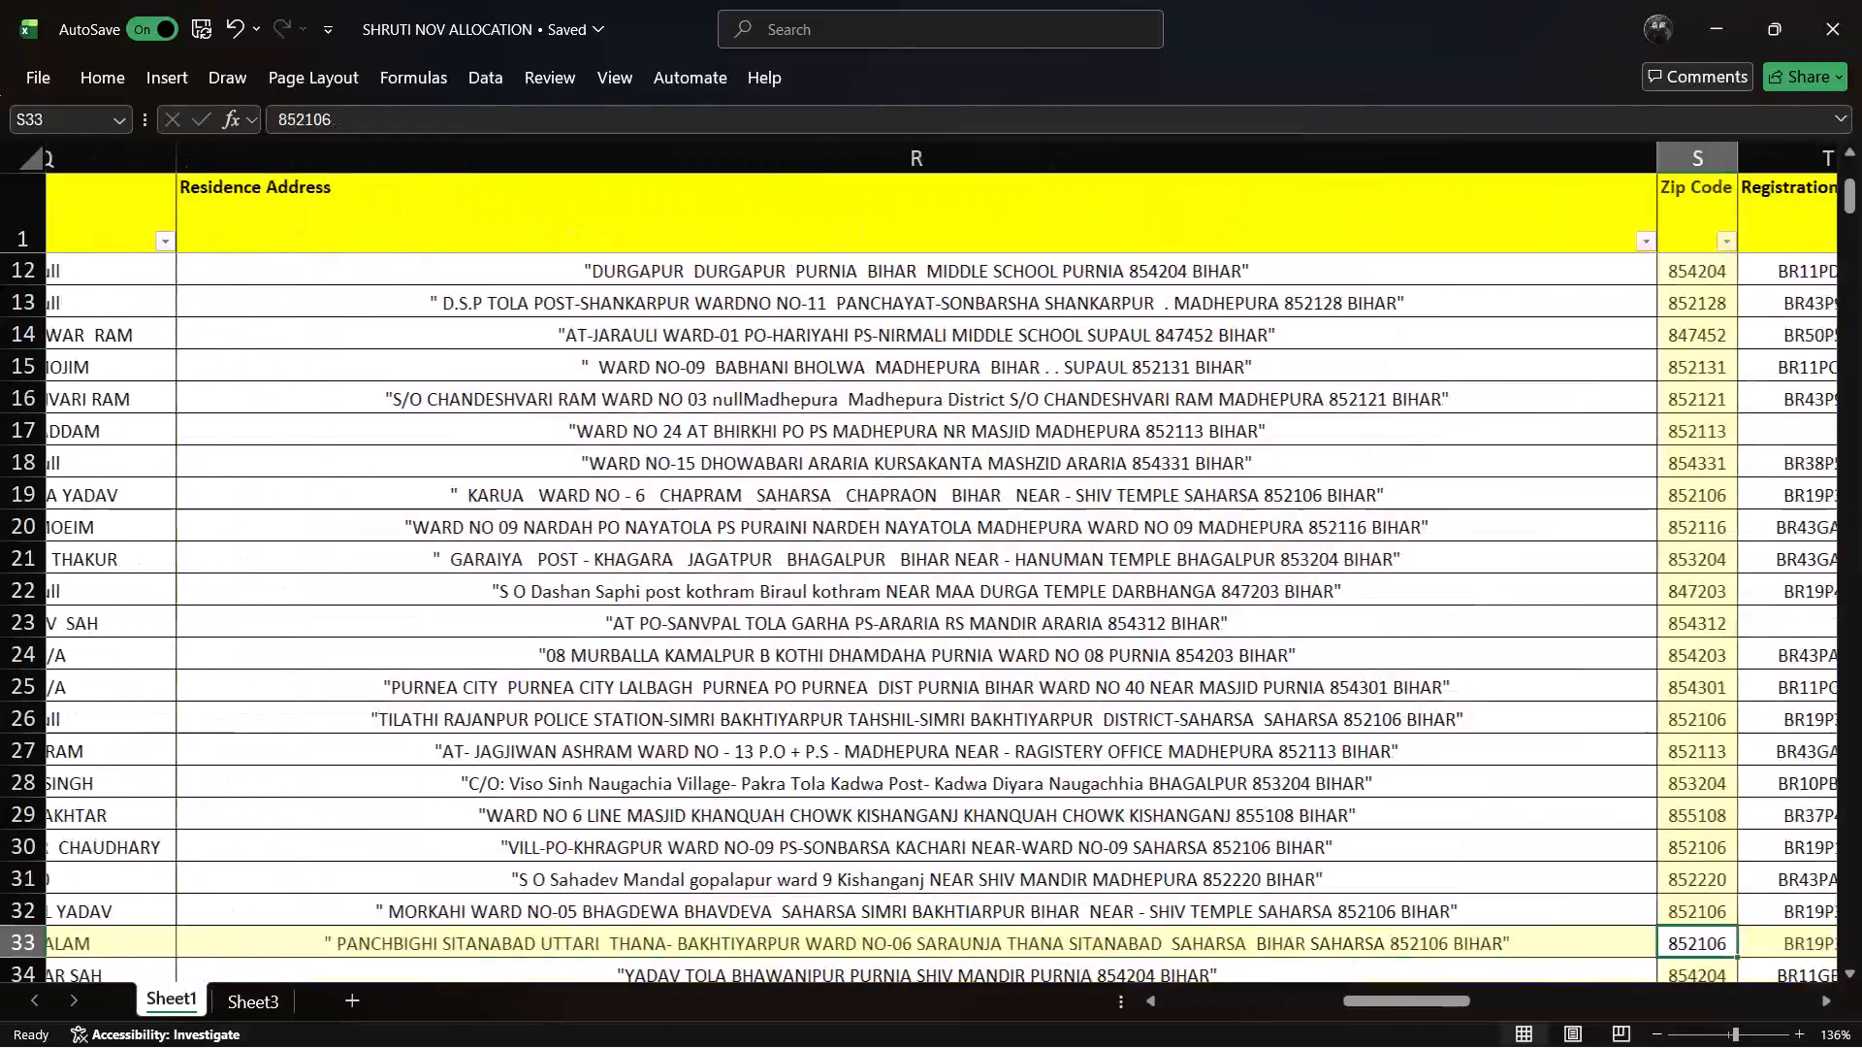
key(Right)
key(Right)
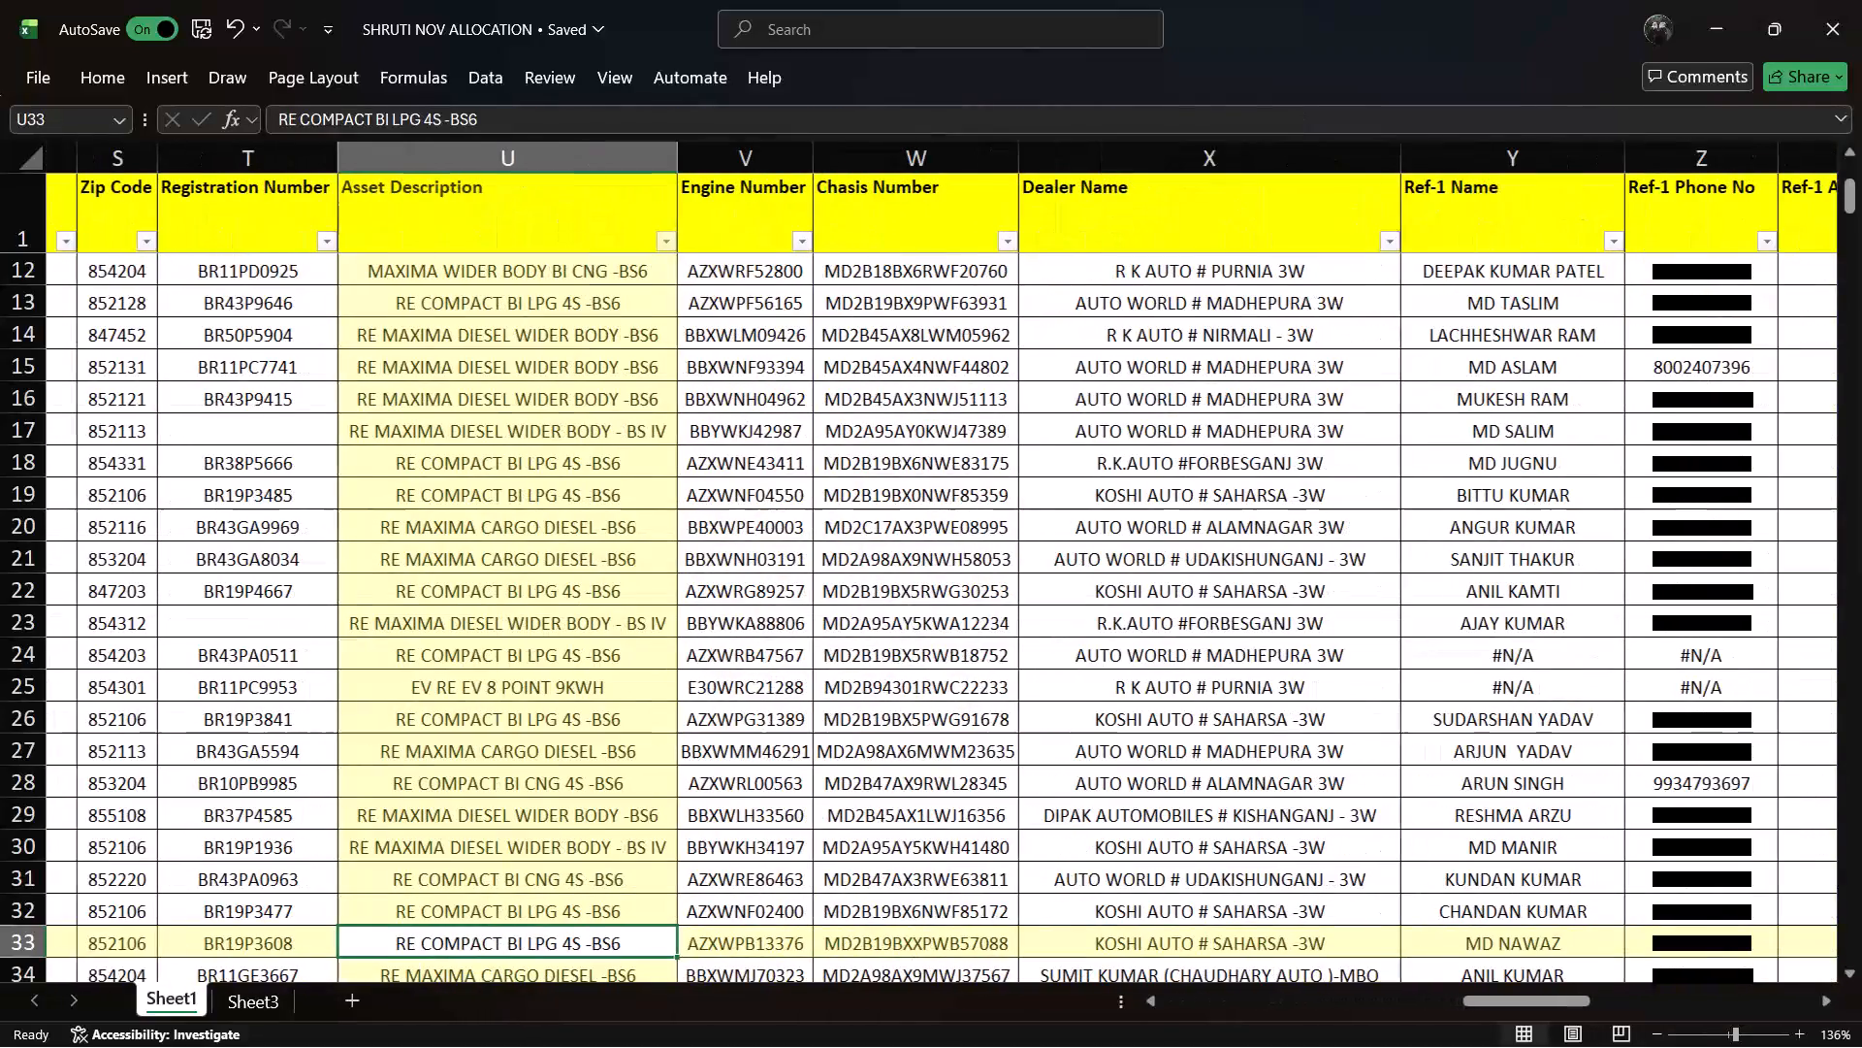
key(Right)
key(Right)
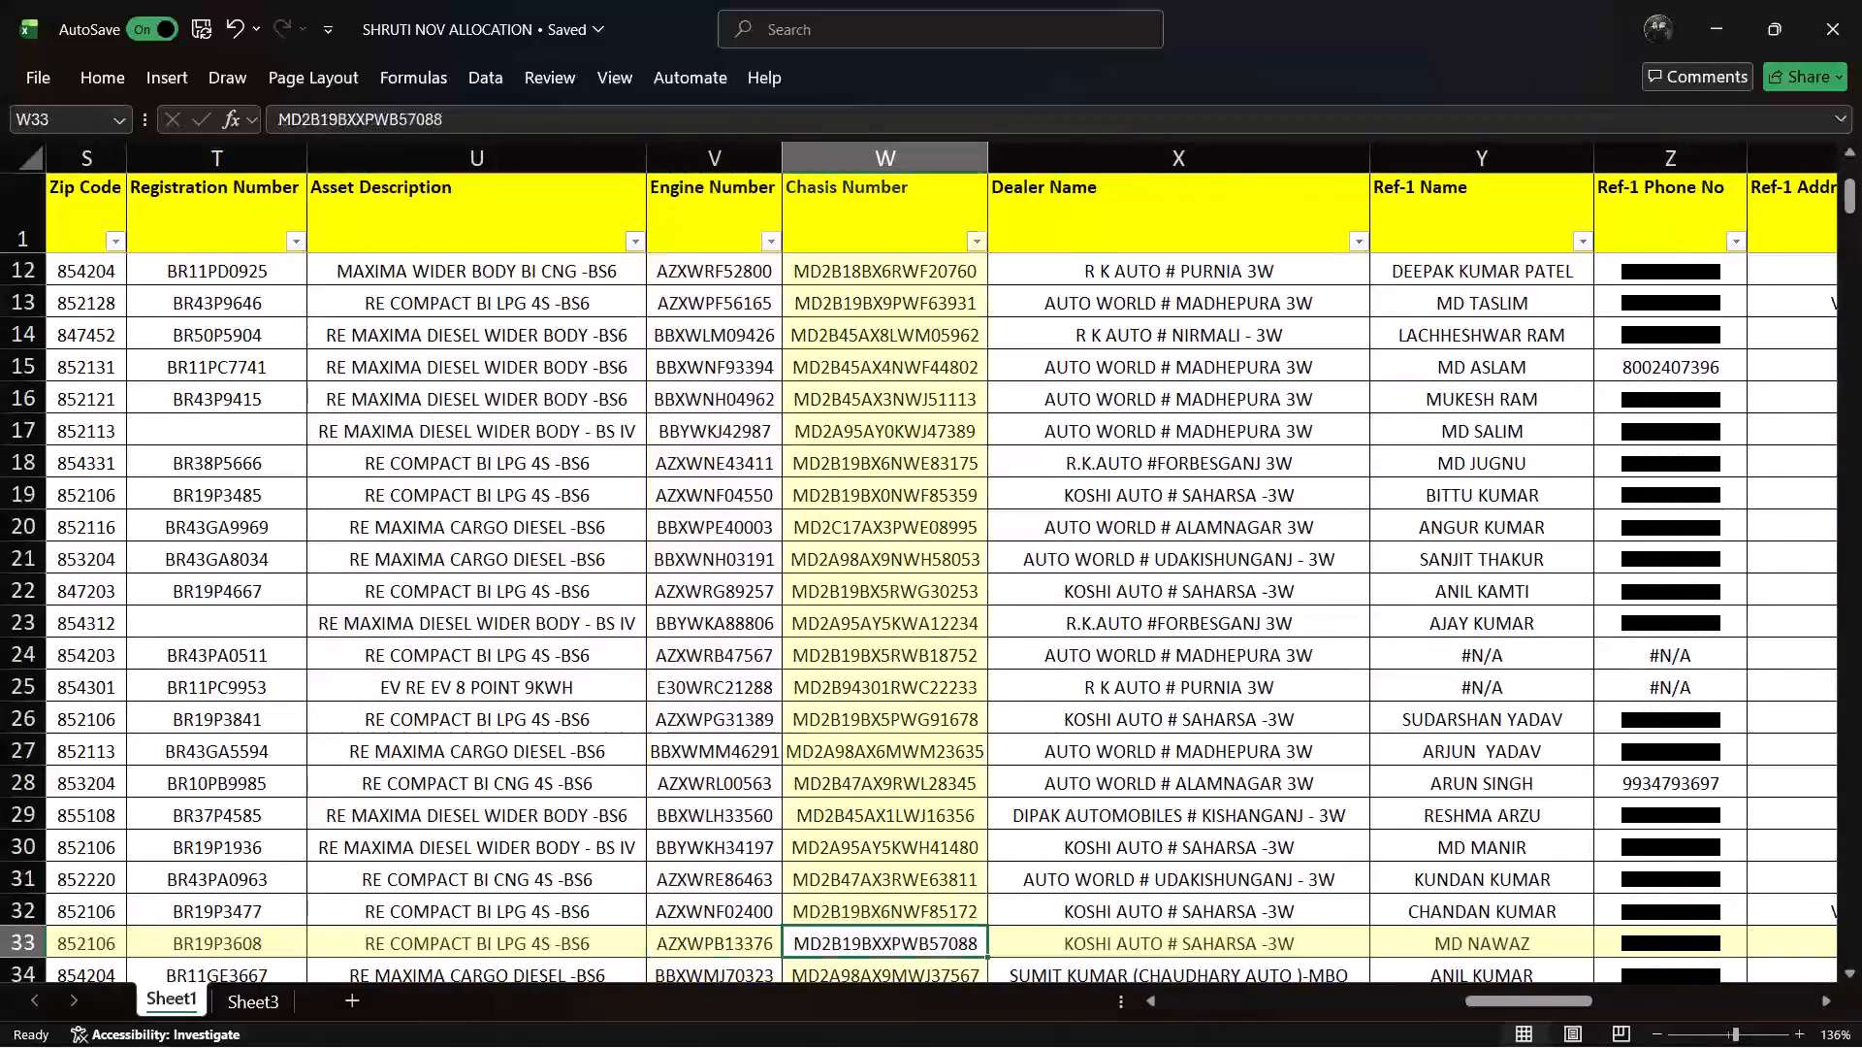
key(Right)
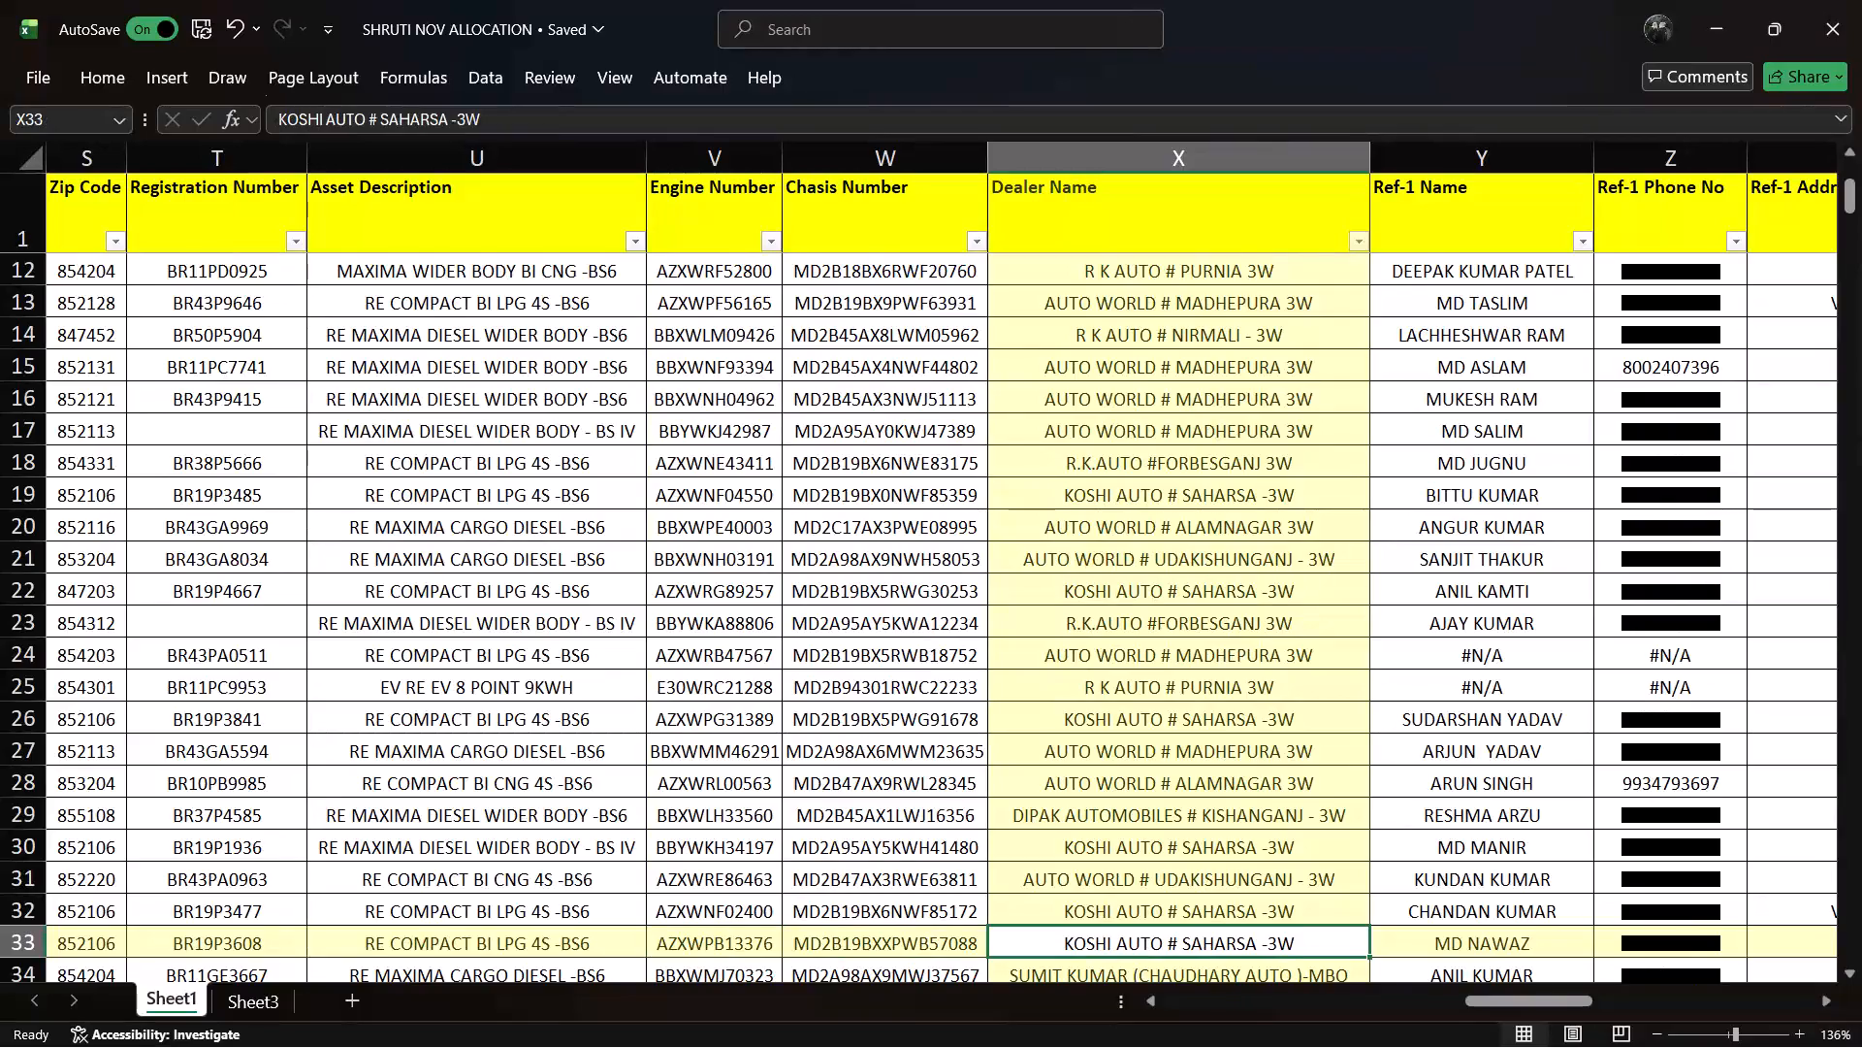
key(Right)
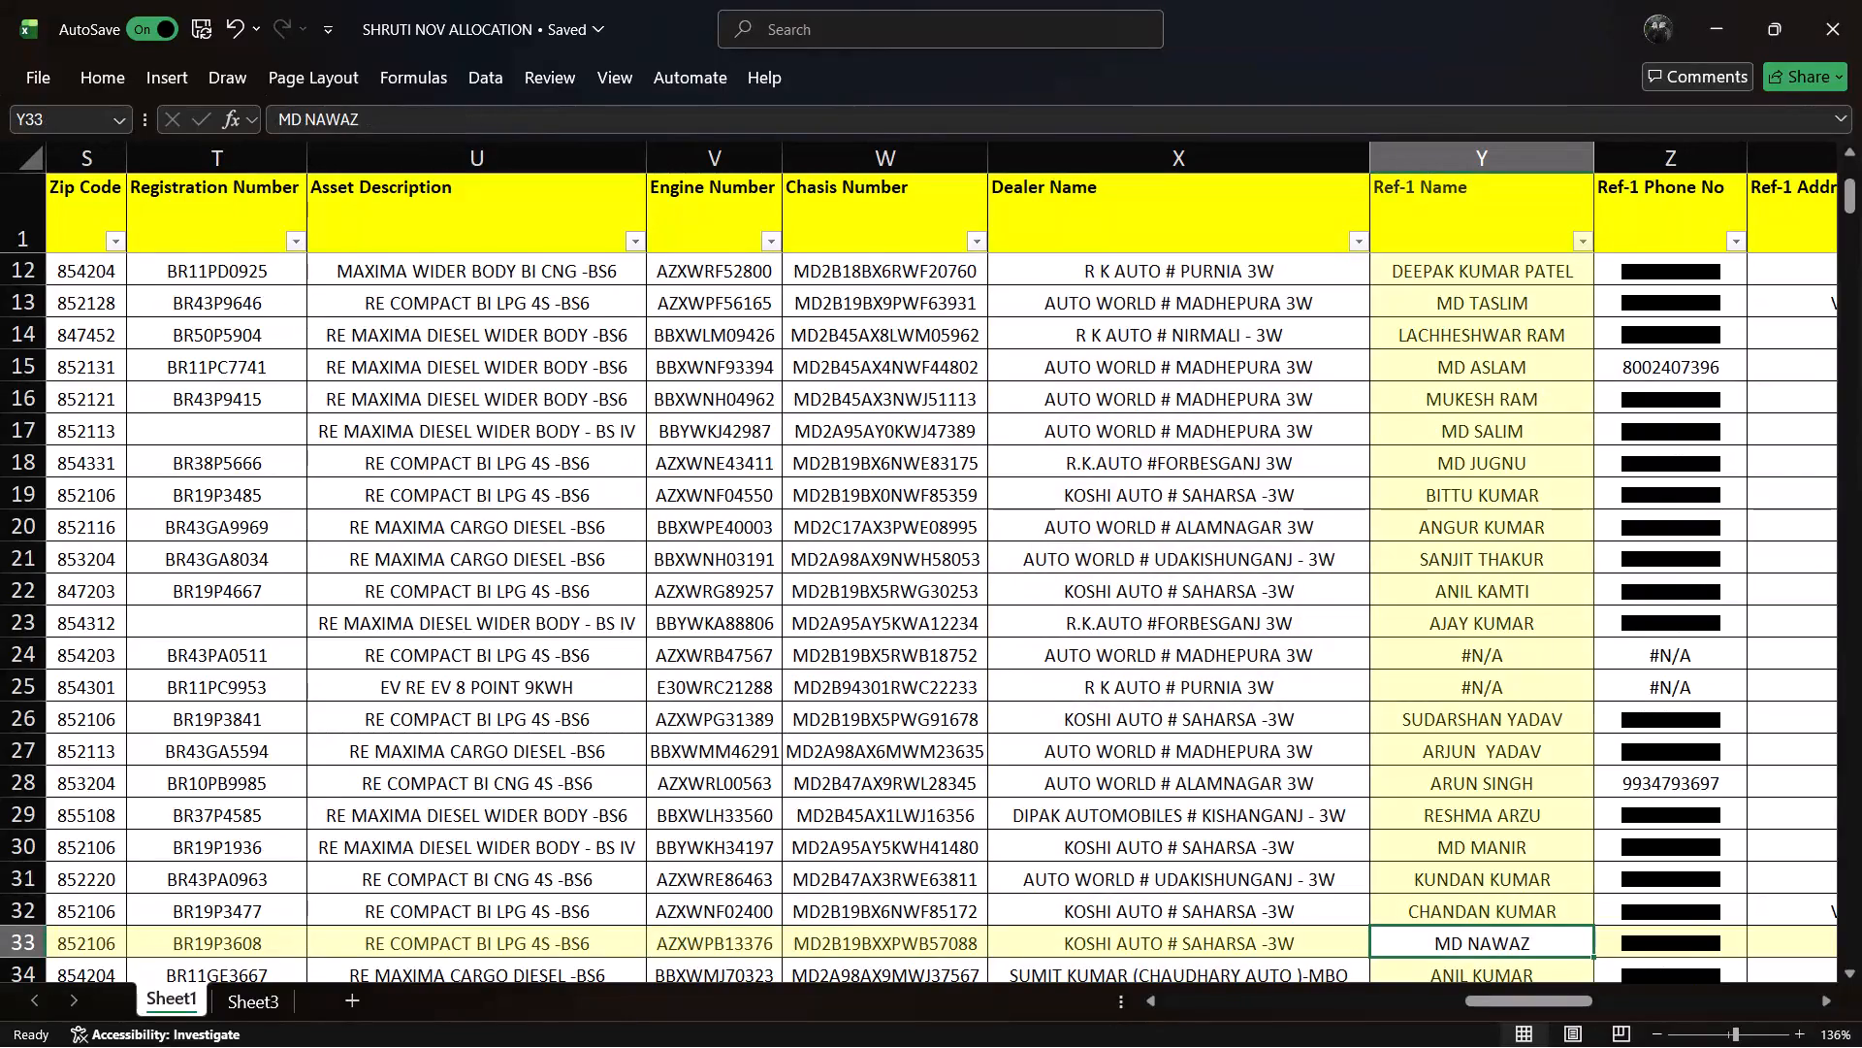
key(Right)
key(Right)
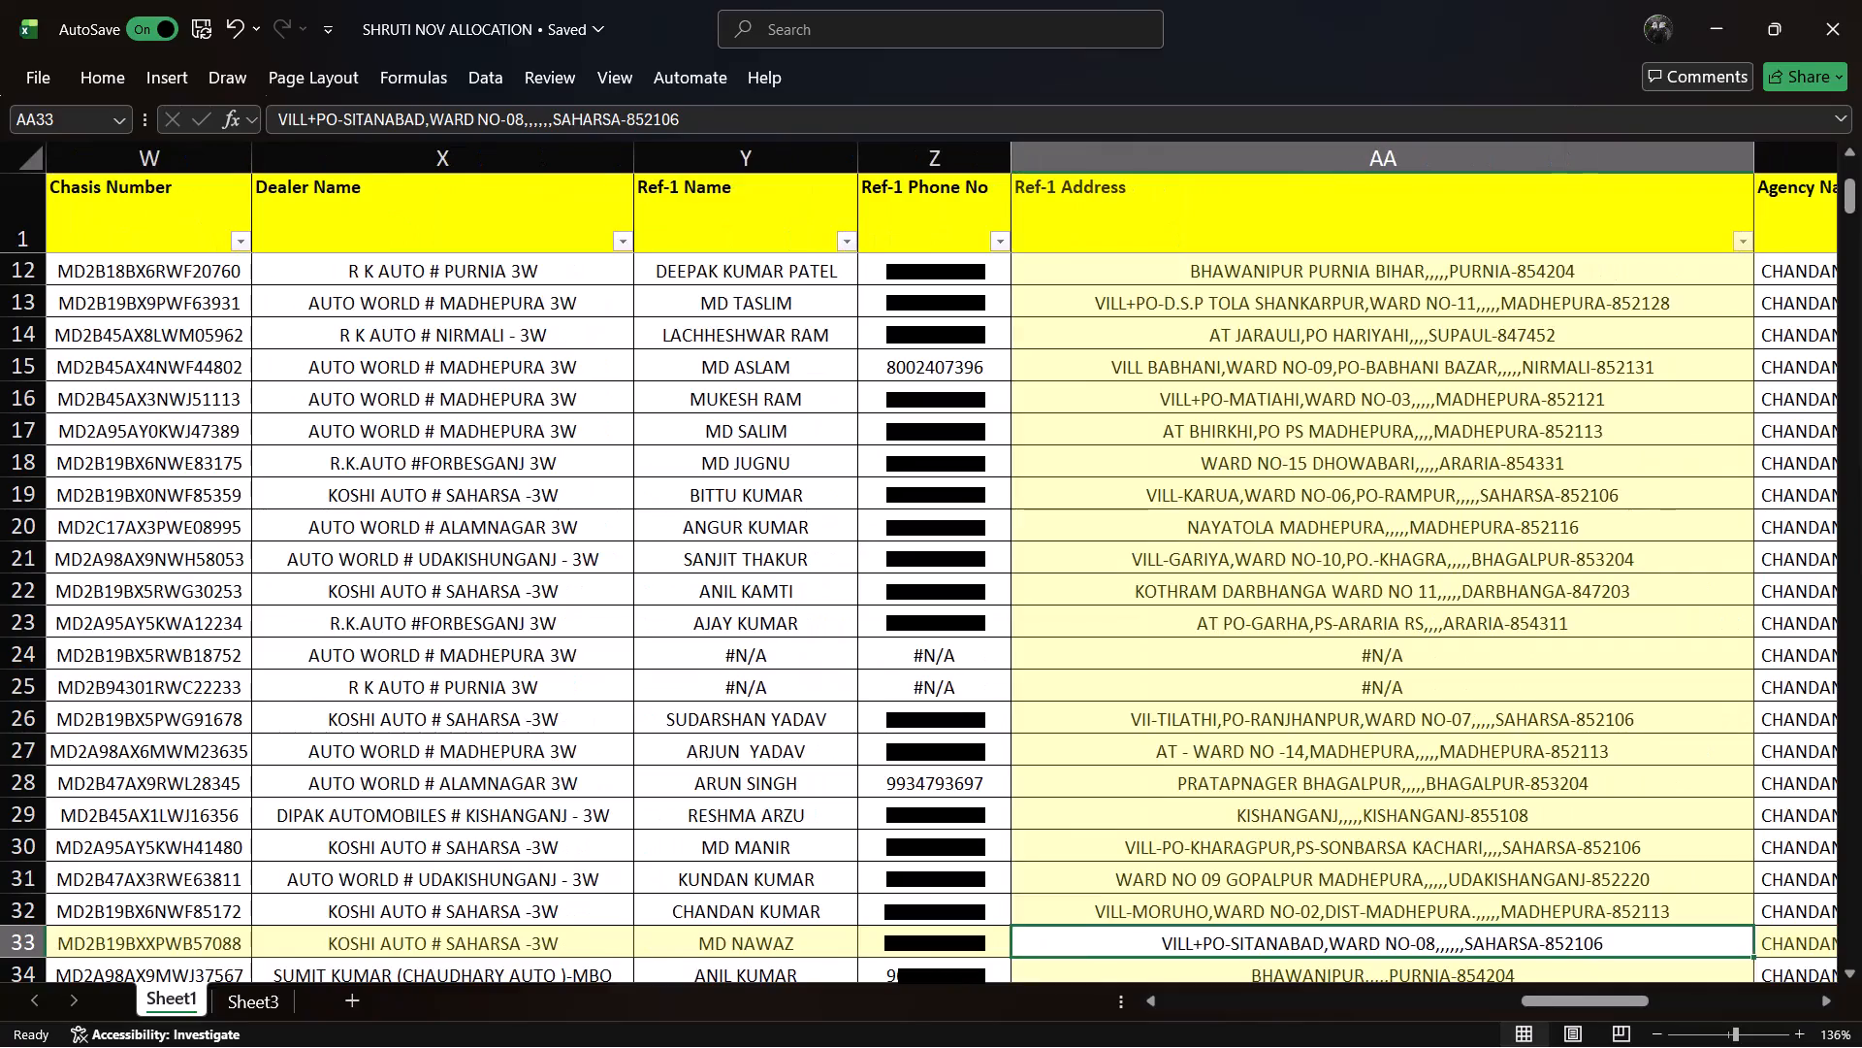
Check the row 33 record's agency, manager, contact, PTP and FEED BACK columns.
key(Right)
key(Right)
key(Right)
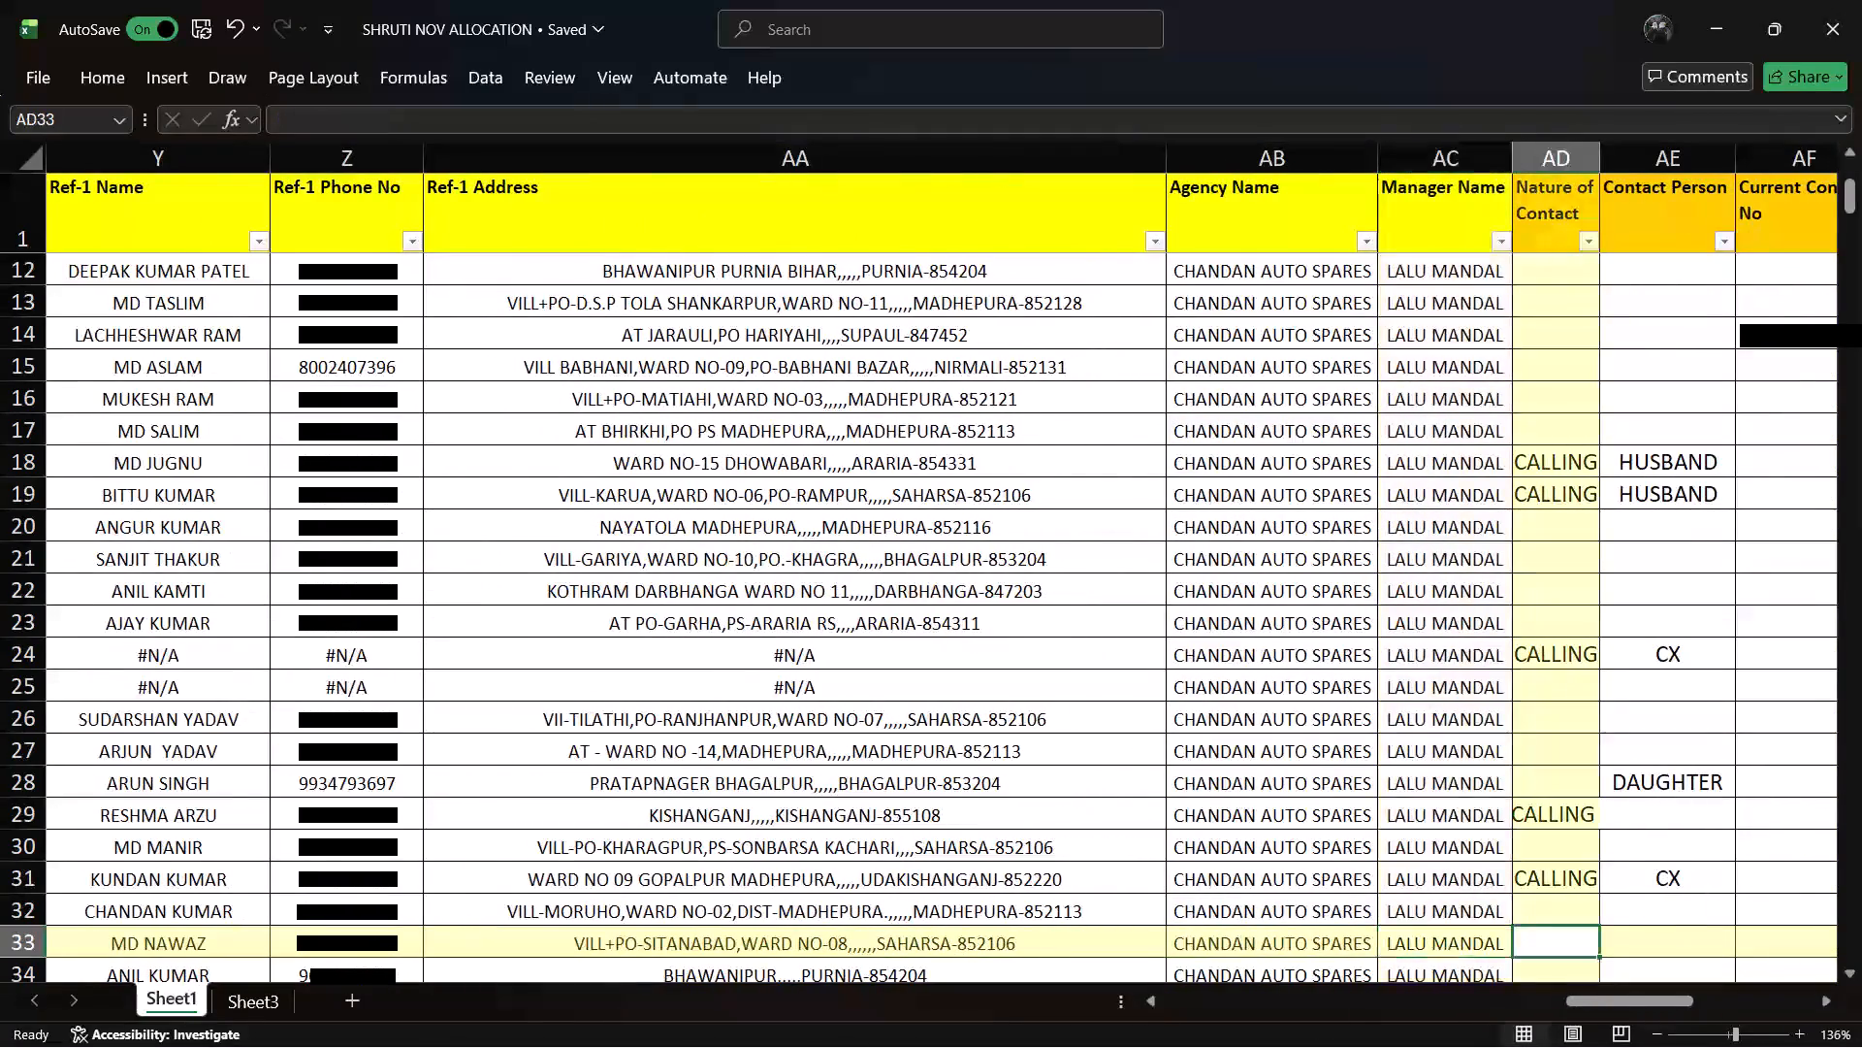
key(Right)
key(Right)
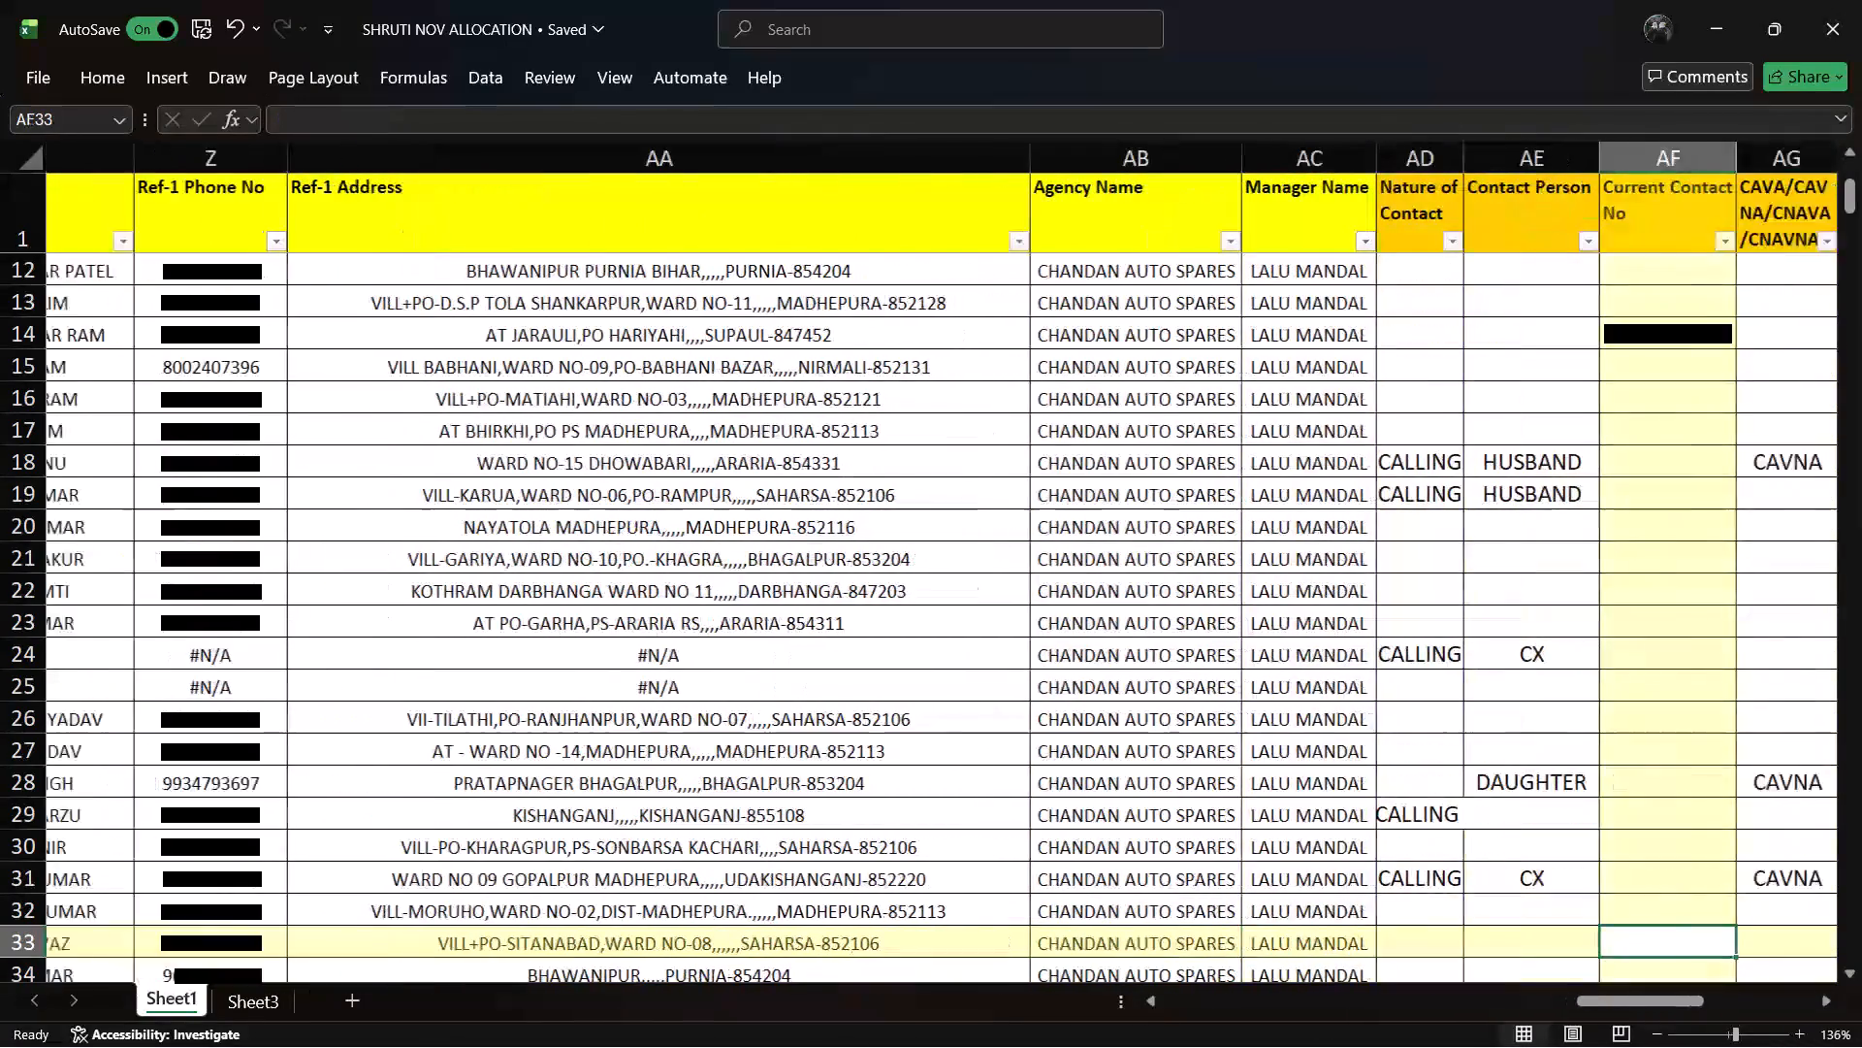
key(Right)
key(Right)
key(Right)
key(Right)
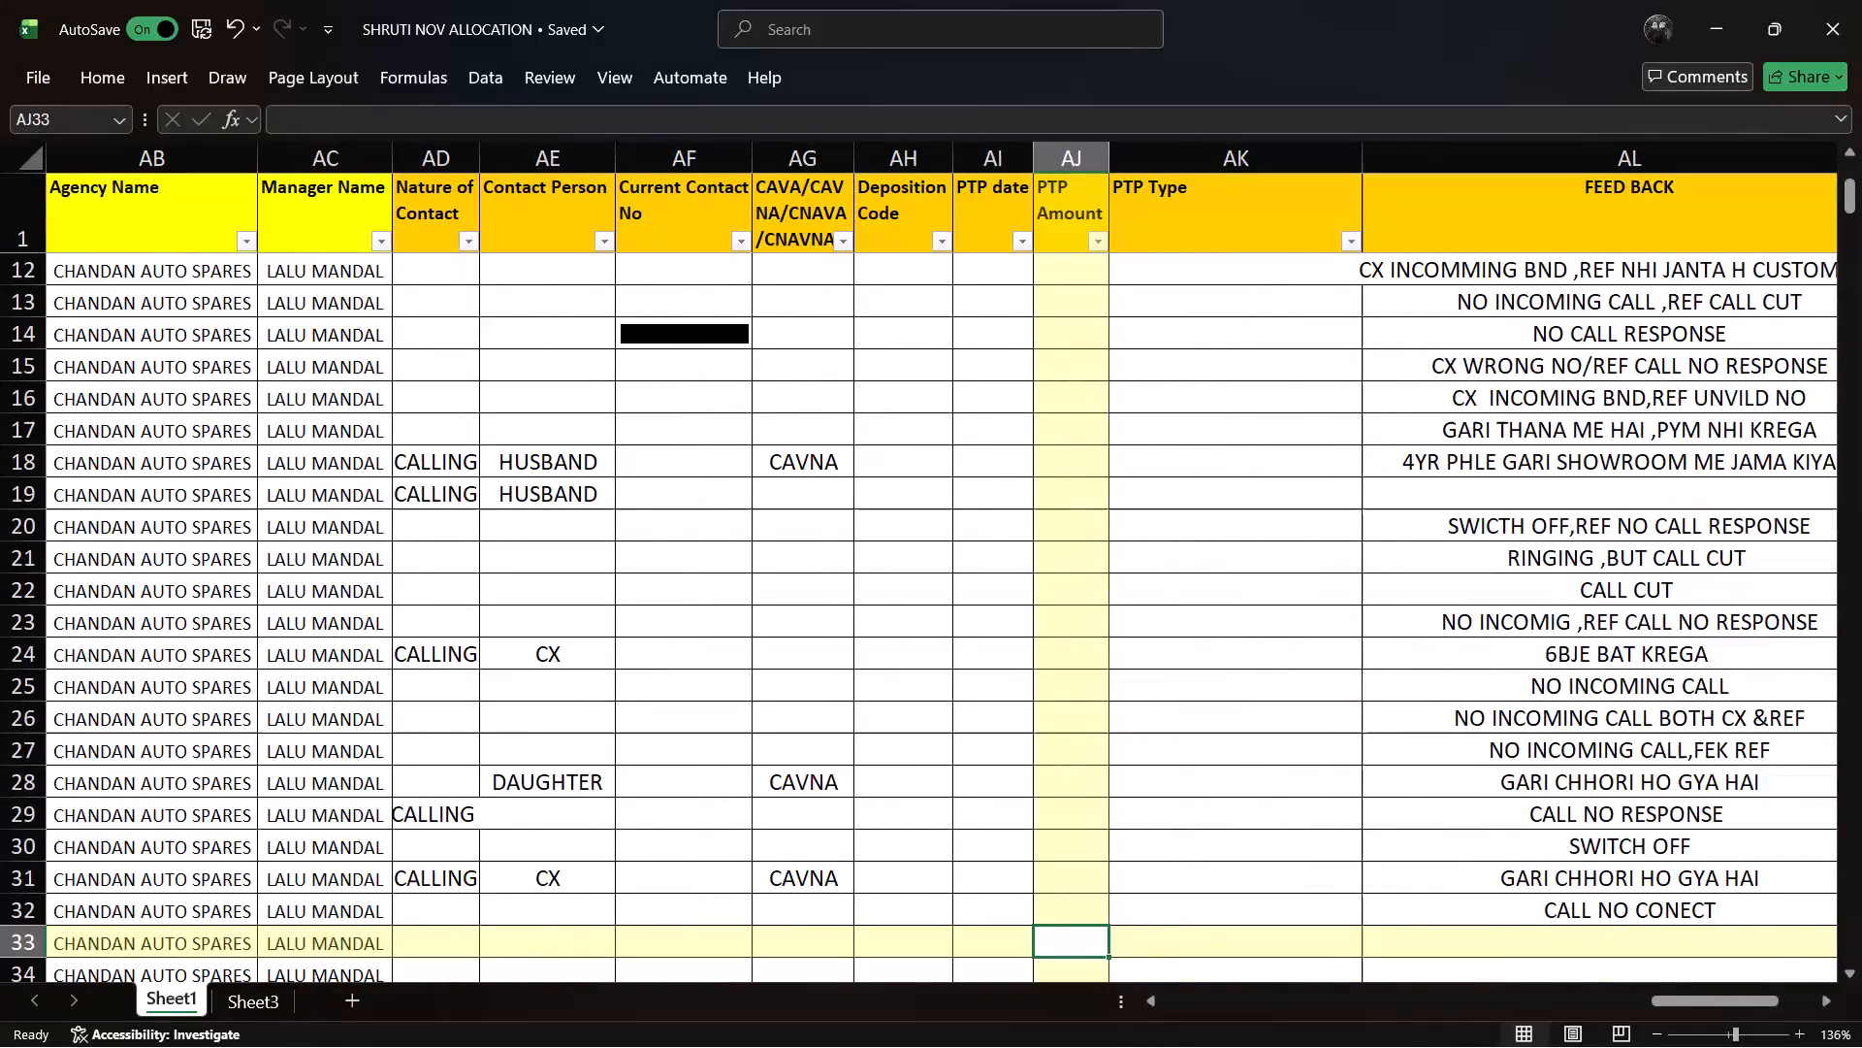
key(Right)
key(Right)
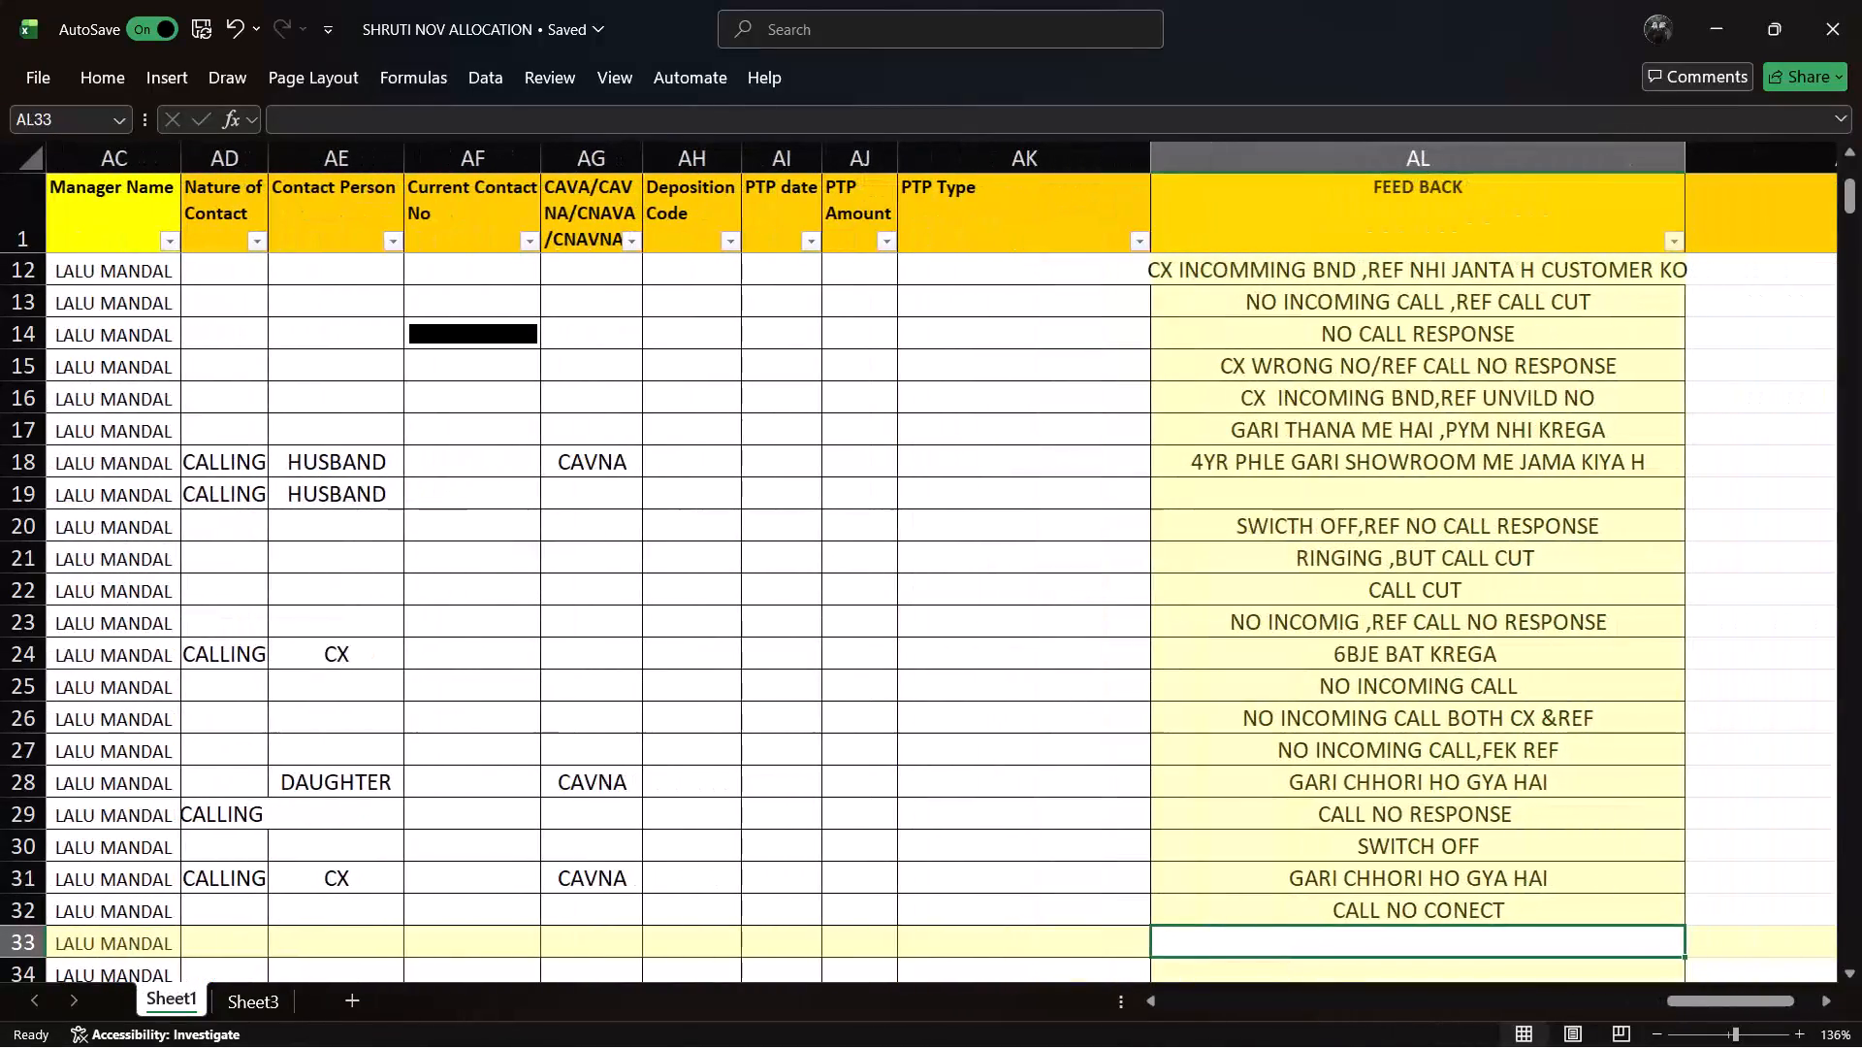
key(Left)
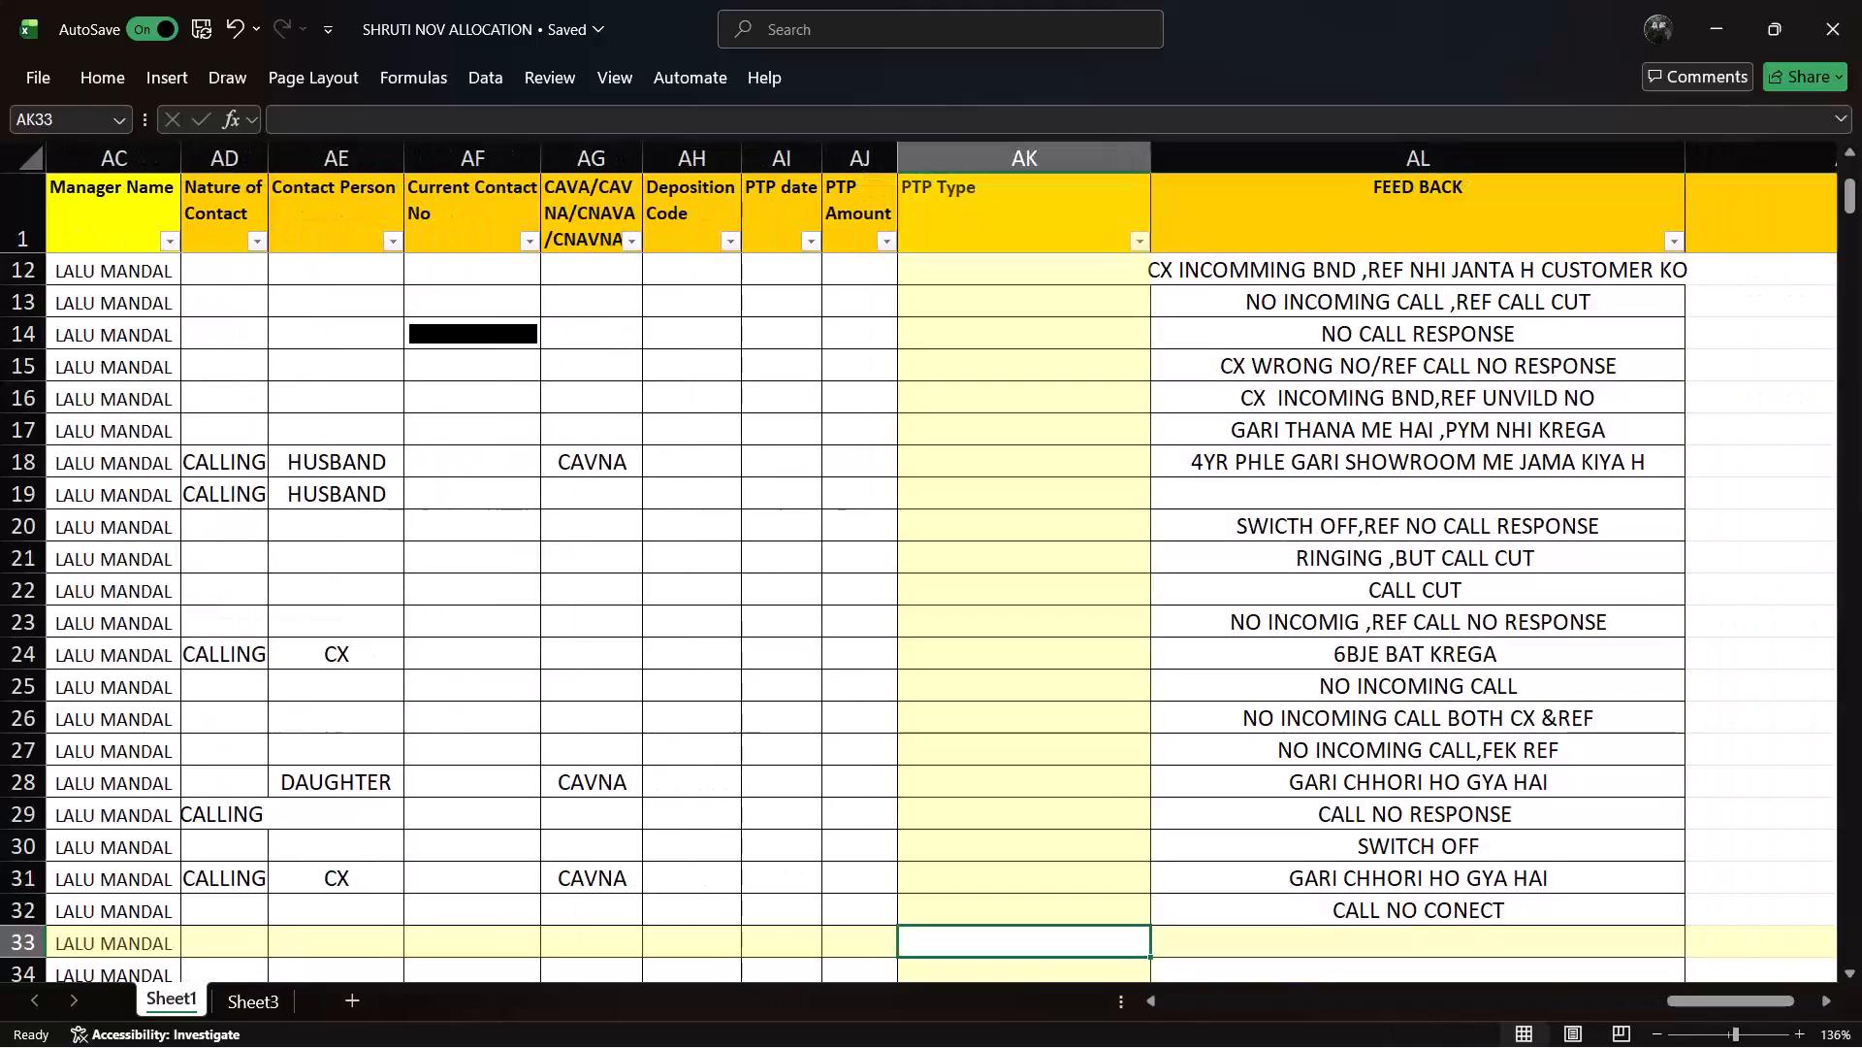
key(Right)
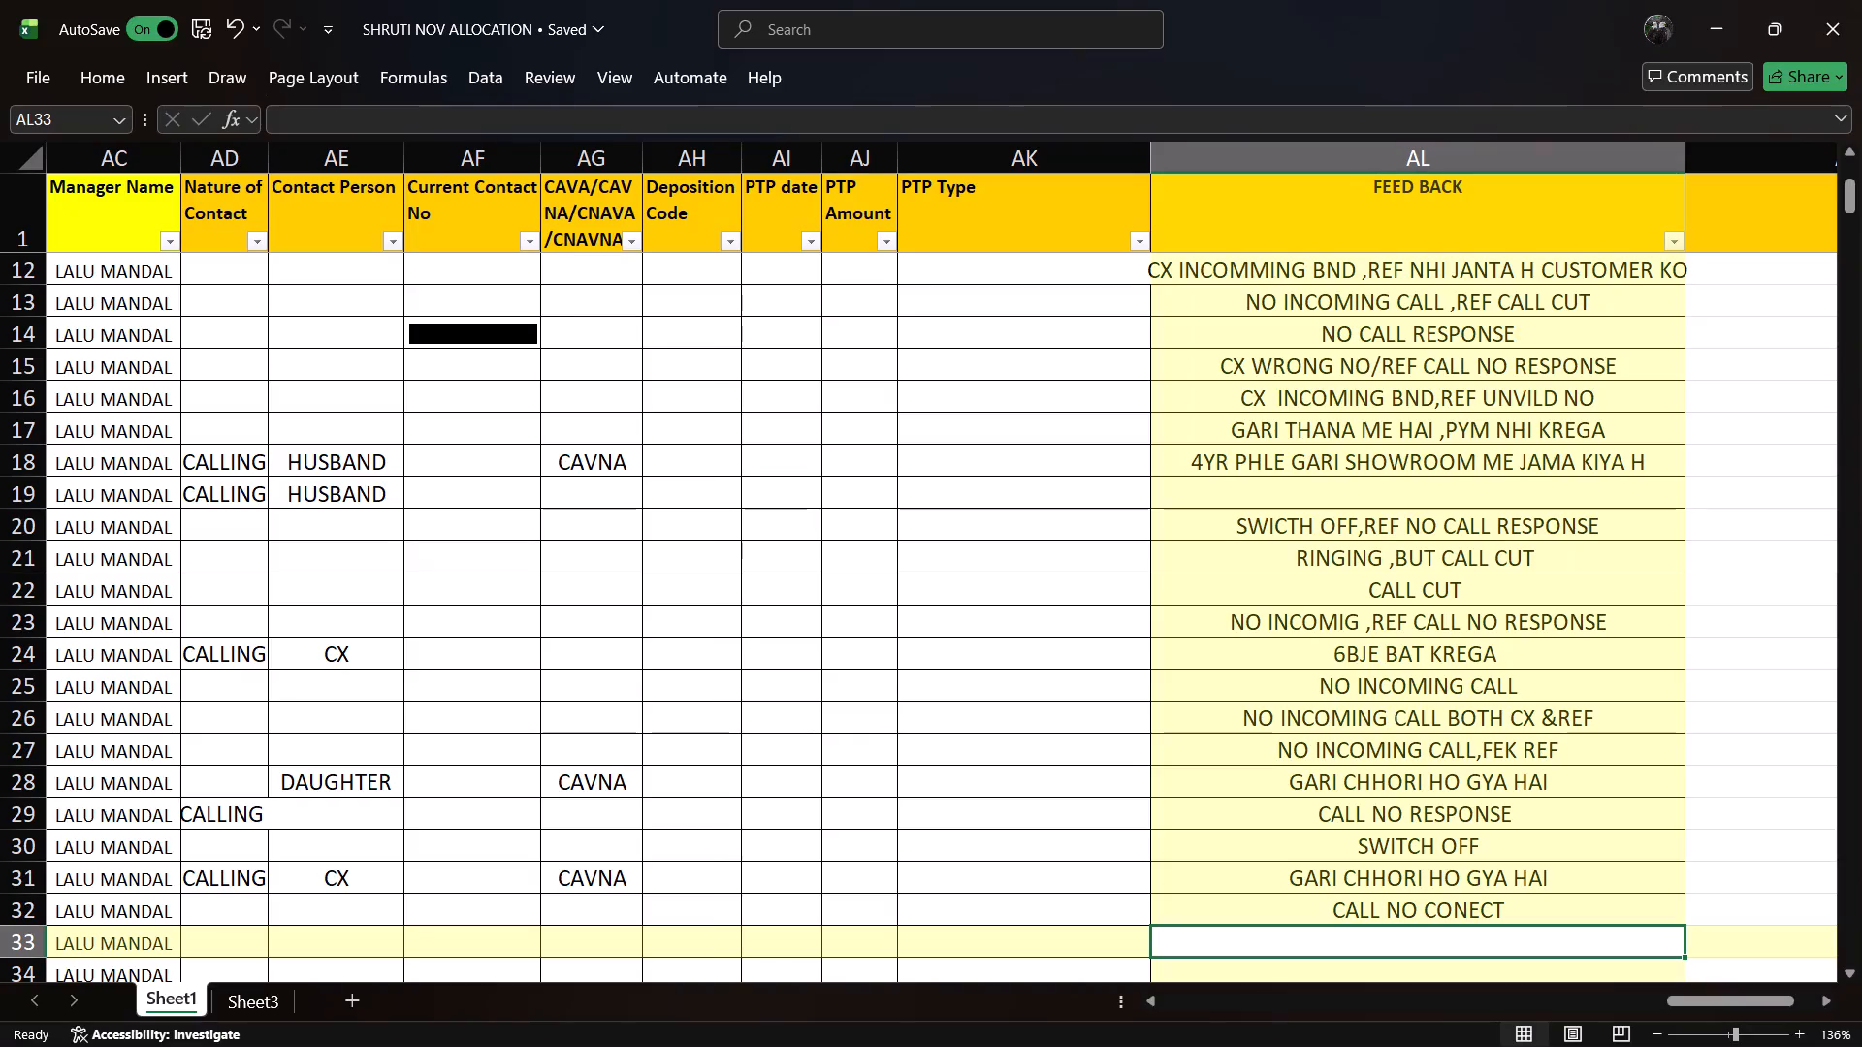
Copy CAVNA from the row 31 record into the row 33 record's CAVA/CAVNA/CNAVA/CNAVNA column.
click(575, 873)
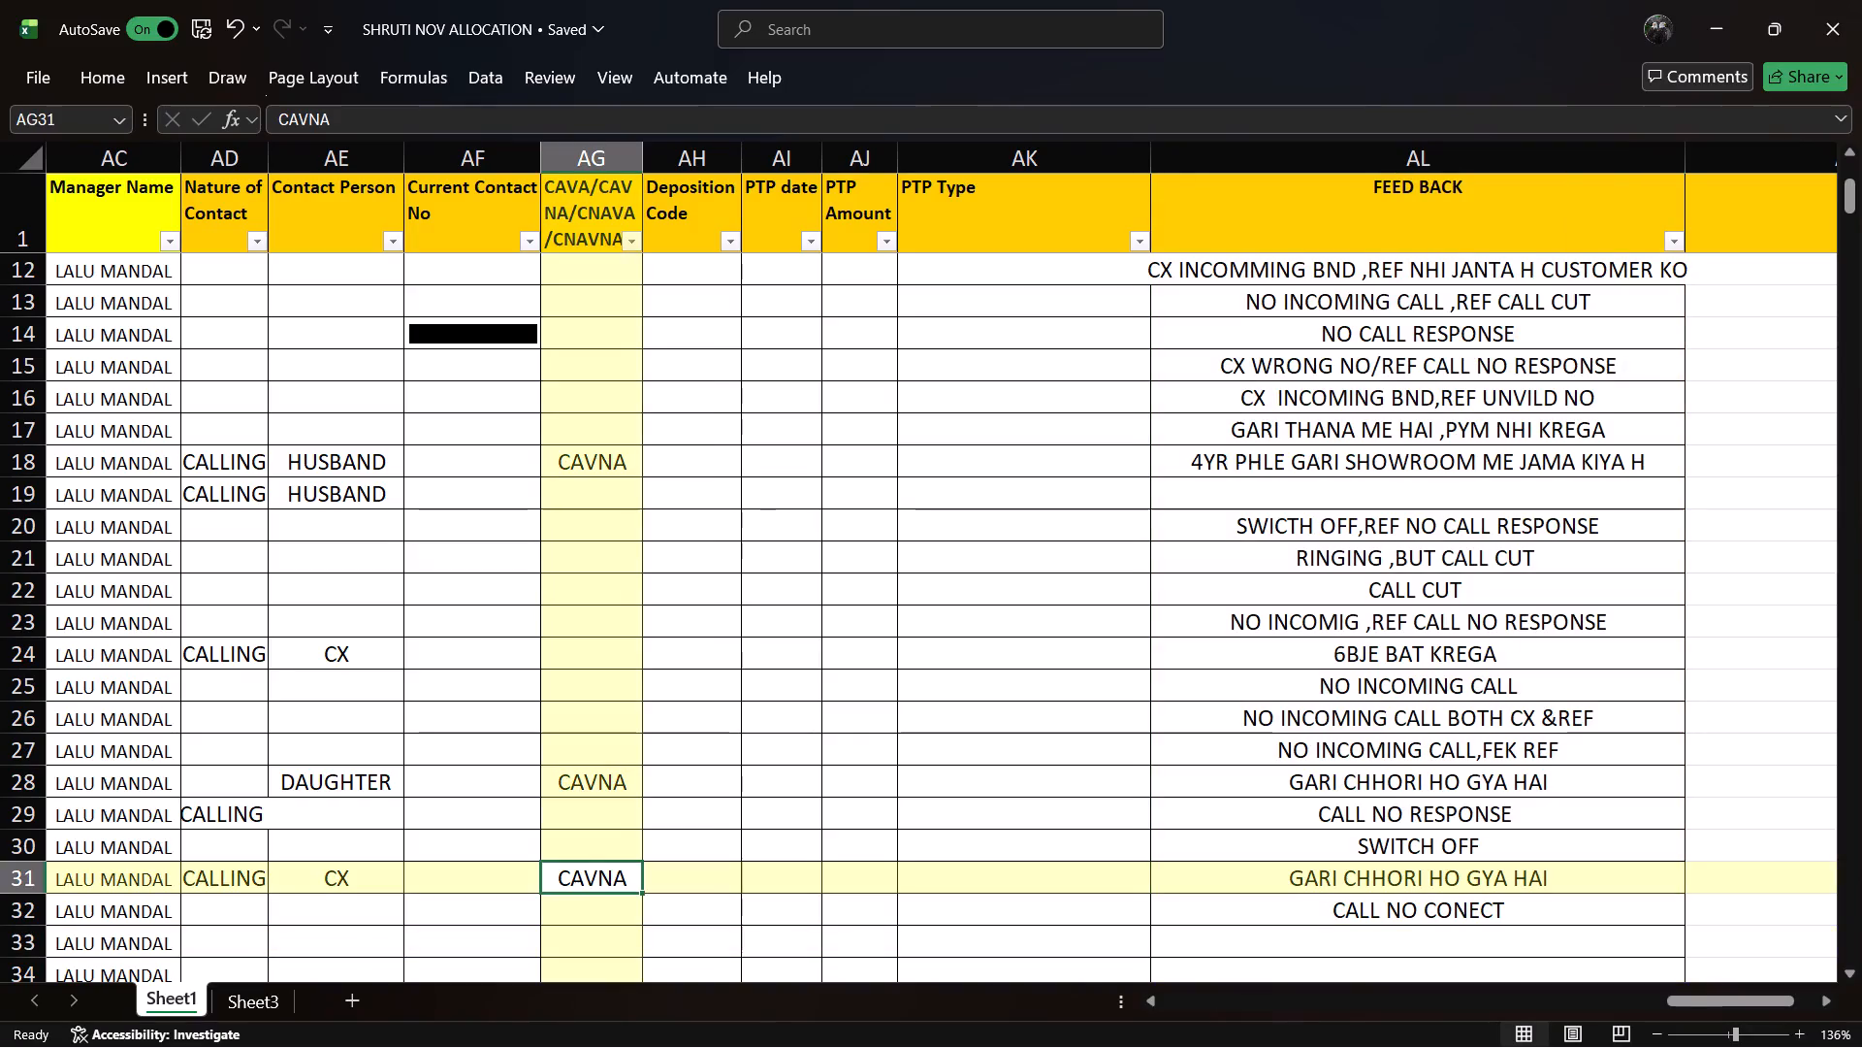
key(ctrl+c)
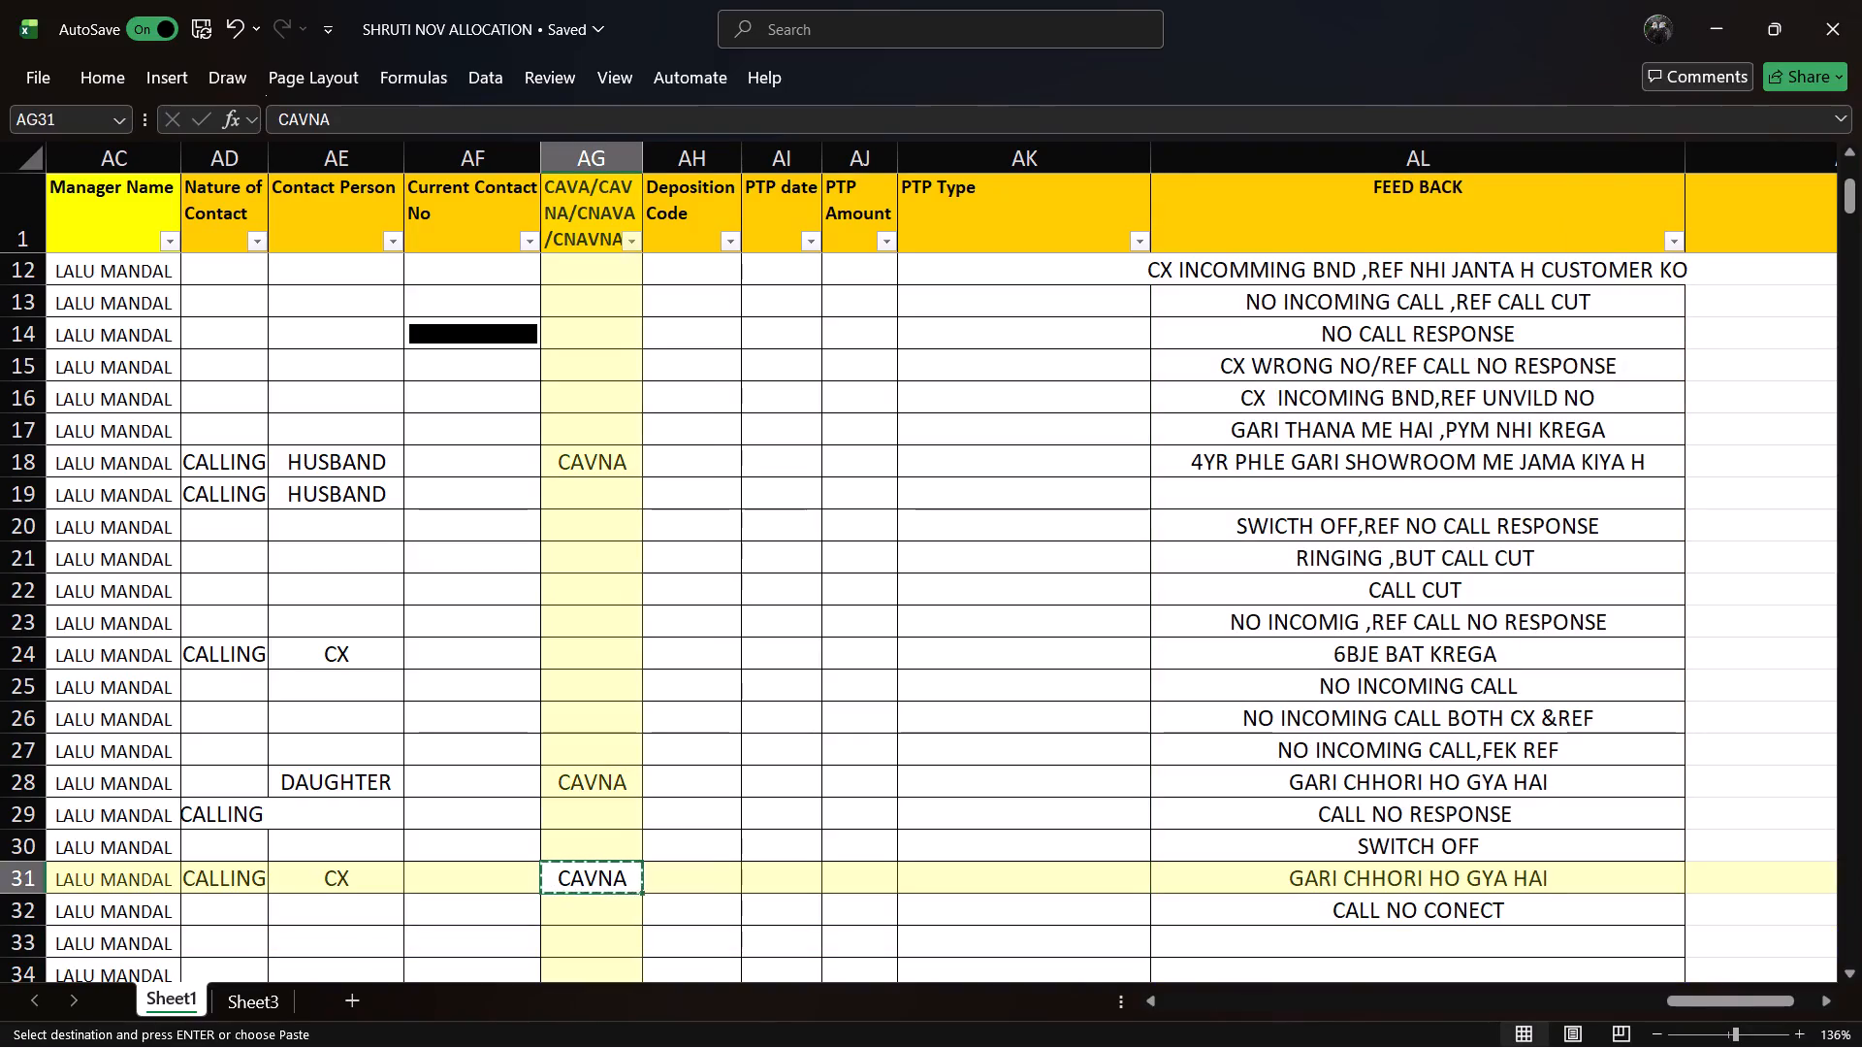
click(596, 946)
key(ctrl+v)
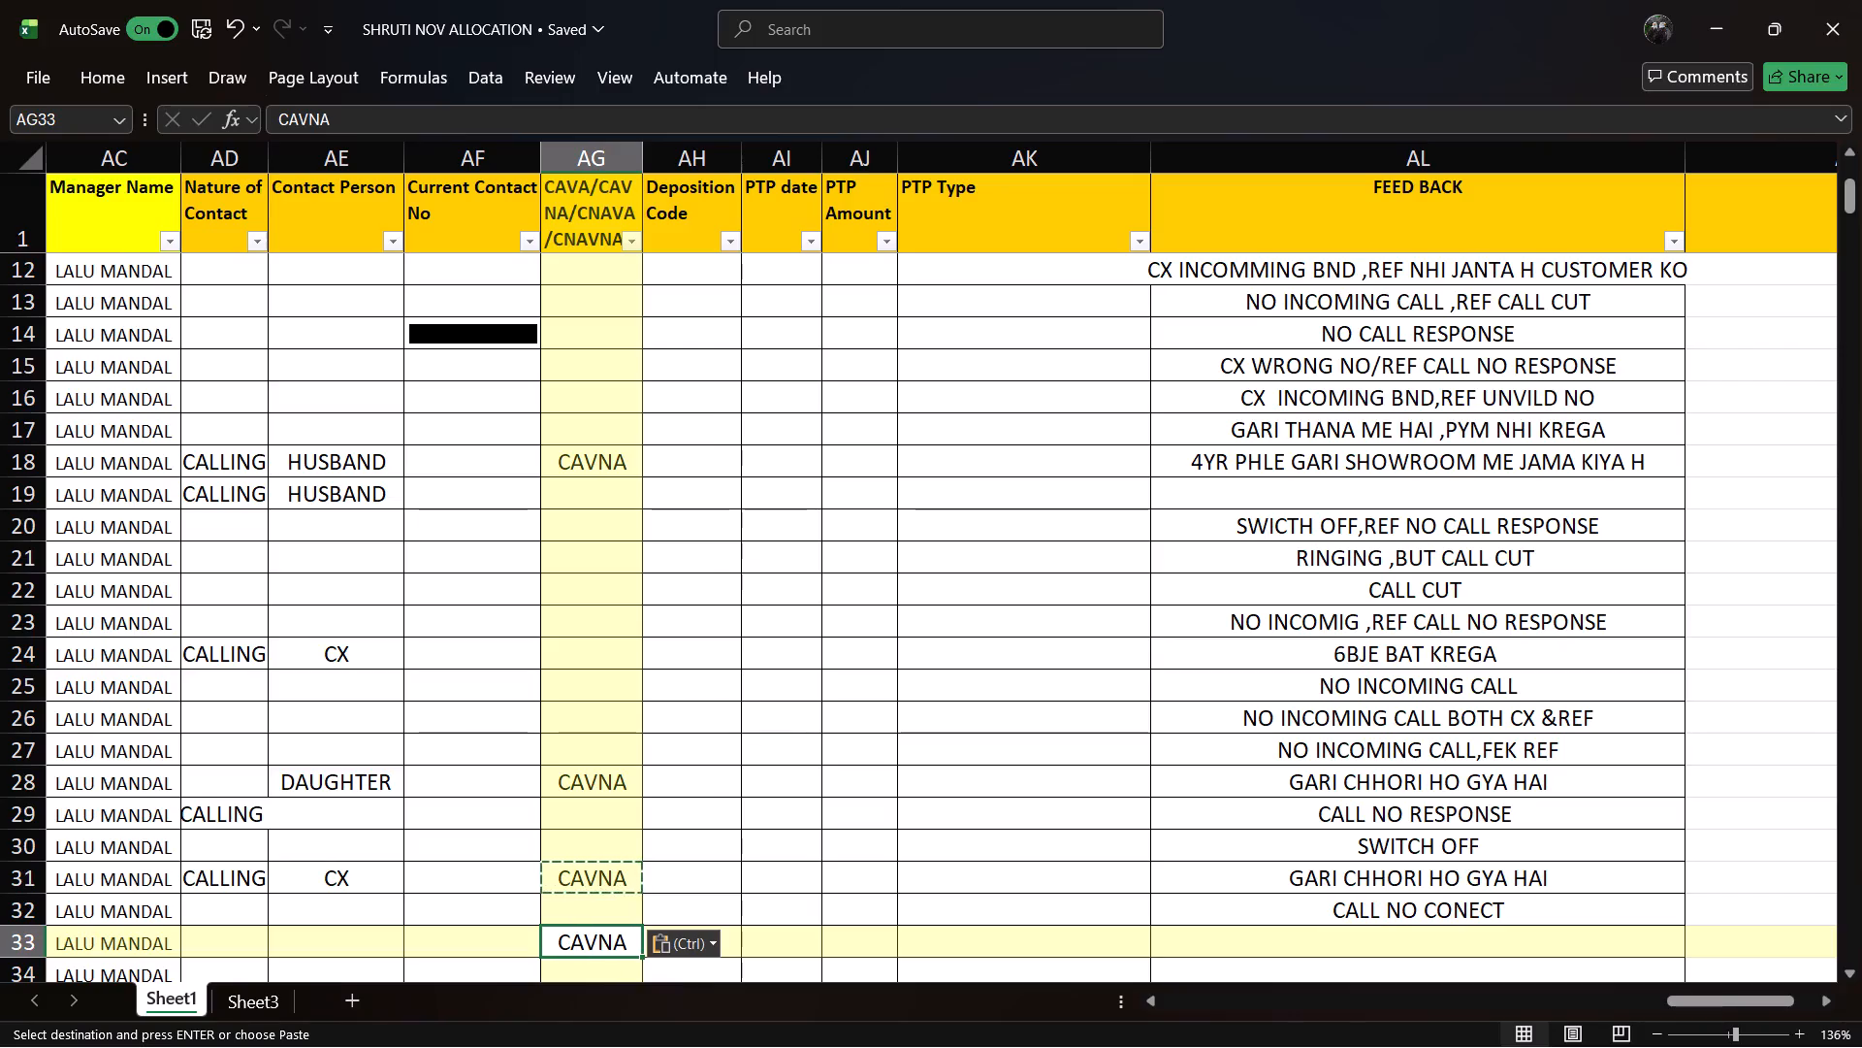
Set the row 33 record's Contact Person to CX and its Nature of Contact to CALLING.
click(478, 944)
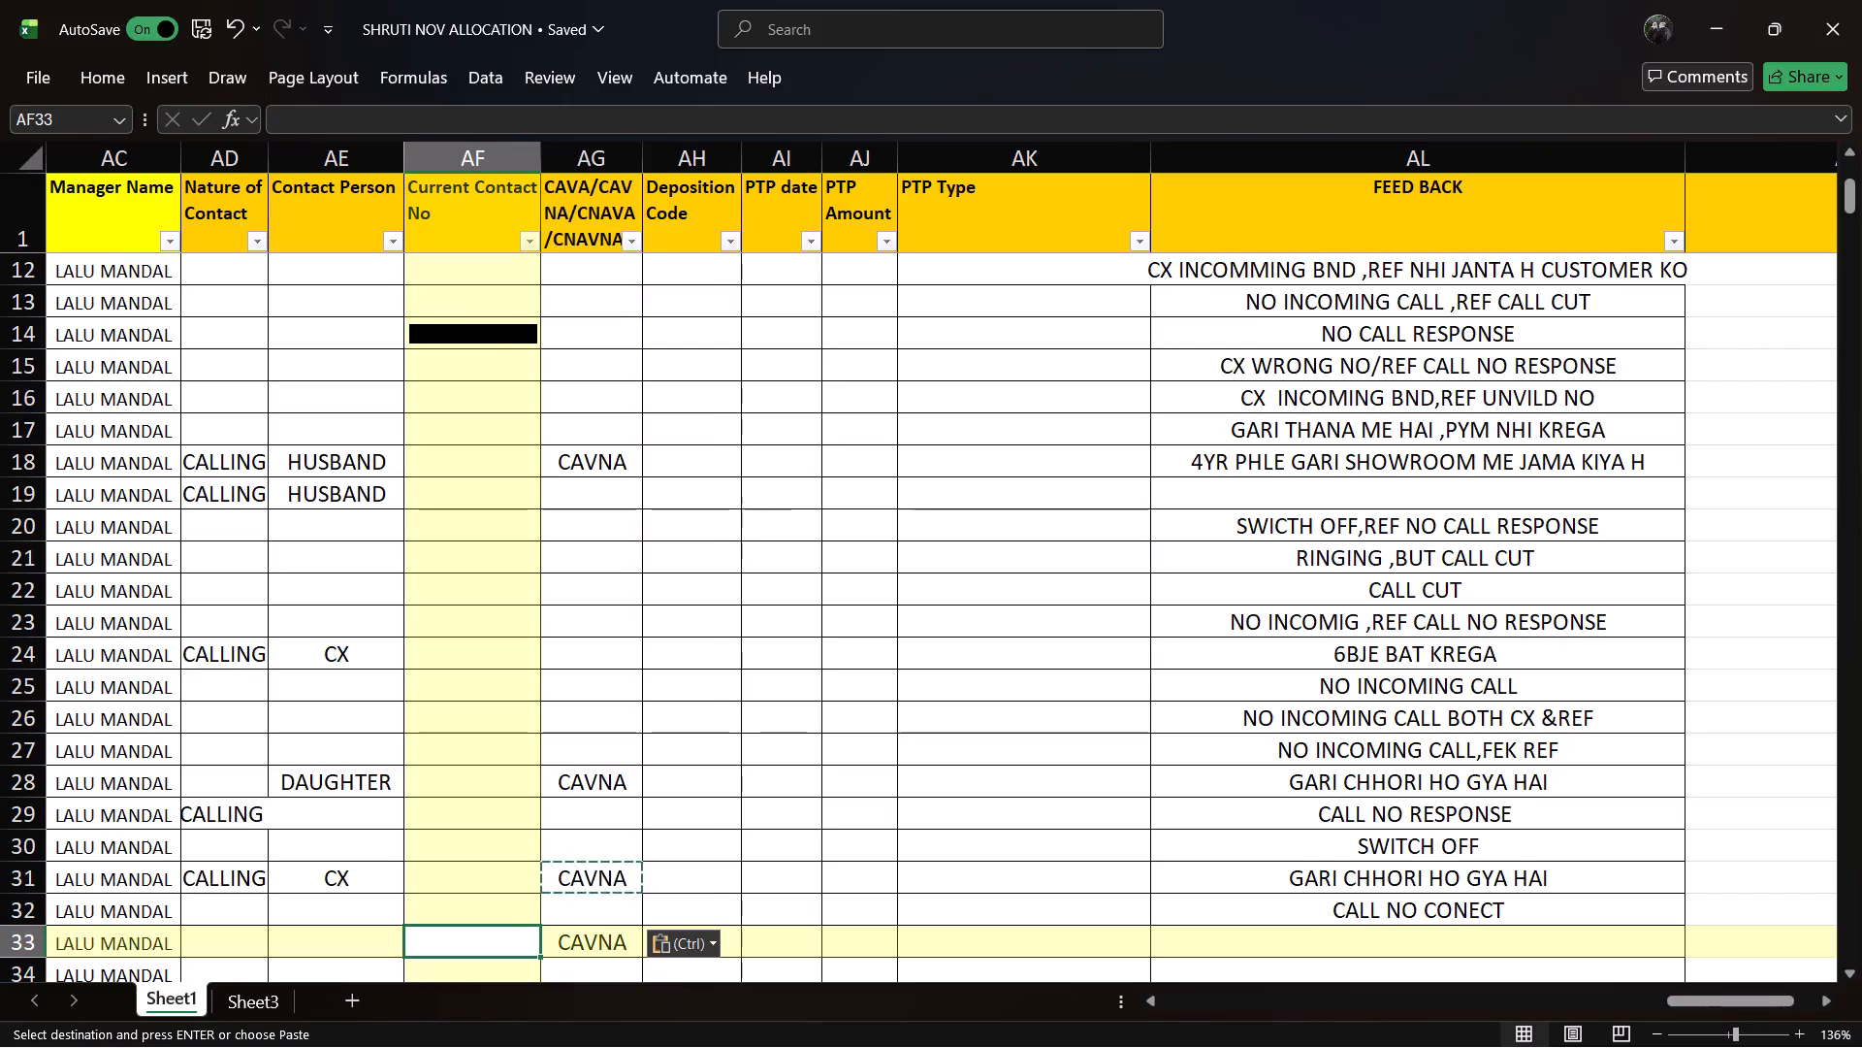
click(317, 941)
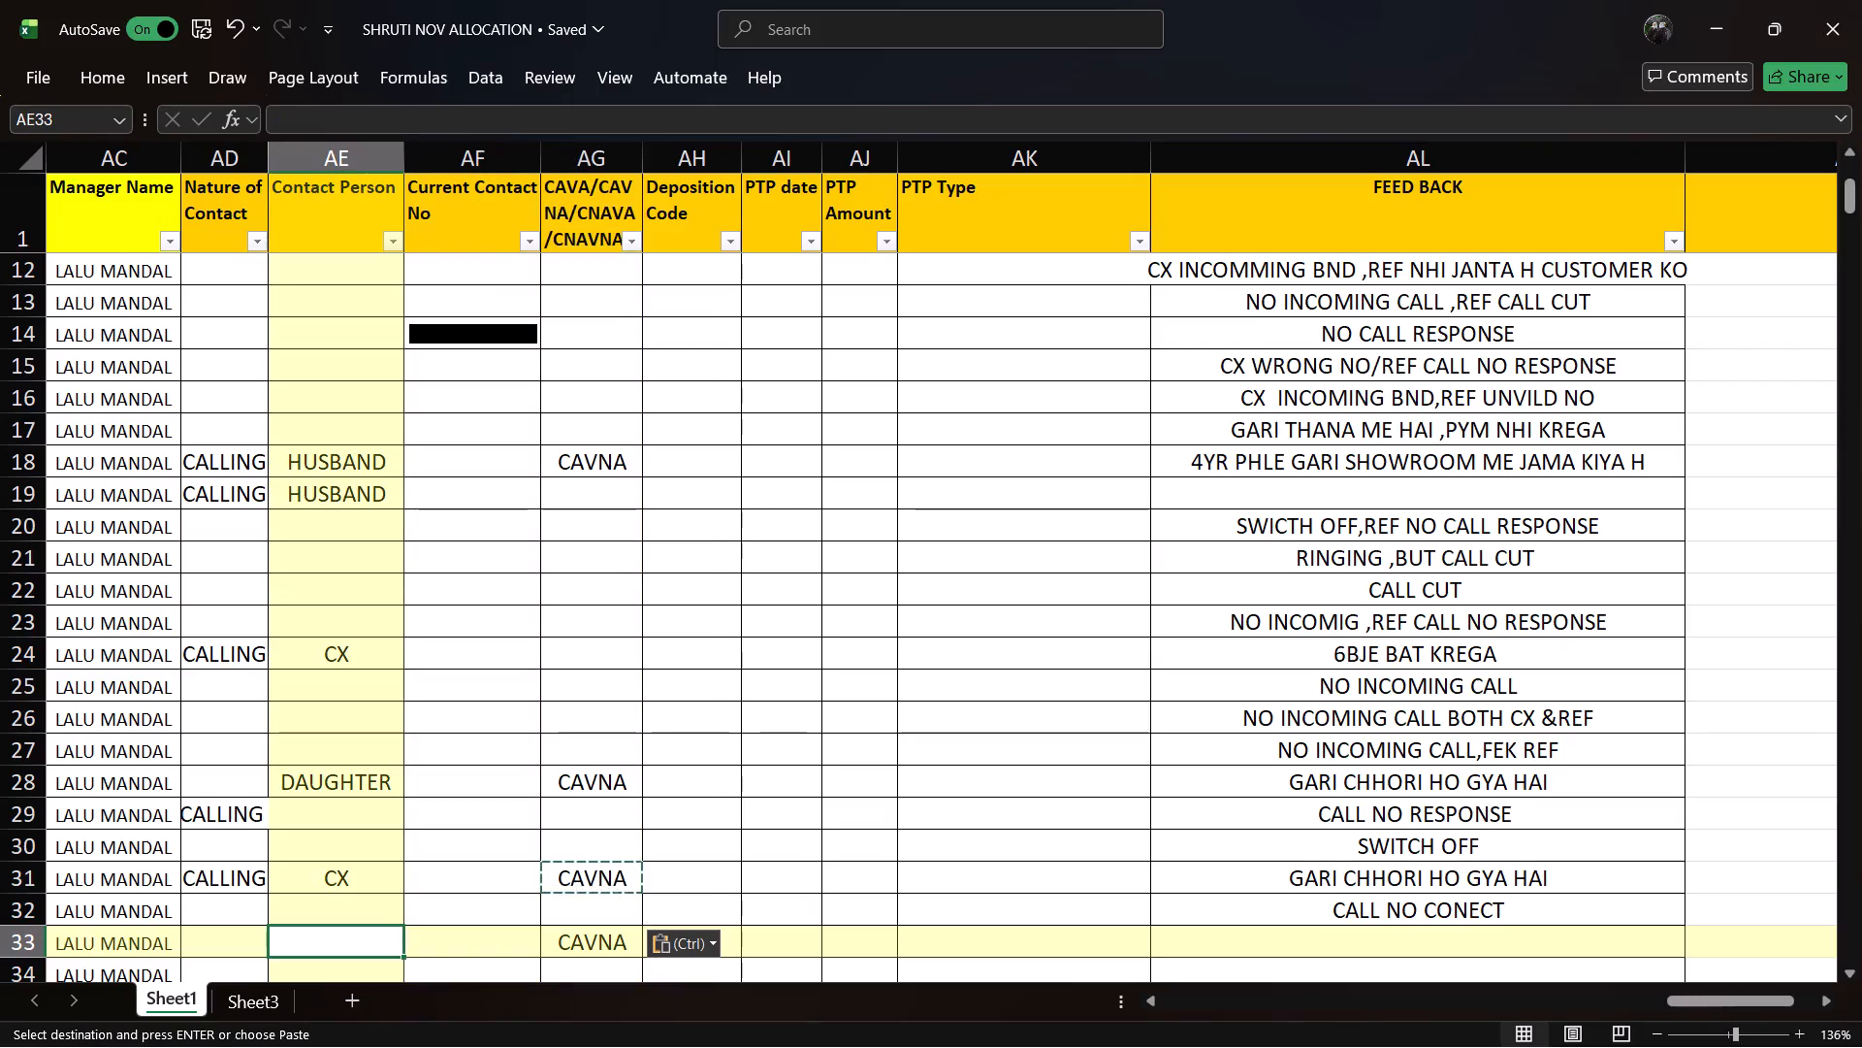
text(CX)
key(Left)
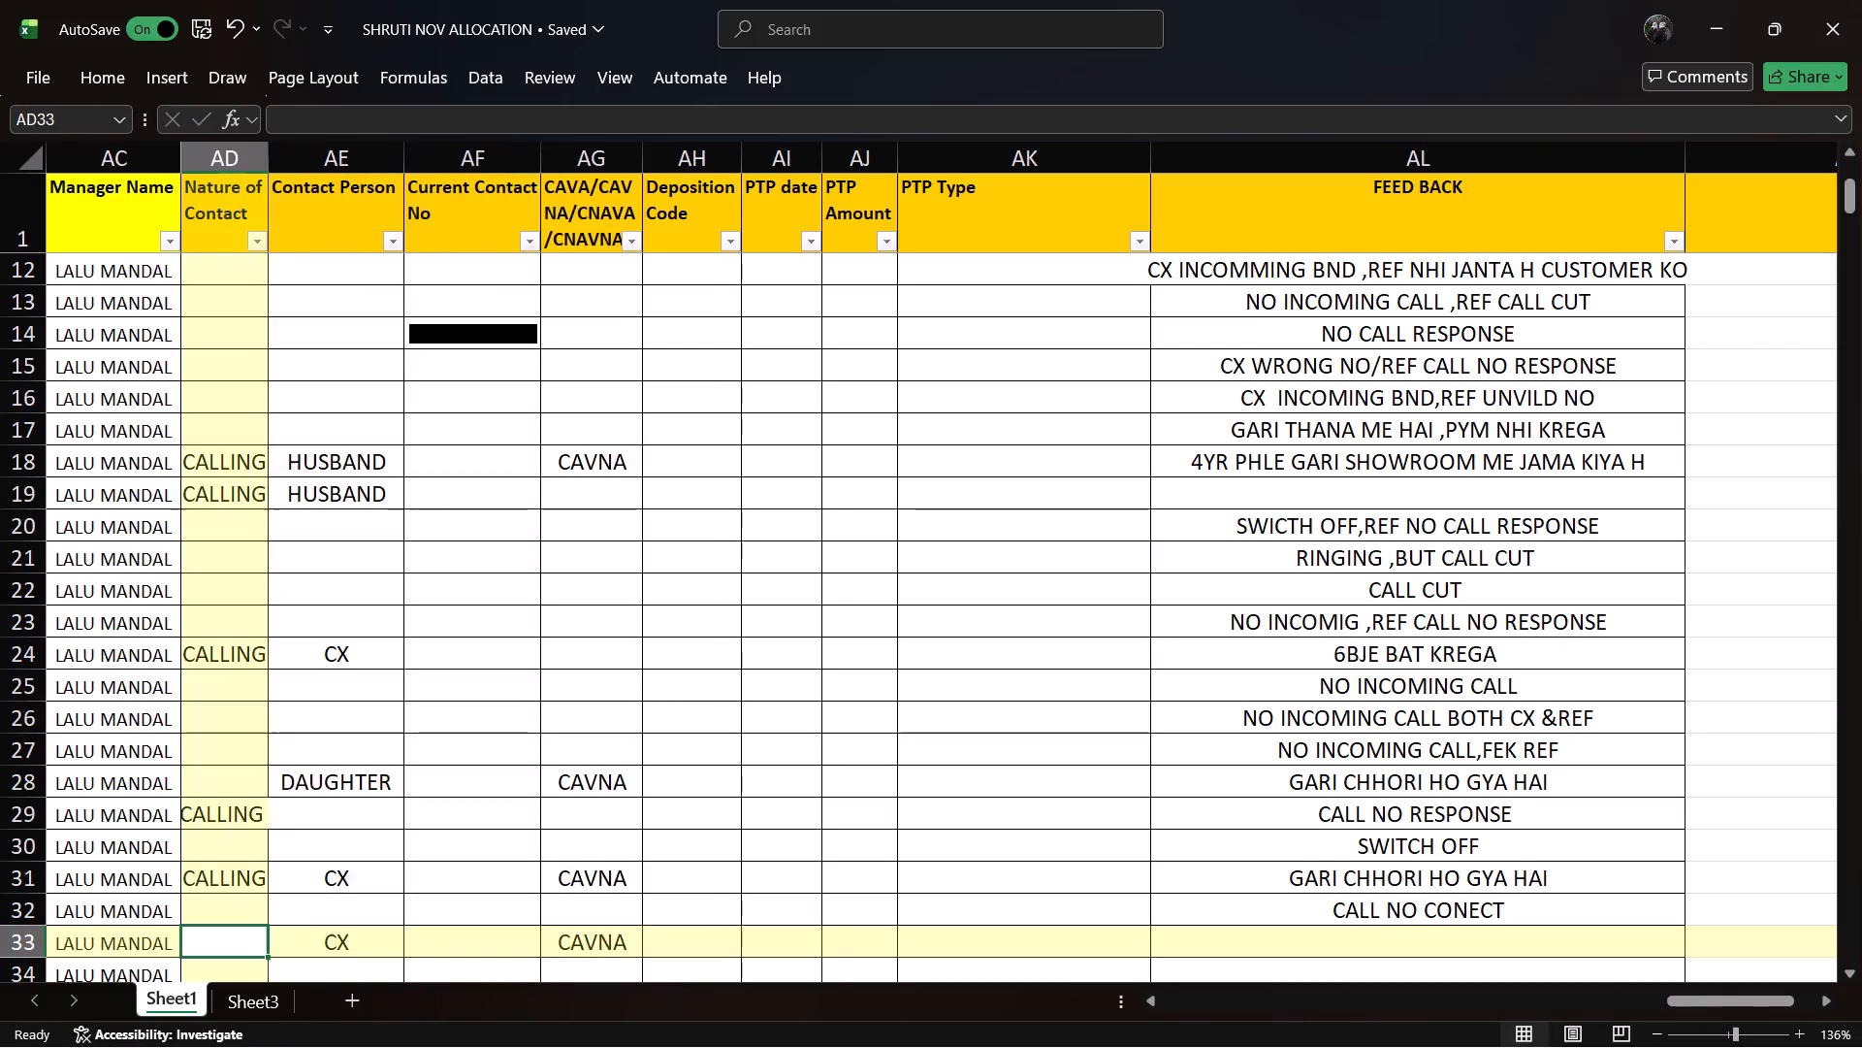
text(CA)
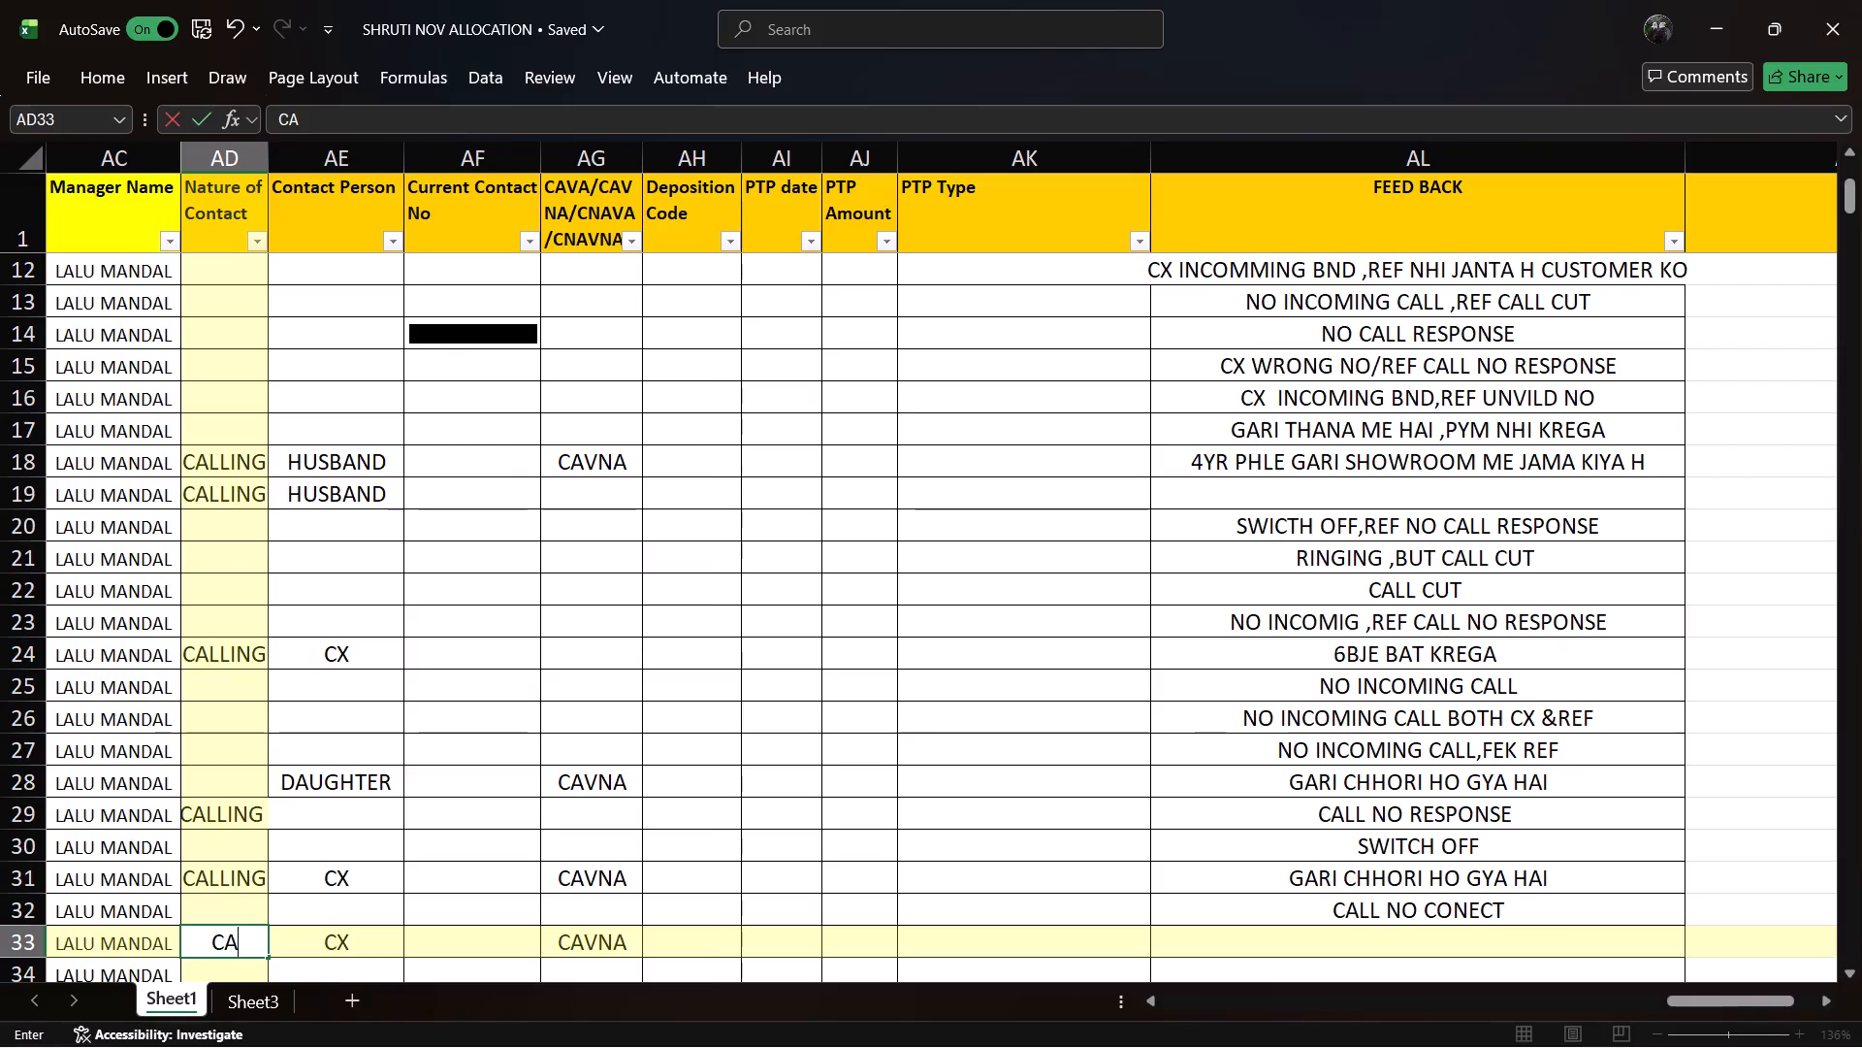
text(LL)
text(ING)
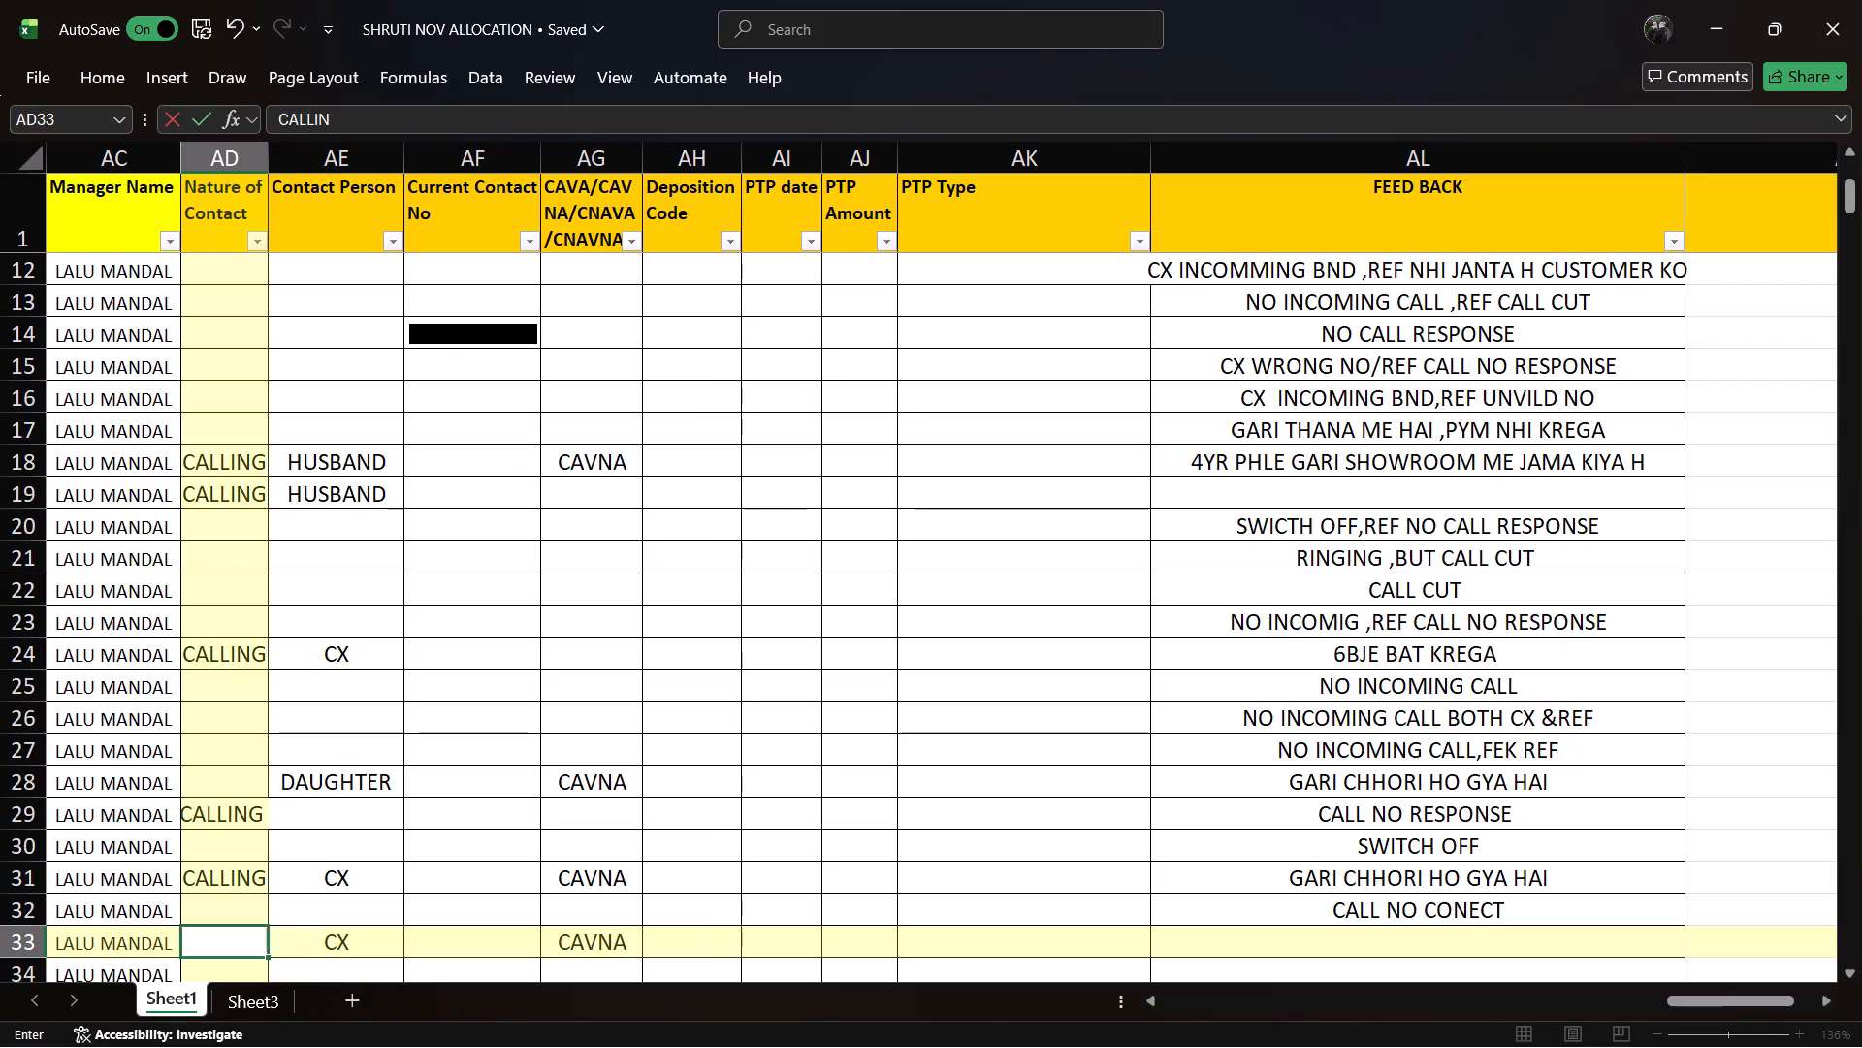
double_click(439, 904)
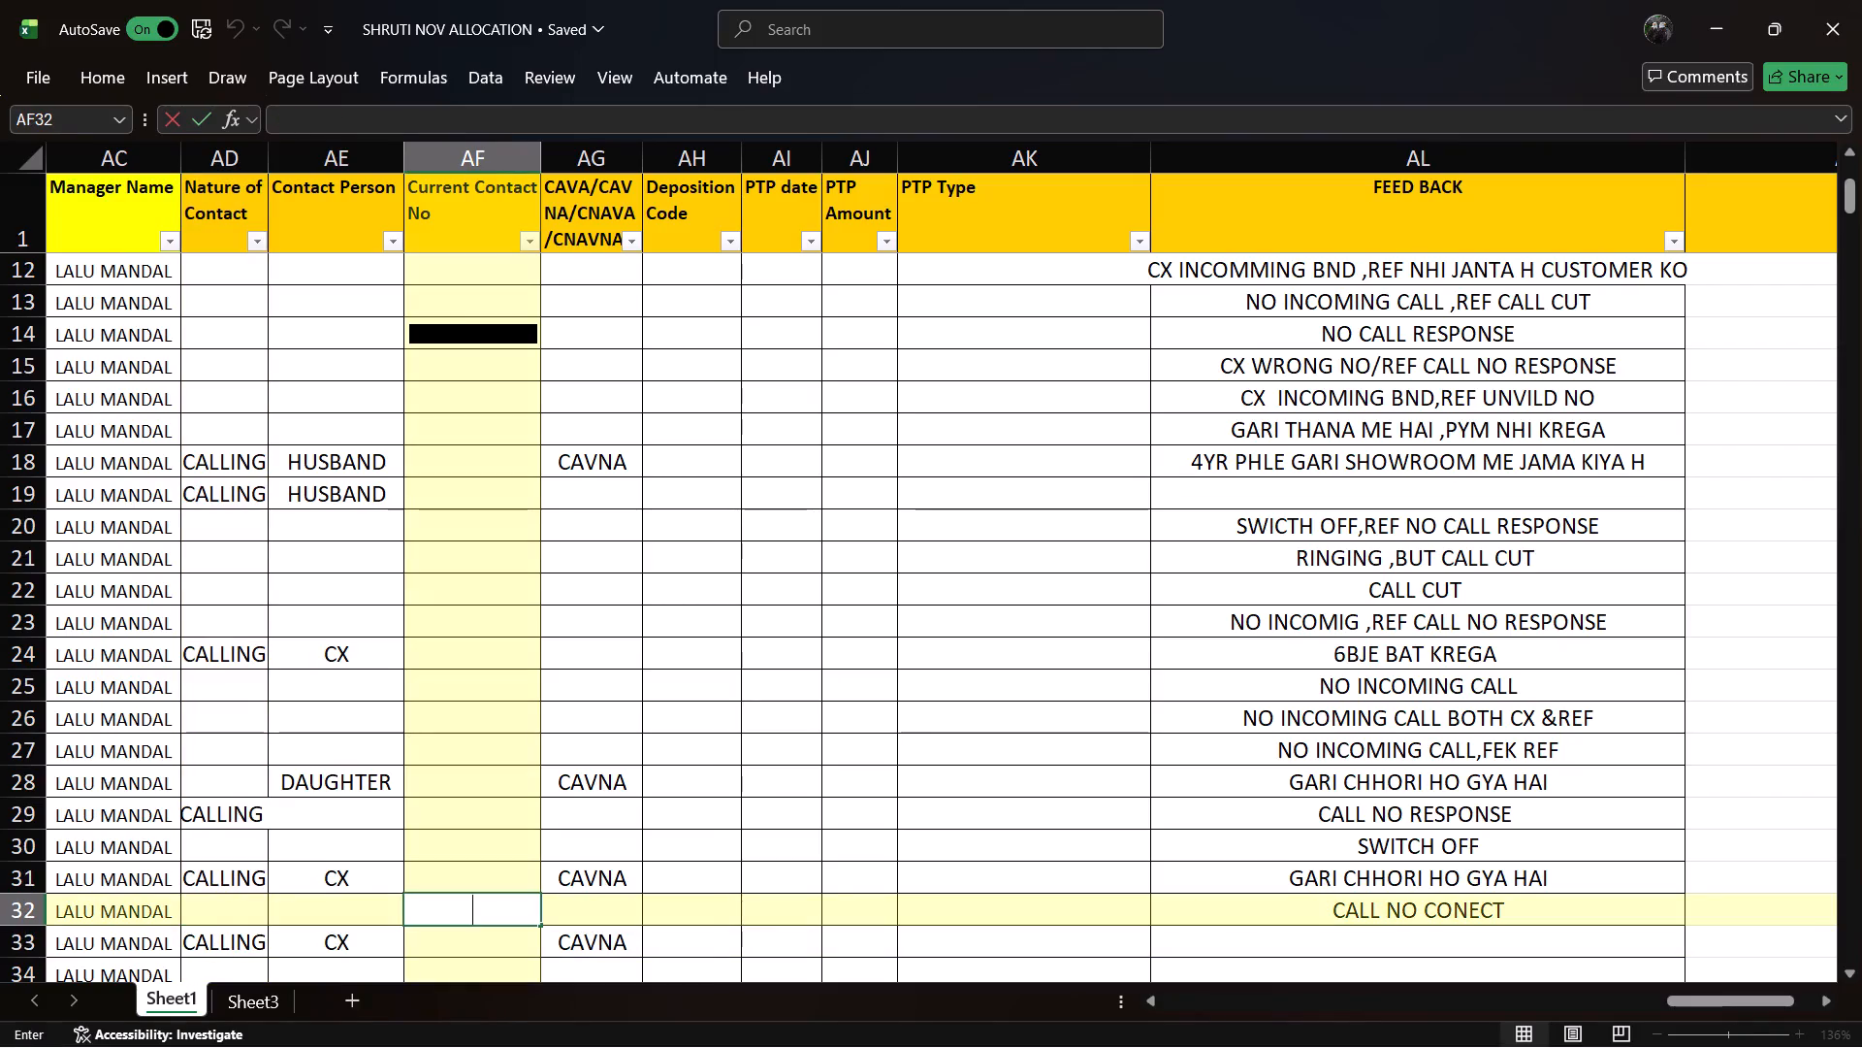
click(228, 950)
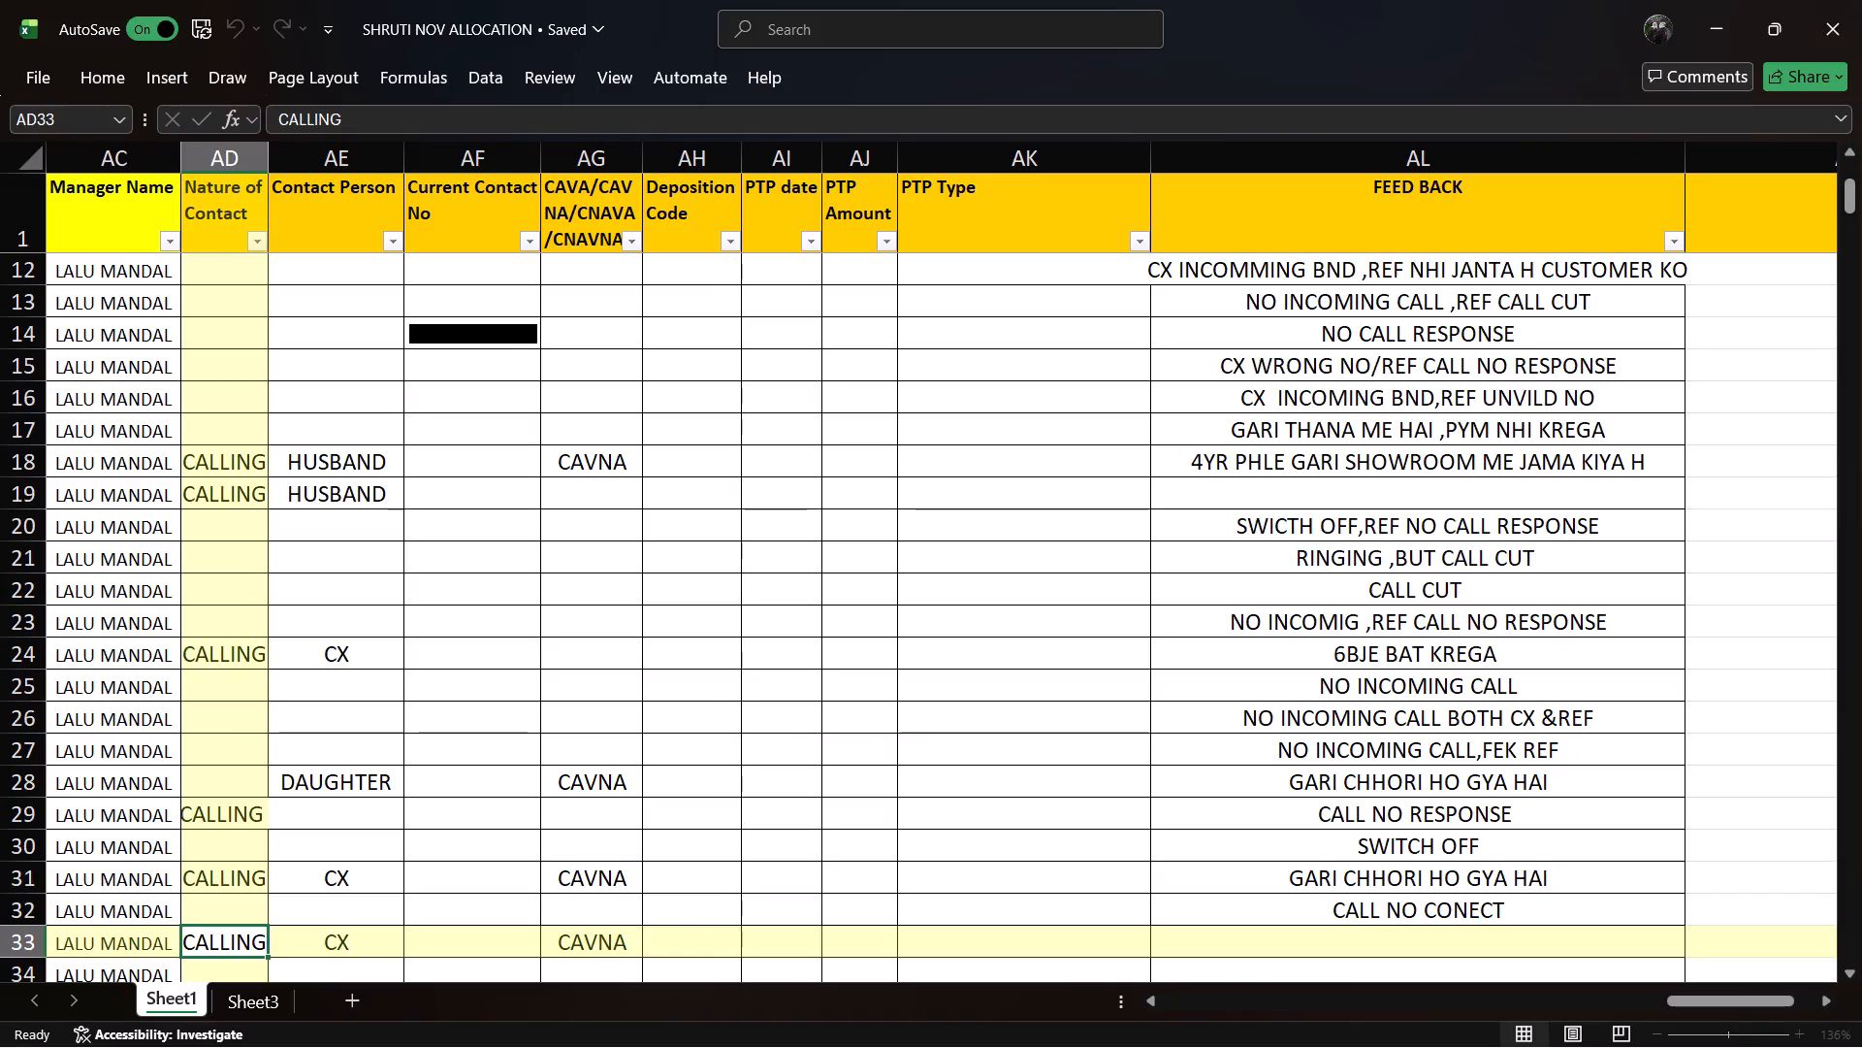
Enter "GARI SHOWROOM WALA CHHIN LIYA H." as the row 33 record's FEED BACK and save the workbook.
key(Right)
key(Right)
key(Right)
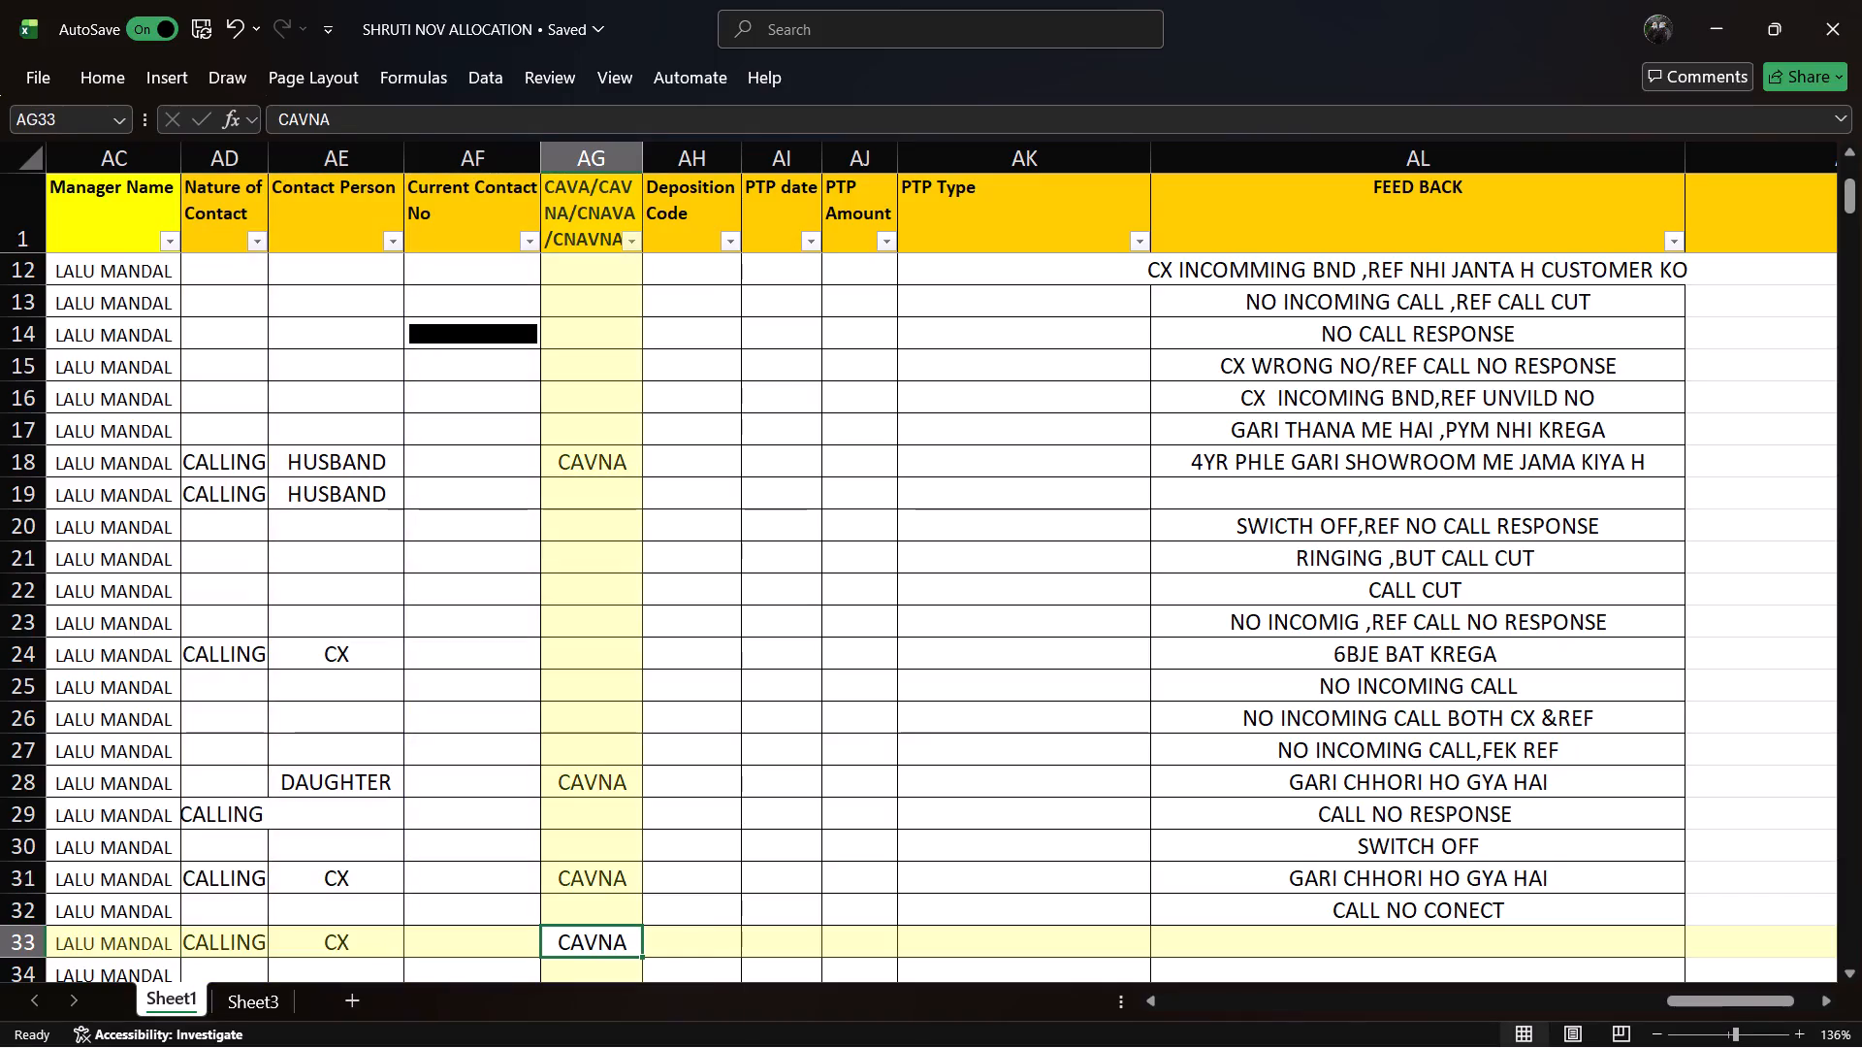
key(Right)
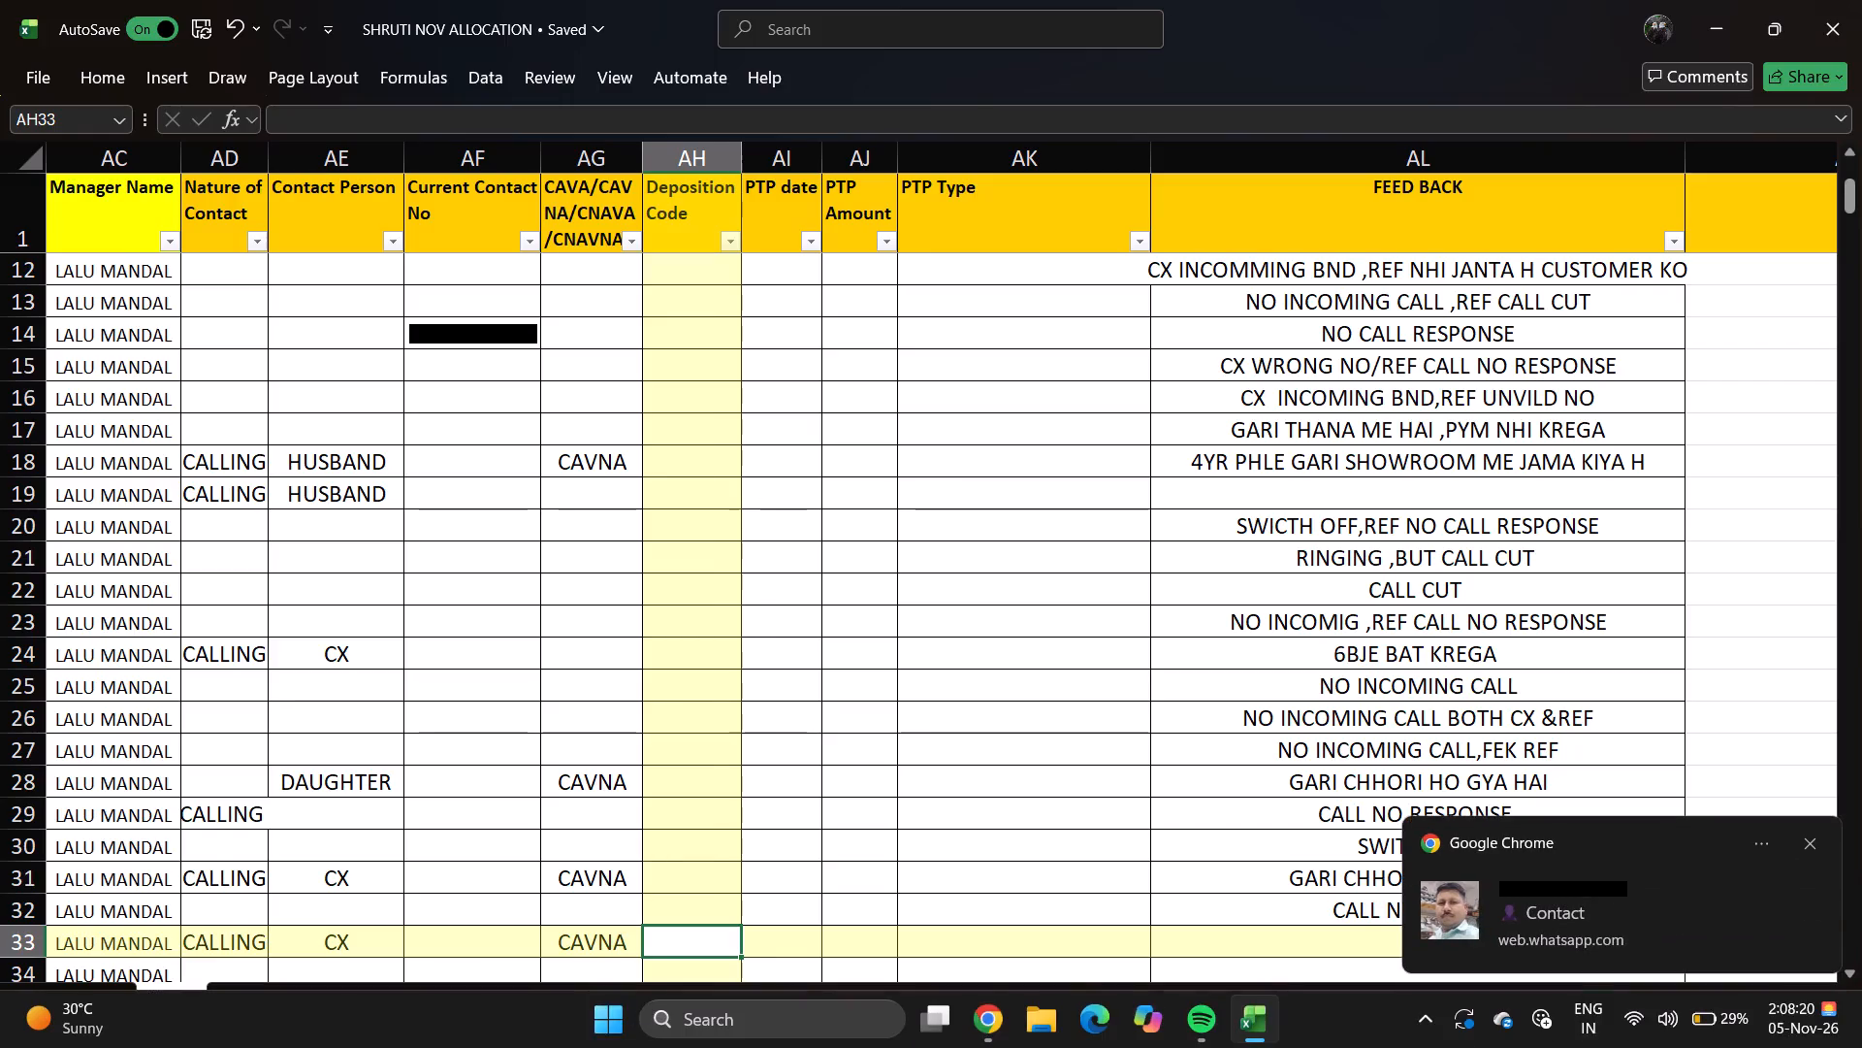
click(790, 934)
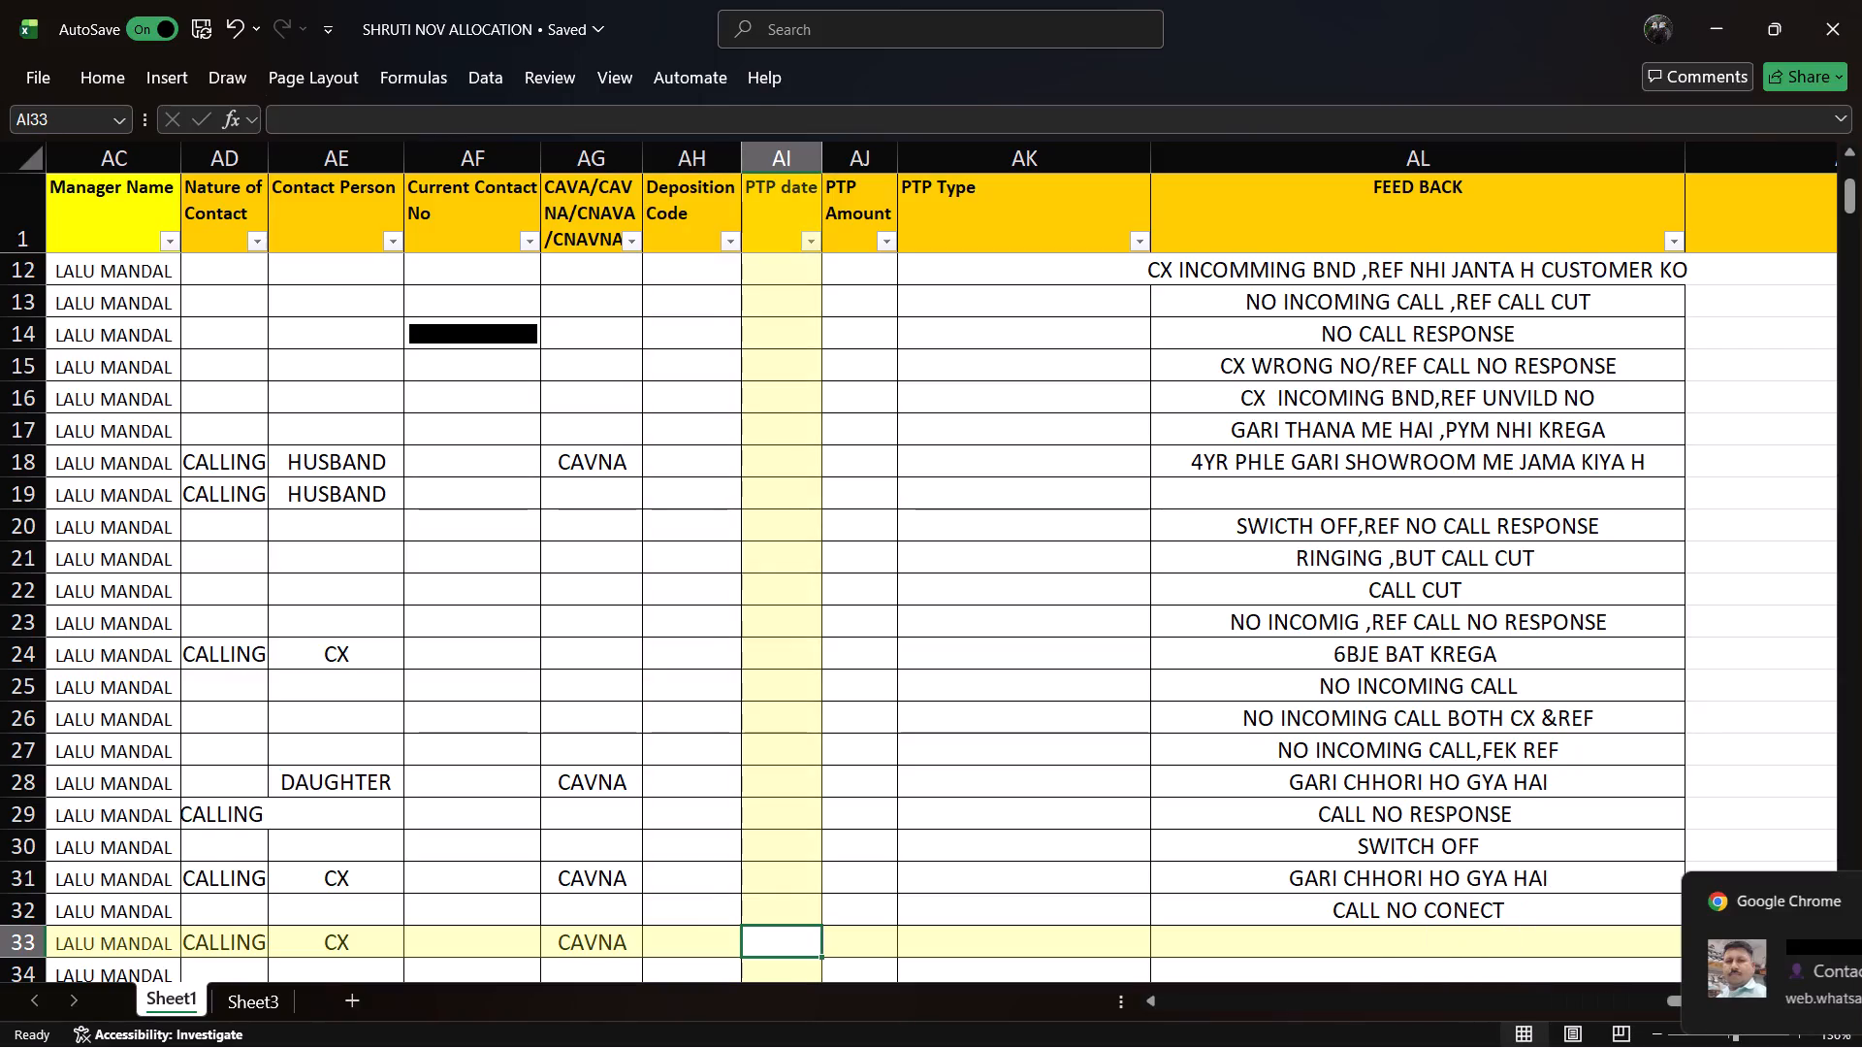
click(1228, 947)
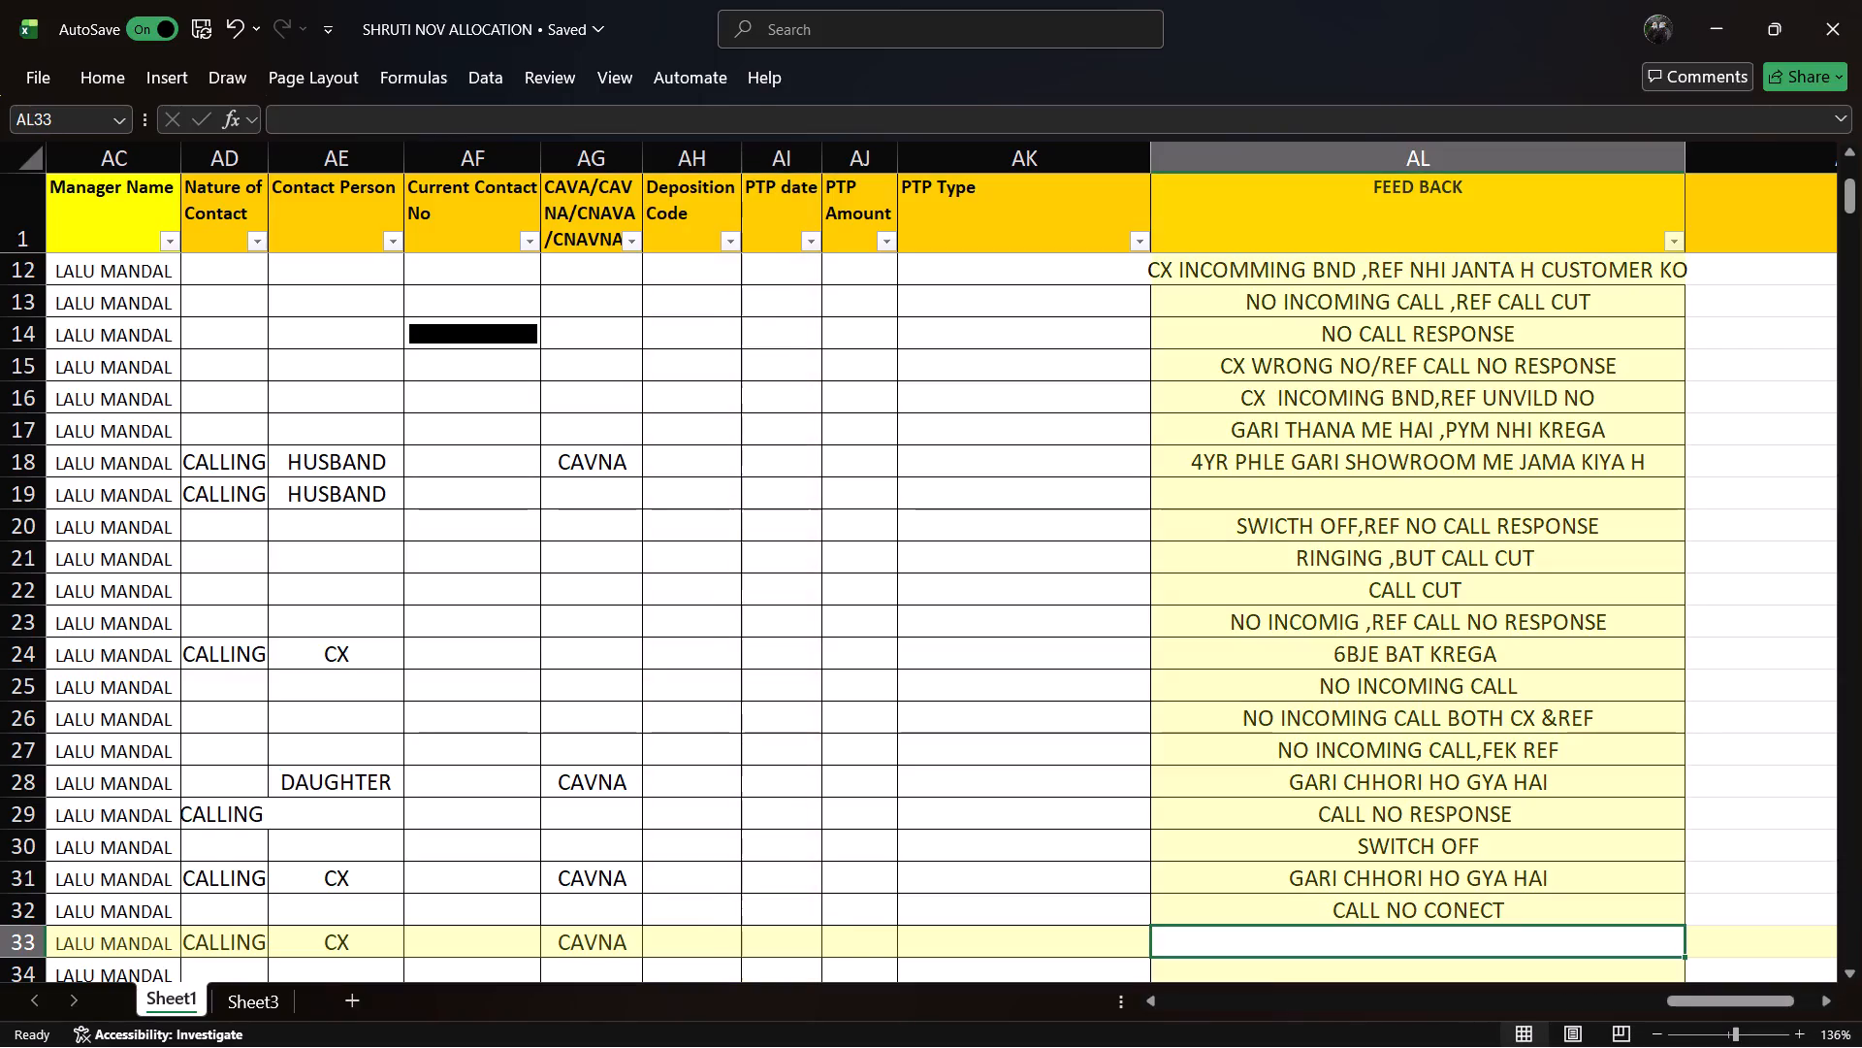
double_click(1228, 947)
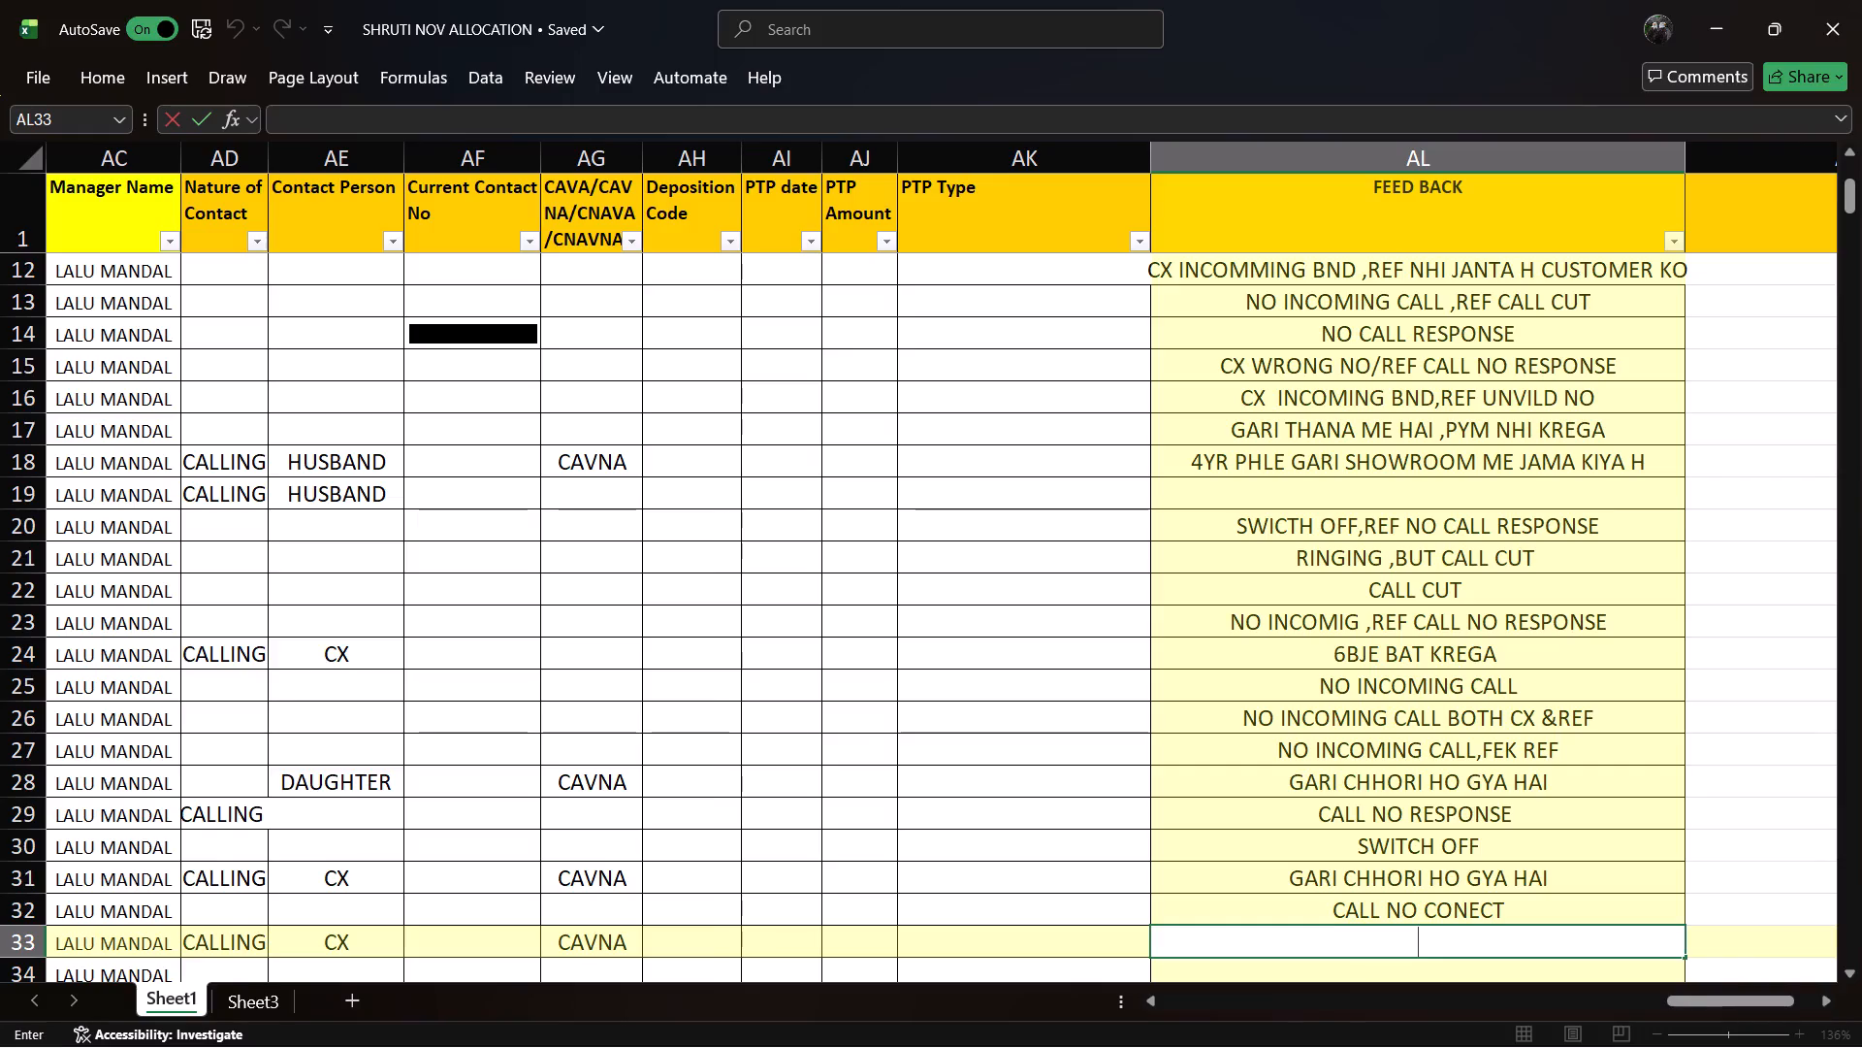
click(1267, 945)
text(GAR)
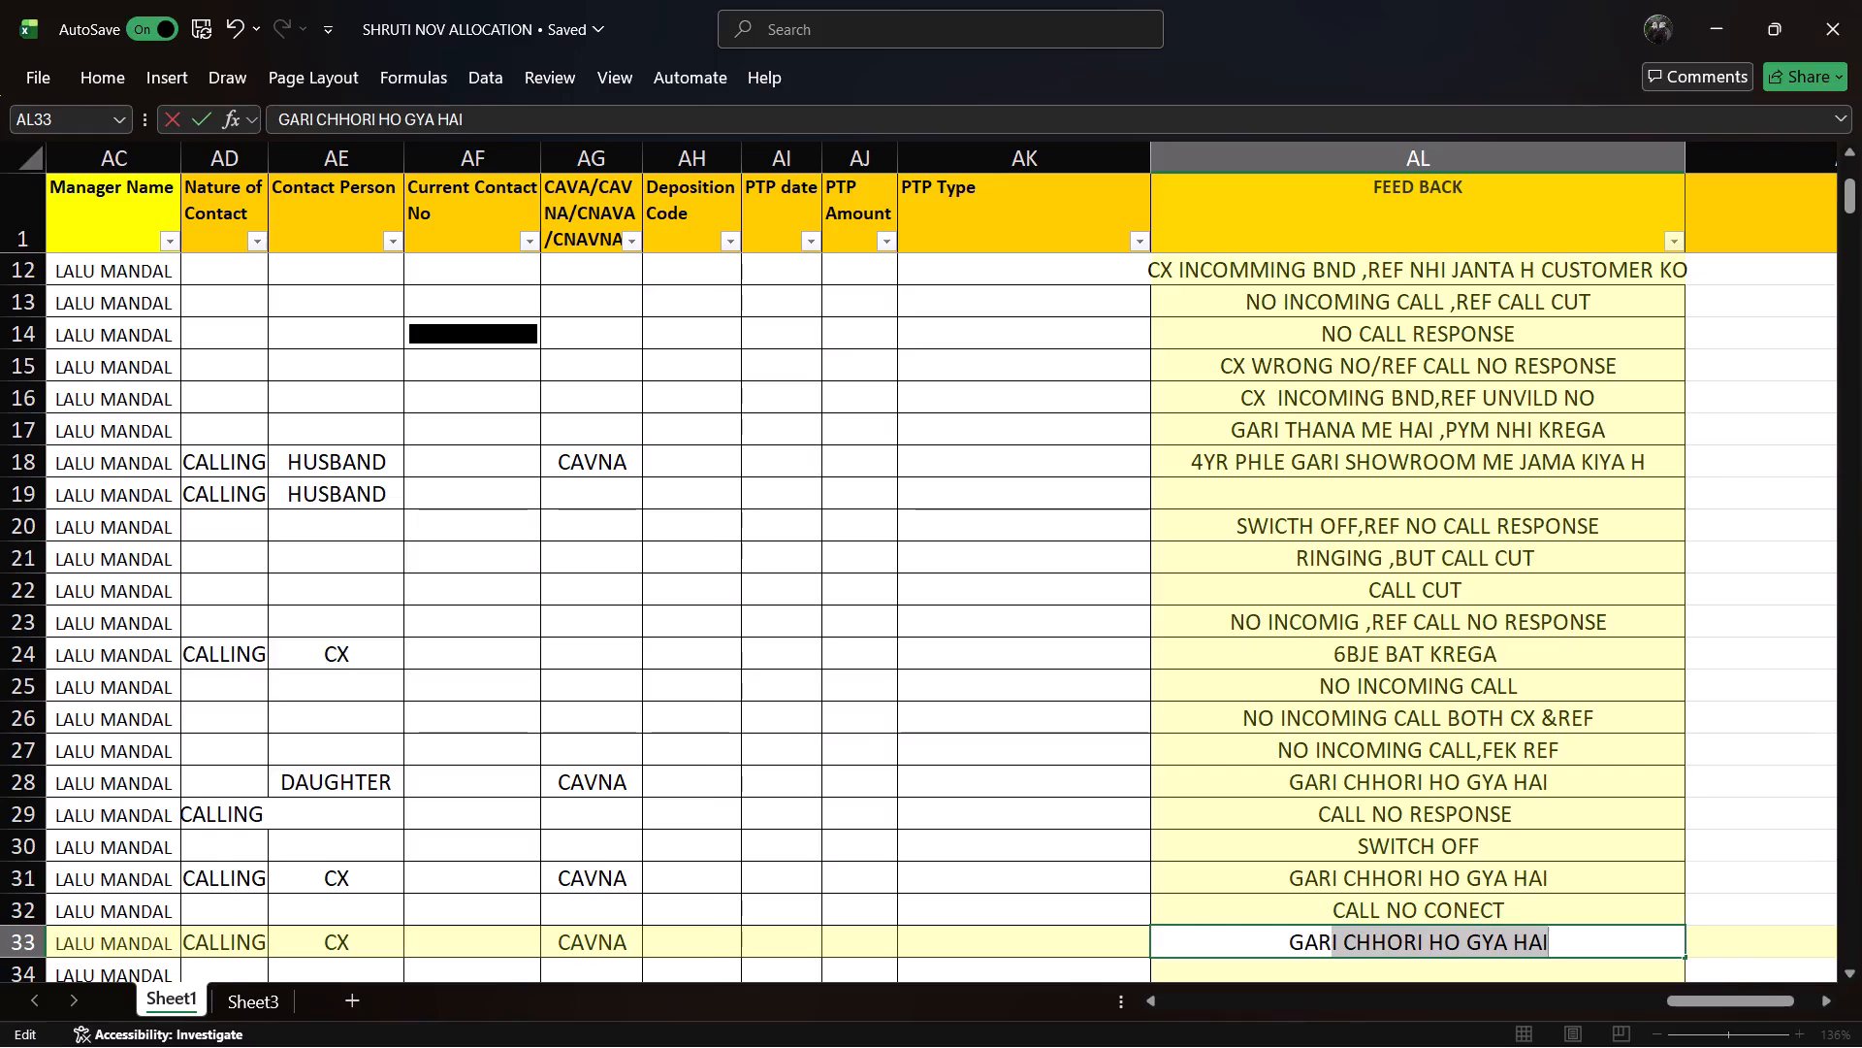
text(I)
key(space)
click(1561, 936)
key(BackSpace)
key(BackSpace)
key(BackSpace)
key(BackSpace)
key(BackSpace)
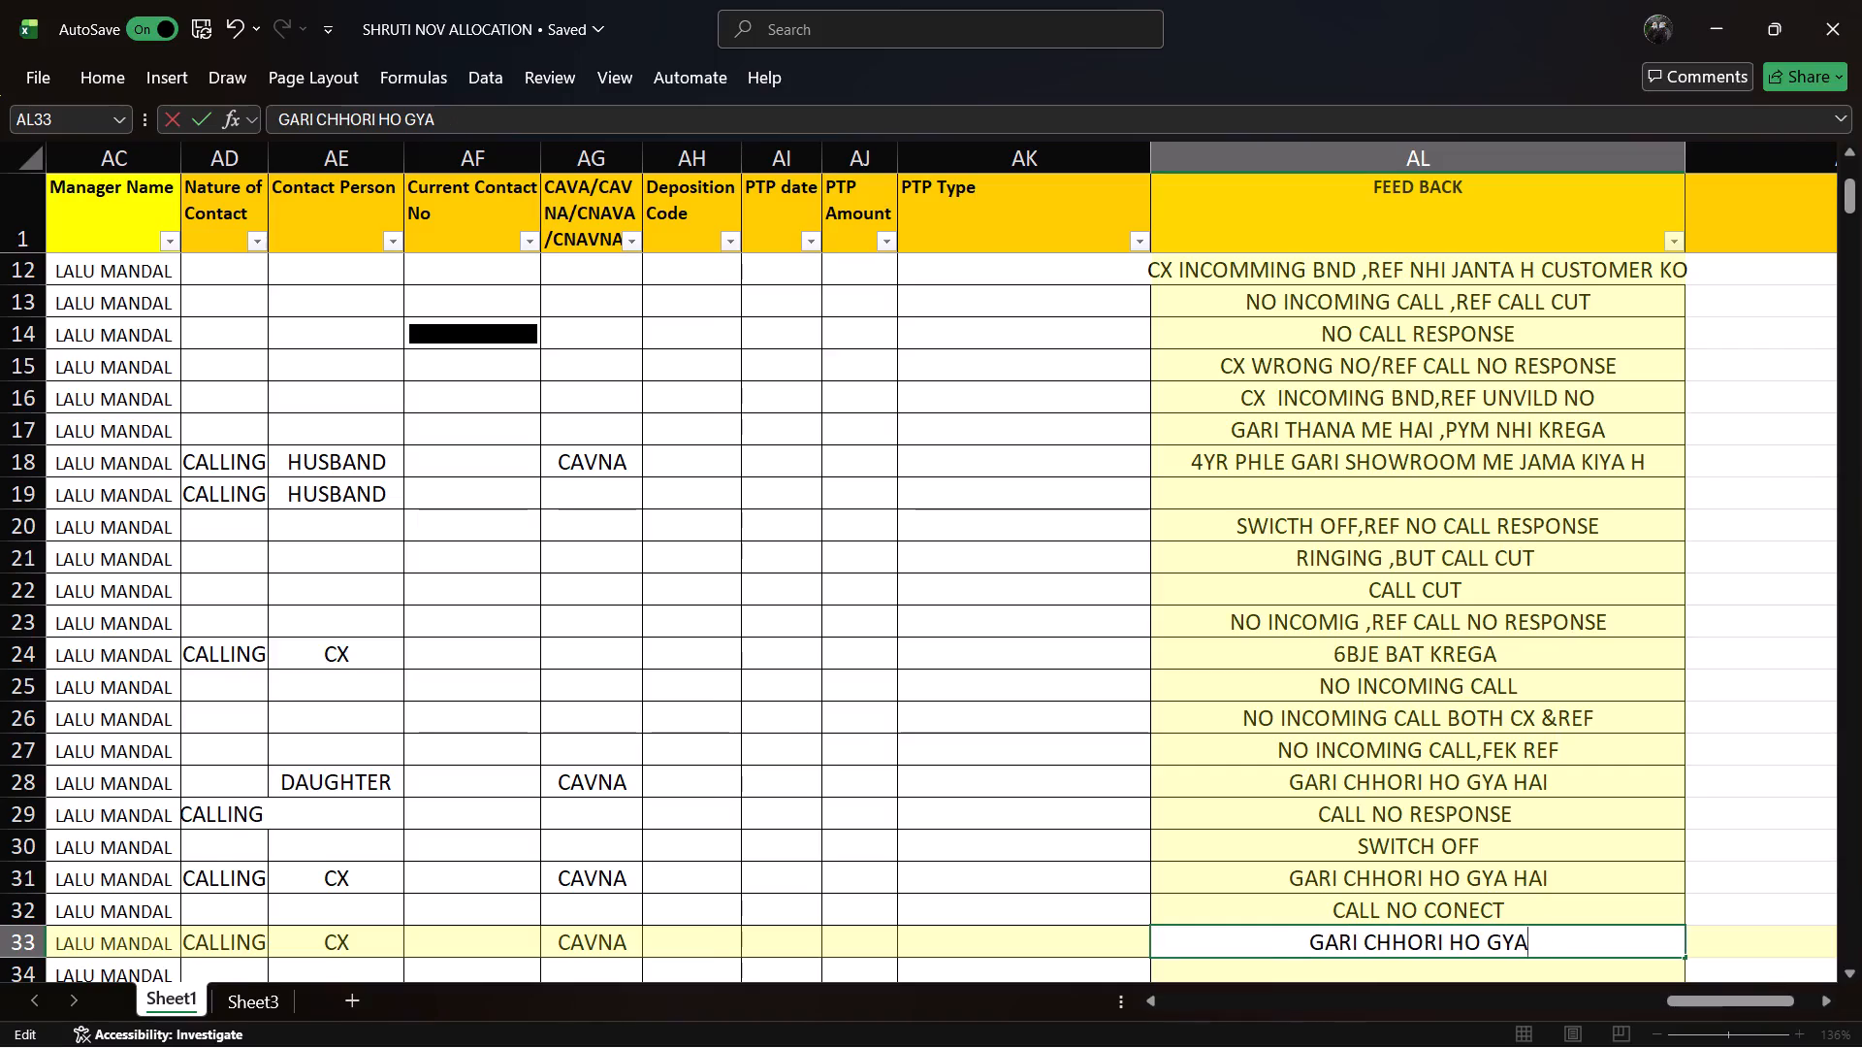
key(BackSpace)
key(BackSpace)
key(BackSpace)
key(BackSpace)
key(BackSpace)
key(BackSpace)
key(BackSpace)
key(BackSpace)
key(BackSpace)
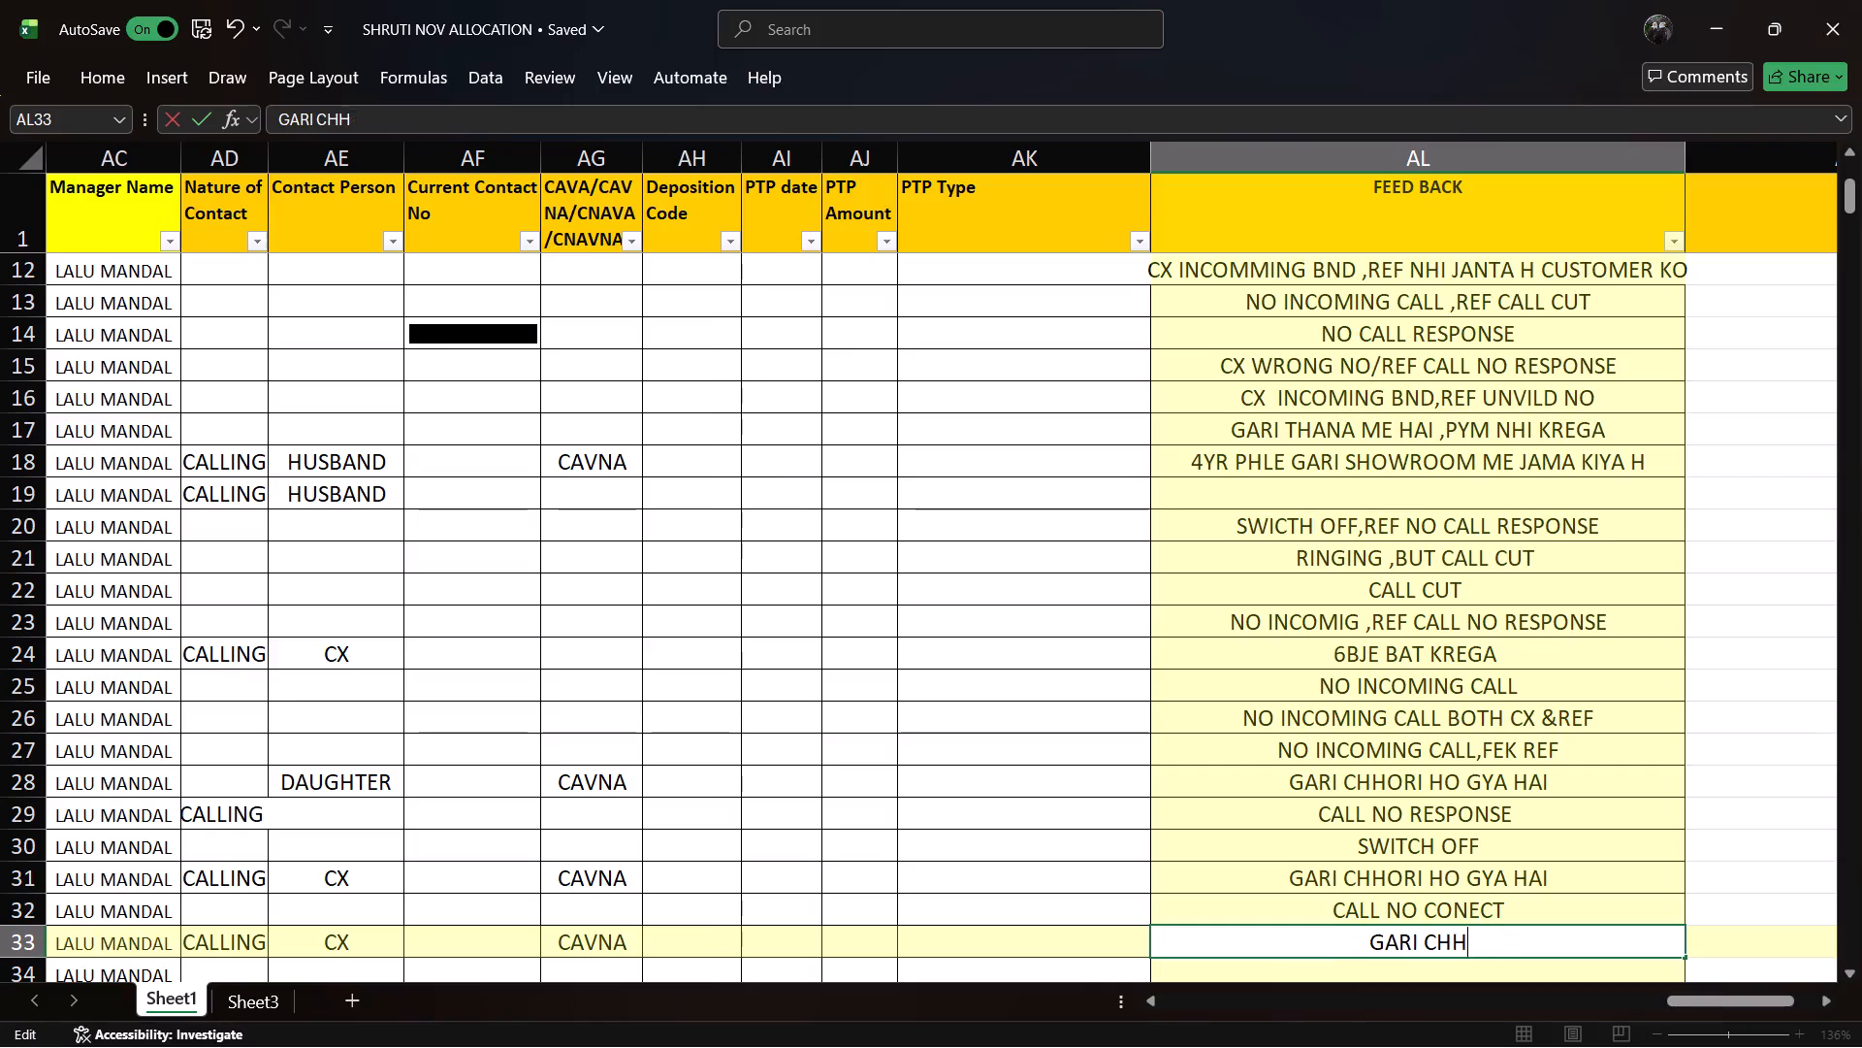
key(BackSpace)
key(BackSpace)
key(BackSpace)
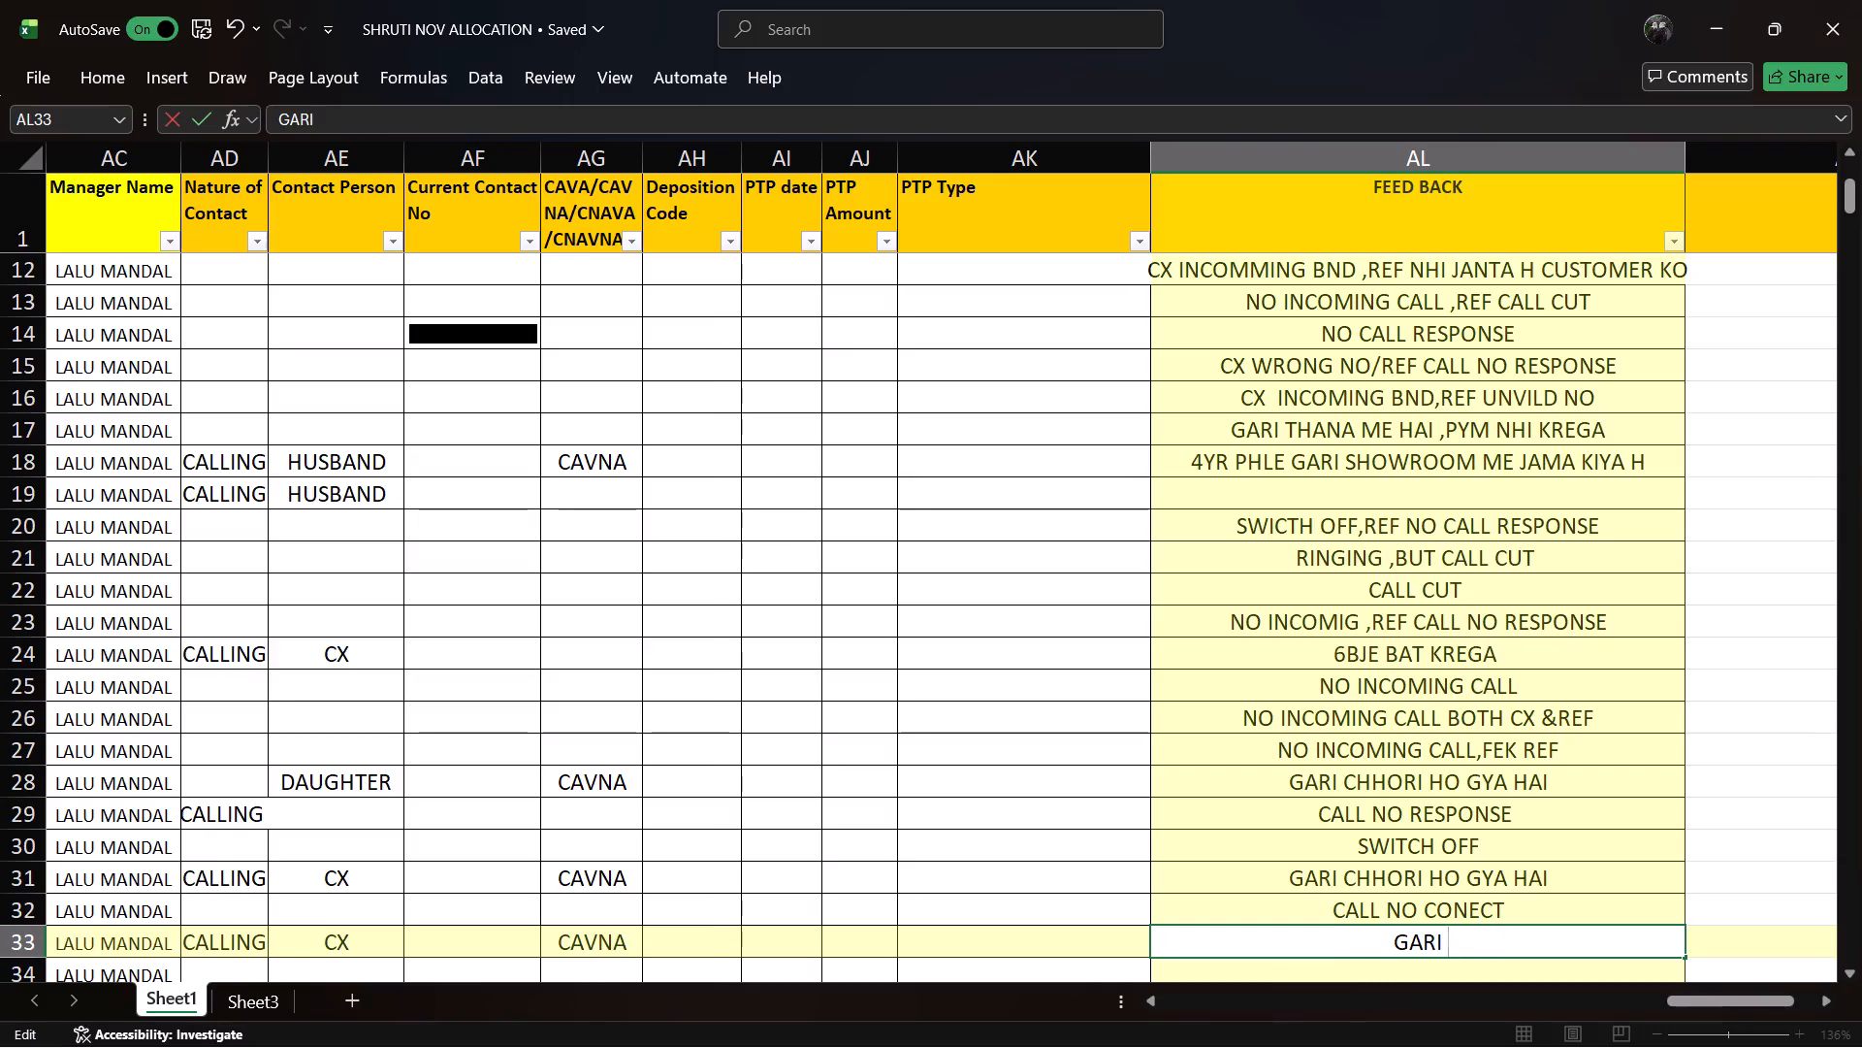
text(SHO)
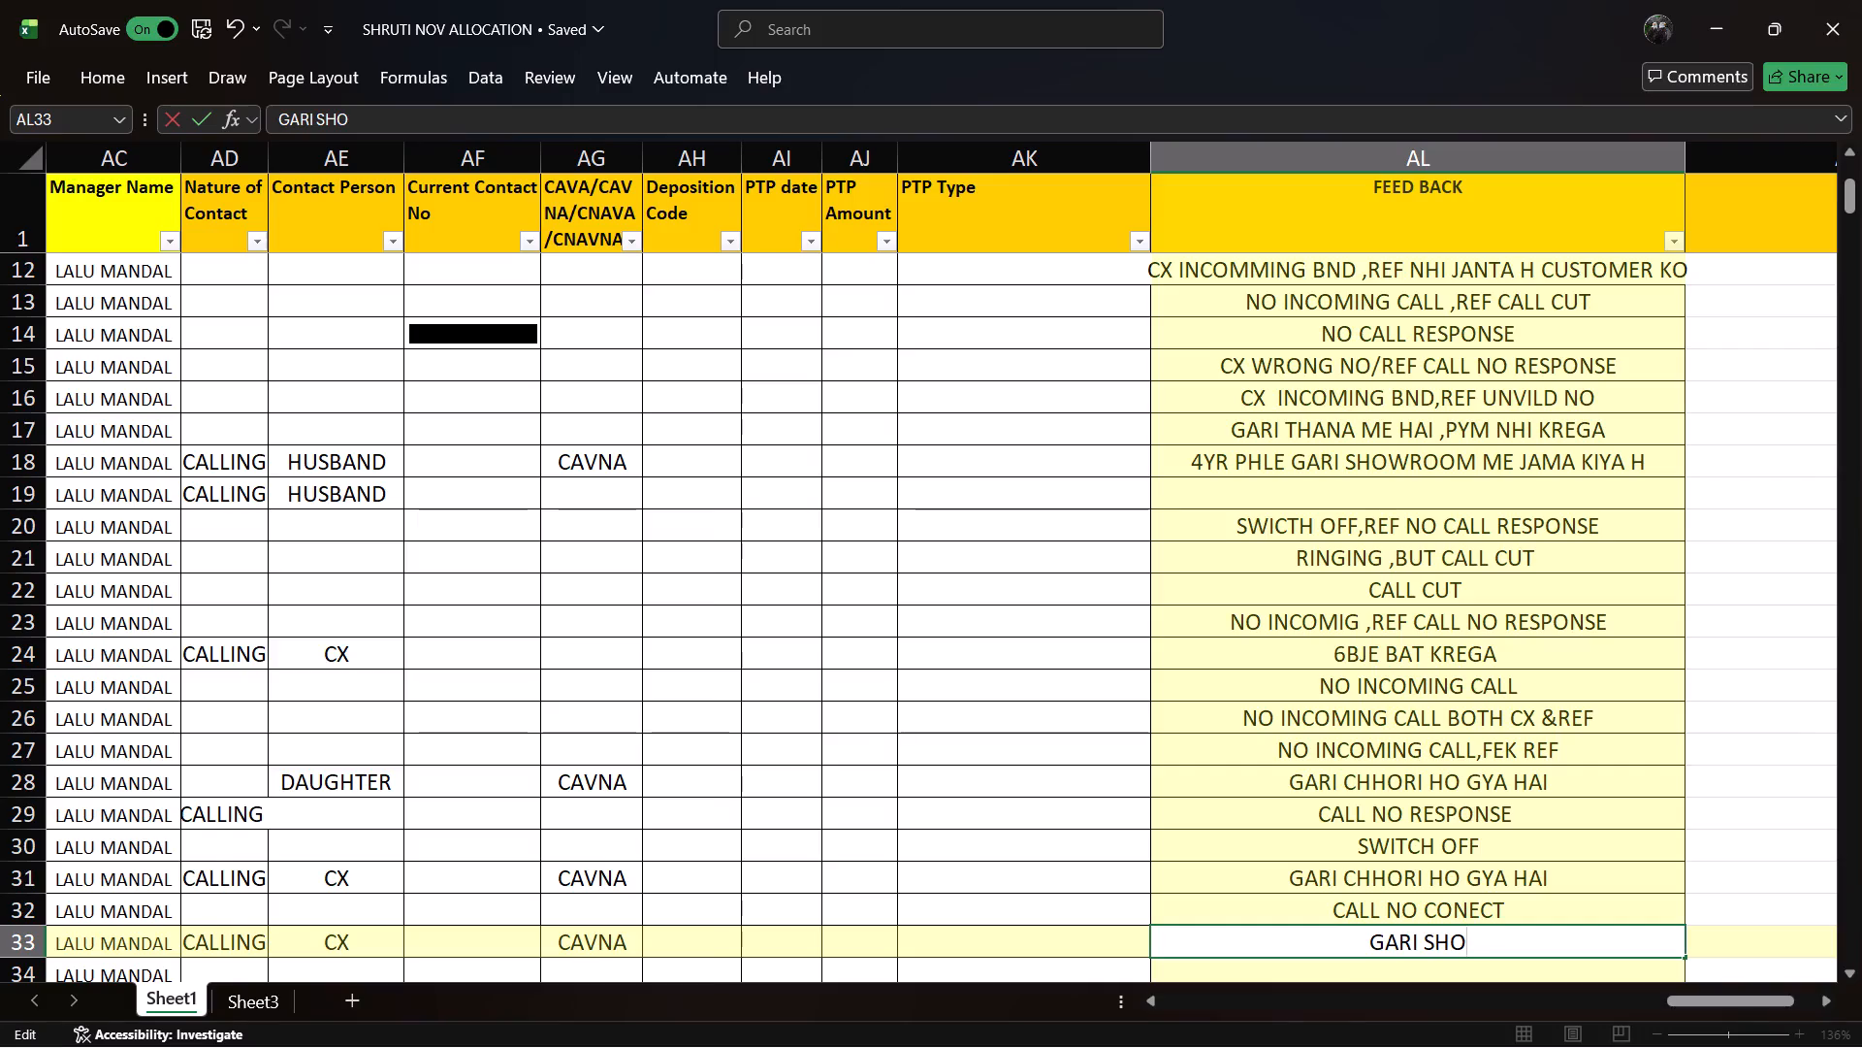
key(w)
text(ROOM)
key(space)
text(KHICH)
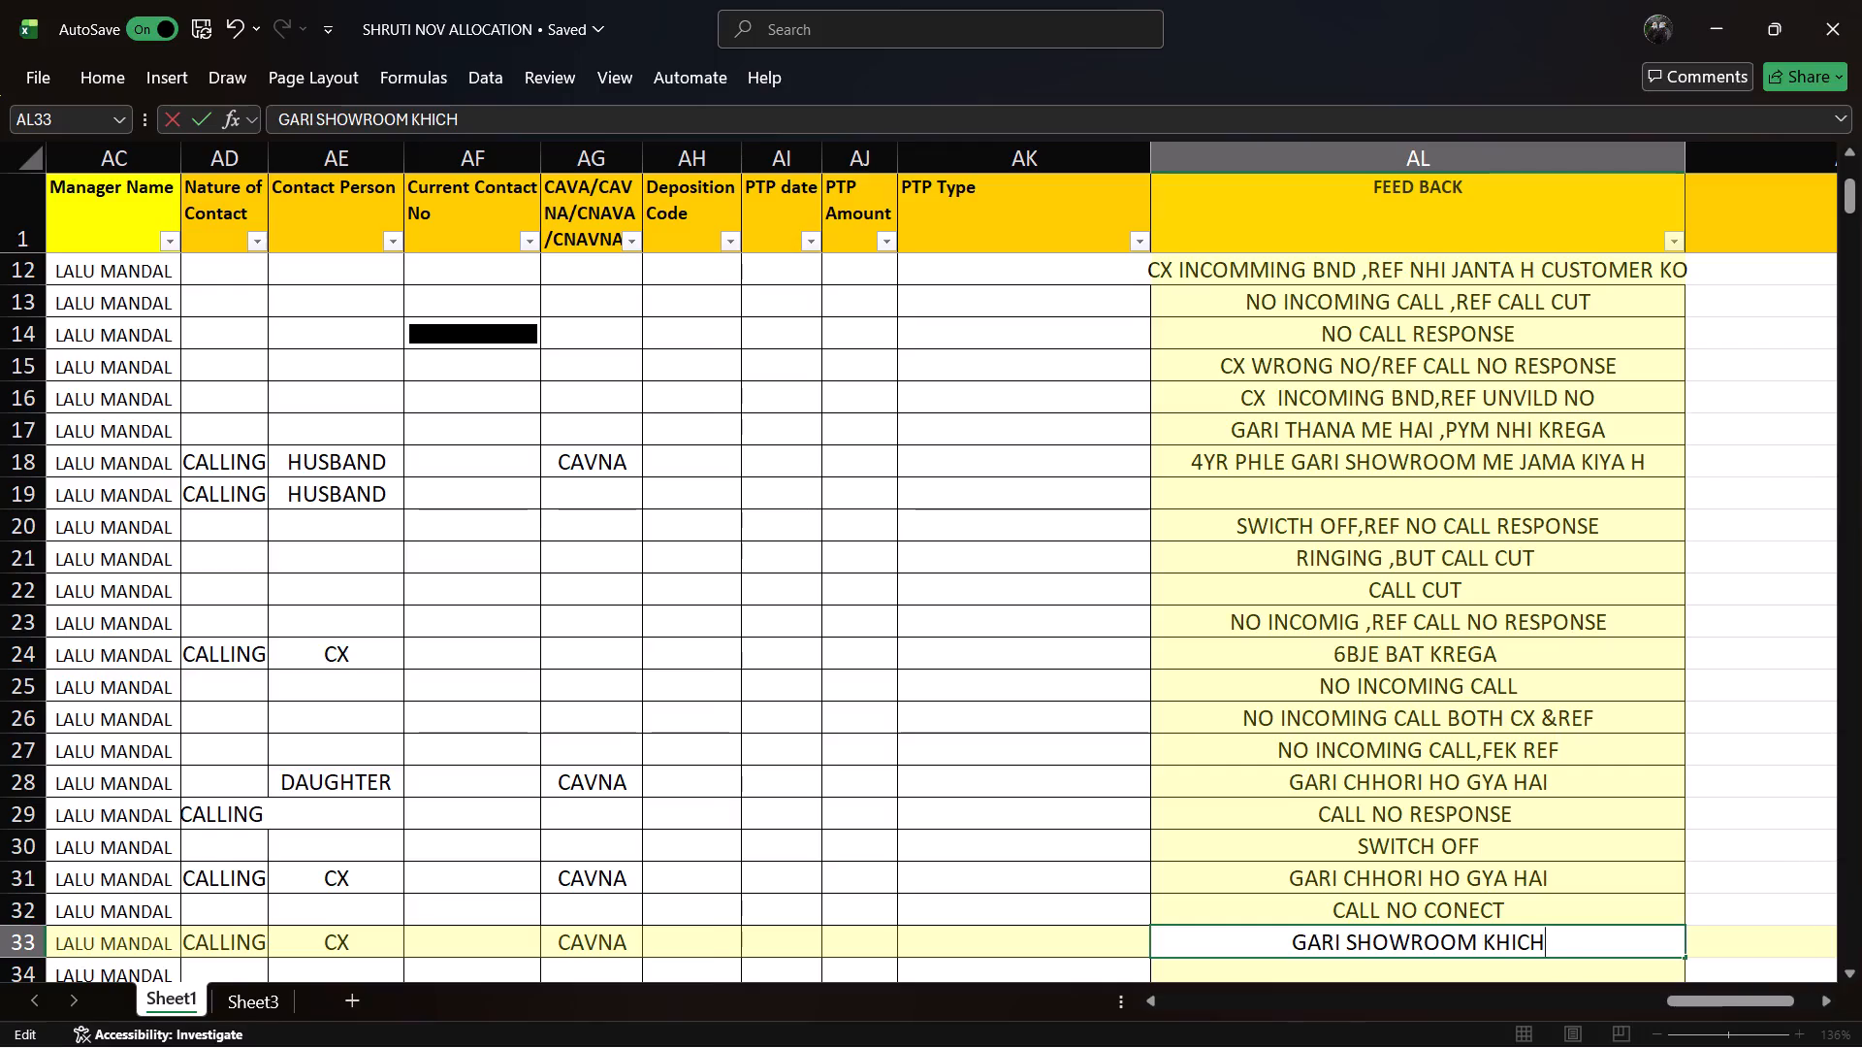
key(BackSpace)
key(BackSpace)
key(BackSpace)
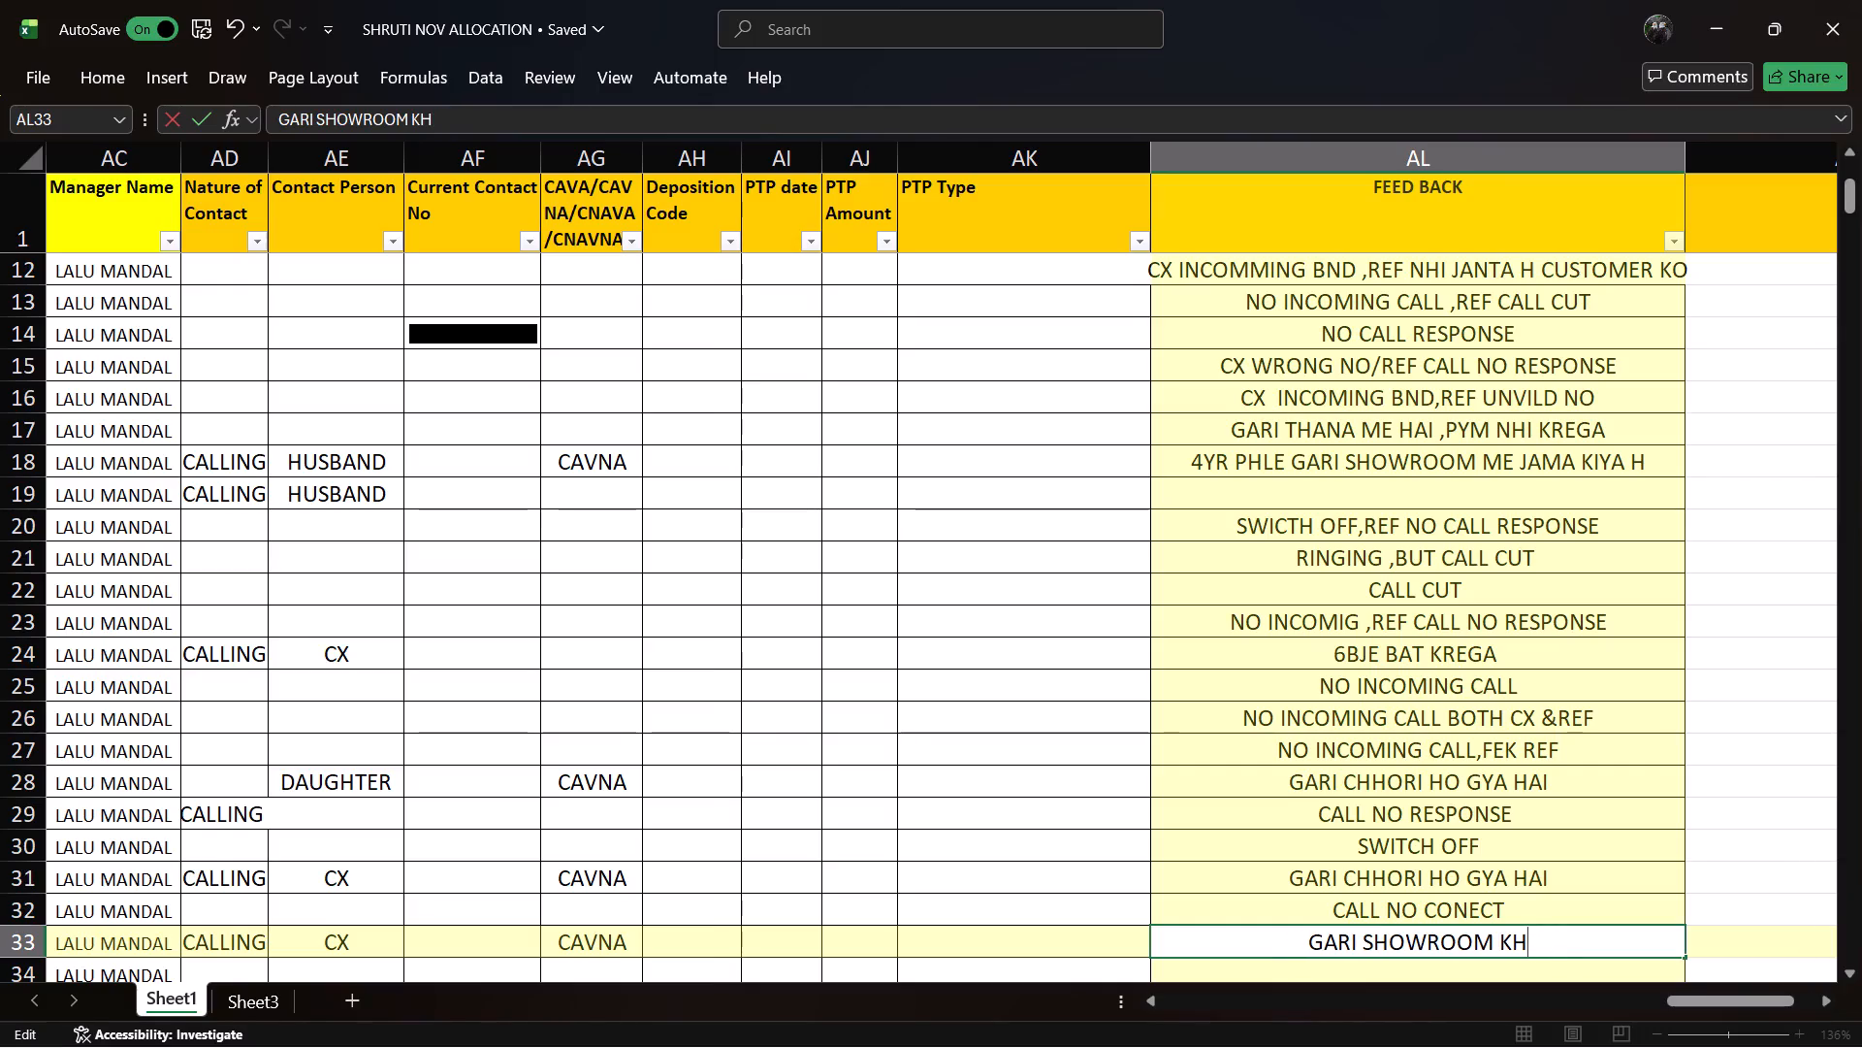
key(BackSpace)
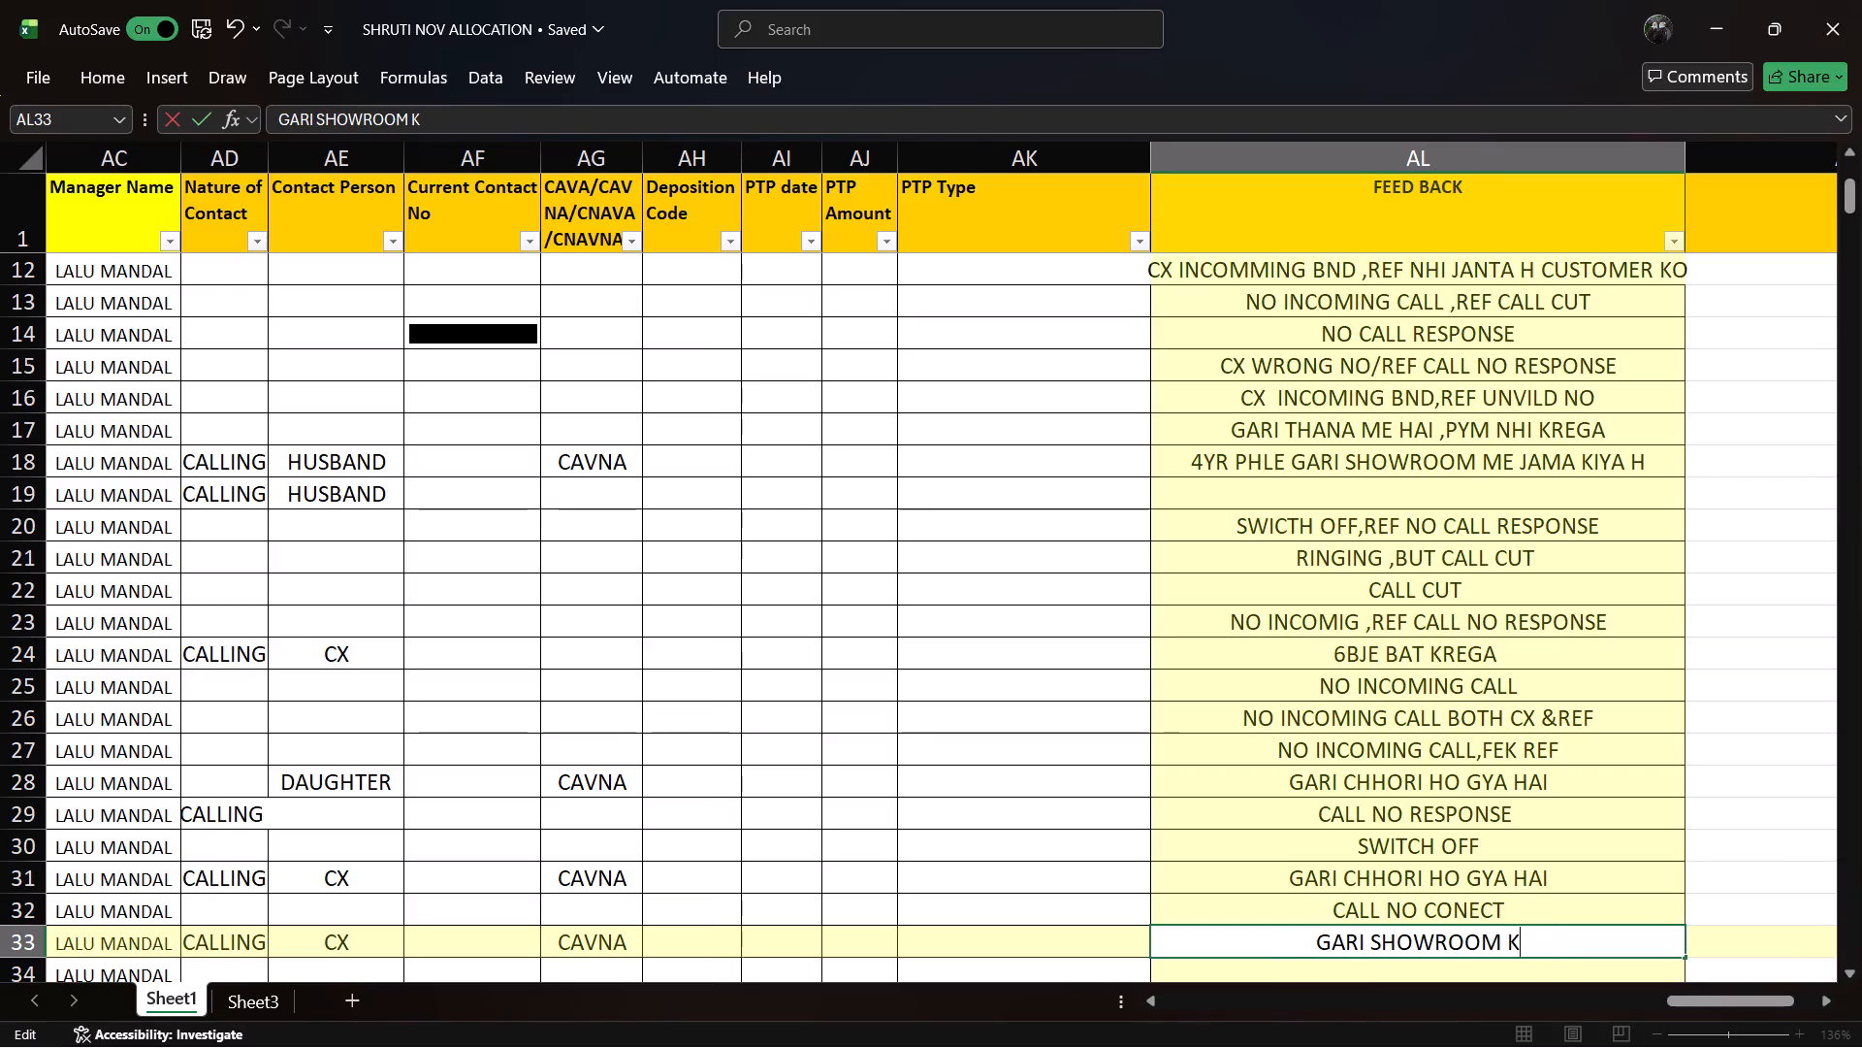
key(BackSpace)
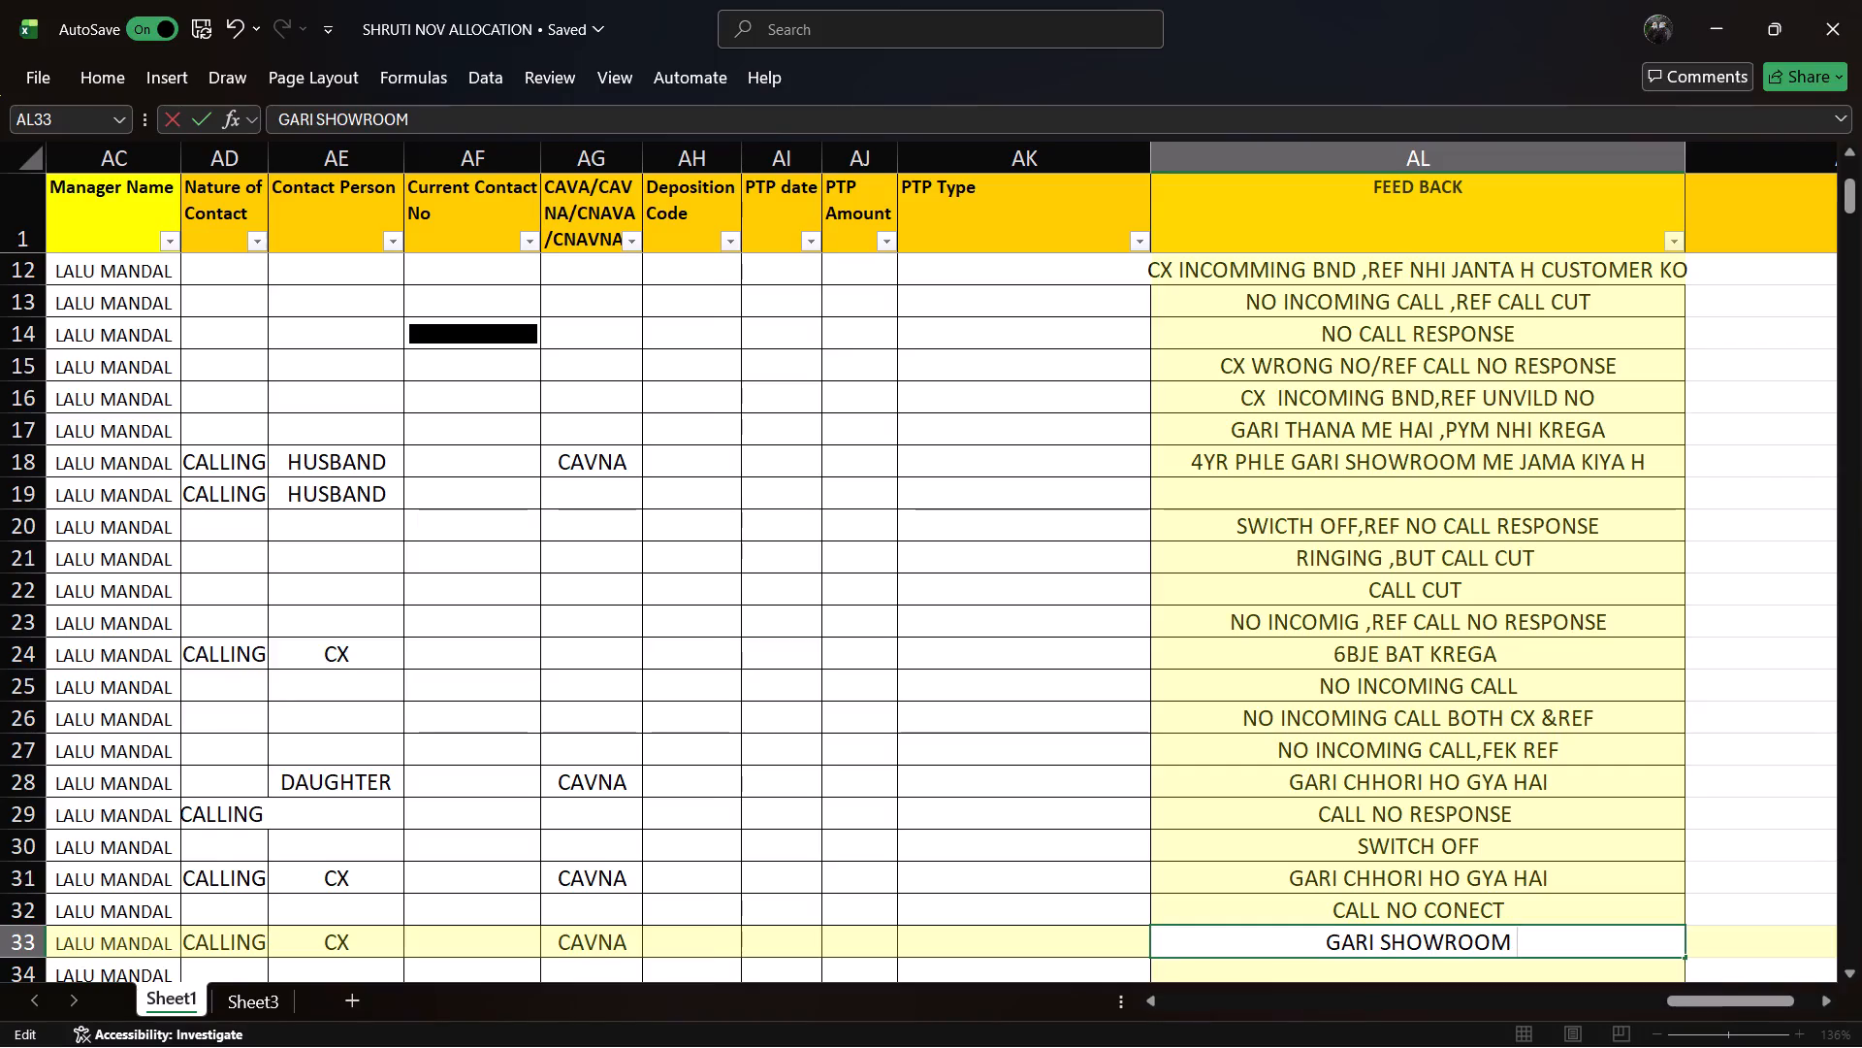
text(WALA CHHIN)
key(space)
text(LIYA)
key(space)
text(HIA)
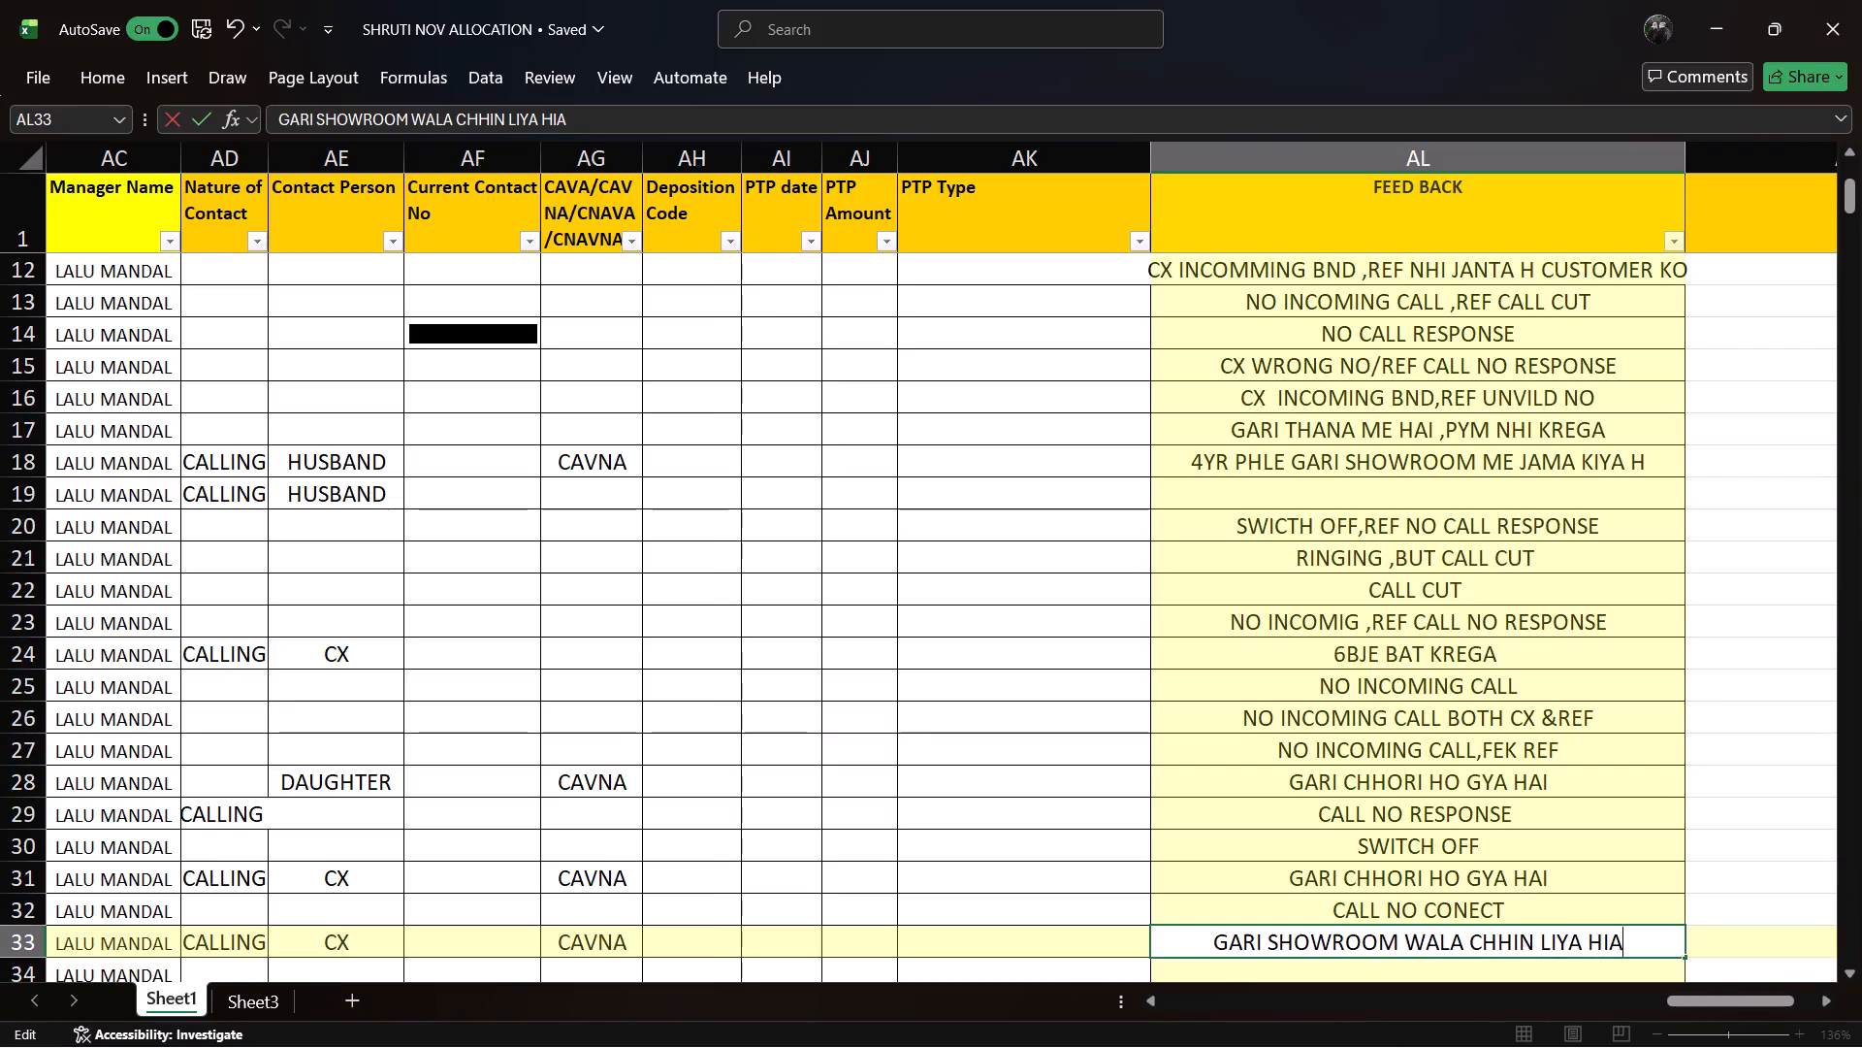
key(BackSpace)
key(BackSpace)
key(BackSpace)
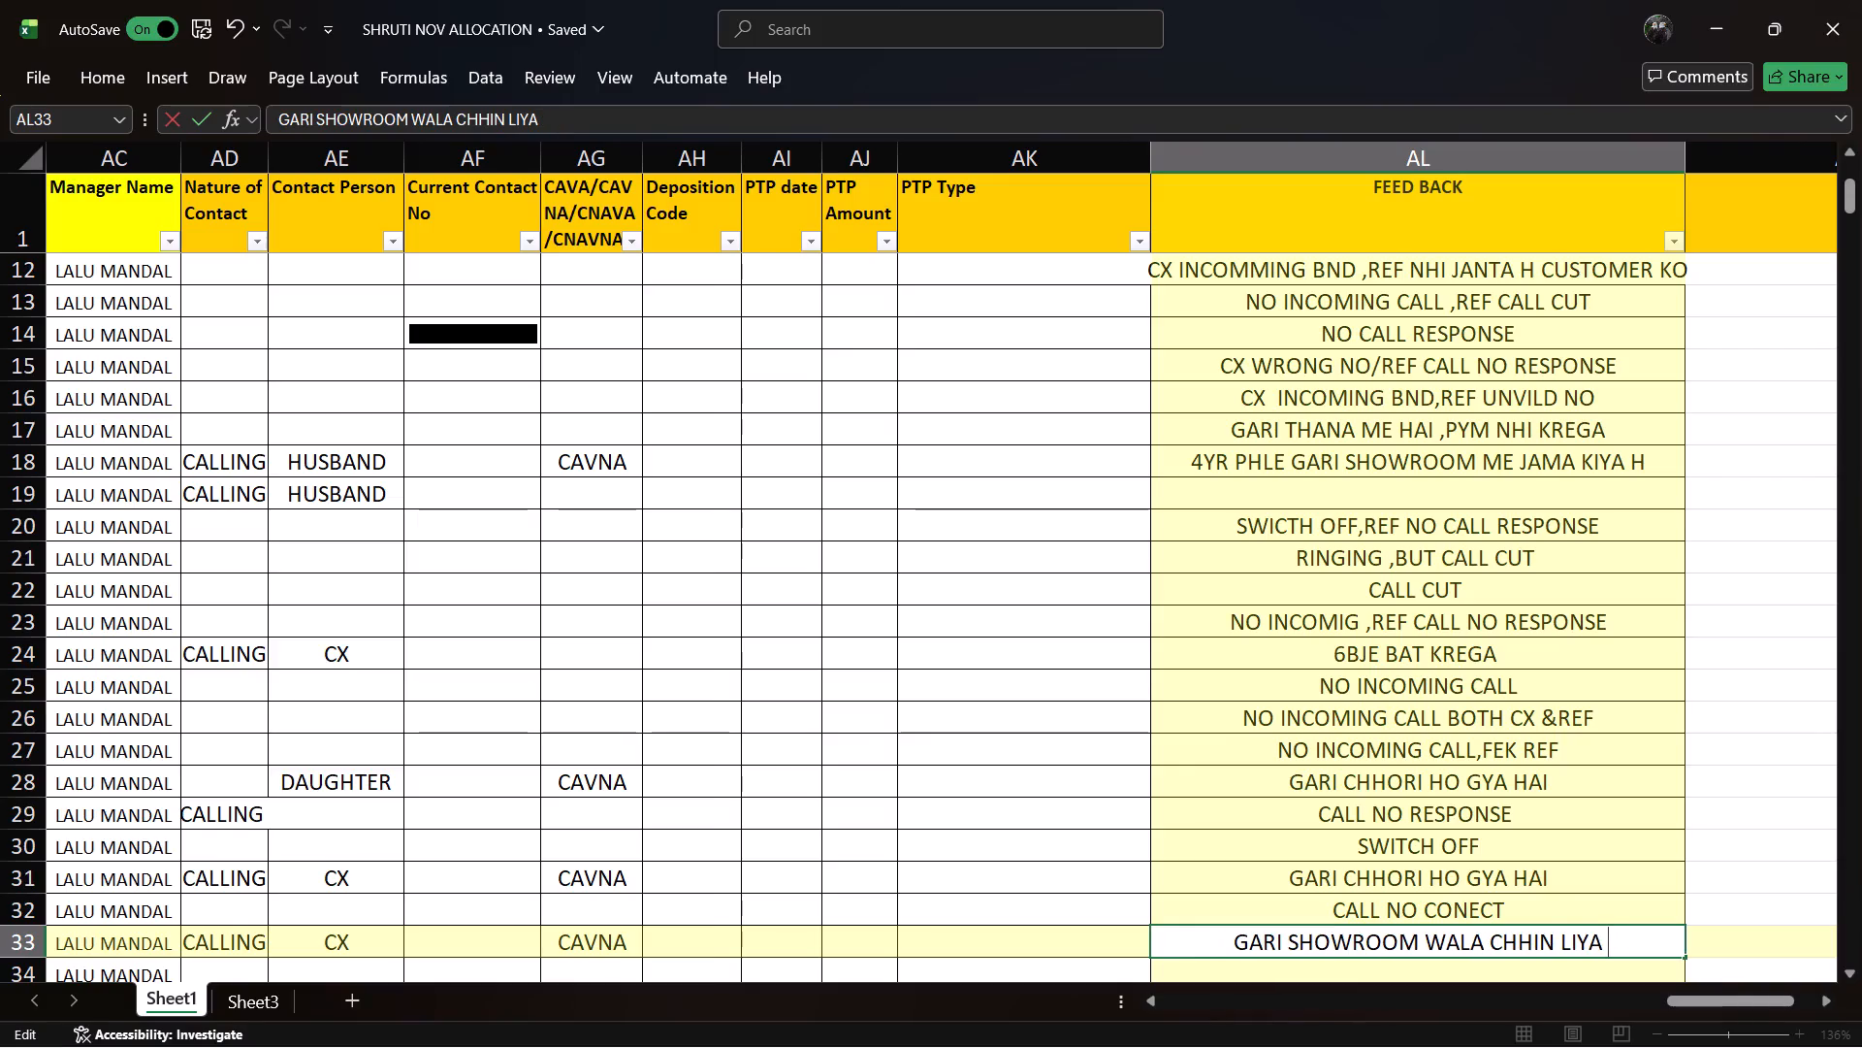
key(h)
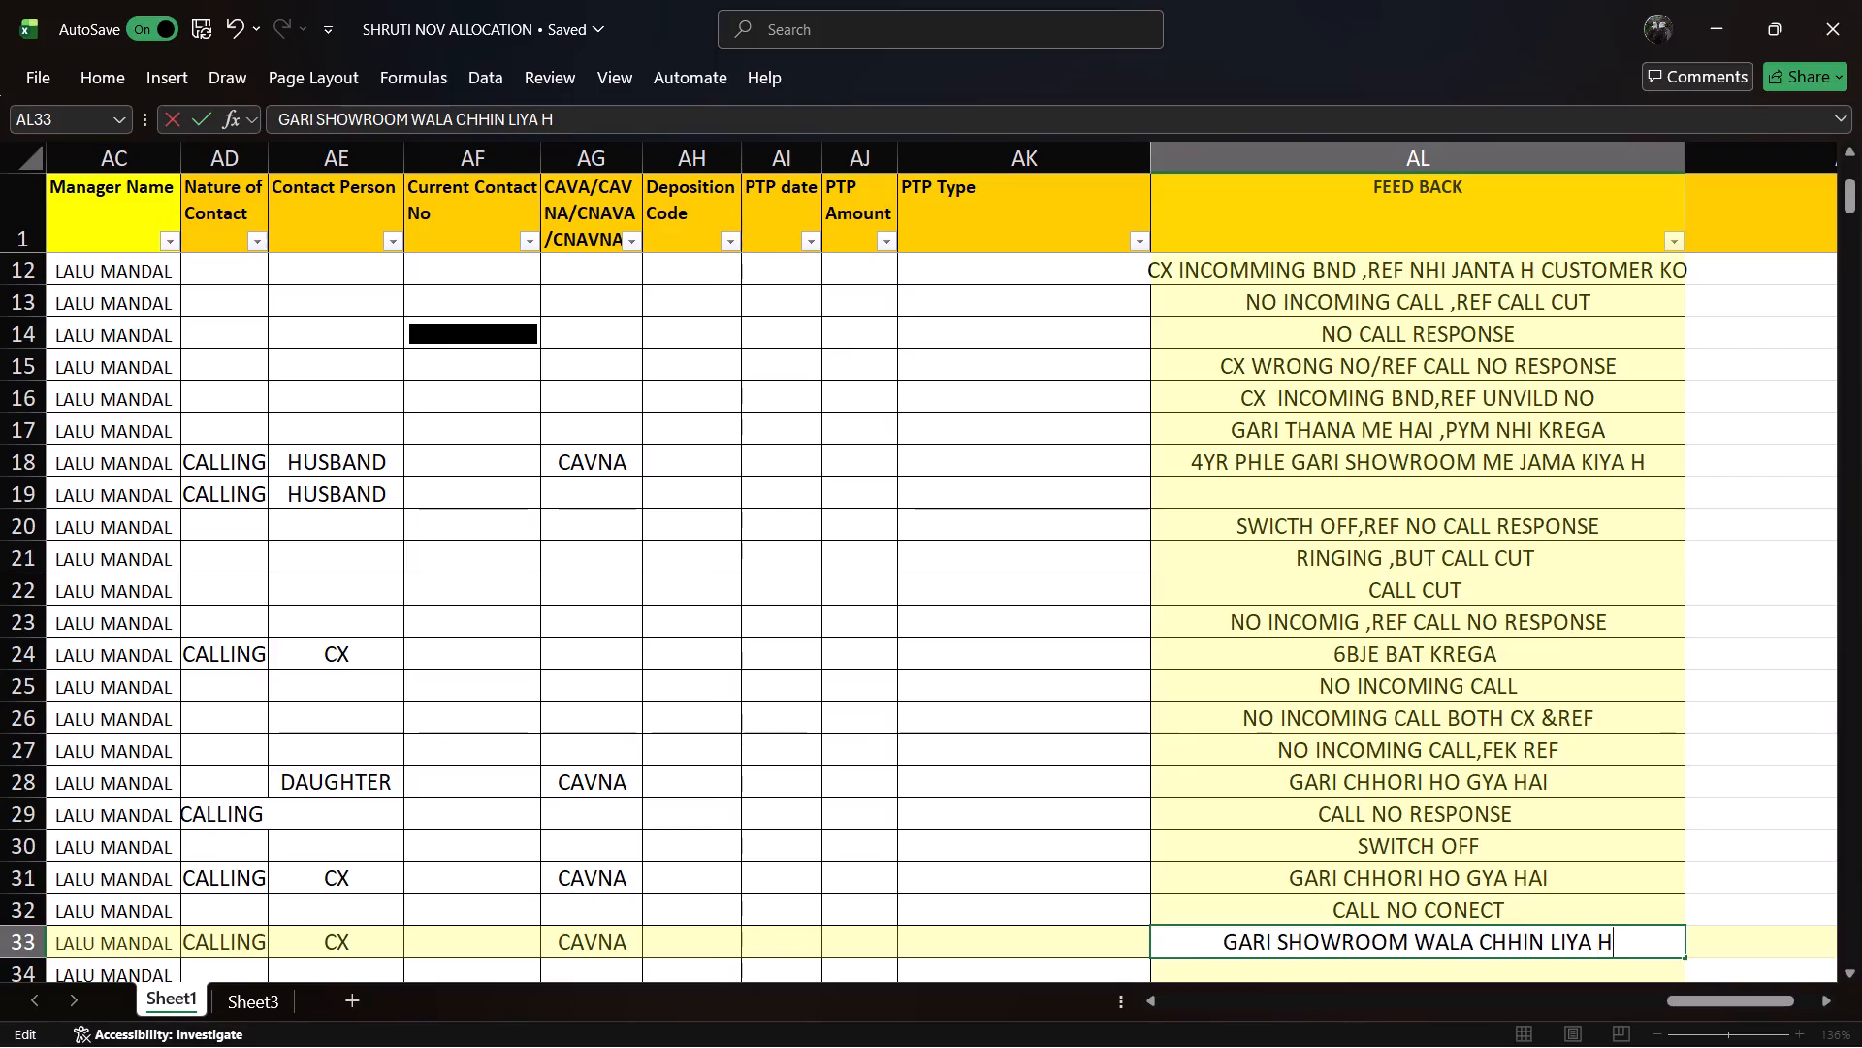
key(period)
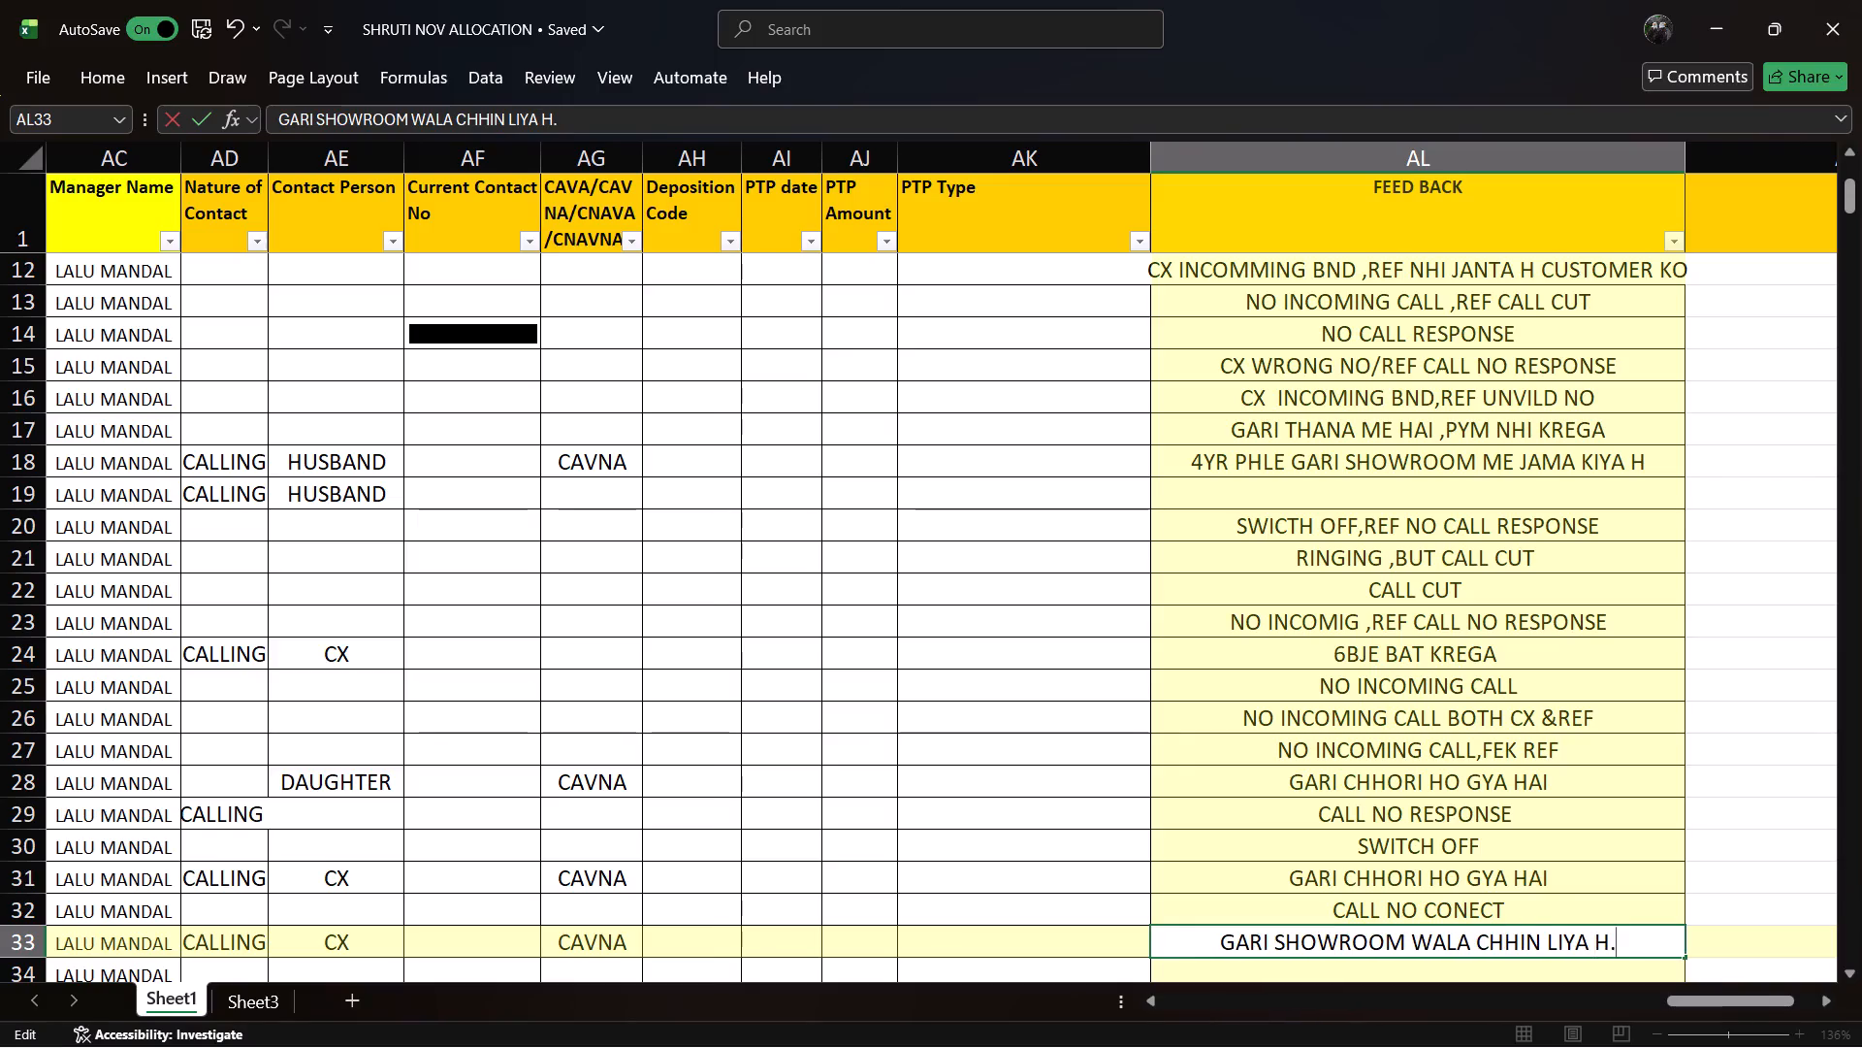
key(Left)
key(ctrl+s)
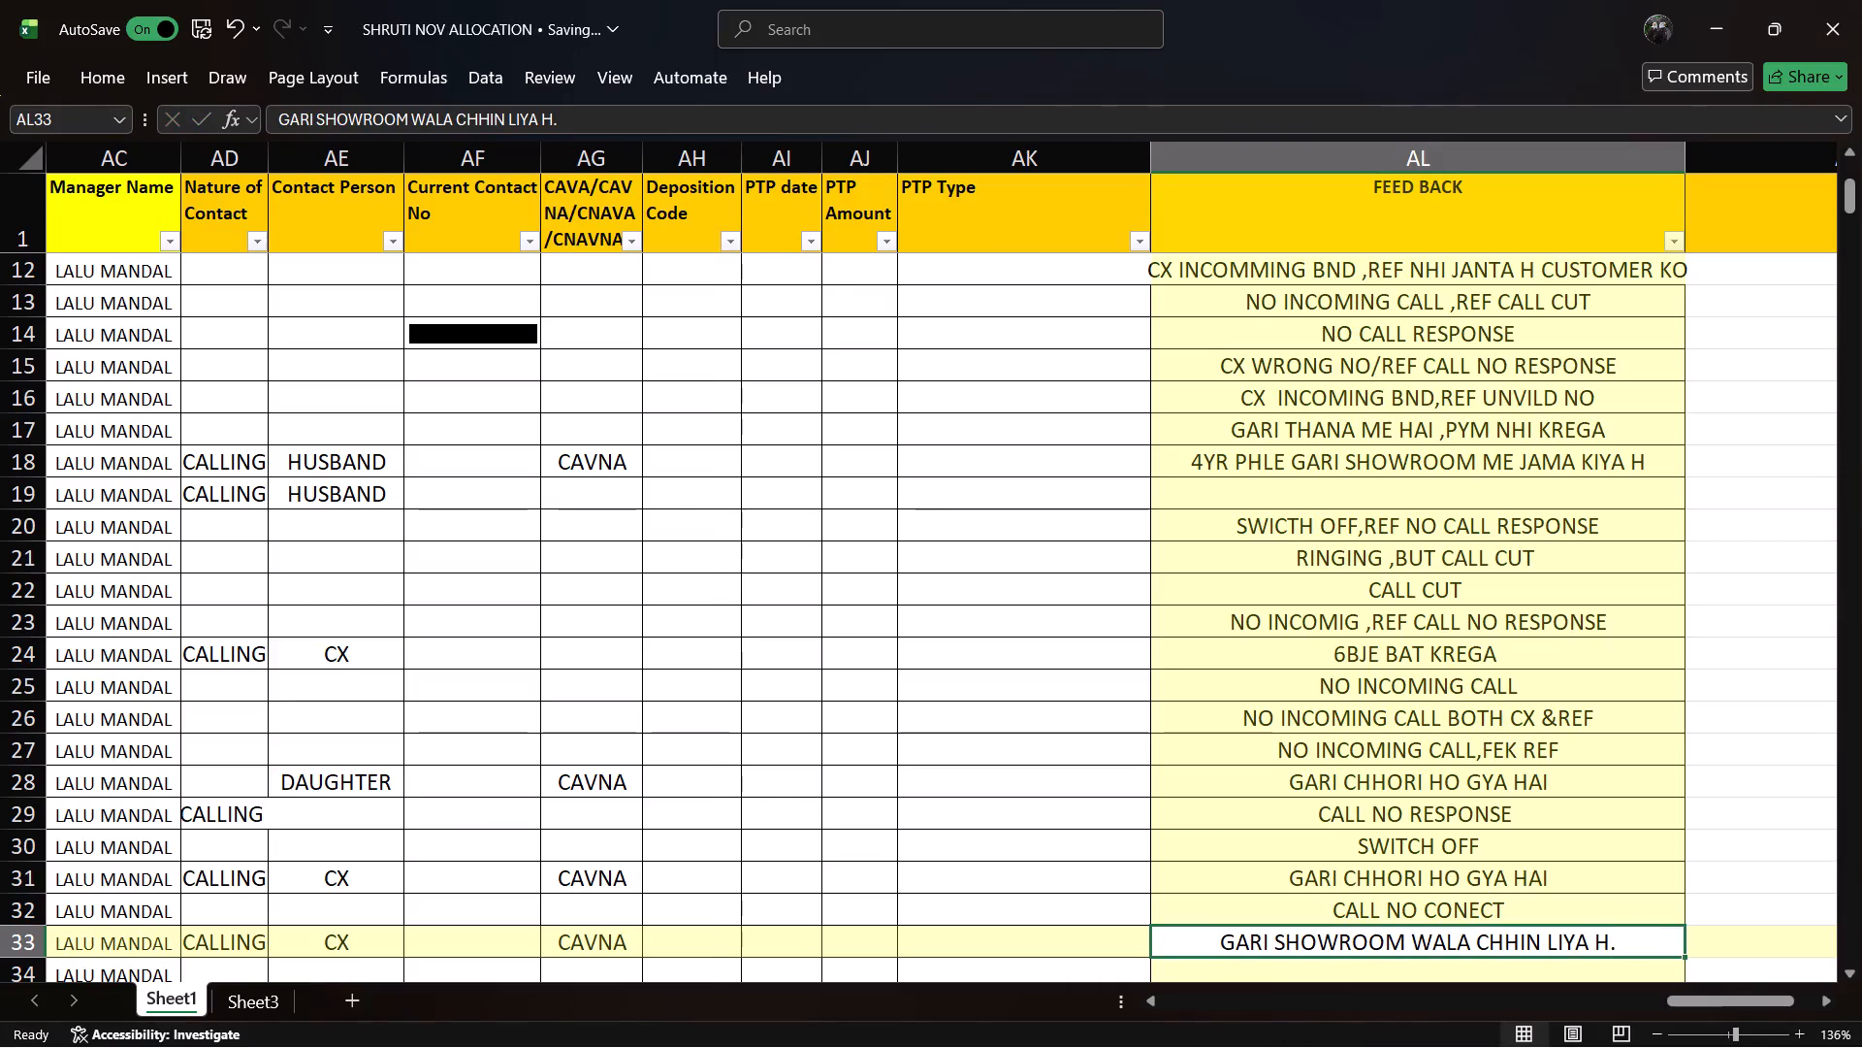
Go back along the row 33 record from FEED BACK past the contact, agency and Ref-1 columns toward its earlier details.
key(Left)
key(Left)
key(Left)
key(Left)
key(Left)
key(Left)
key(Left)
key(Left)
key(Left)
key(Left)
key(Left)
key(Left)
key(Left)
key(Left)
key(Left)
key(Left)
key(Left)
key(Left)
key(Left)
key(Left)
key(Left)
key(Left)
key(Left)
key(Left)
key(Left)
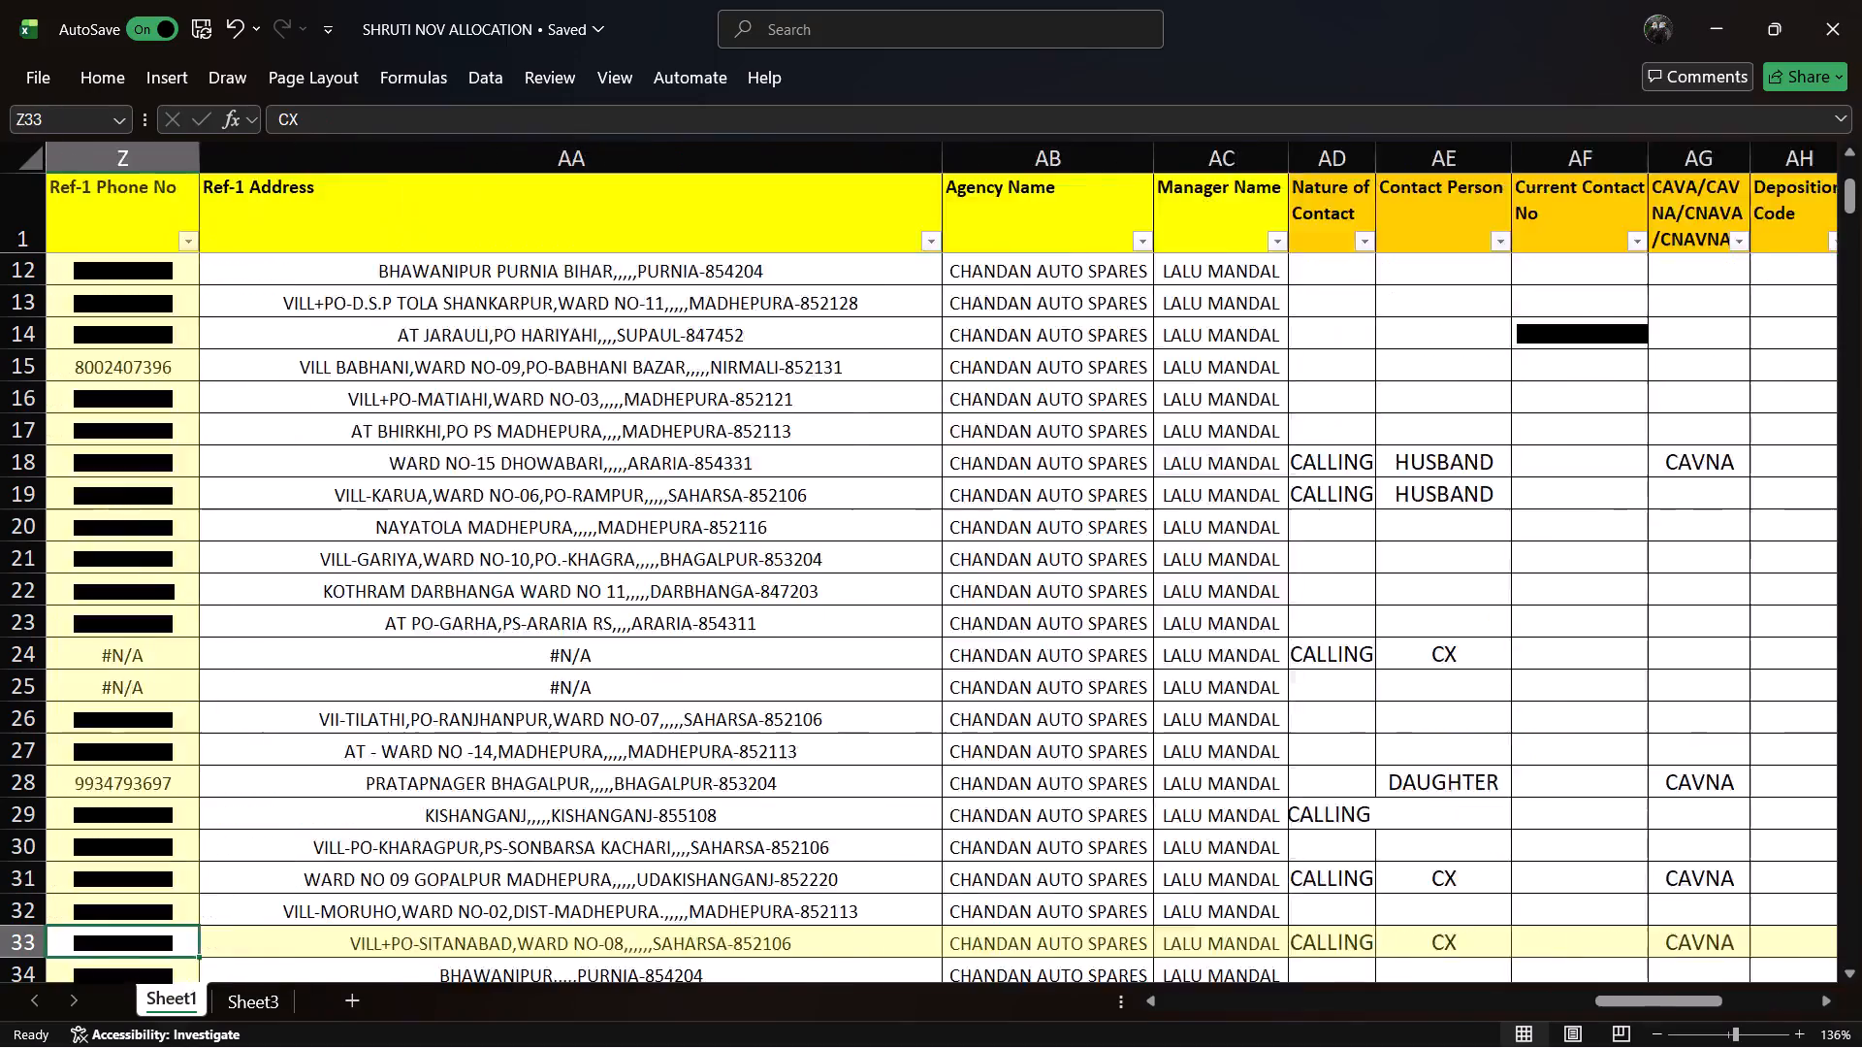